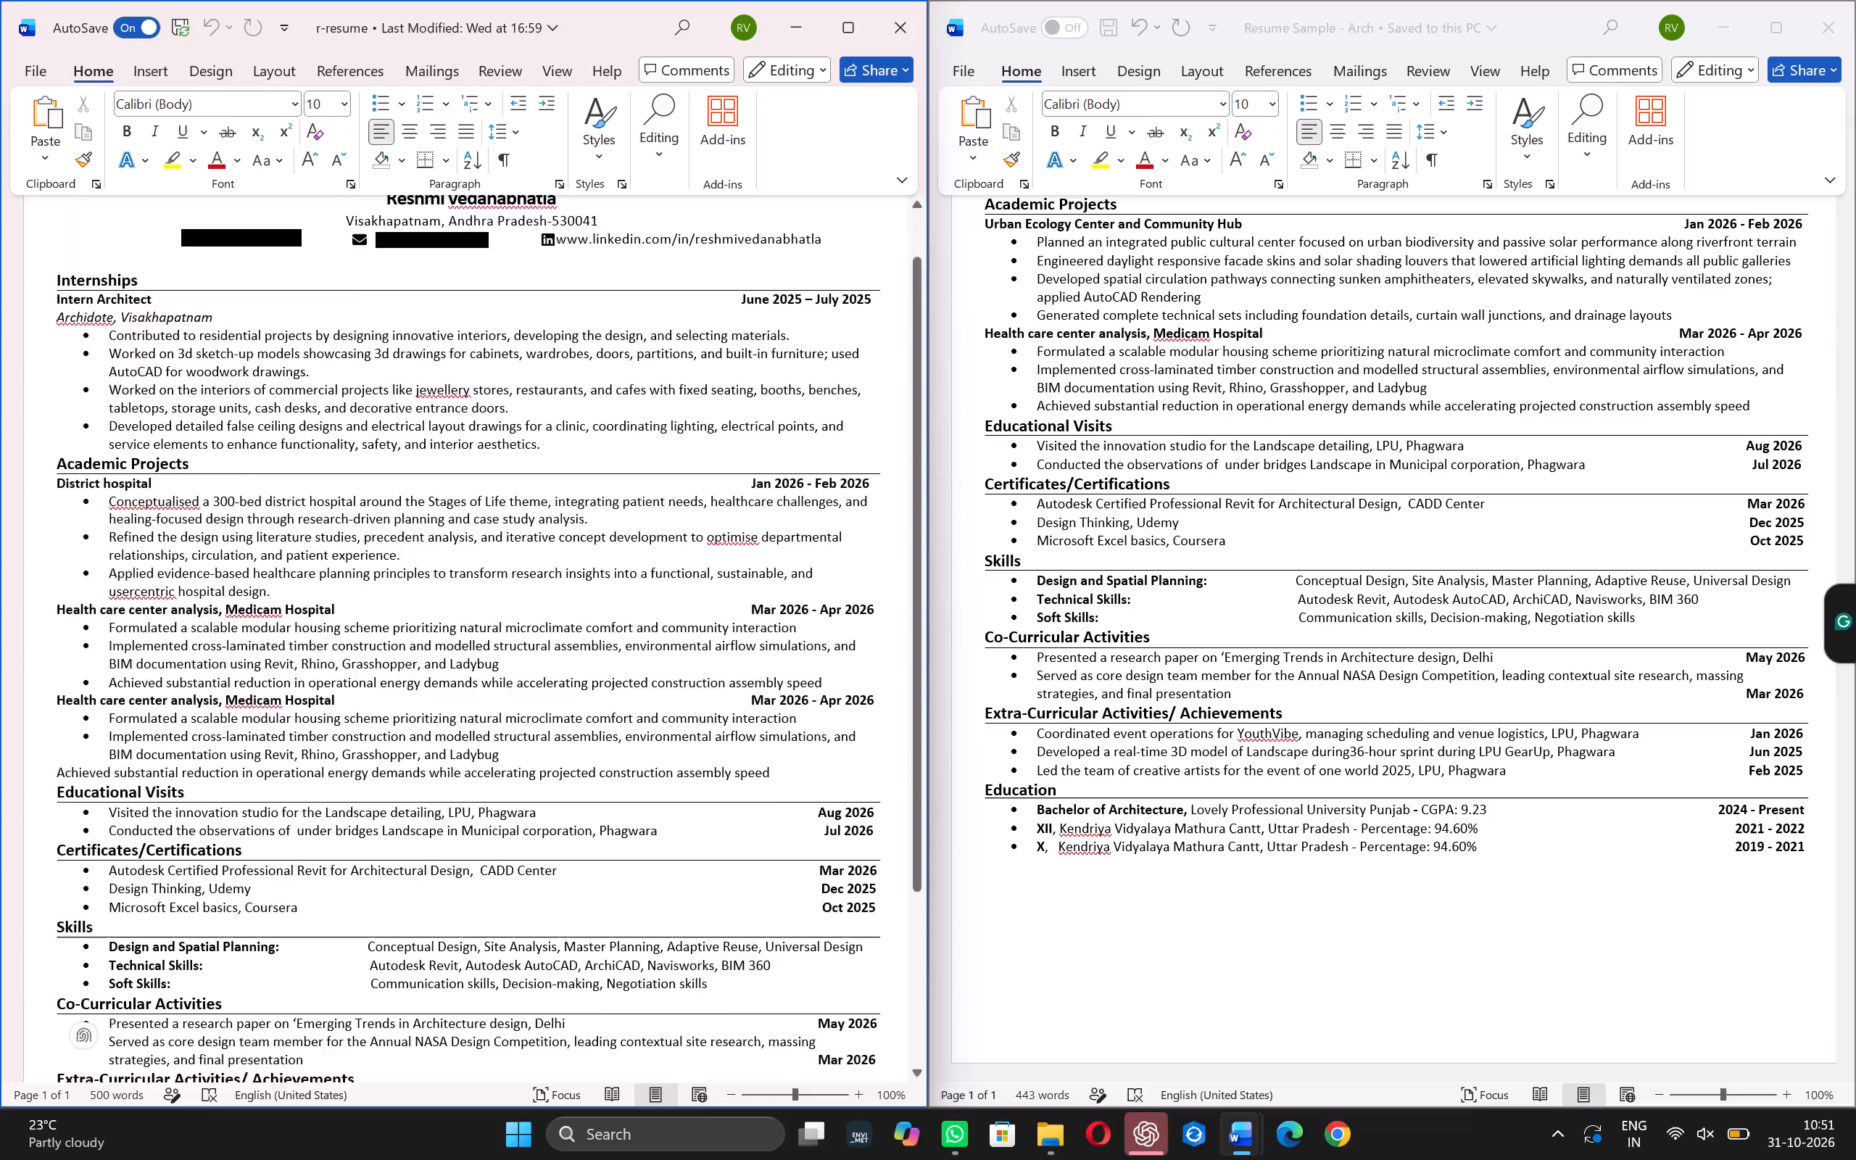
Examine the r-resume draft and the Resume Sample - Arch document, comparing their sections and layout from the header through Education.
scroll(225, 718, up, 1)
scroll(225, 718, down, 6)
scroll(225, 718, up, 6)
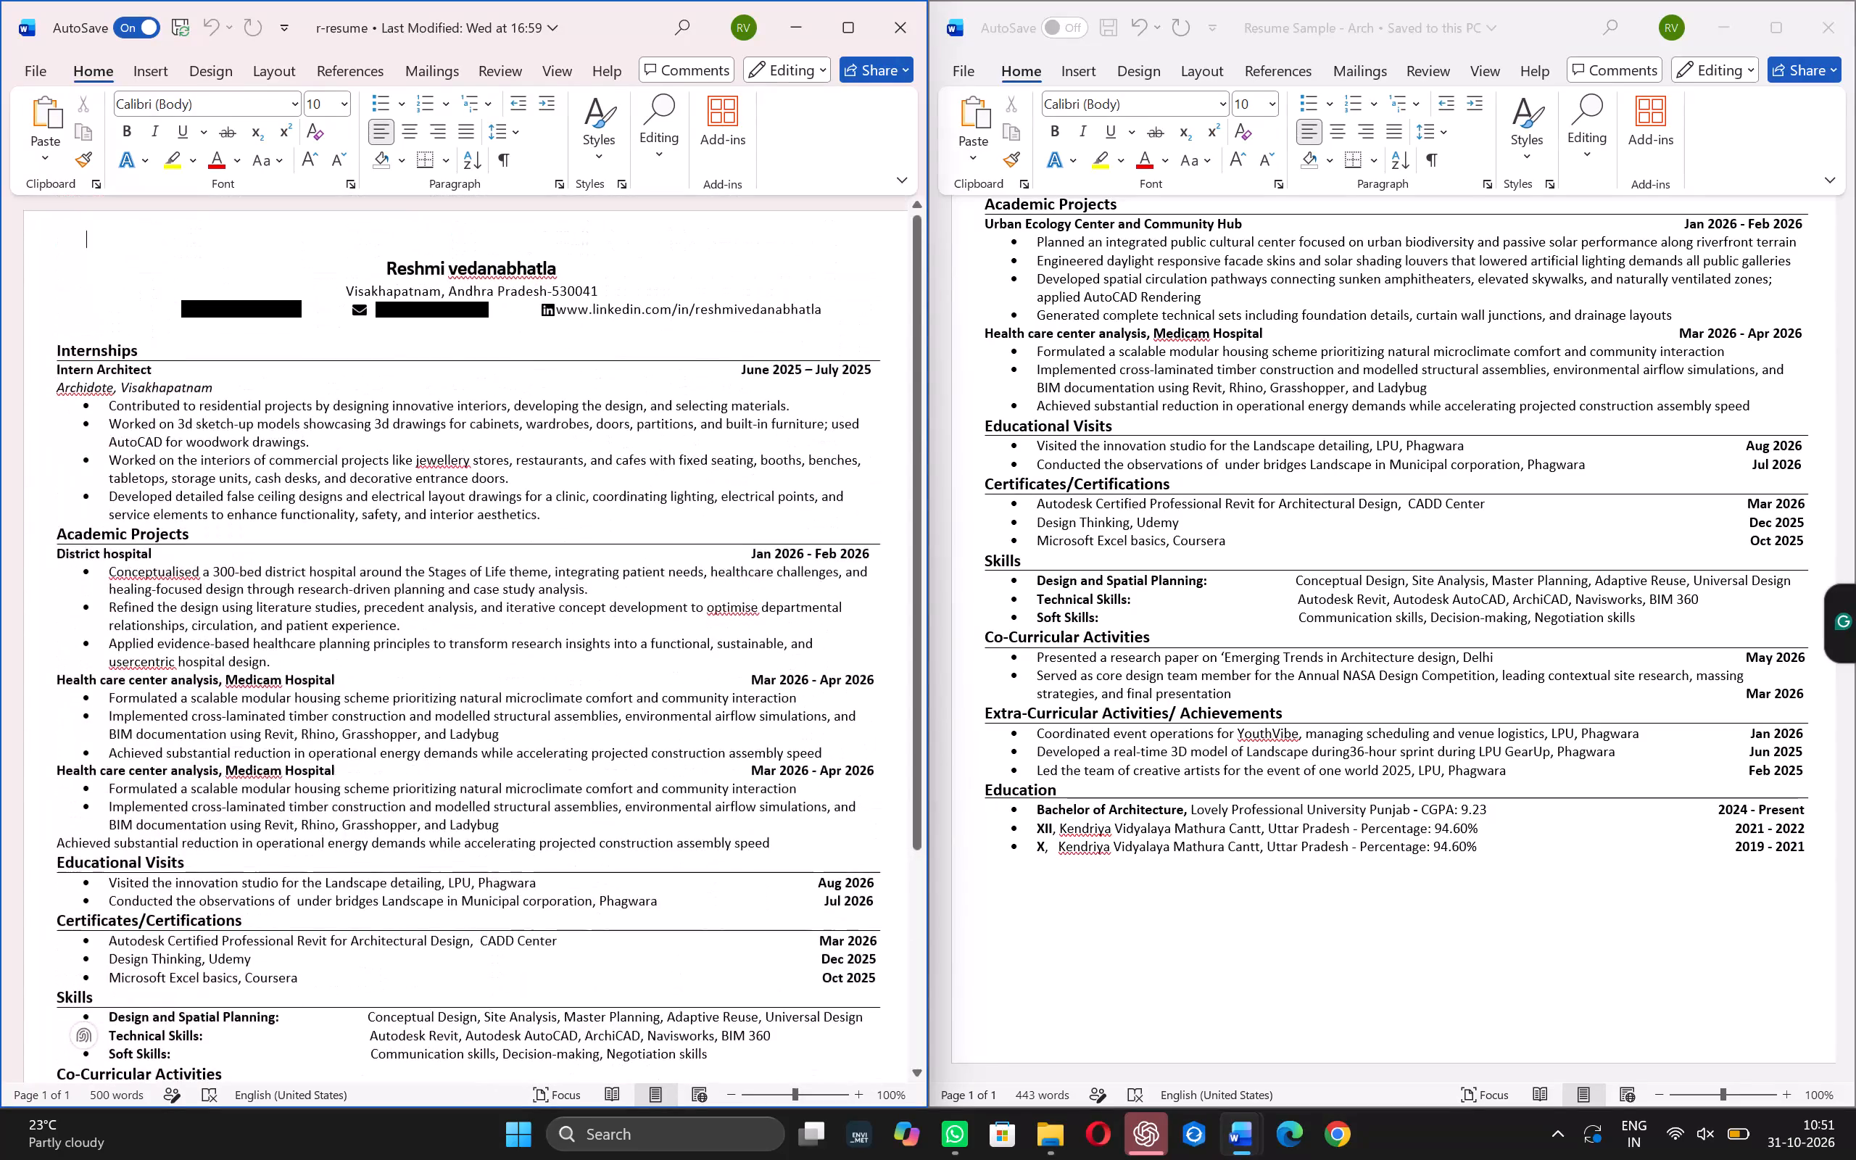
scroll(225, 718, down, 6)
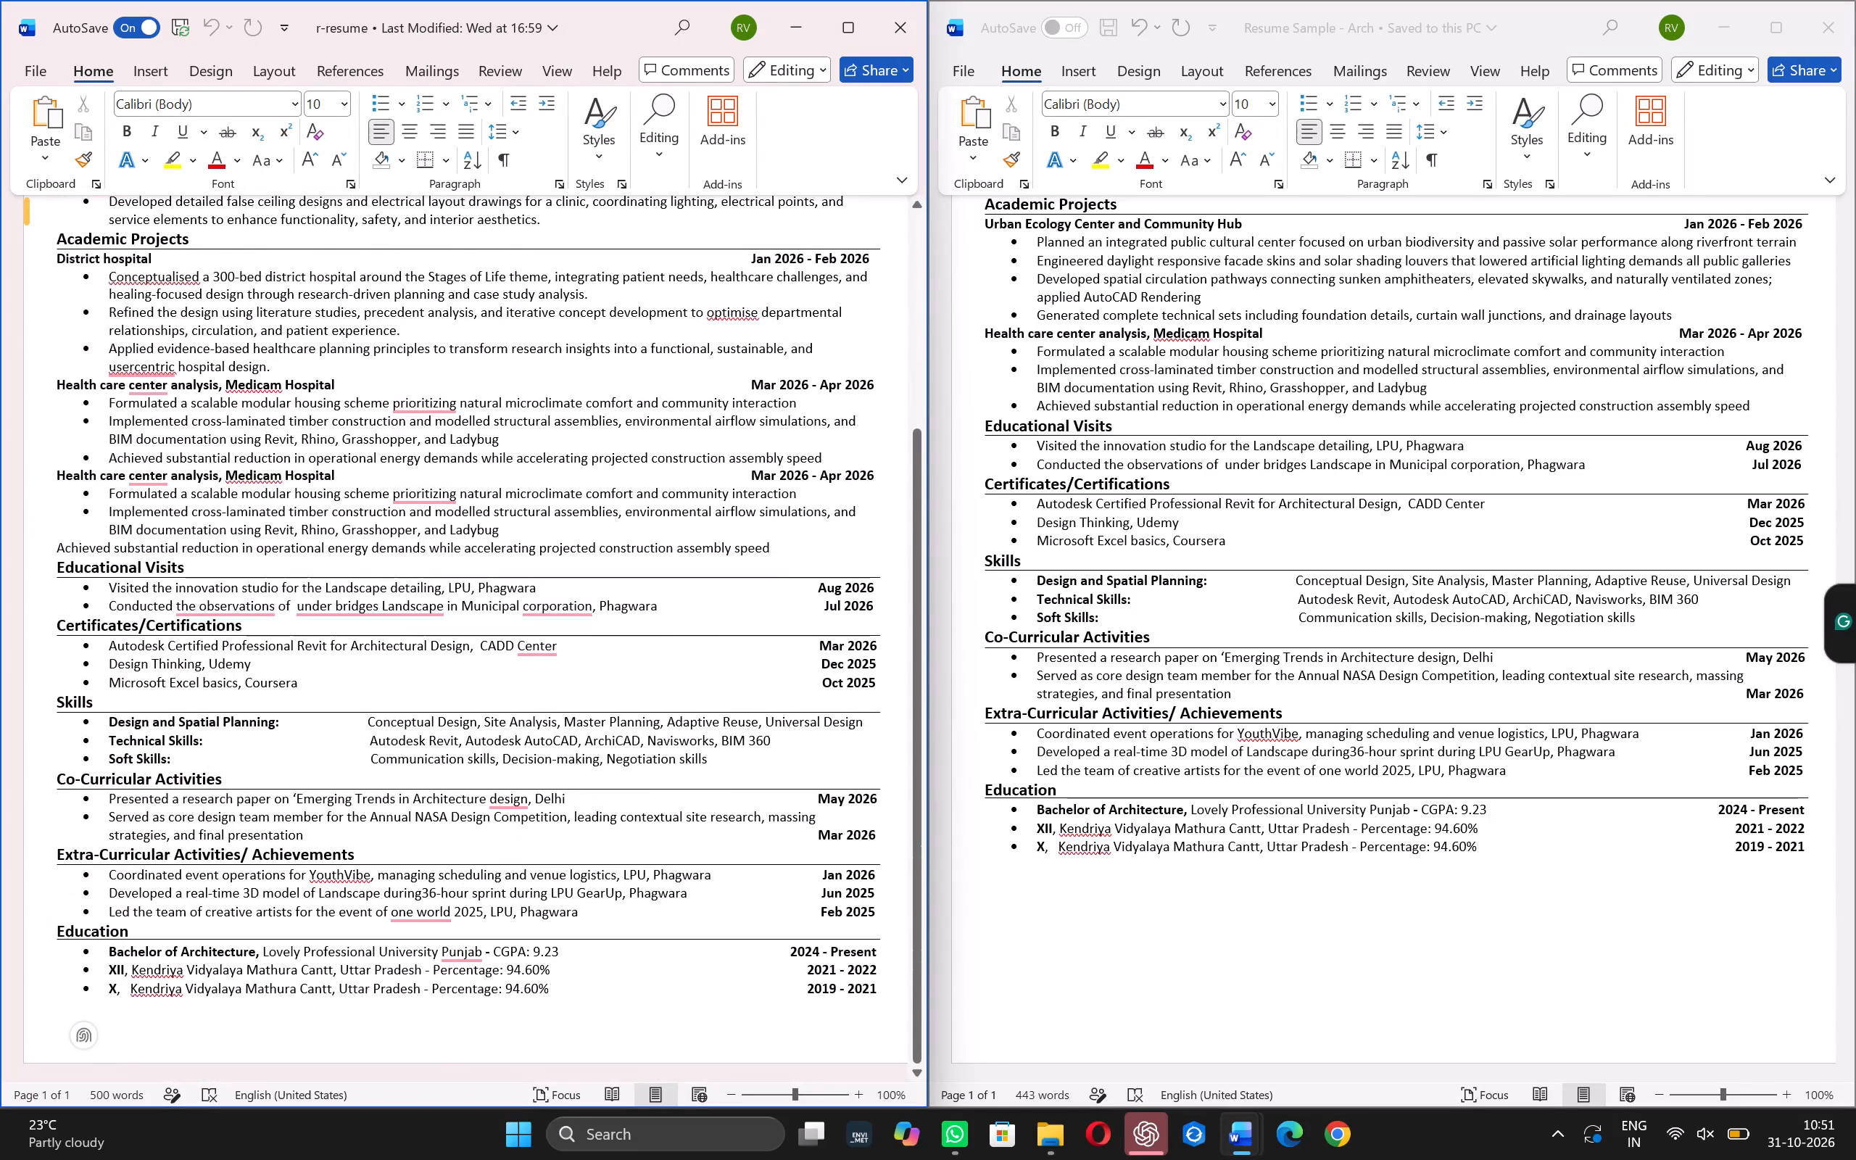
scroll(225, 718, down, 1)
scroll(971, 809, up, 11)
scroll(972, 809, down, 12)
scroll(683, 821, up, 6)
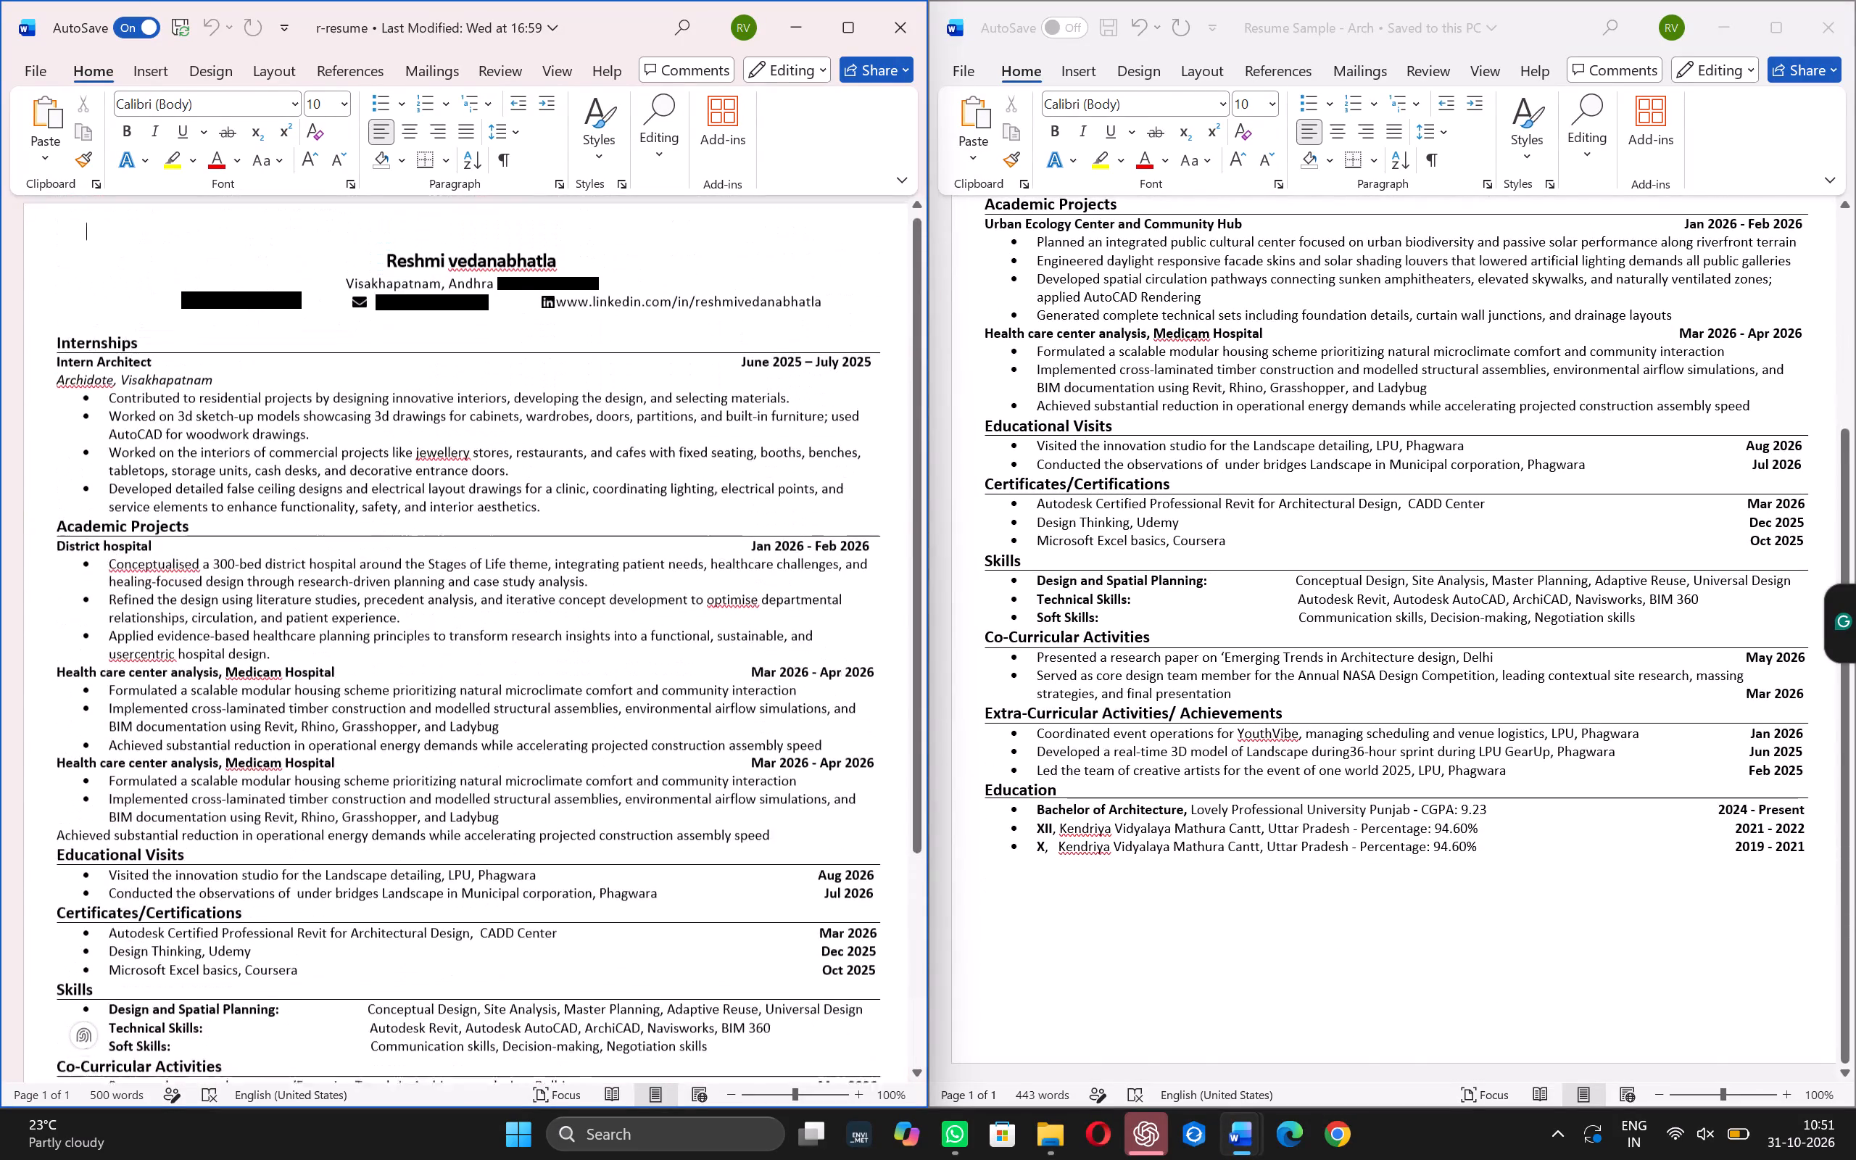
scroll(683, 821, up, 3)
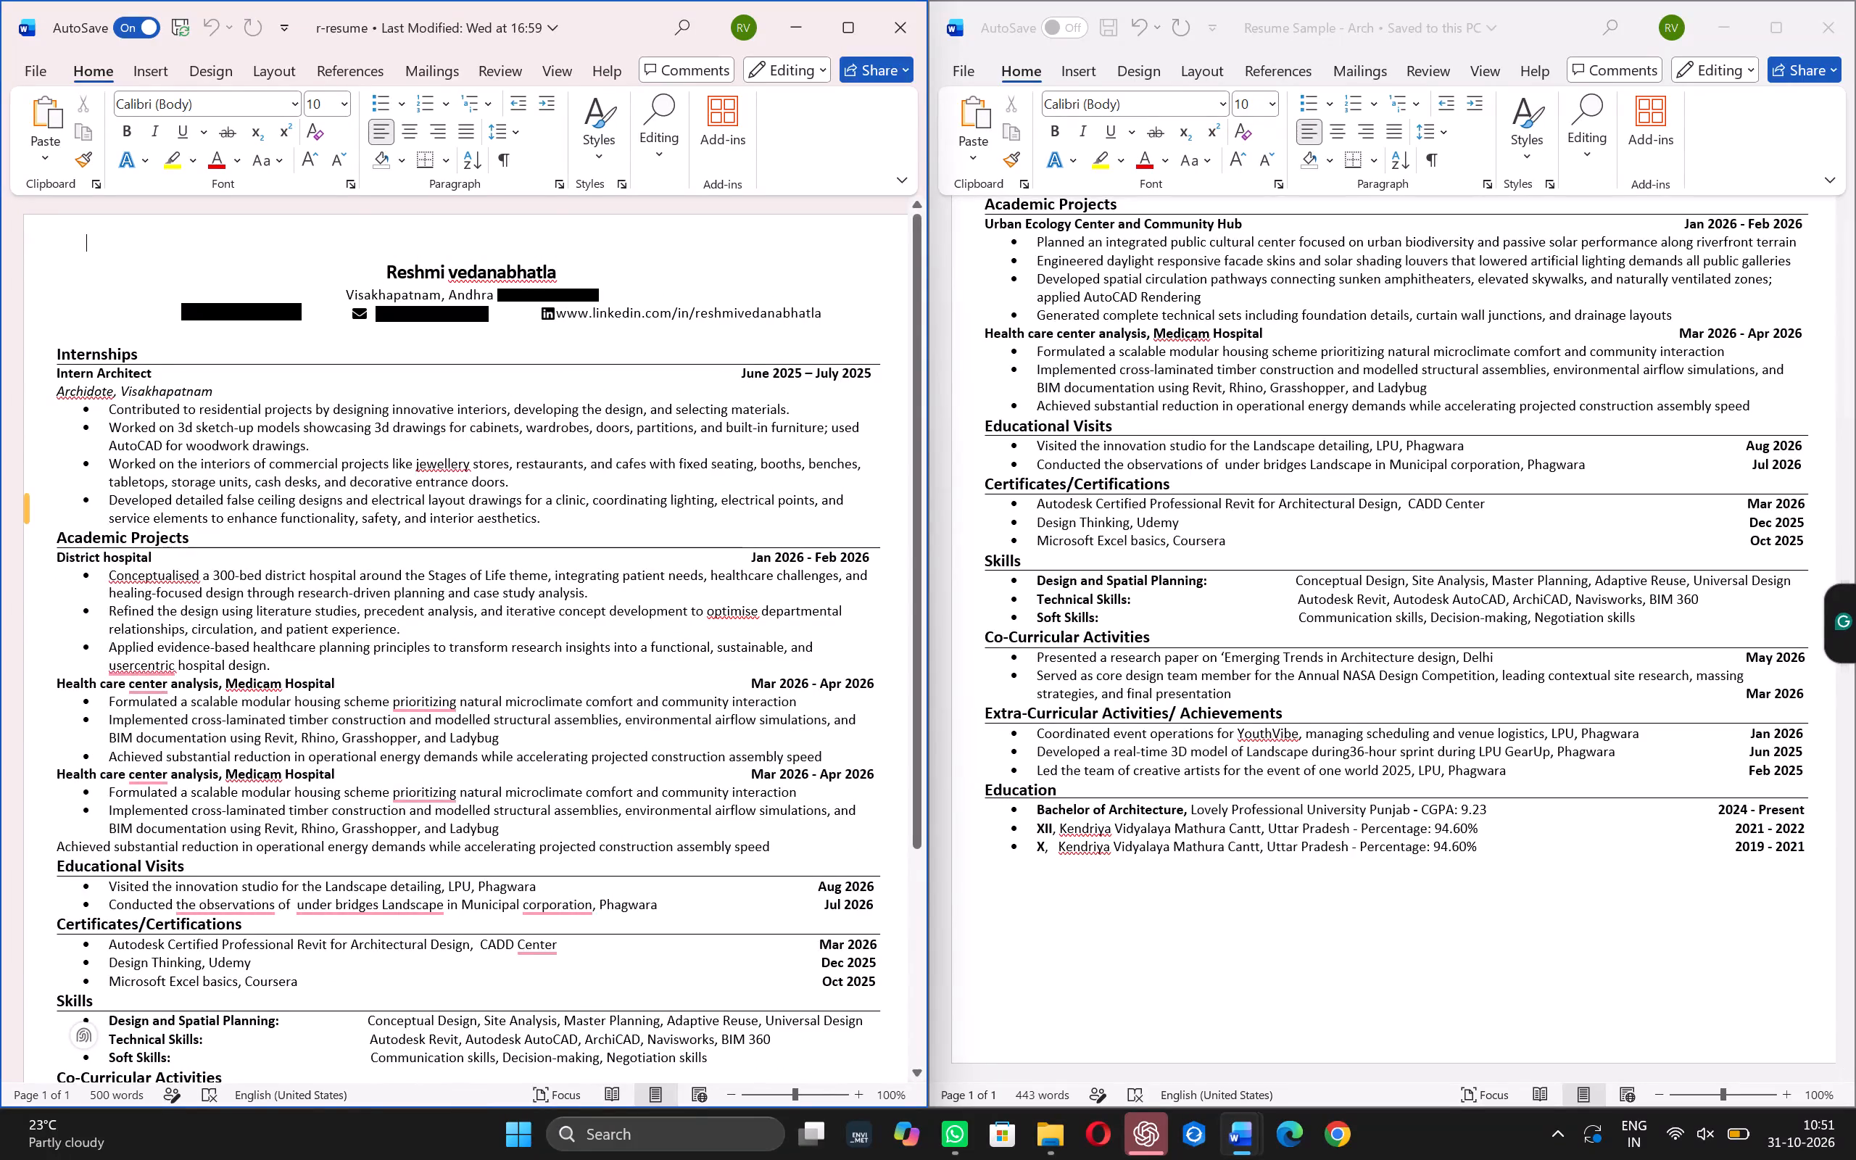
scroll(1662, 750, up, 7)
scroll(1492, 731, up, 6)
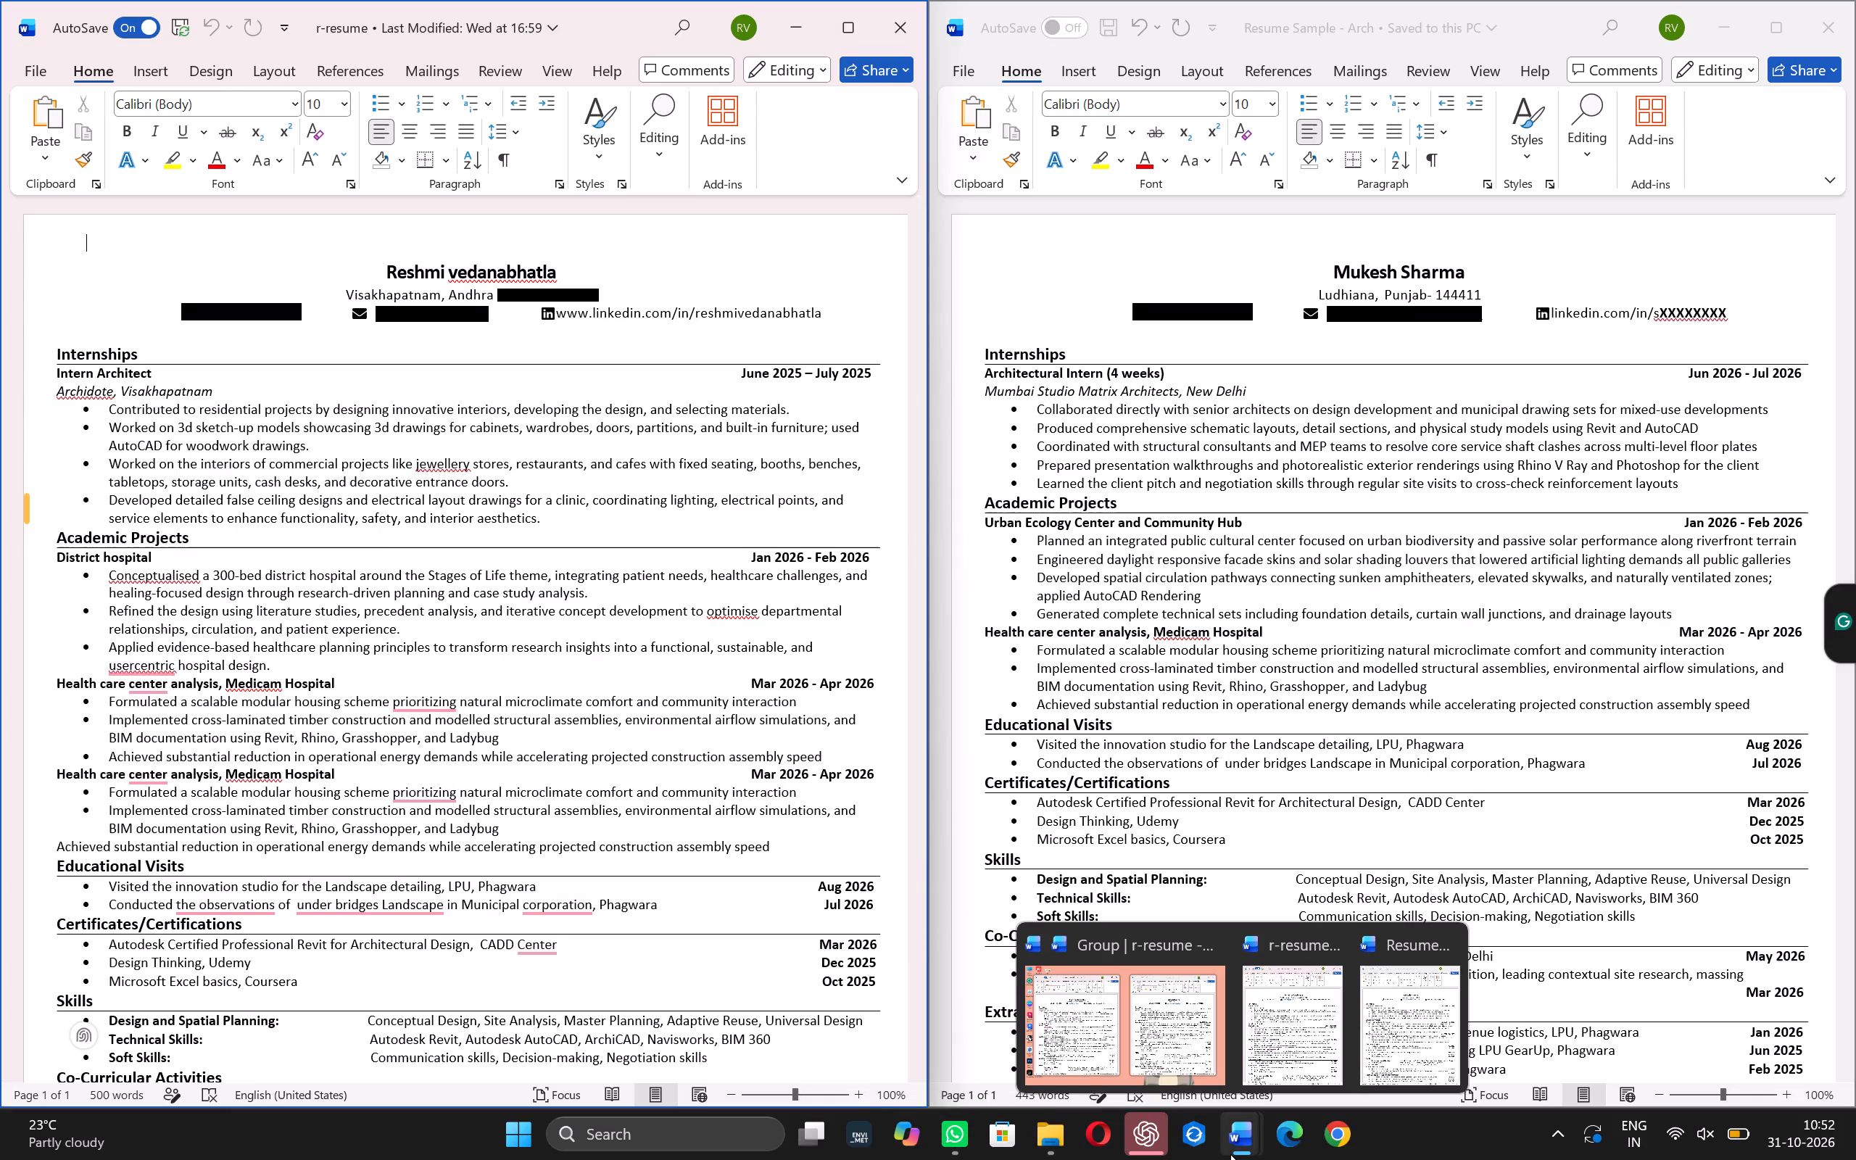
scroll(1201, 942, down, 2)
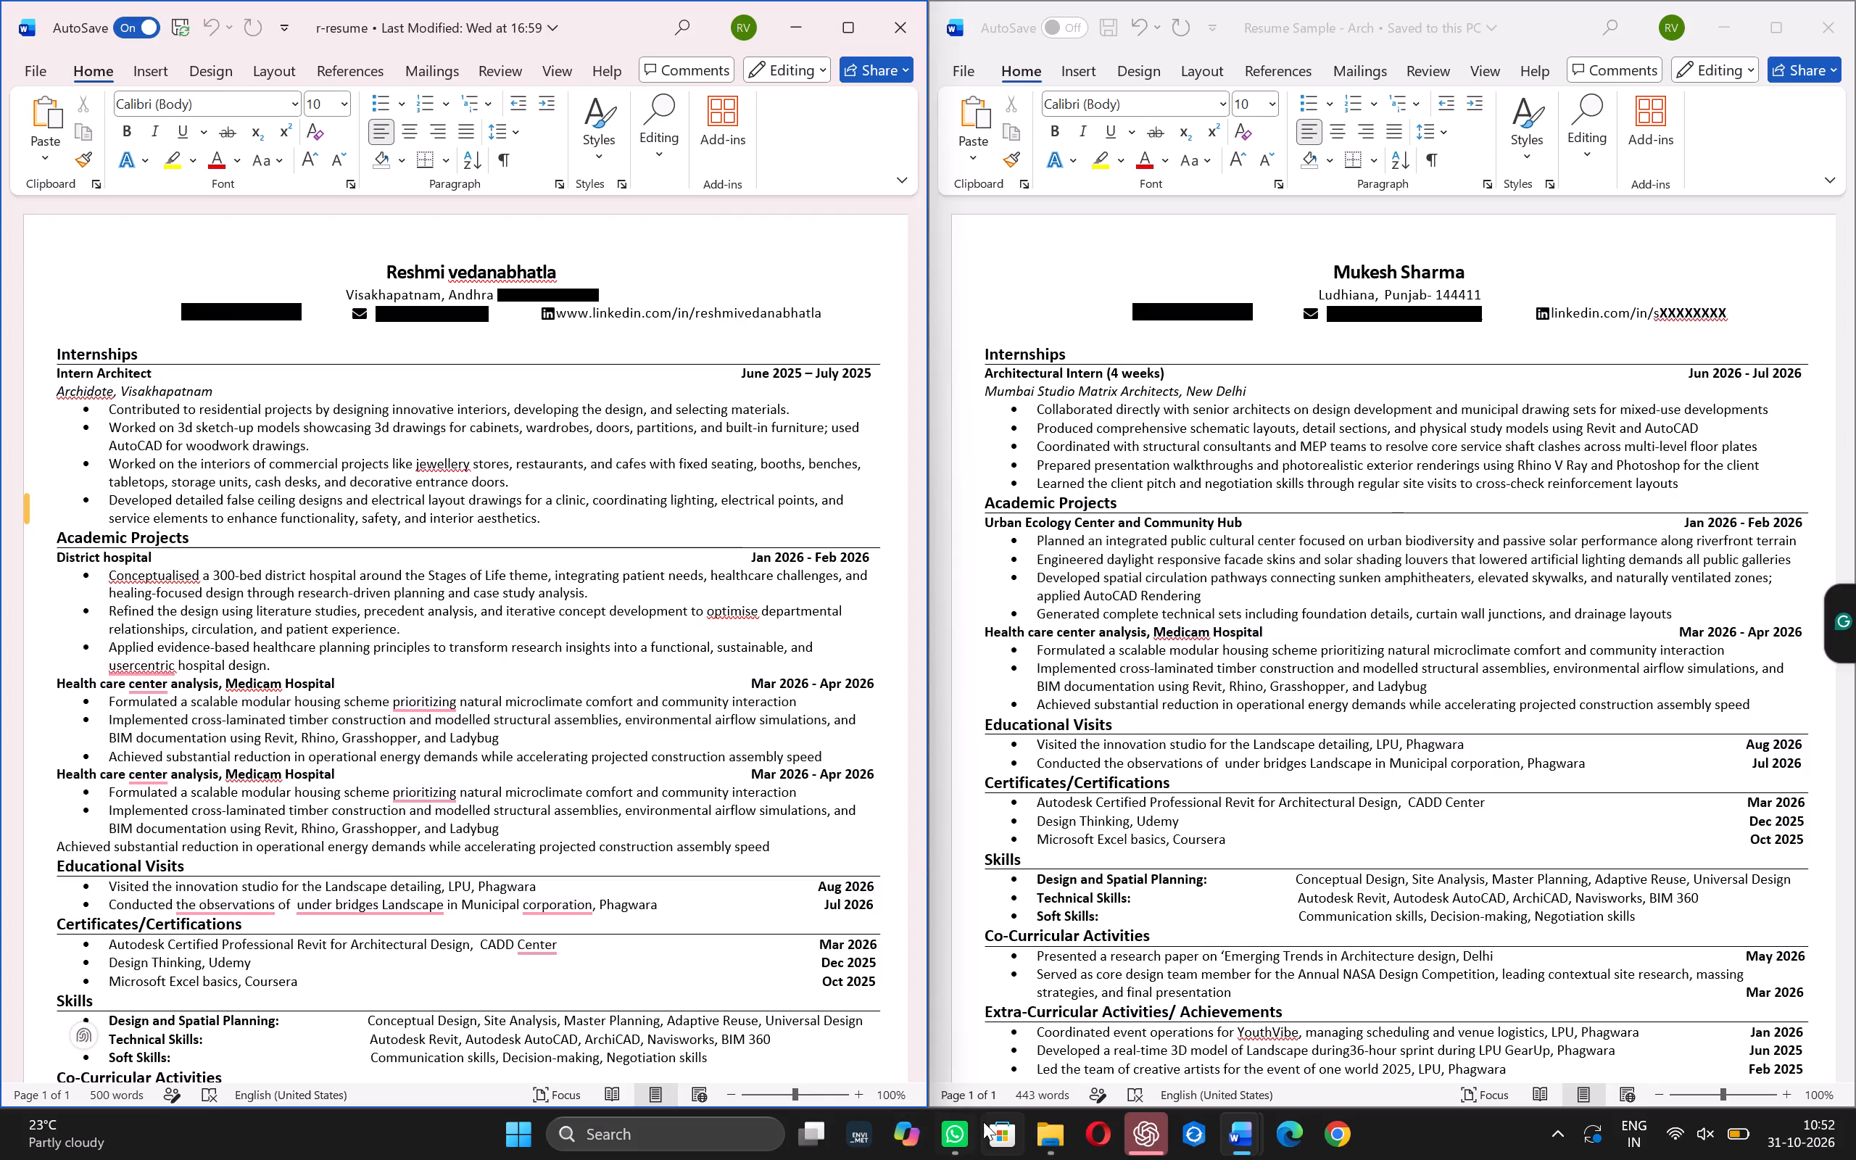
Open the Word document Resume Template-General New from the SOFTSKILLS folder and look through its projects, certificate and skills sections.
click(1049, 1137)
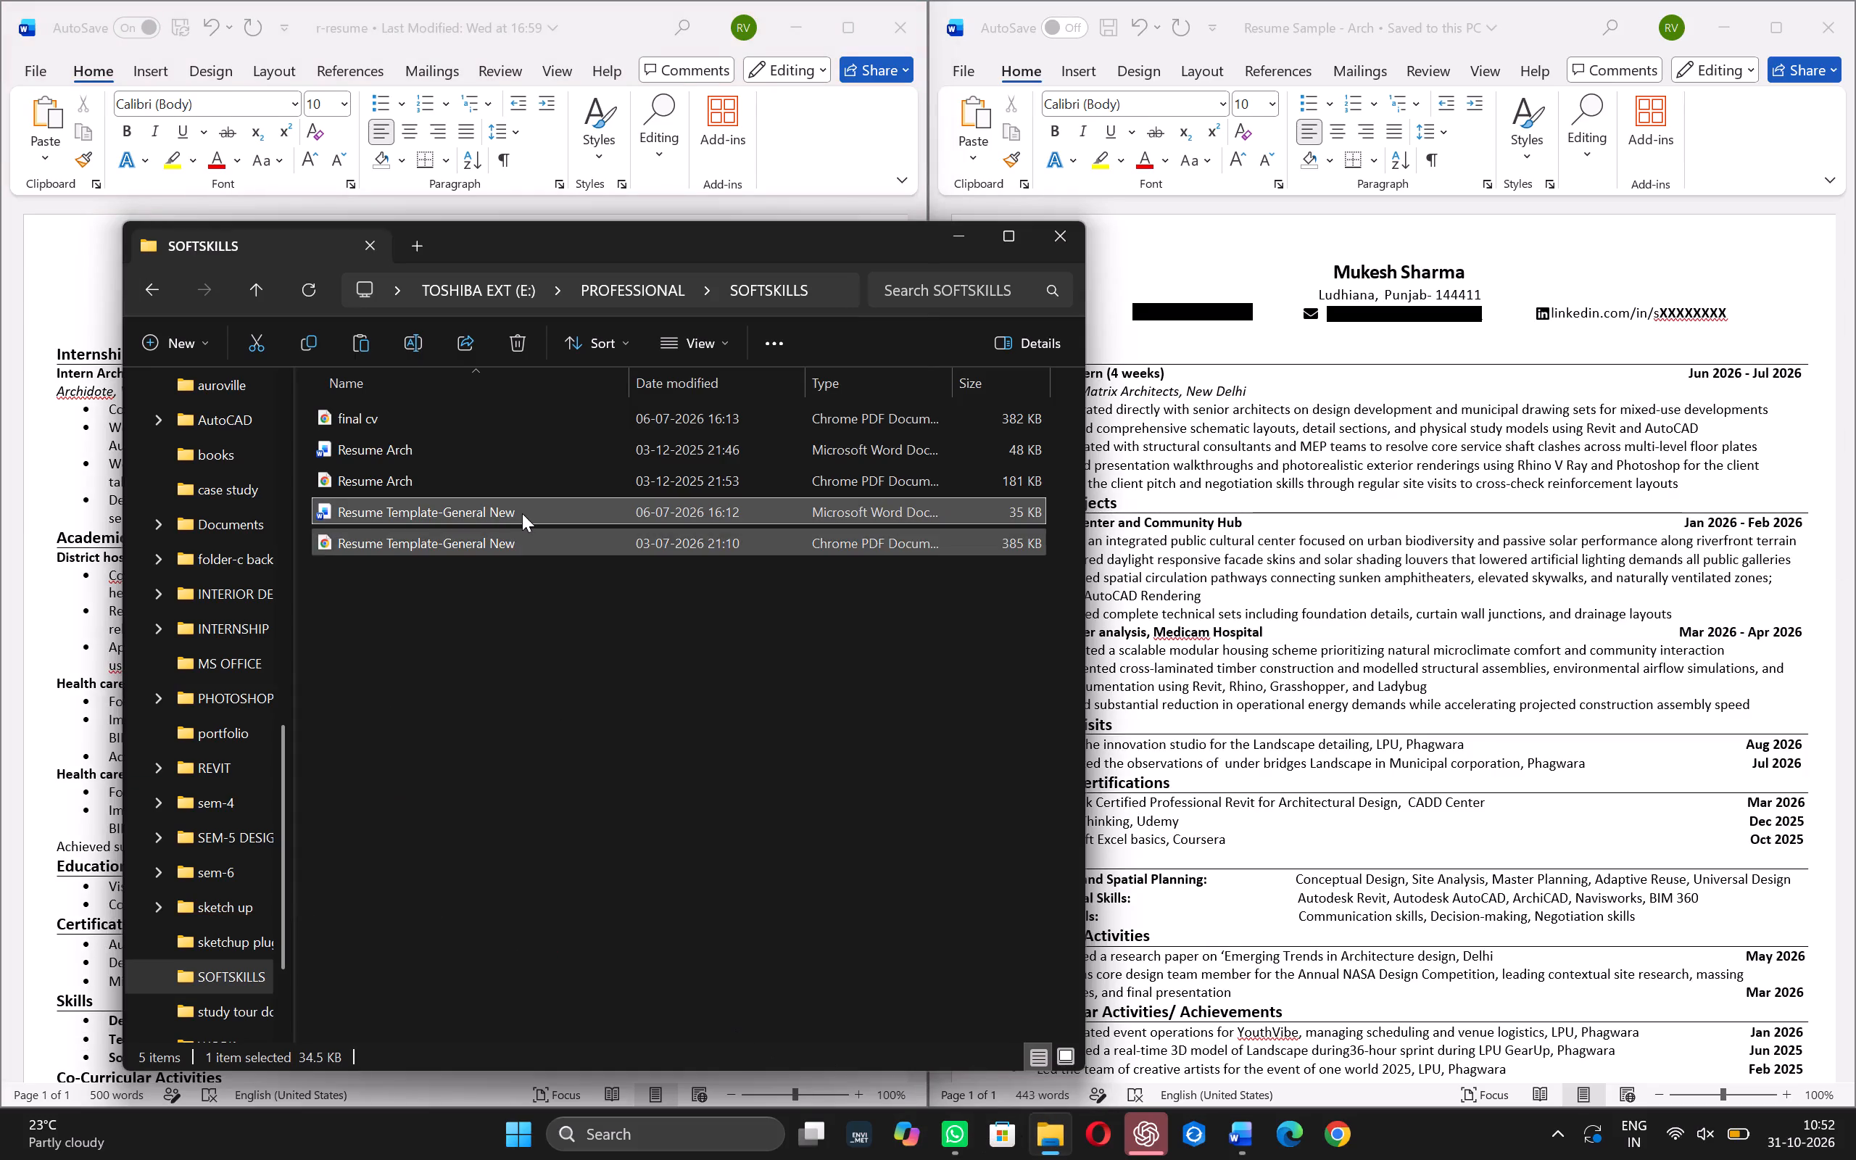
double_click(522, 513)
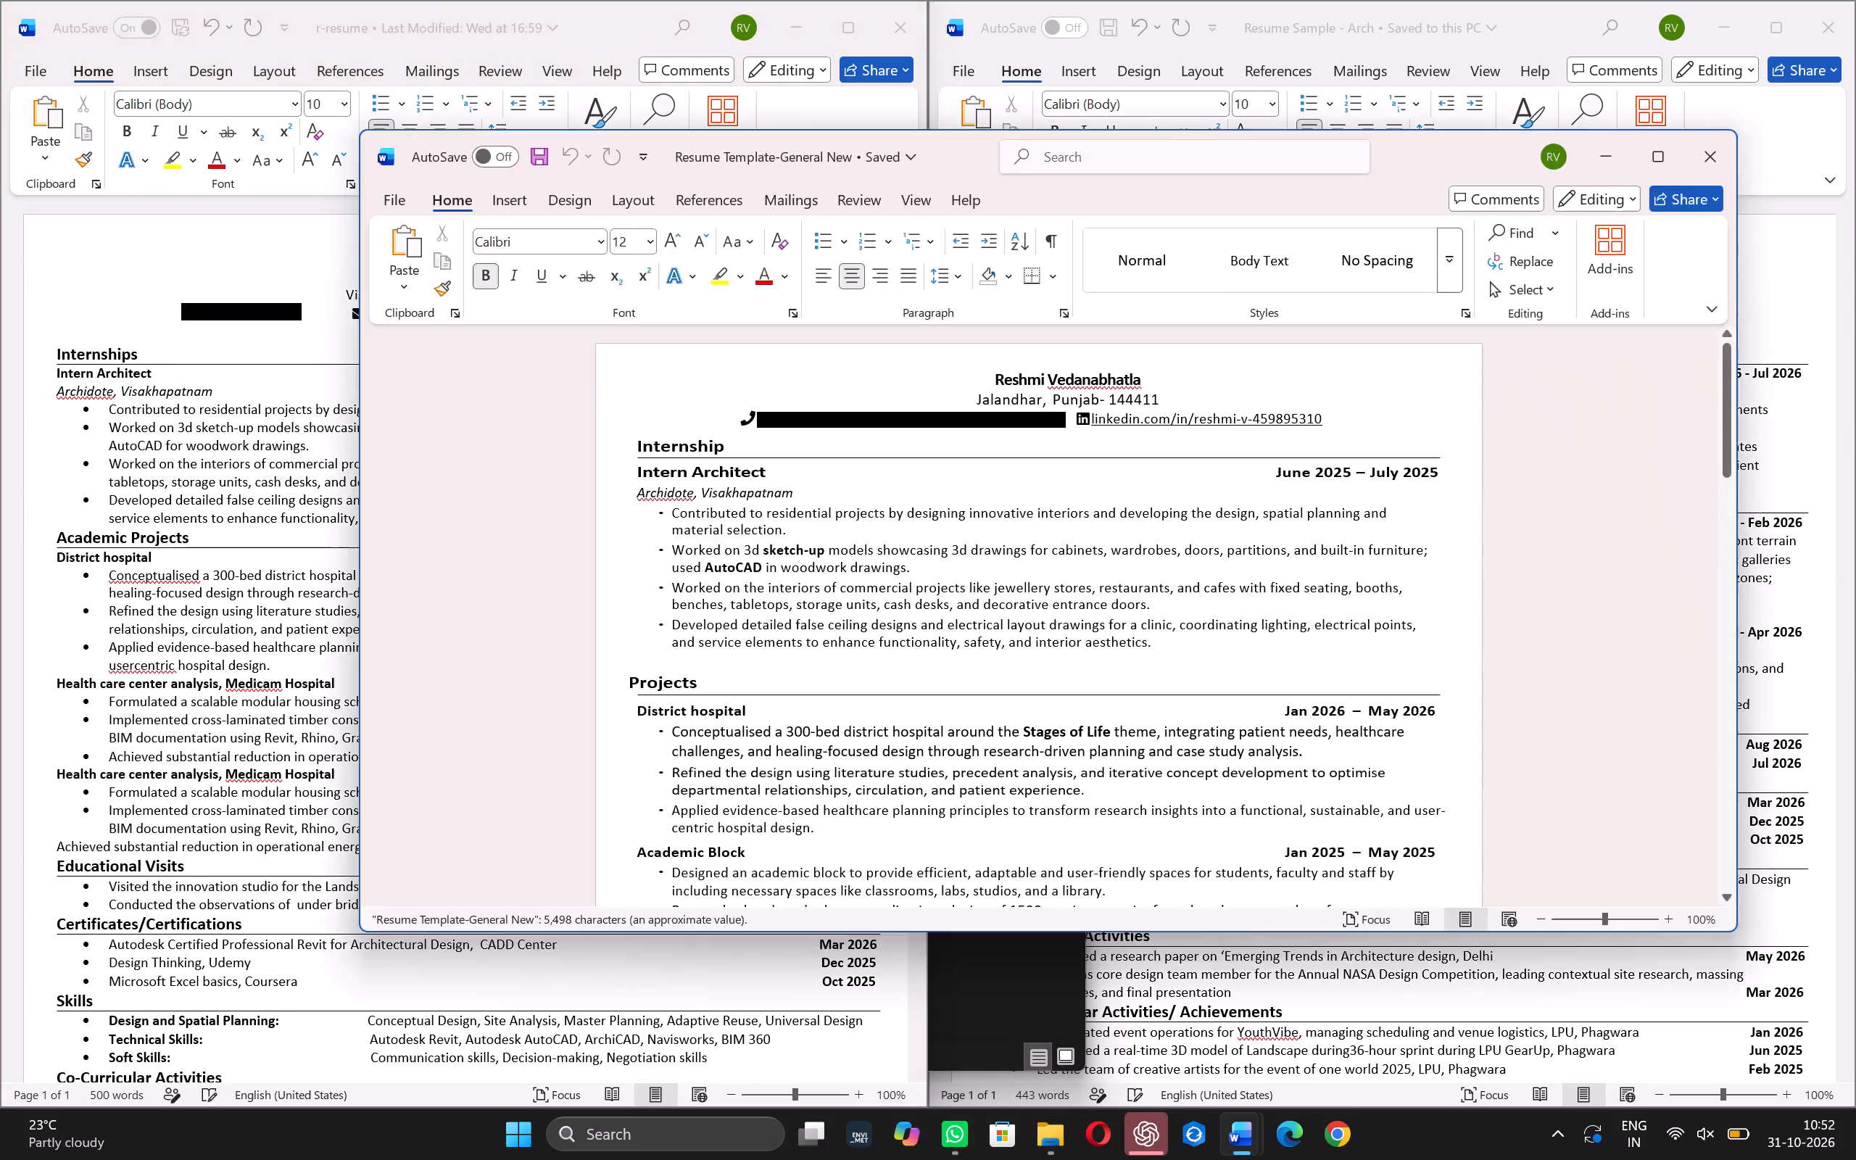
scroll(916, 761, down, 4)
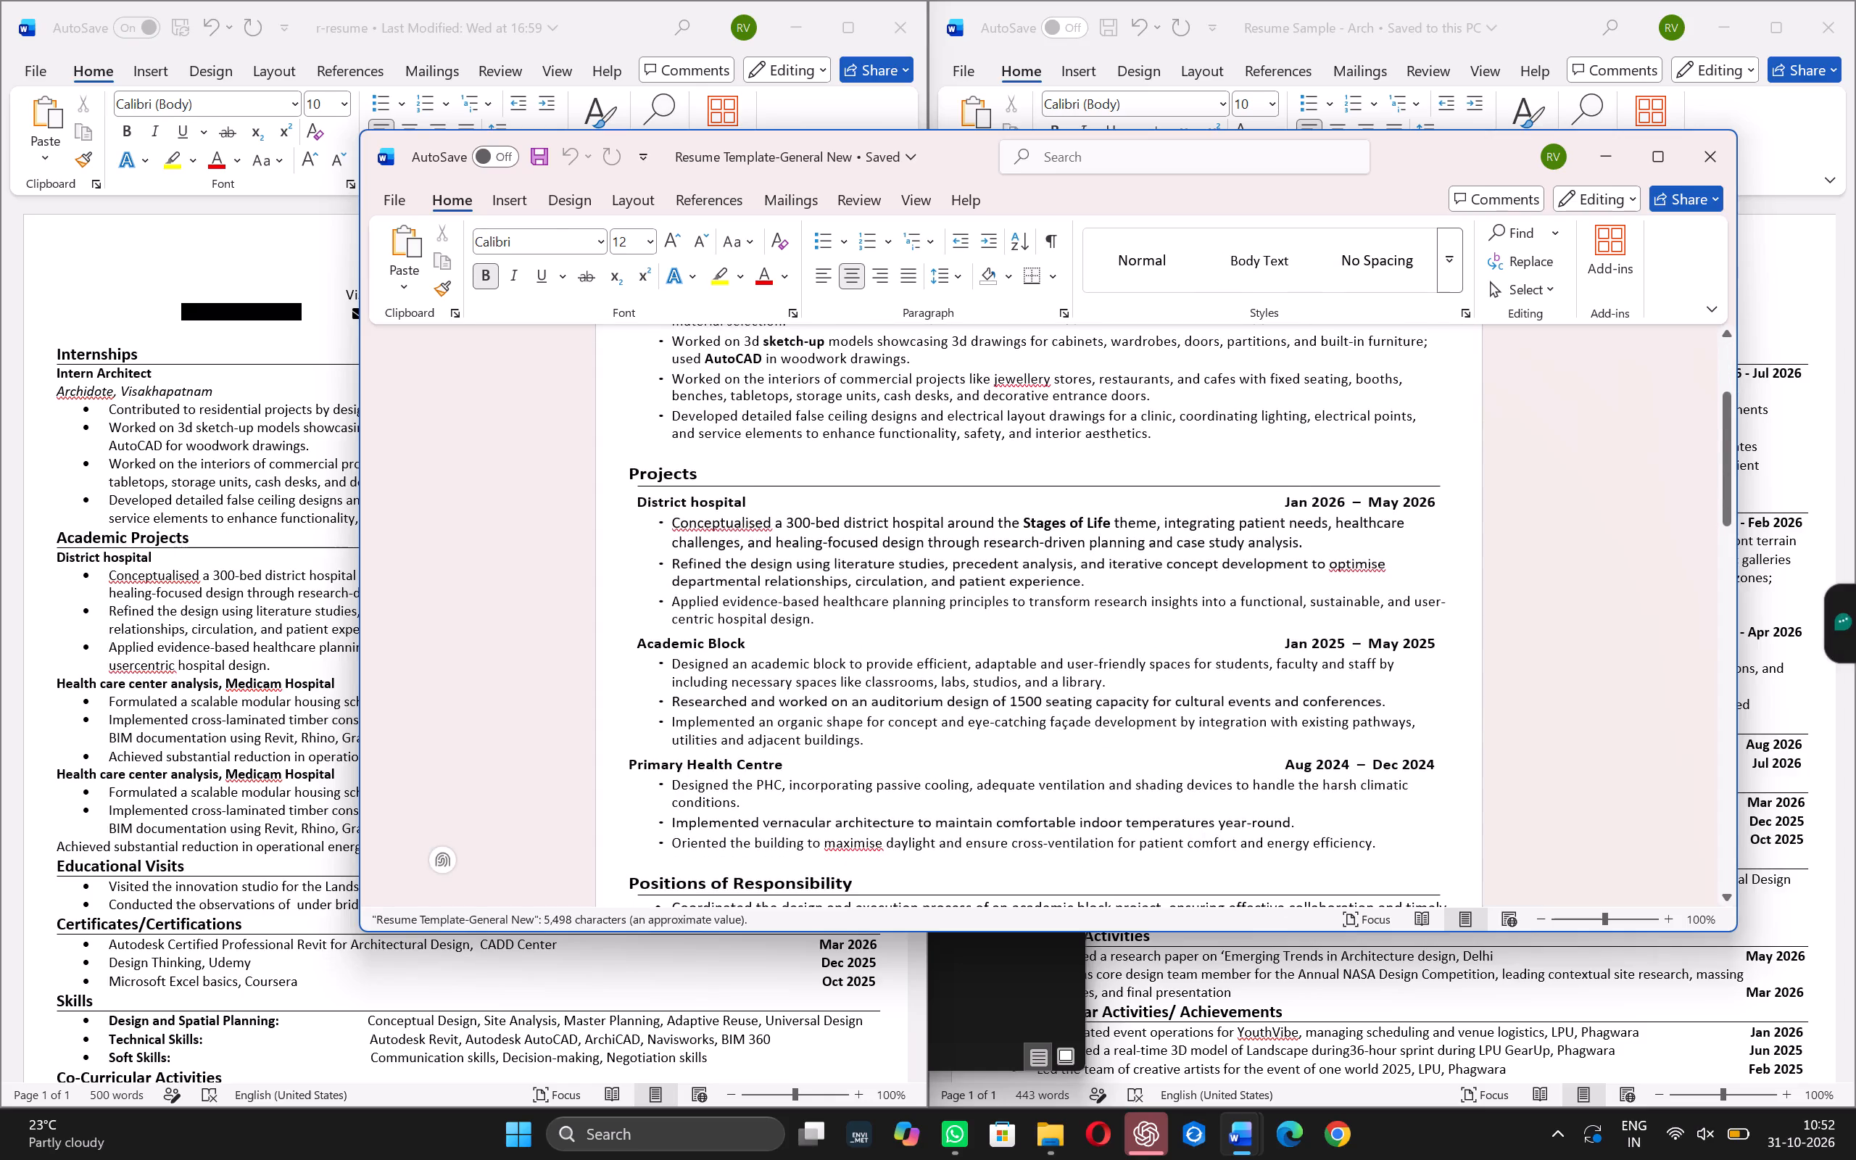
scroll(919, 766, down, 15)
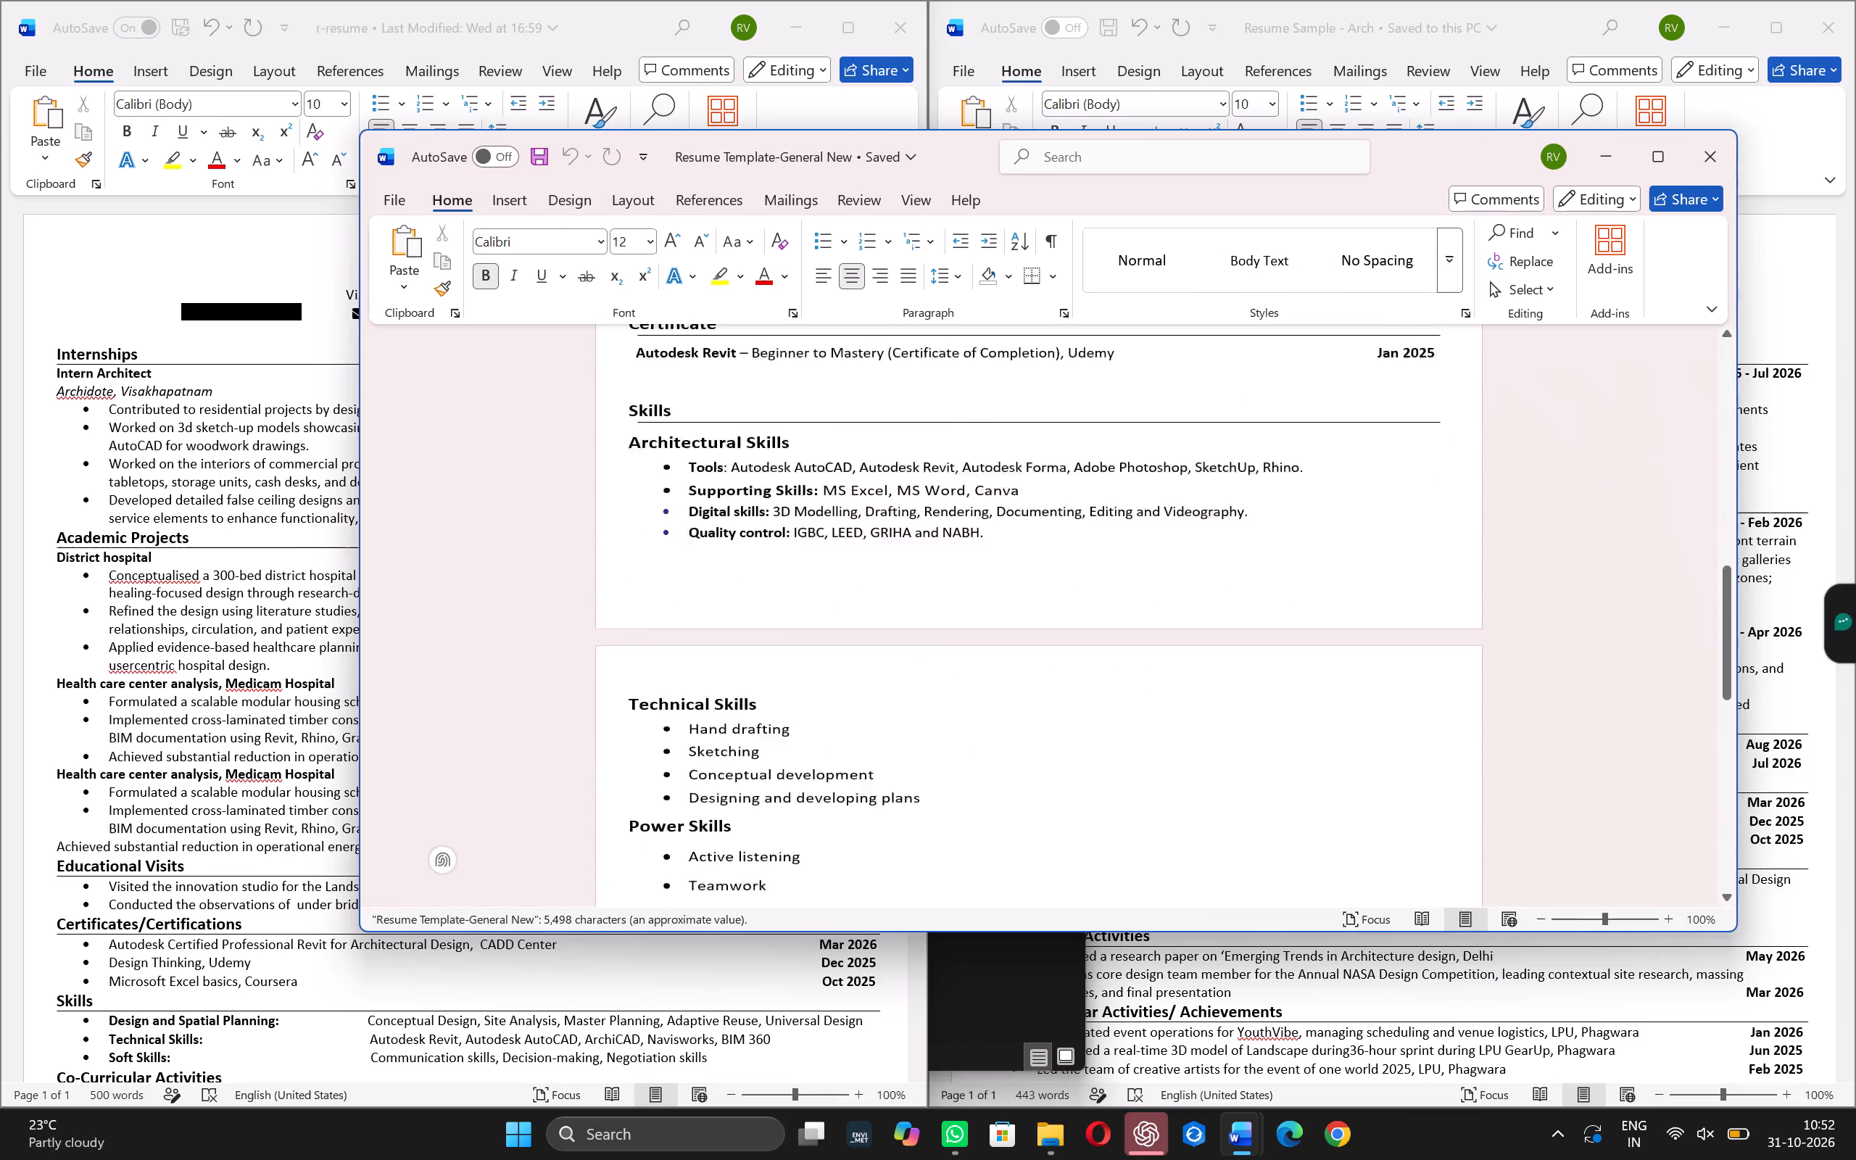
Close the r-resume window and arrange Resume Template-General New side by side with Resume Sample - Arch.
click(874, 15)
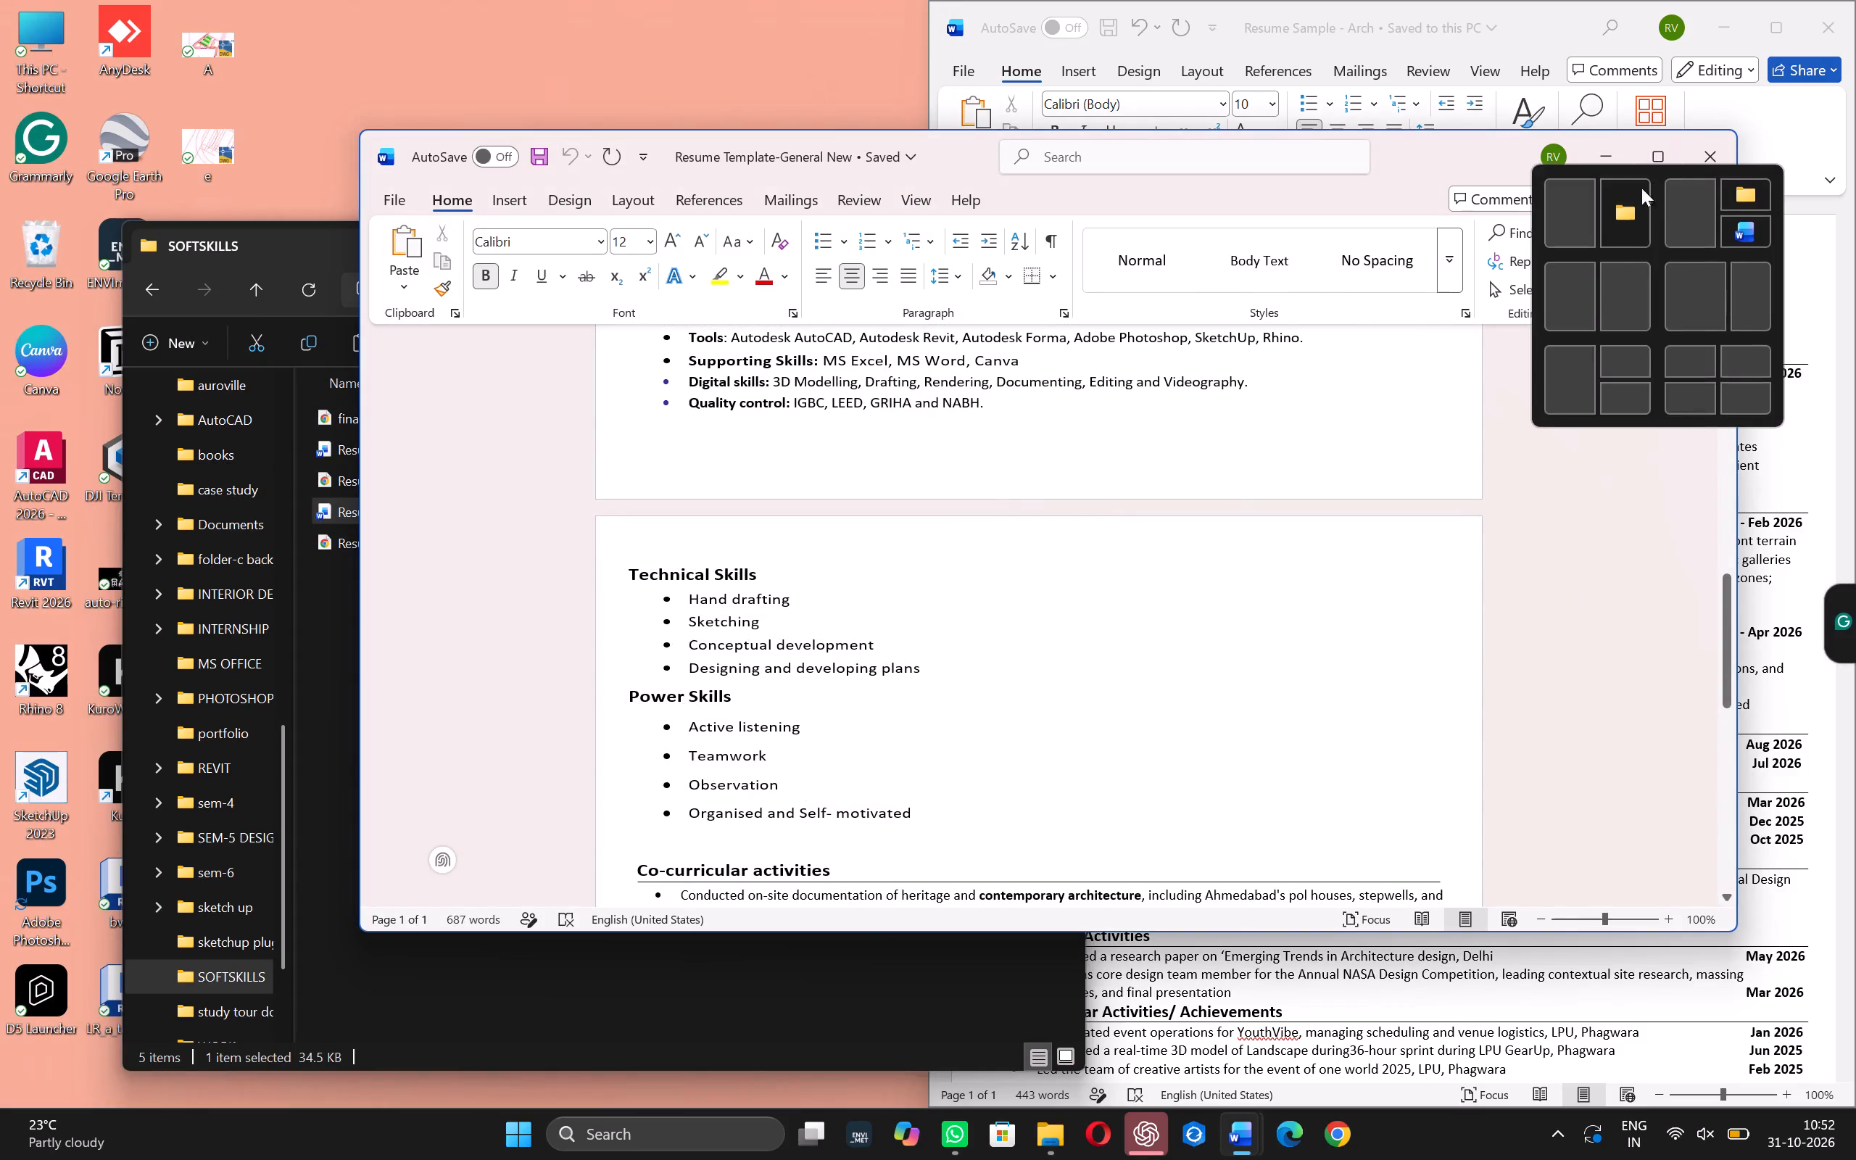
click(1565, 291)
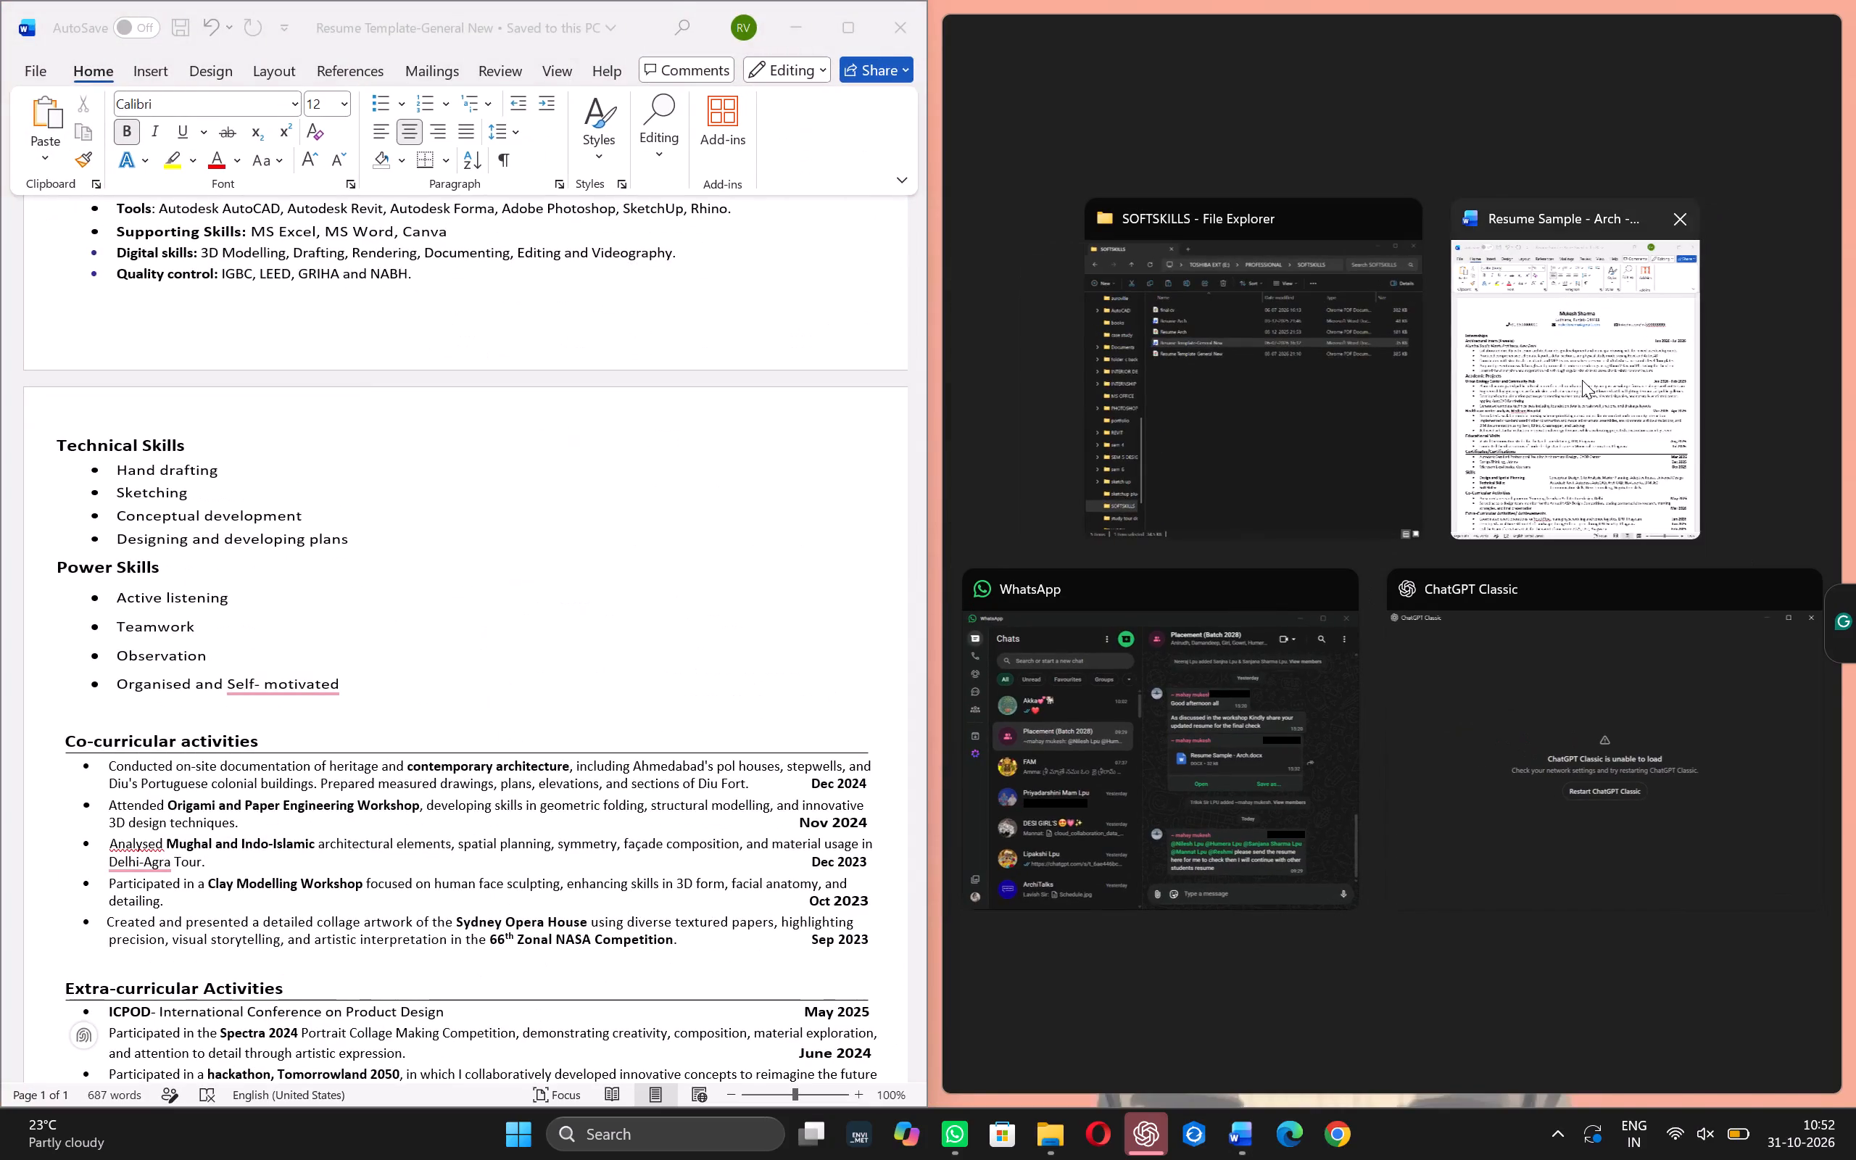
click(1536, 449)
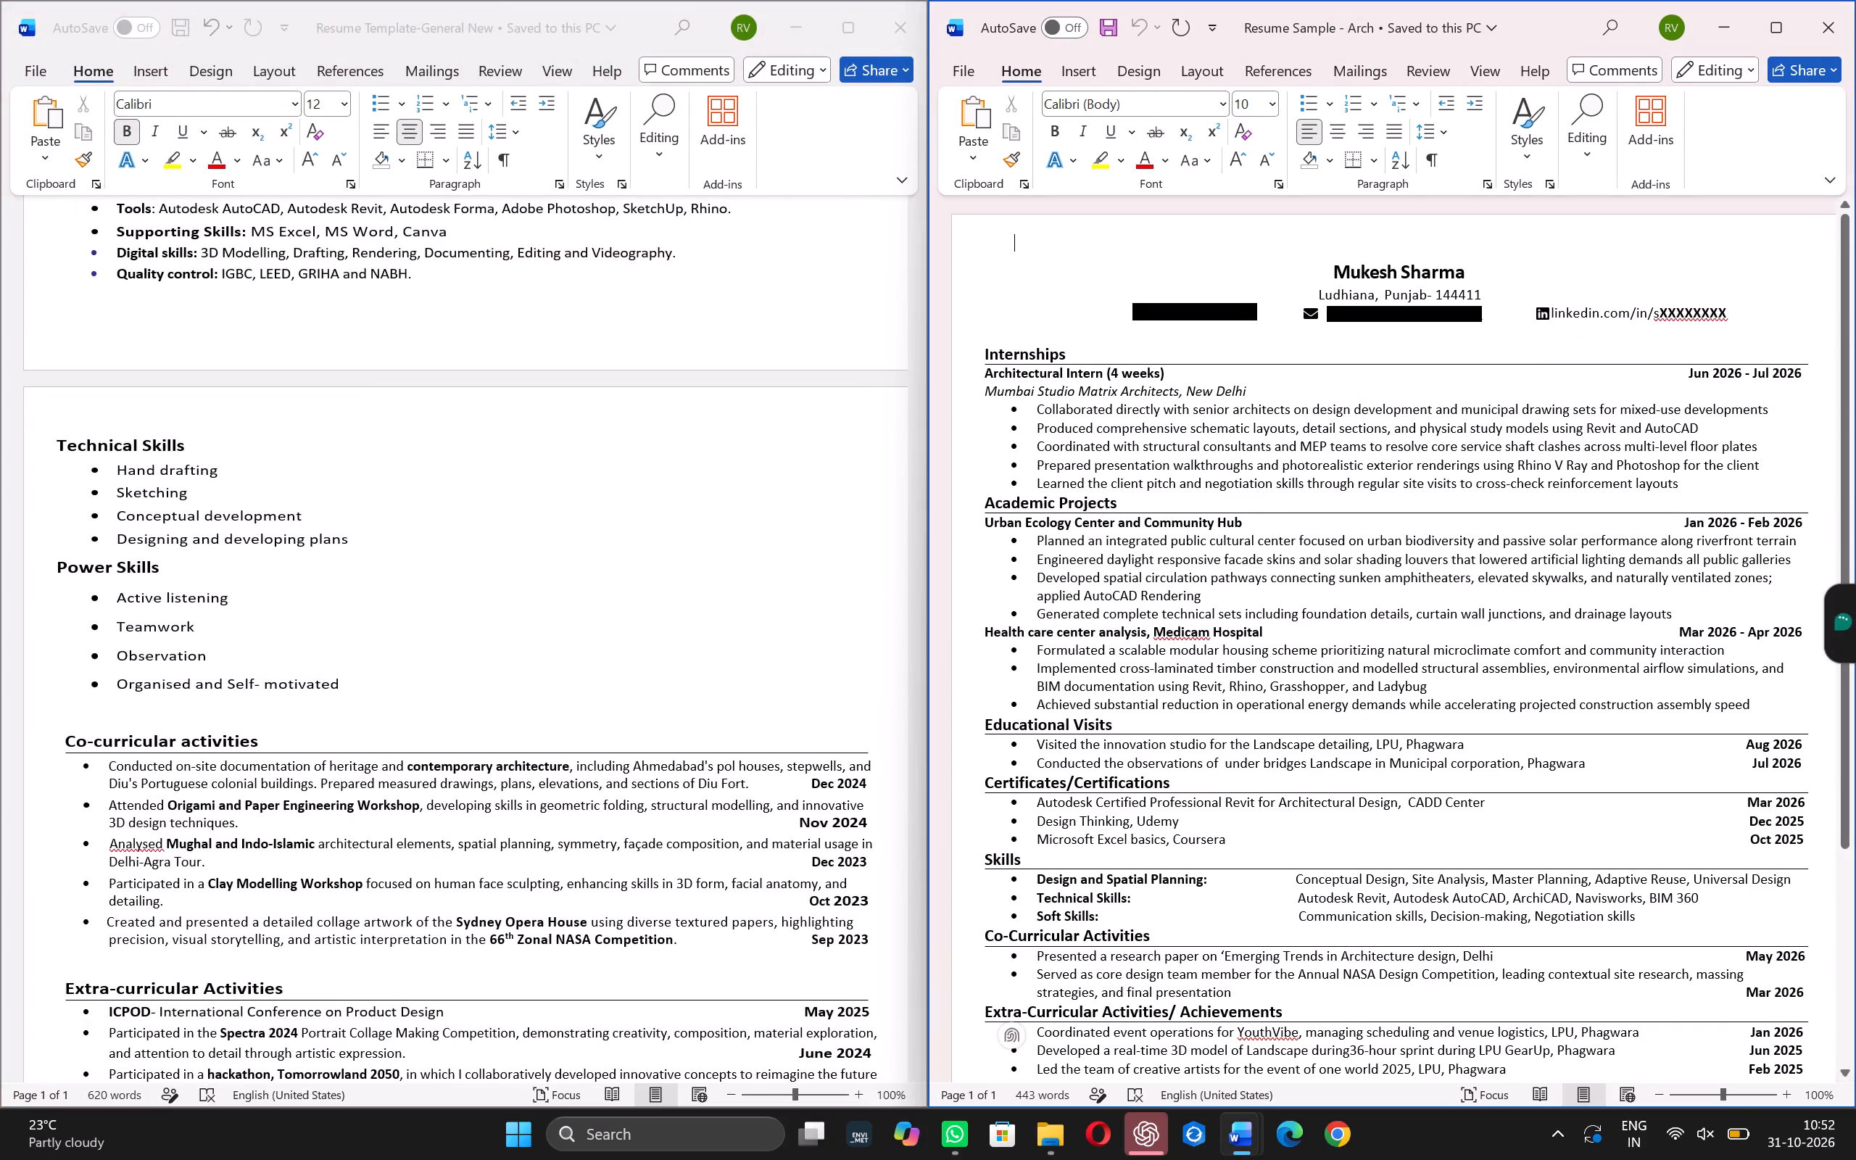
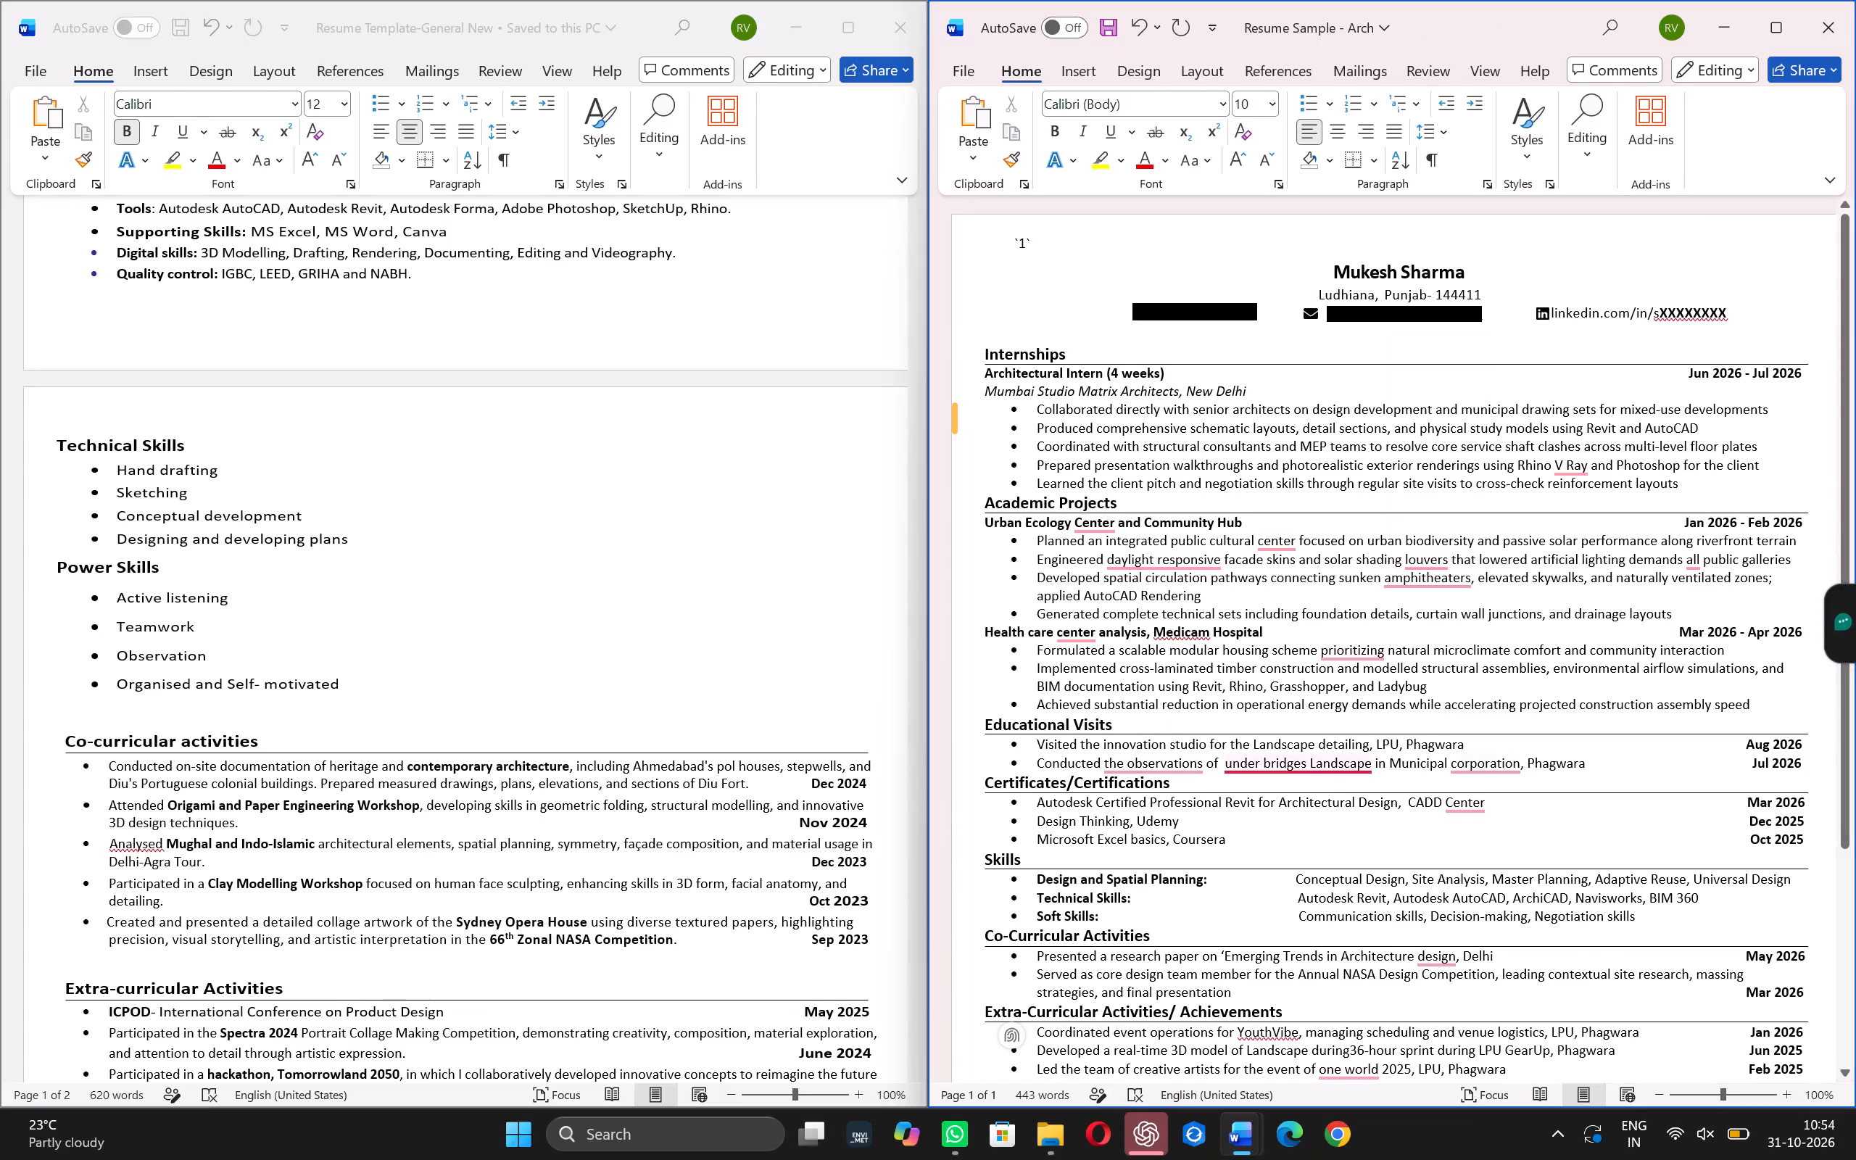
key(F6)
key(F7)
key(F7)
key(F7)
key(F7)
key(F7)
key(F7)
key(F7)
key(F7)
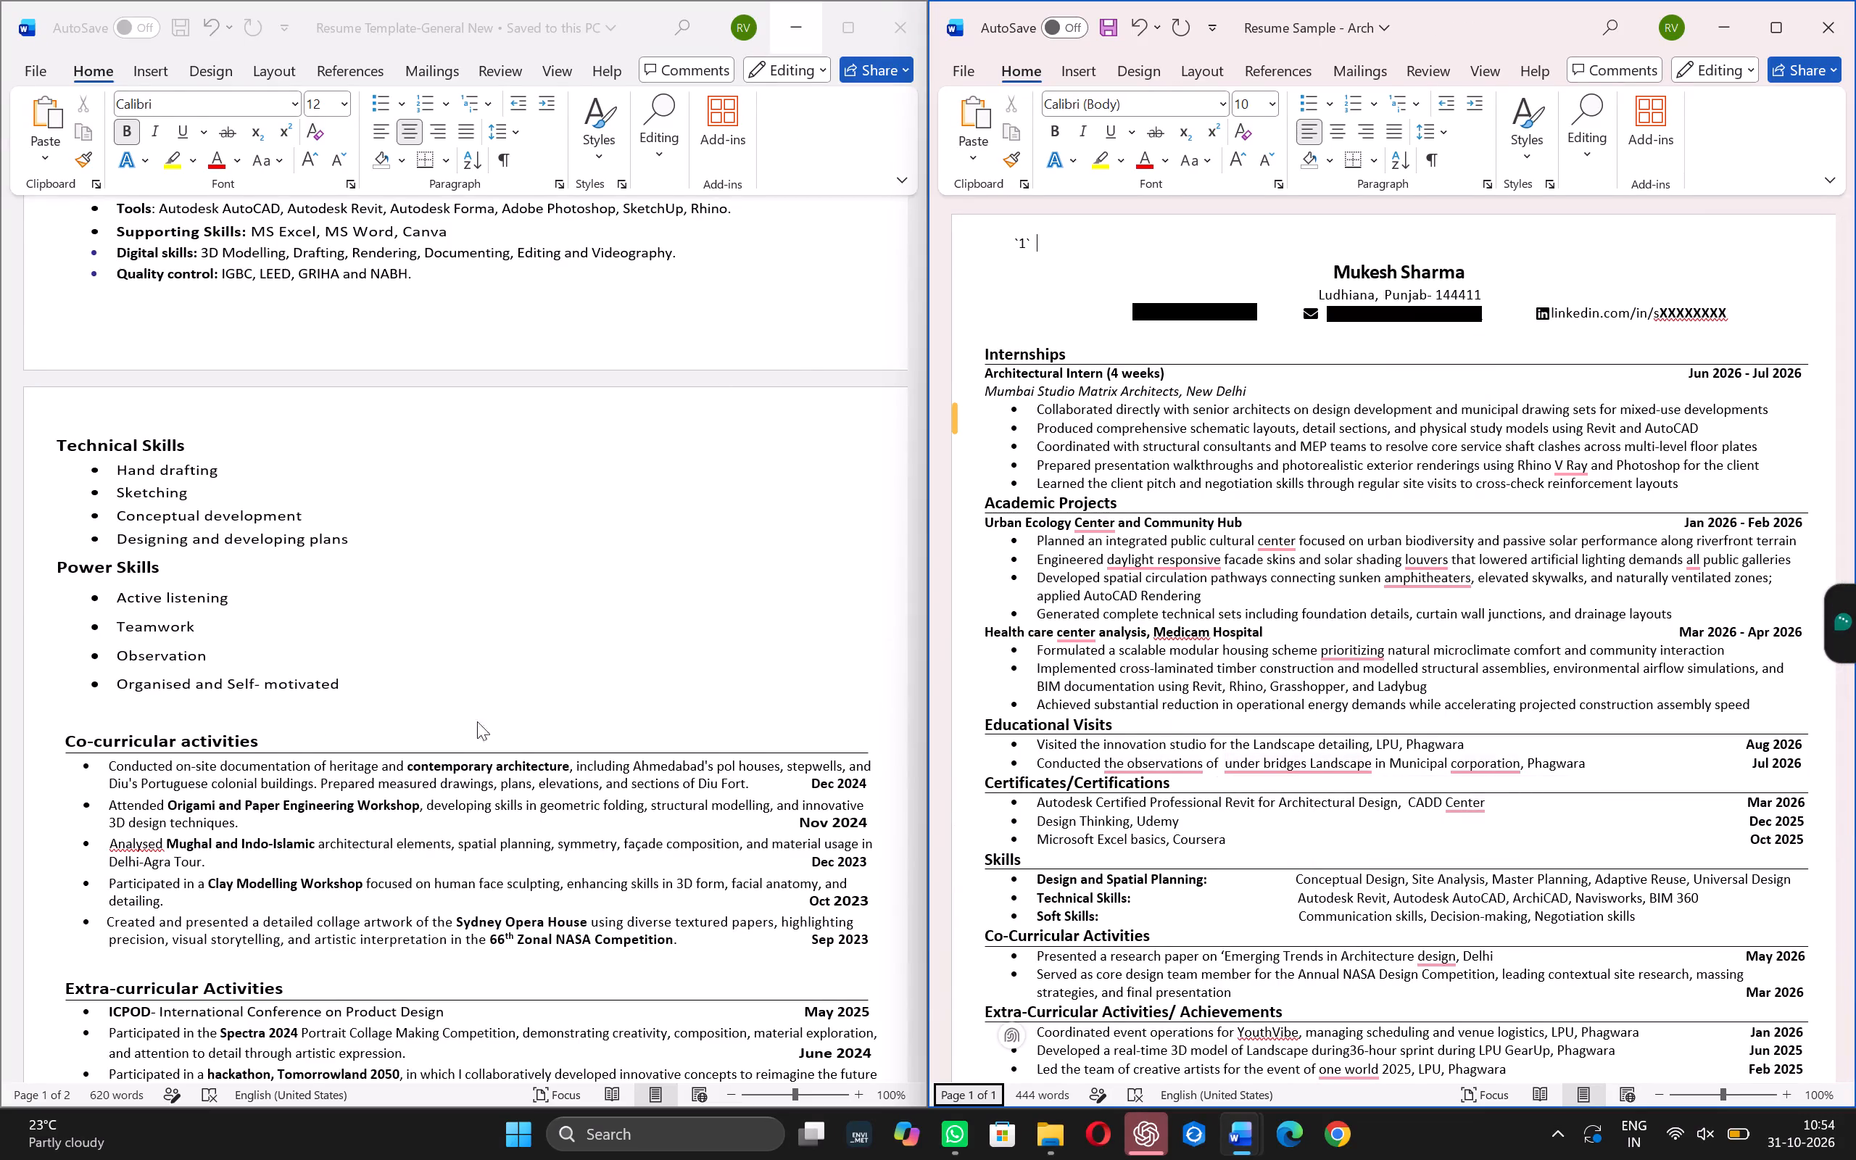
Examine the header, Internship and Projects sections at the start of Resume Template-General New alongside Resume Sample - Arch.
scroll(505, 722, up, 17)
scroll(502, 711, up, 5)
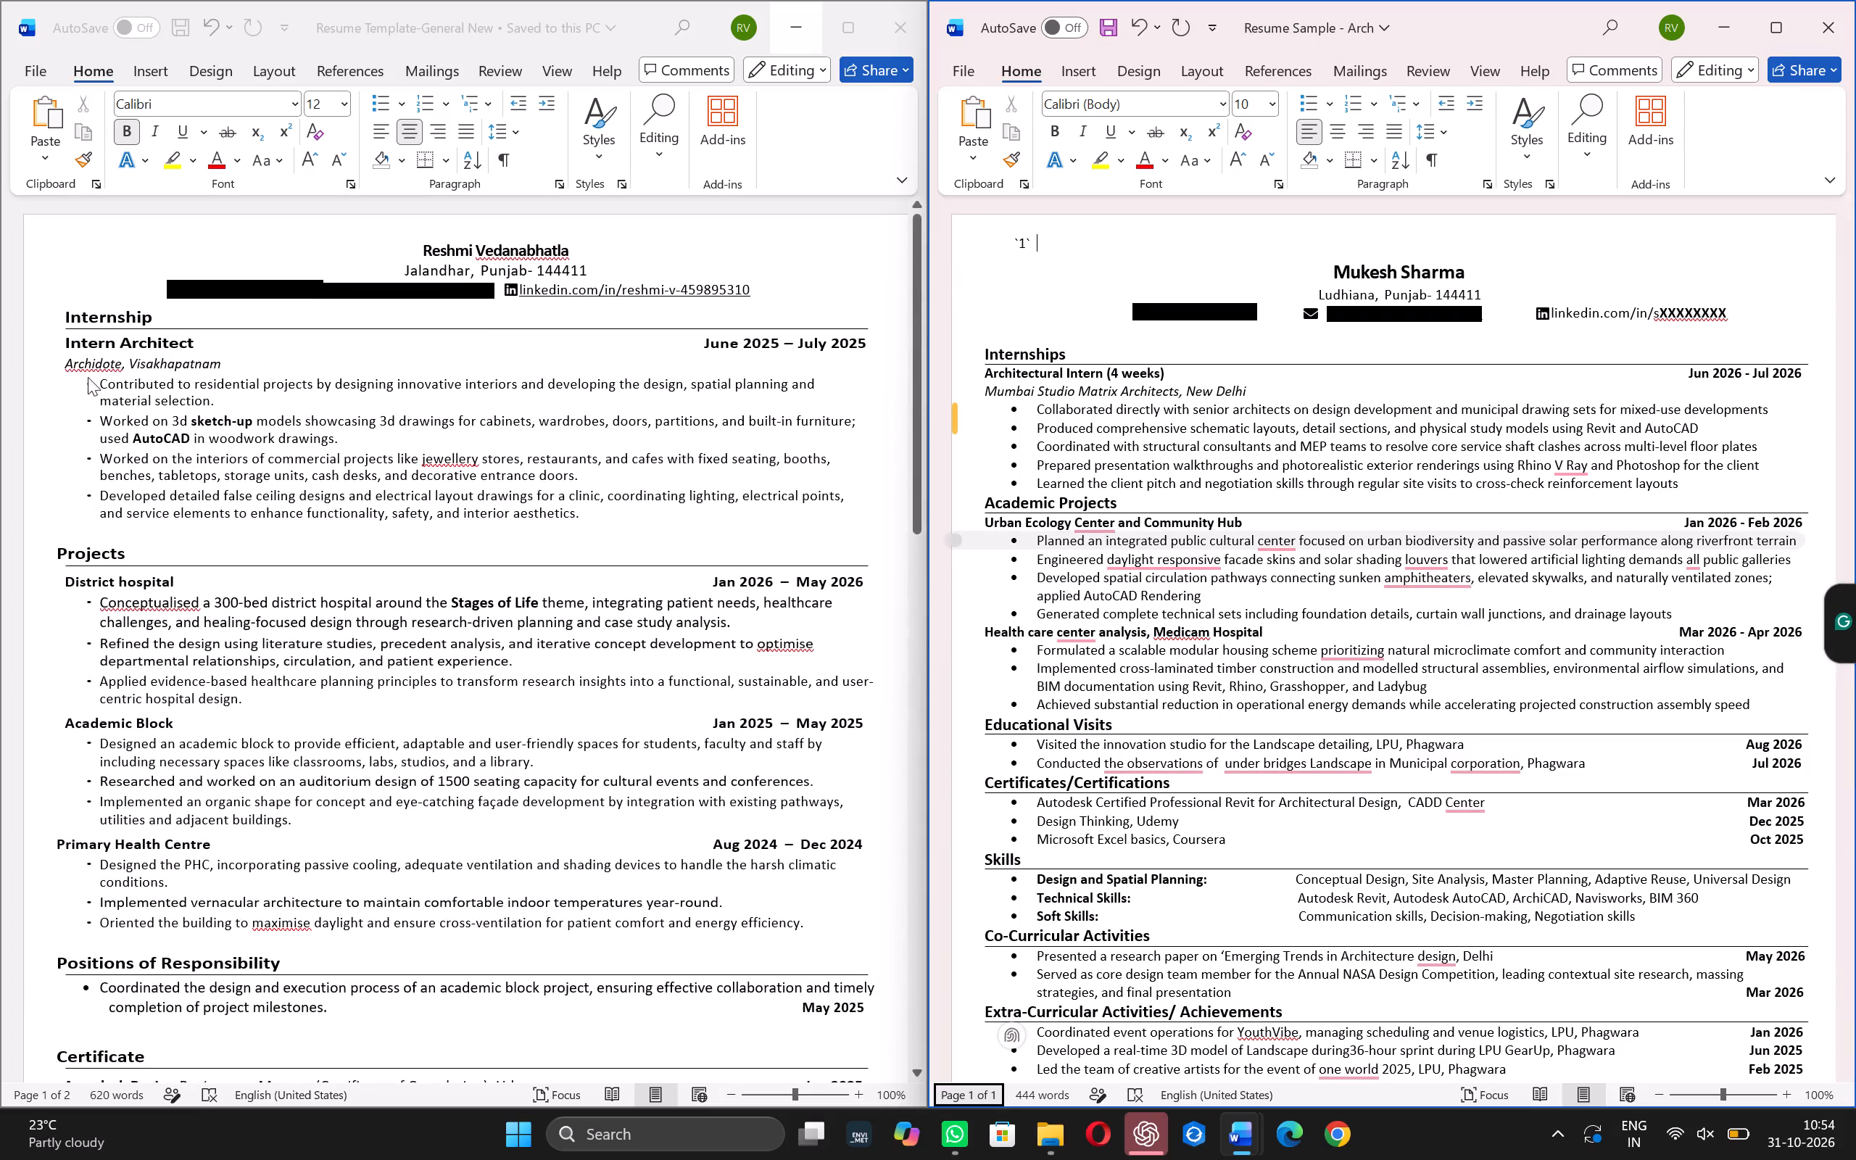
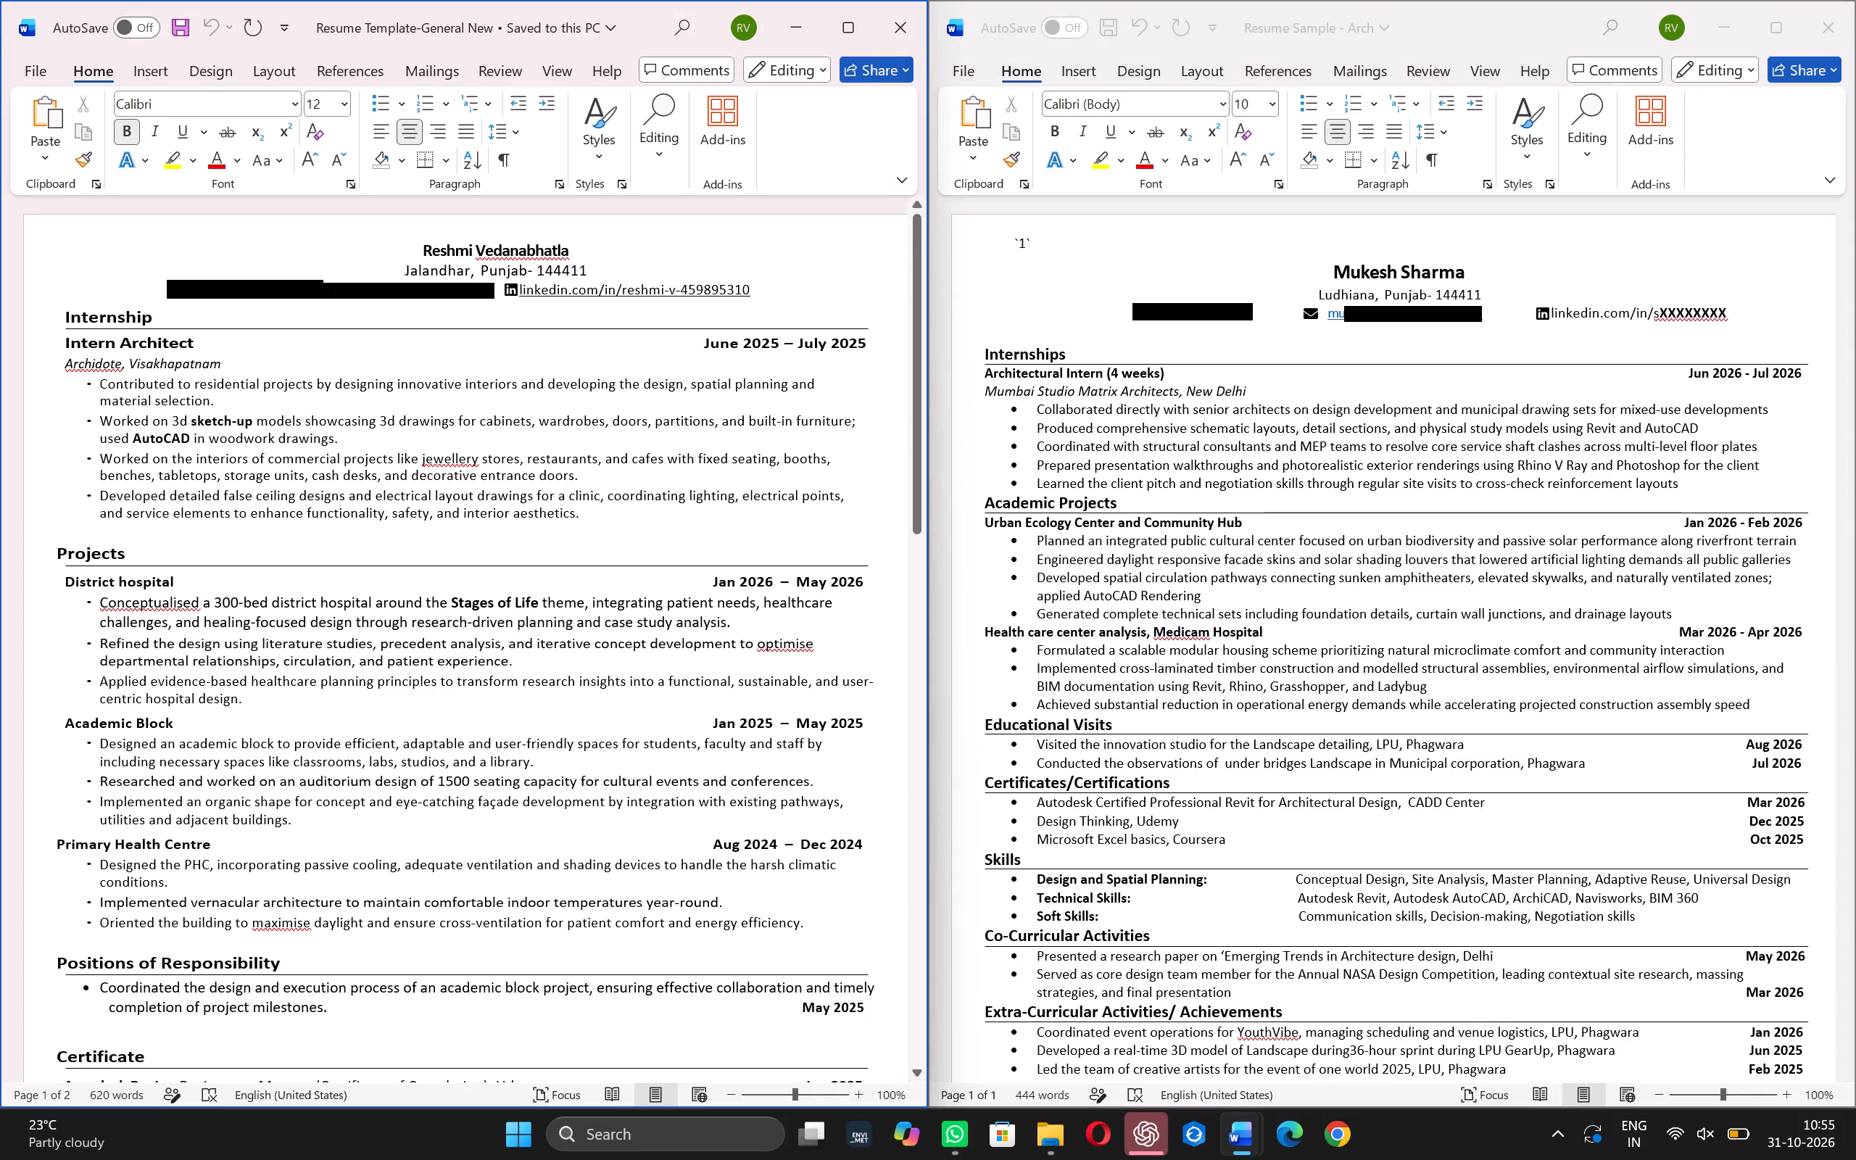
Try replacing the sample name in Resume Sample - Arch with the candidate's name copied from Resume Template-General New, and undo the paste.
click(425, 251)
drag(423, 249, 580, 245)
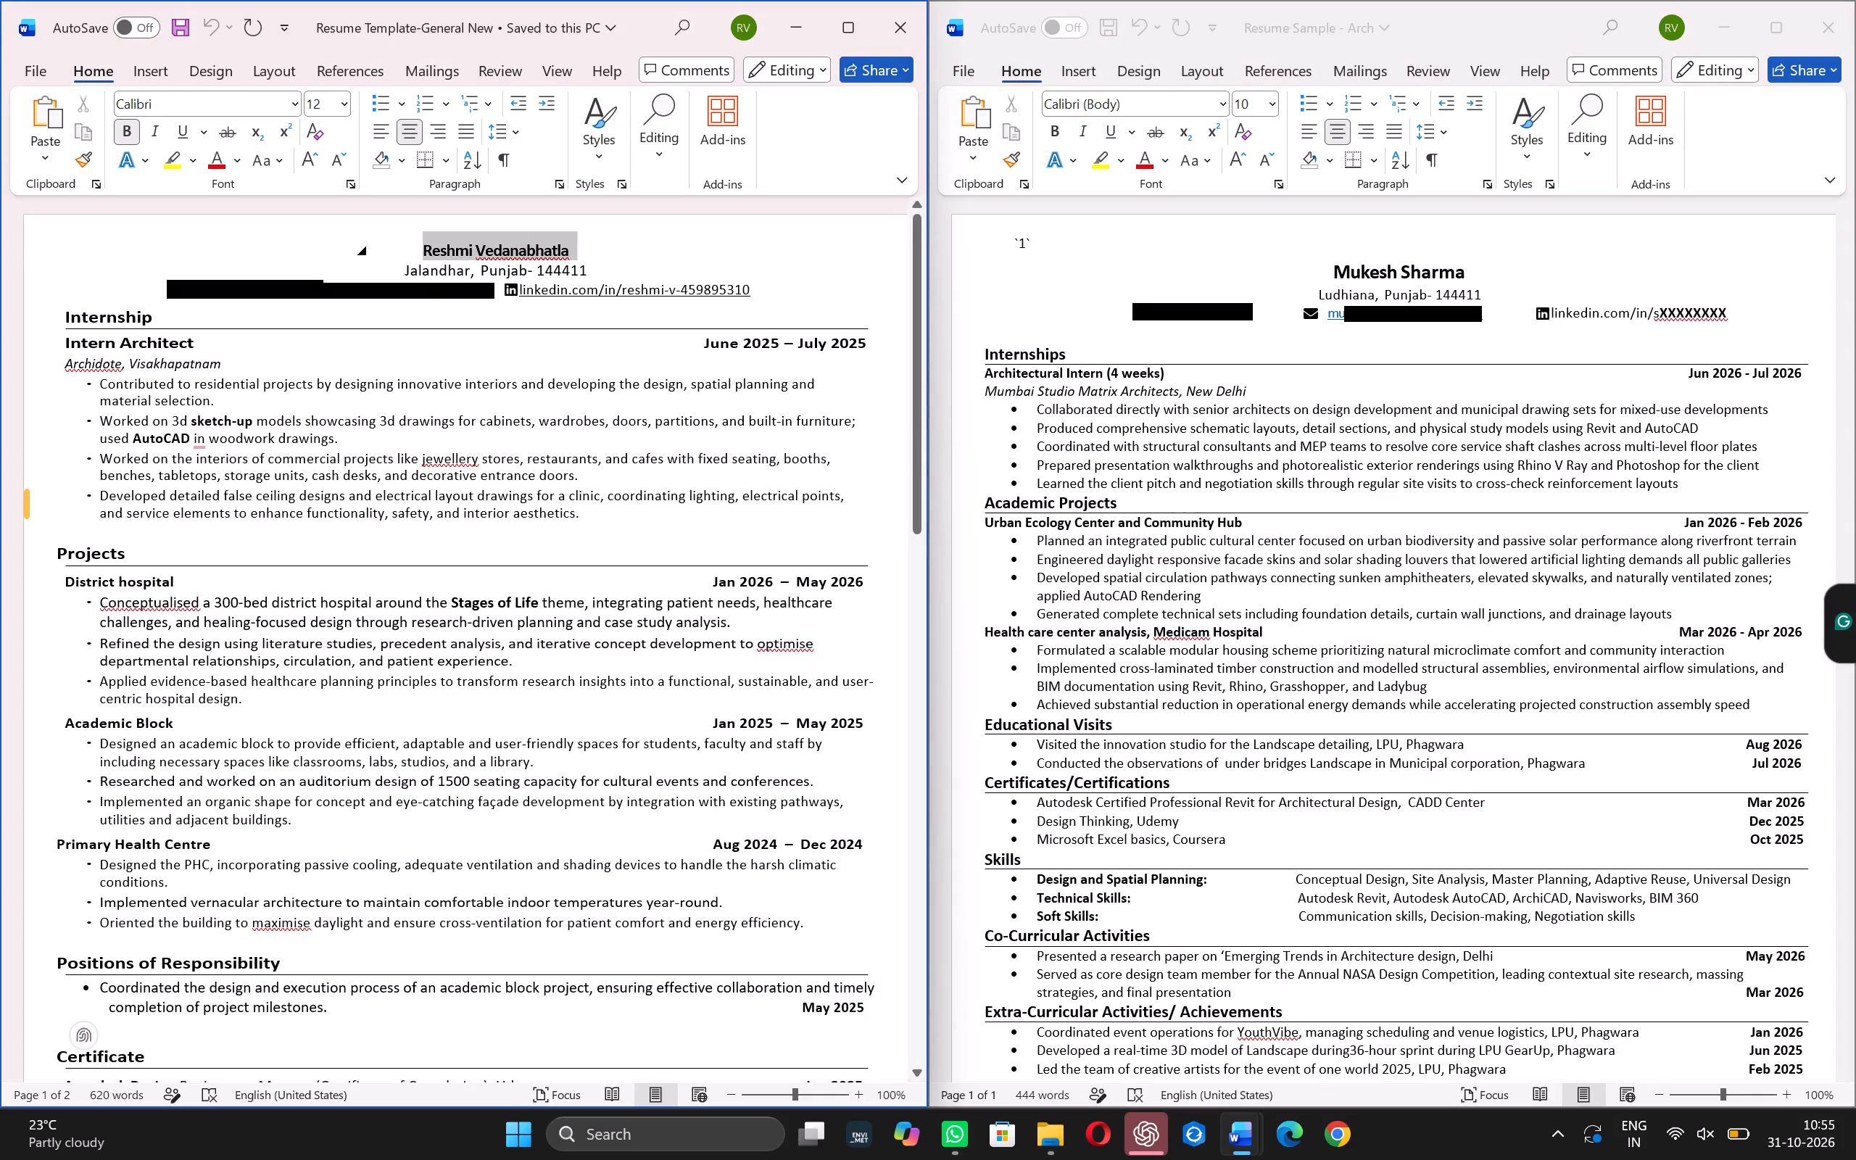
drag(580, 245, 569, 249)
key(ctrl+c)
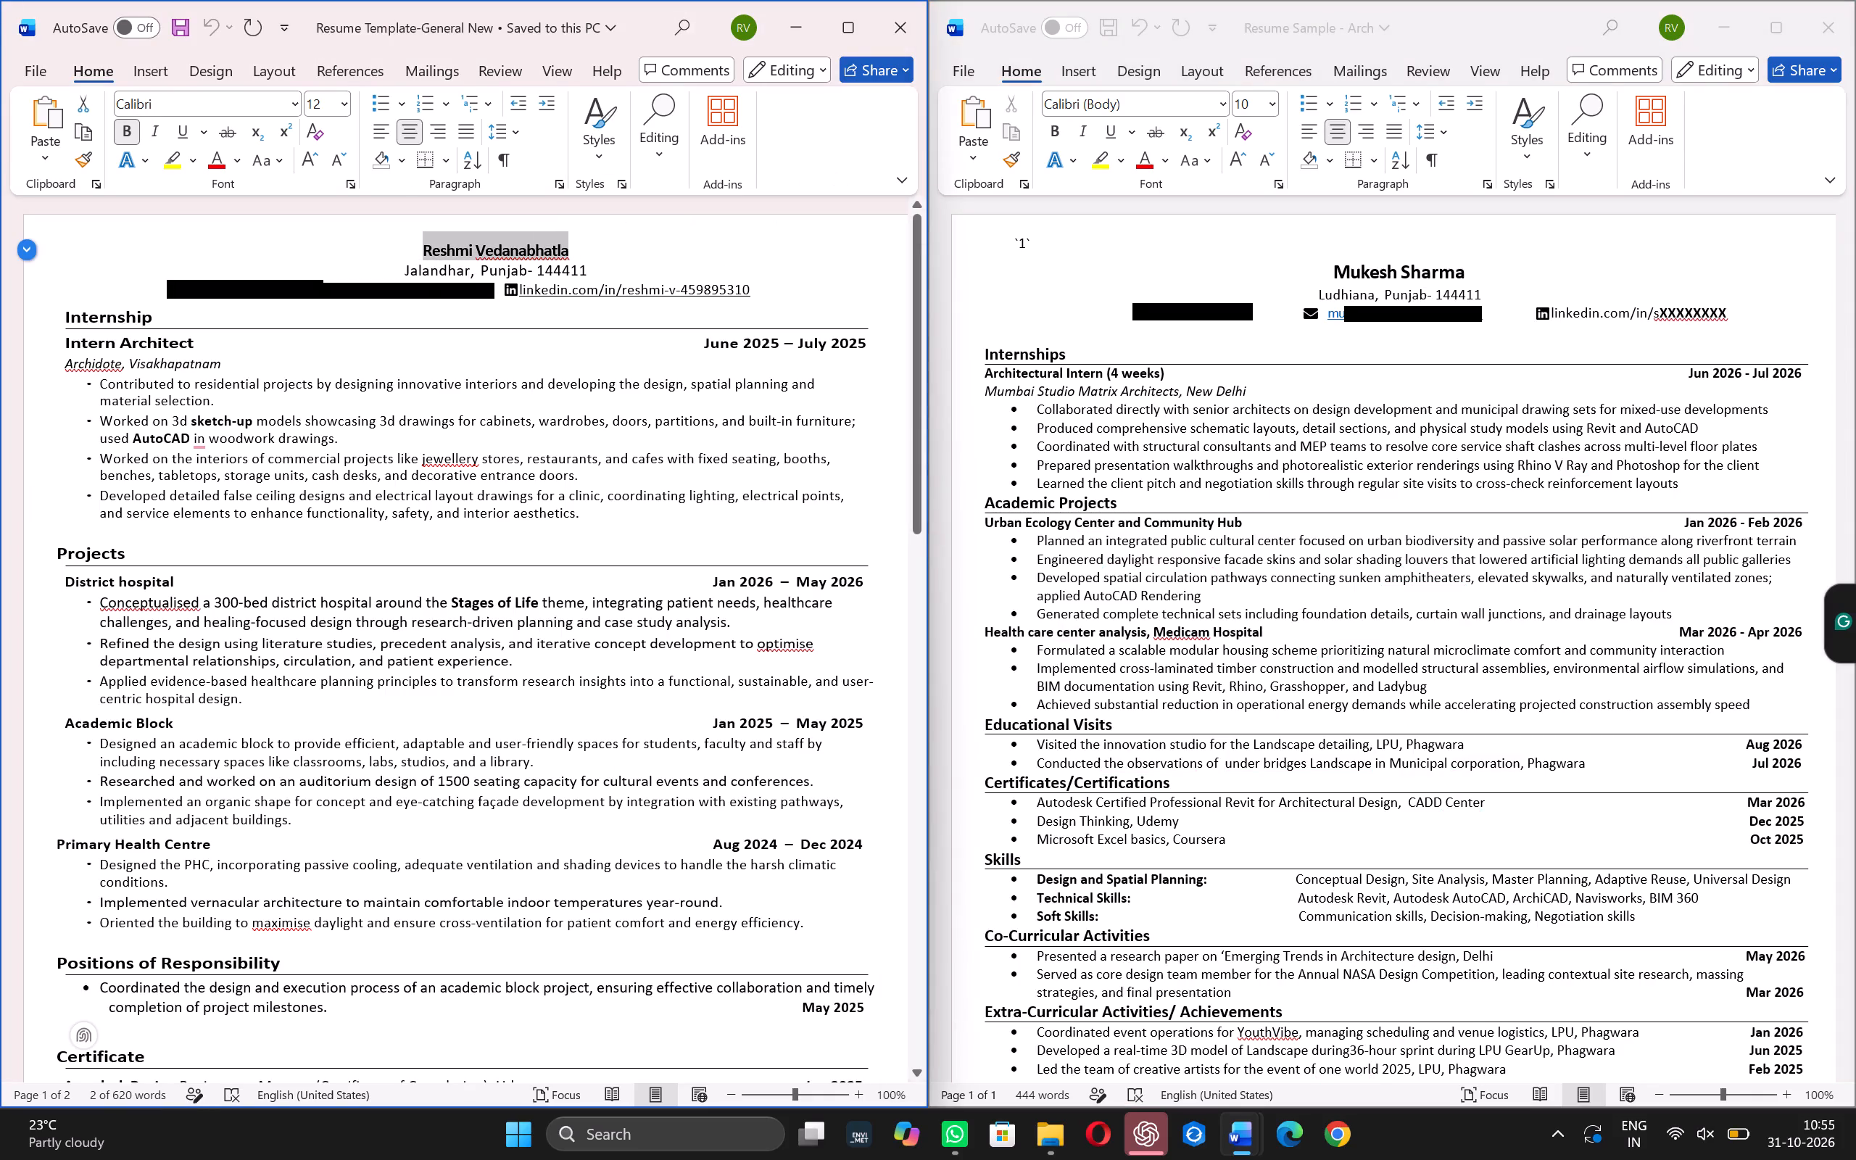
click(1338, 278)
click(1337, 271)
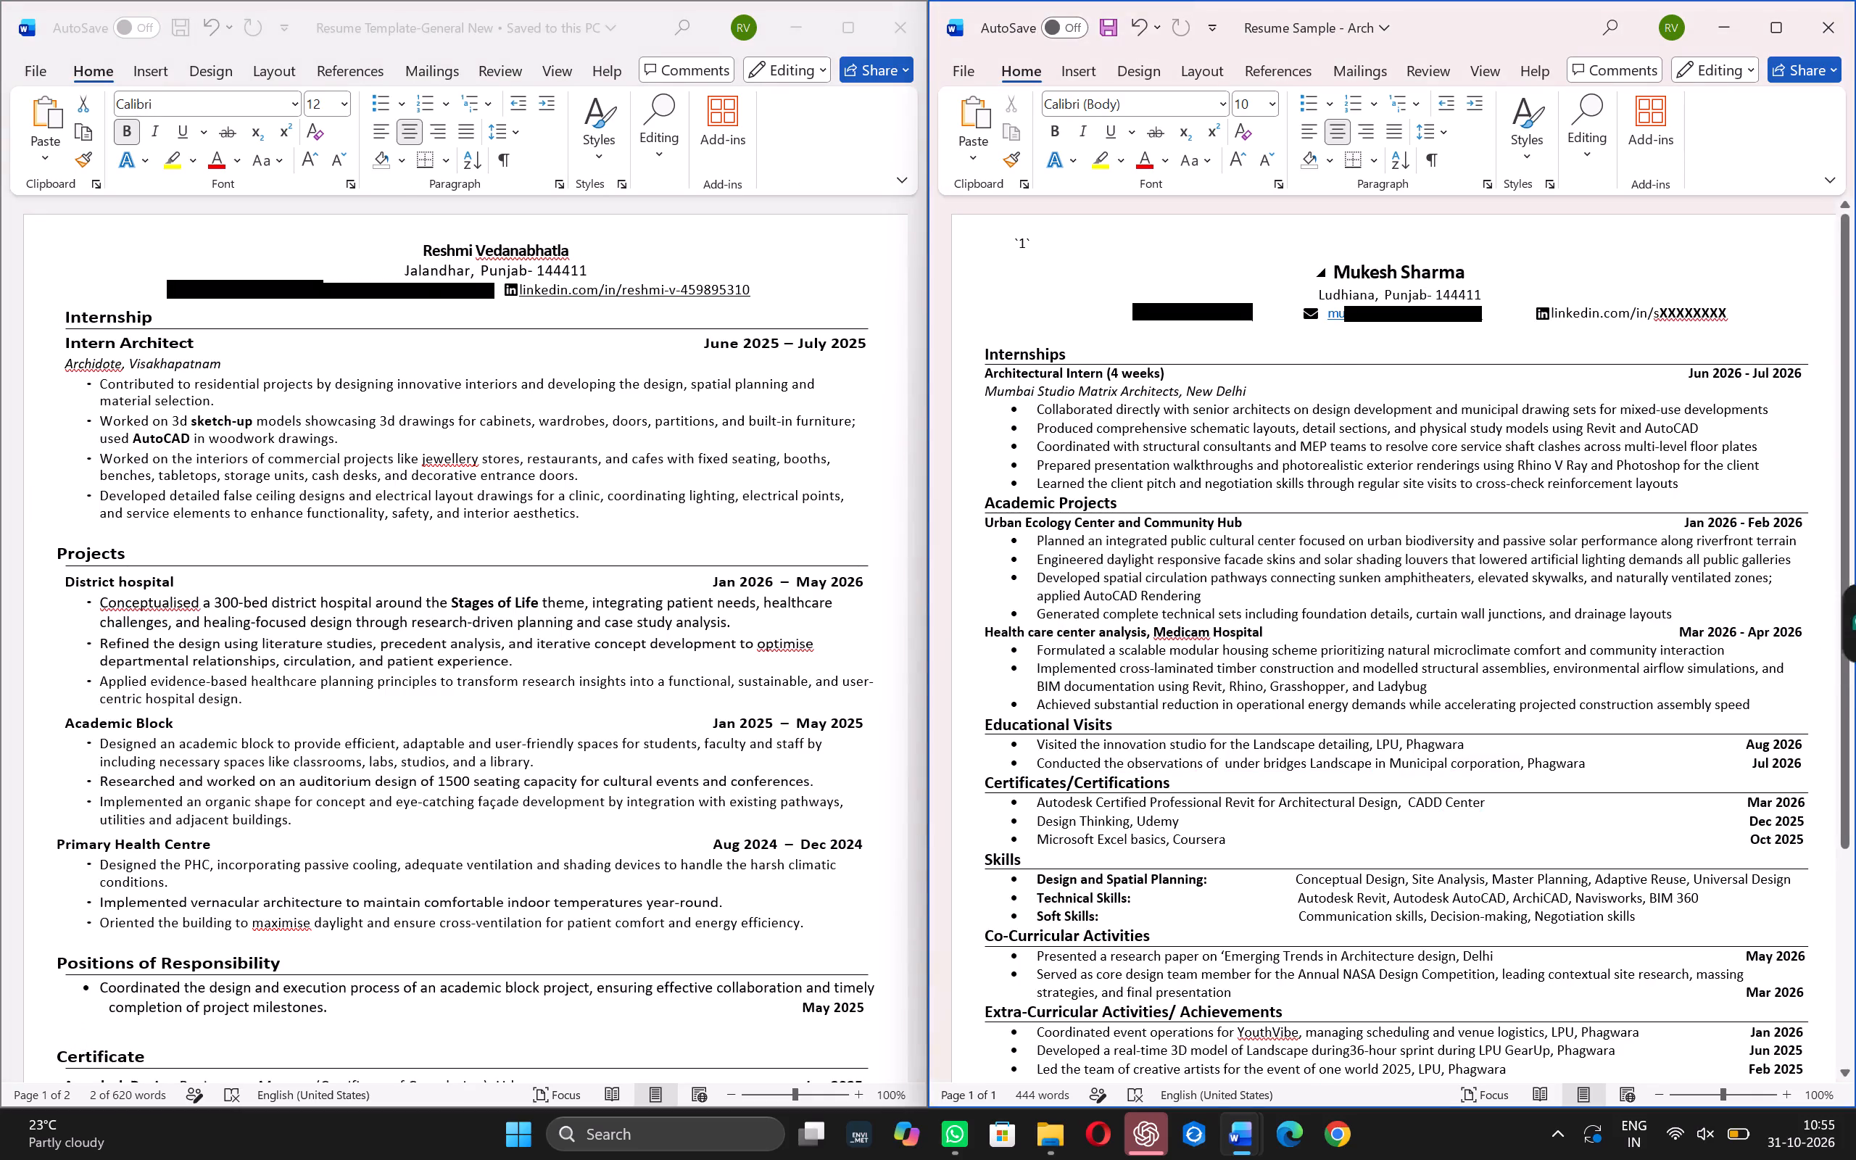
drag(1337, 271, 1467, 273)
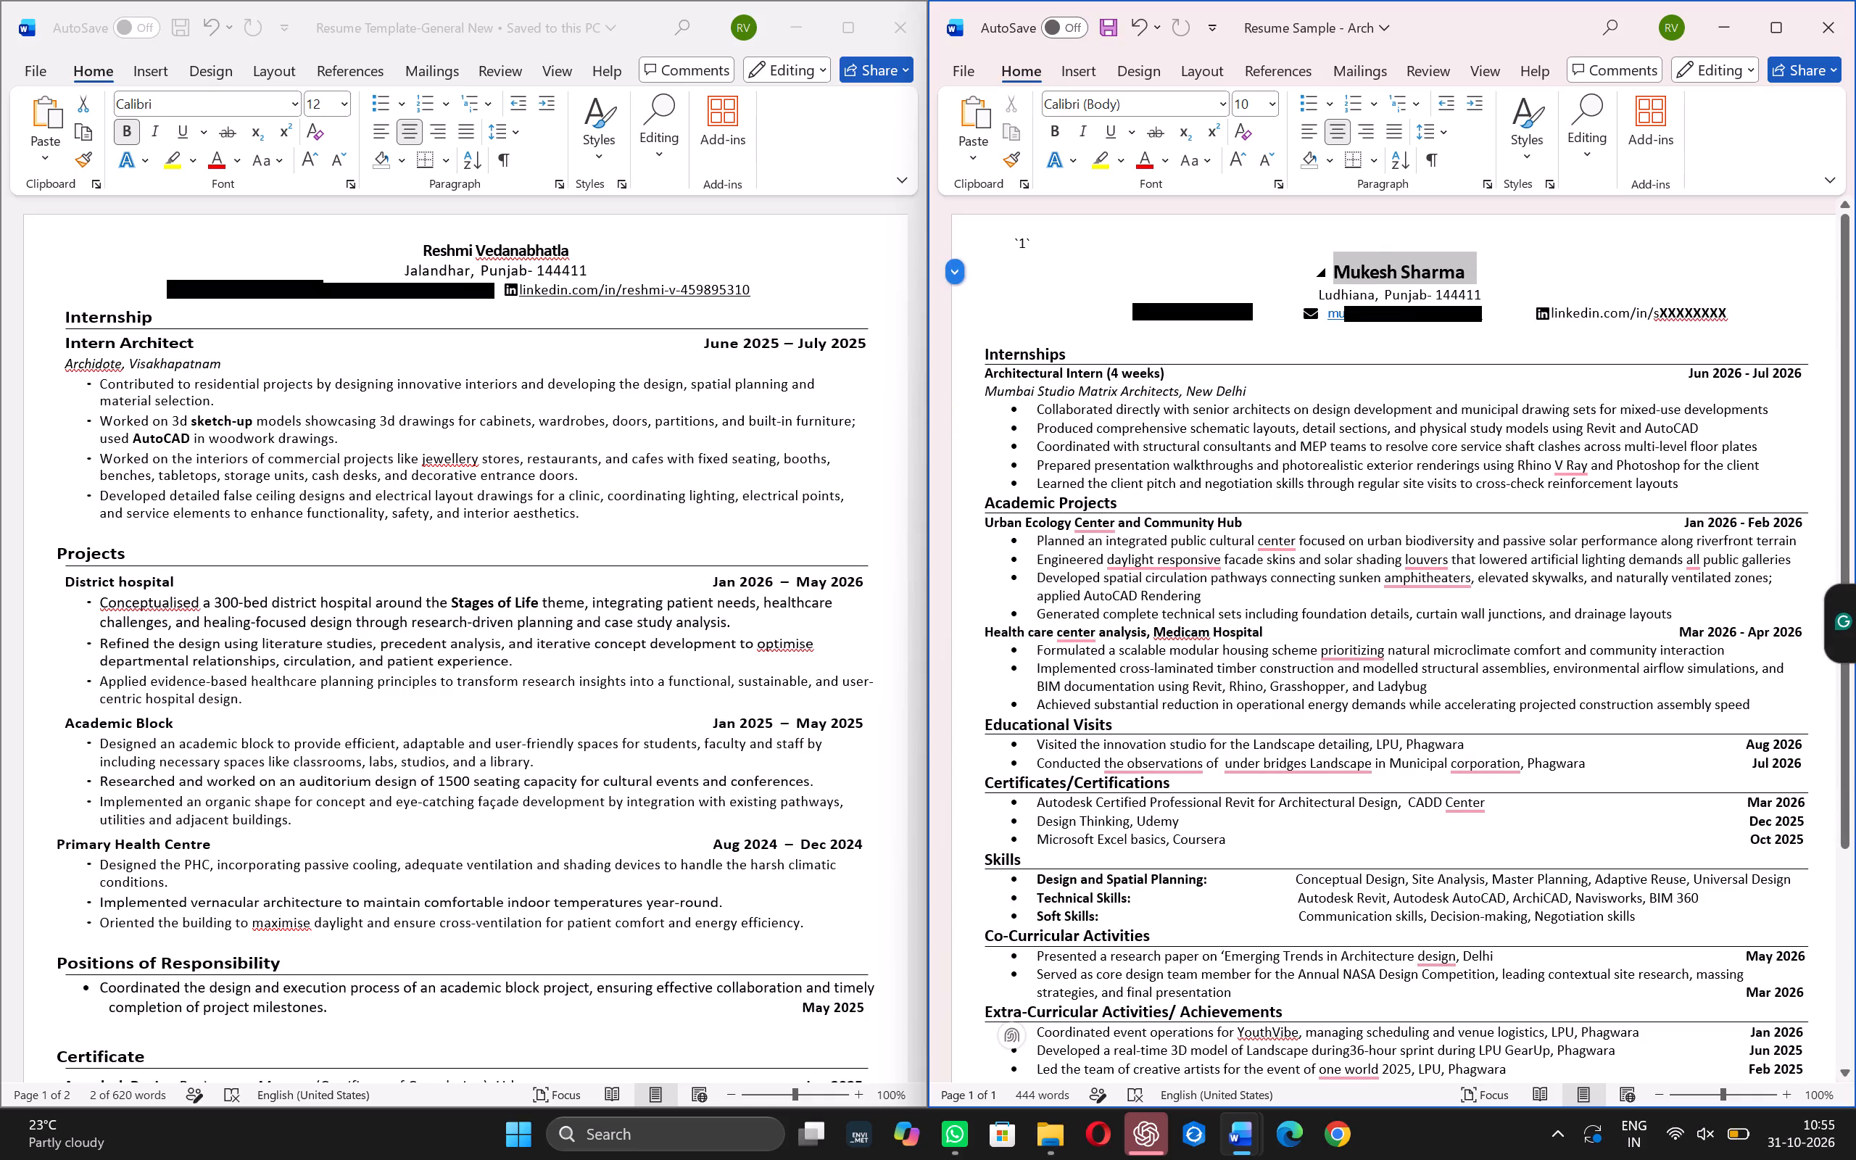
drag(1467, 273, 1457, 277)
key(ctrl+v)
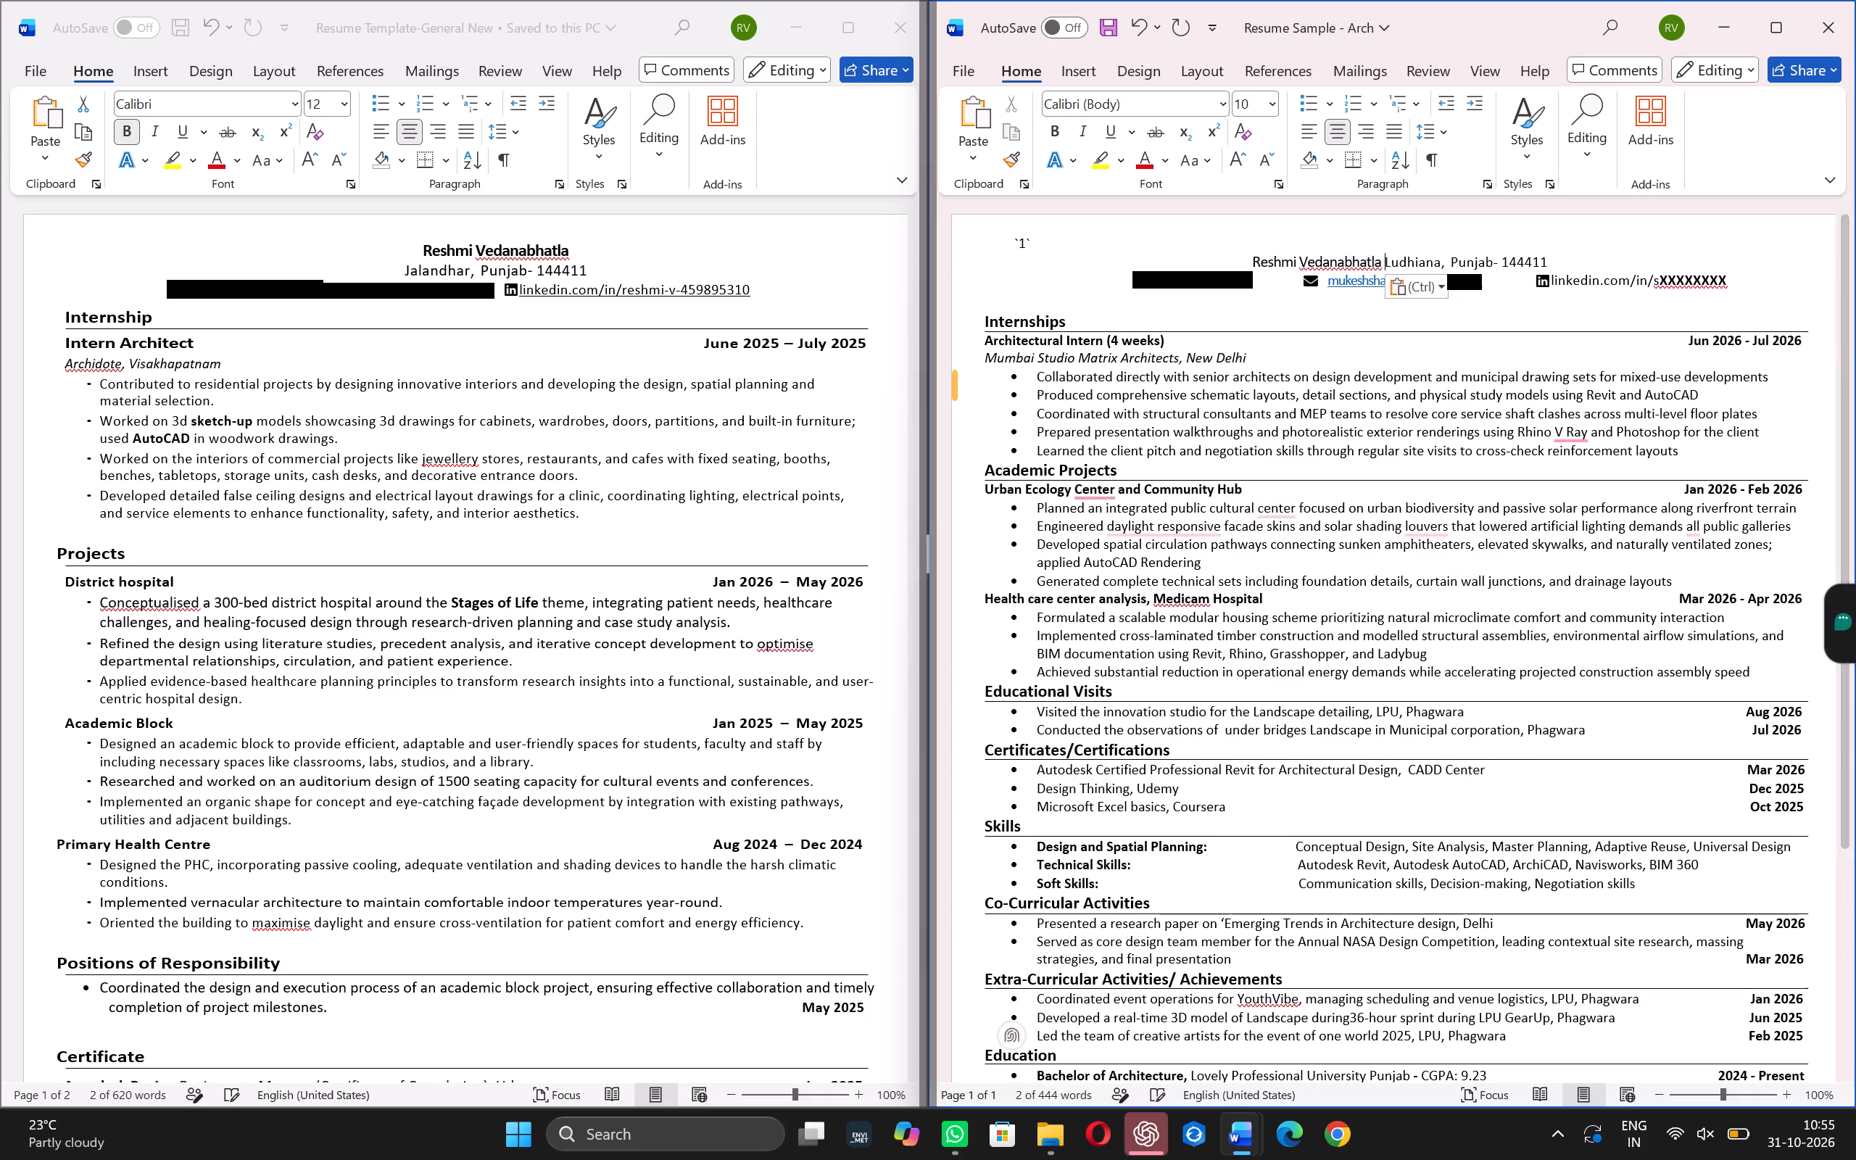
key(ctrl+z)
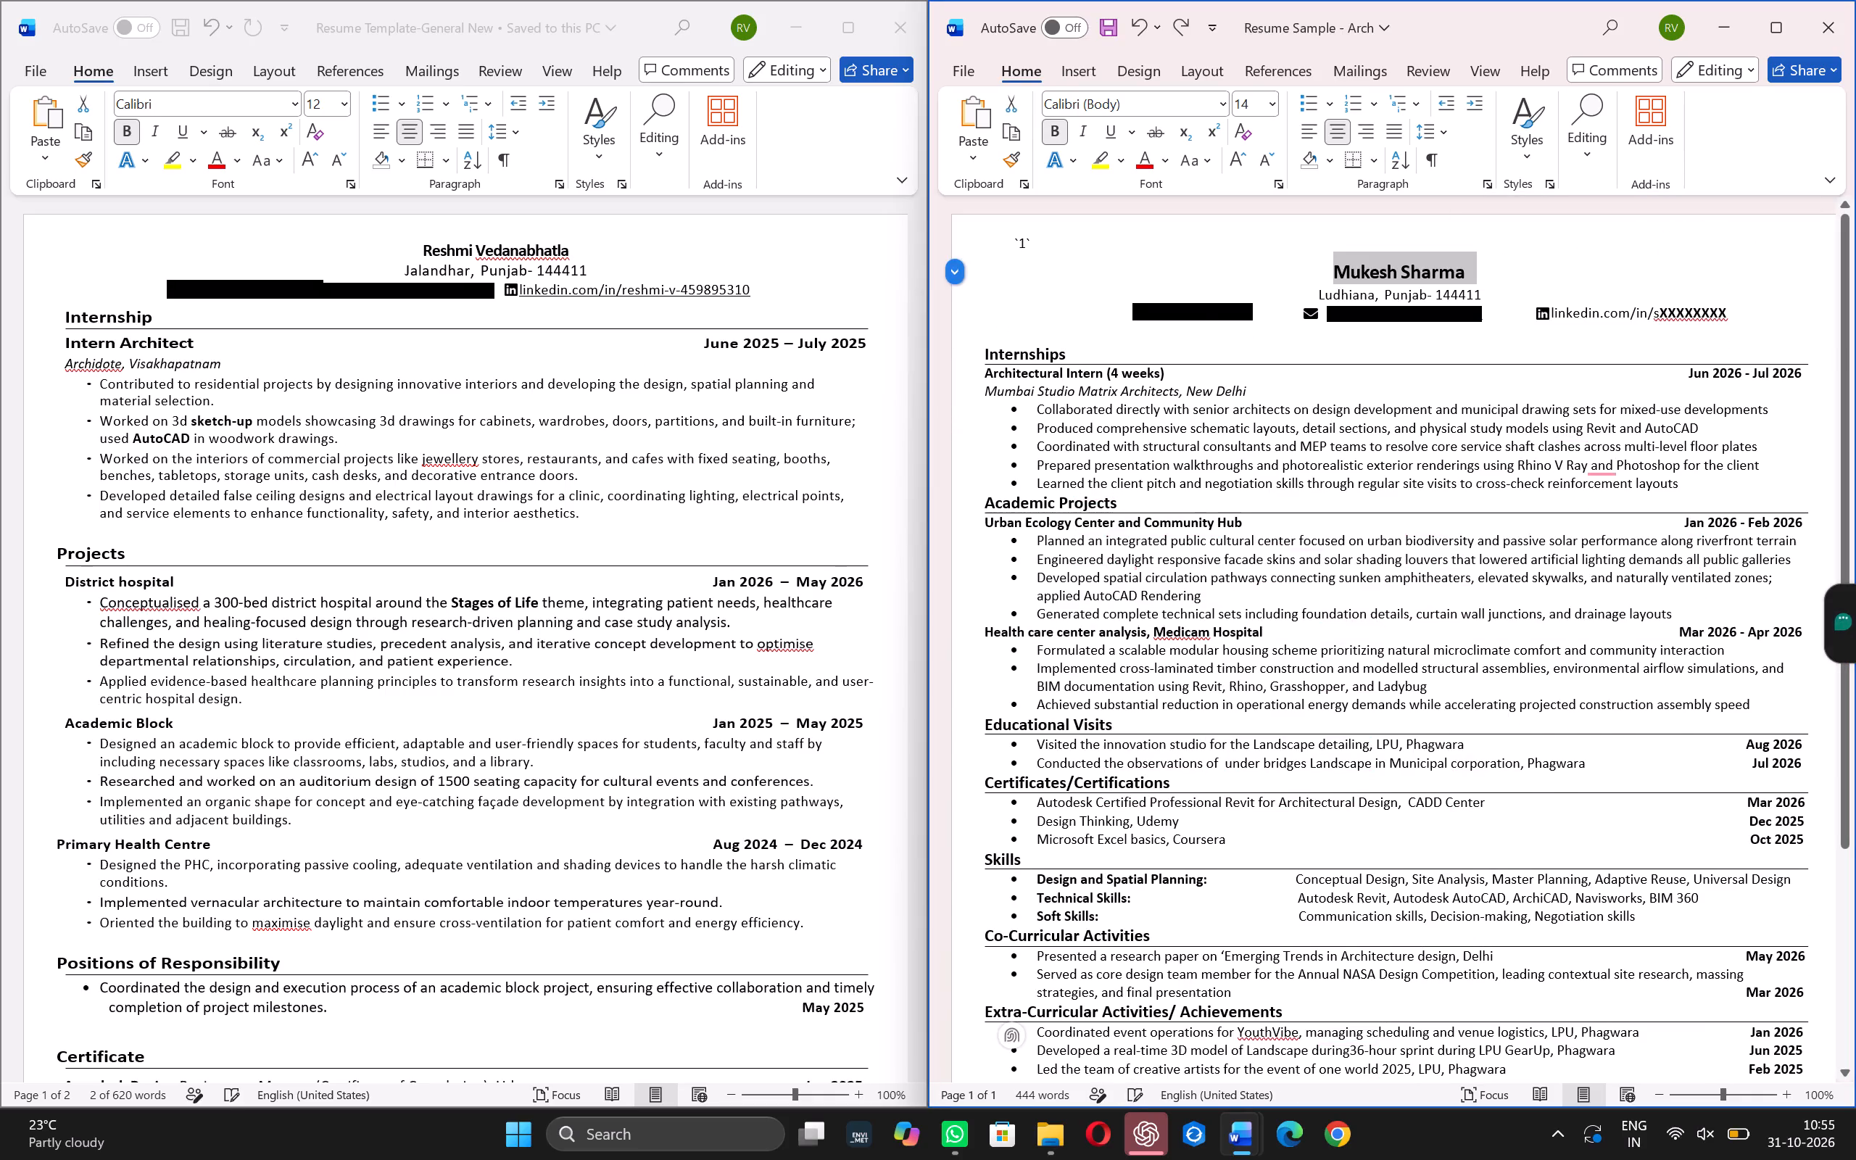
Replace the sample name in the Resume Sample - Arch header with the candidate's full name from the earlier resume, keeping the heading's formatting.
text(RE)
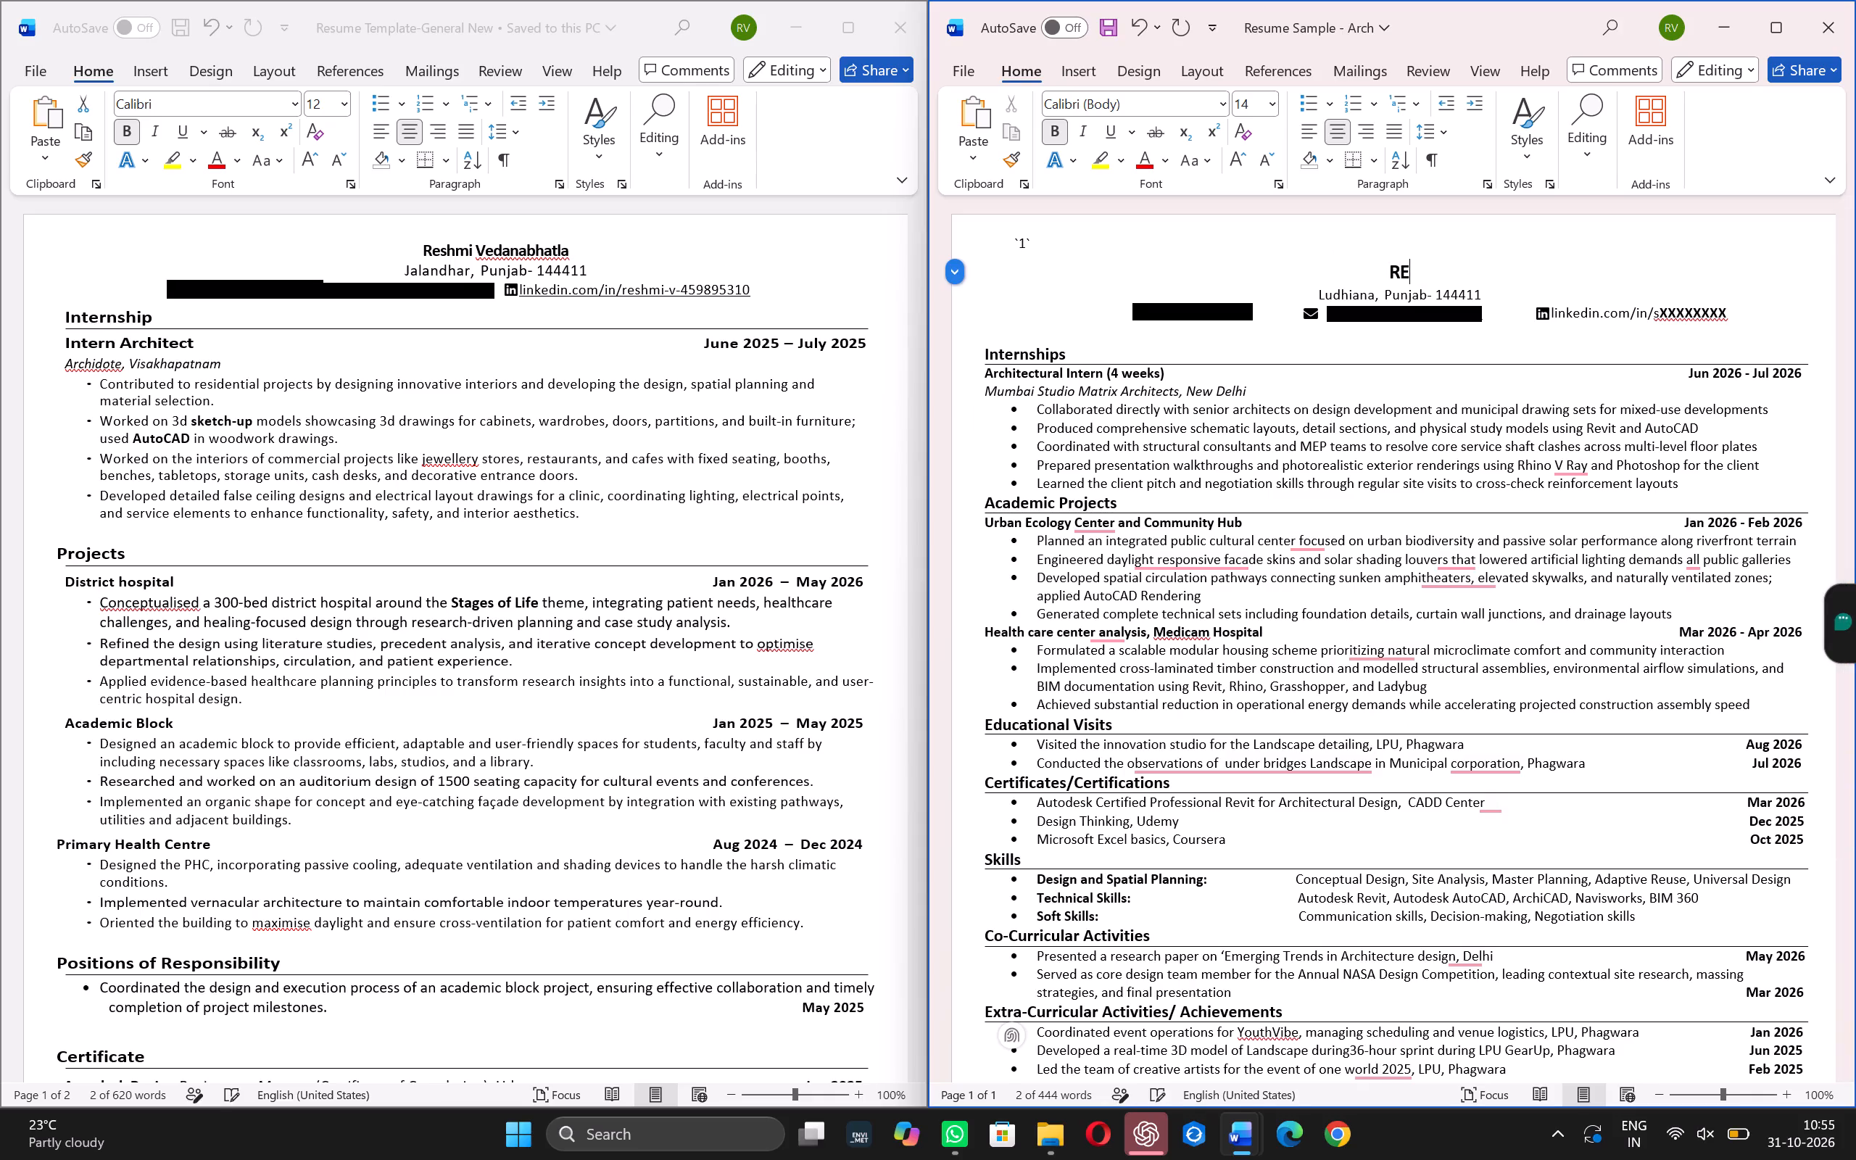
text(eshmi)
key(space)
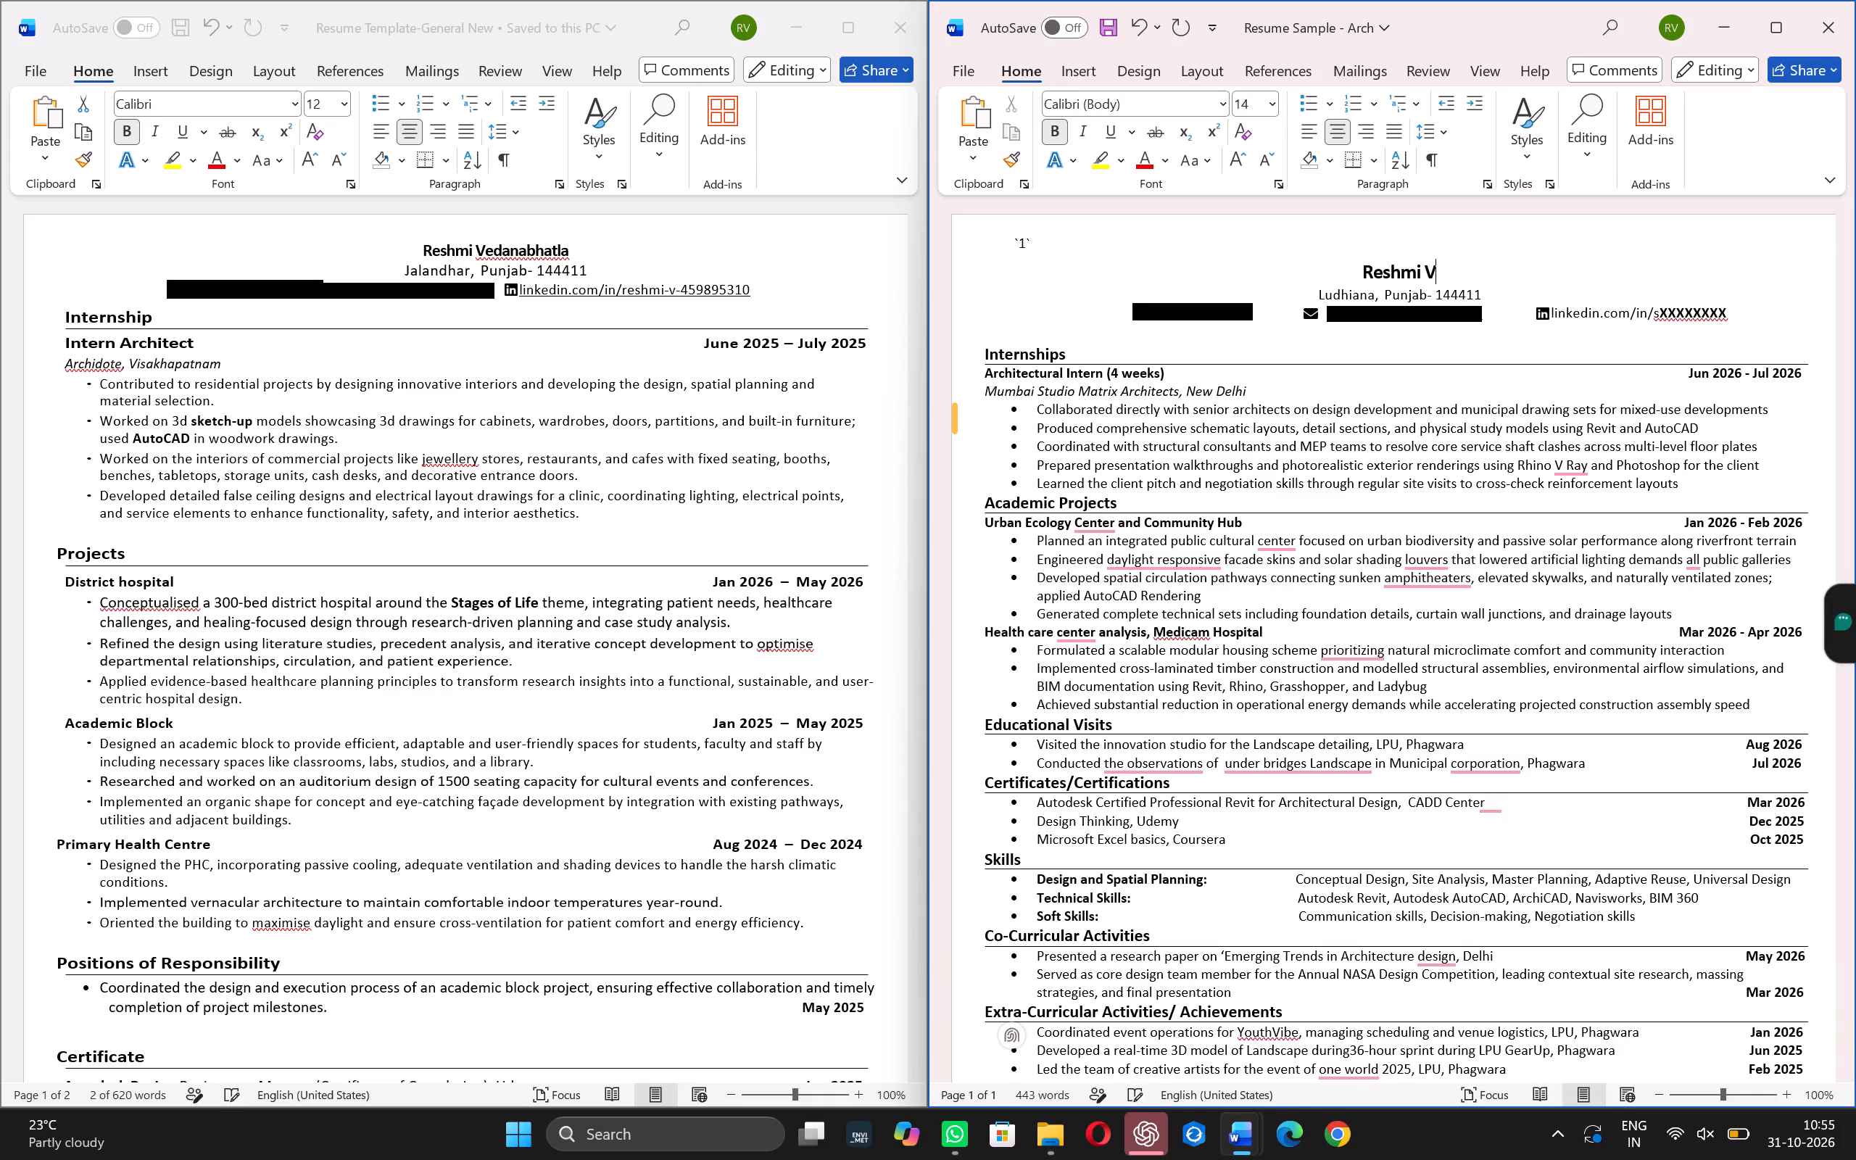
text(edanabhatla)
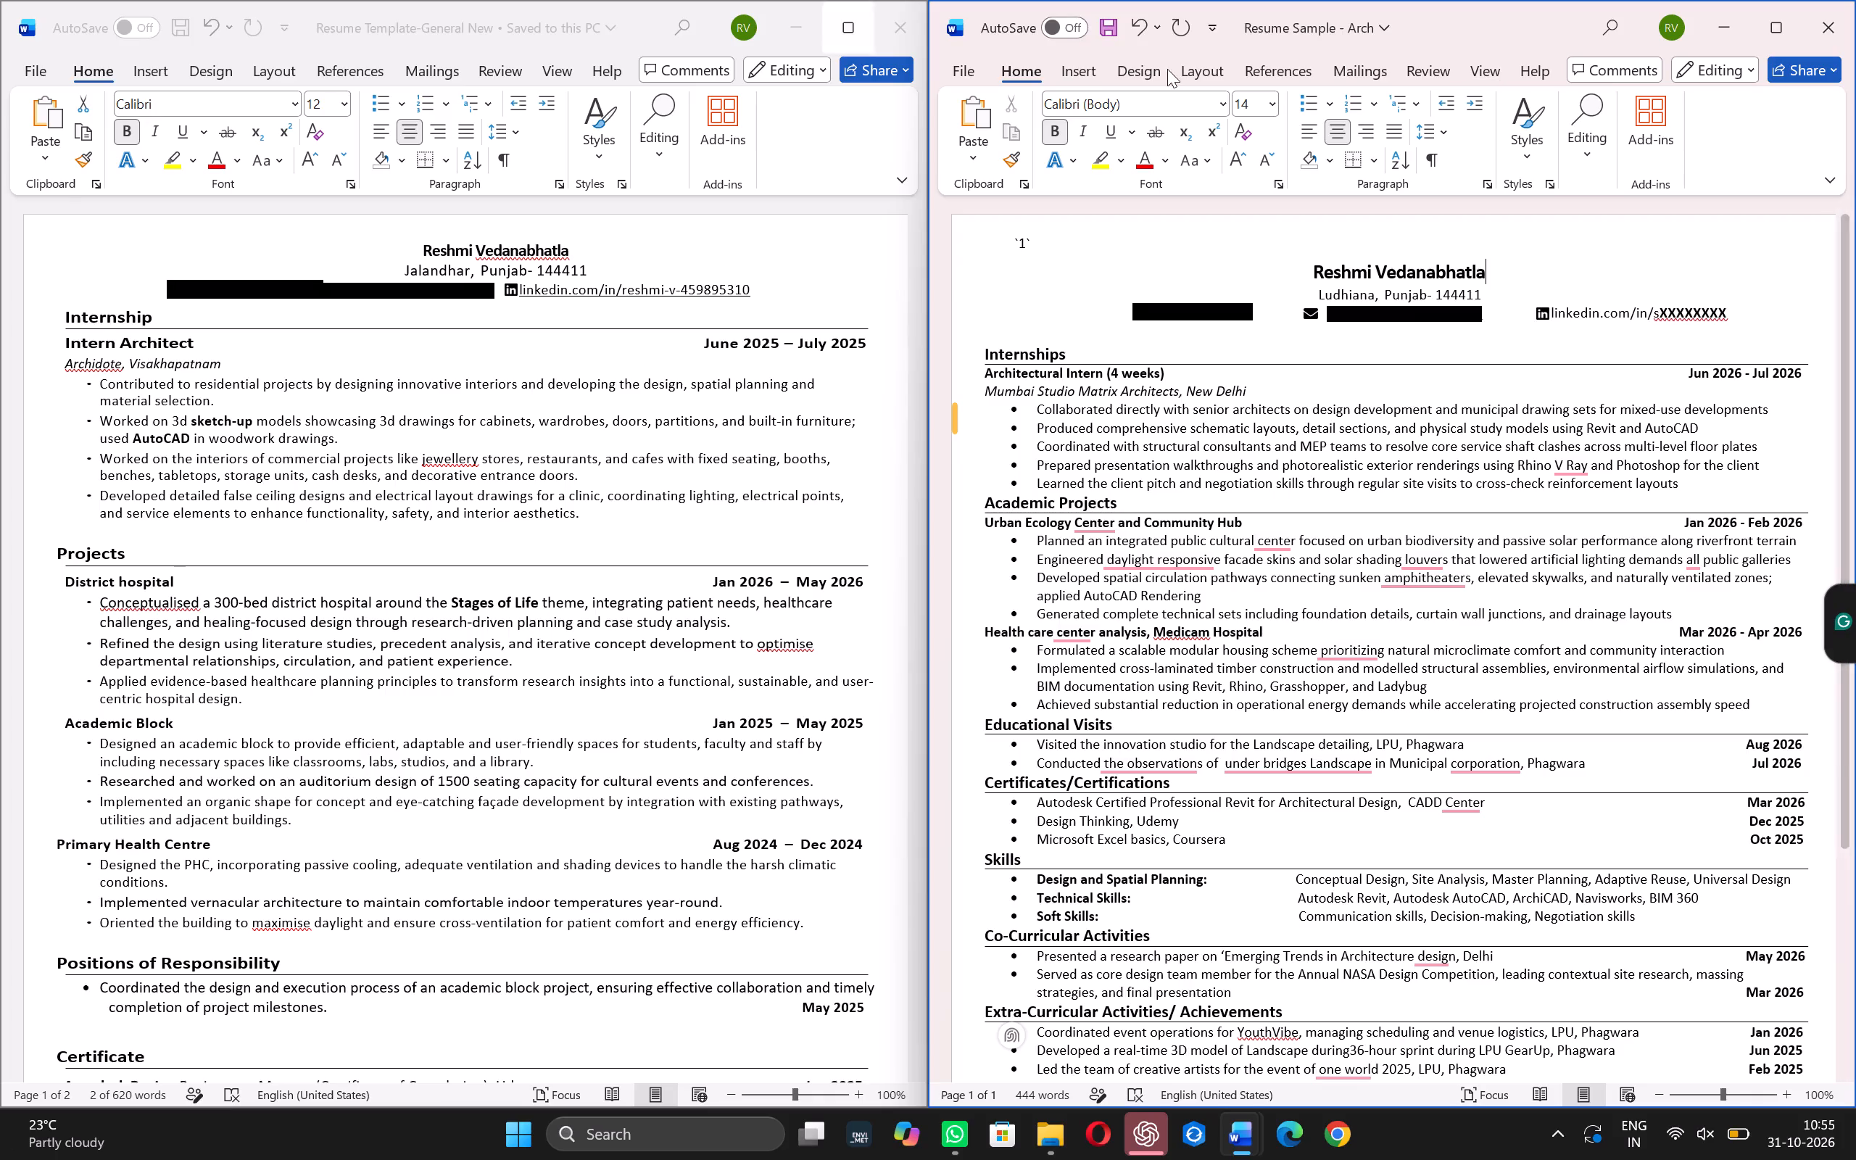
Replace the sample location below the name with the city Visakhapatnam in title case, correctly spelled and followed by a comma.
scroll(1388, 291, up, 2)
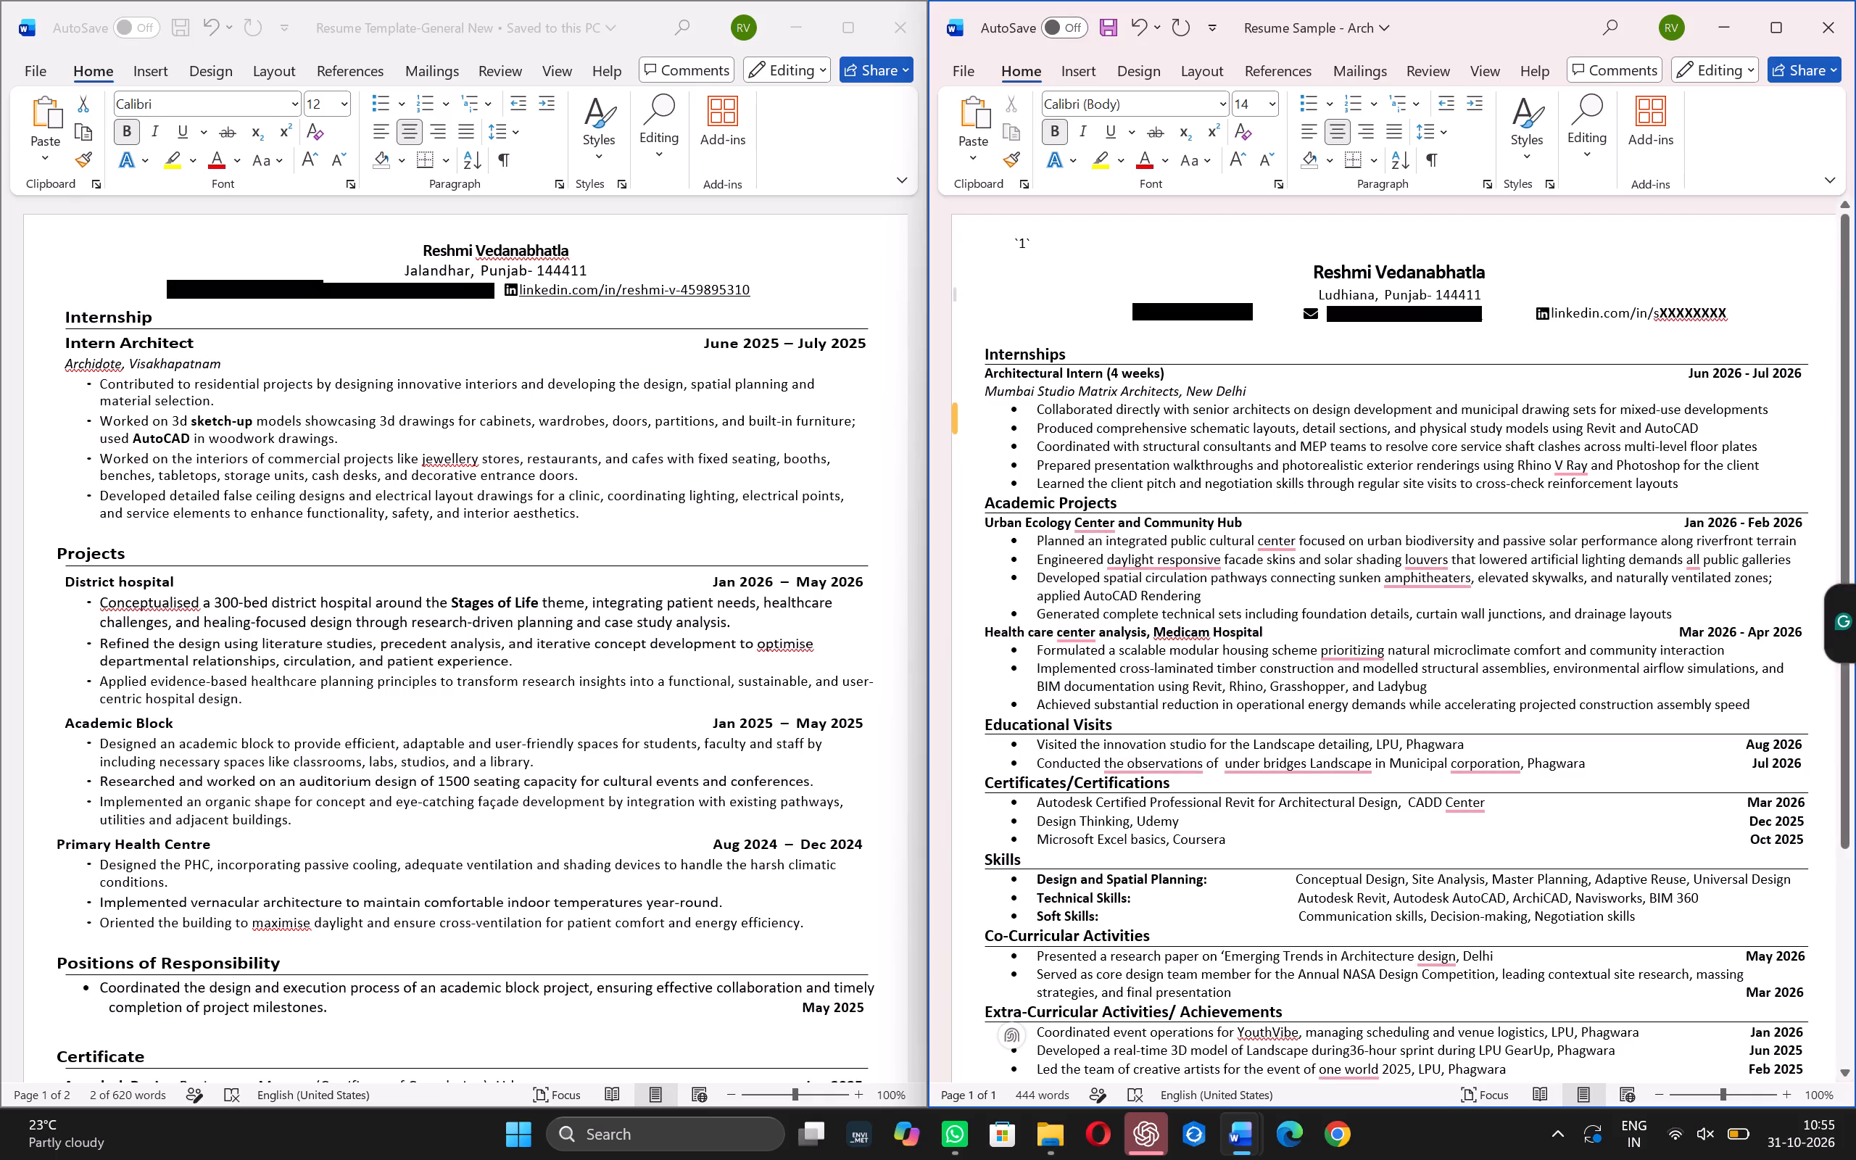
drag(1478, 294, 1332, 293)
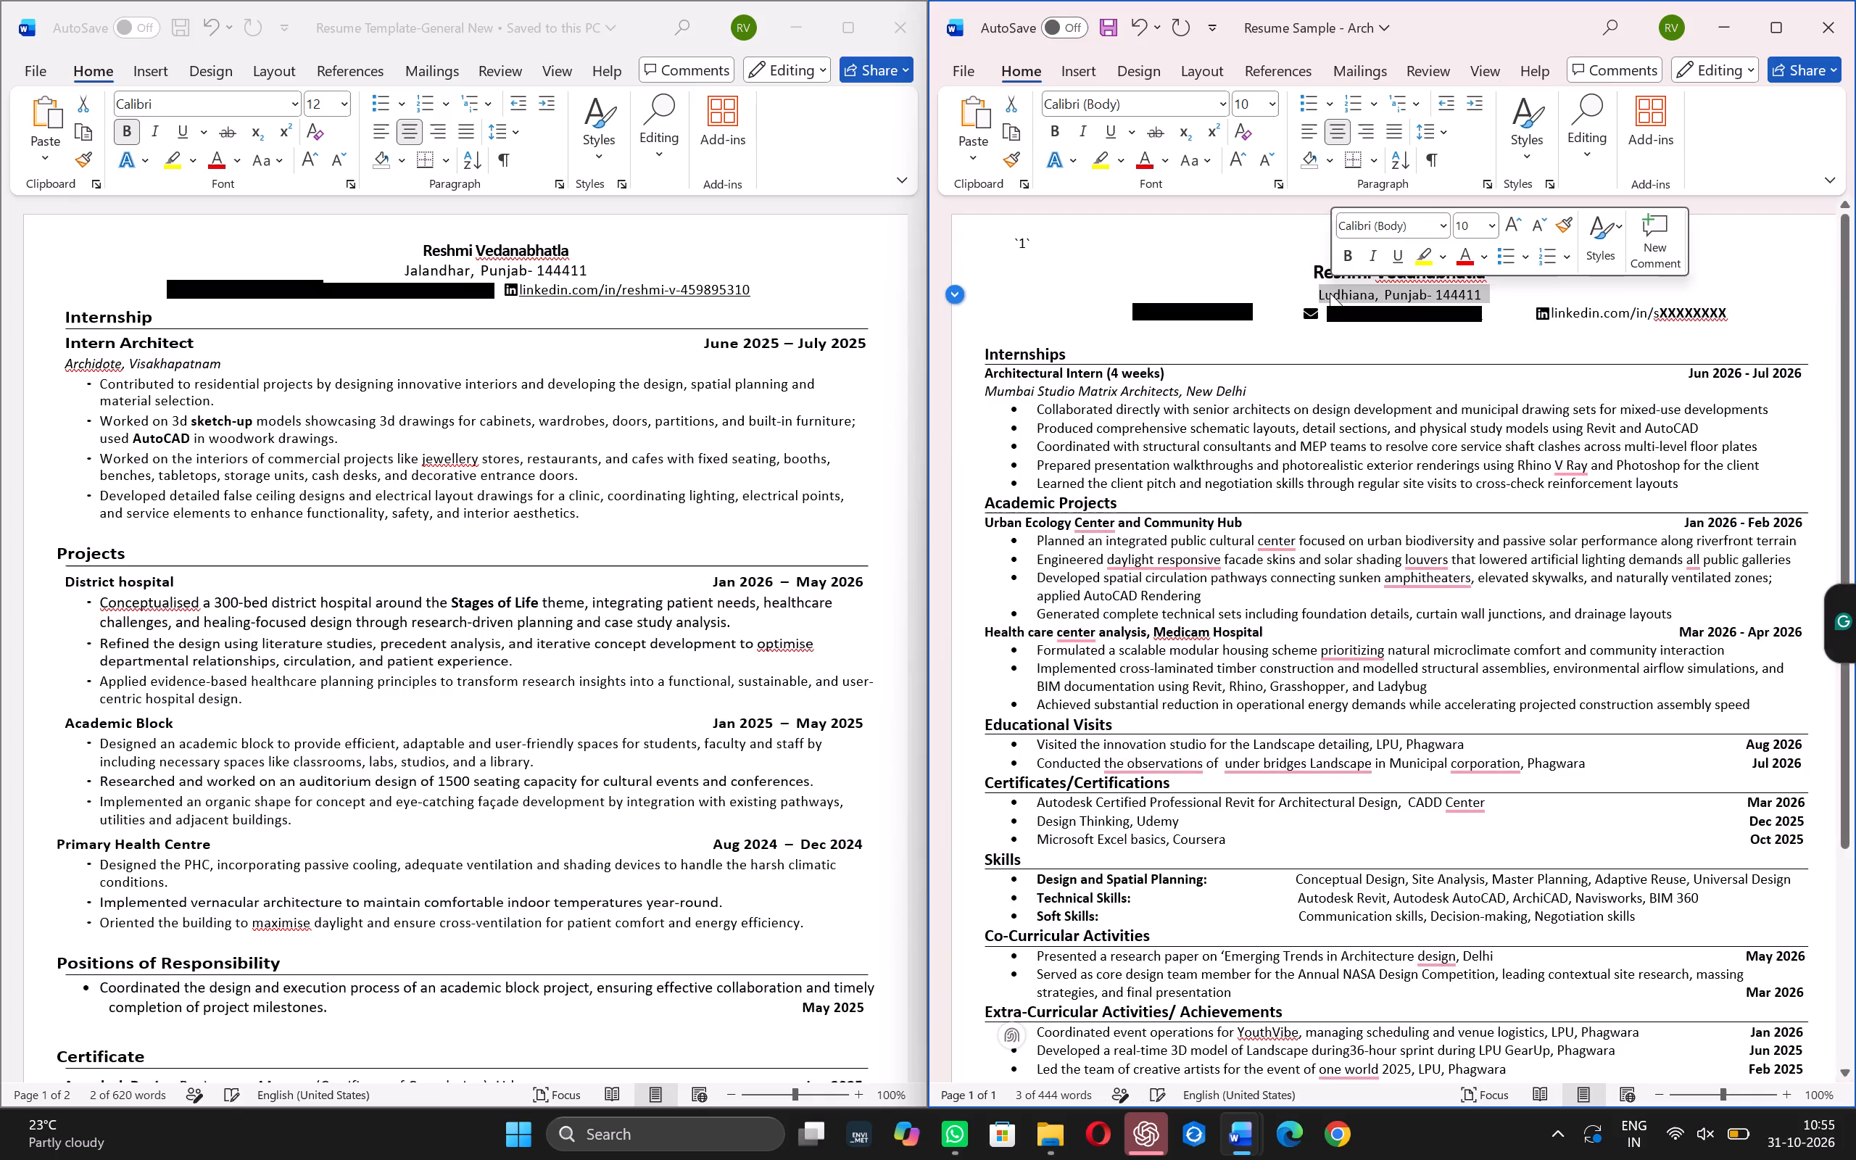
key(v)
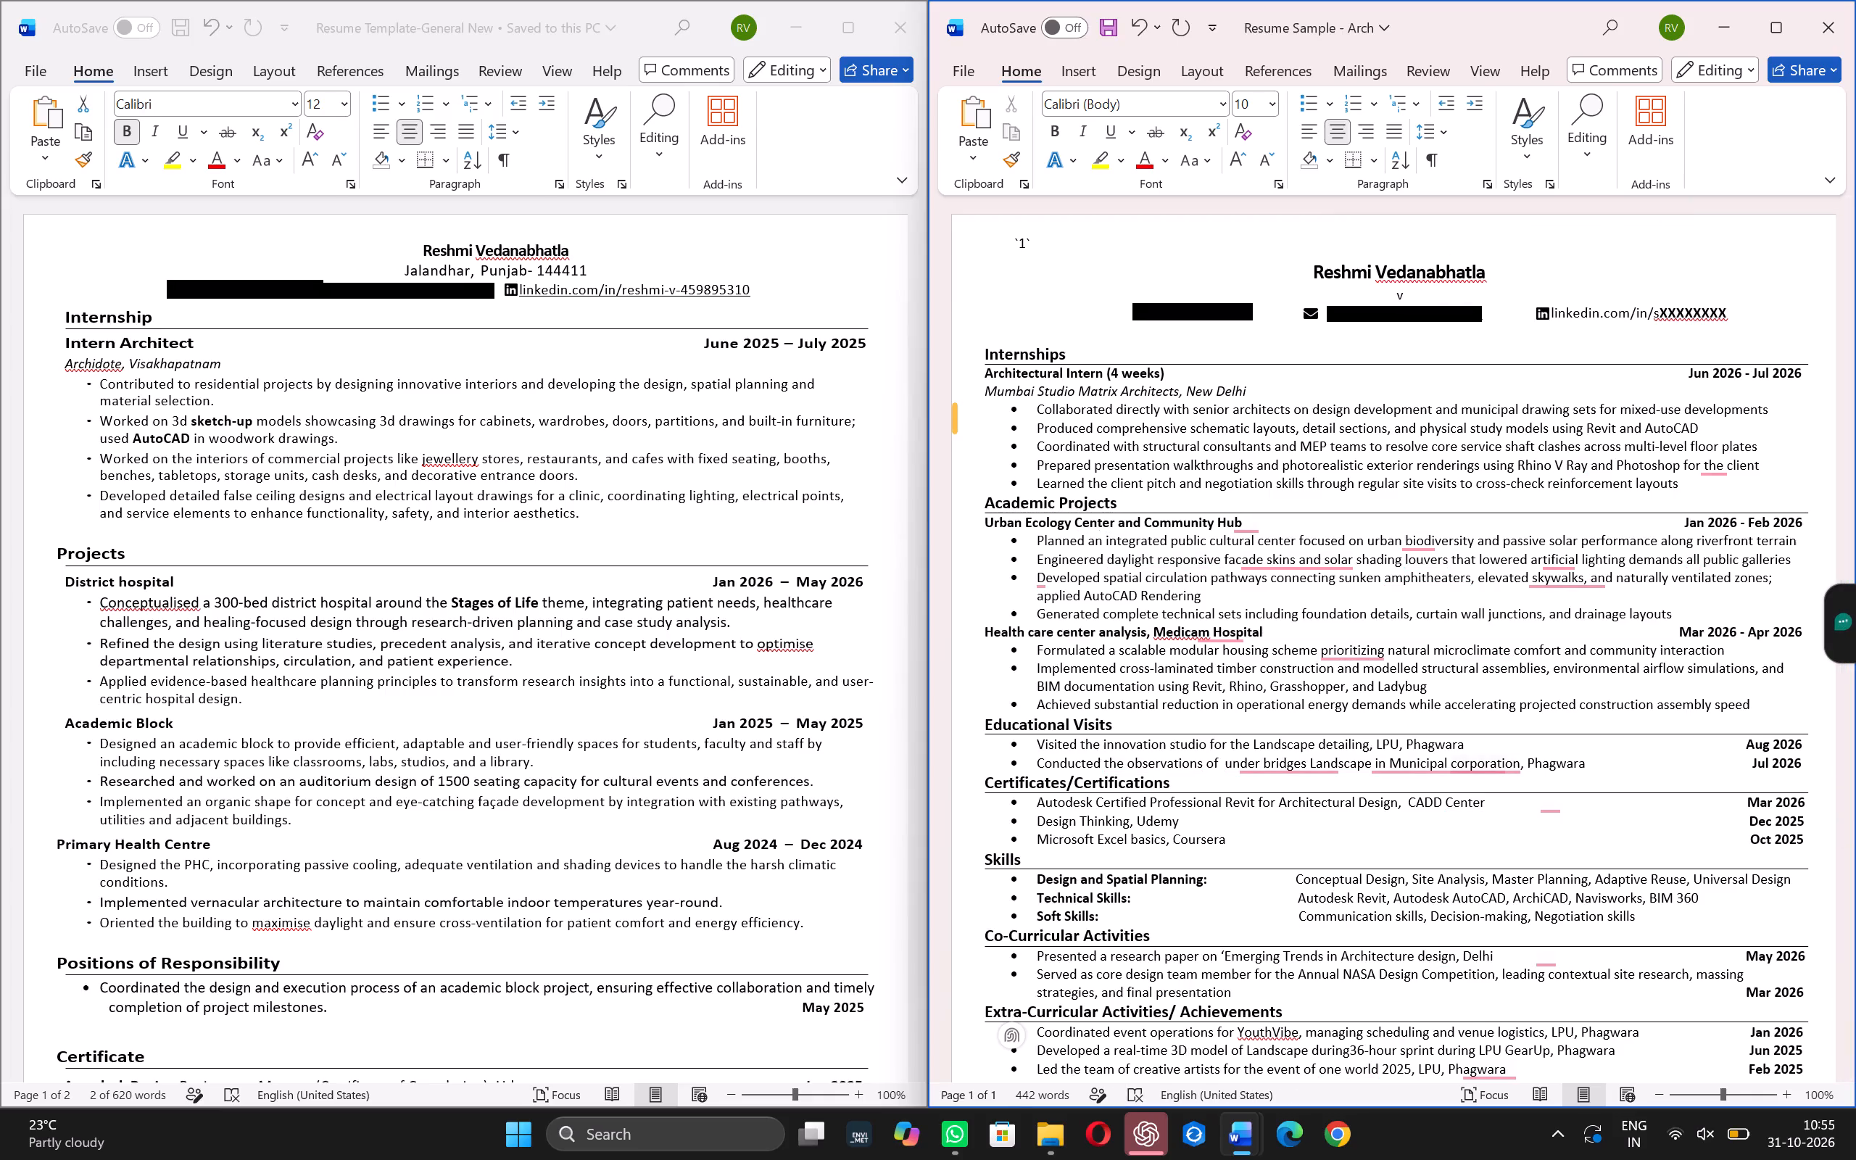
key(BackSpace)
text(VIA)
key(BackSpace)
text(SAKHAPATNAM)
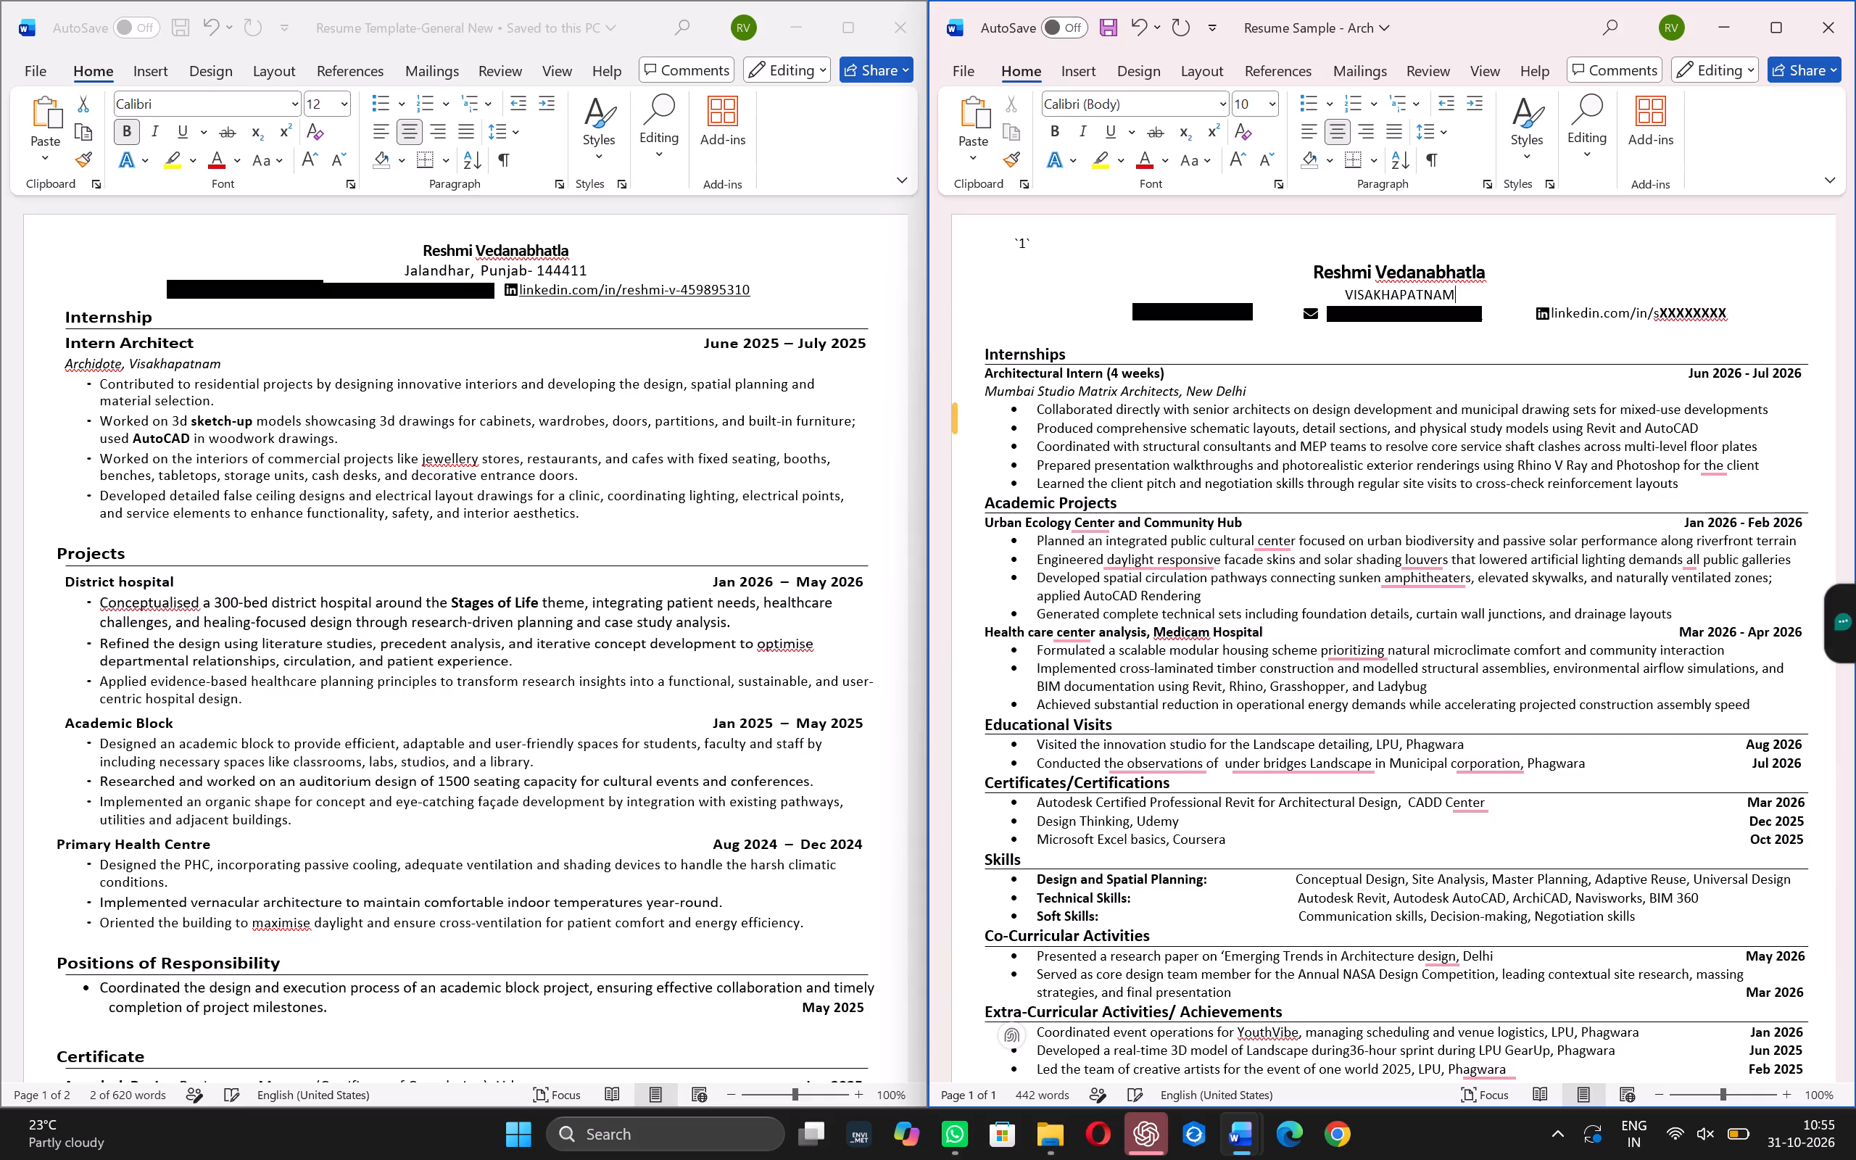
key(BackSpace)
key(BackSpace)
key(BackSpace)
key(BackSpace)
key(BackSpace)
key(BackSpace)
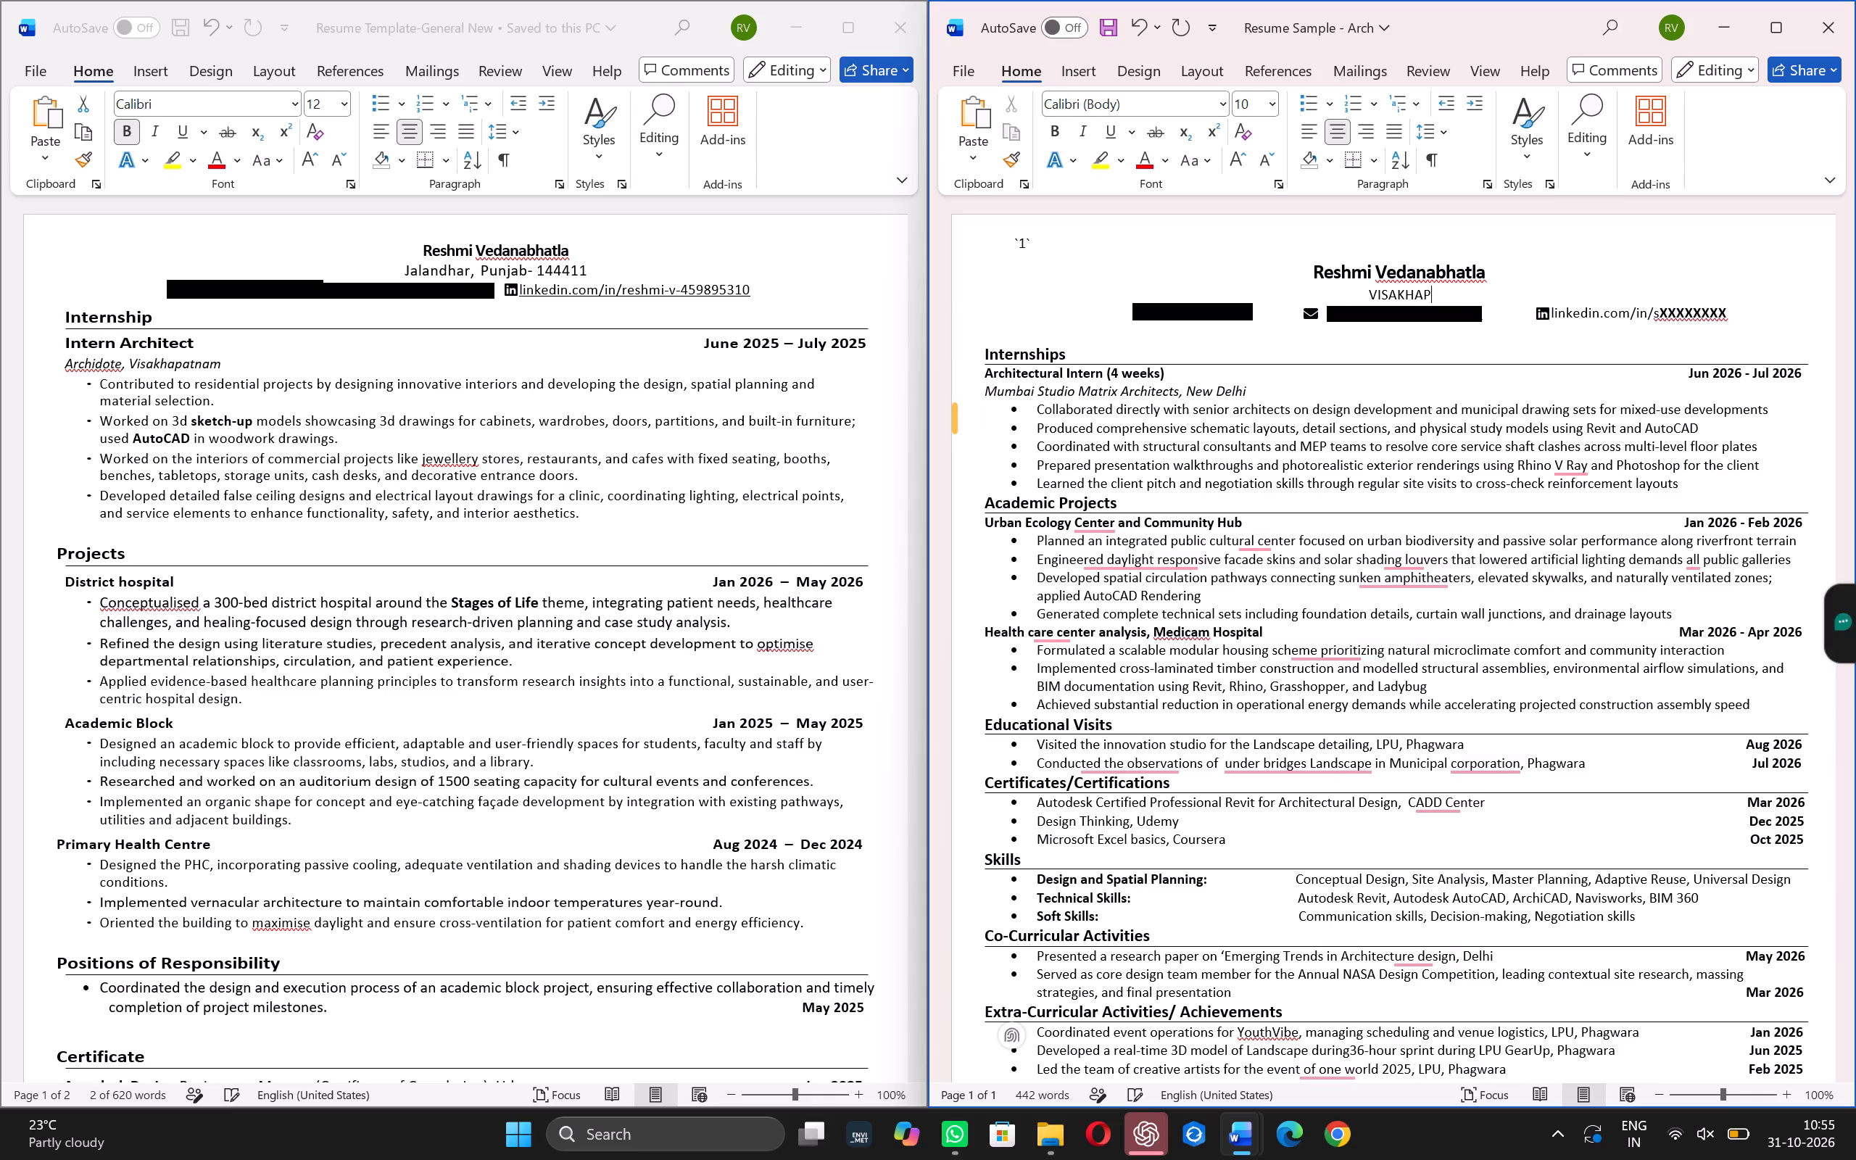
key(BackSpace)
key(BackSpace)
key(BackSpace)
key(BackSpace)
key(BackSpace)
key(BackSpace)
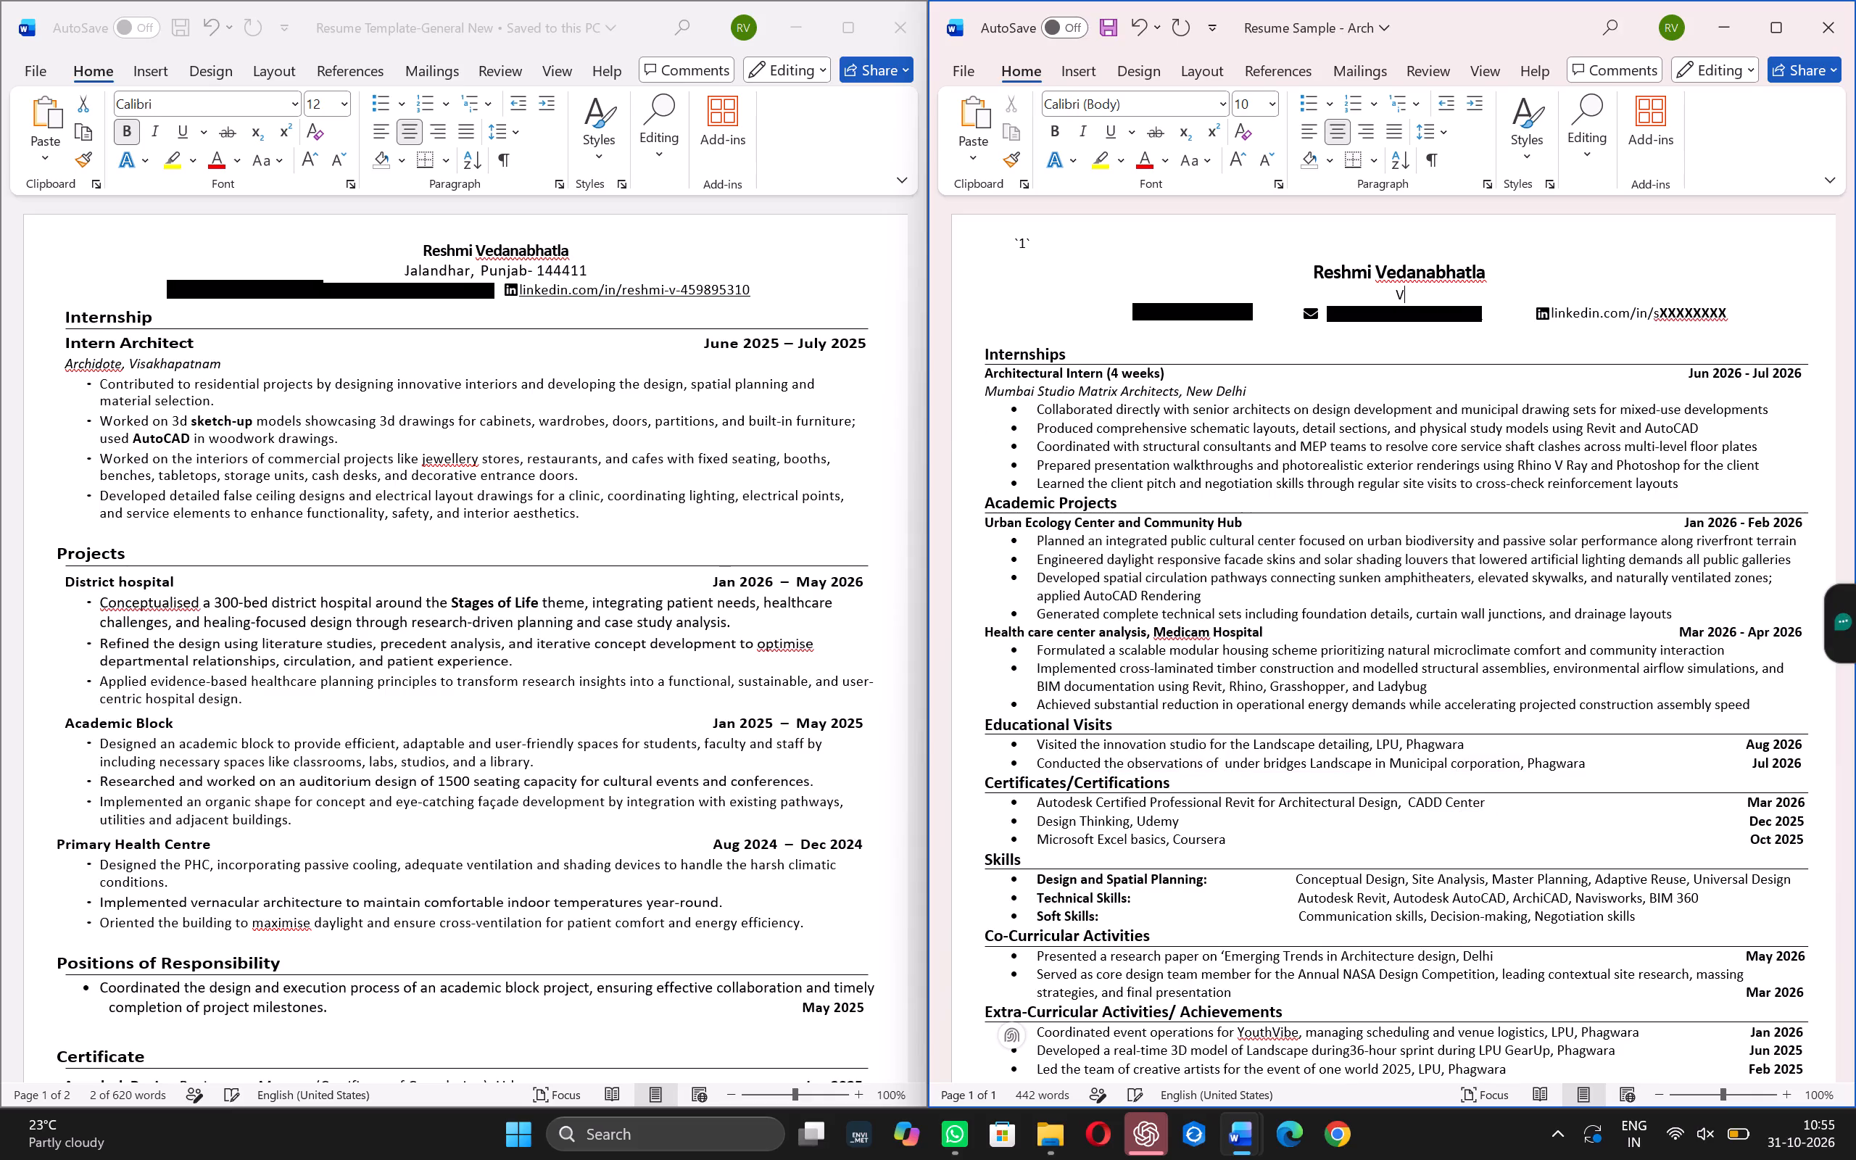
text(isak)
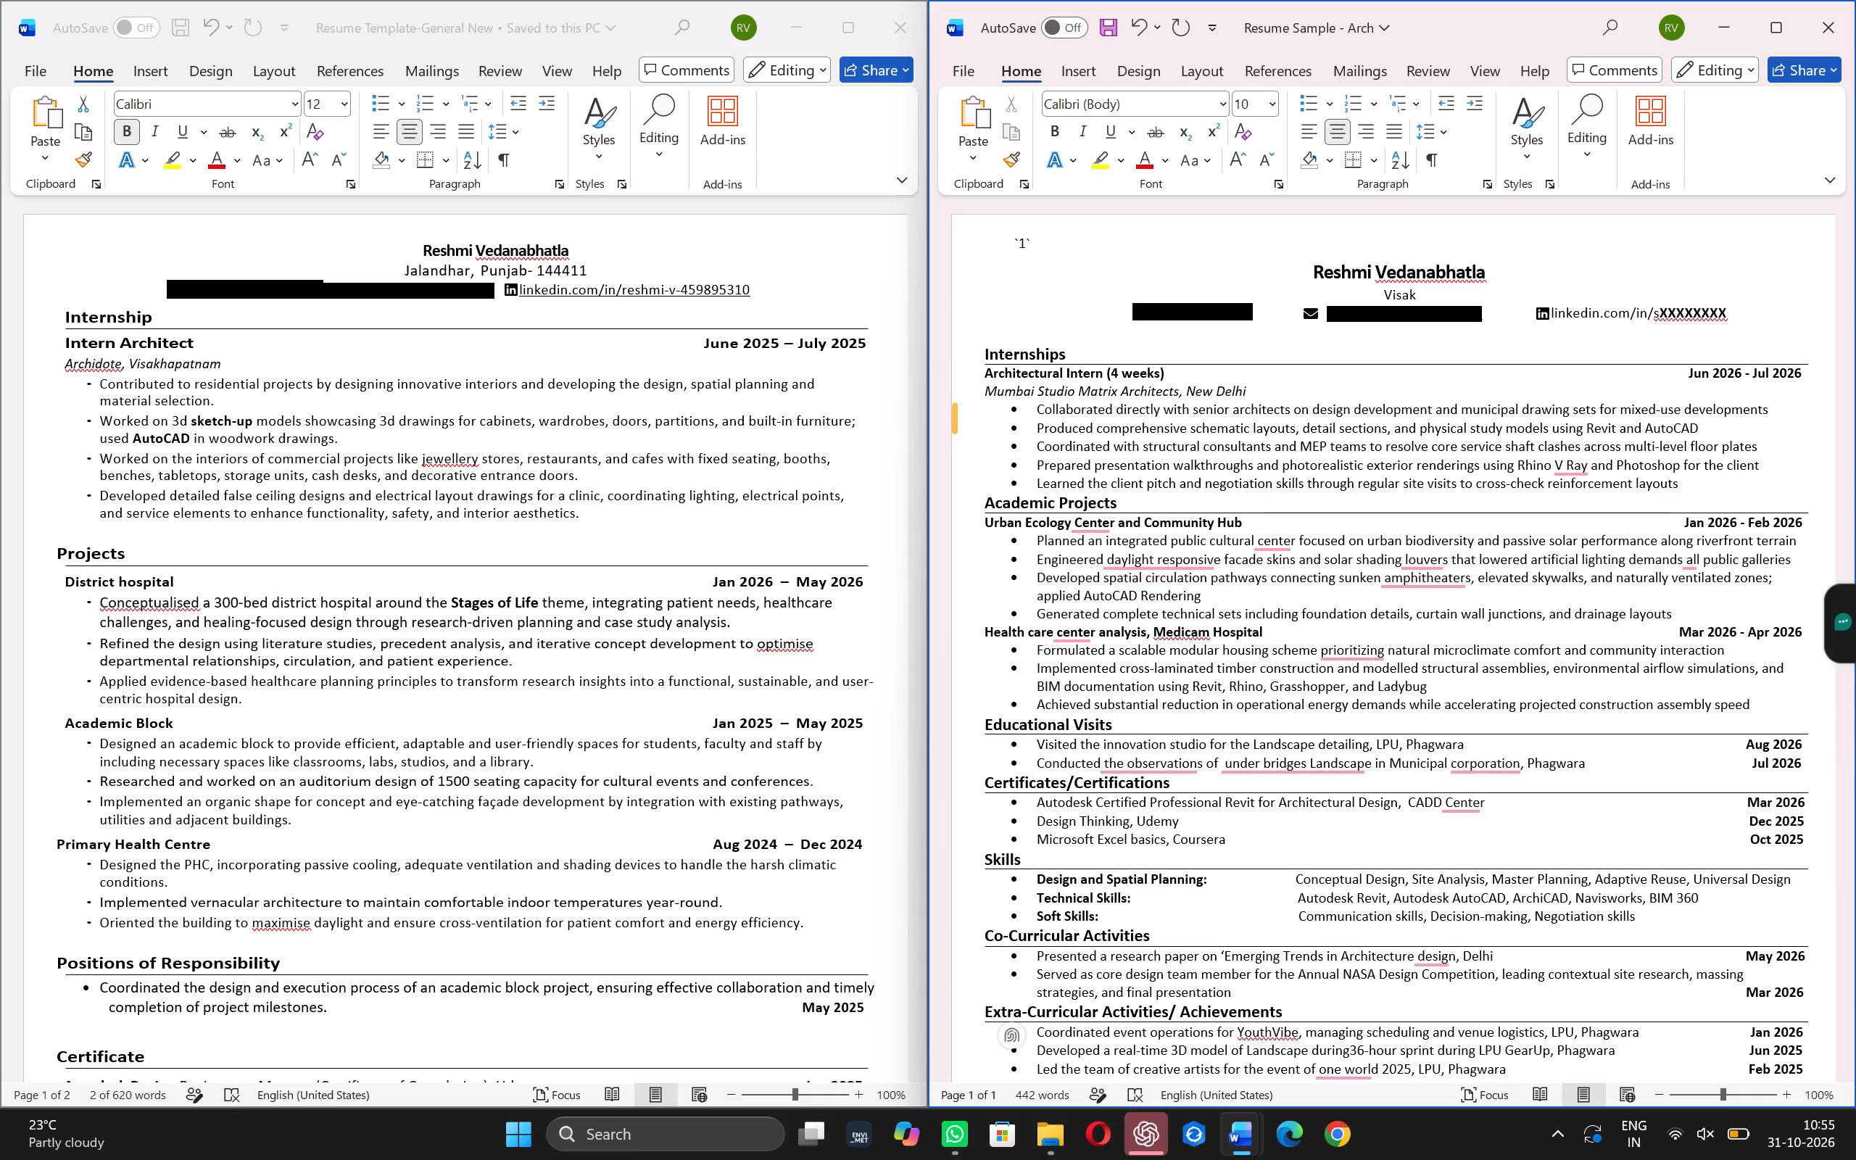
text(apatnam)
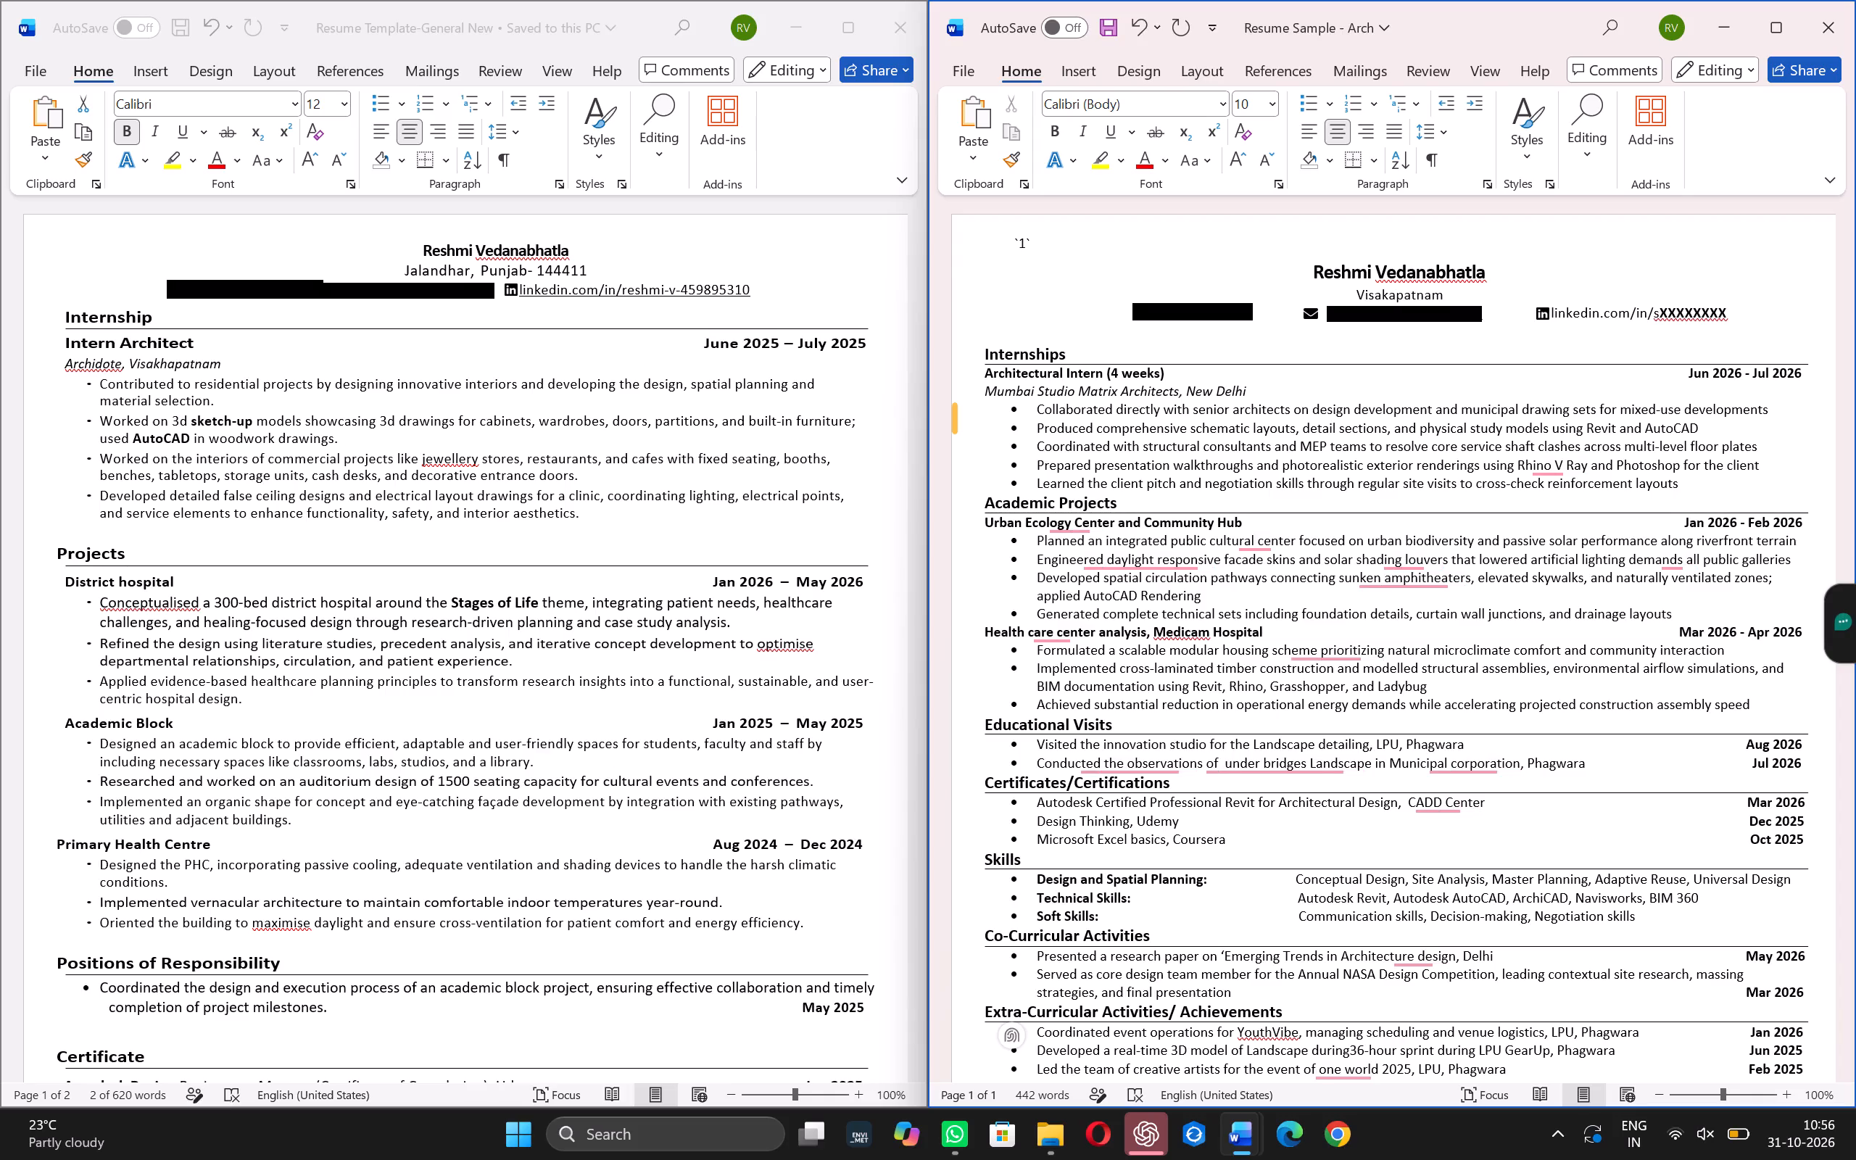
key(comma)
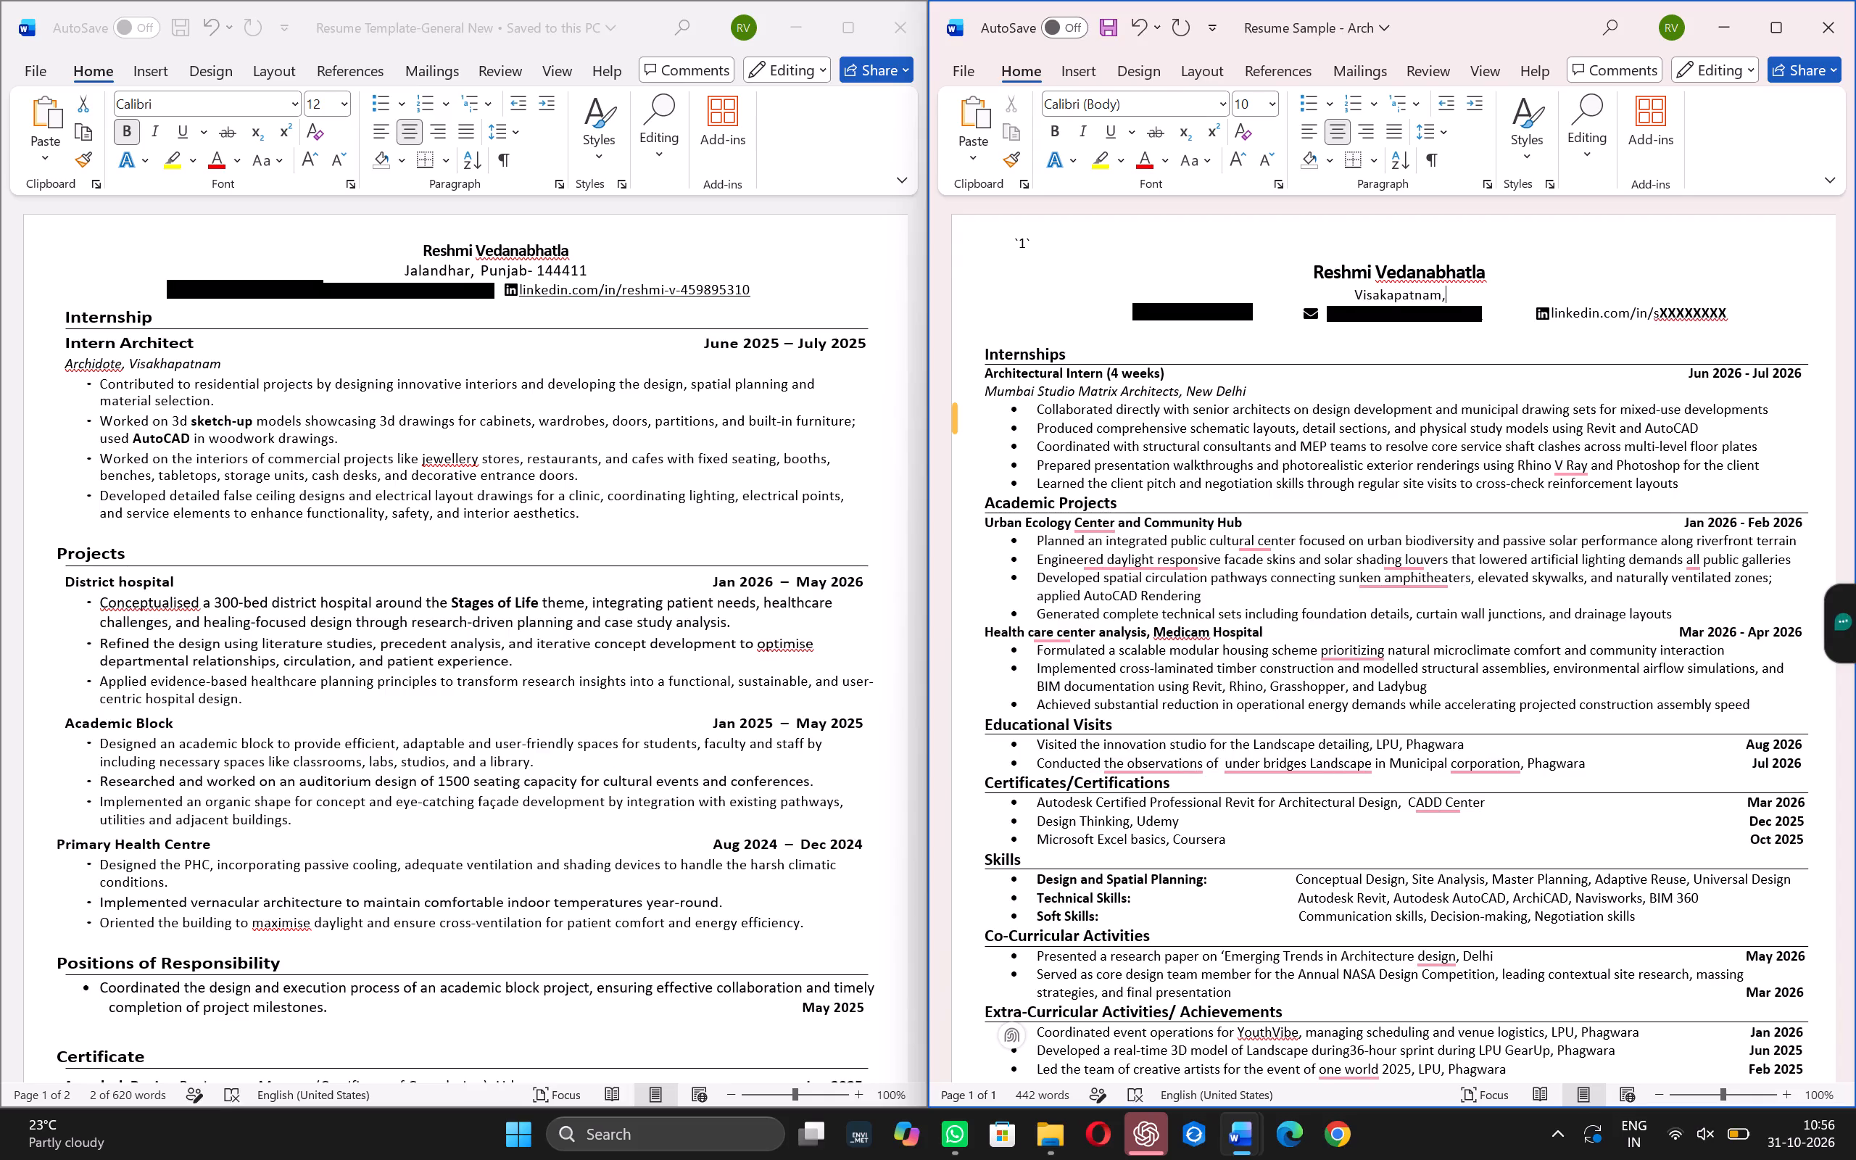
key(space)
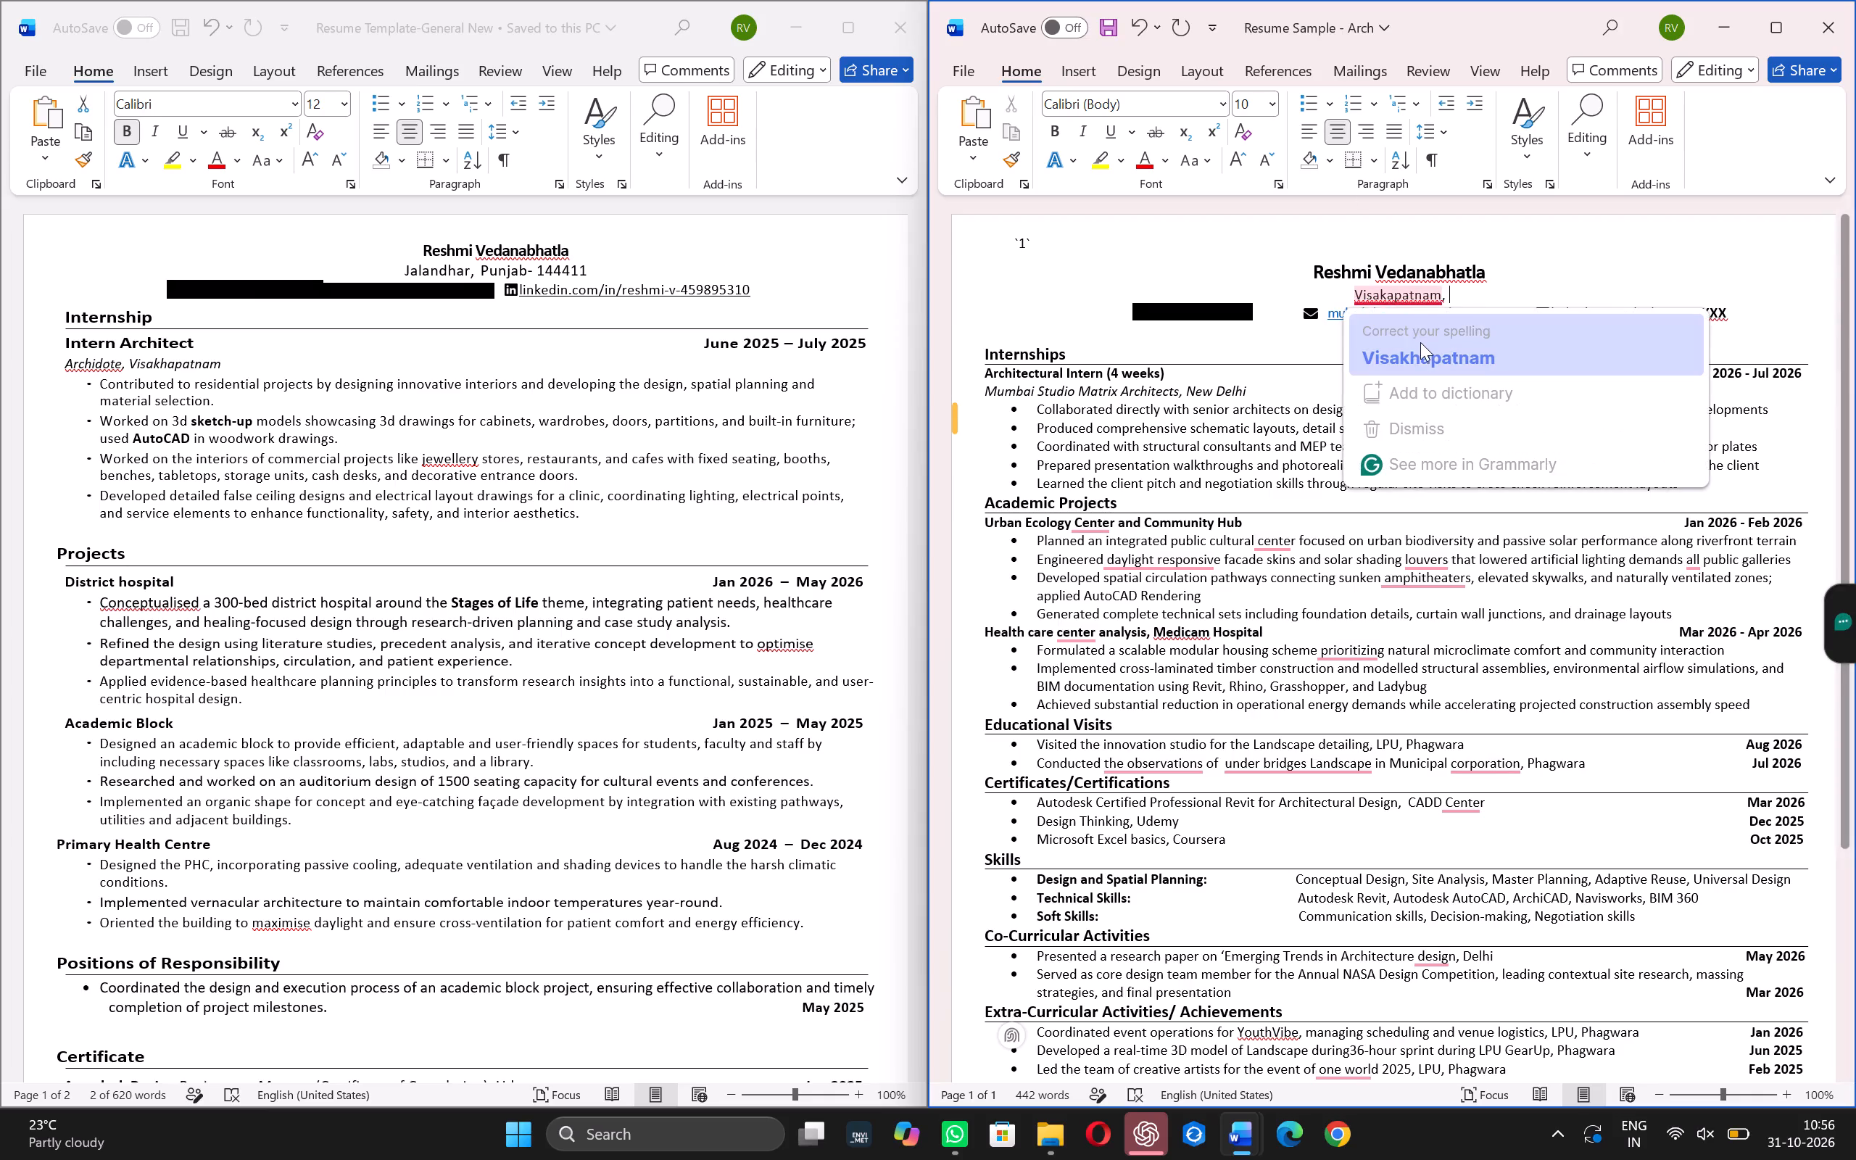
click(1420, 344)
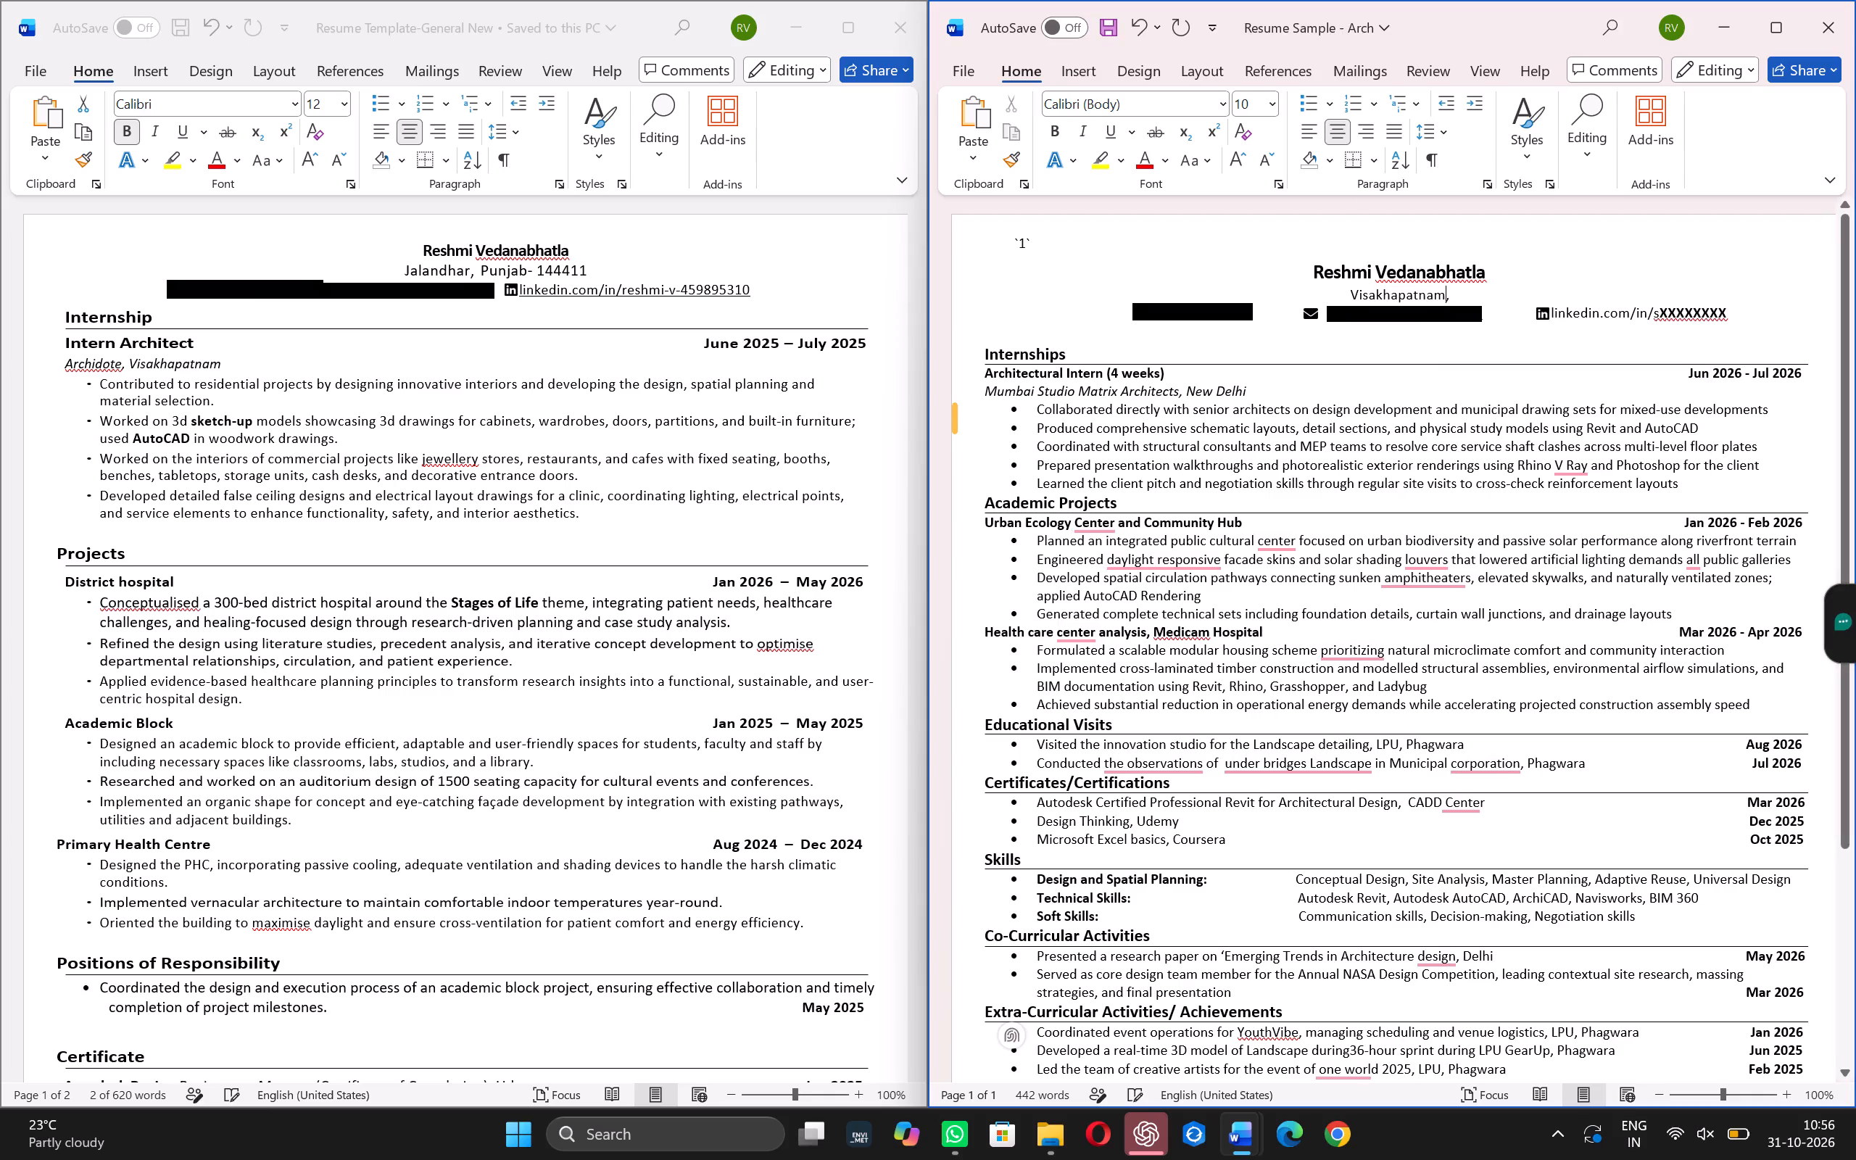
click(1467, 292)
Complete the header's location line with the state Andhra Pradesh and a hyphen followed by the candidate's postal code.
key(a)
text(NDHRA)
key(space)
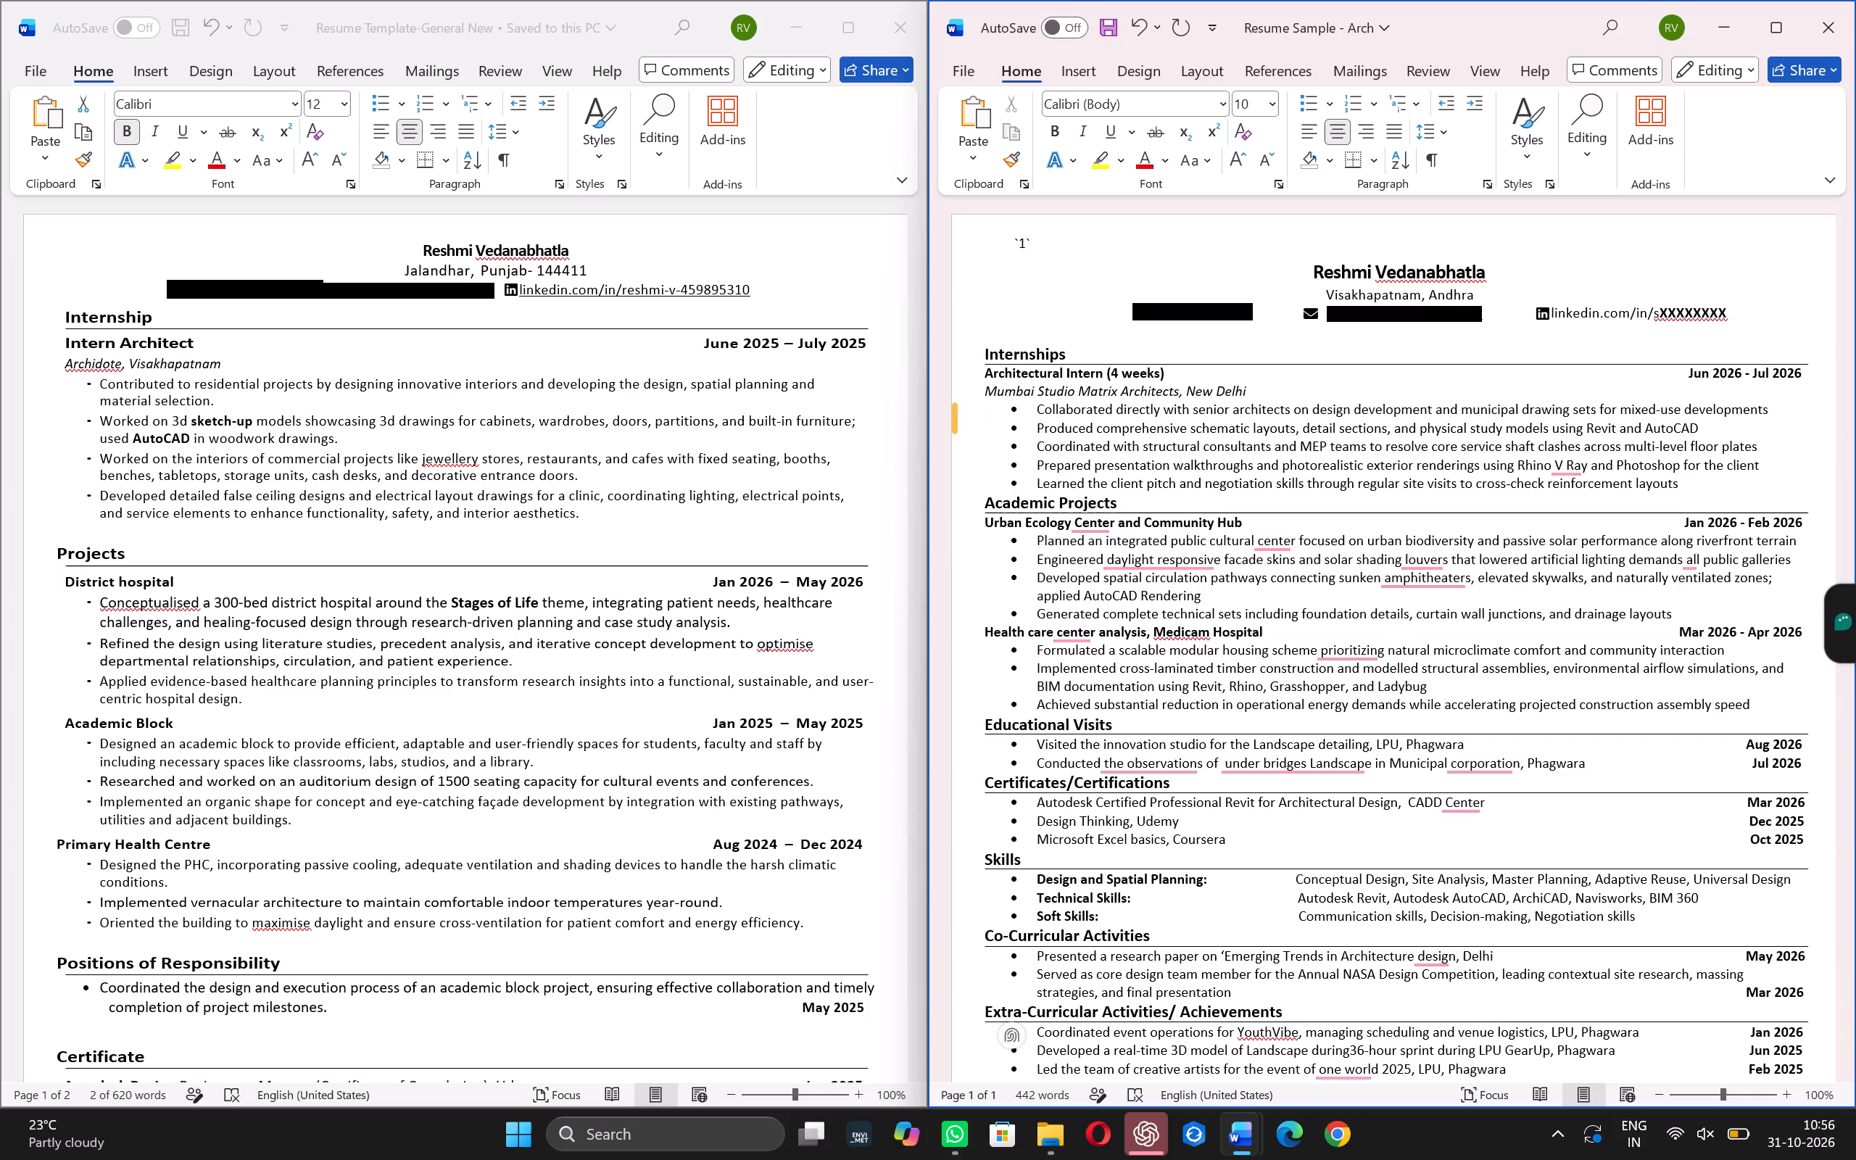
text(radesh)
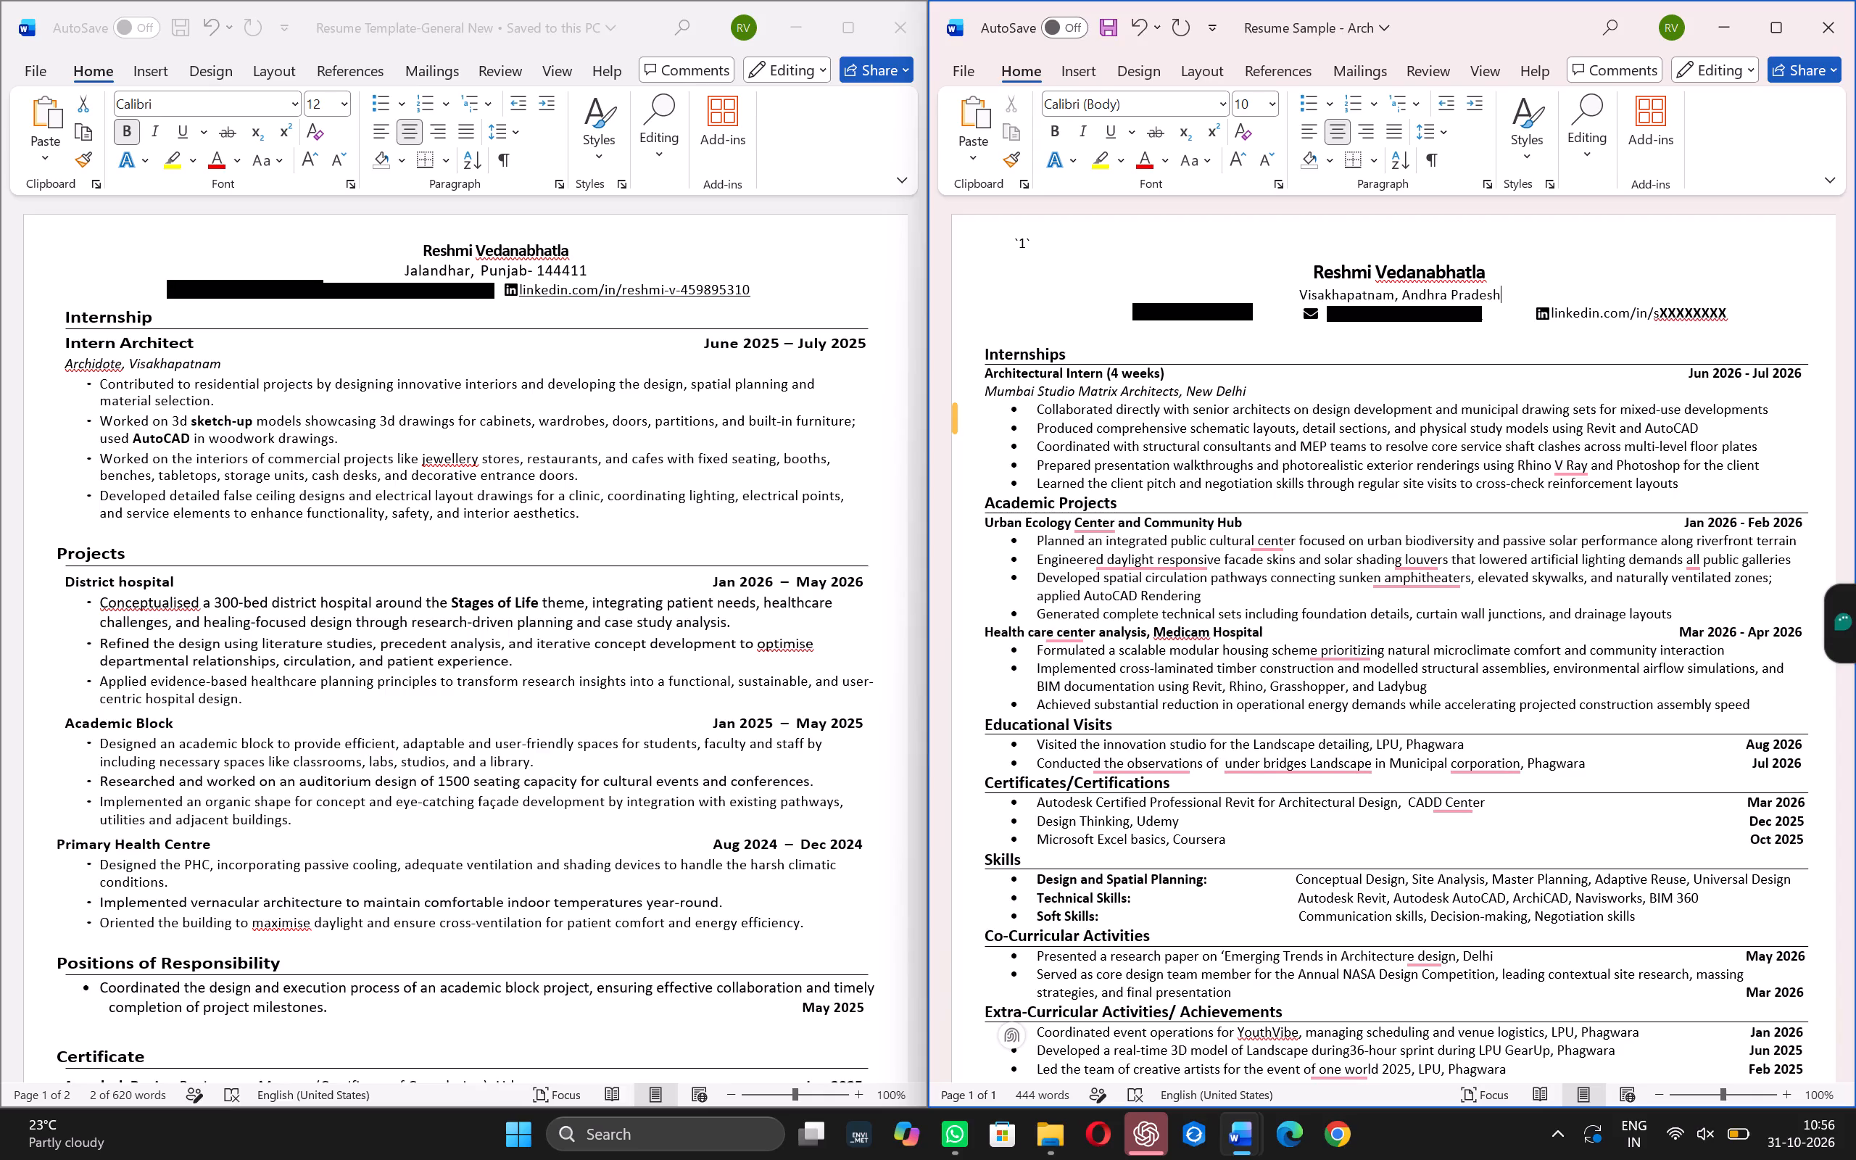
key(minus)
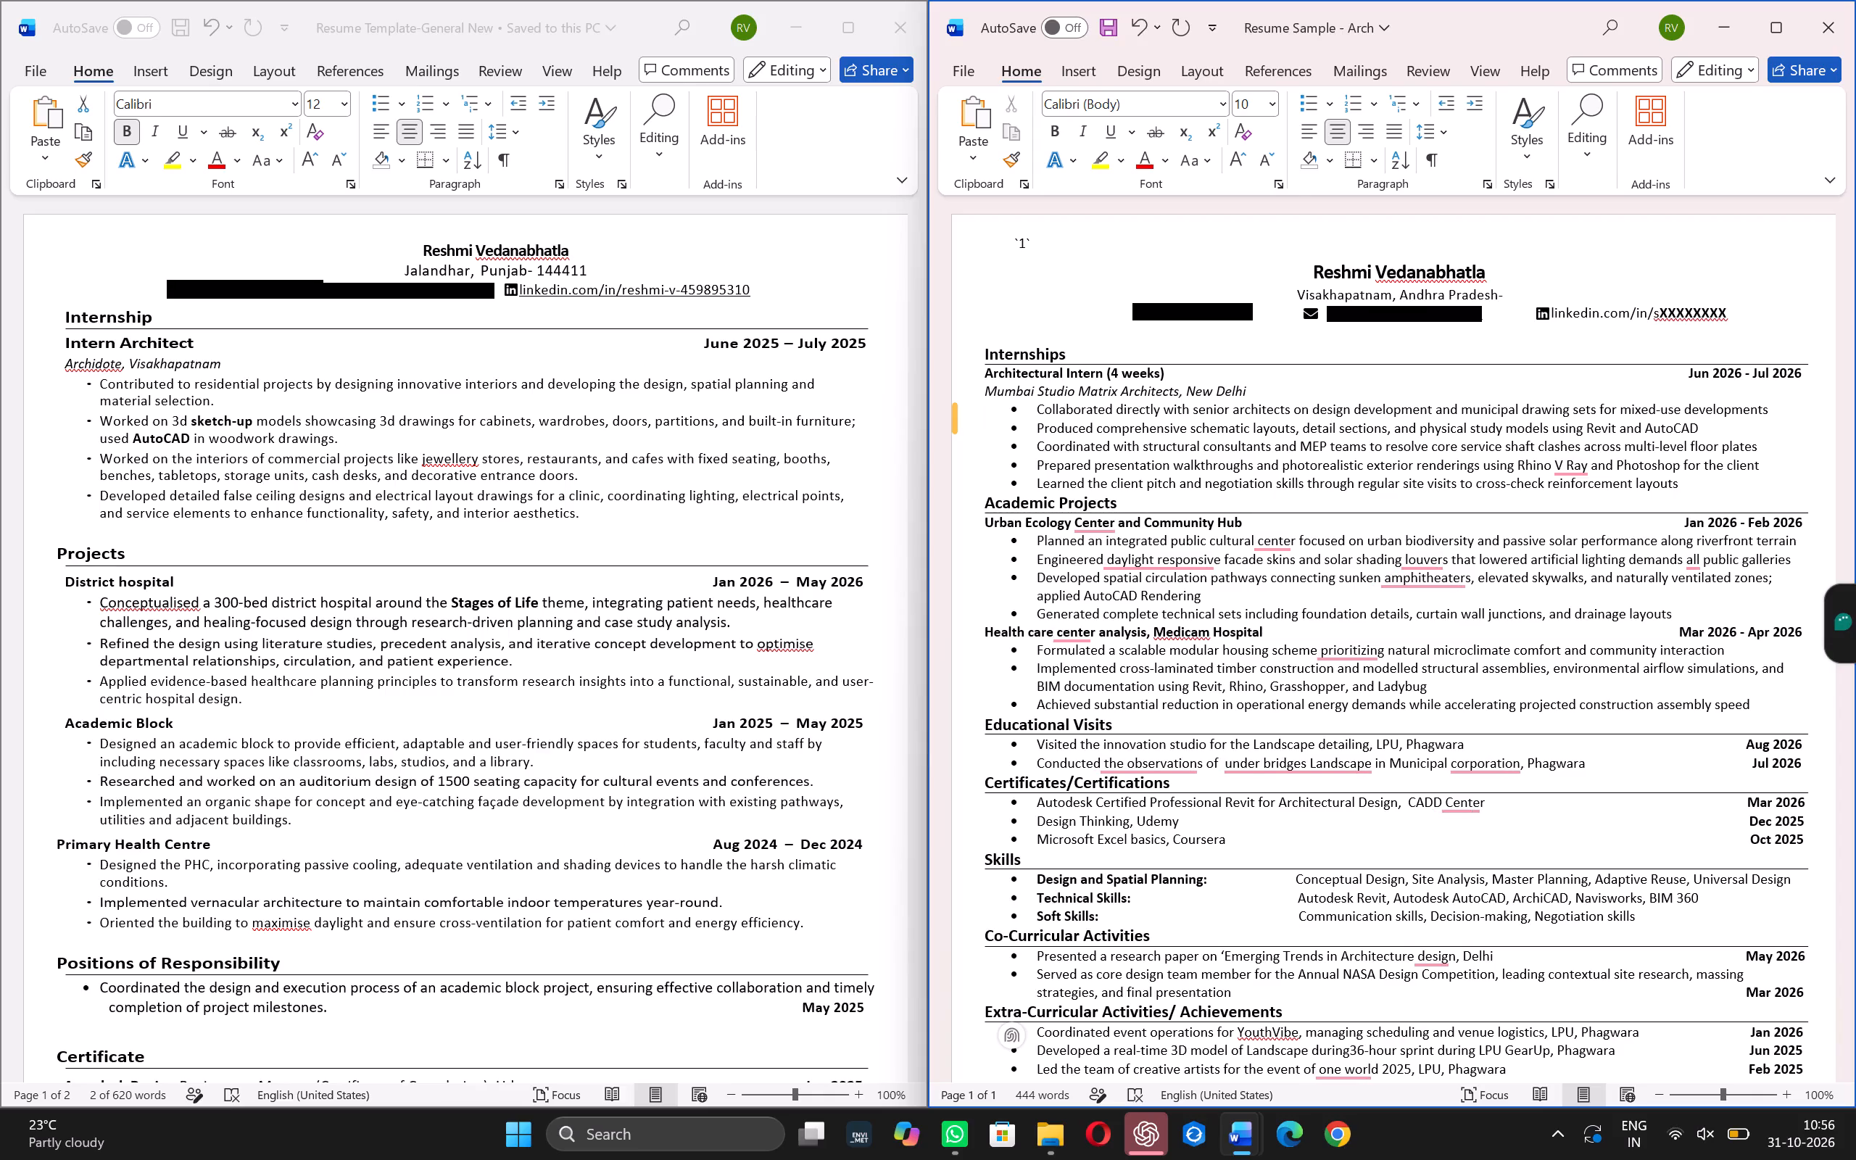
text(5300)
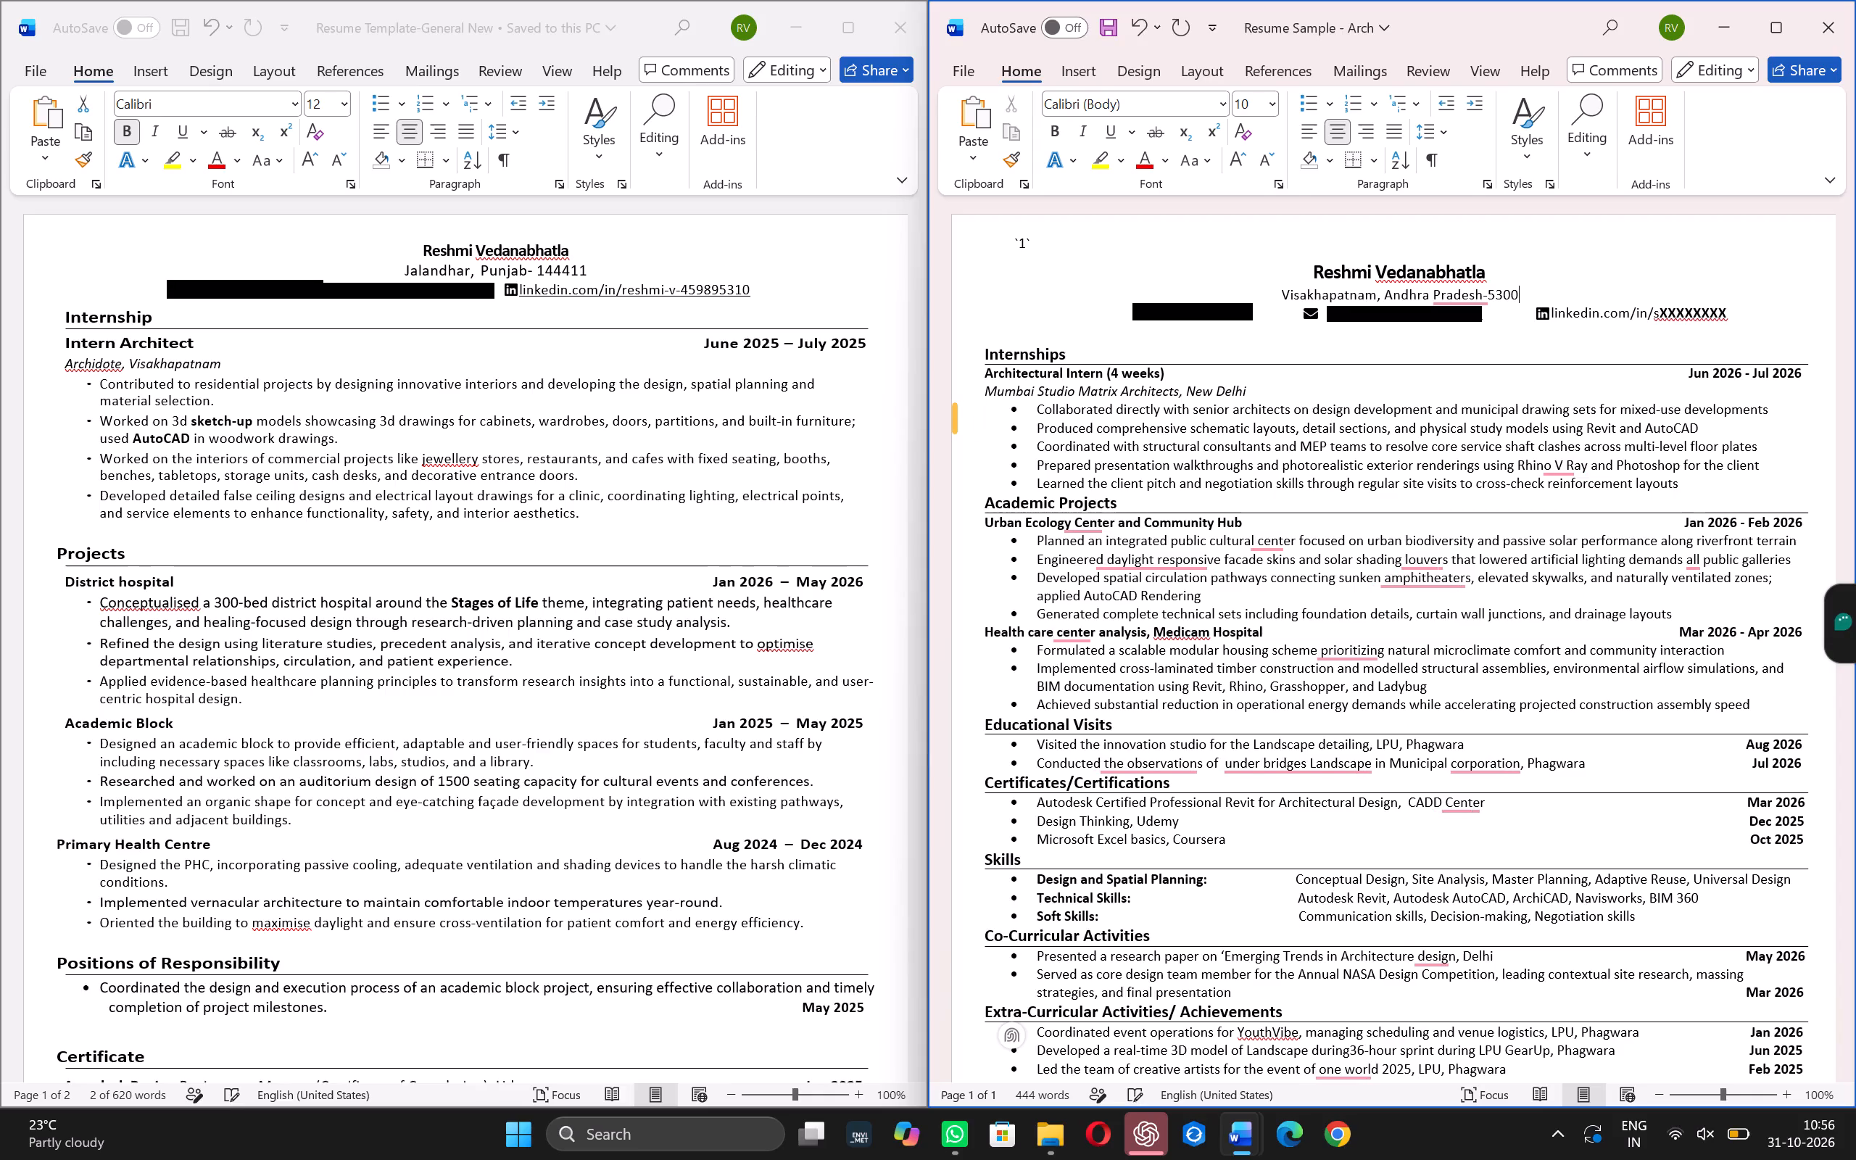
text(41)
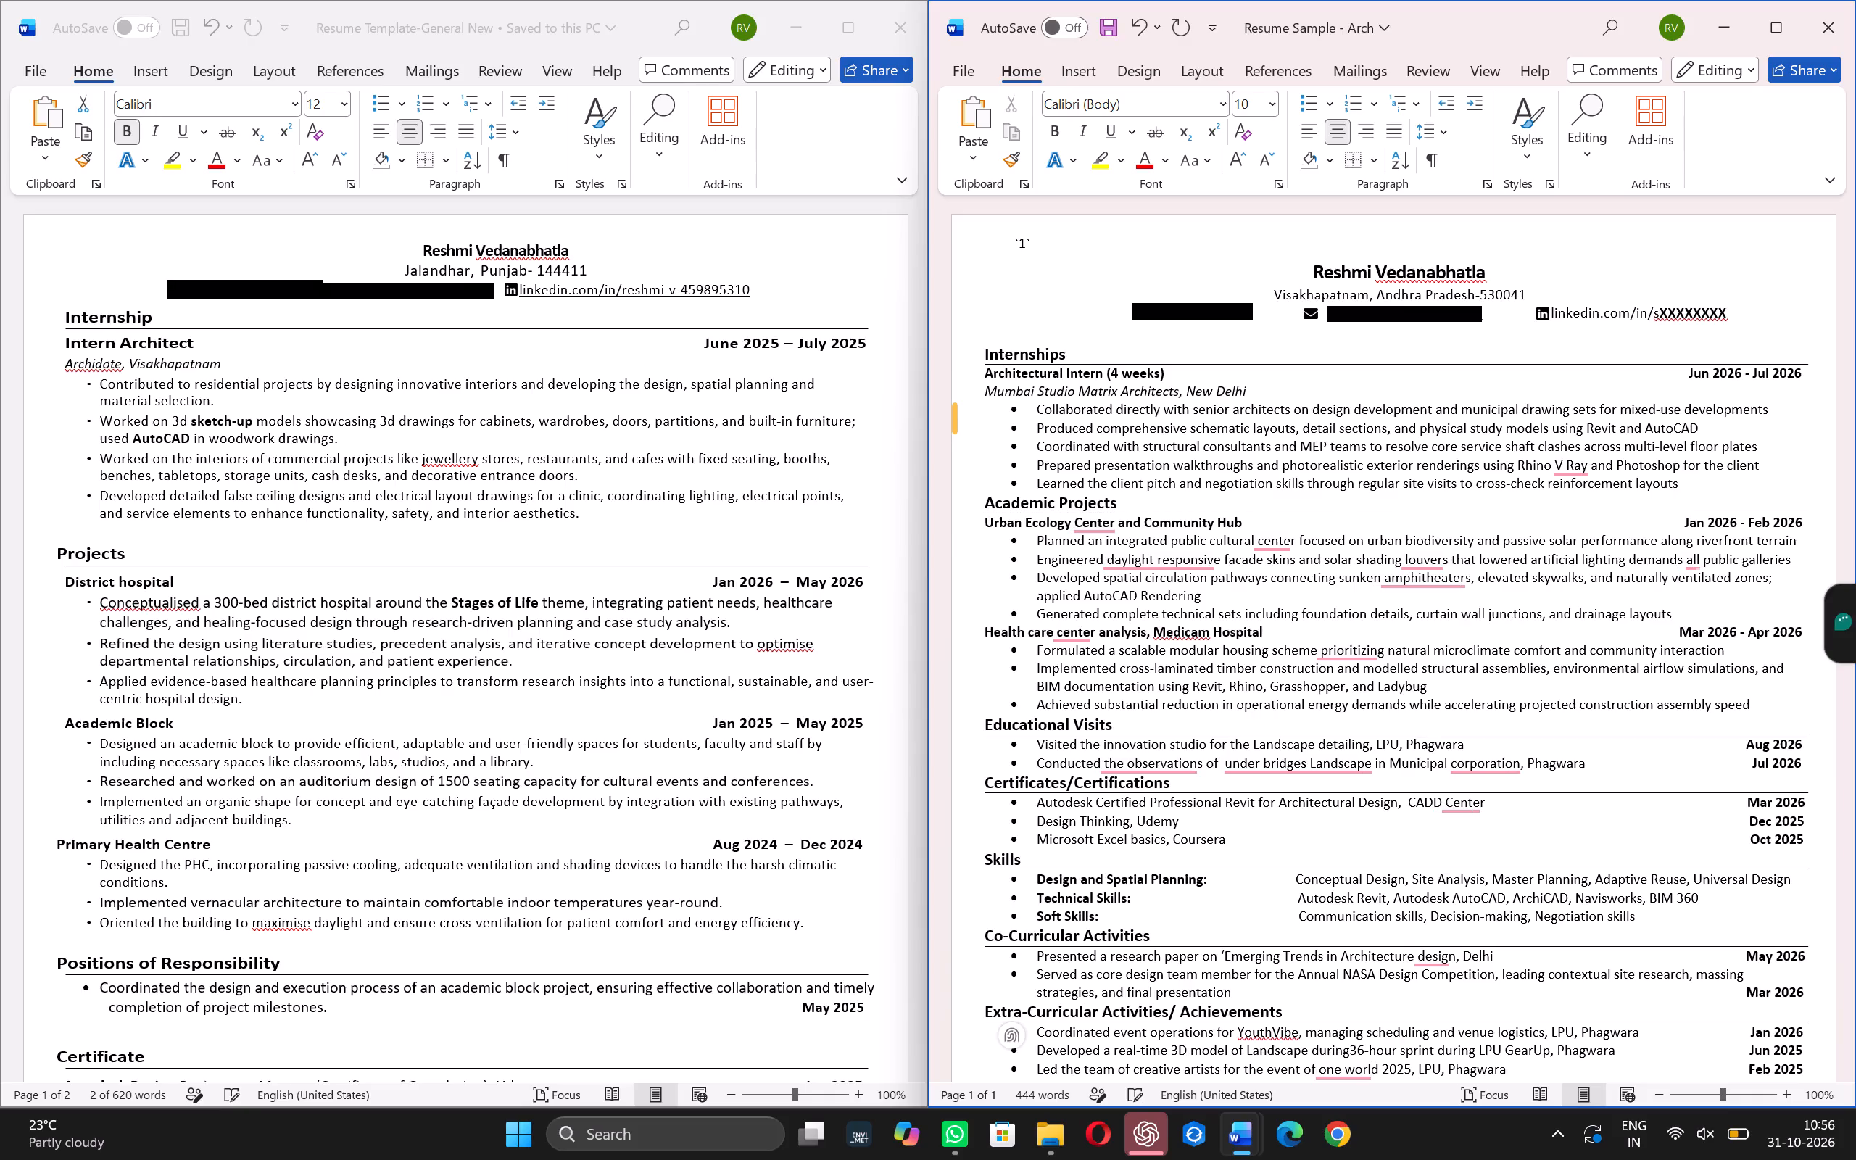
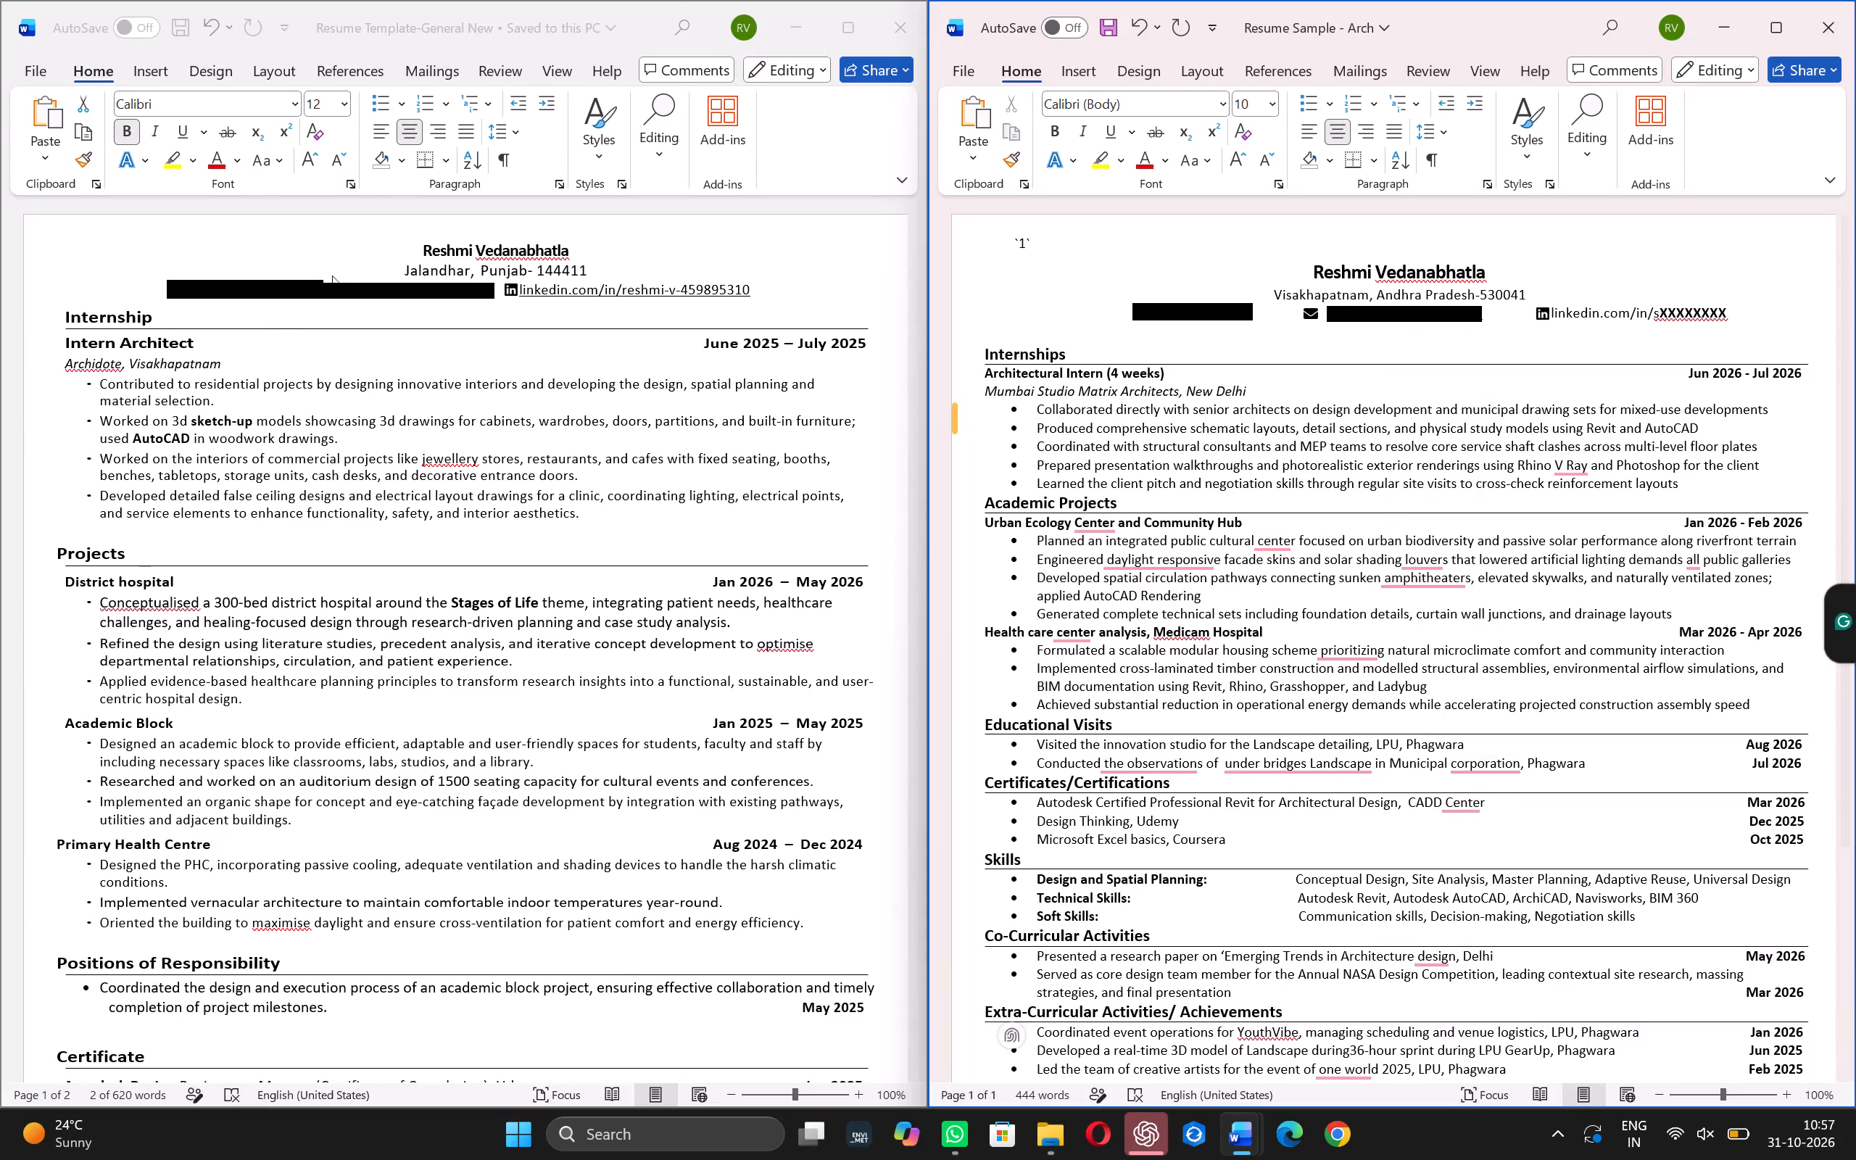
Select the sample e-mail address text in the contact line of the Resume Sample - Arch header.
drag(1480, 315, 1391, 313)
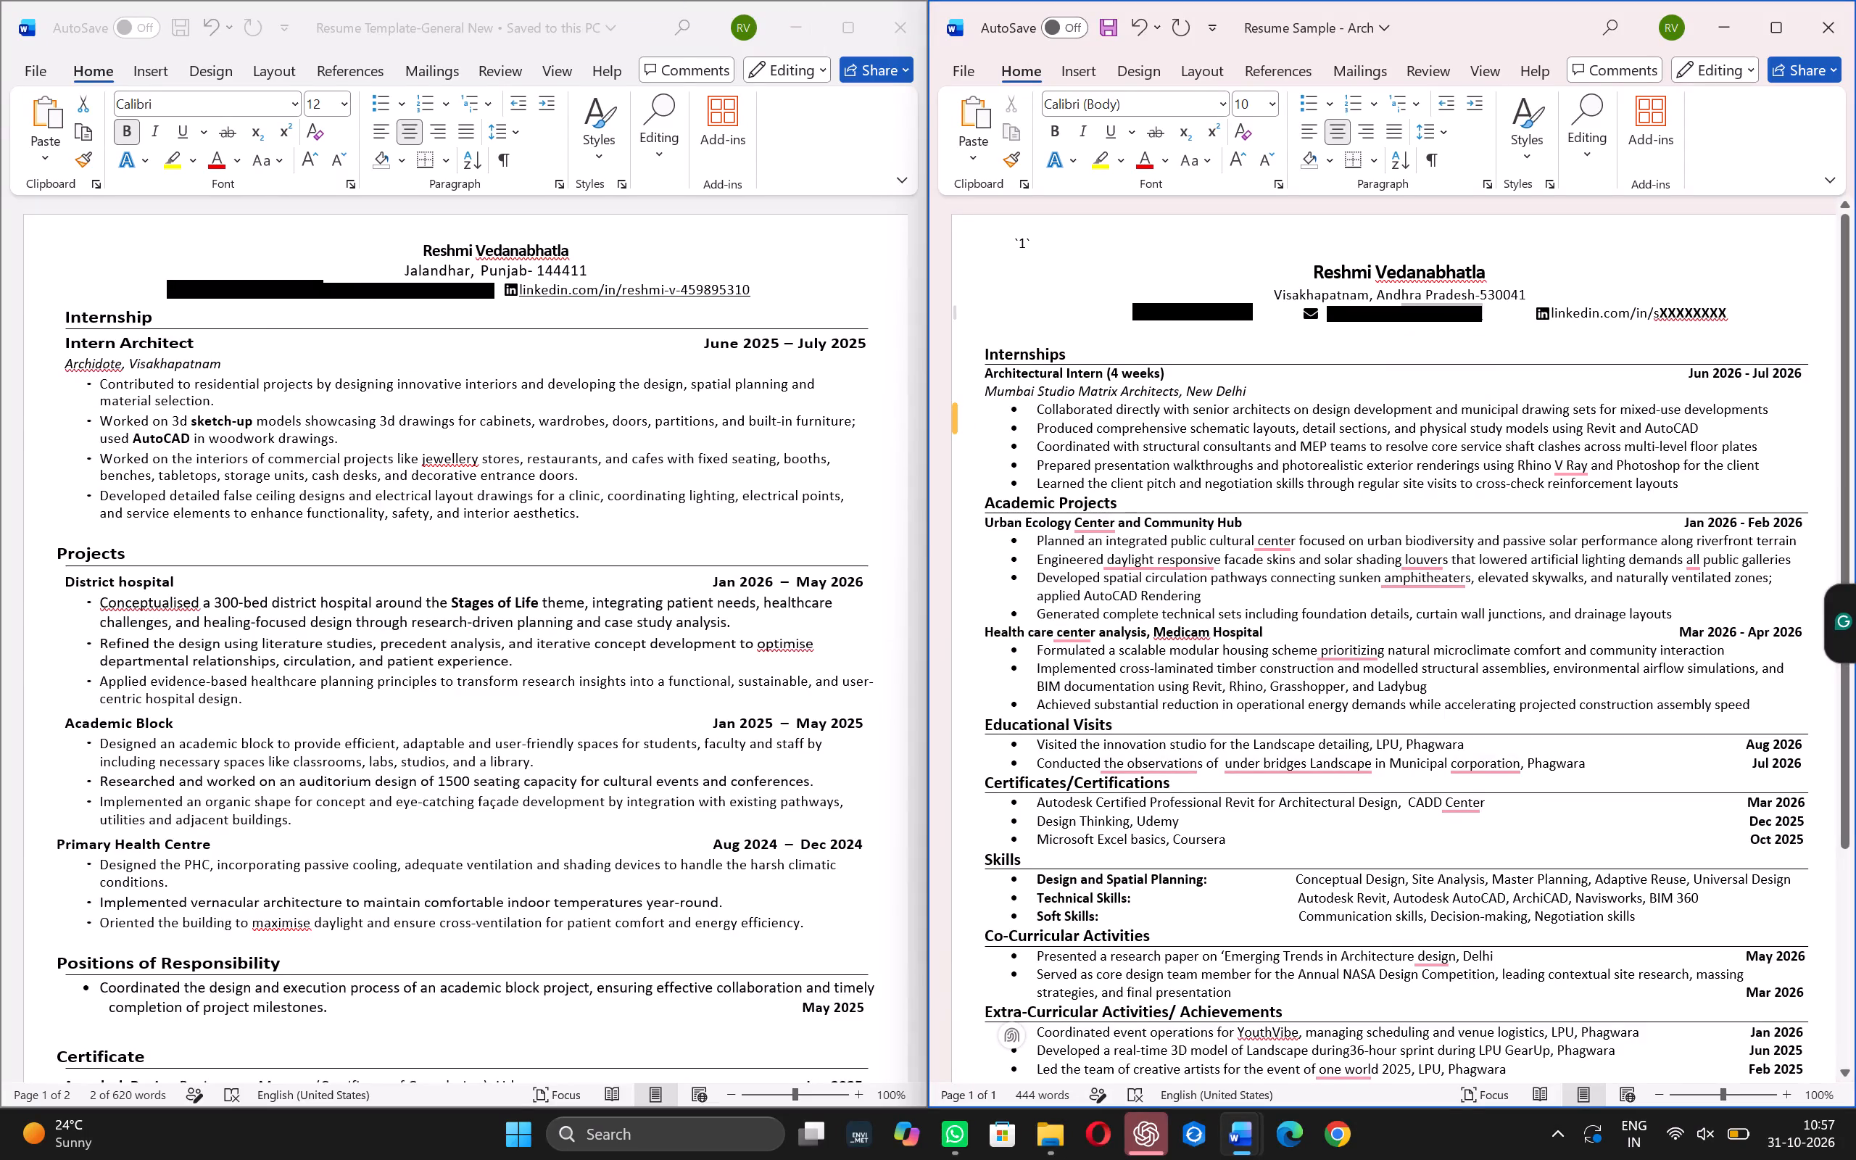
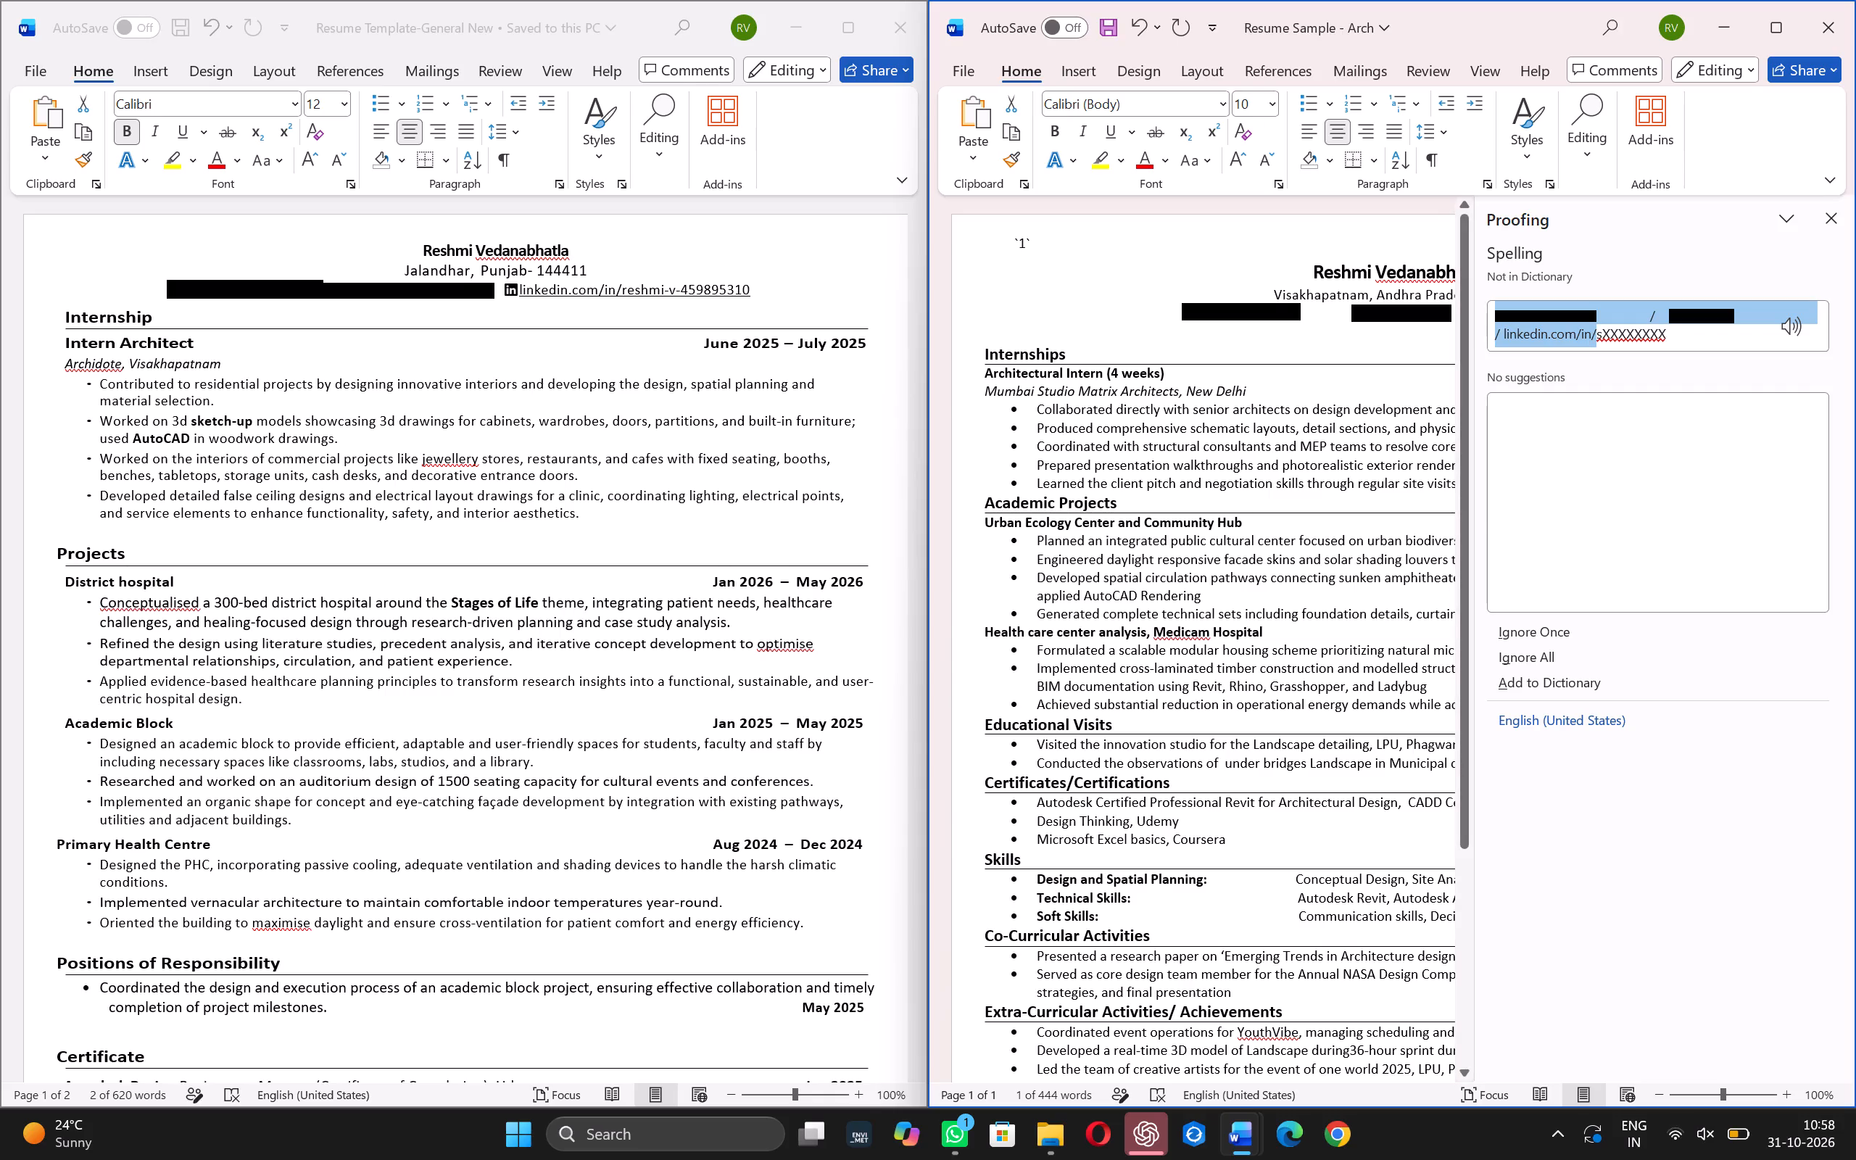
Enter the candidate's Gmail address in the contact line of the Resume Sample - Arch header.
click(1135, 287)
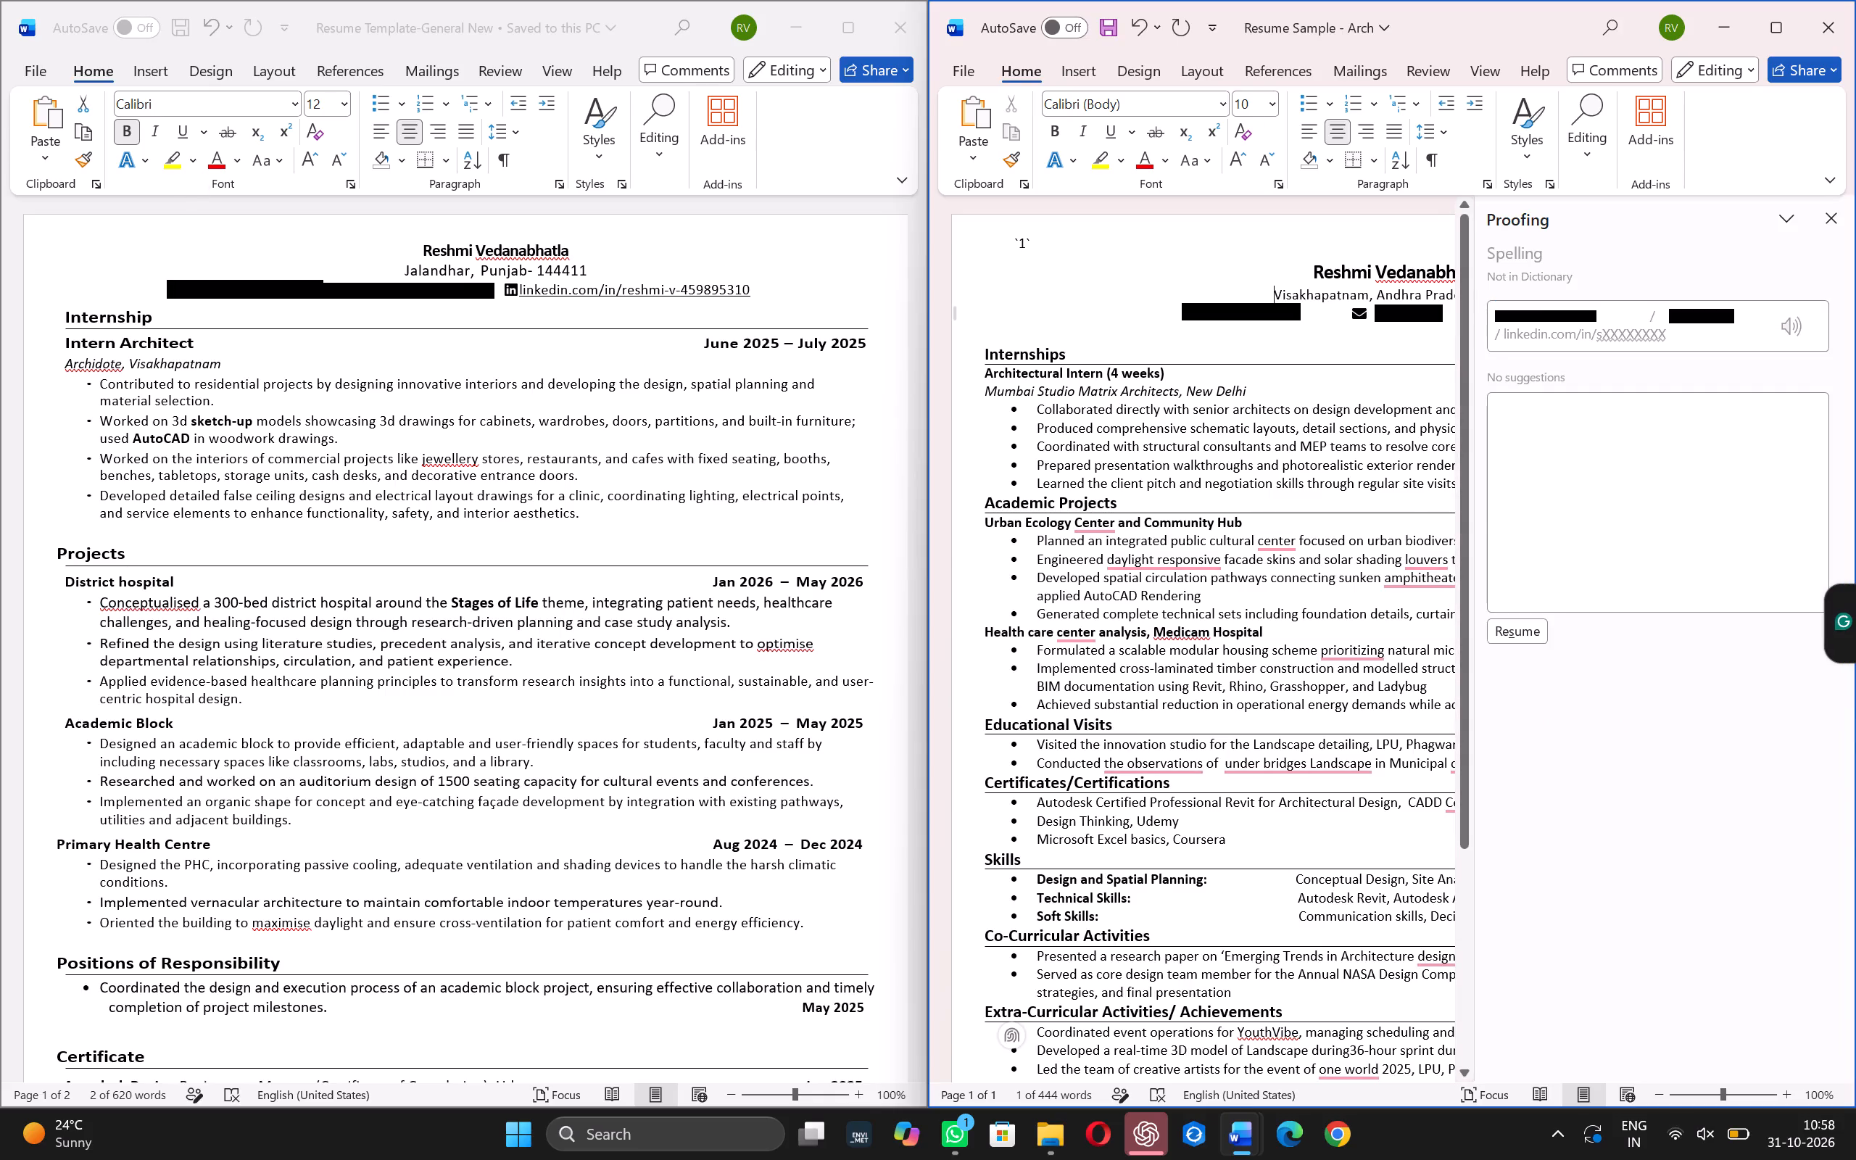
click(1435, 309)
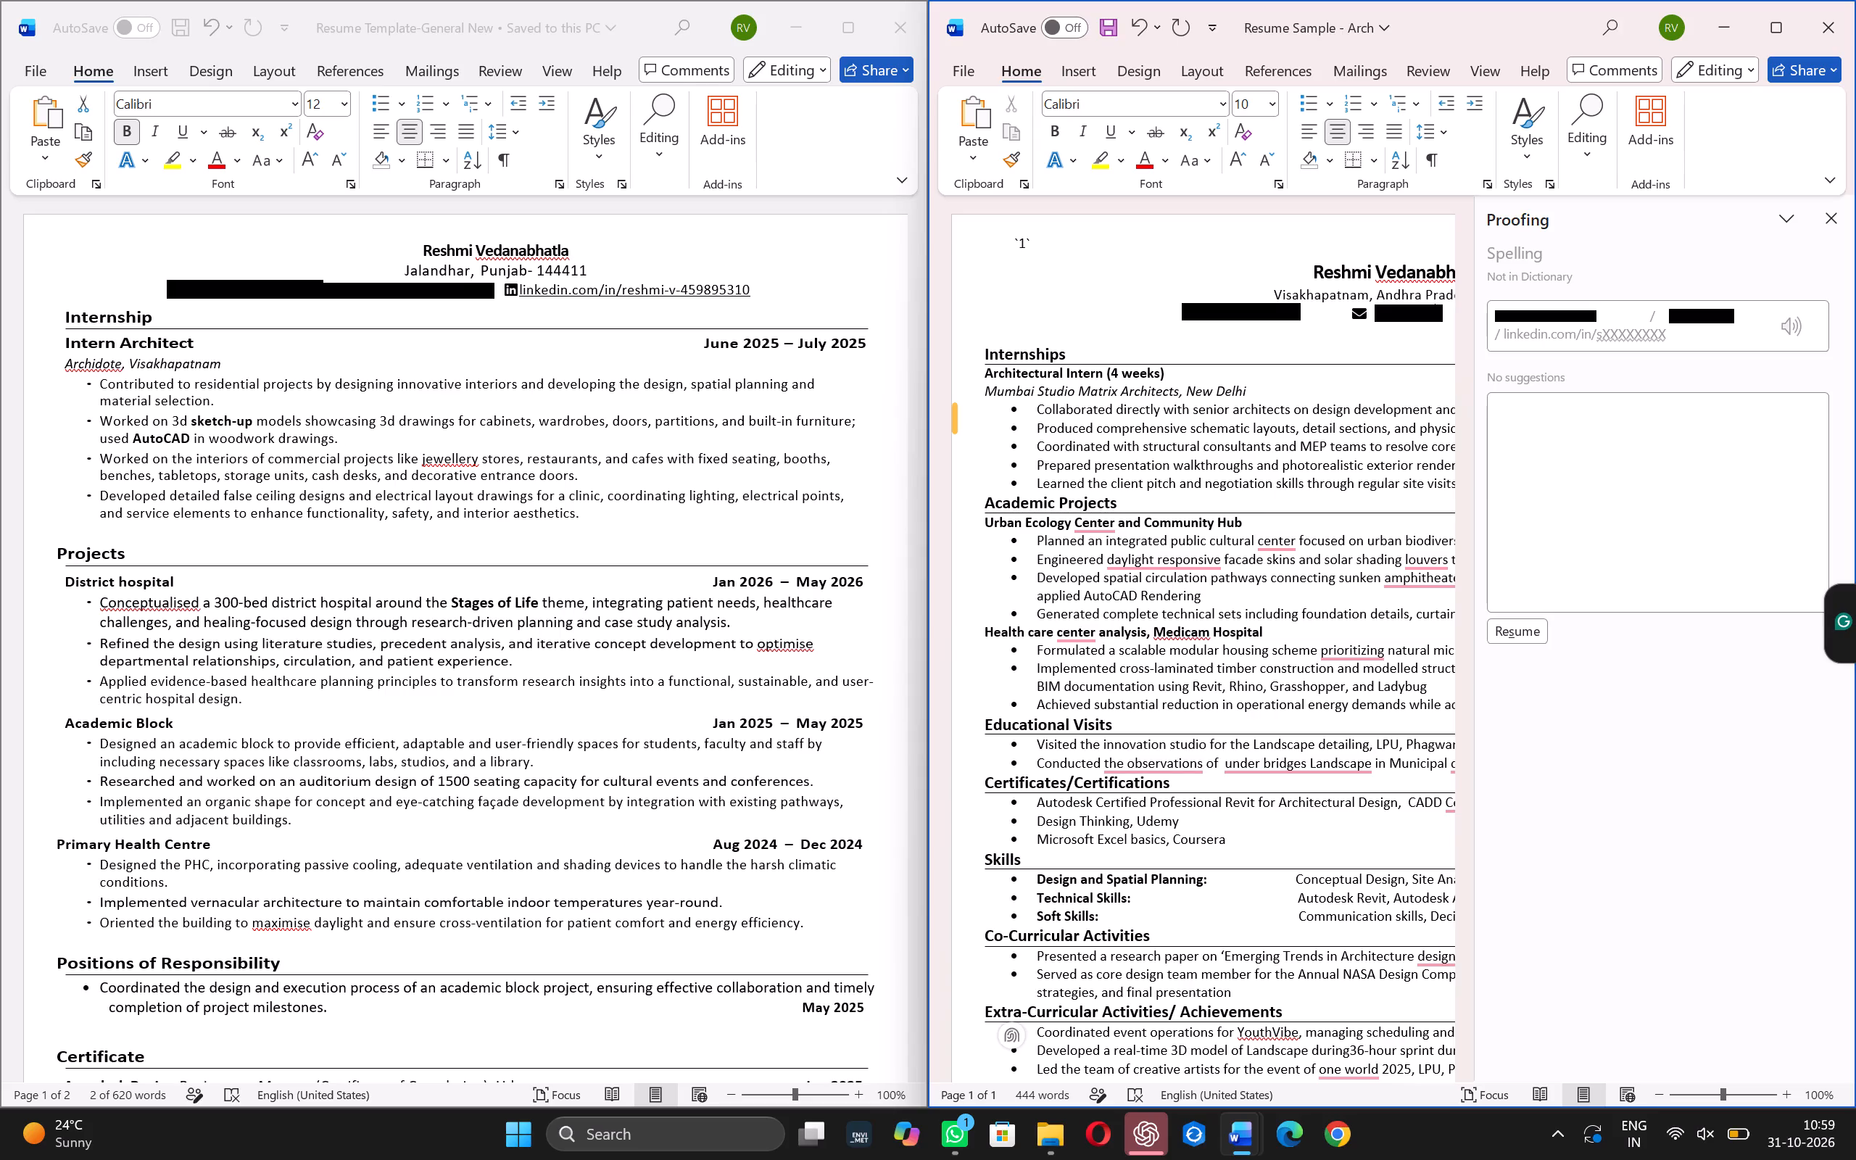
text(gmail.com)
Close the Proofing pane in the Resume Sample - Arch document.
scroll(947, 330, down, 2)
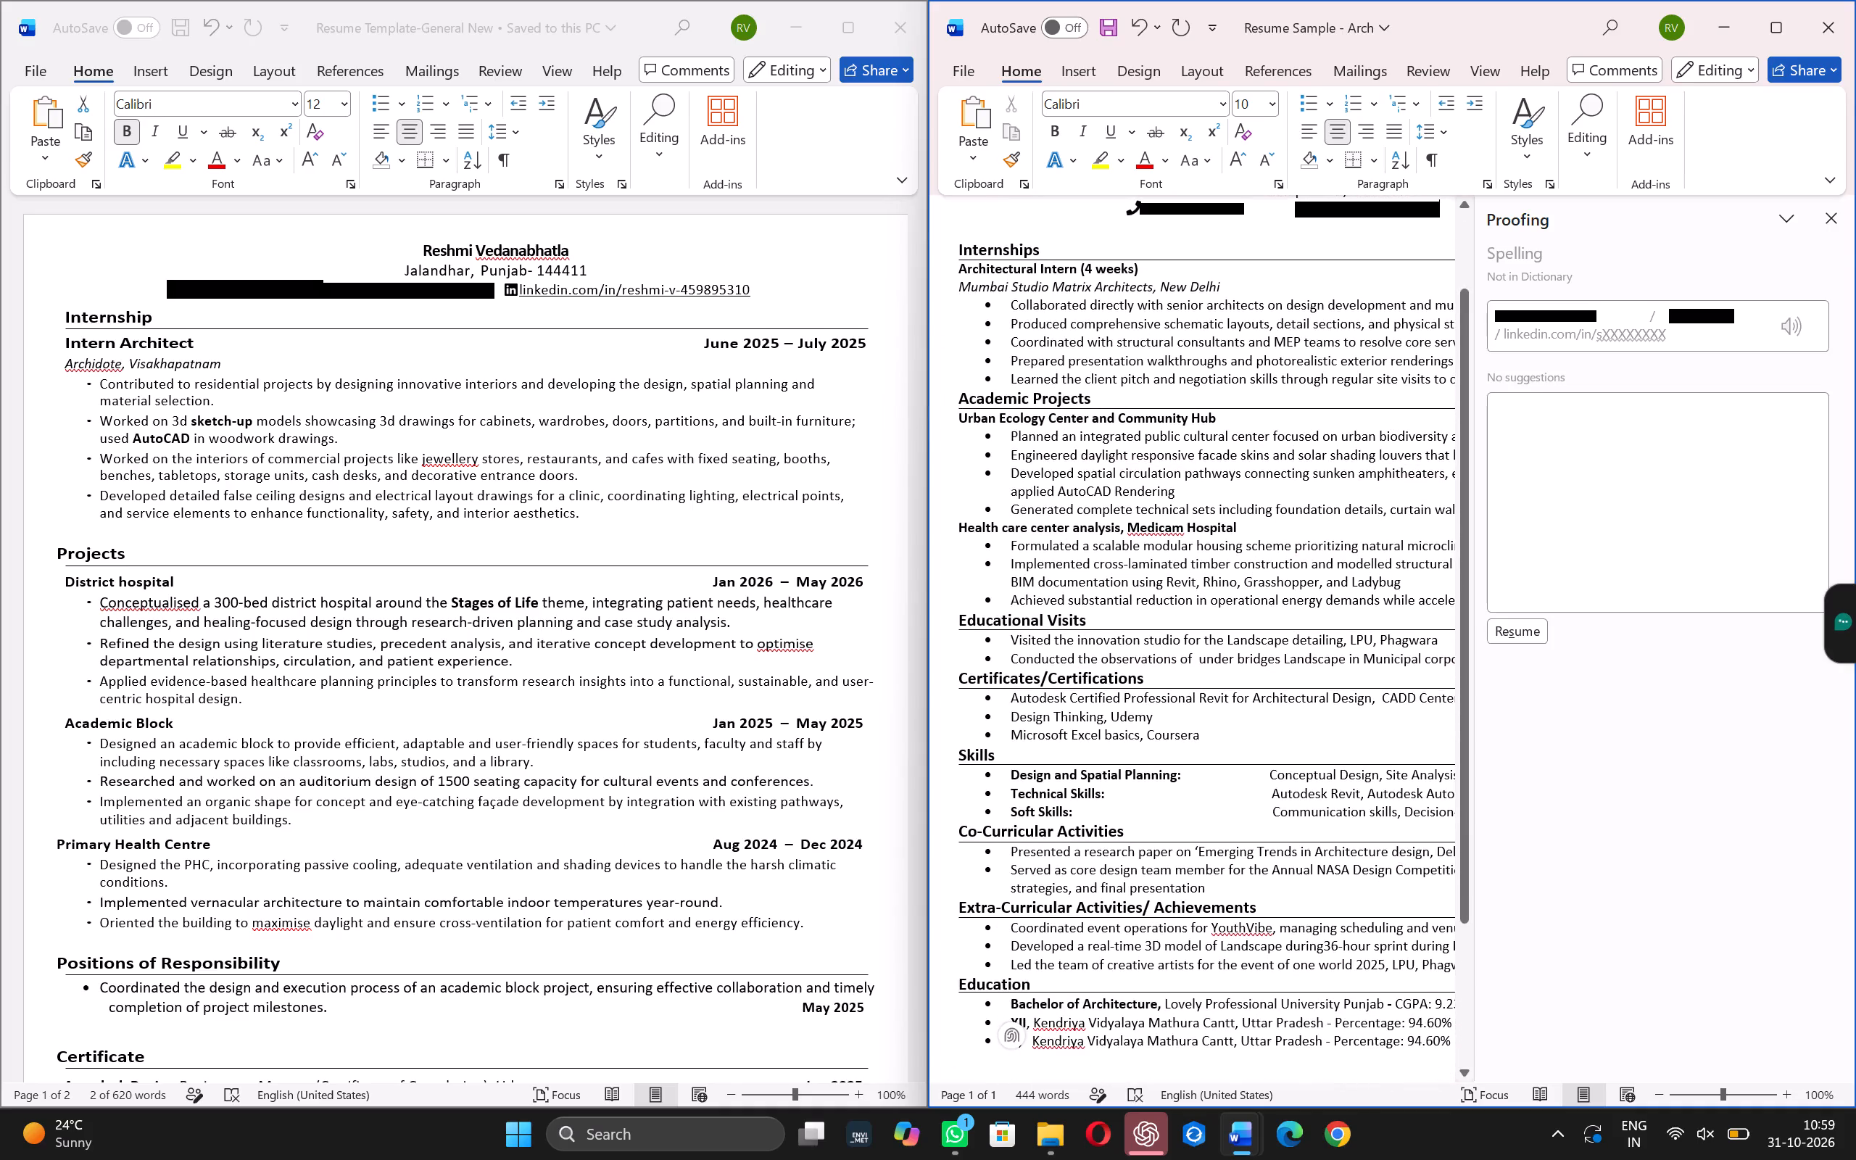
click(1834, 213)
scroll(1348, 373, up, 3)
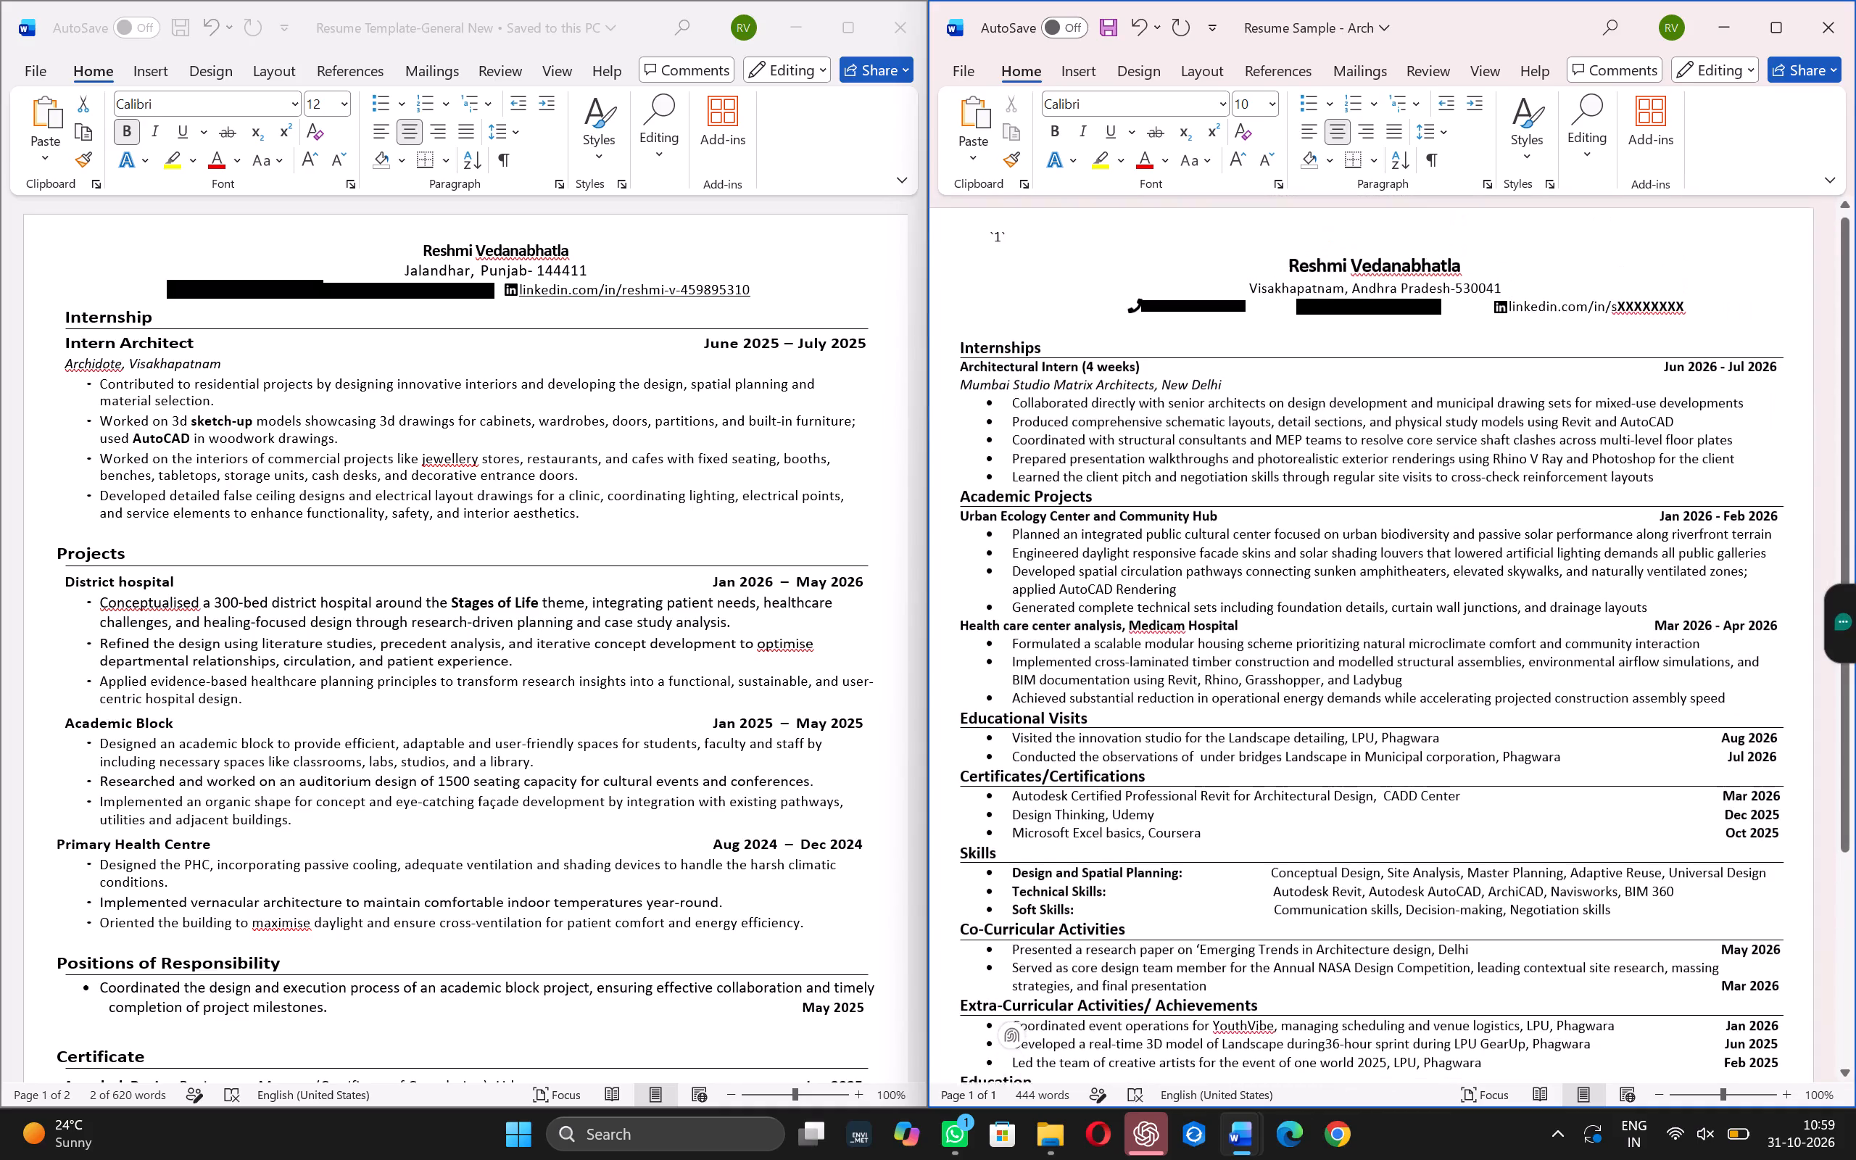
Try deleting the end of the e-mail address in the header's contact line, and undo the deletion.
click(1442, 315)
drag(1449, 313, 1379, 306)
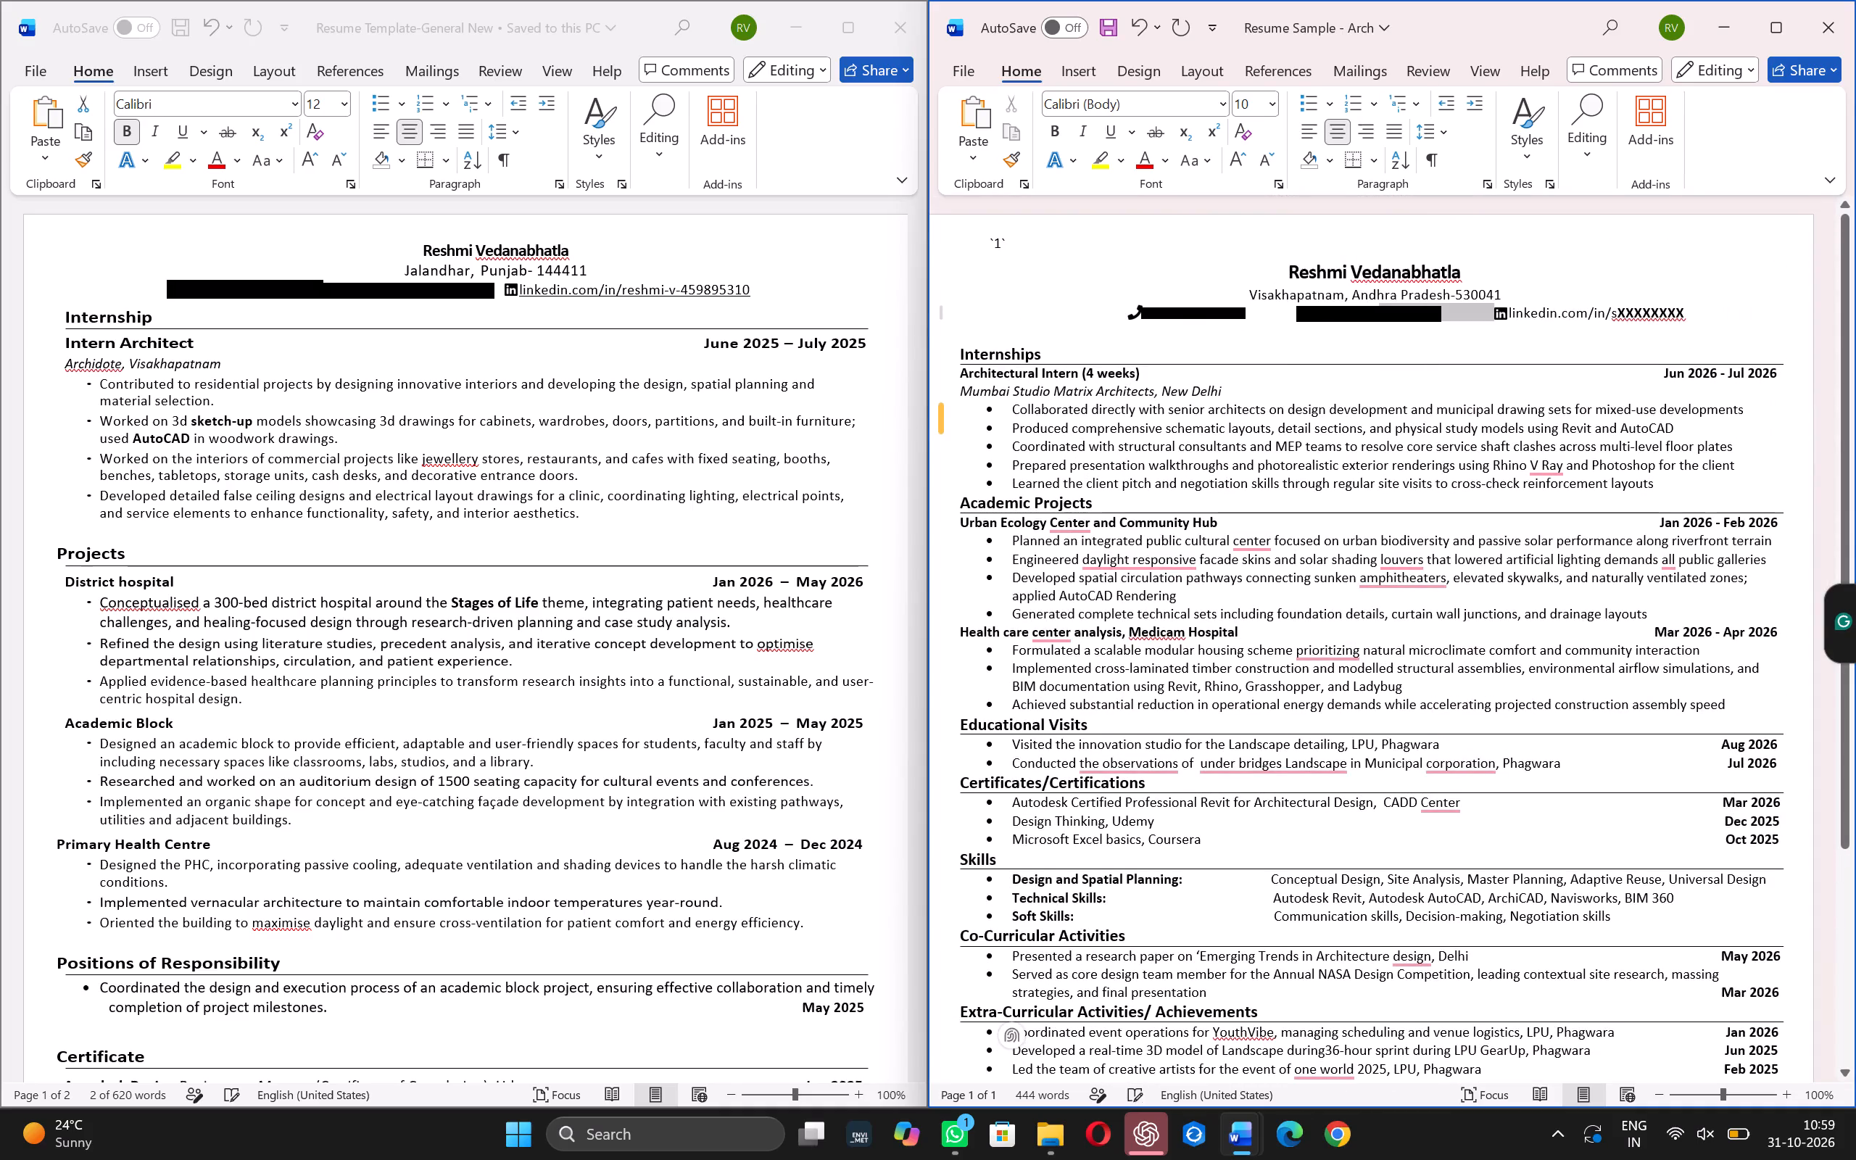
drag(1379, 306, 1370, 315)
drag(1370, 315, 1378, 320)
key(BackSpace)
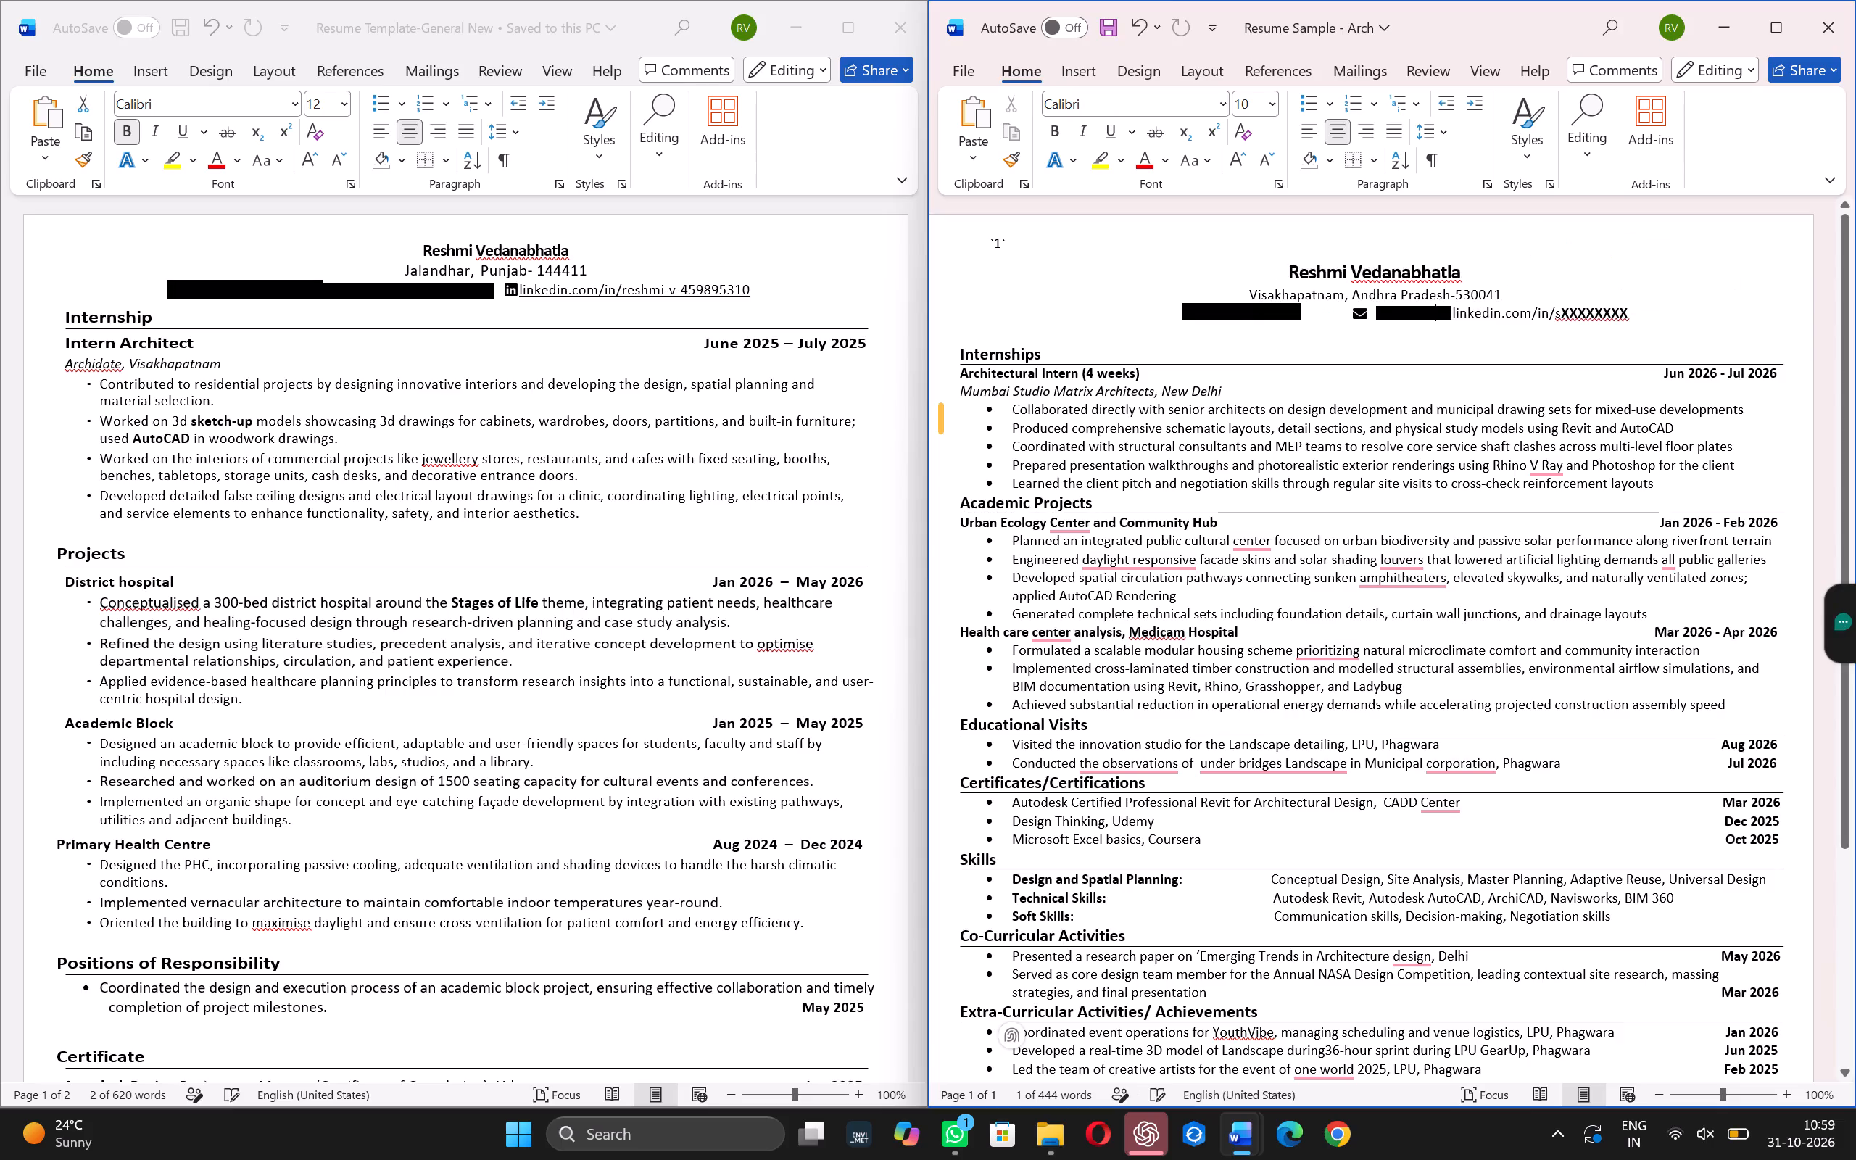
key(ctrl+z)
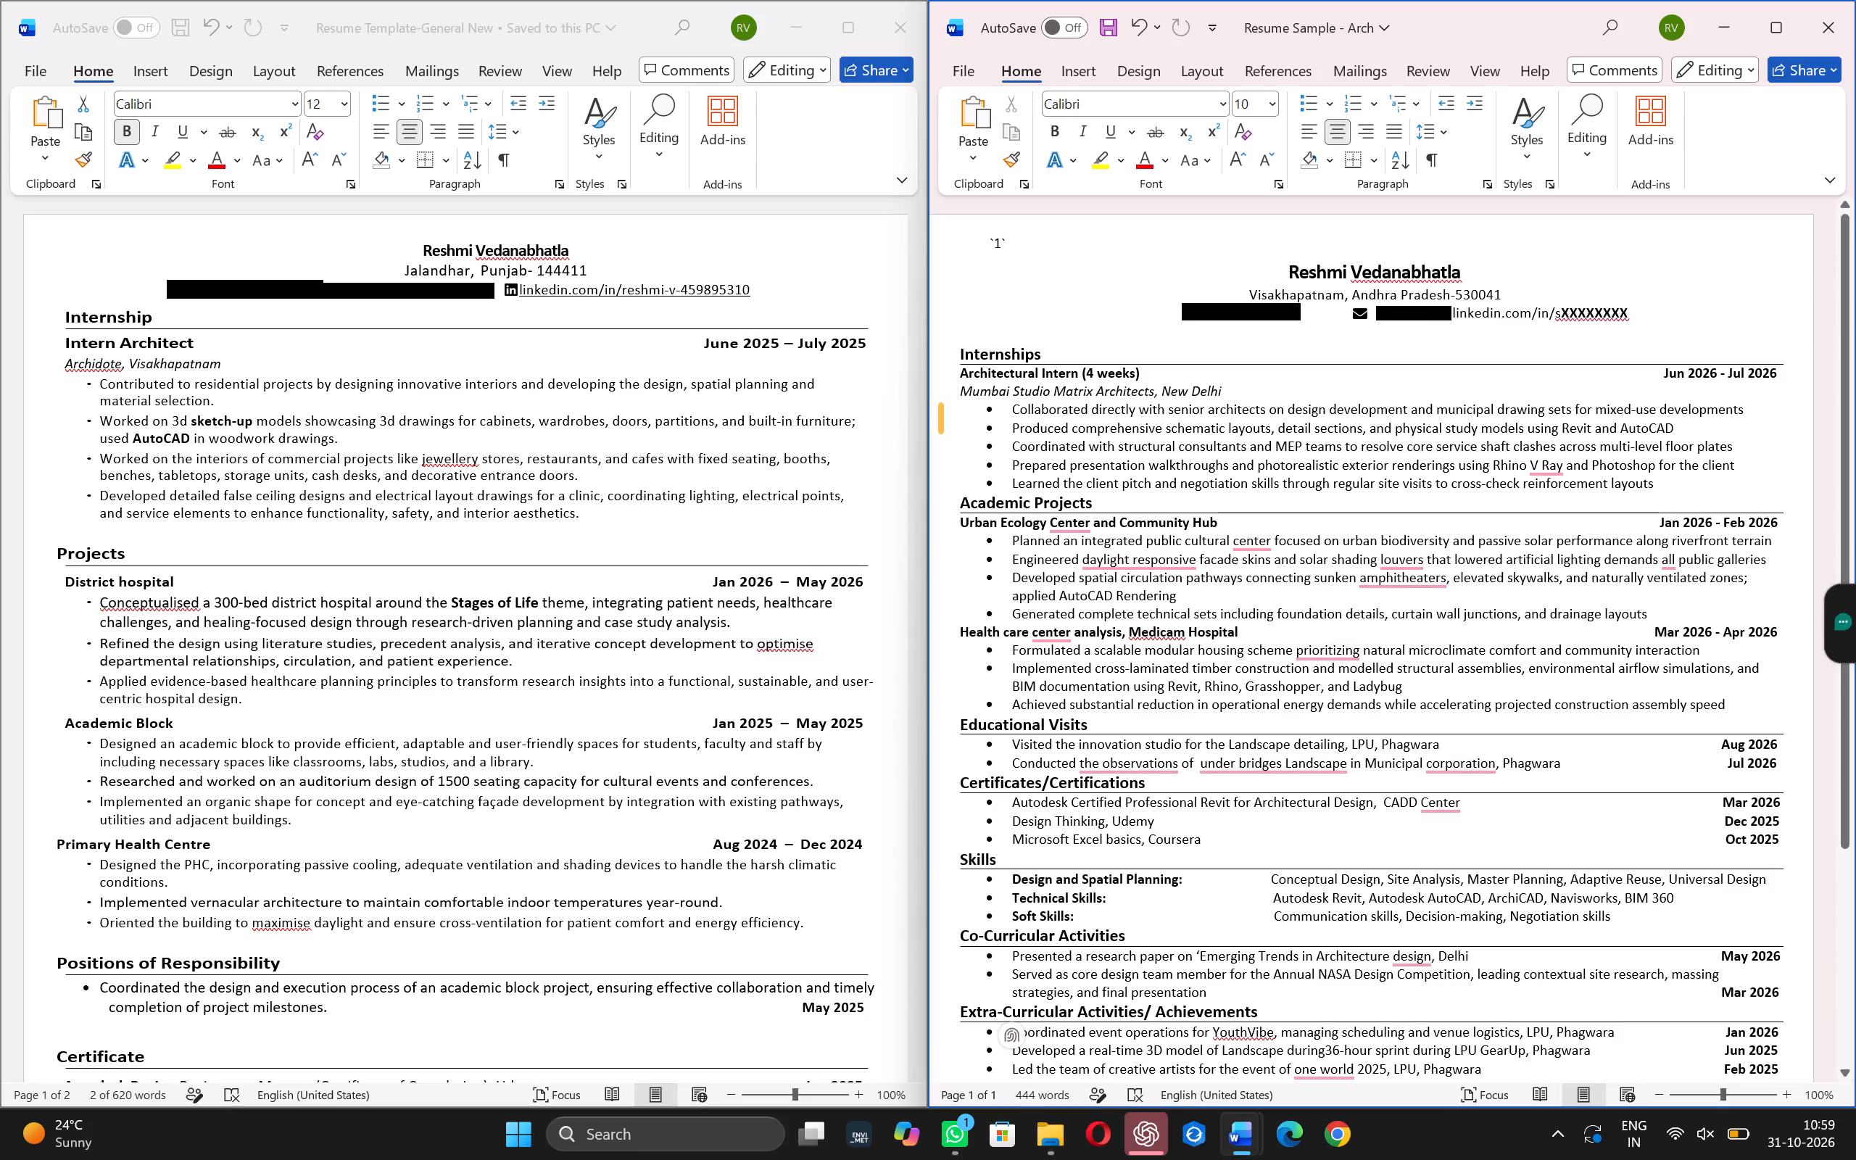
Delete the incorrect trailing part of the e-mail address in the header's contact line, including its leftover characters.
click(1383, 317)
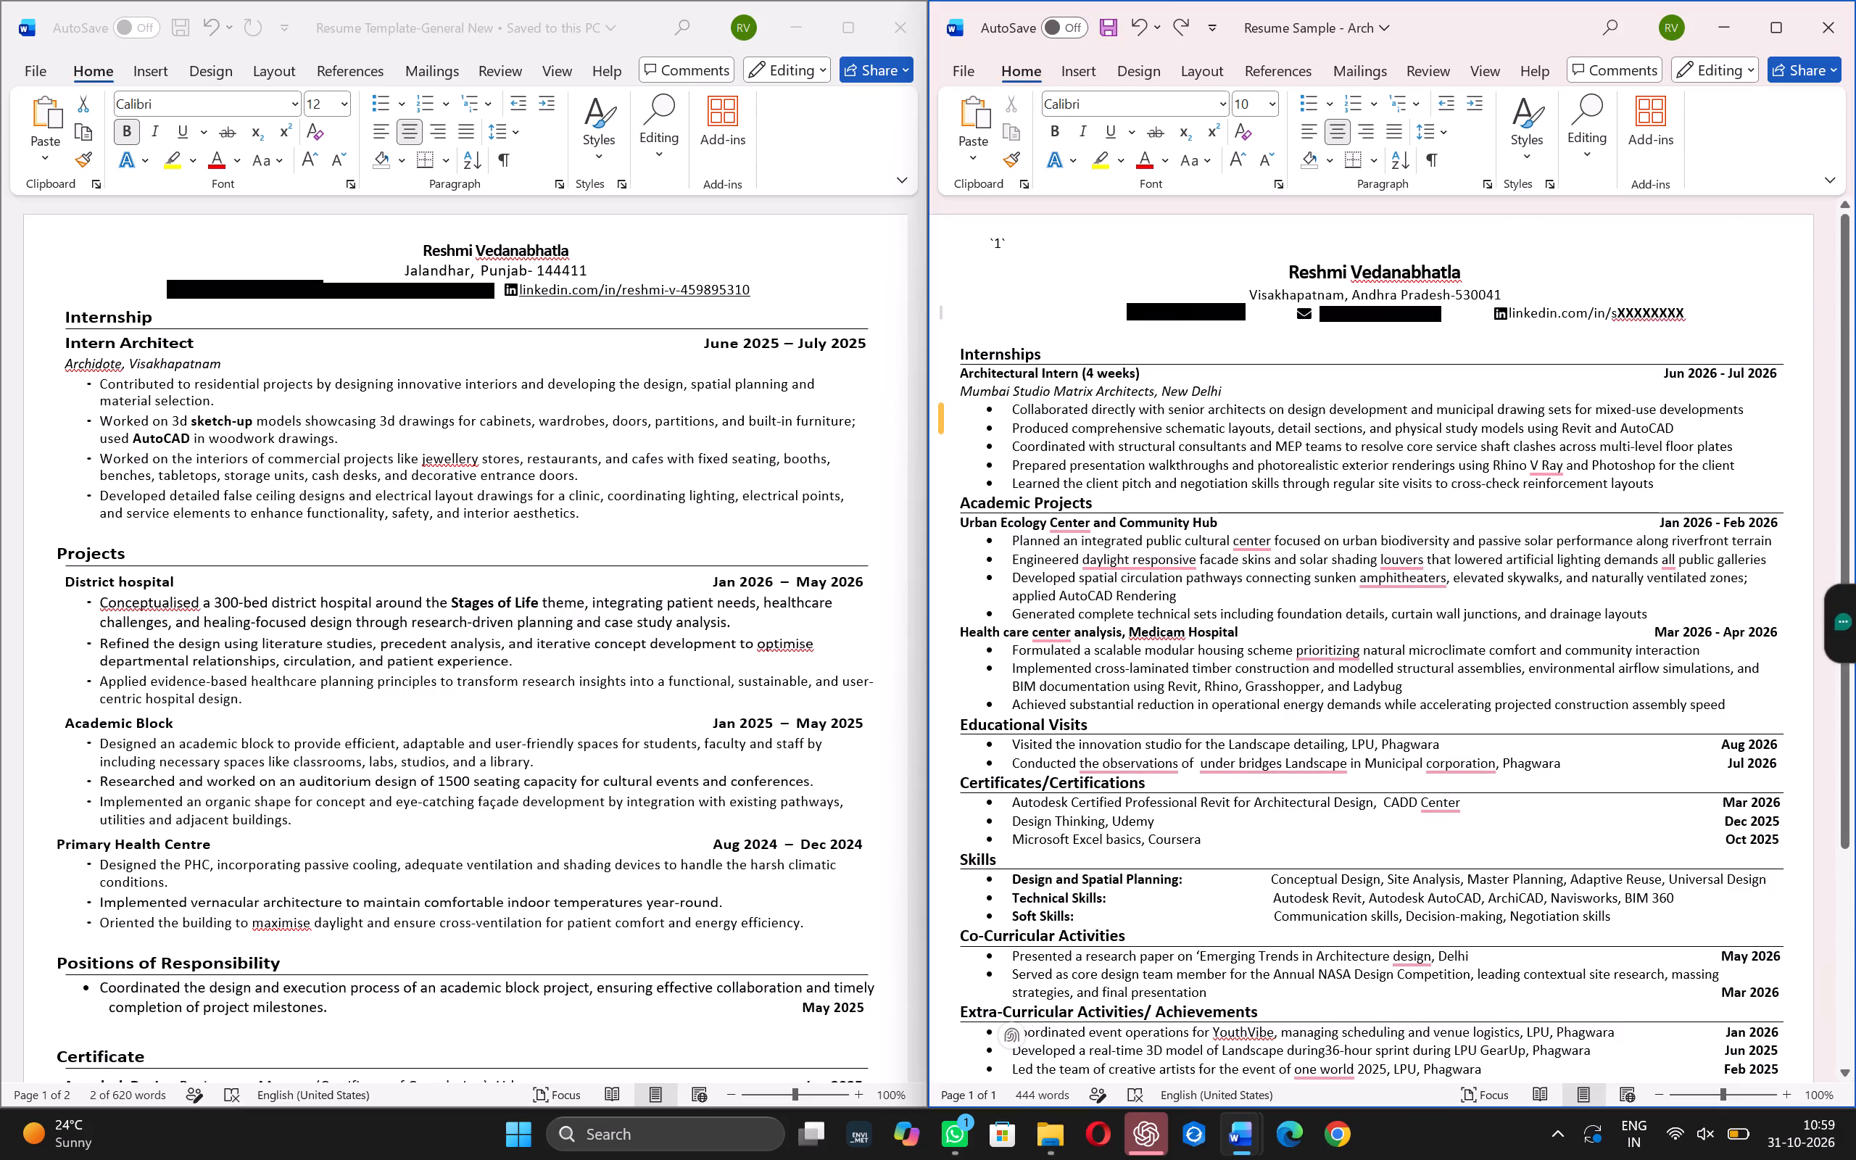
drag(1438, 315, 1383, 312)
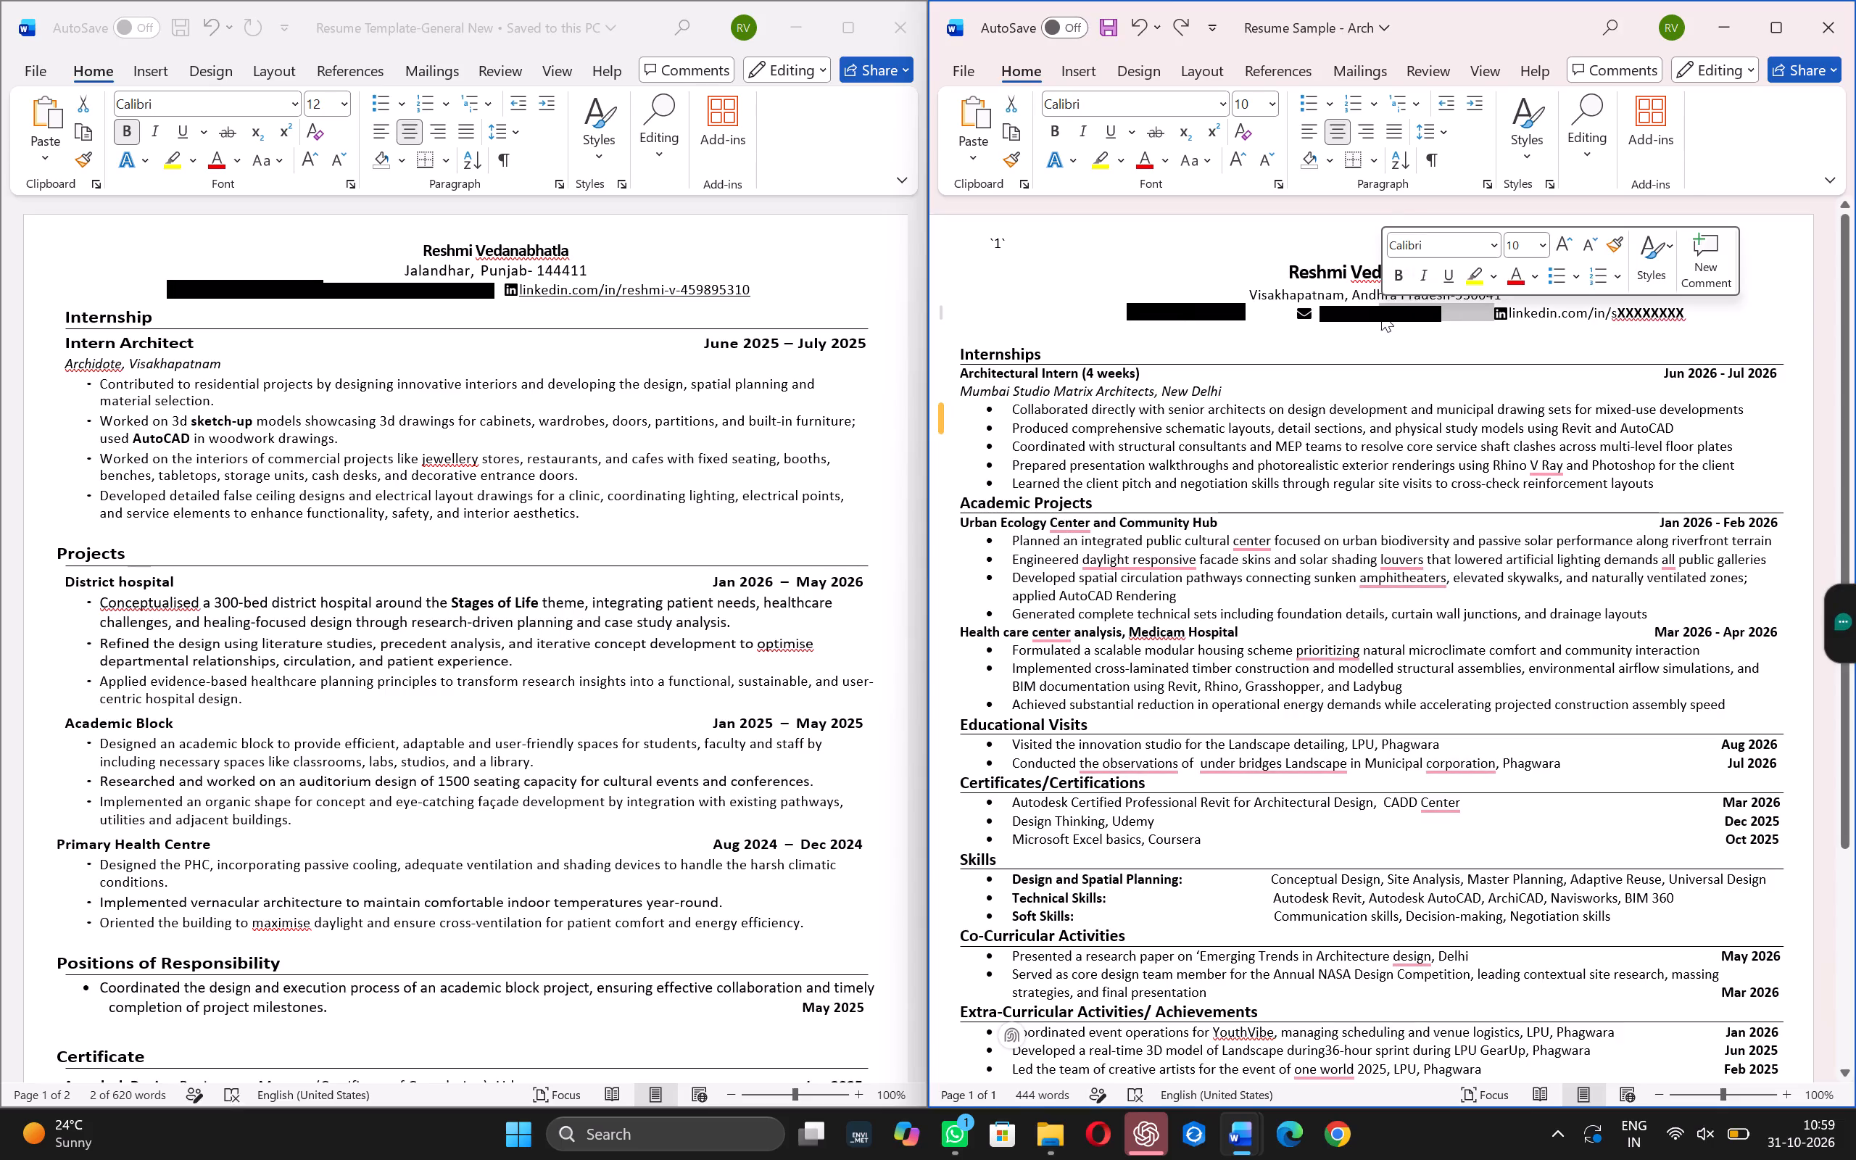
click(1379, 313)
drag(1383, 312, 1421, 318)
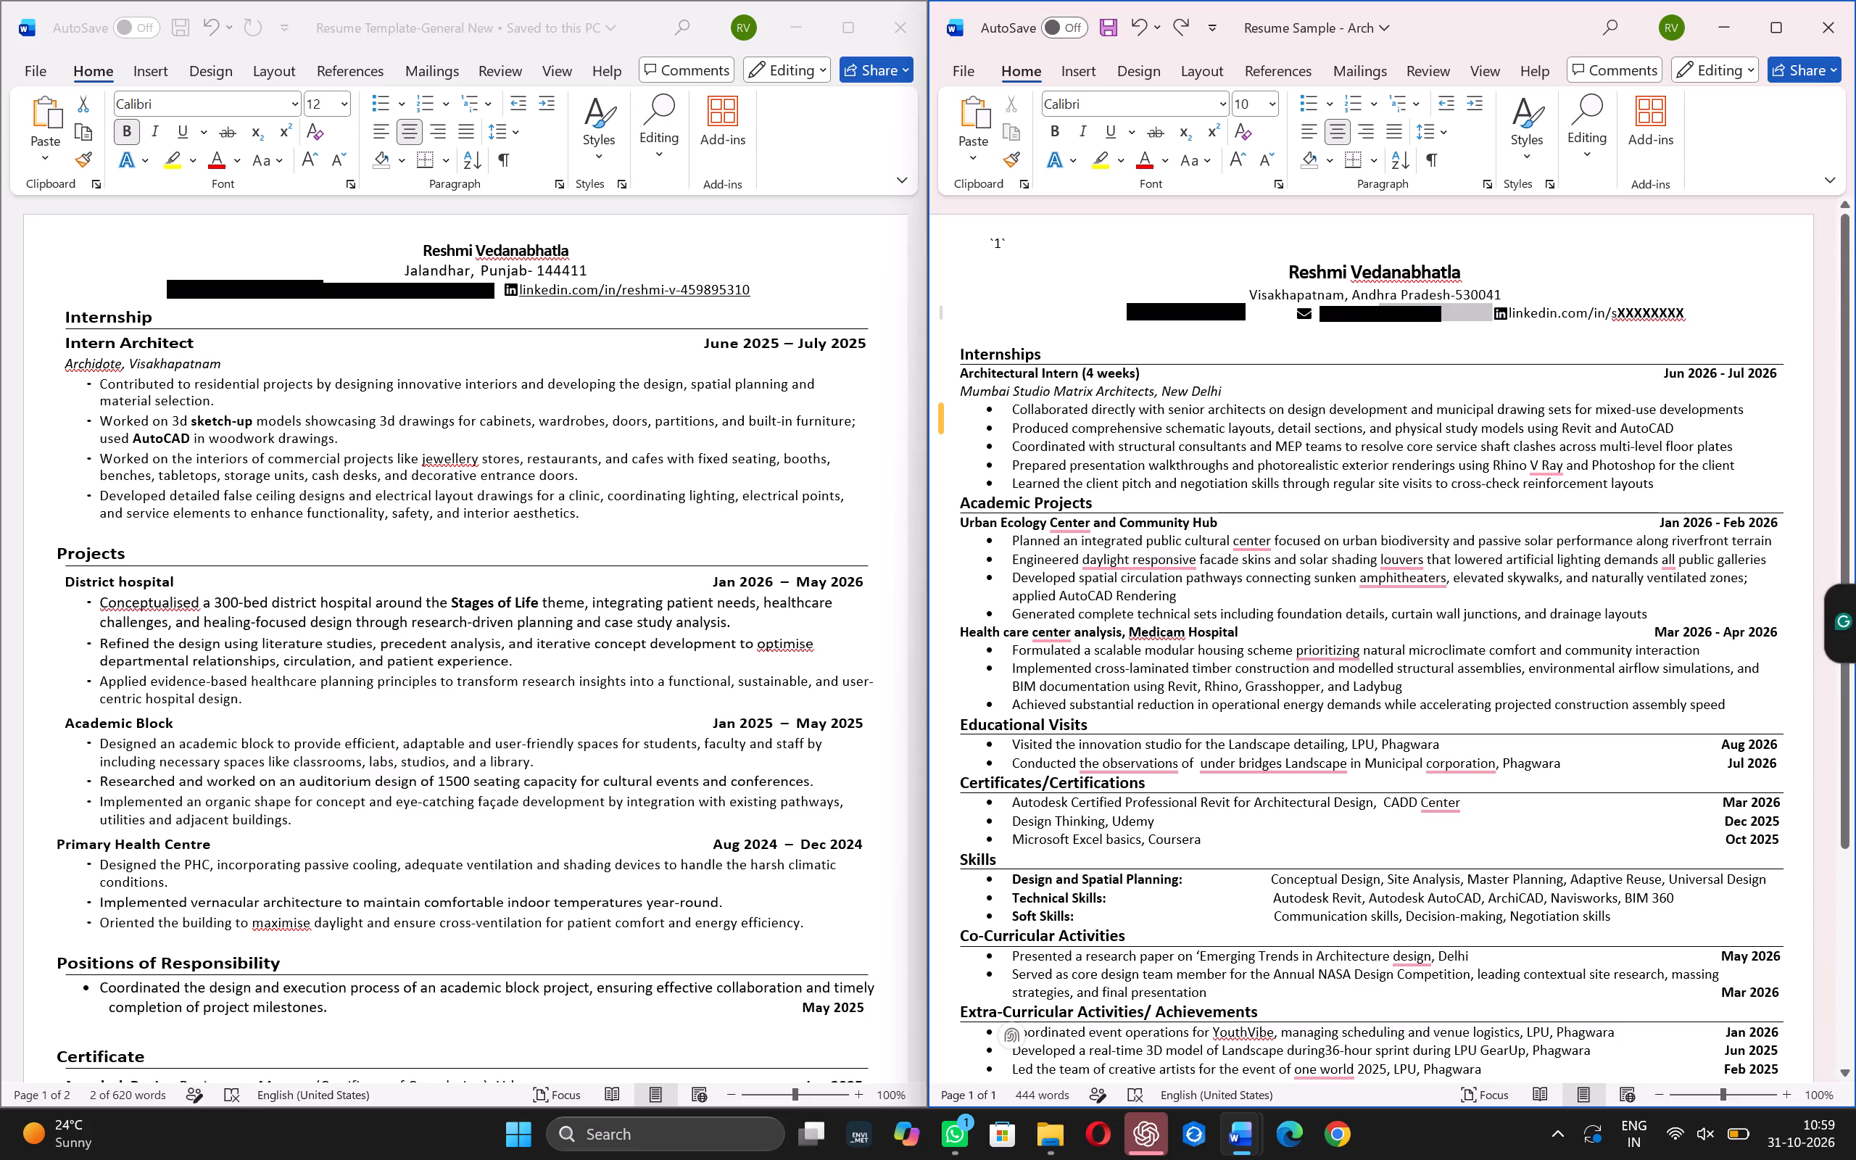
drag(1421, 318, 1420, 320)
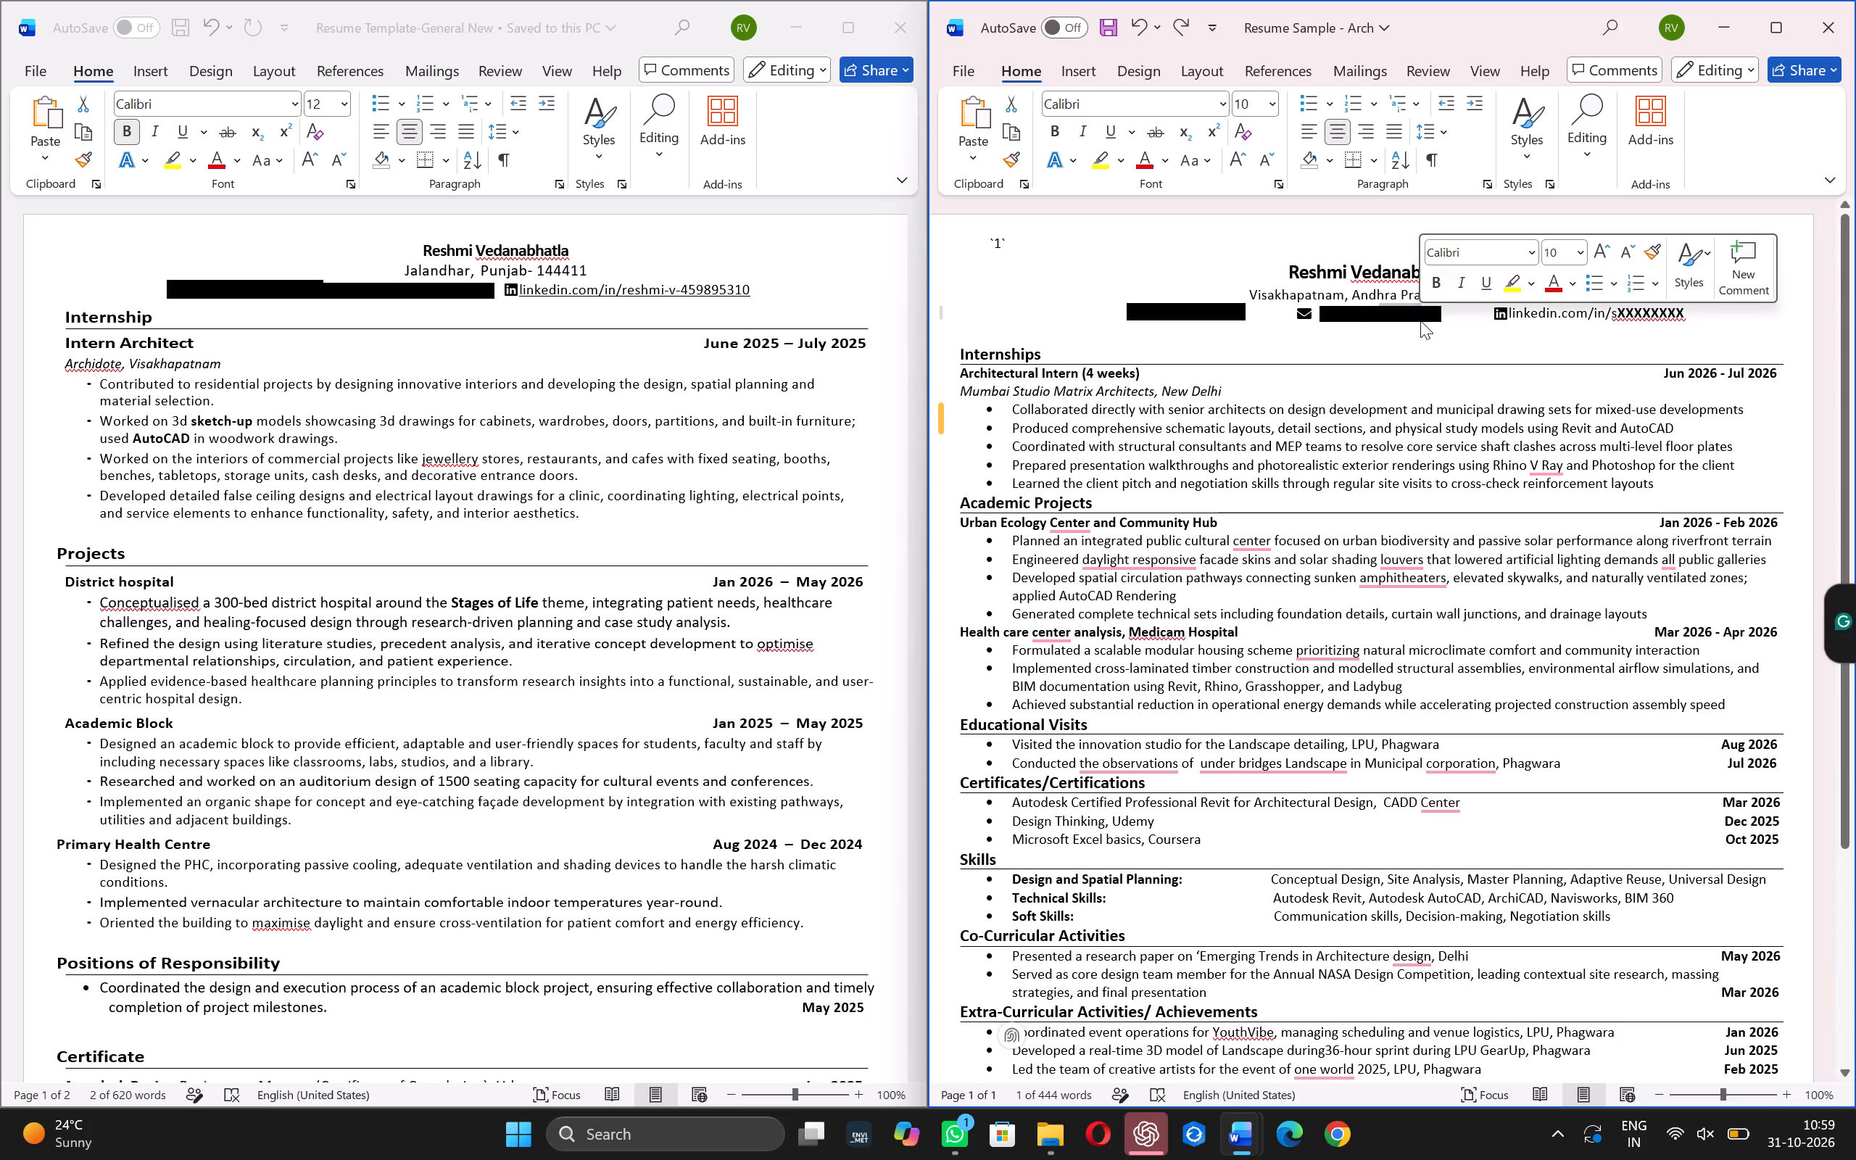
key(BackSpace)
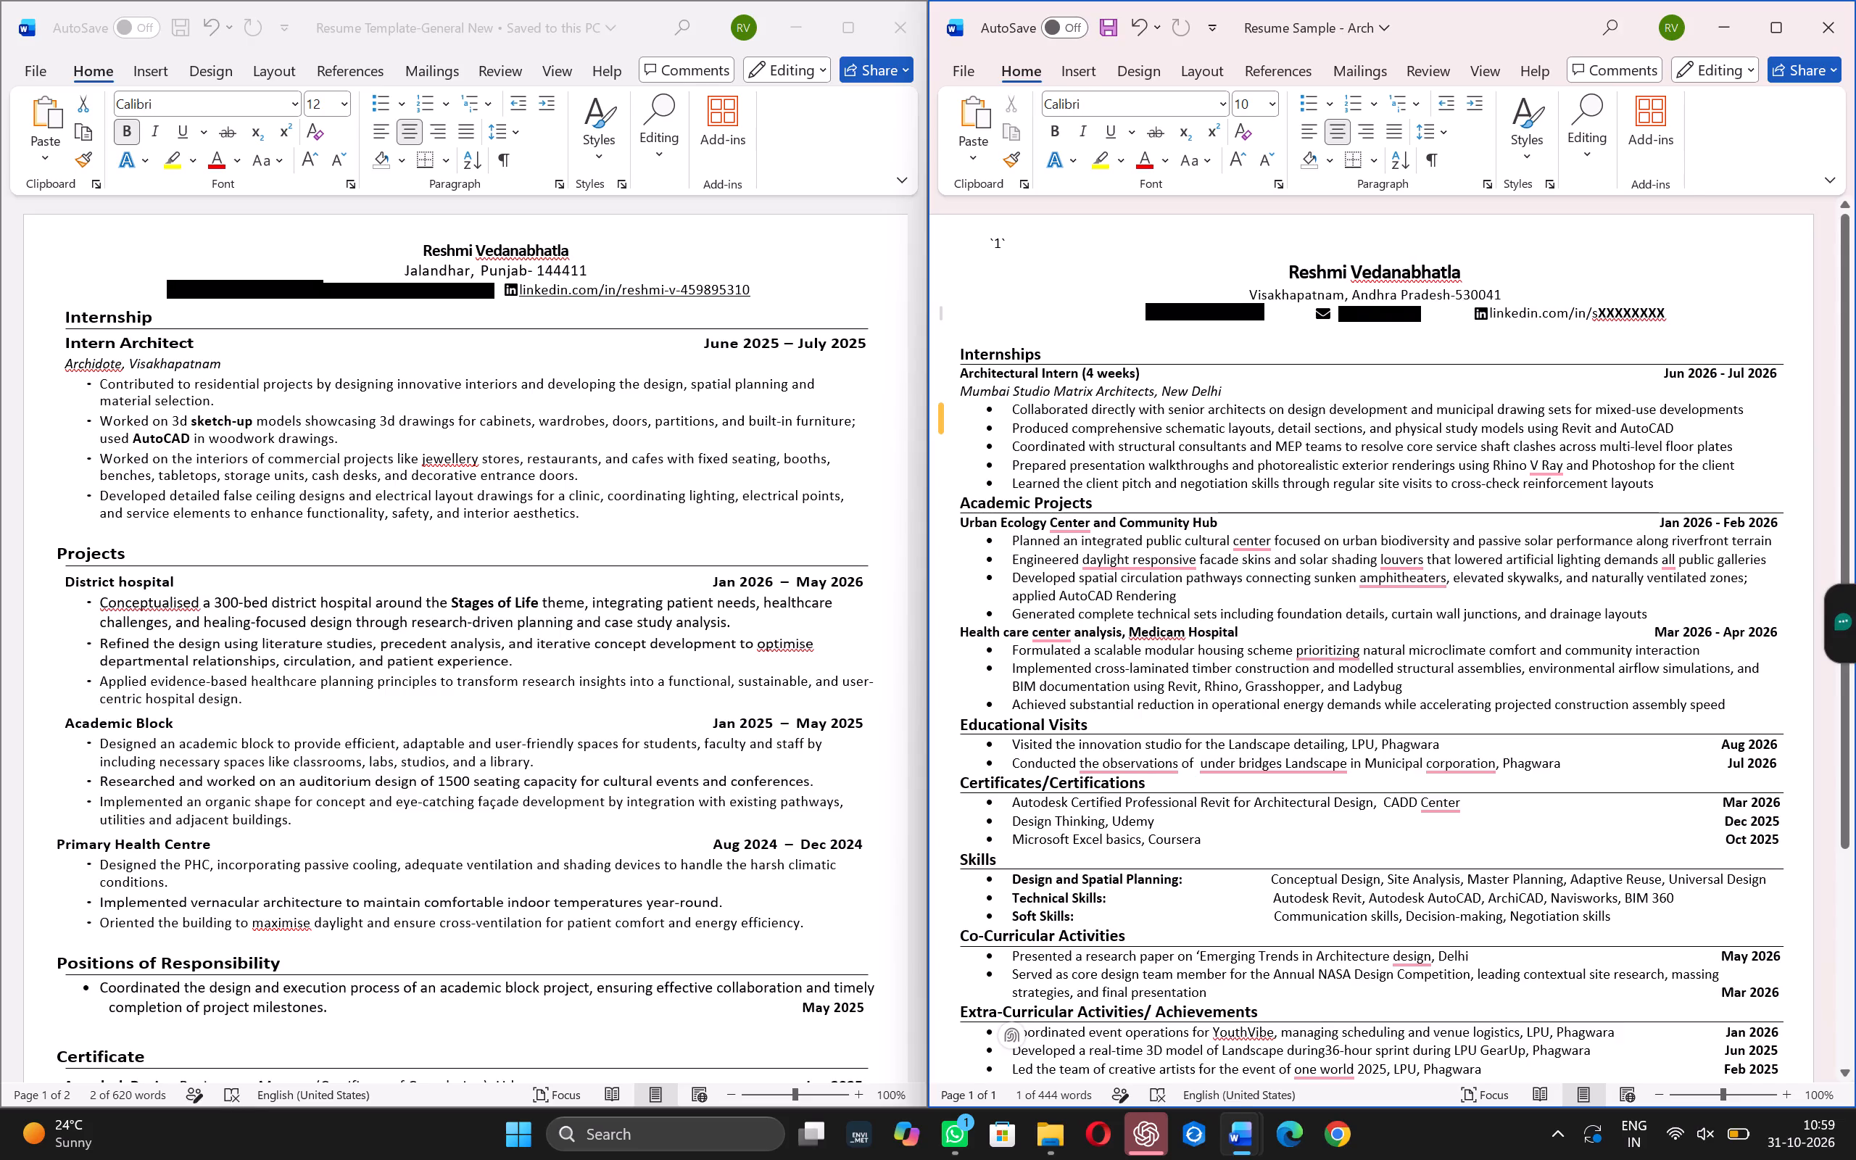
click(1422, 312)
key(BackSpace)
key(BackSpace)
key(BackSpace)
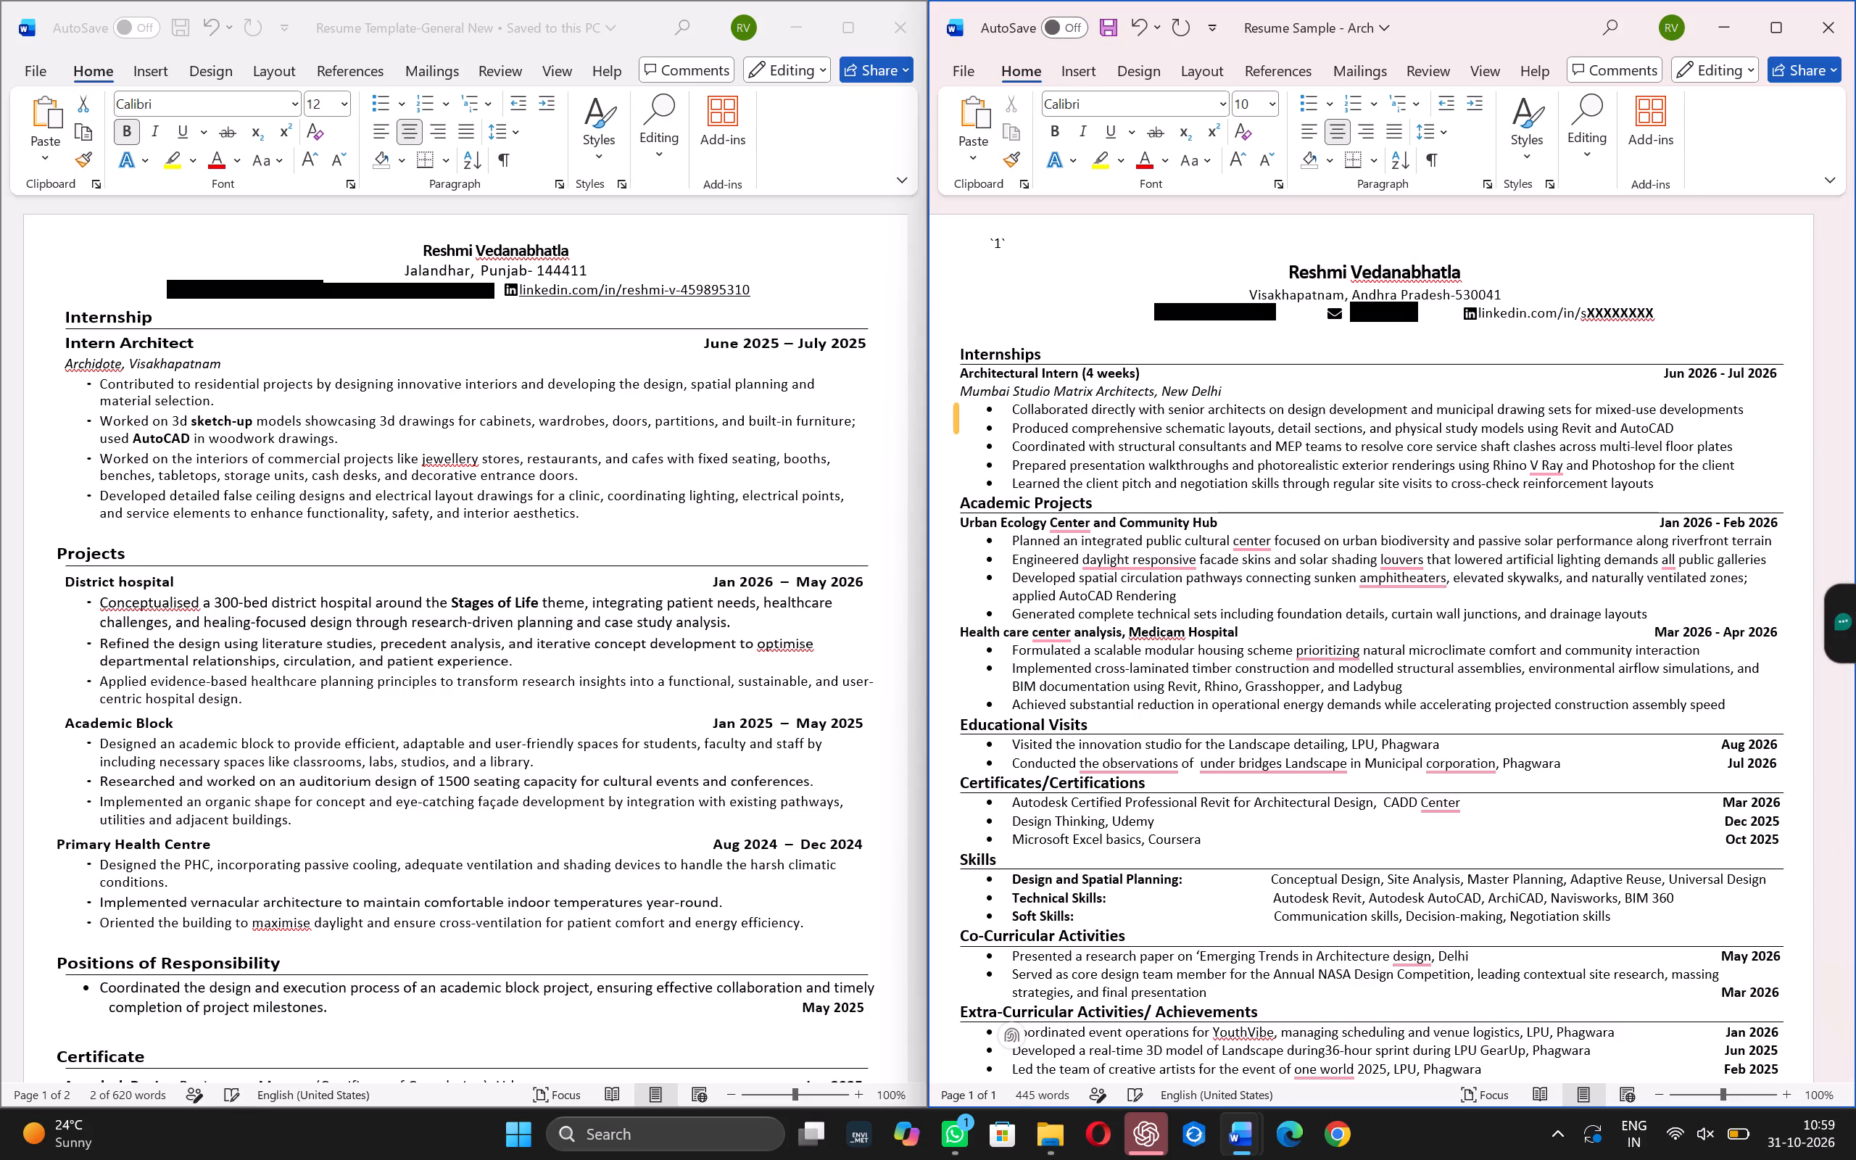
key(BackSpace)
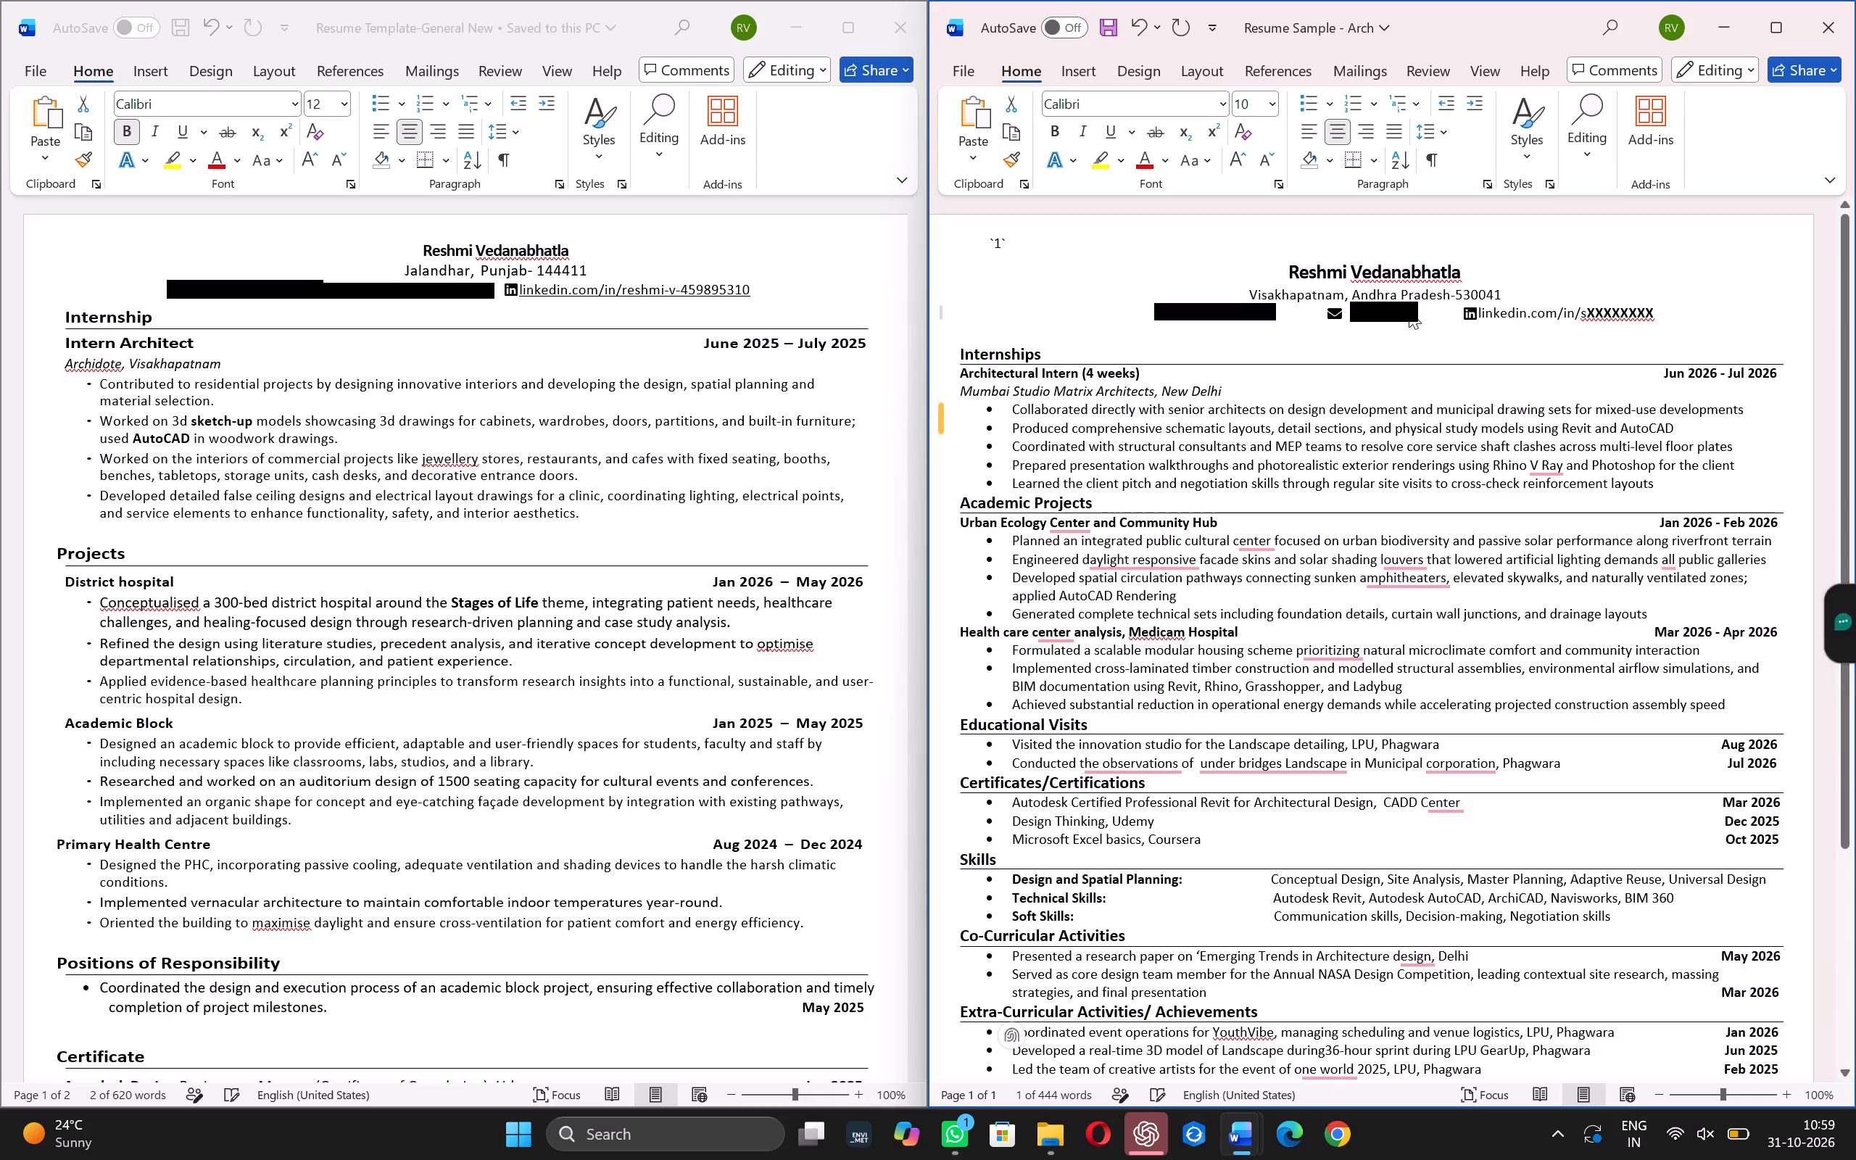
click(1409, 310)
click(1404, 317)
key(BackSpace)
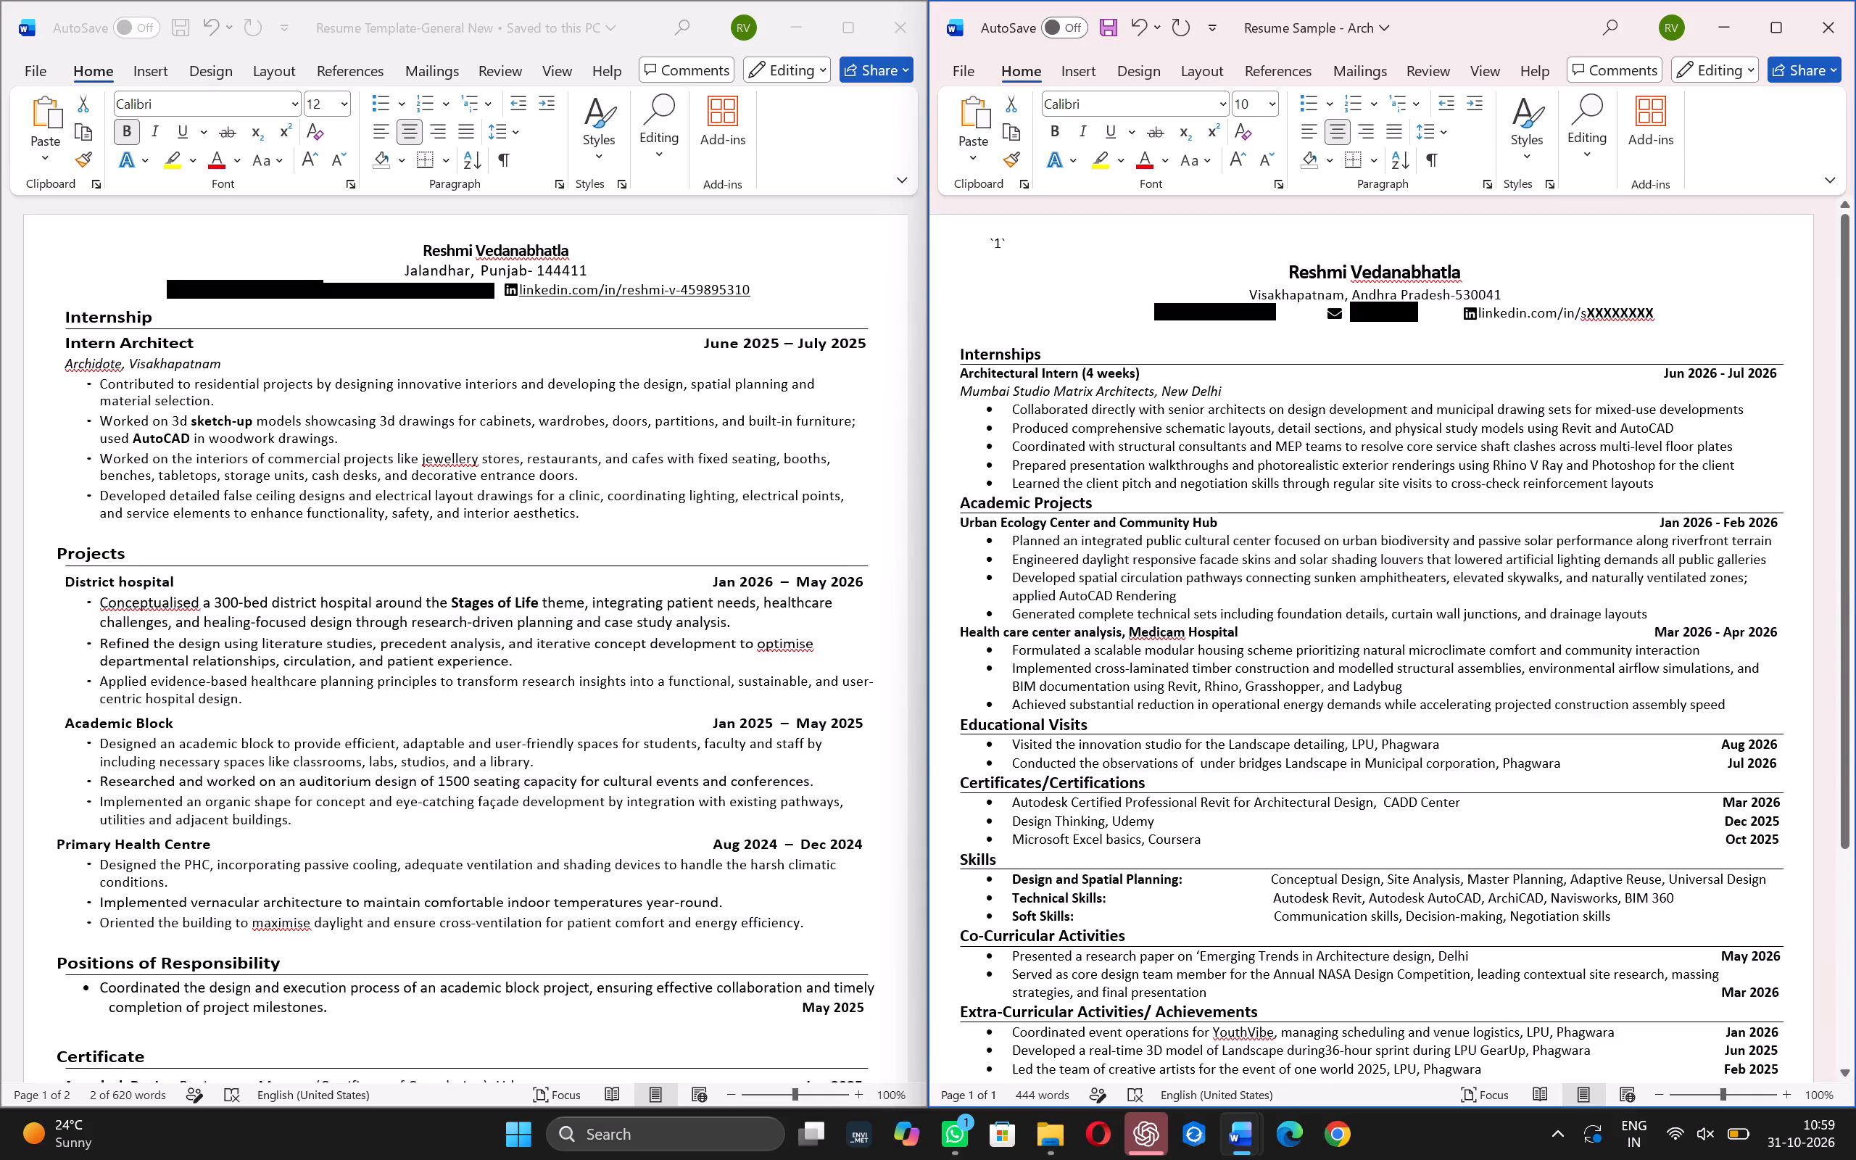
Complete the e-mail address in the contact line with an at sign and the gmail.com domain.
click(1396, 316)
click(1396, 316)
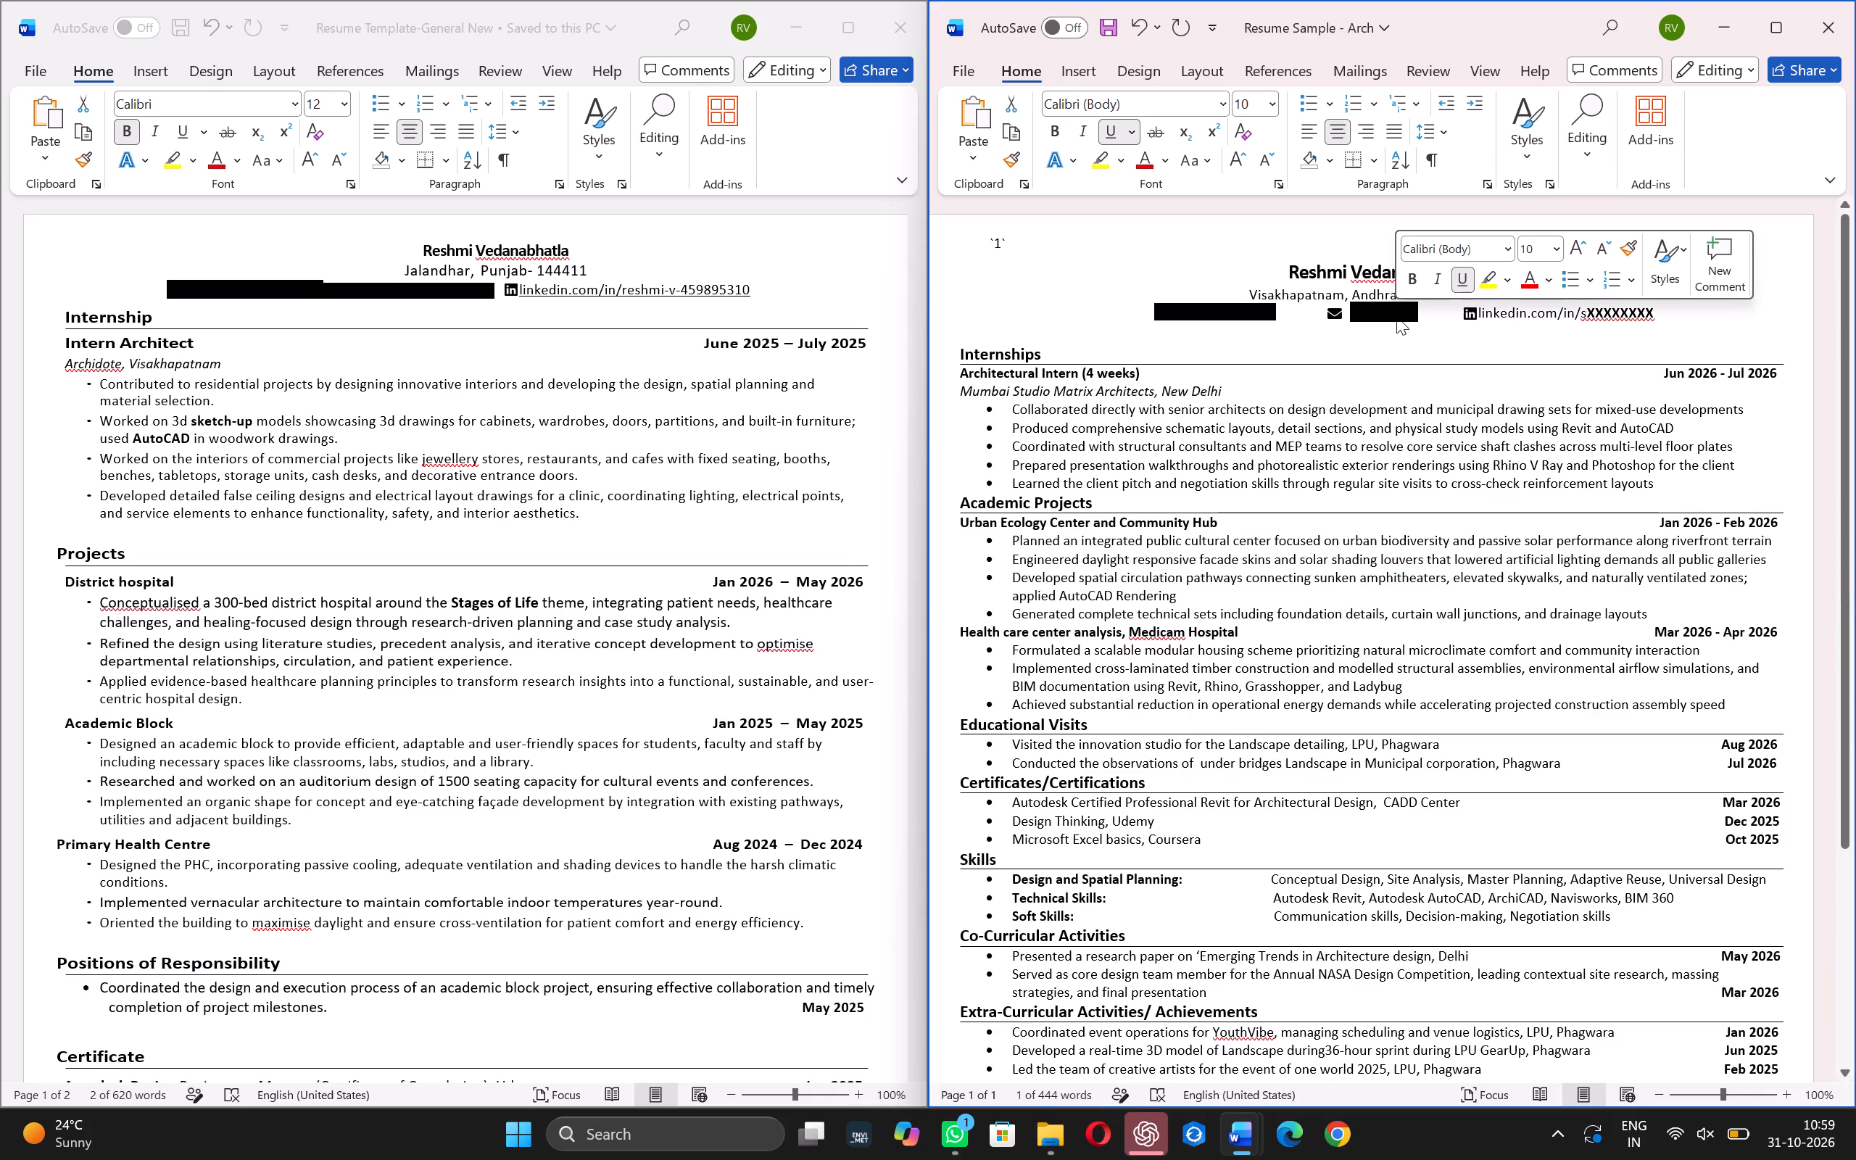
click(1399, 320)
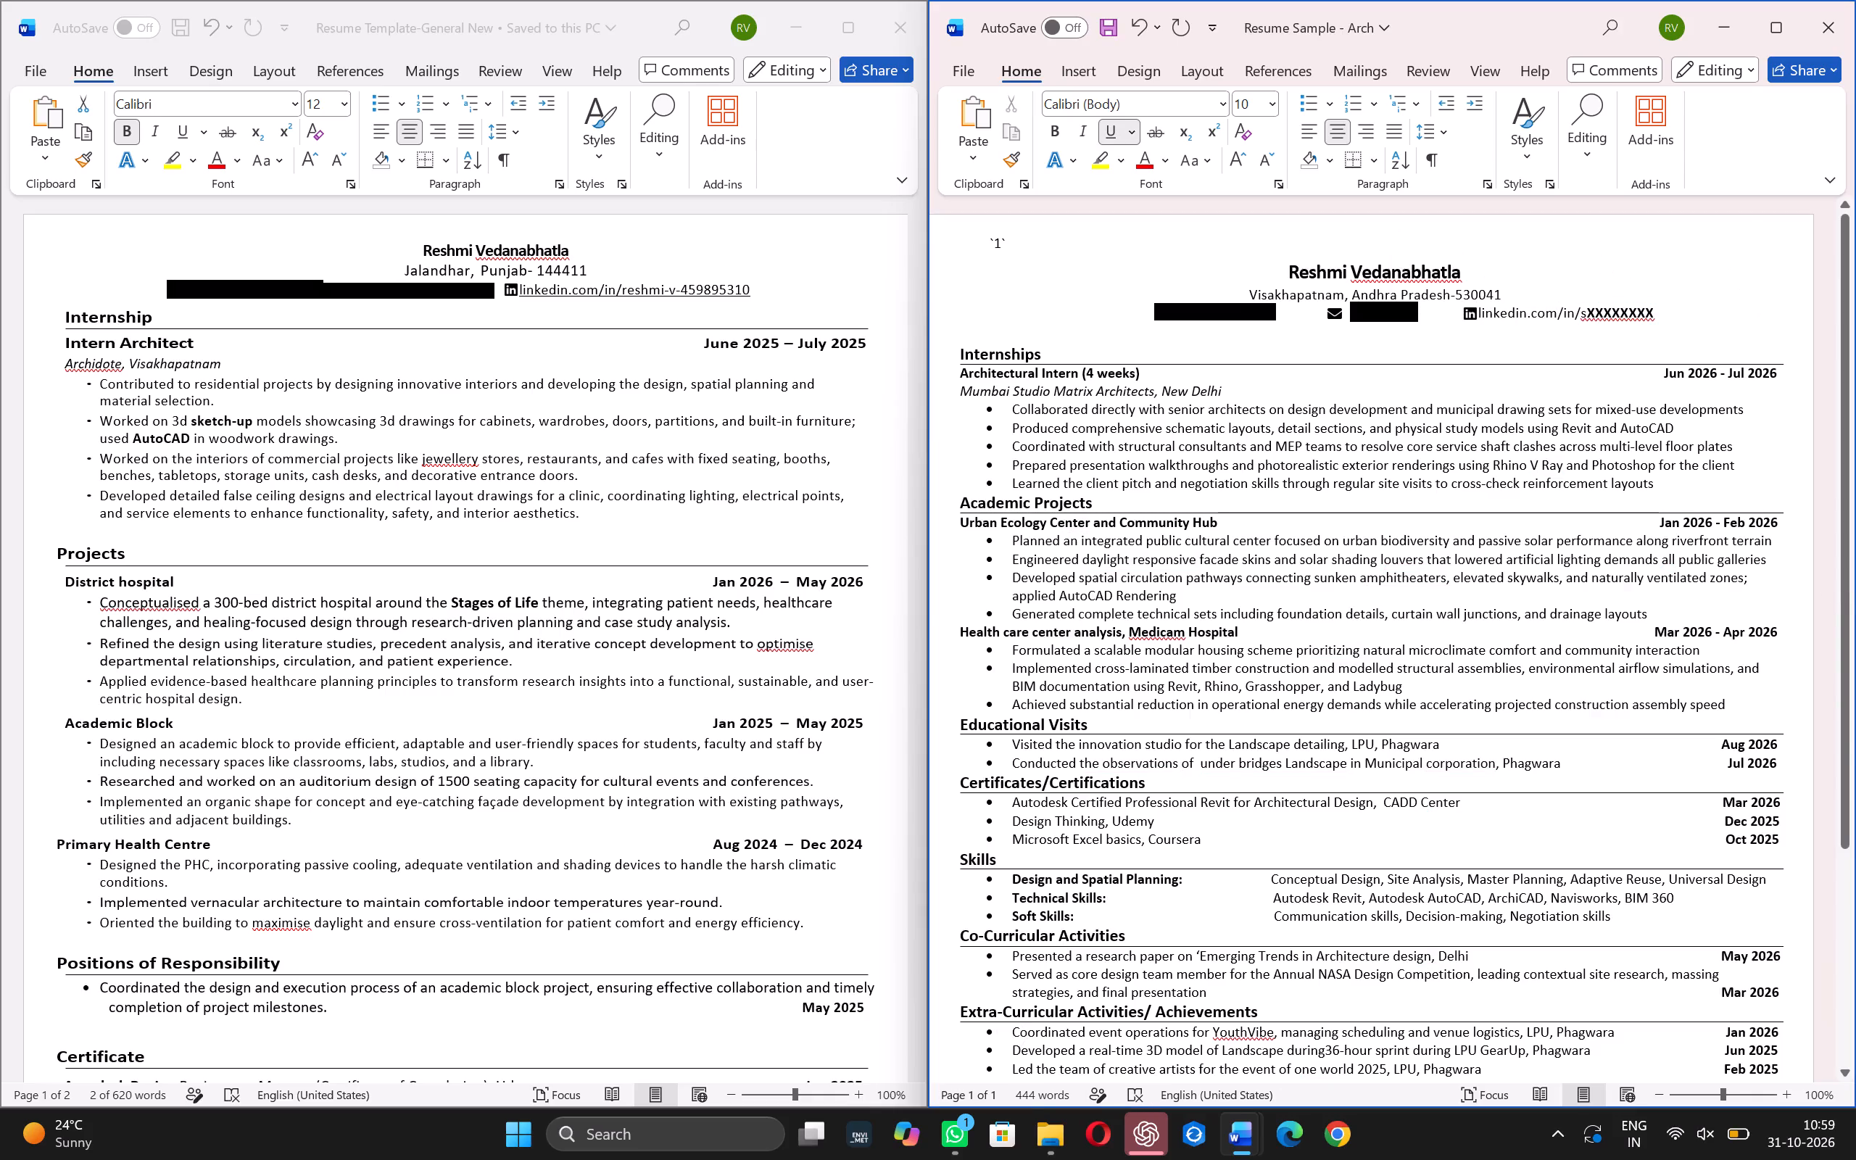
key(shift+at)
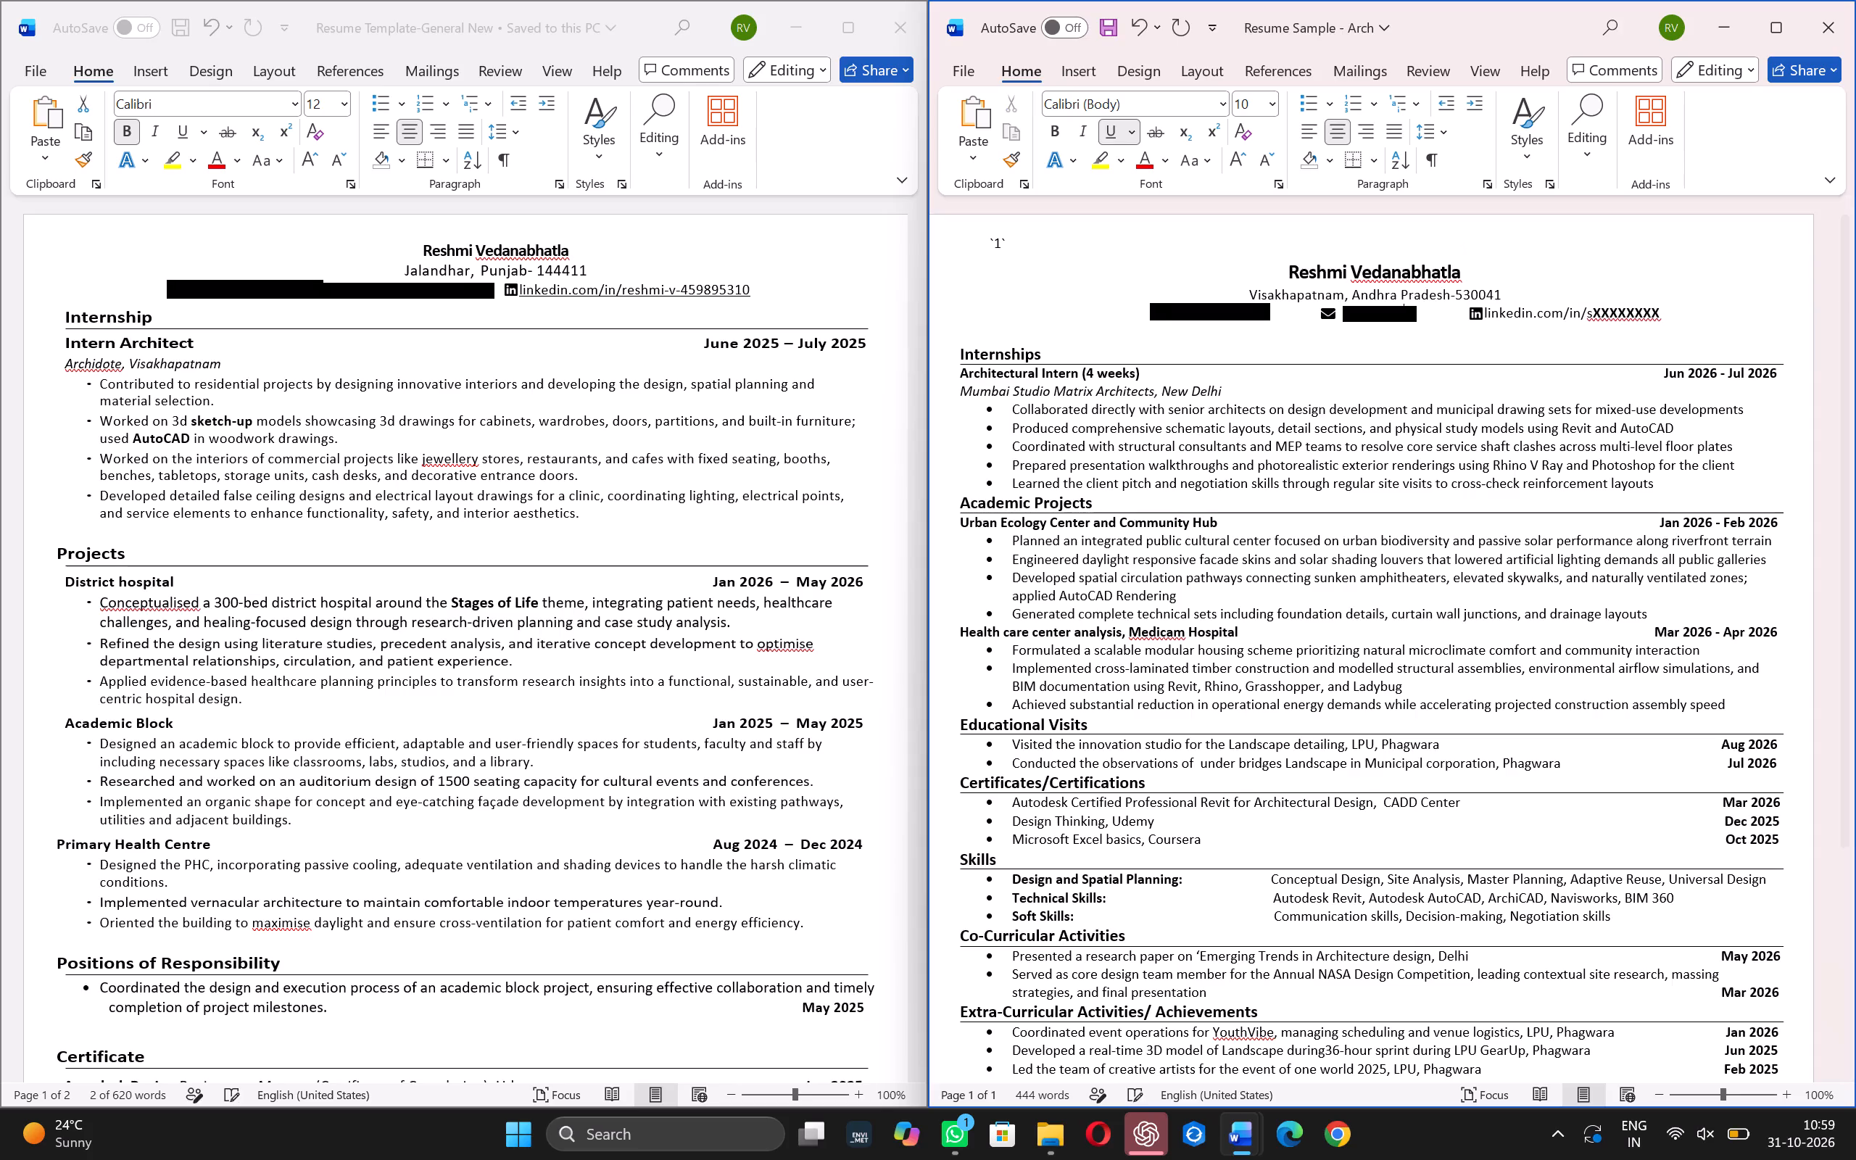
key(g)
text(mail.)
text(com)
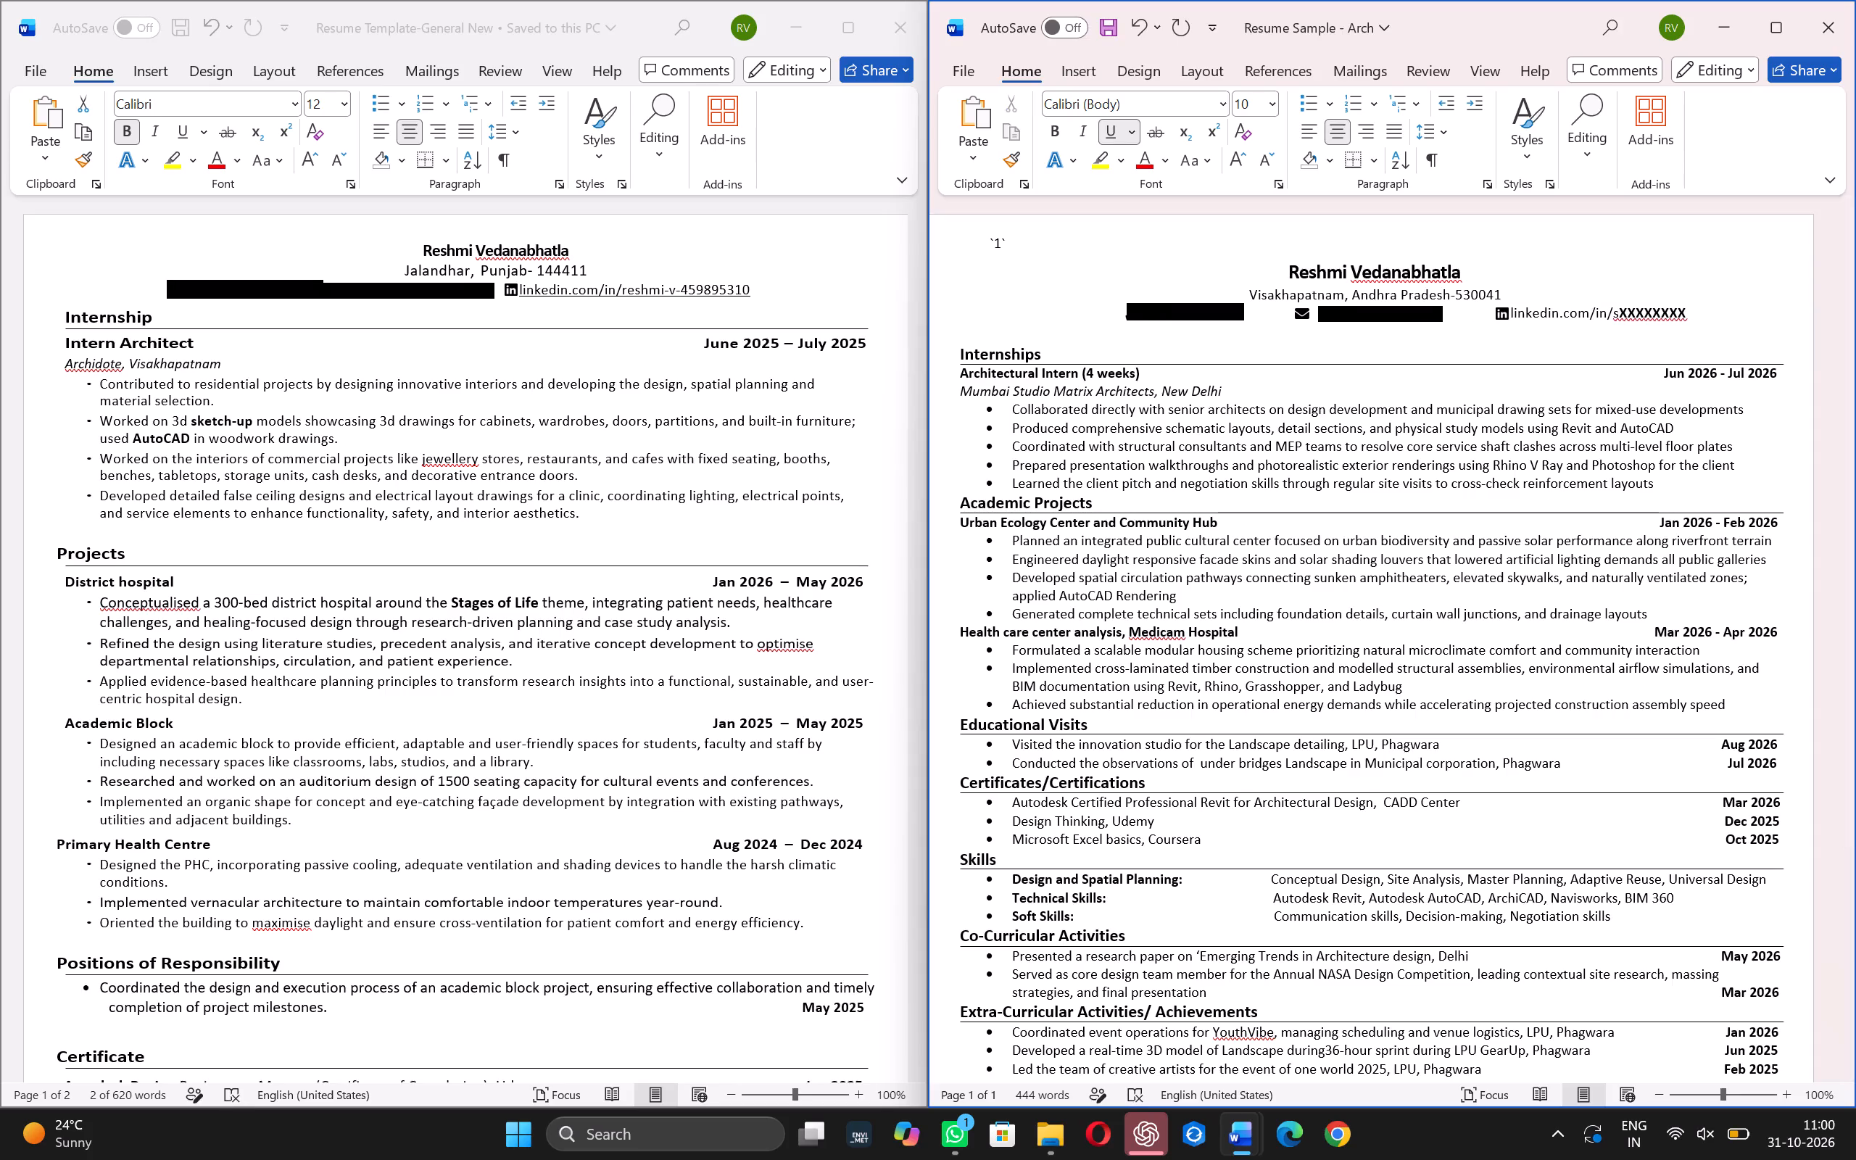
Remove the surplus text at the end of the e-mail address in the header's contact line.
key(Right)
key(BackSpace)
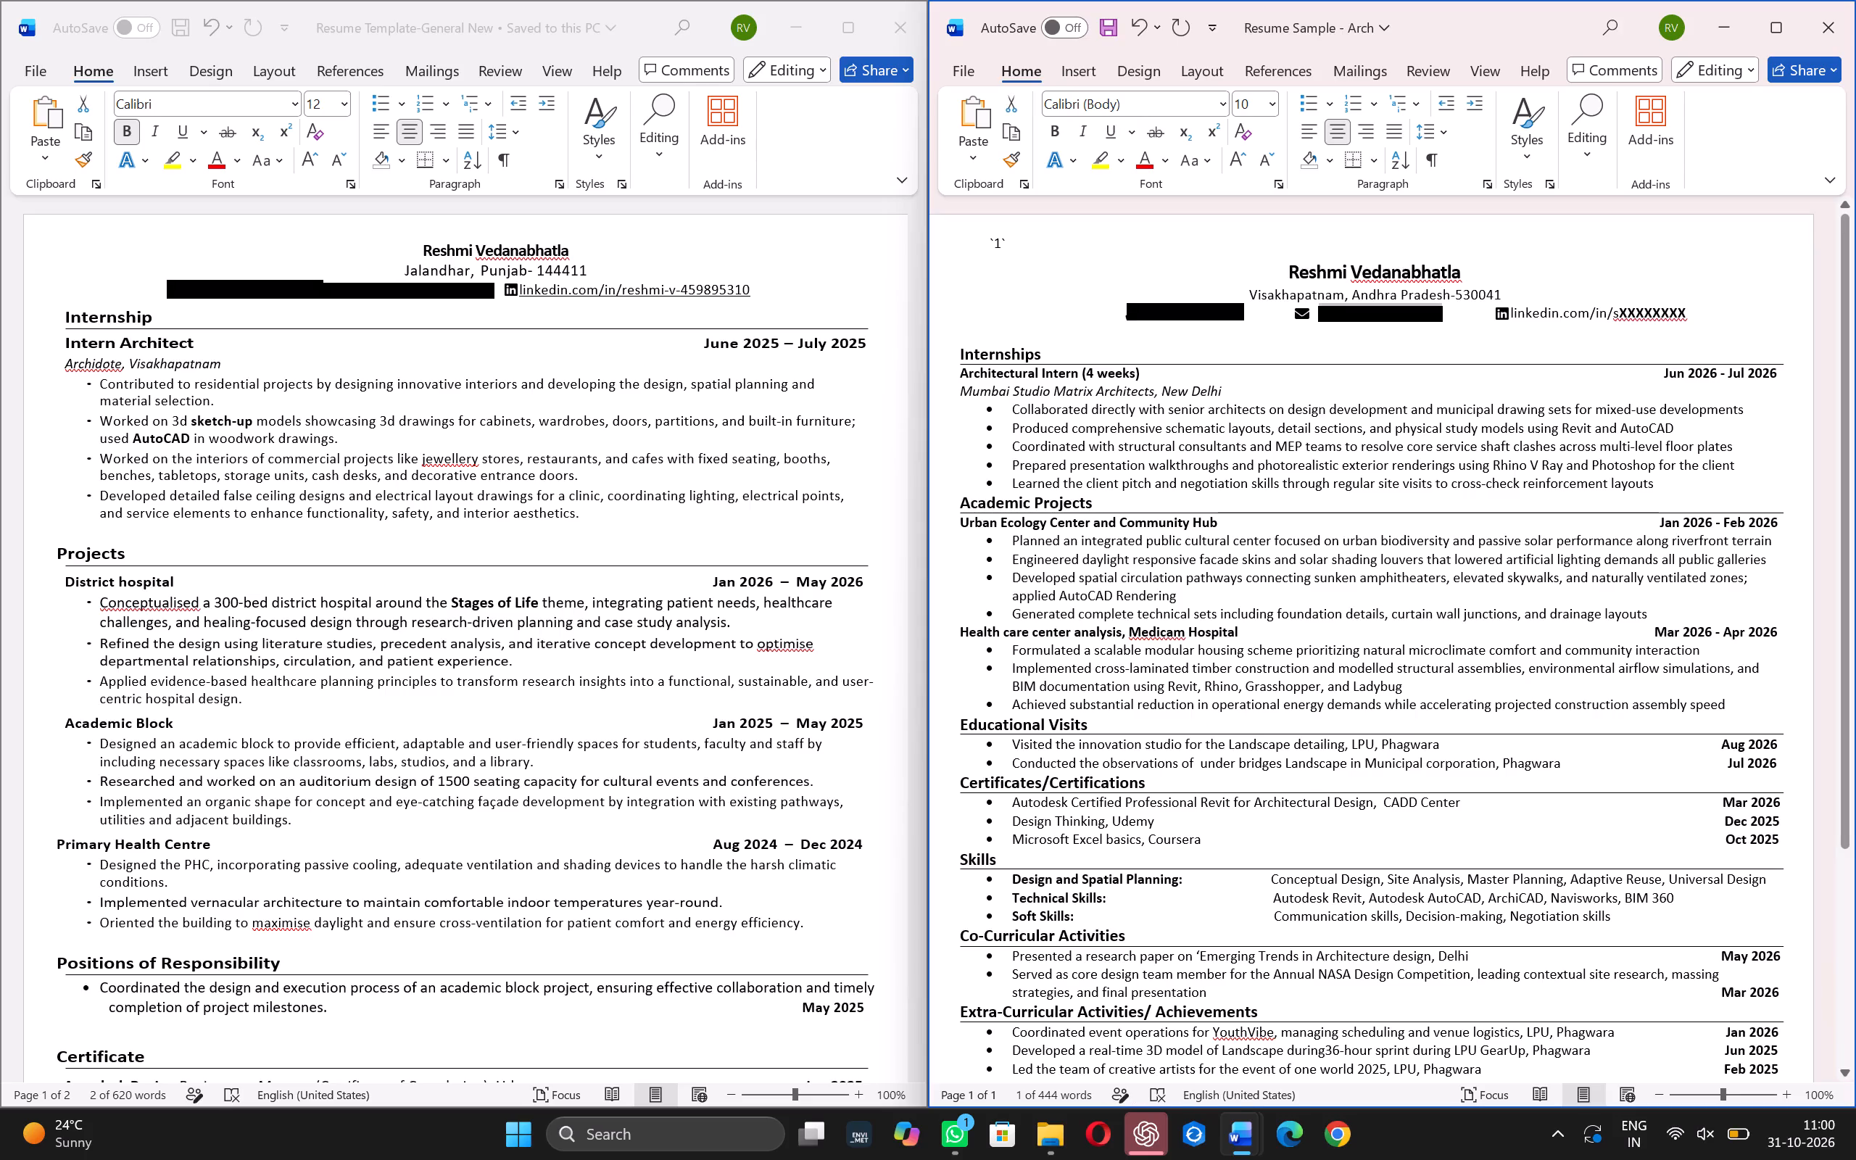
click(1451, 317)
click(1438, 315)
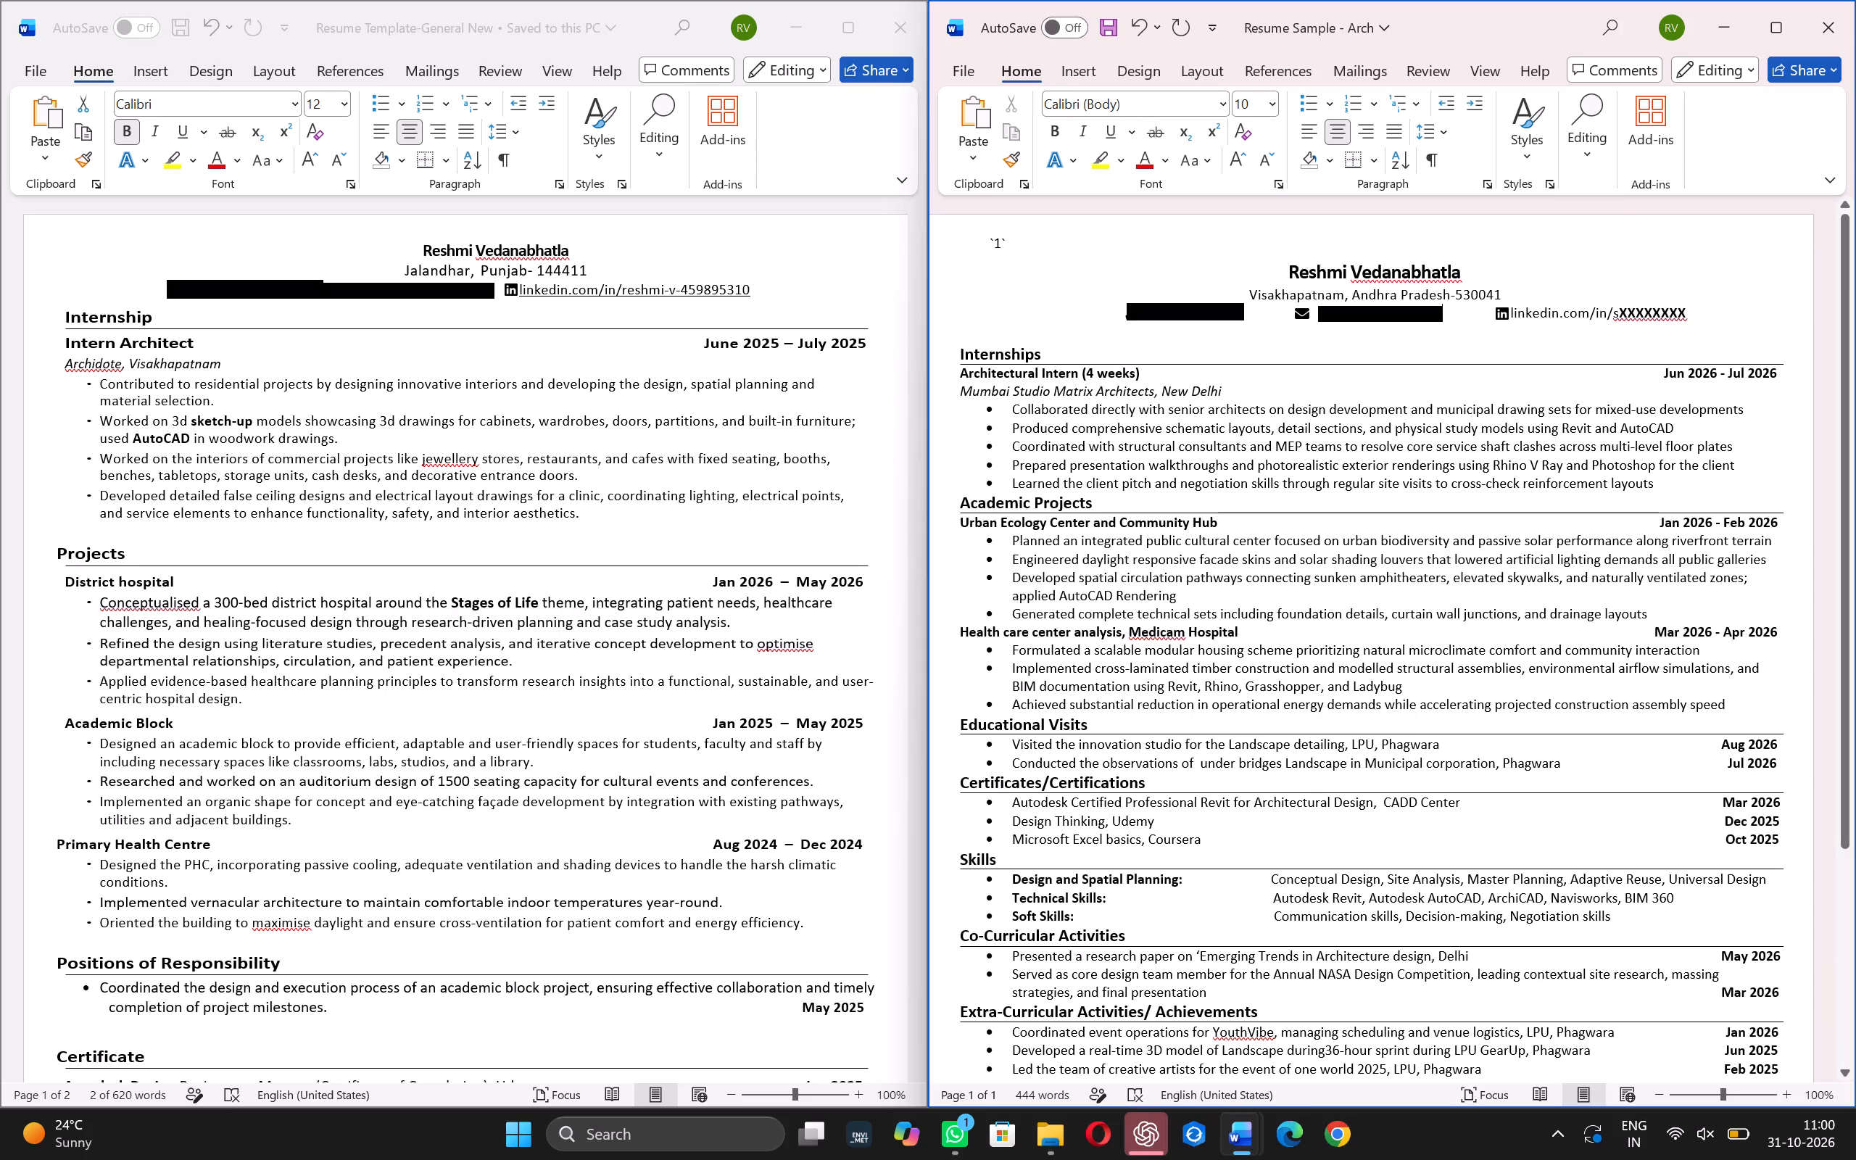
key(BackSpace)
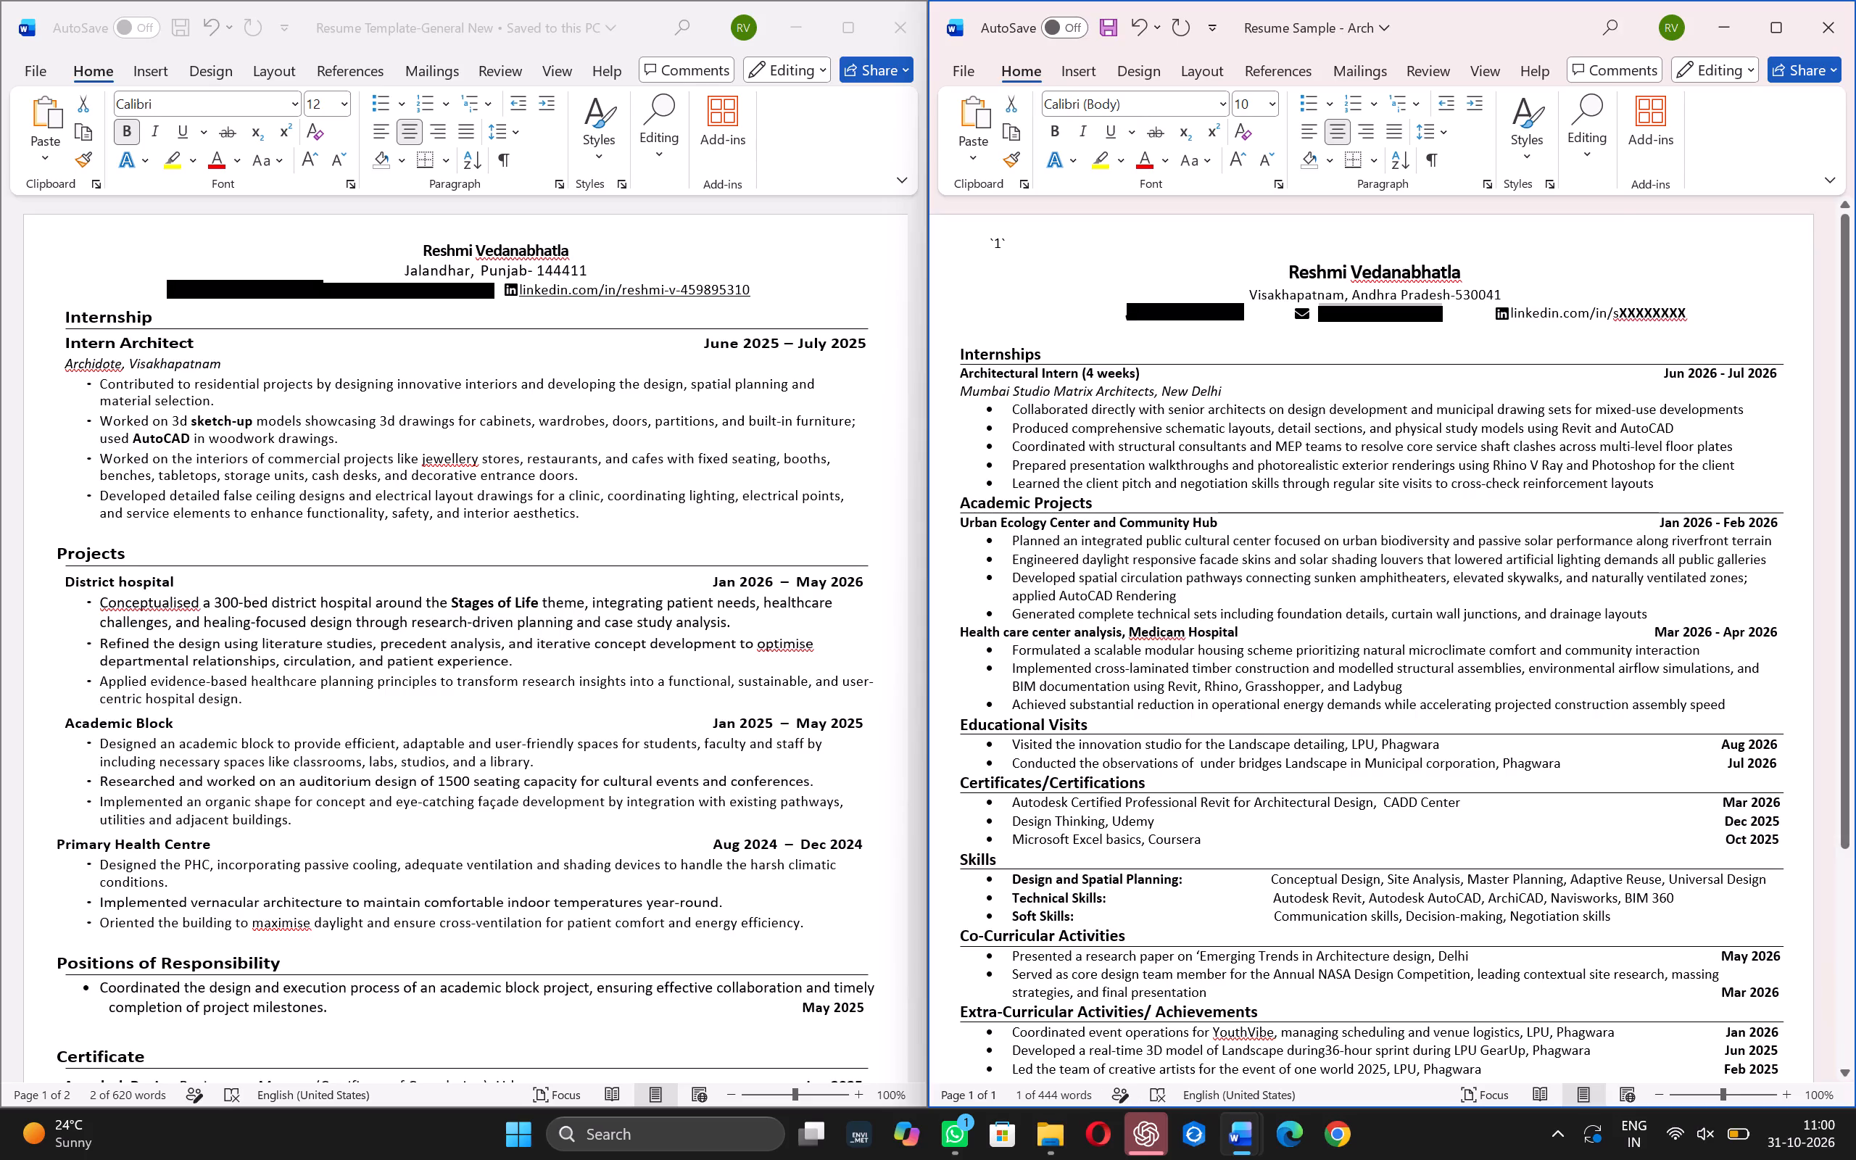
click(1438, 318)
click(1435, 312)
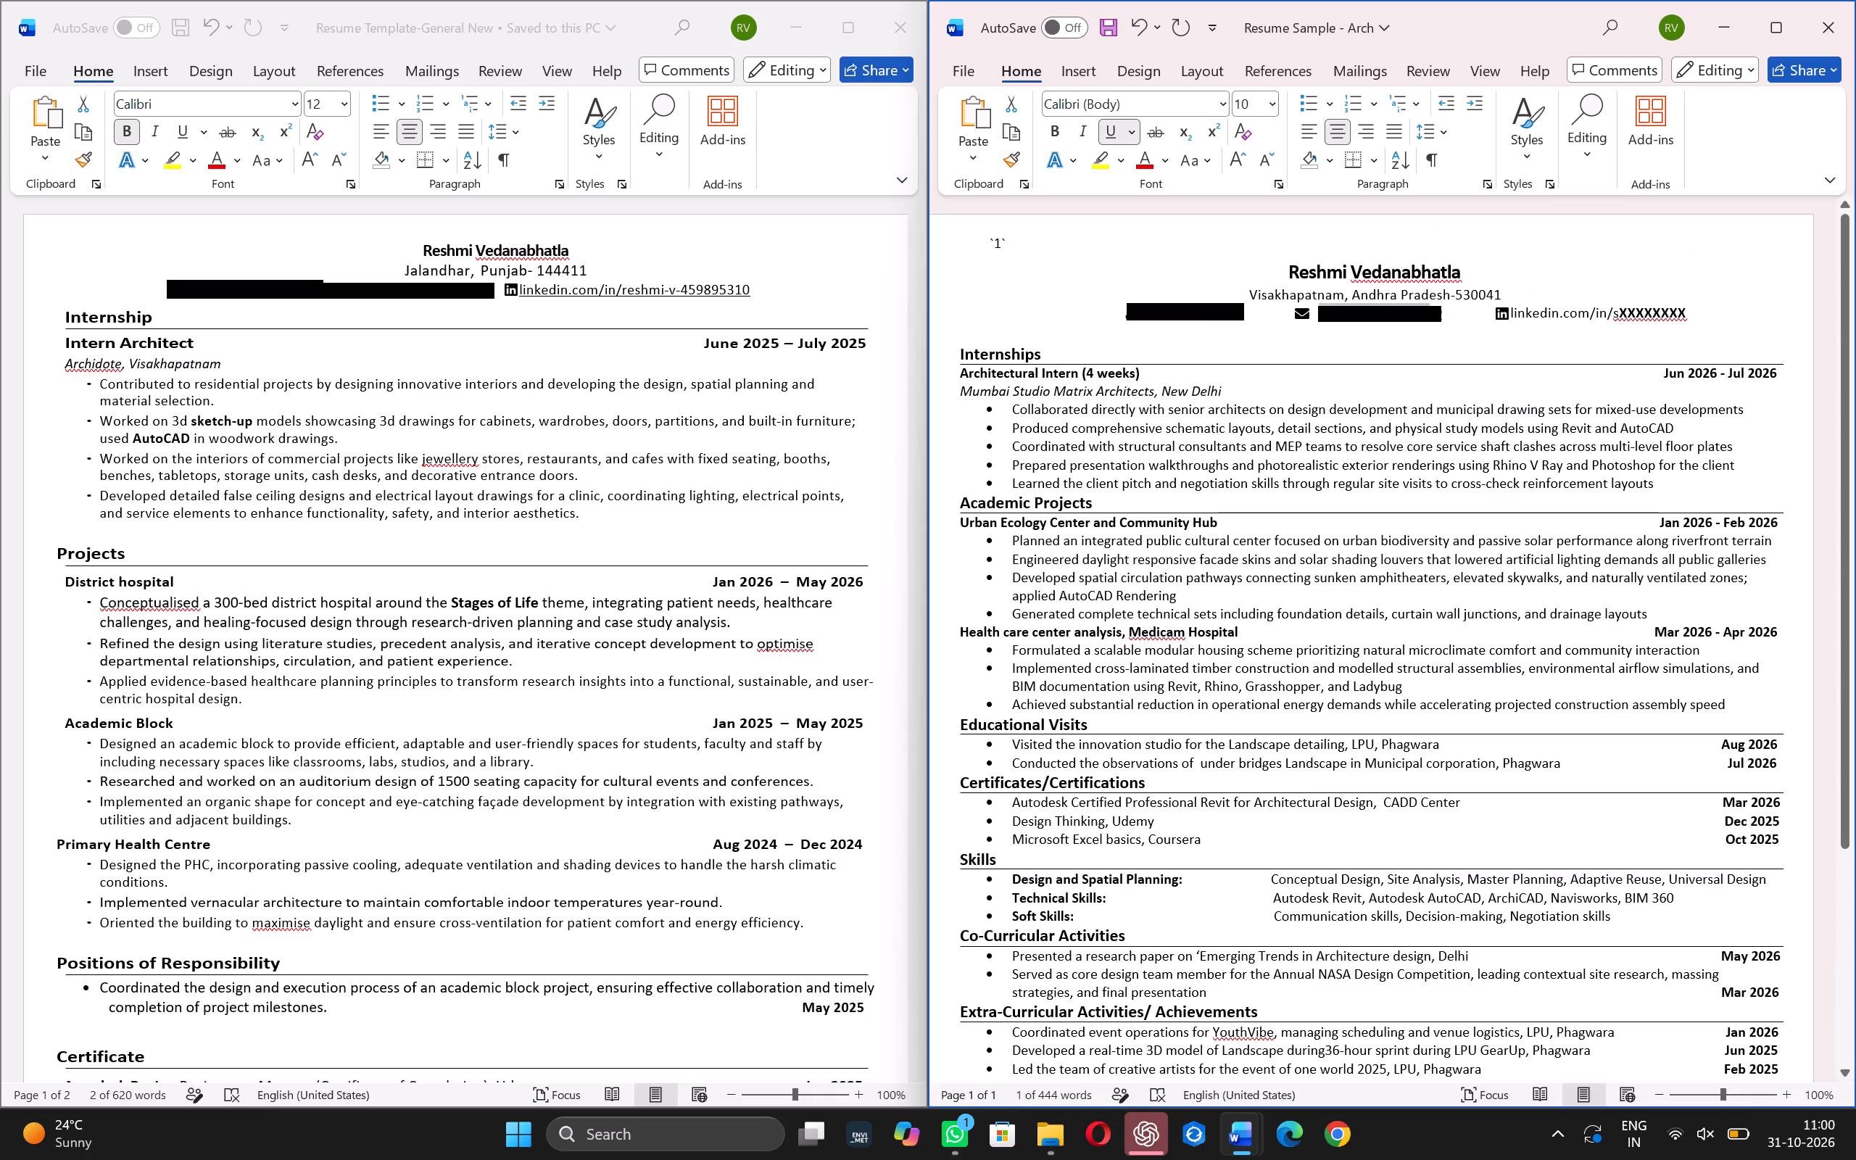
click(1439, 316)
drag(1441, 315, 1433, 312)
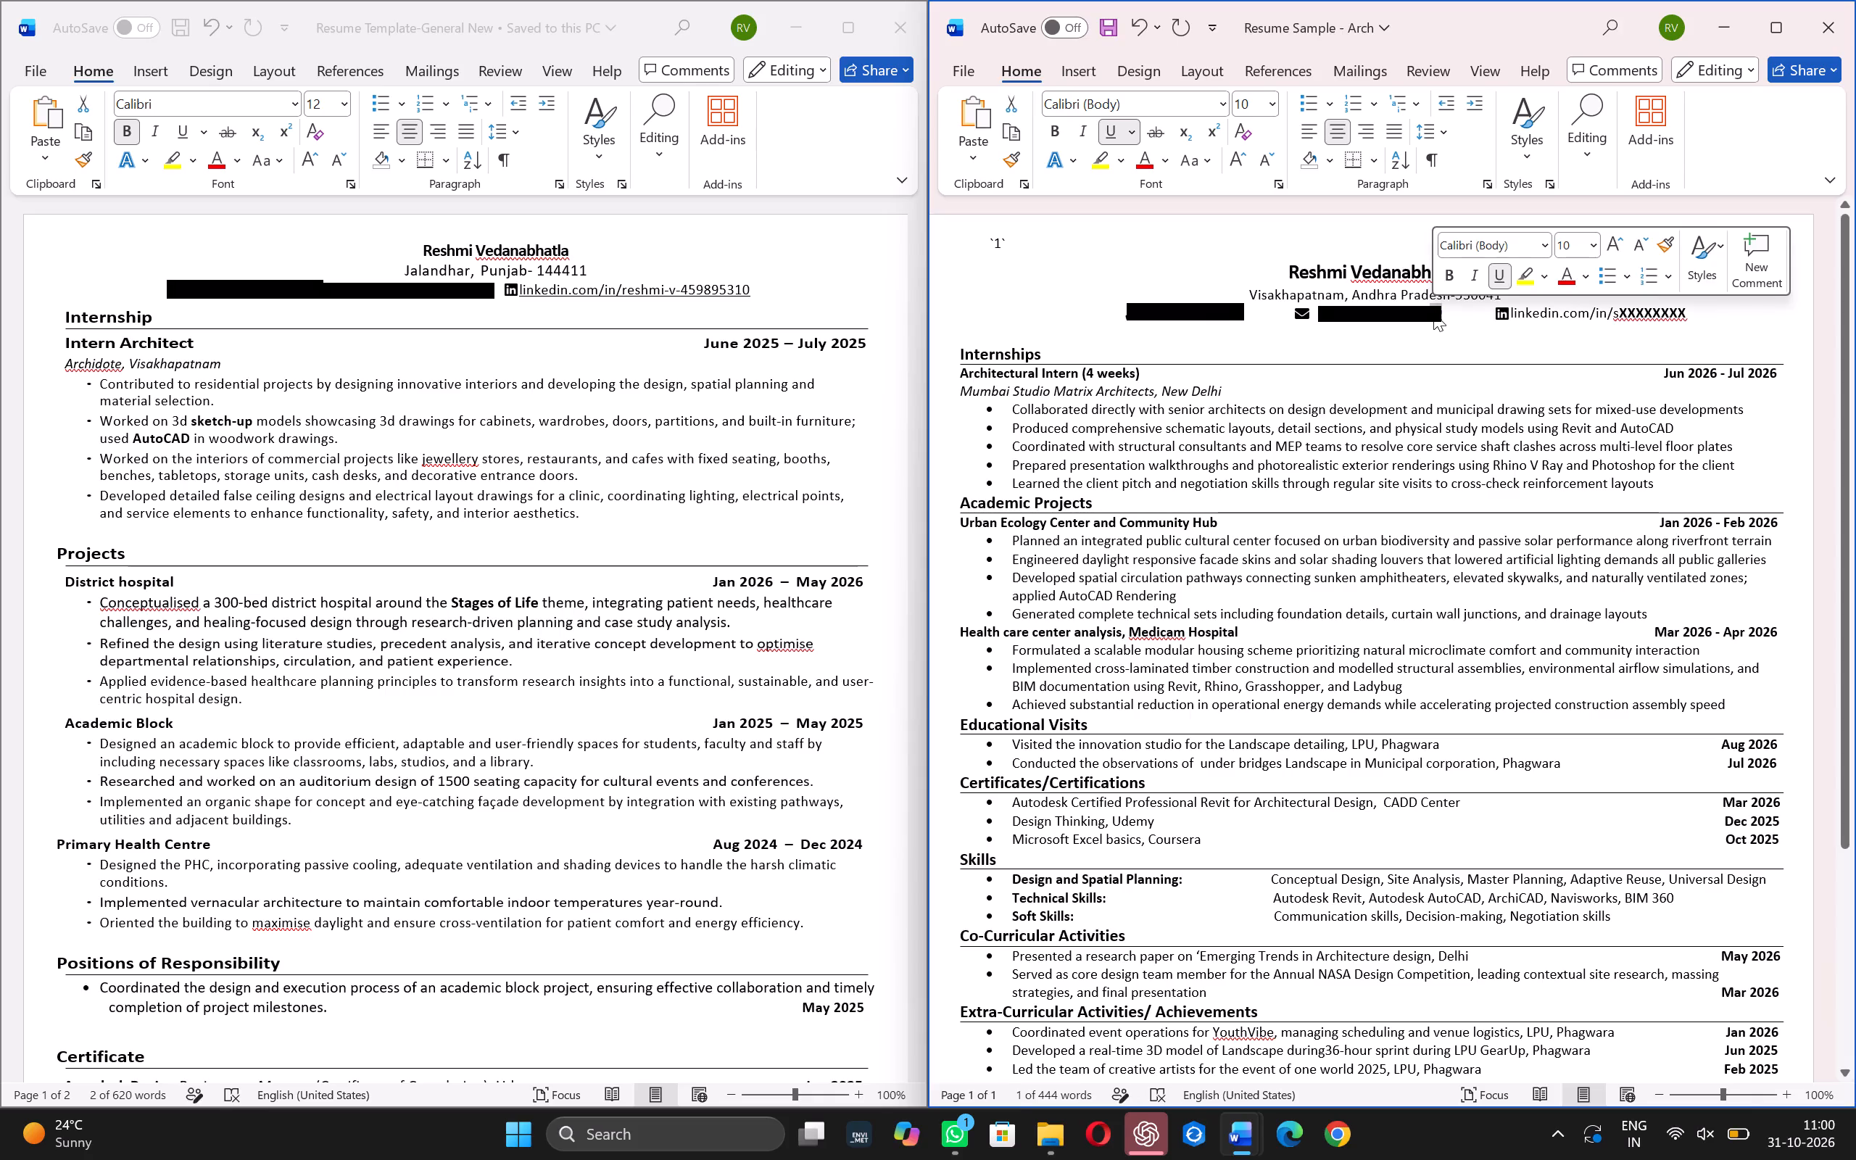
key(BackSpace)
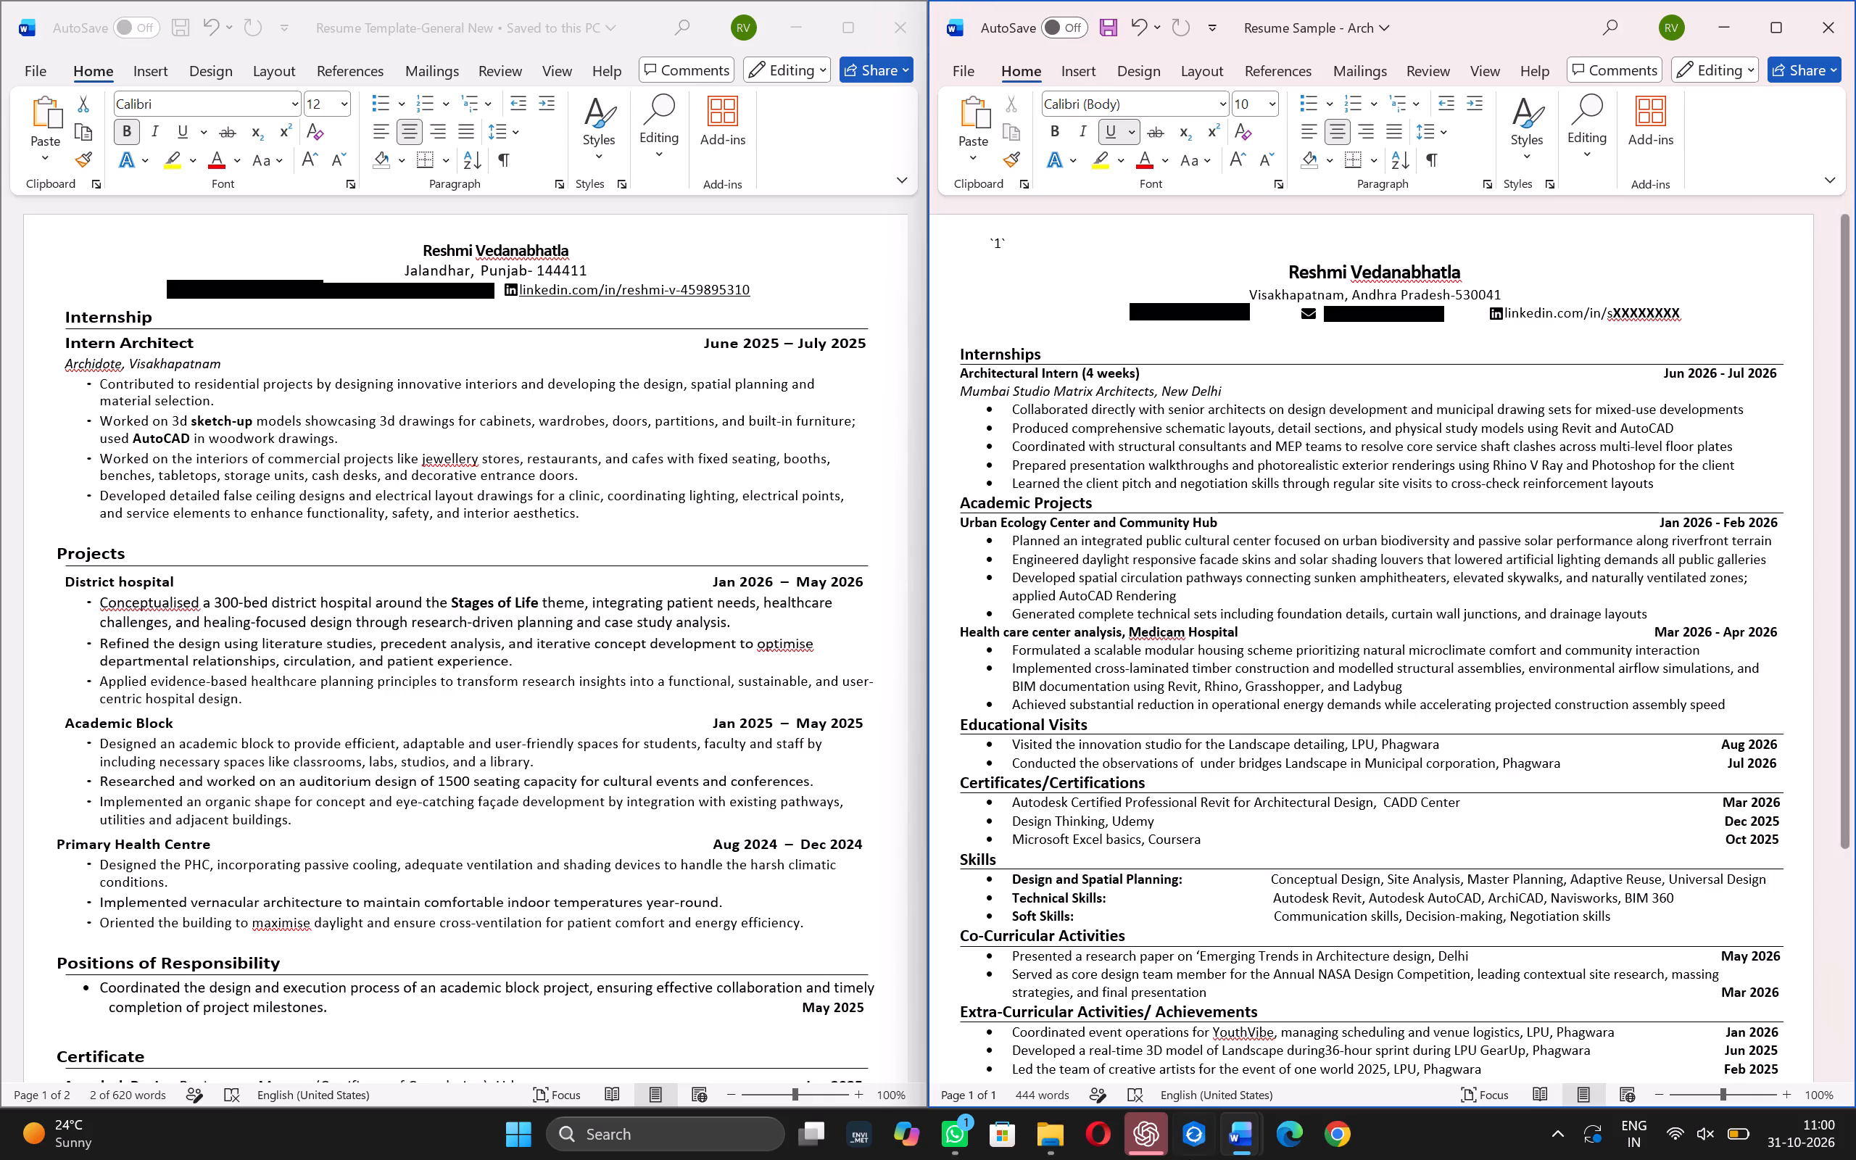
Switch to Google Chrome, open the candidate's browser profile and look up LinkedIn from the Google search box.
click(1326, 1136)
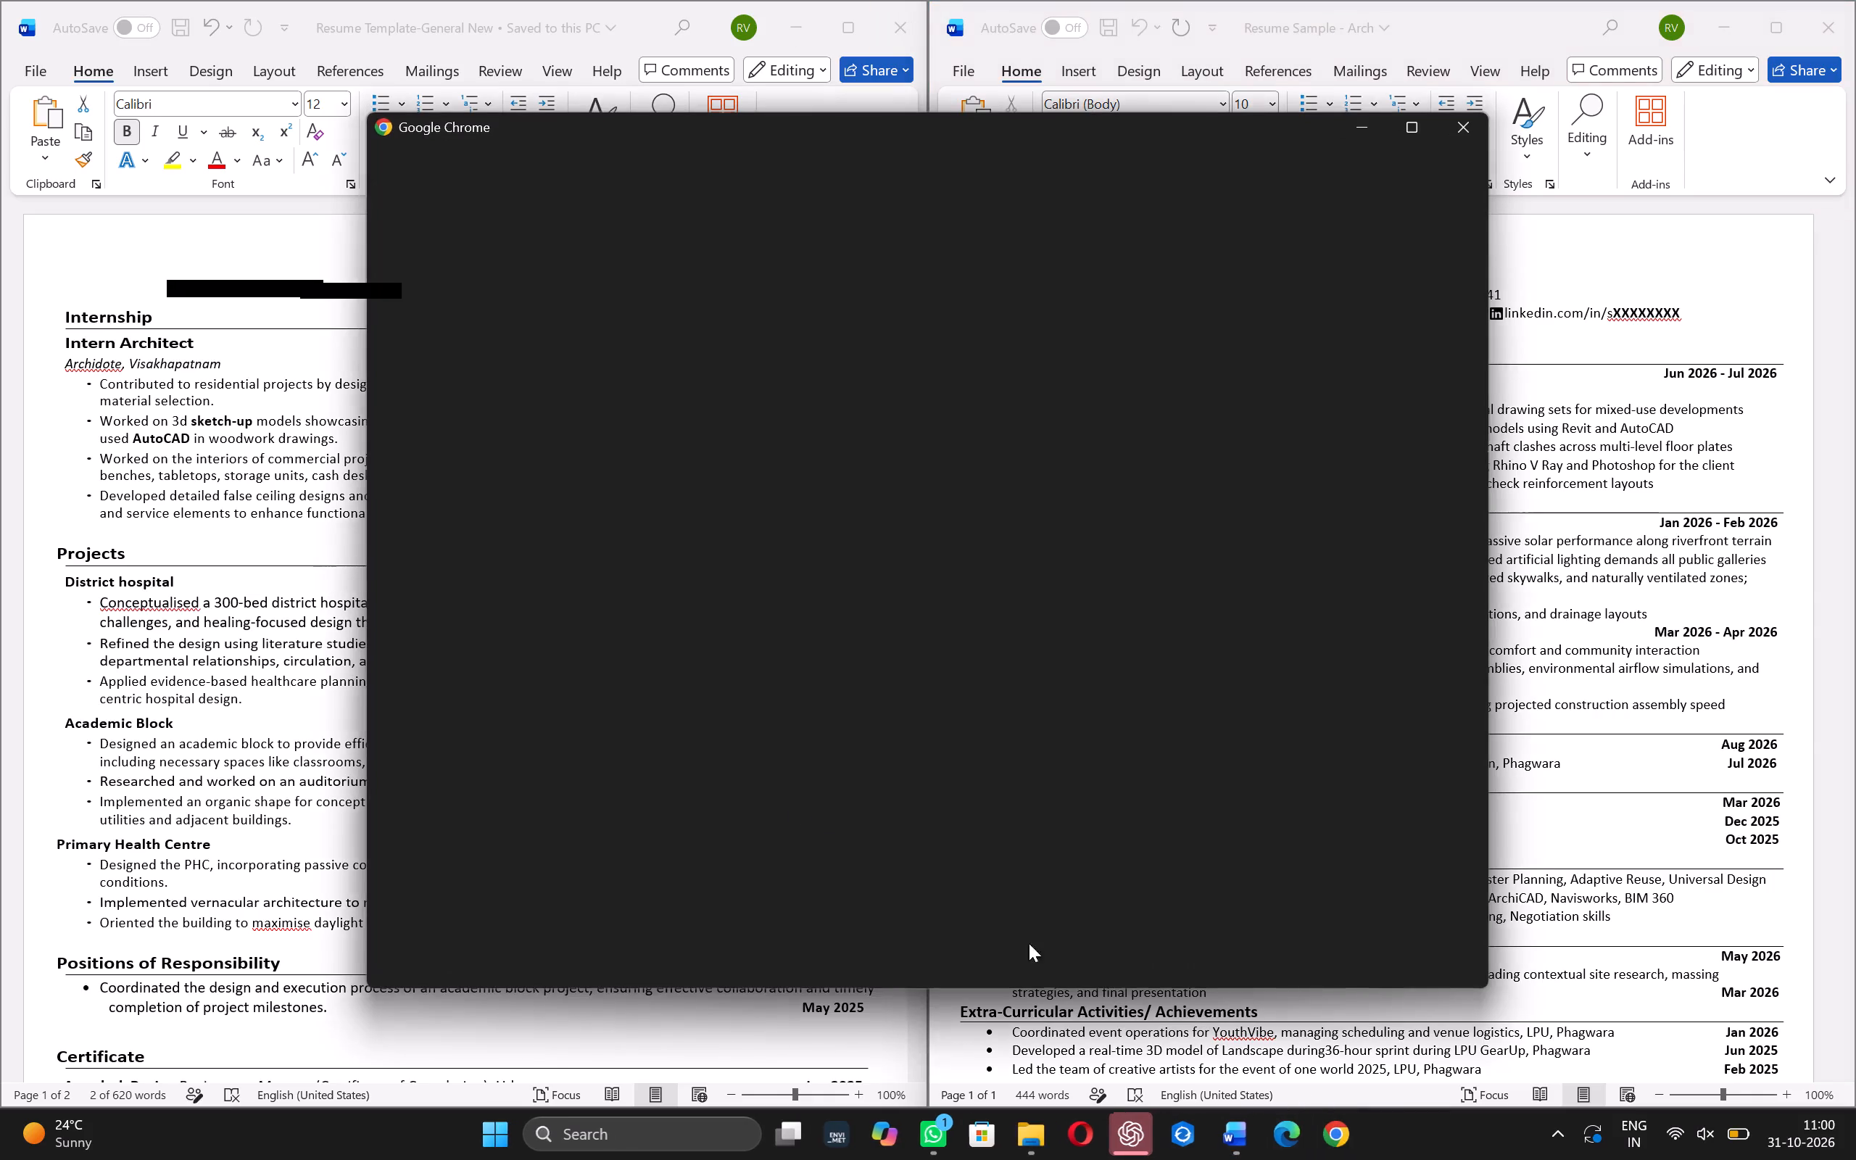
click(862, 639)
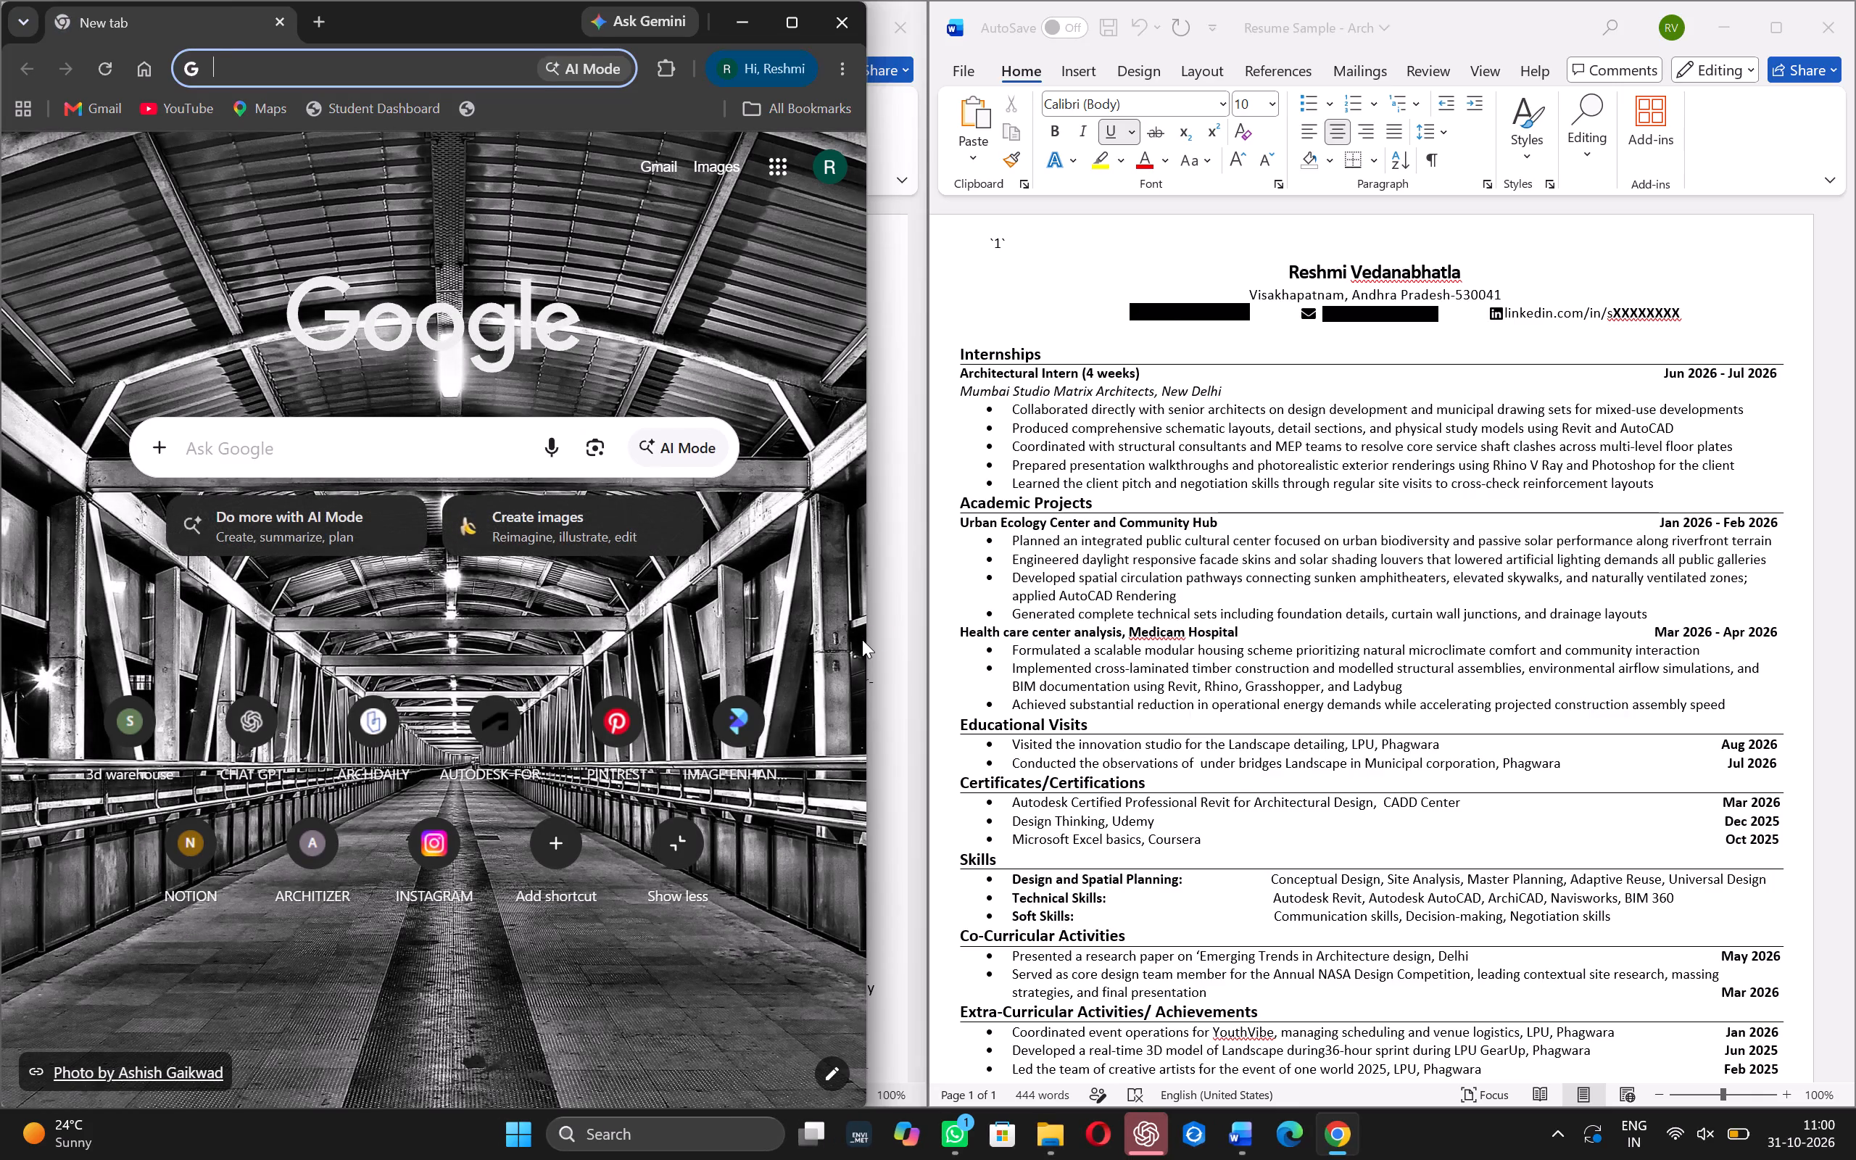
click(304, 457)
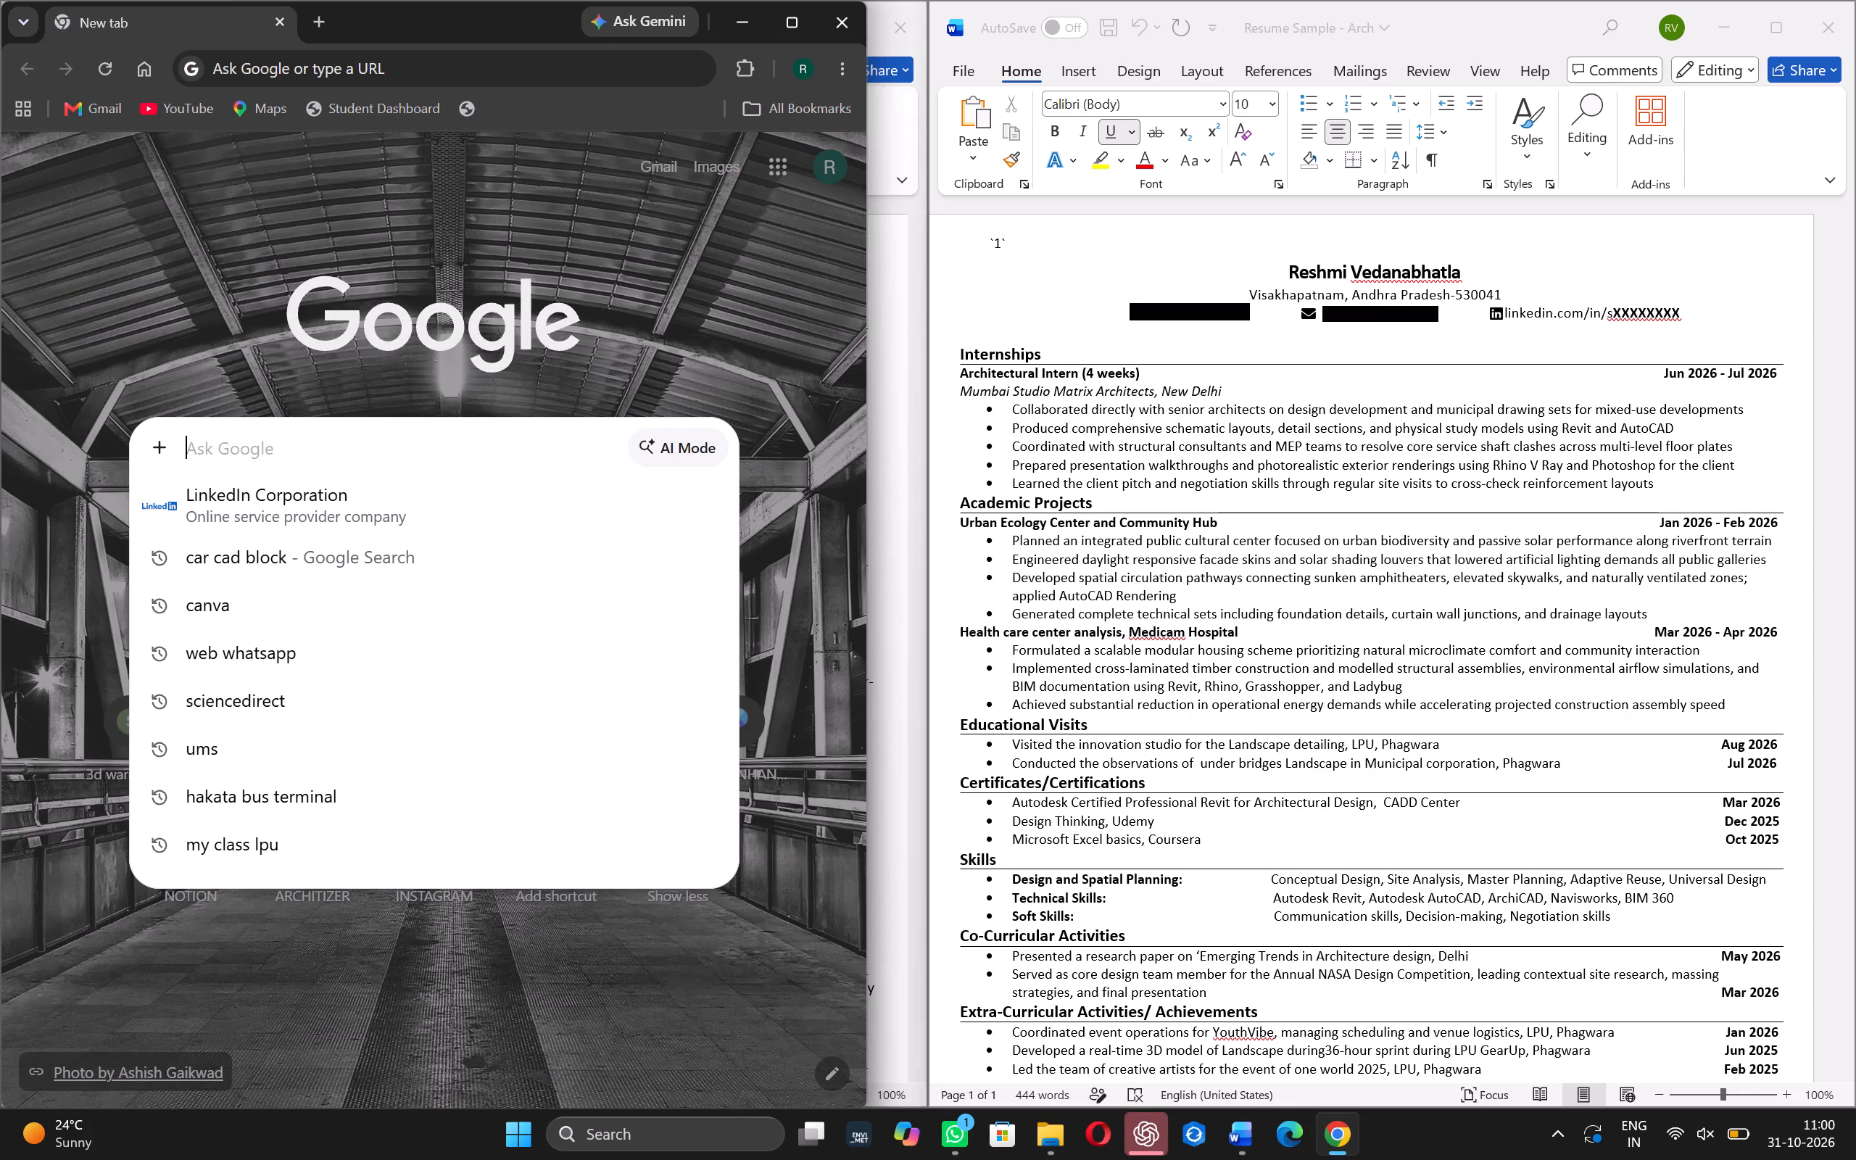
text(link)
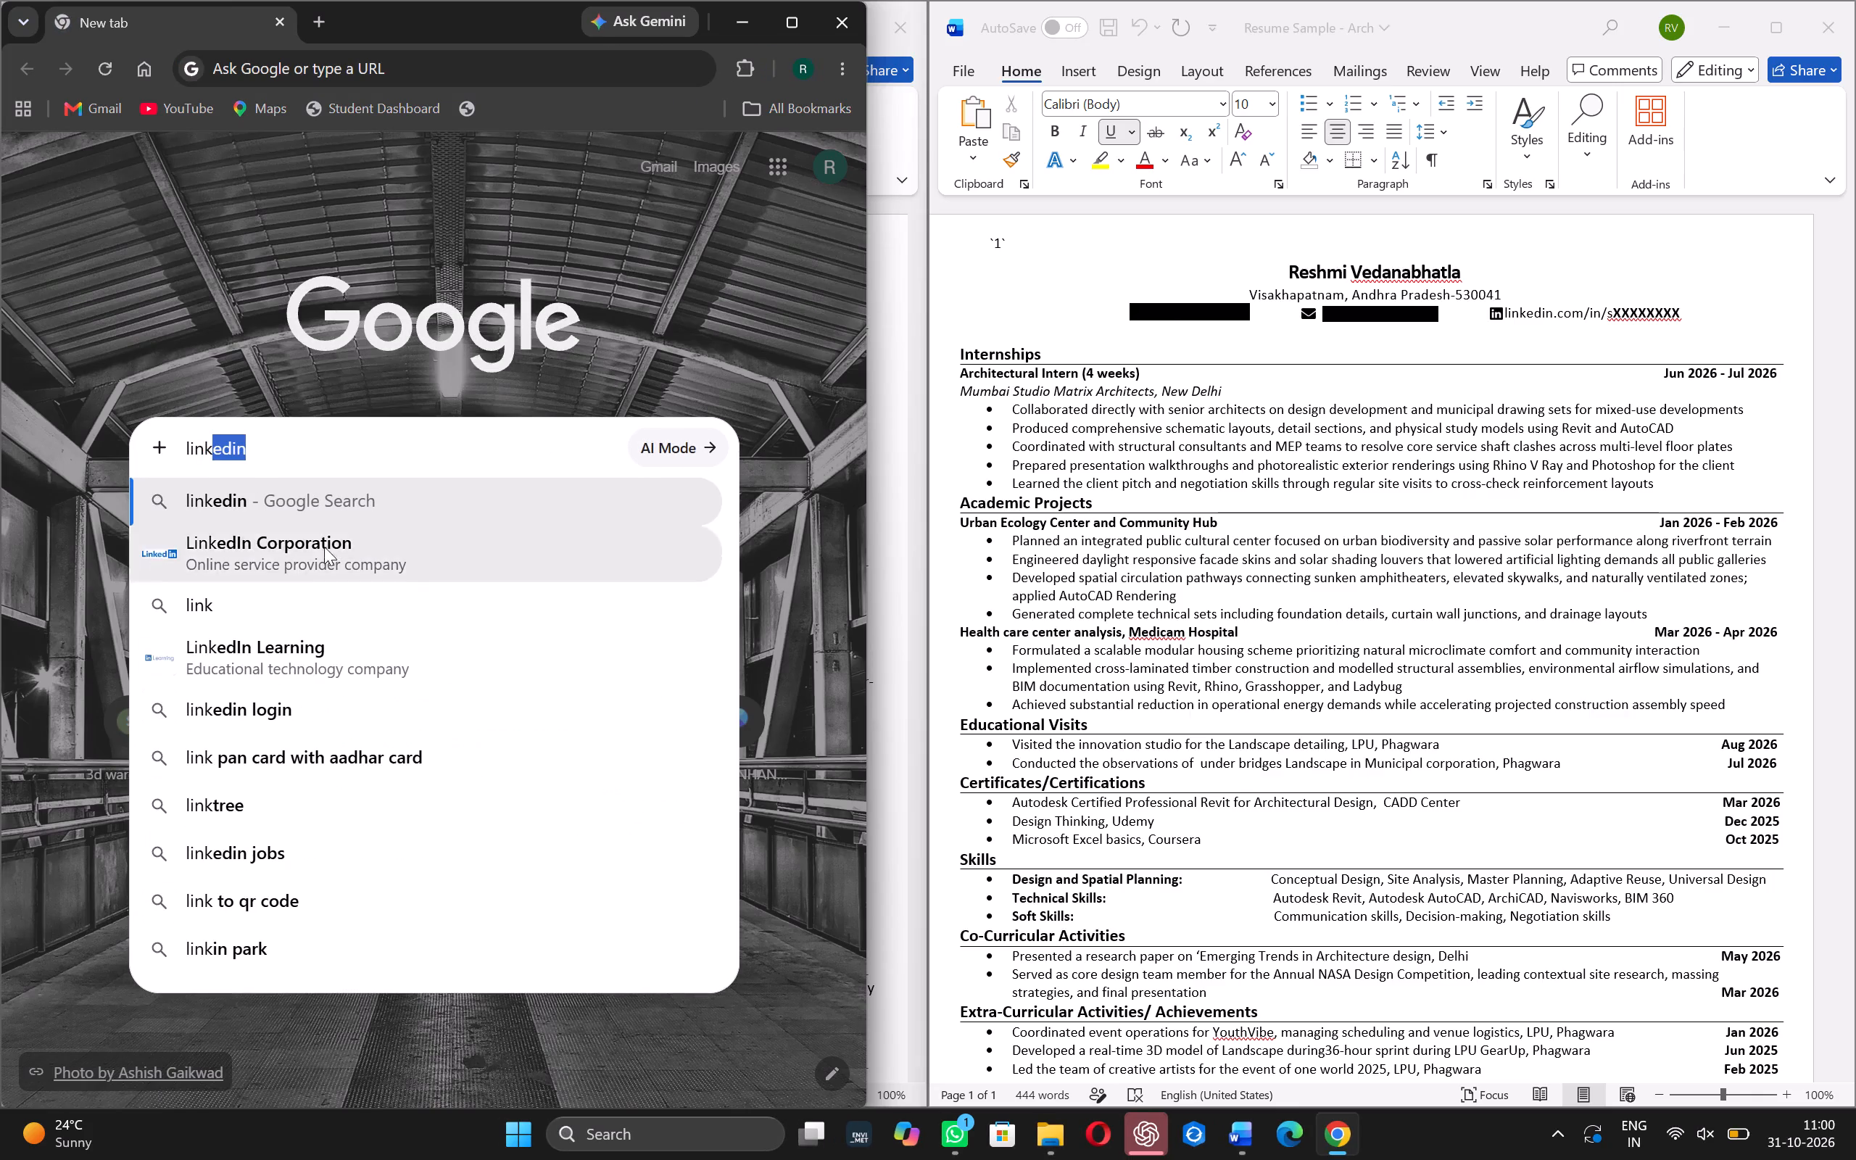
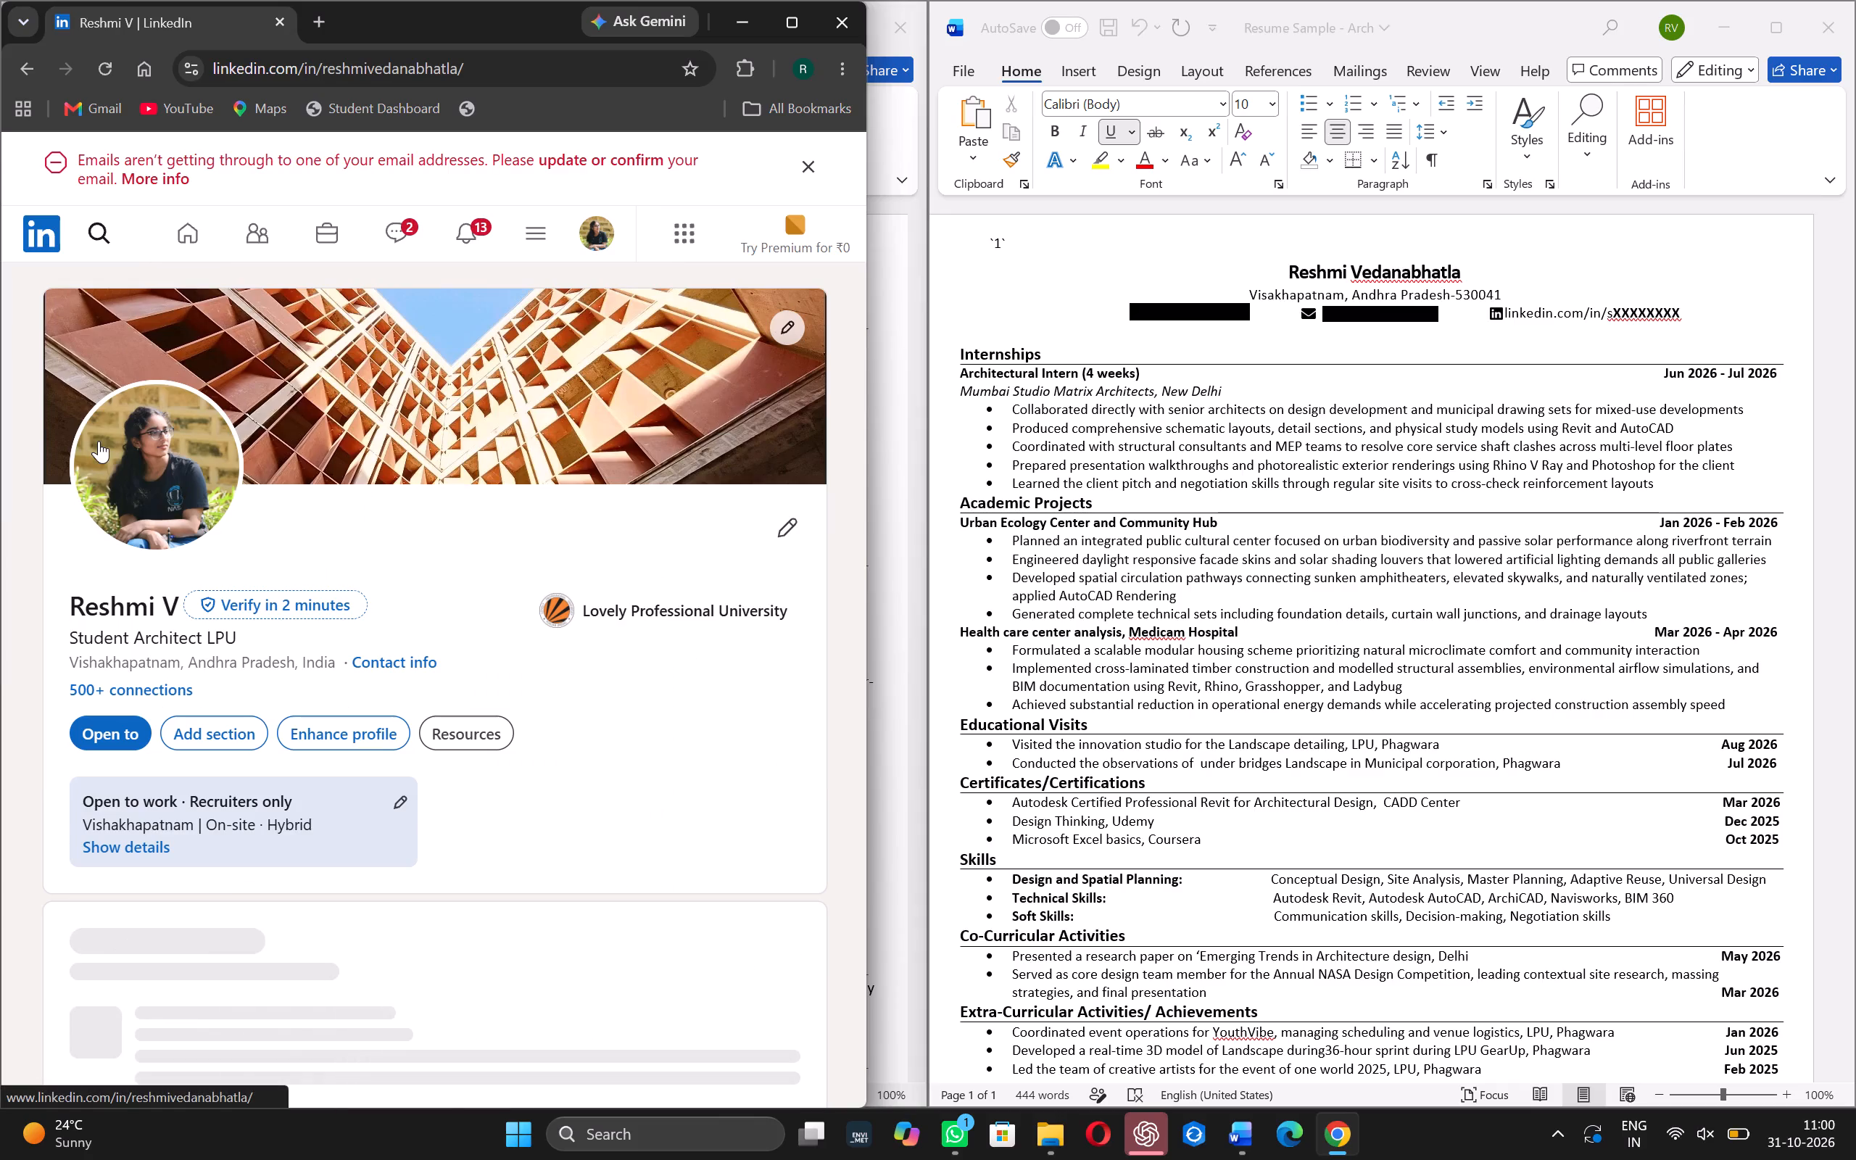
Copy the public profile URL from the candidate's LinkedIn profile page.
scroll(326, 716, down, 3)
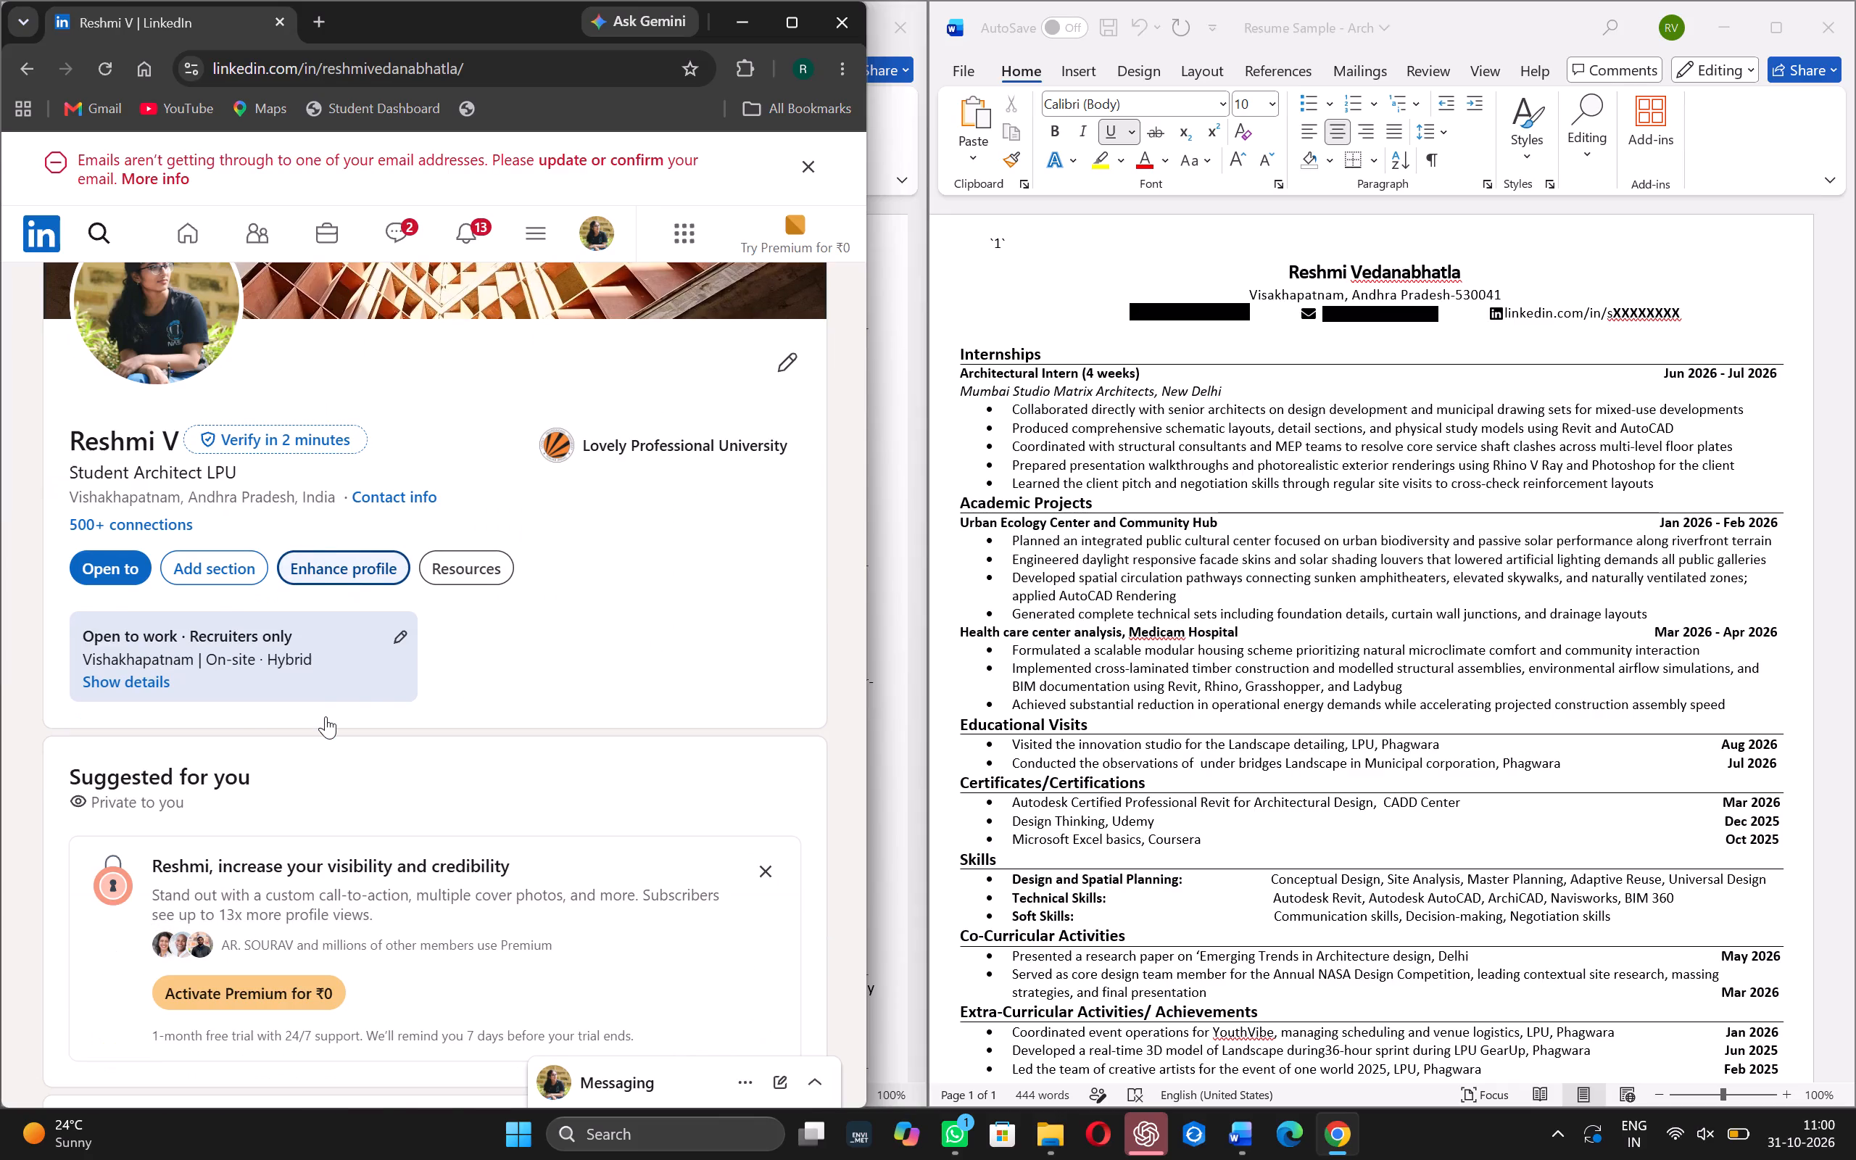
click(804, 26)
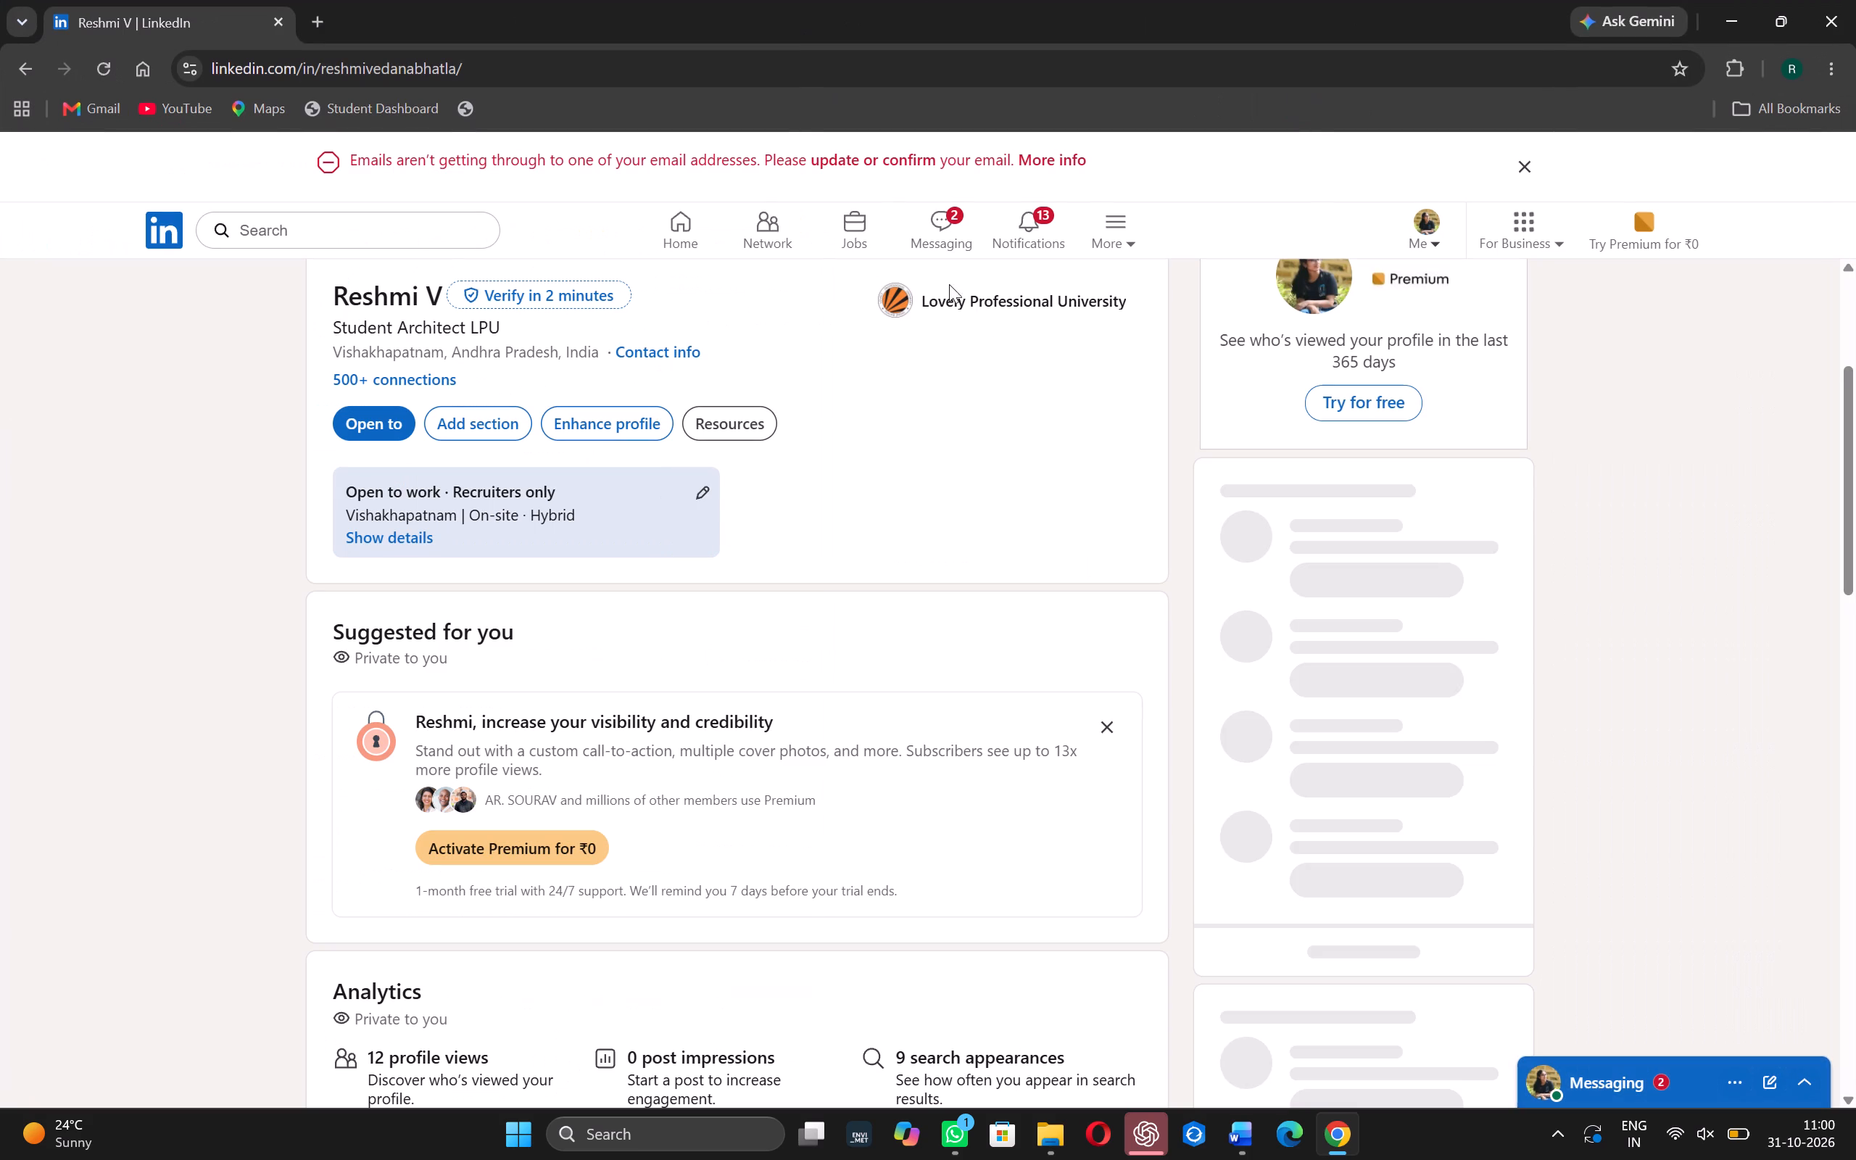
scroll(1405, 355, up, 3)
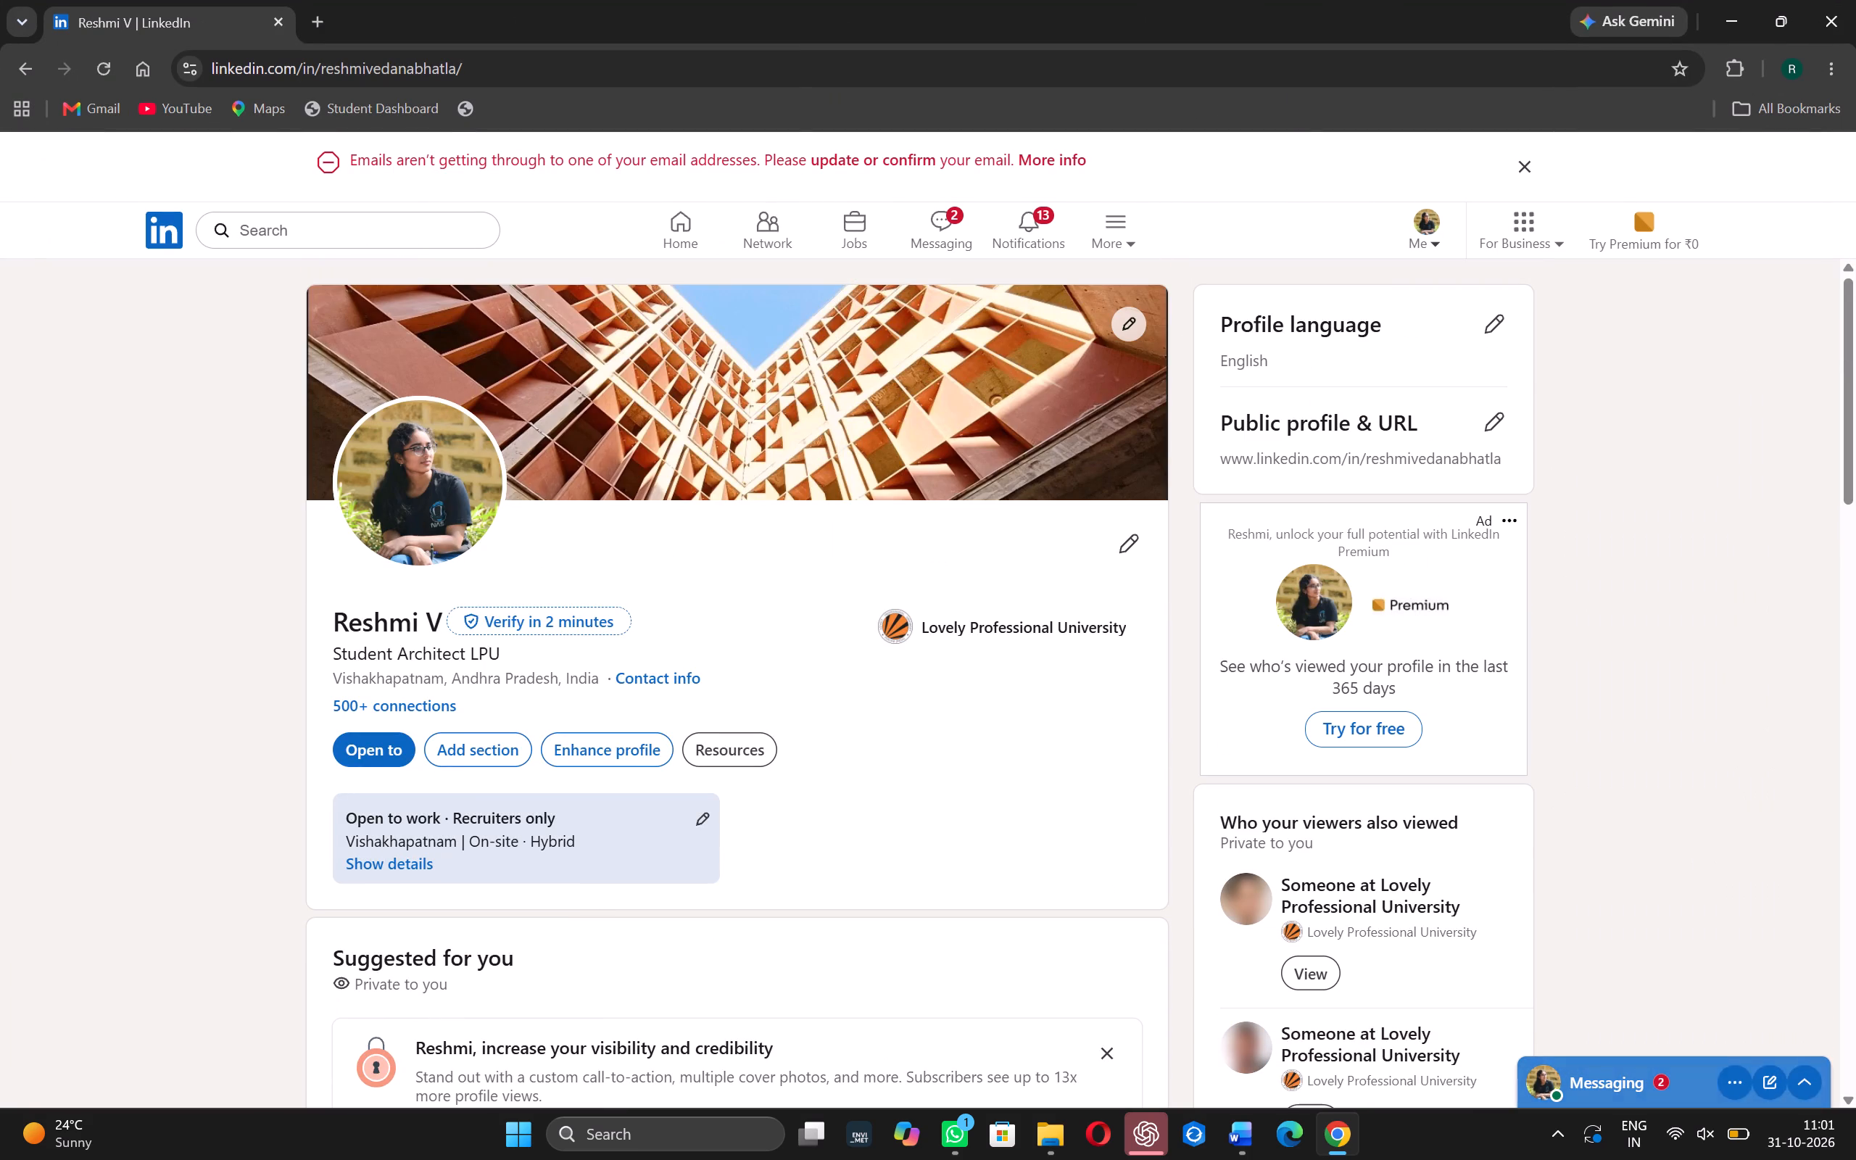
drag(1500, 462, 1226, 465)
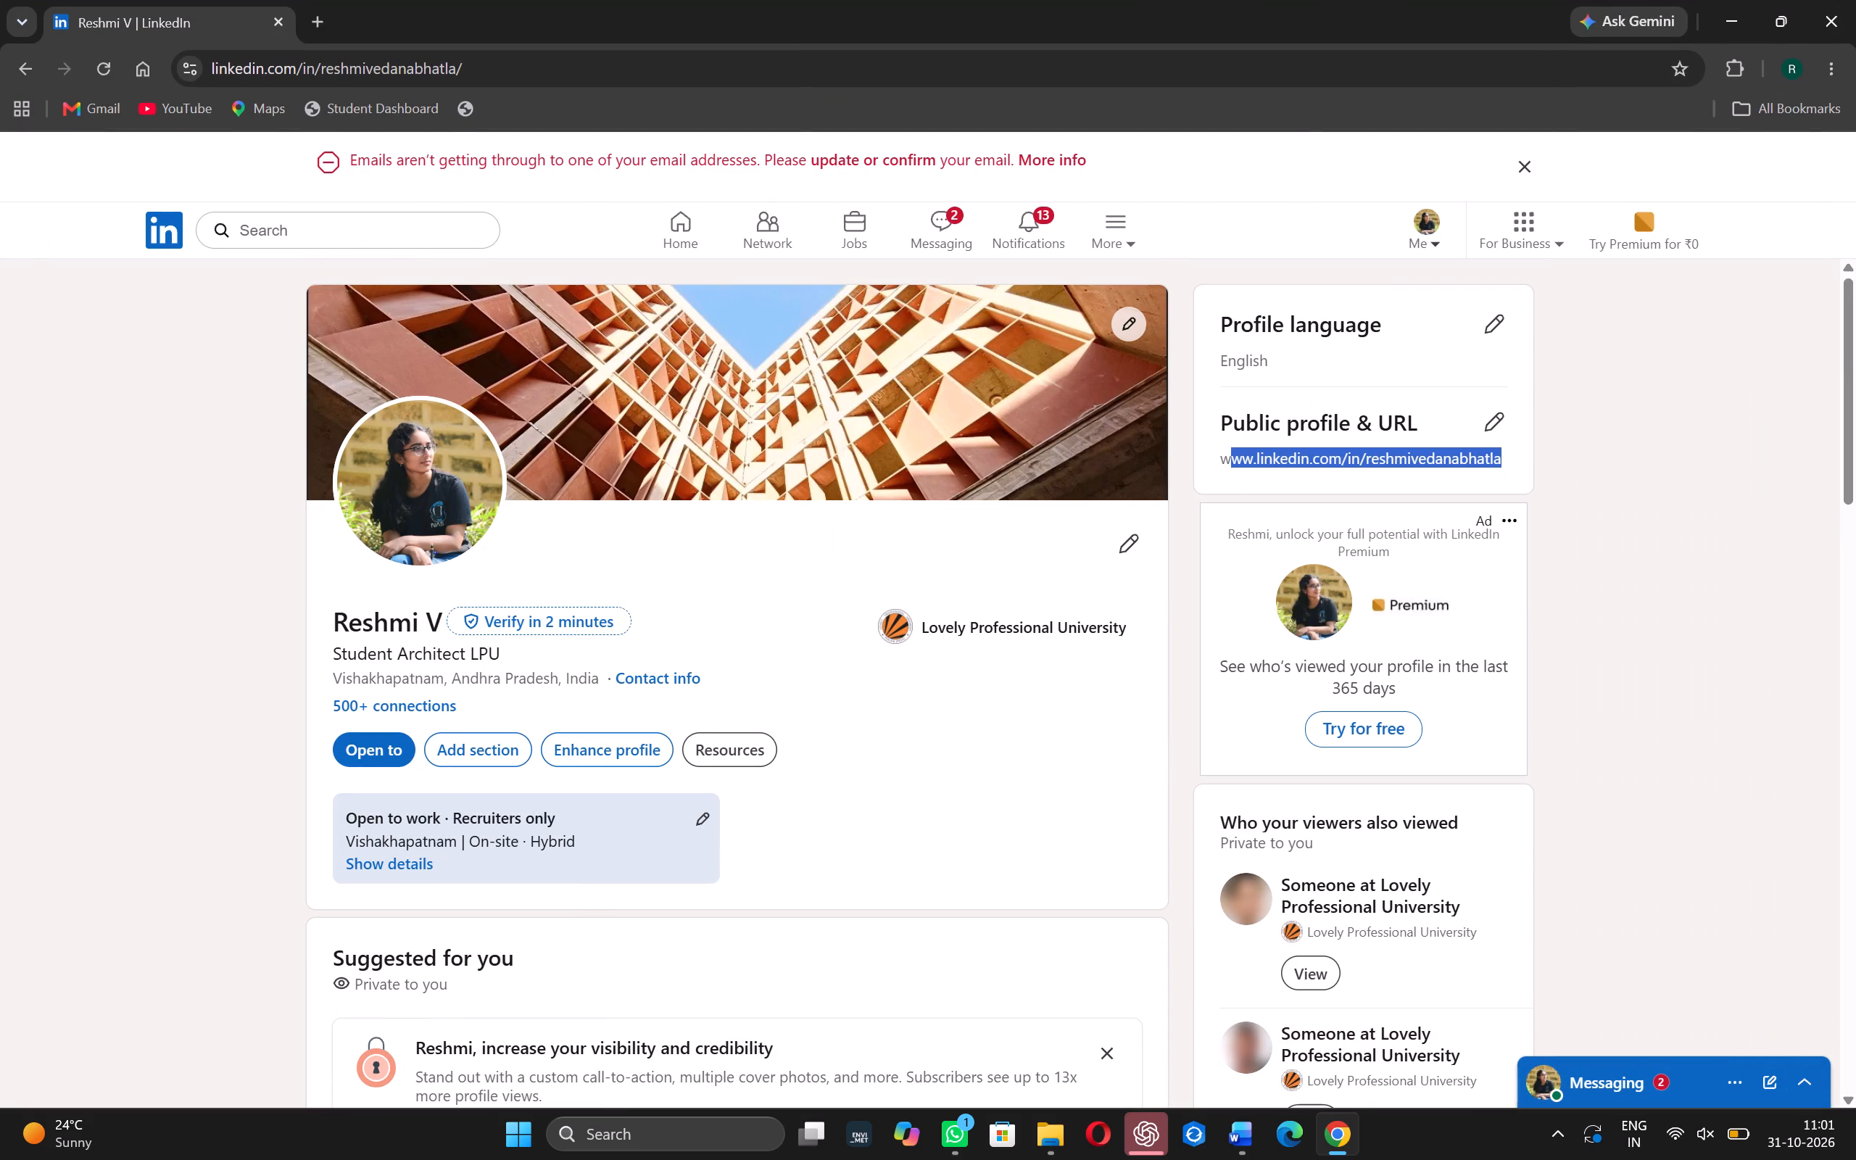
drag(1226, 465, 1224, 467)
key(ctrl+c)
Switch to Microsoft Word and replace the placeholder LinkedIn link in the Resume Sample - Arch header with the public profile URL copied from Google Chrome.
click(1723, 12)
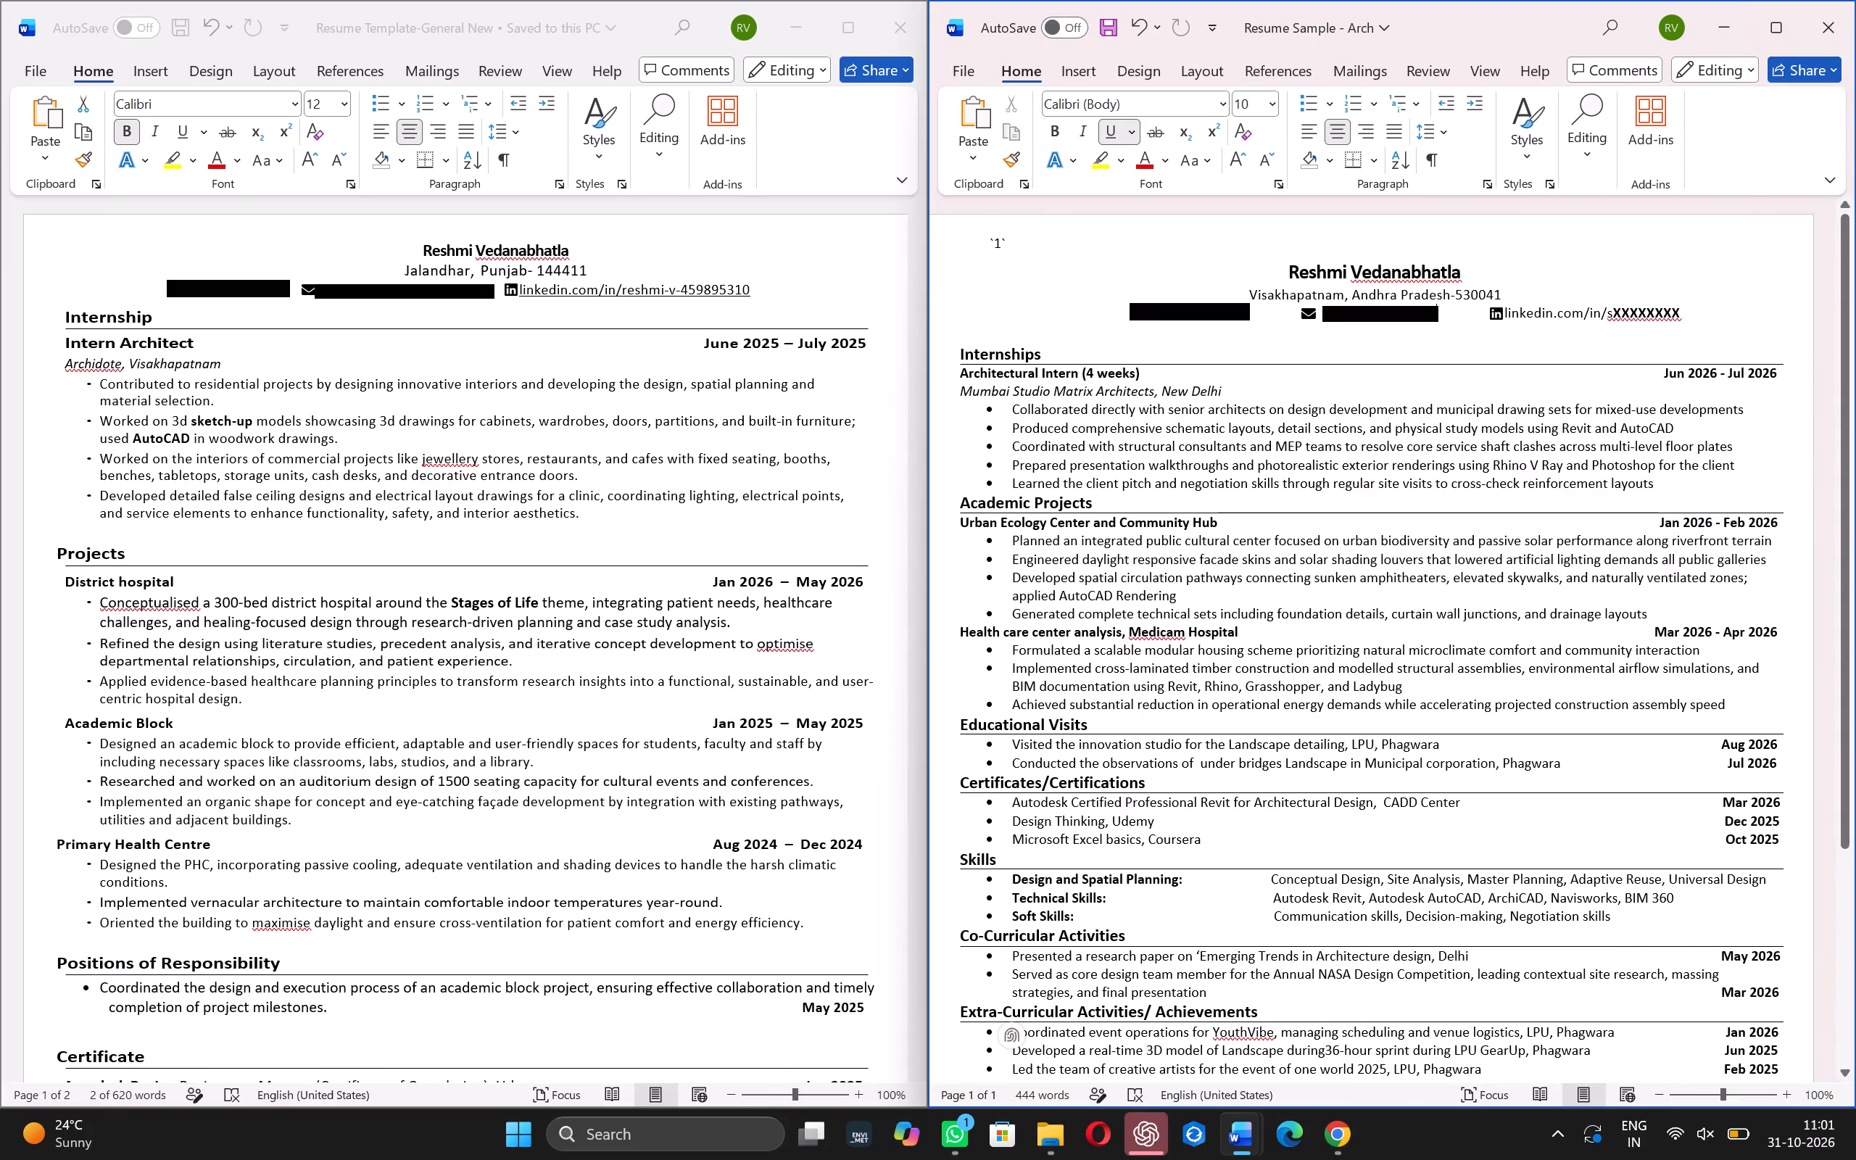
drag(1680, 313, 1536, 319)
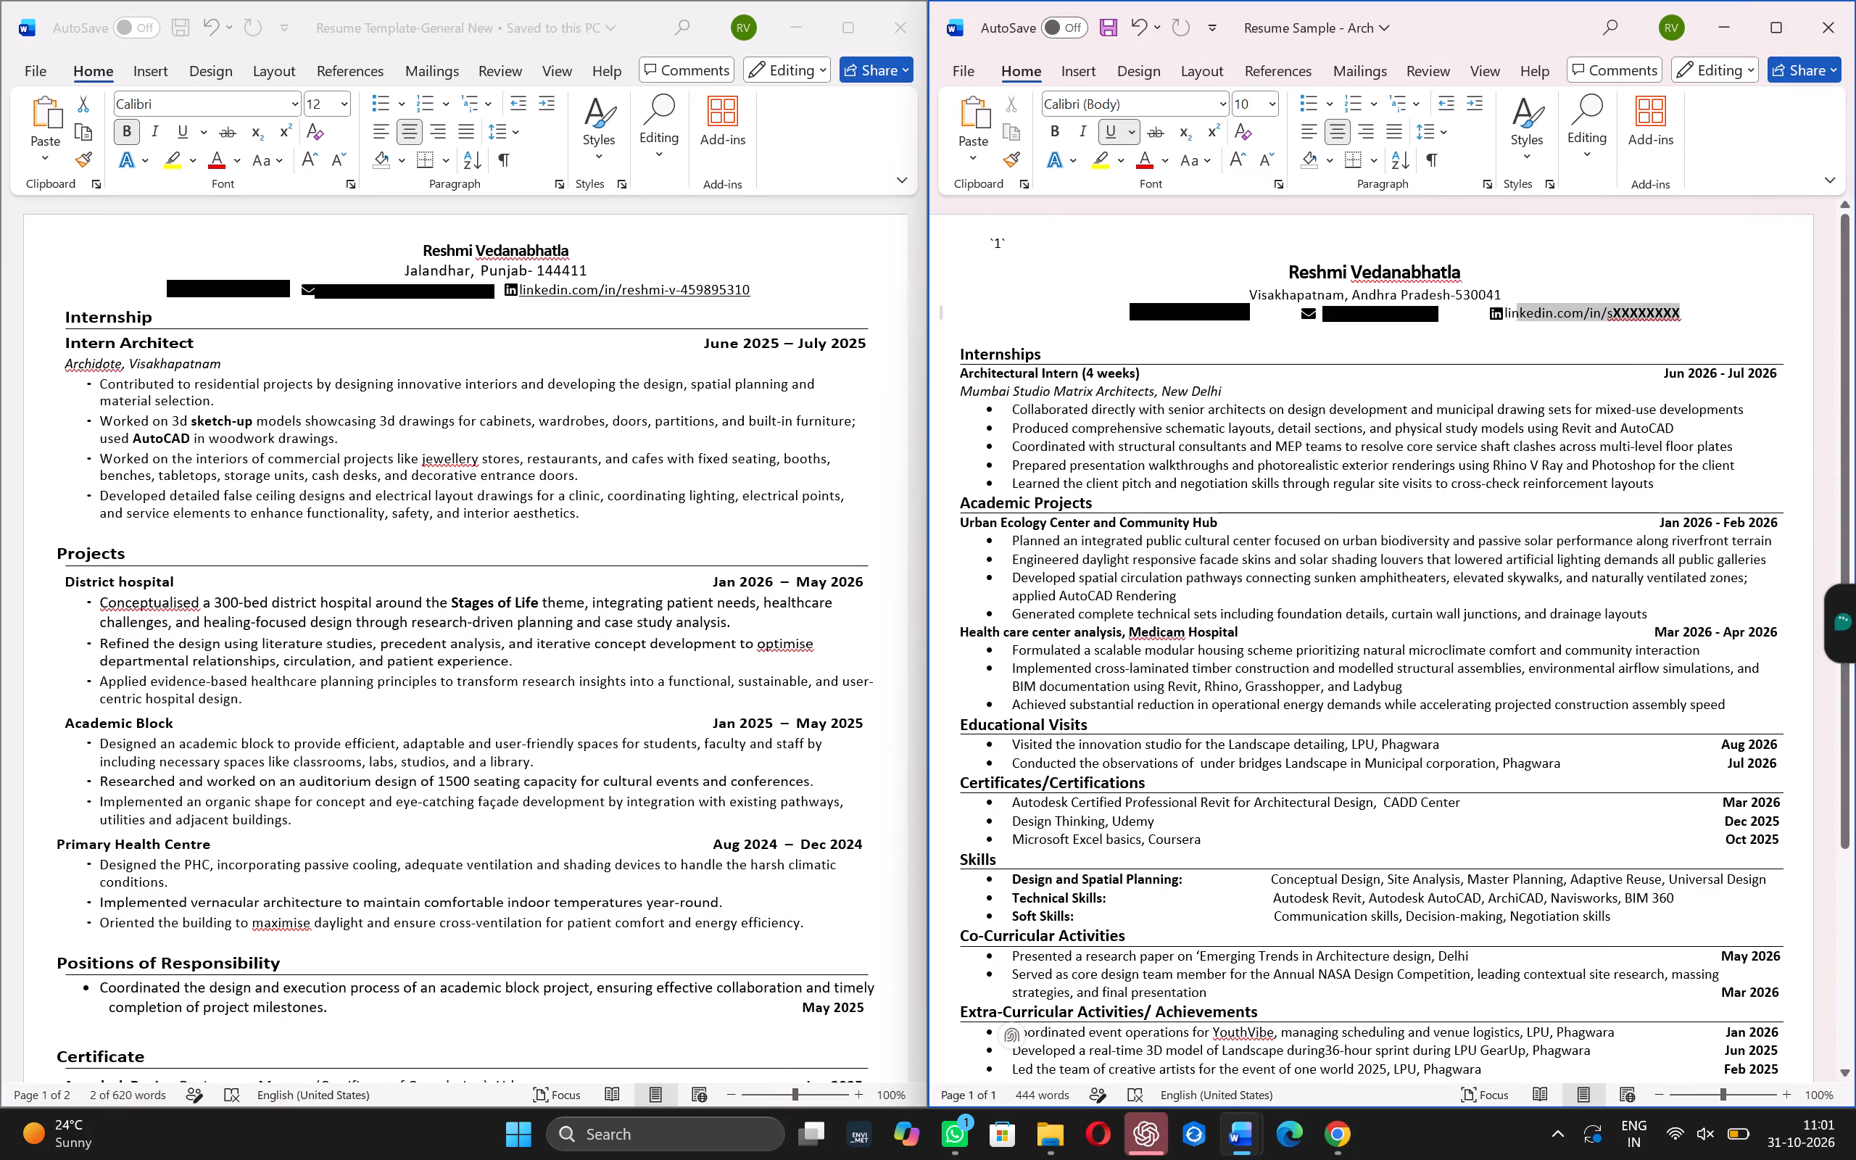
drag(1536, 319, 1522, 318)
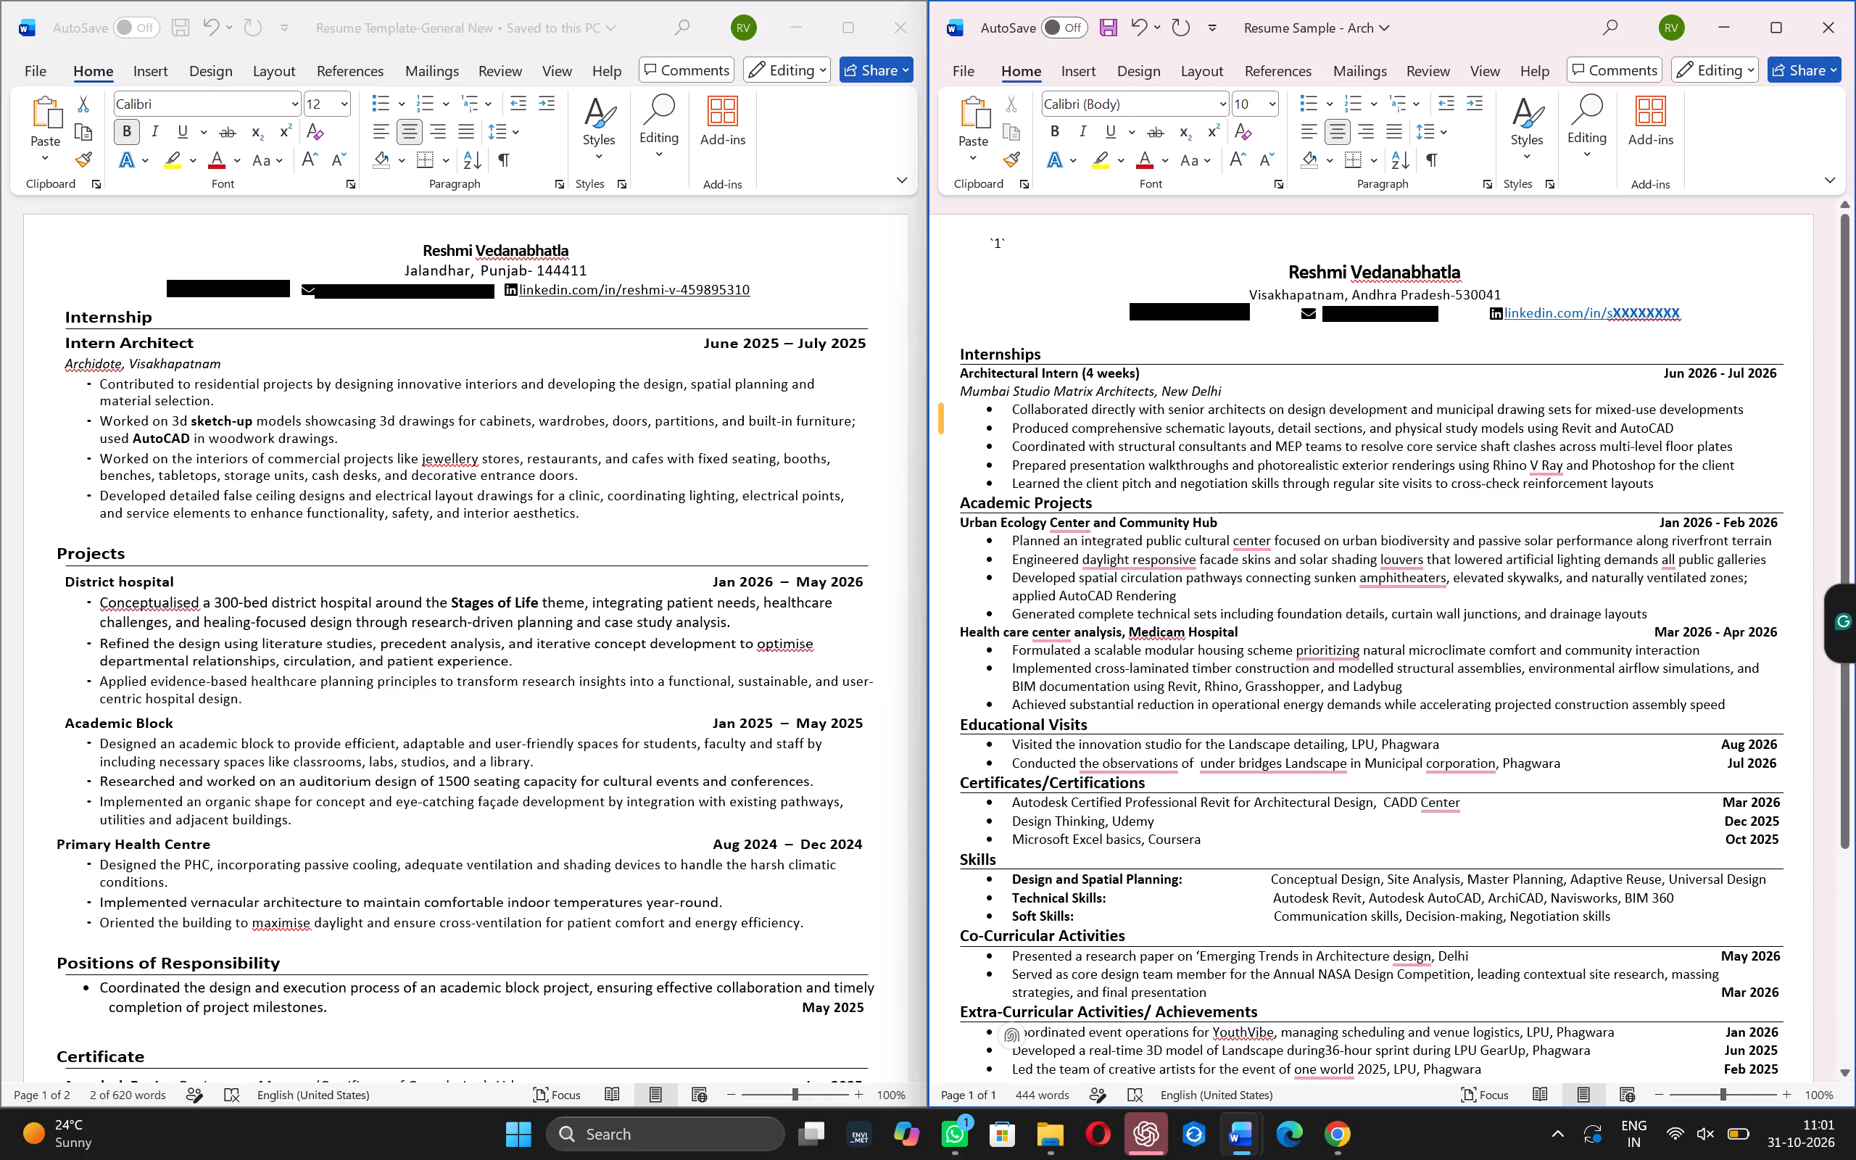
click(1338, 1129)
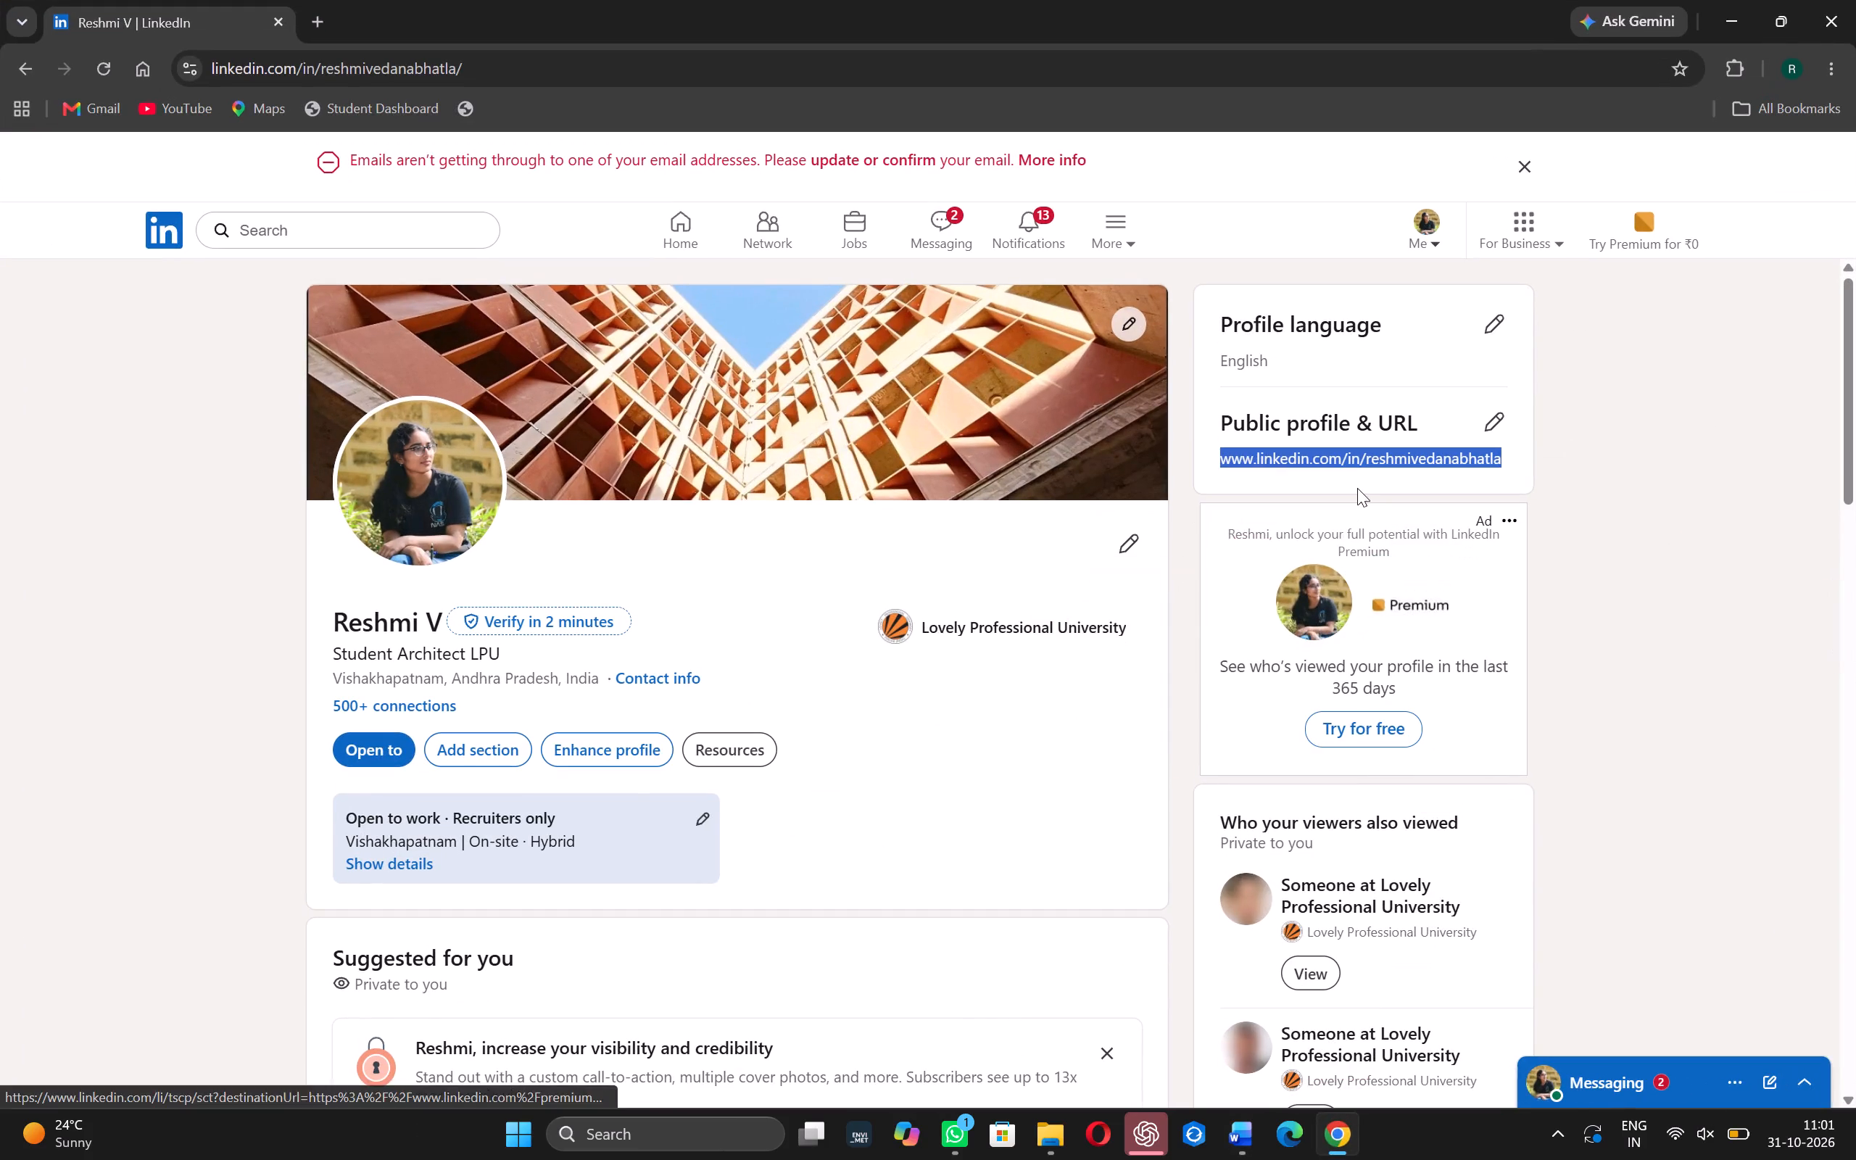
key(ctrl+c)
key(ctrl+c)
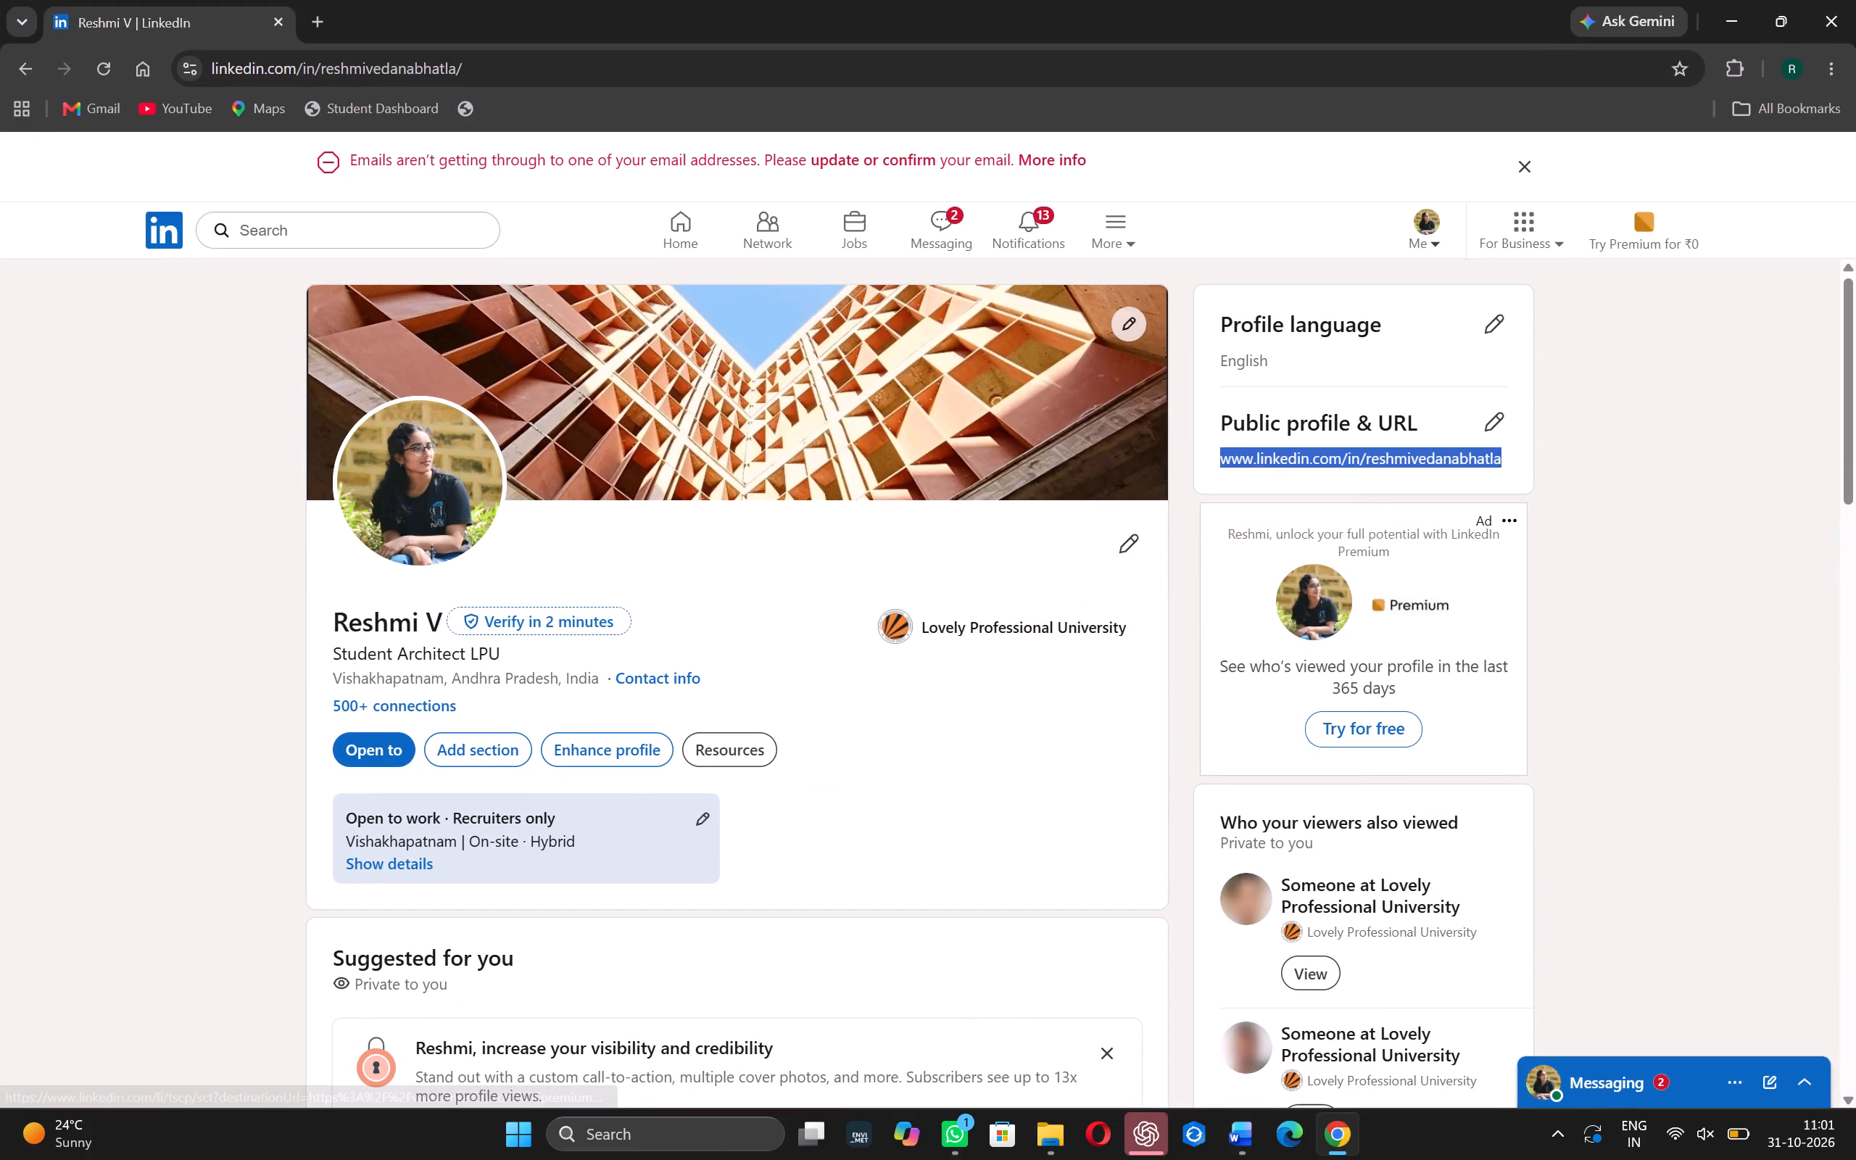
key(ctrl+c)
click(1720, 26)
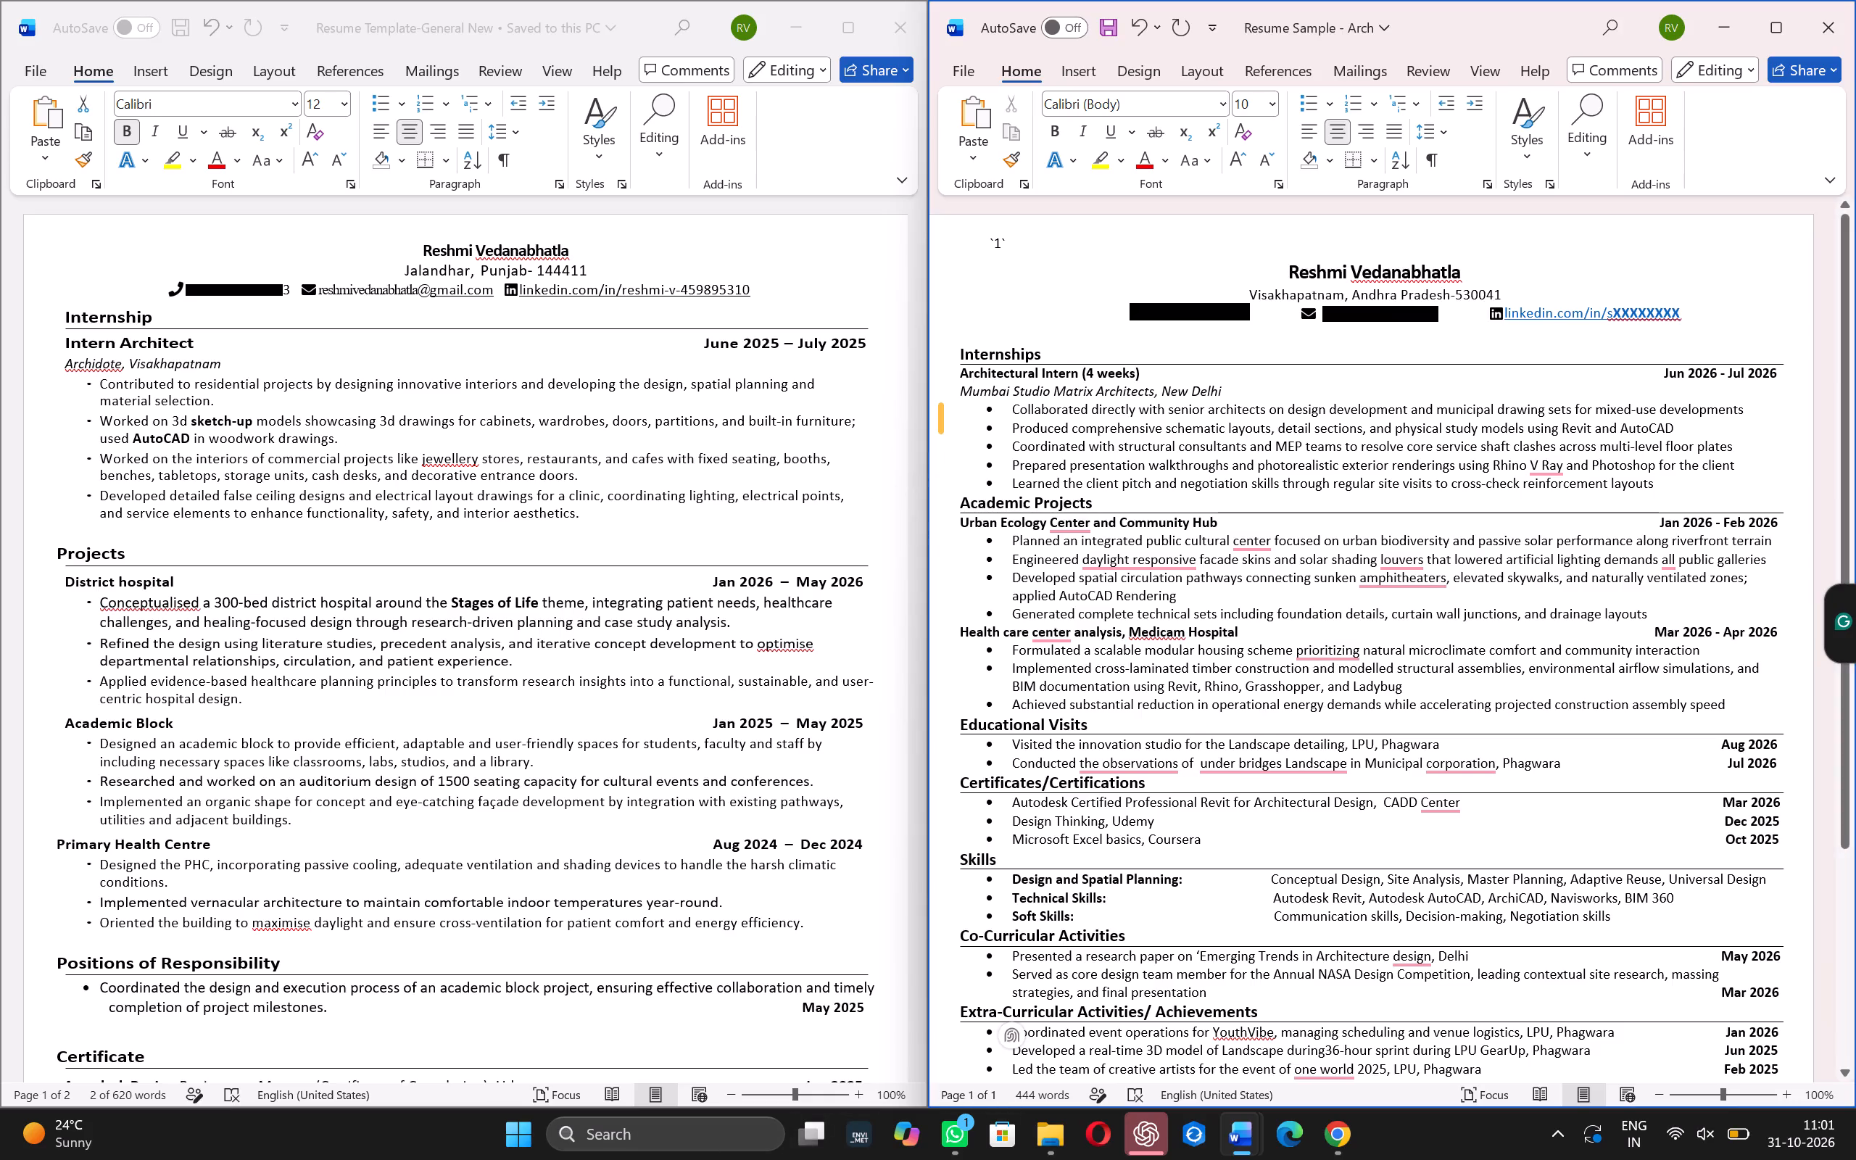
drag(1678, 306, 1506, 306)
key(ctrl+v)
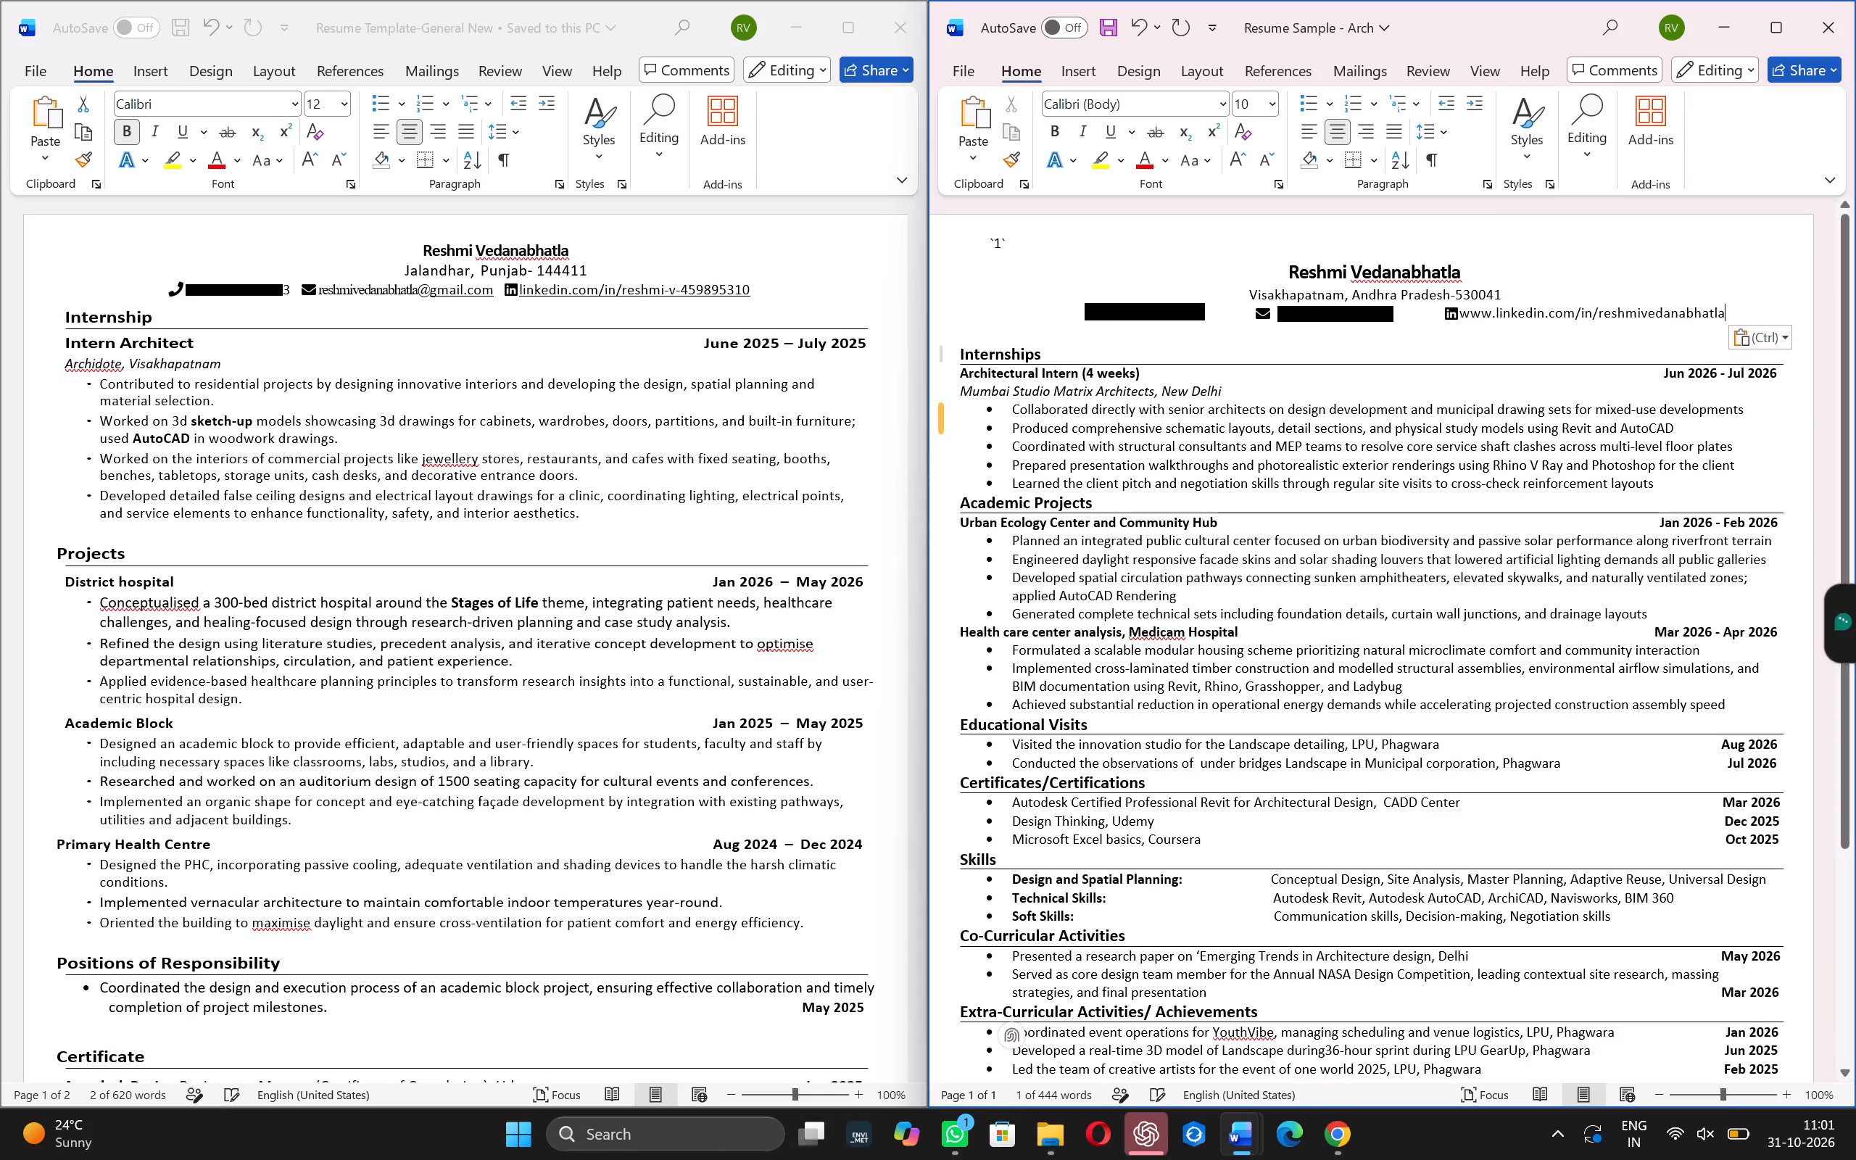
click(1499, 347)
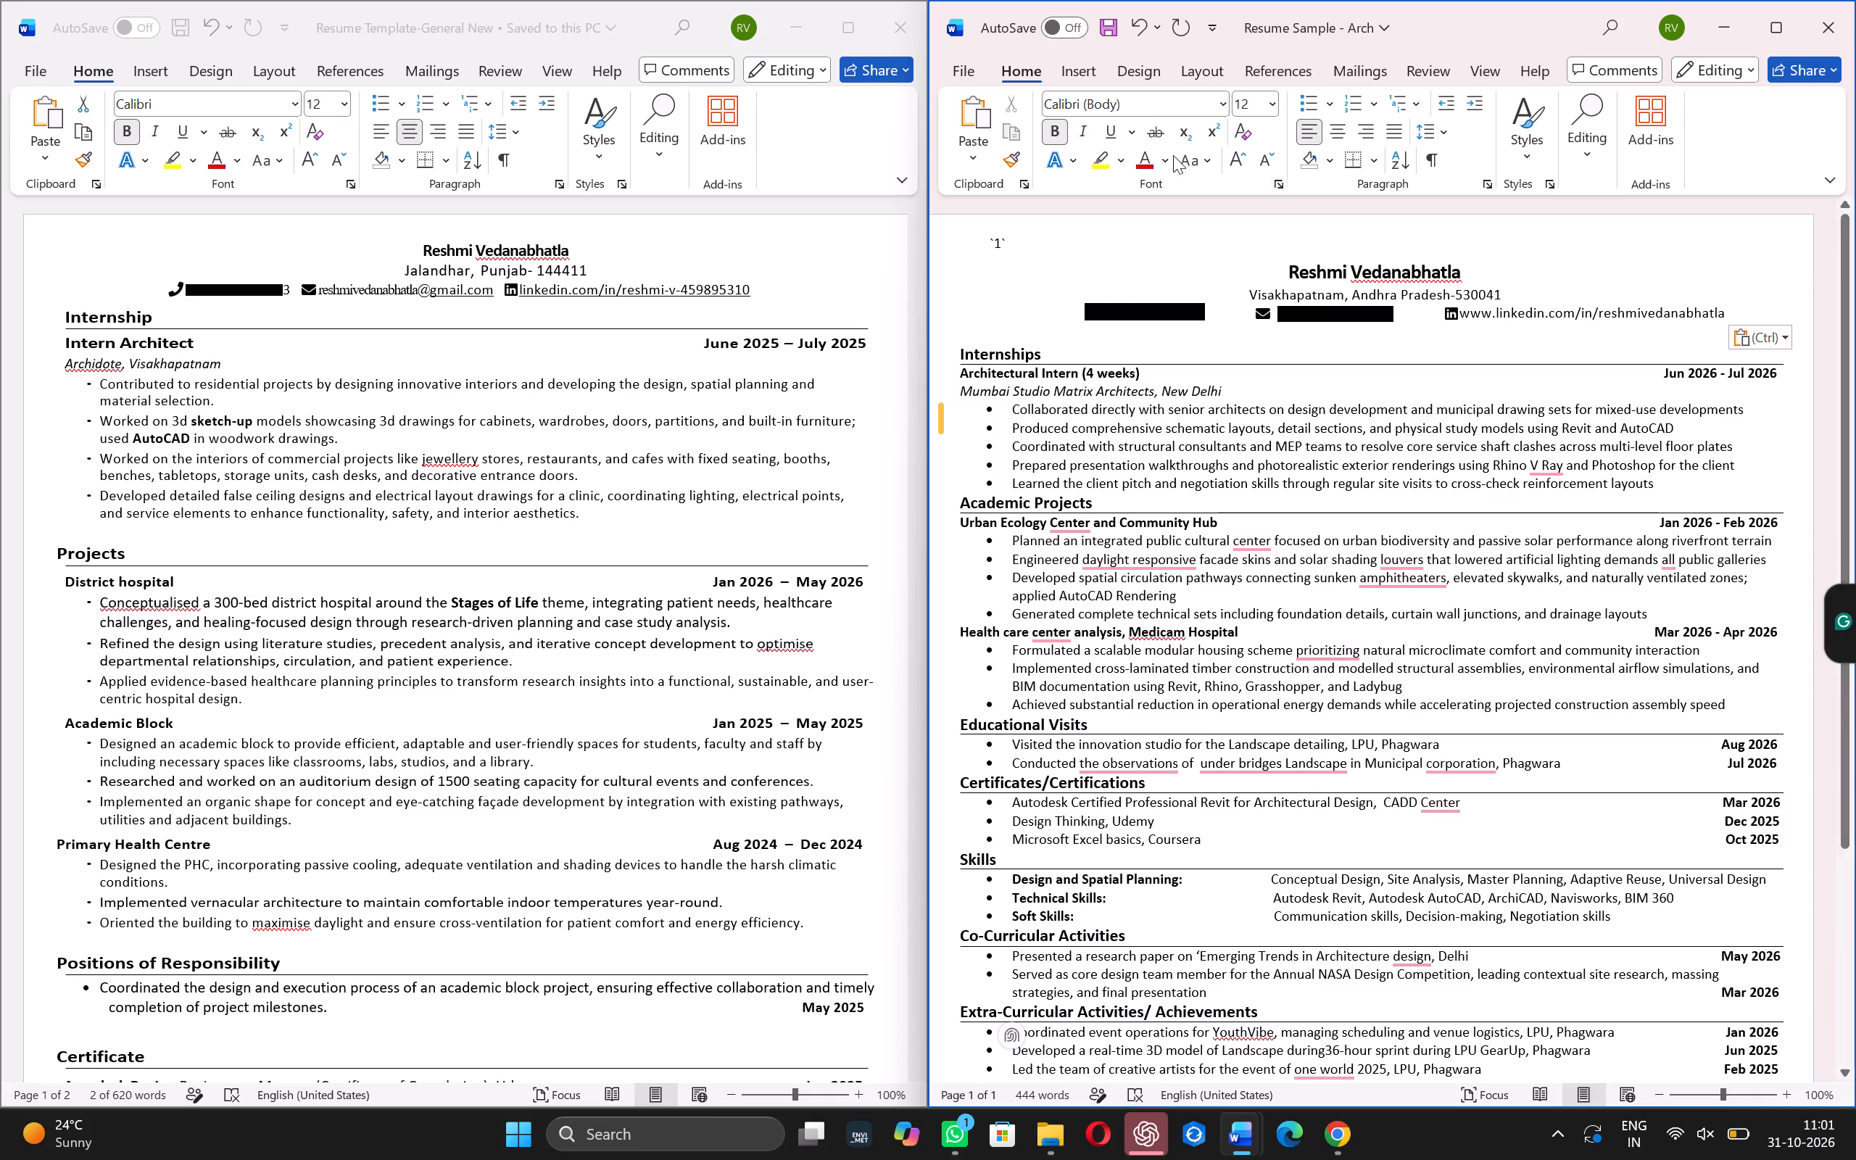
Switch to Google Chrome and test the LinkedIn profile's full web address by opening it in a new tab.
click(1338, 1140)
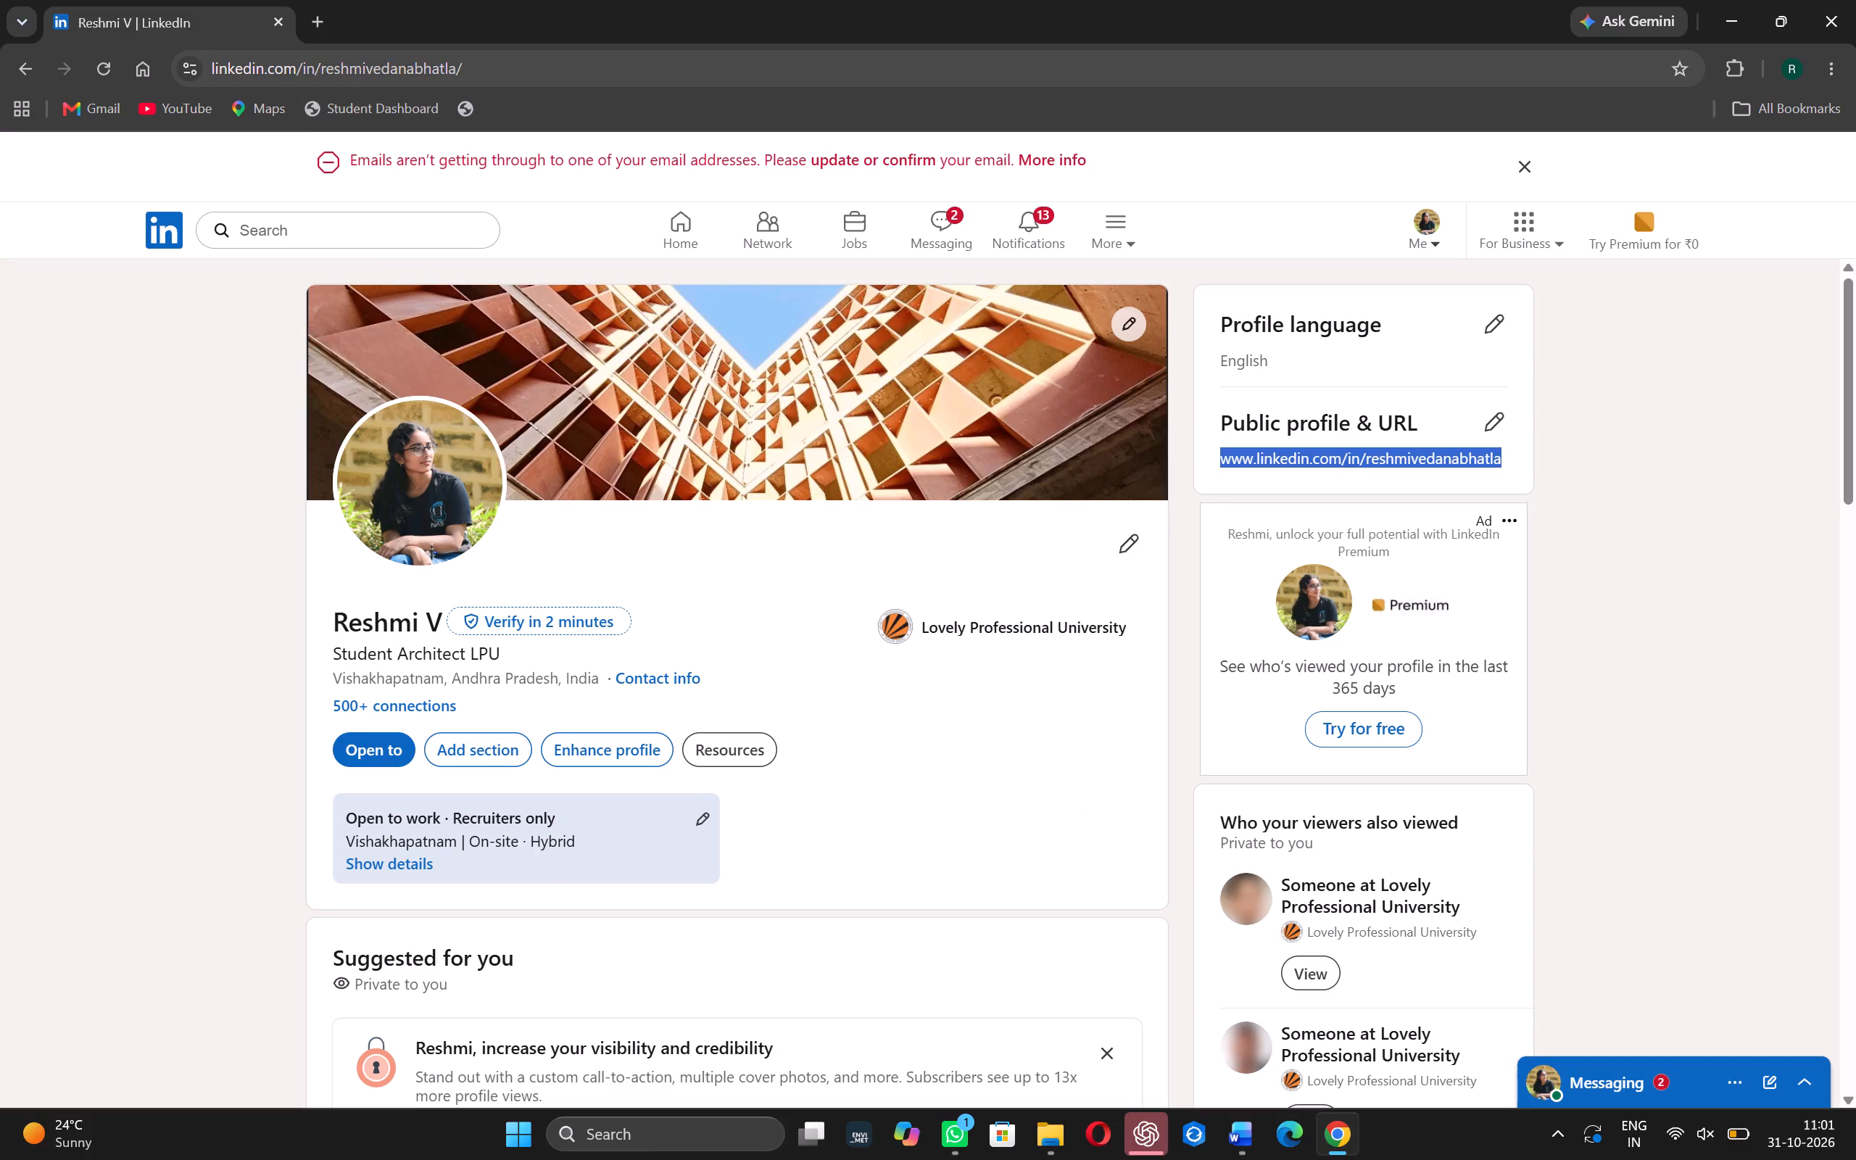
click(1718, 20)
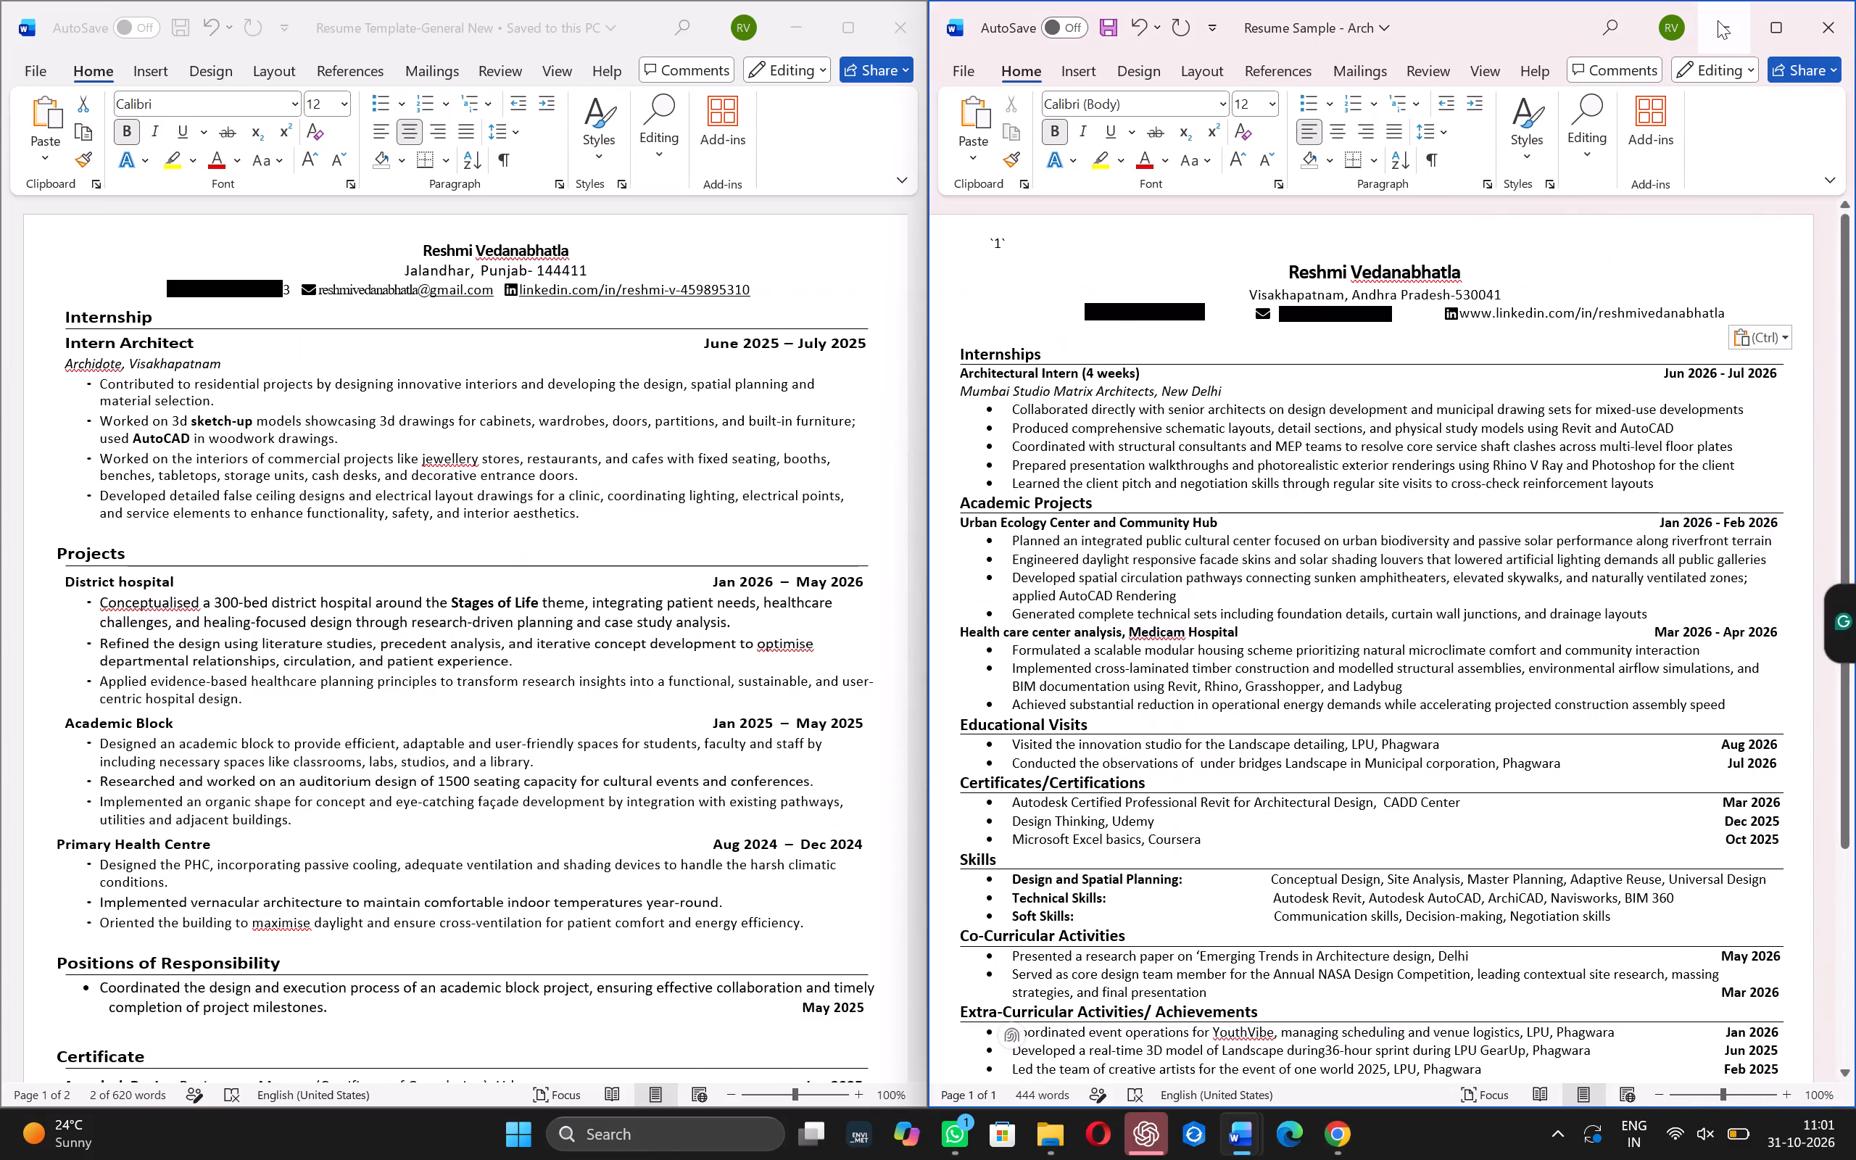
double_click(1326, 1136)
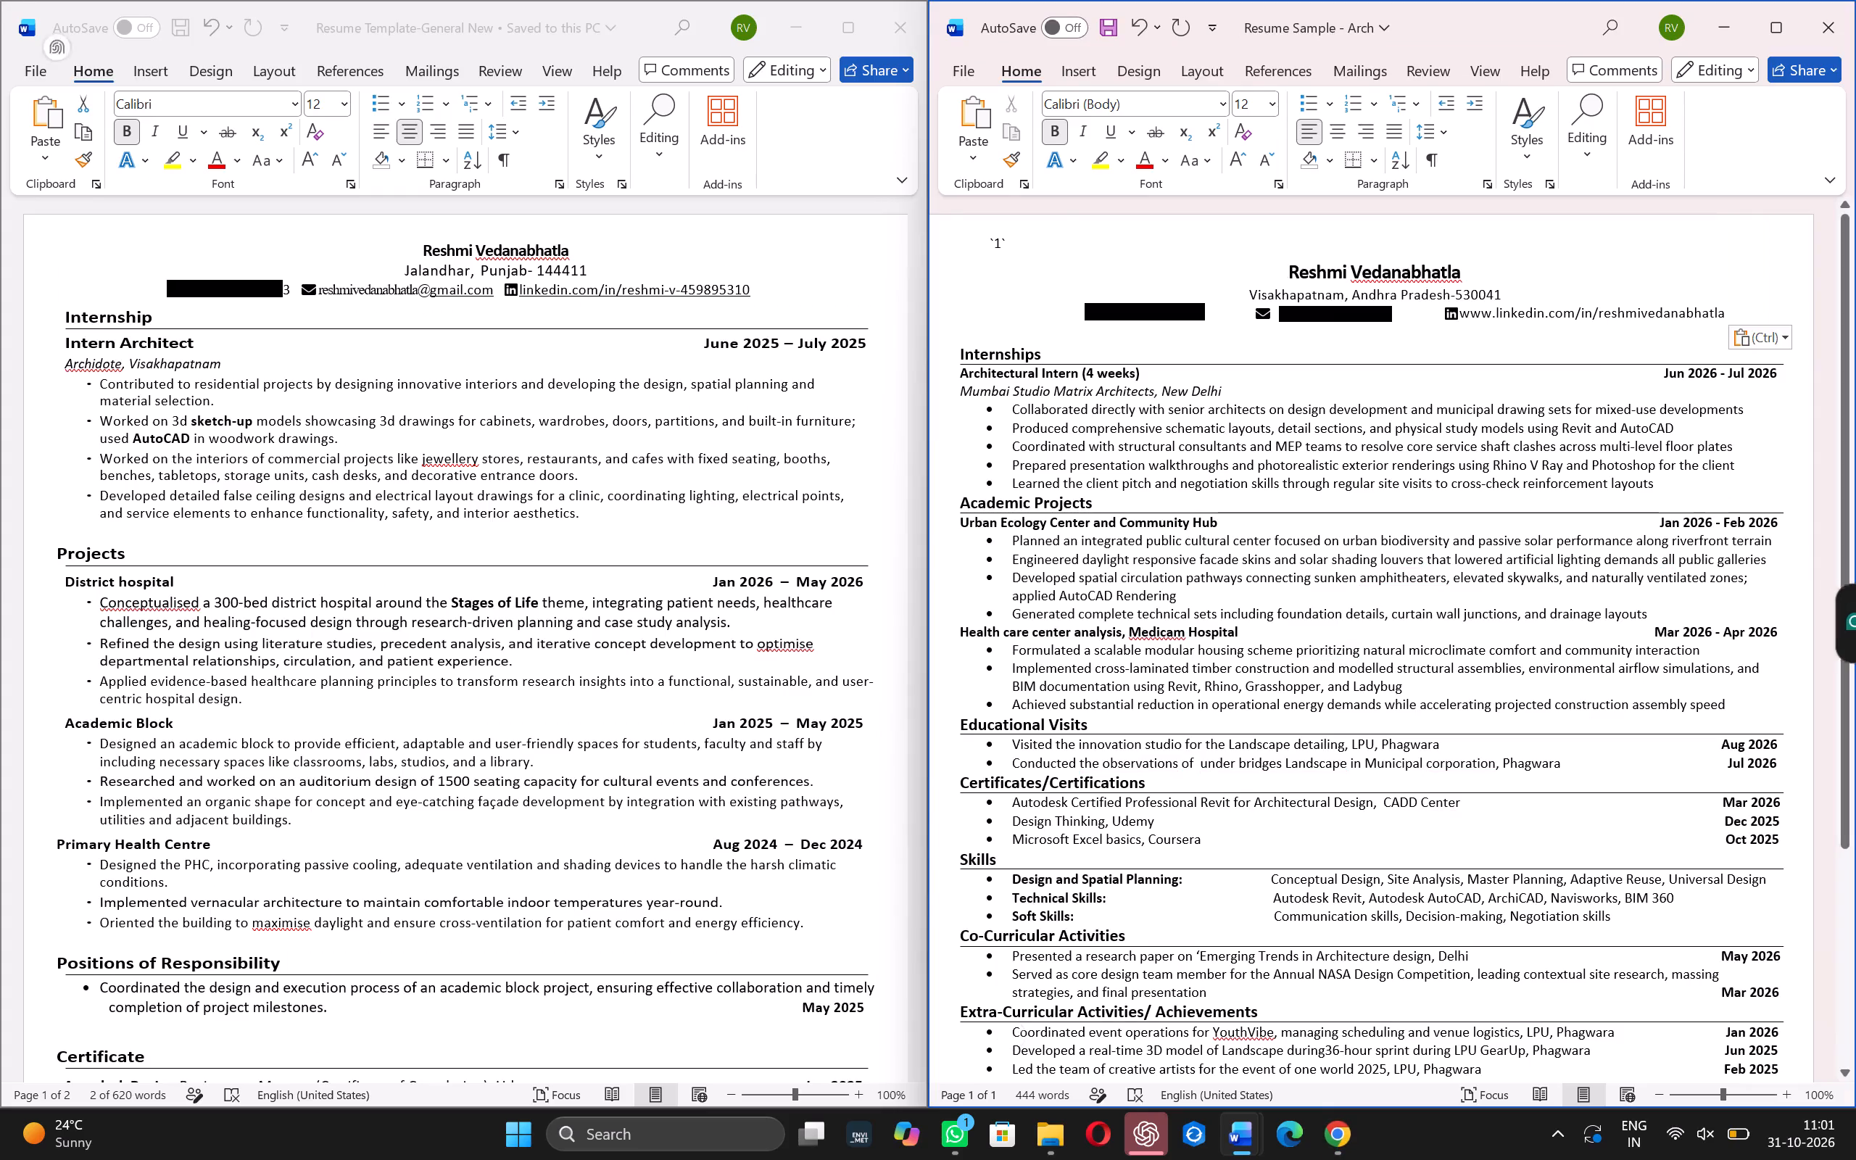
click(1327, 1142)
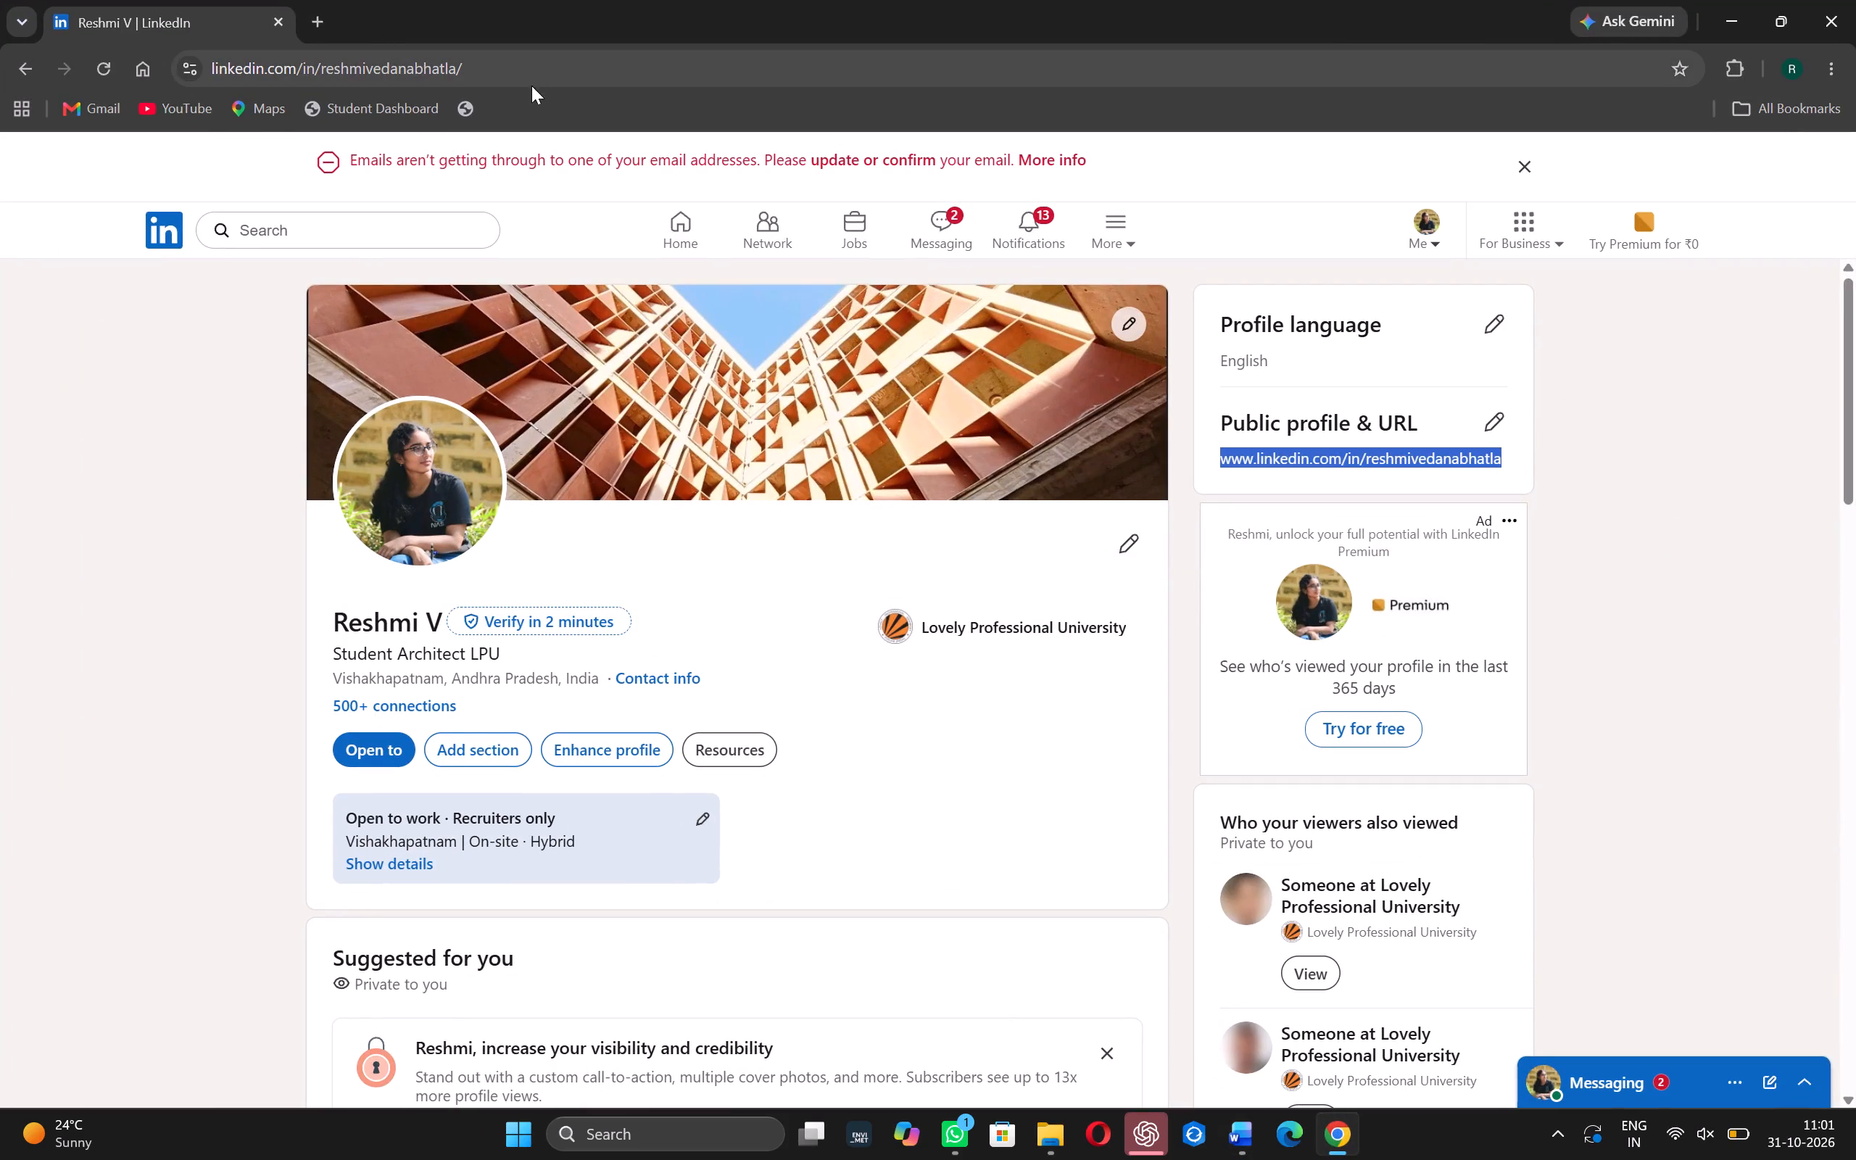
drag(492, 71, 0, 29)
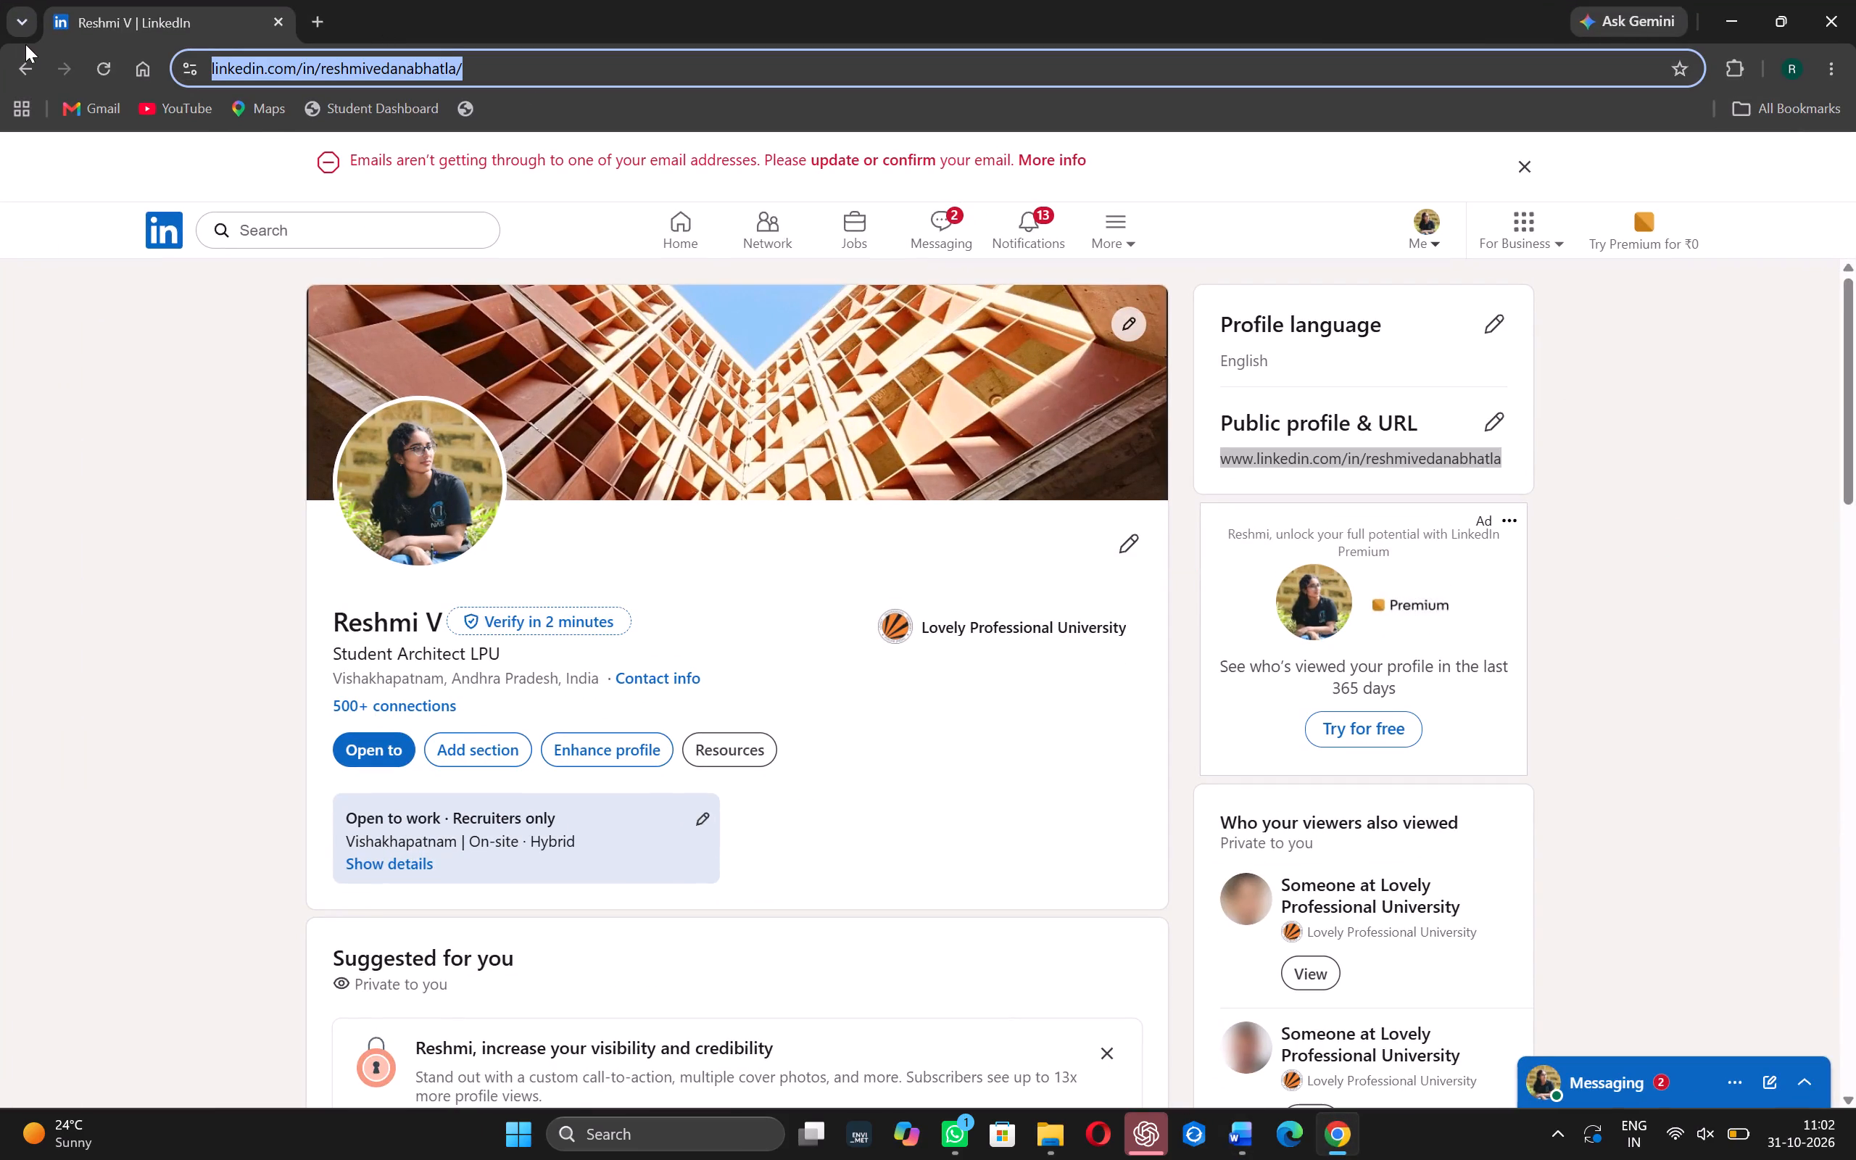
key(ctrl+c)
click(319, 8)
click(631, 456)
key(ctrl+v)
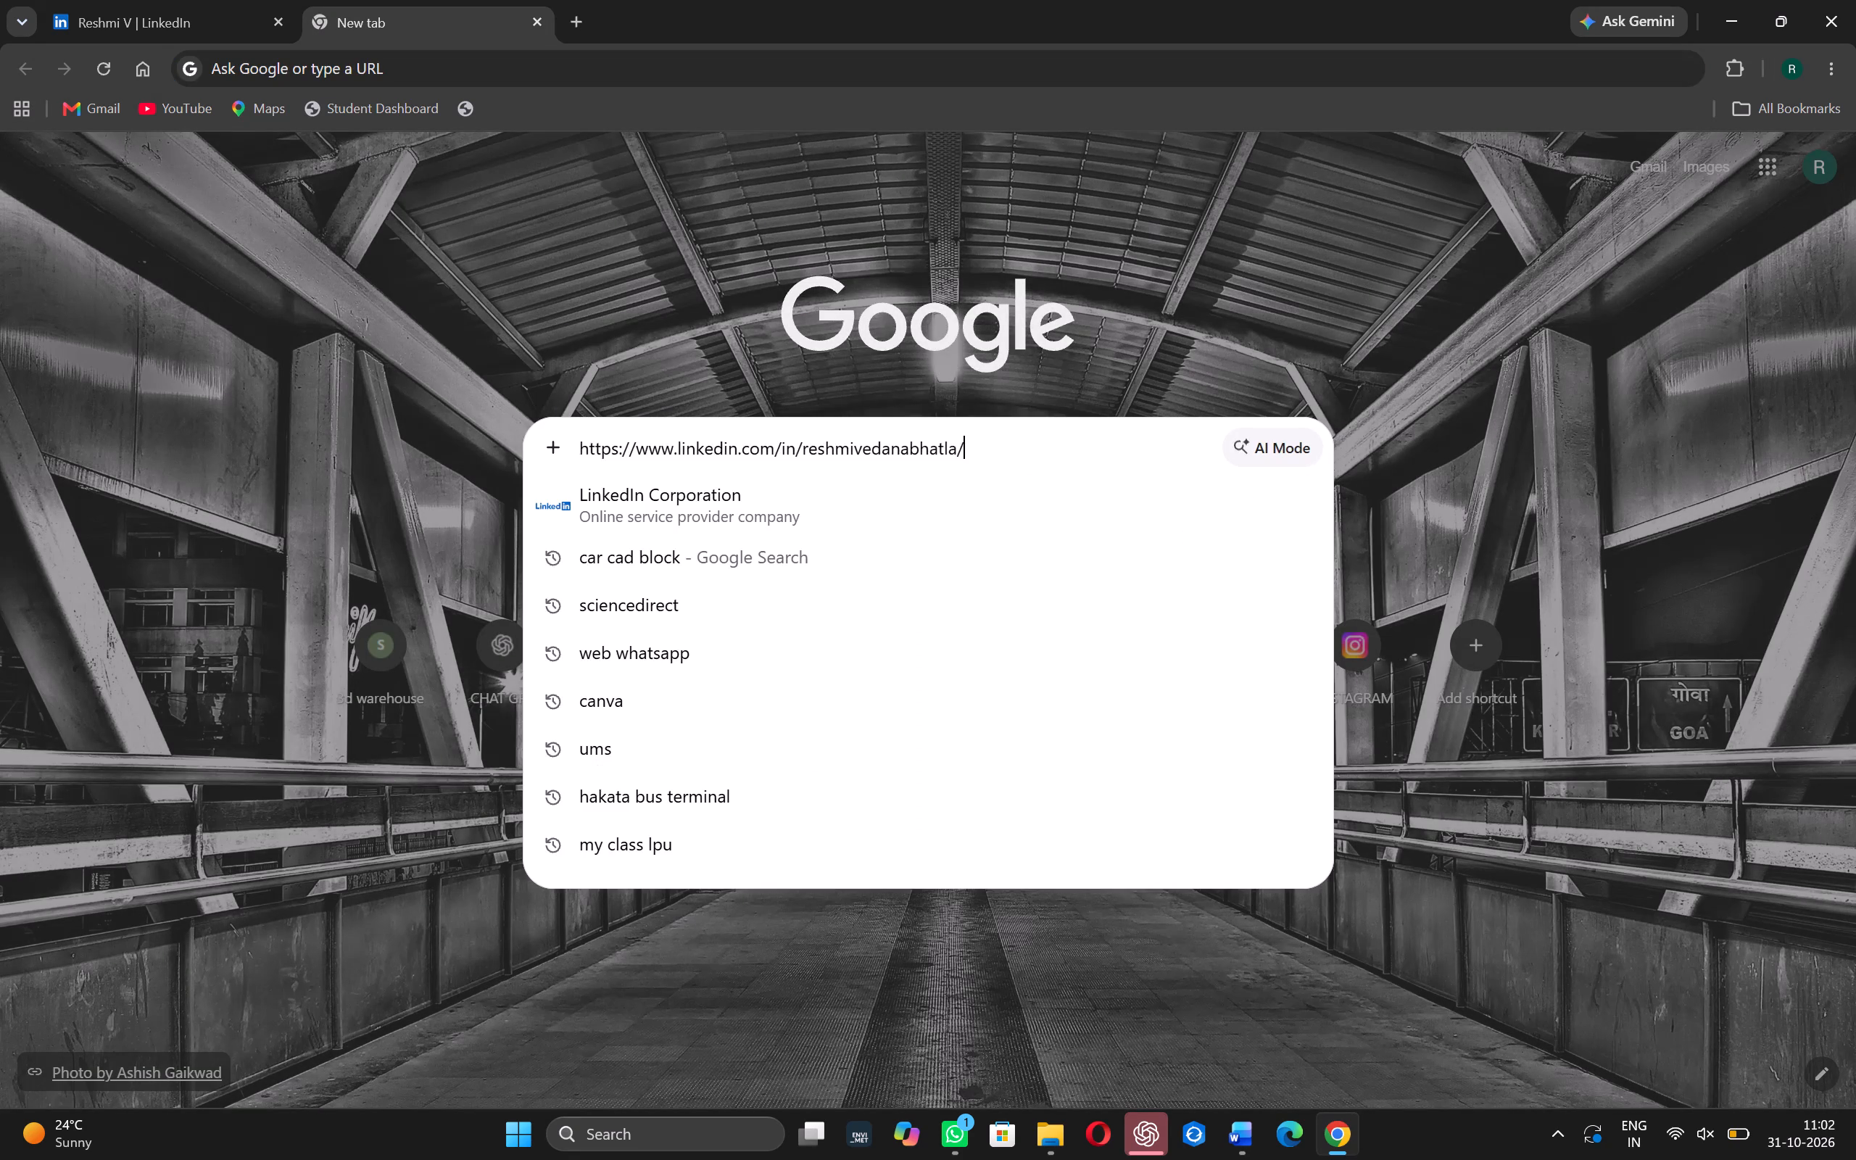
key(Return)
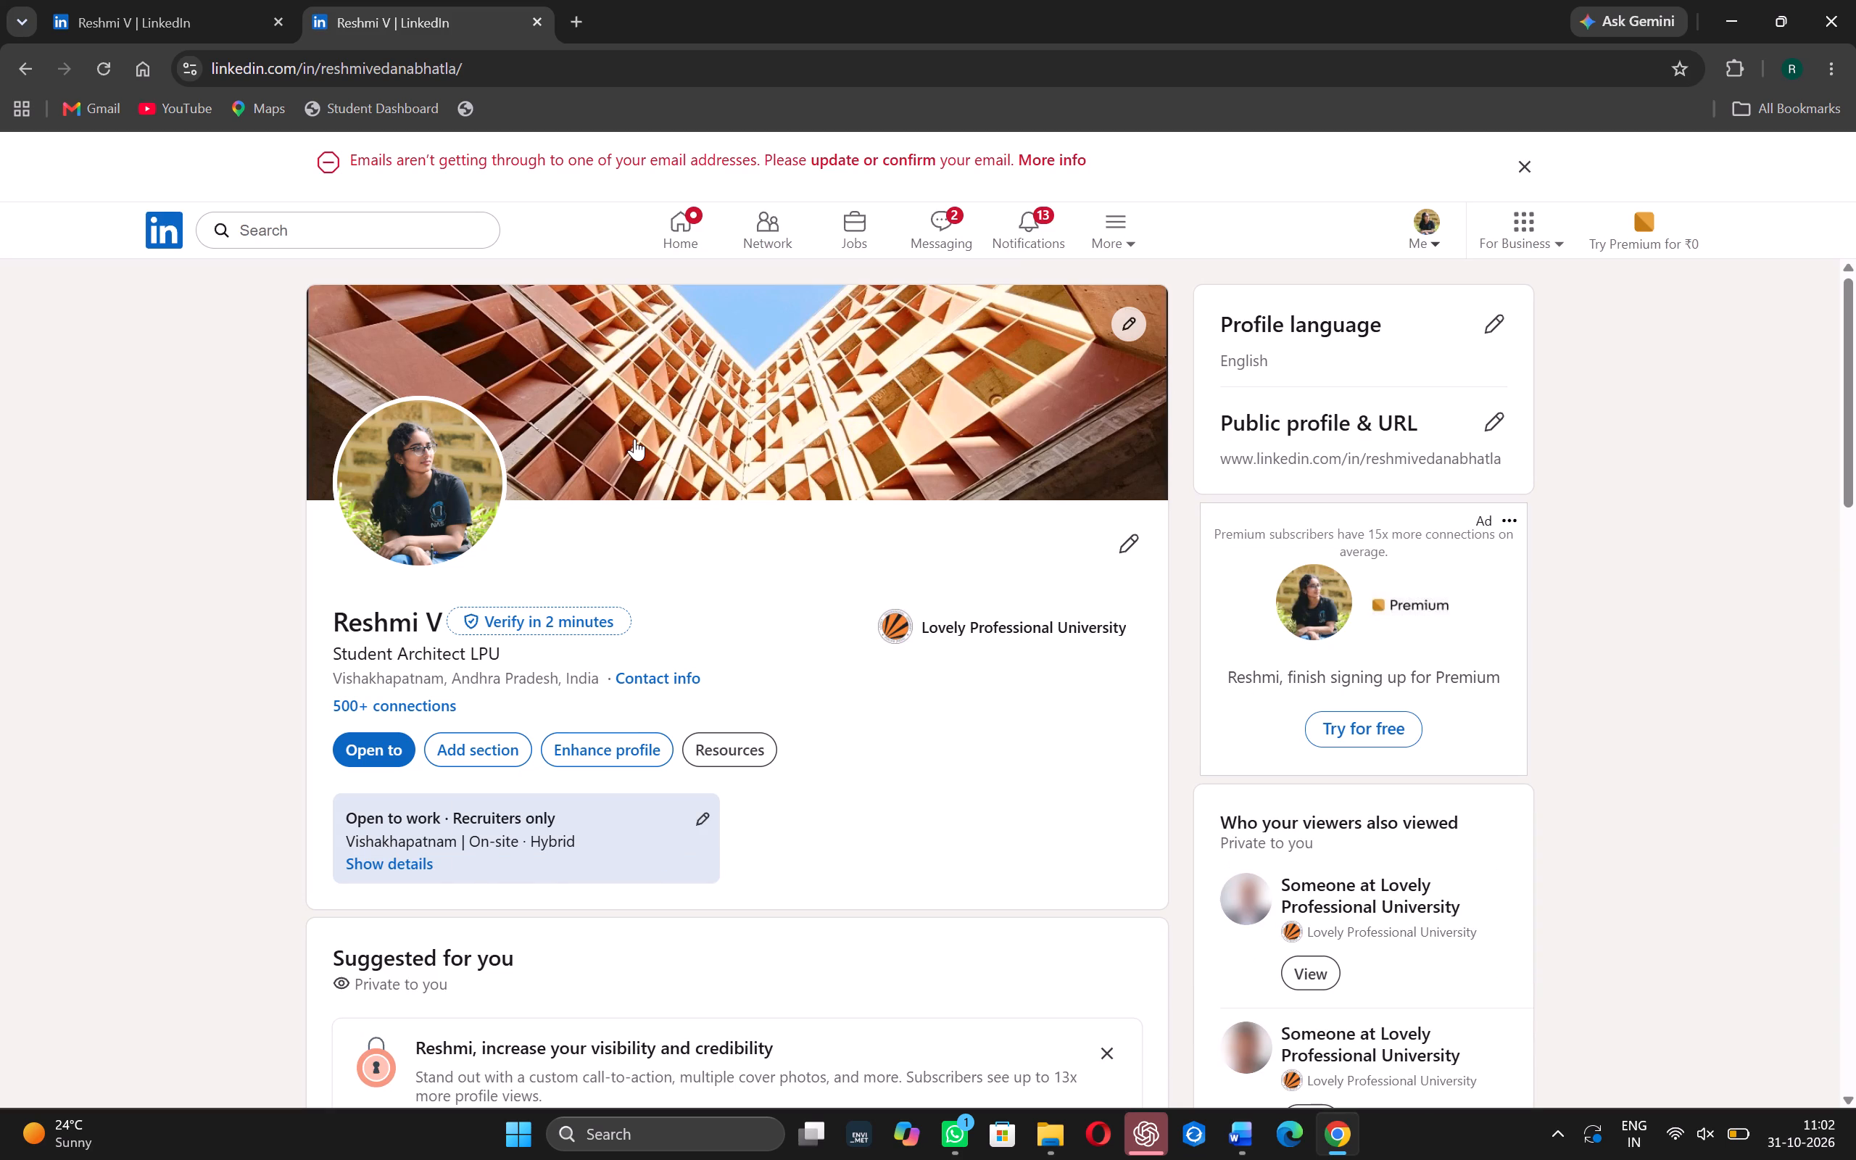
Copy the LinkedIn link from the Resume Sample - Arch header, test it in a new Google Chrome tab, and close both test tabs.
click(1733, 21)
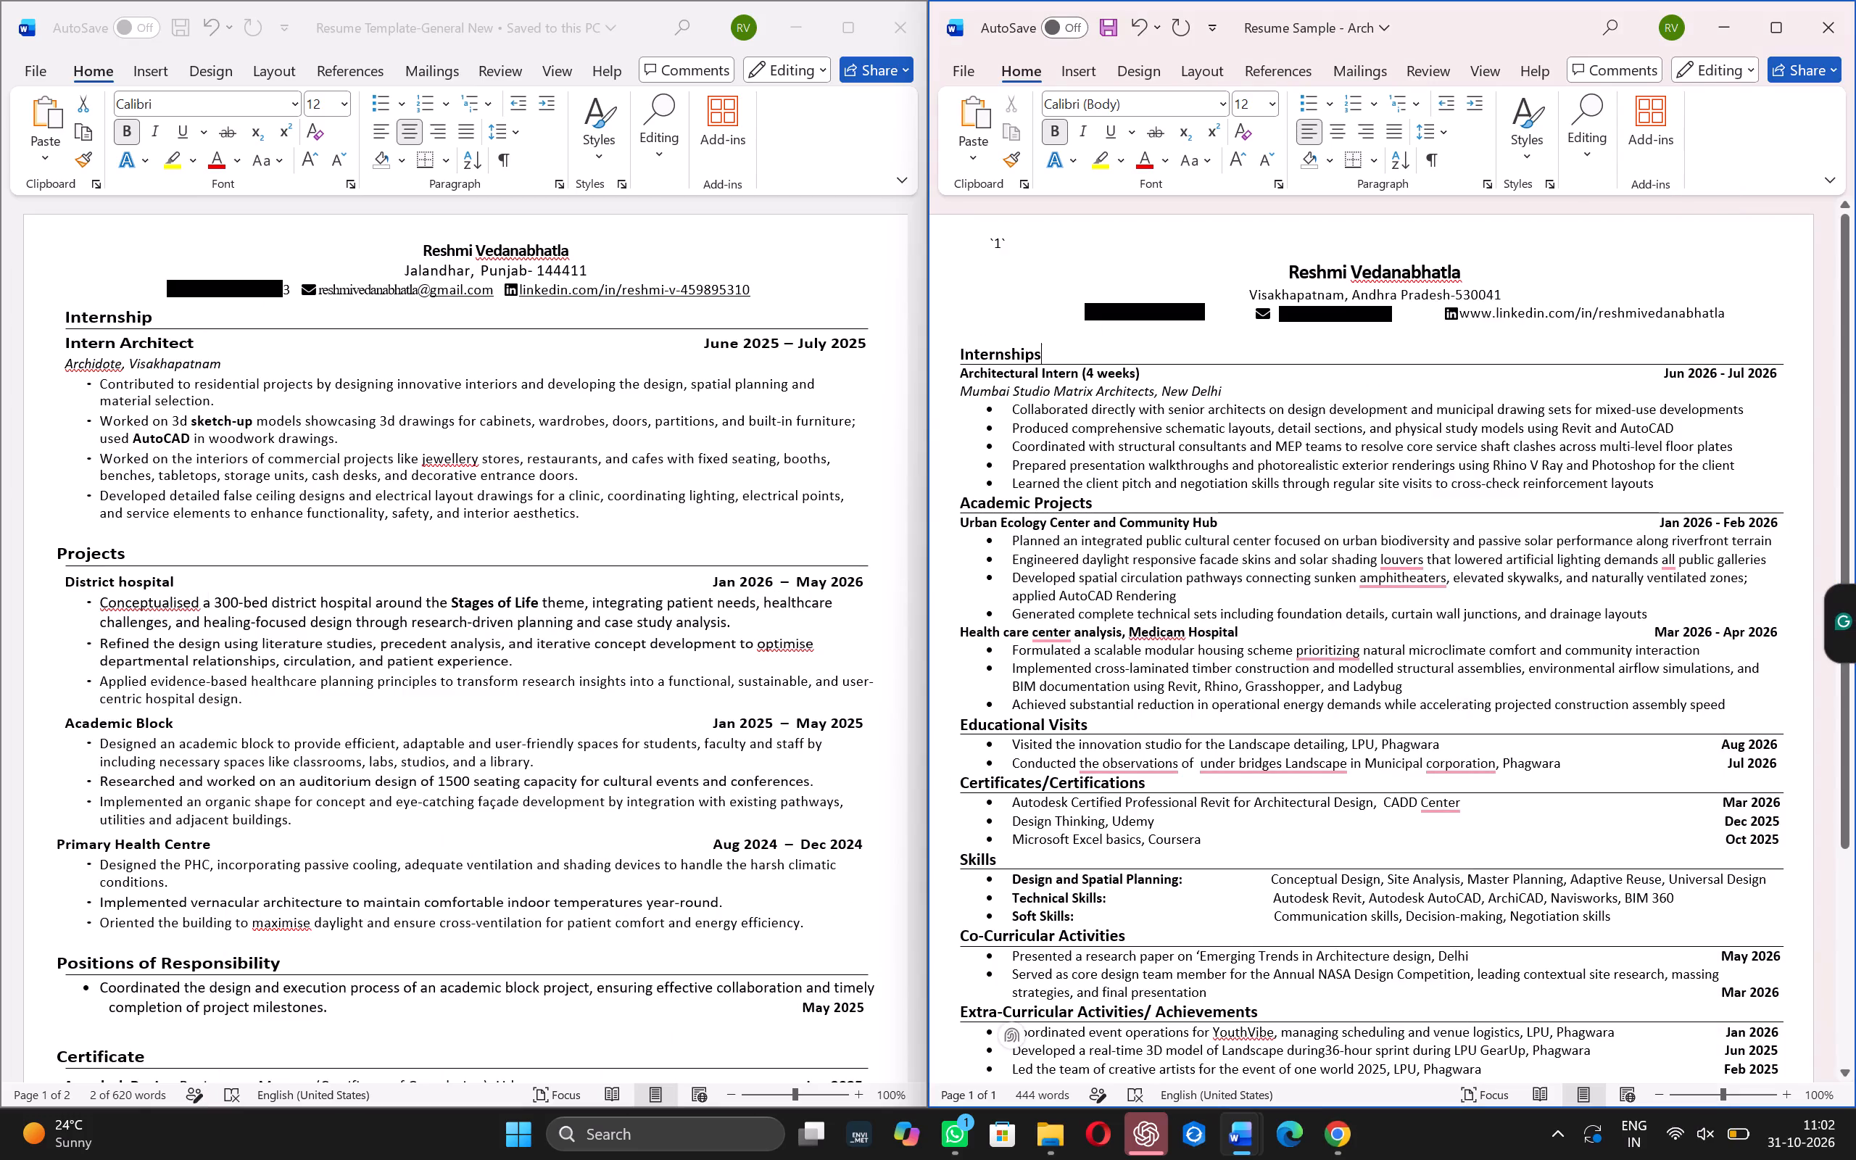
drag(1732, 312, 1472, 320)
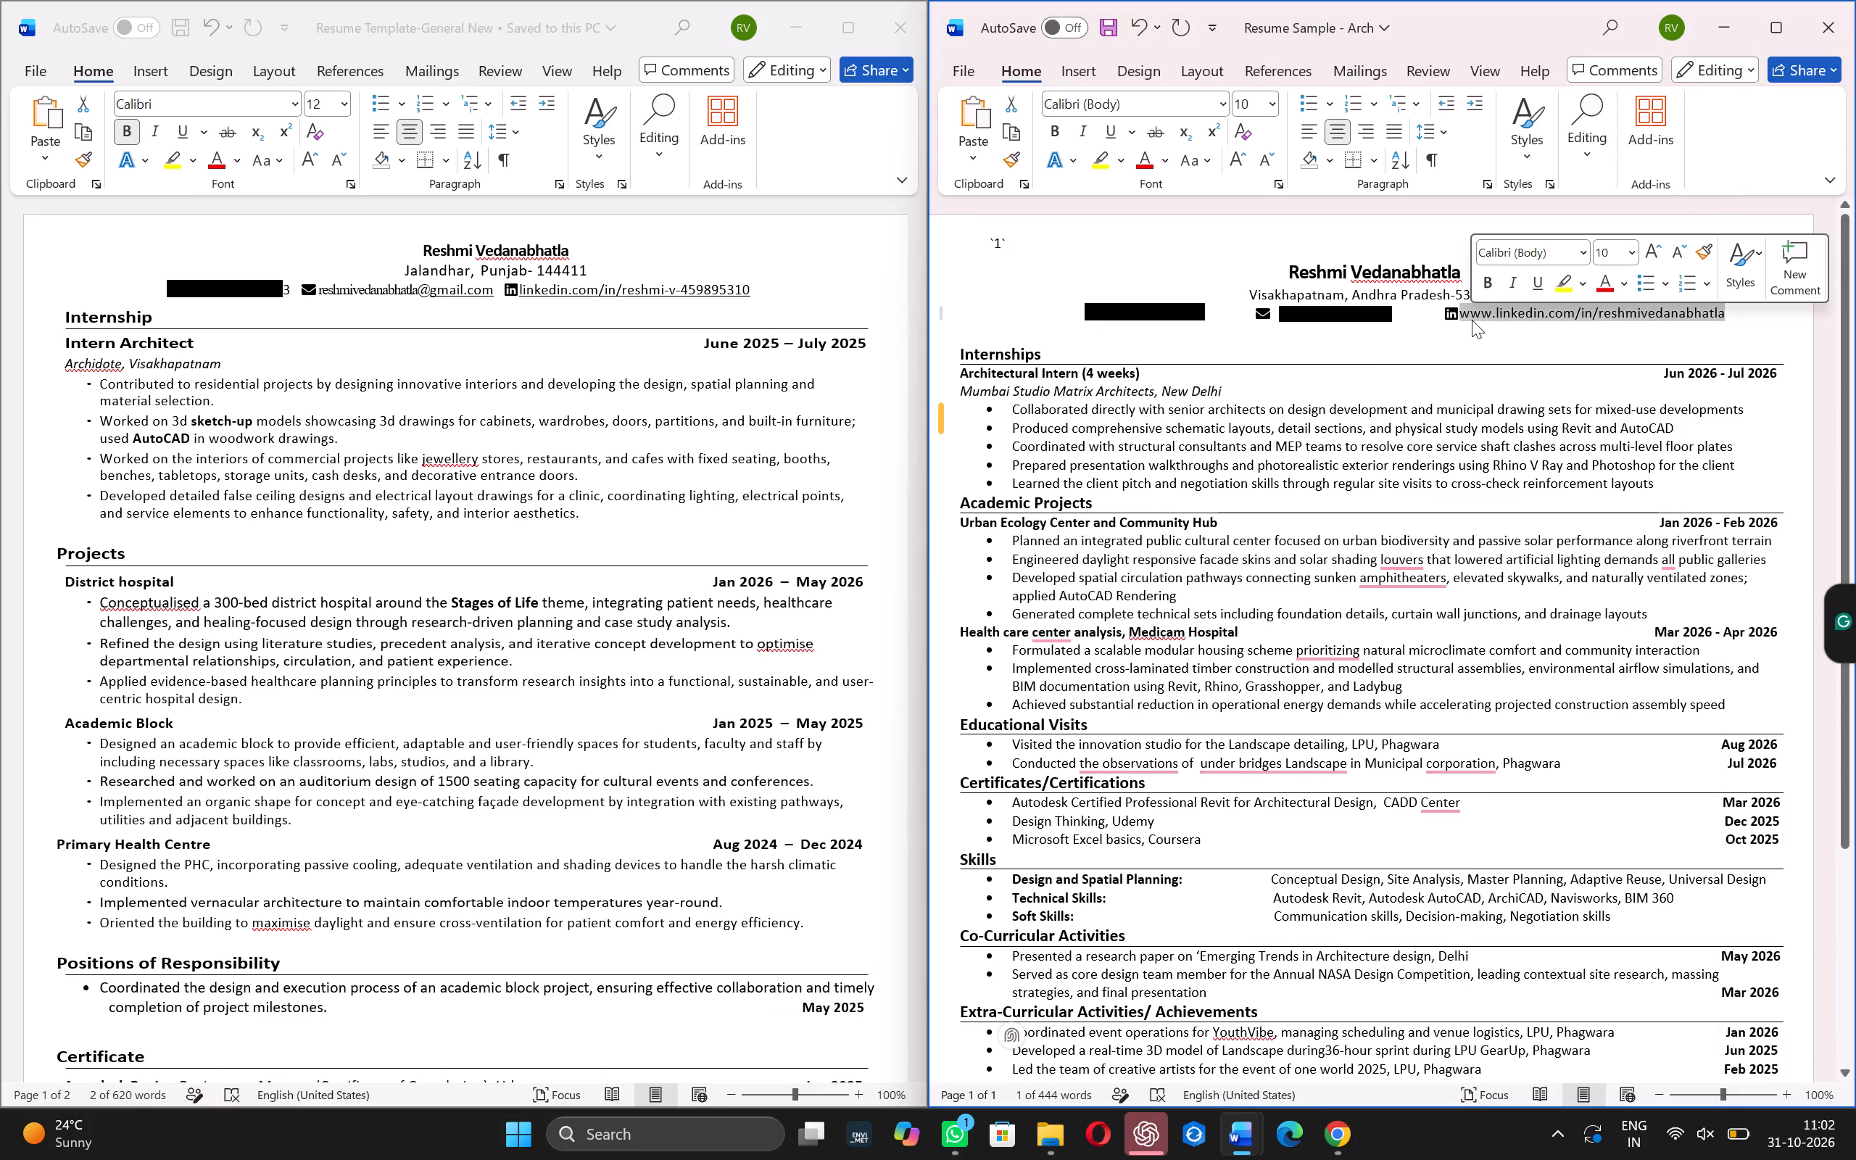
key(ctrl+c)
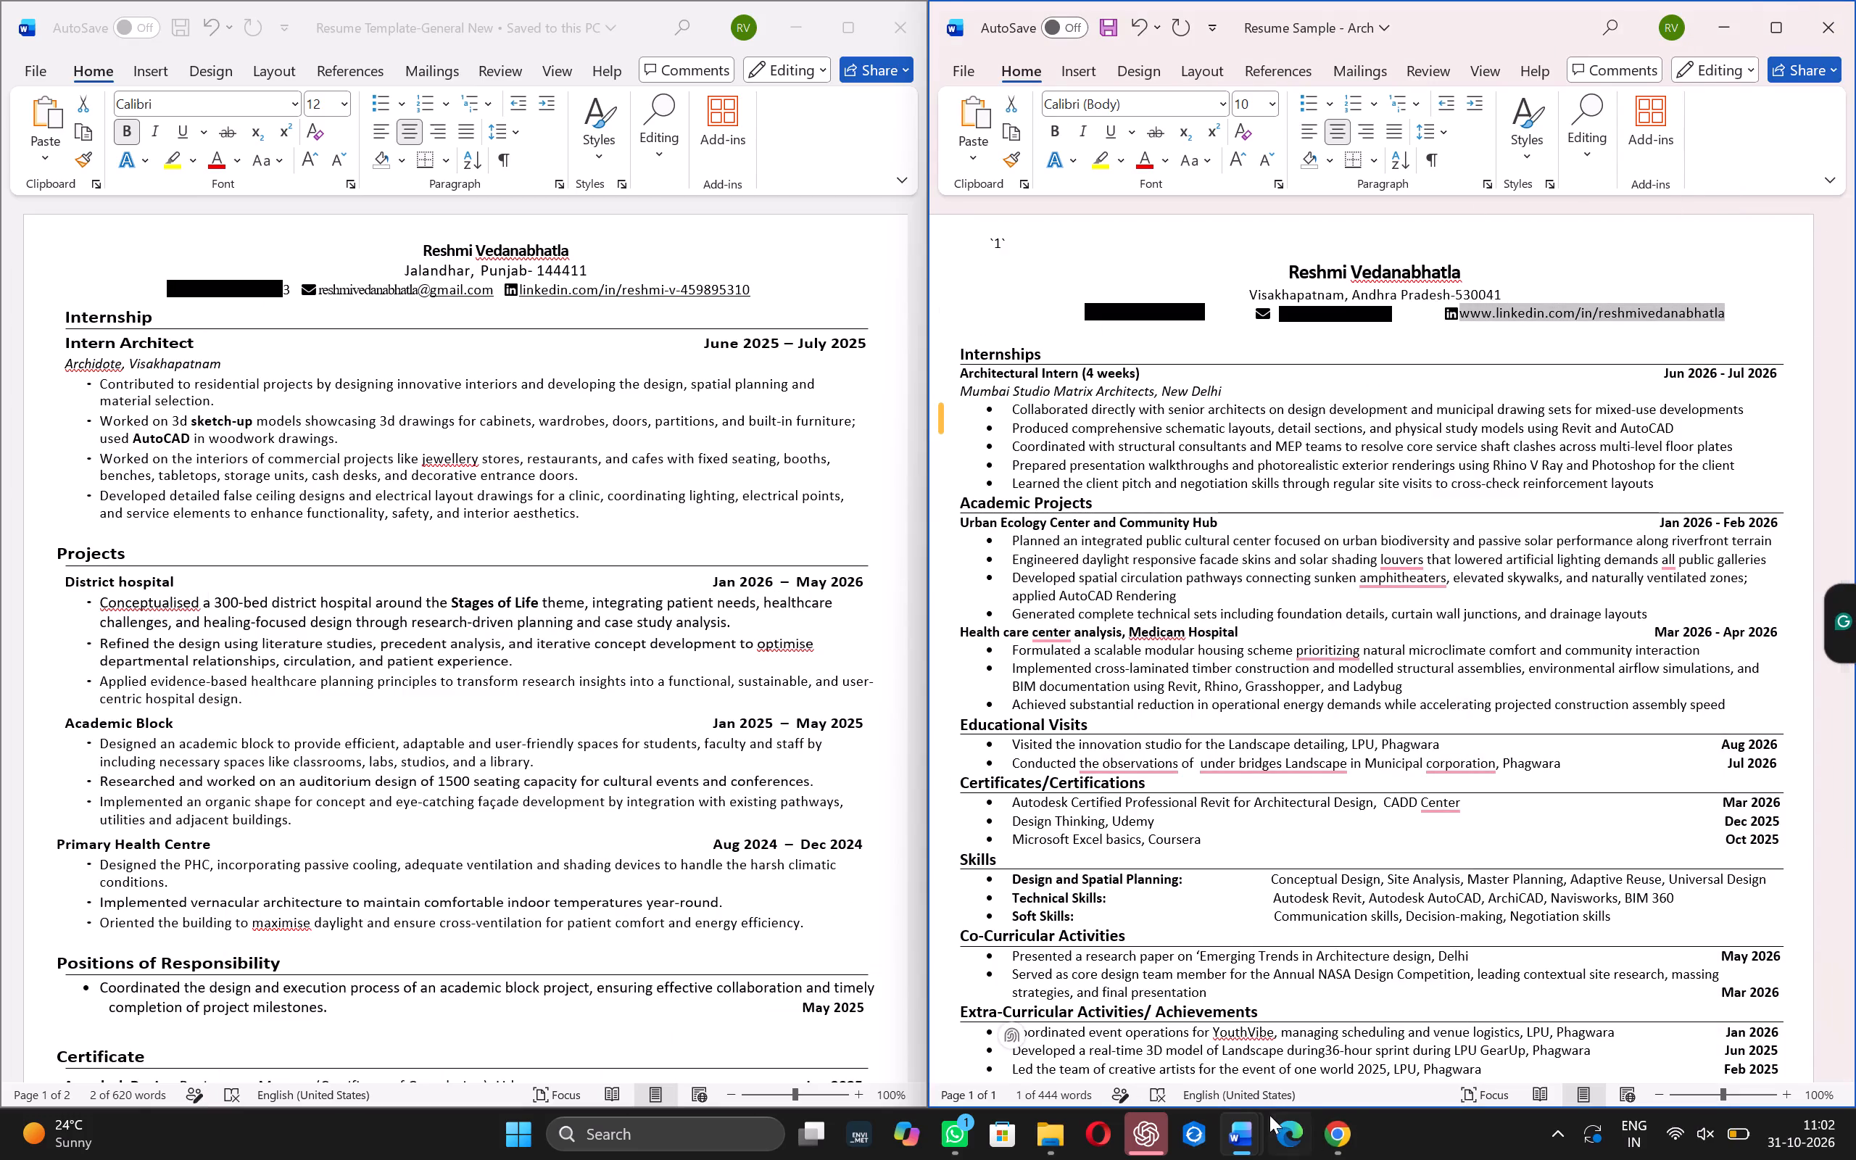
click(1325, 1130)
click(589, 17)
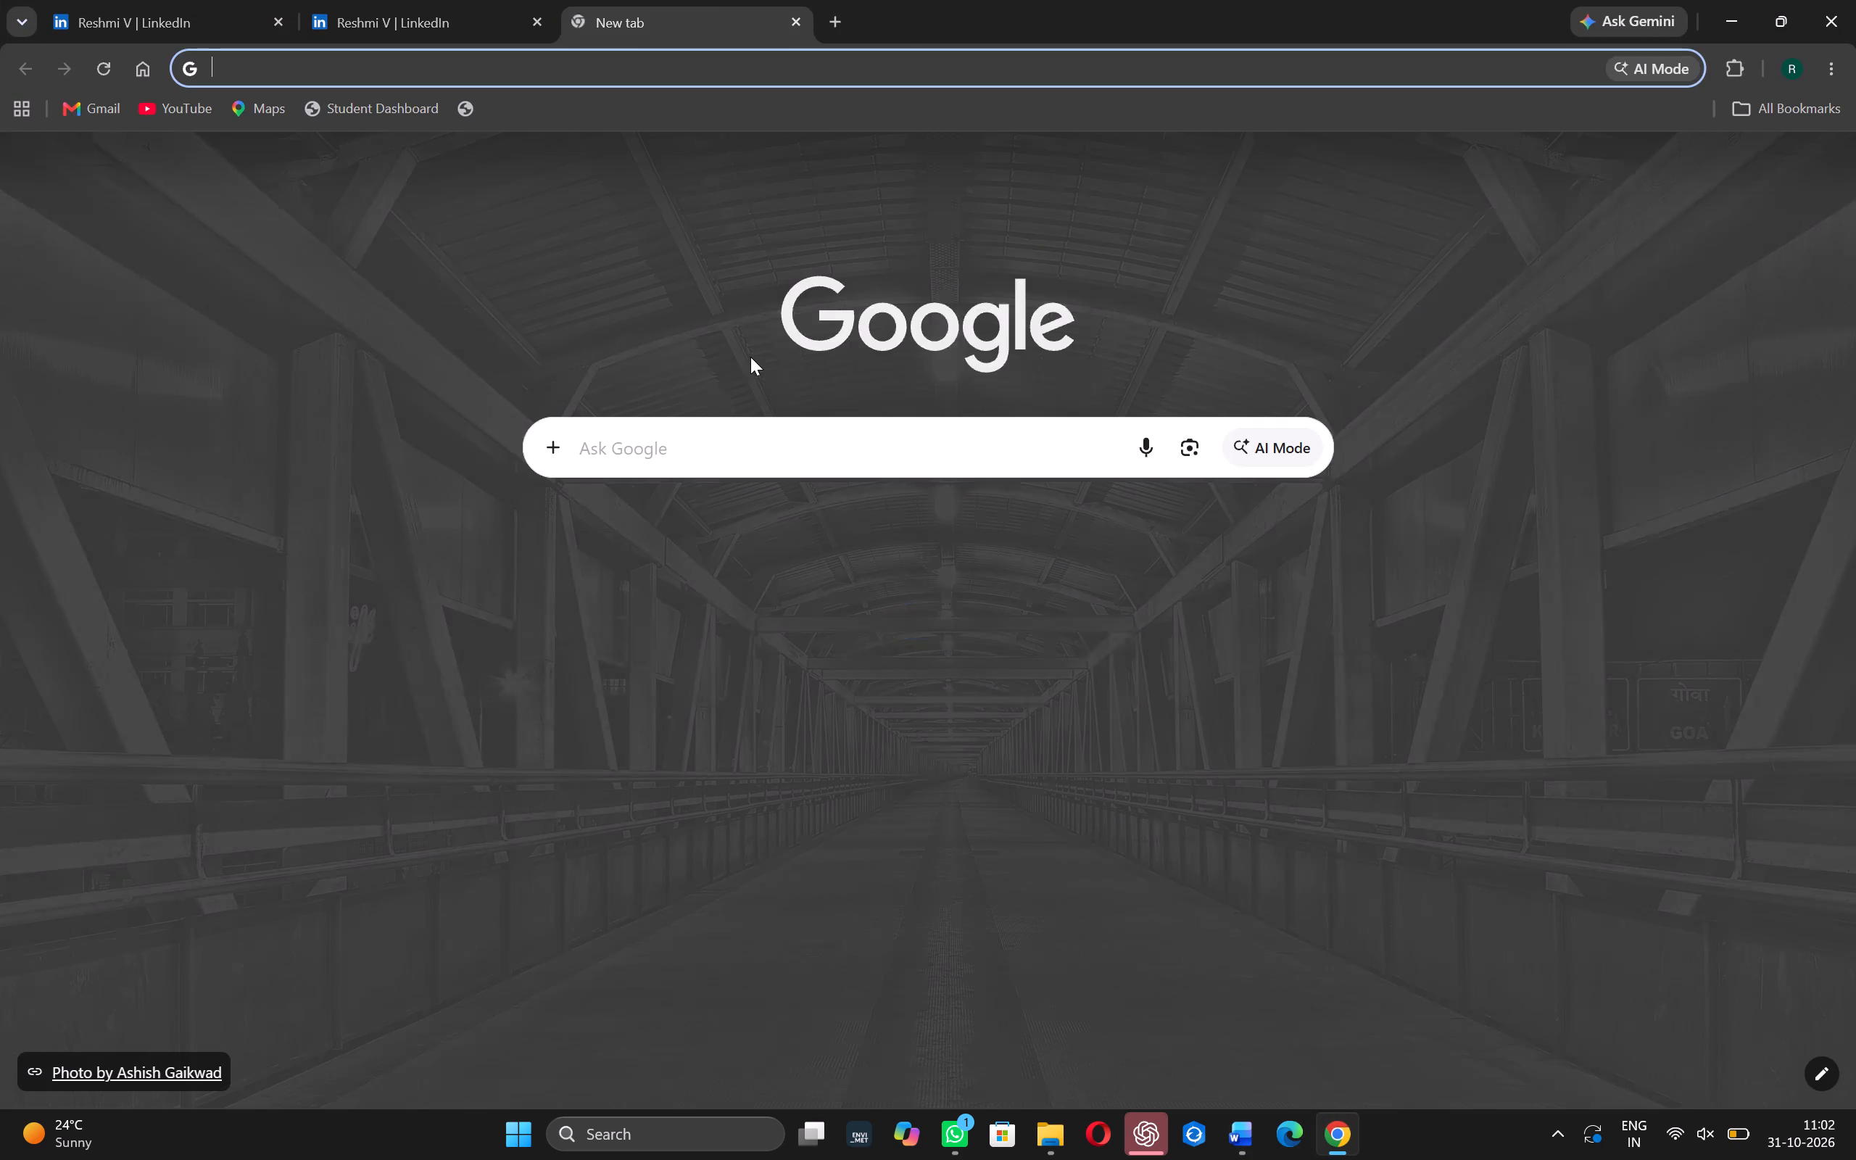
click(697, 436)
key(ctrl+v)
key(Return)
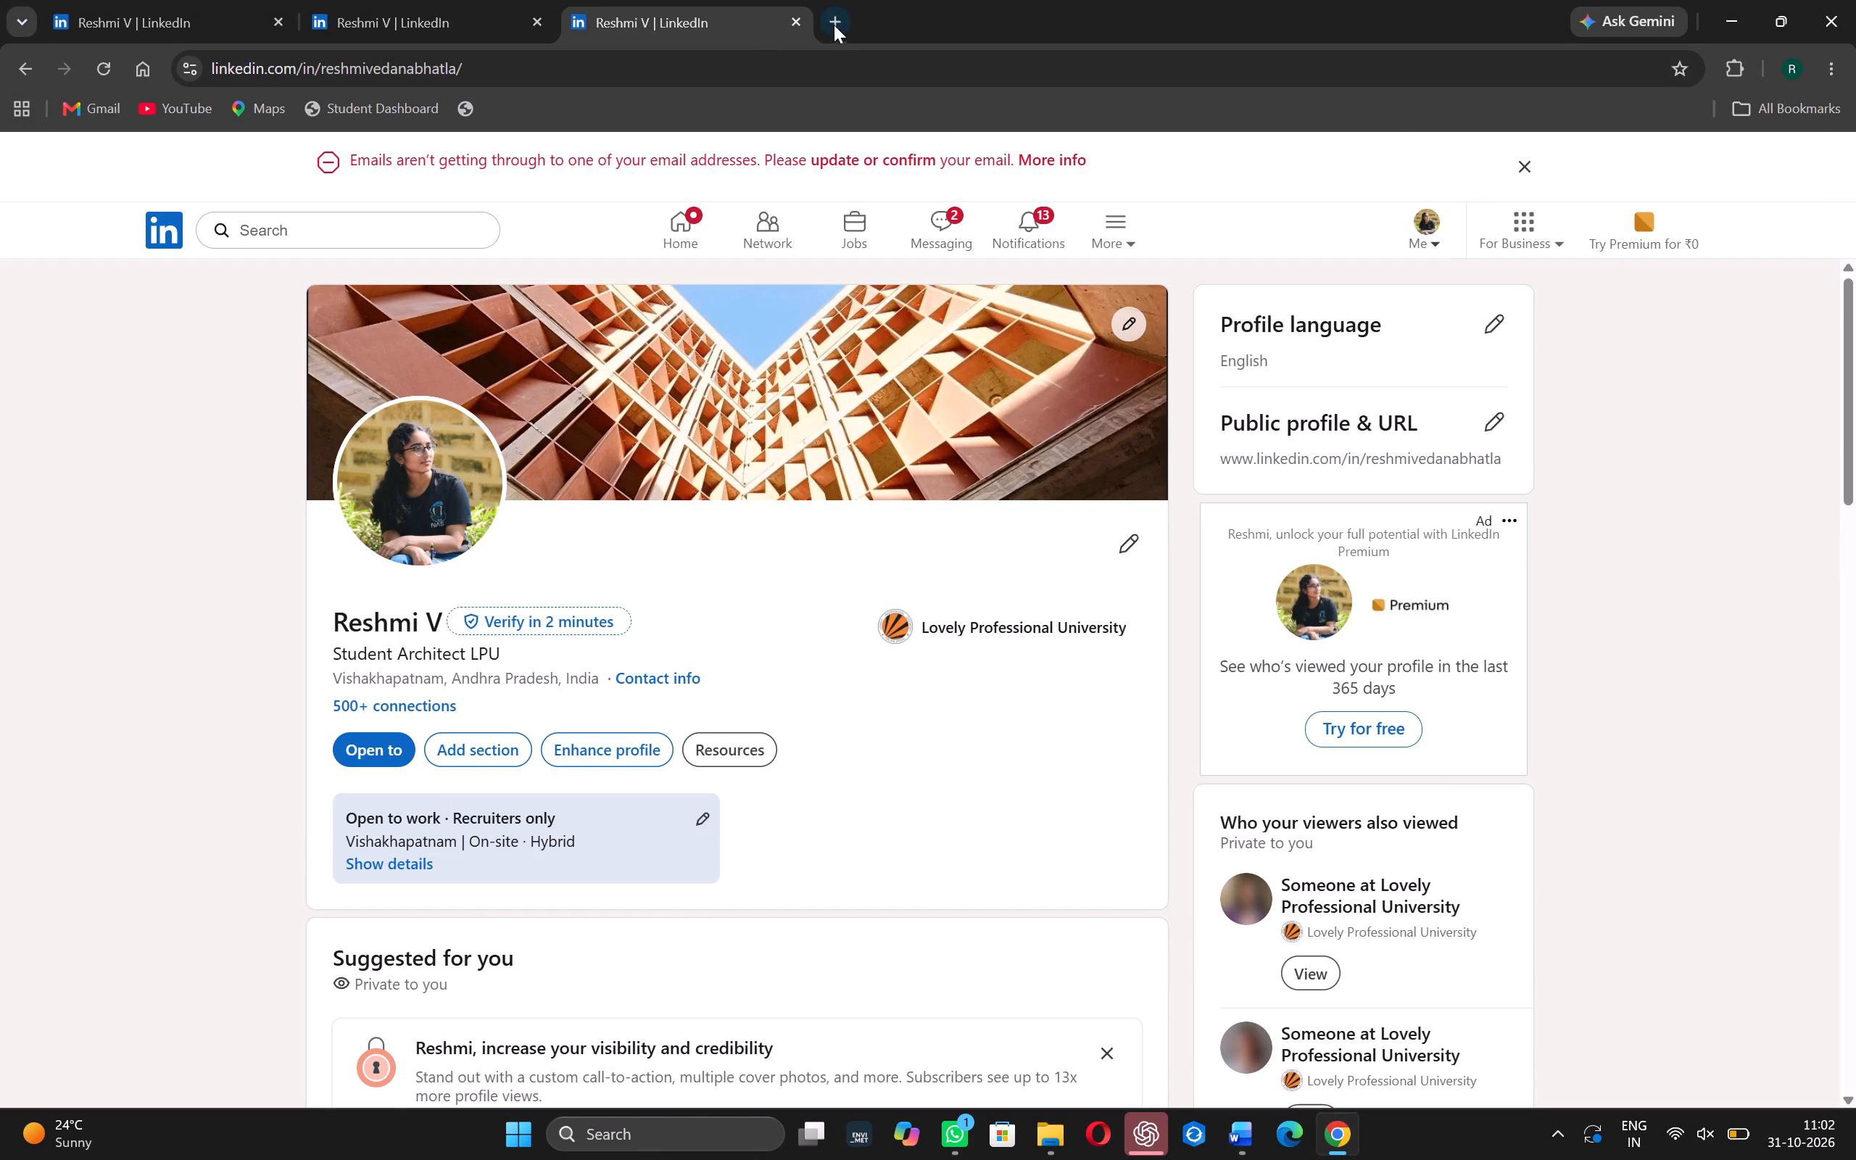
click(797, 24)
click(541, 14)
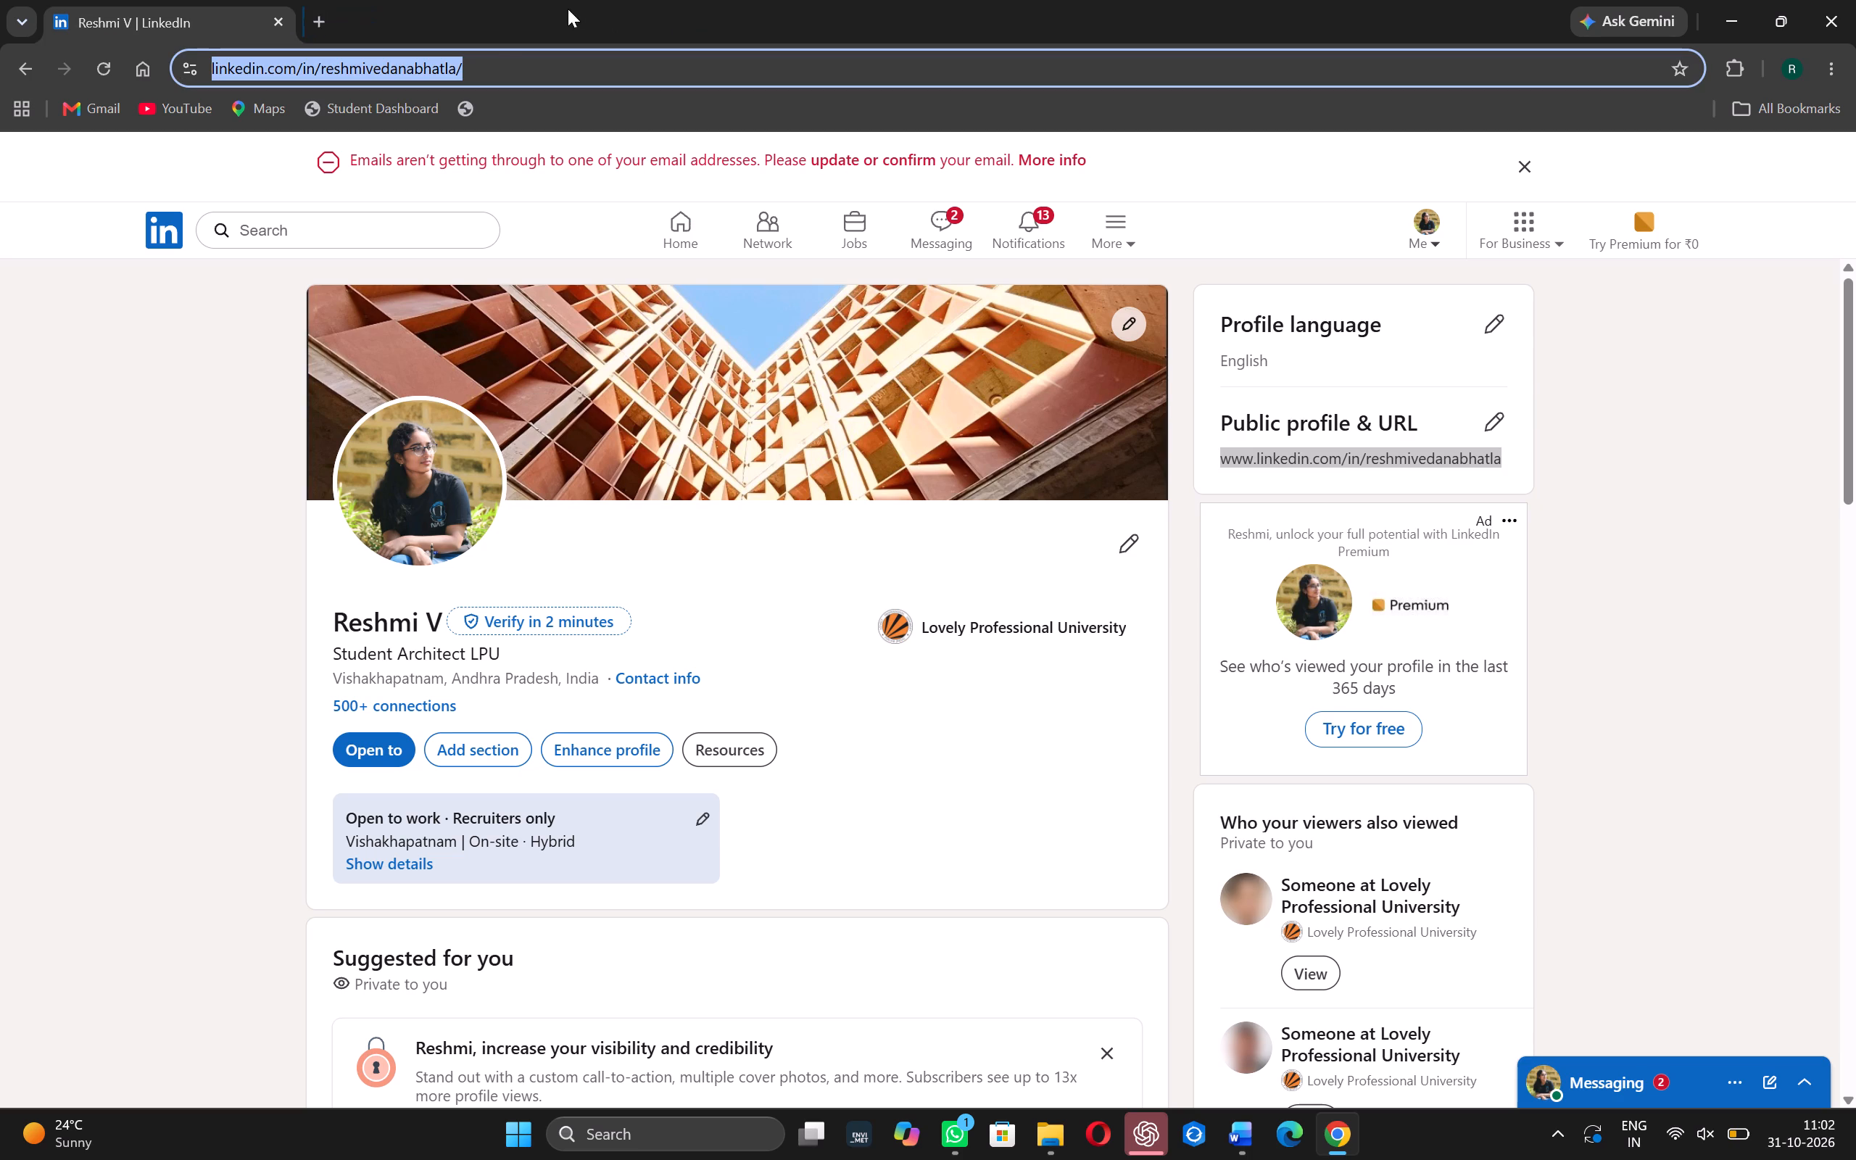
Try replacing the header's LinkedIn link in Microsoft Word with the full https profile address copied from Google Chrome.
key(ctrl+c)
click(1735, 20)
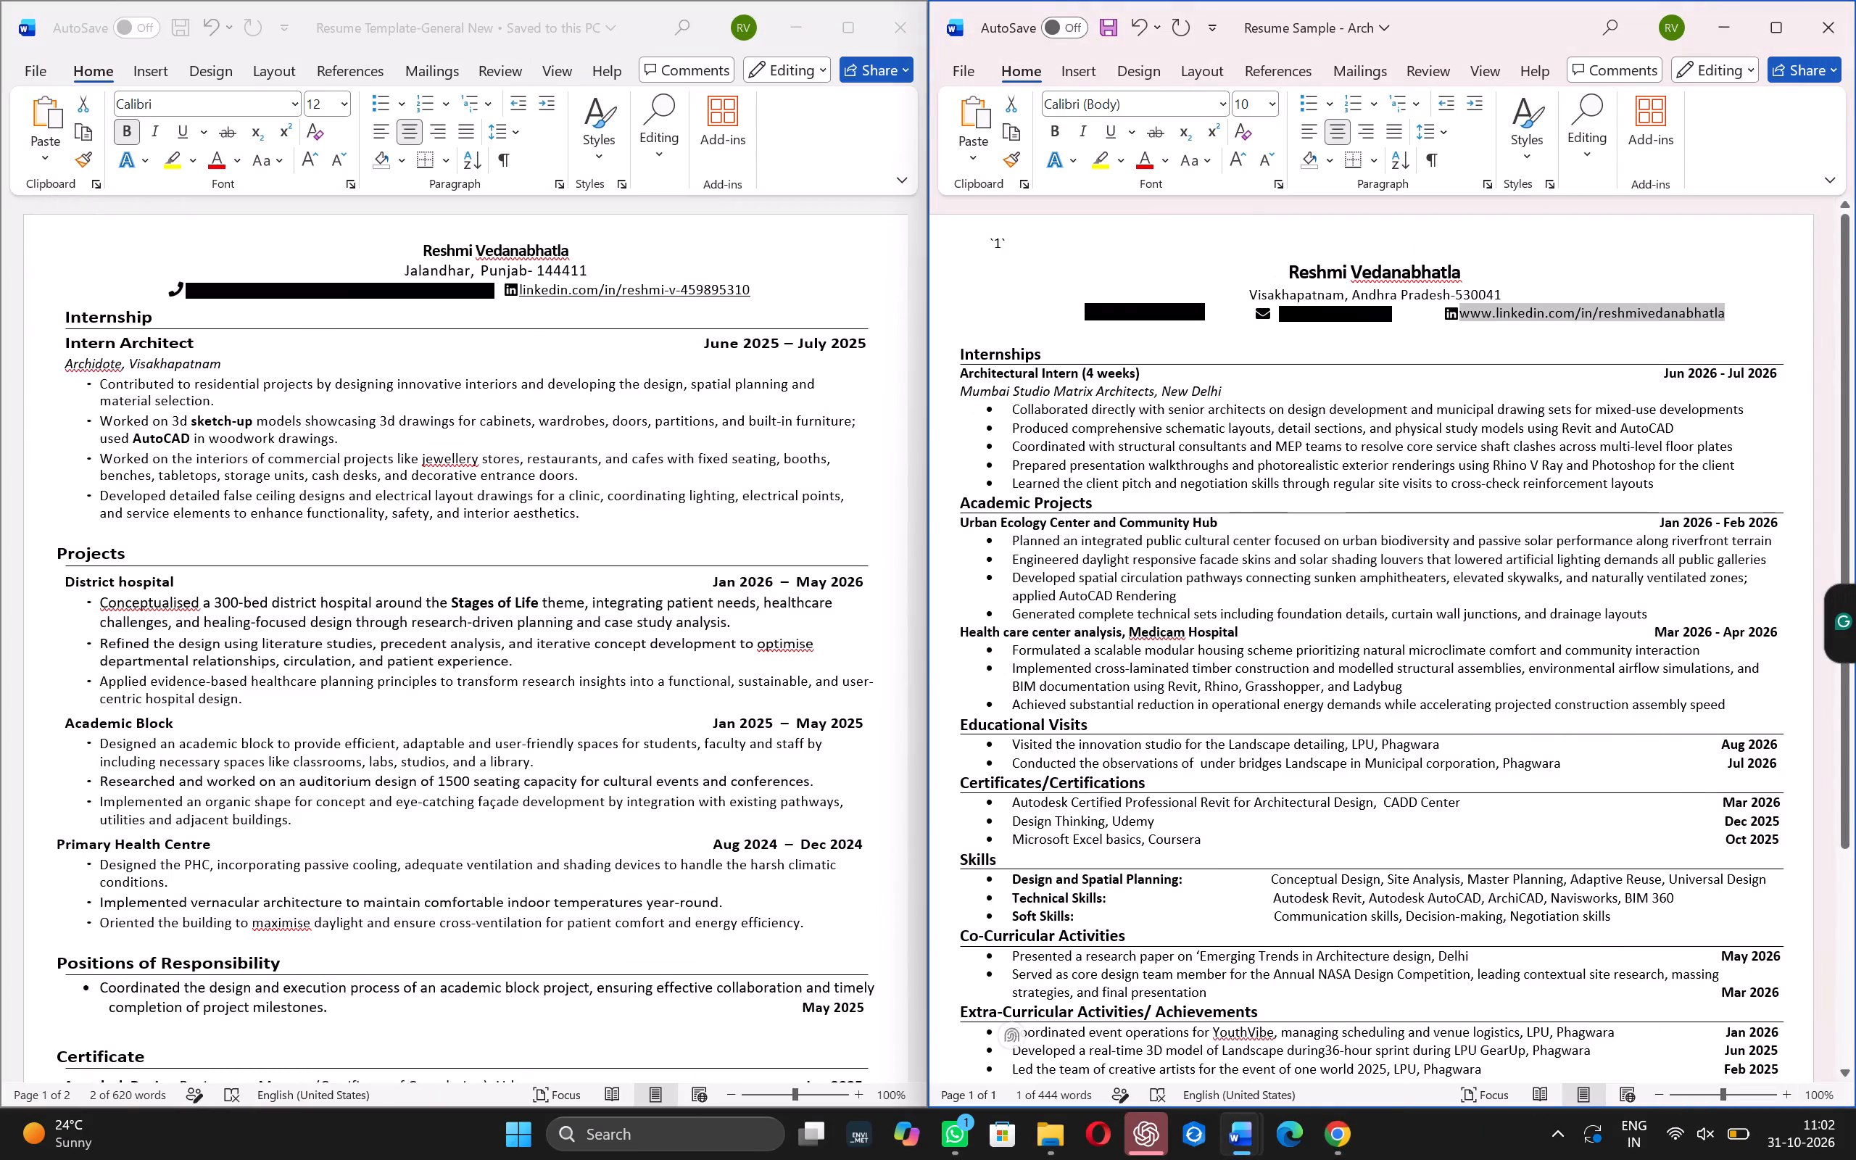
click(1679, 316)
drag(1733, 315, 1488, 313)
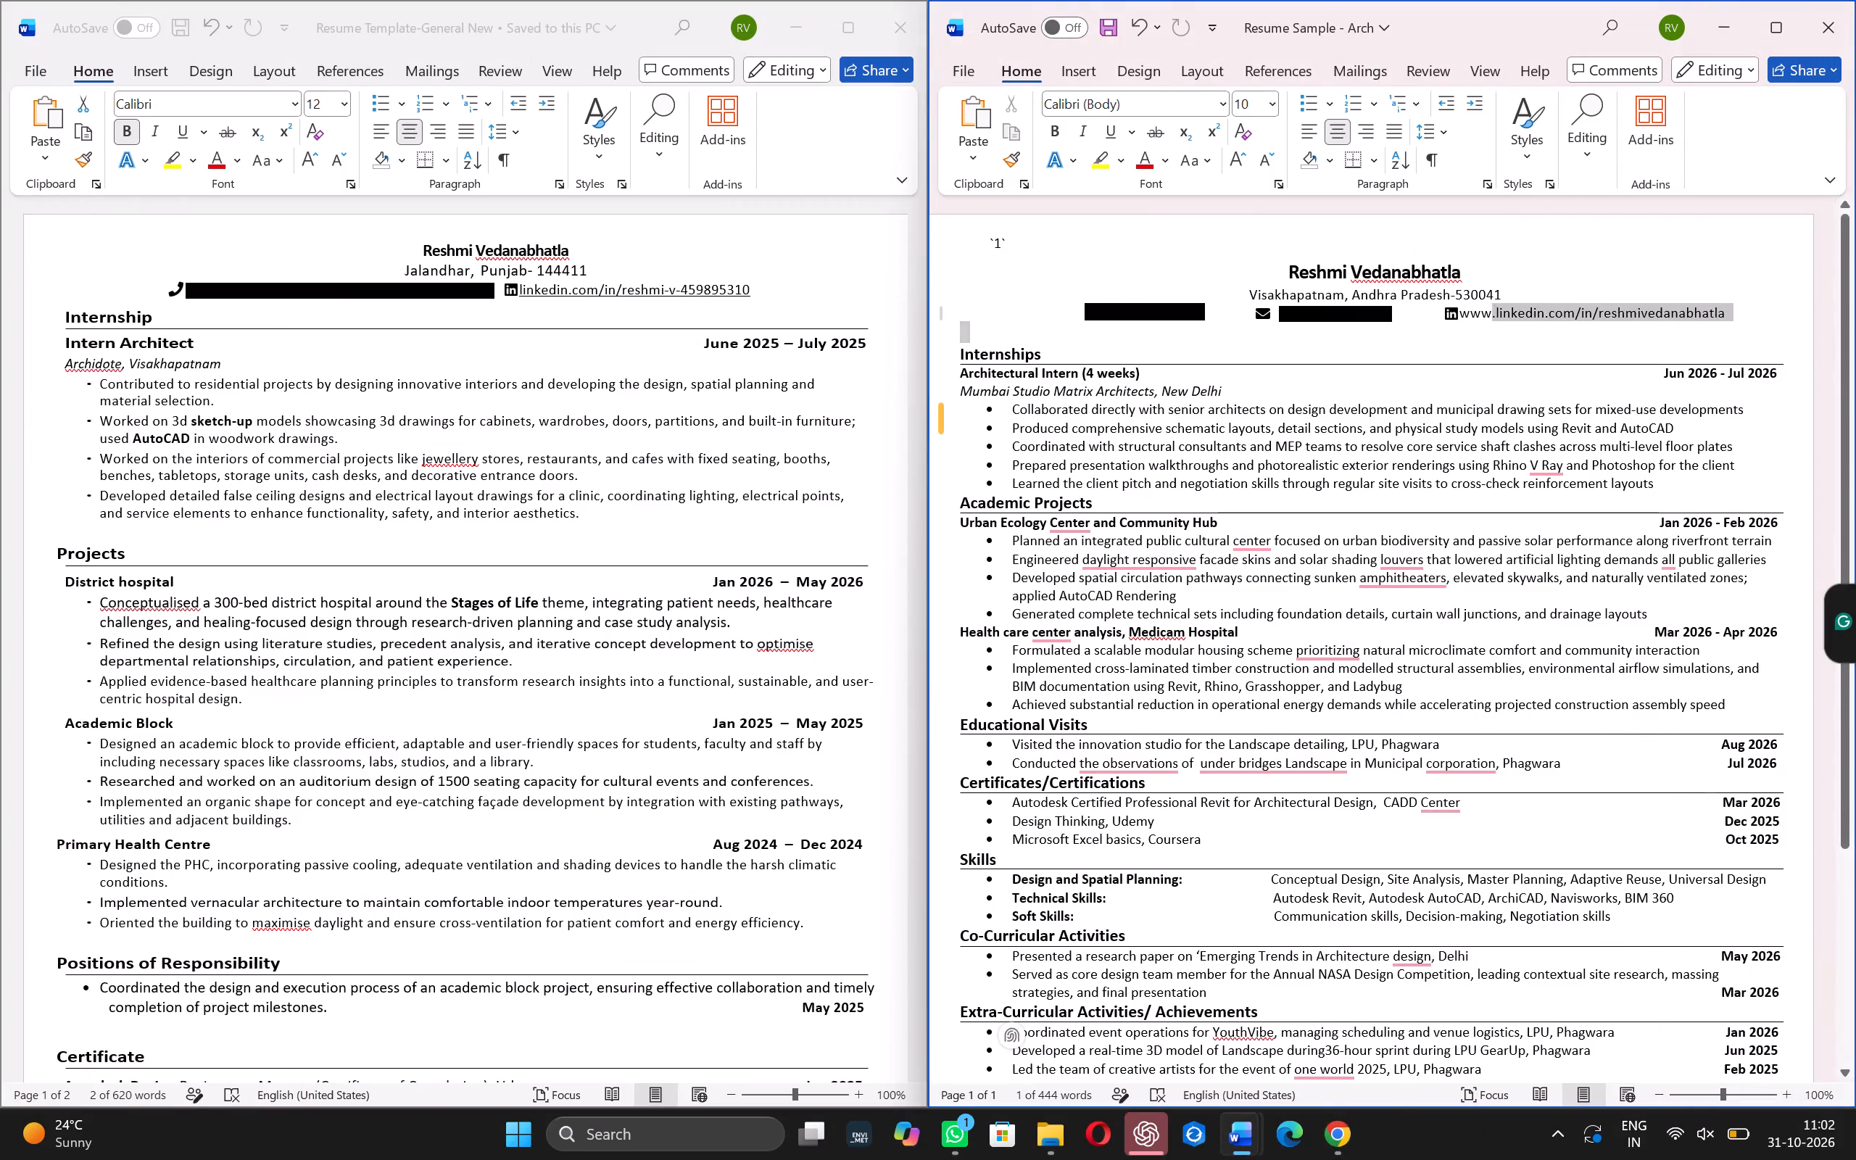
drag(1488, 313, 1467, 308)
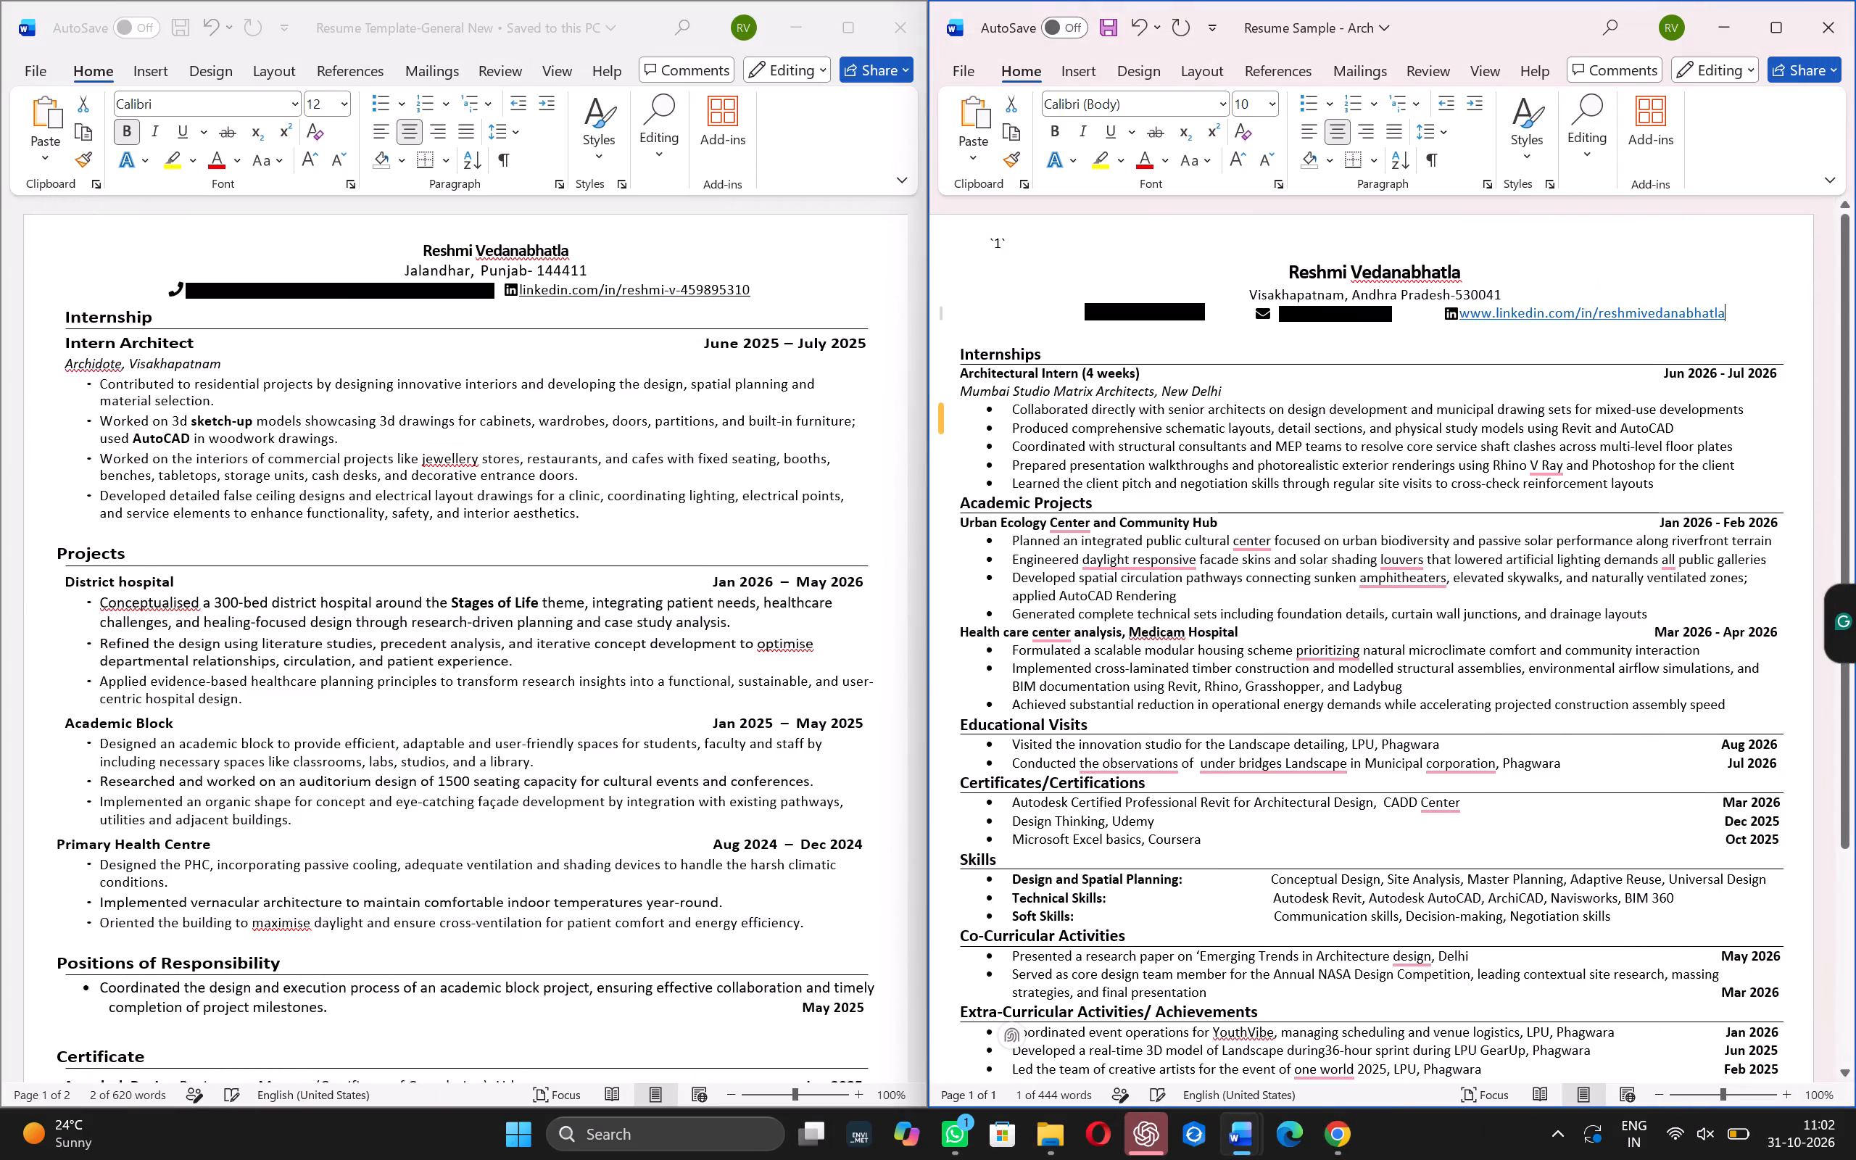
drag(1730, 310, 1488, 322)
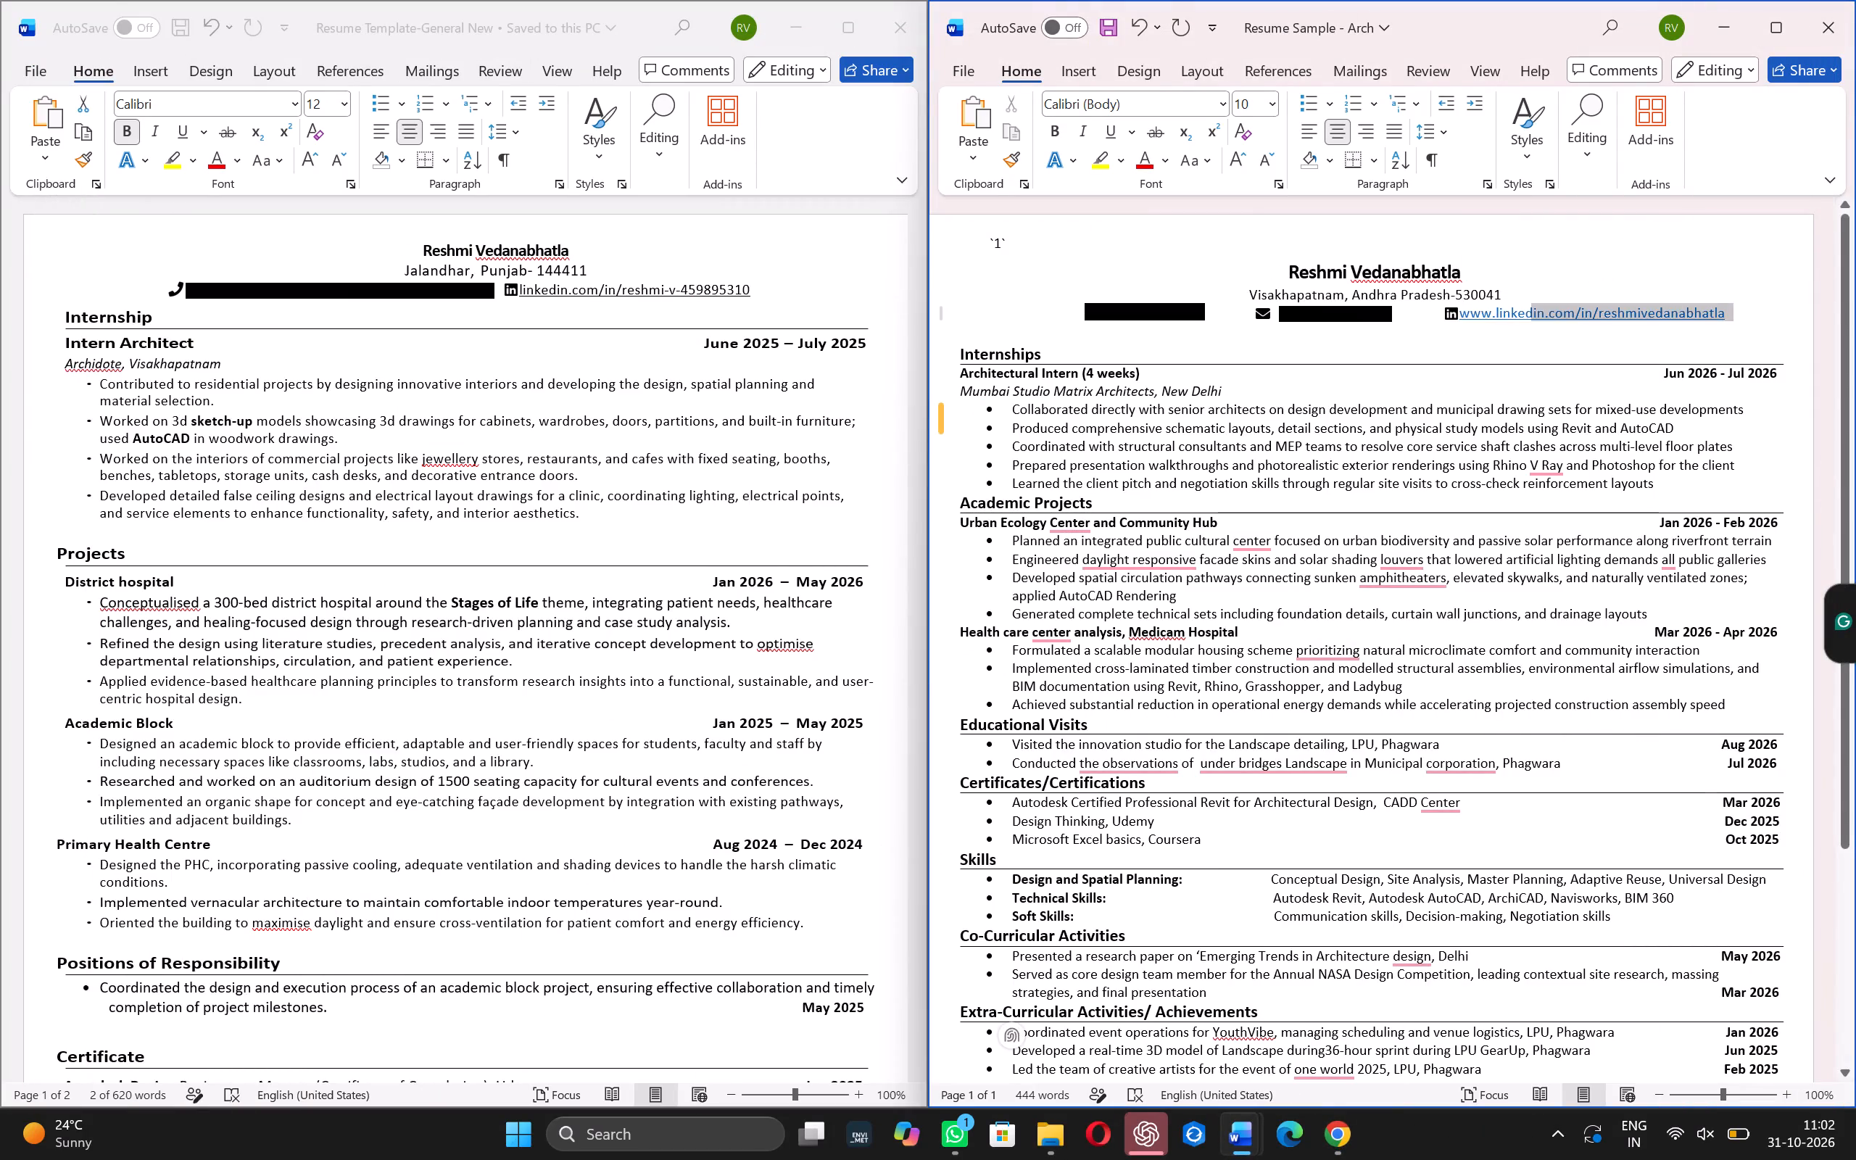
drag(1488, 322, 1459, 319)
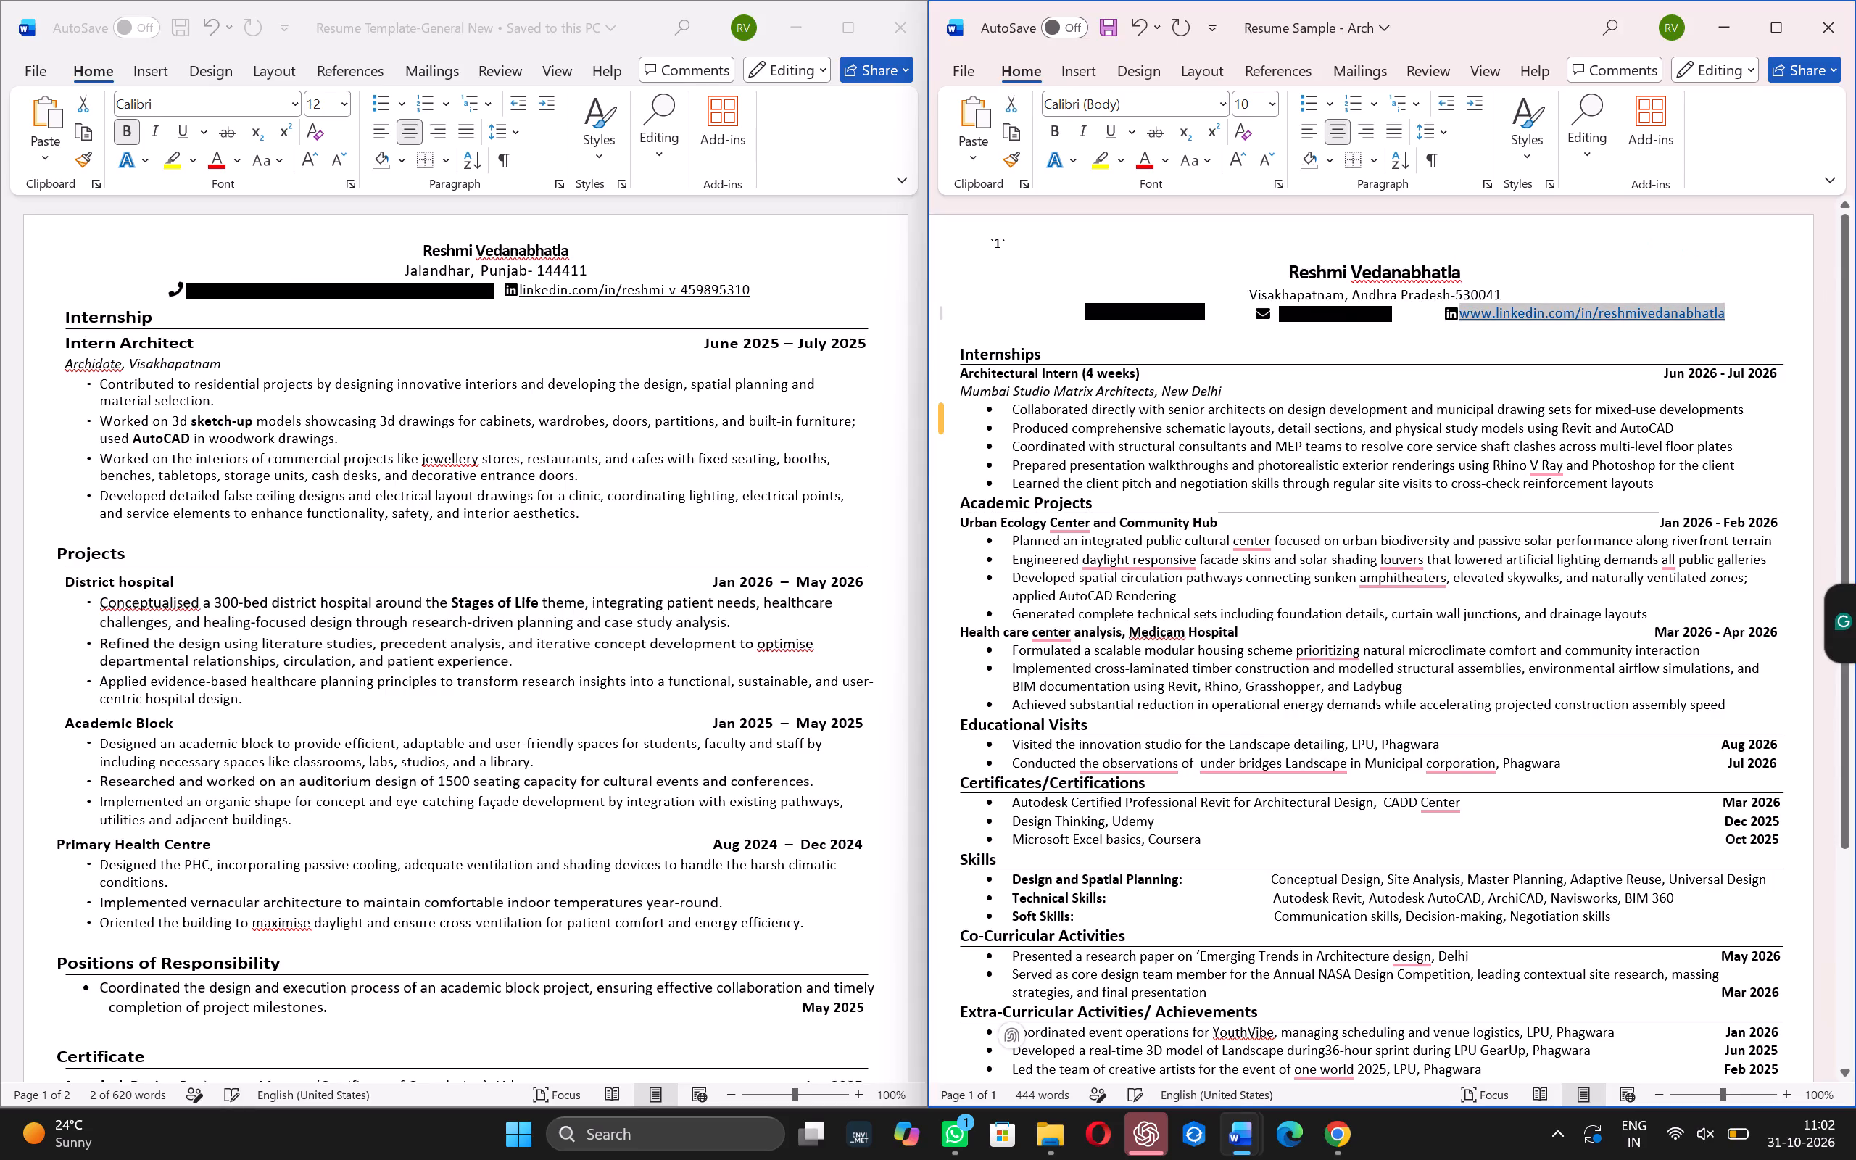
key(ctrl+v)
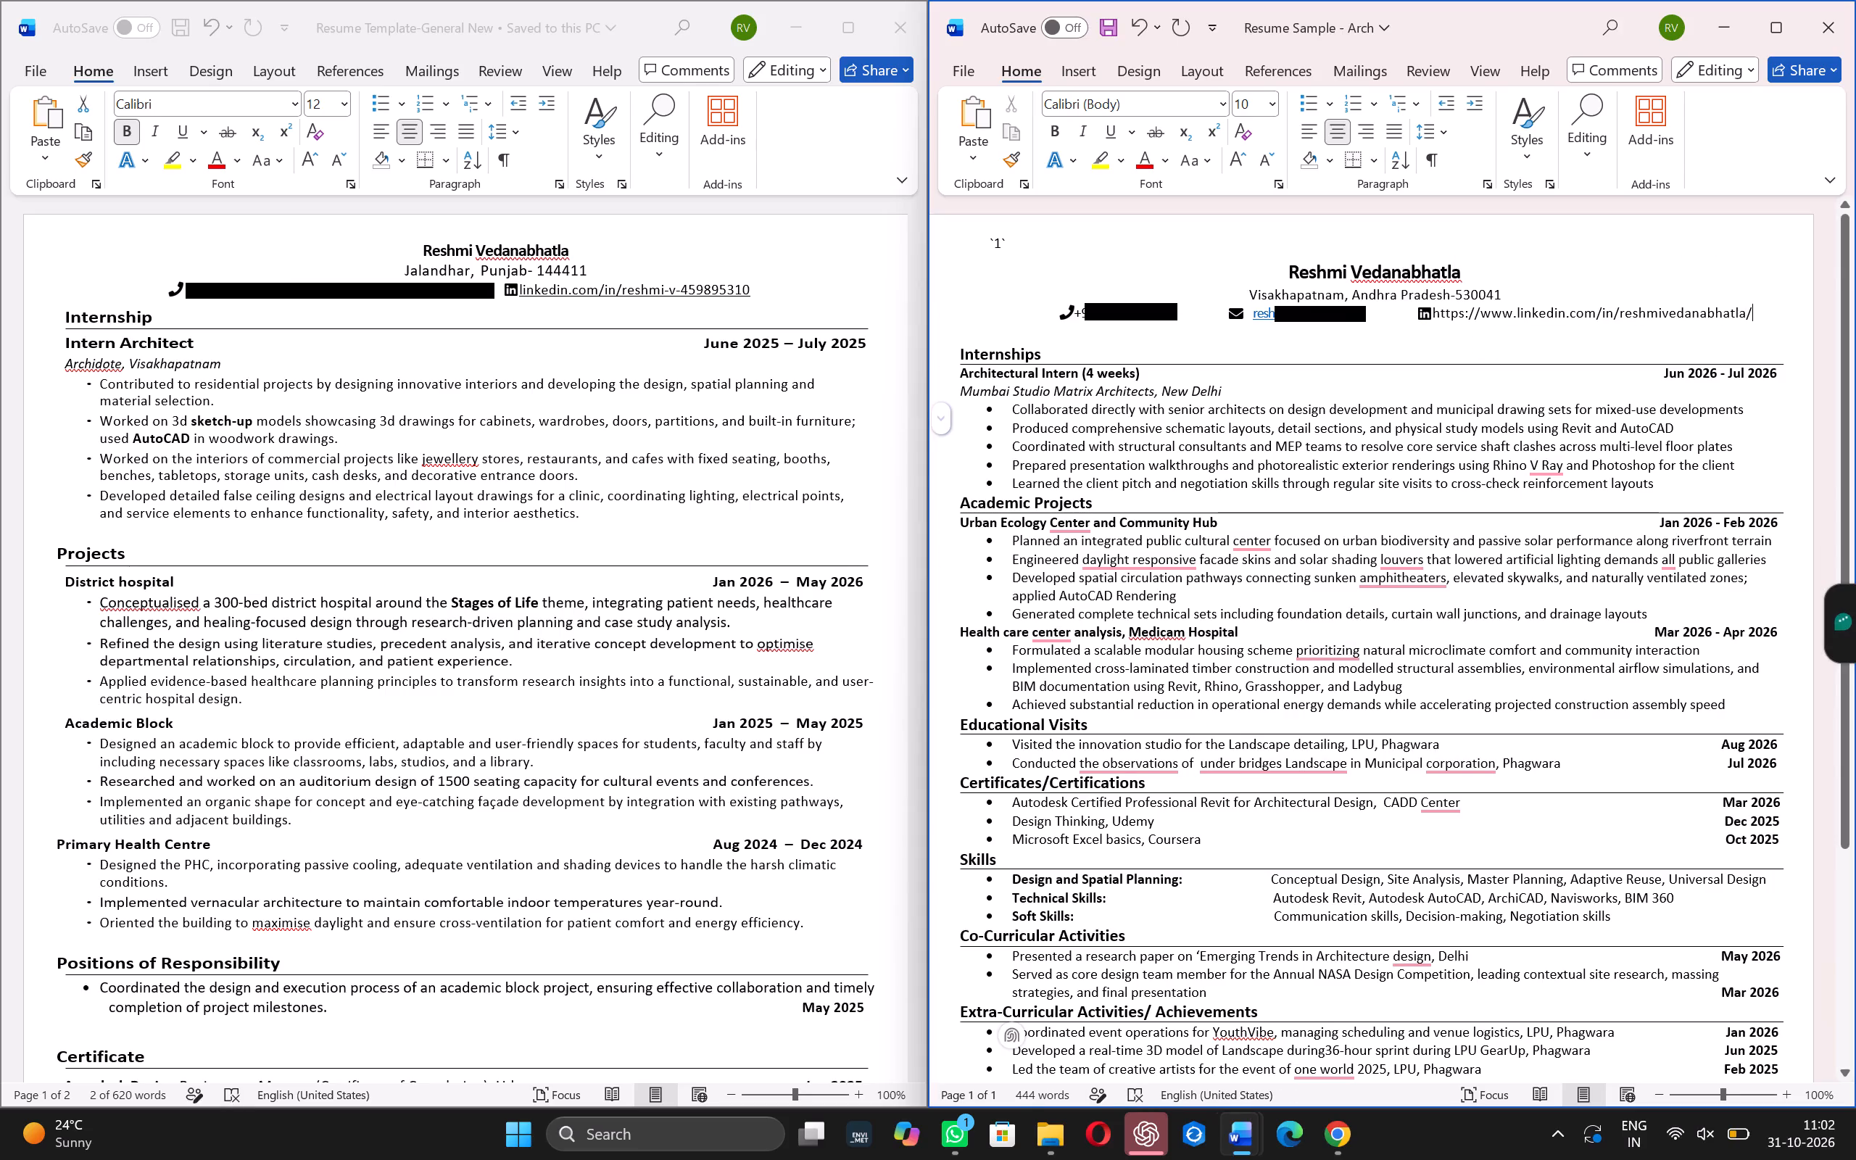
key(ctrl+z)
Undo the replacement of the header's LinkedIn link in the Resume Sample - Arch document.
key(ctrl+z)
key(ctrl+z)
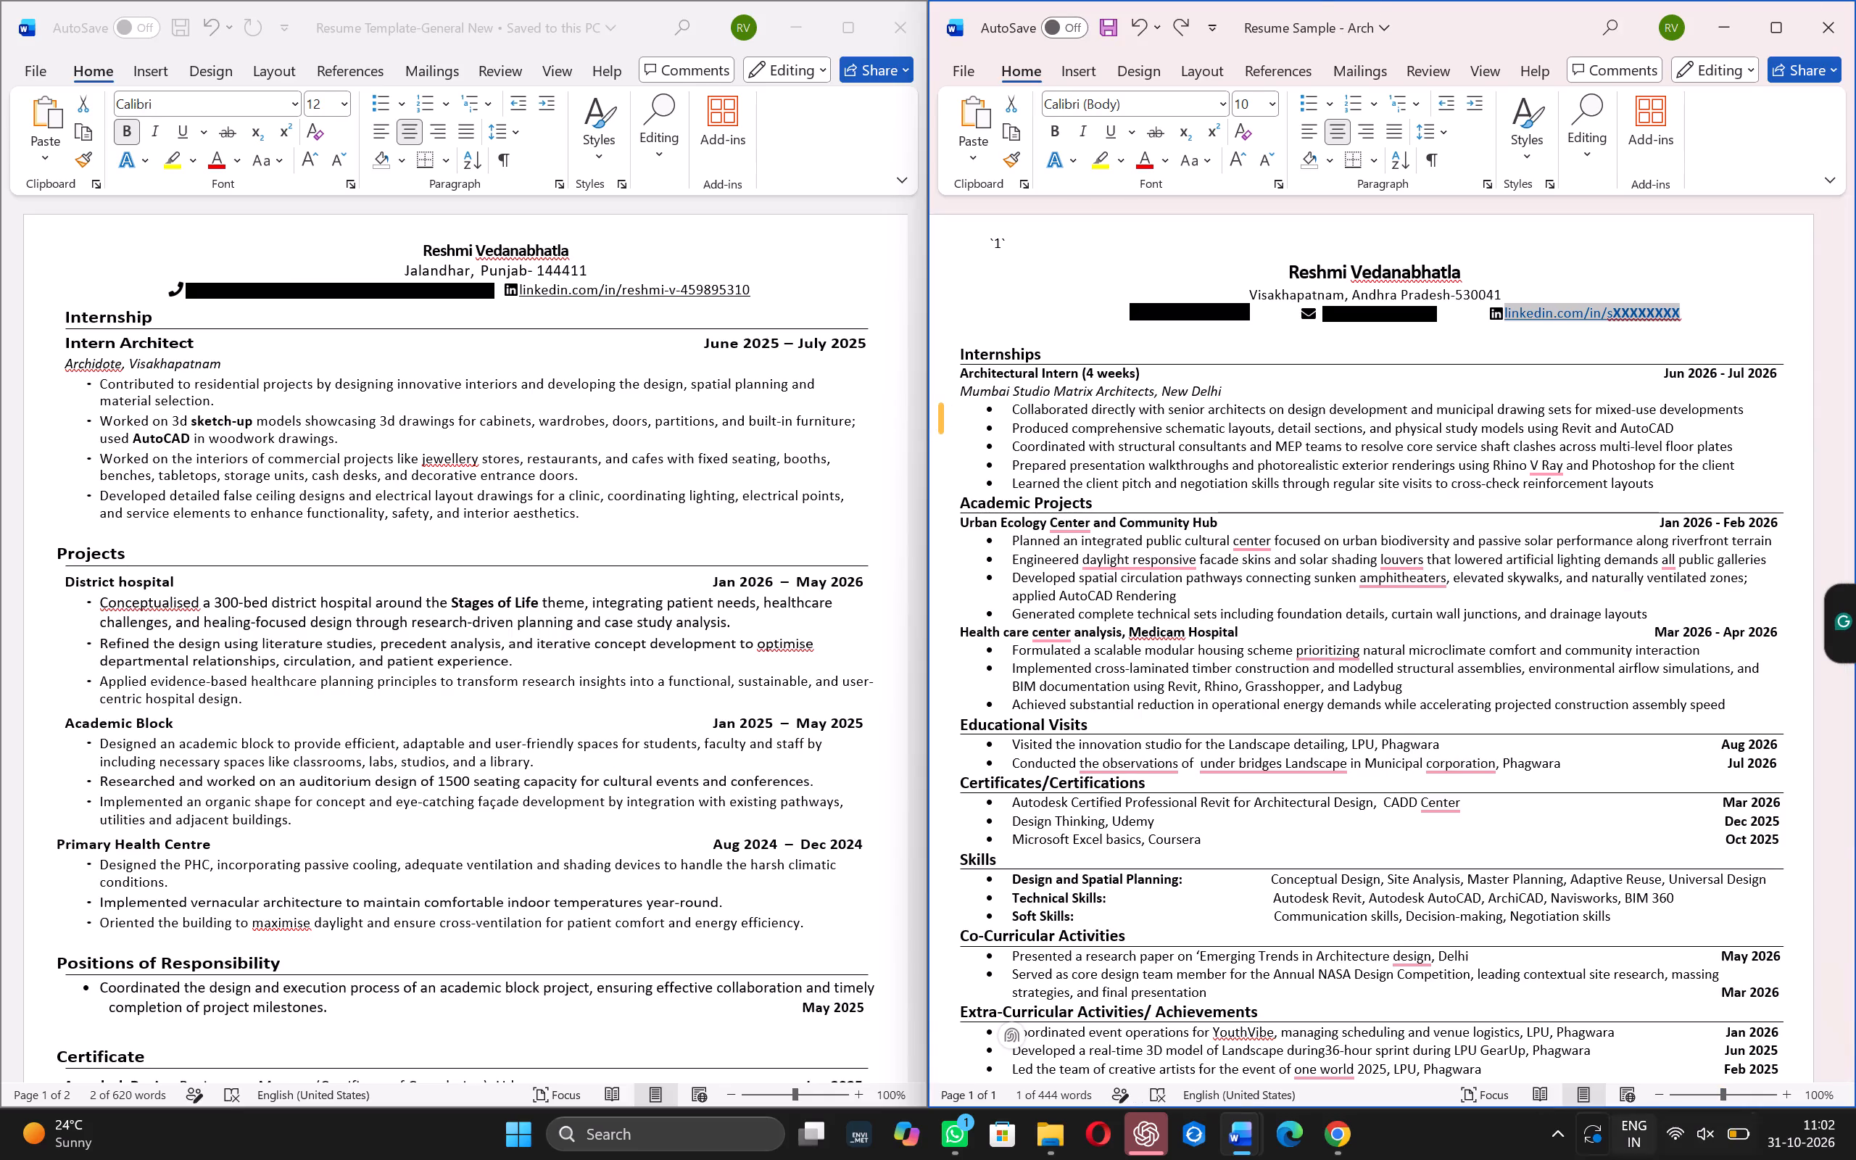
Switch to Google Chrome and open the LinkedIn public profile settings to check the custom and assigned URLs.
click(1354, 1133)
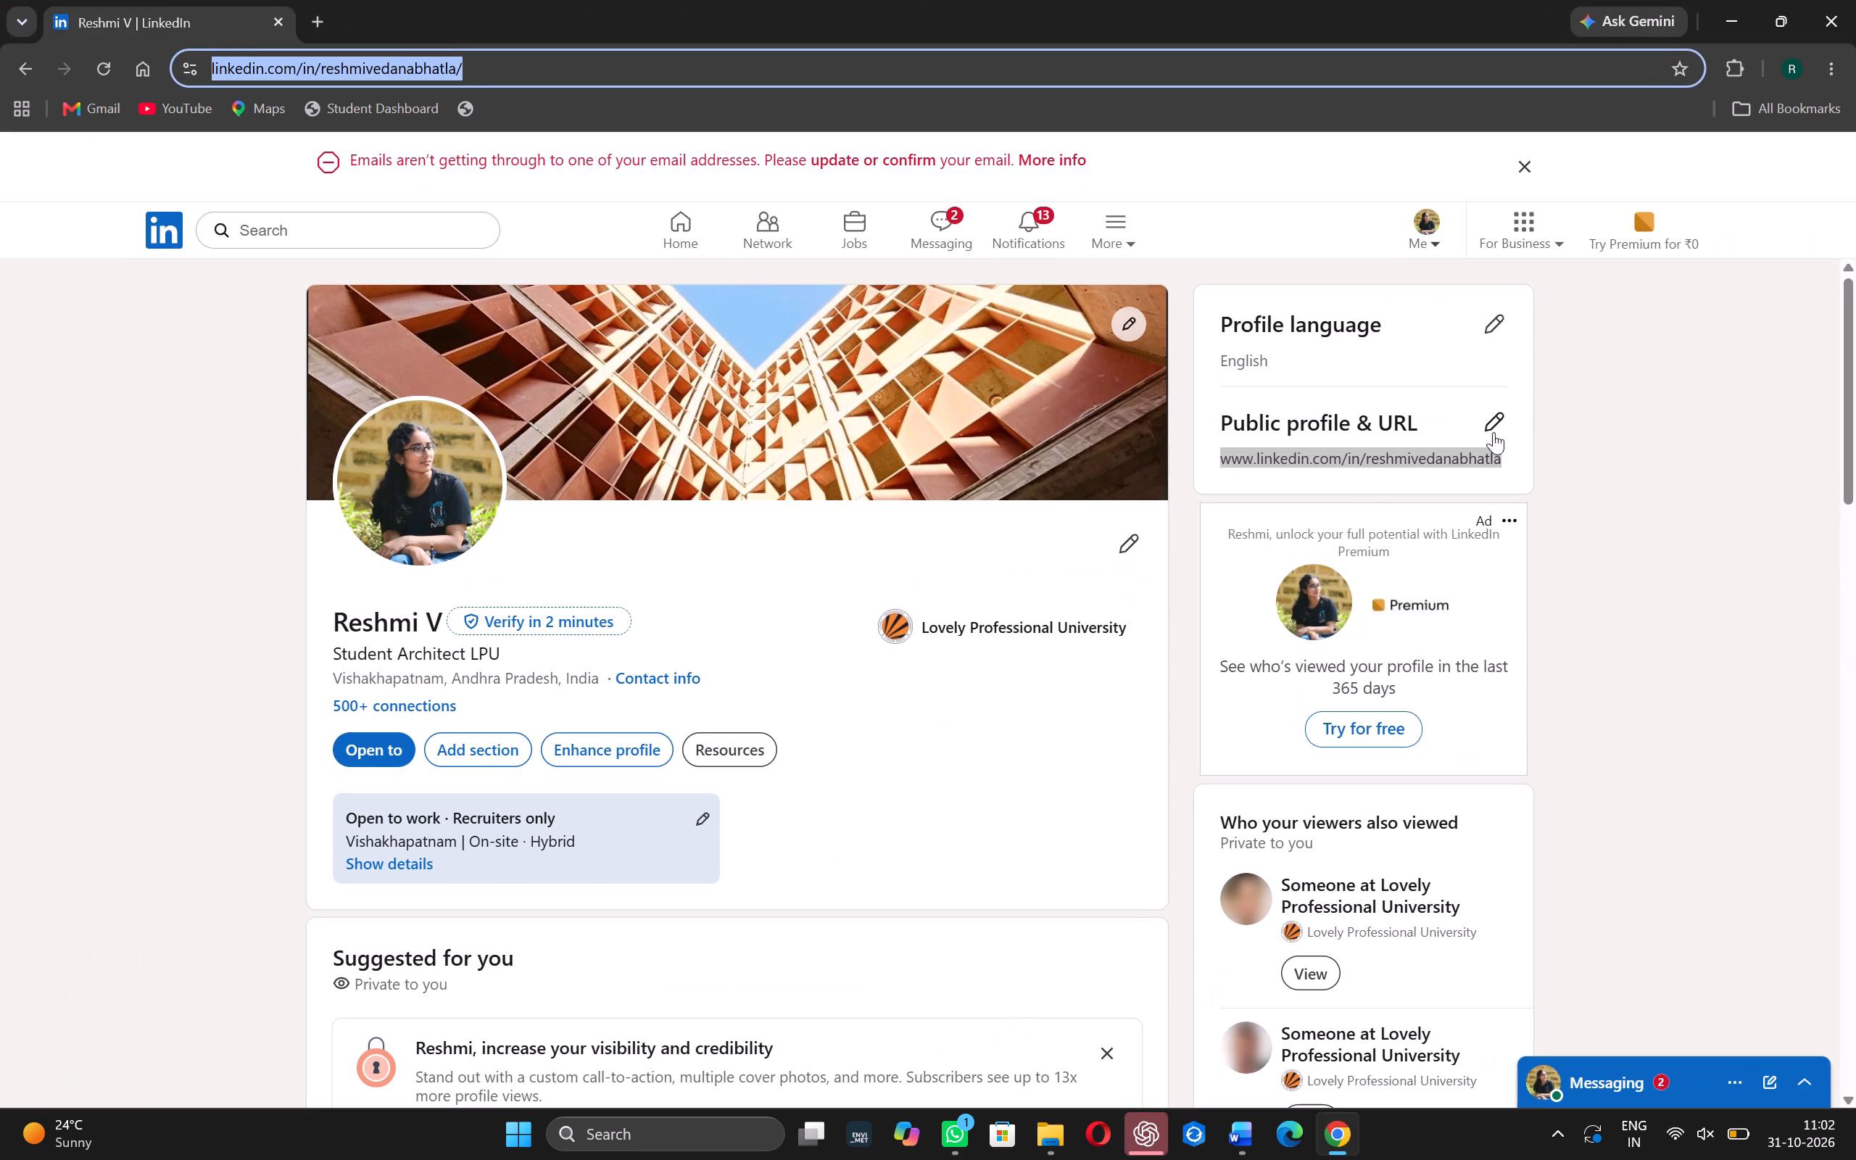
click(1493, 420)
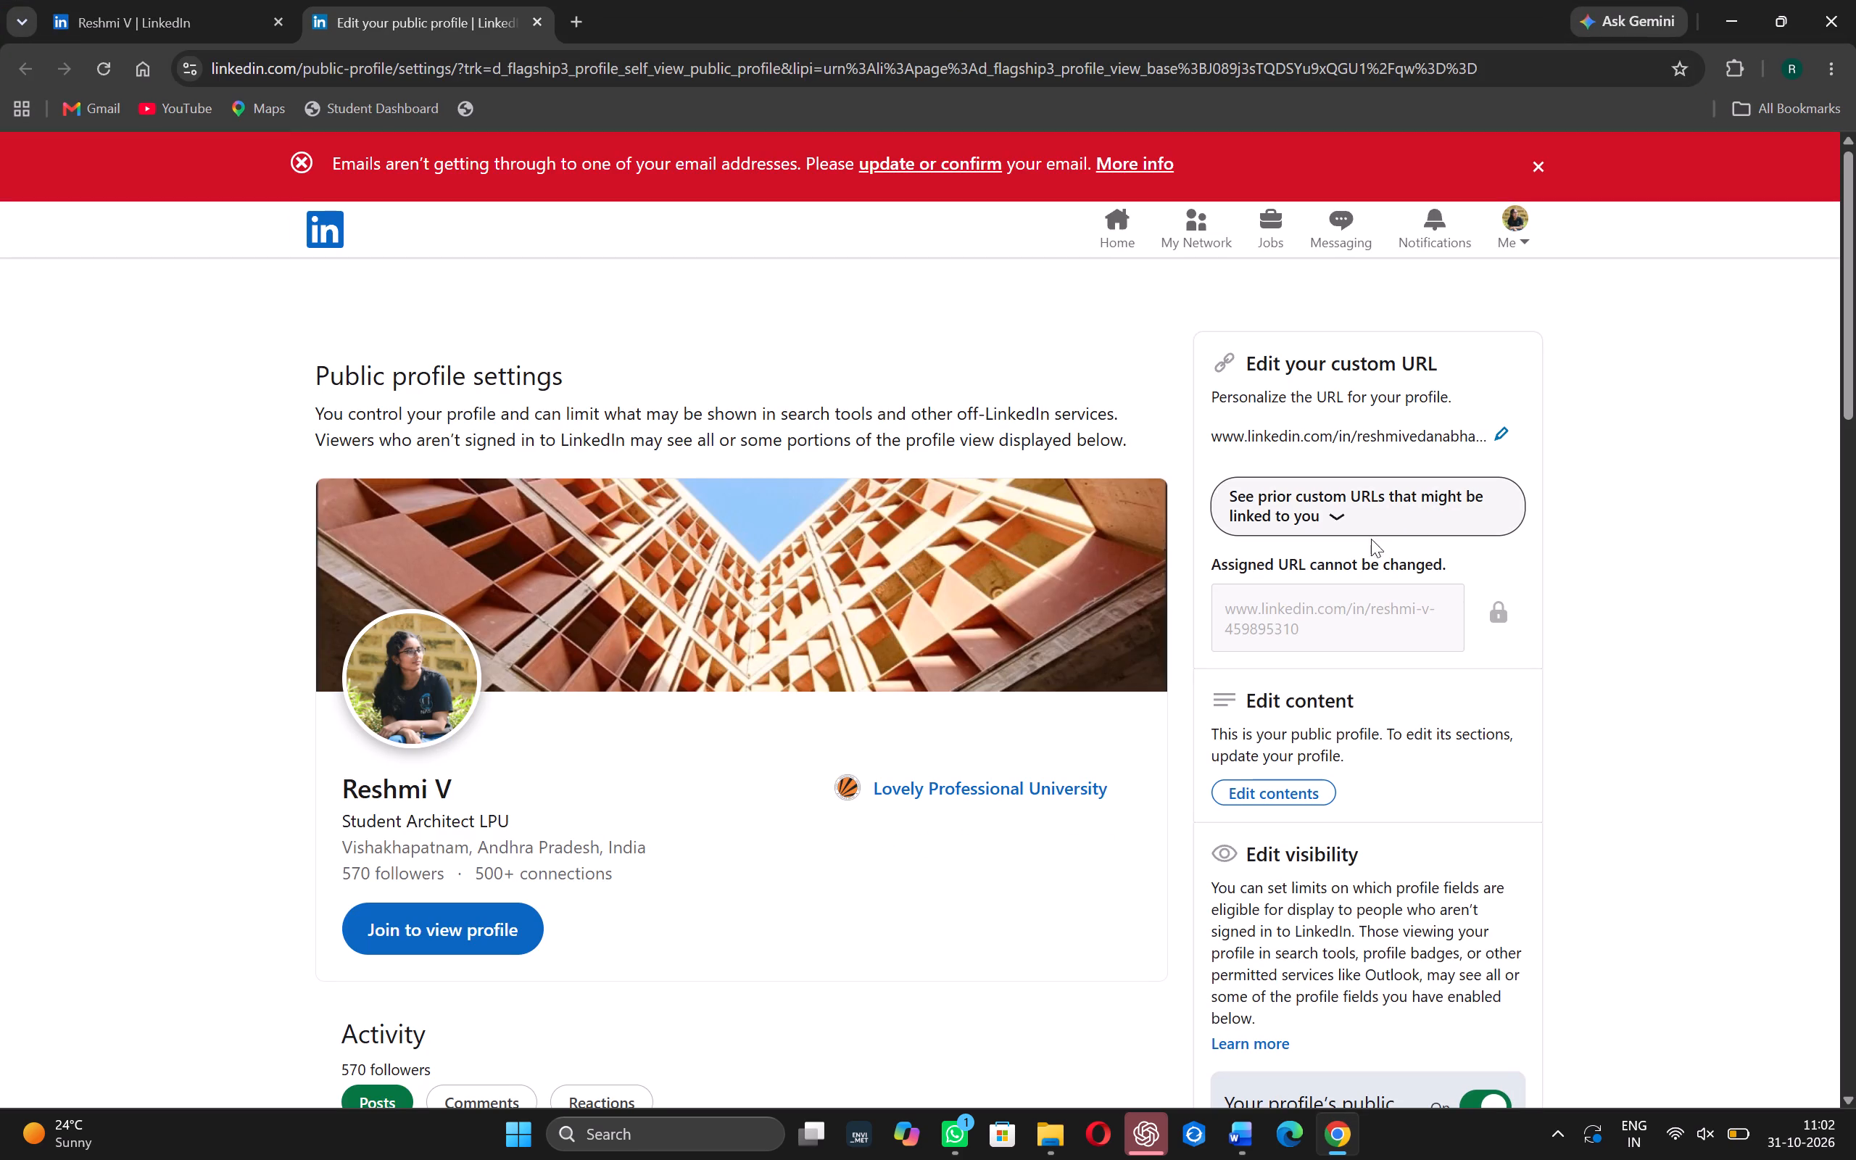
click(1357, 629)
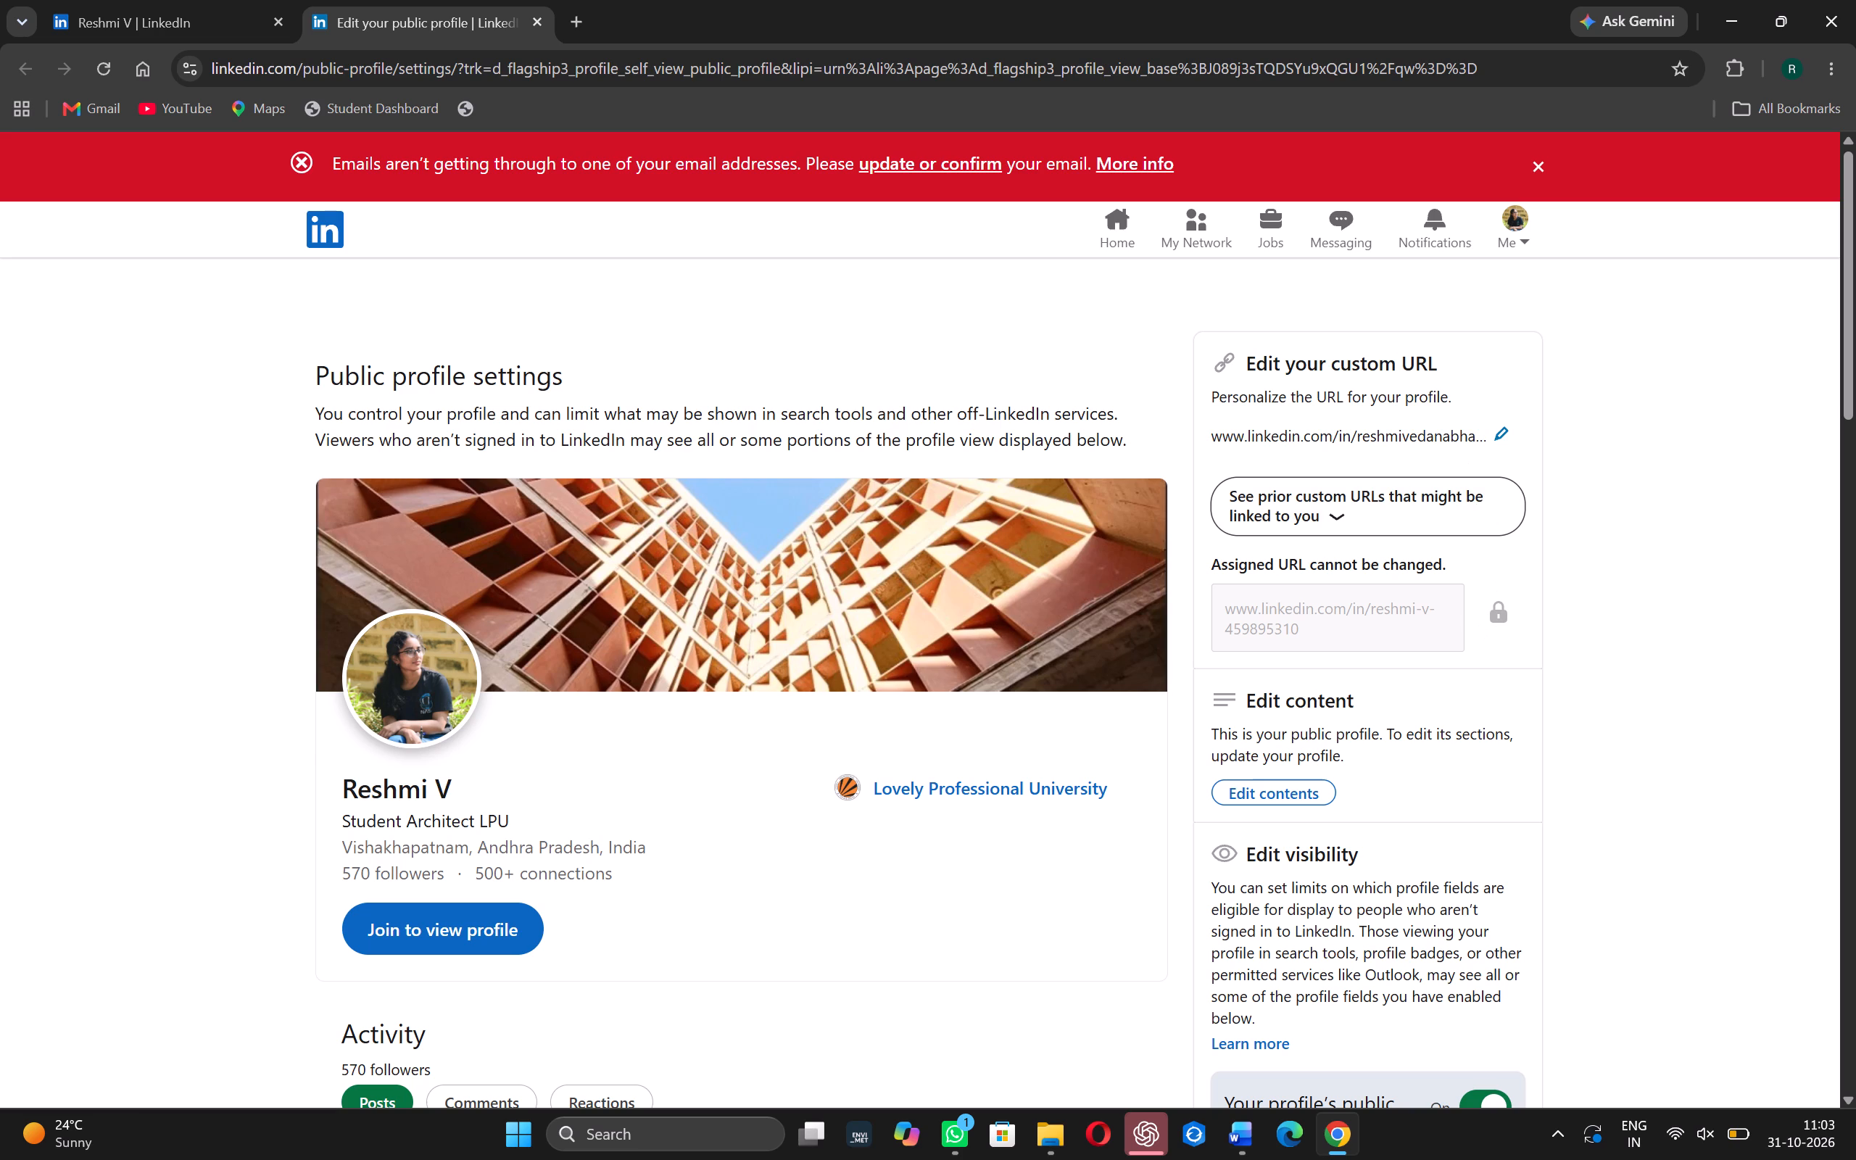
click(1478, 442)
click(144, 1)
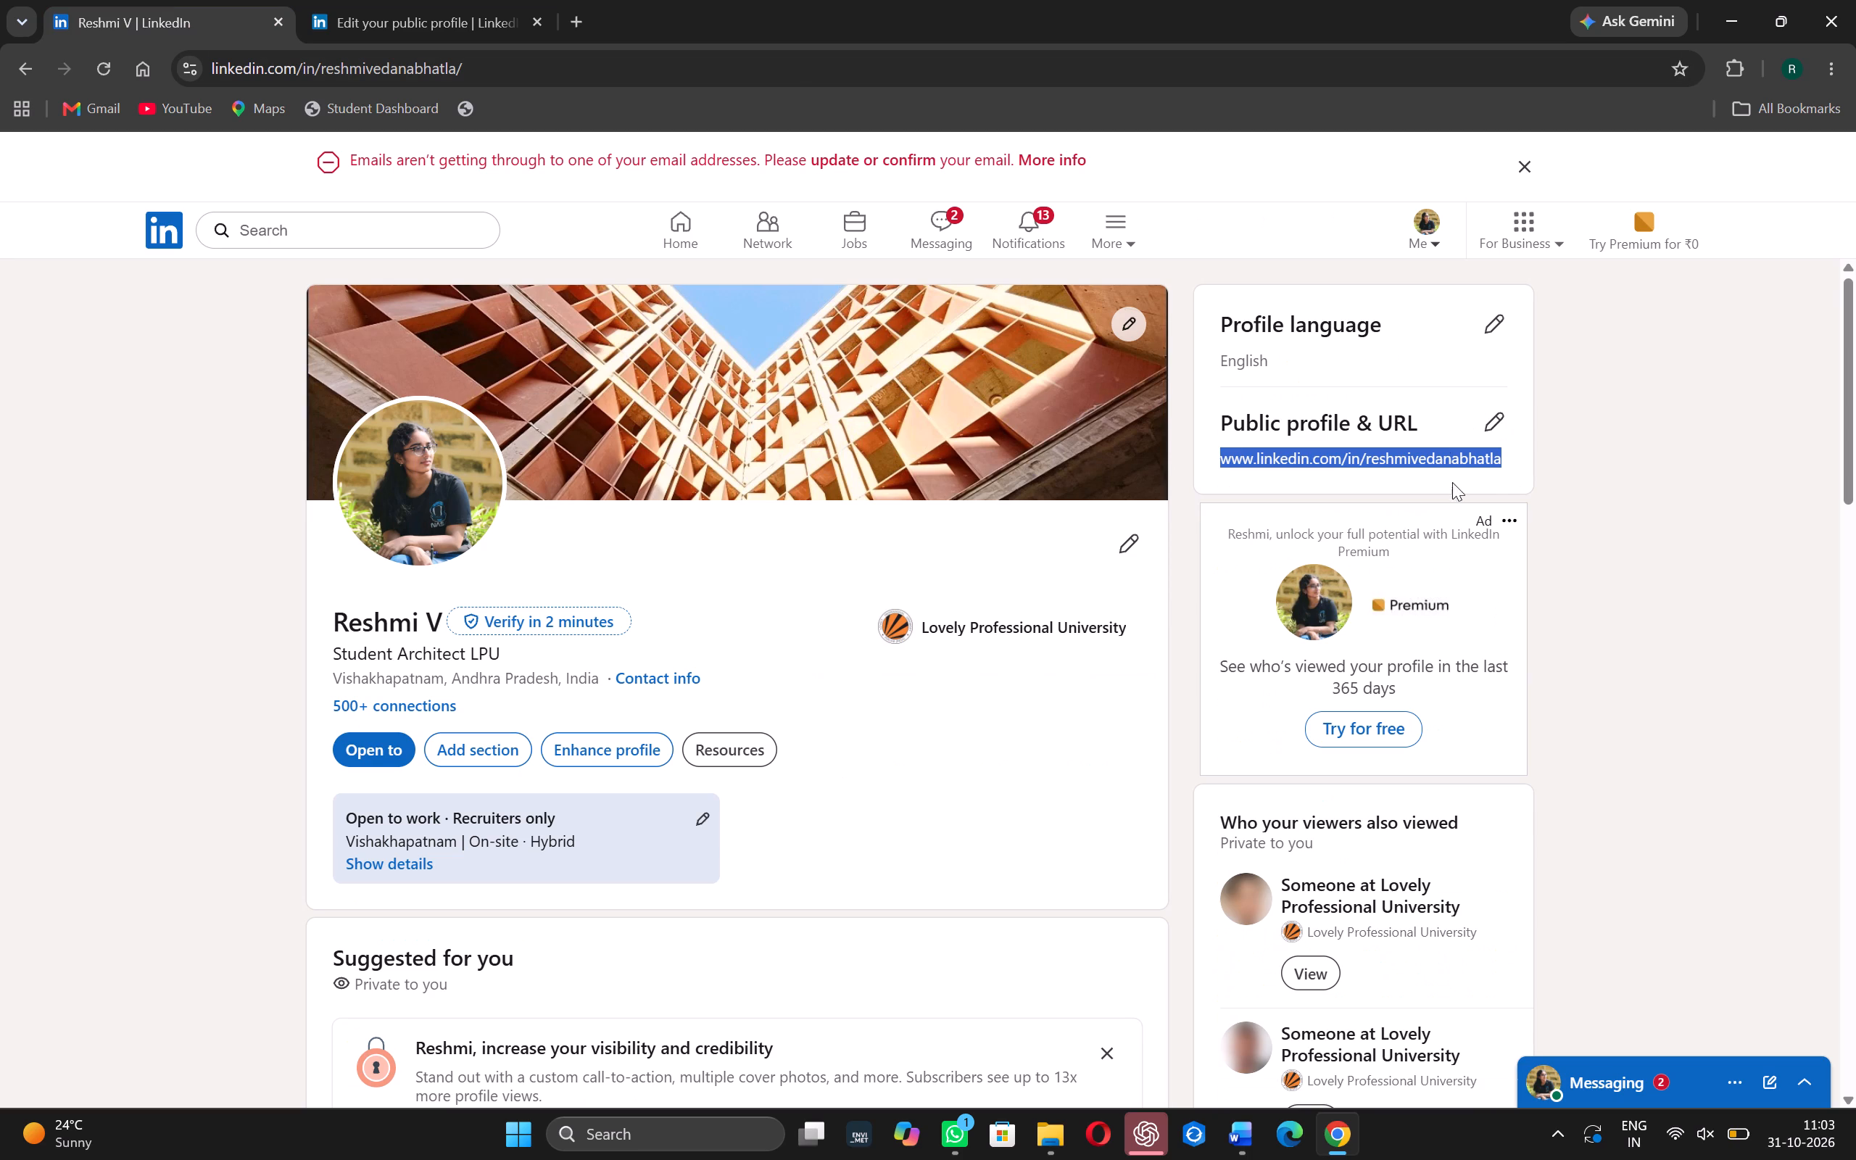
click(1487, 471)
click(1495, 462)
click(1483, 430)
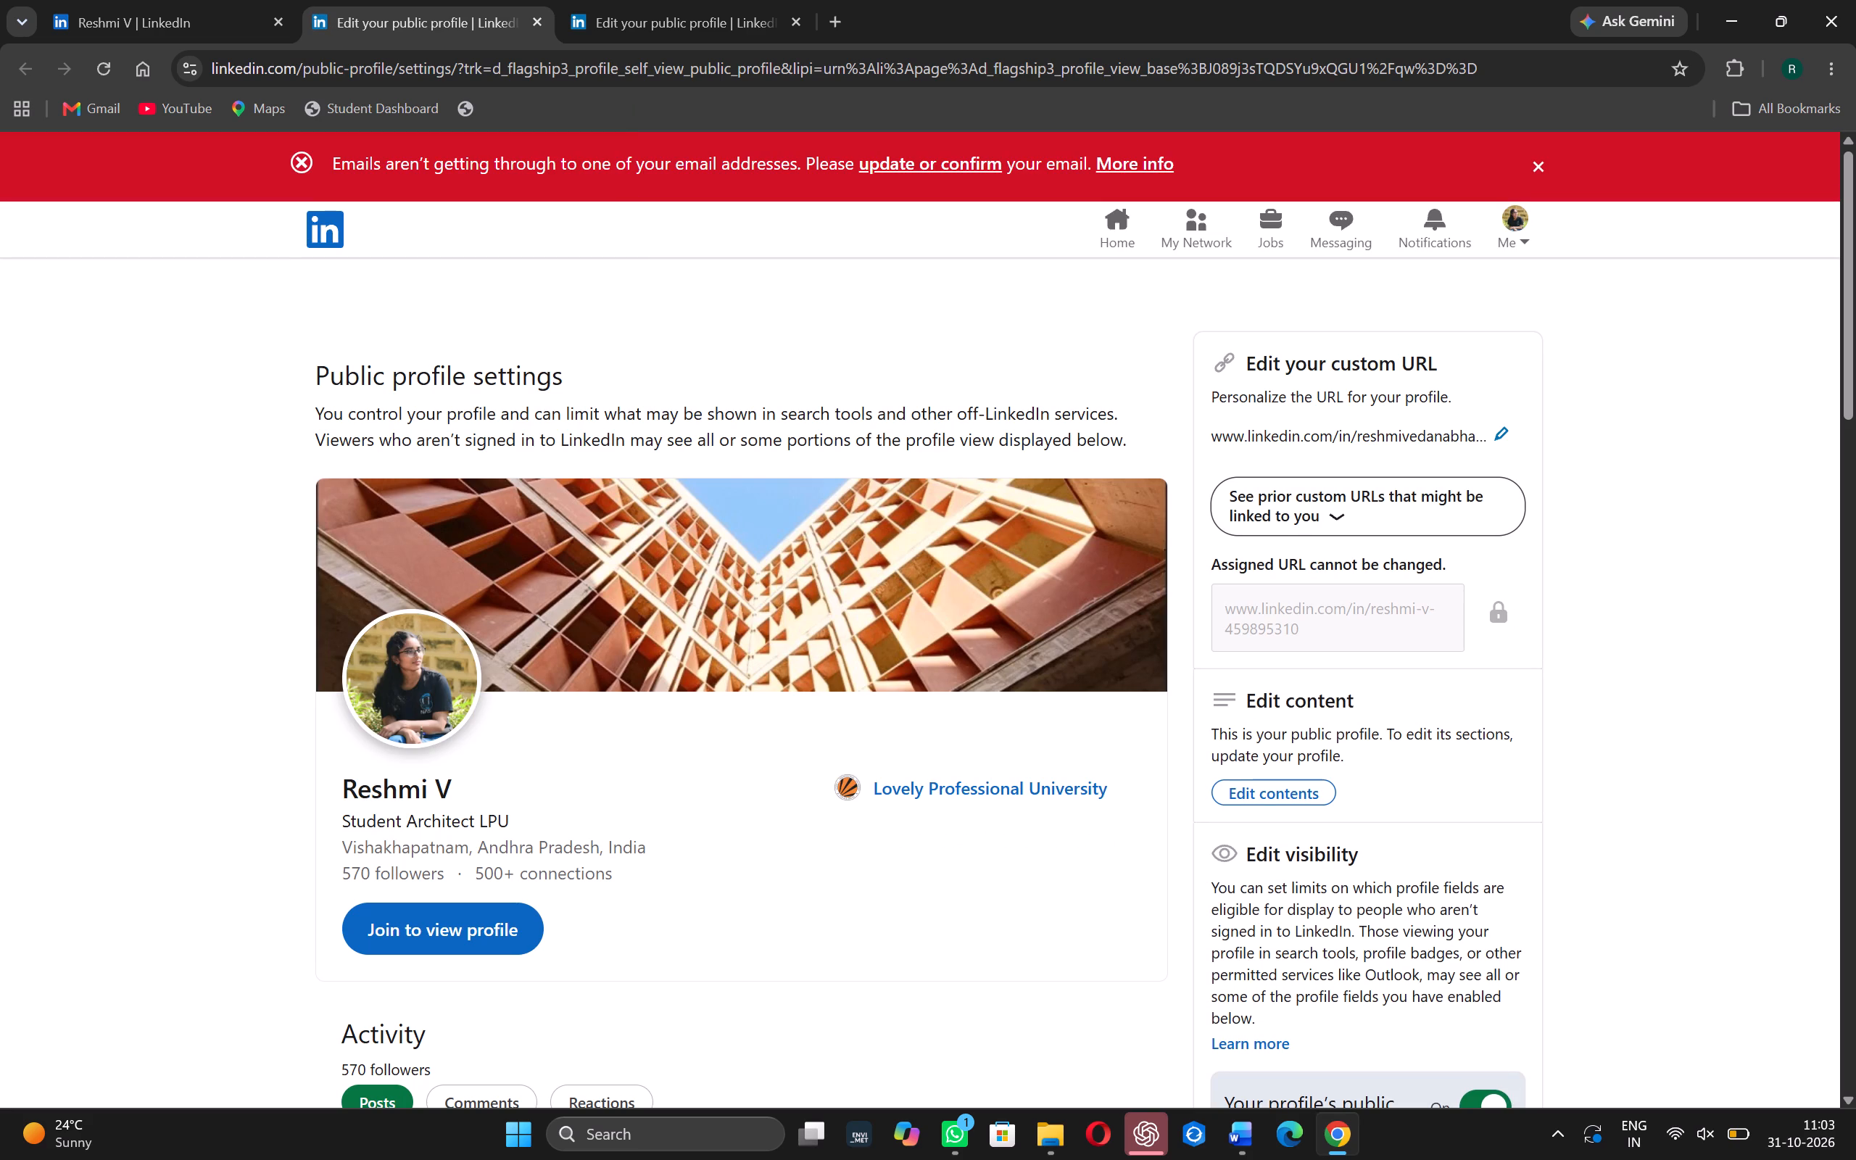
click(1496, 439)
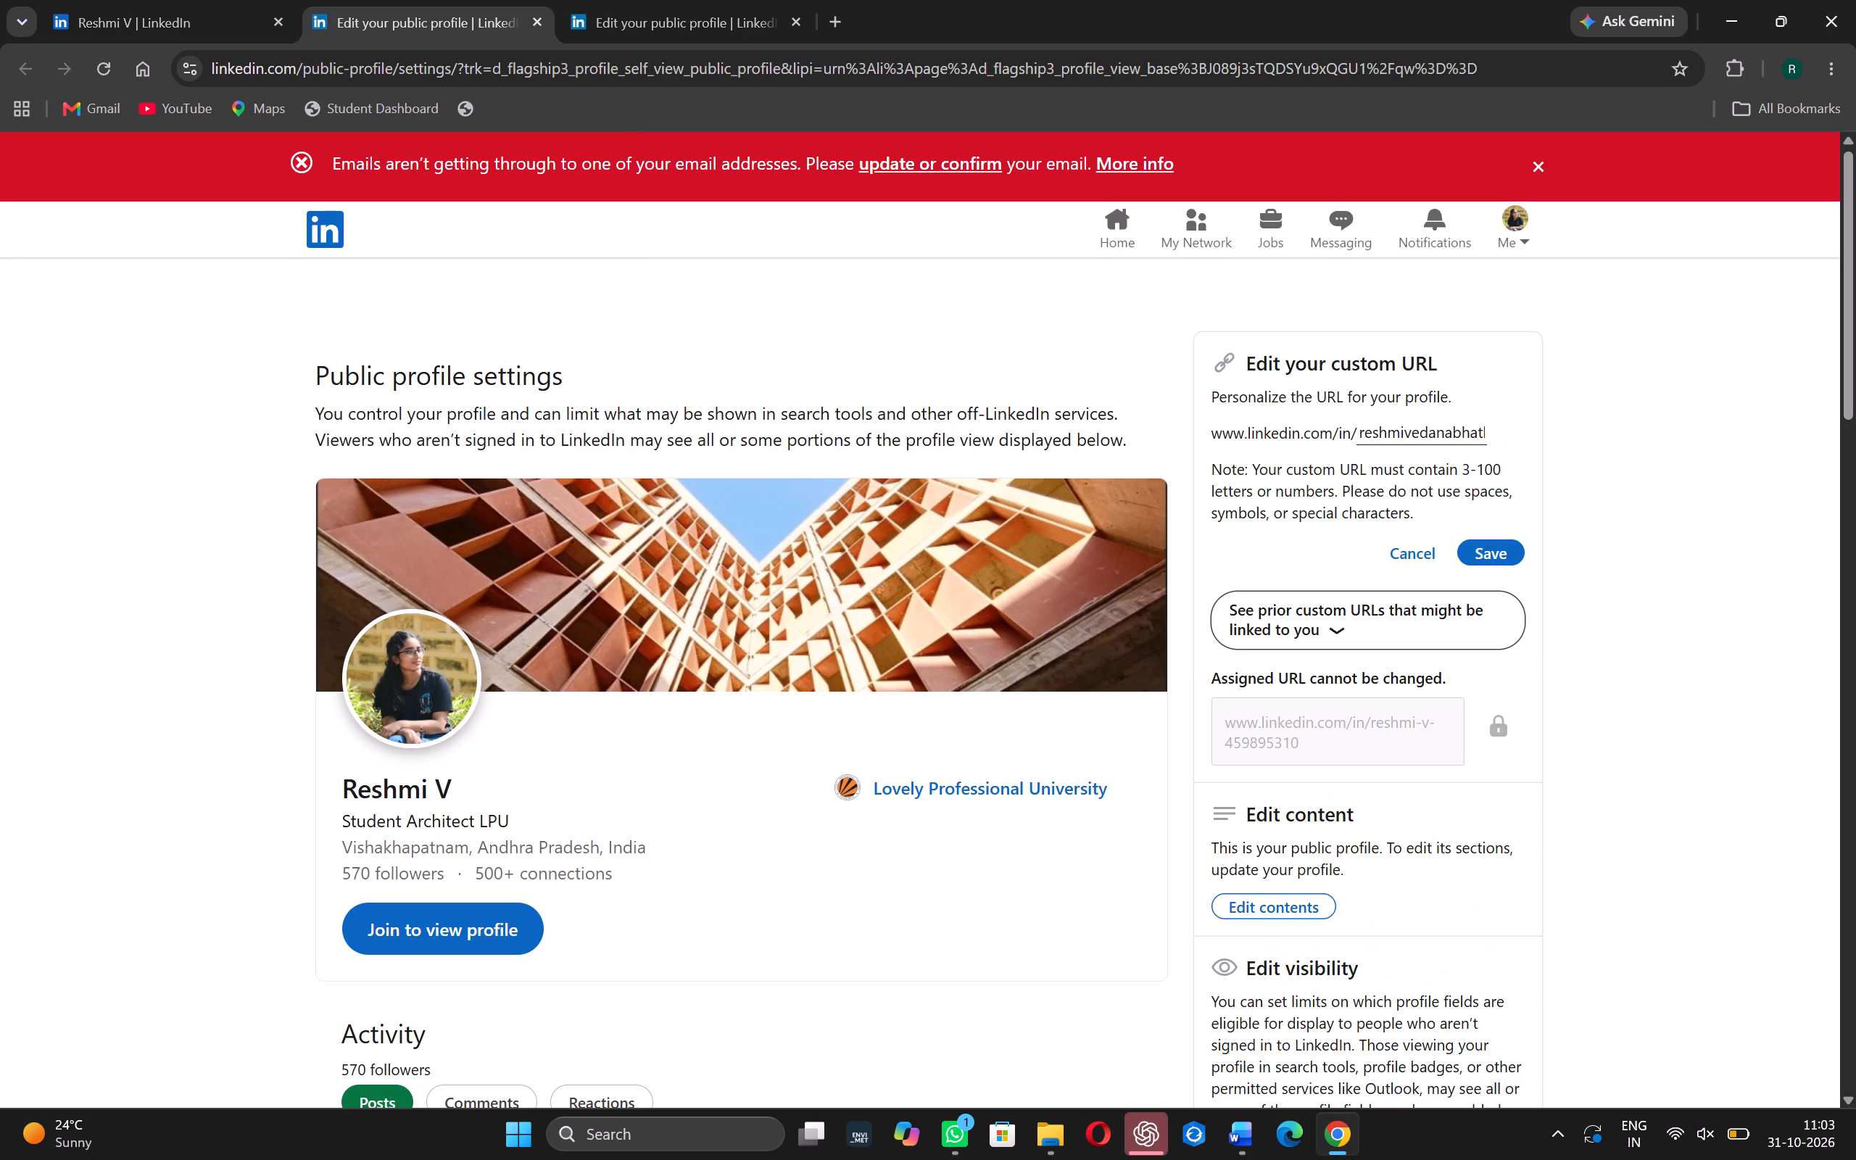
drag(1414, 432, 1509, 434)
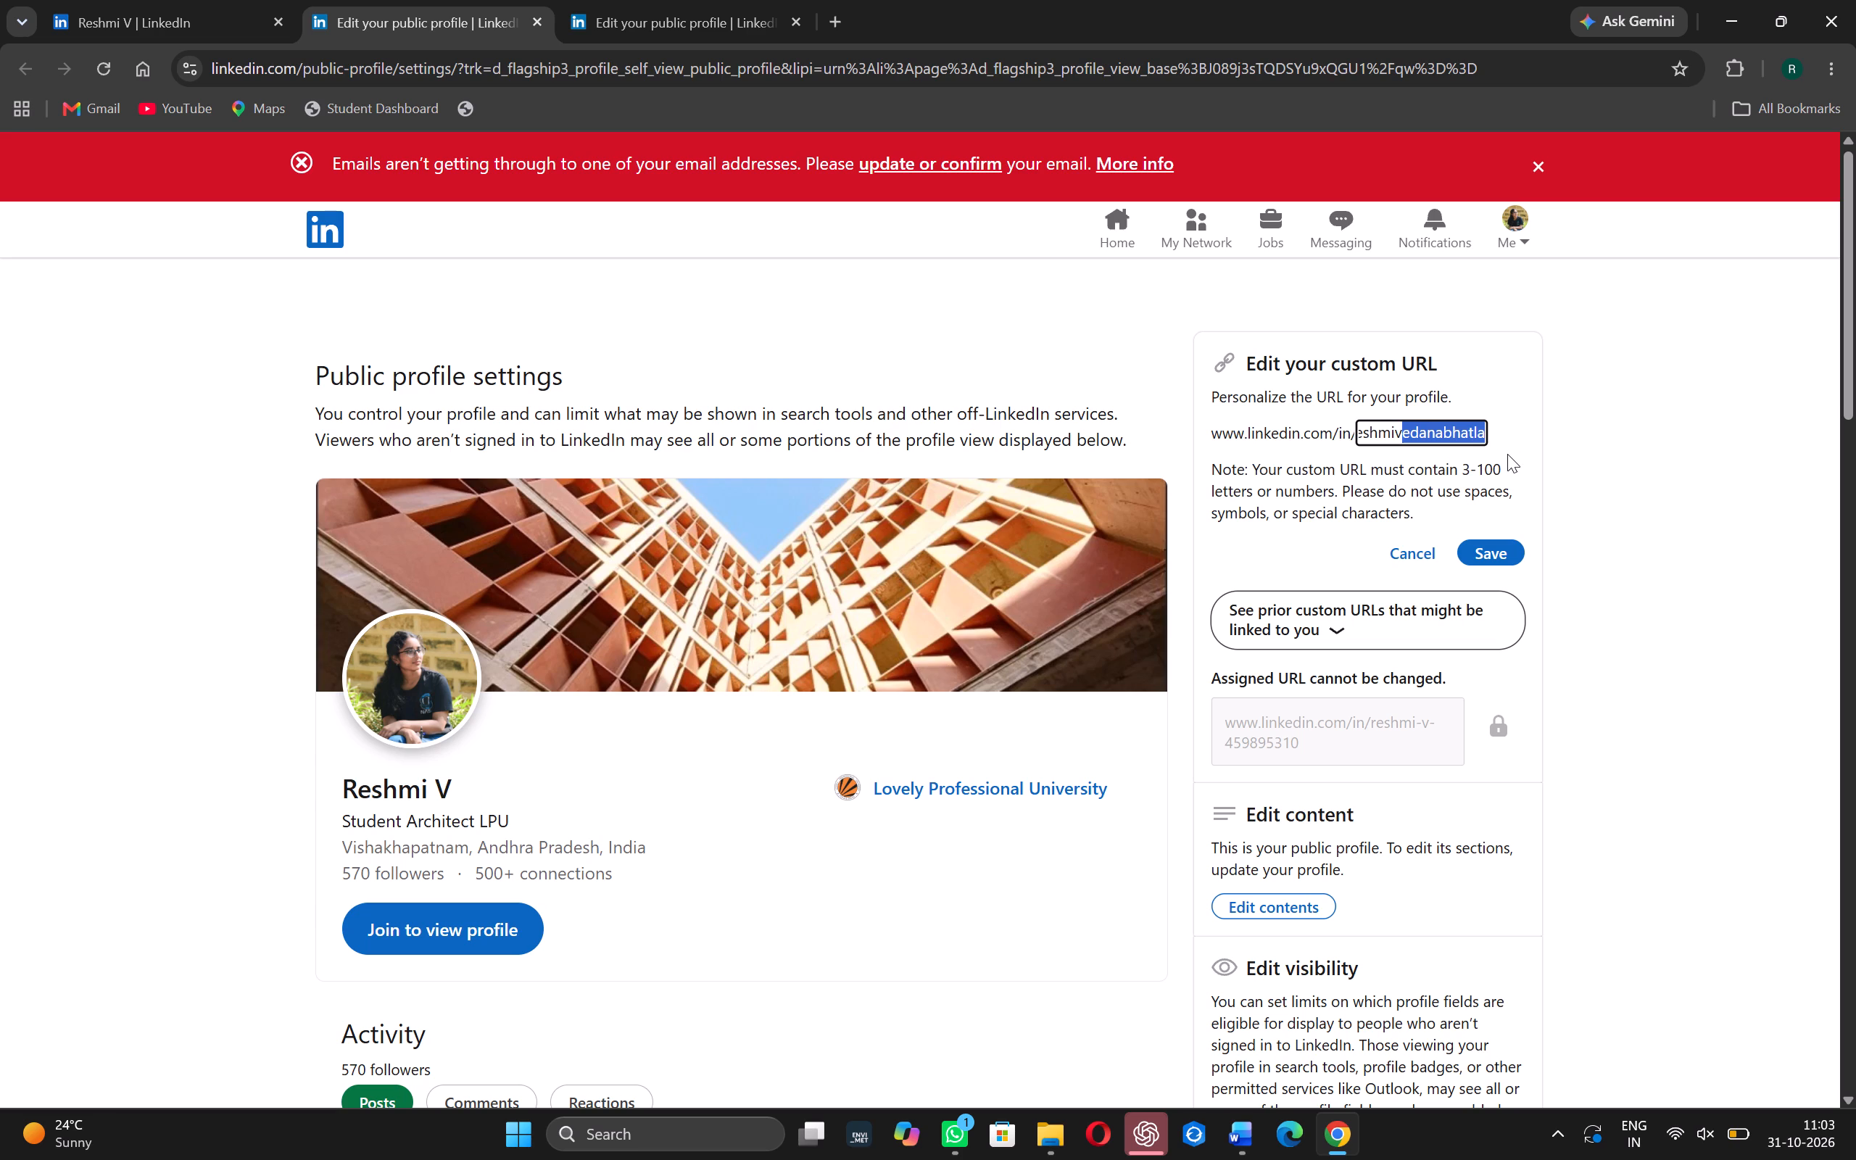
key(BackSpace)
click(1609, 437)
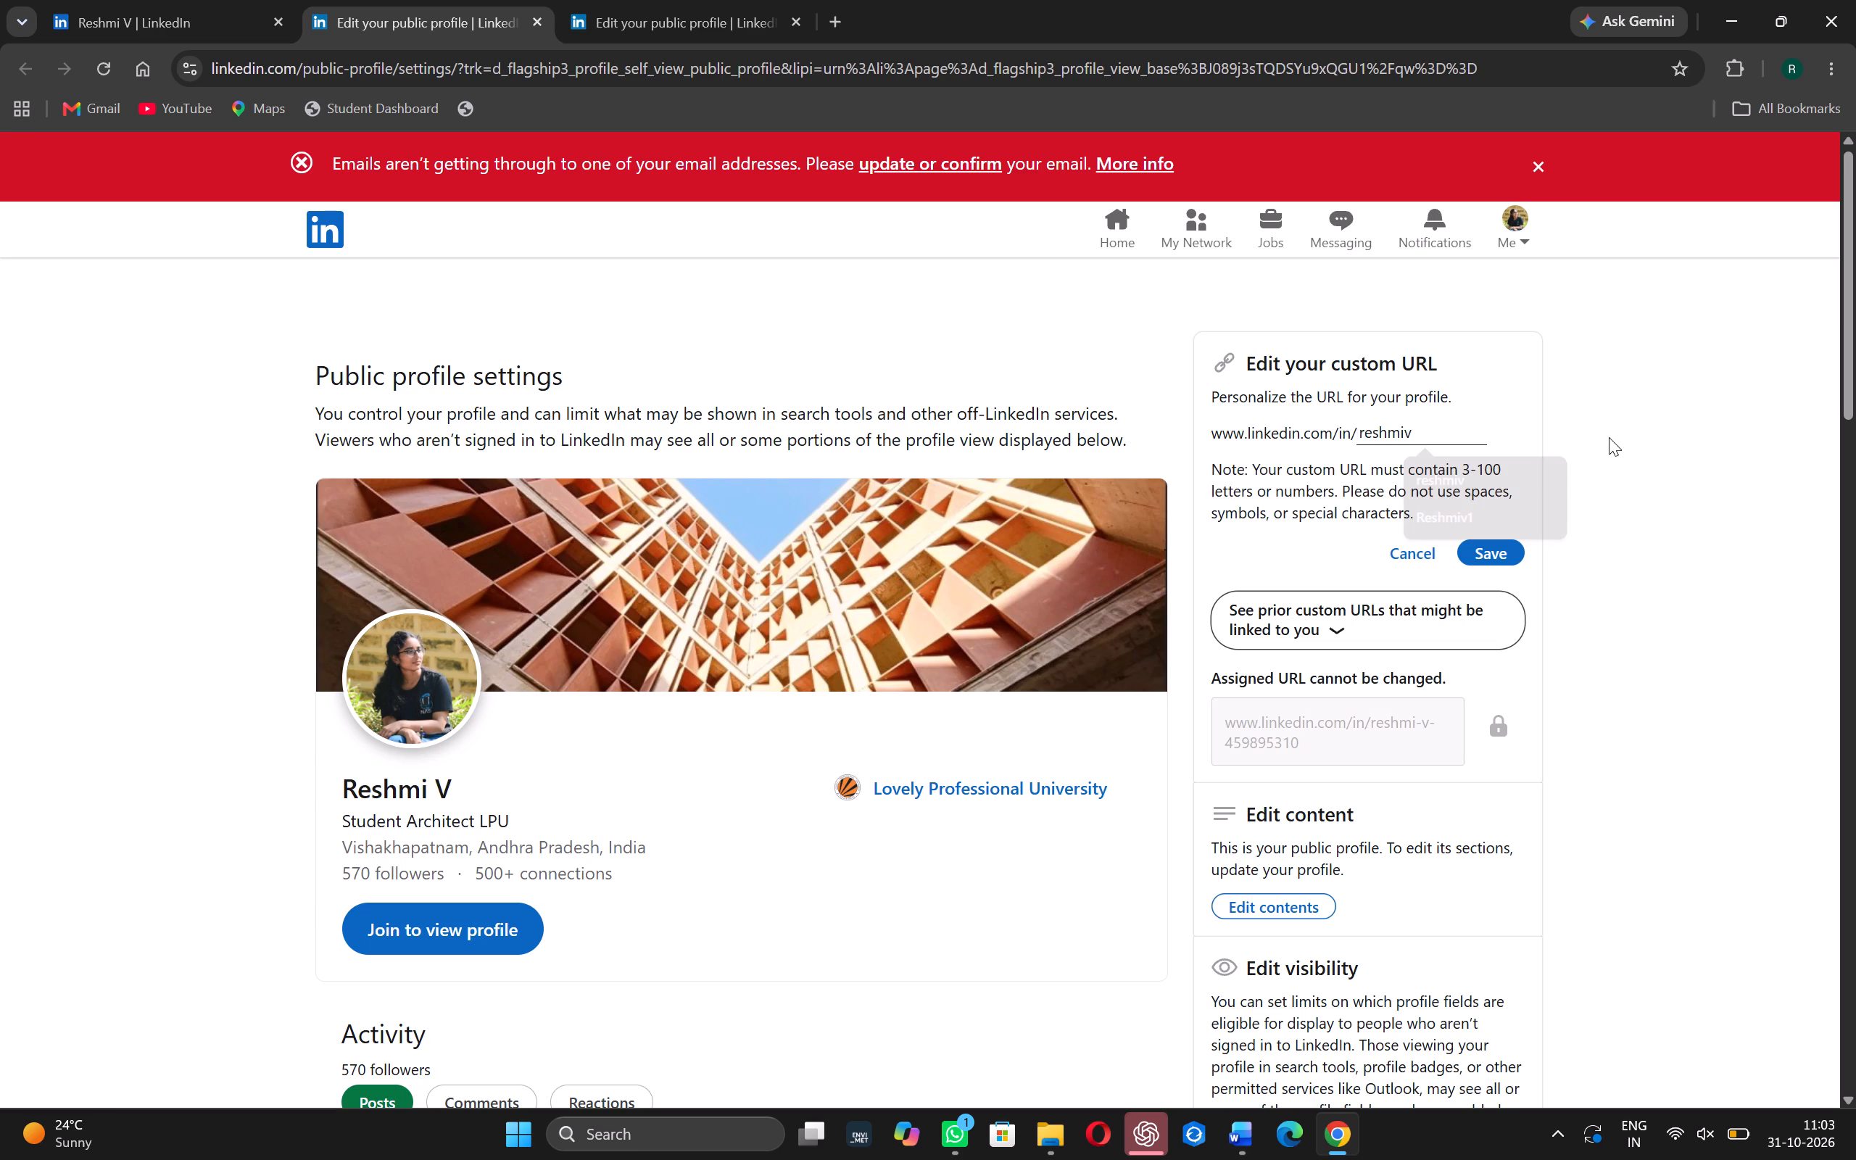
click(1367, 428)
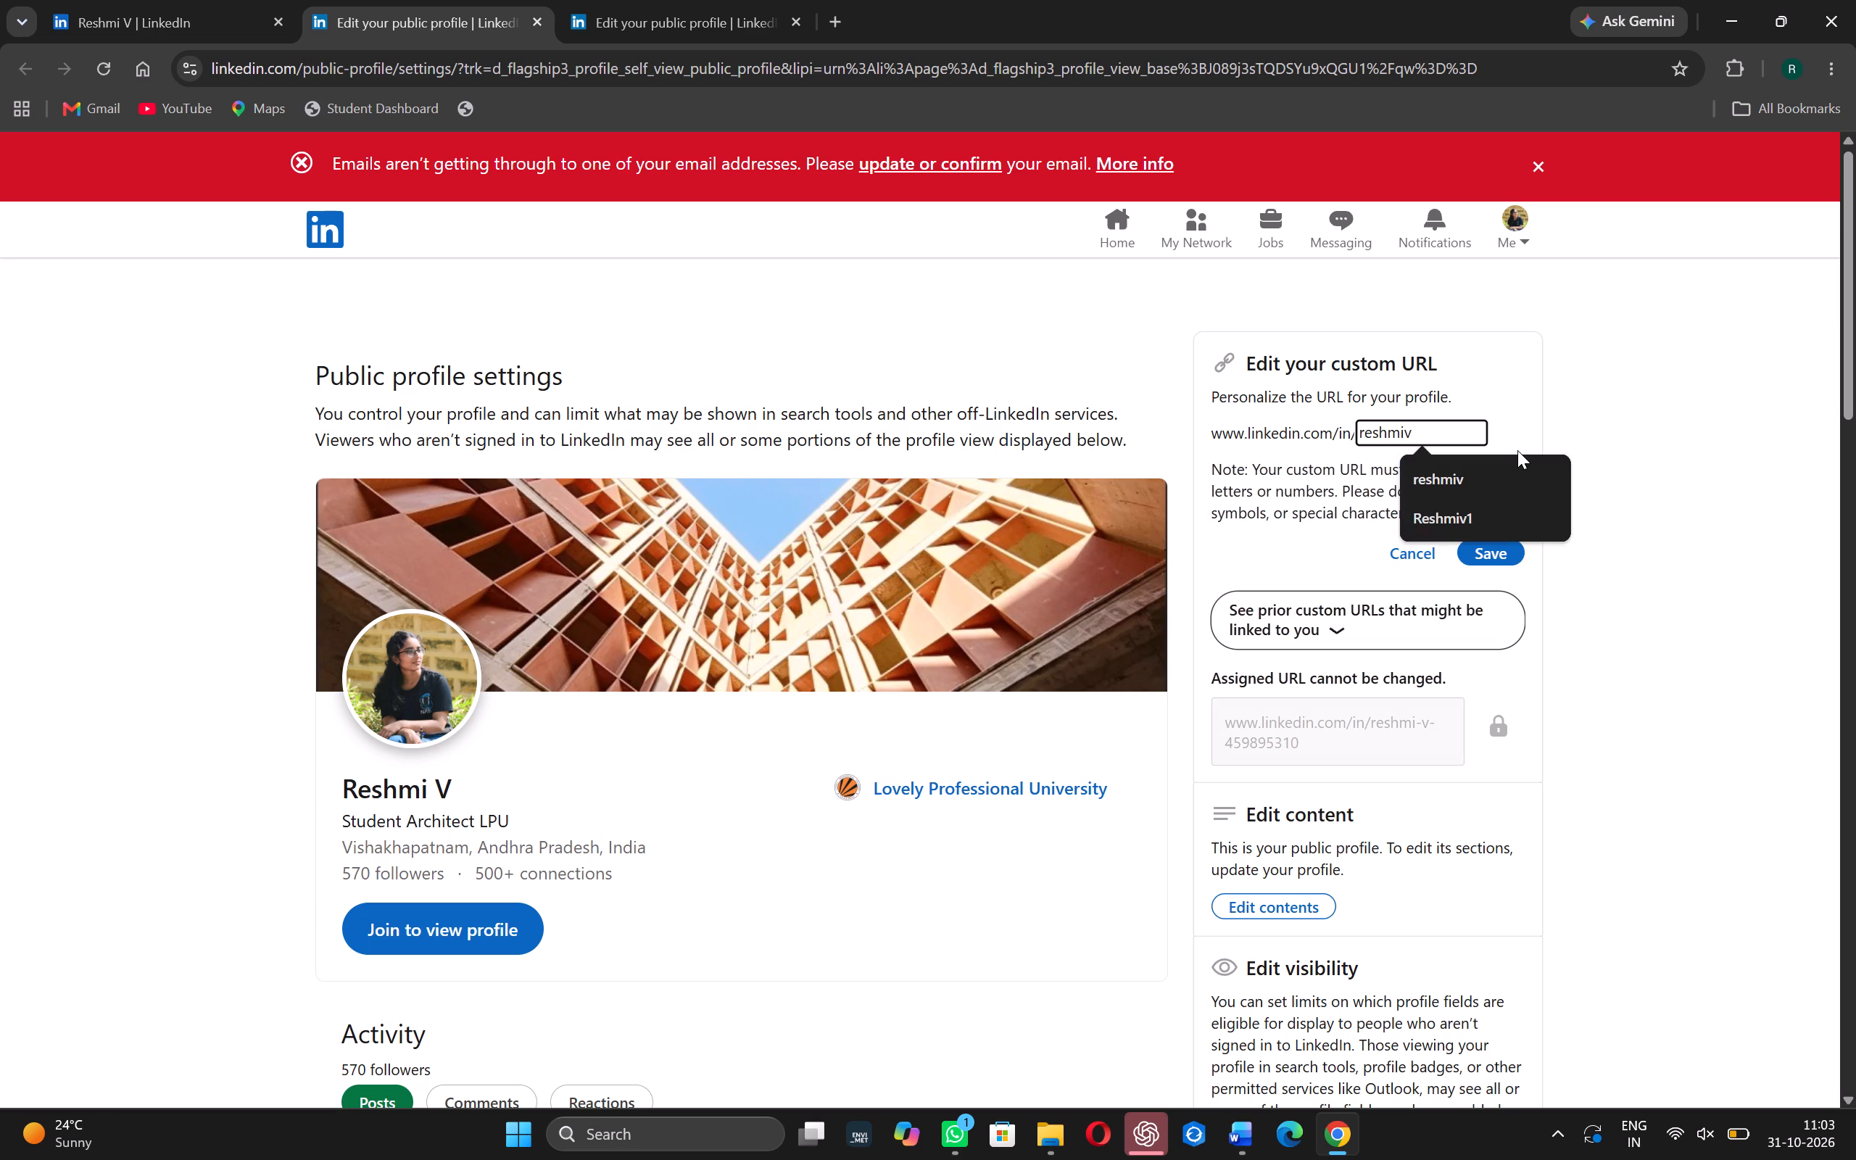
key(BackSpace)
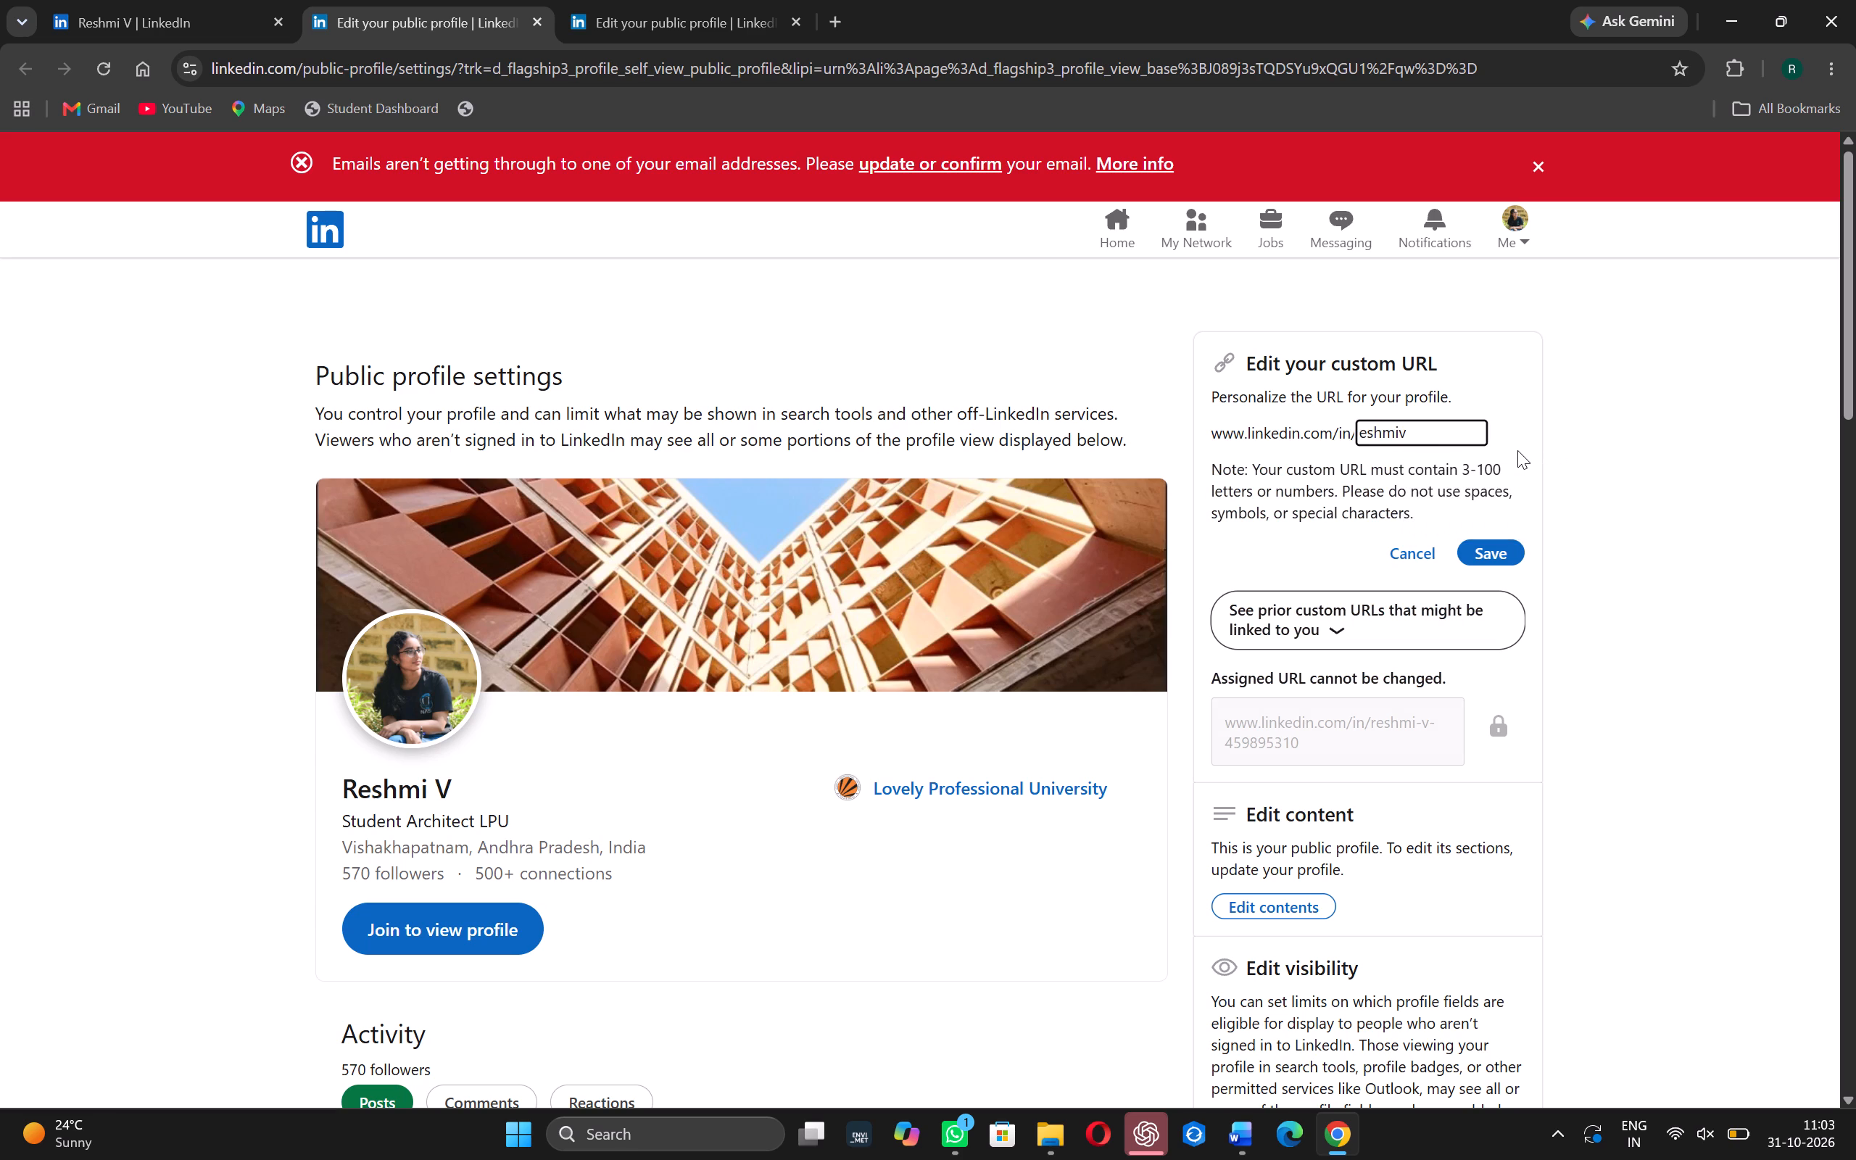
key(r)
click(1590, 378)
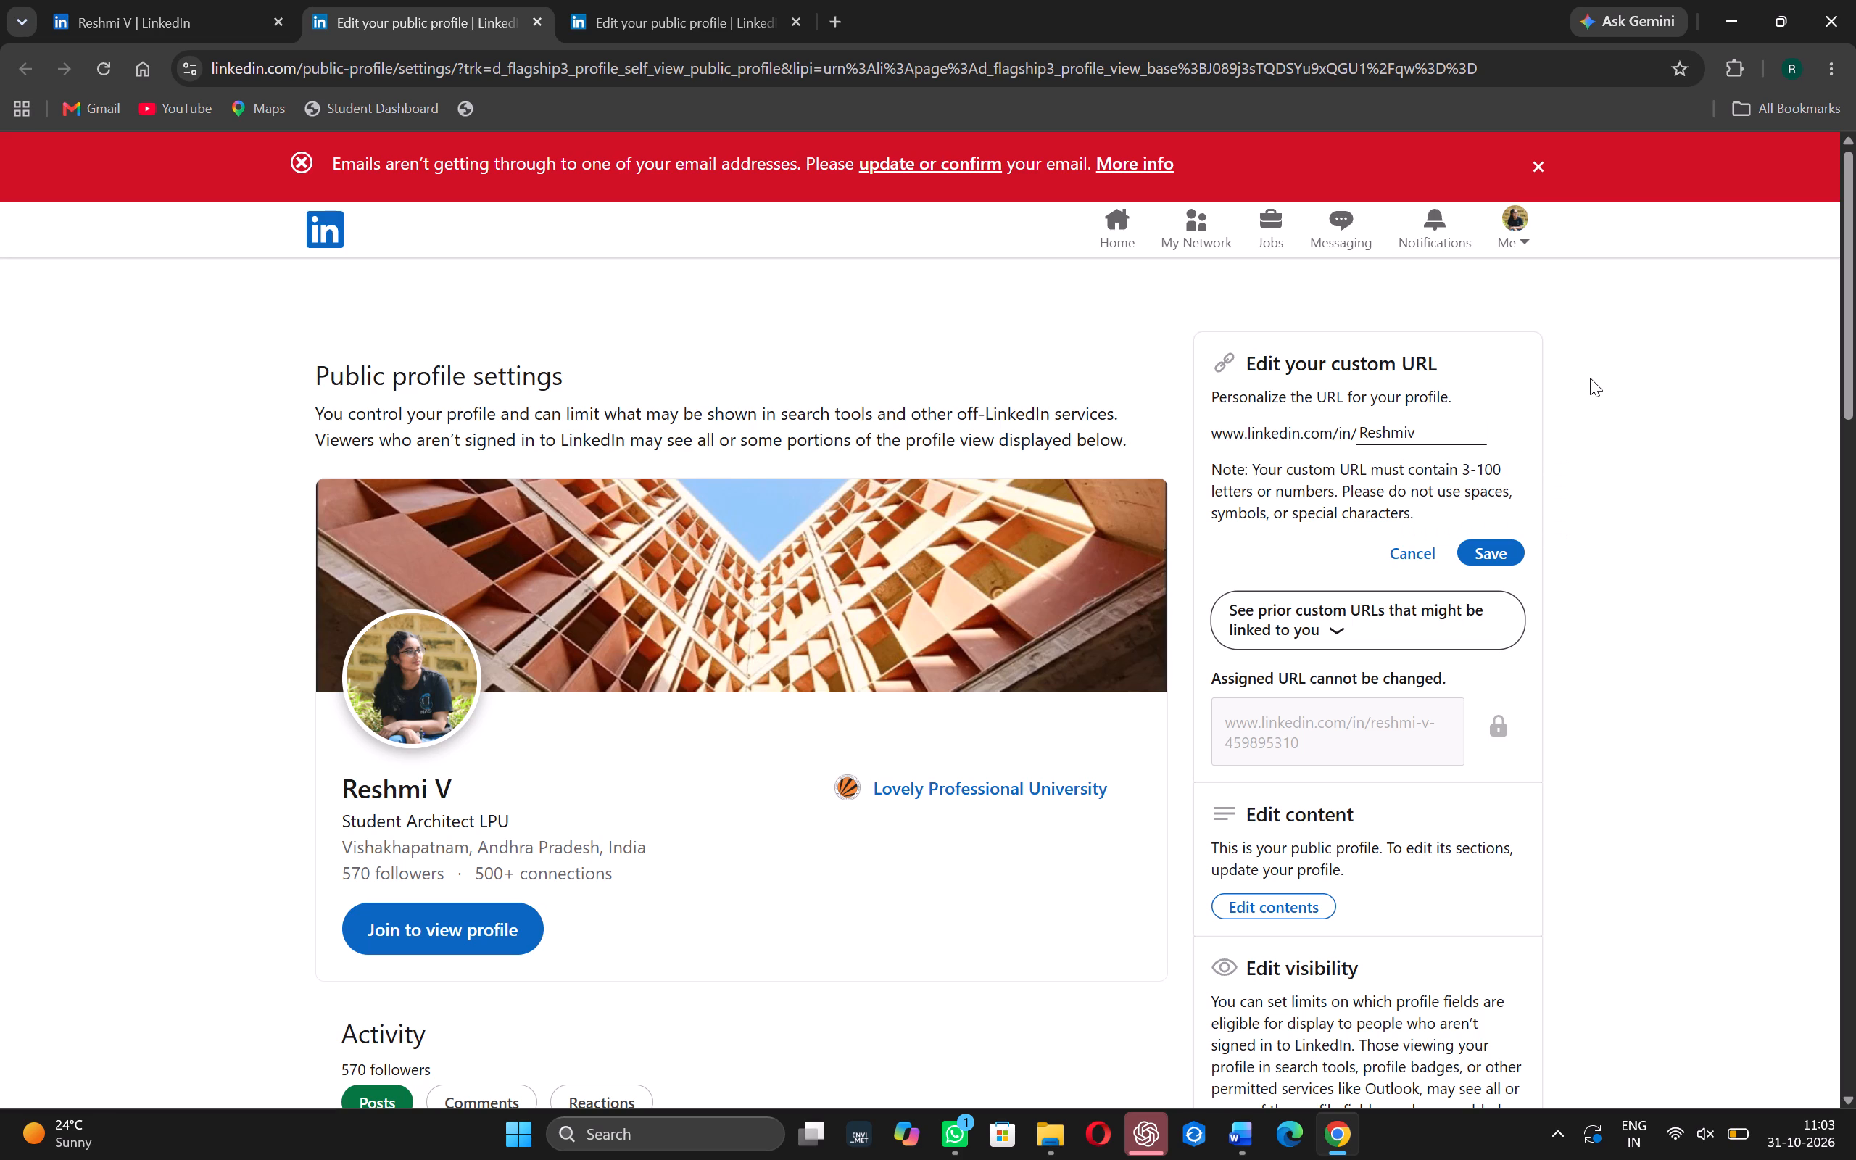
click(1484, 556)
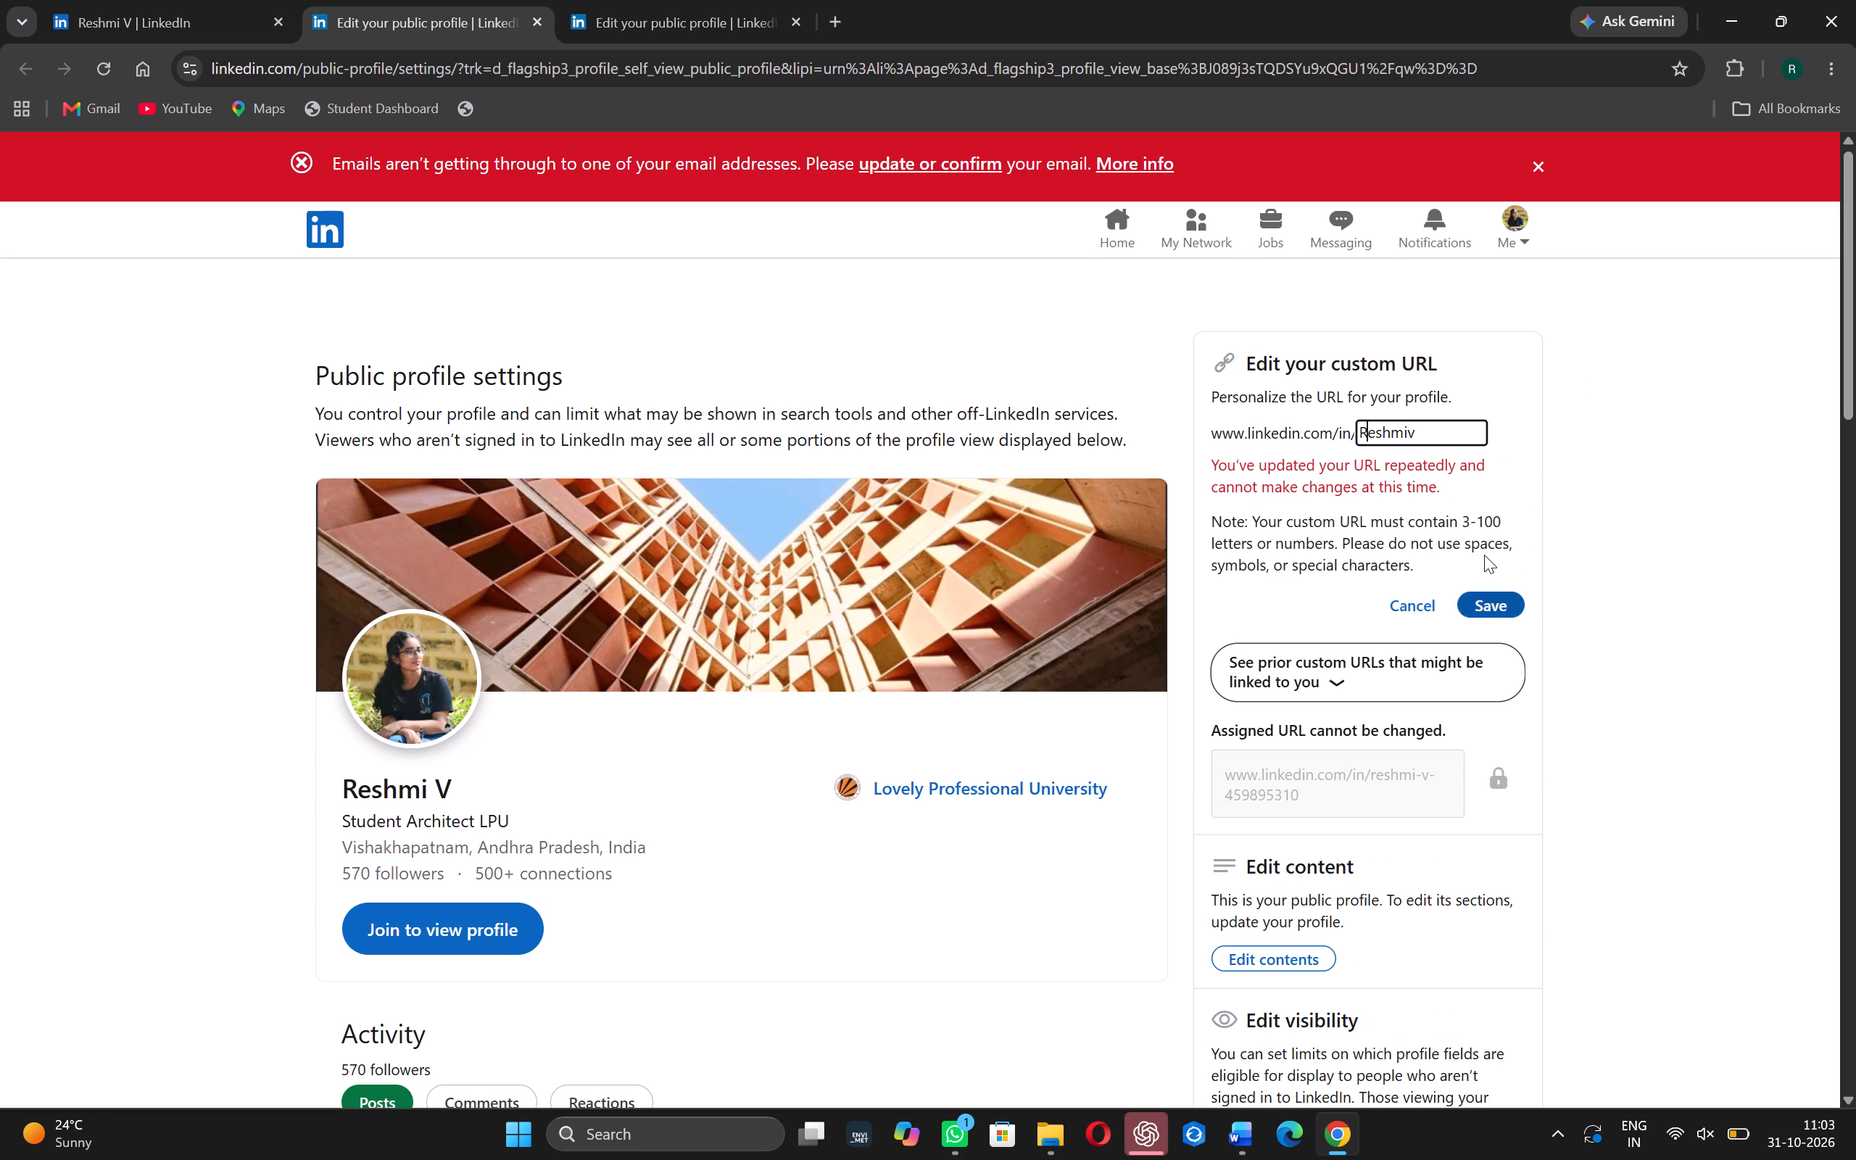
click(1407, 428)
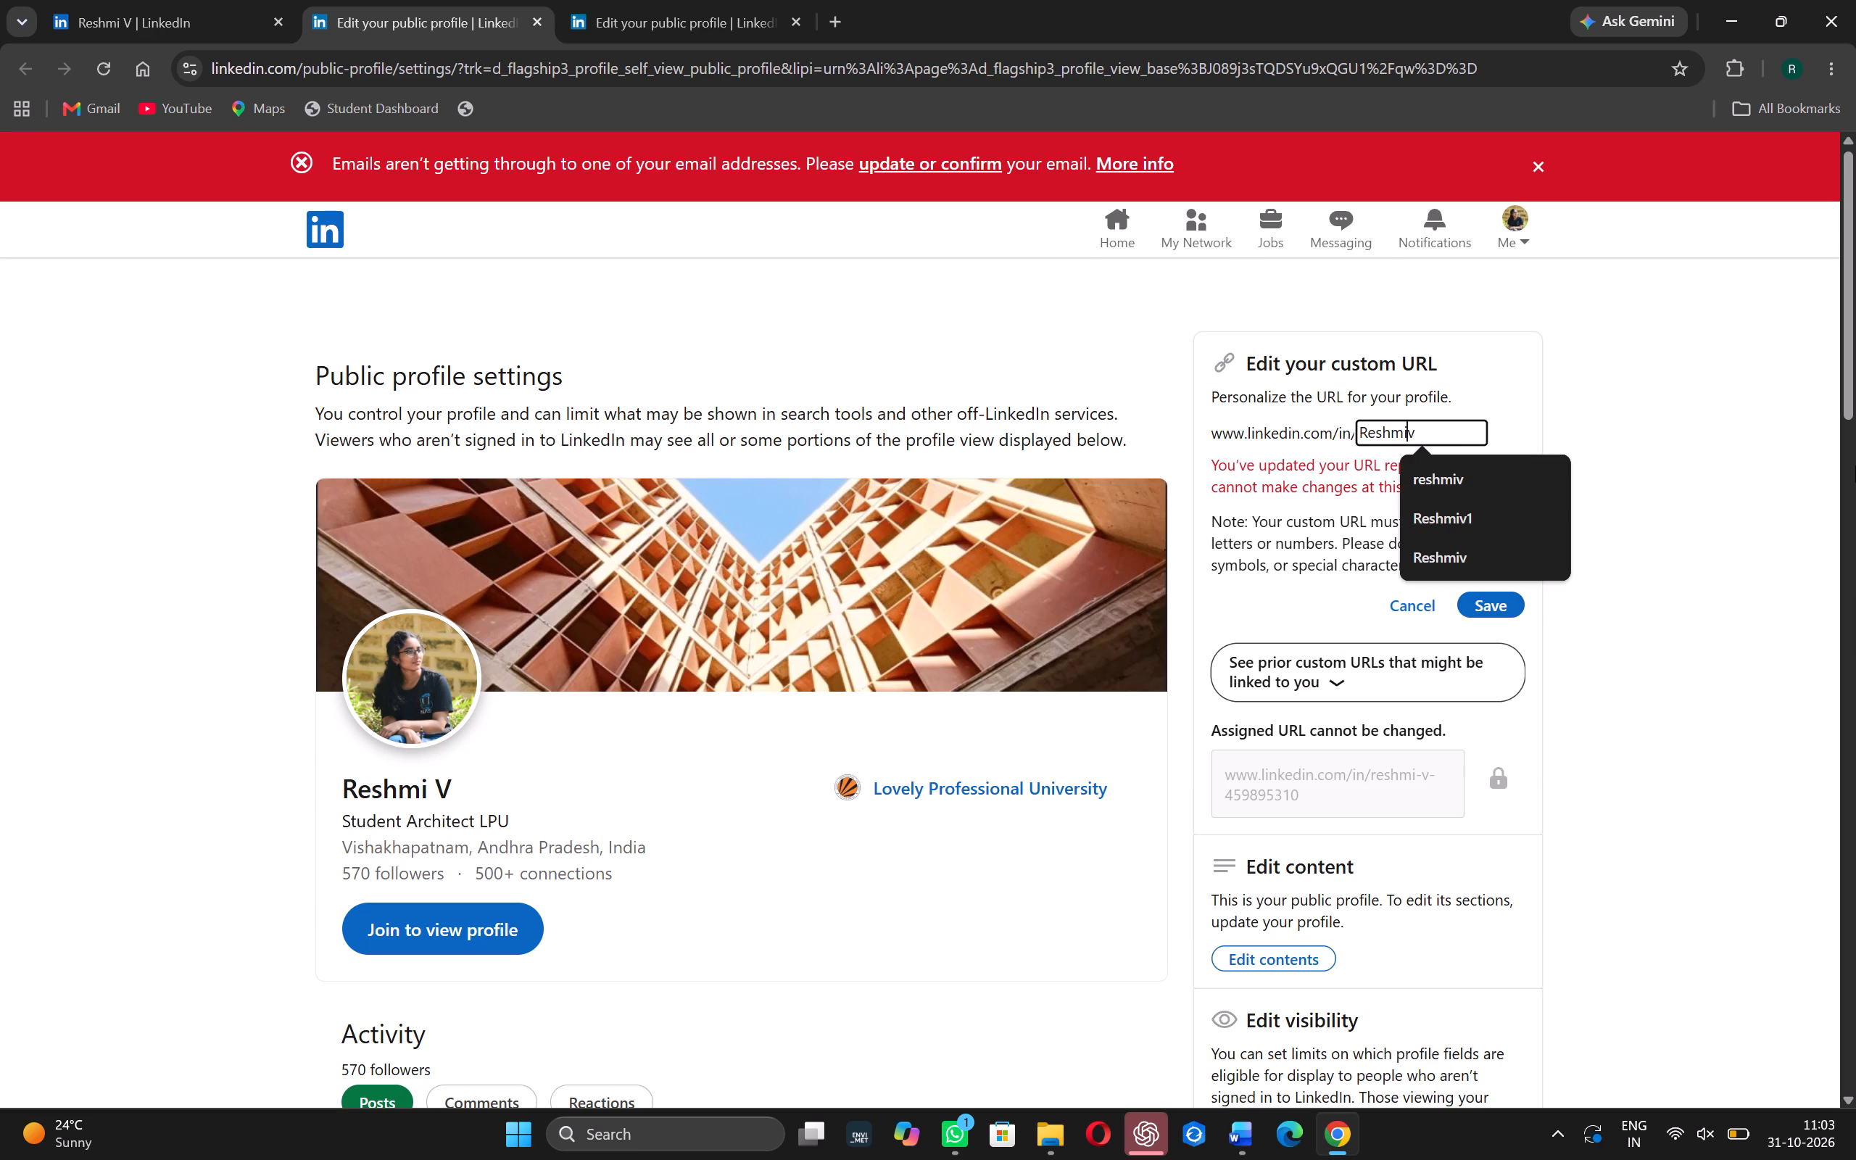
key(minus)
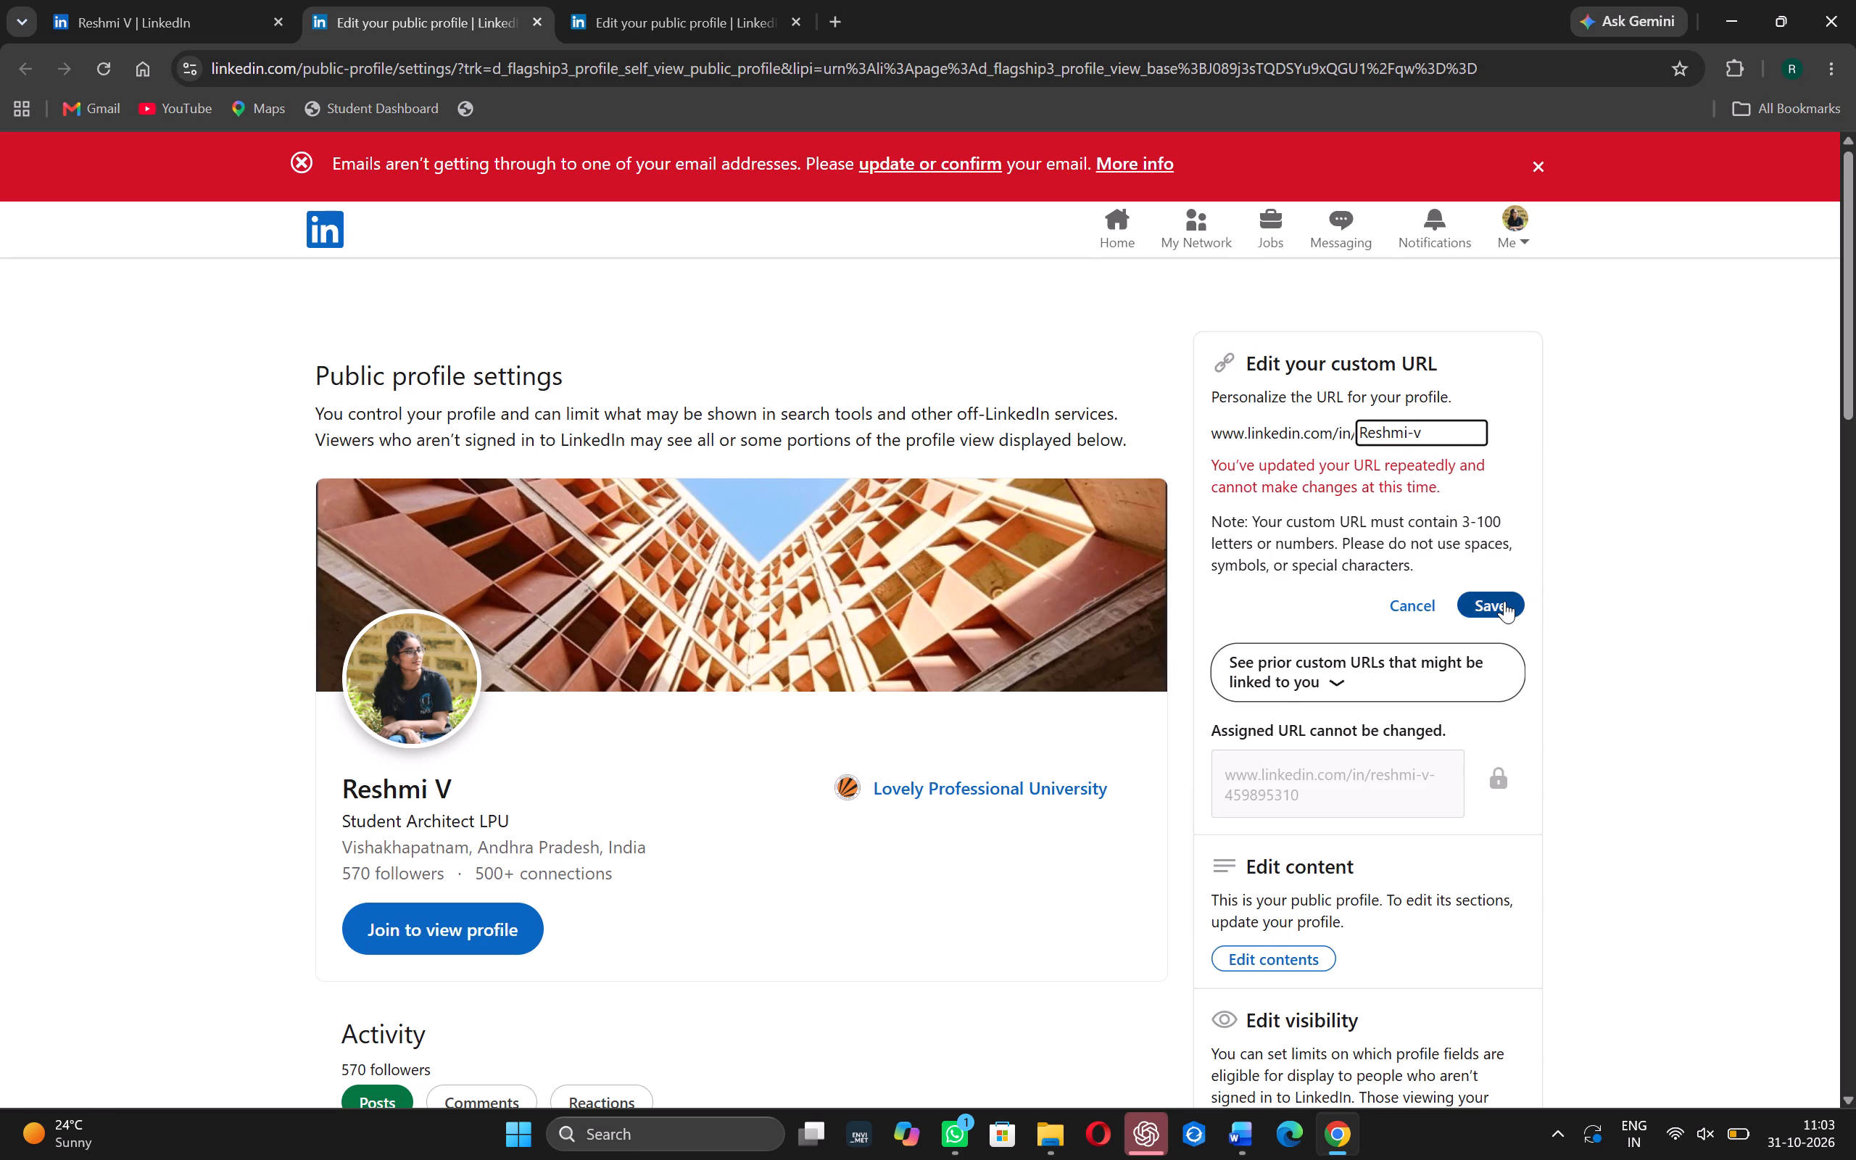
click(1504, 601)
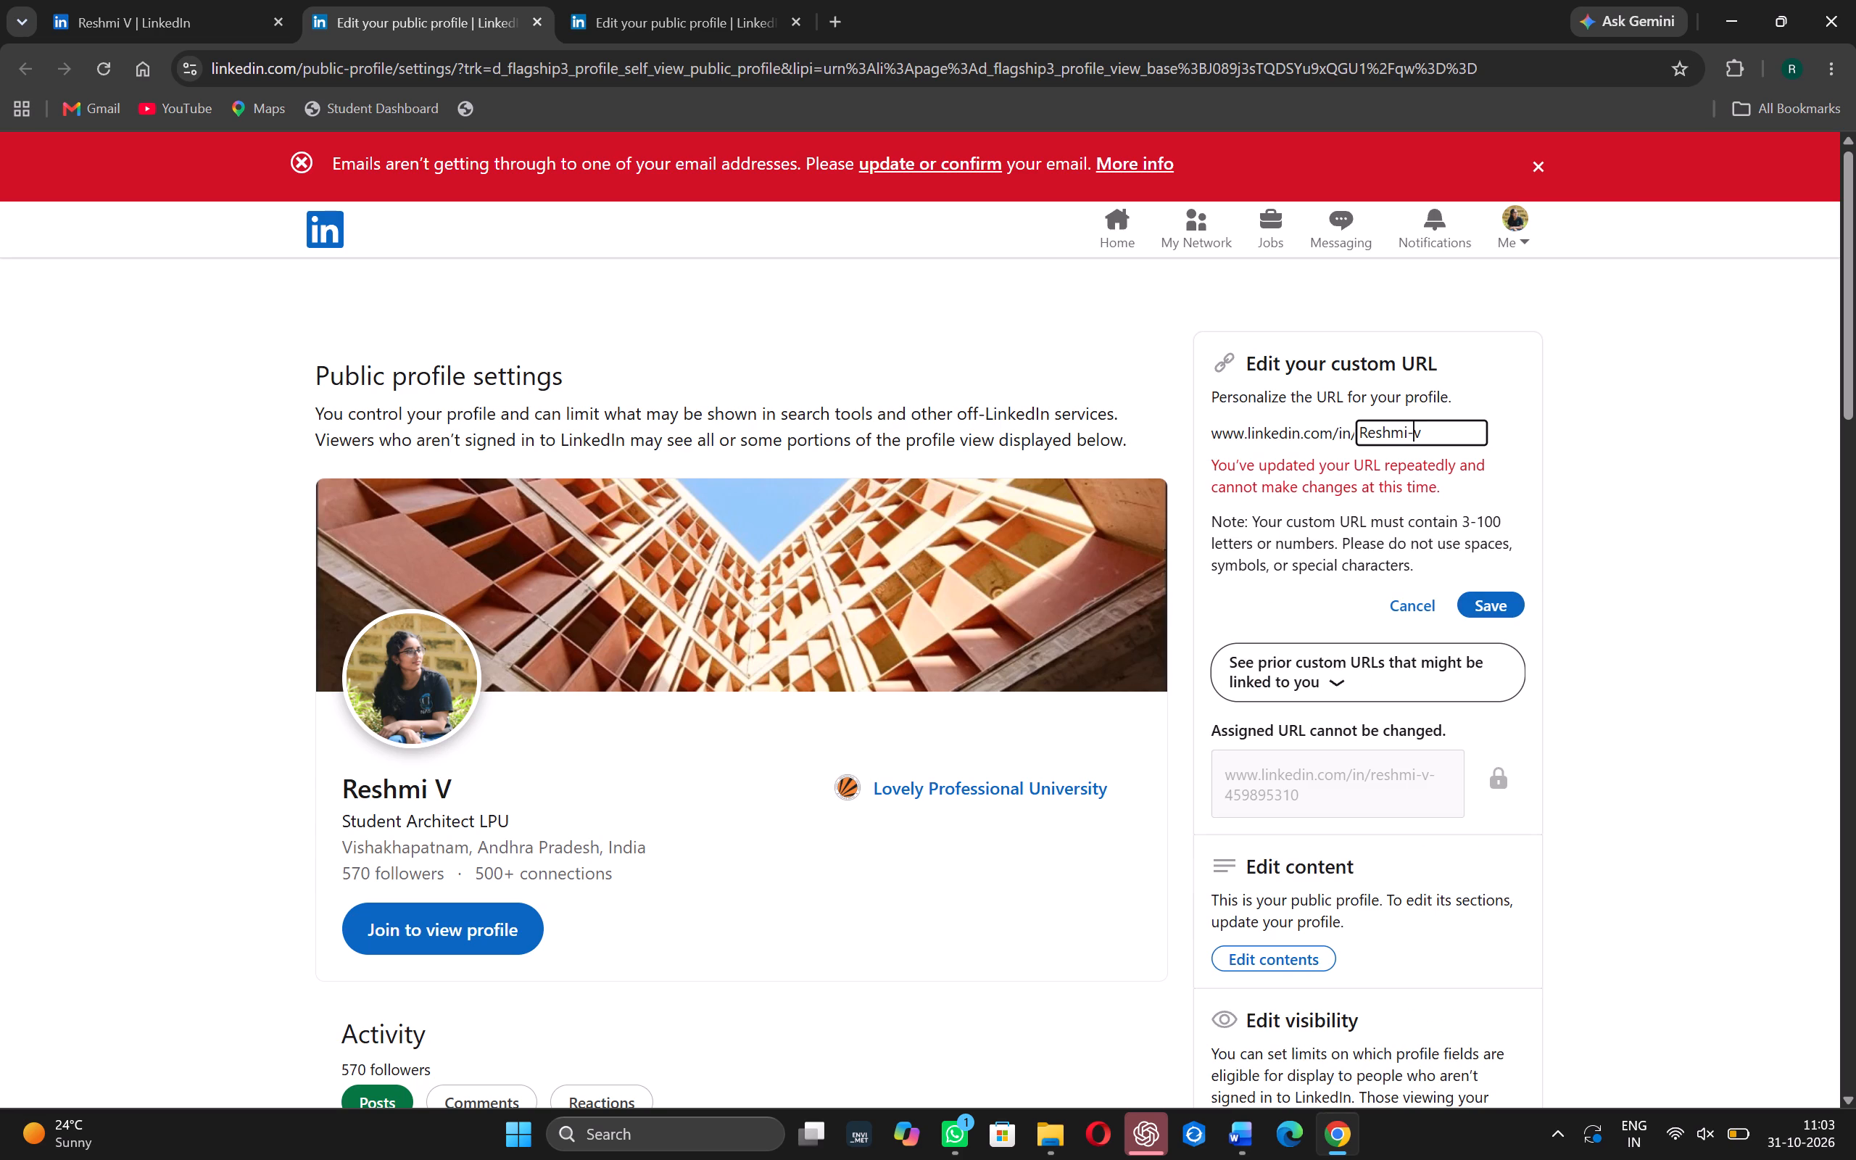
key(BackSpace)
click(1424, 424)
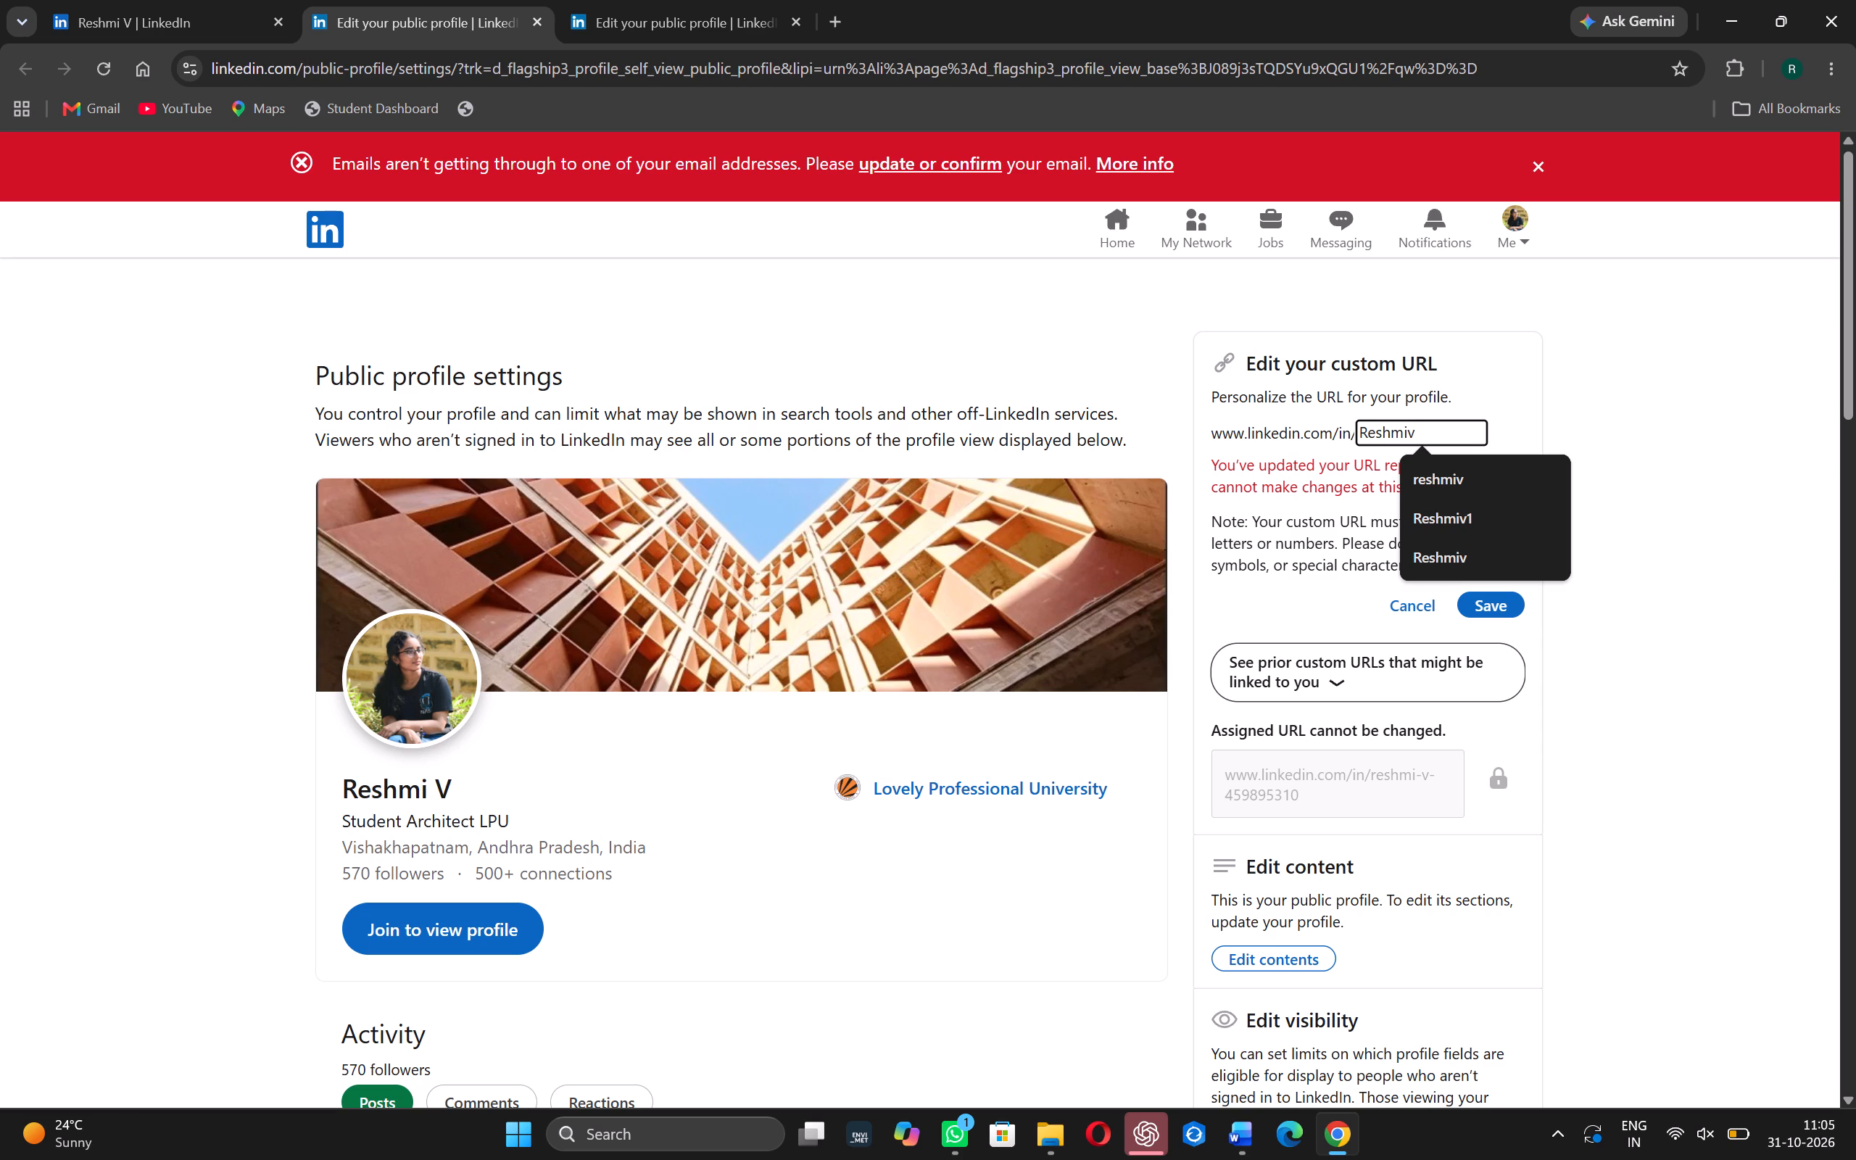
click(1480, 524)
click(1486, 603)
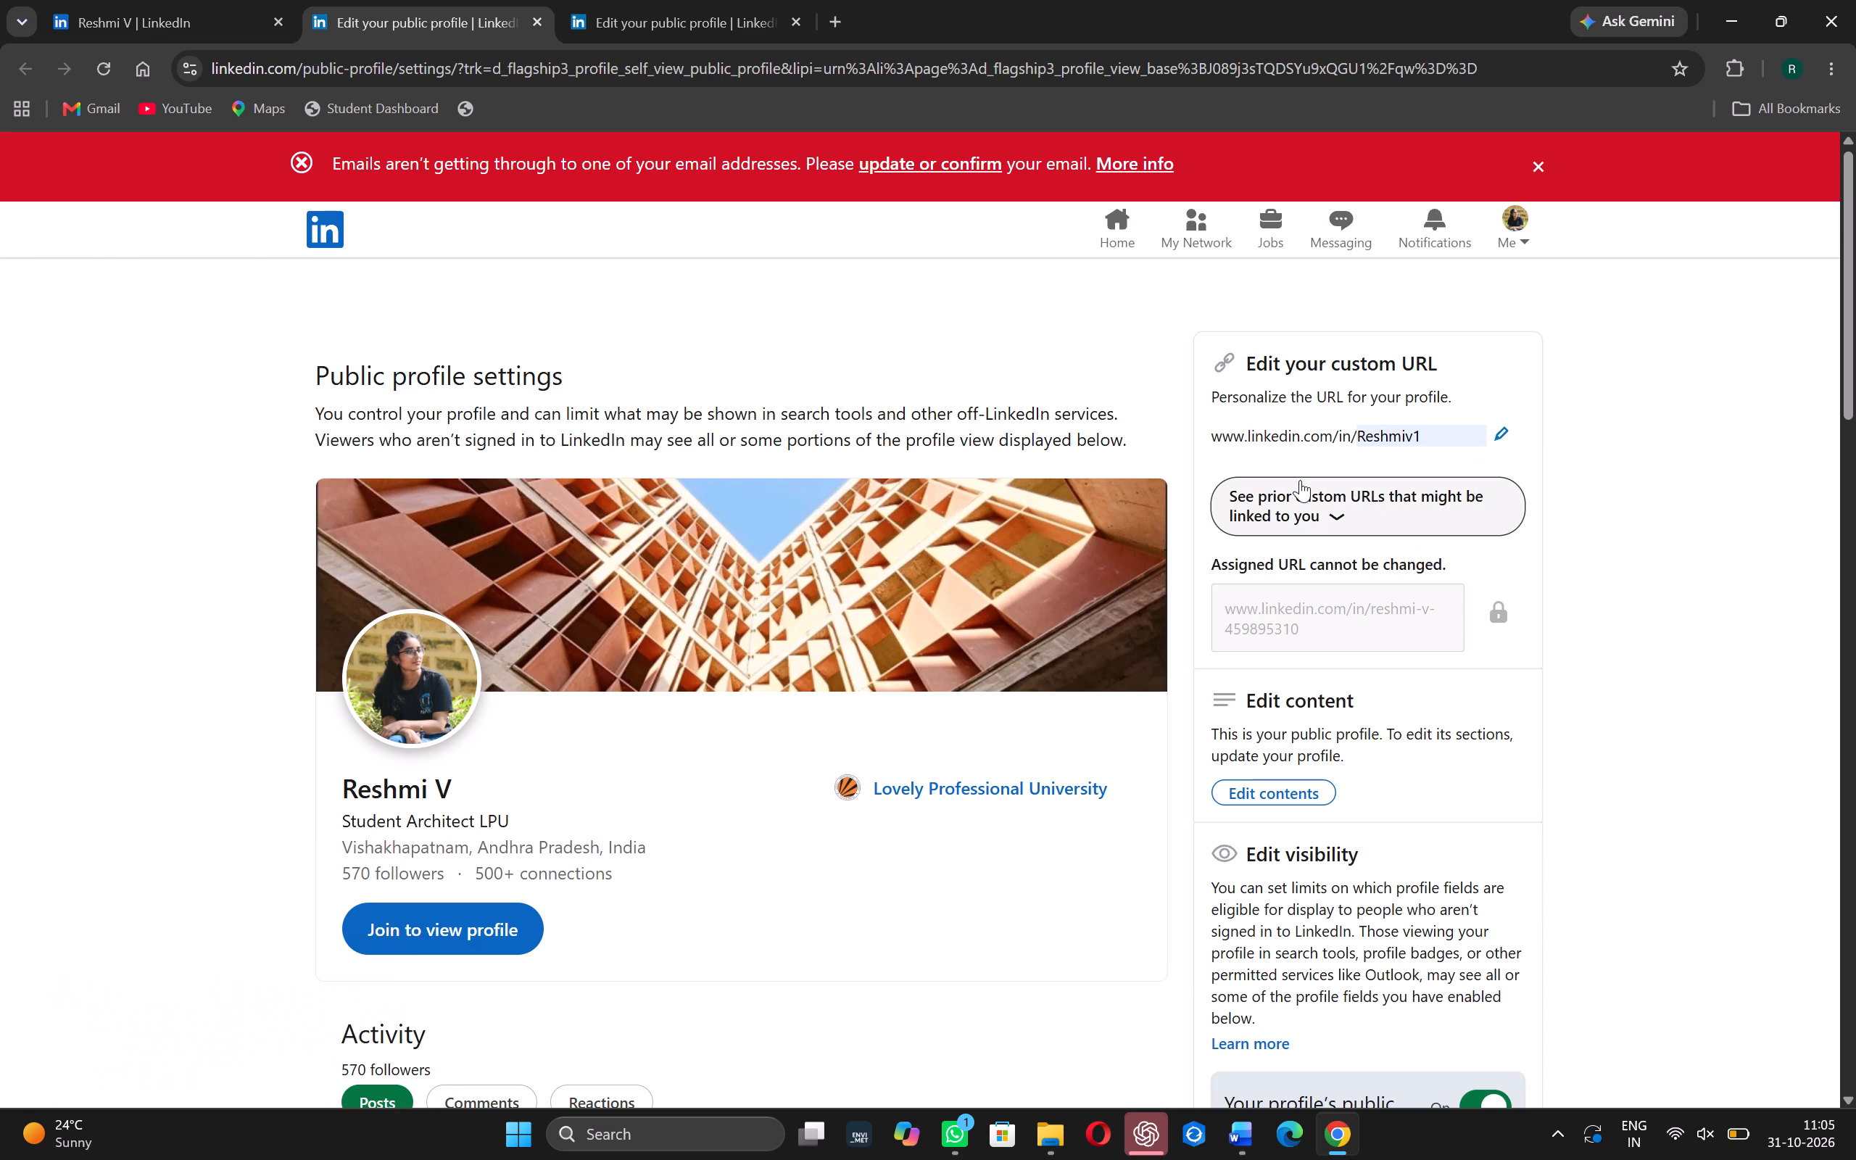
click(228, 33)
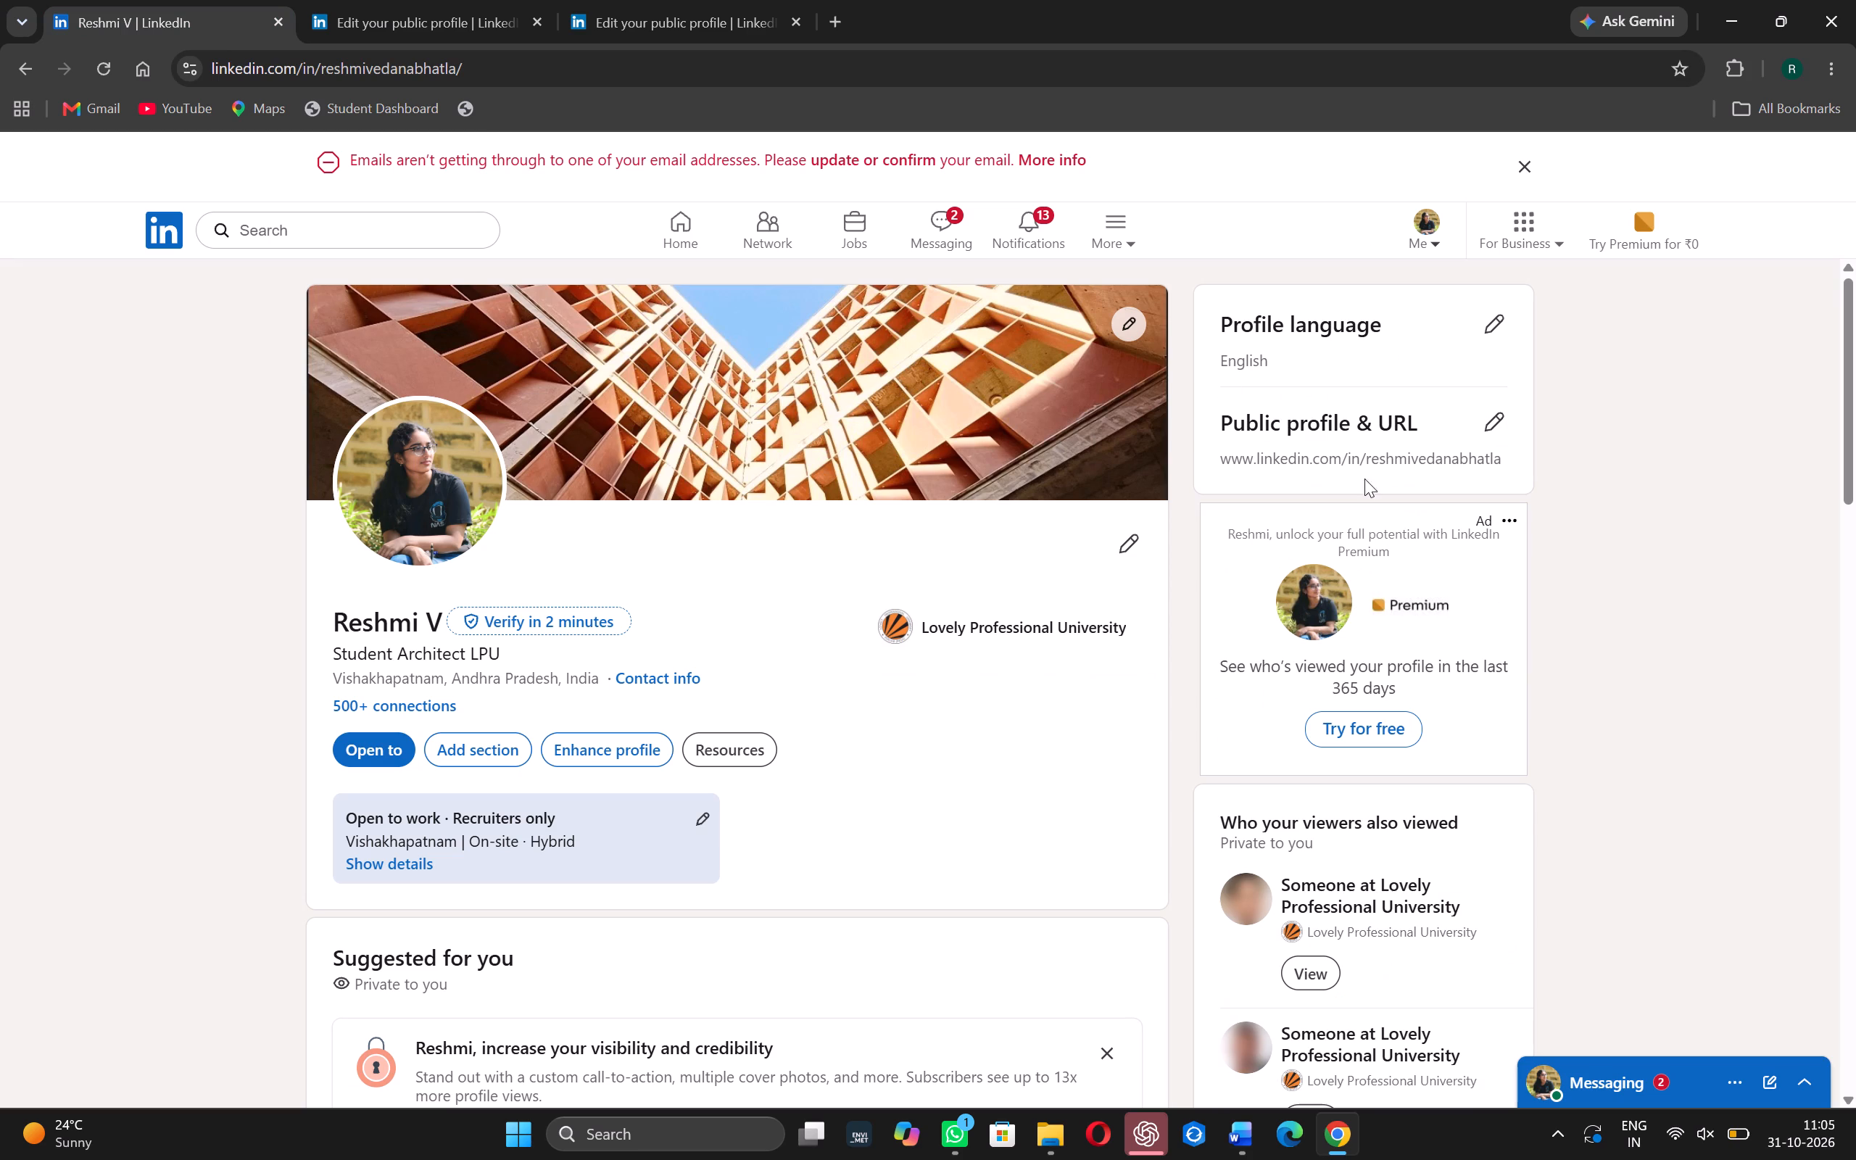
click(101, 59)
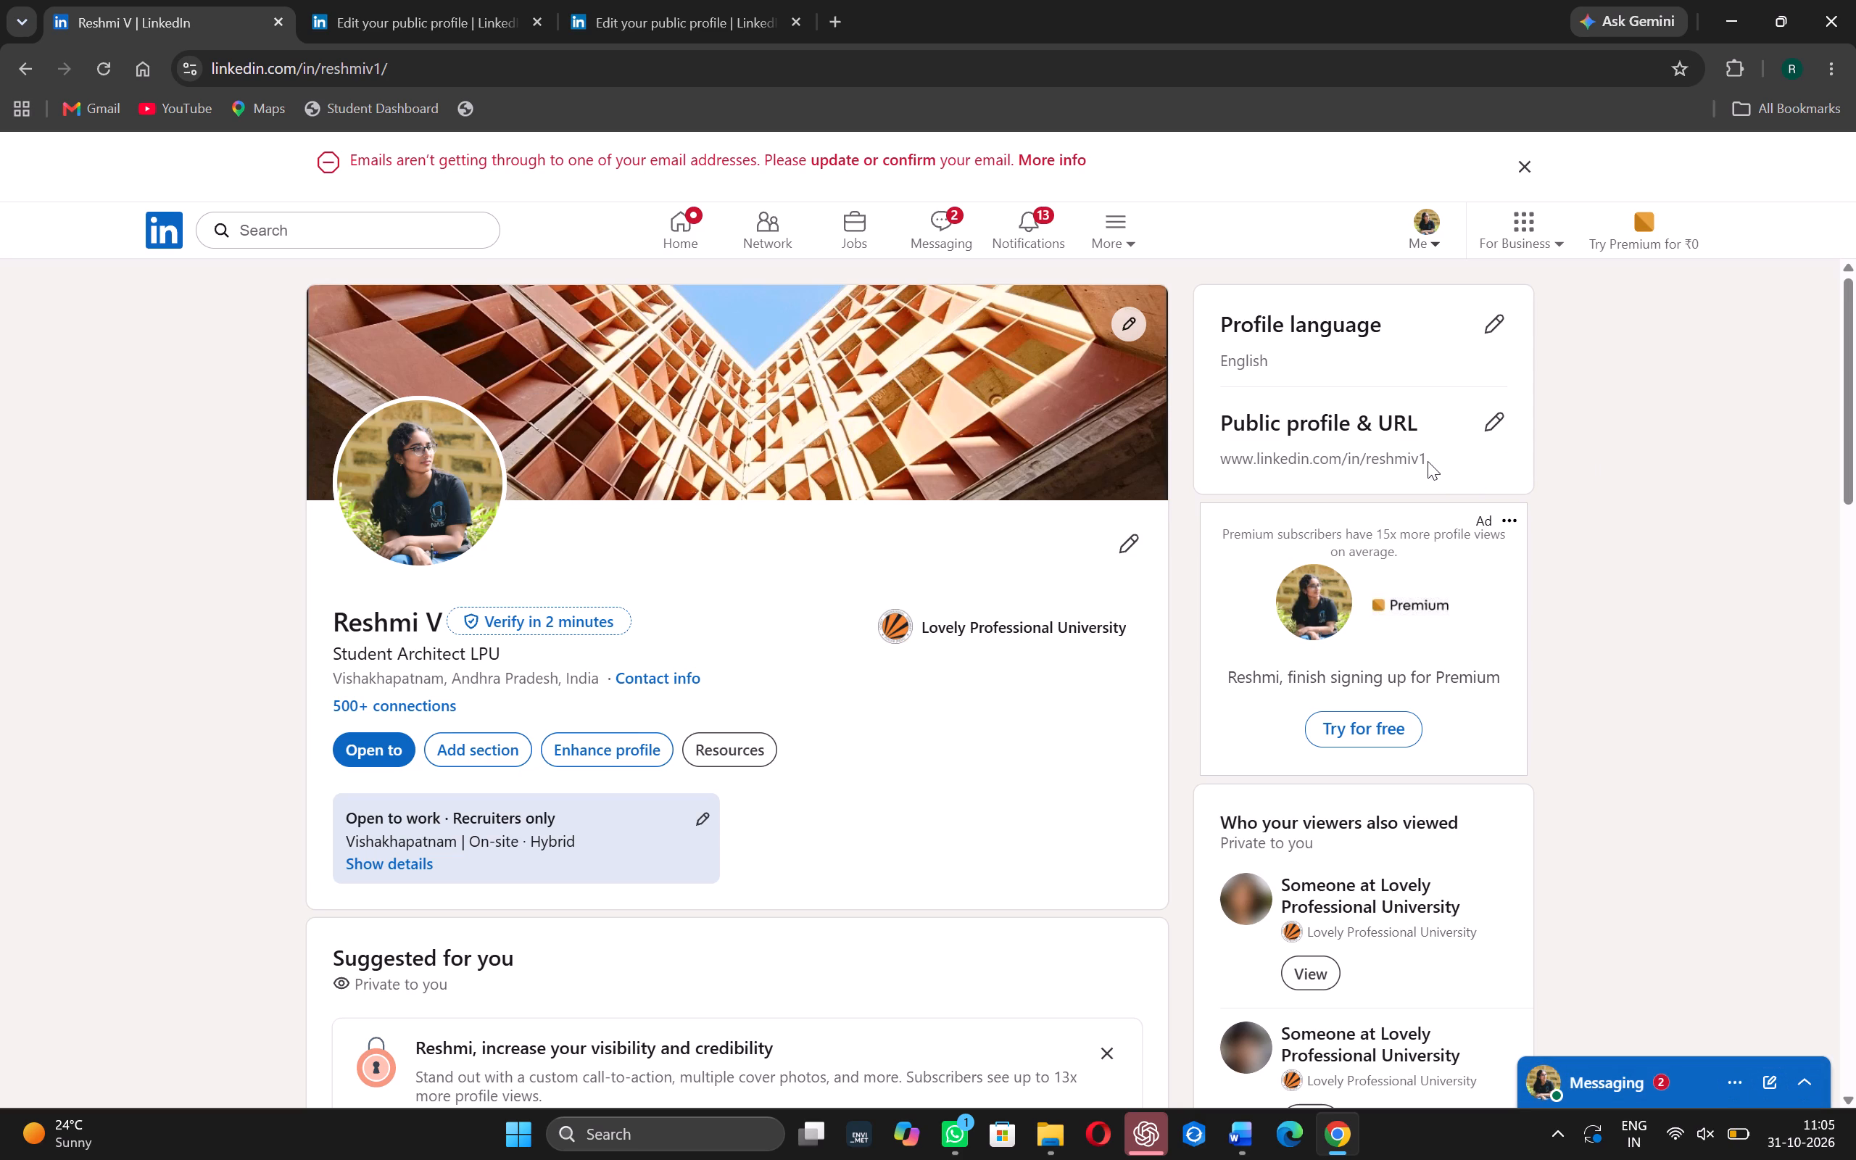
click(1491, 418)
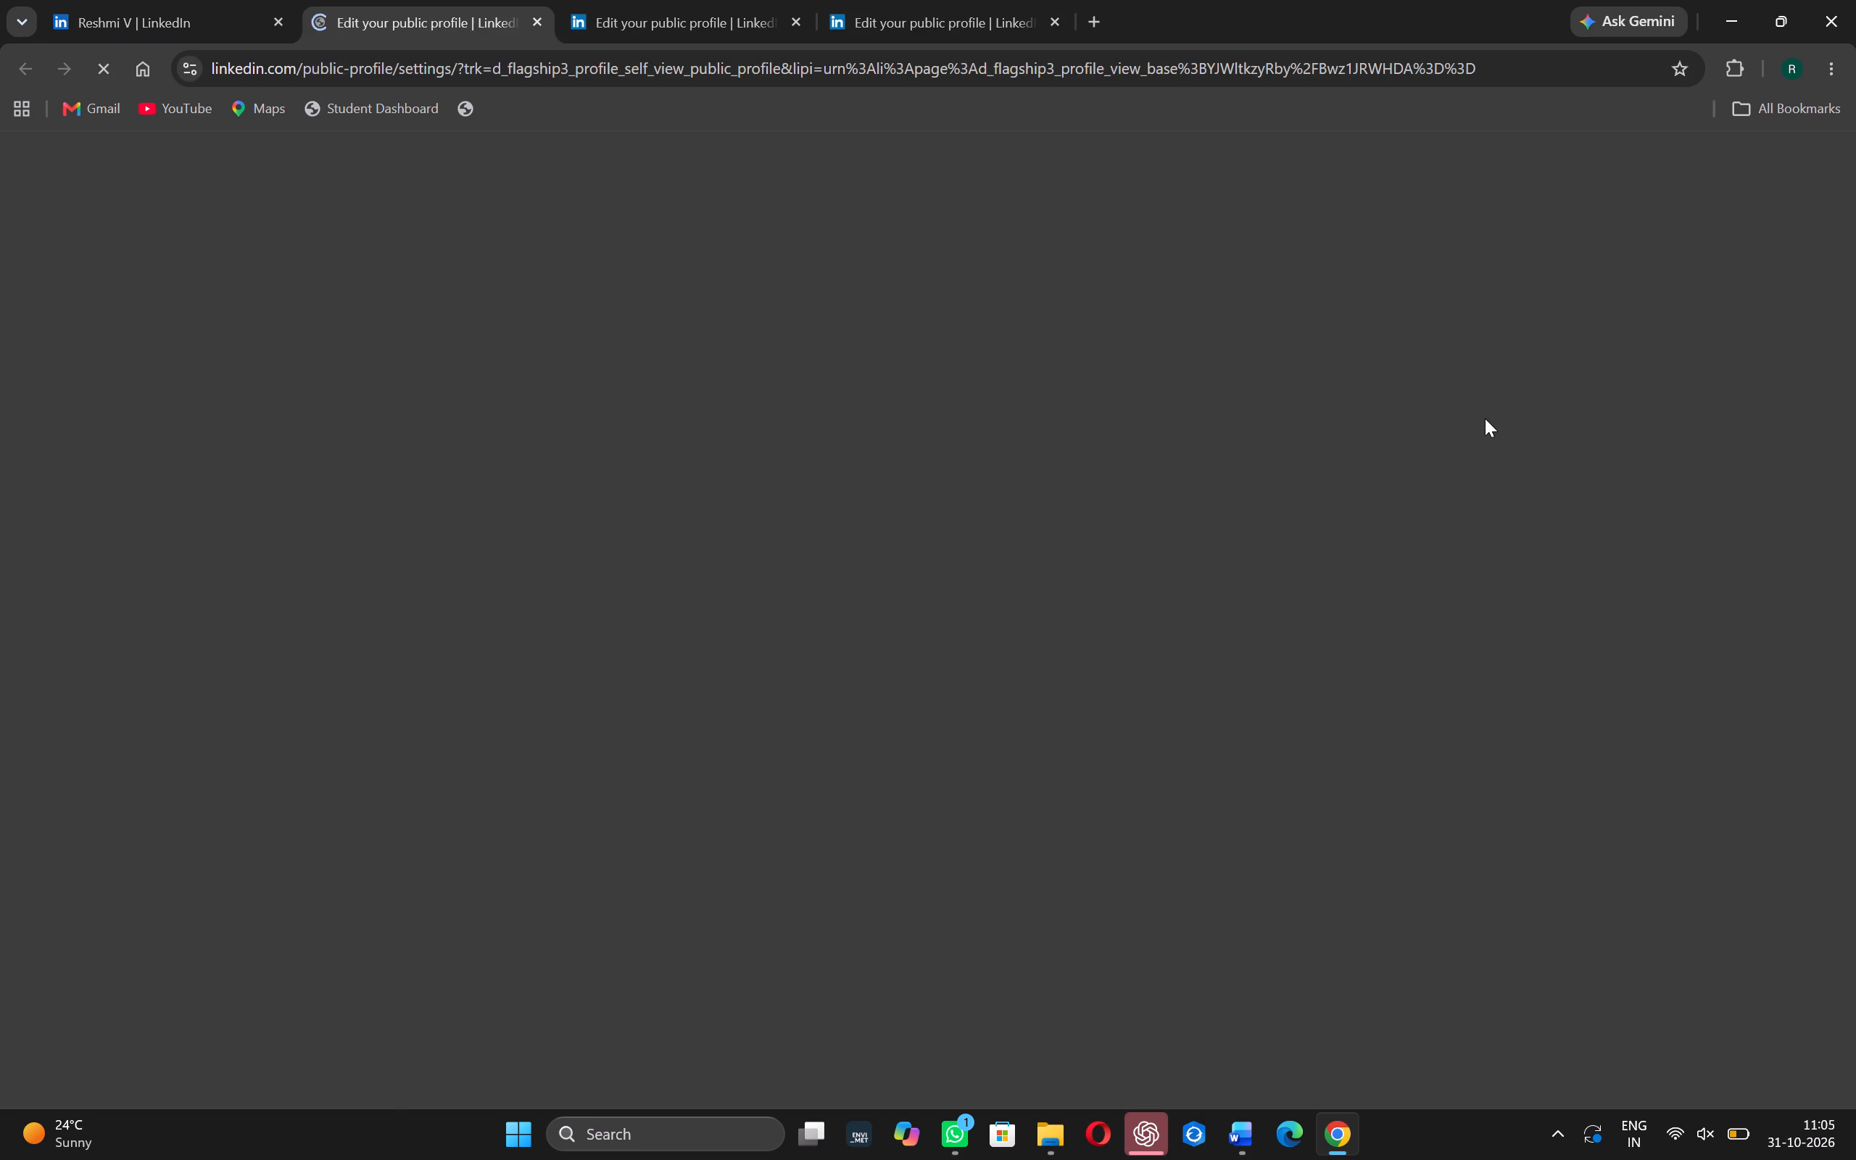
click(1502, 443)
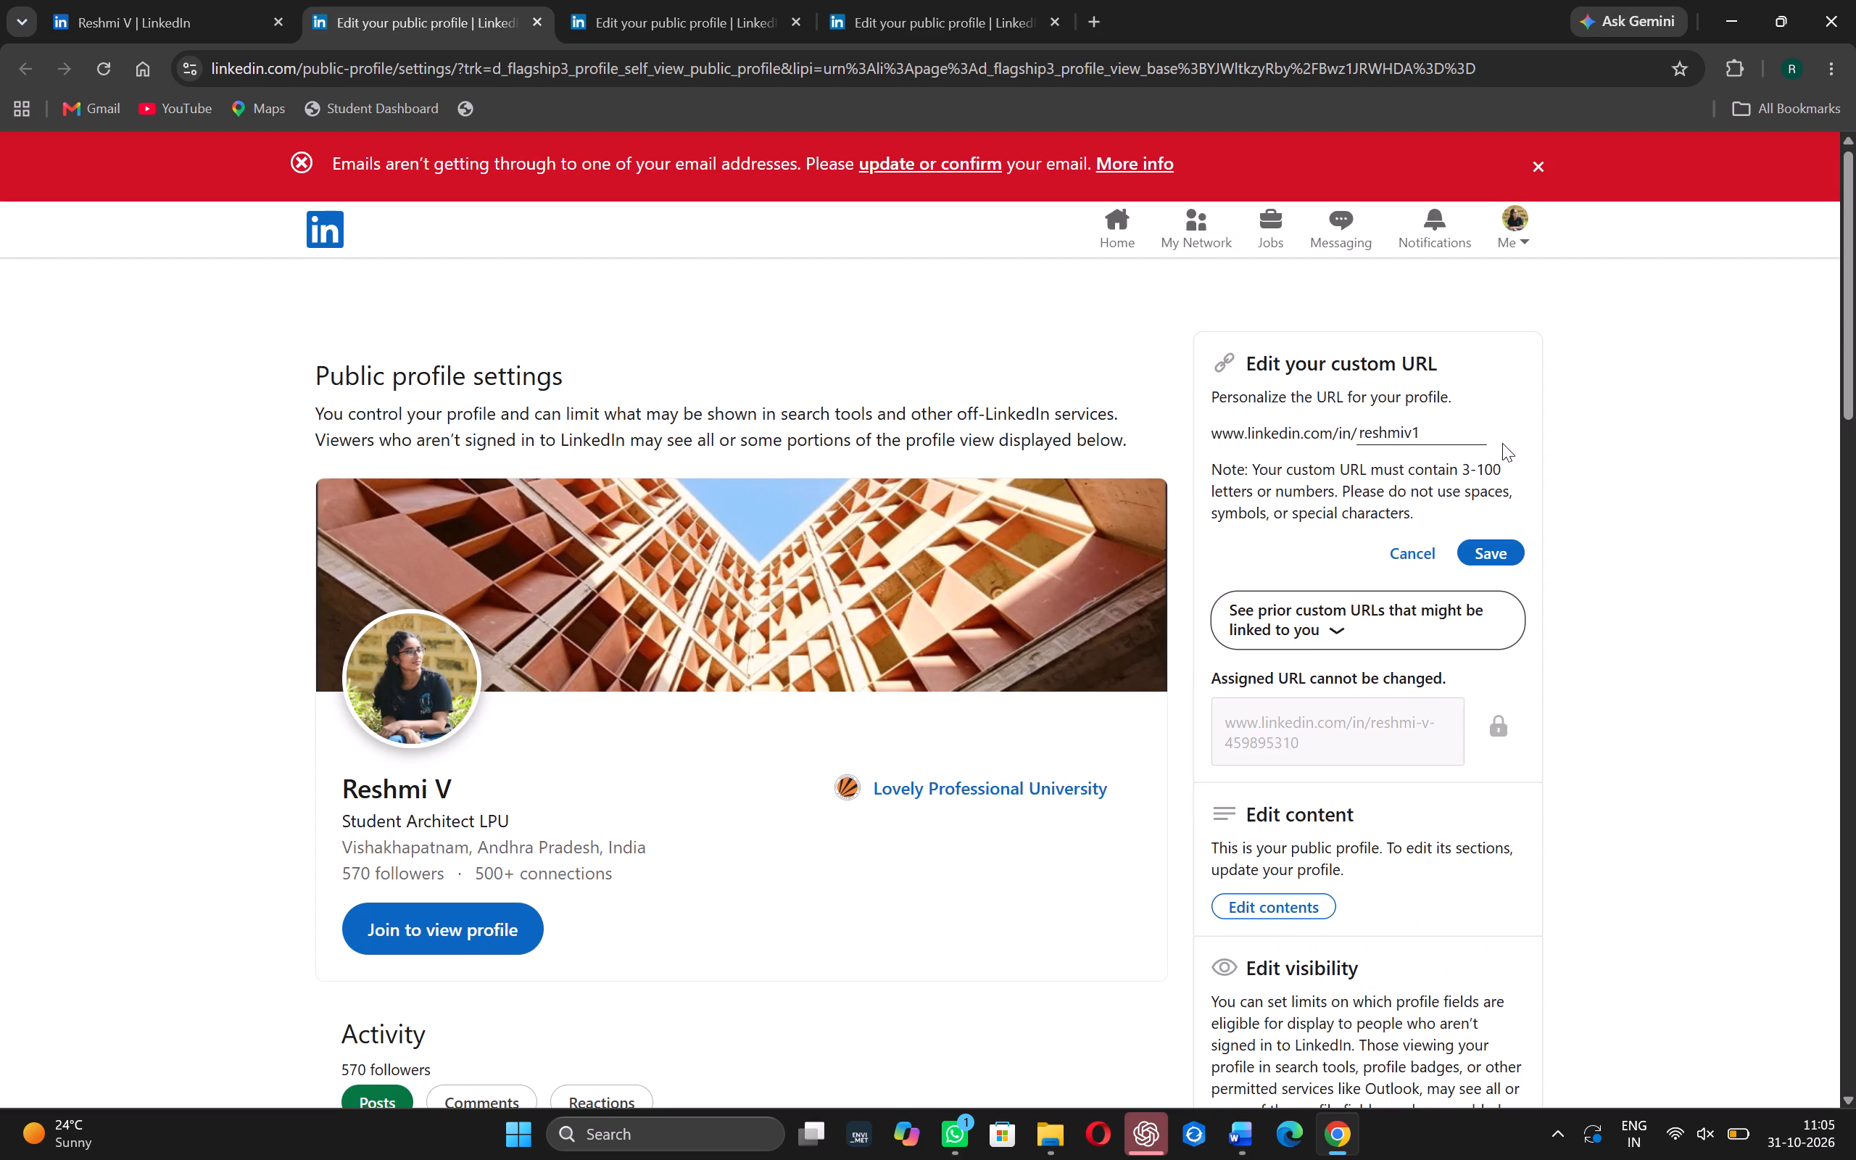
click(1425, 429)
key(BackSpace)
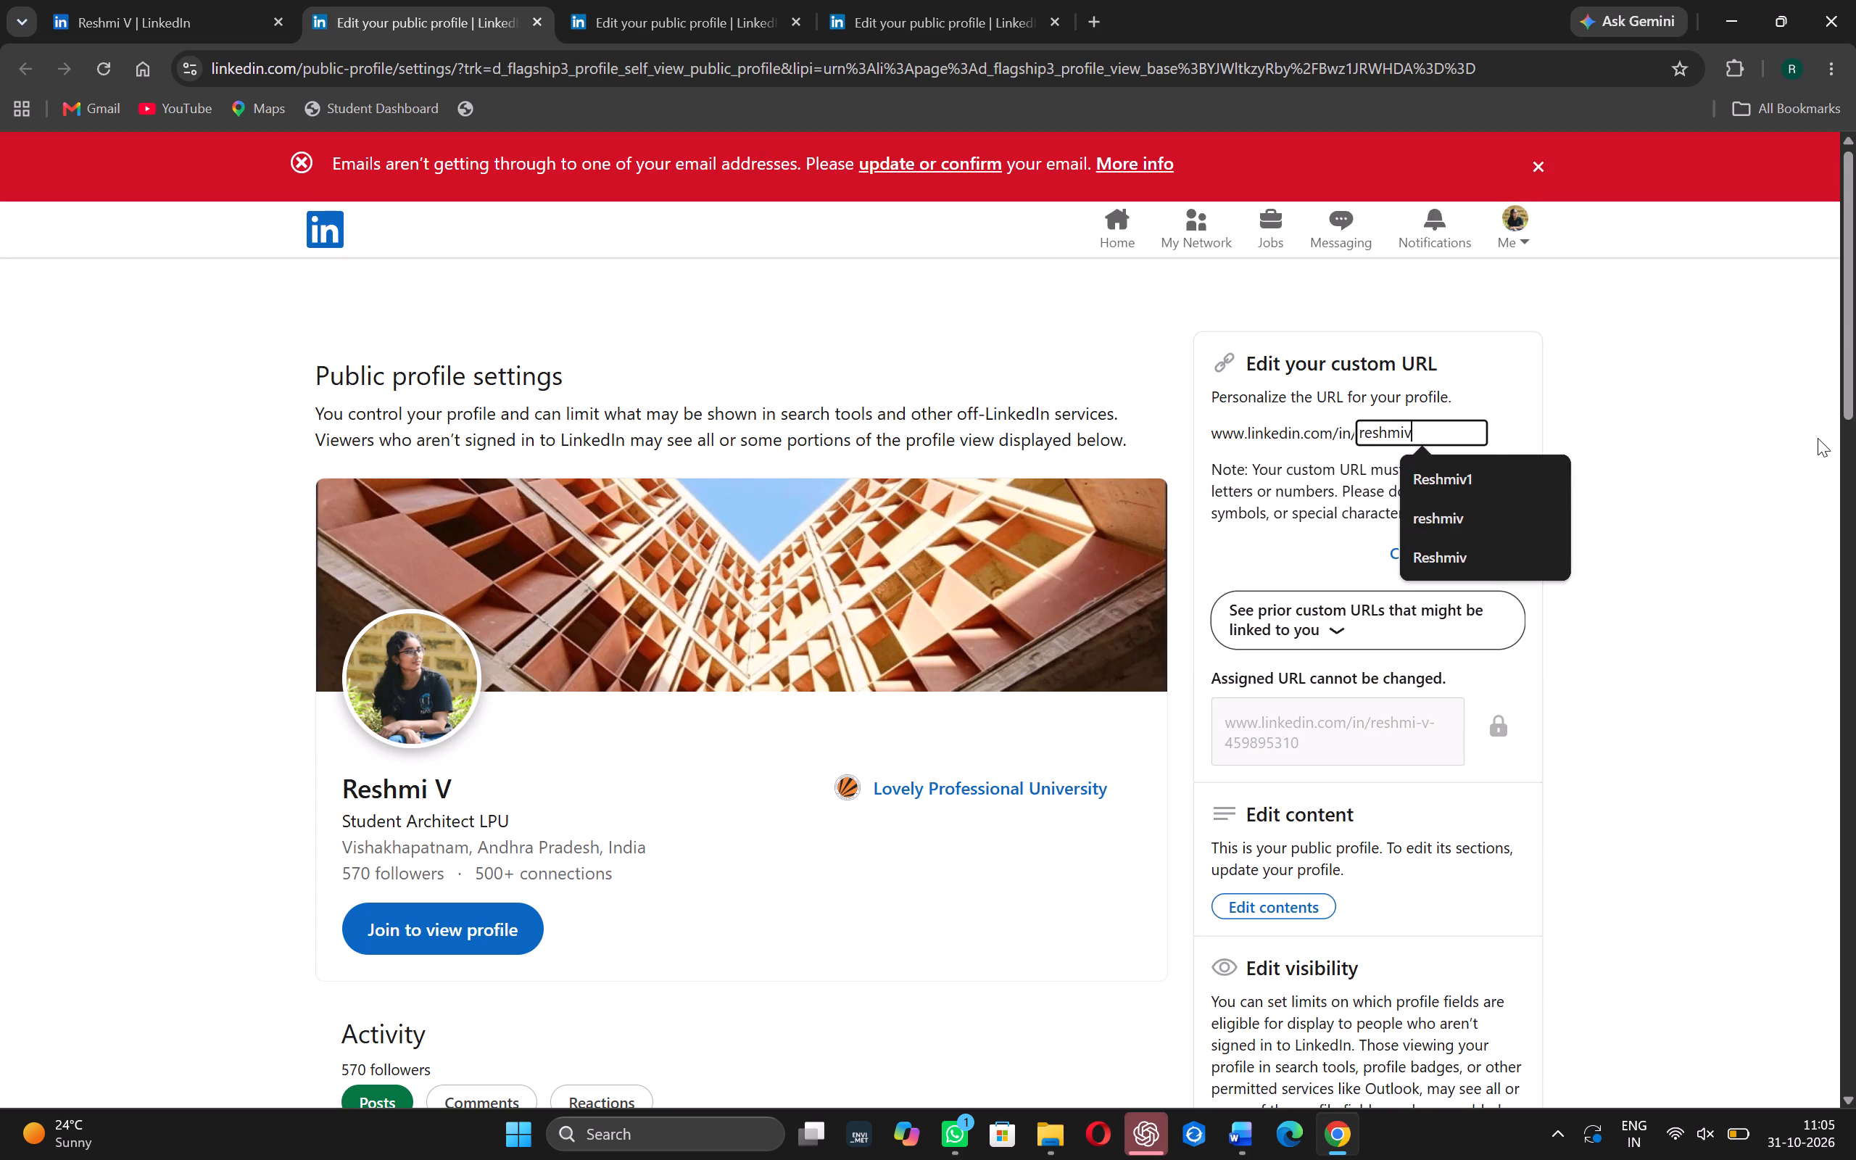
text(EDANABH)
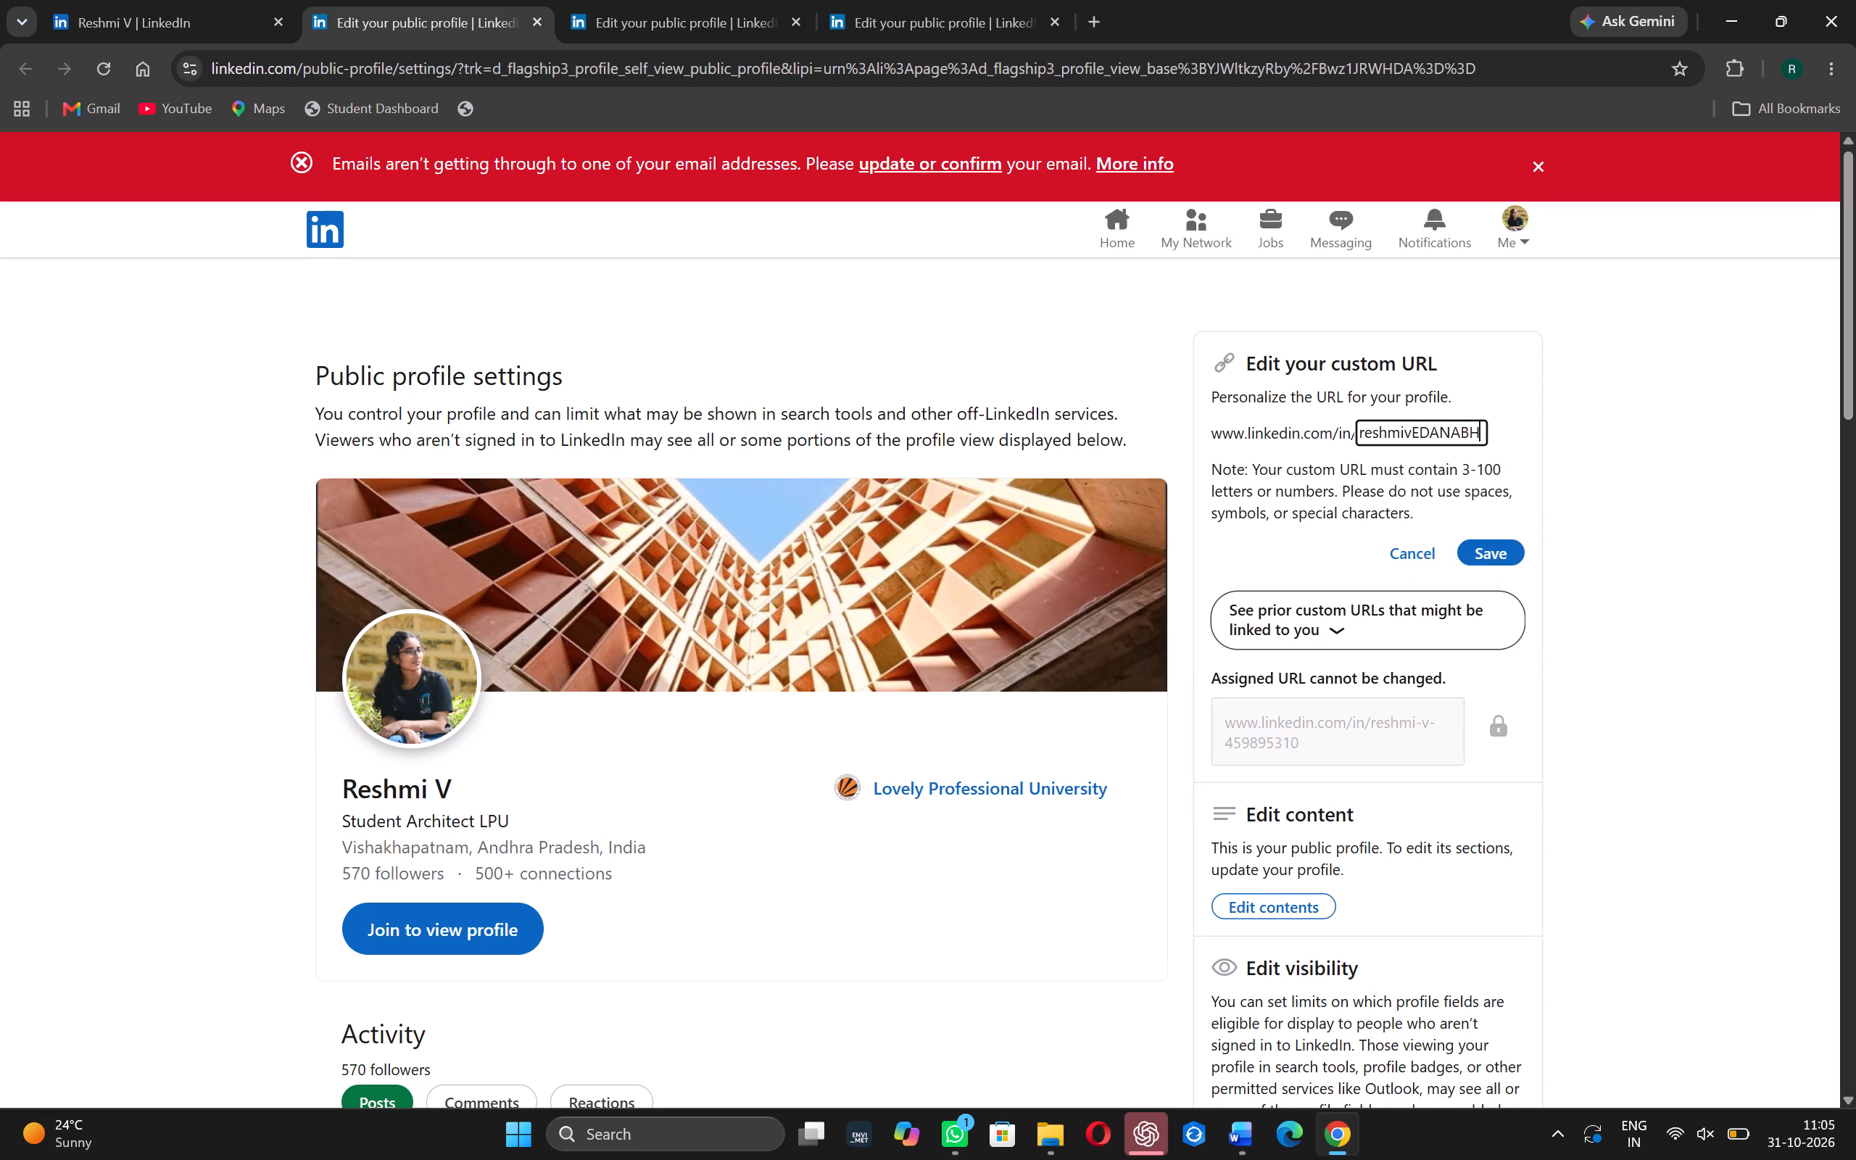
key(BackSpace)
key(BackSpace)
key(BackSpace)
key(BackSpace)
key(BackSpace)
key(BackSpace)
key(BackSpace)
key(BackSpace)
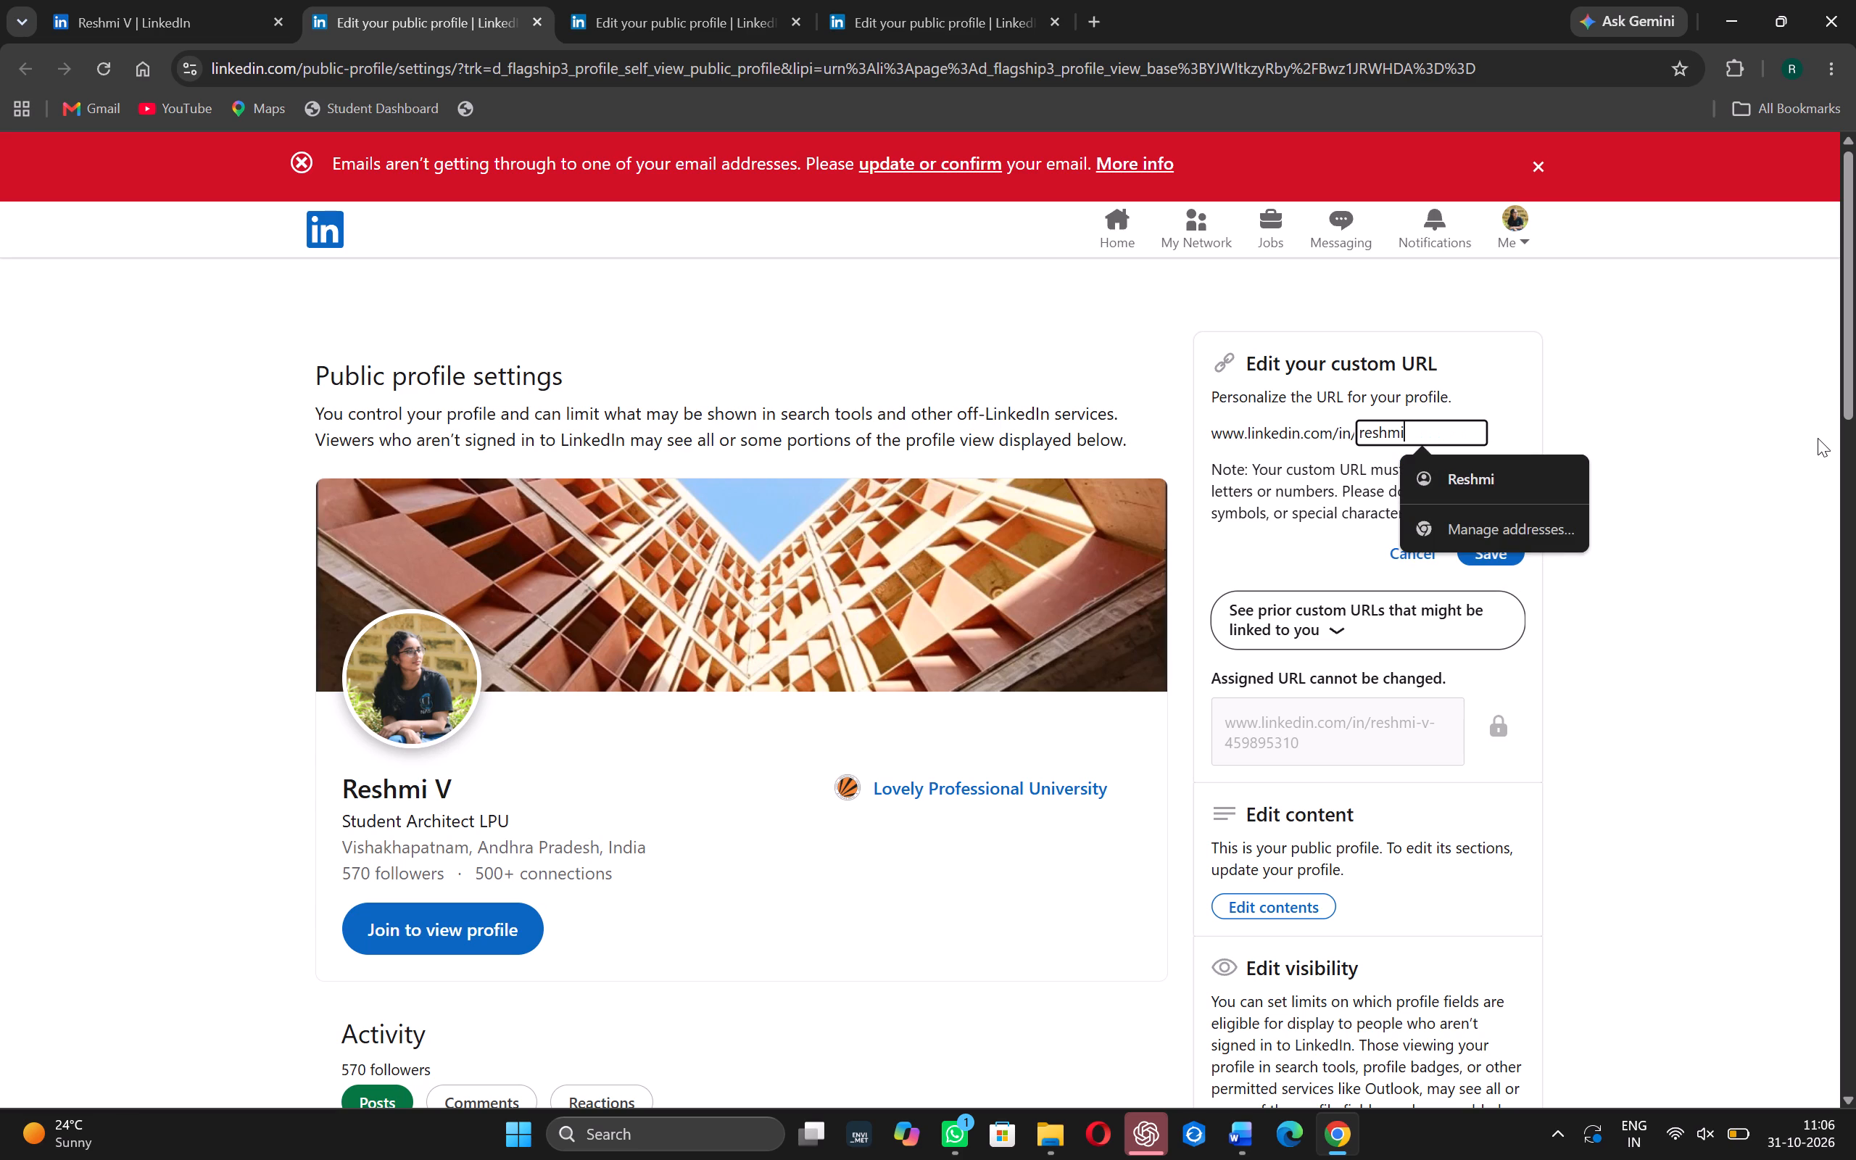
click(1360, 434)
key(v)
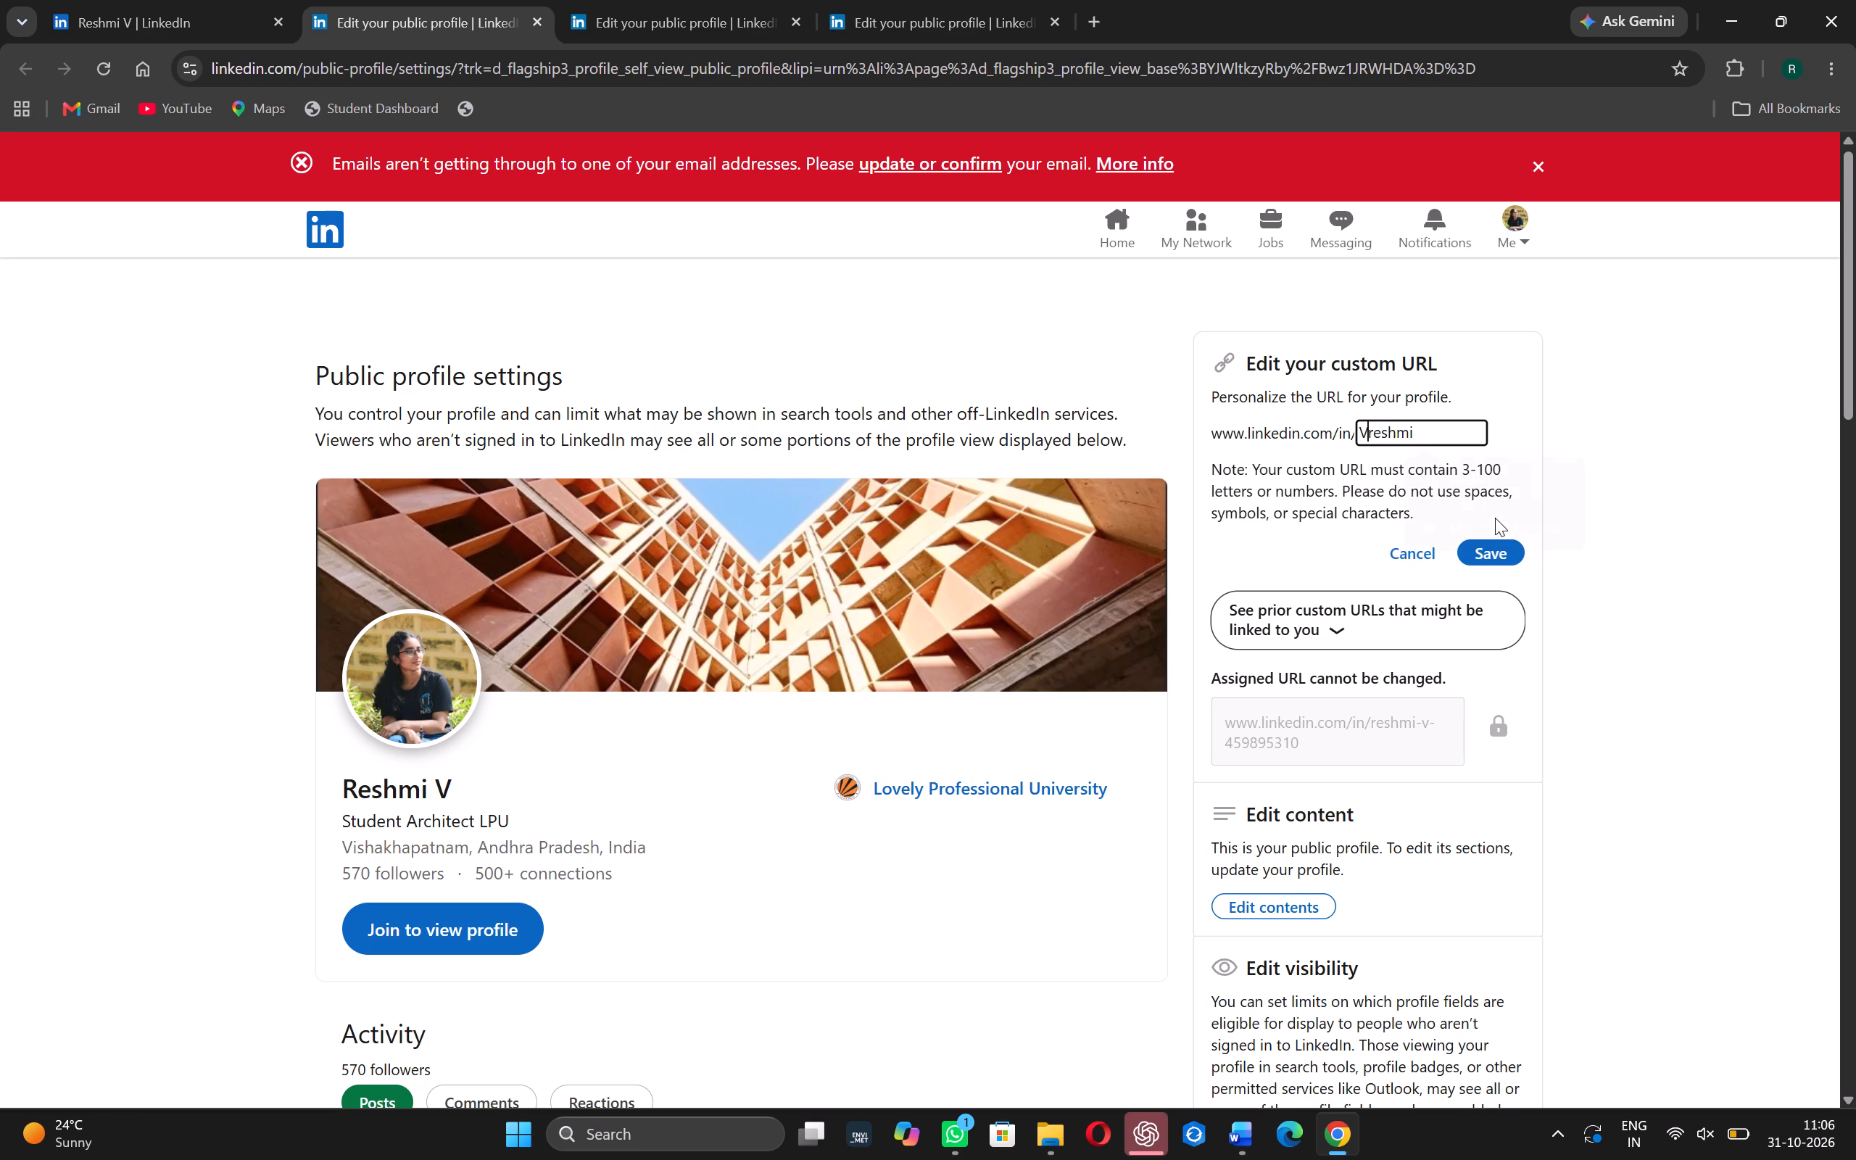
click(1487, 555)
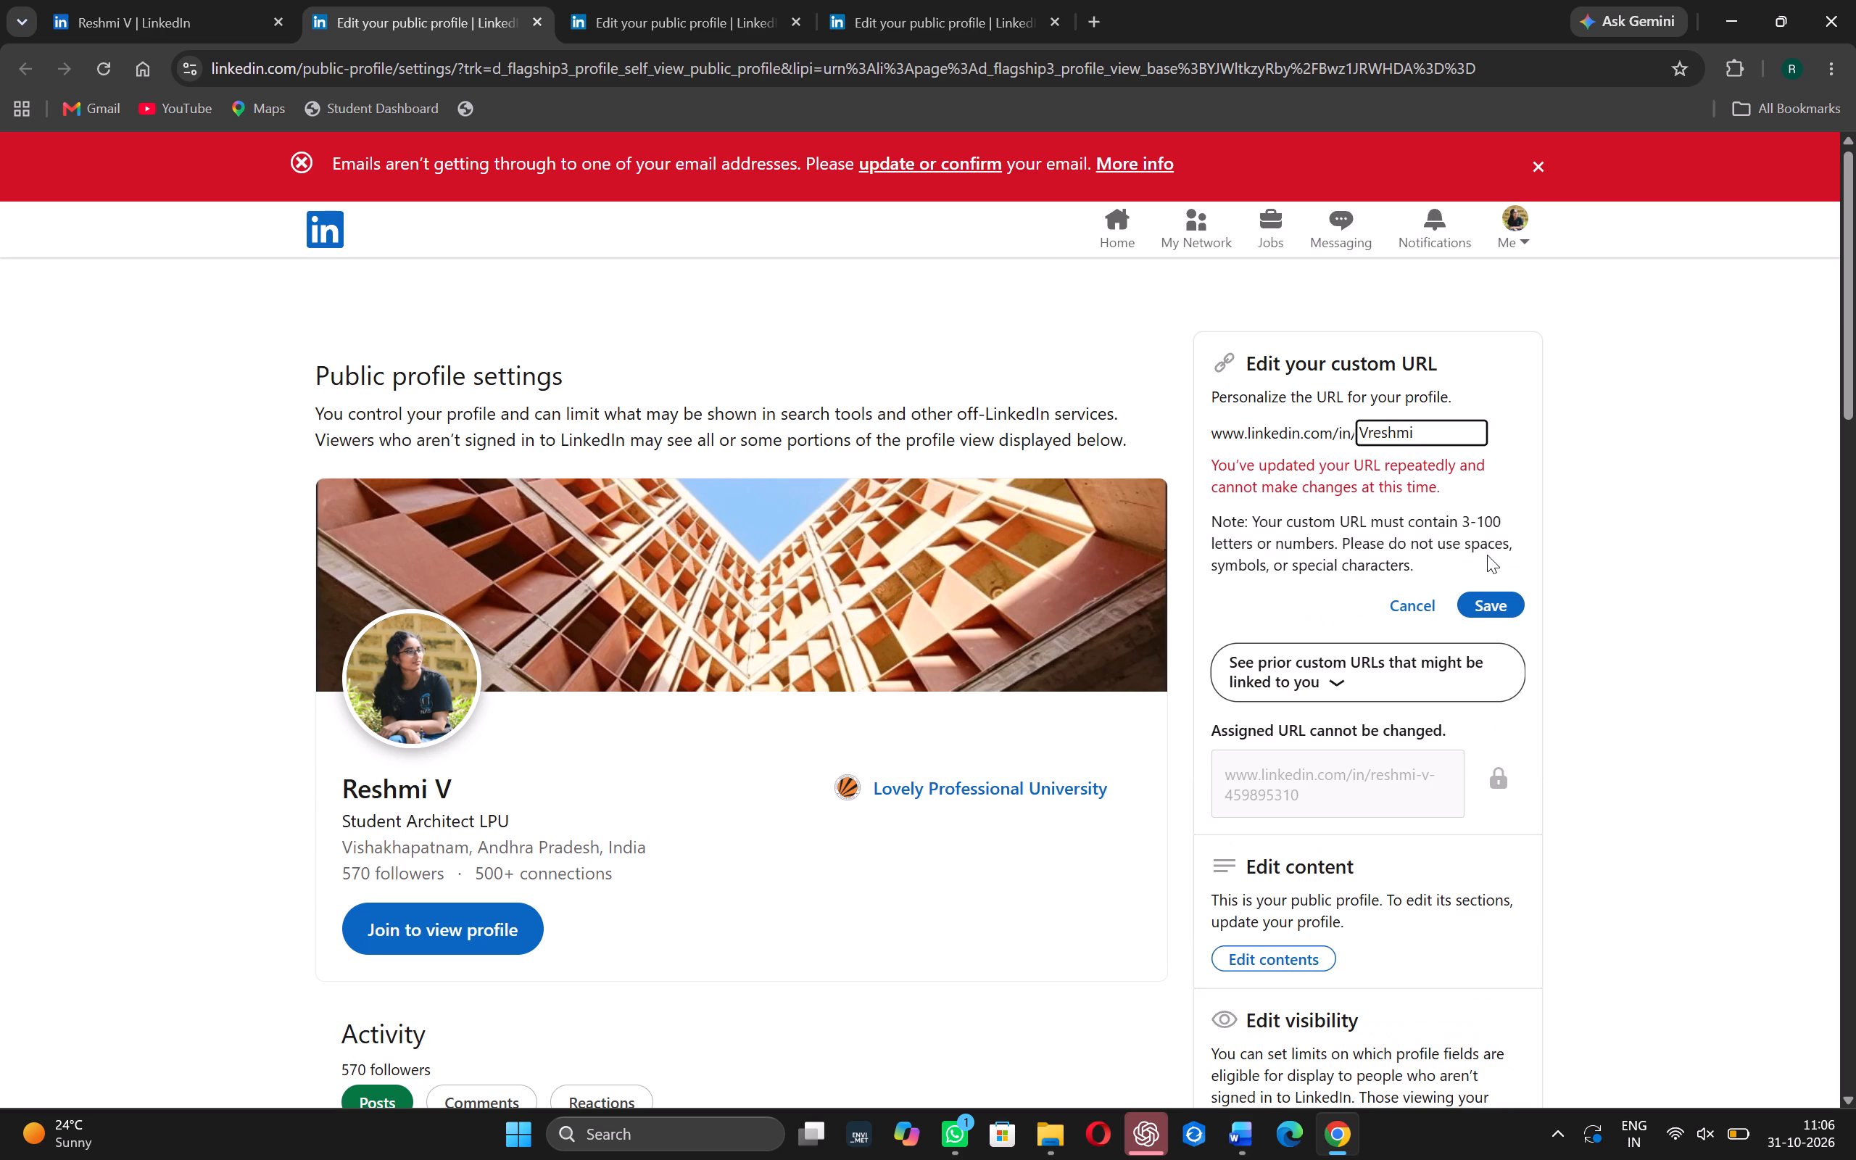
Save the custom URL with the candidate's full name in lowercase without spaces, and reload the LinkedIn profile page.
key(BackSpace)
click(1444, 428)
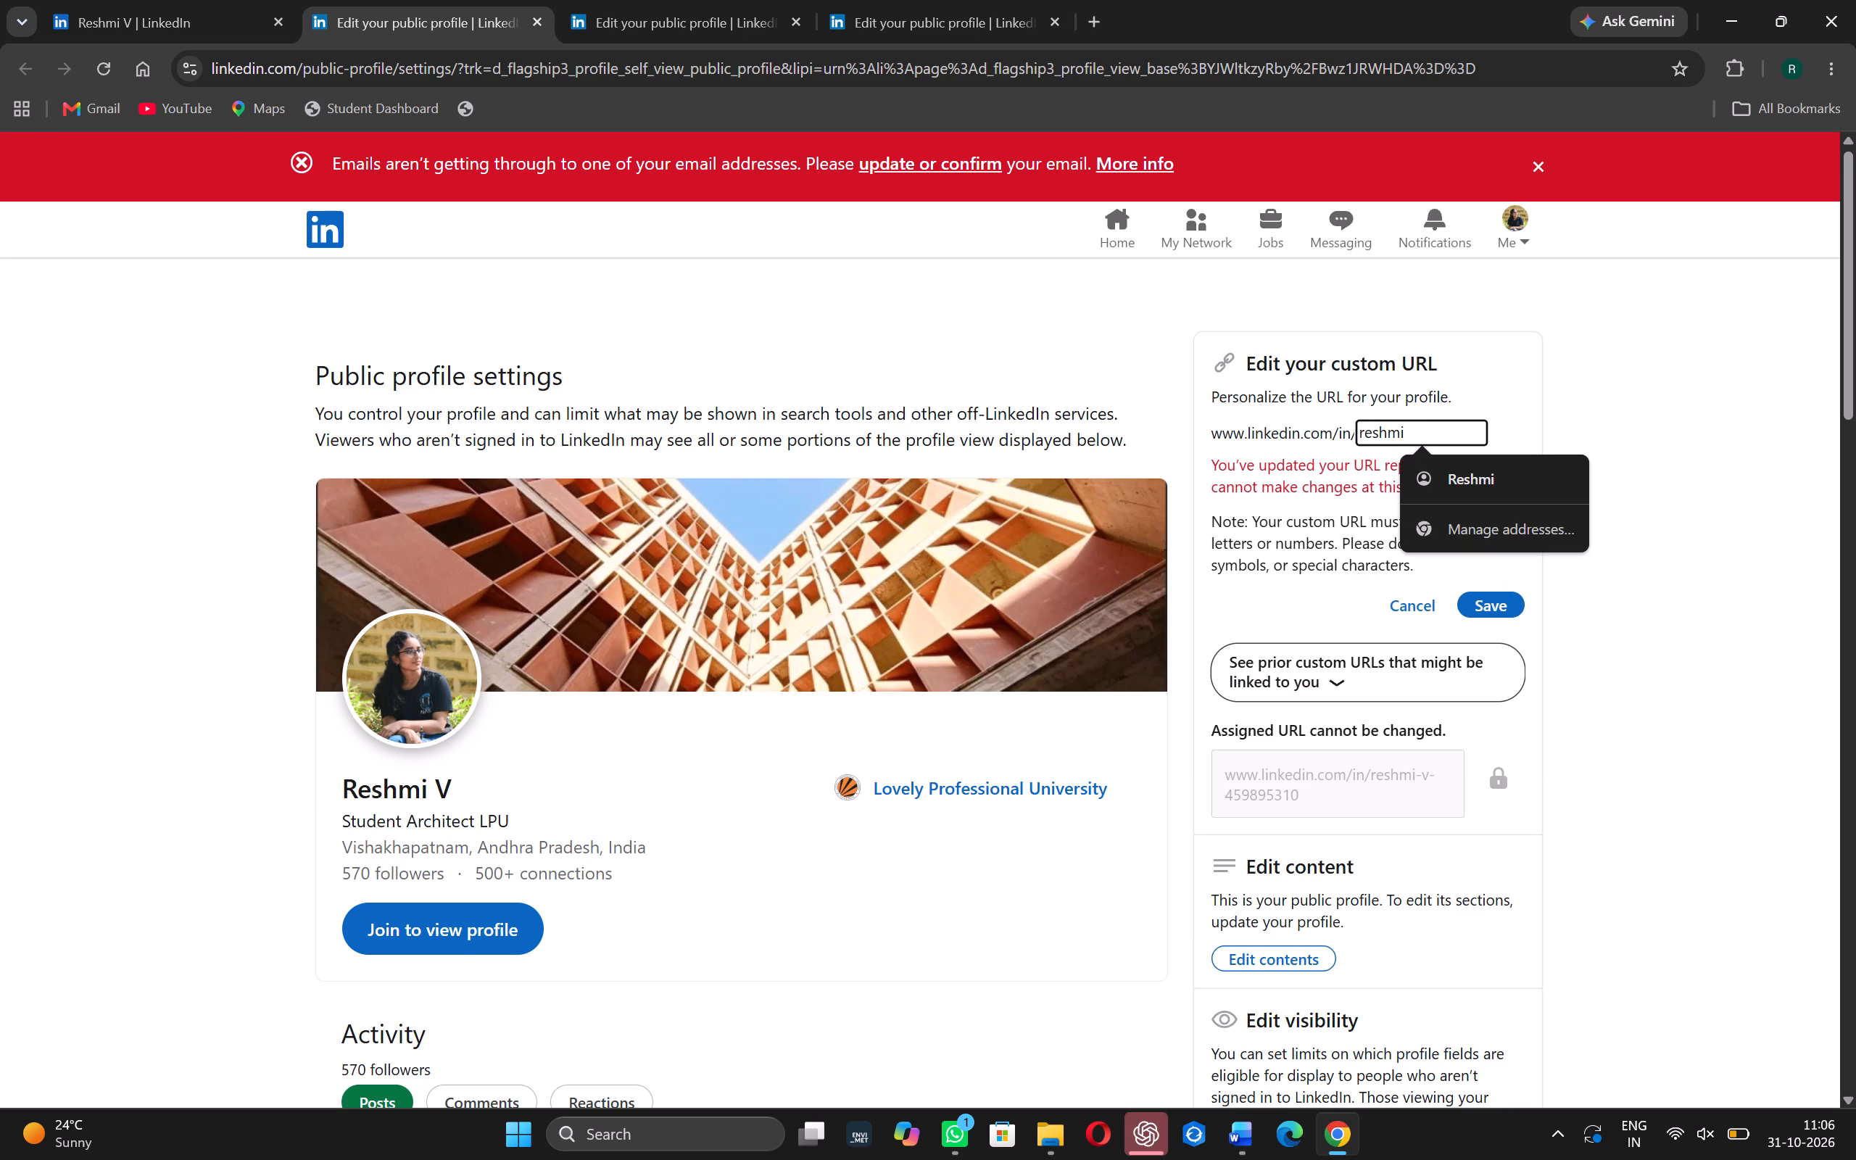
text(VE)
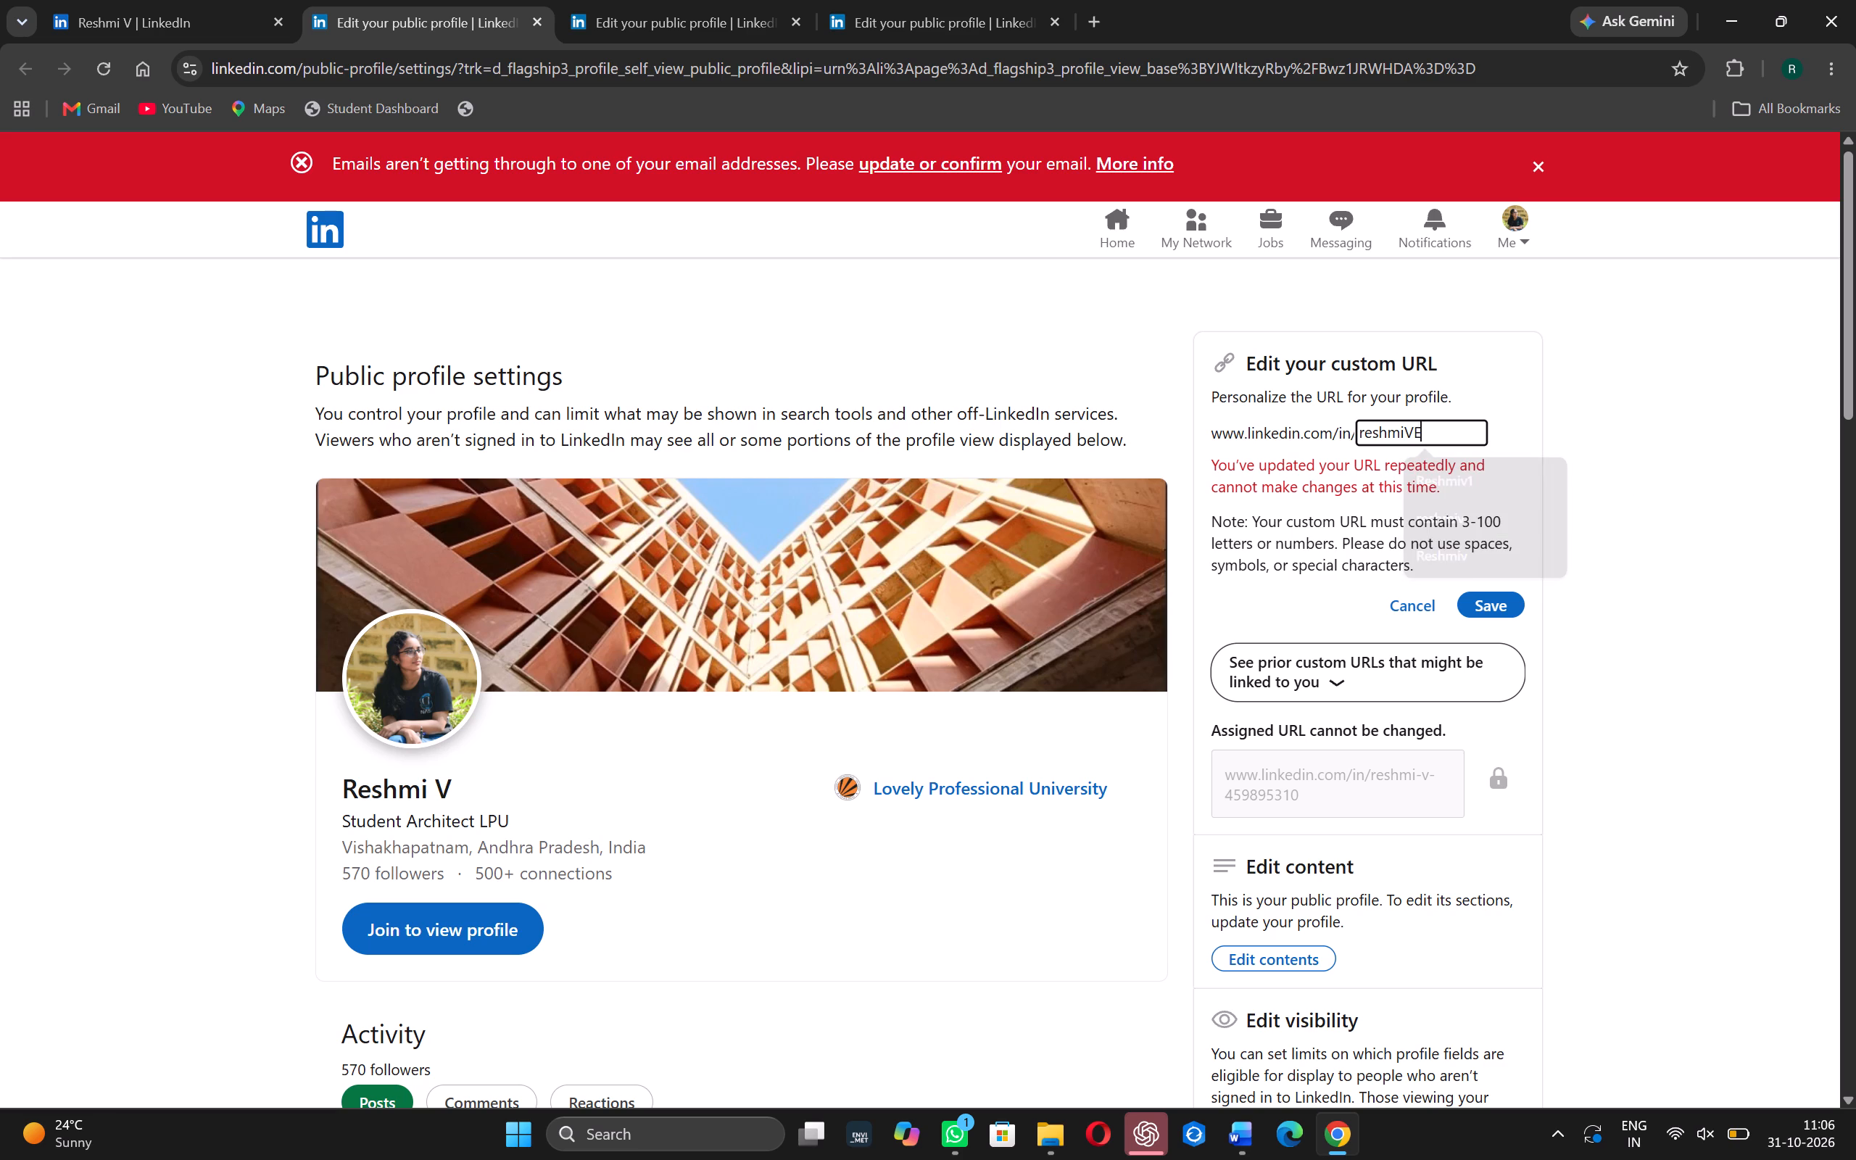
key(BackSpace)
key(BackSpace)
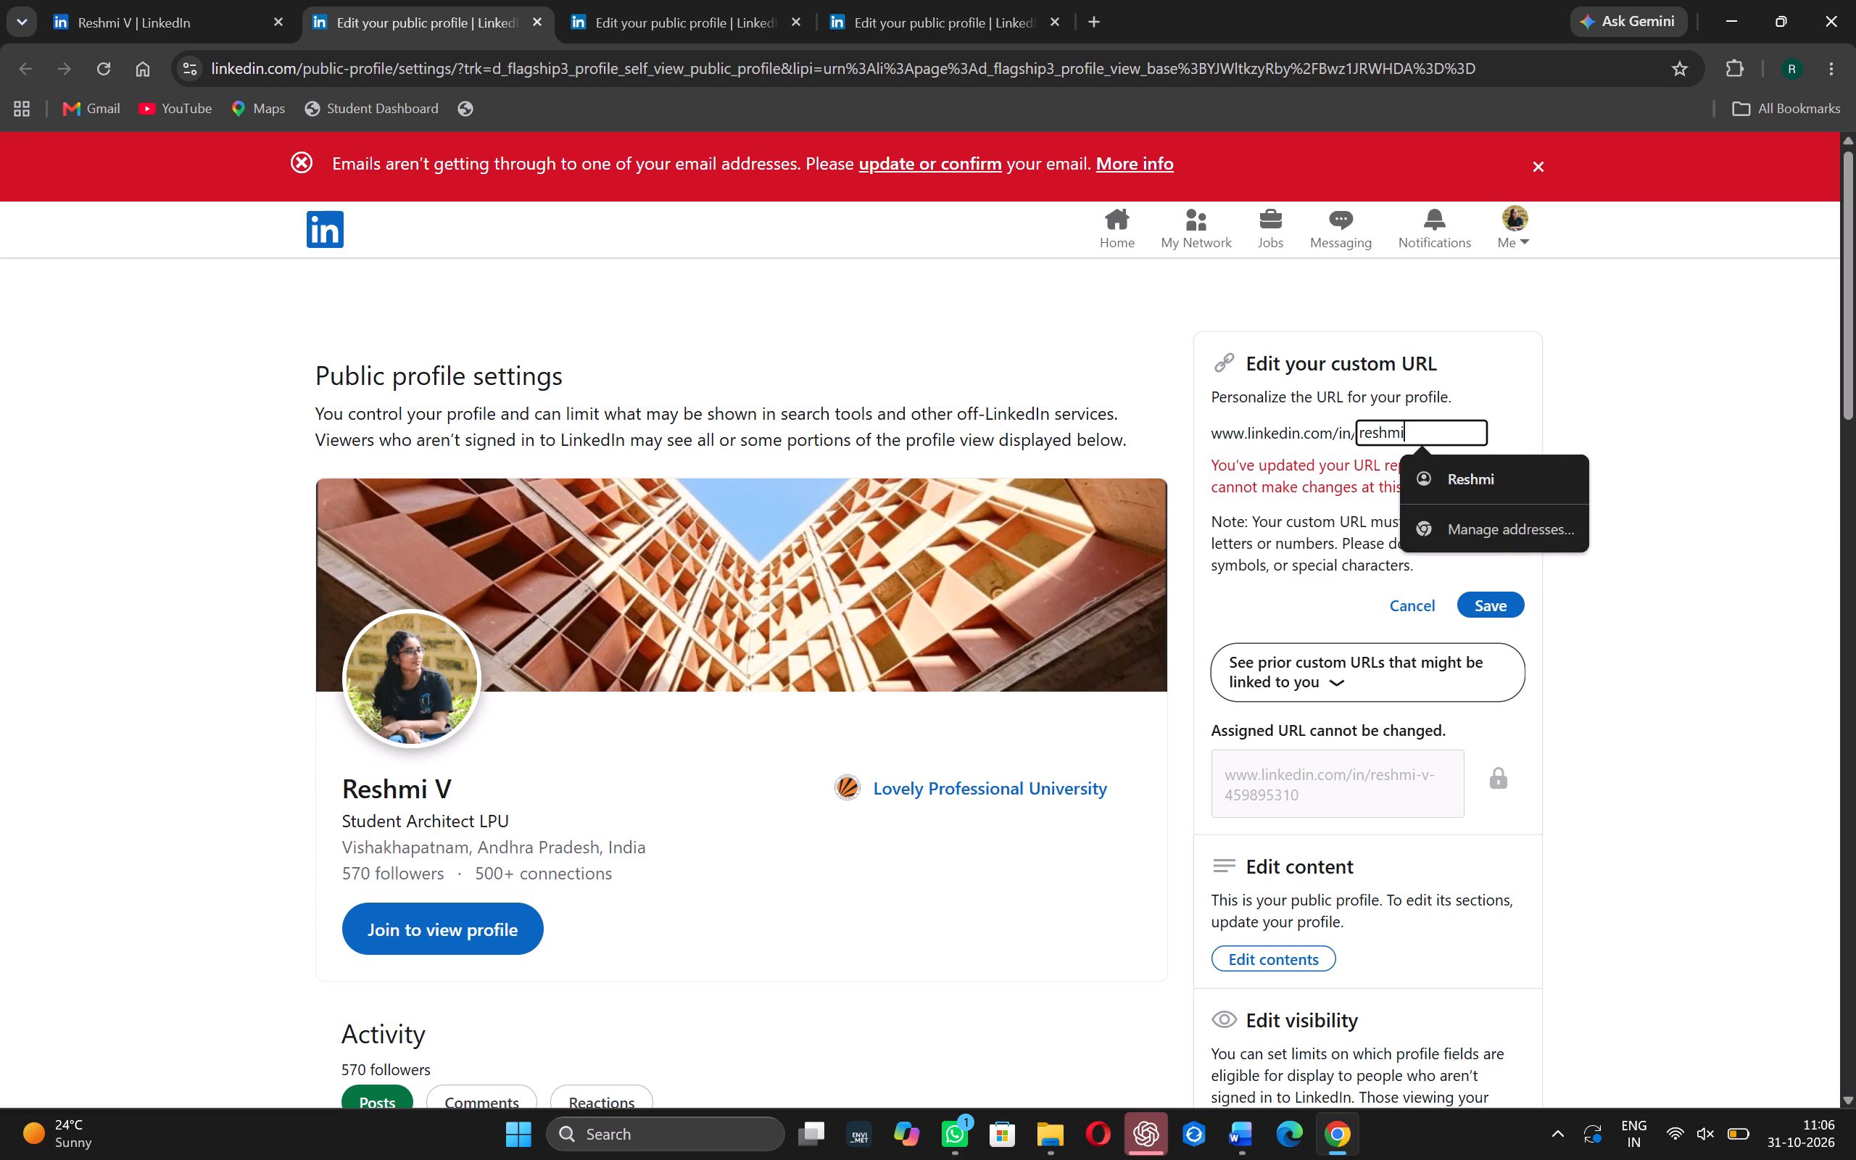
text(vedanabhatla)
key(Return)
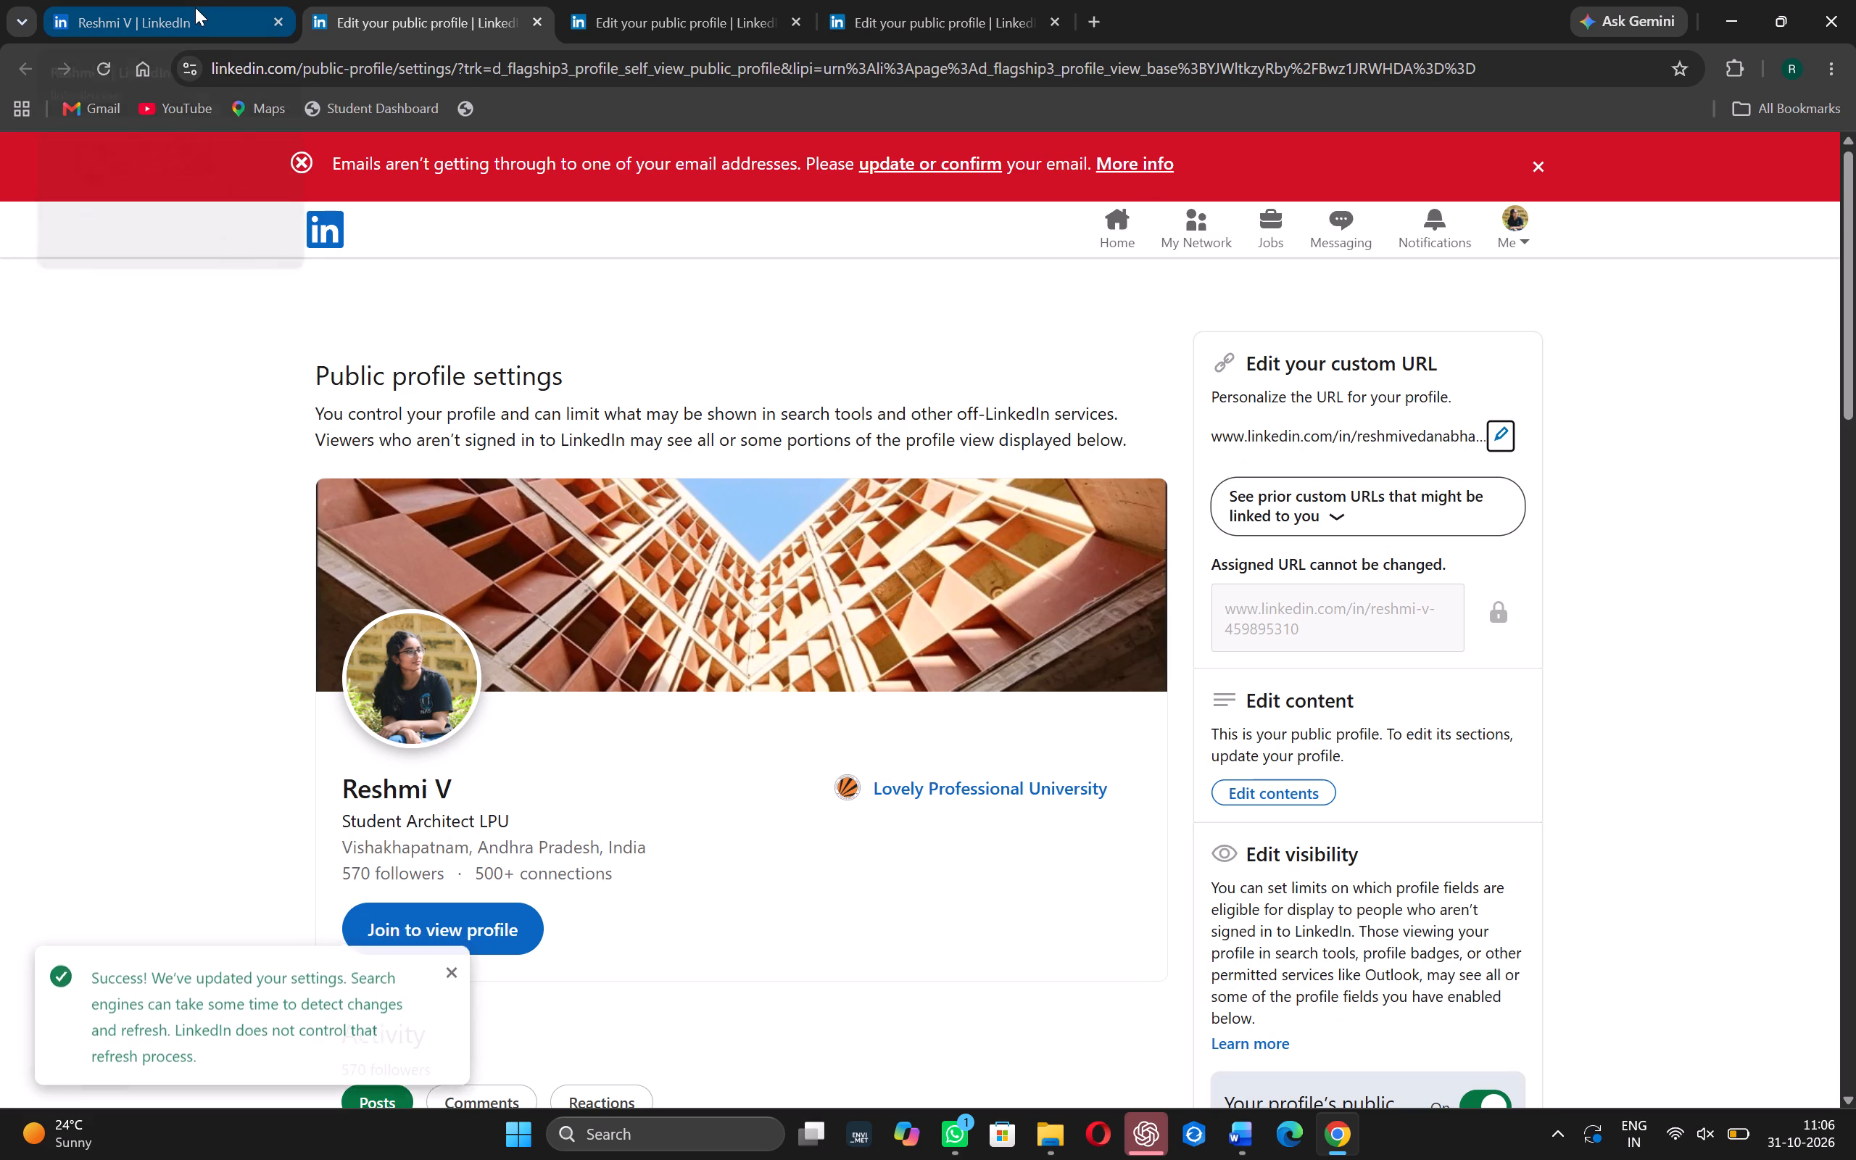
click(177, 14)
click(104, 75)
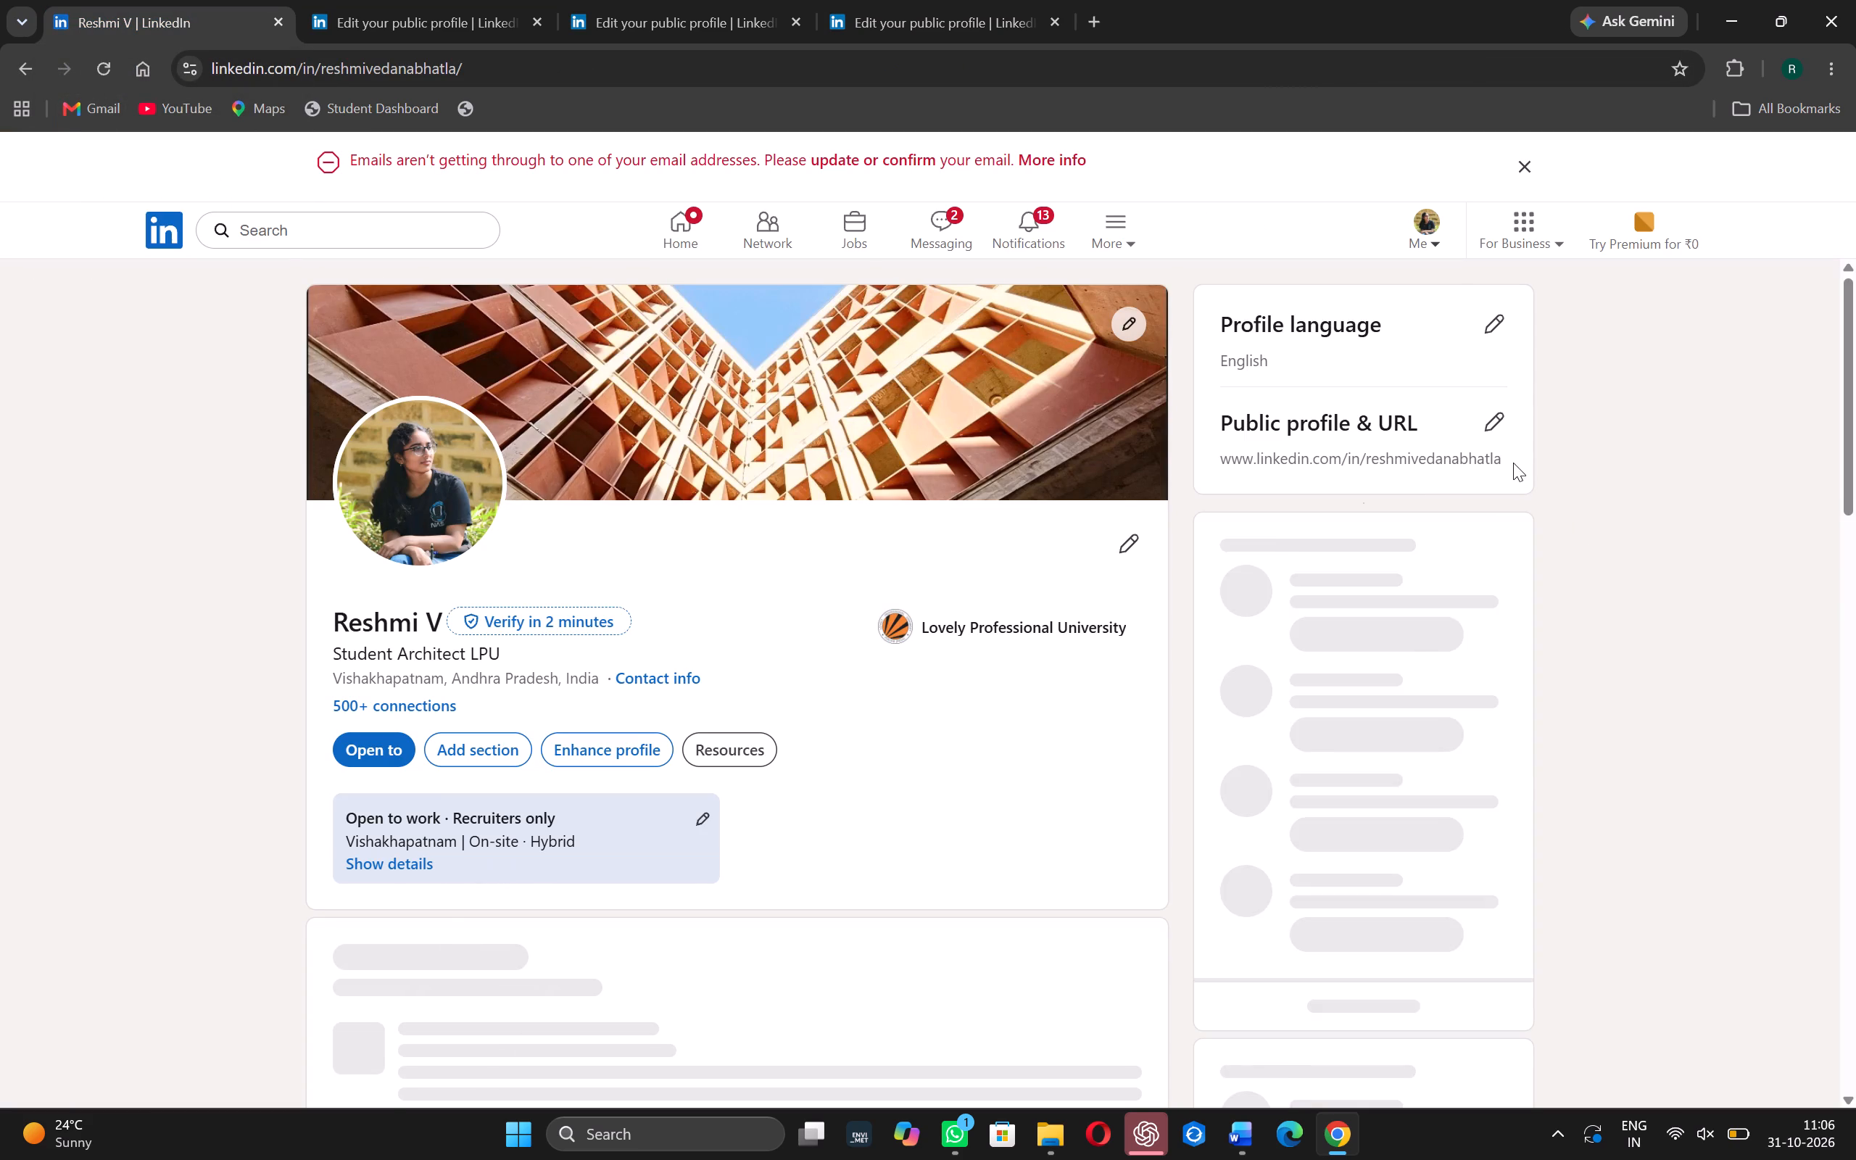
Copy the public profile URL from the LinkedIn page and paste it into the LinkedIn link in the Resume Sample - Arch header.
click(1221, 458)
drag(1227, 457, 1607, 471)
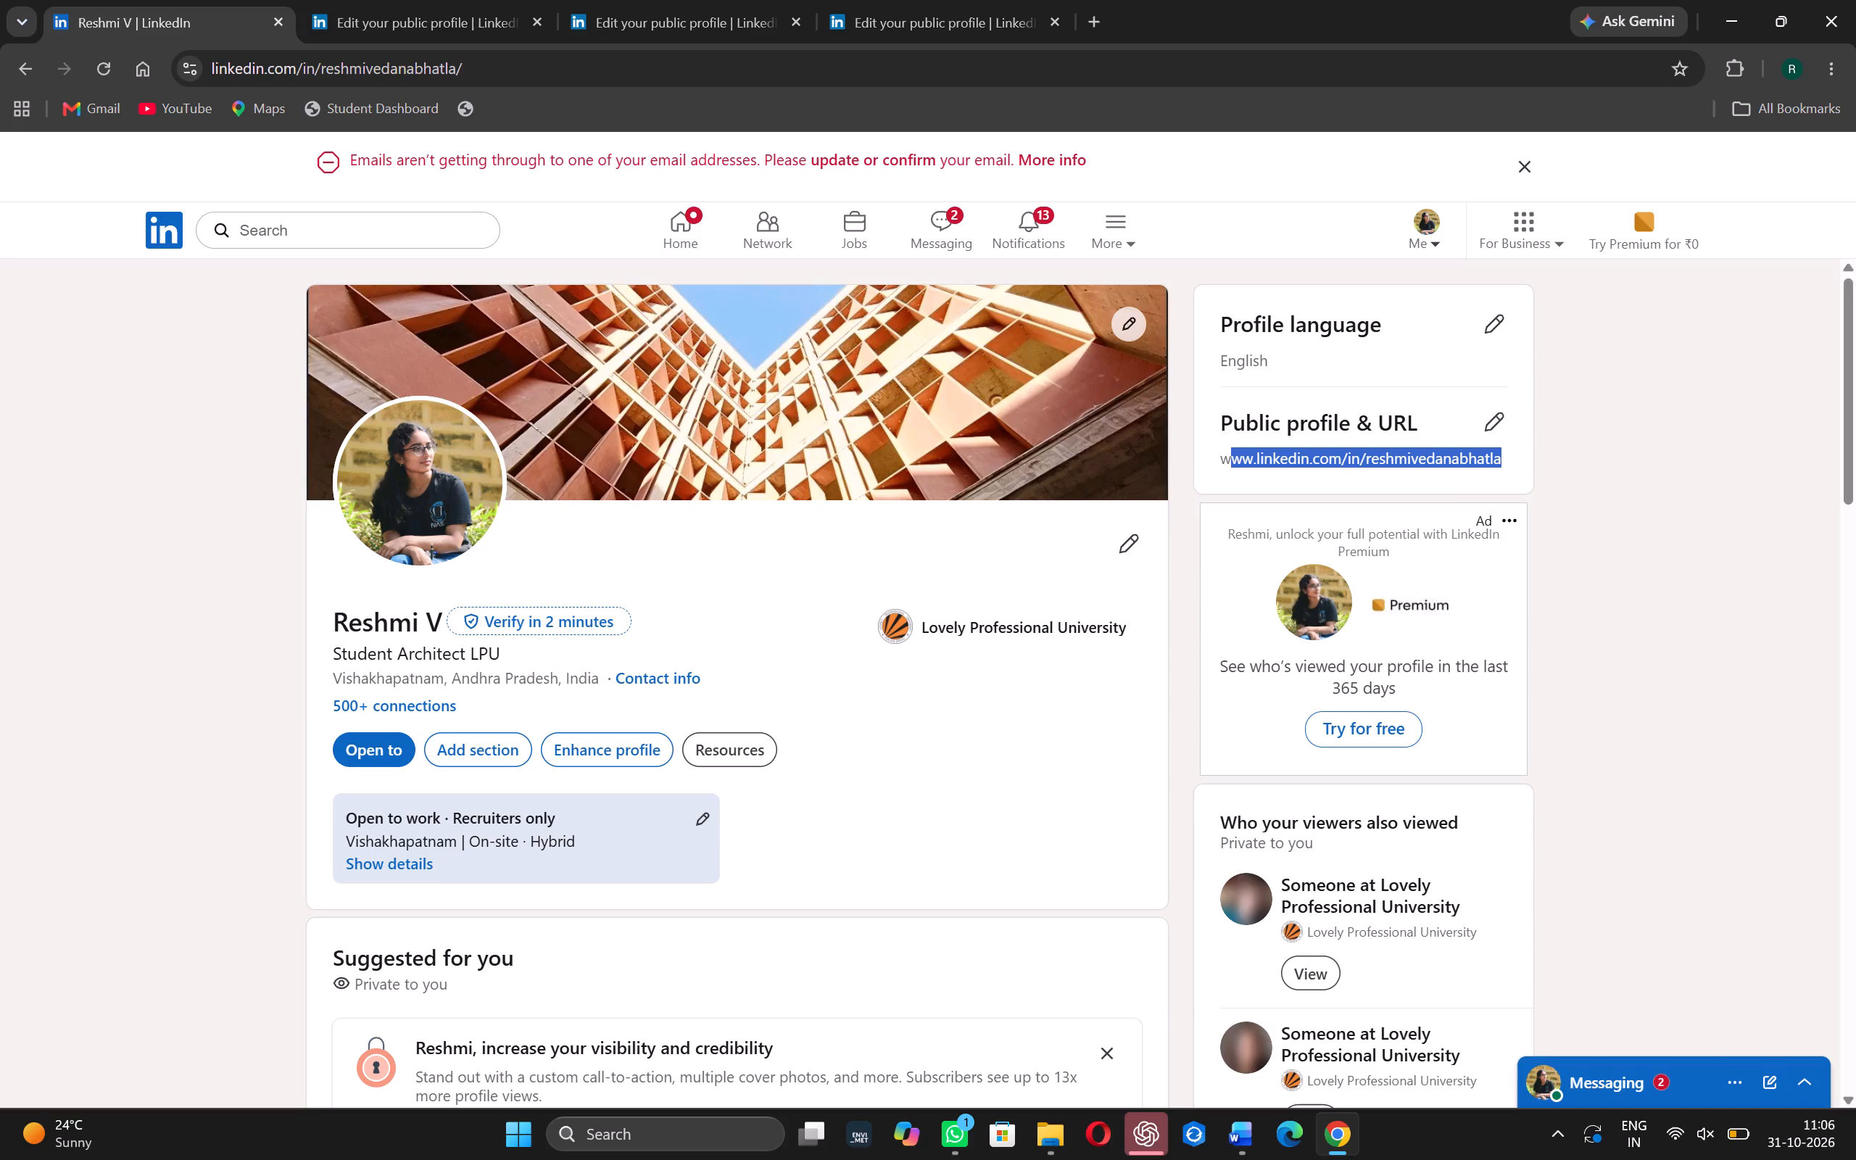
triple_click(1222, 457)
key(ctrl+c)
key(ctrl+c)
key(ctrl+c)
click(1840, 32)
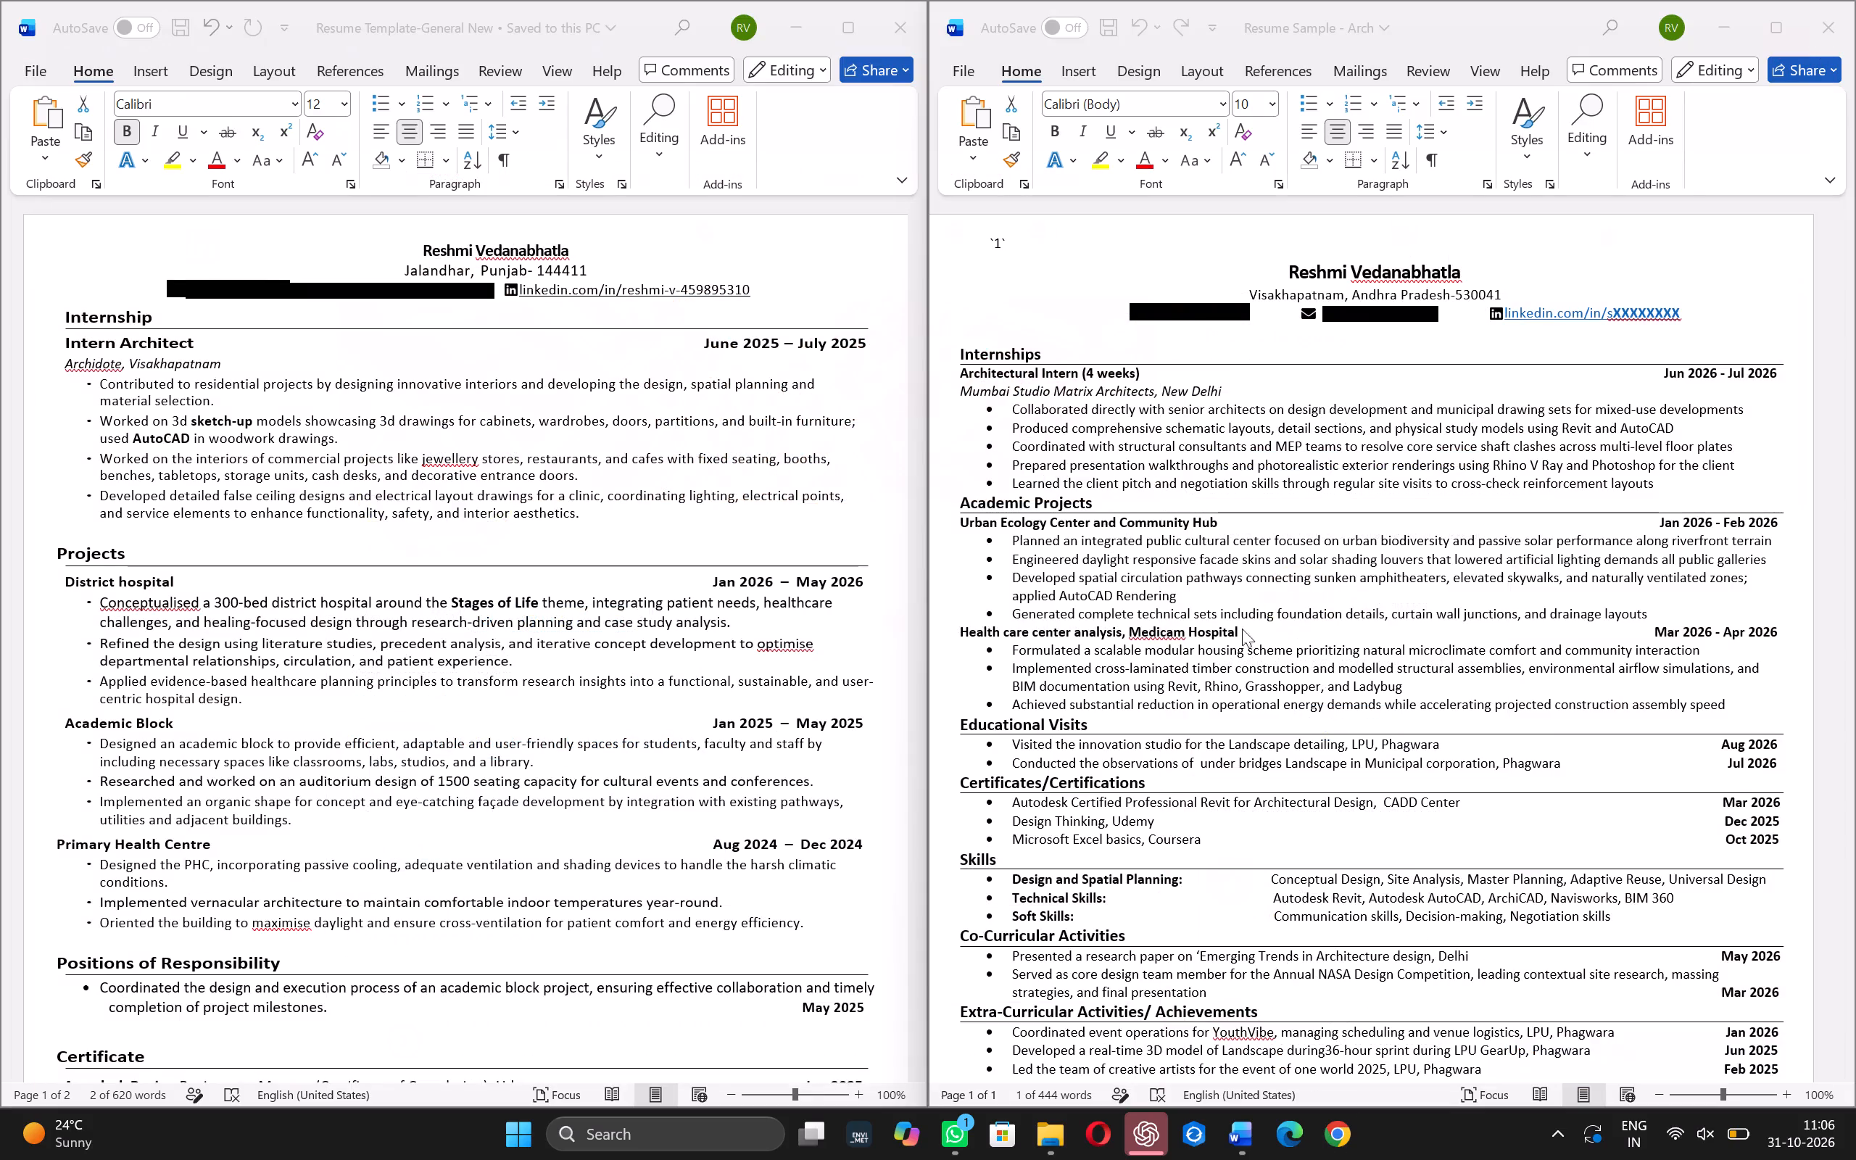
click(1515, 313)
click(1515, 313)
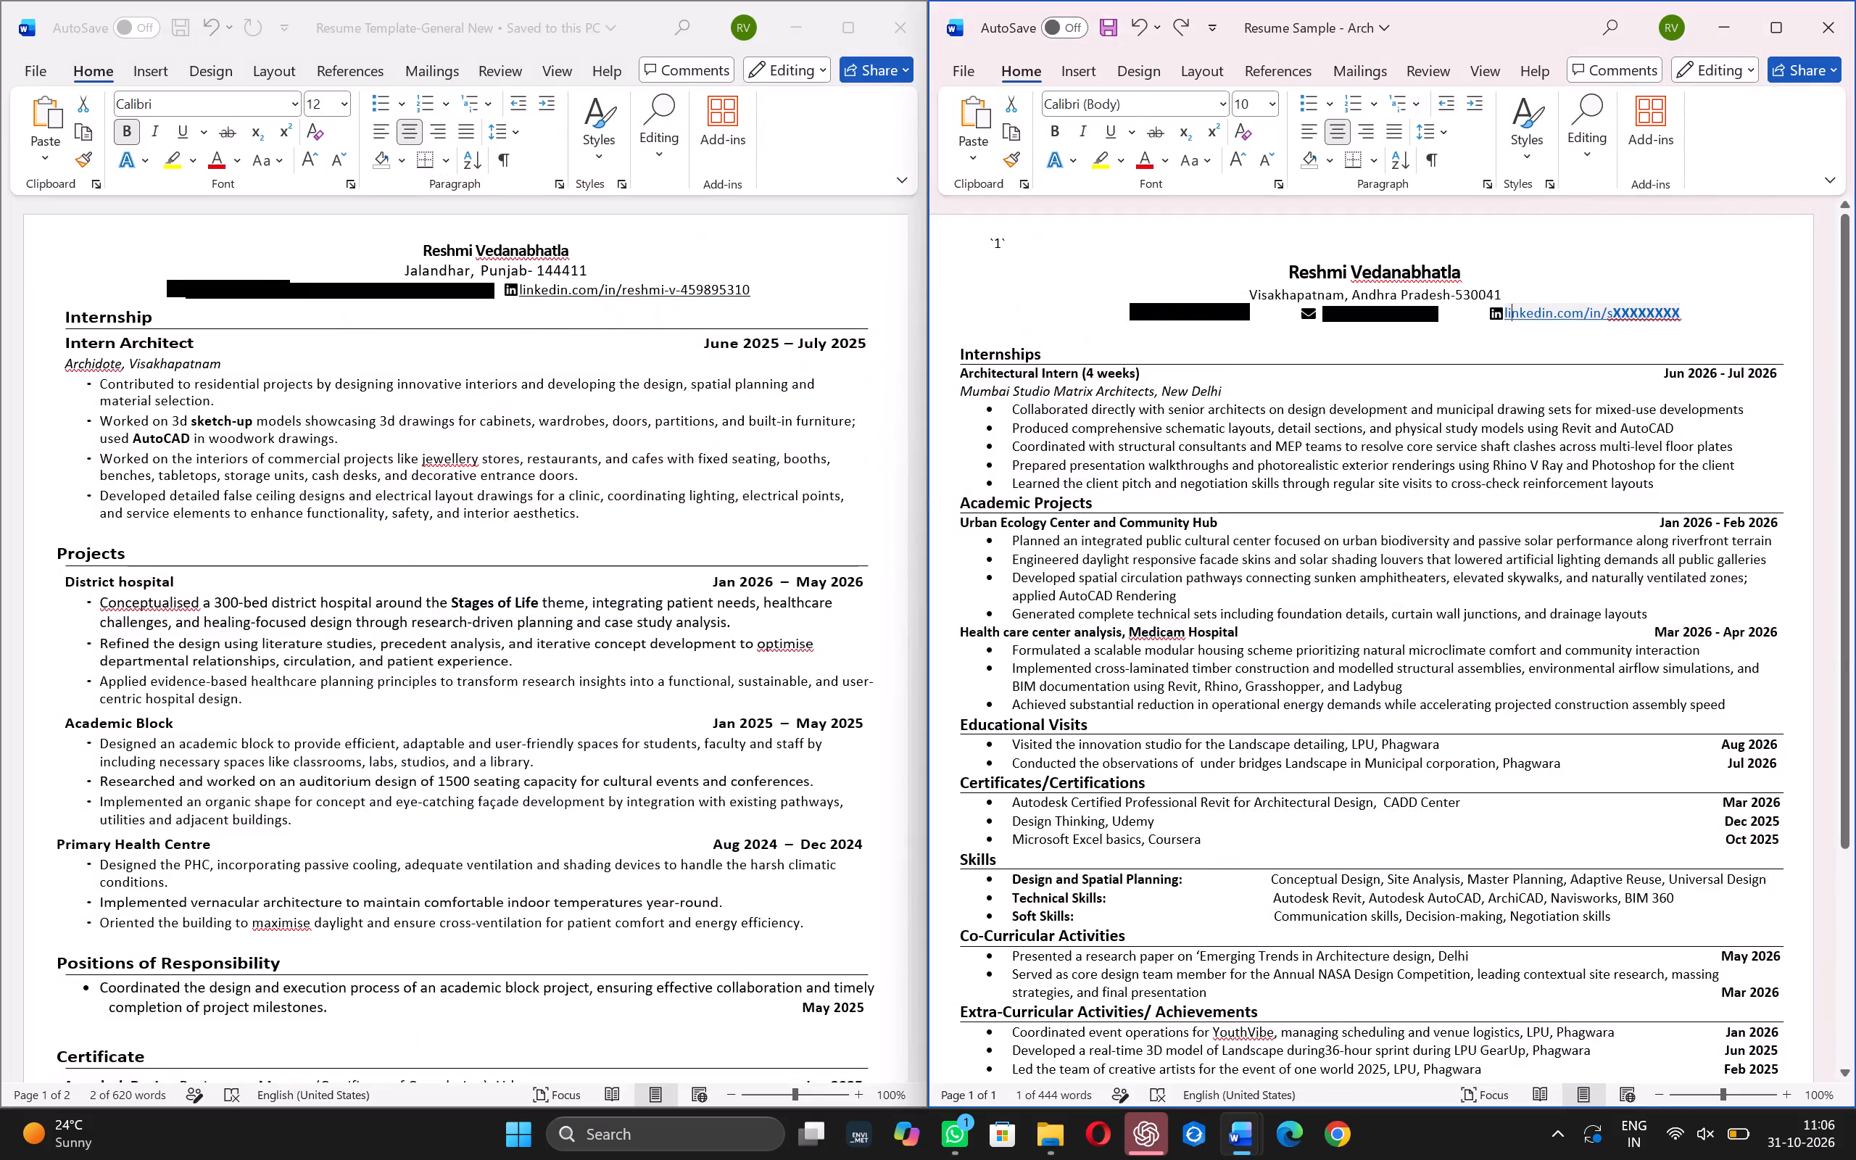
key(ctrl+v)
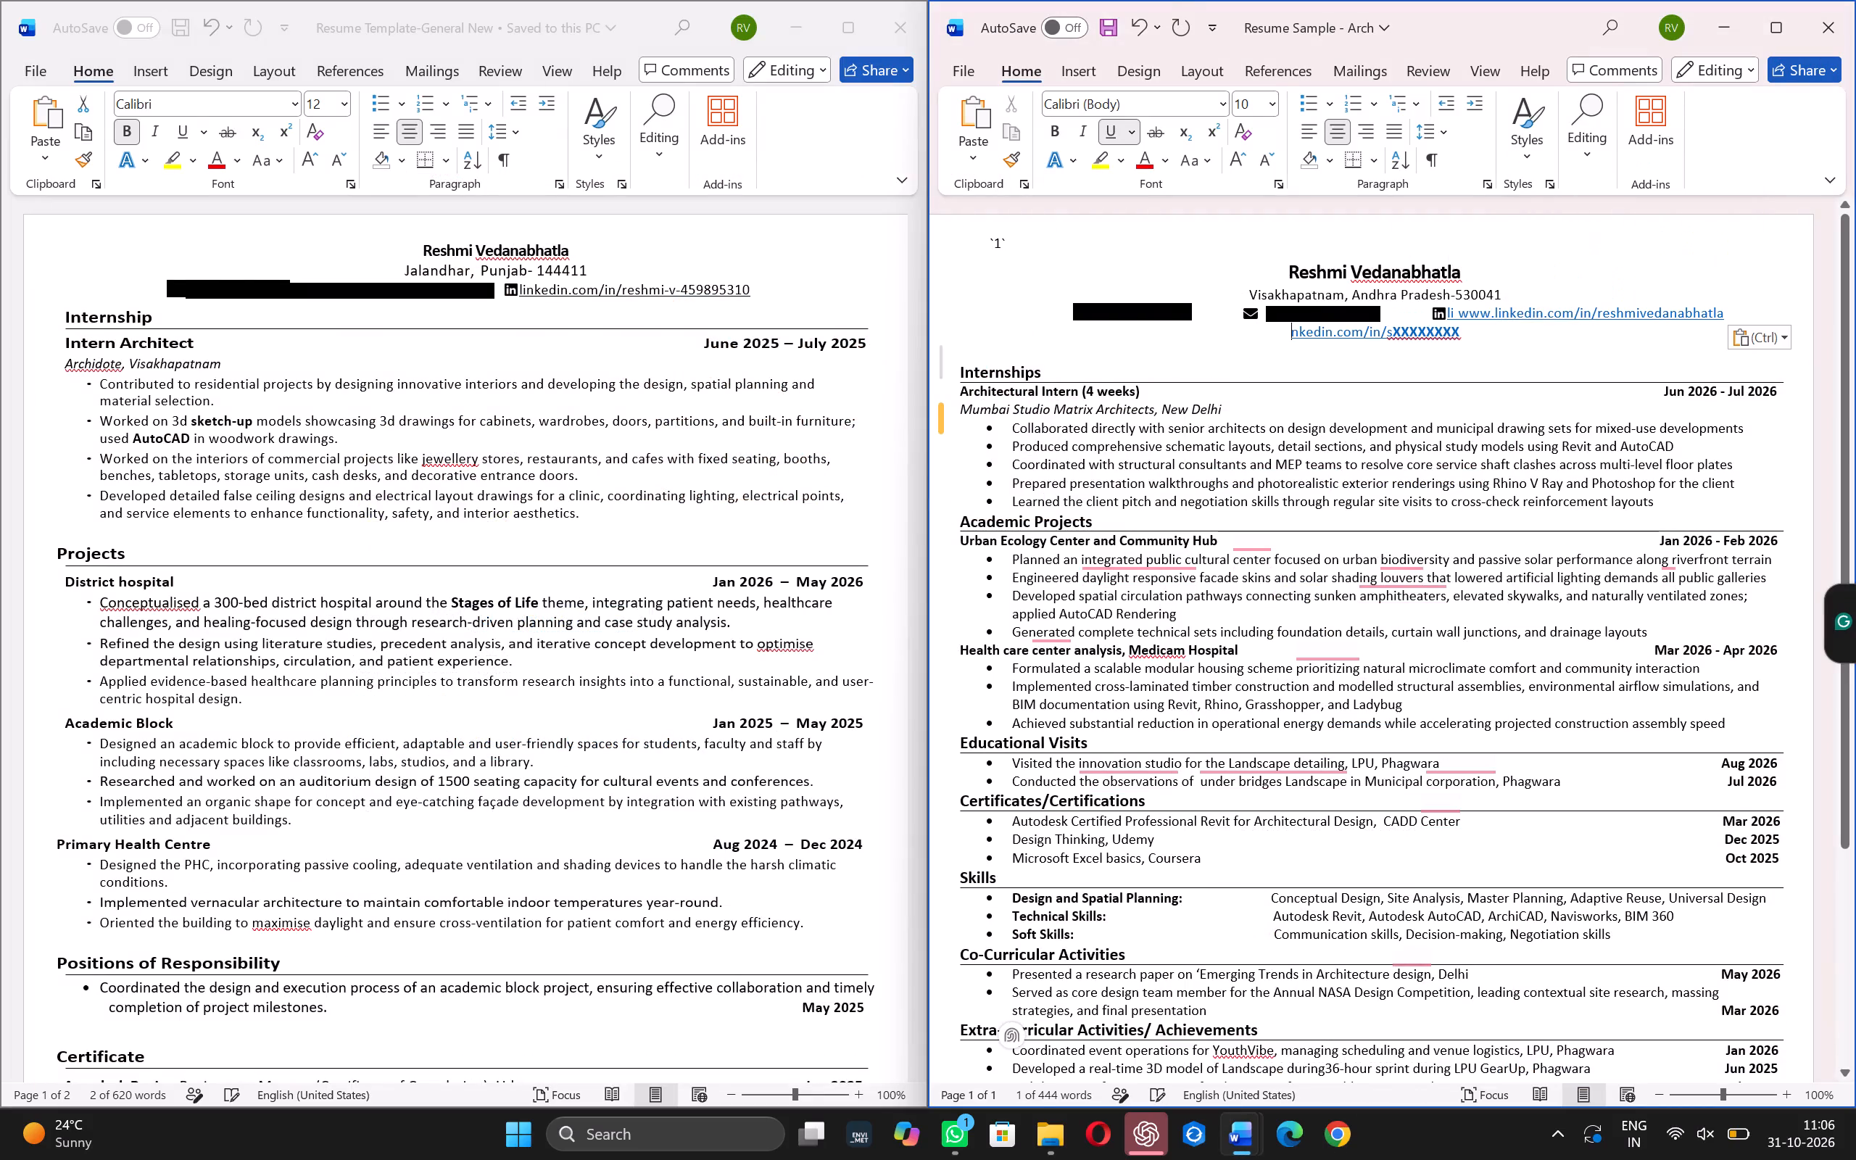
Delete the leftover "li" and space between the LinkedIn icon and the pasted URL.
click(1459, 311)
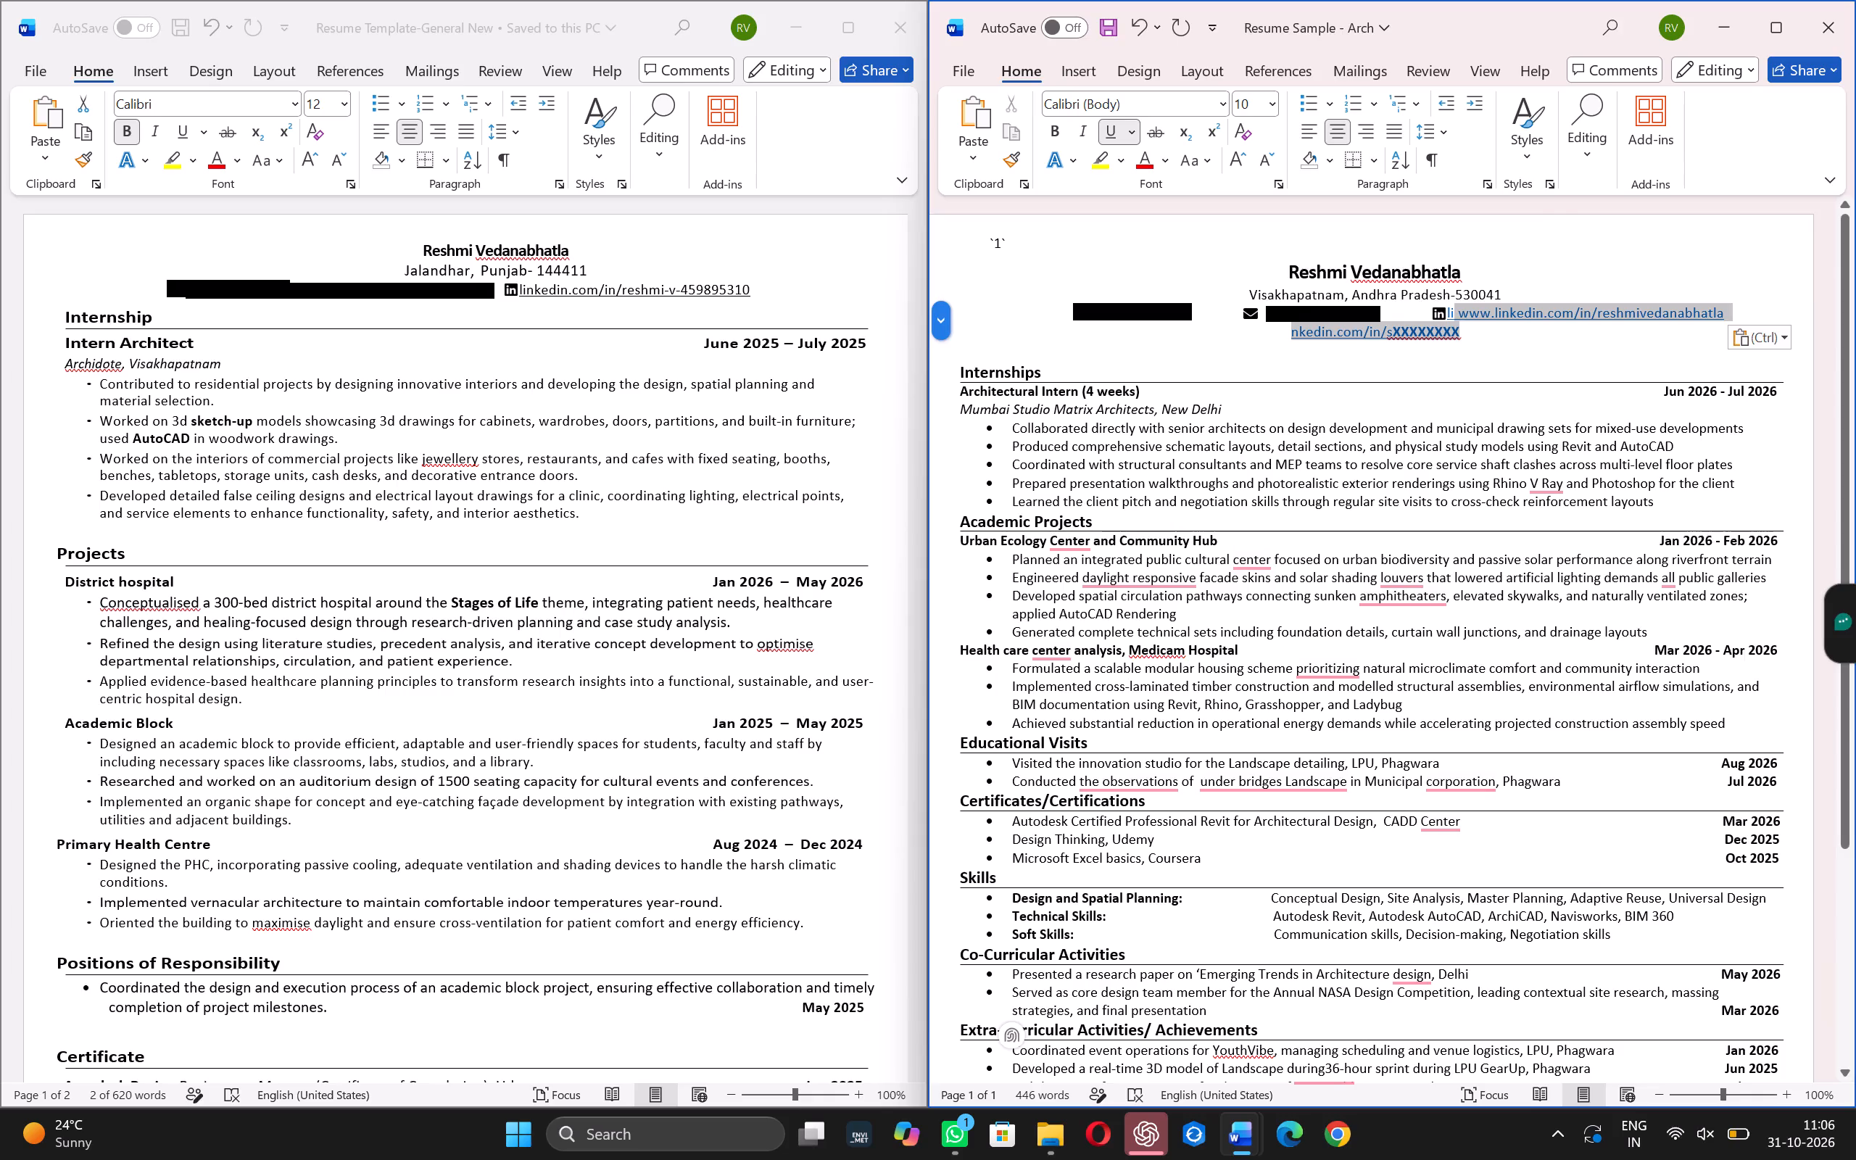
click(1458, 315)
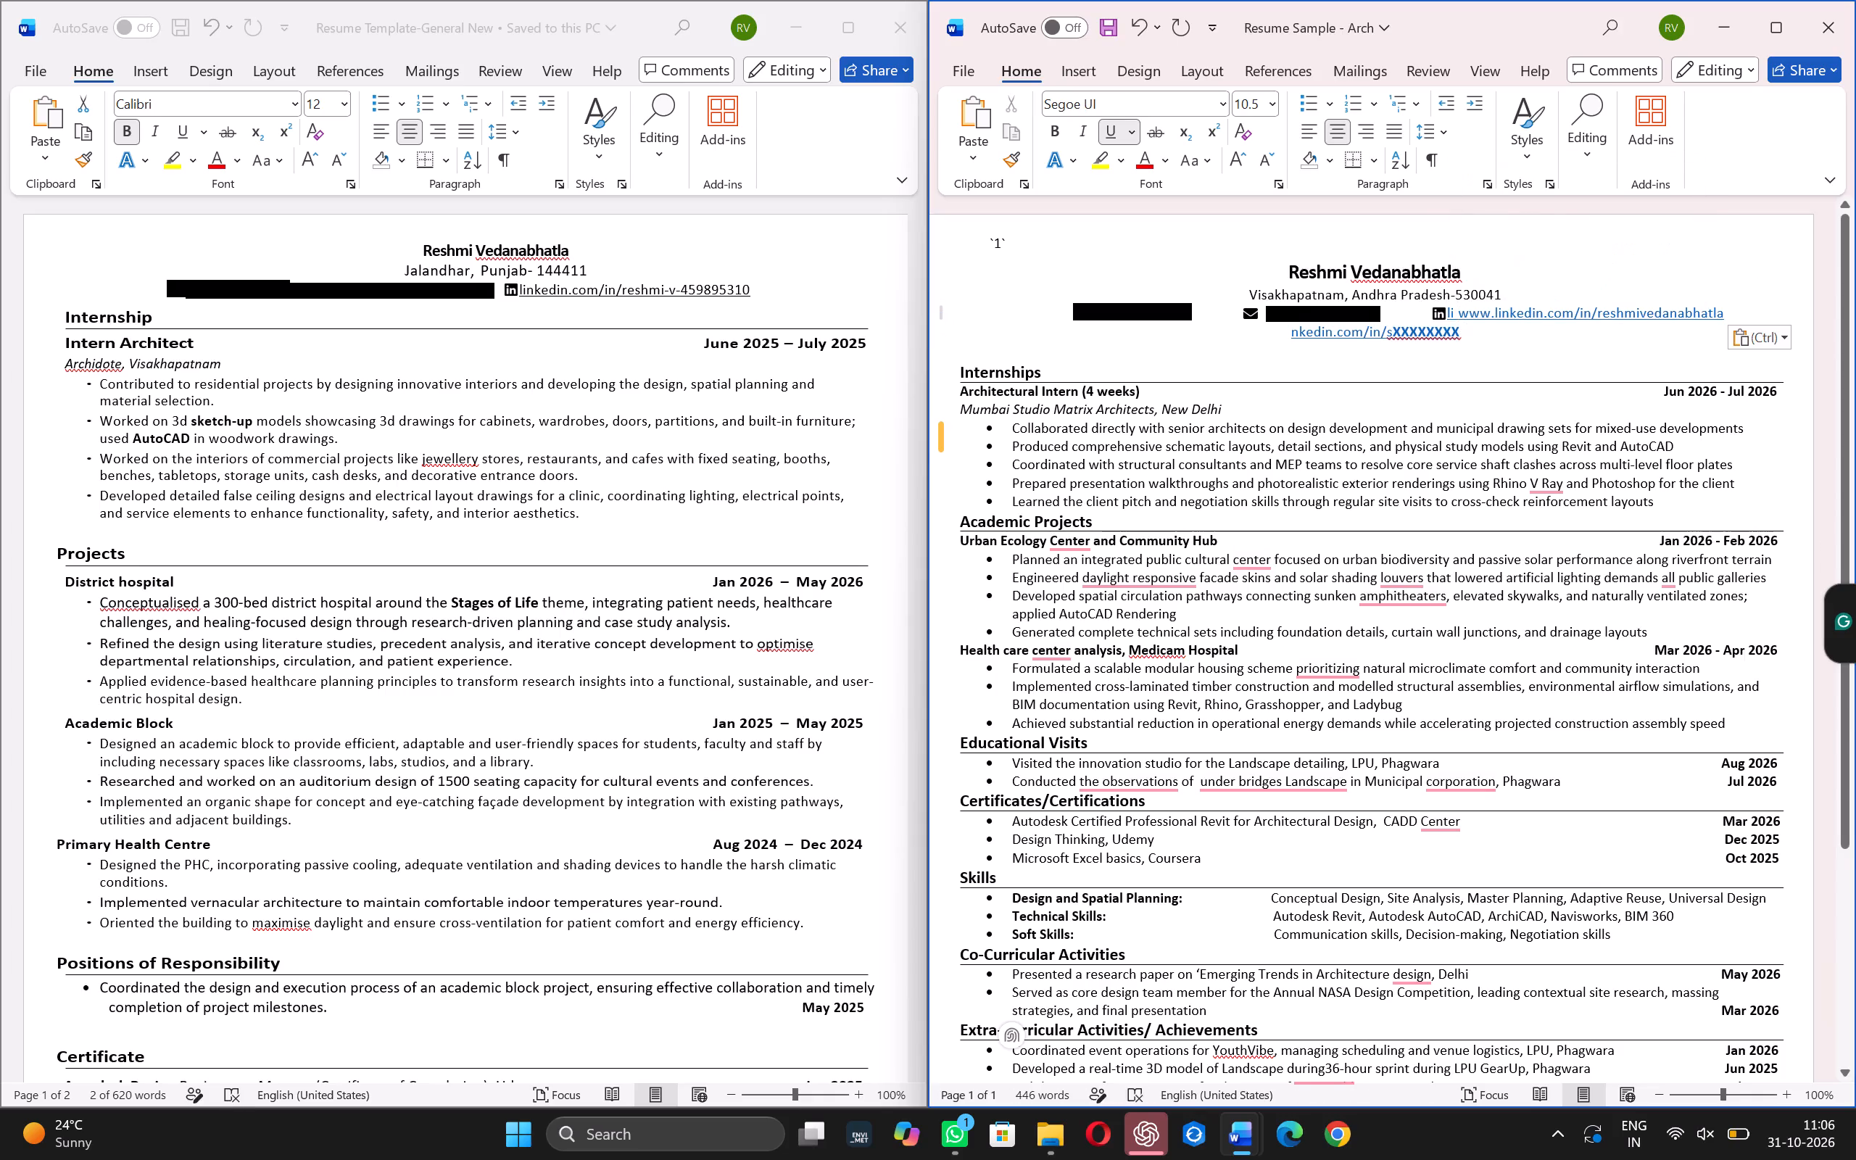
key(BackSpace)
key(BackSpace)
key(BackSpace)
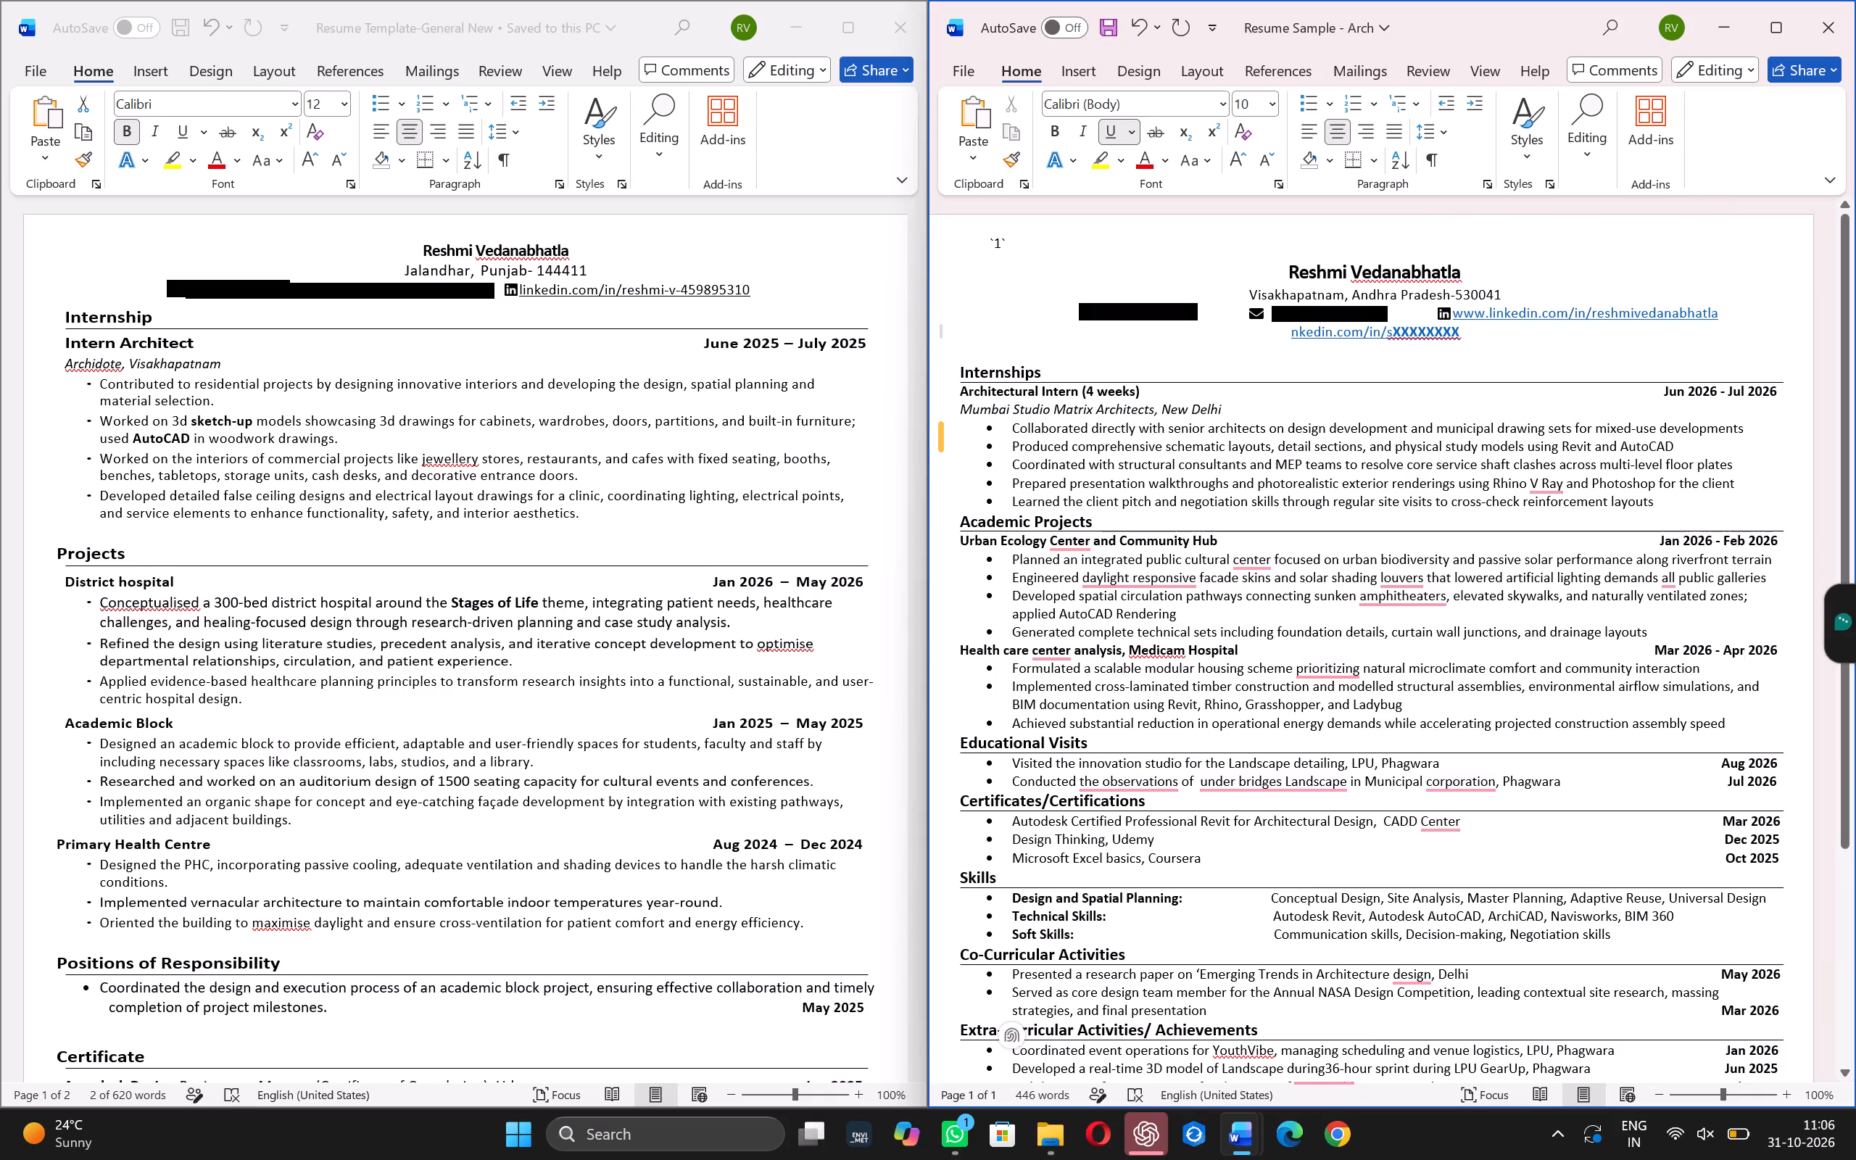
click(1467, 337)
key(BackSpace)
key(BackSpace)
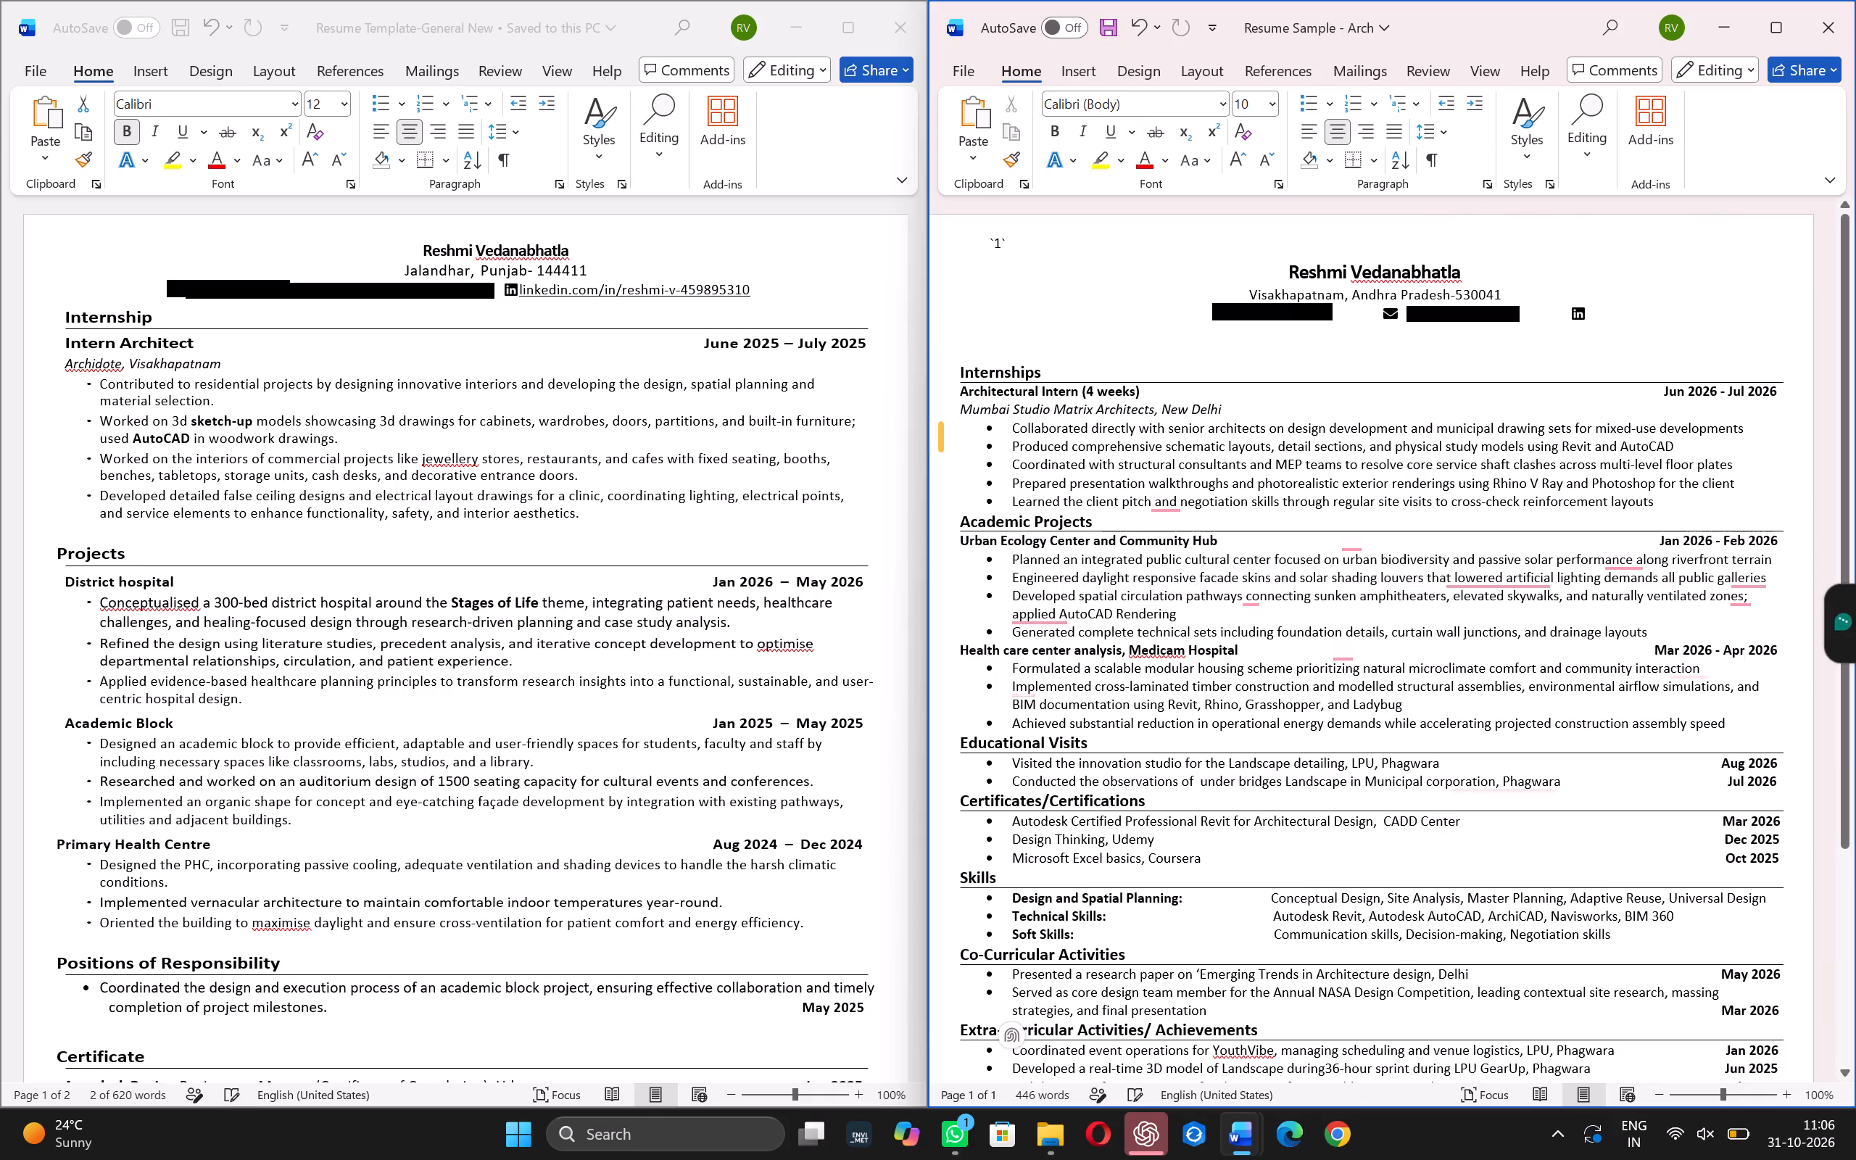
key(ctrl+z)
Delete the leftover placeholder text "nkedin.com/in/sXXXXXXXX" after the pasted URL, keeping the contact details on one line.
click(1454, 340)
click(1450, 331)
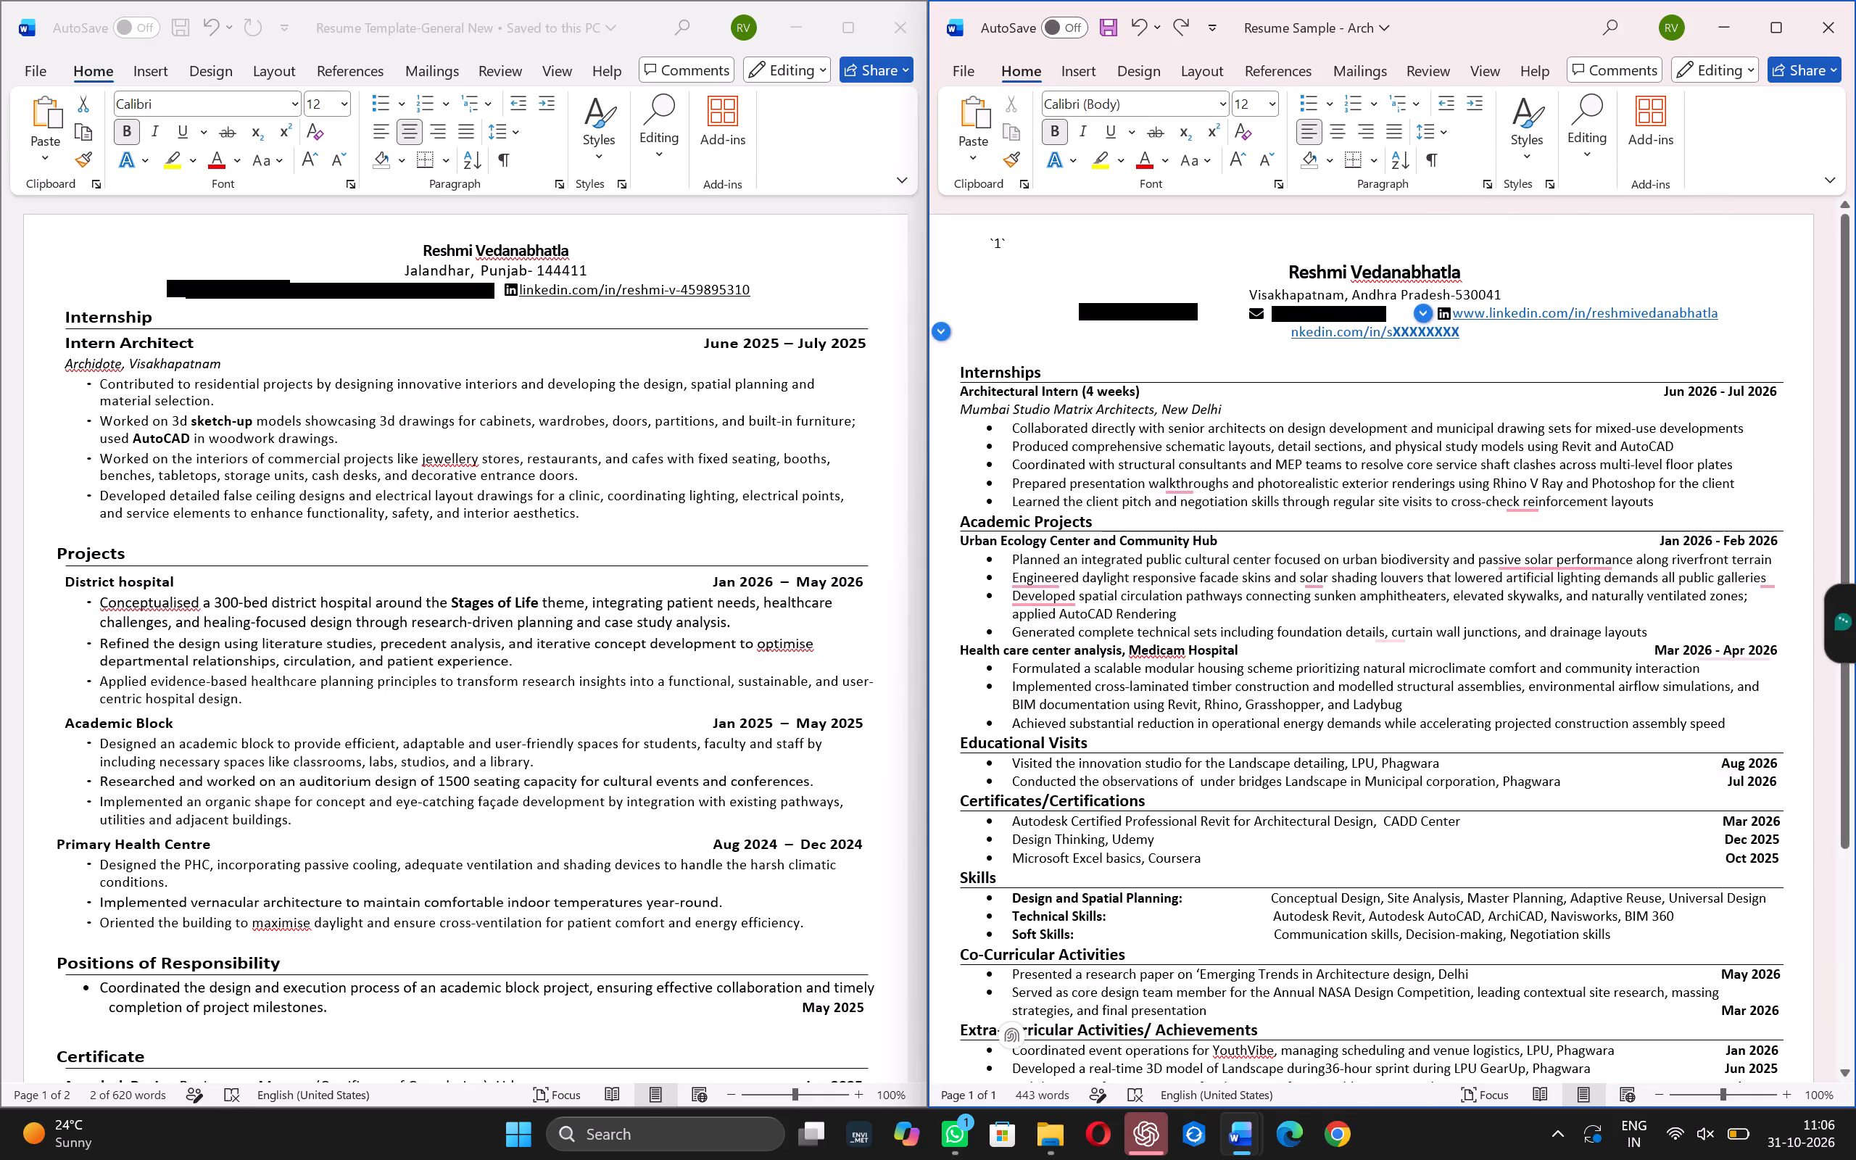
key(Right)
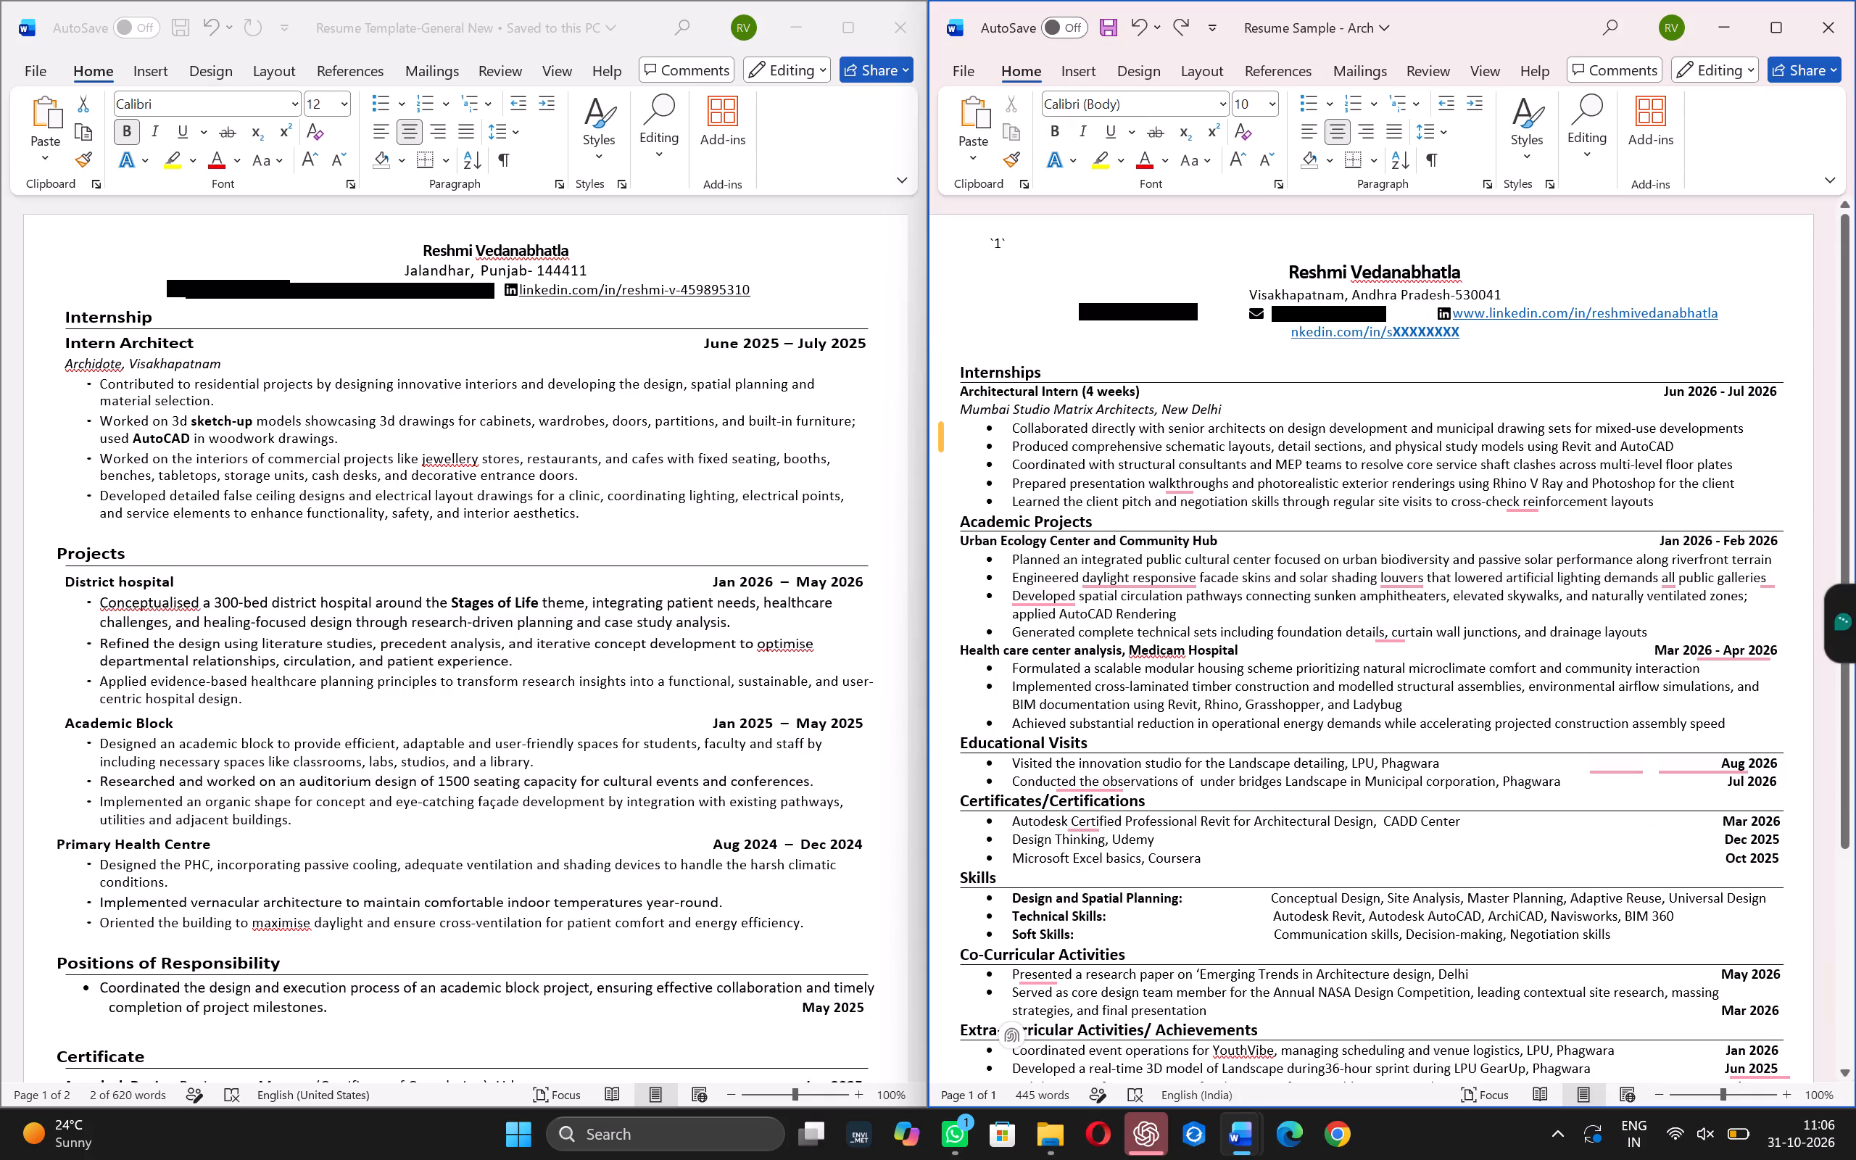
key(BackSpace)
click(1416, 336)
key(BackSpace)
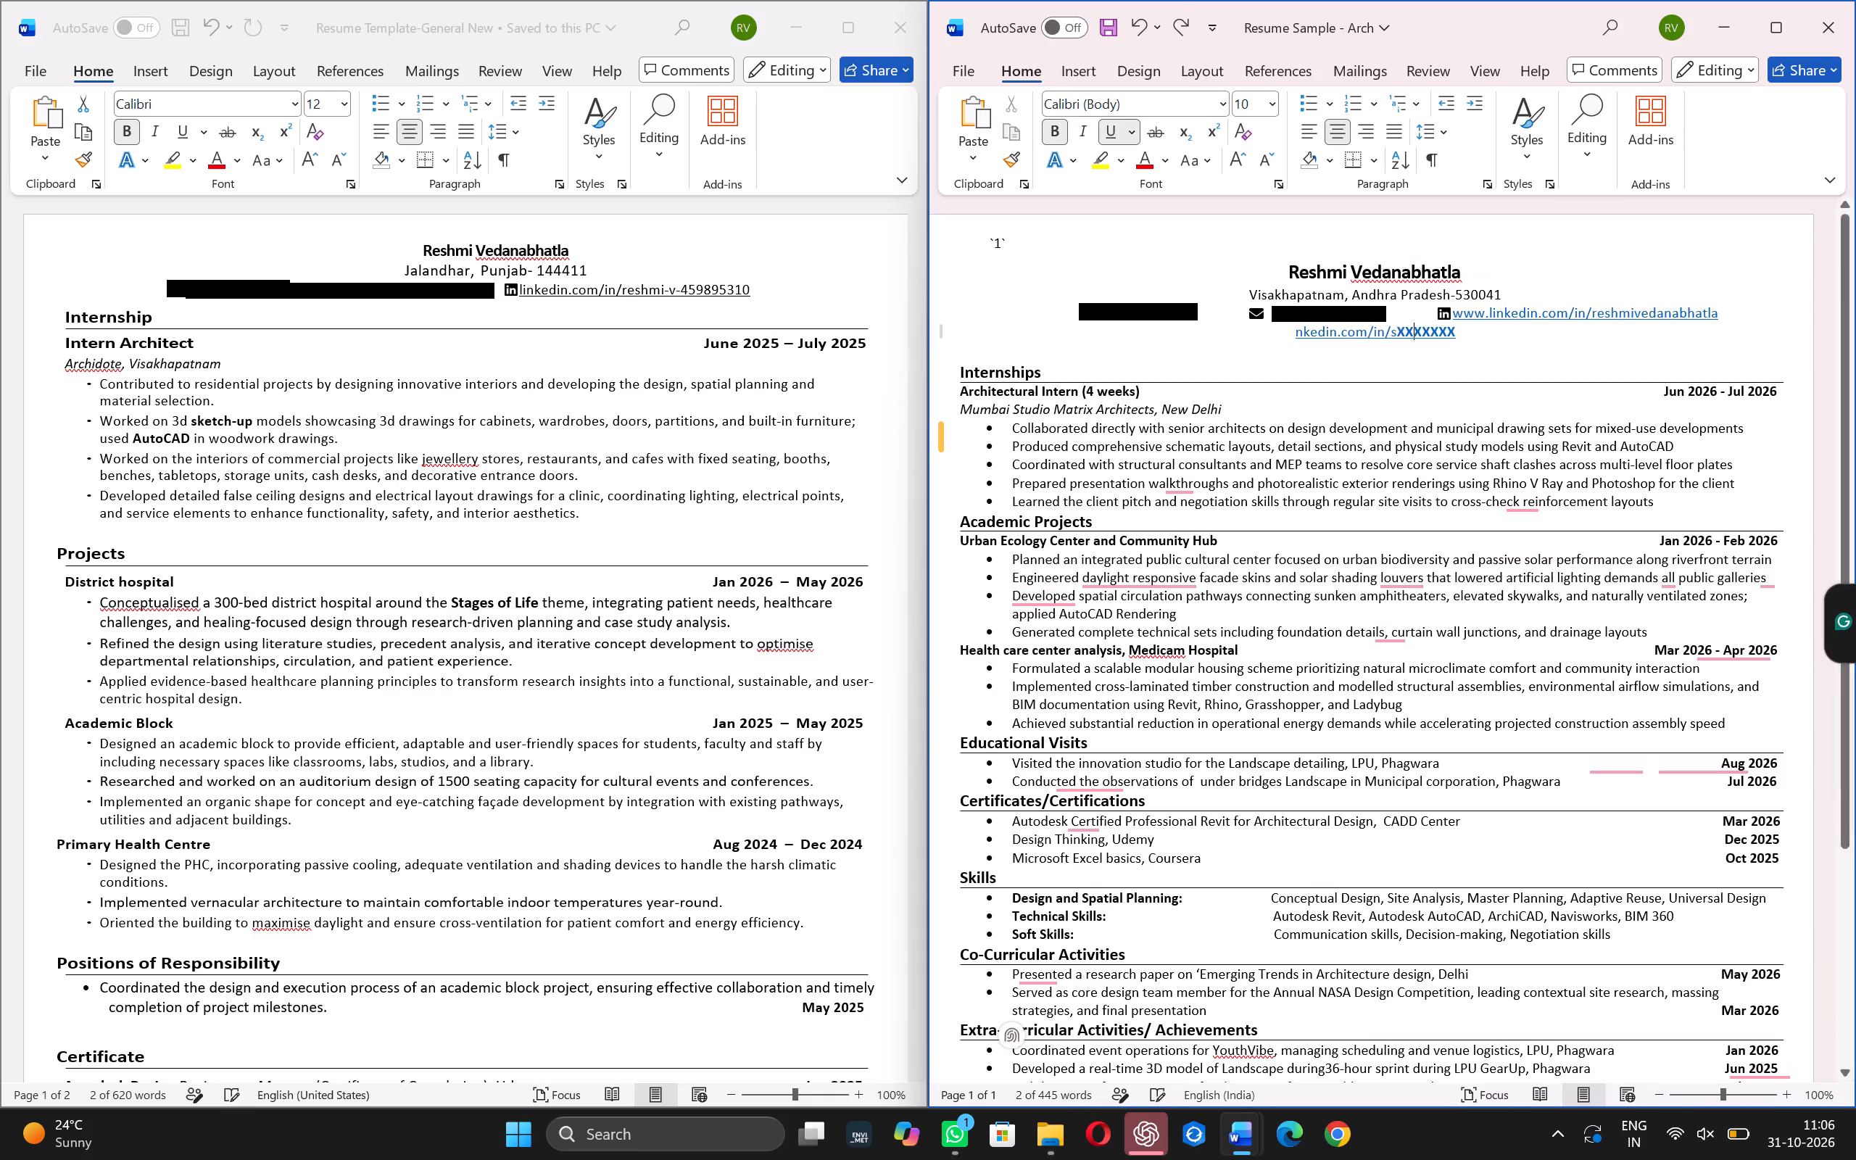
key(BackSpace)
key(BackSpace)
key(BackSpace)
key(BackSpace)
key(BackSpace)
key(BackSpace)
key(BackSpace)
key(BackSpace)
key(BackSpace)
key(BackSpace)
key(BackSpace)
key(BackSpace)
key(BackSpace)
key(BackSpace)
key(BackSpace)
key(BackSpace)
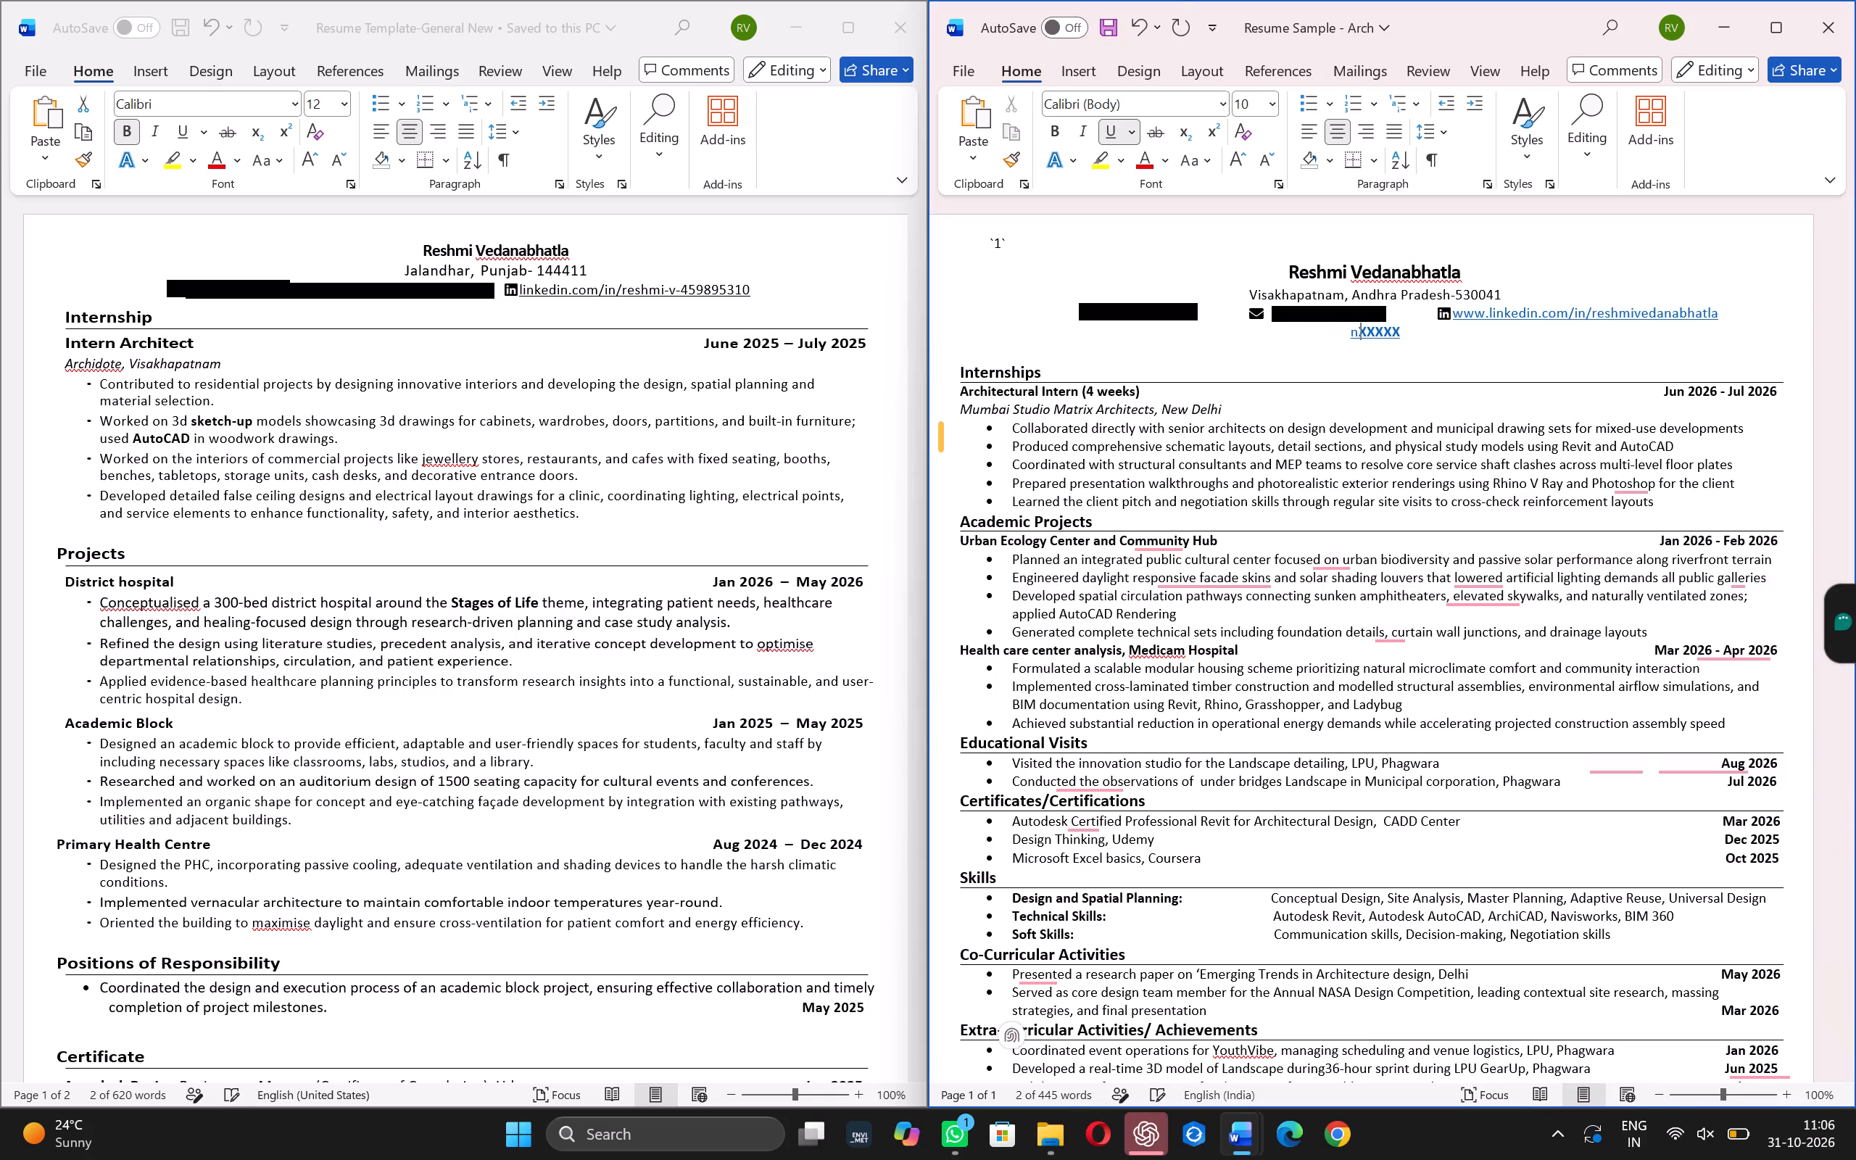
key(BackSpace)
key(BackSpace)
key(BackSpace)
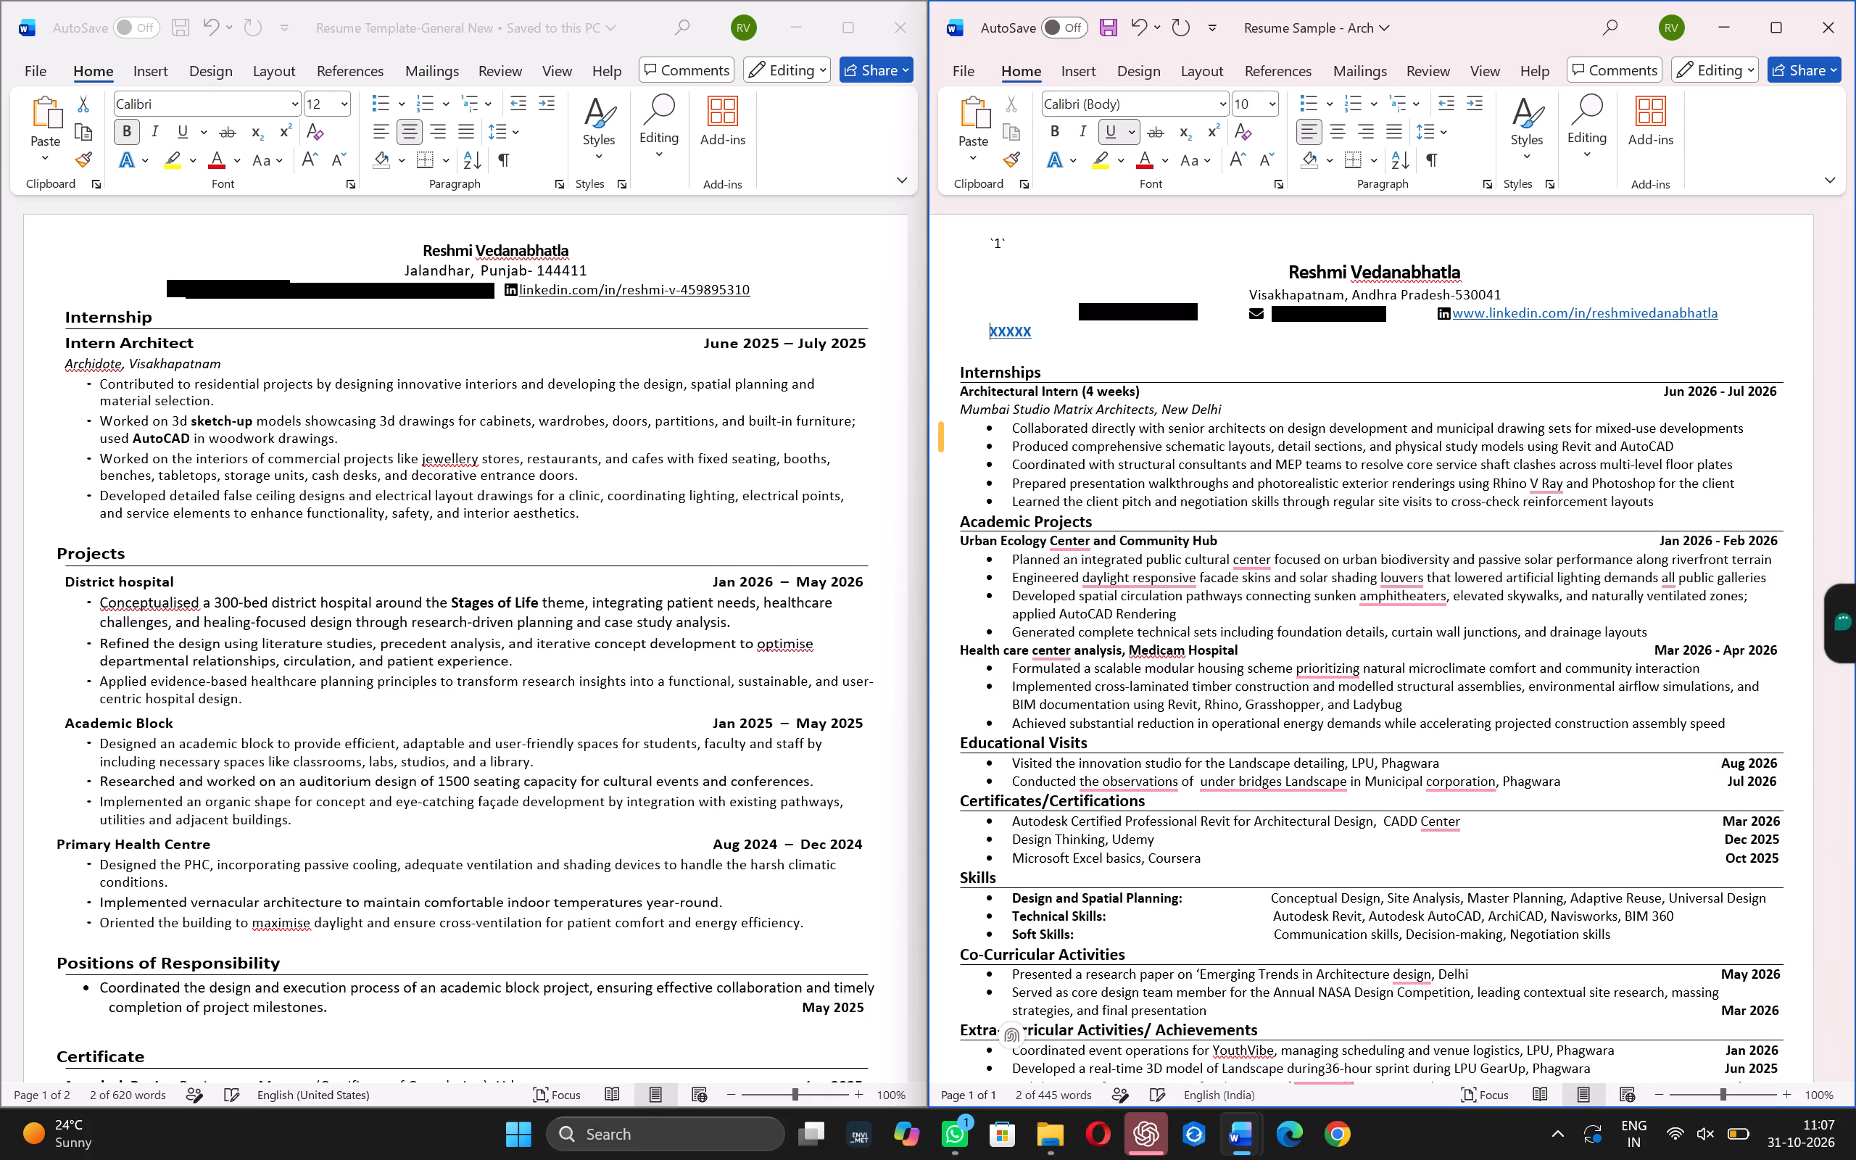
key(BackSpace)
key(BackSpace)
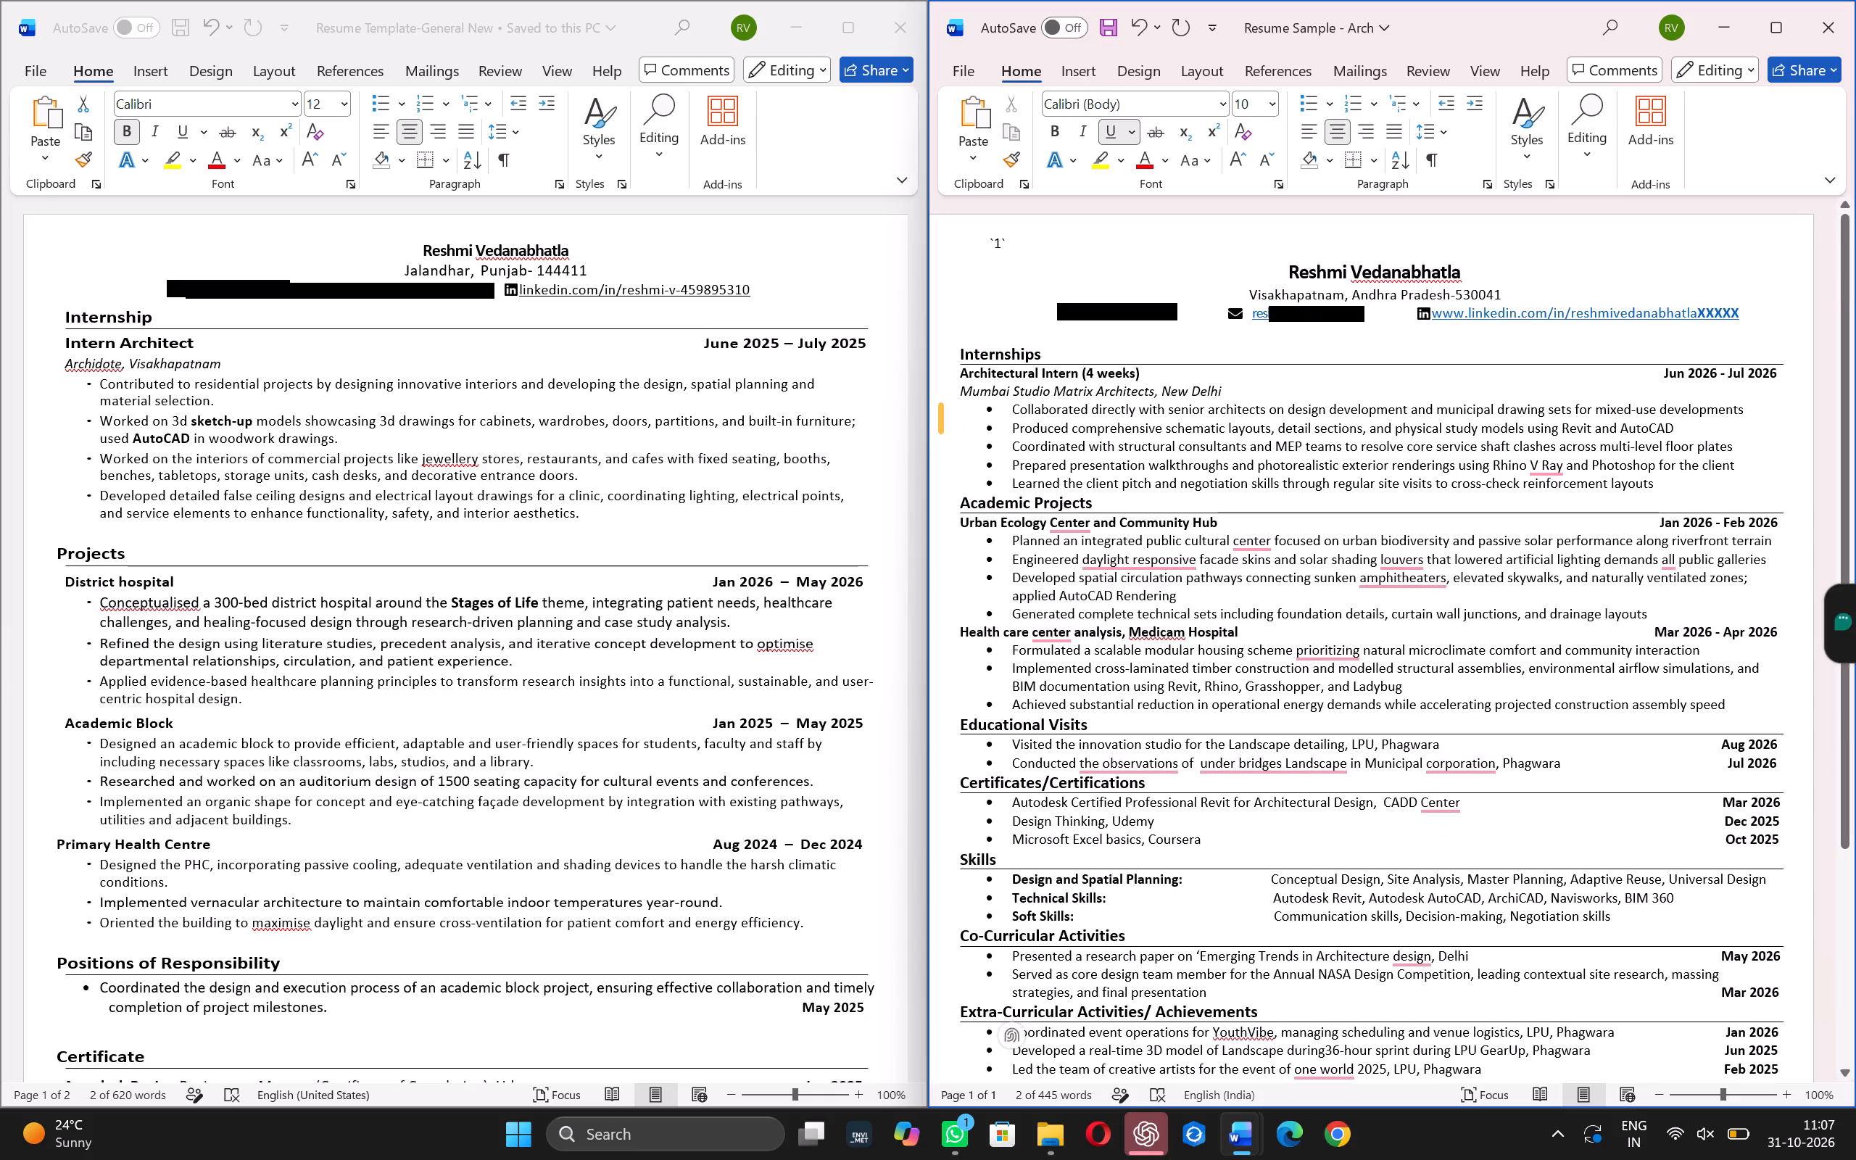
click(1723, 312)
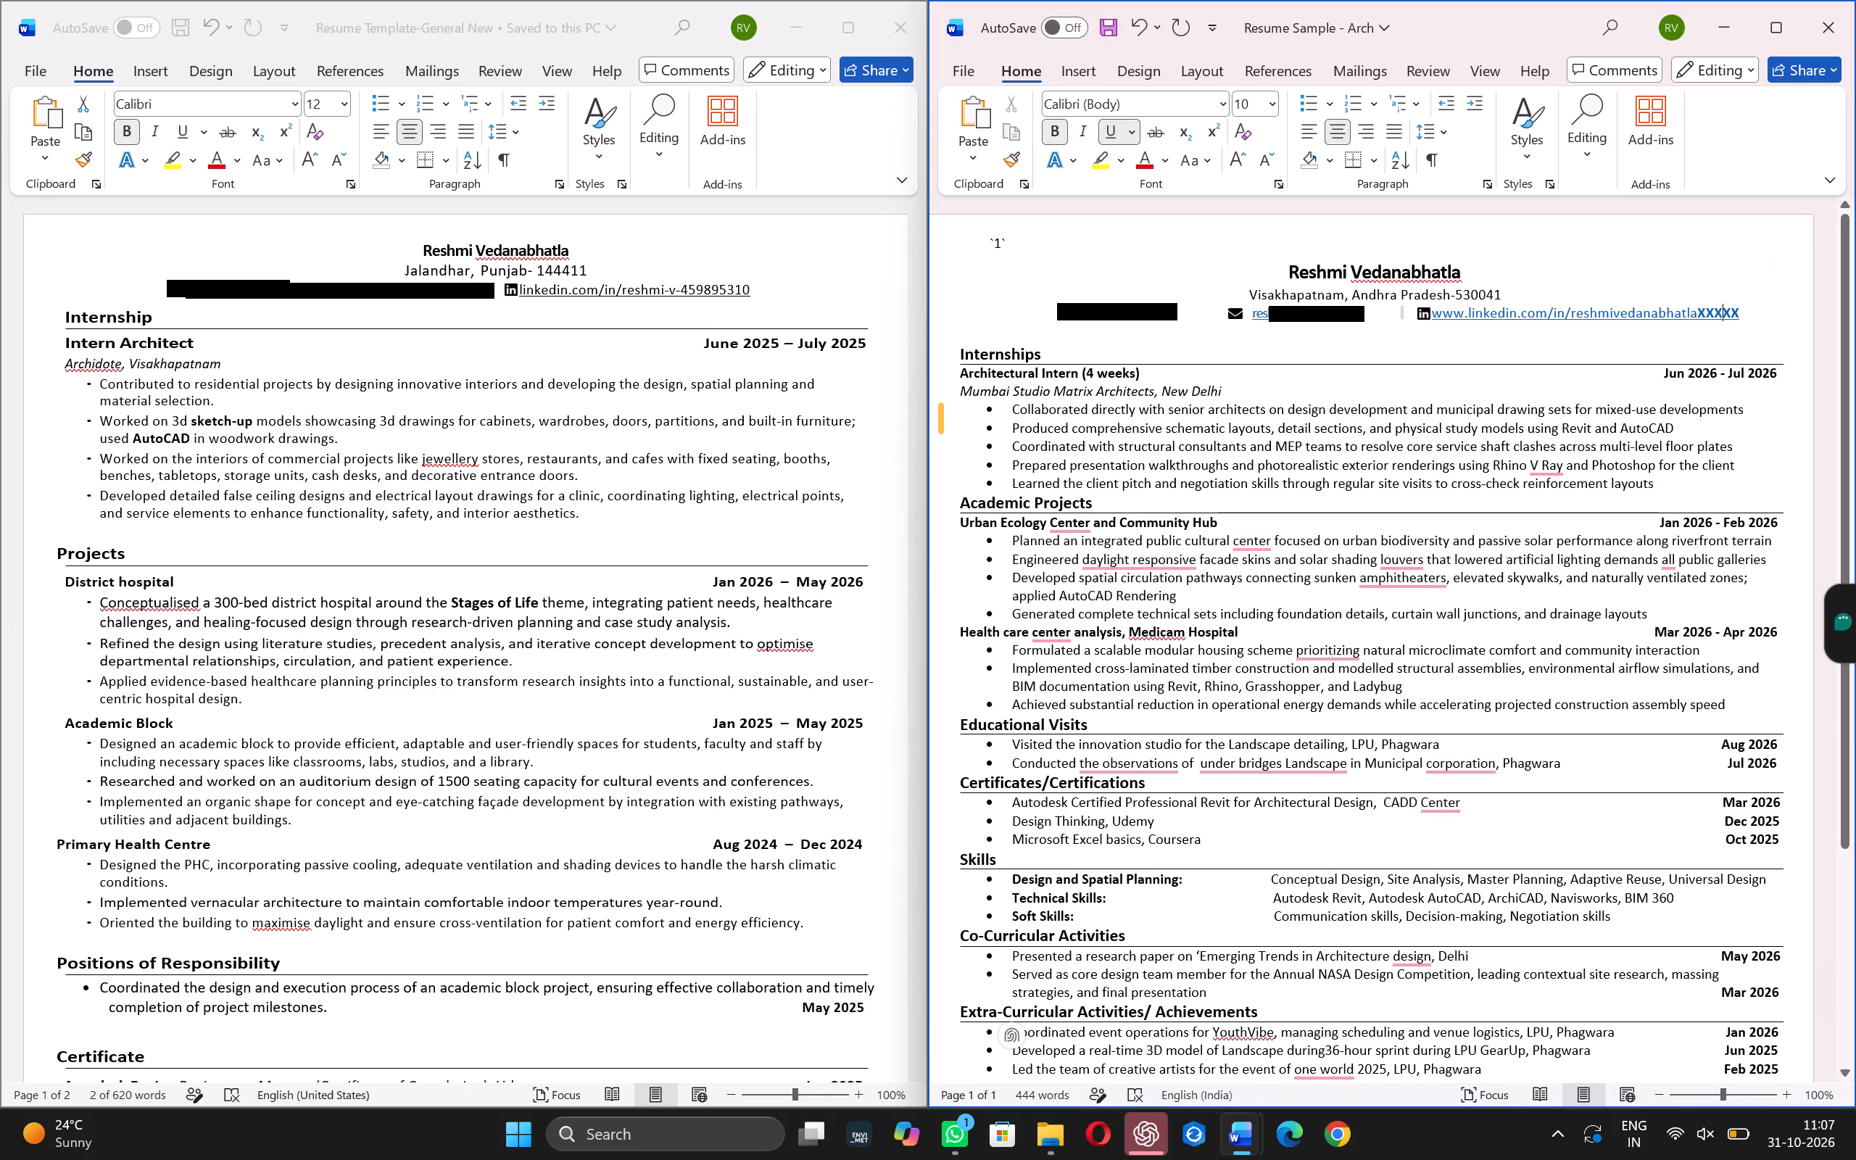
click(1731, 313)
key(BackSpace)
key(BackSpace)
key(BackSpace)
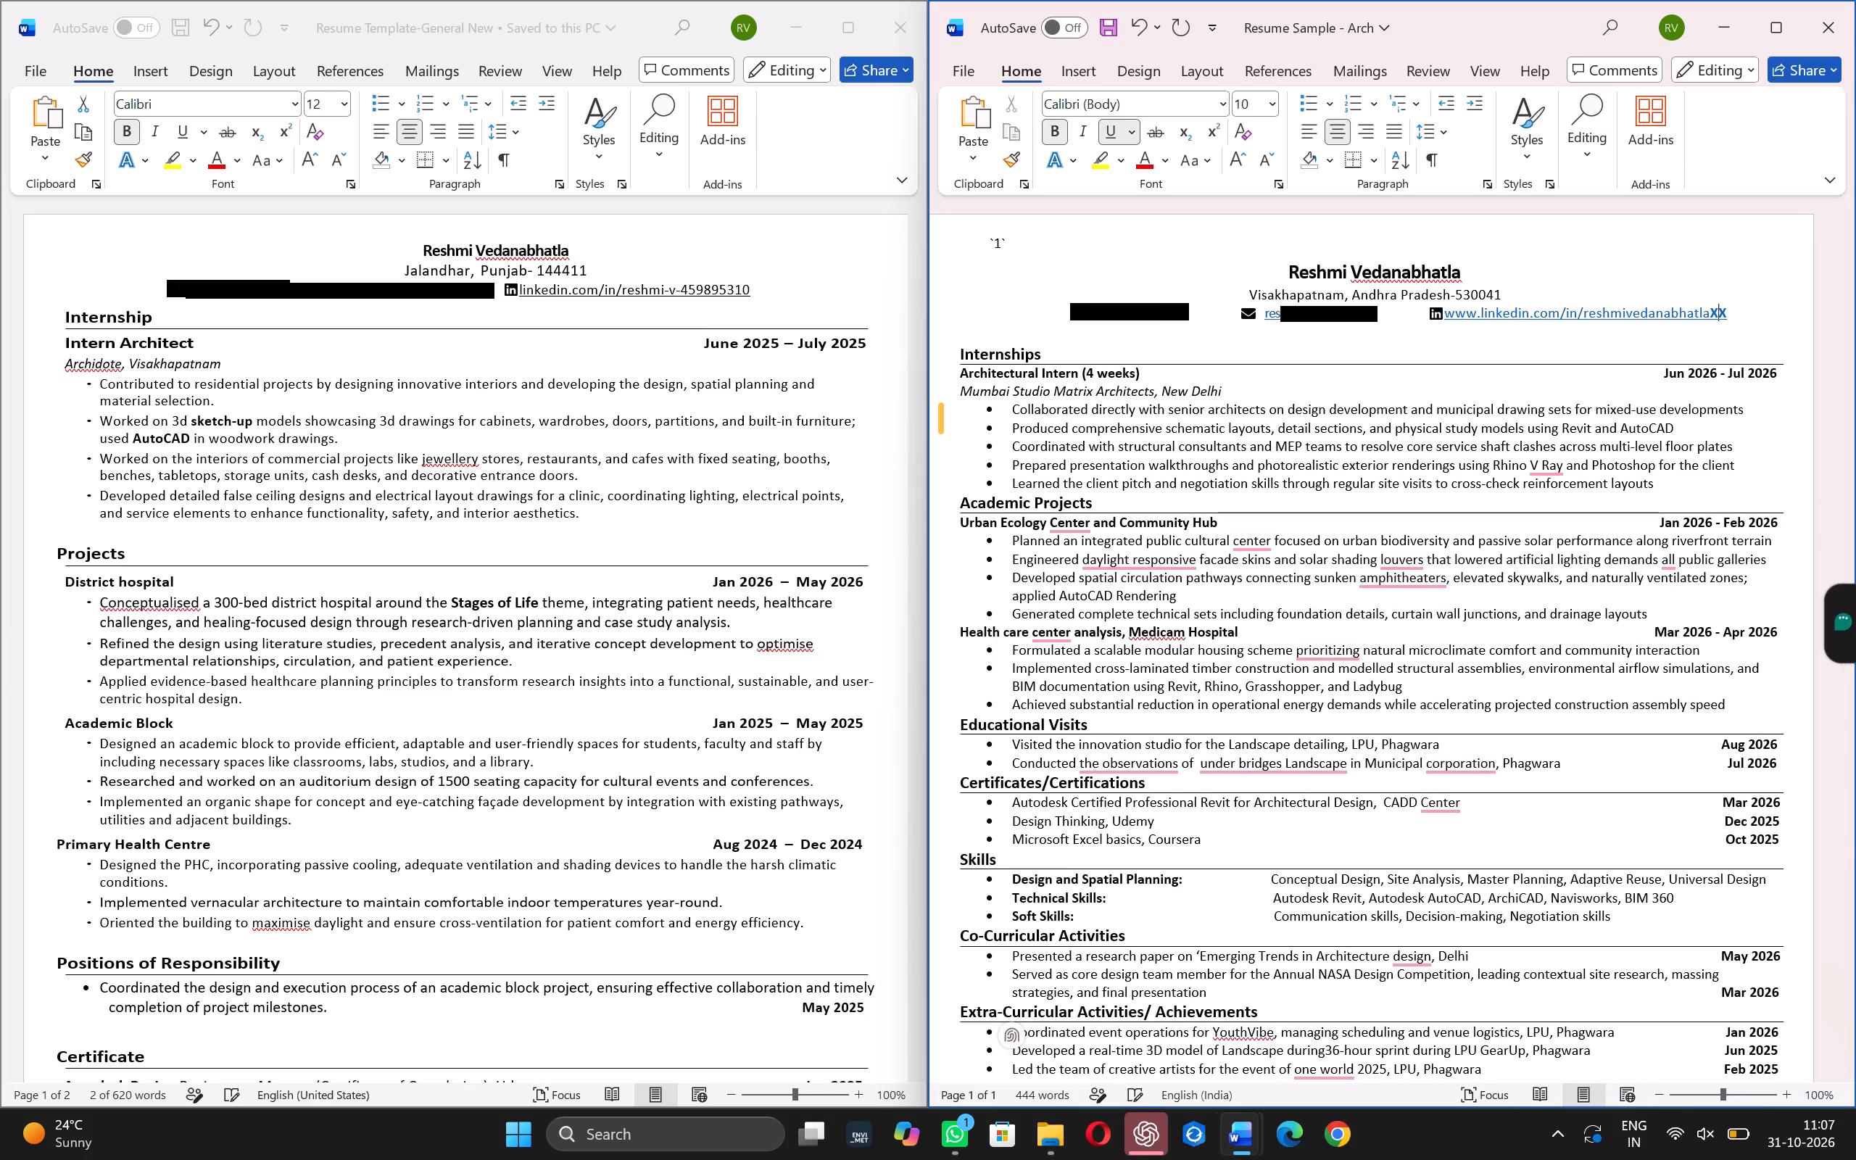
key(BackSpace)
click(1721, 315)
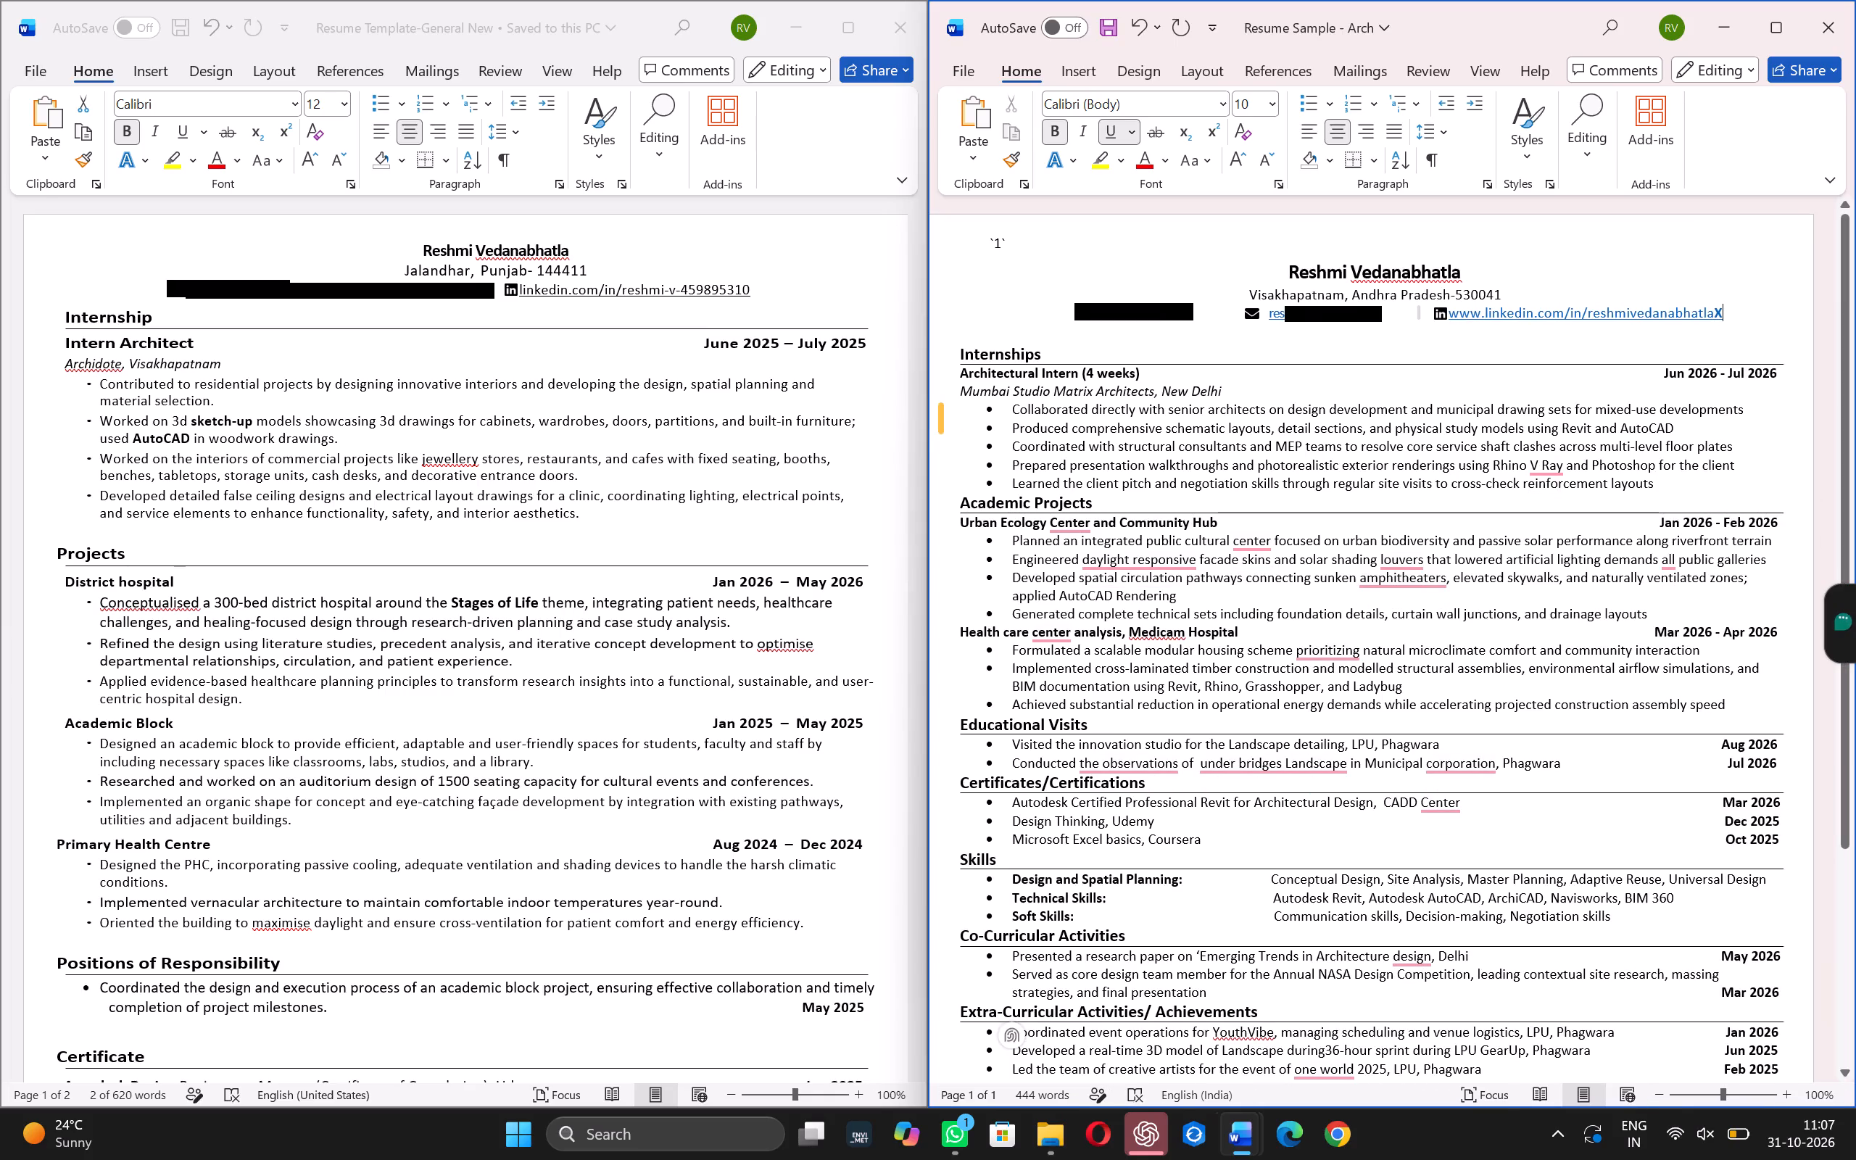
key(BackSpace)
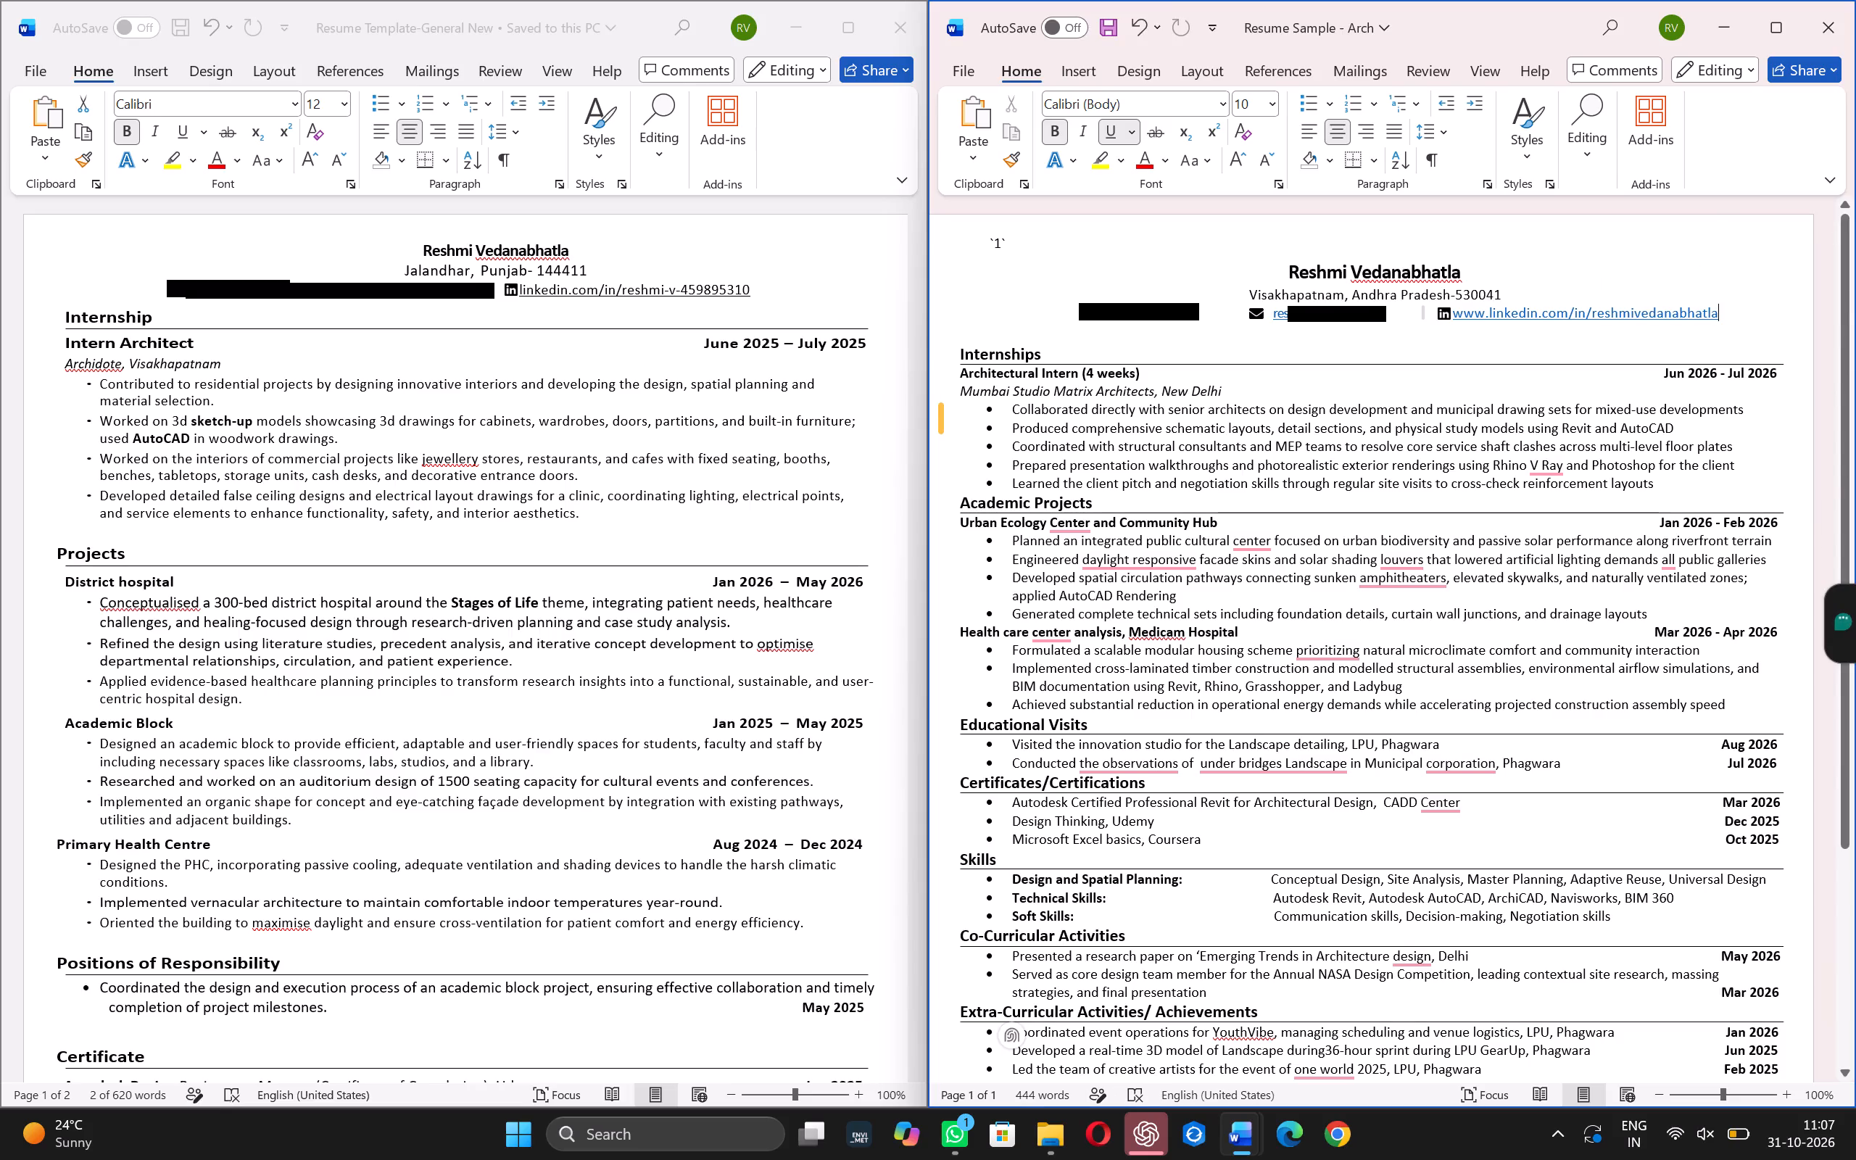
Copy the profile URL from the resume header, open it in a new Chrome window to check it, and close the window.
drag(1720, 315, 1449, 313)
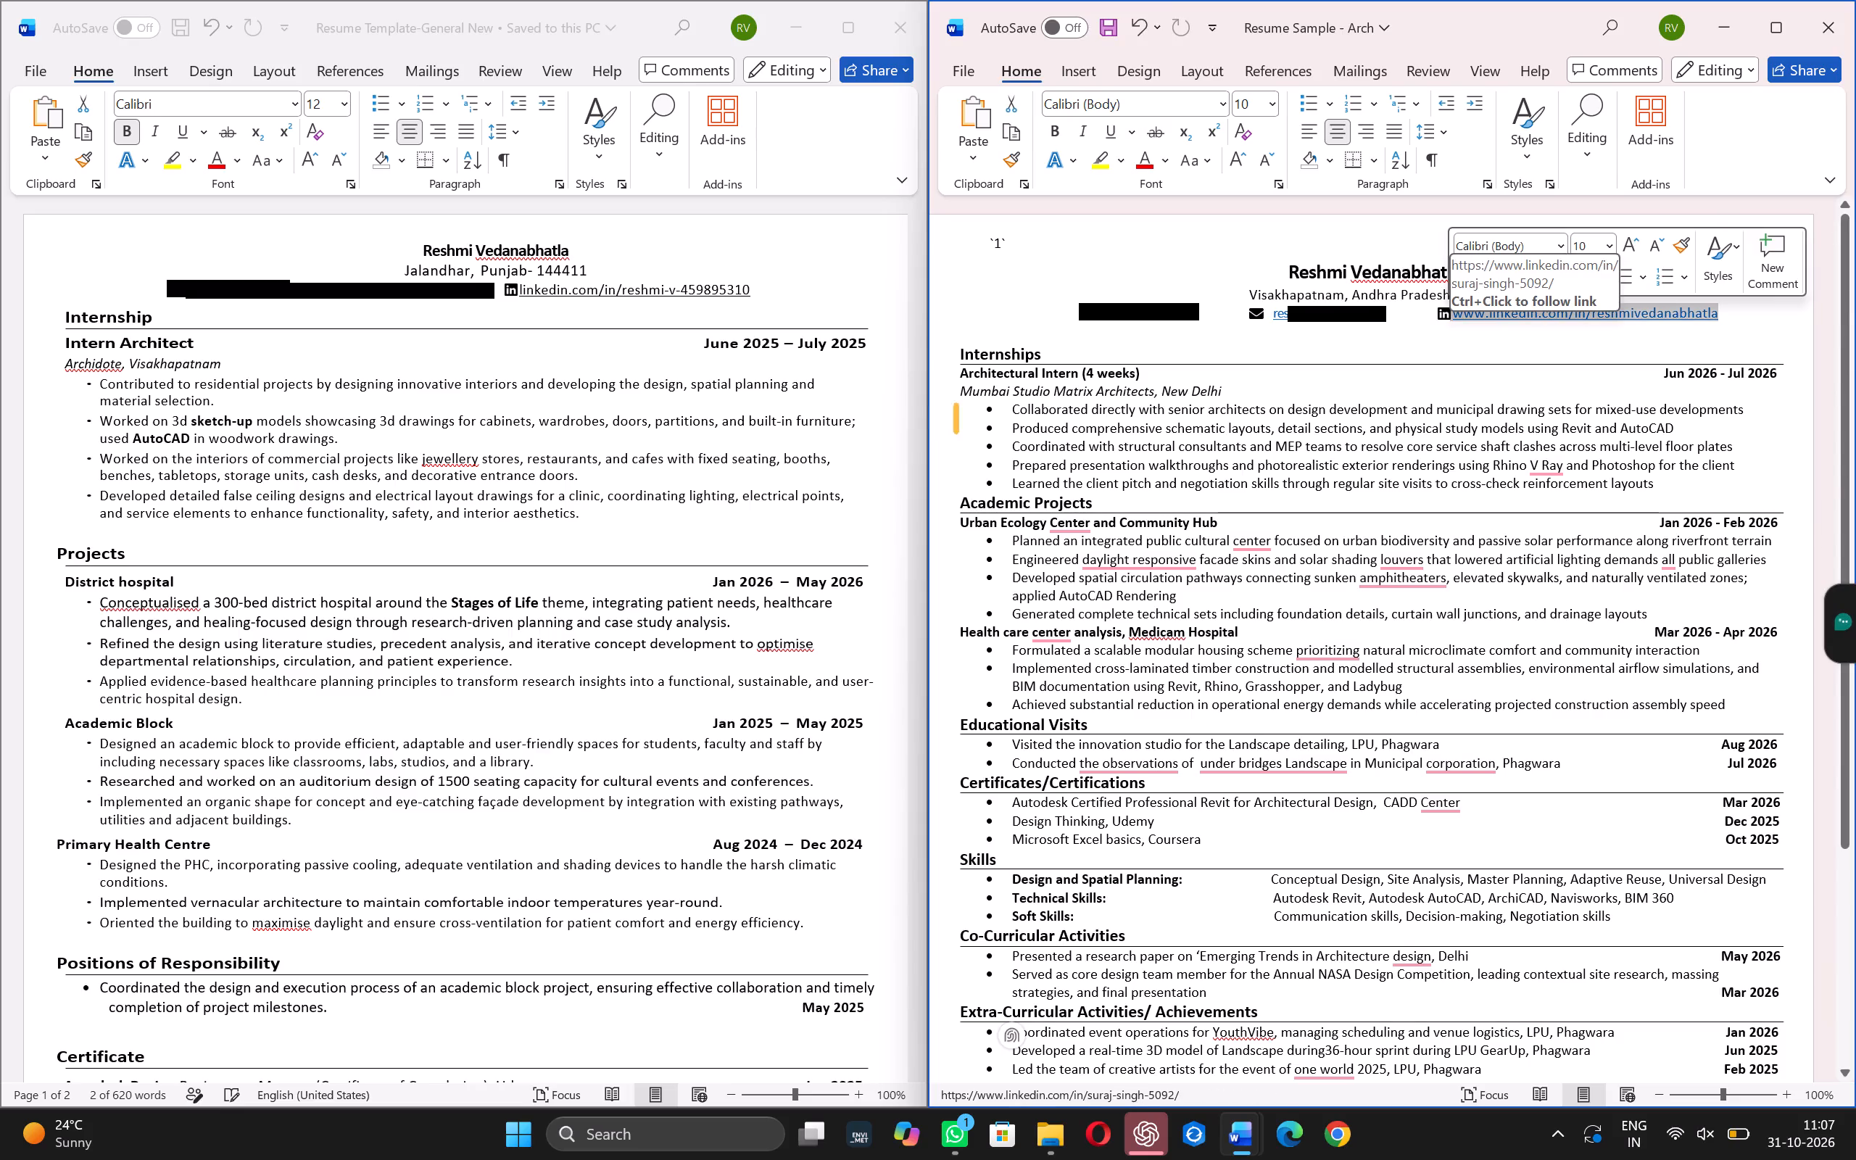
key(ctrl+c)
click(1342, 1128)
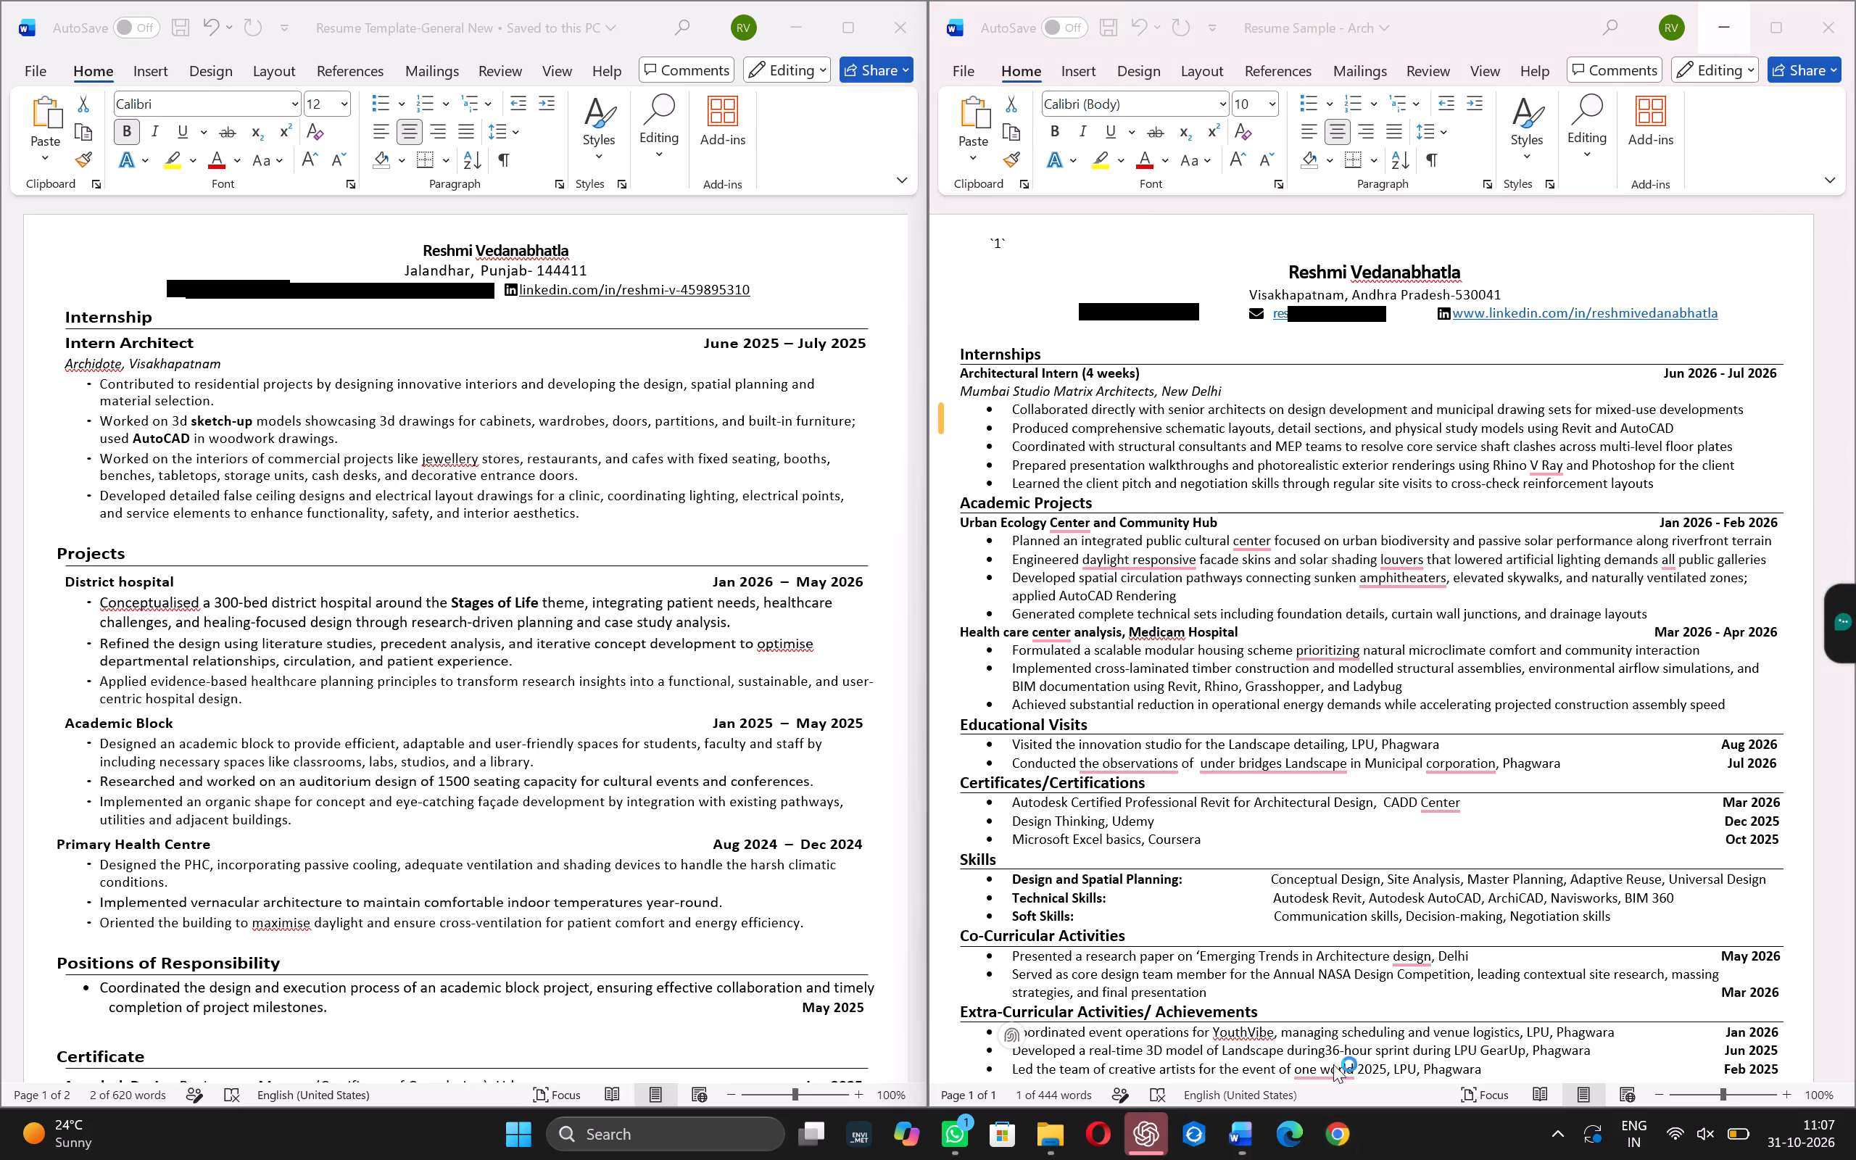
click(860, 616)
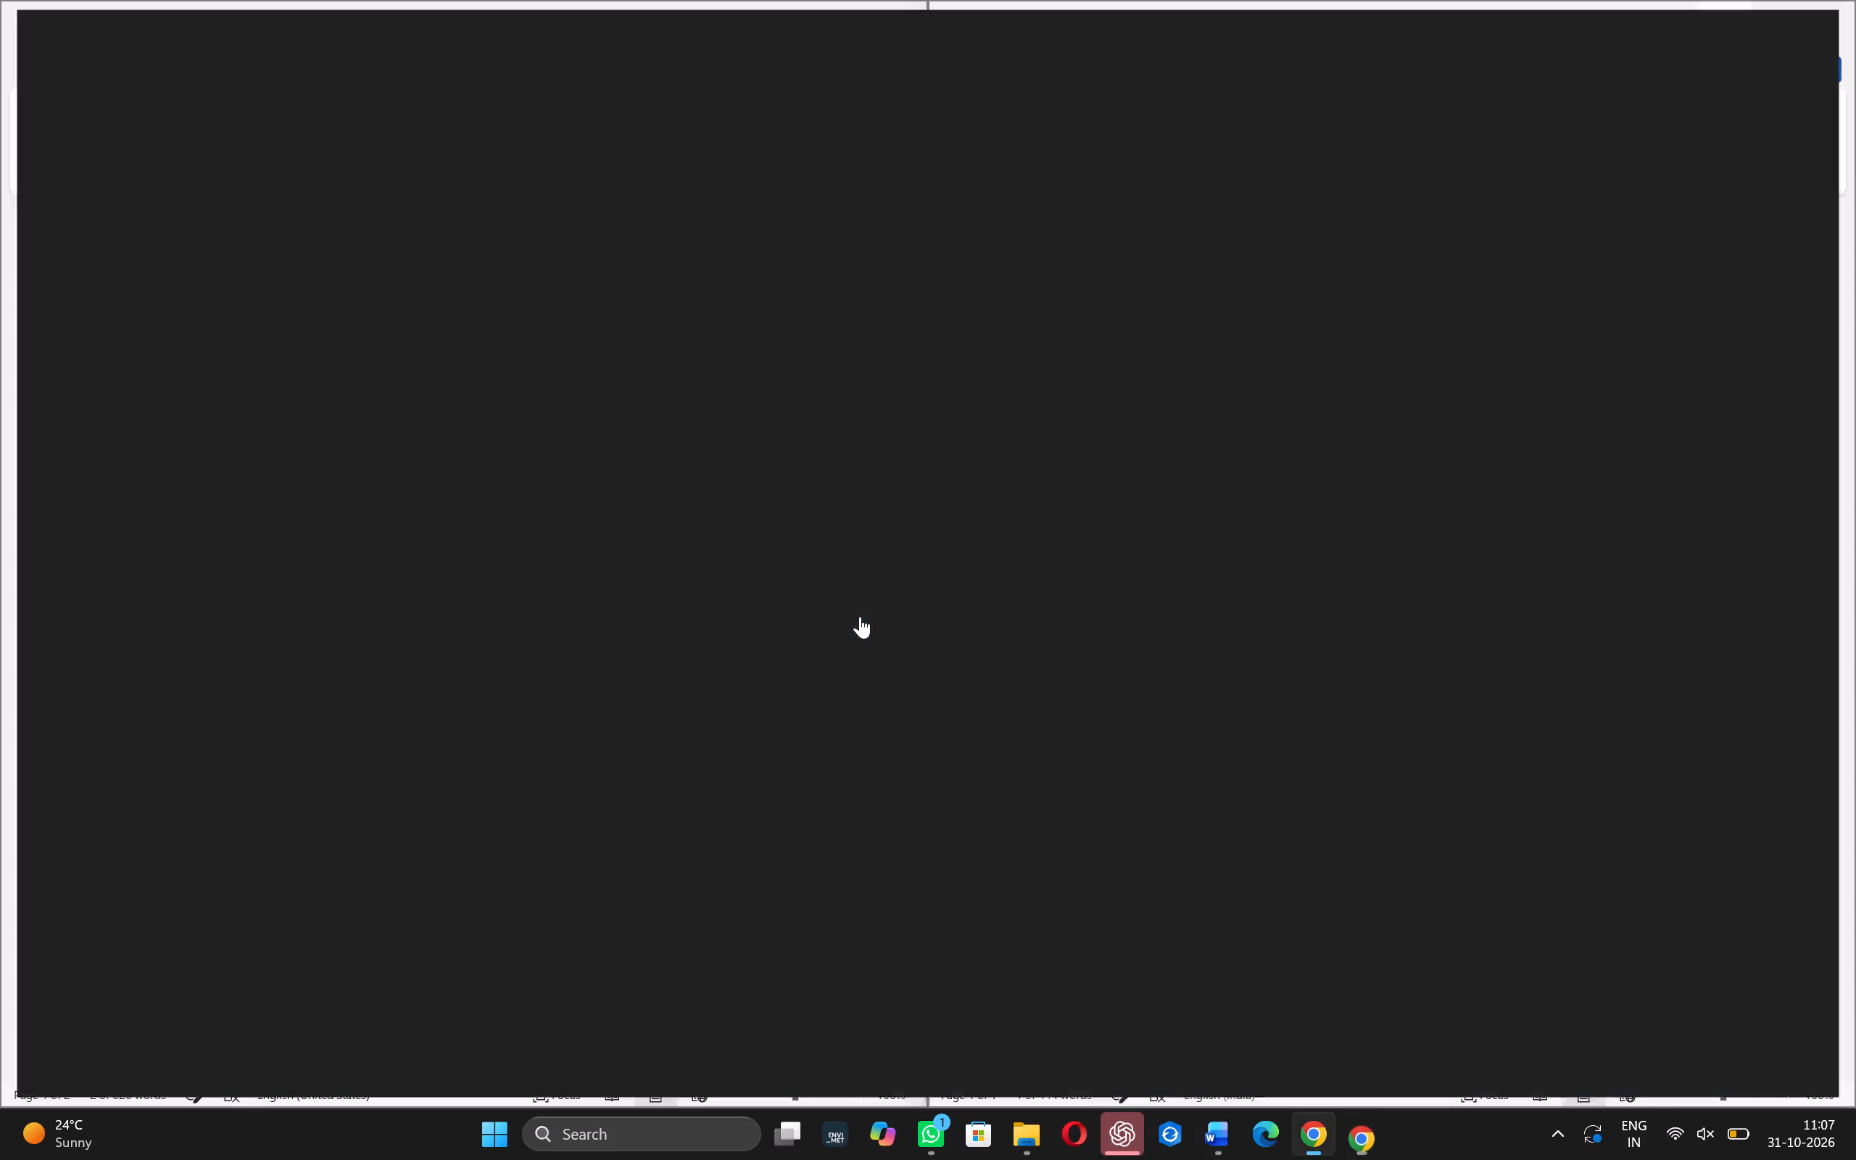
click(852, 436)
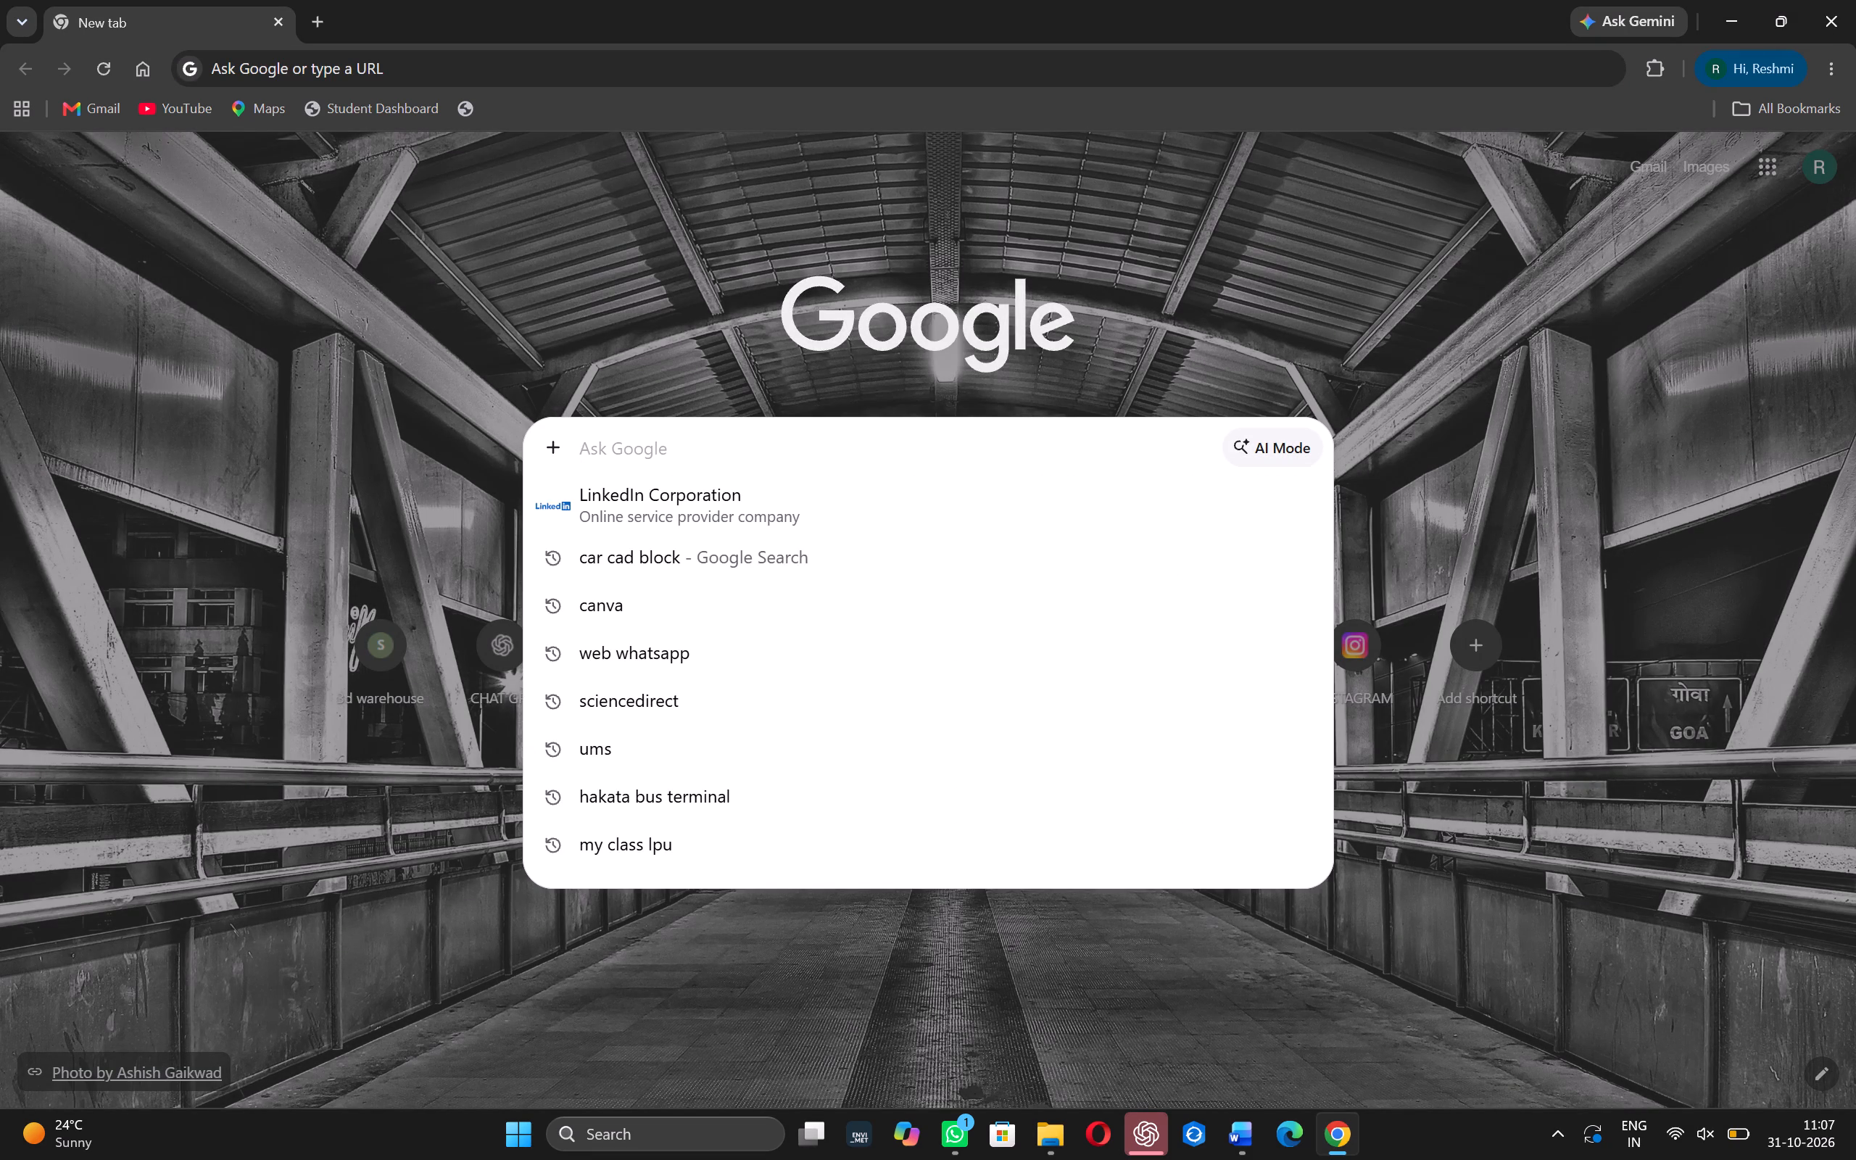
key(ctrl+v)
key(Return)
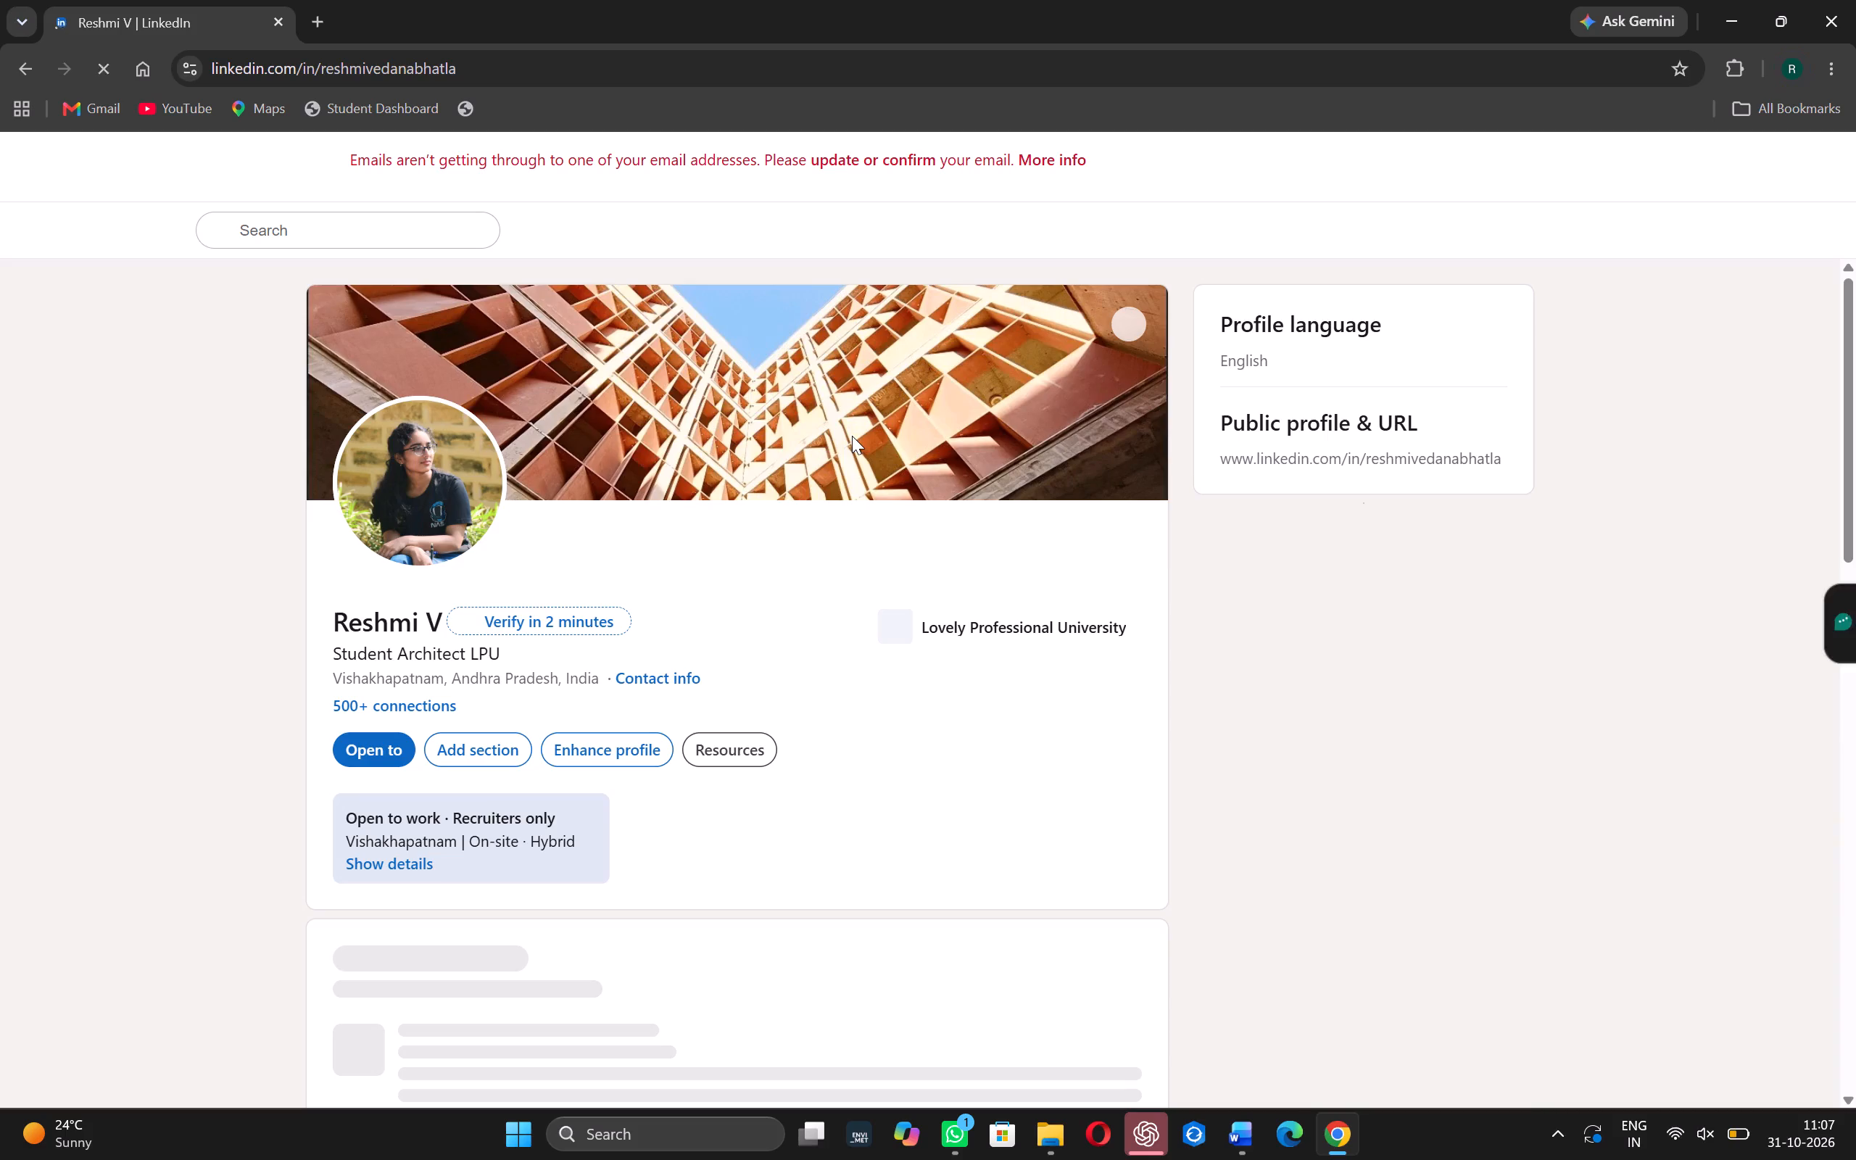
click(1844, 0)
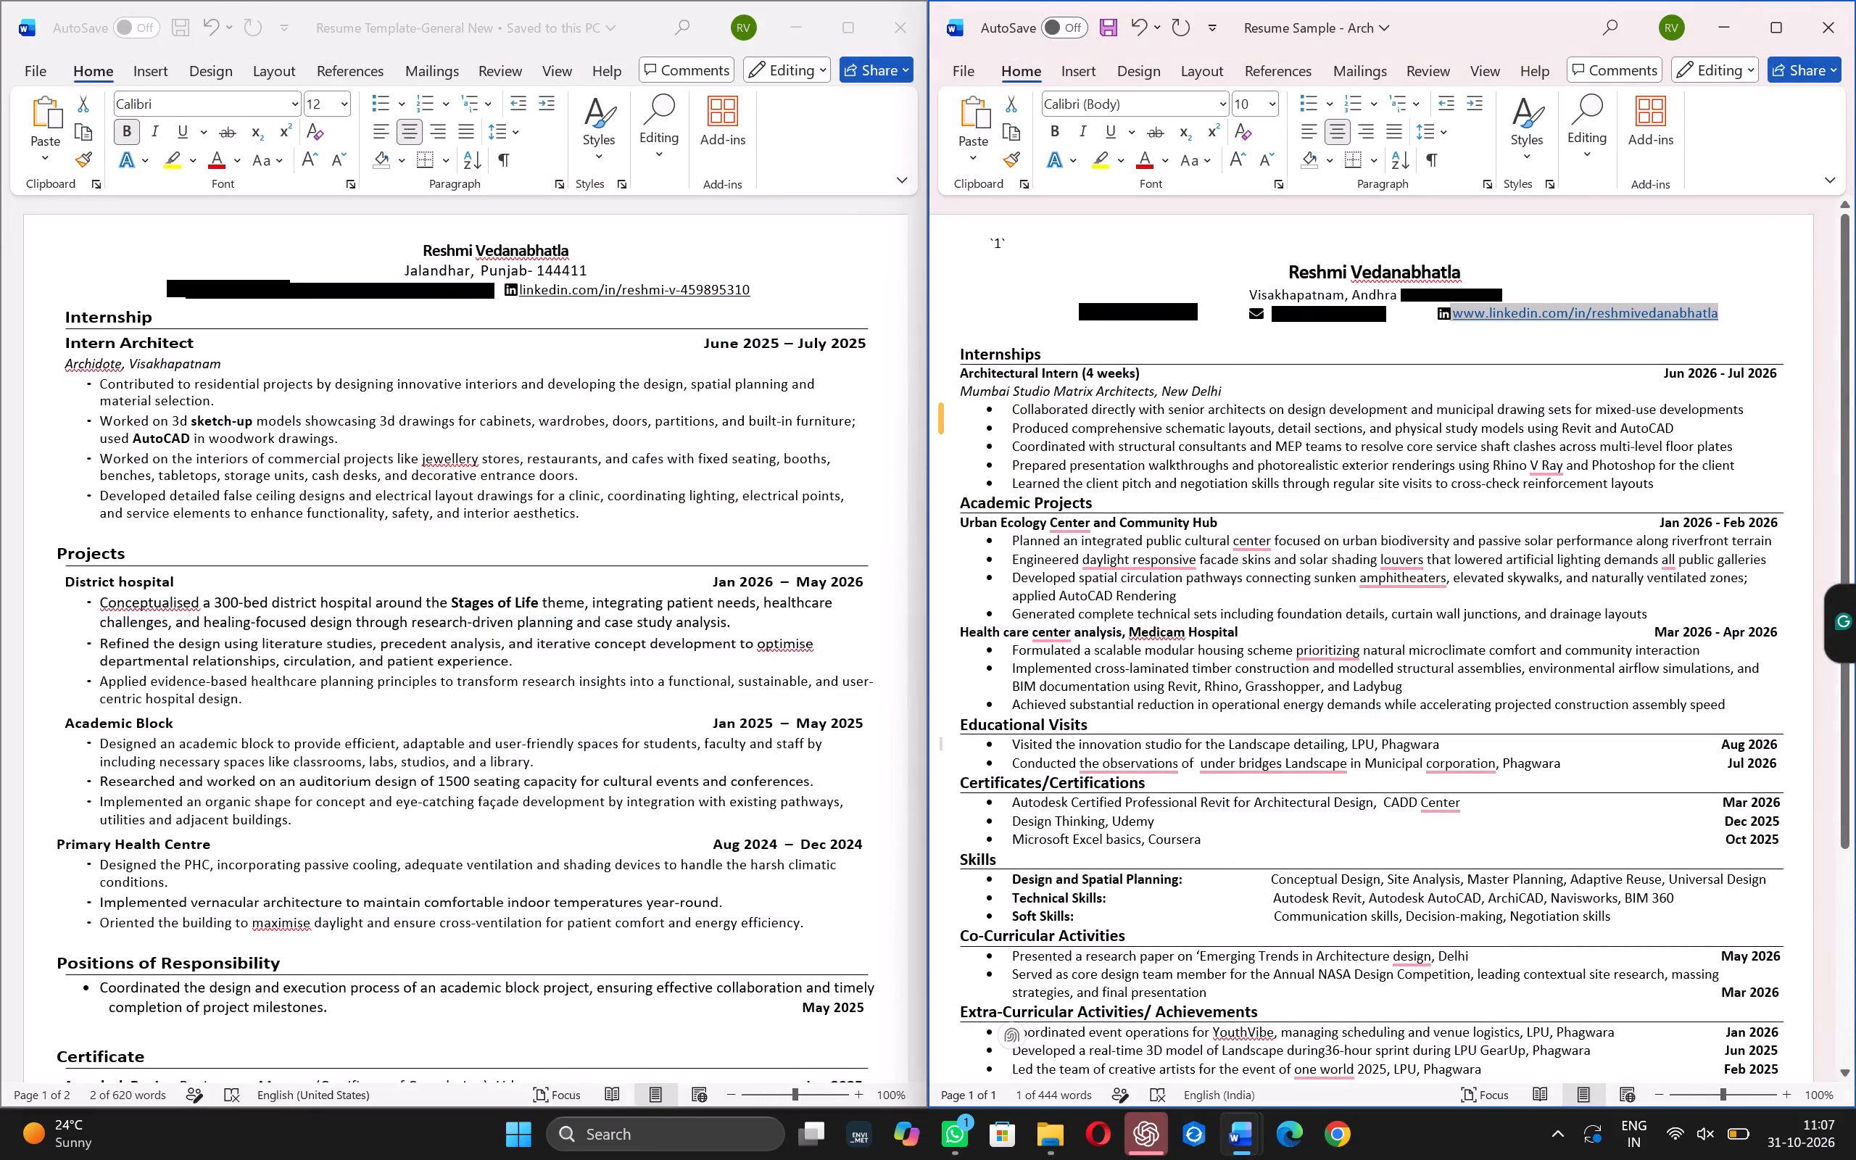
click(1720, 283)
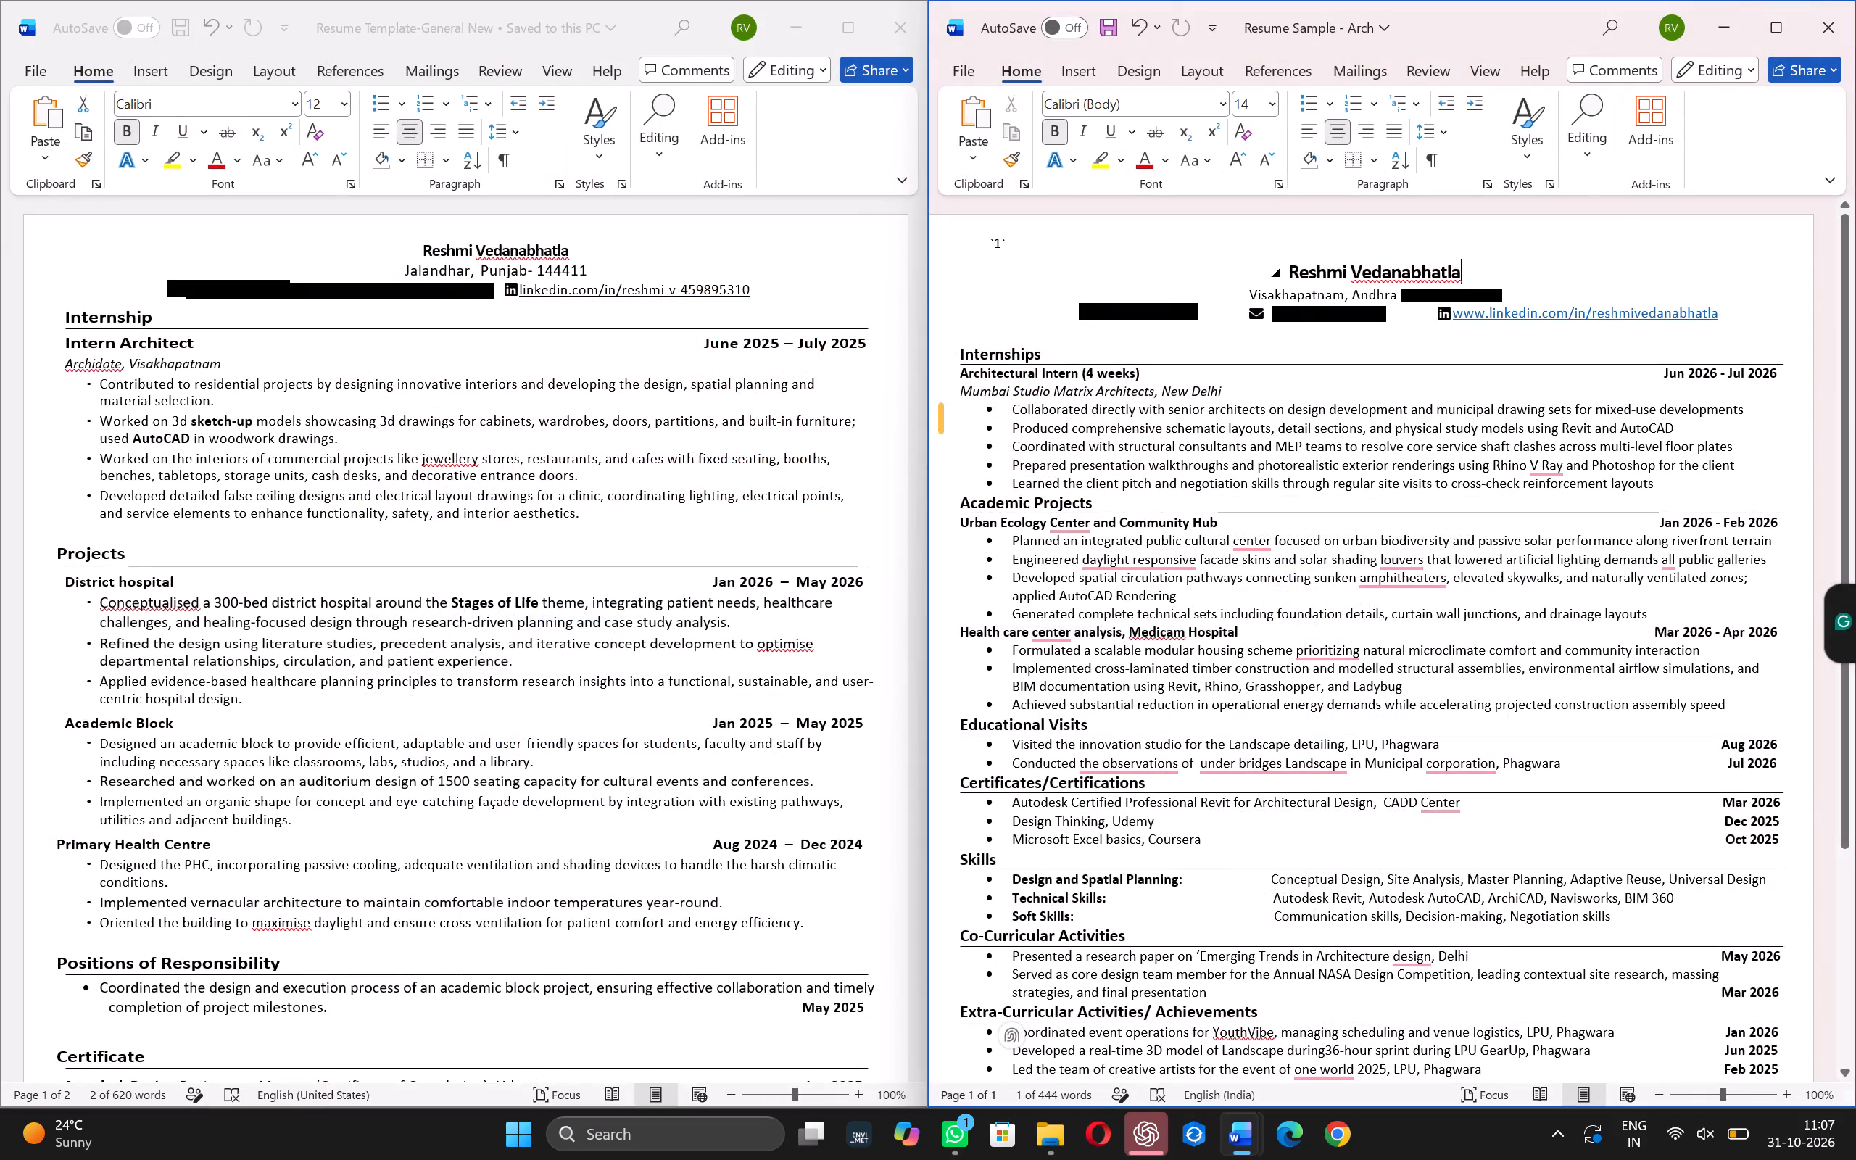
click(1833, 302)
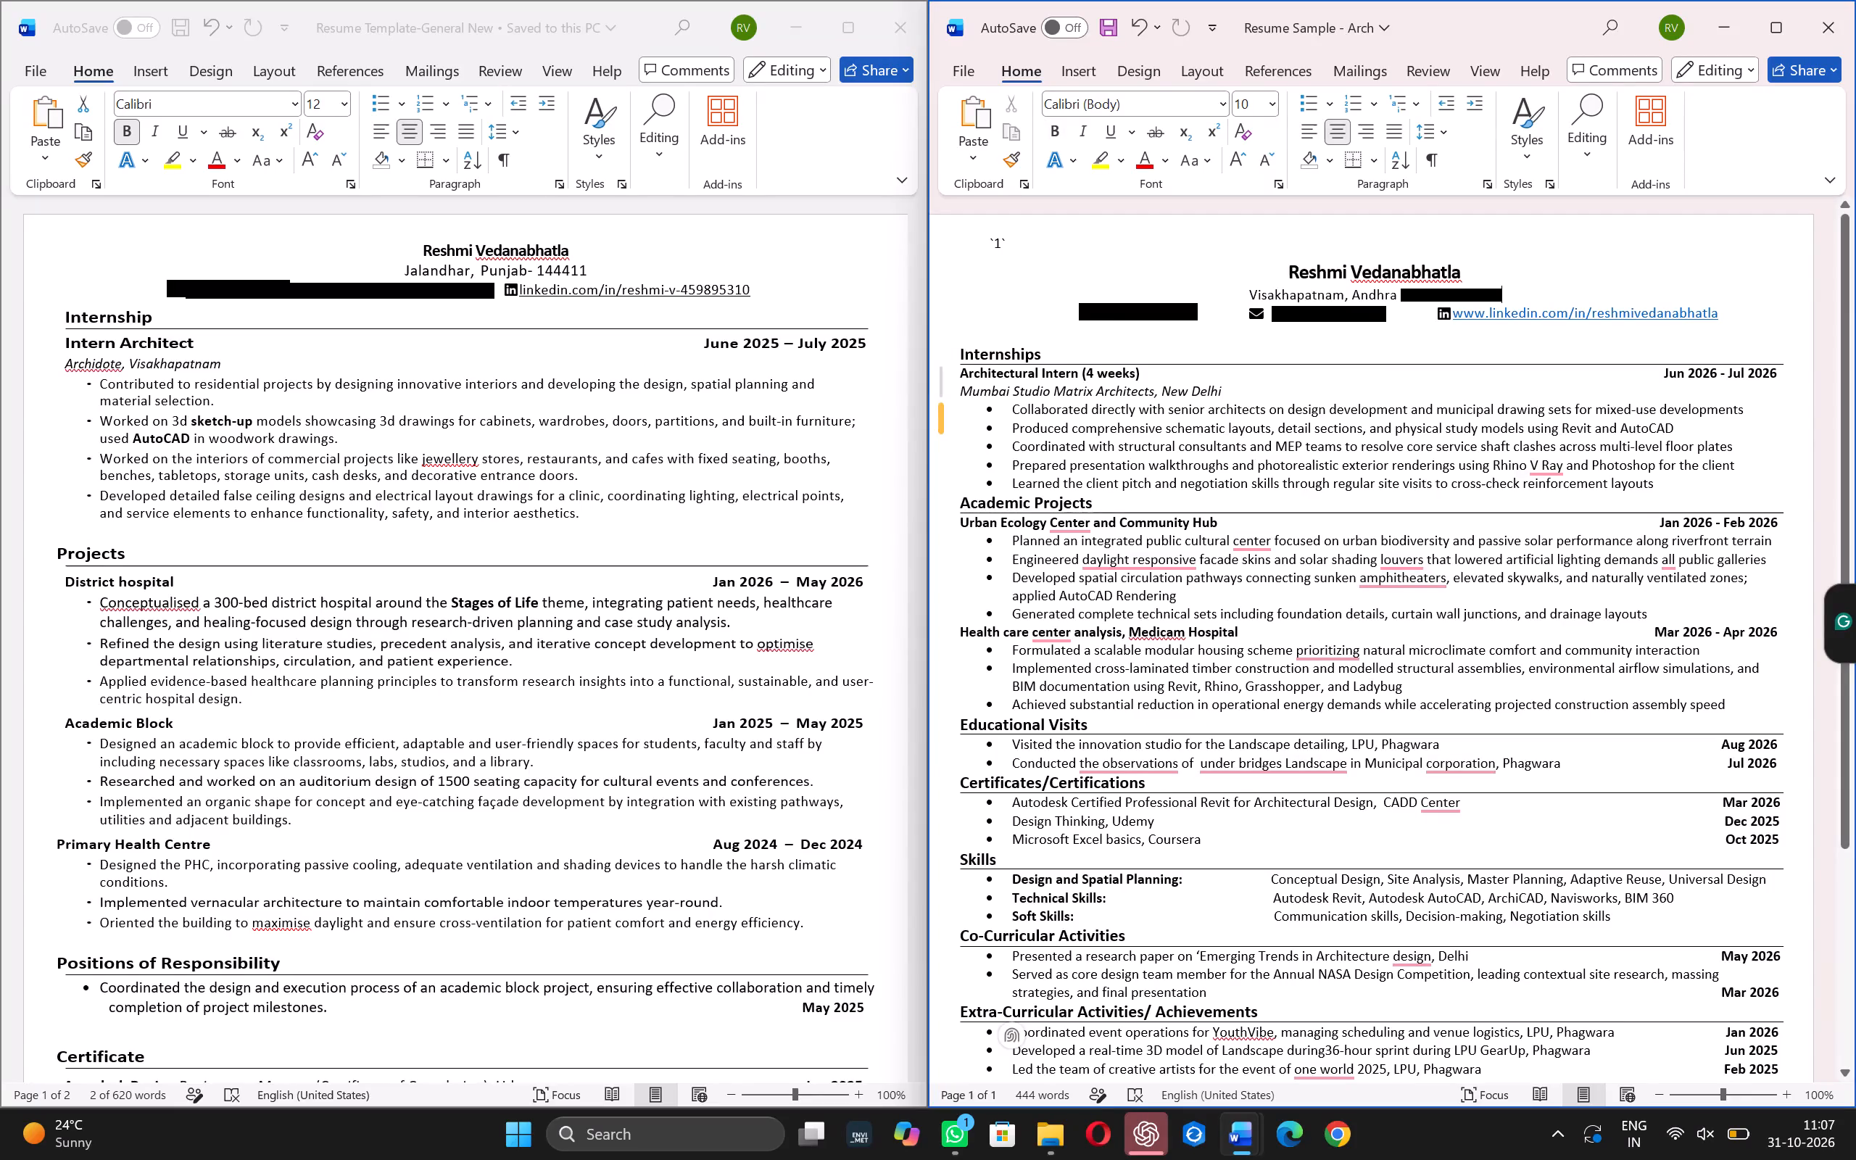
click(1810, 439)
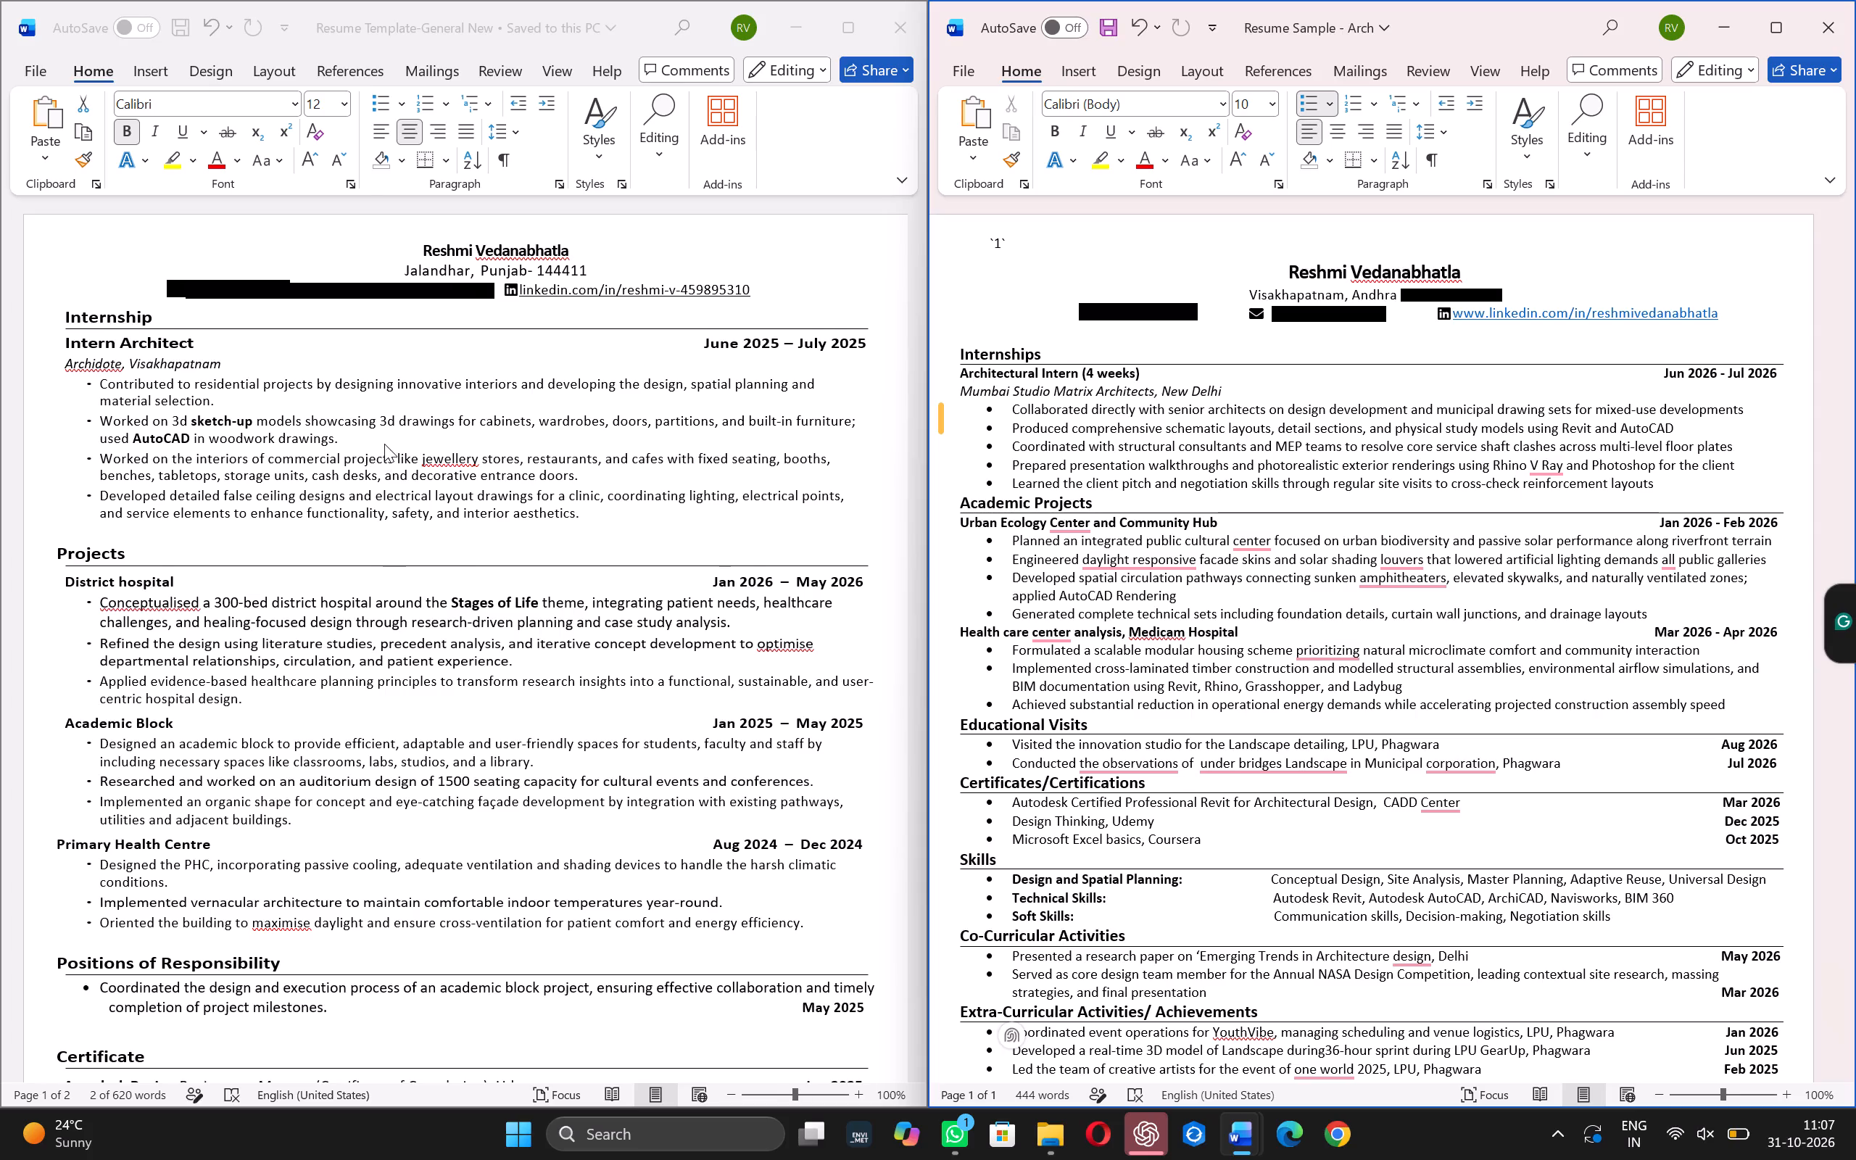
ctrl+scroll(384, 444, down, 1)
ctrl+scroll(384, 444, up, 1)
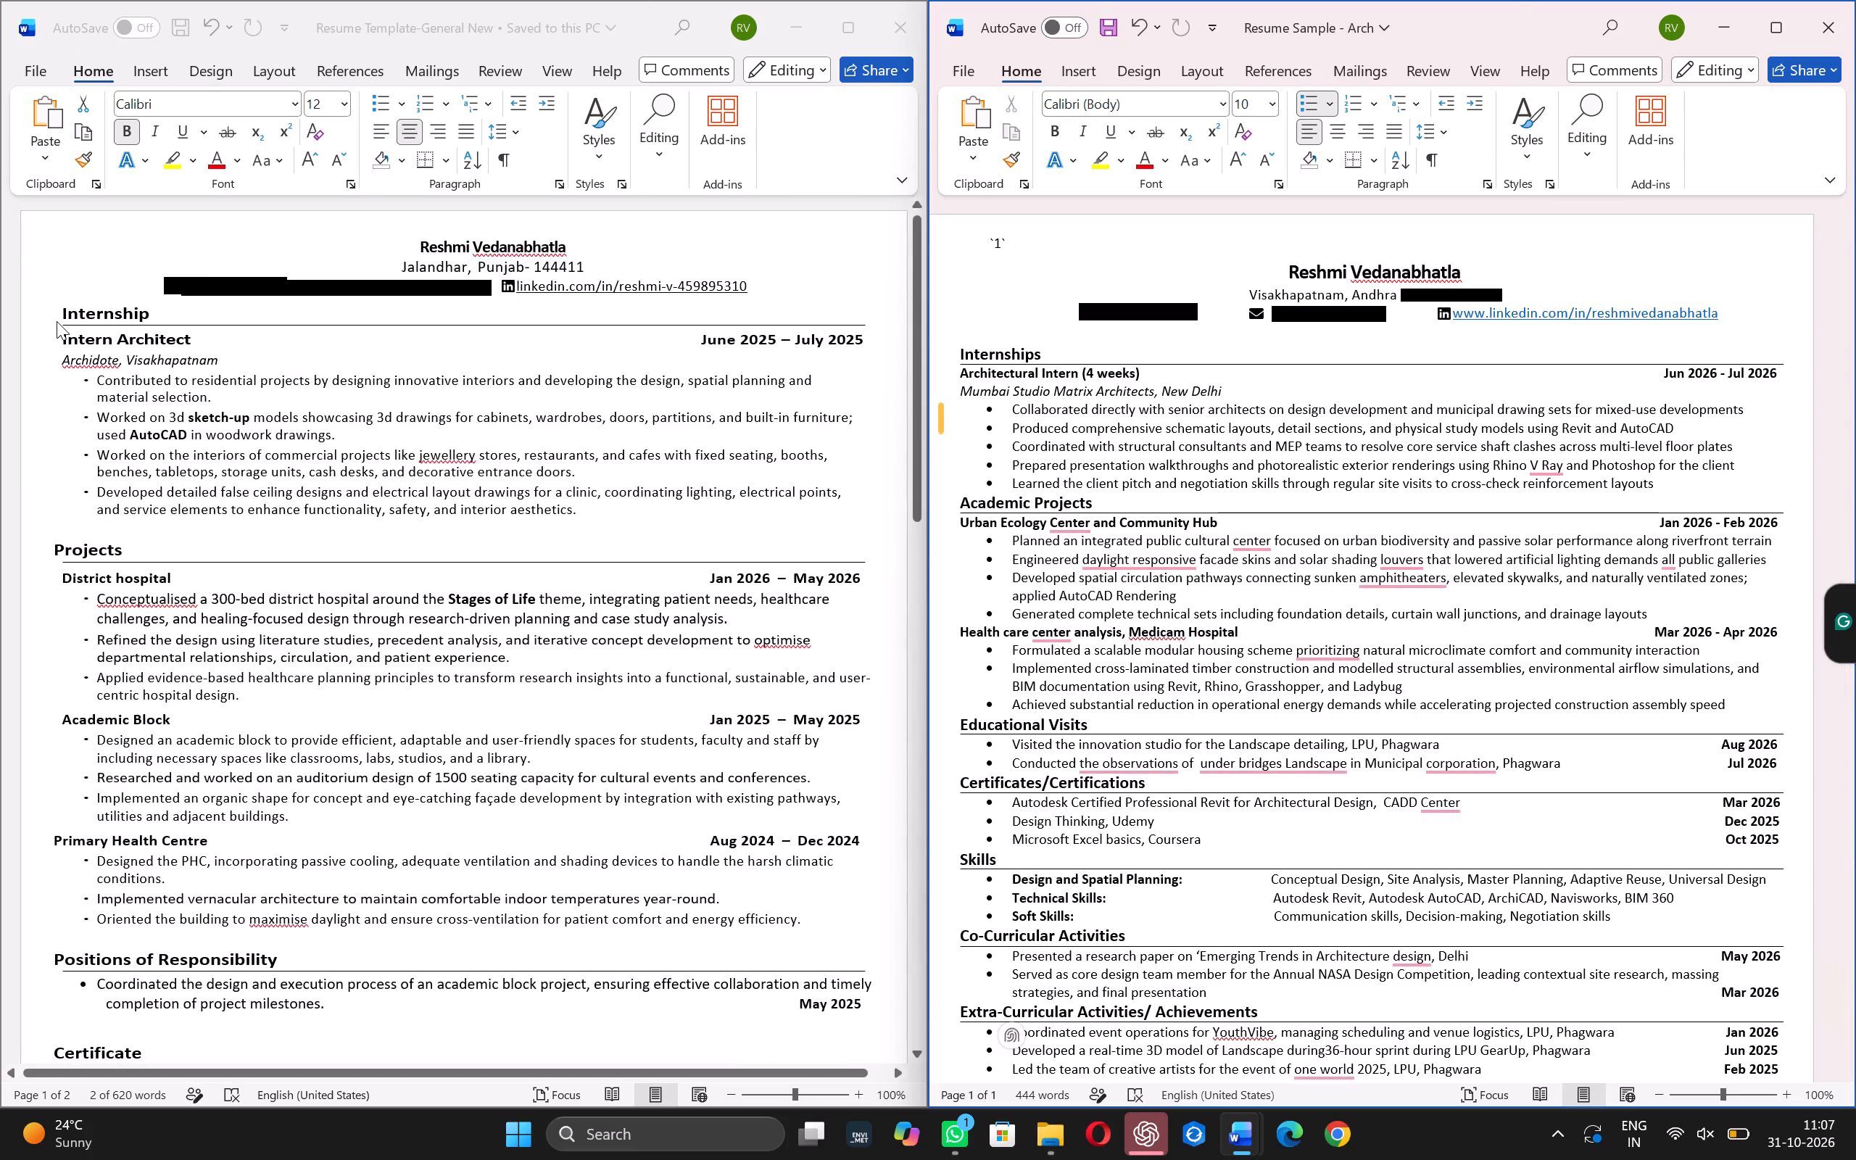
Copy the title "Intern Architect" from the general resume and paste it over "Architectural Intern" in the Resume Sample - Arch internship entry.
click(62, 344)
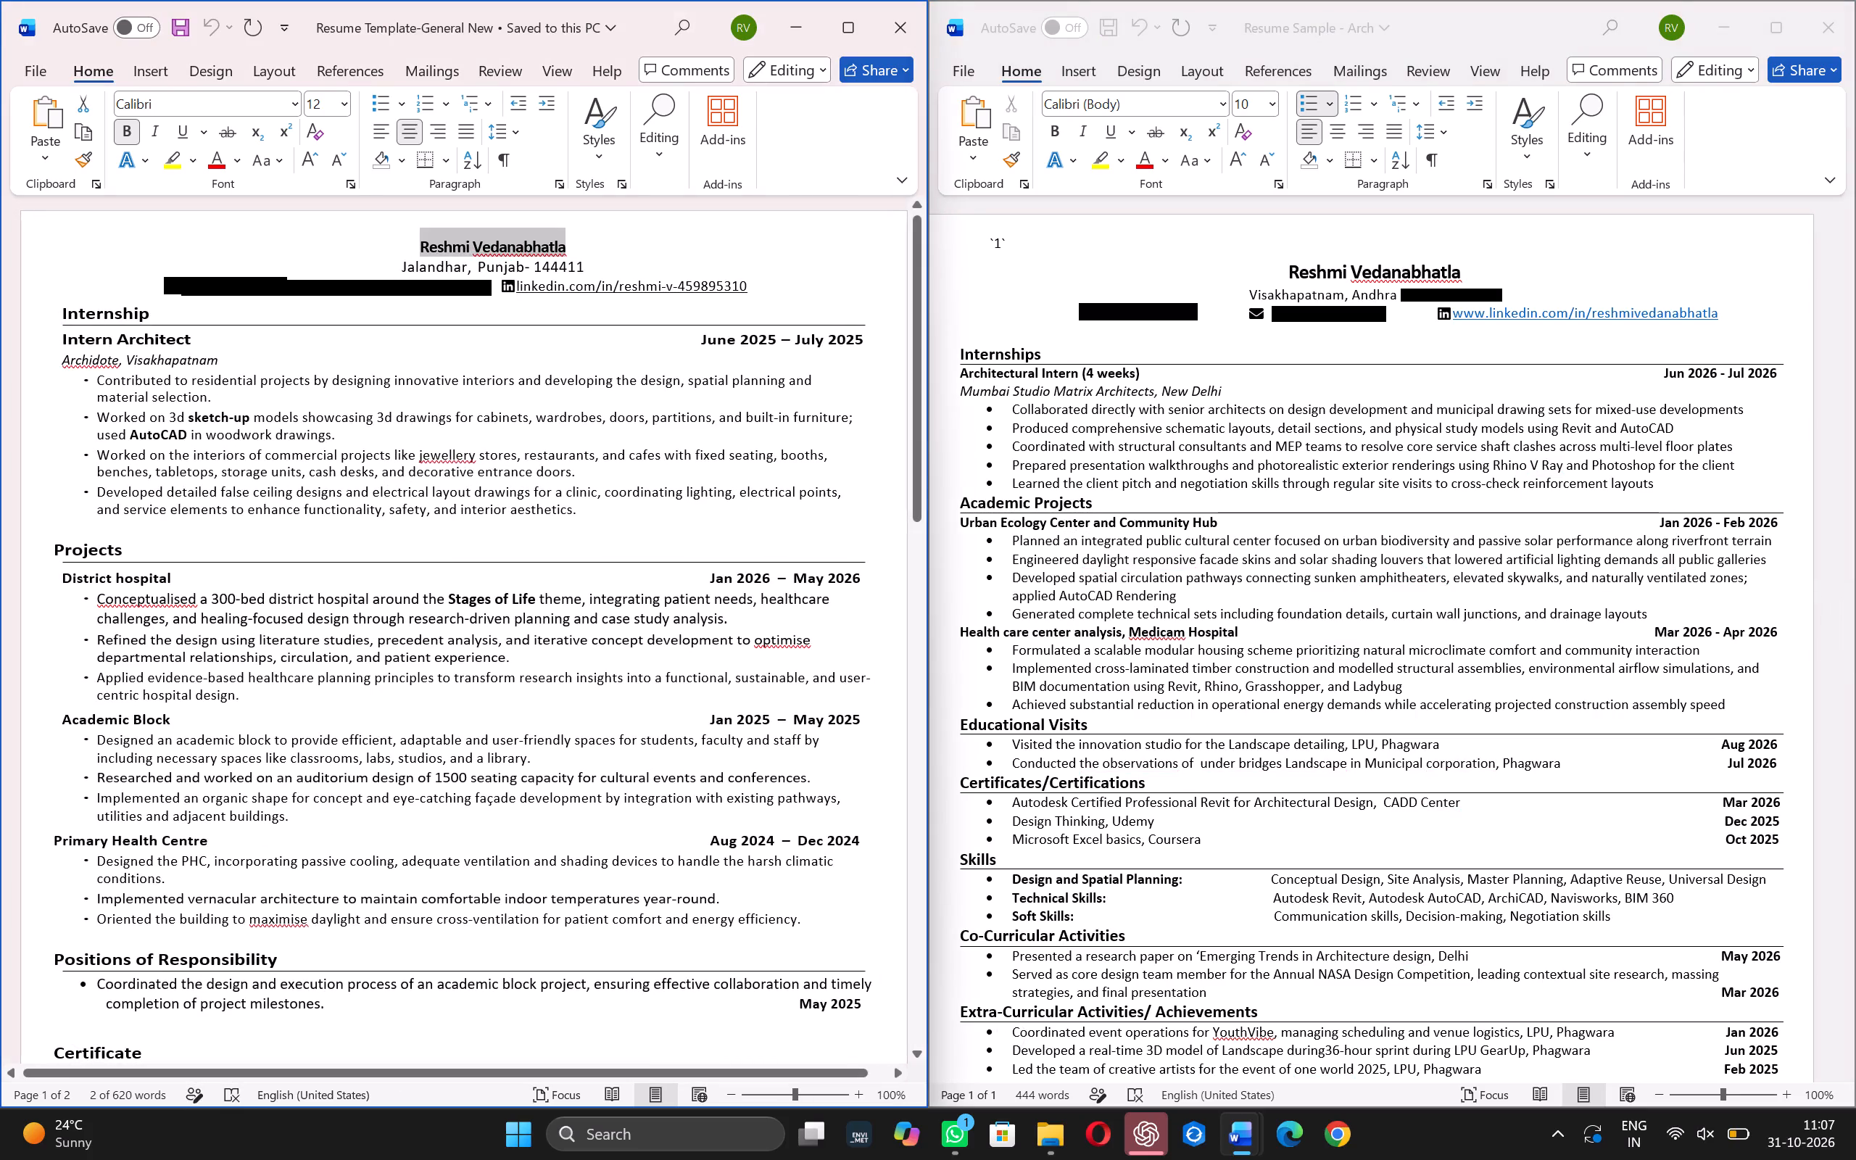
drag(57, 341, 185, 339)
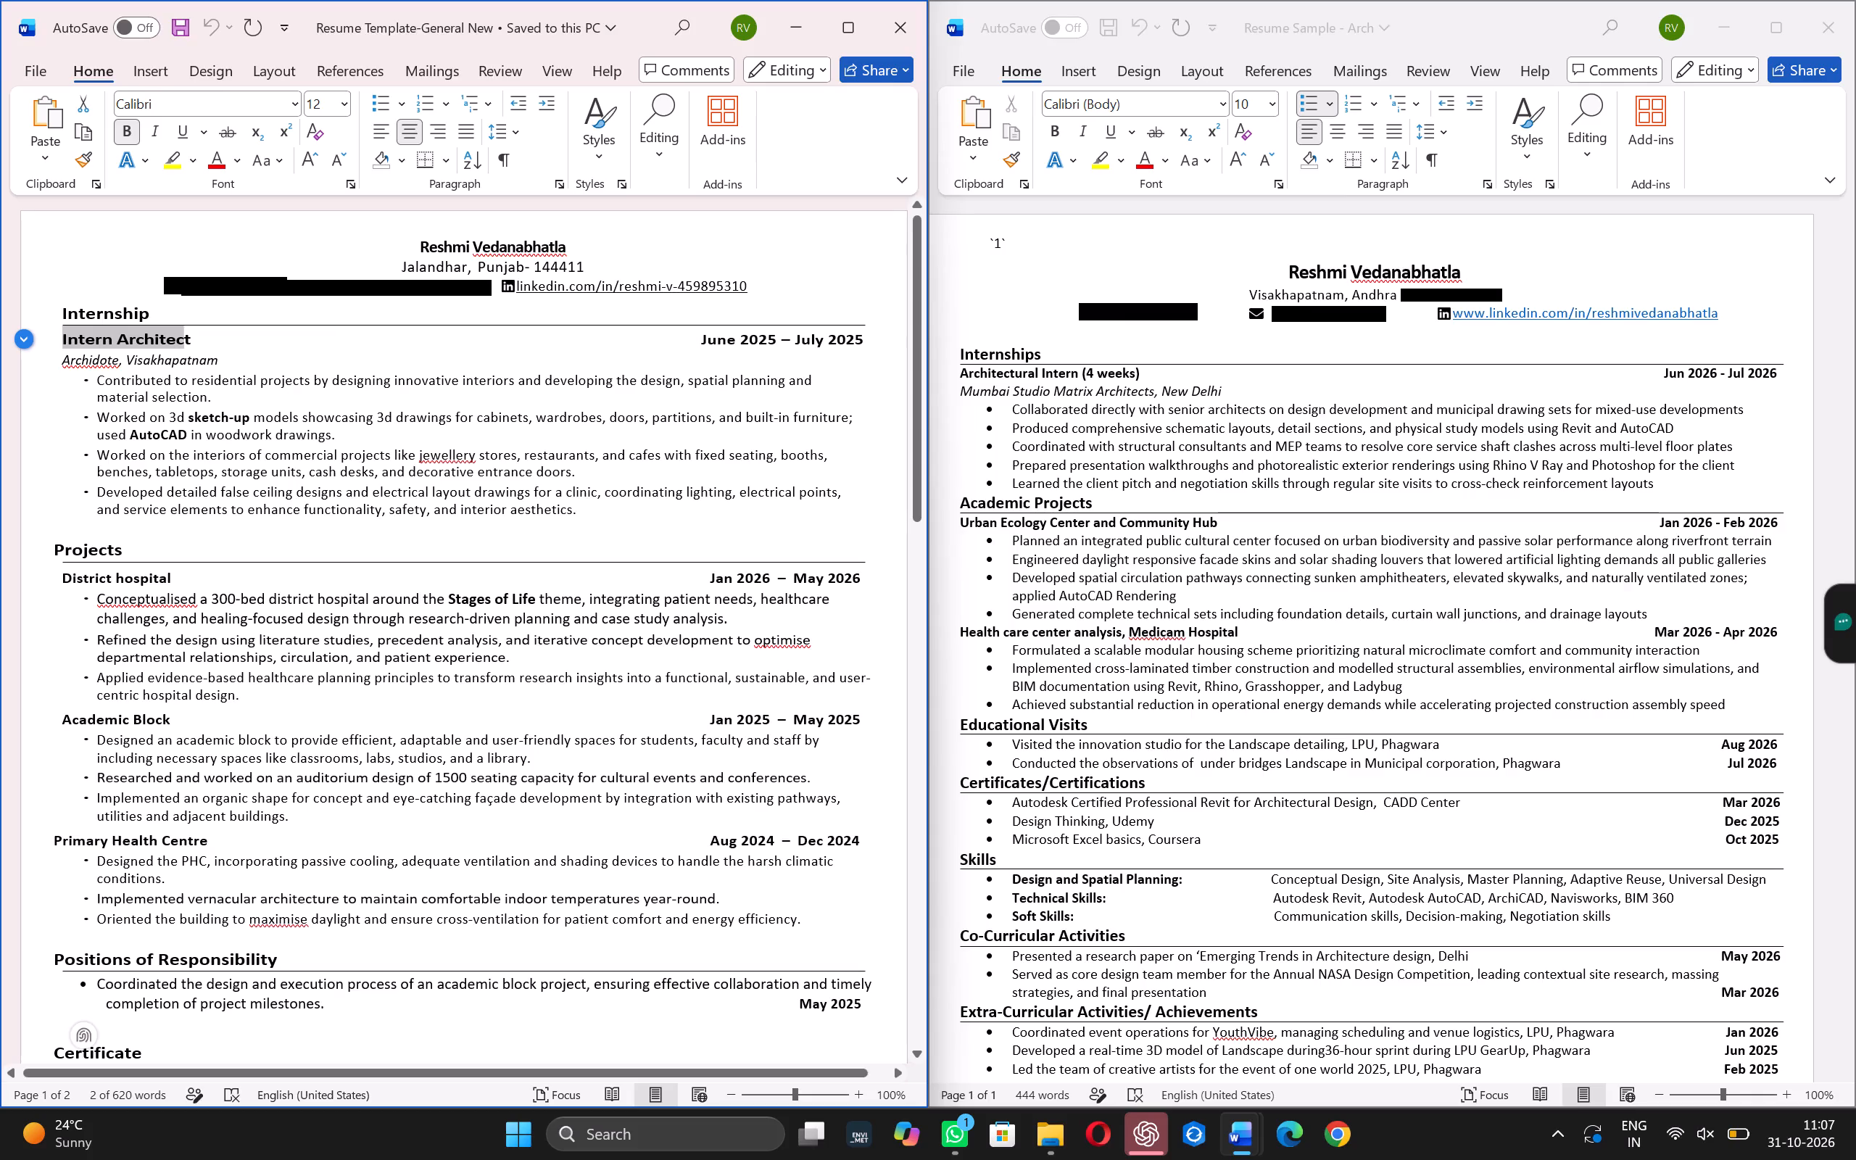
drag(185, 339, 189, 339)
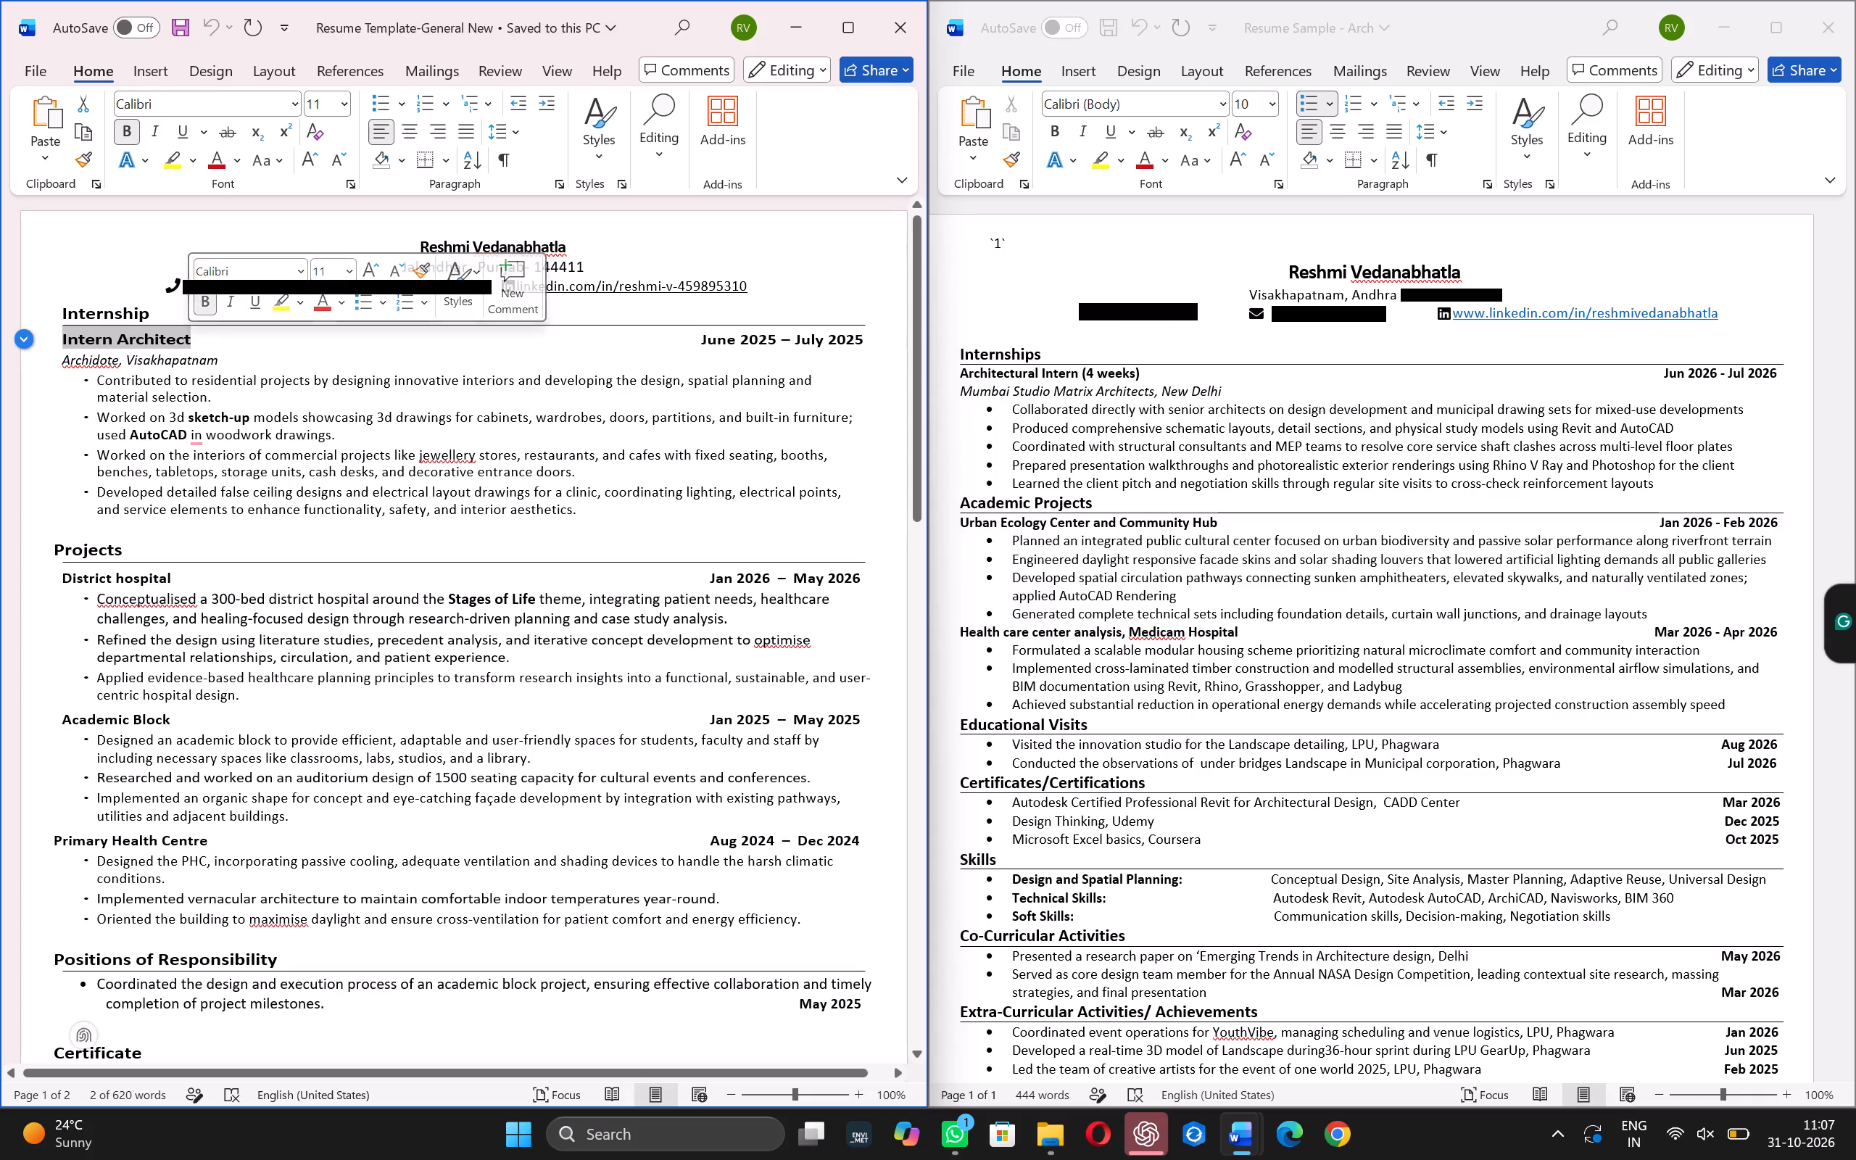
key(ctrl+c)
click(1129, 376)
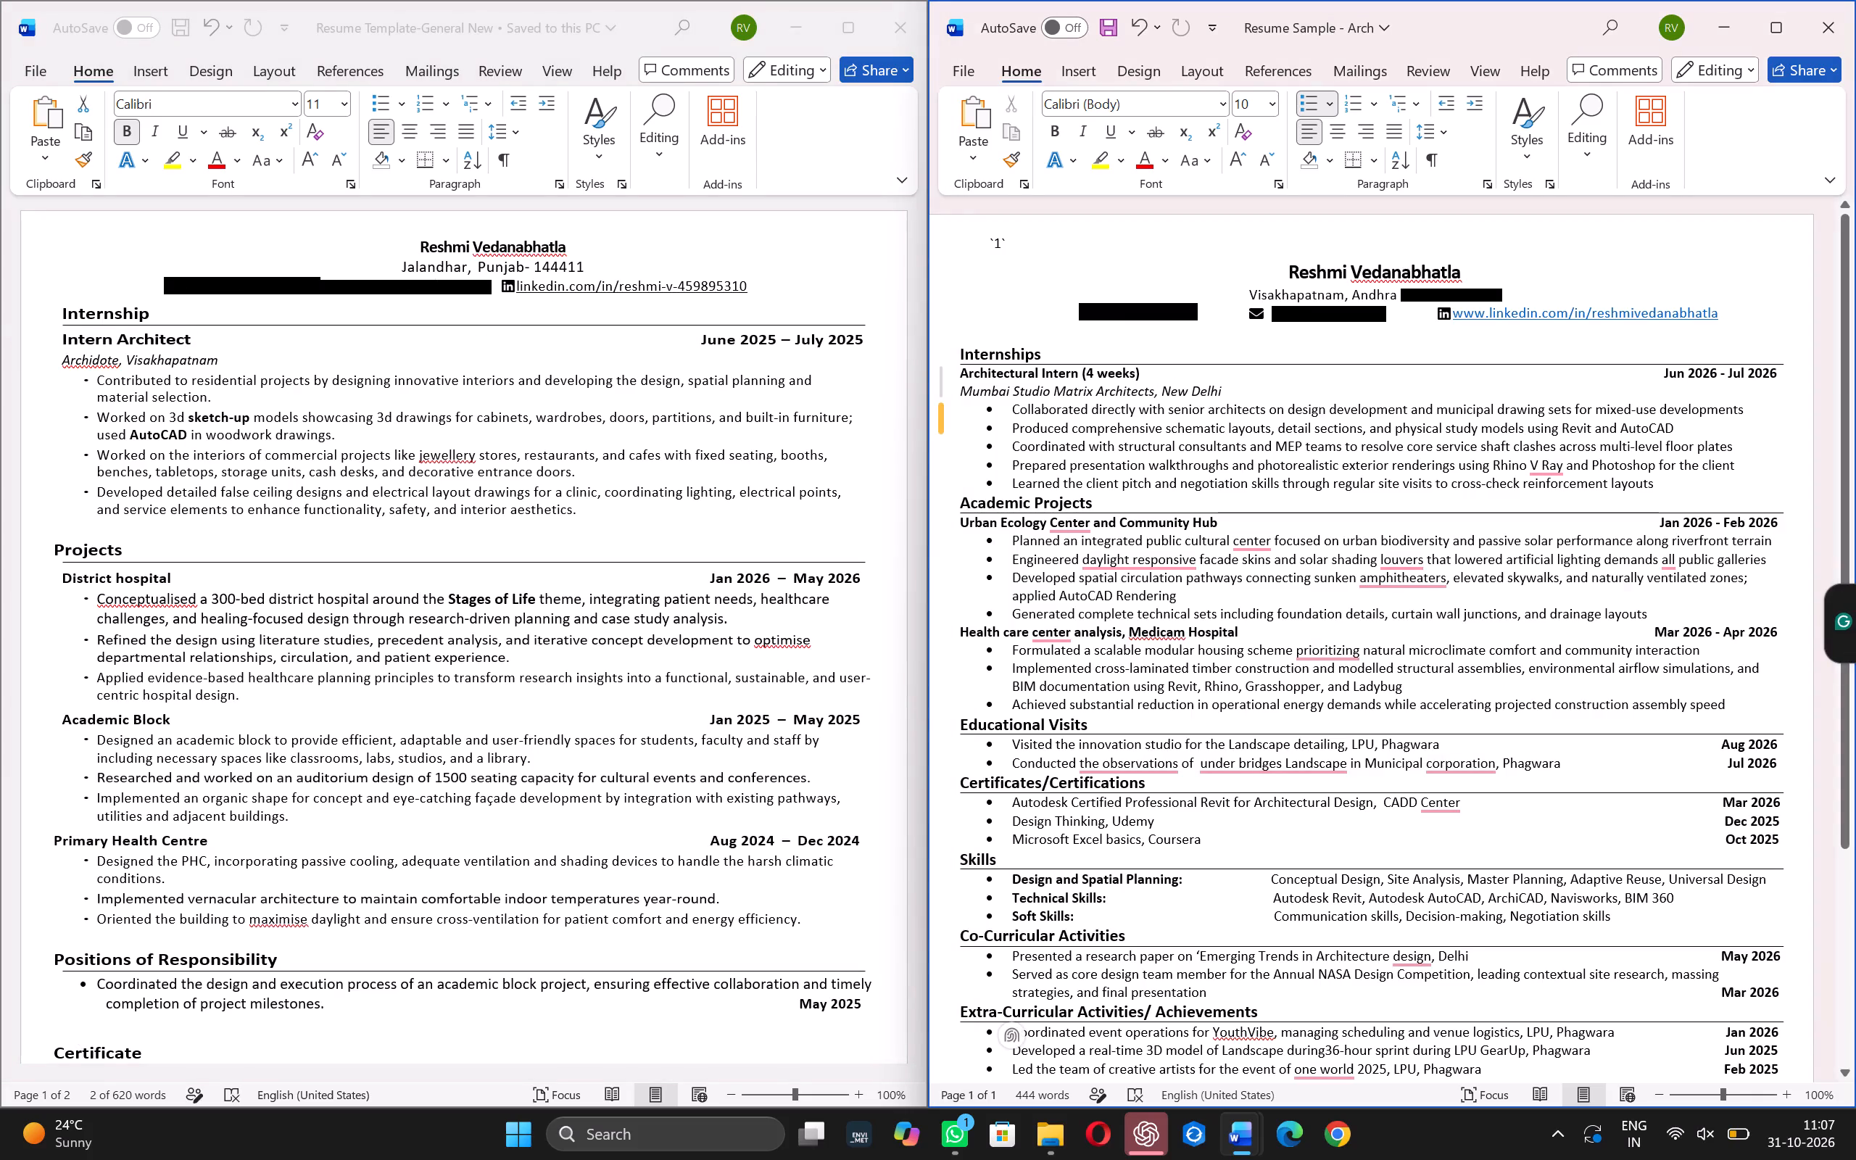
click(1078, 377)
drag(1076, 377, 961, 373)
key(ctrl+v)
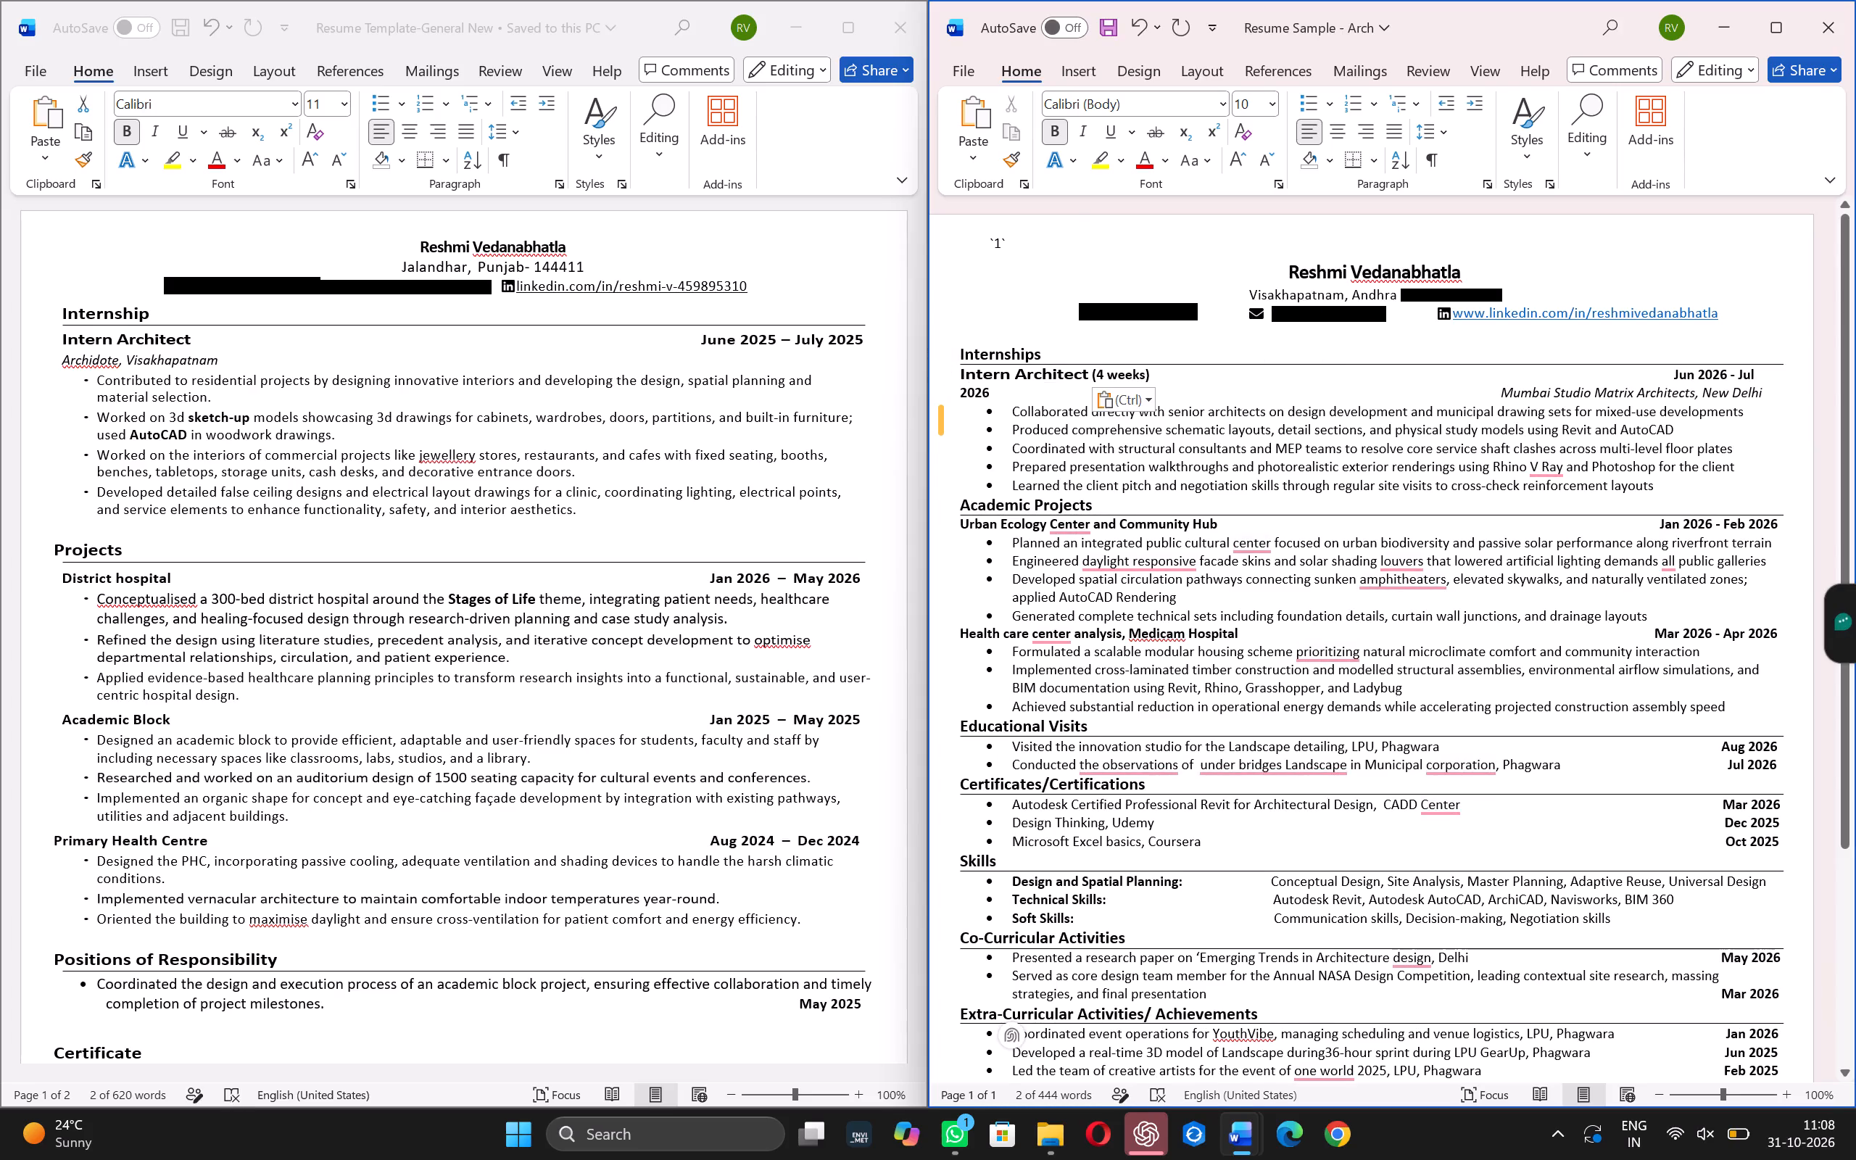
Set the font size of the pasted "Intern Architect" title to 10.
click(1107, 375)
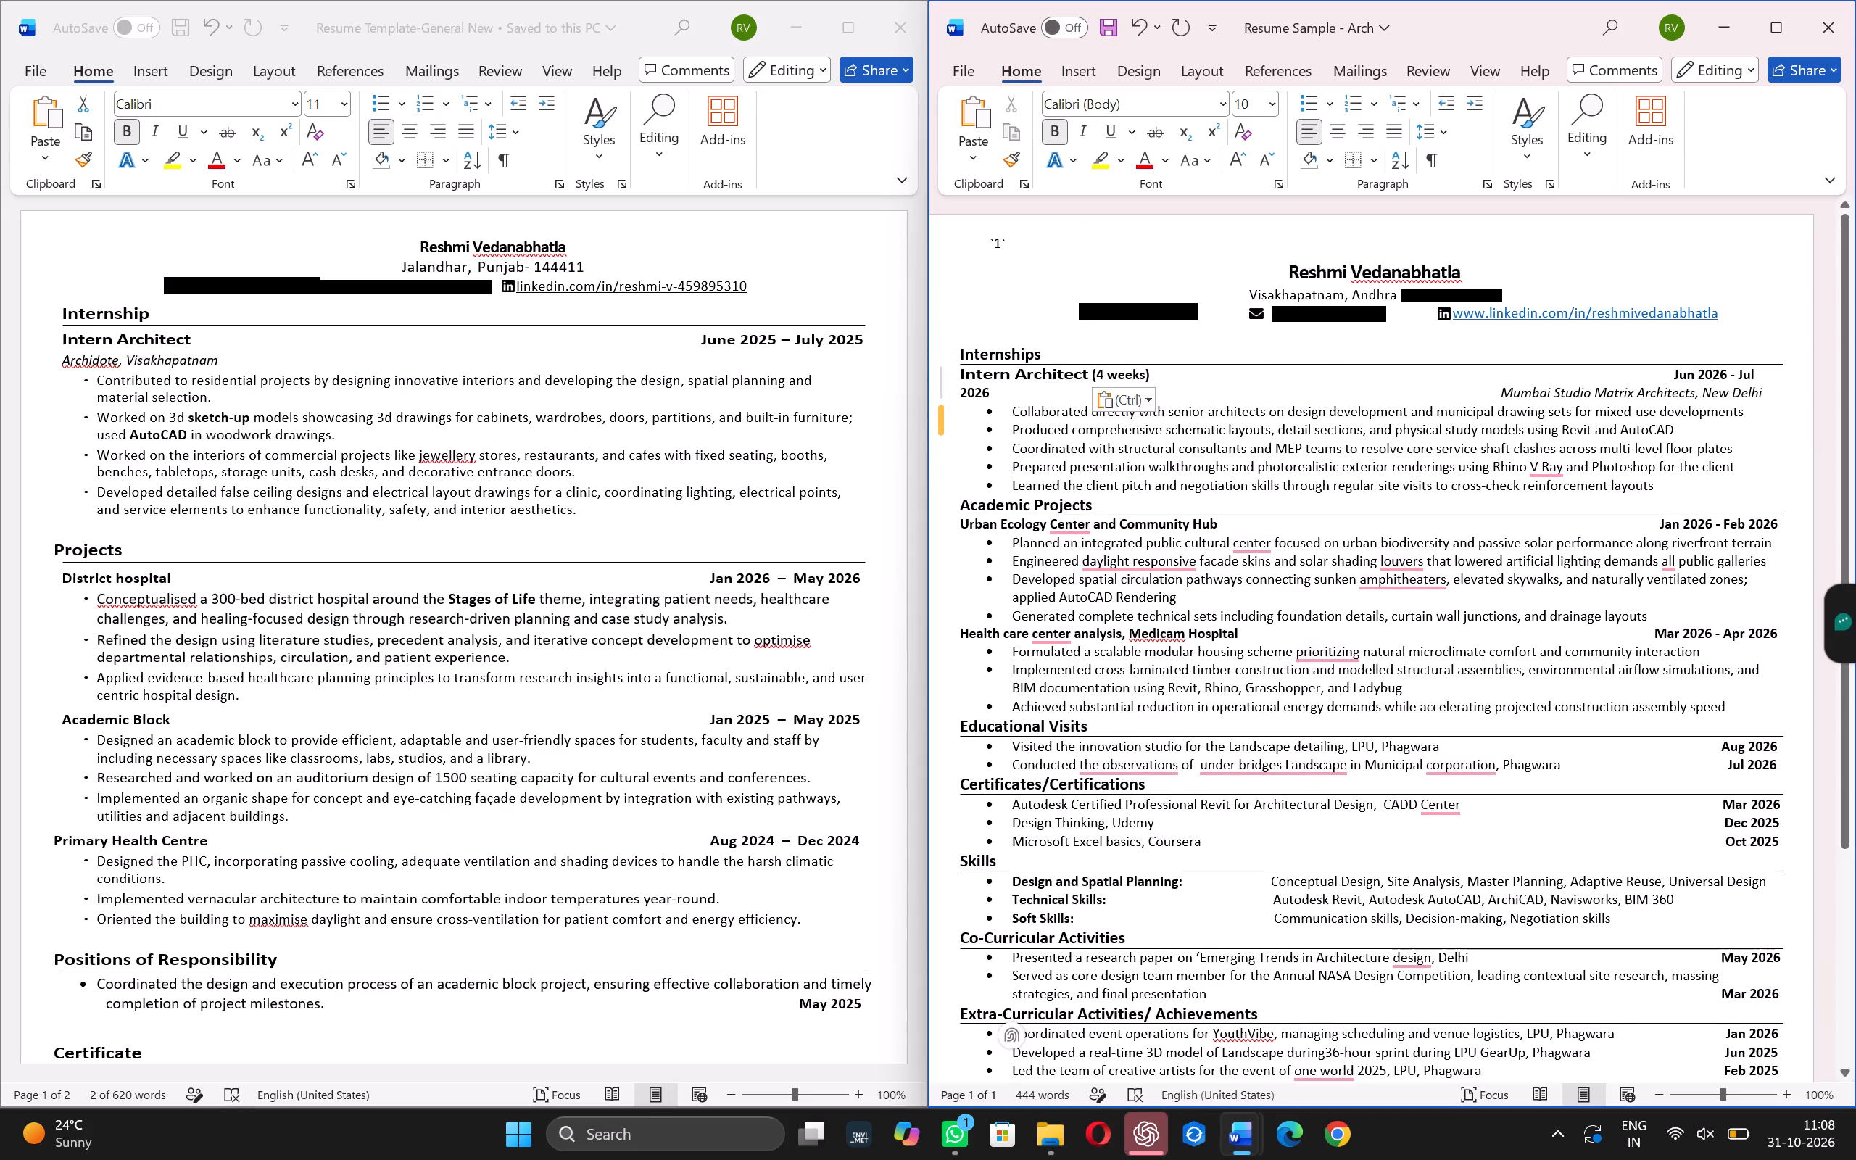
click(1067, 368)
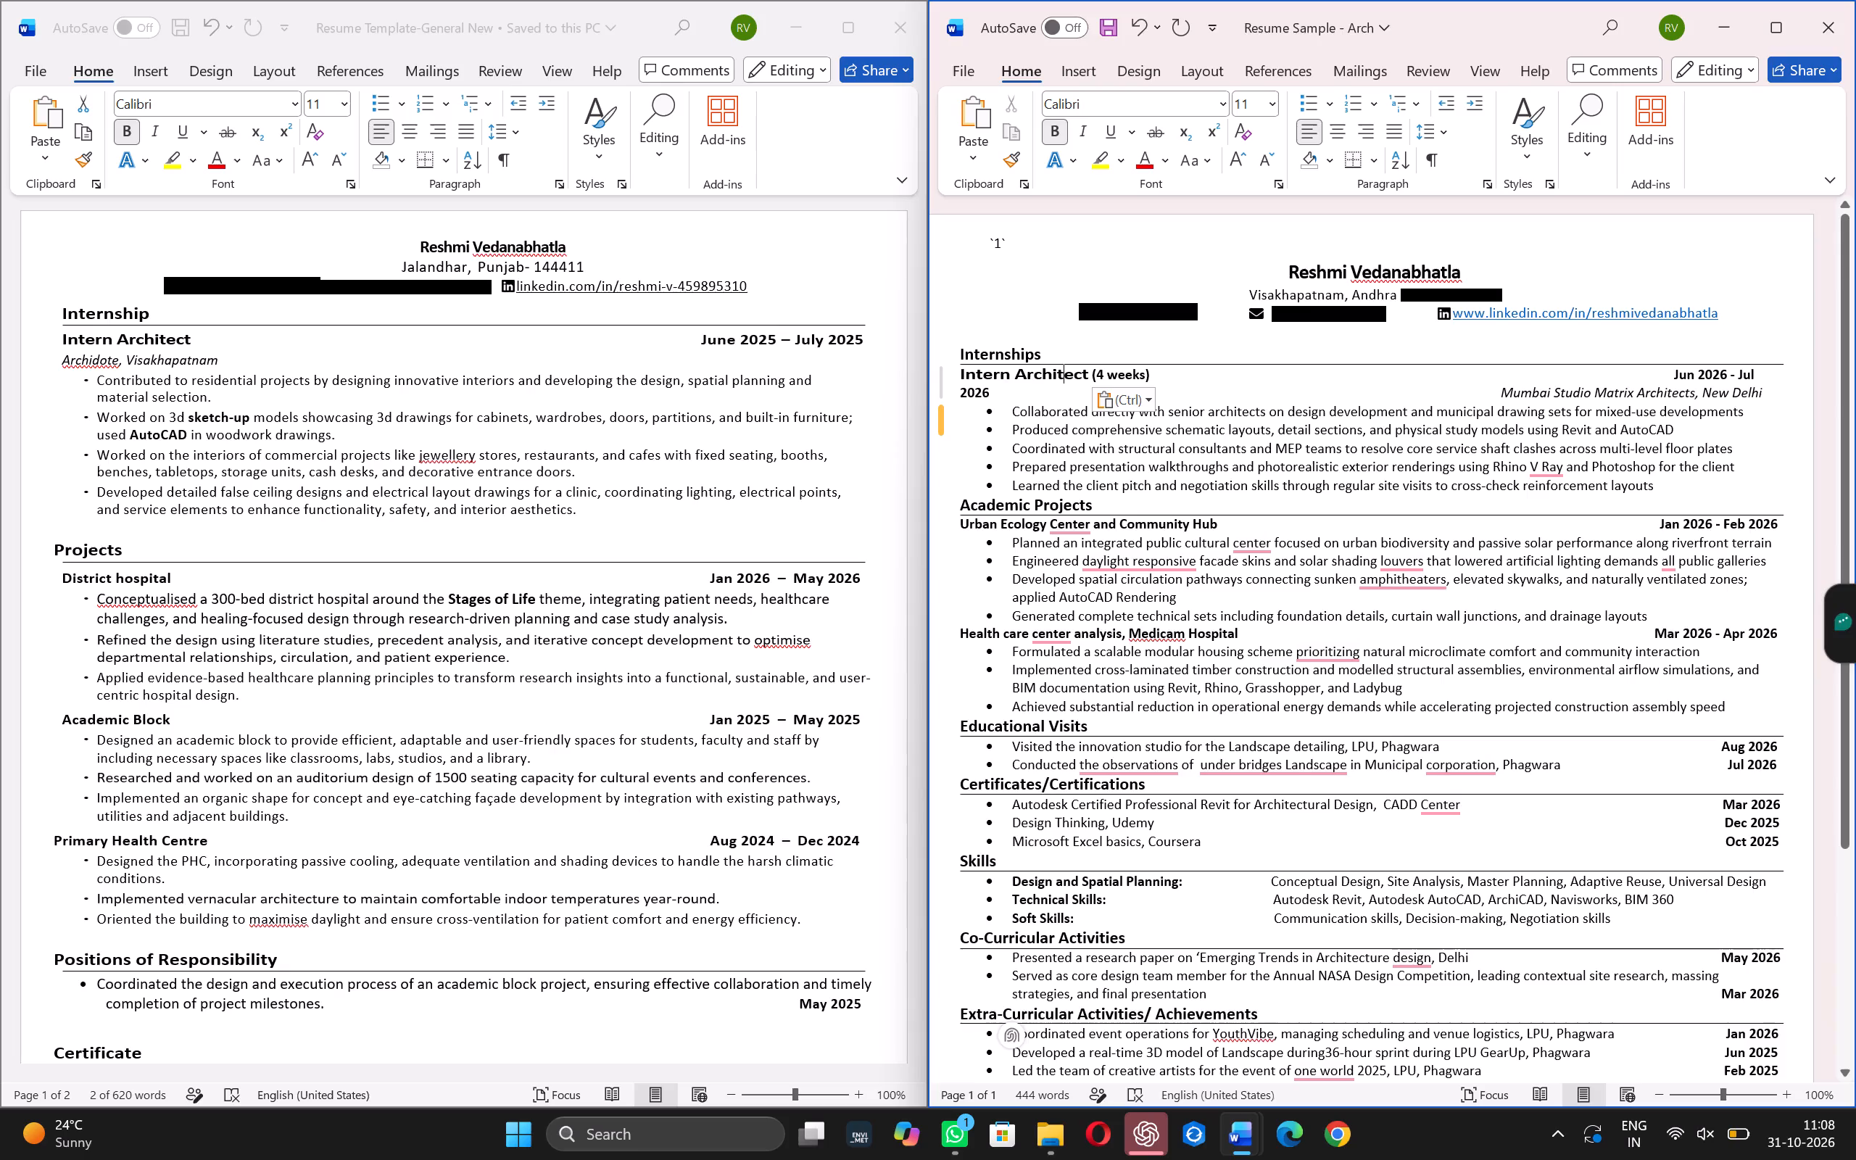
drag(1088, 376, 976, 373)
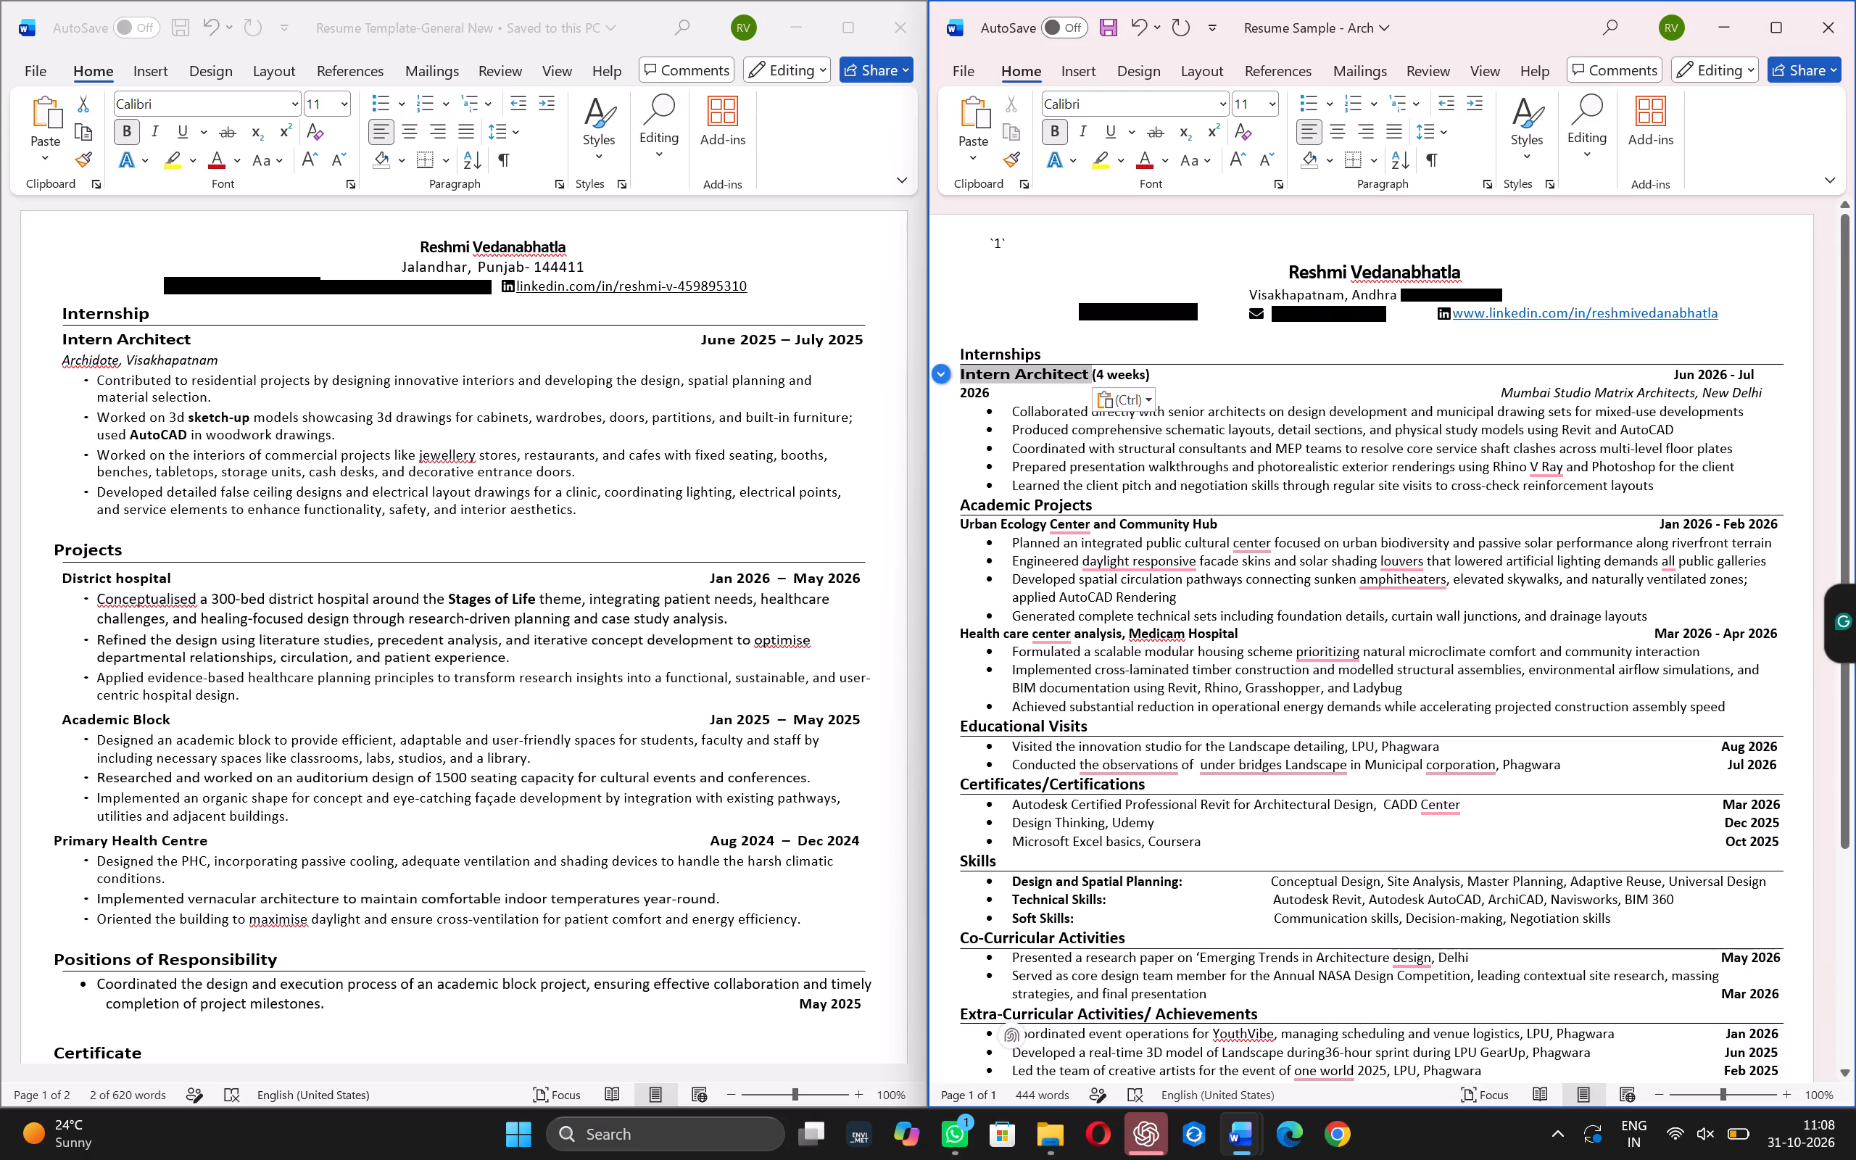
drag(976, 373, 974, 373)
click(1273, 108)
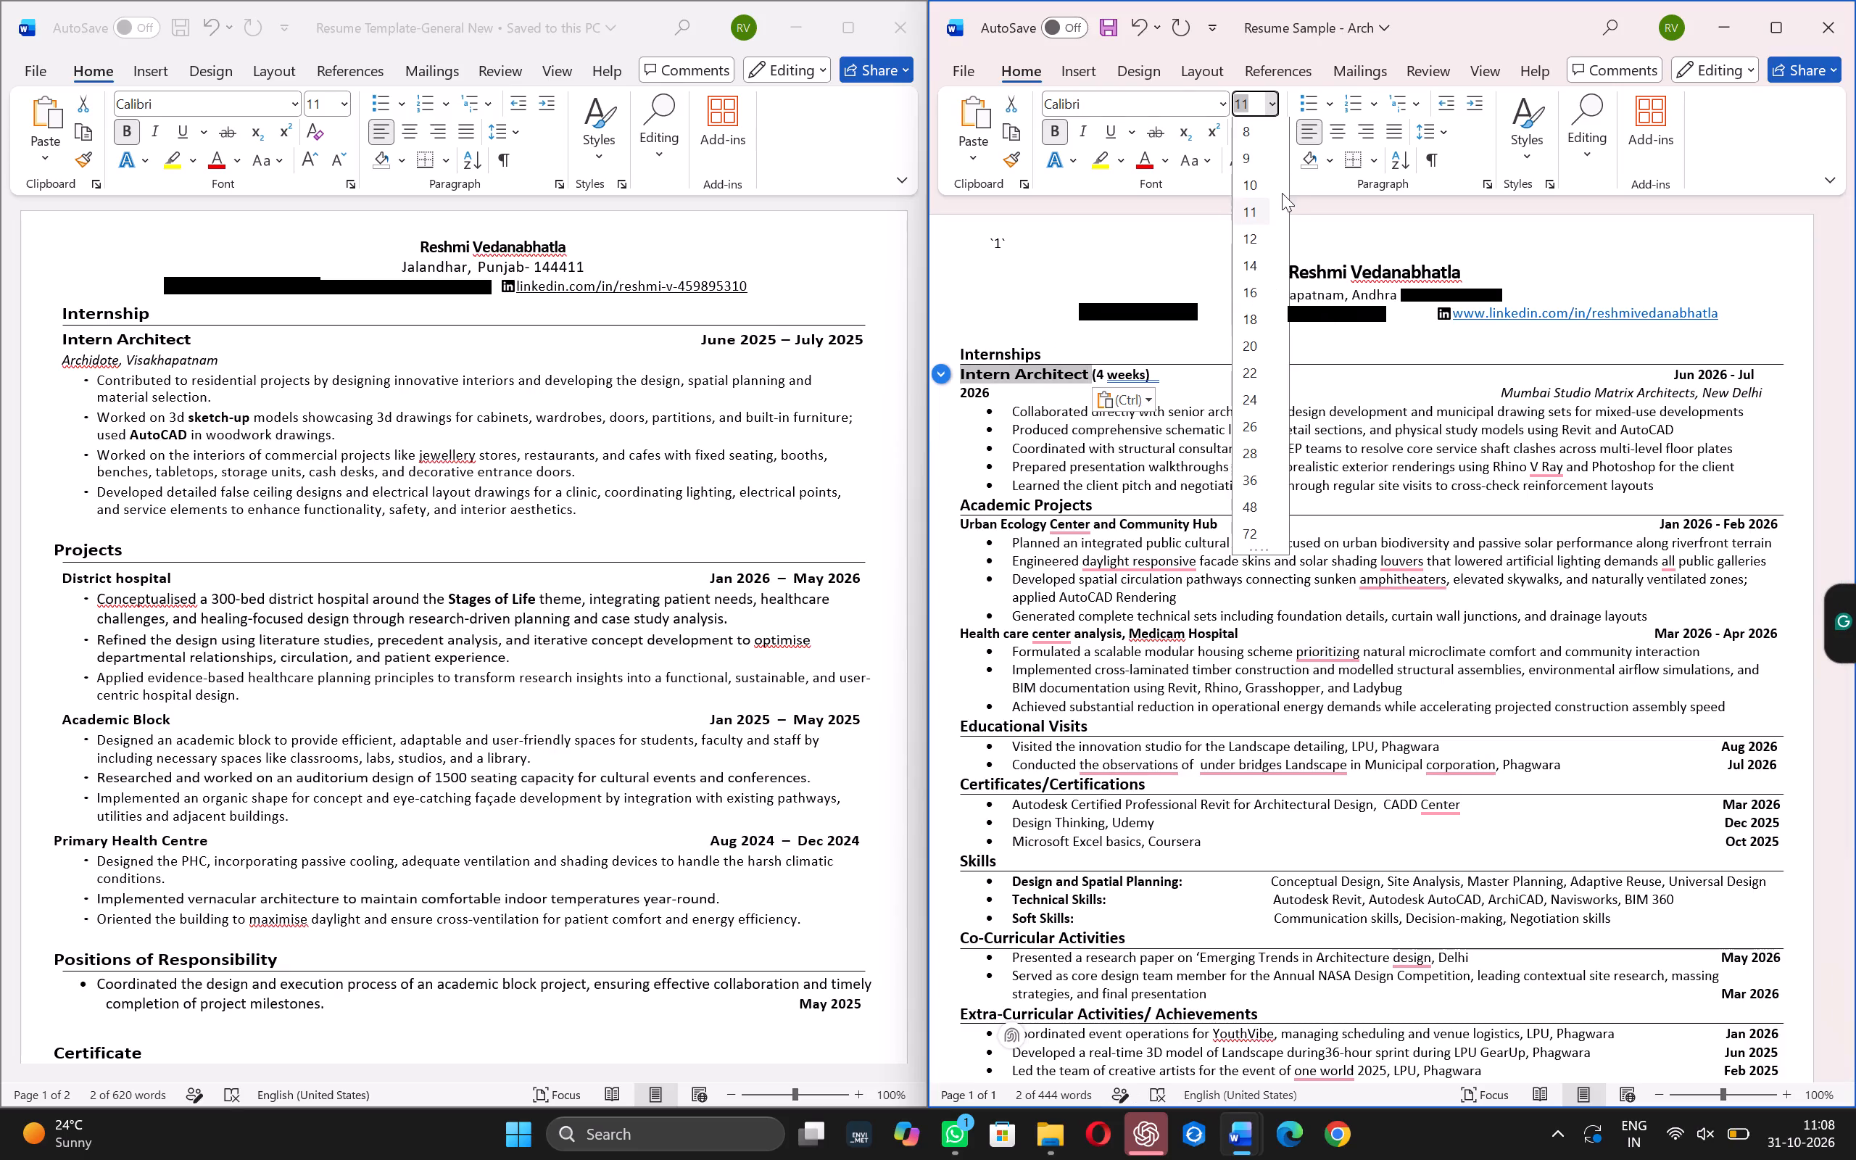
click(1265, 184)
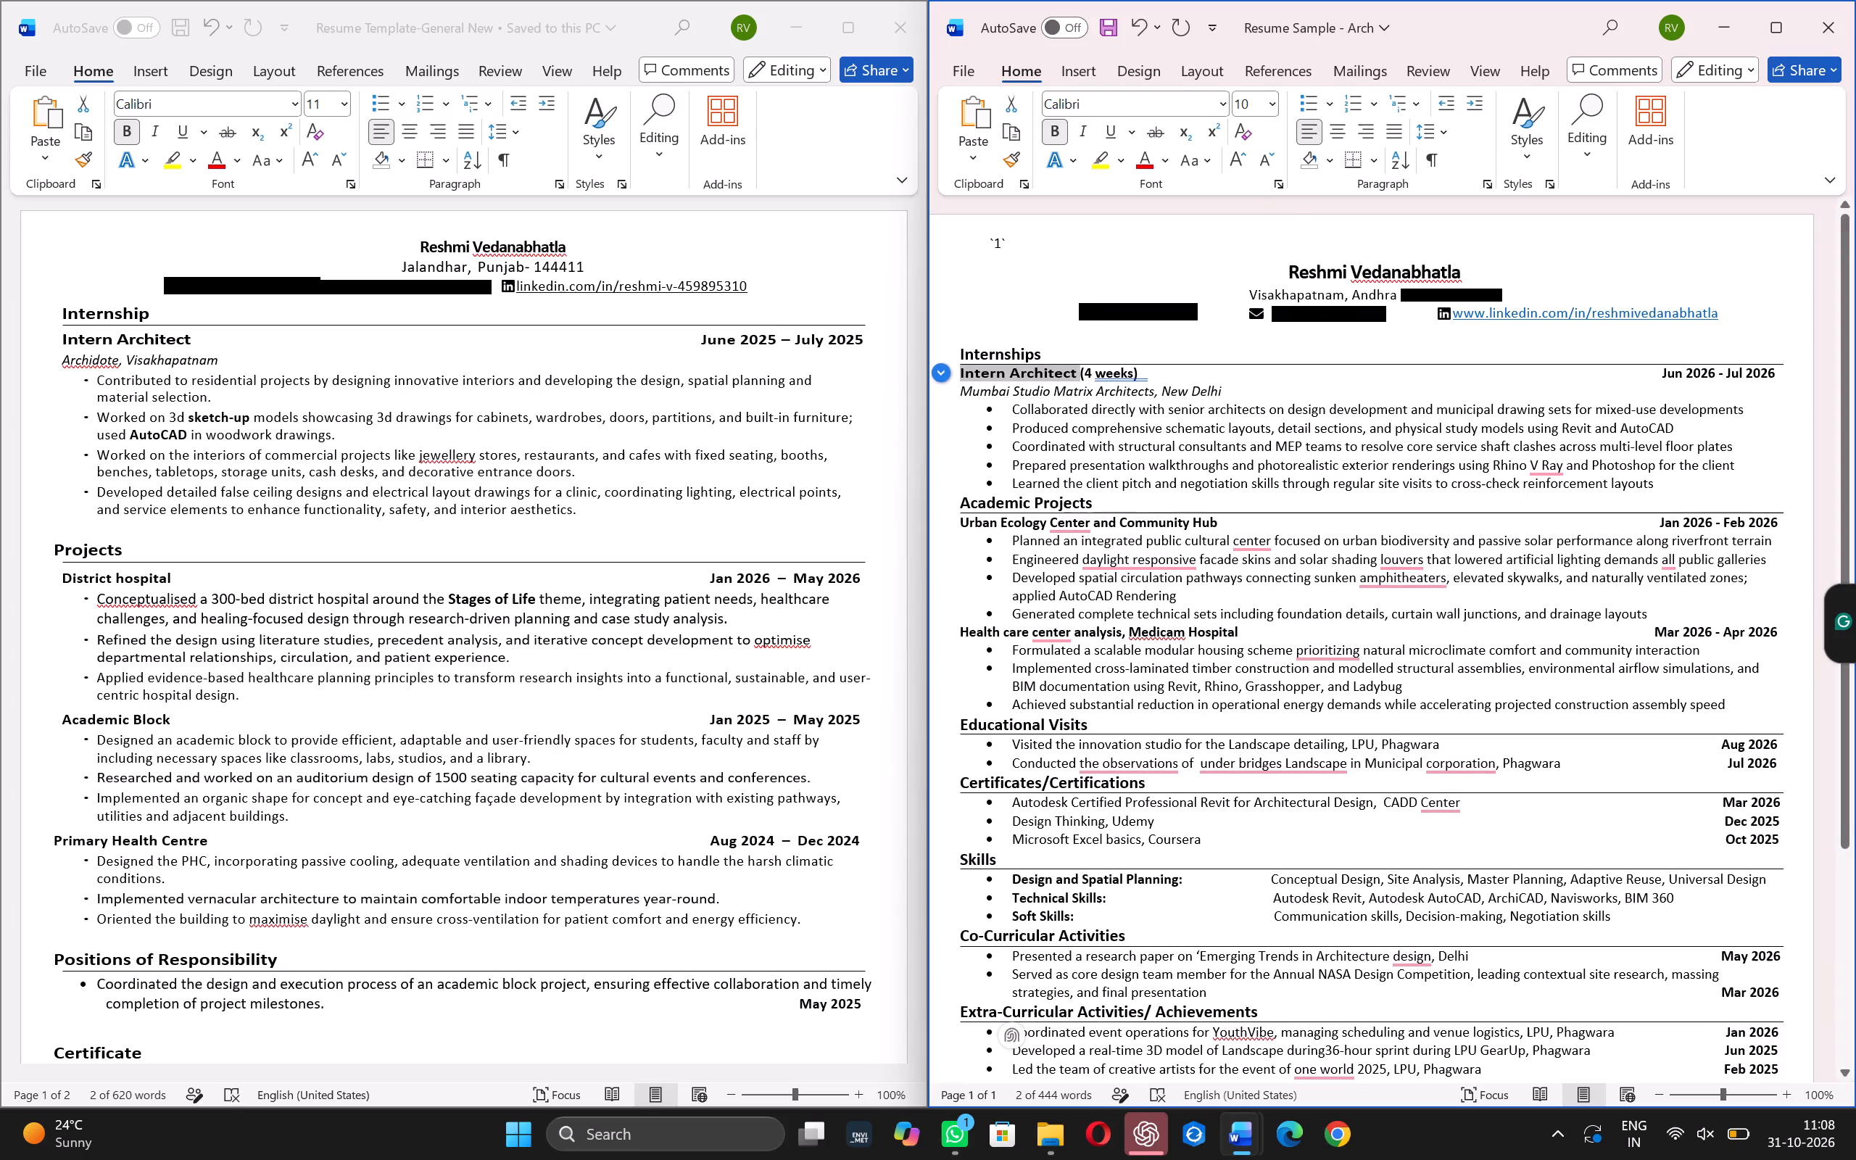
click(1605, 381)
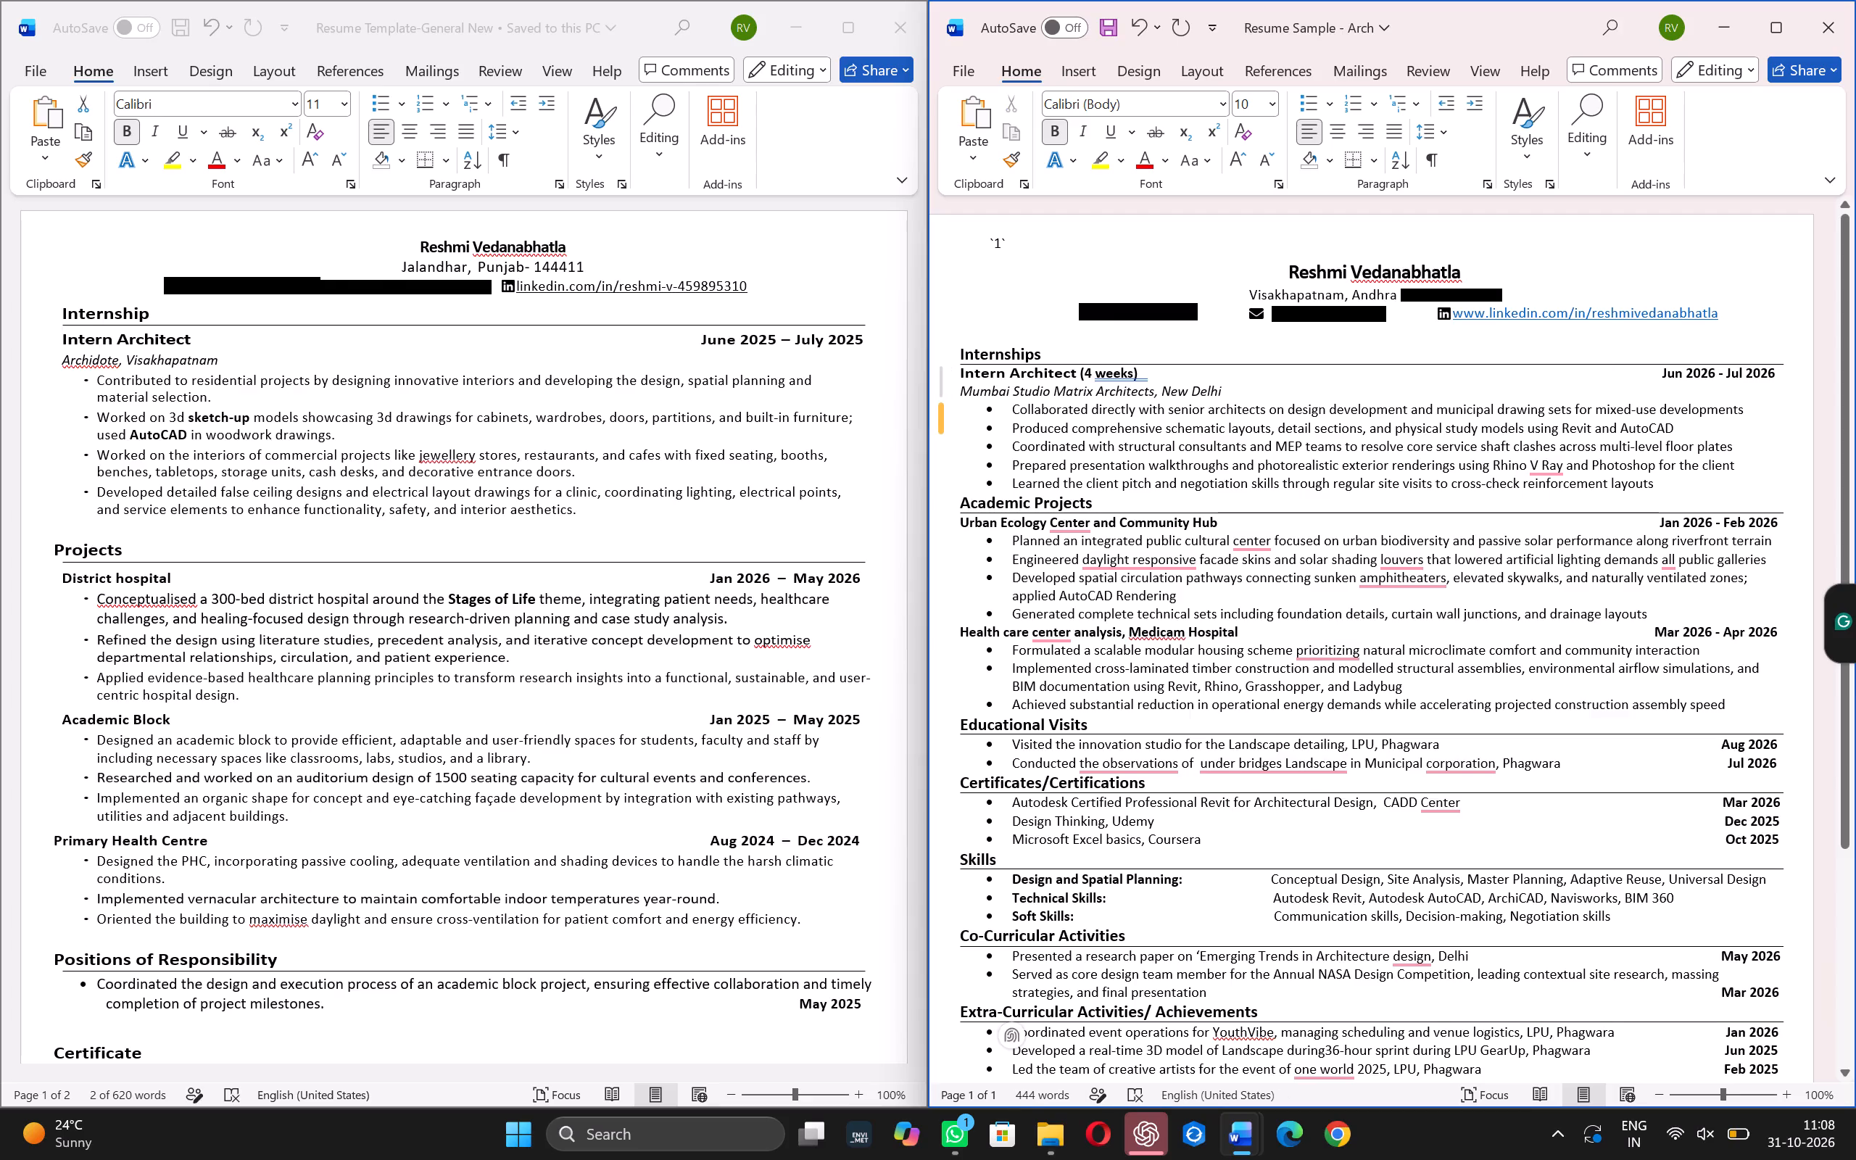
Copy "Archidote, Visakhapatnam" from the general resume and paste it over the "Mumbai Studio Matrix Architects, New Delhi" line.
click(61, 357)
click(69, 366)
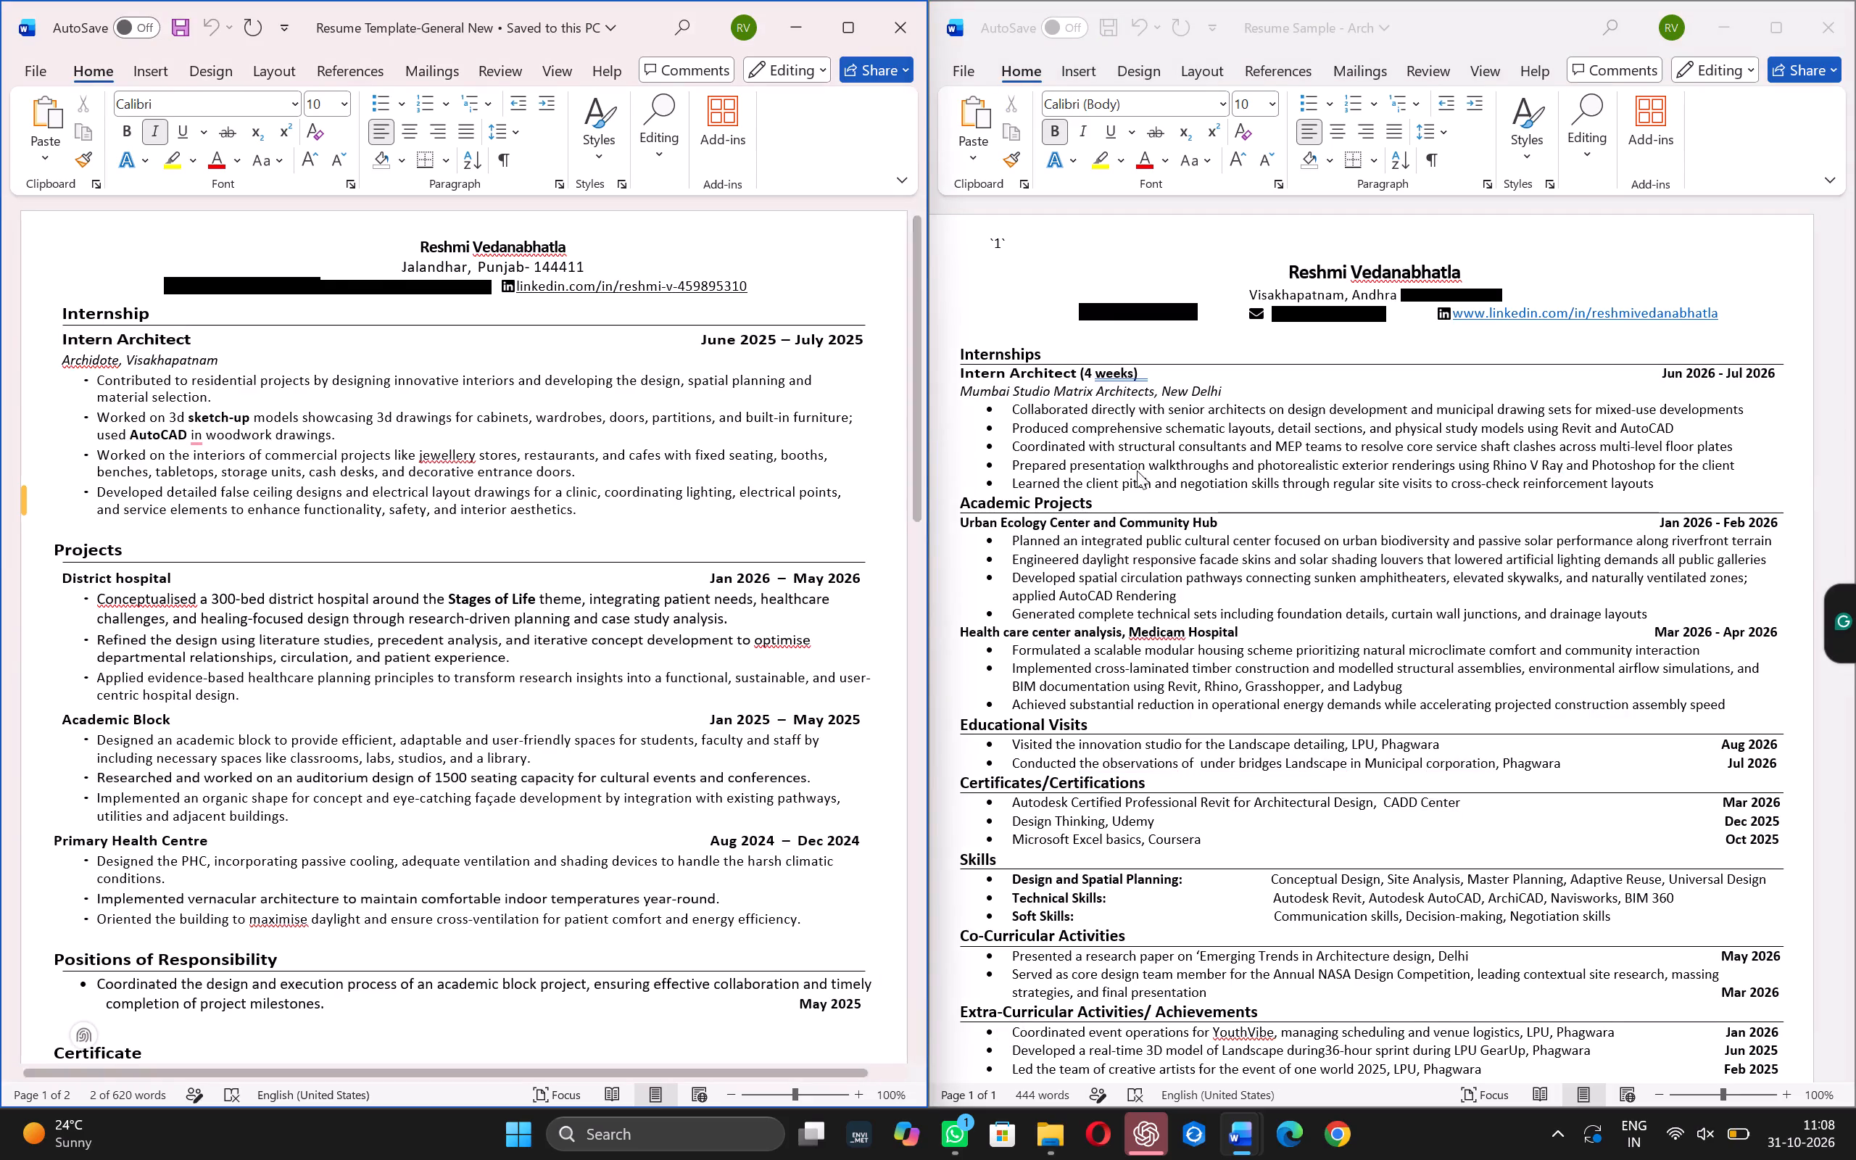
click(1138, 463)
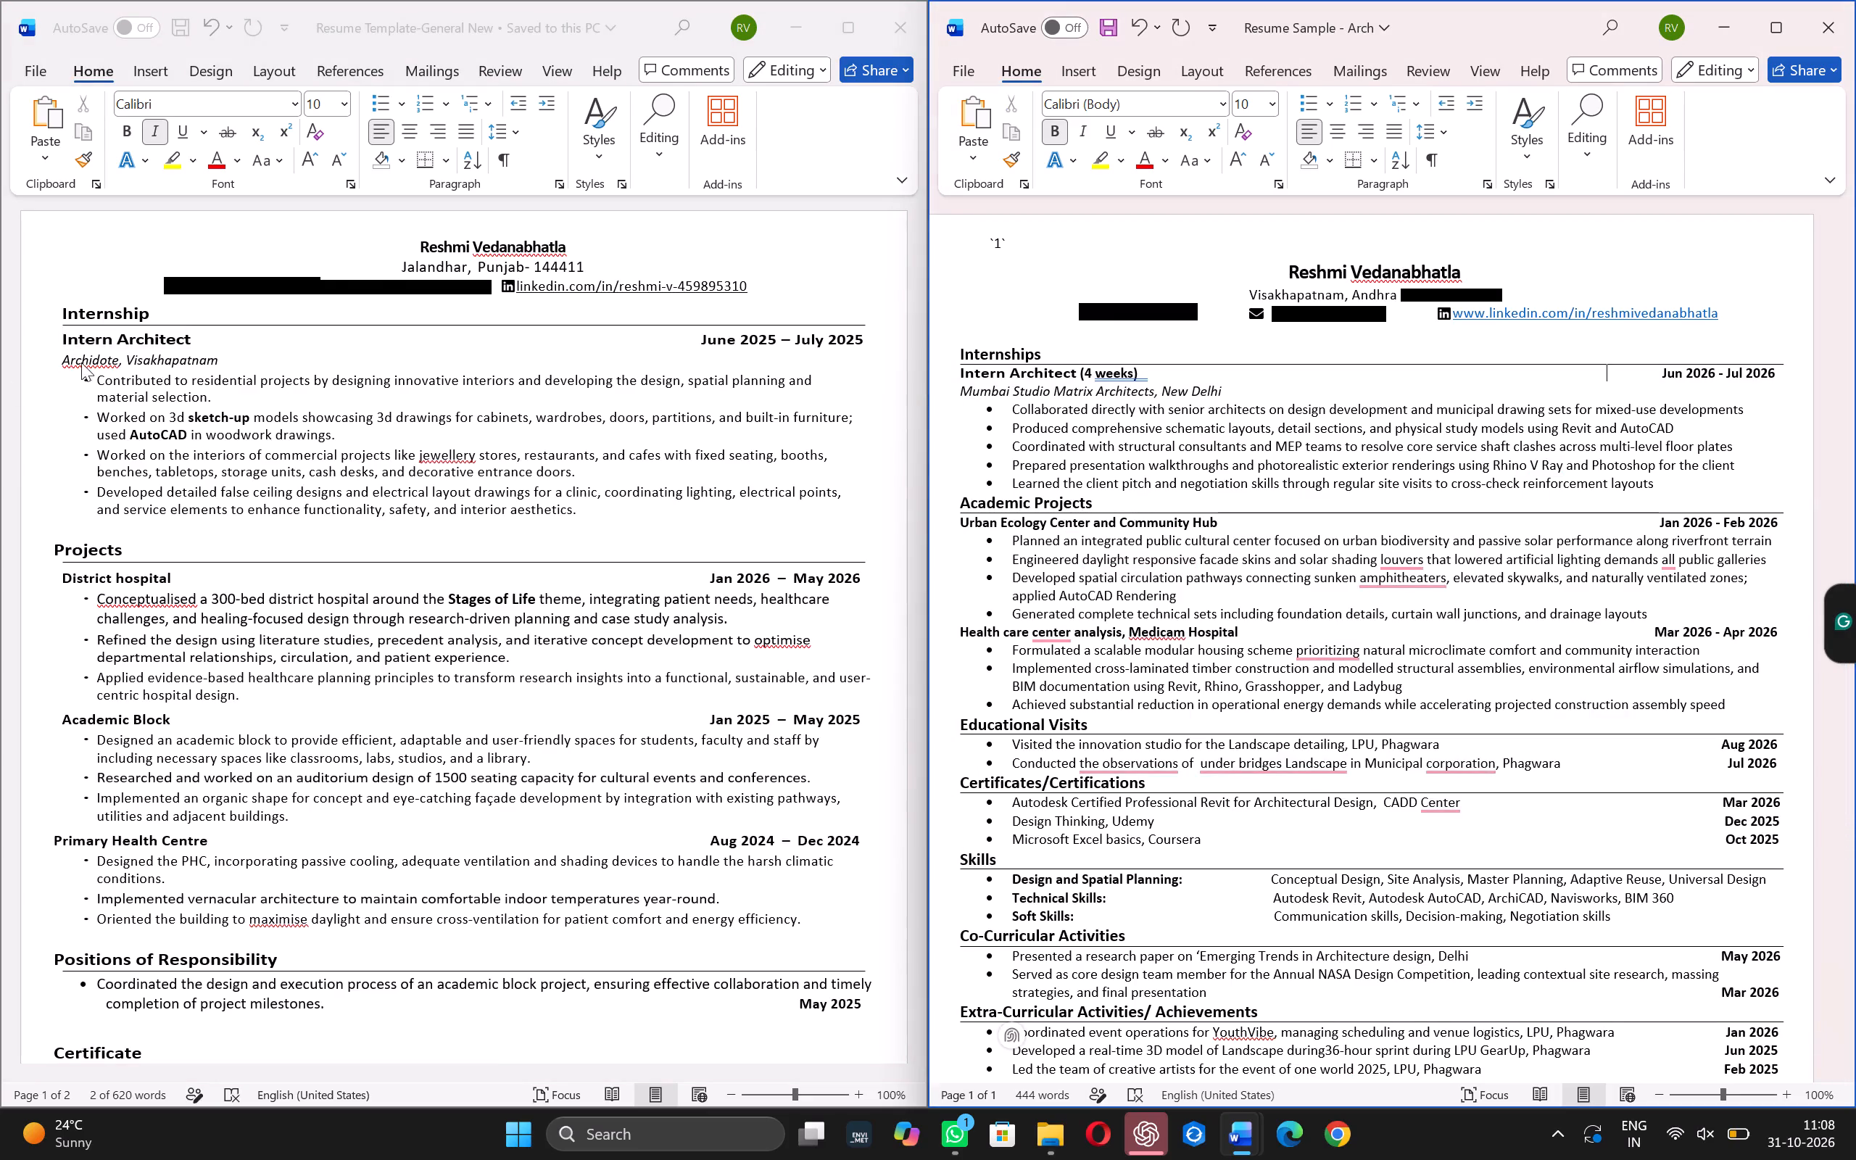
click(77, 362)
drag(64, 360, 212, 360)
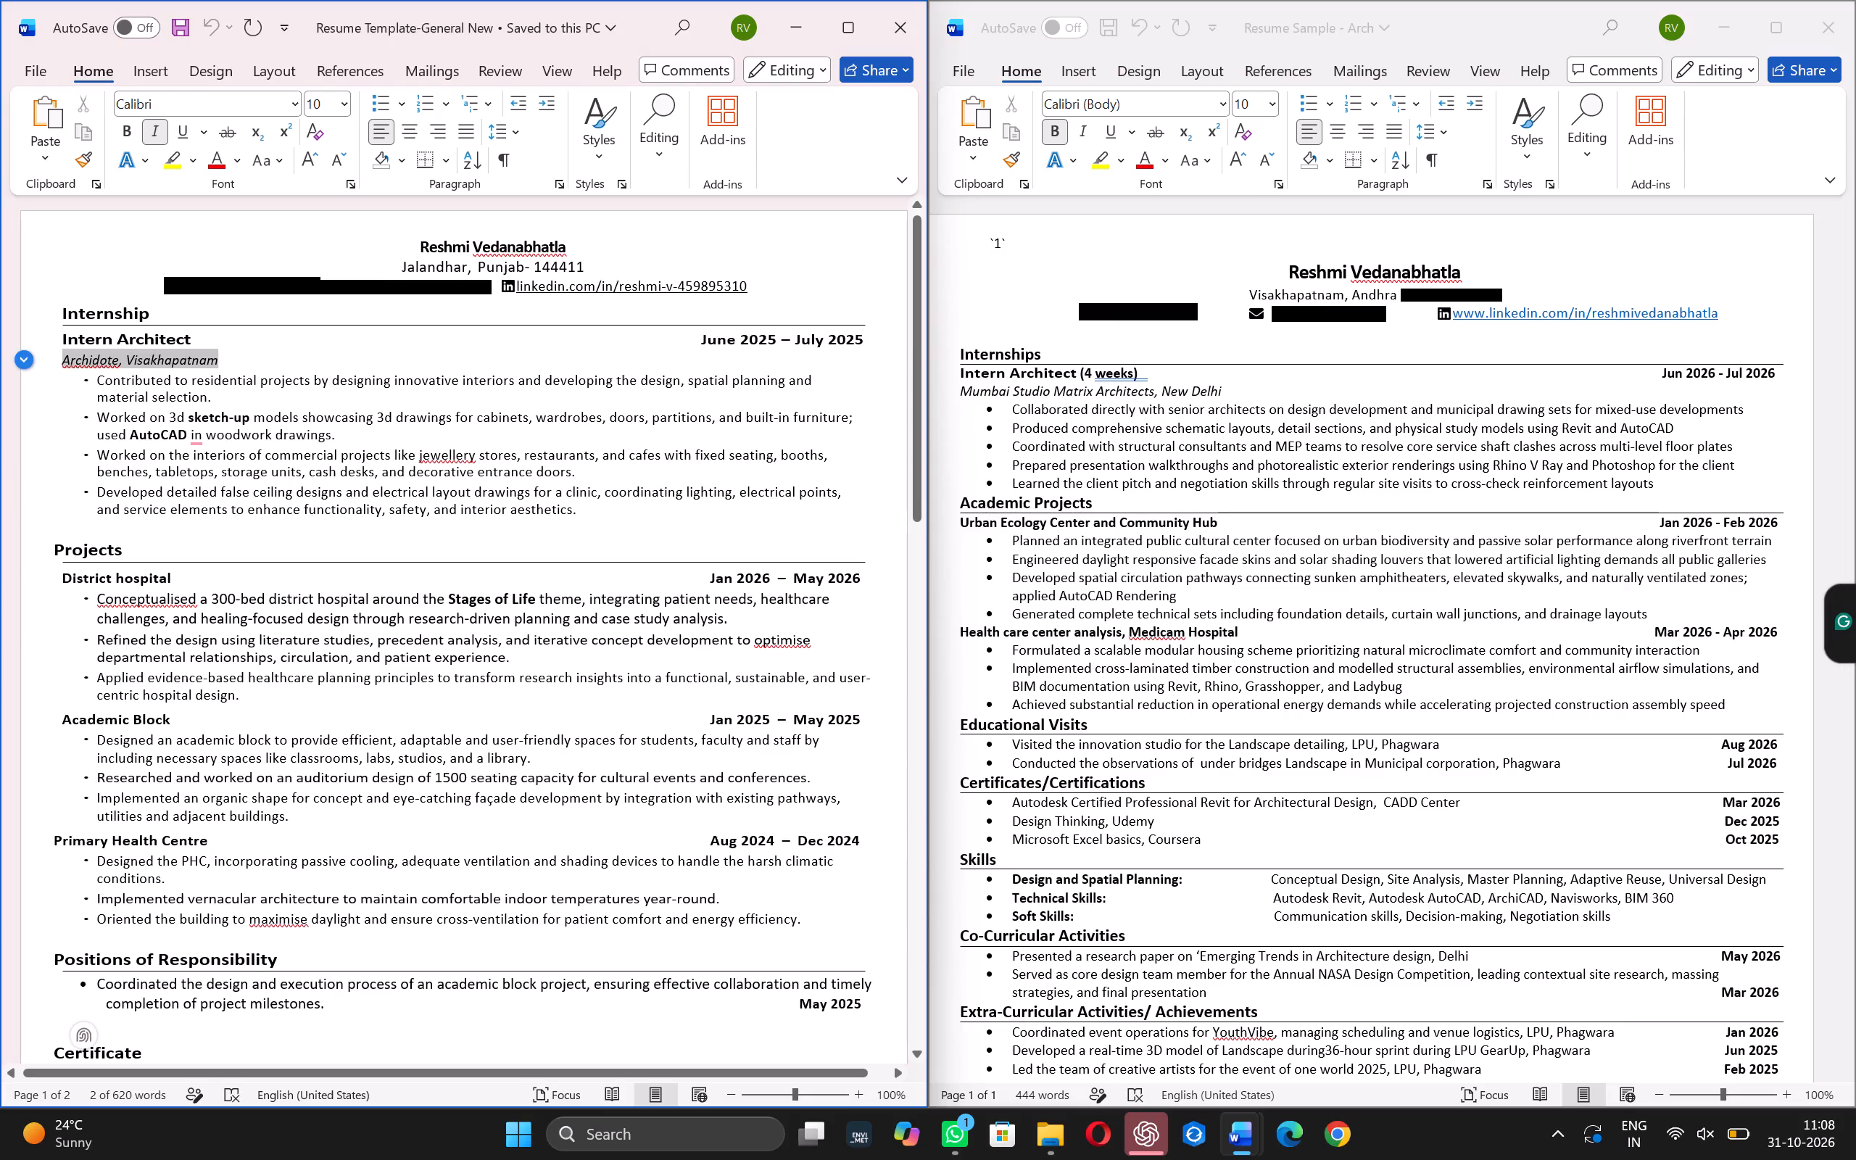
drag(212, 360, 213, 360)
key(ctrl+c)
click(965, 390)
click(960, 391)
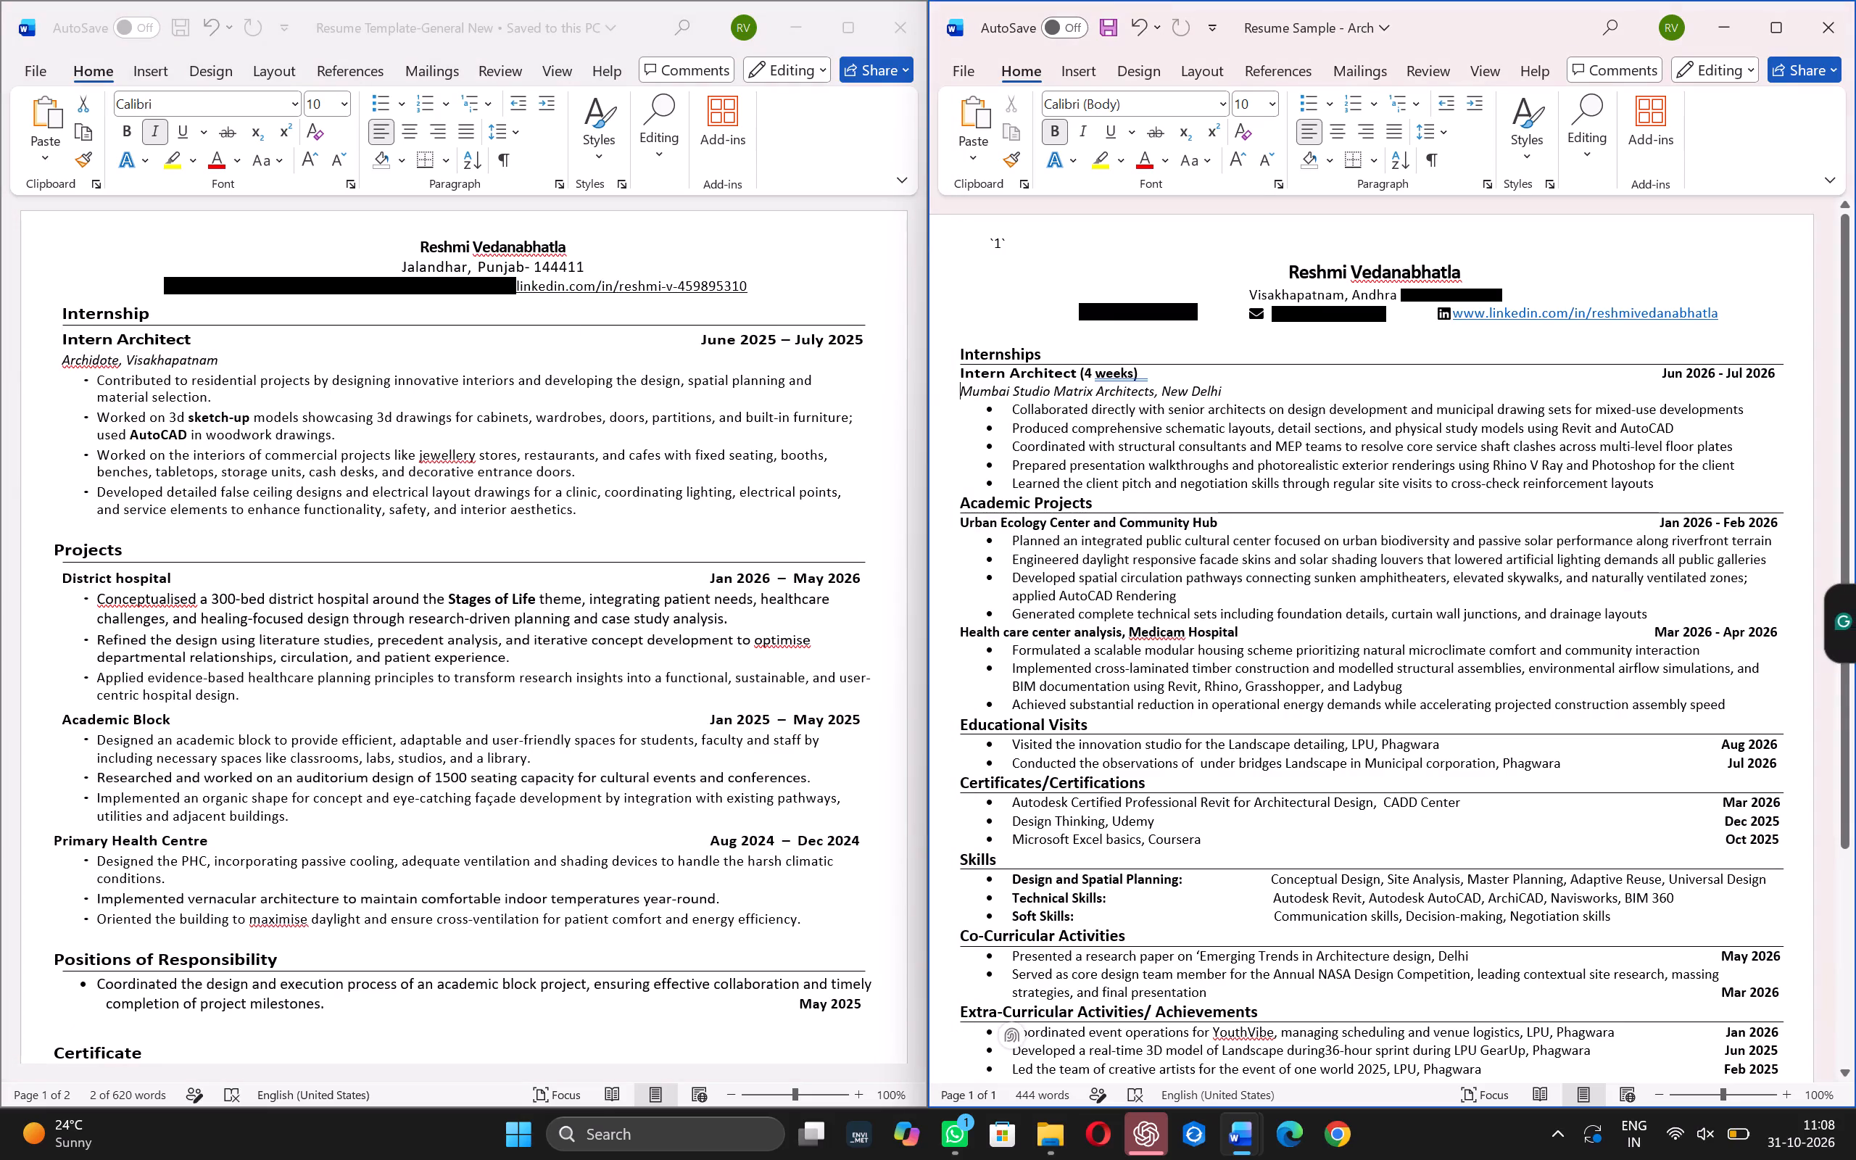
drag(962, 392, 1224, 393)
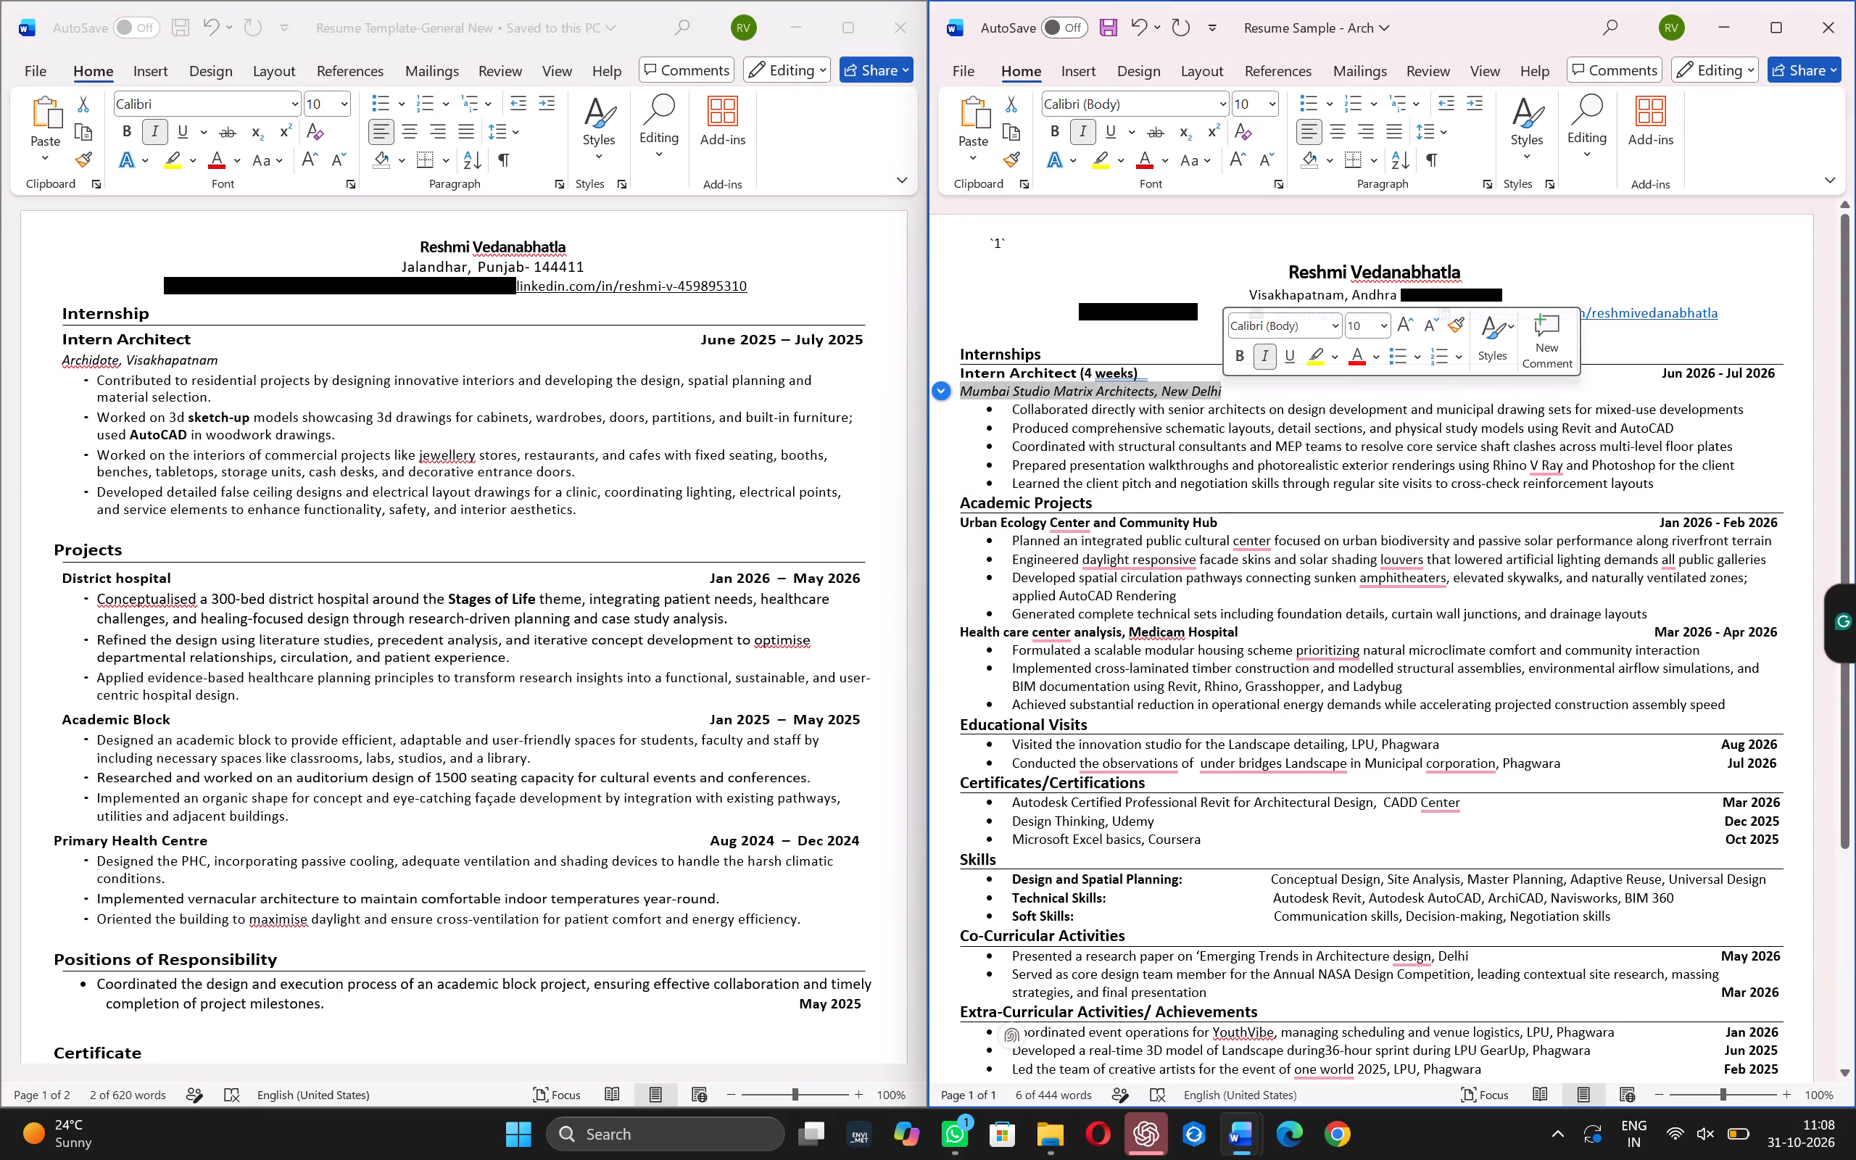
key(ctrl+v)
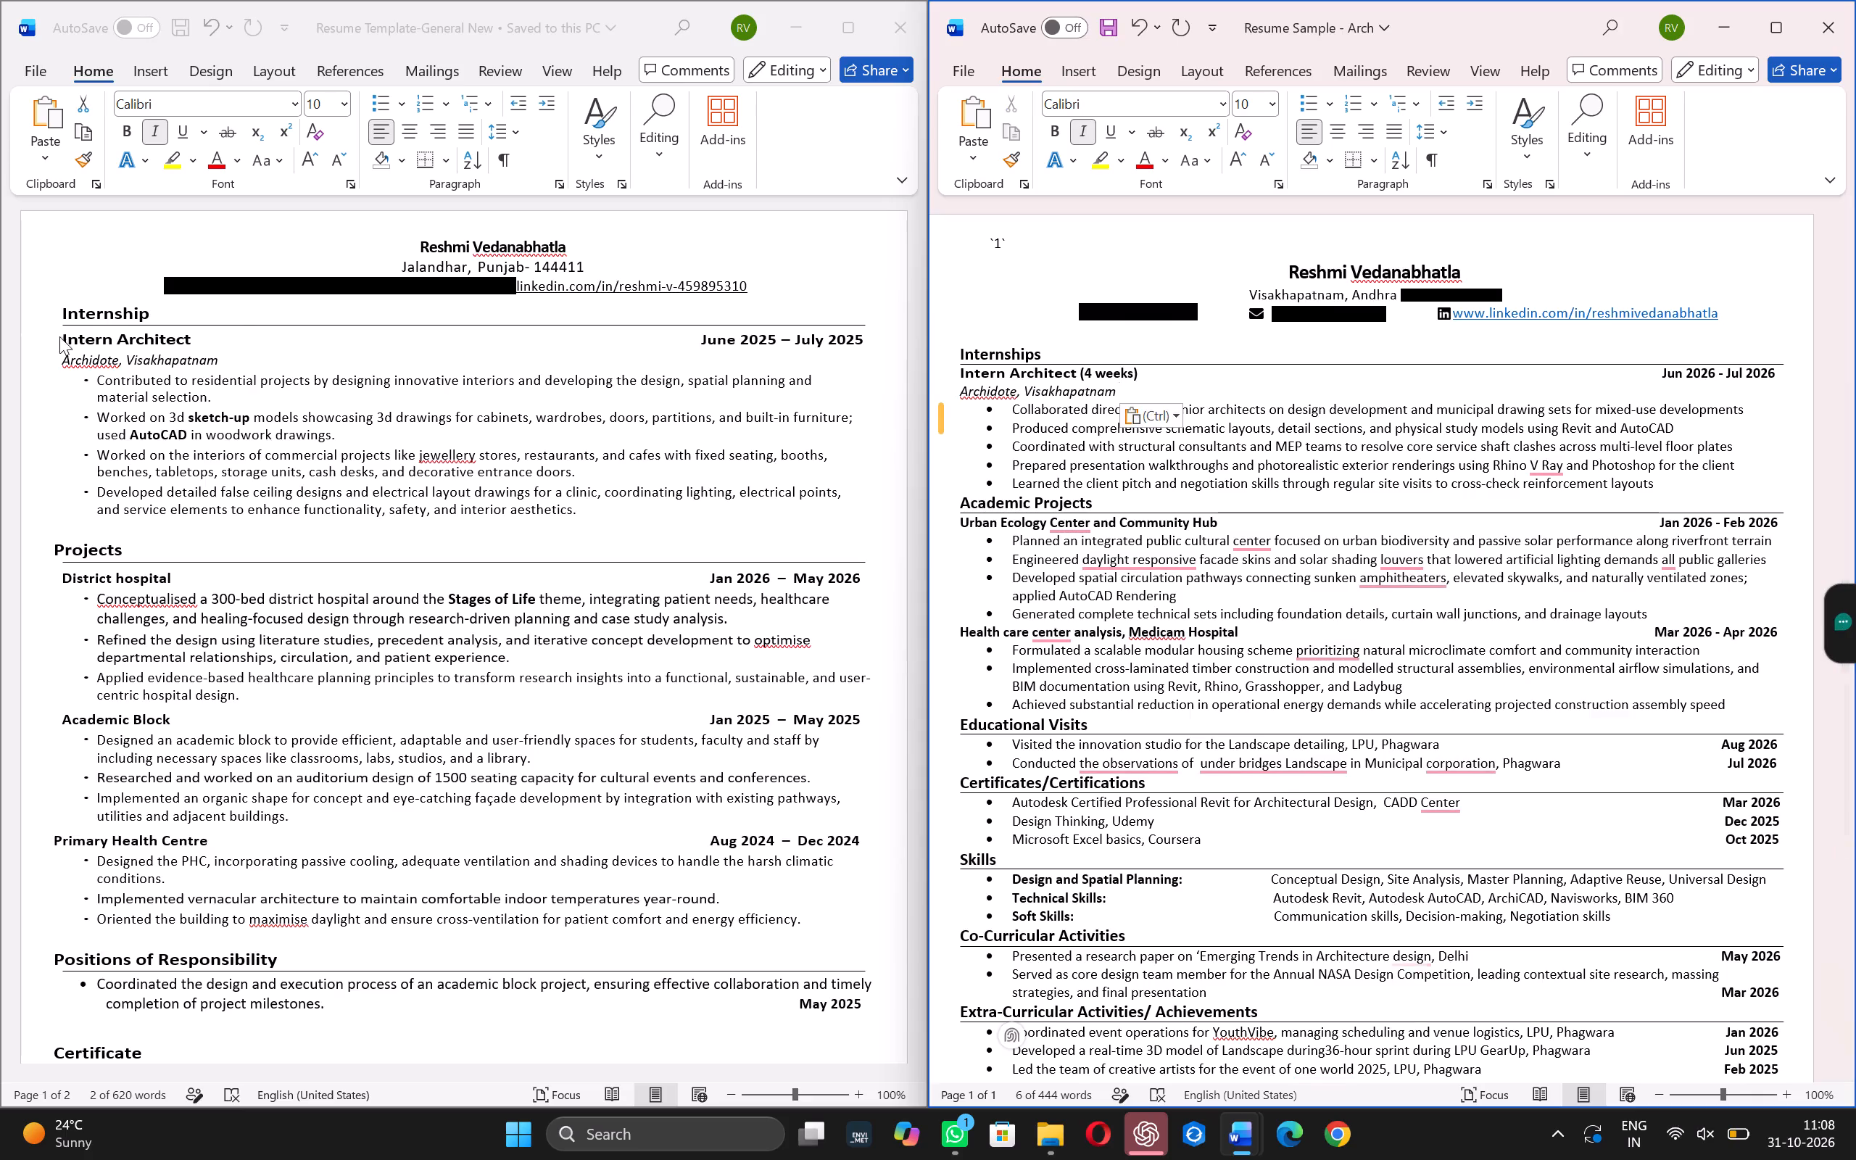
Replace the first internship bullet with the general resume's "Contributed to residential projects" bullet, keeping the following bullet on its own line.
click(94, 378)
click(99, 383)
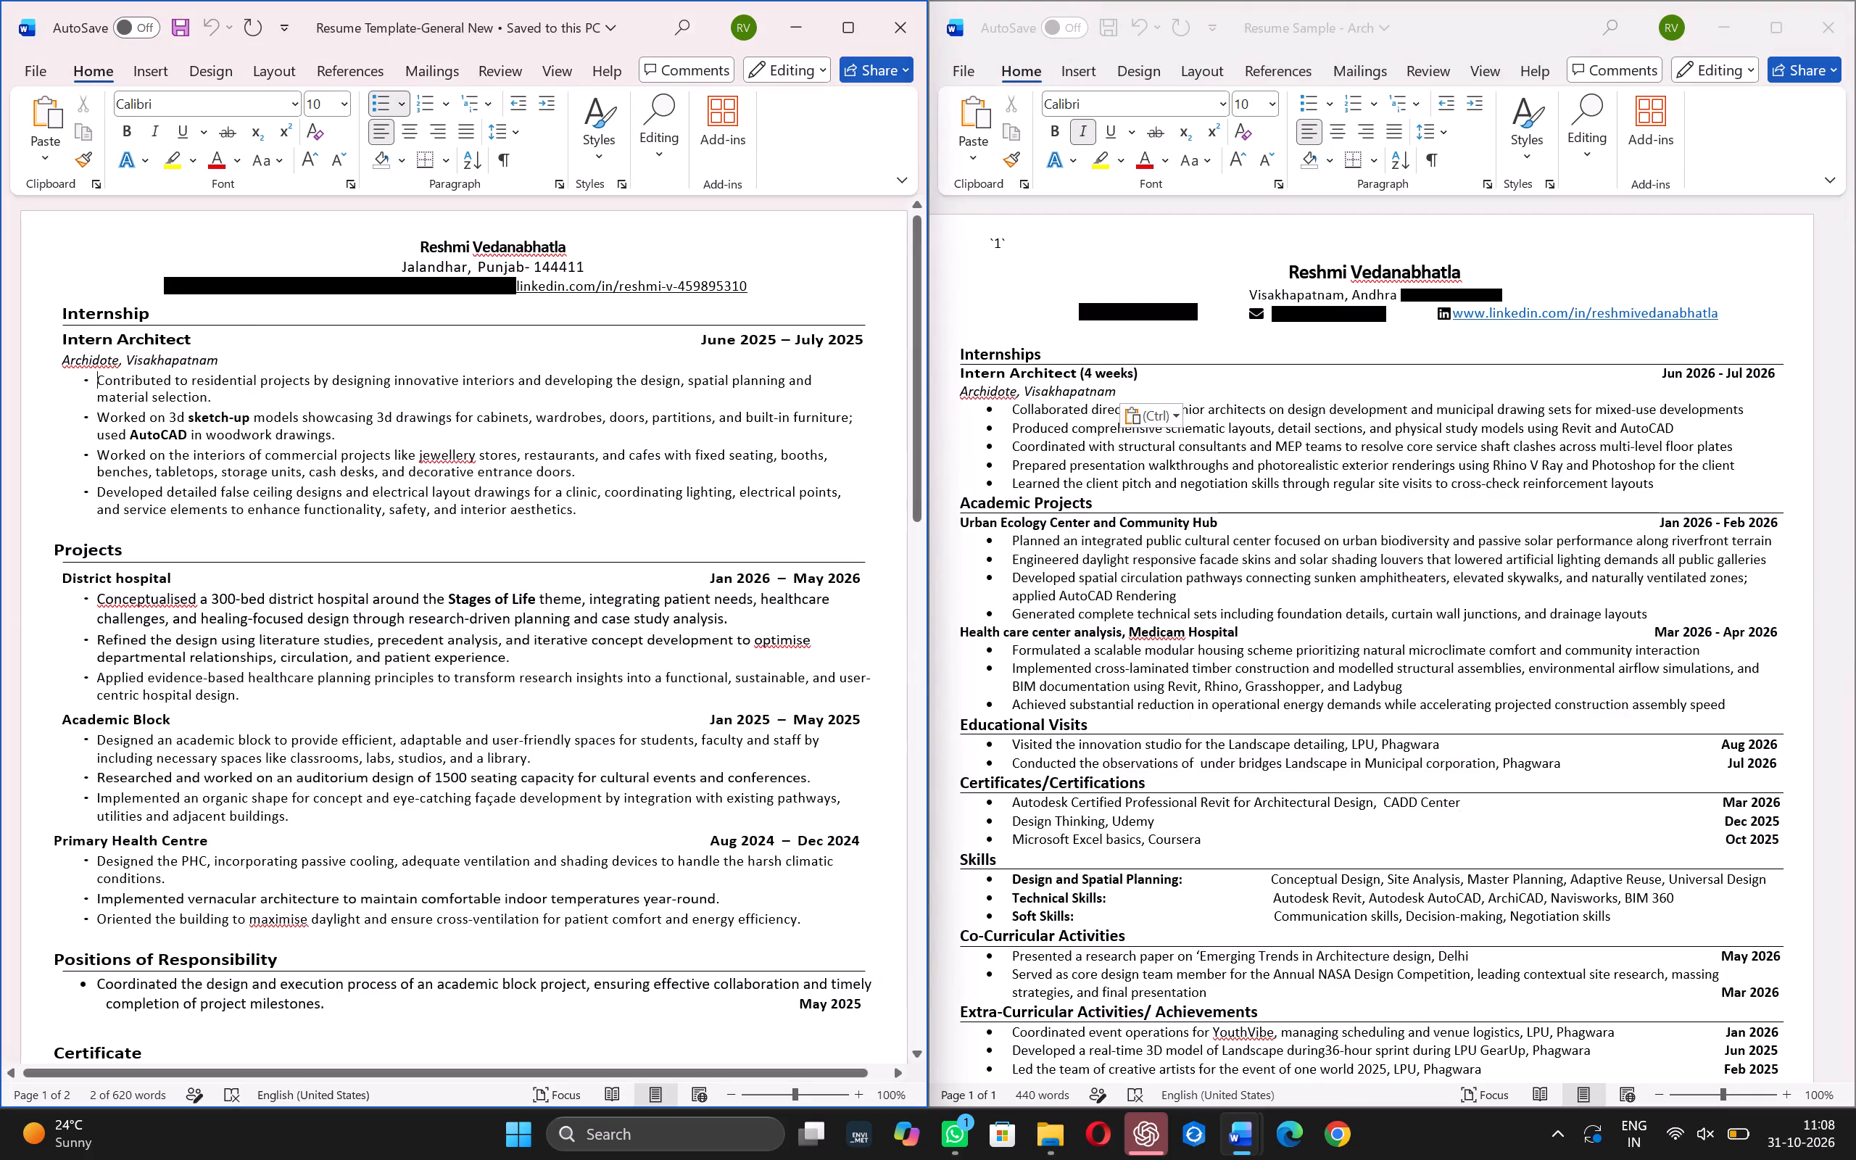
drag(99, 380, 215, 402)
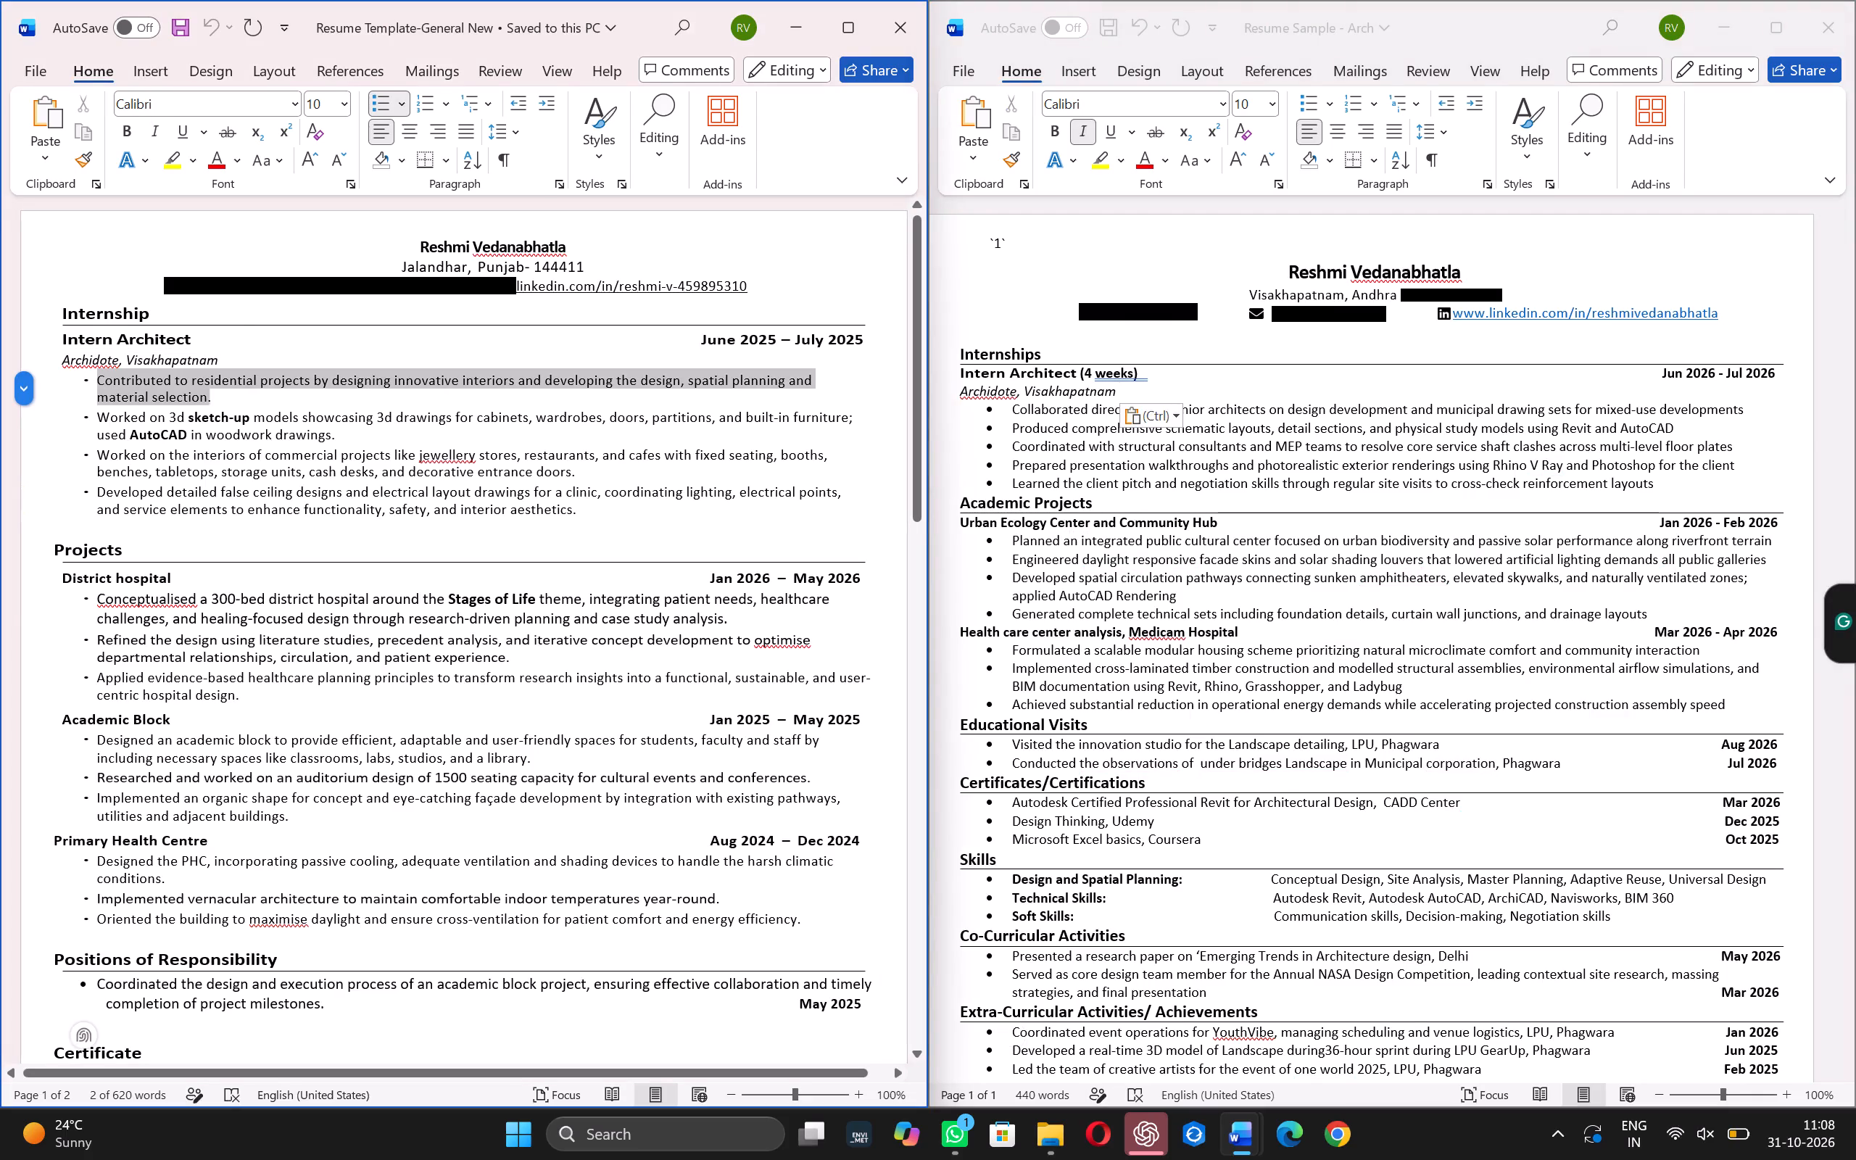
drag(215, 402, 210, 402)
key(ctrl+c)
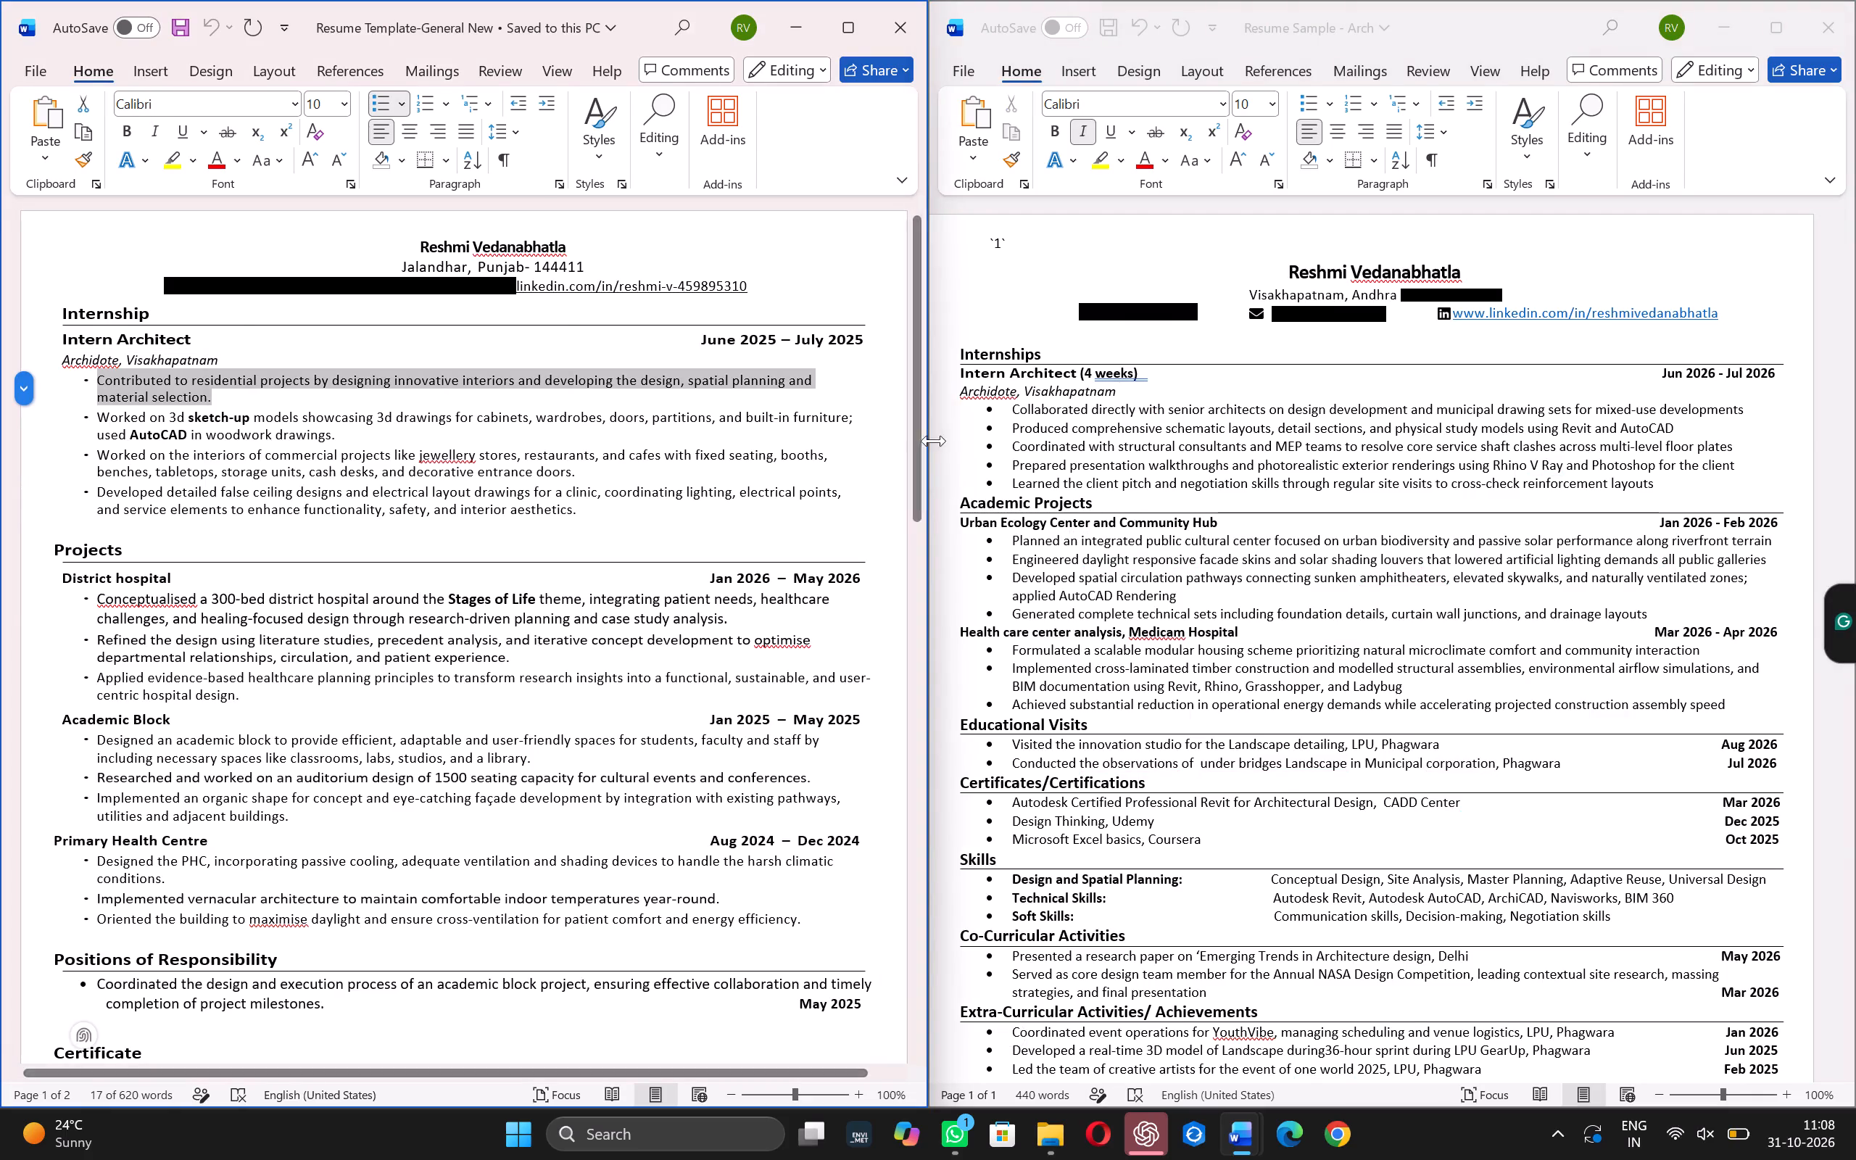
click(1010, 405)
drag(1012, 411, 1639, 402)
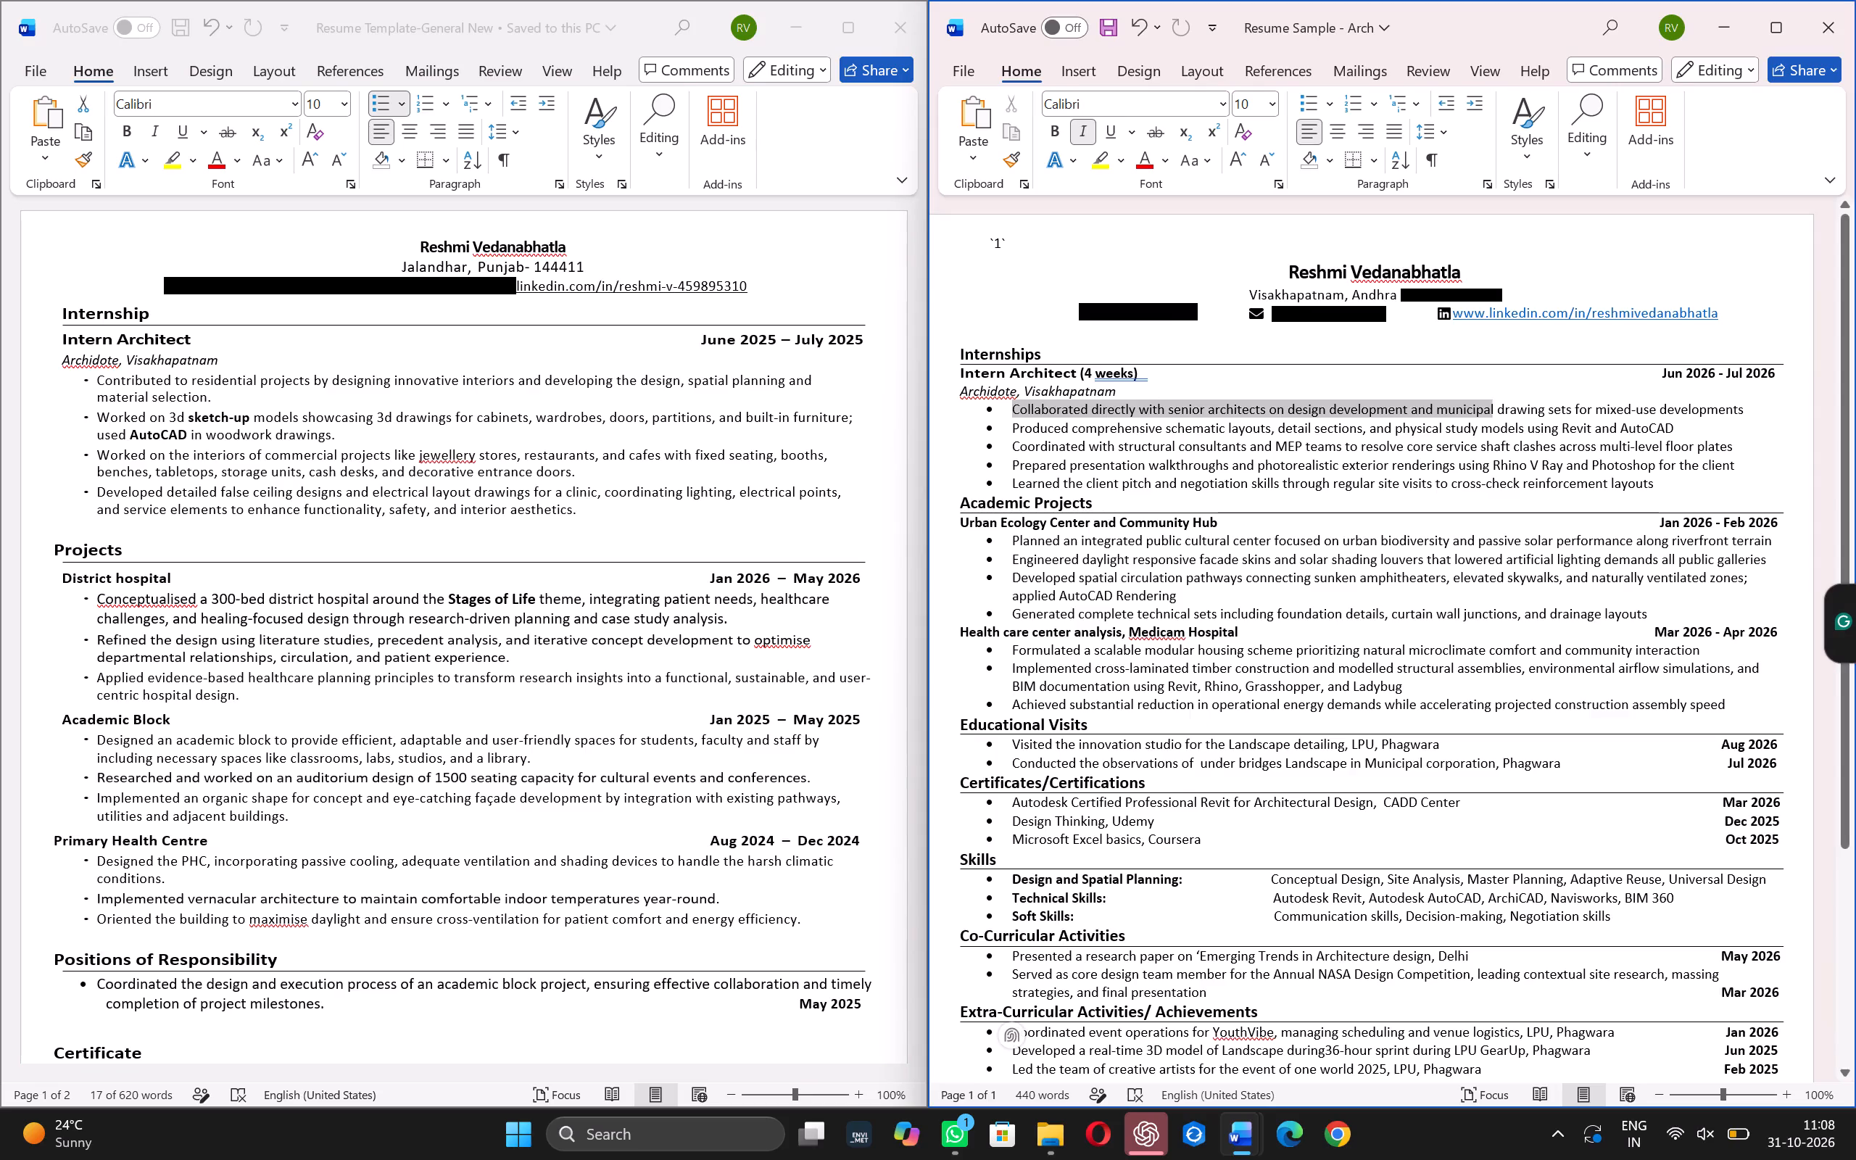
drag(1639, 402, 1740, 410)
key(ctrl+v)
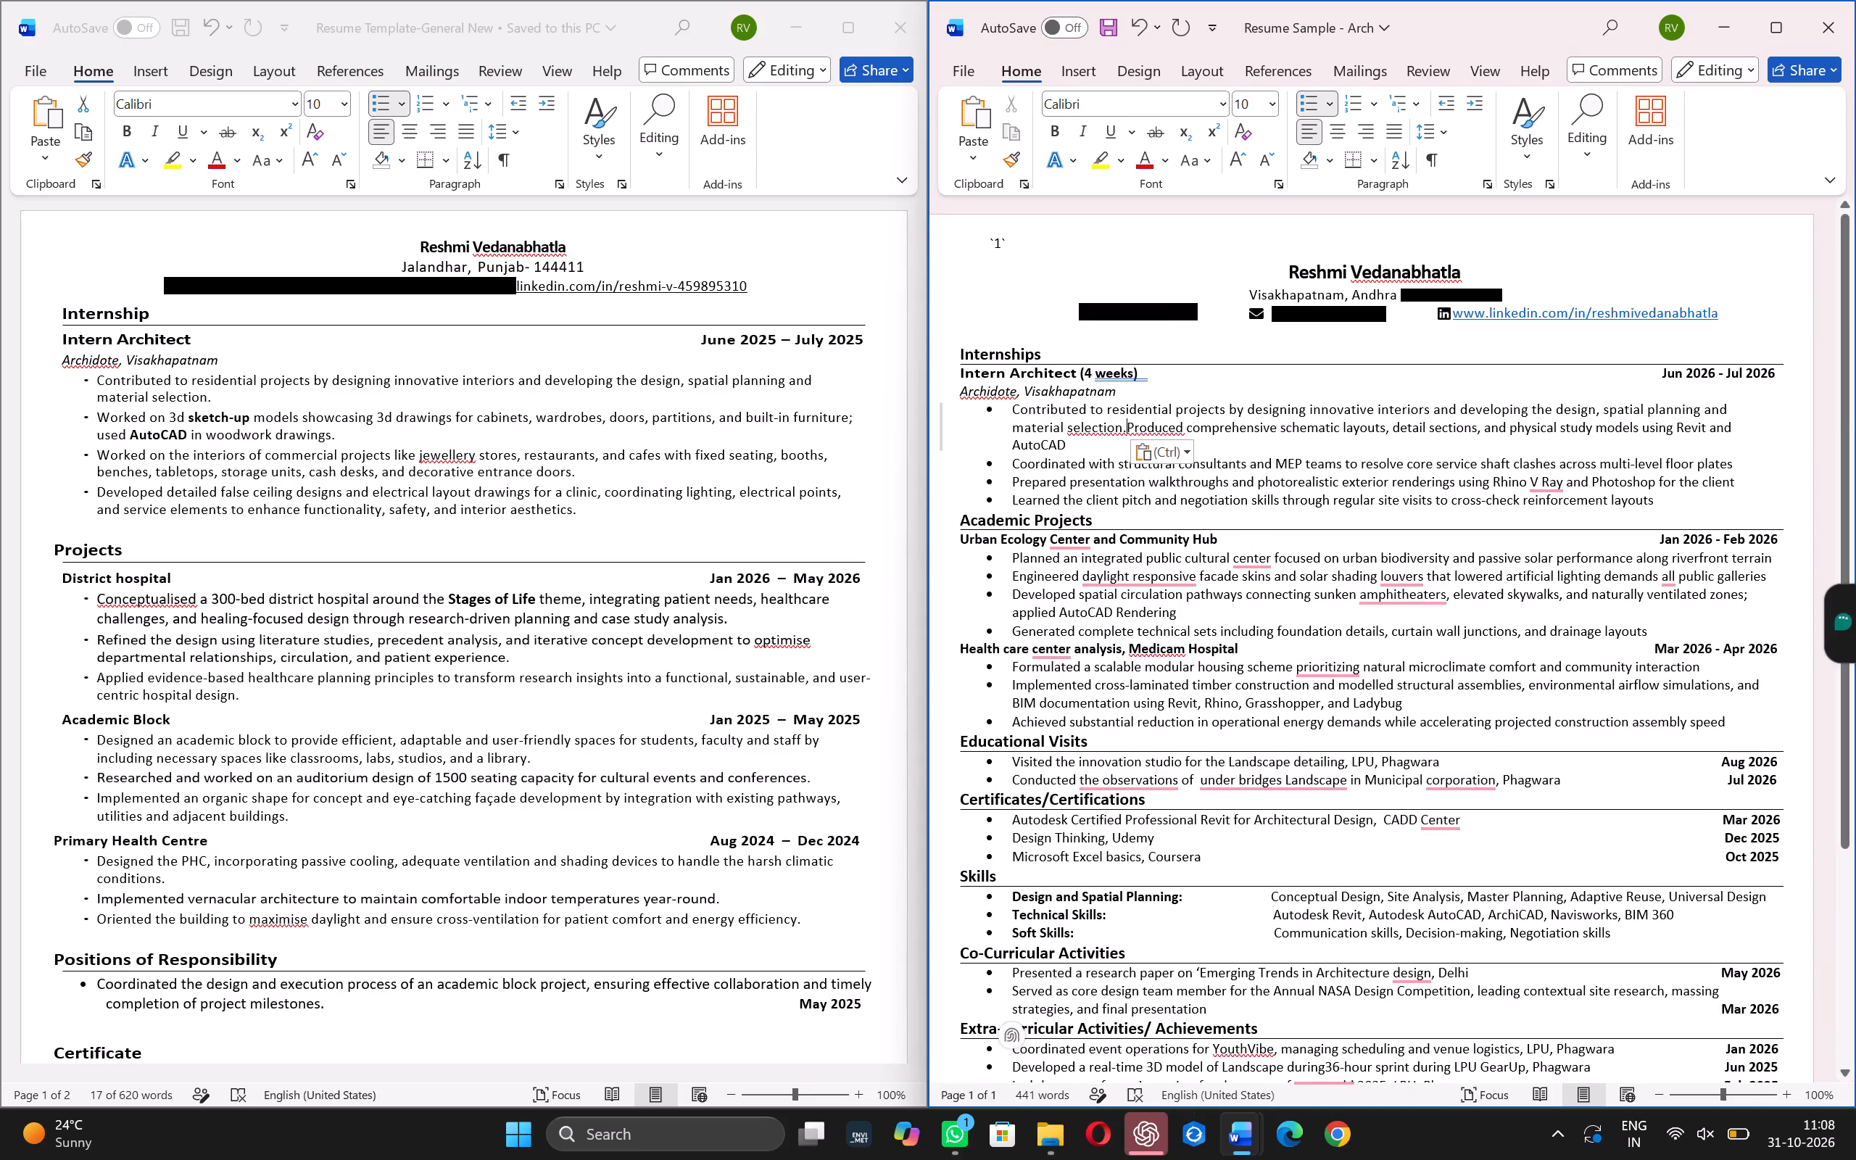
key(Return)
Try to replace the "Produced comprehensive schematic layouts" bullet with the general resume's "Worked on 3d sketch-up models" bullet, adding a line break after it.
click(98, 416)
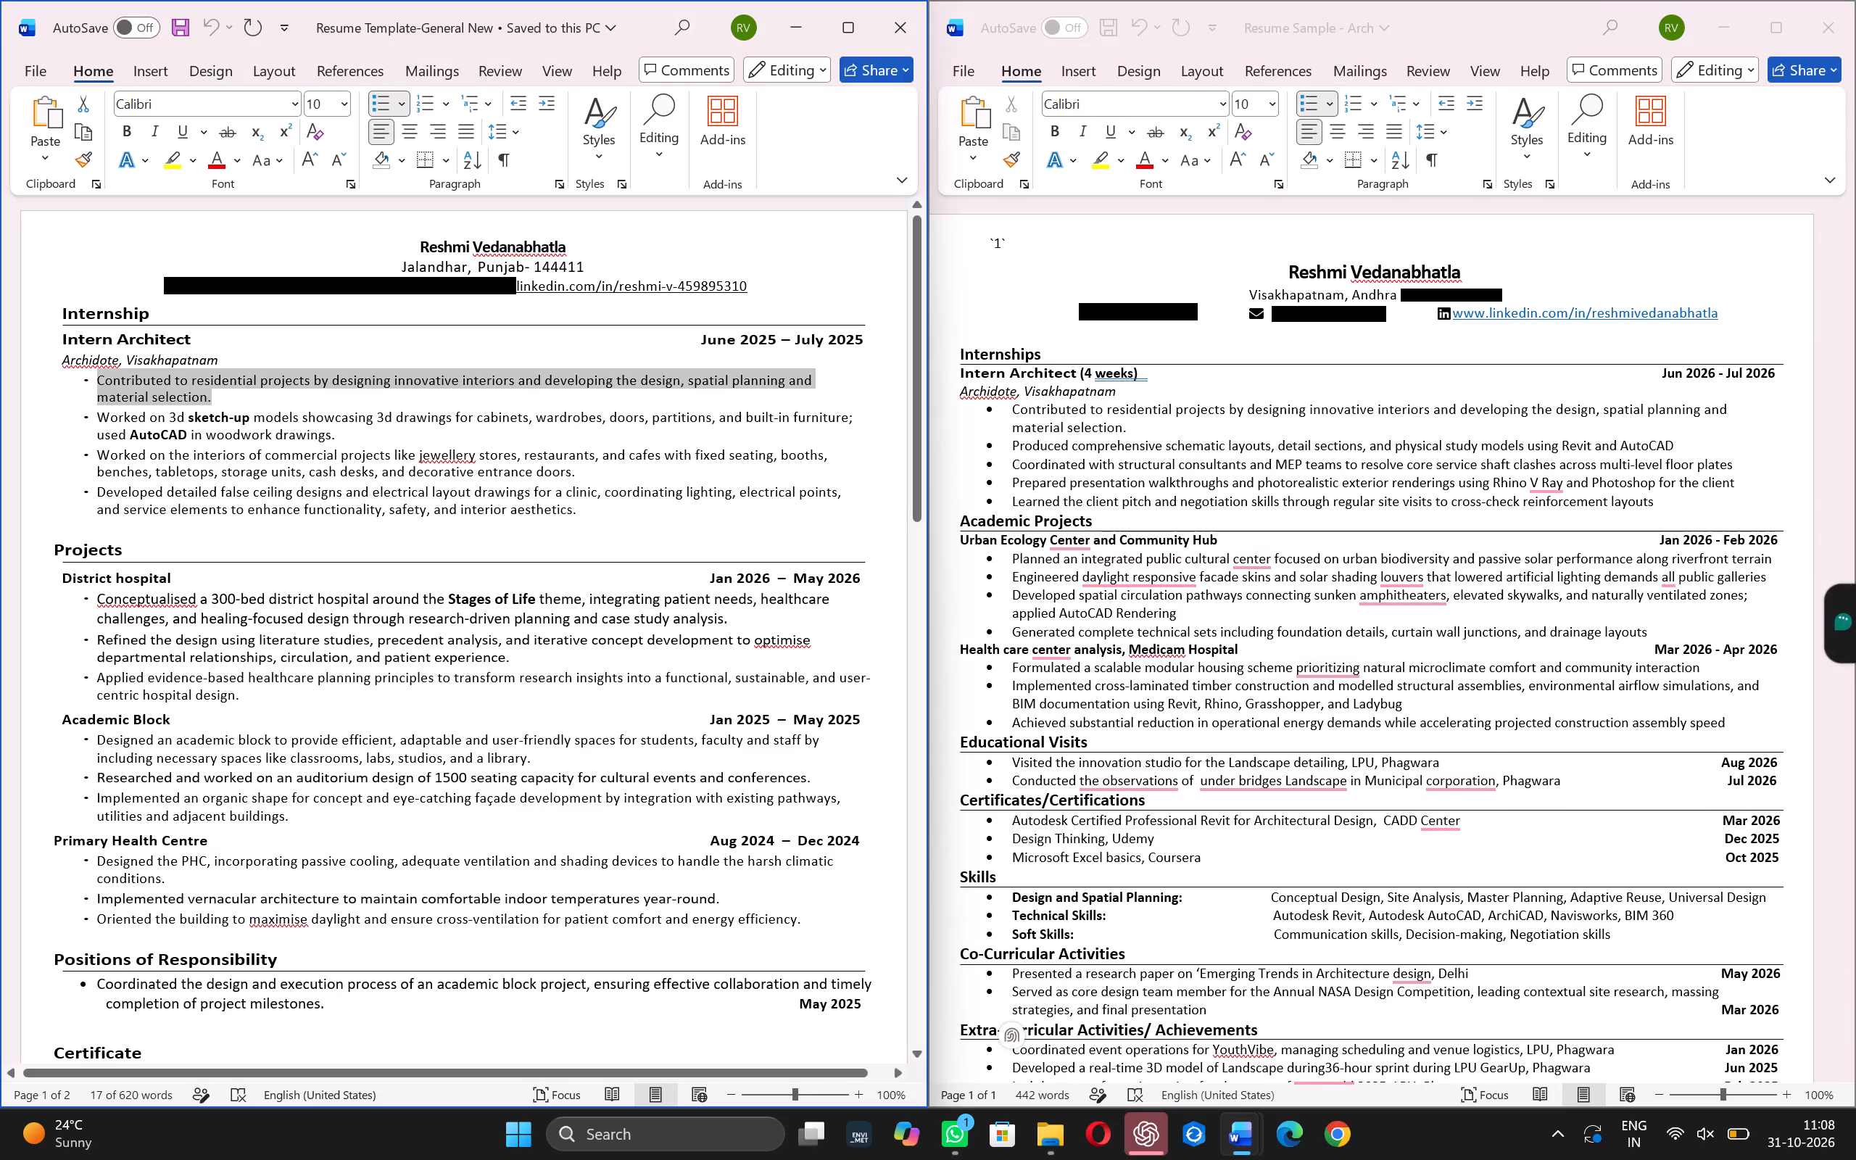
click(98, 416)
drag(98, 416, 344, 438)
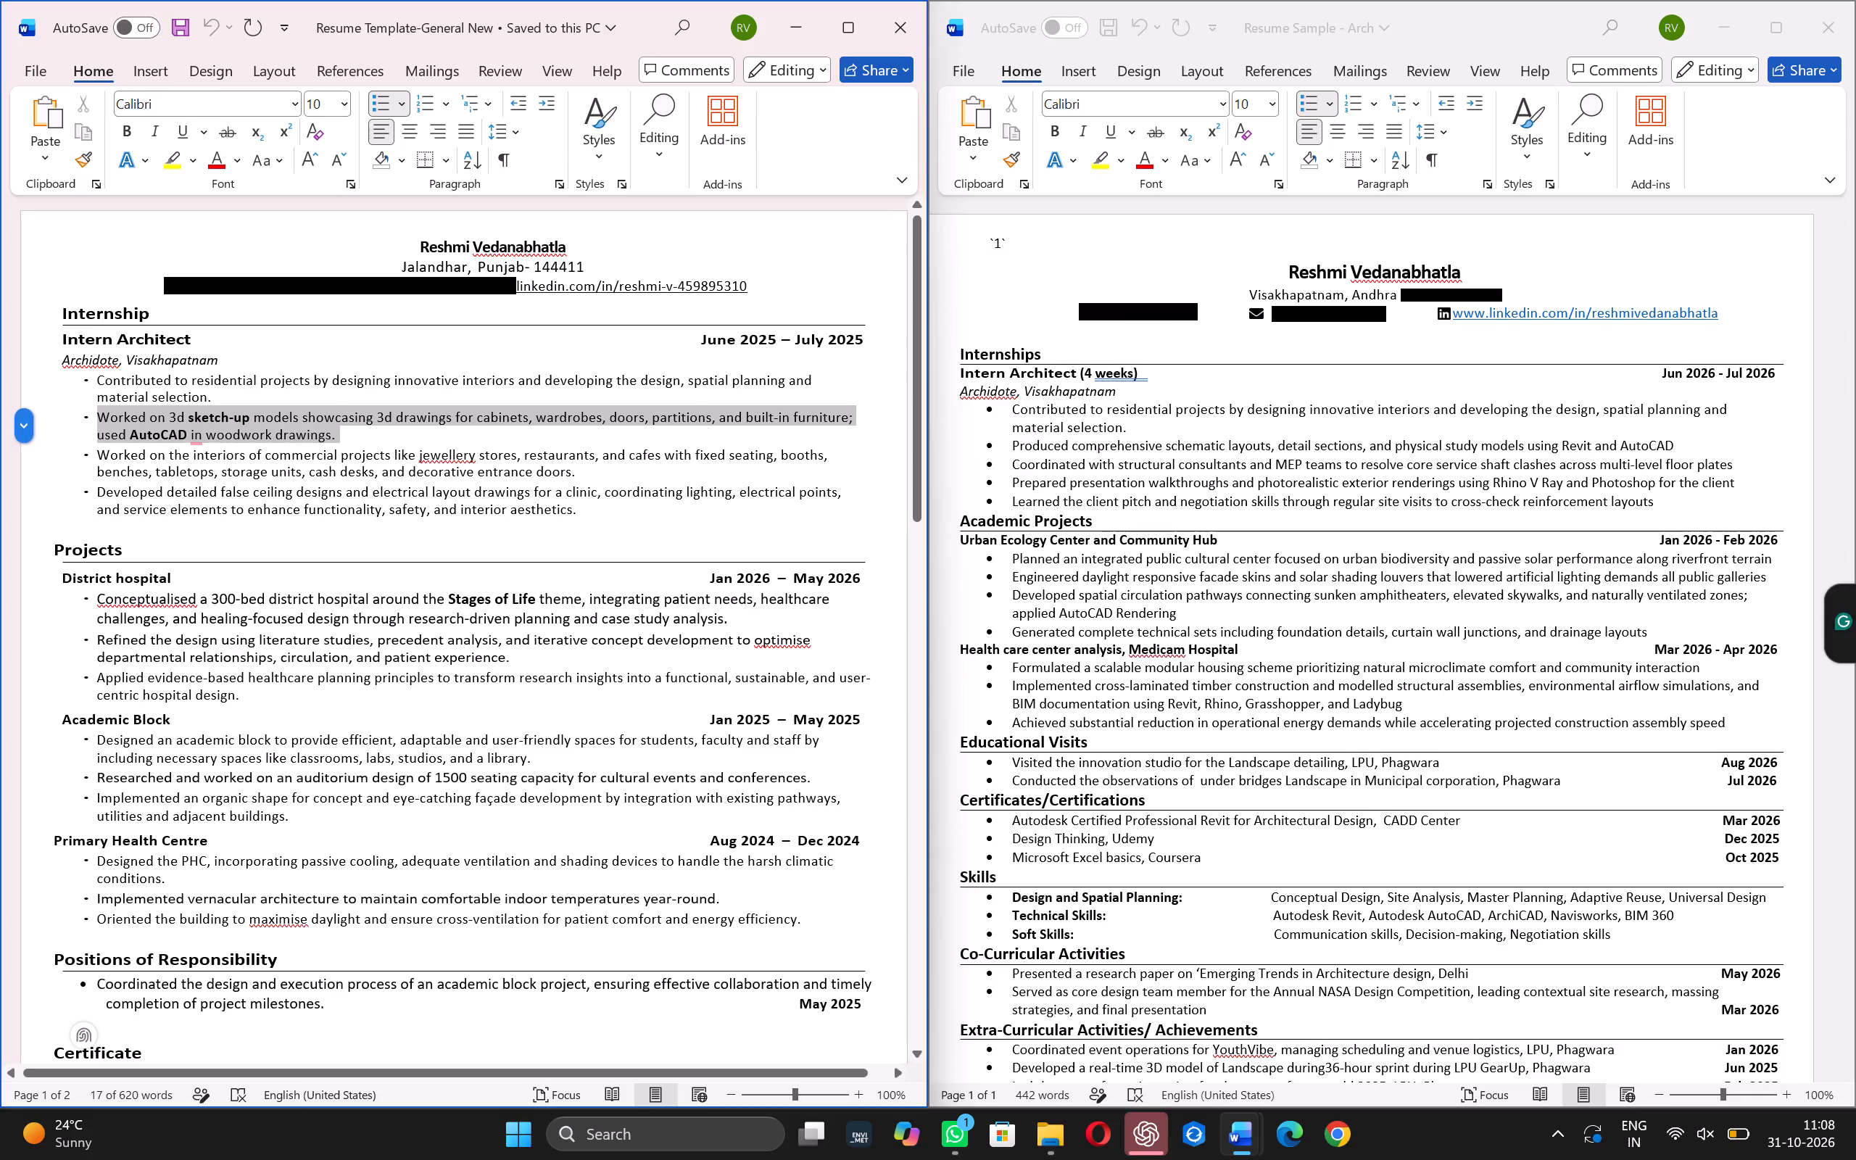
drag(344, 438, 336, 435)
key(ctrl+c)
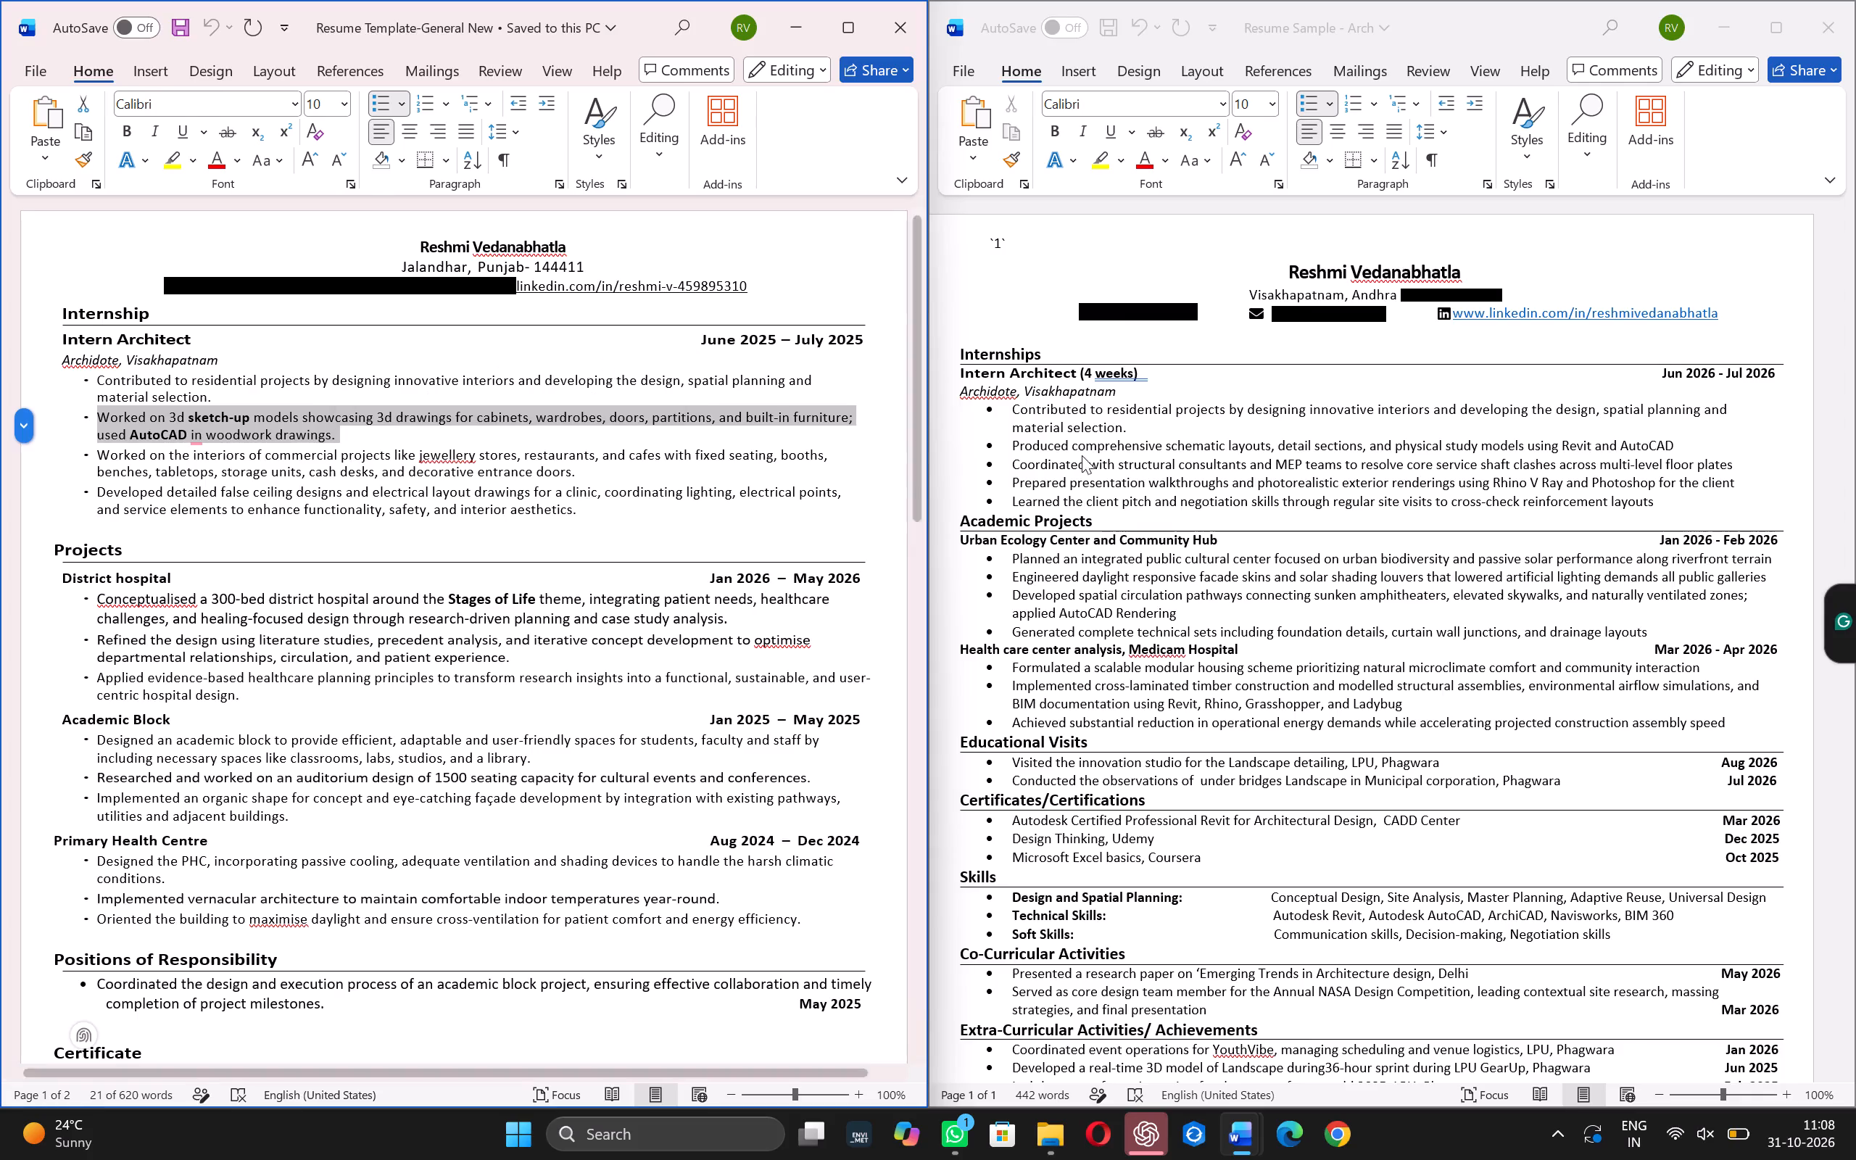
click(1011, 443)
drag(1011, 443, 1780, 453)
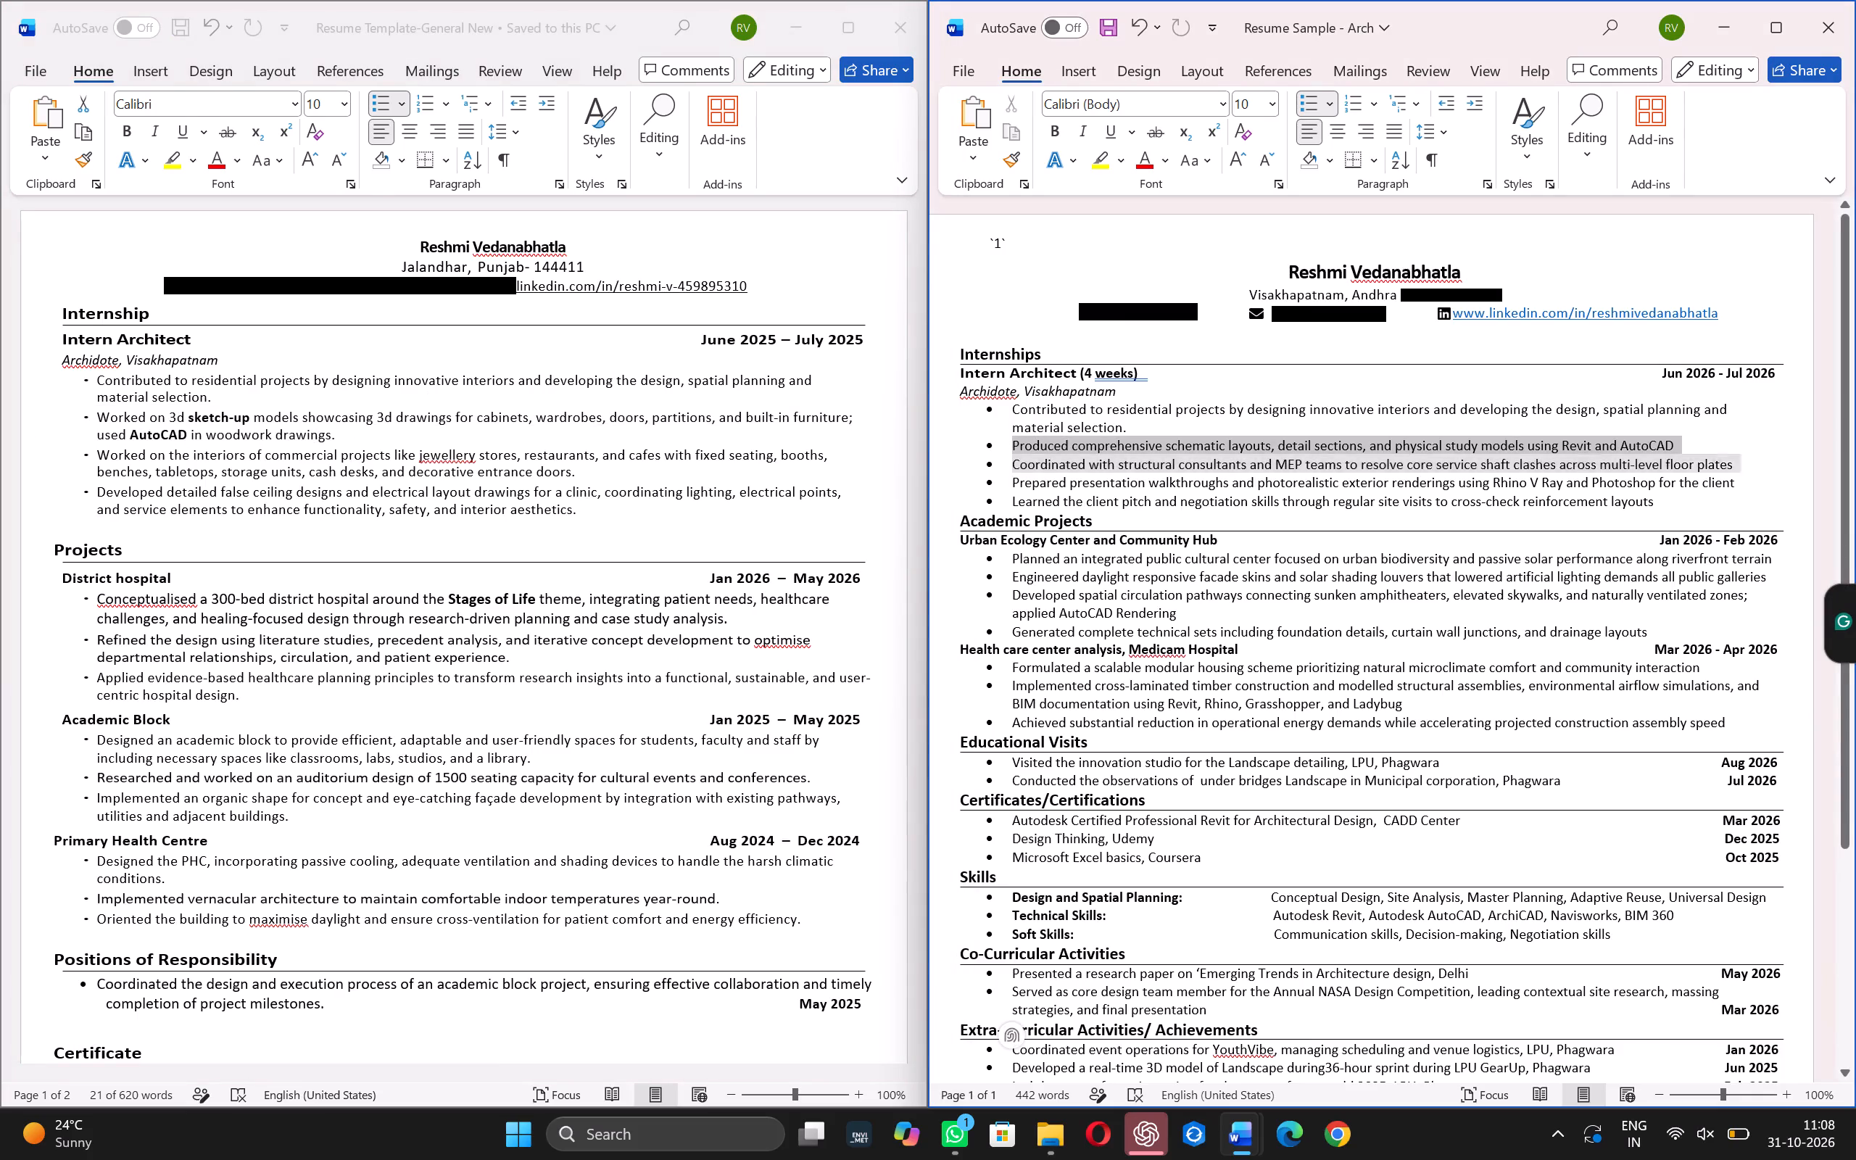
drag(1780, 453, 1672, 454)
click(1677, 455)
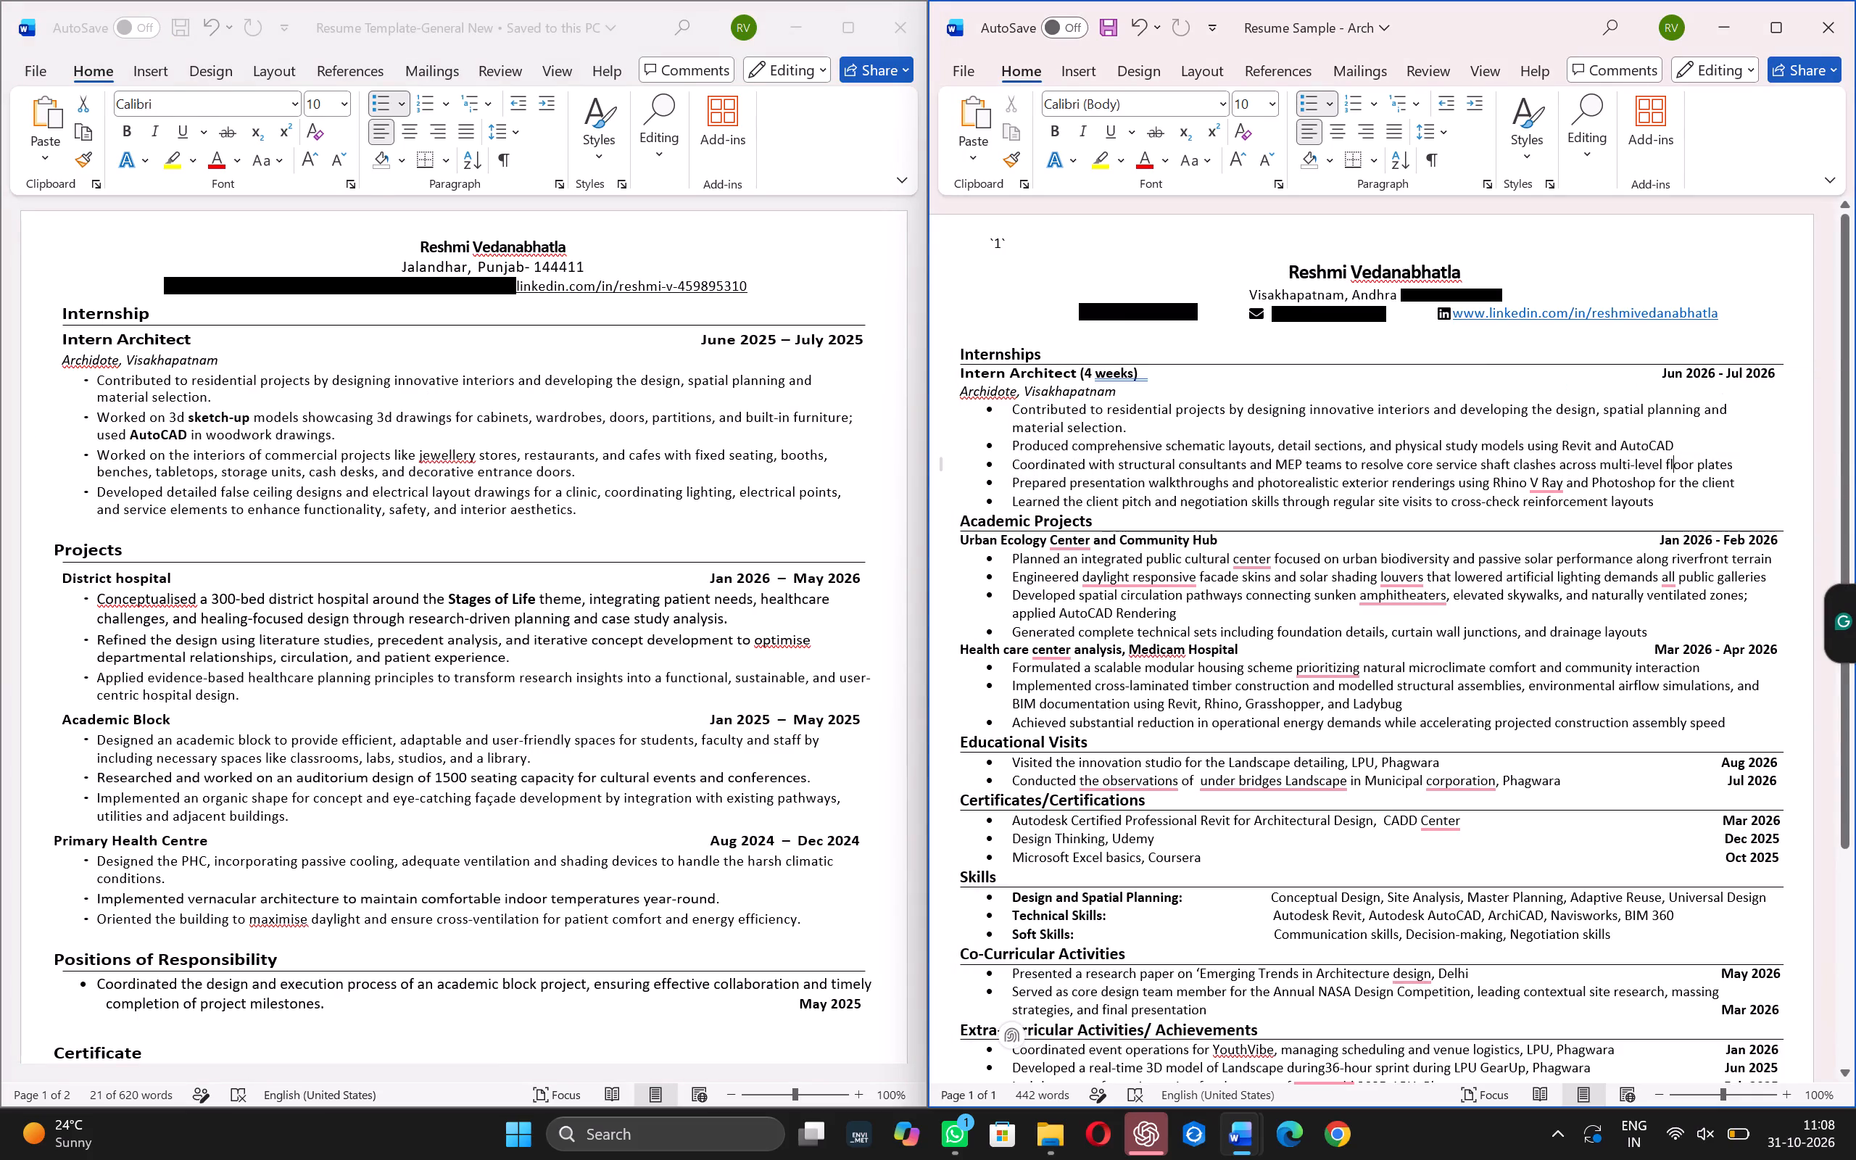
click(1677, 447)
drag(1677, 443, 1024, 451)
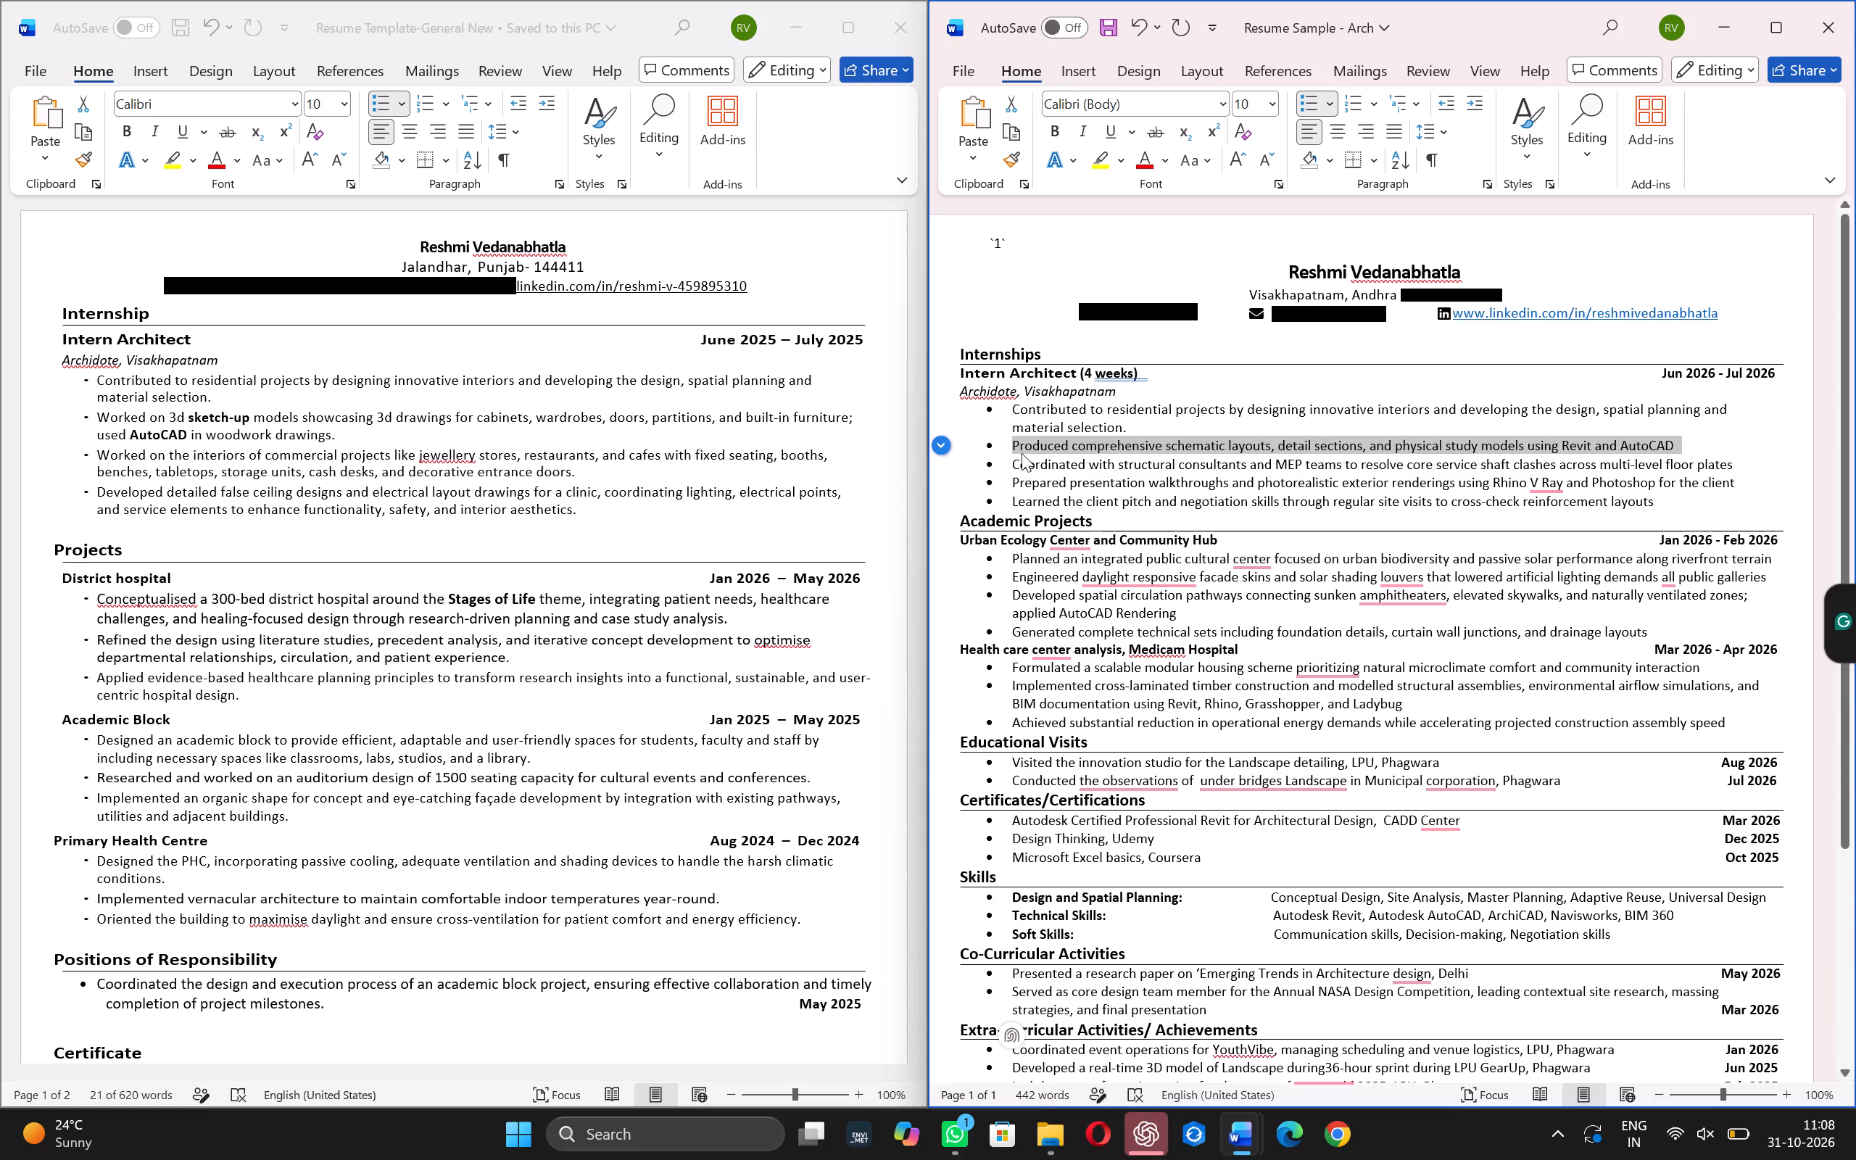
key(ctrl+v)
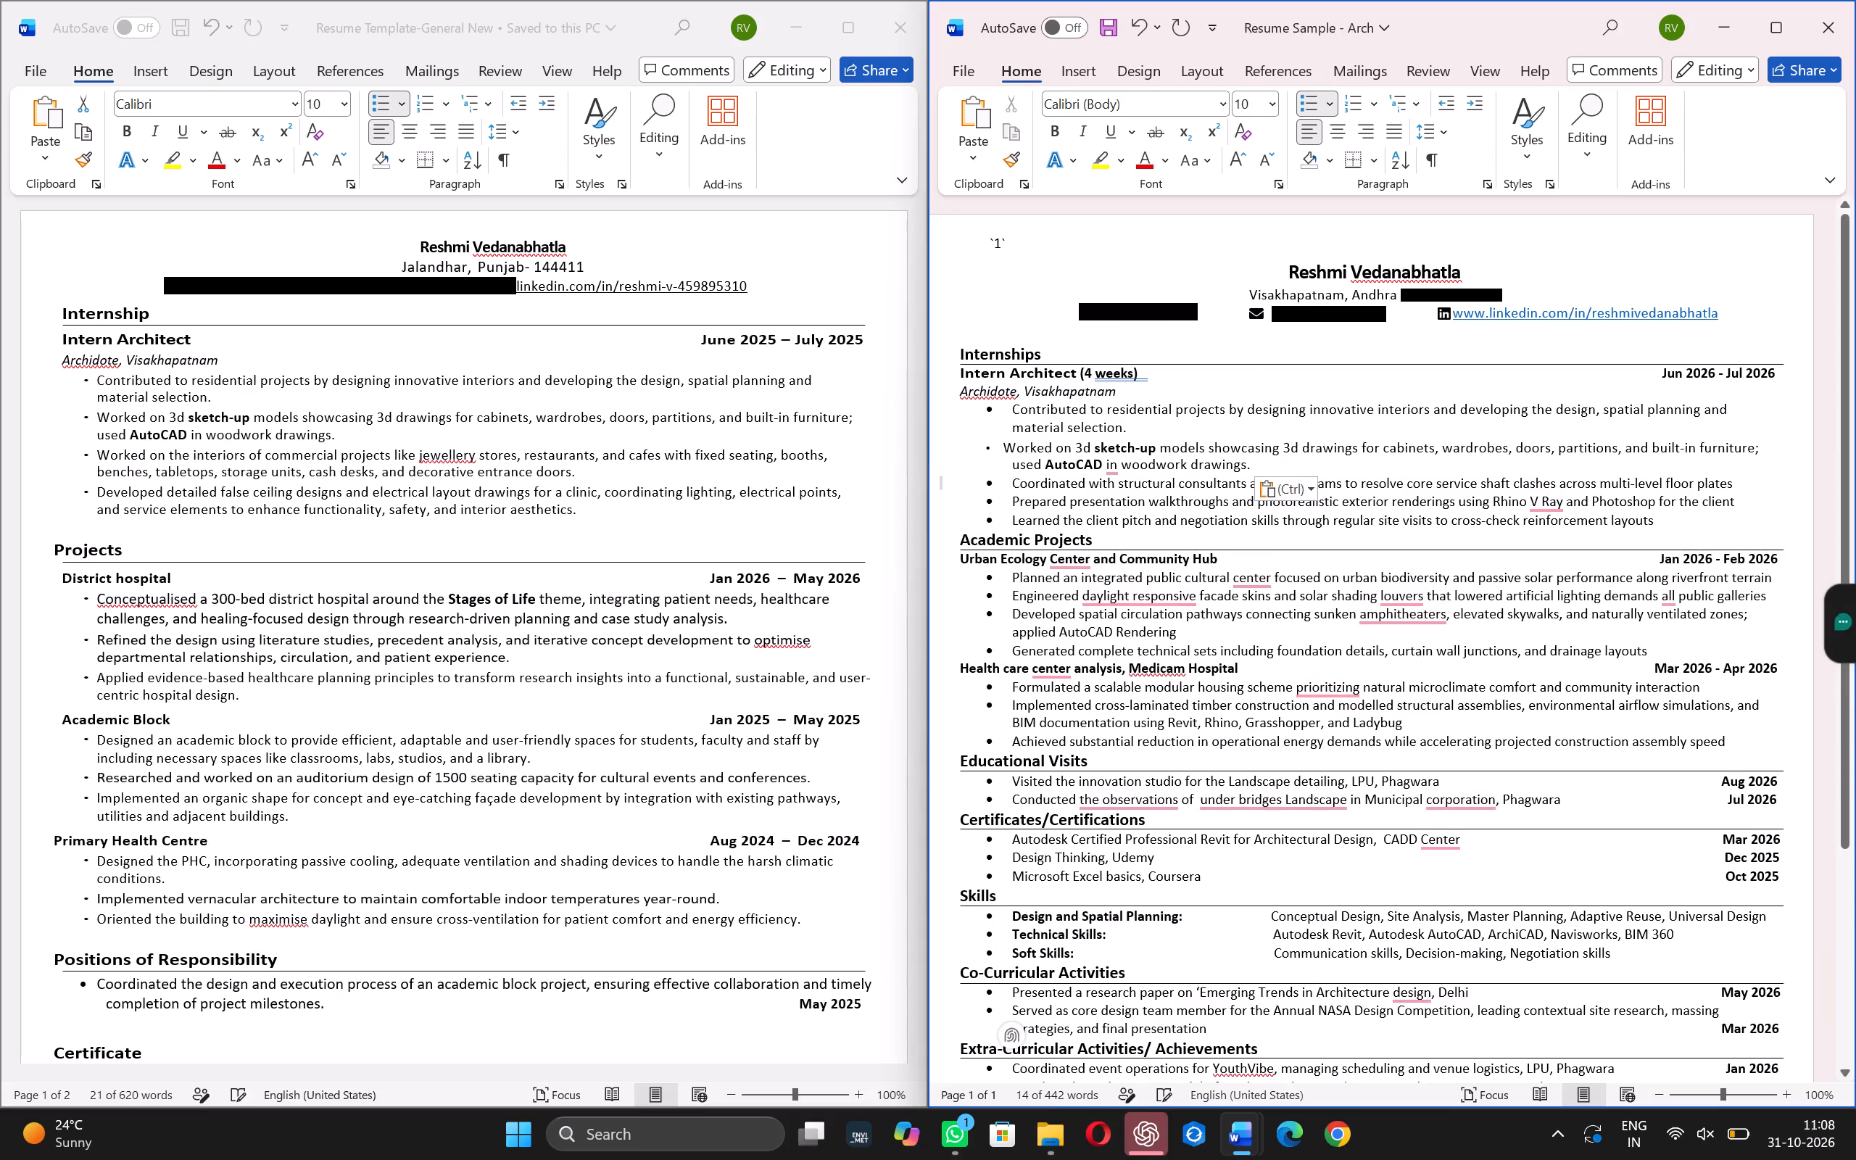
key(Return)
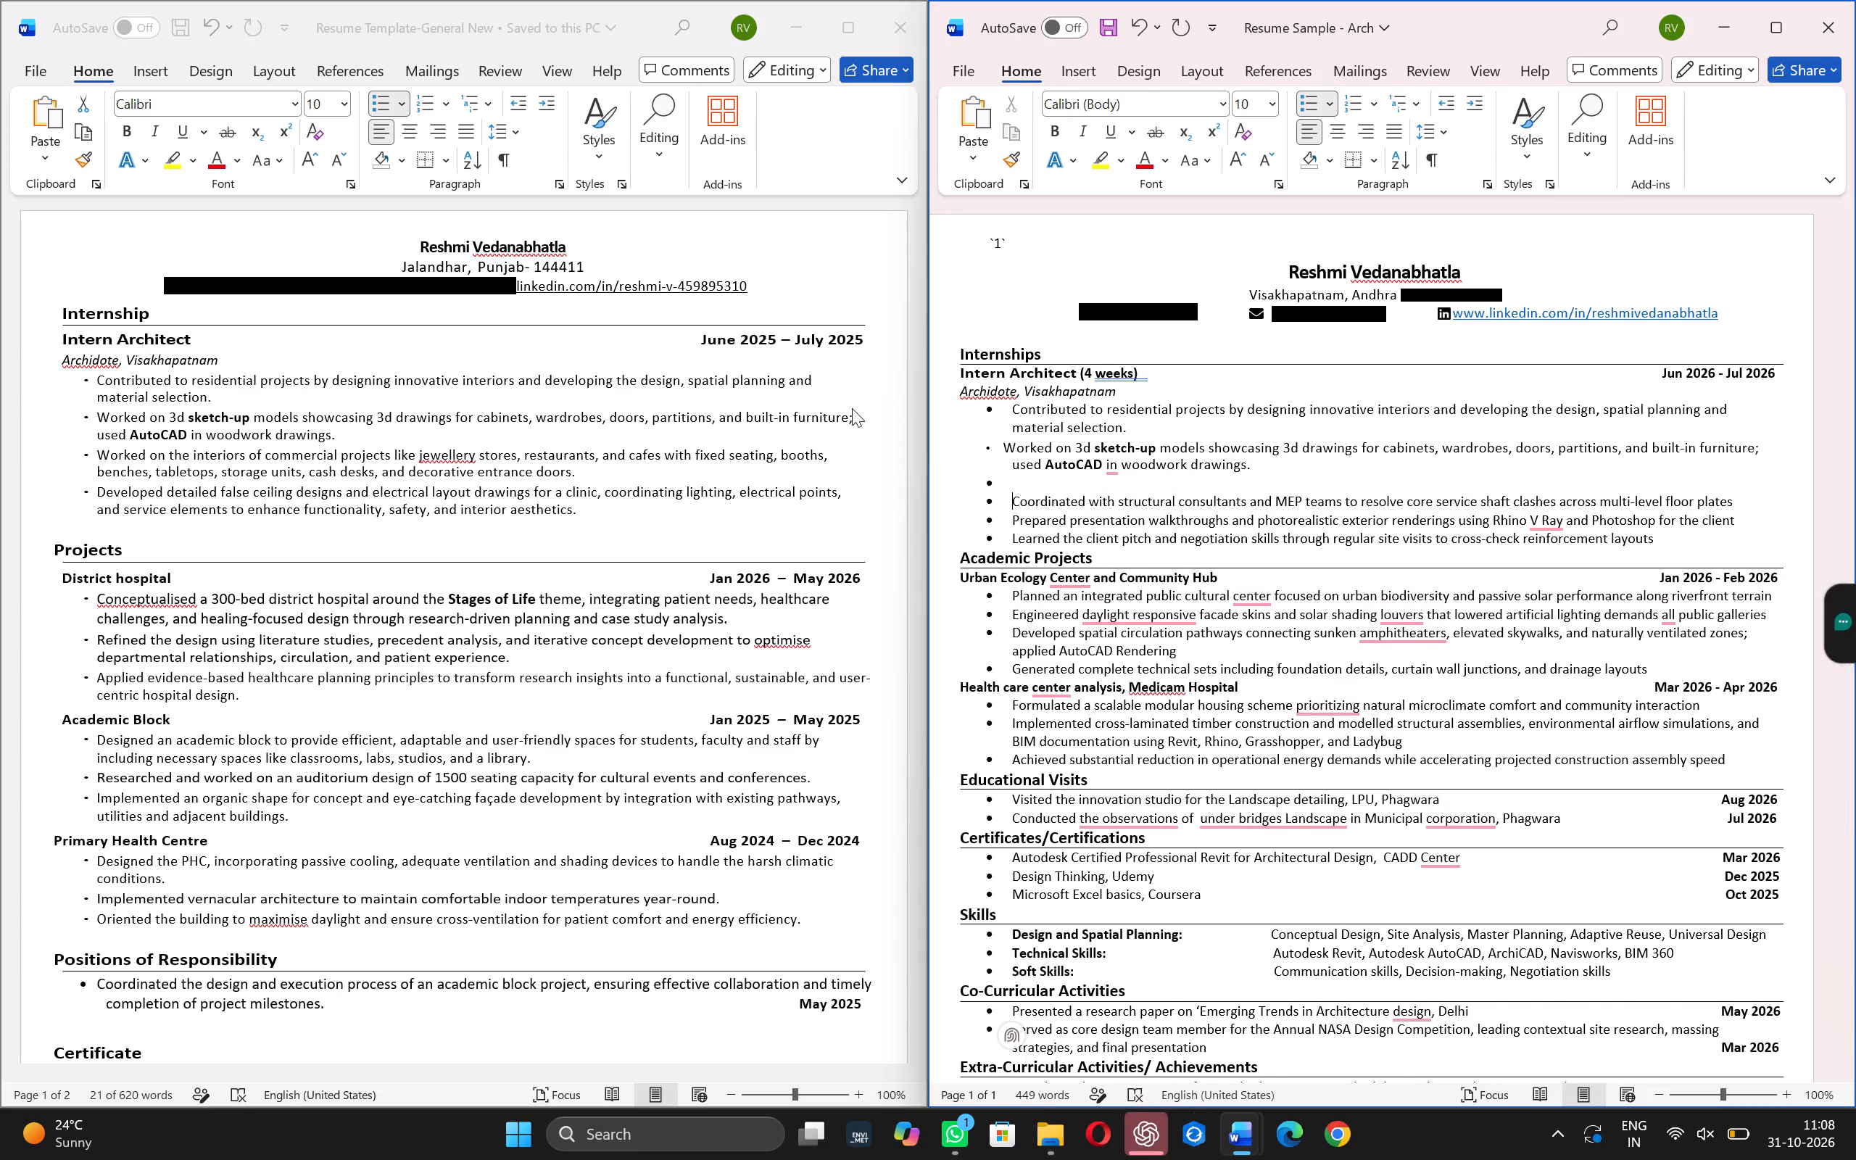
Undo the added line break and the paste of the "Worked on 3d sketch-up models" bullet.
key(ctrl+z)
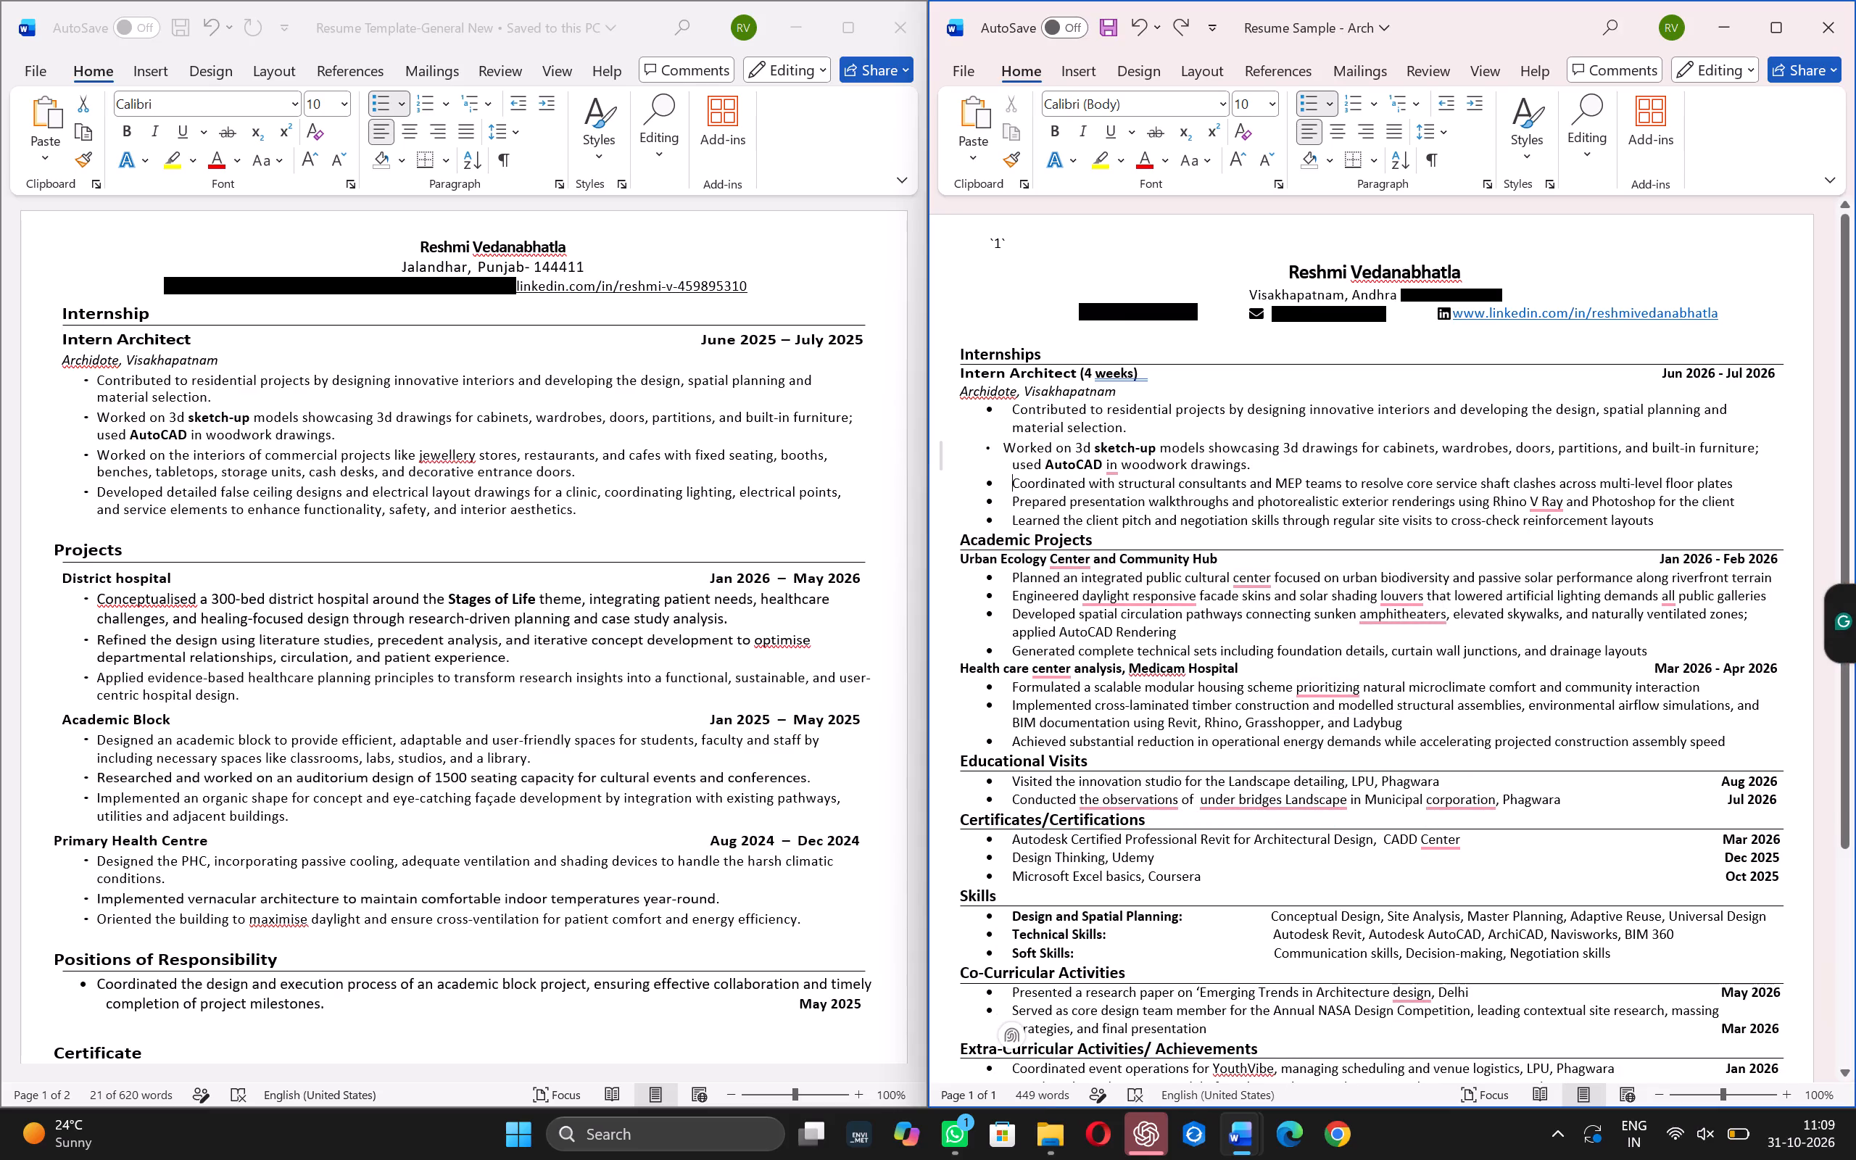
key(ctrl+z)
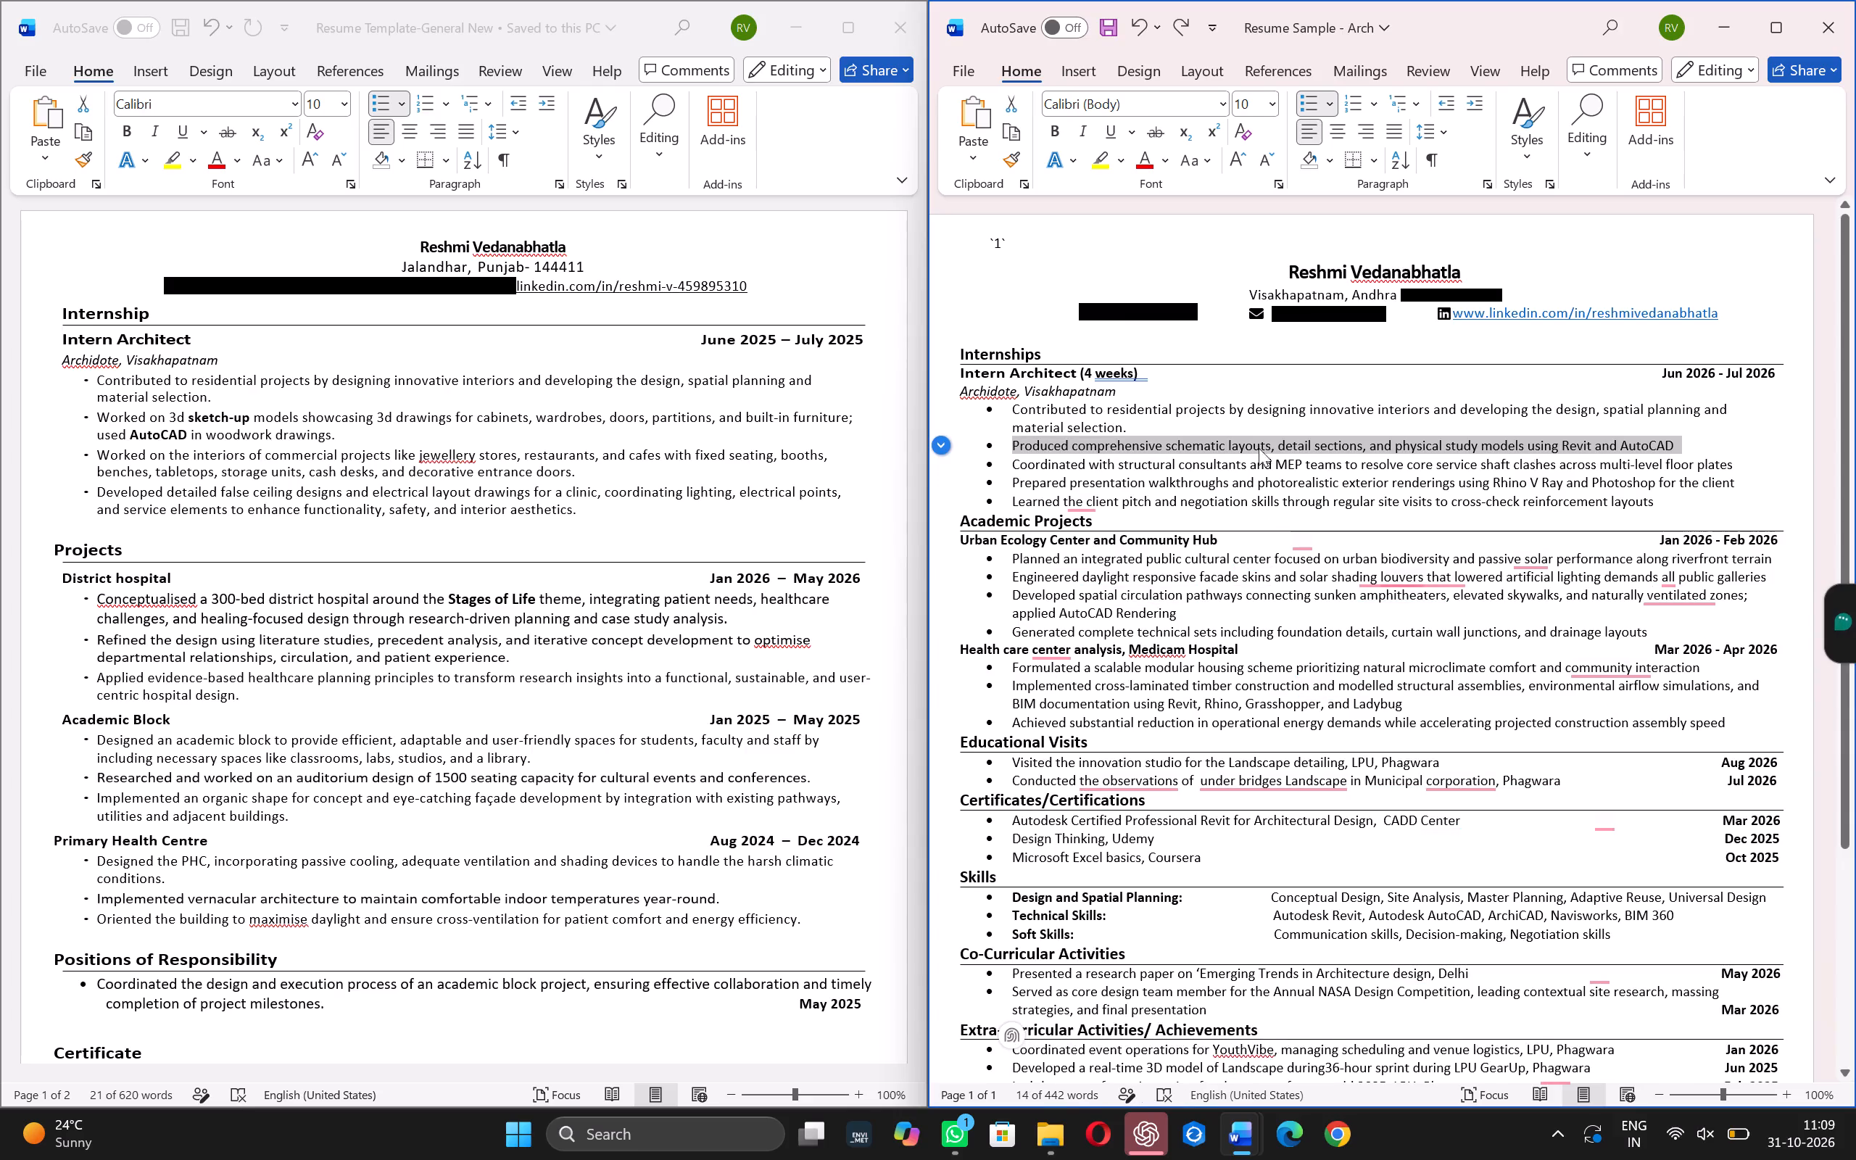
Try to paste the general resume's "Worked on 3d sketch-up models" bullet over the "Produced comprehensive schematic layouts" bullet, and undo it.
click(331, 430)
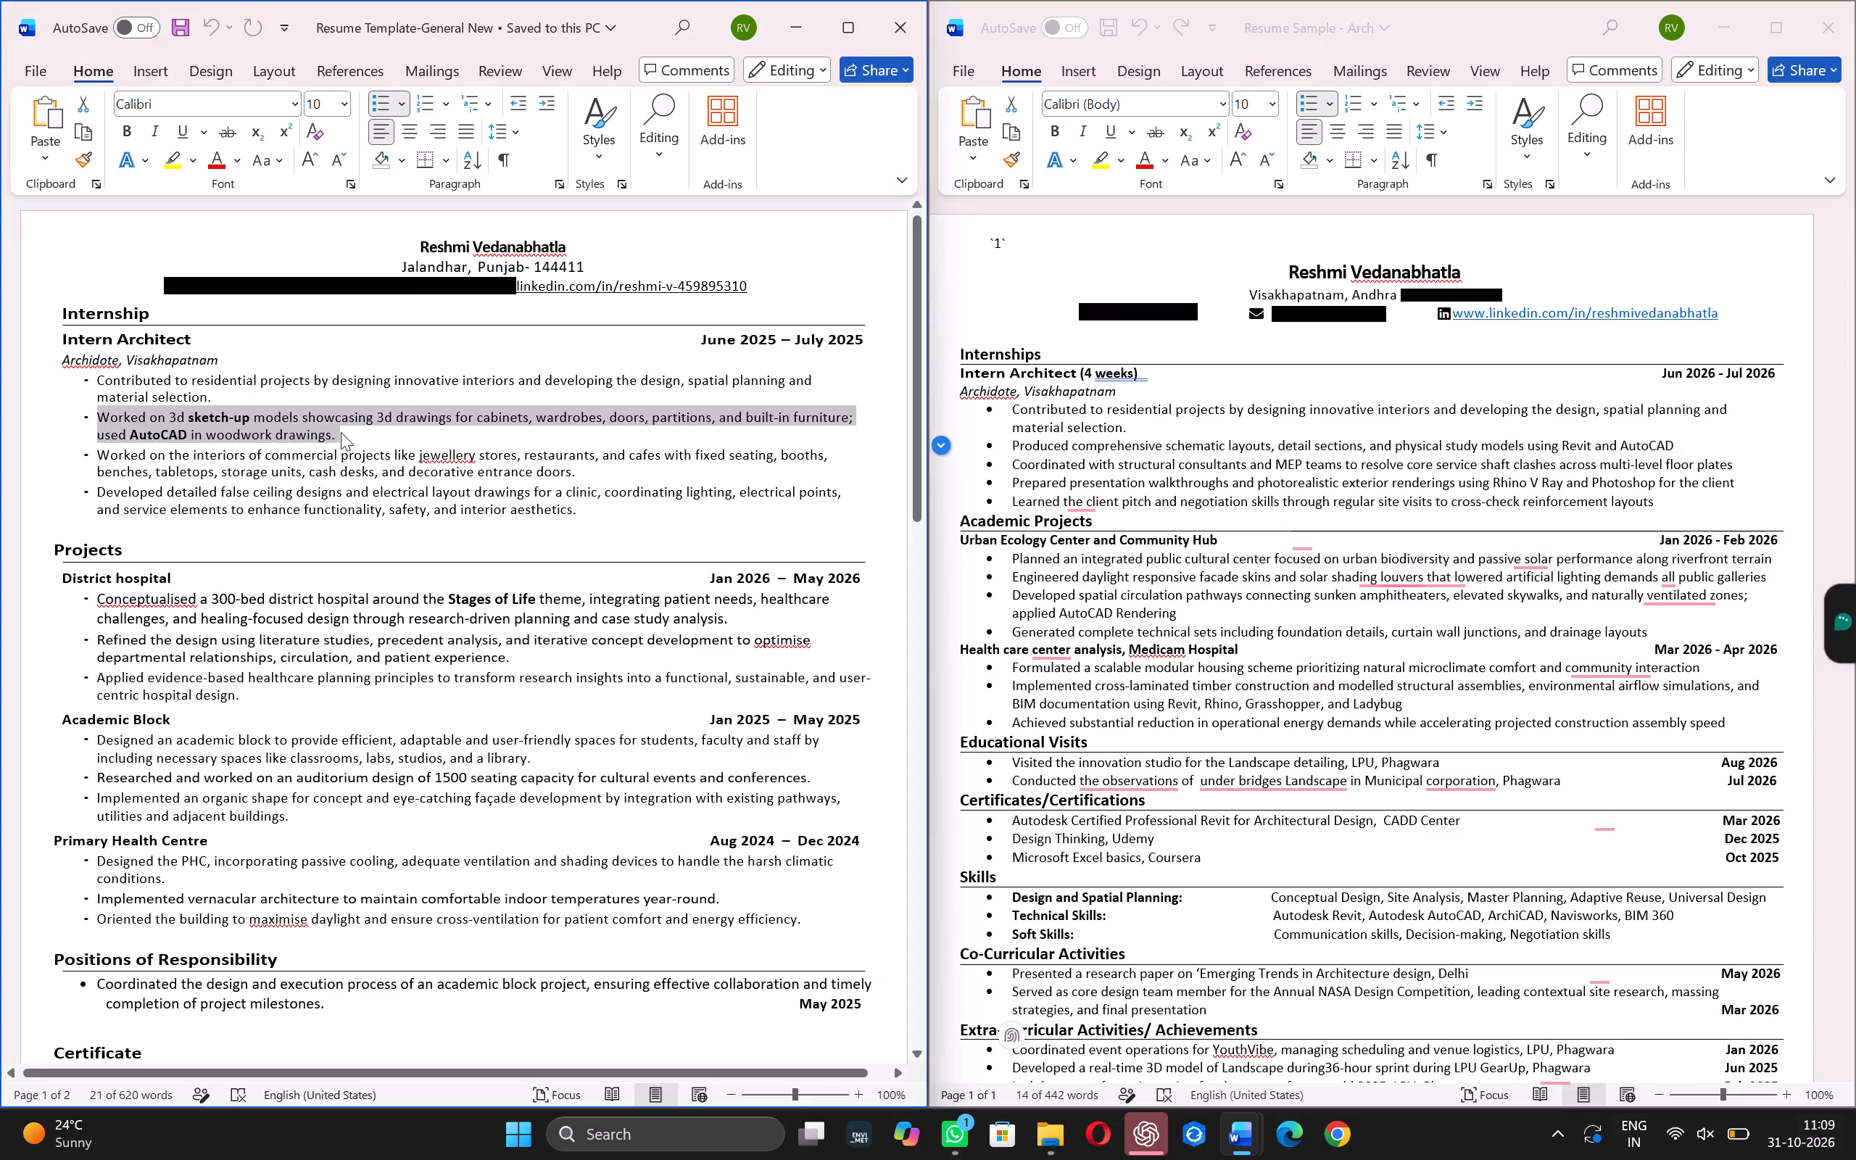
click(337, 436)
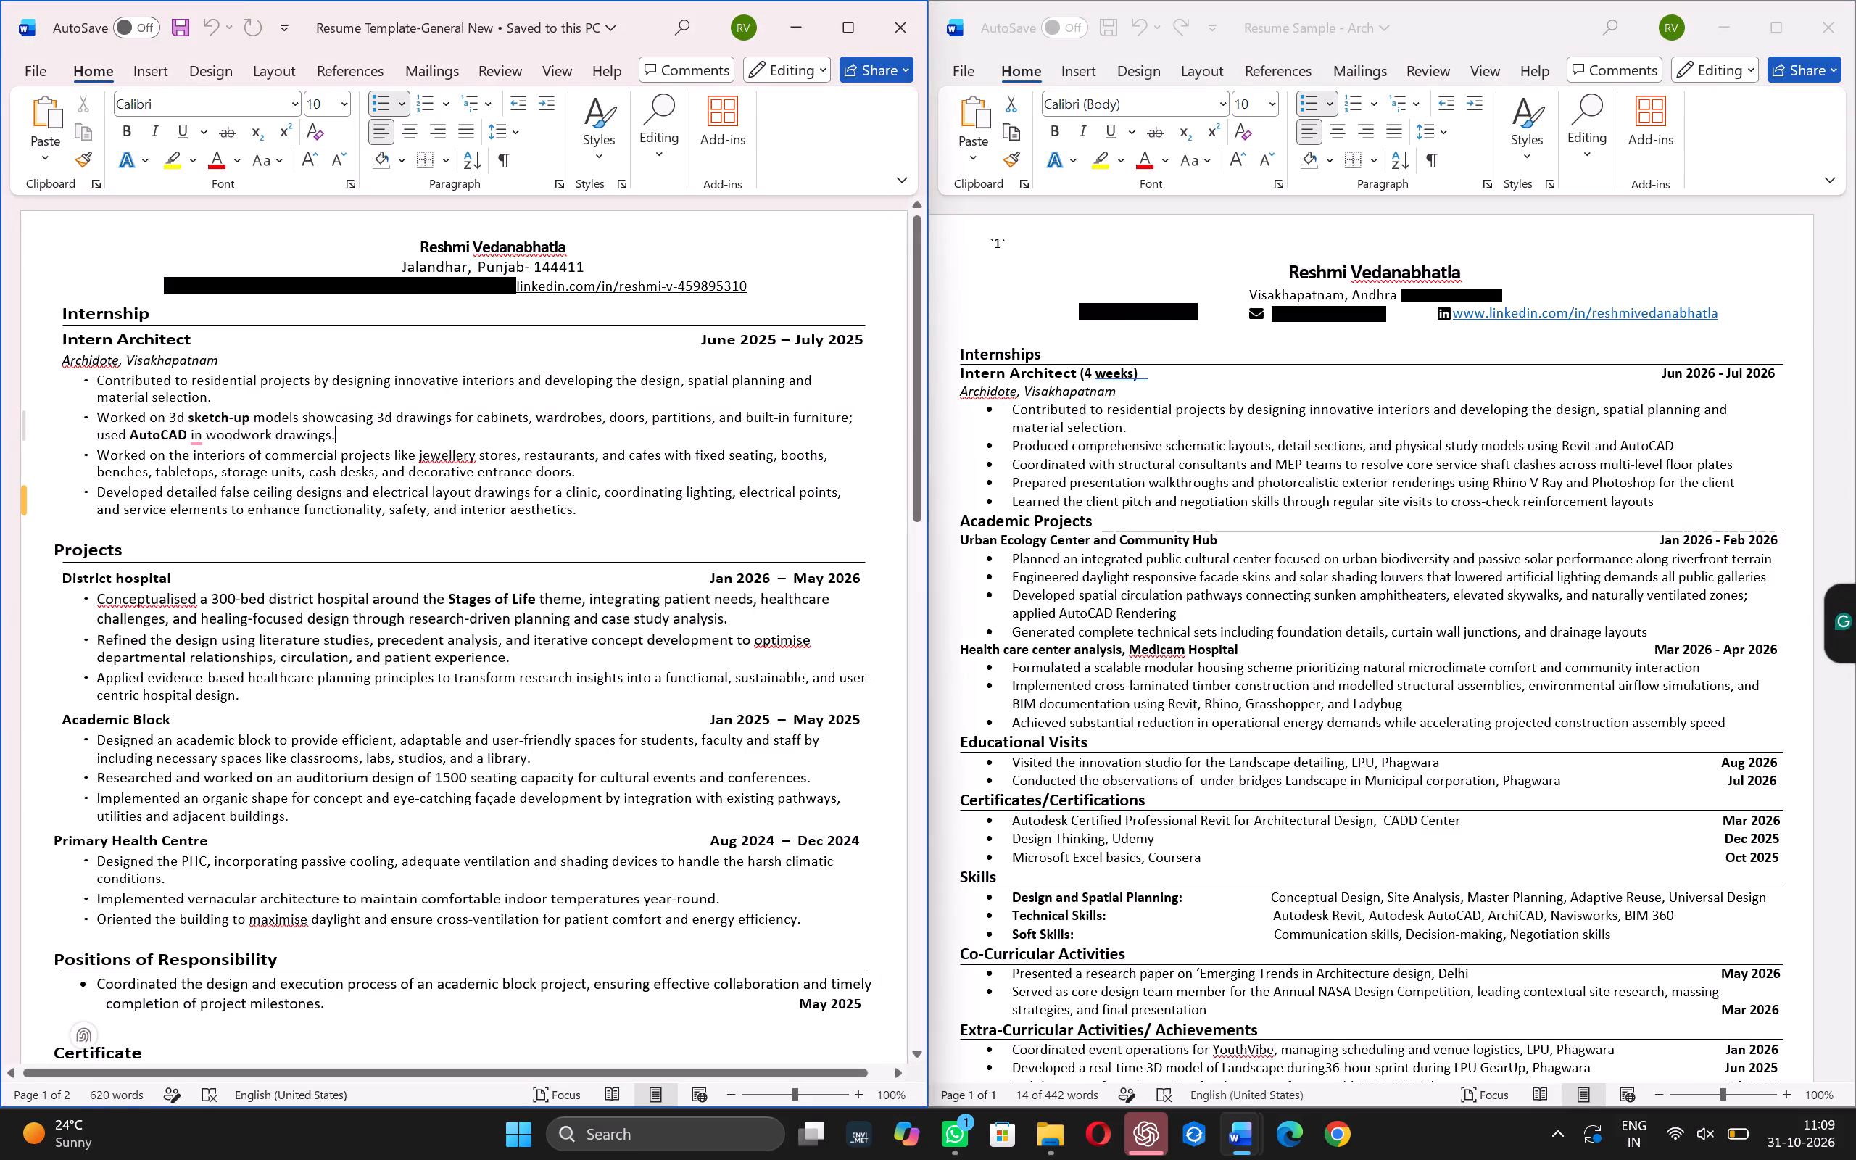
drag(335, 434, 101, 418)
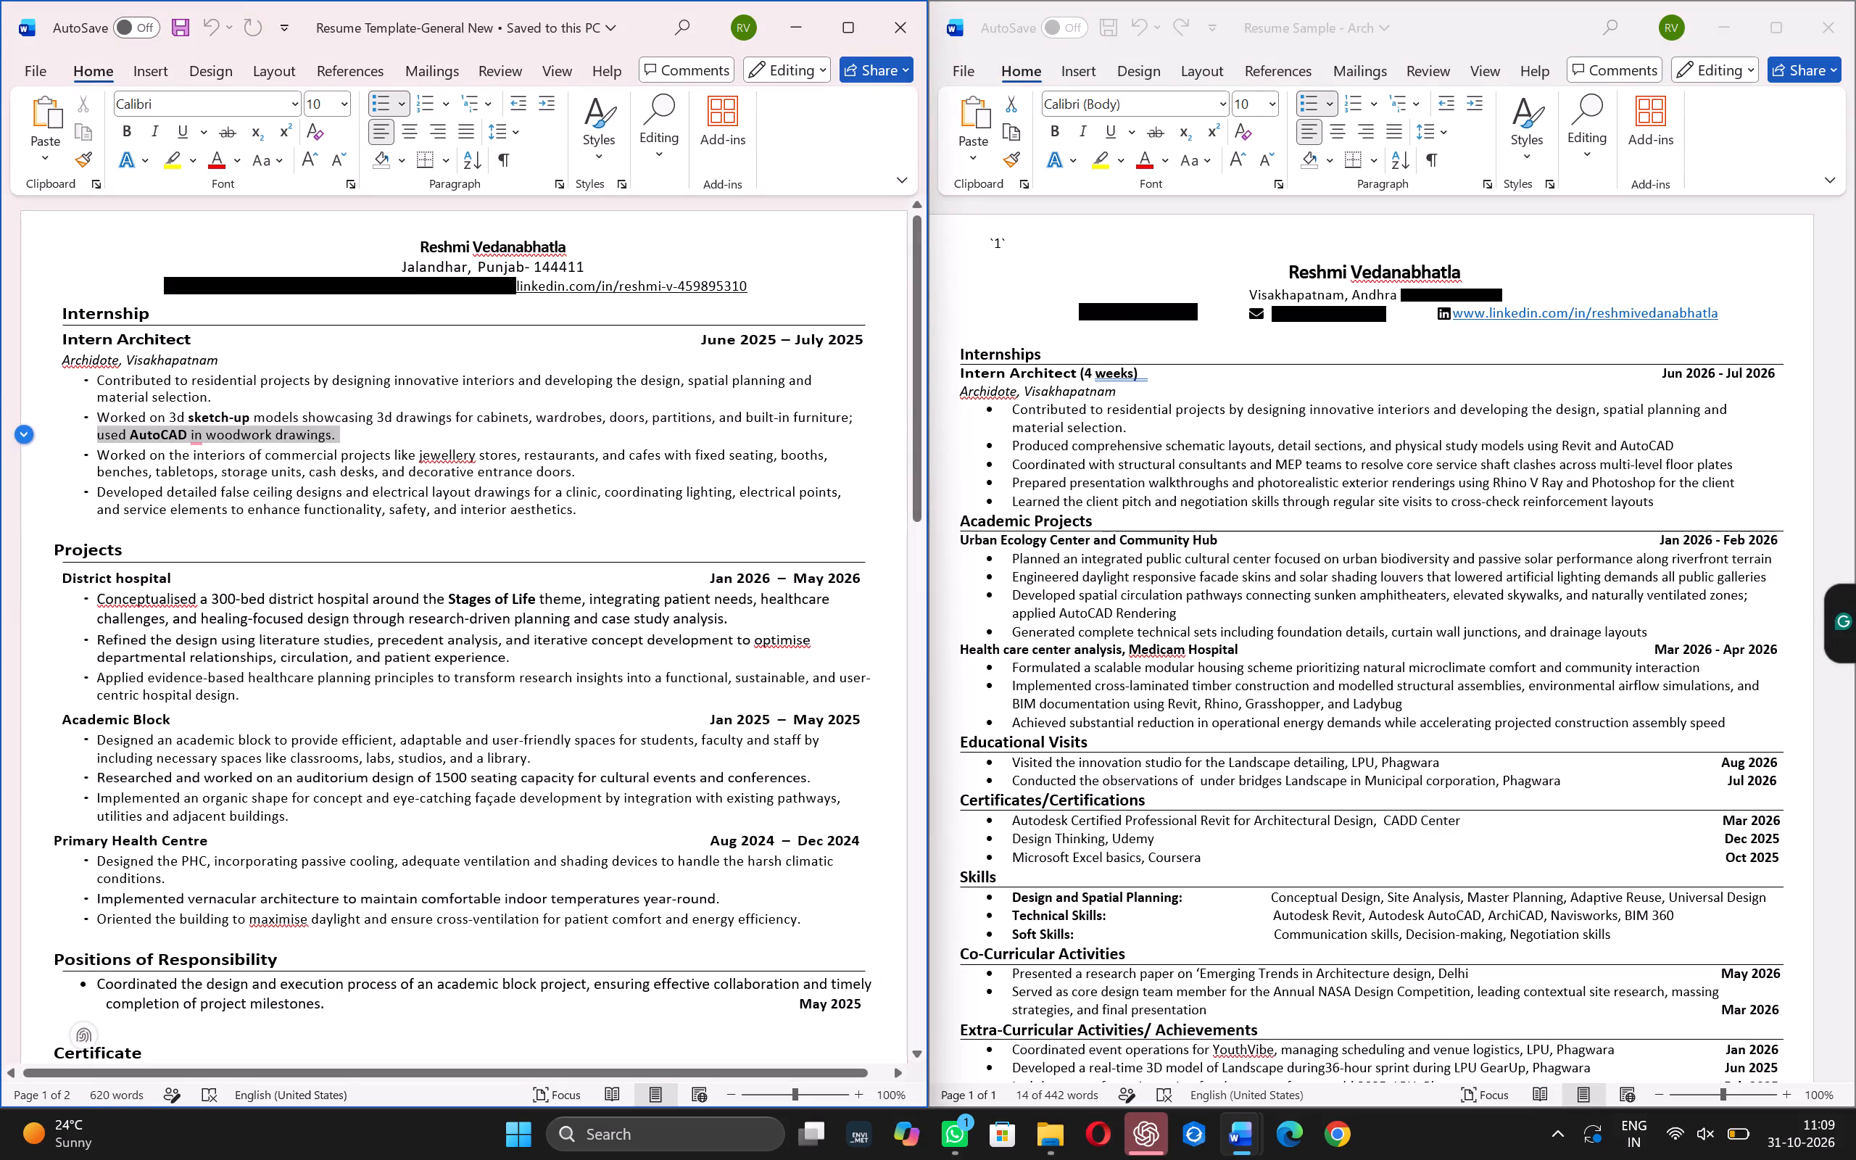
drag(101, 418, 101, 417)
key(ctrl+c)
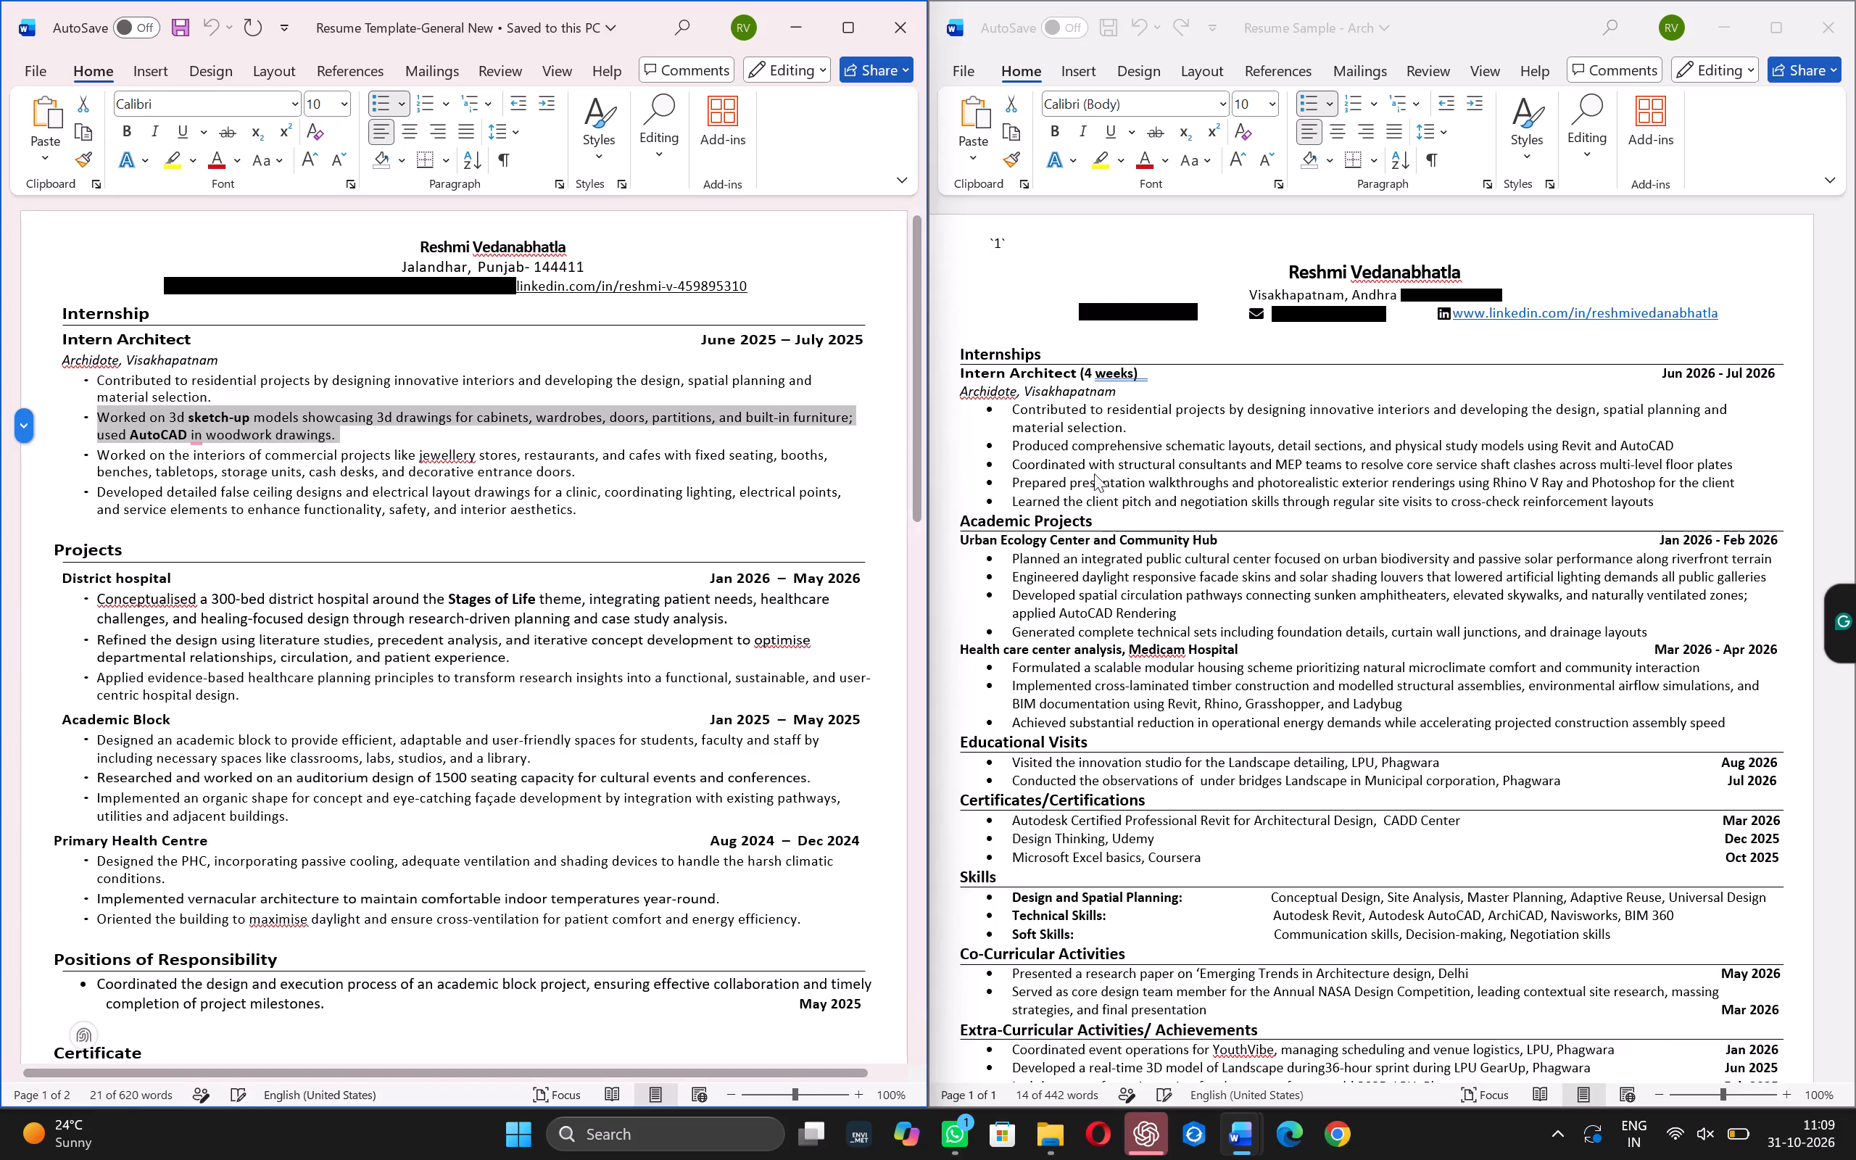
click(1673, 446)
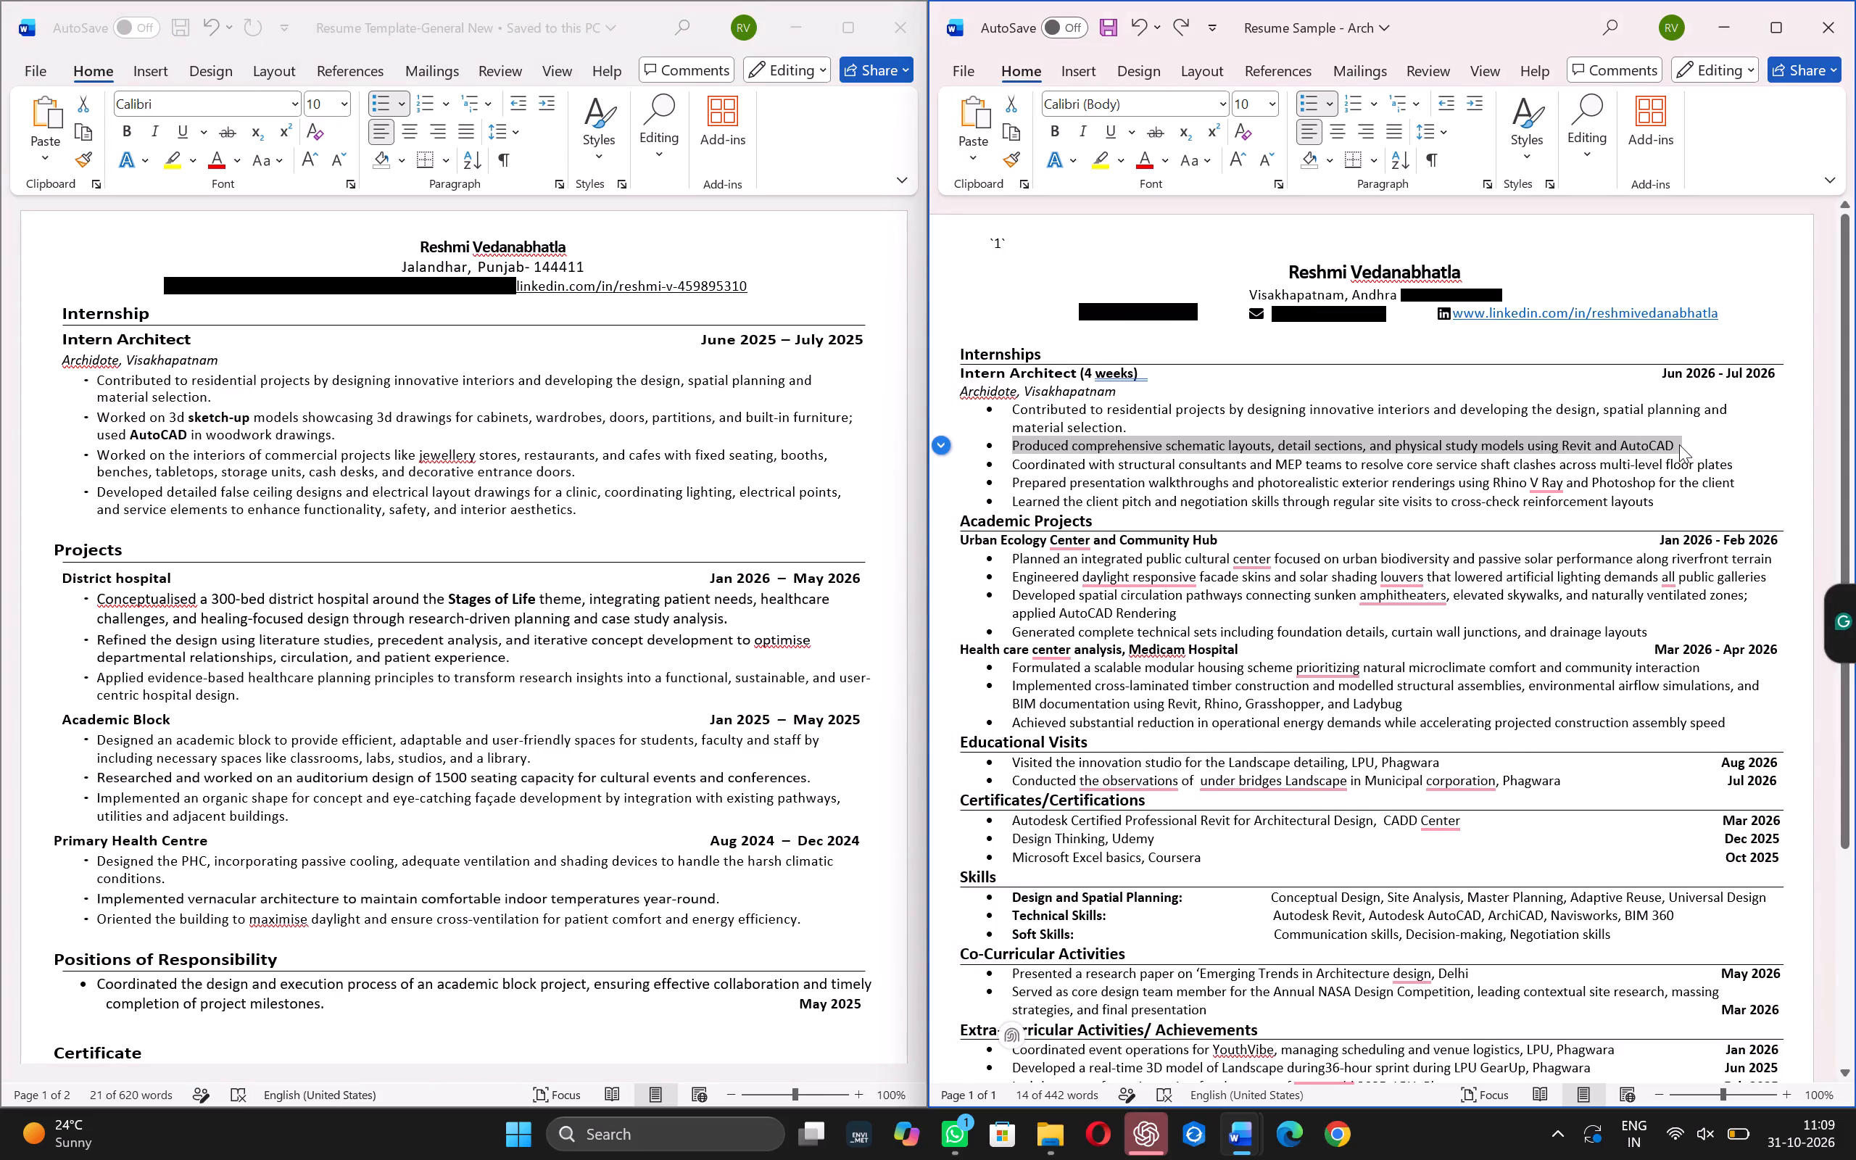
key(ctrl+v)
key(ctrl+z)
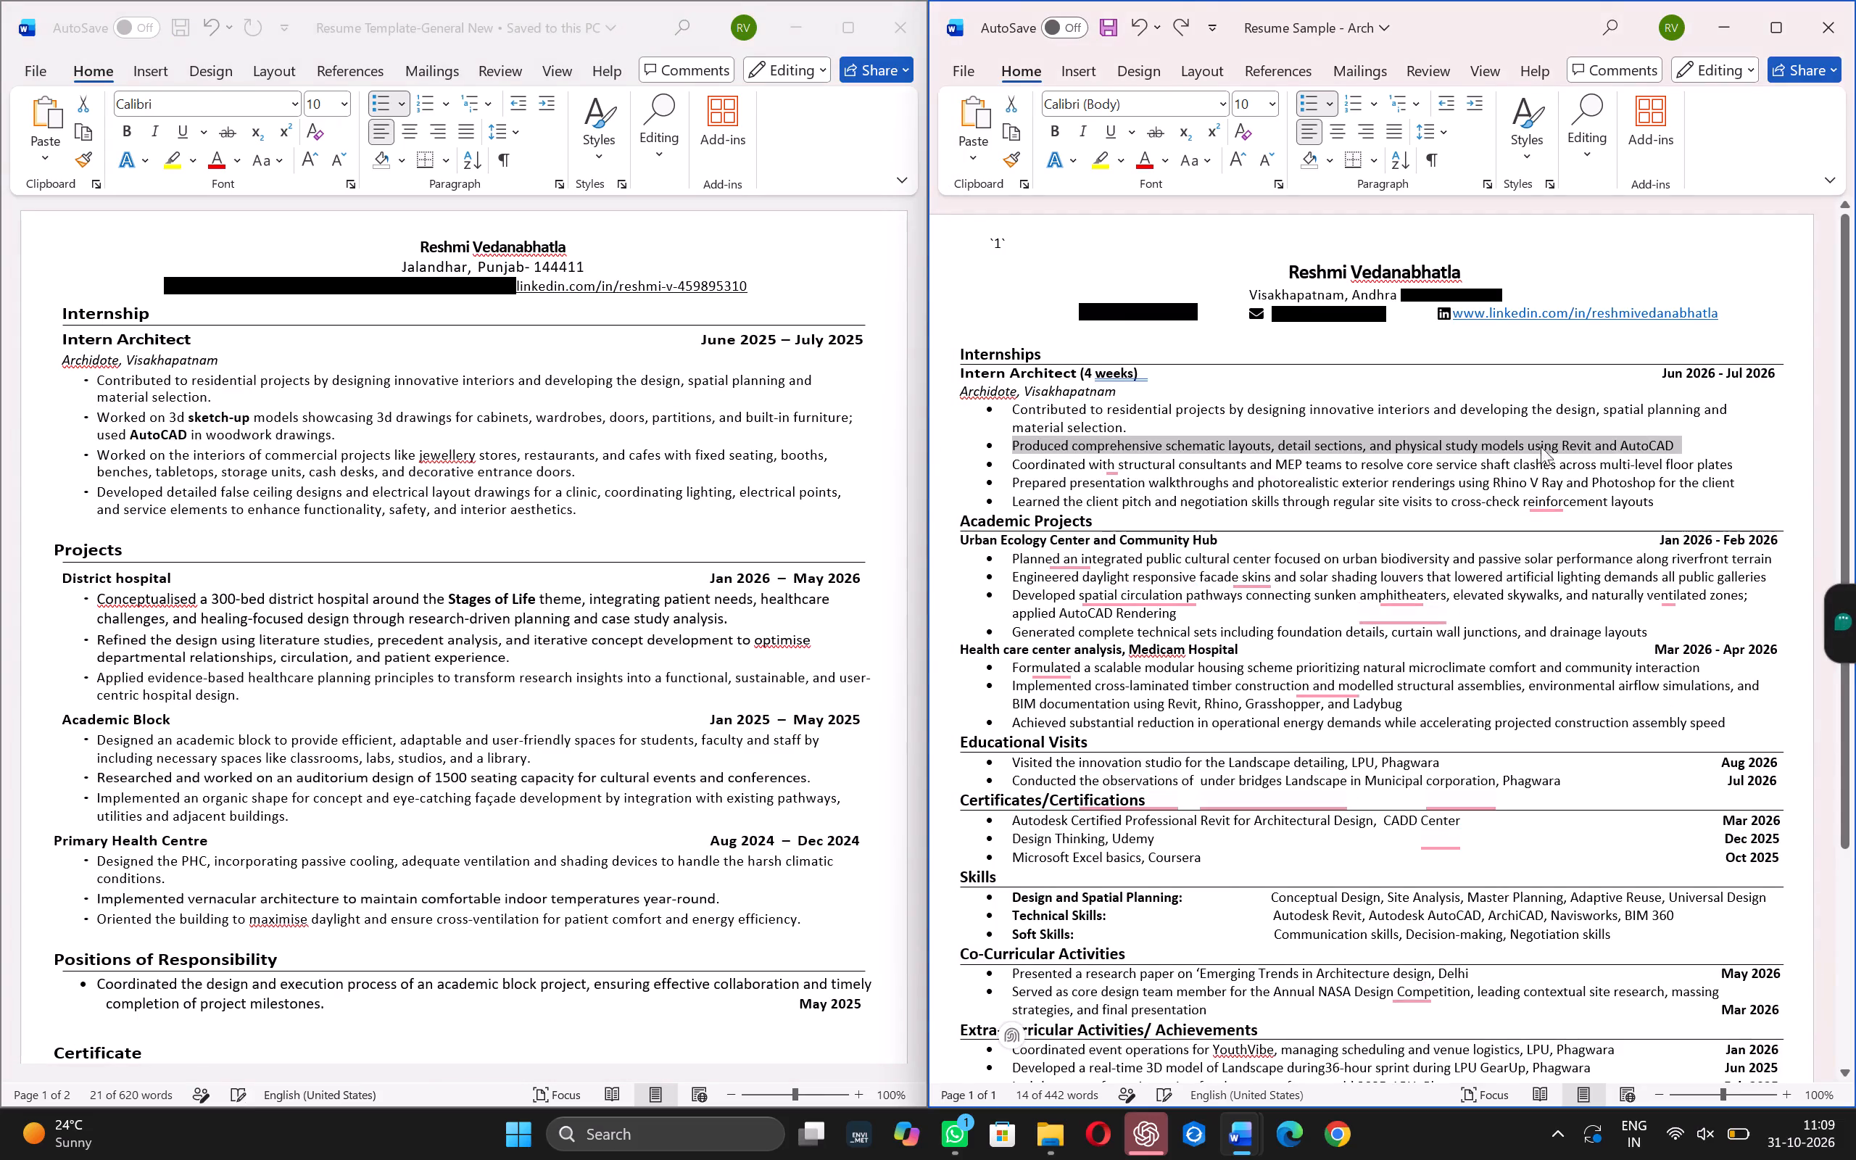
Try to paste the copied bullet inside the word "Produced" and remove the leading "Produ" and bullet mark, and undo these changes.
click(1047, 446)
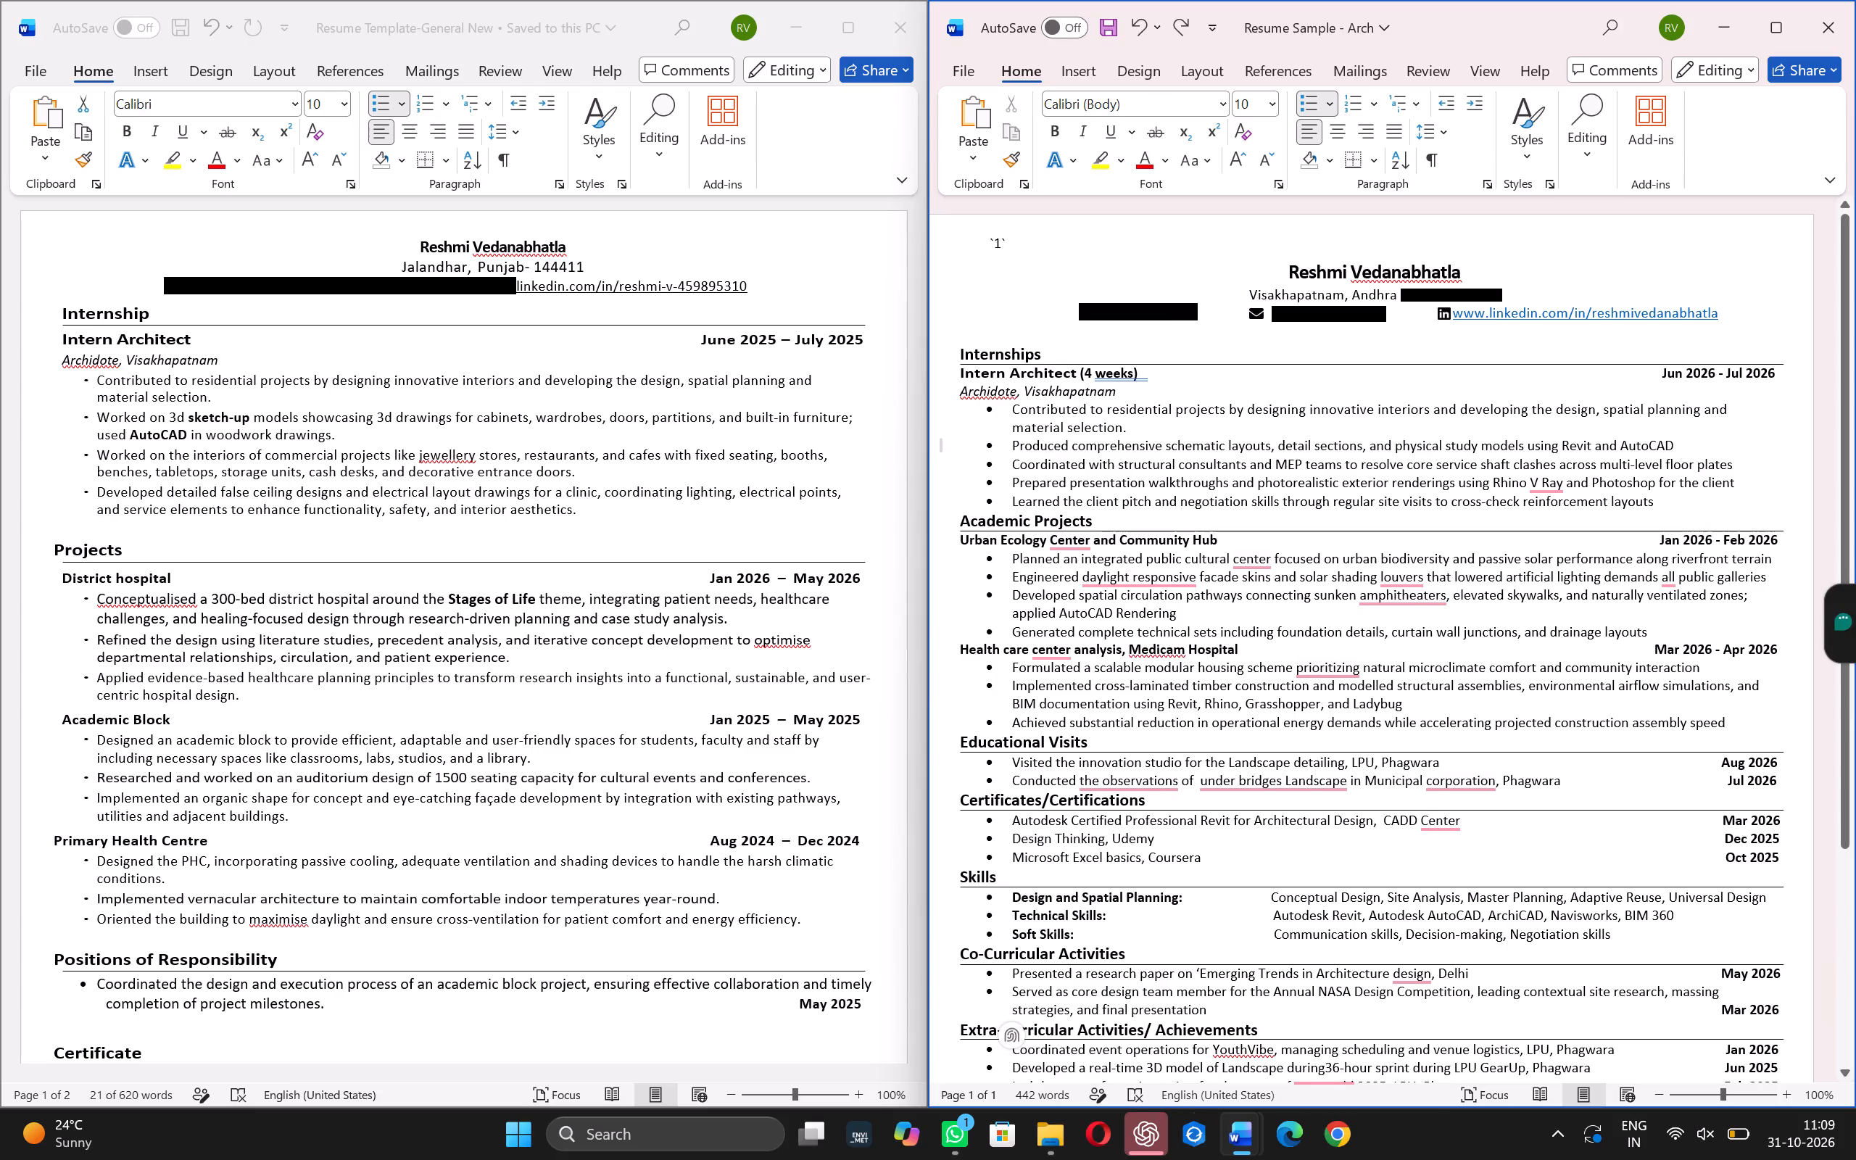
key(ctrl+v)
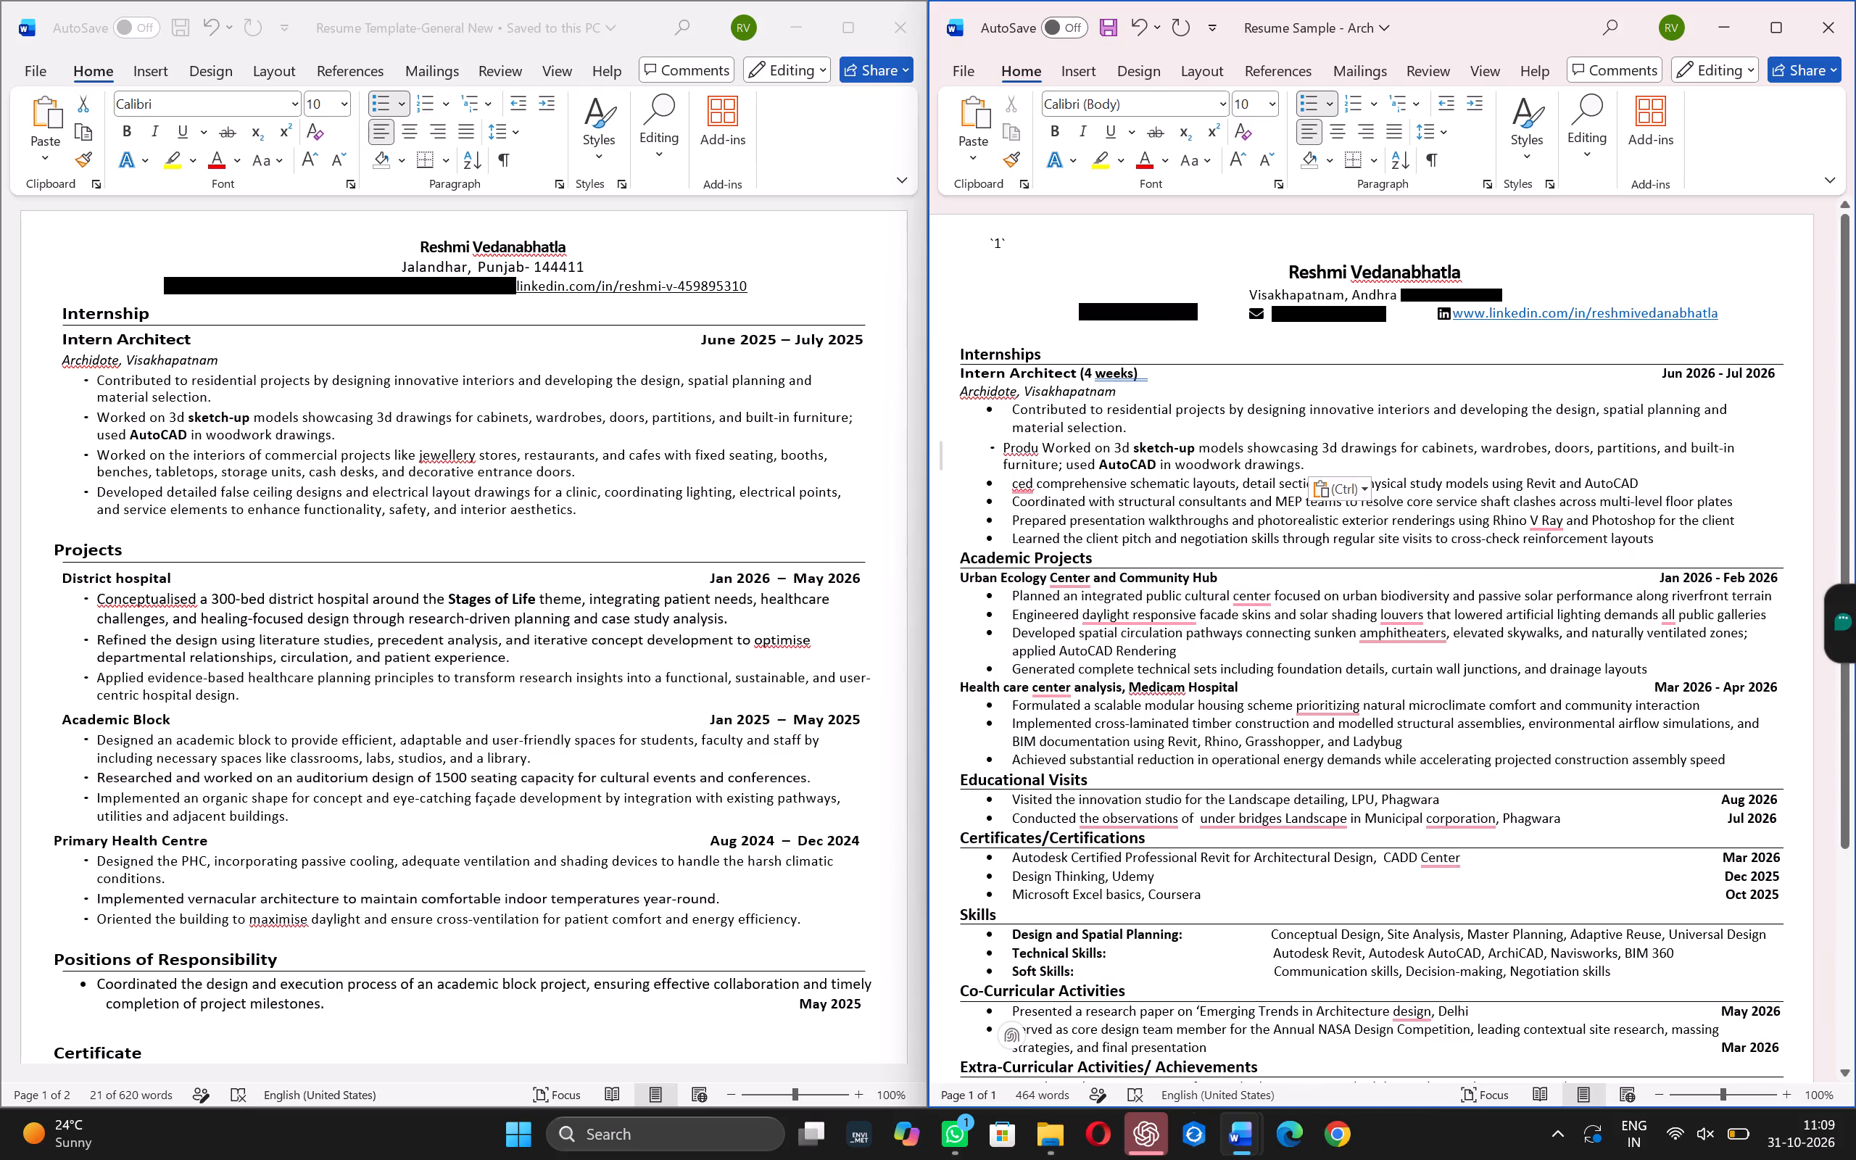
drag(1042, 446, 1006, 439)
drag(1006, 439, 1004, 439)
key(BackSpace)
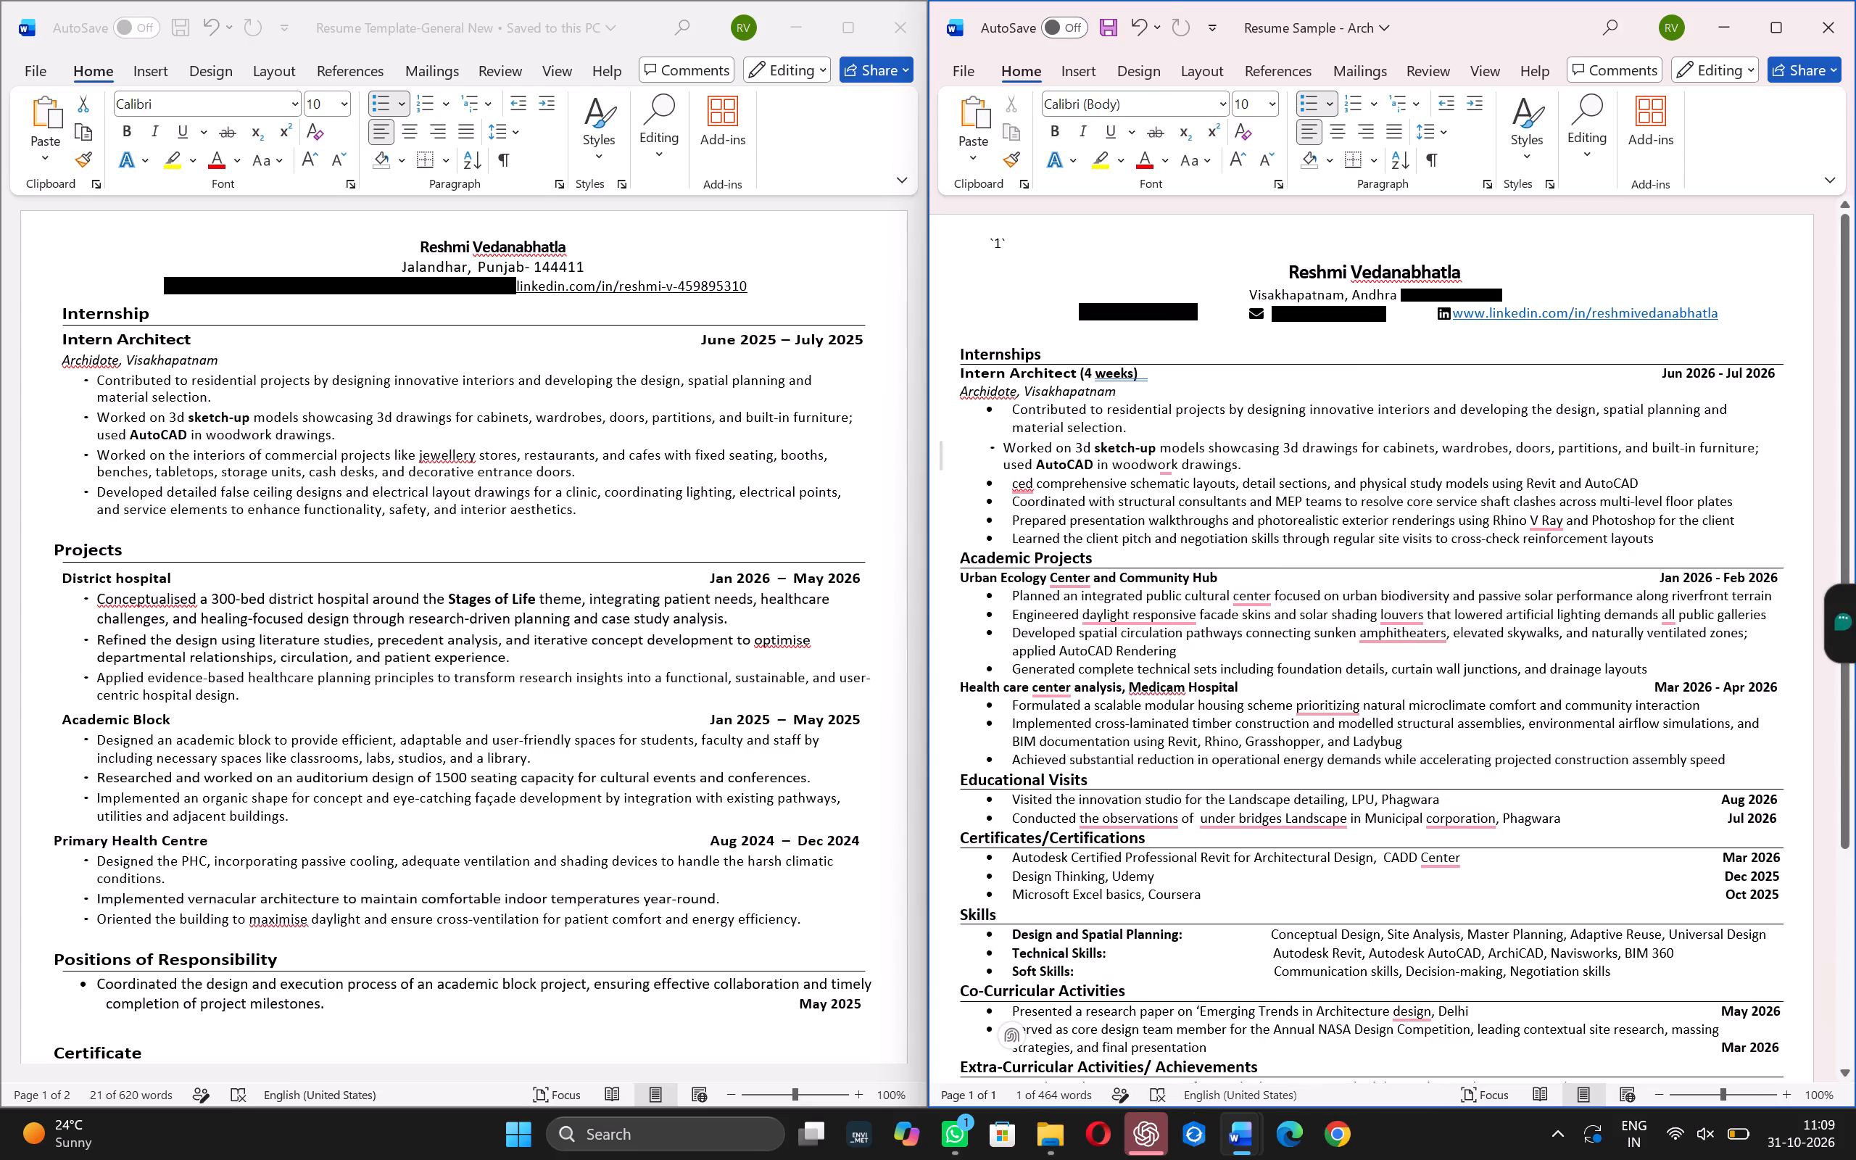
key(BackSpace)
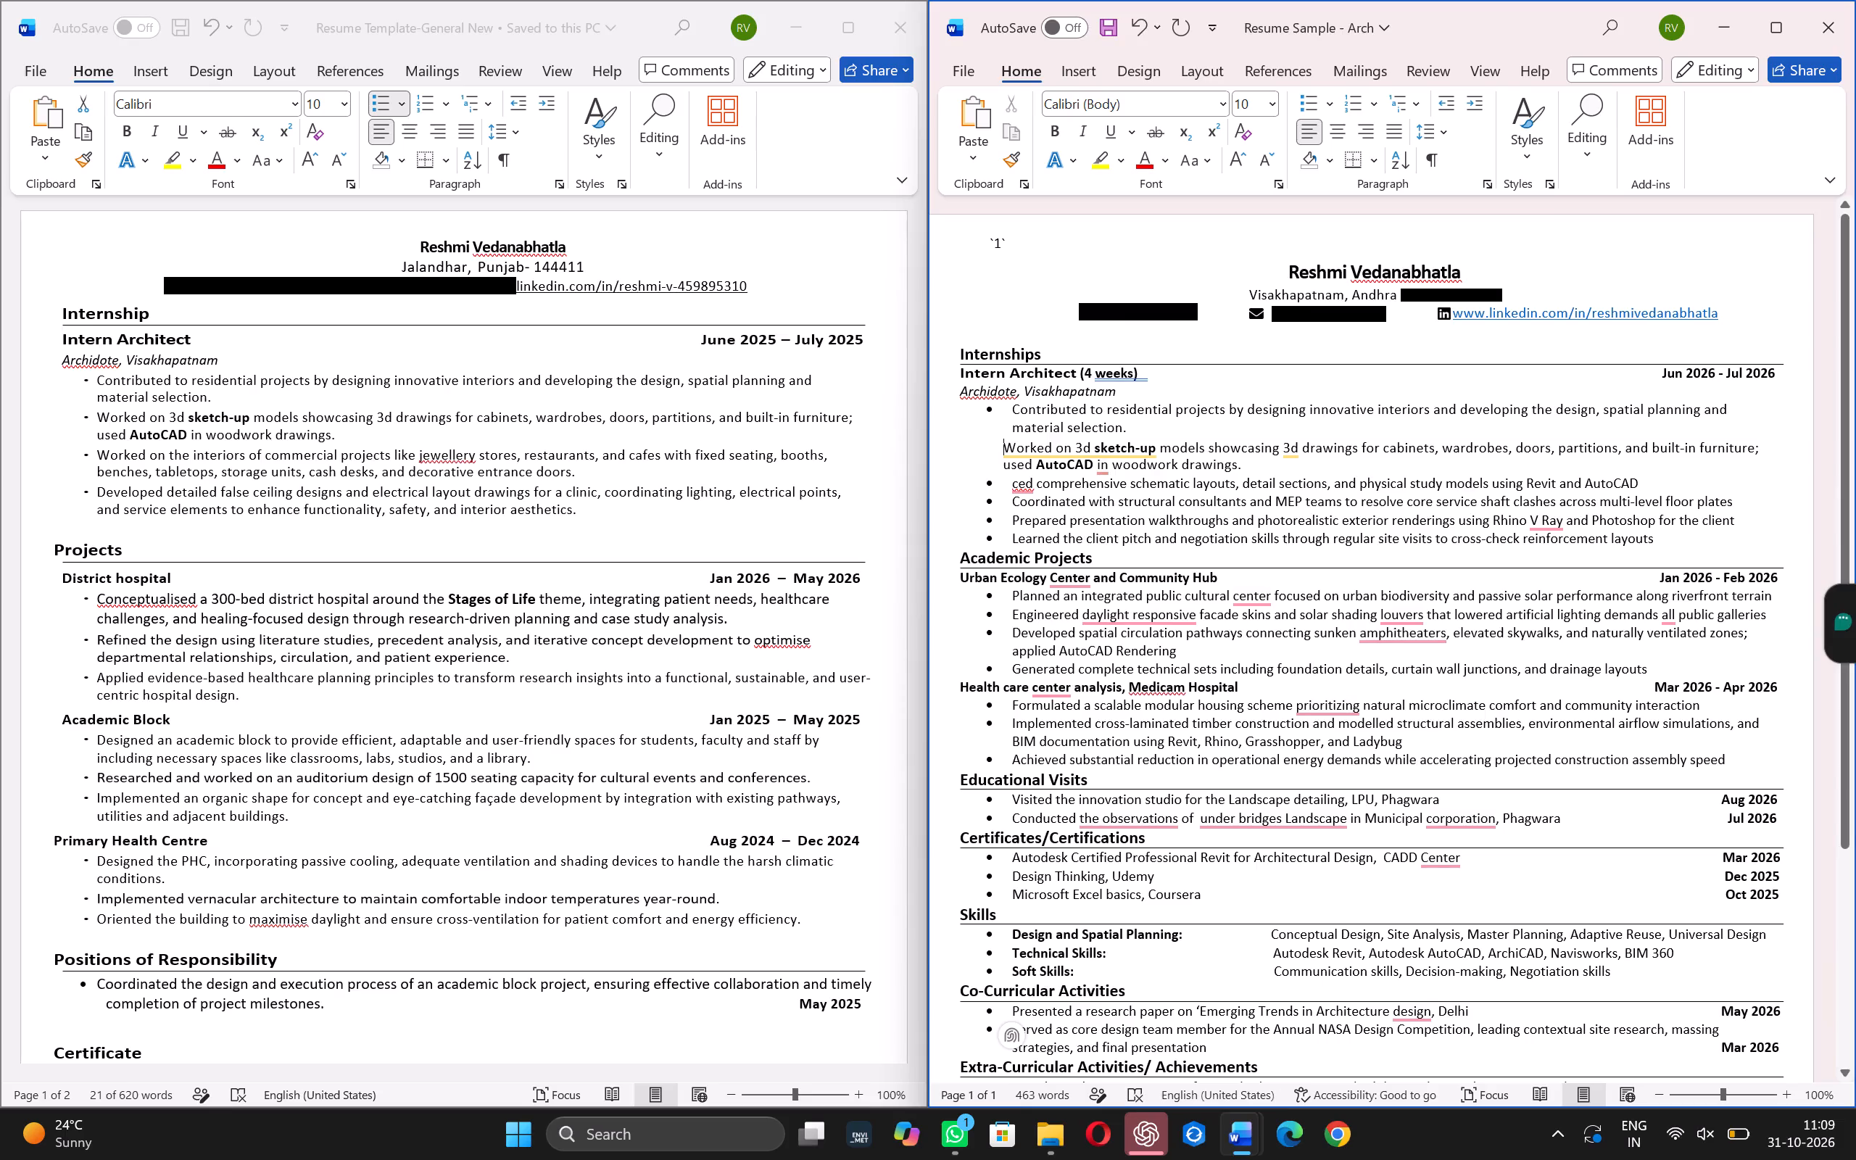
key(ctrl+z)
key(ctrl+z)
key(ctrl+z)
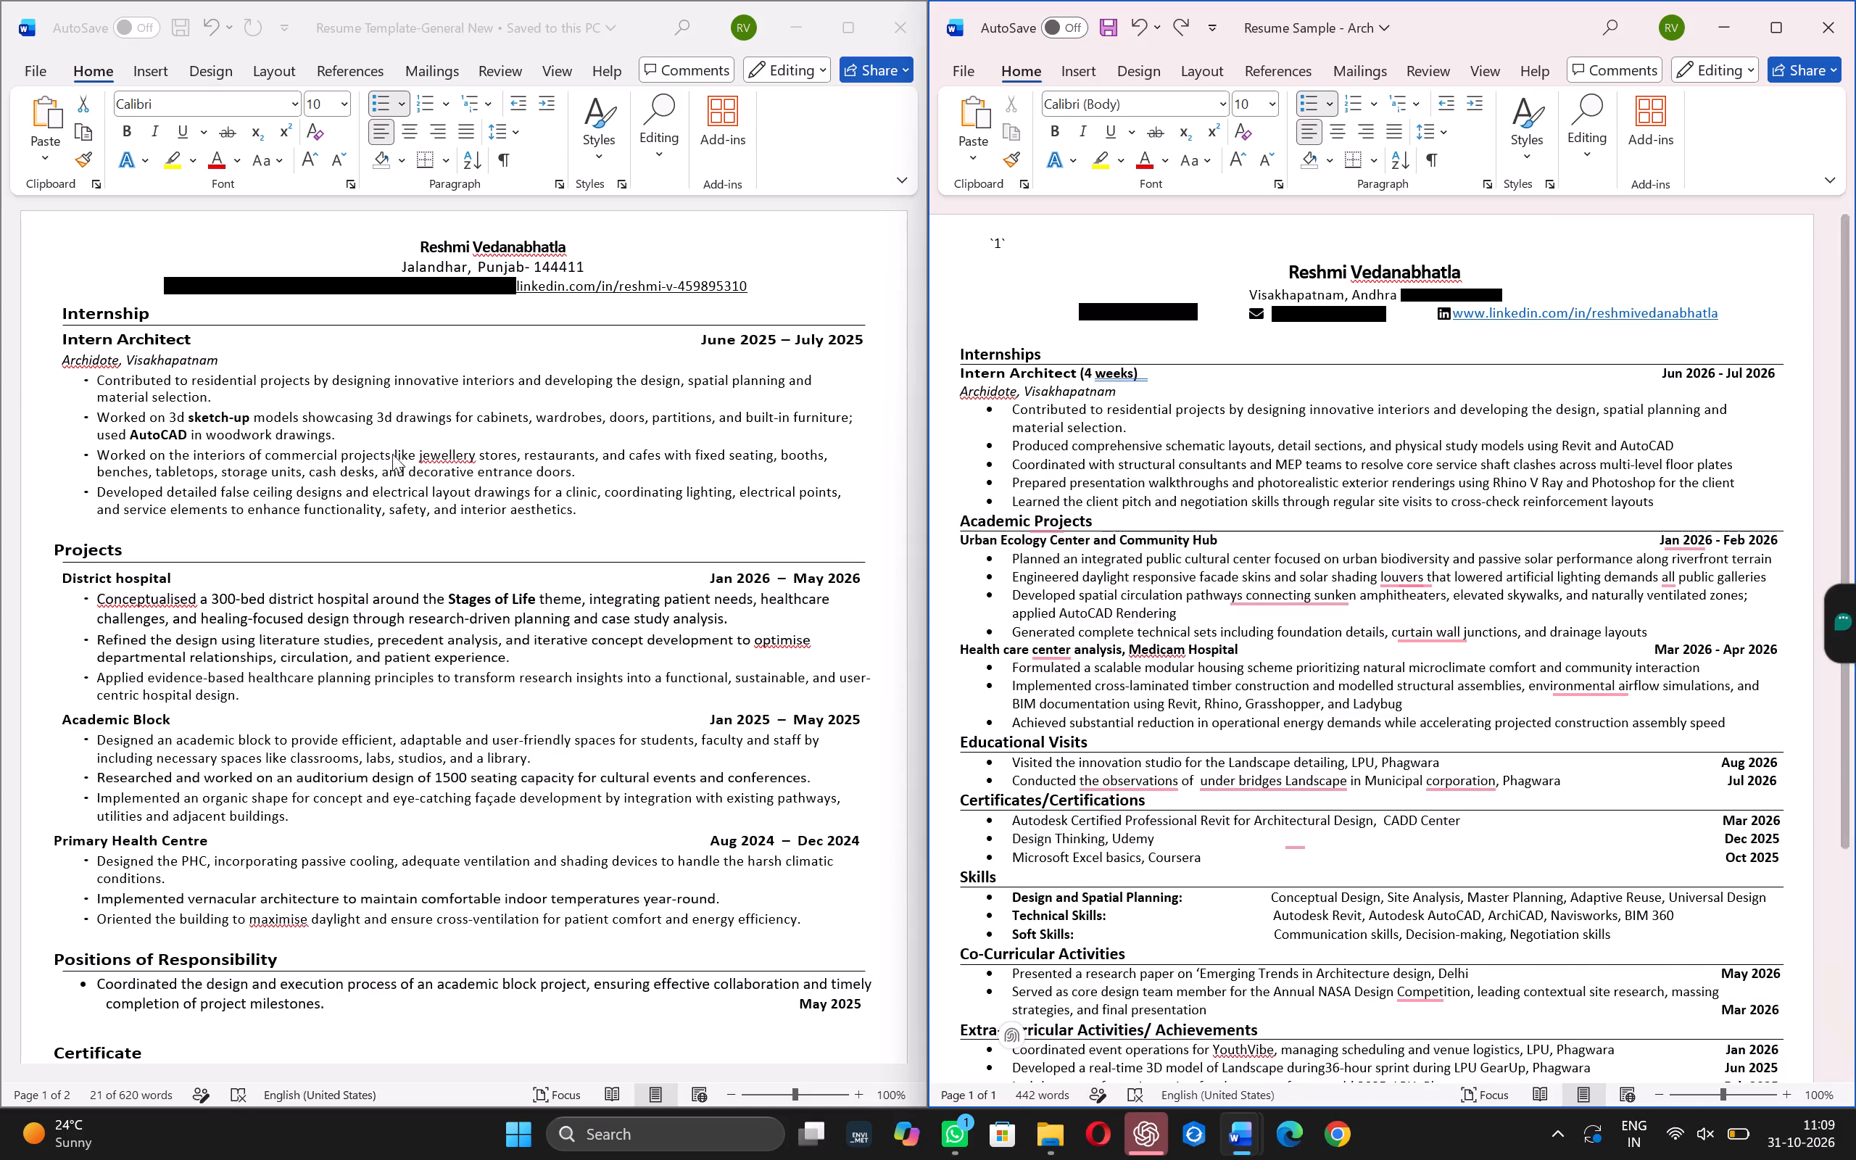
Replace the "Produced comprehensive schematic layouts" bullet text with the general resume's text from "sketch-up" through "woodwork drawings.", deleting the leftover old wording.
click(344, 437)
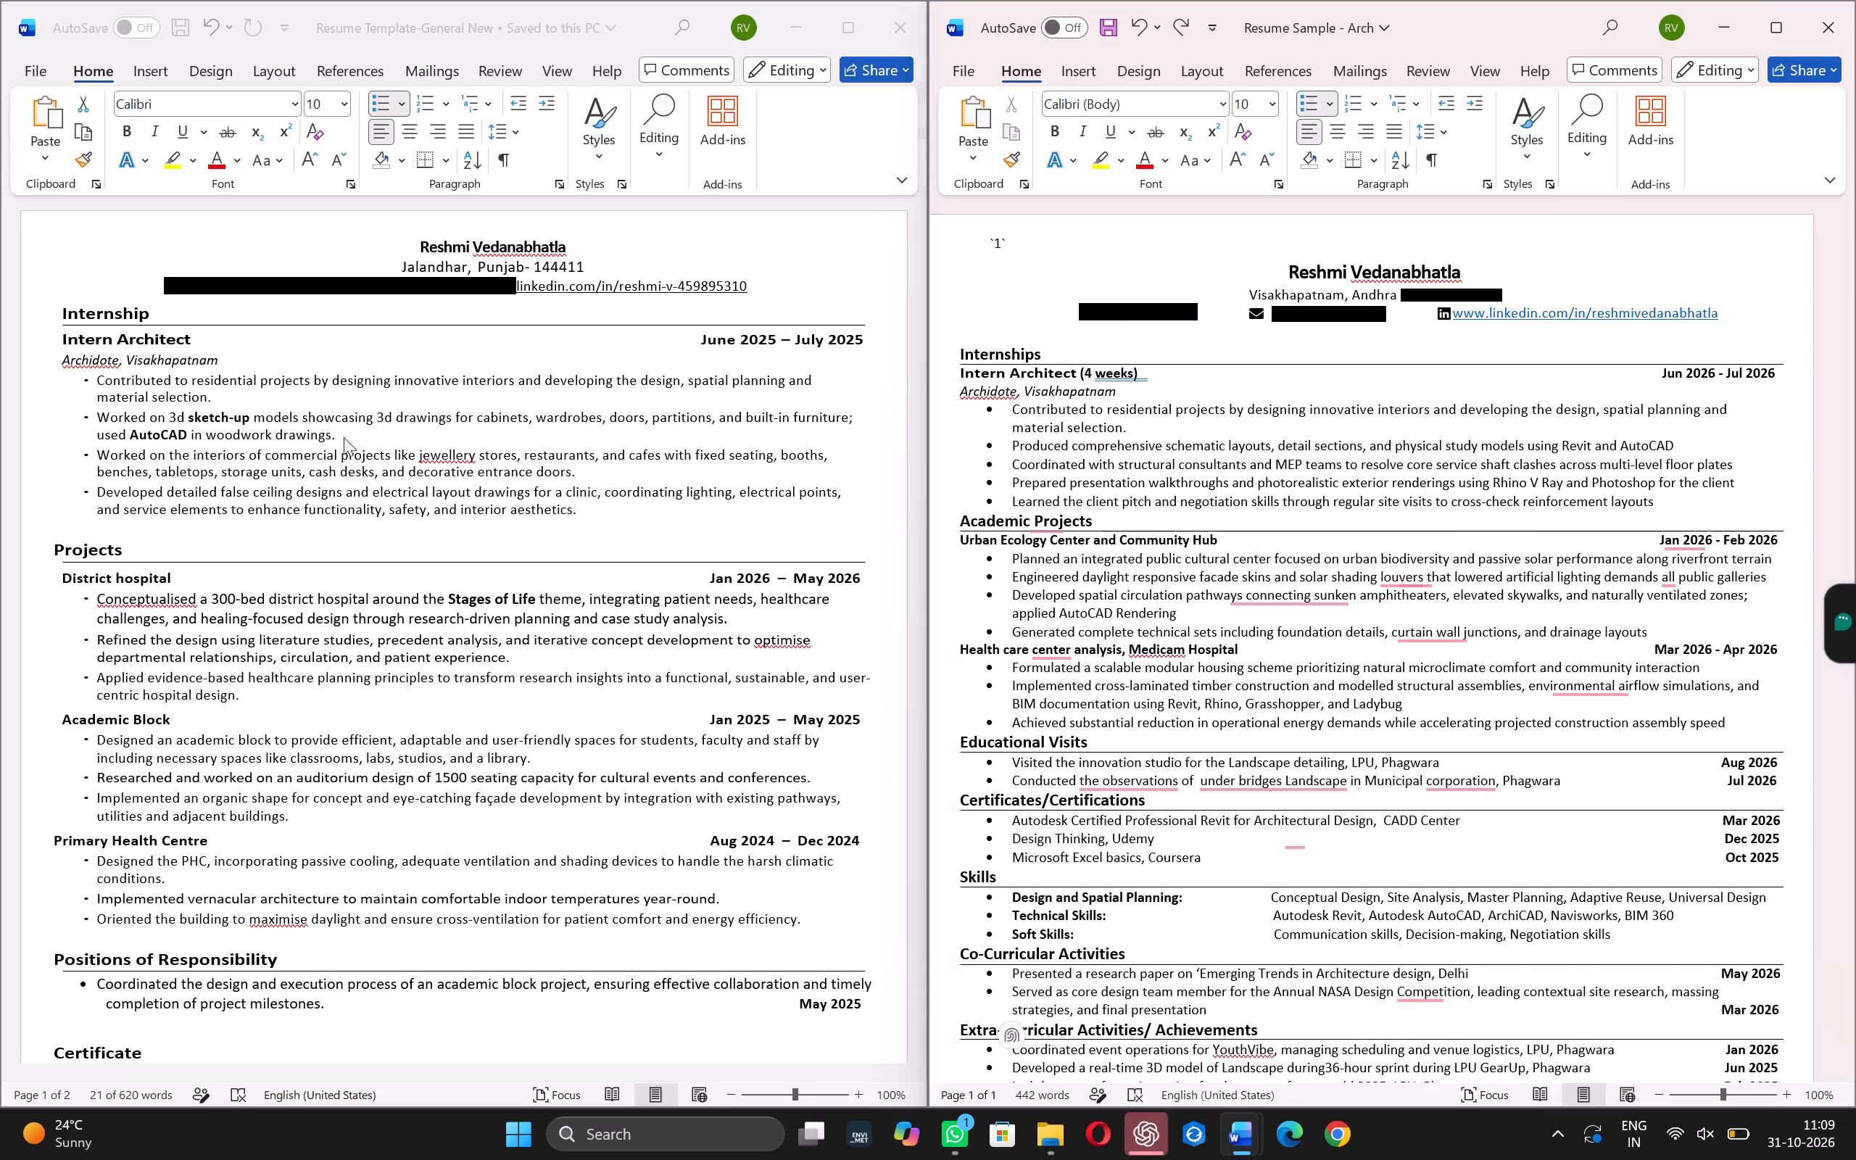
click(335, 439)
drag(334, 439, 221, 411)
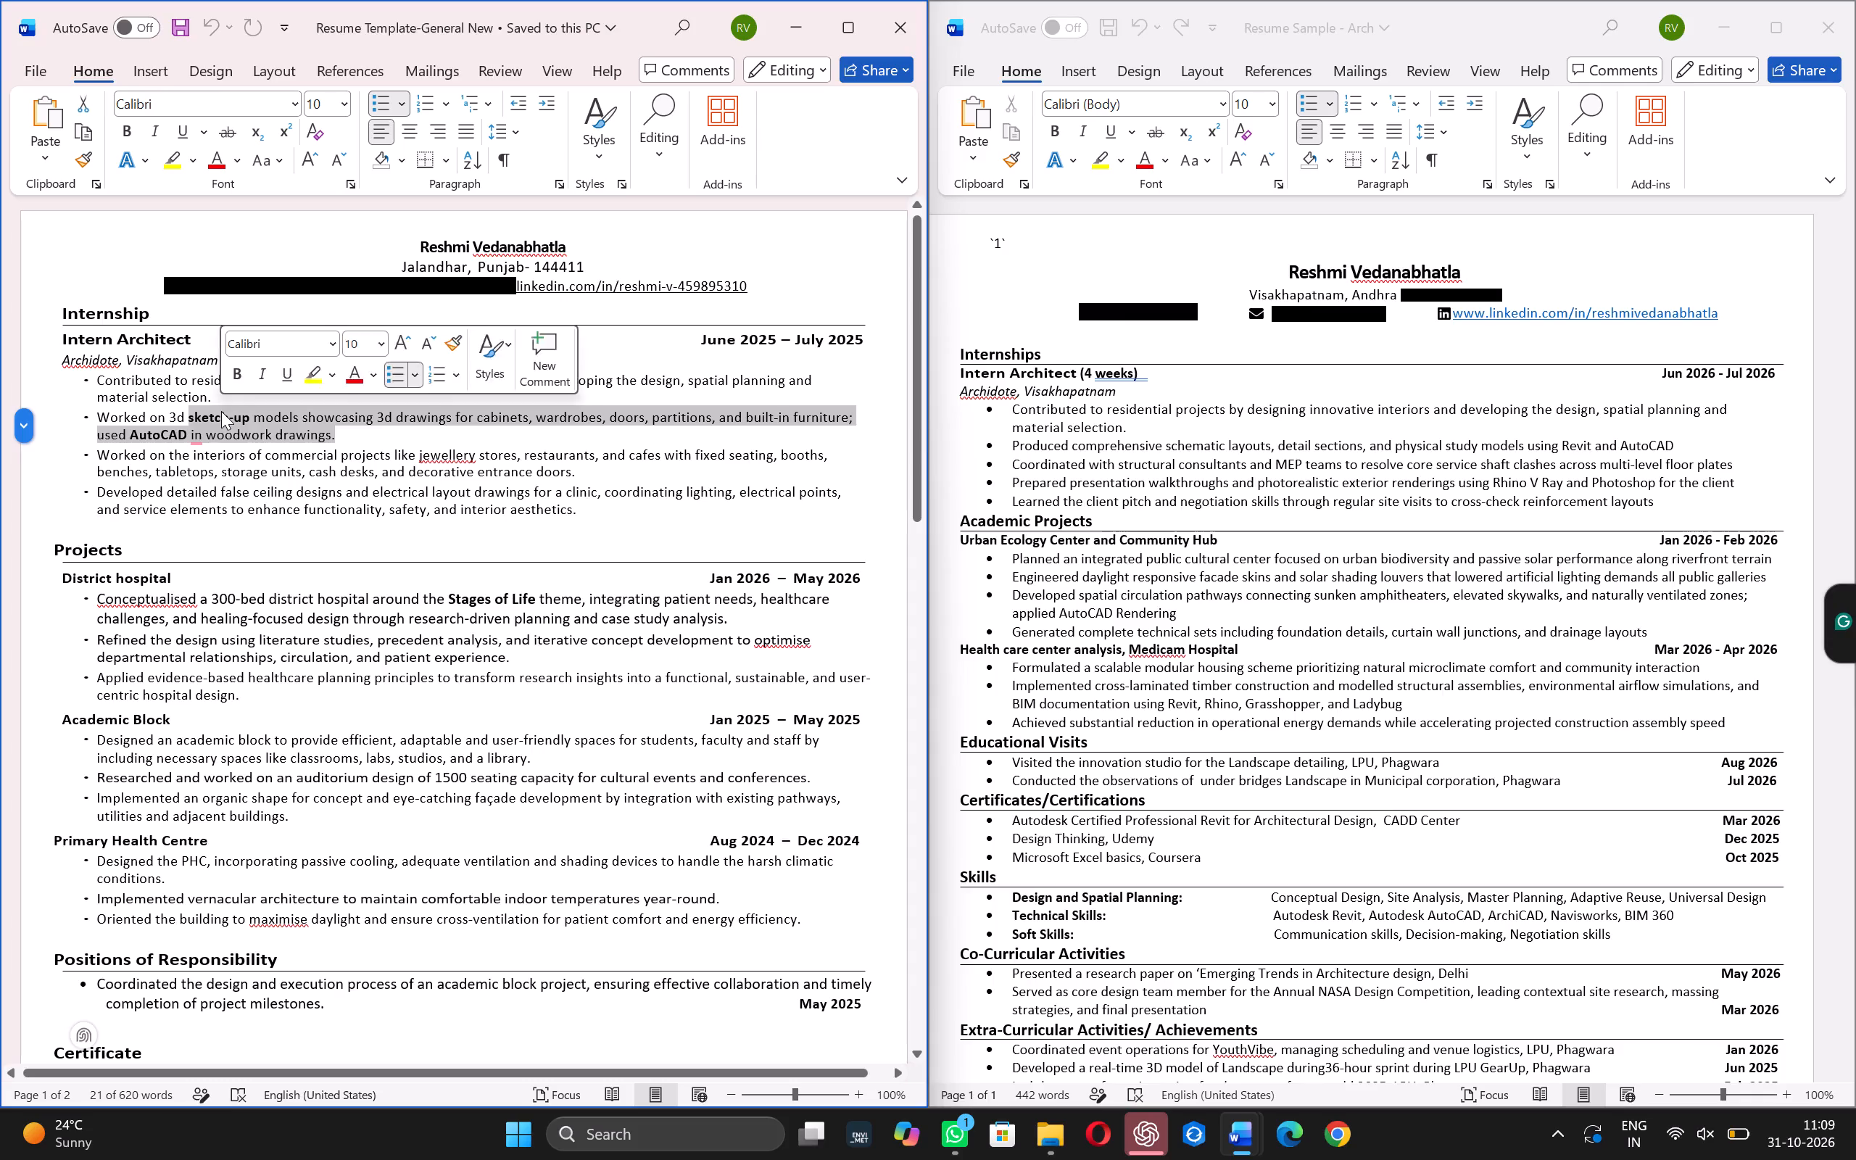
key(ctrl+c)
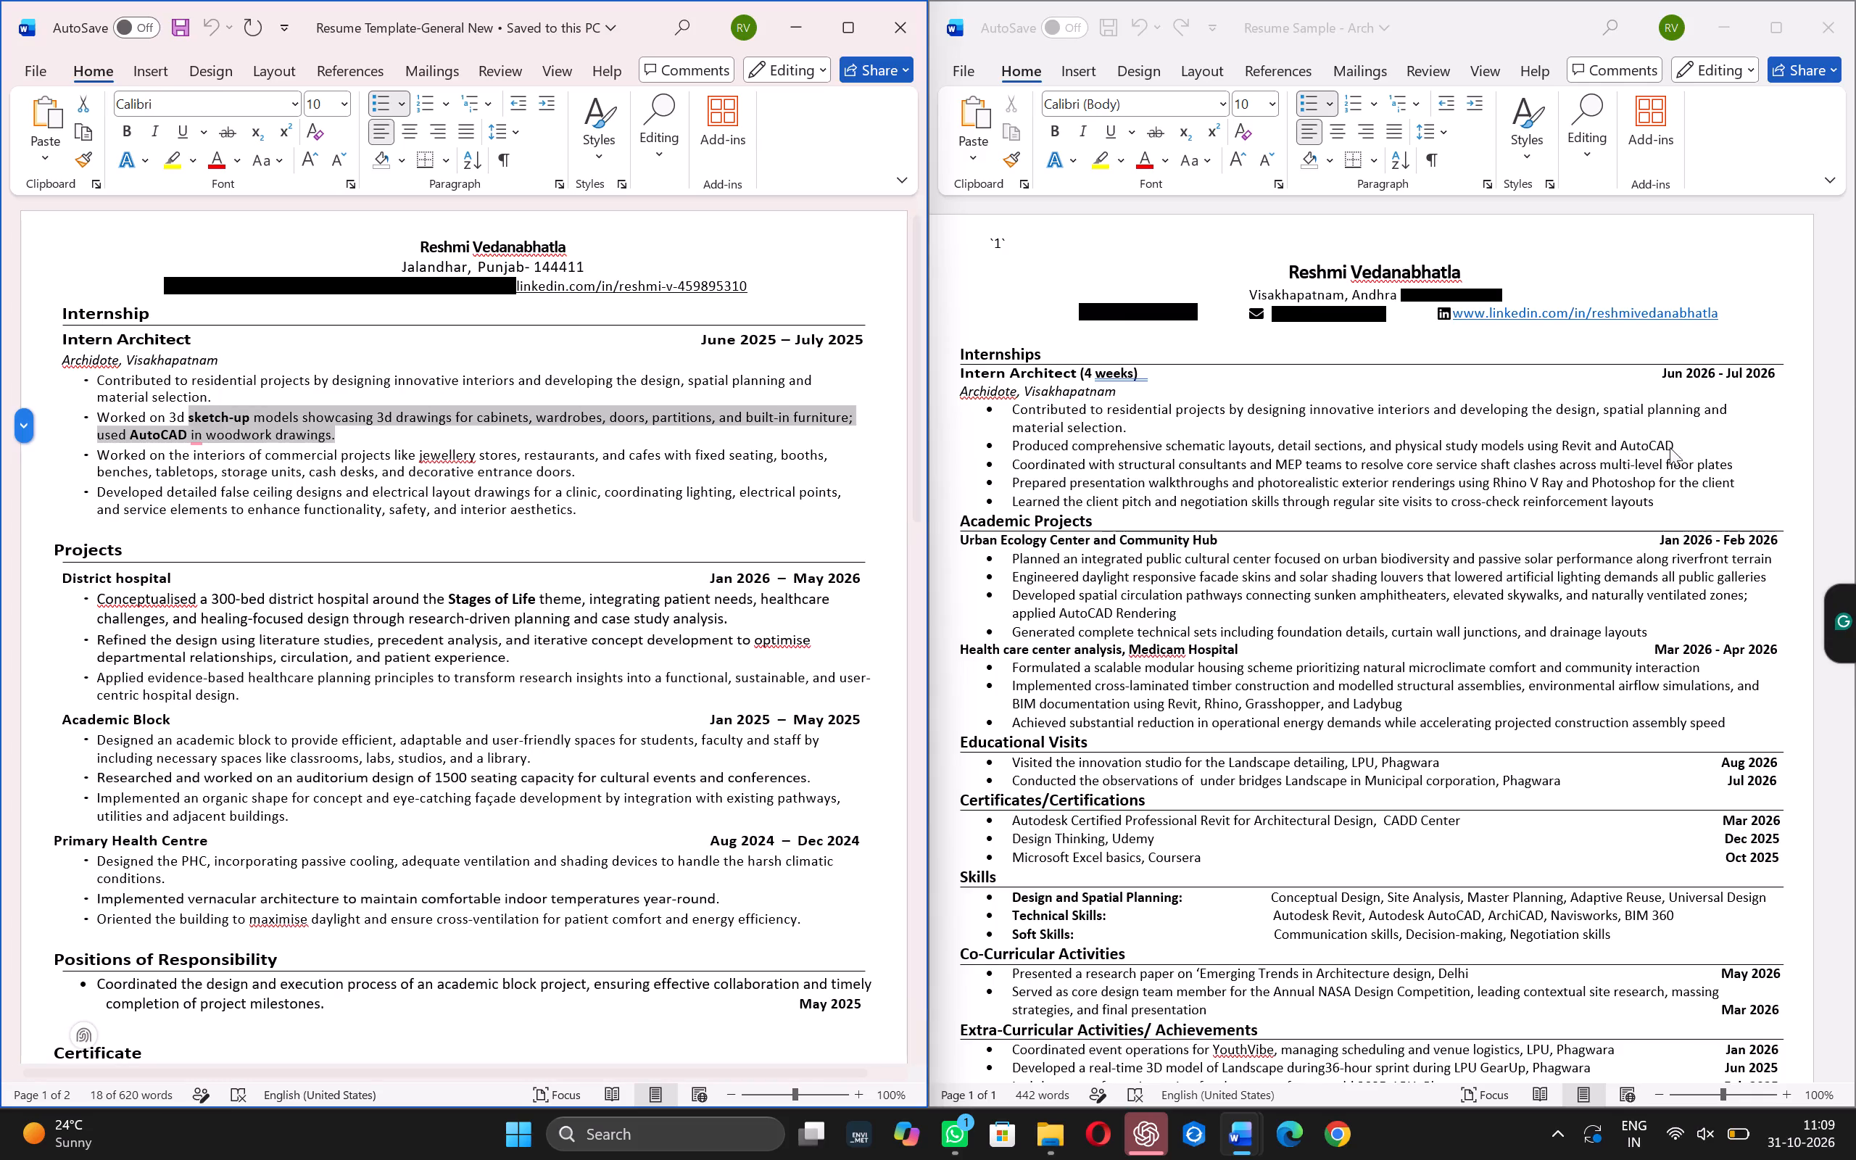
click(1673, 447)
drag(1673, 447, 1328, 442)
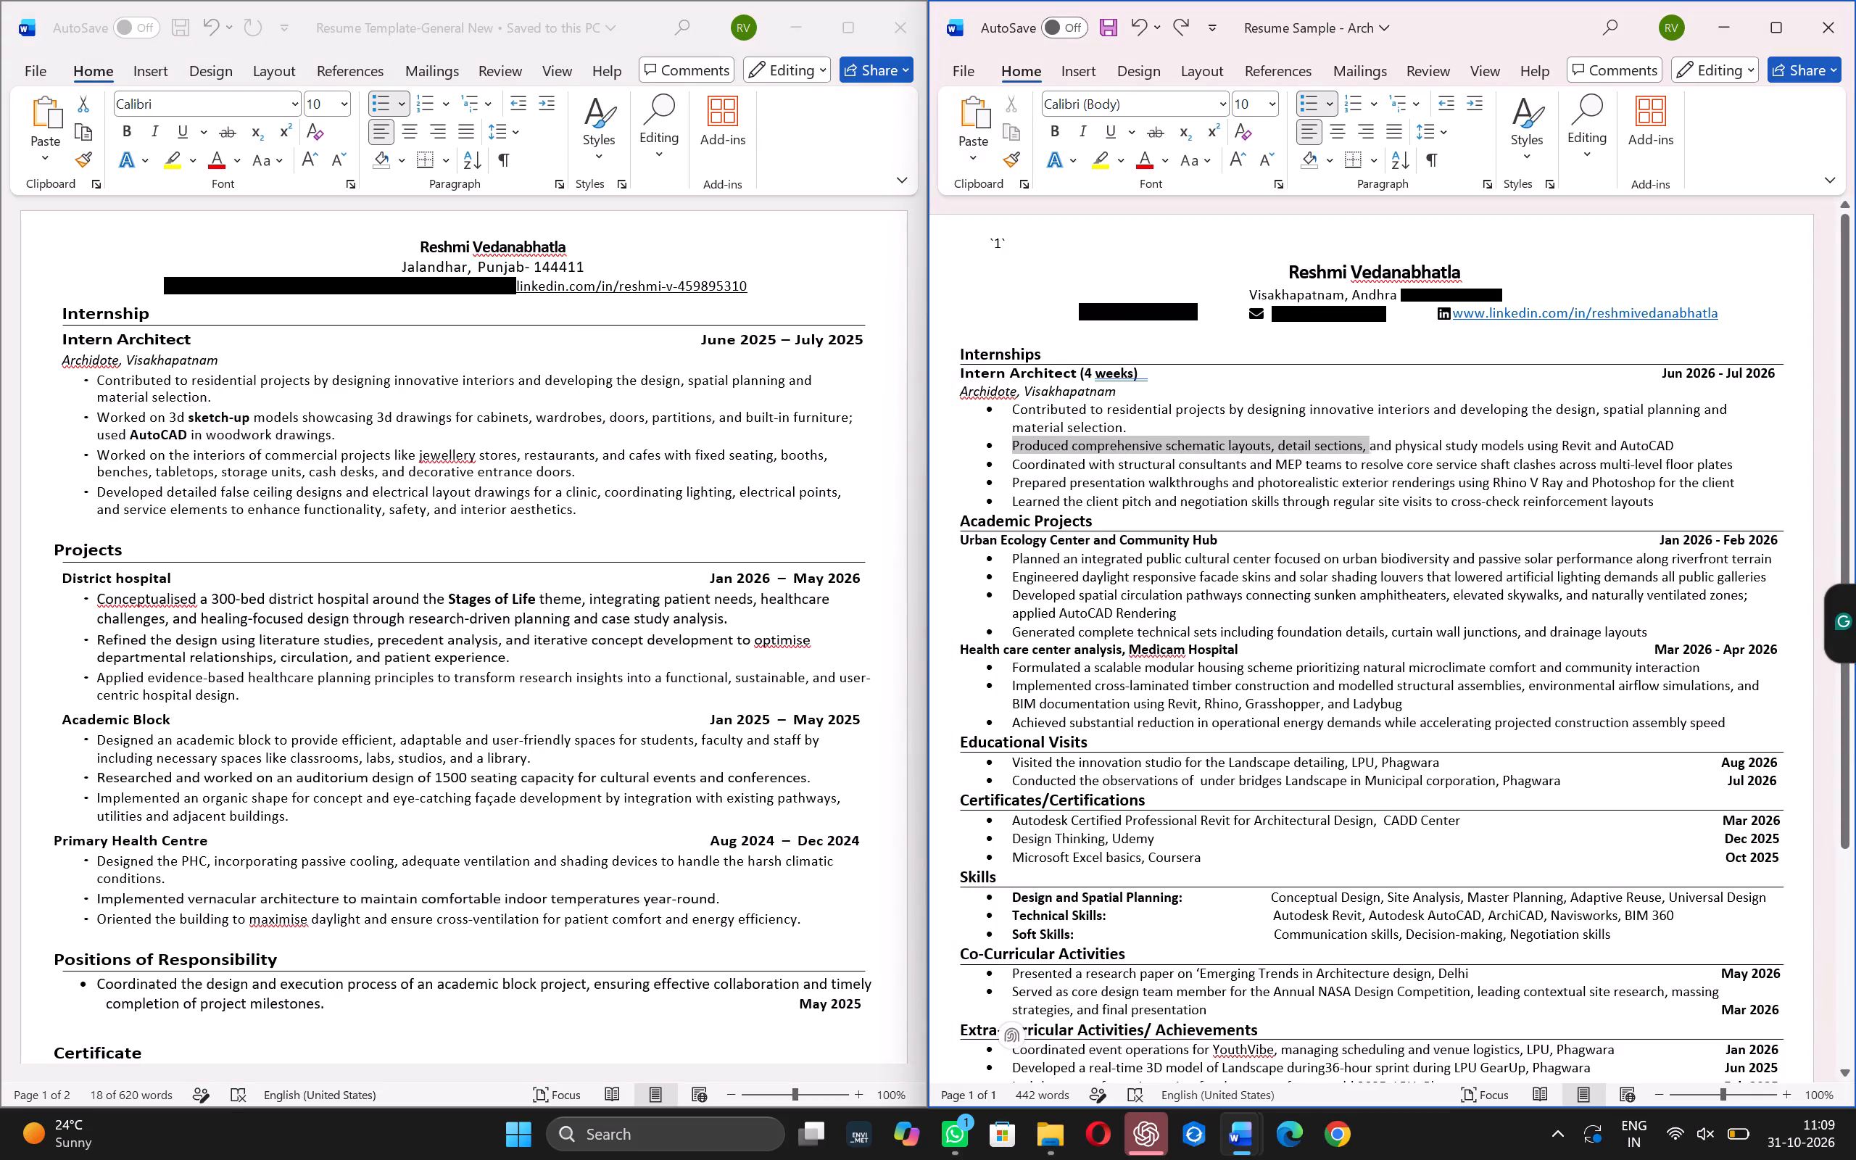
drag(1328, 442, 1114, 441)
key(ctrl+v)
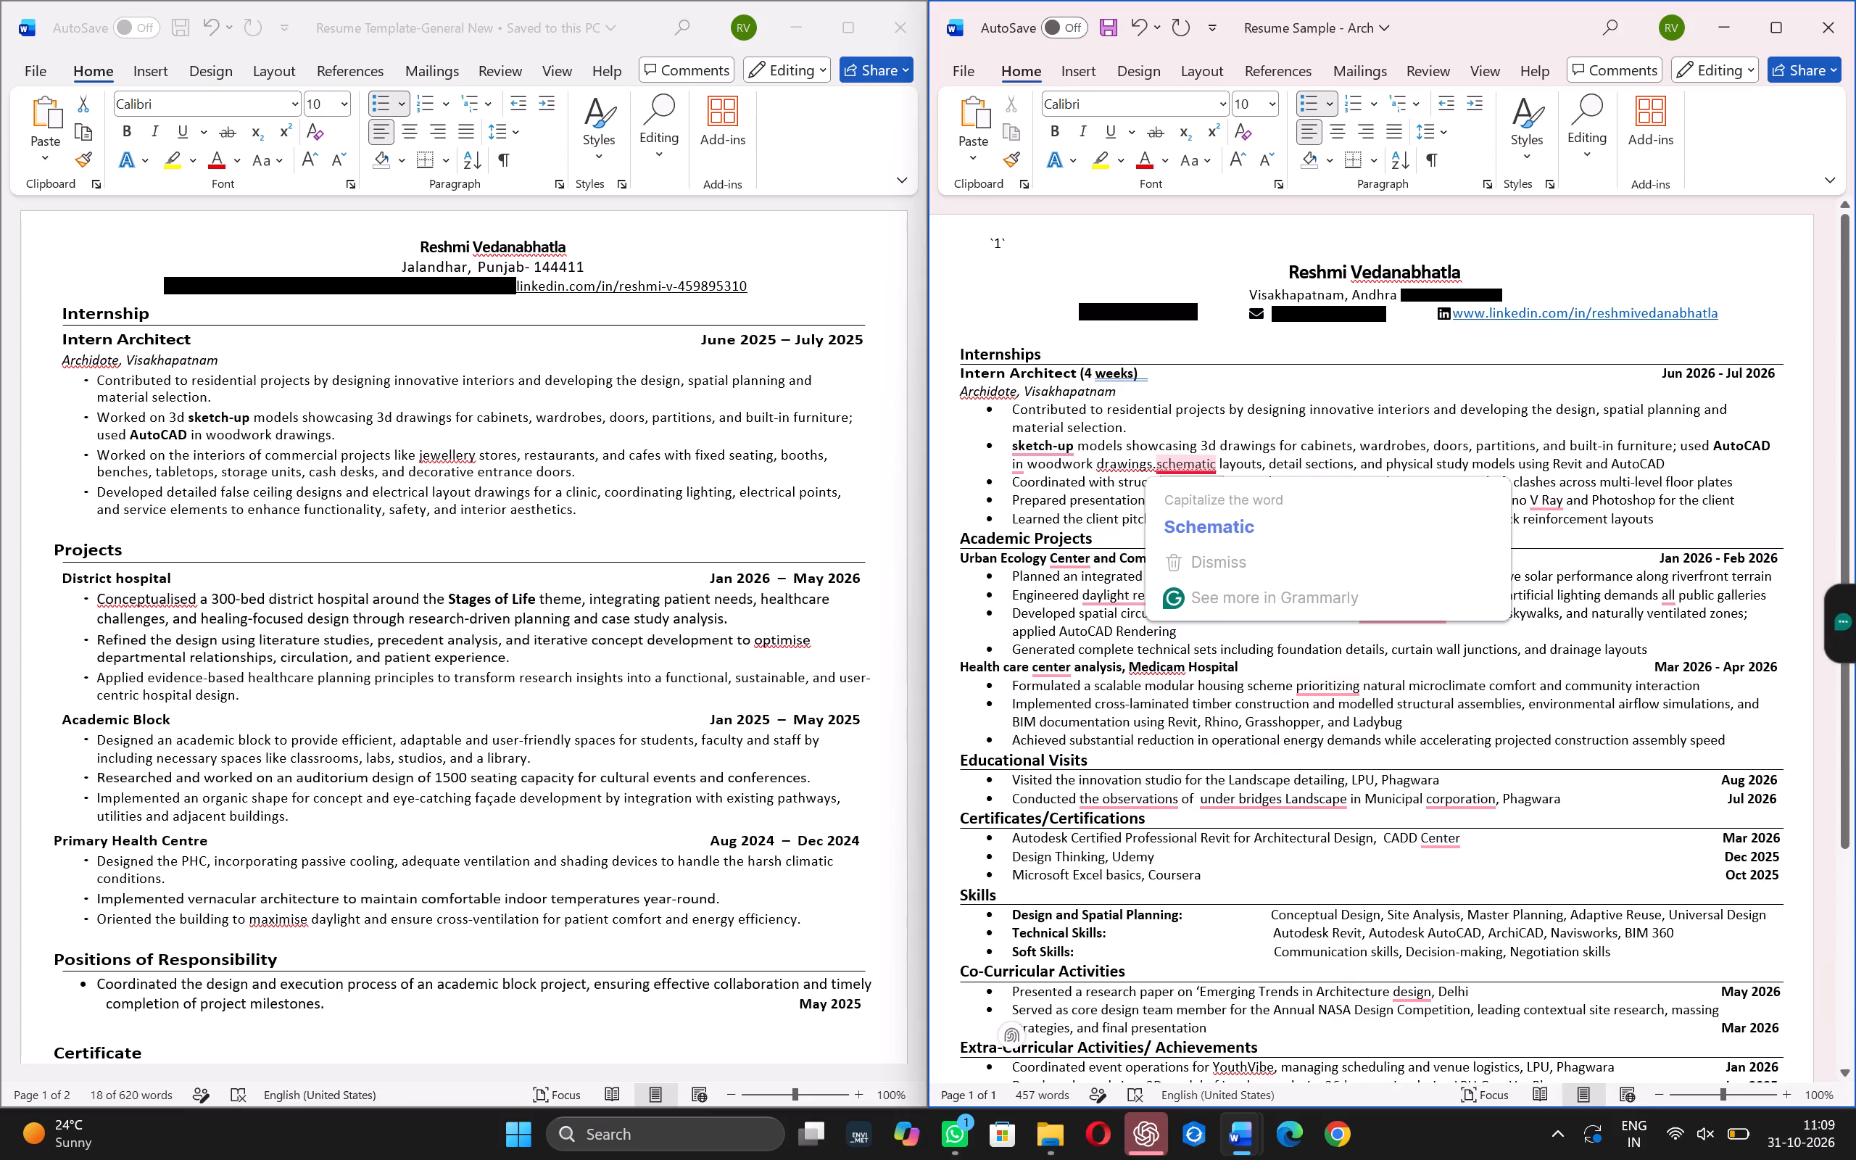
drag(1156, 463, 1273, 462)
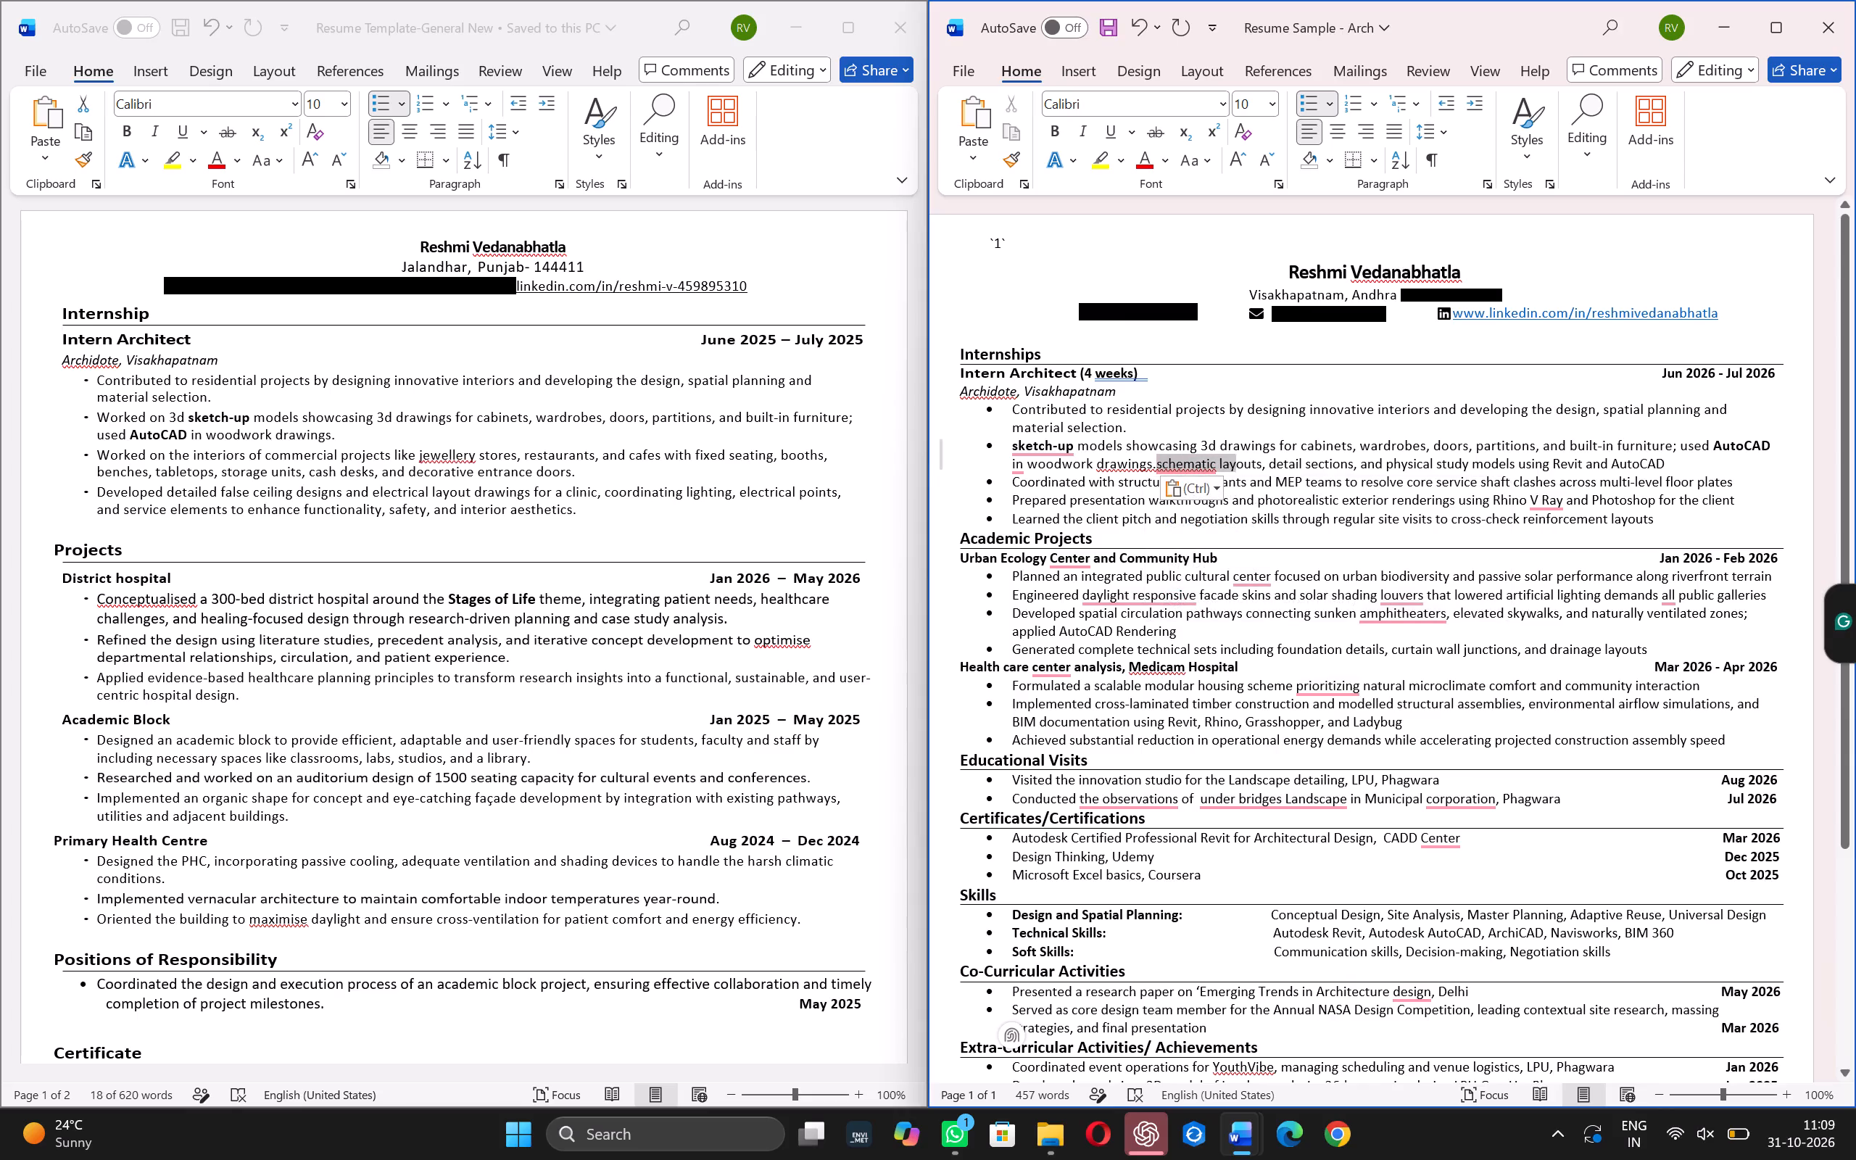
drag(1273, 462, 1643, 468)
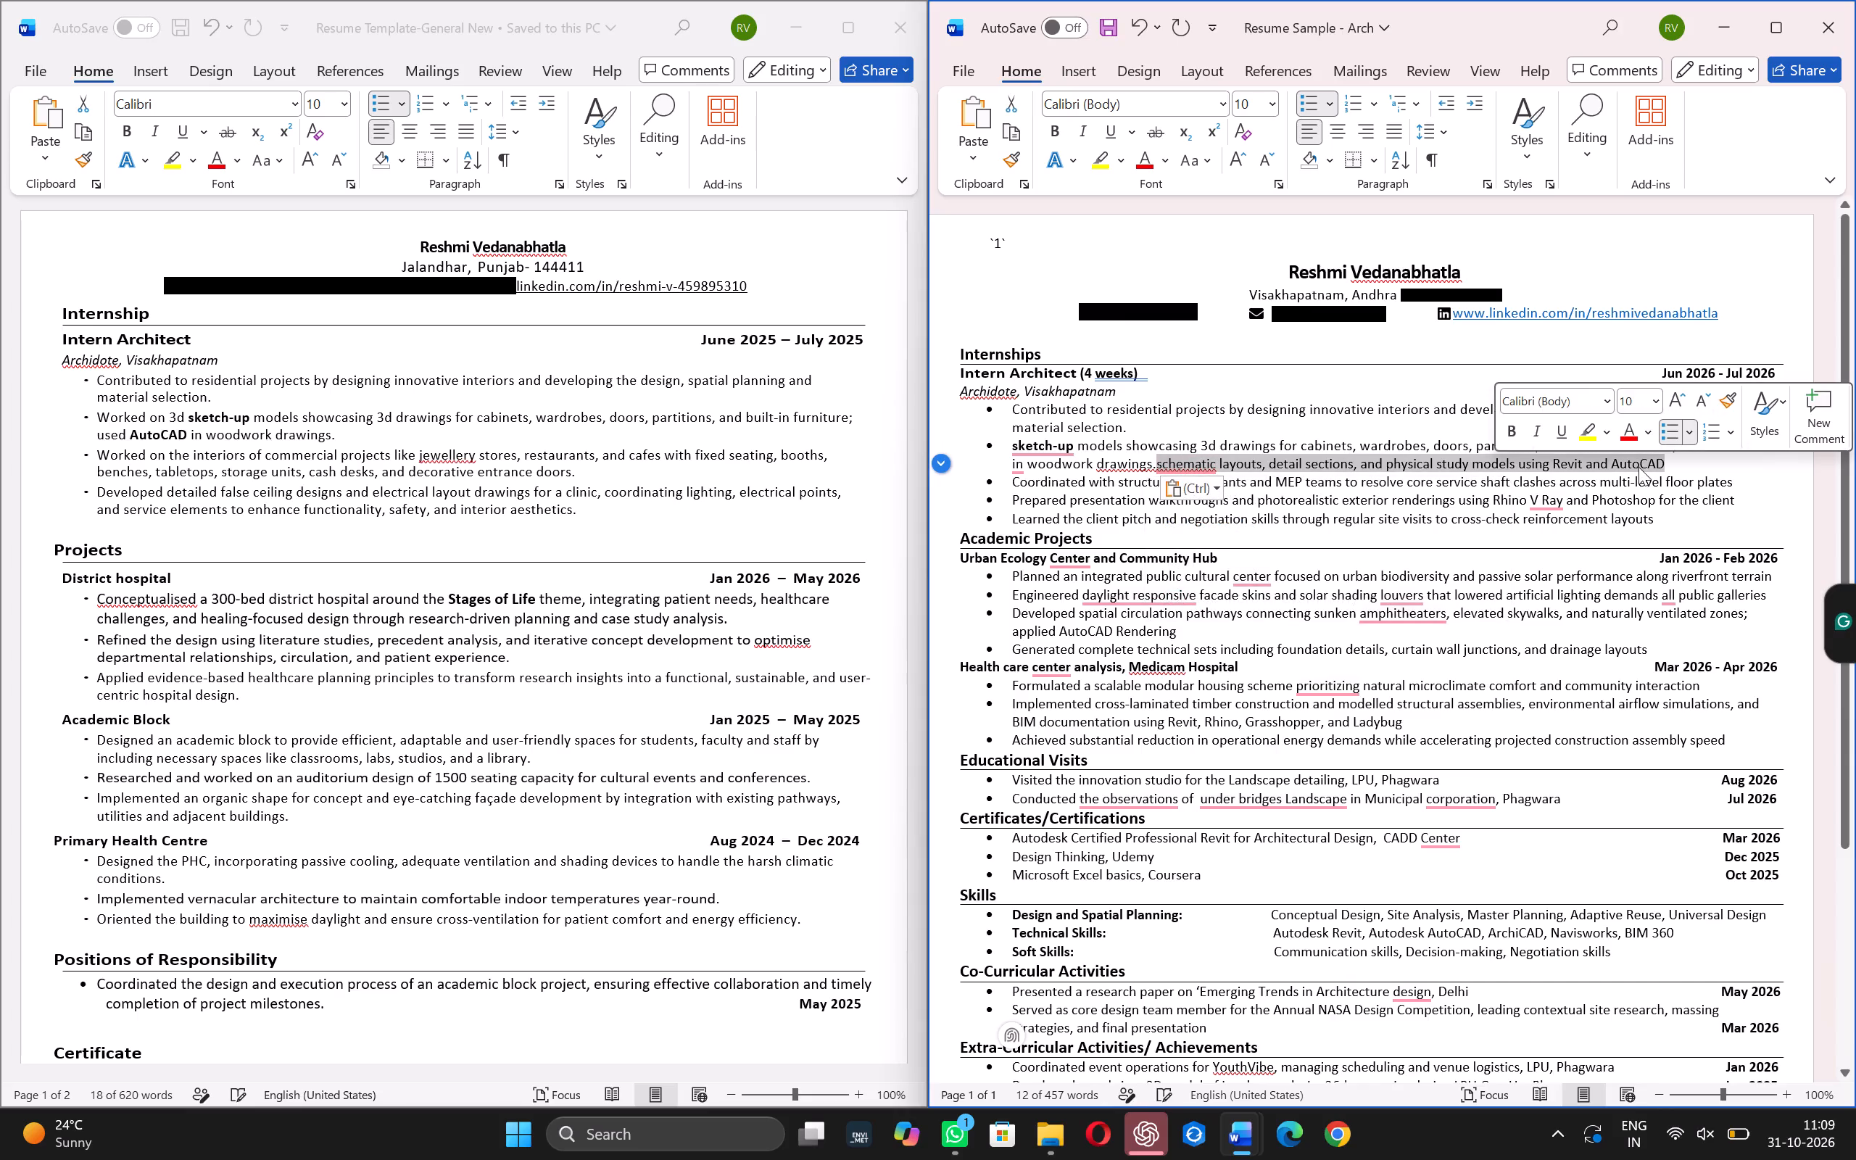
key(BackSpace)
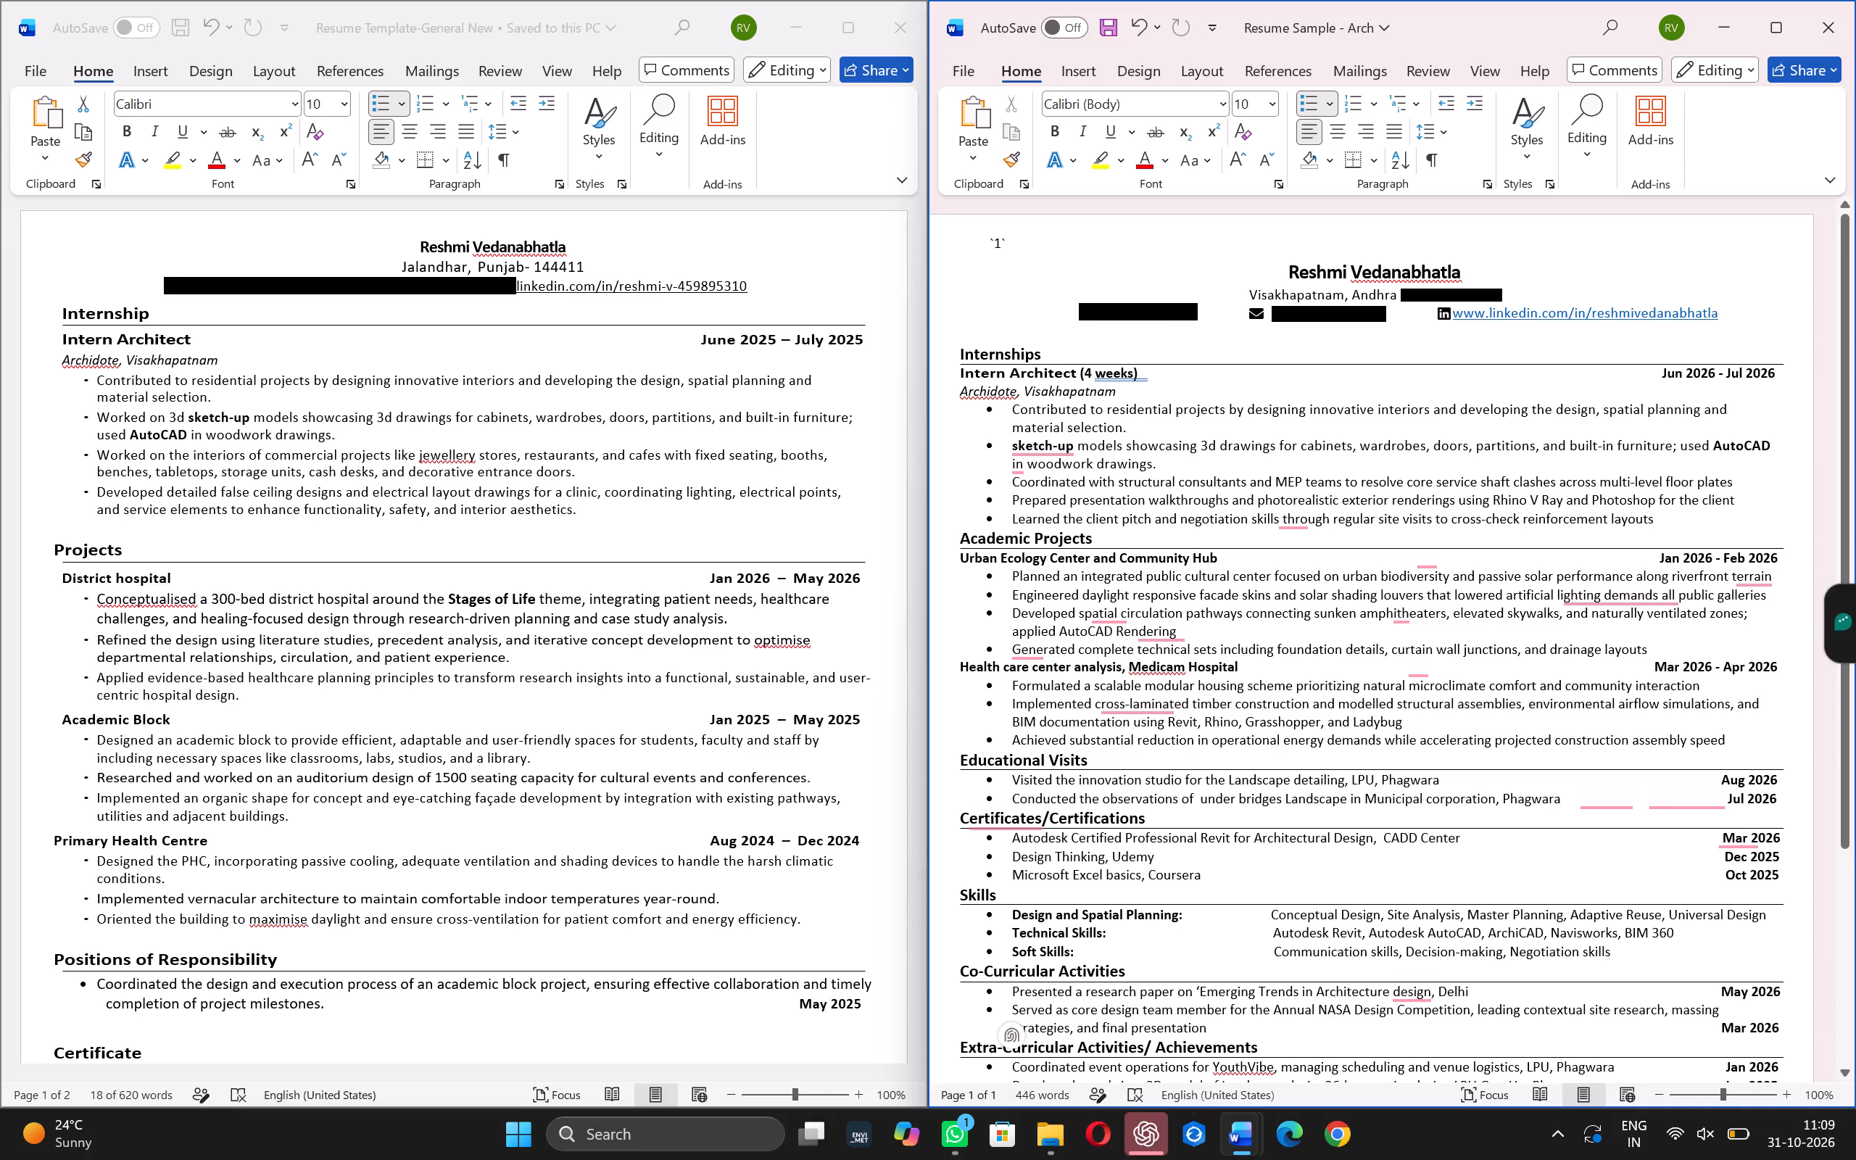
Insert "Worked on 3d " at the start of the second internship bullet, before "sketch-up".
click(1011, 448)
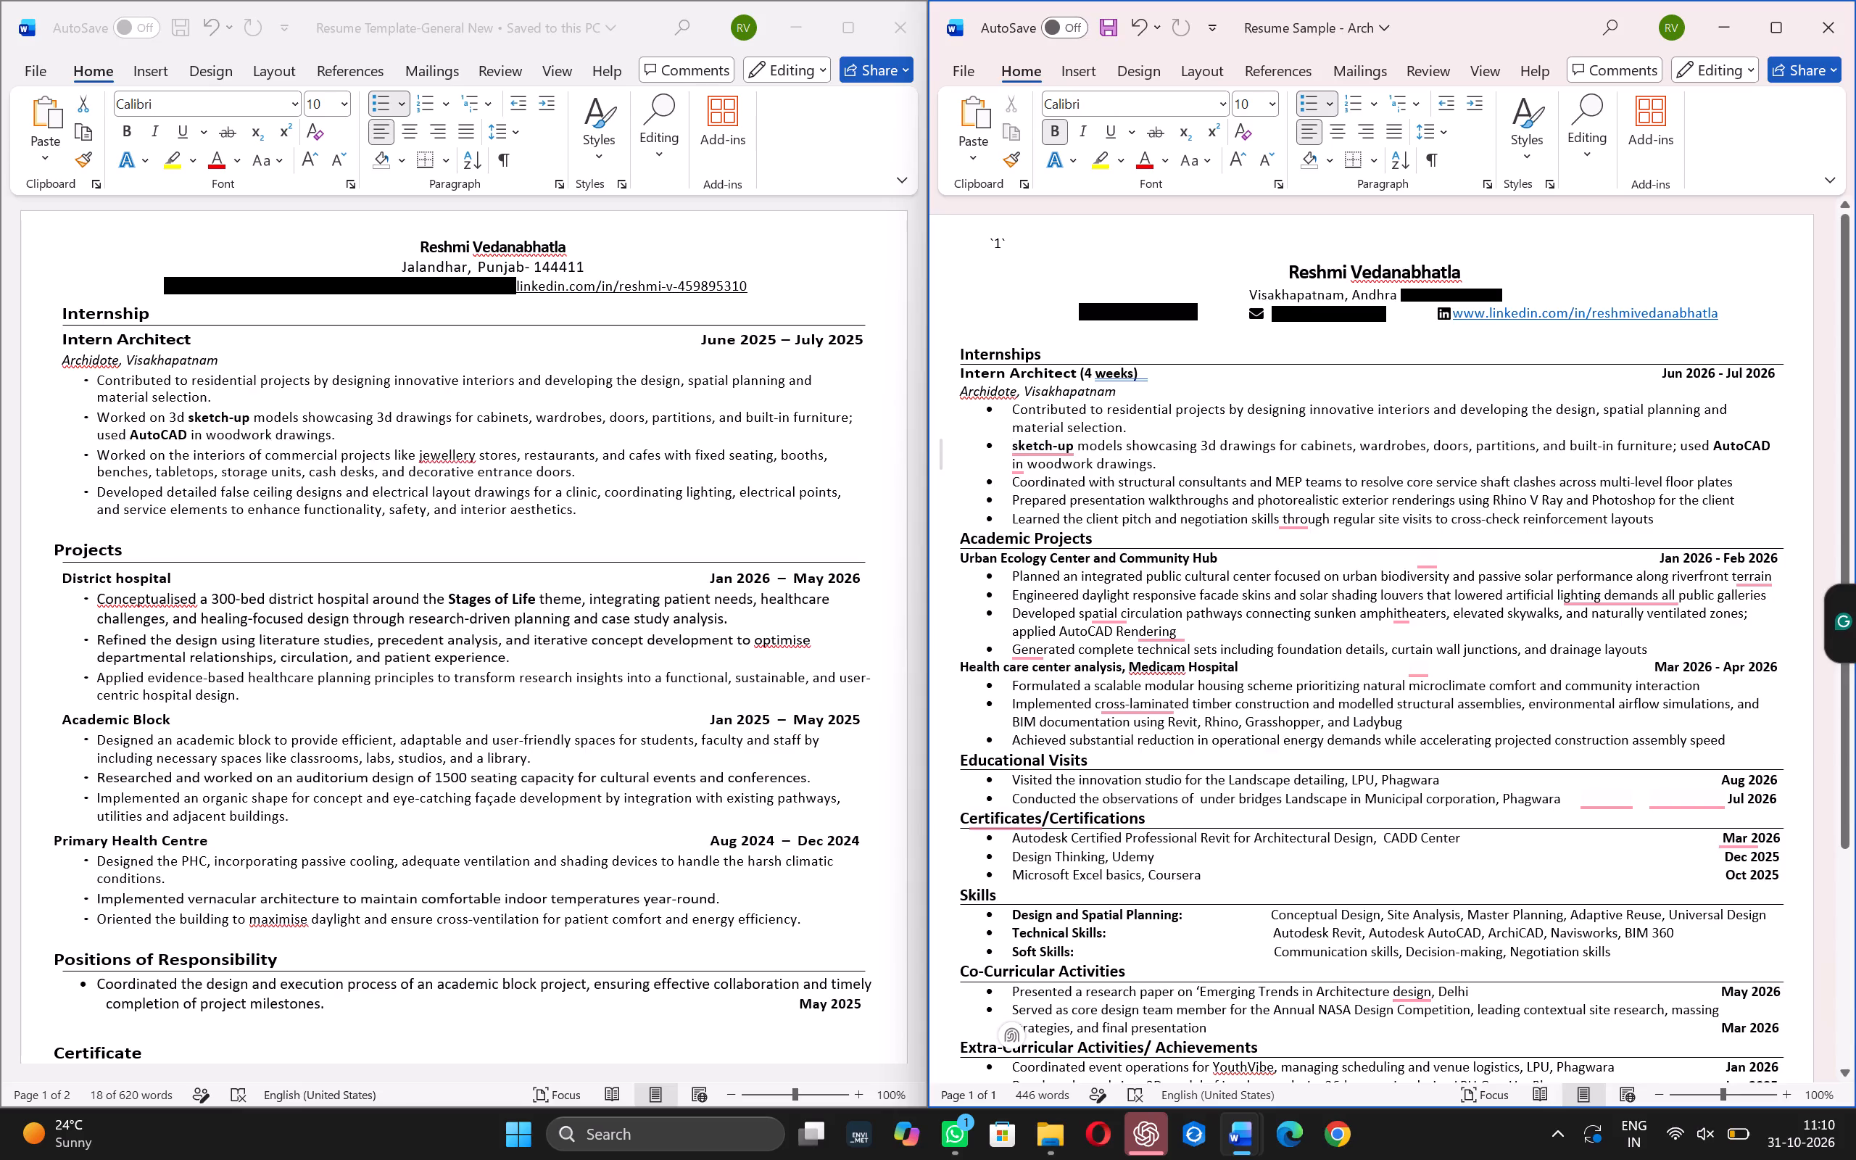
text(WO)
key(BackSpace)
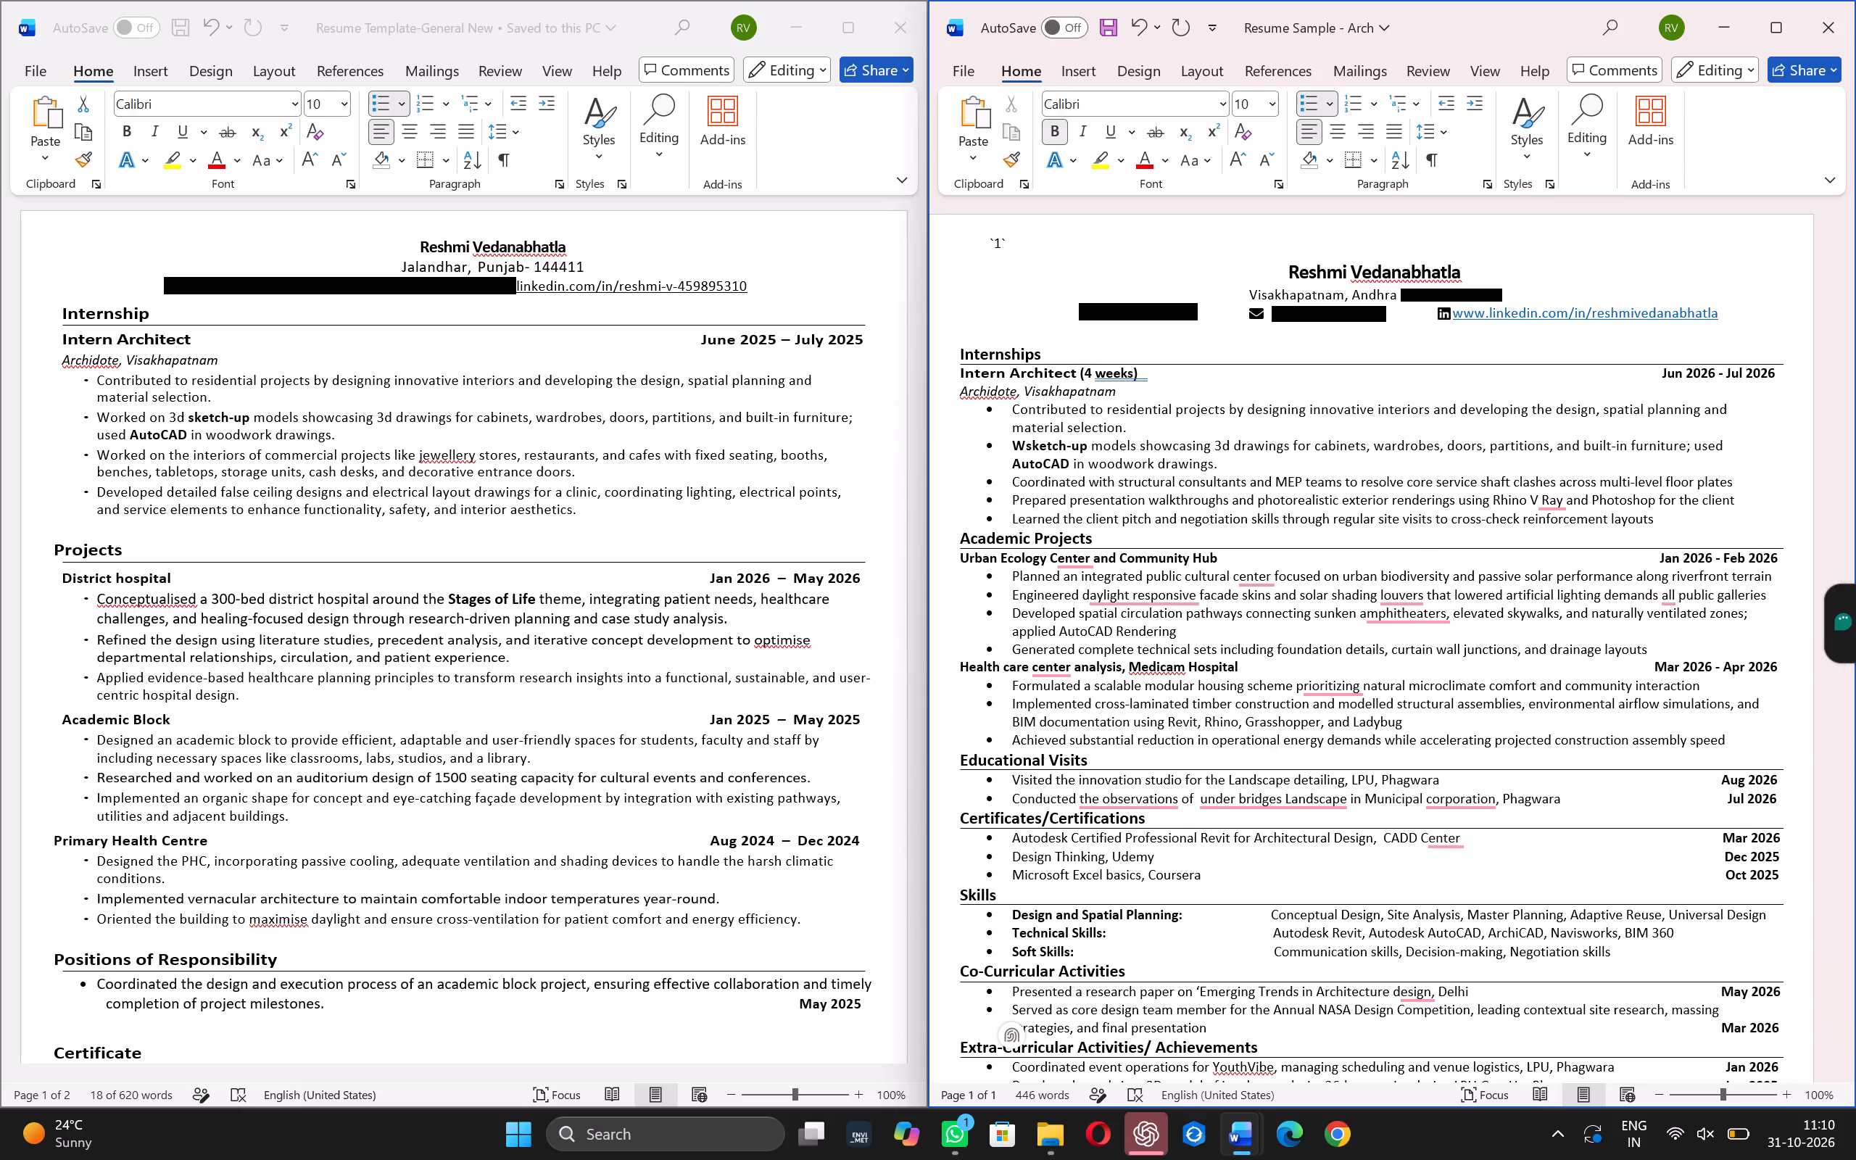
text(orked)
key(space)
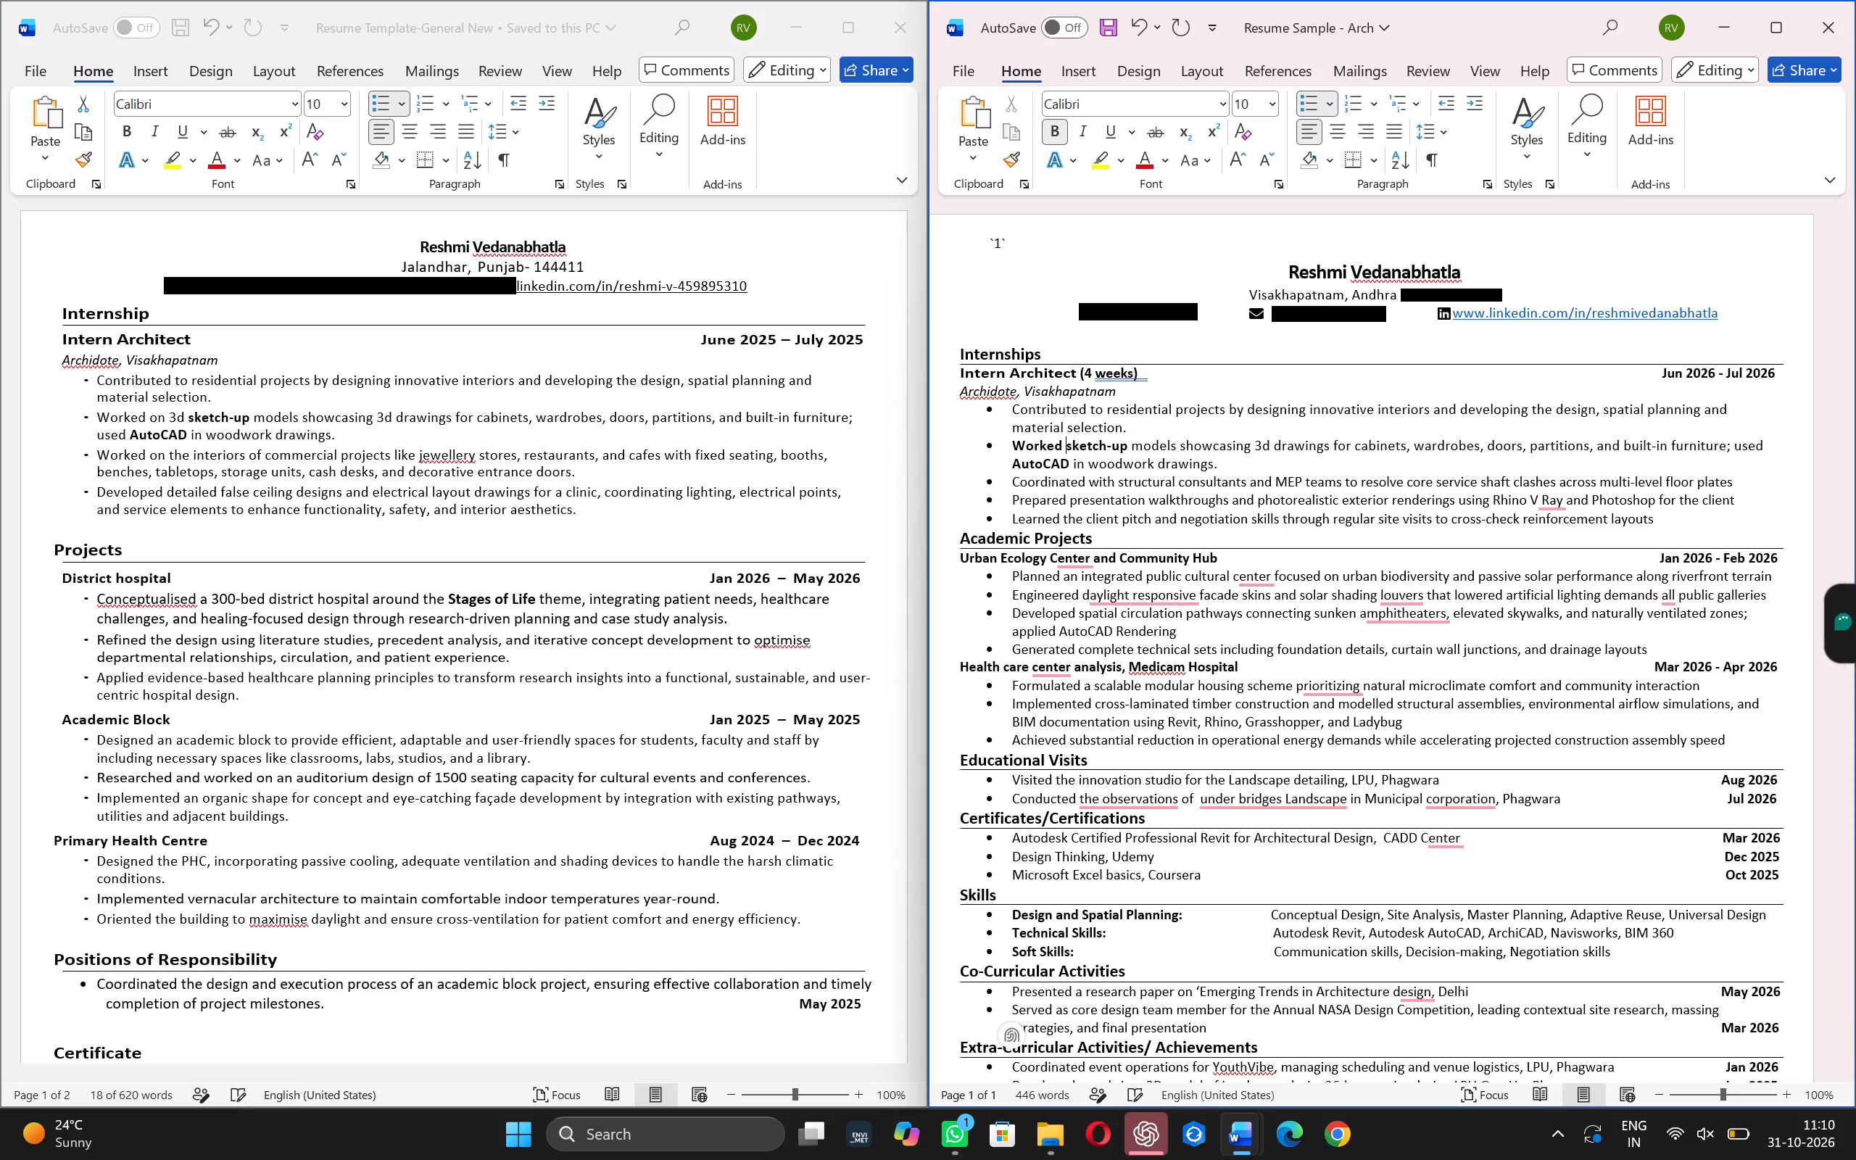
text(on)
key(space)
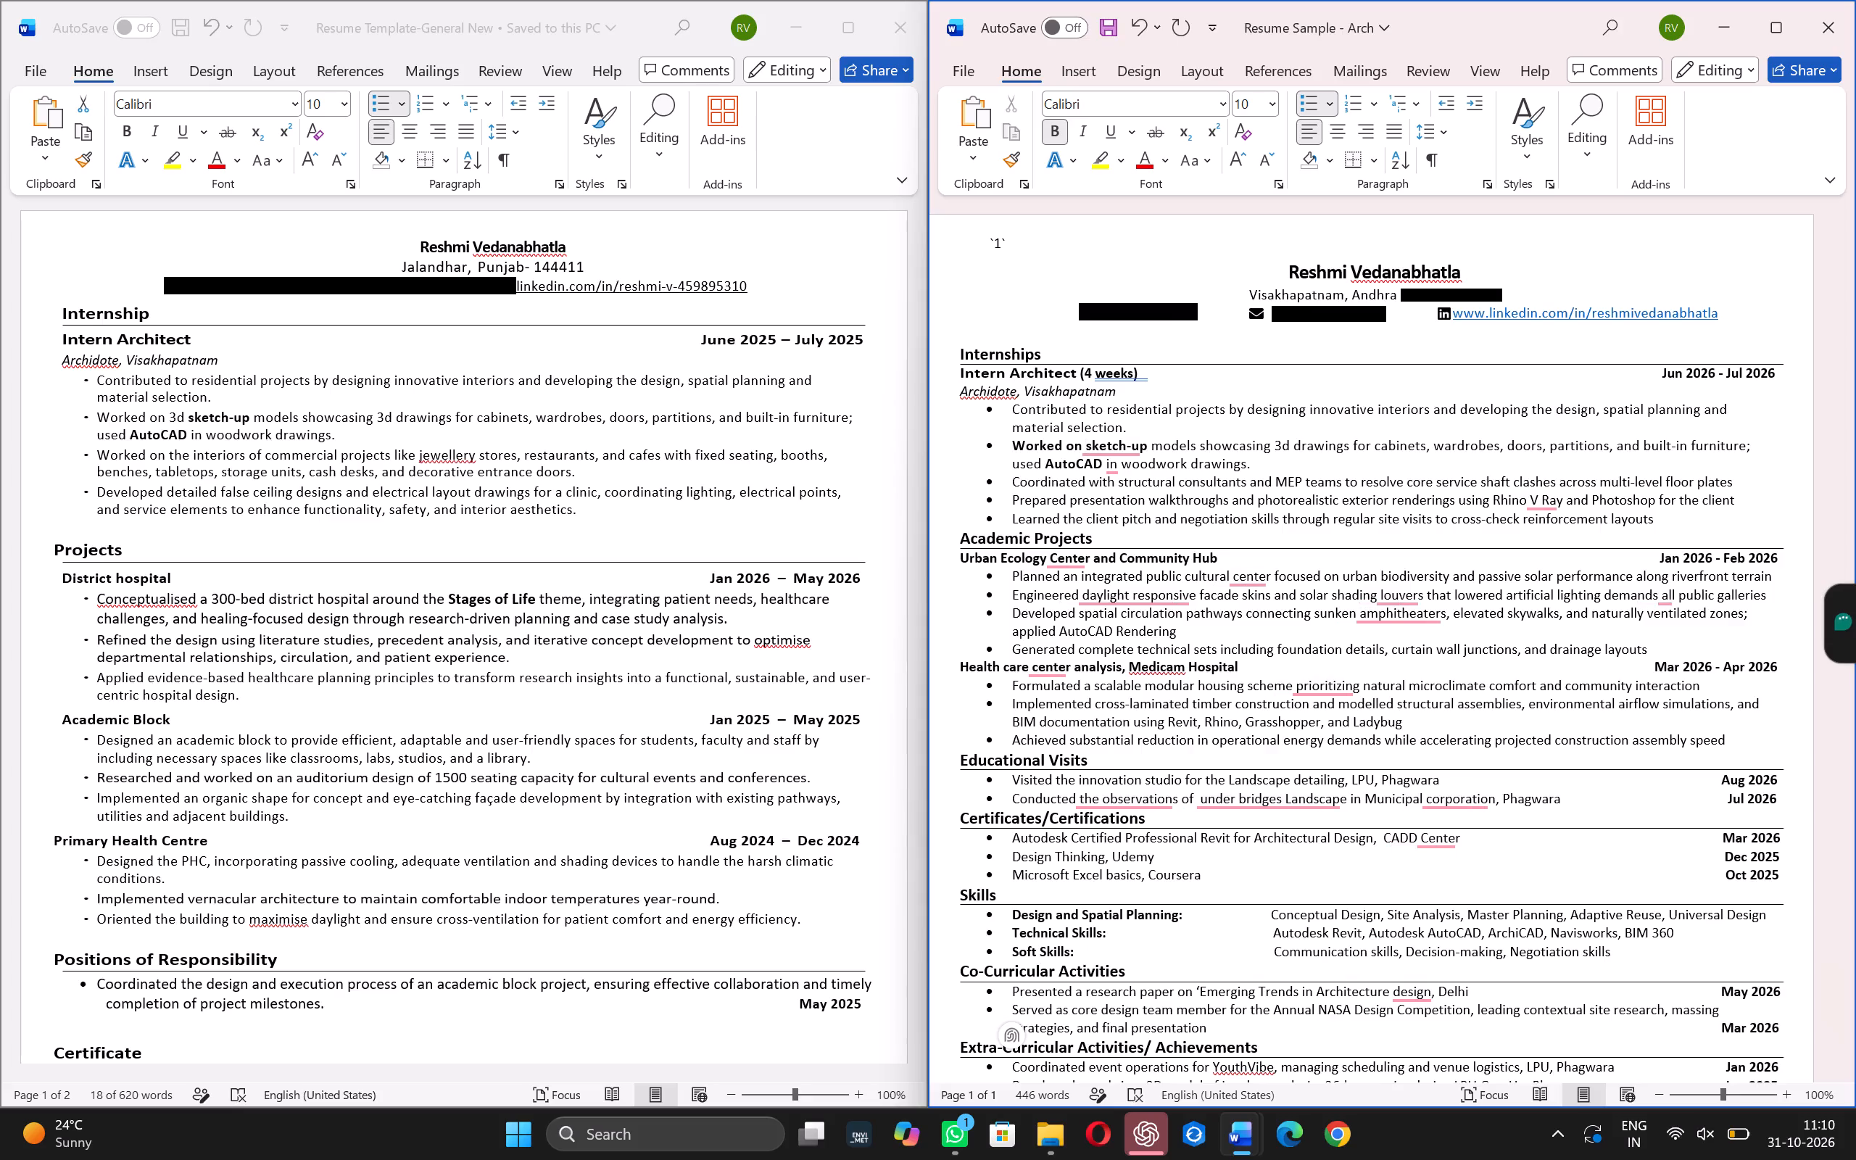
text(3d)
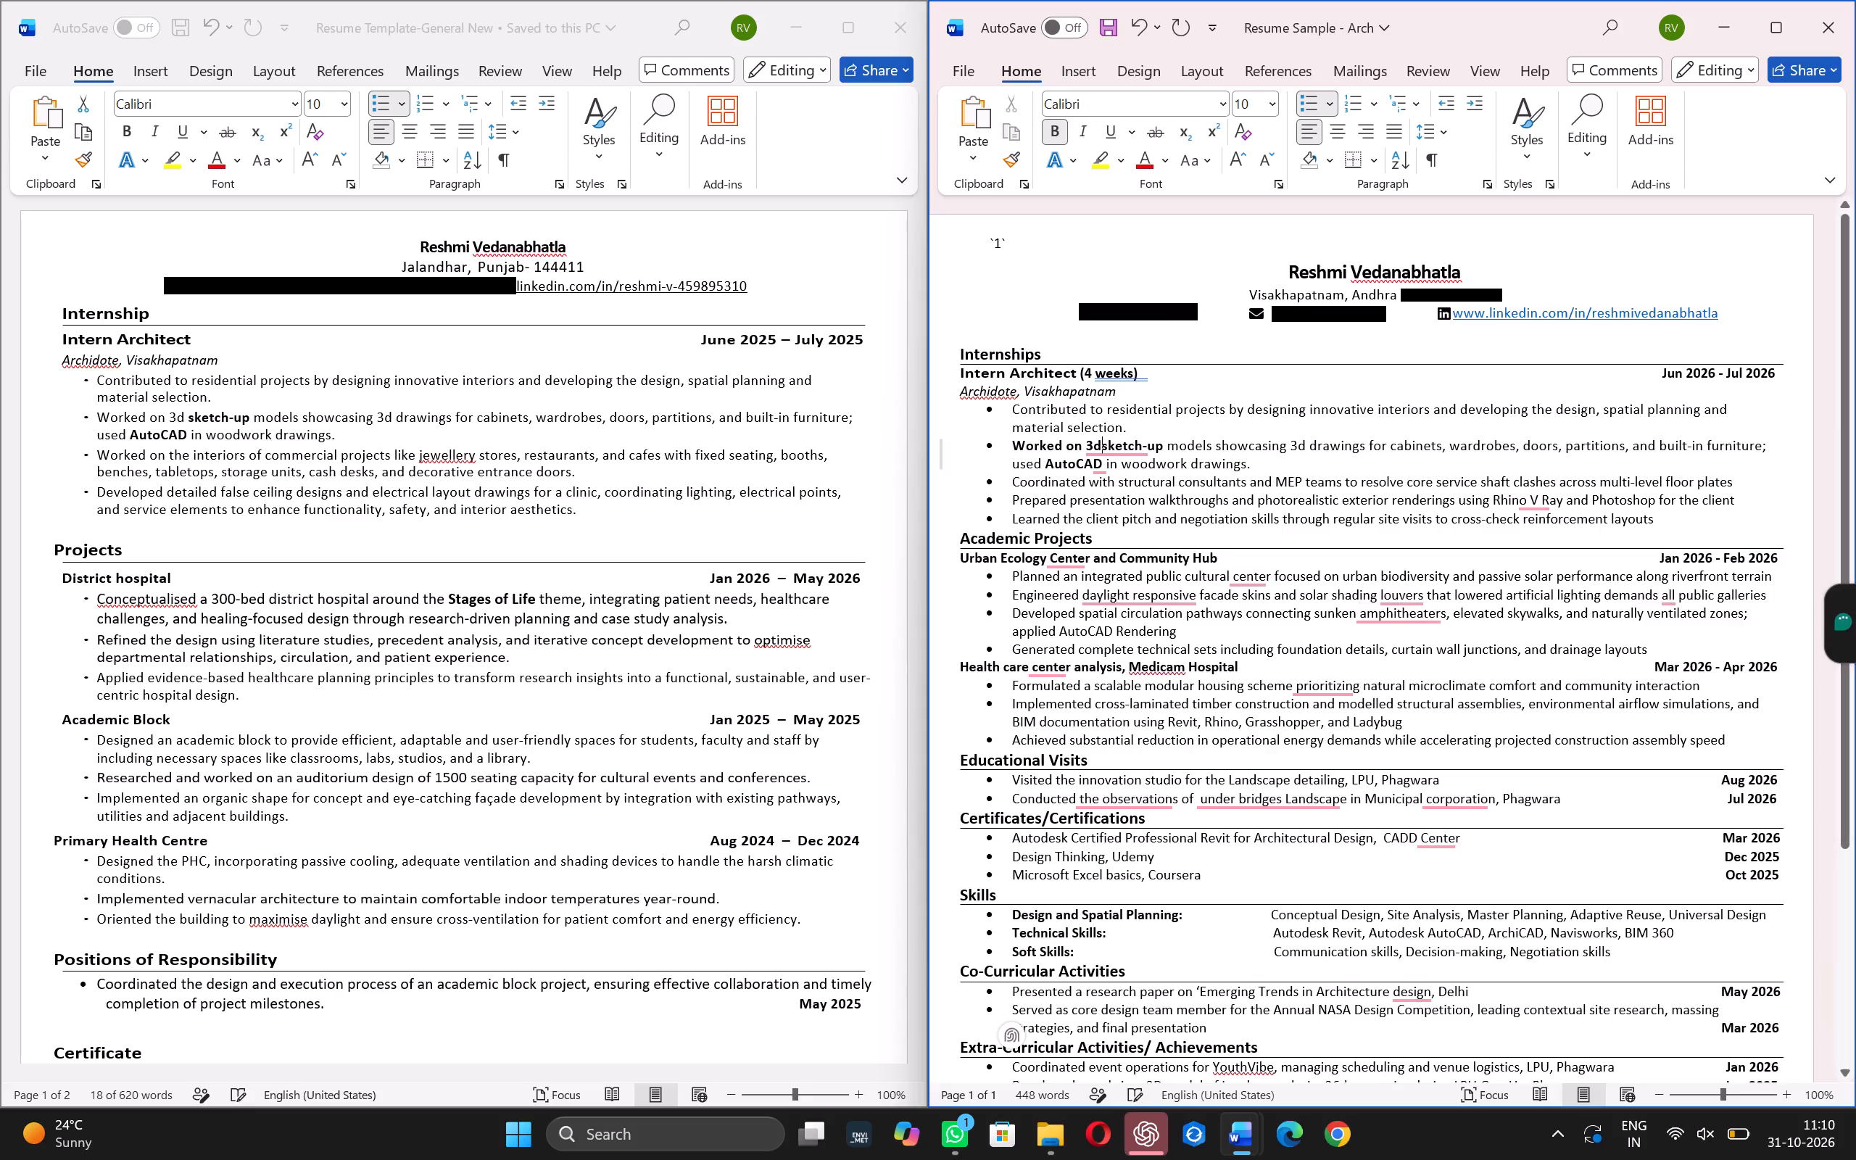
key(space)
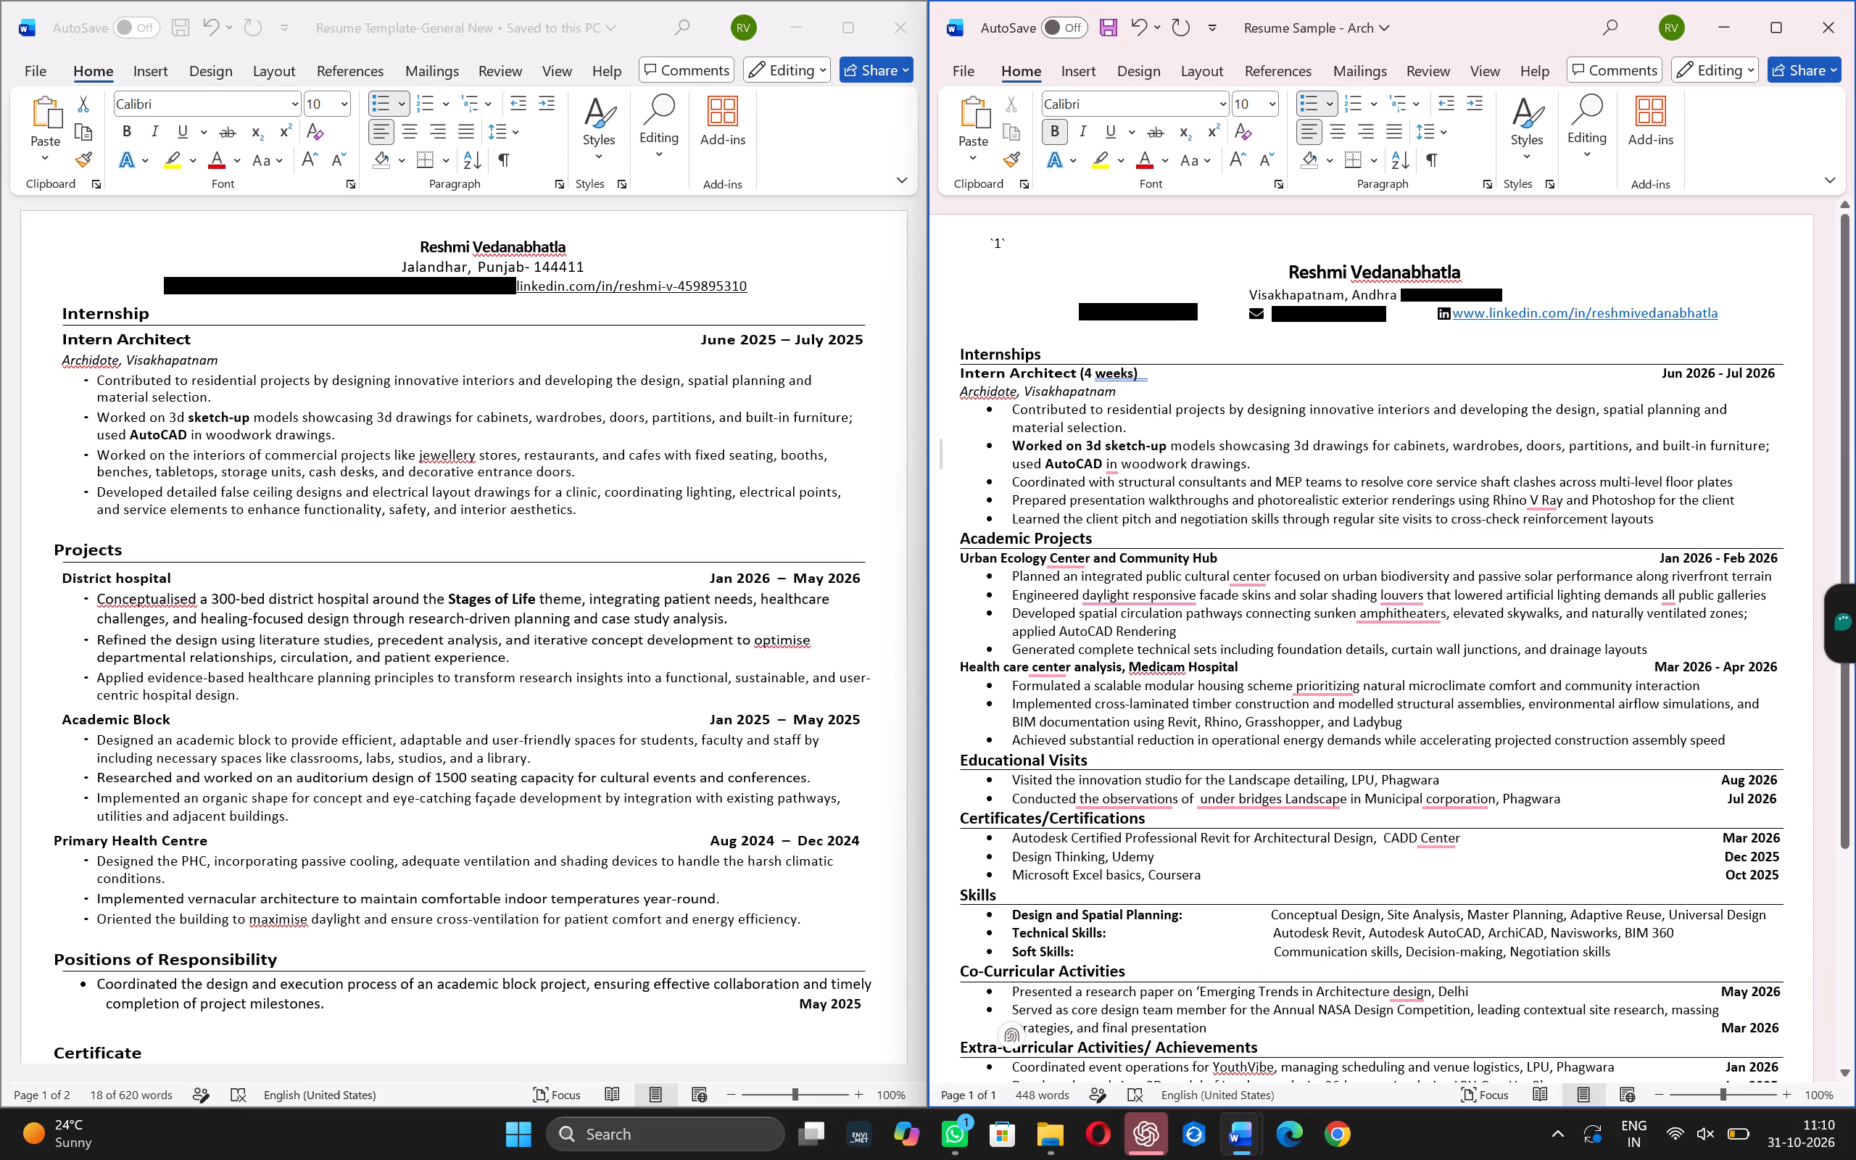
Remove the bold formatting from "Worked on 3d" in the second internship bullet.
drag(1101, 447, 1009, 441)
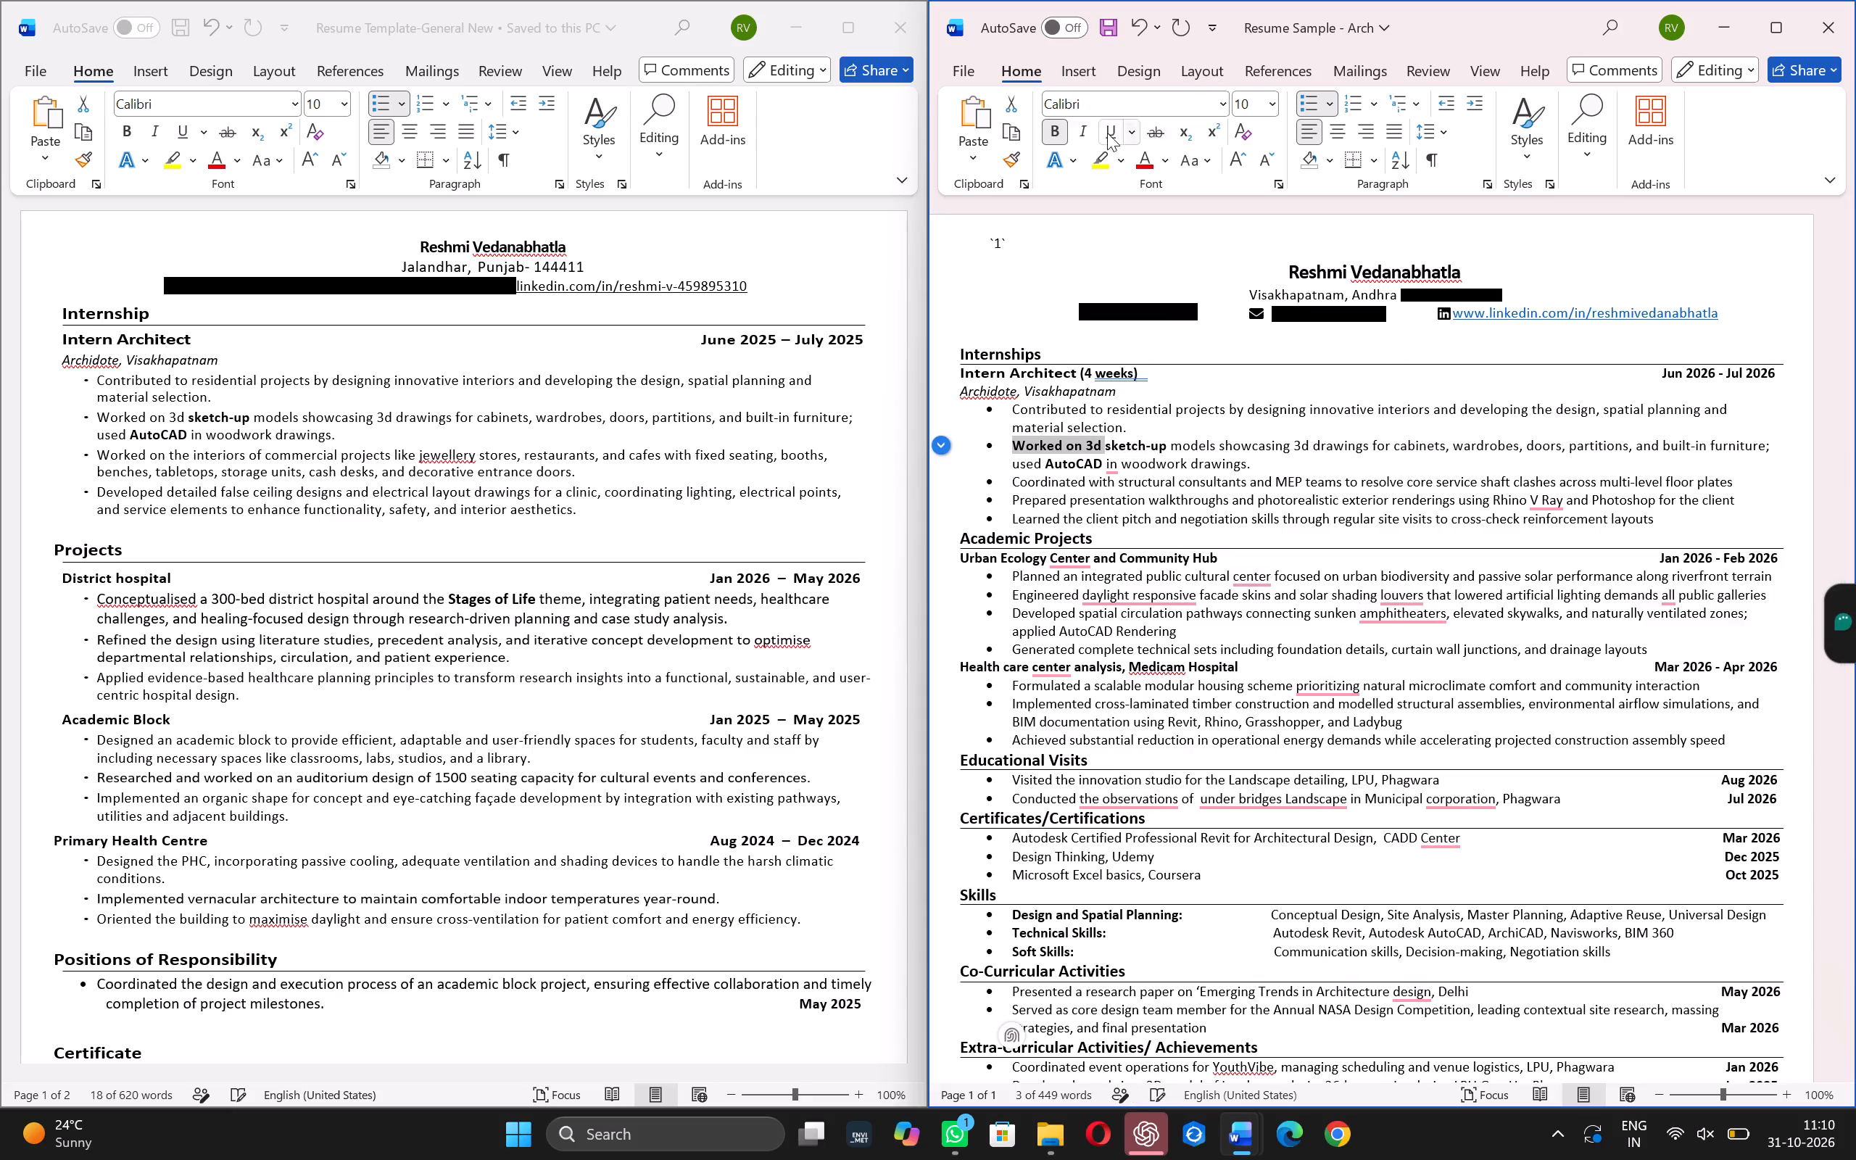
click(1045, 136)
click(1203, 352)
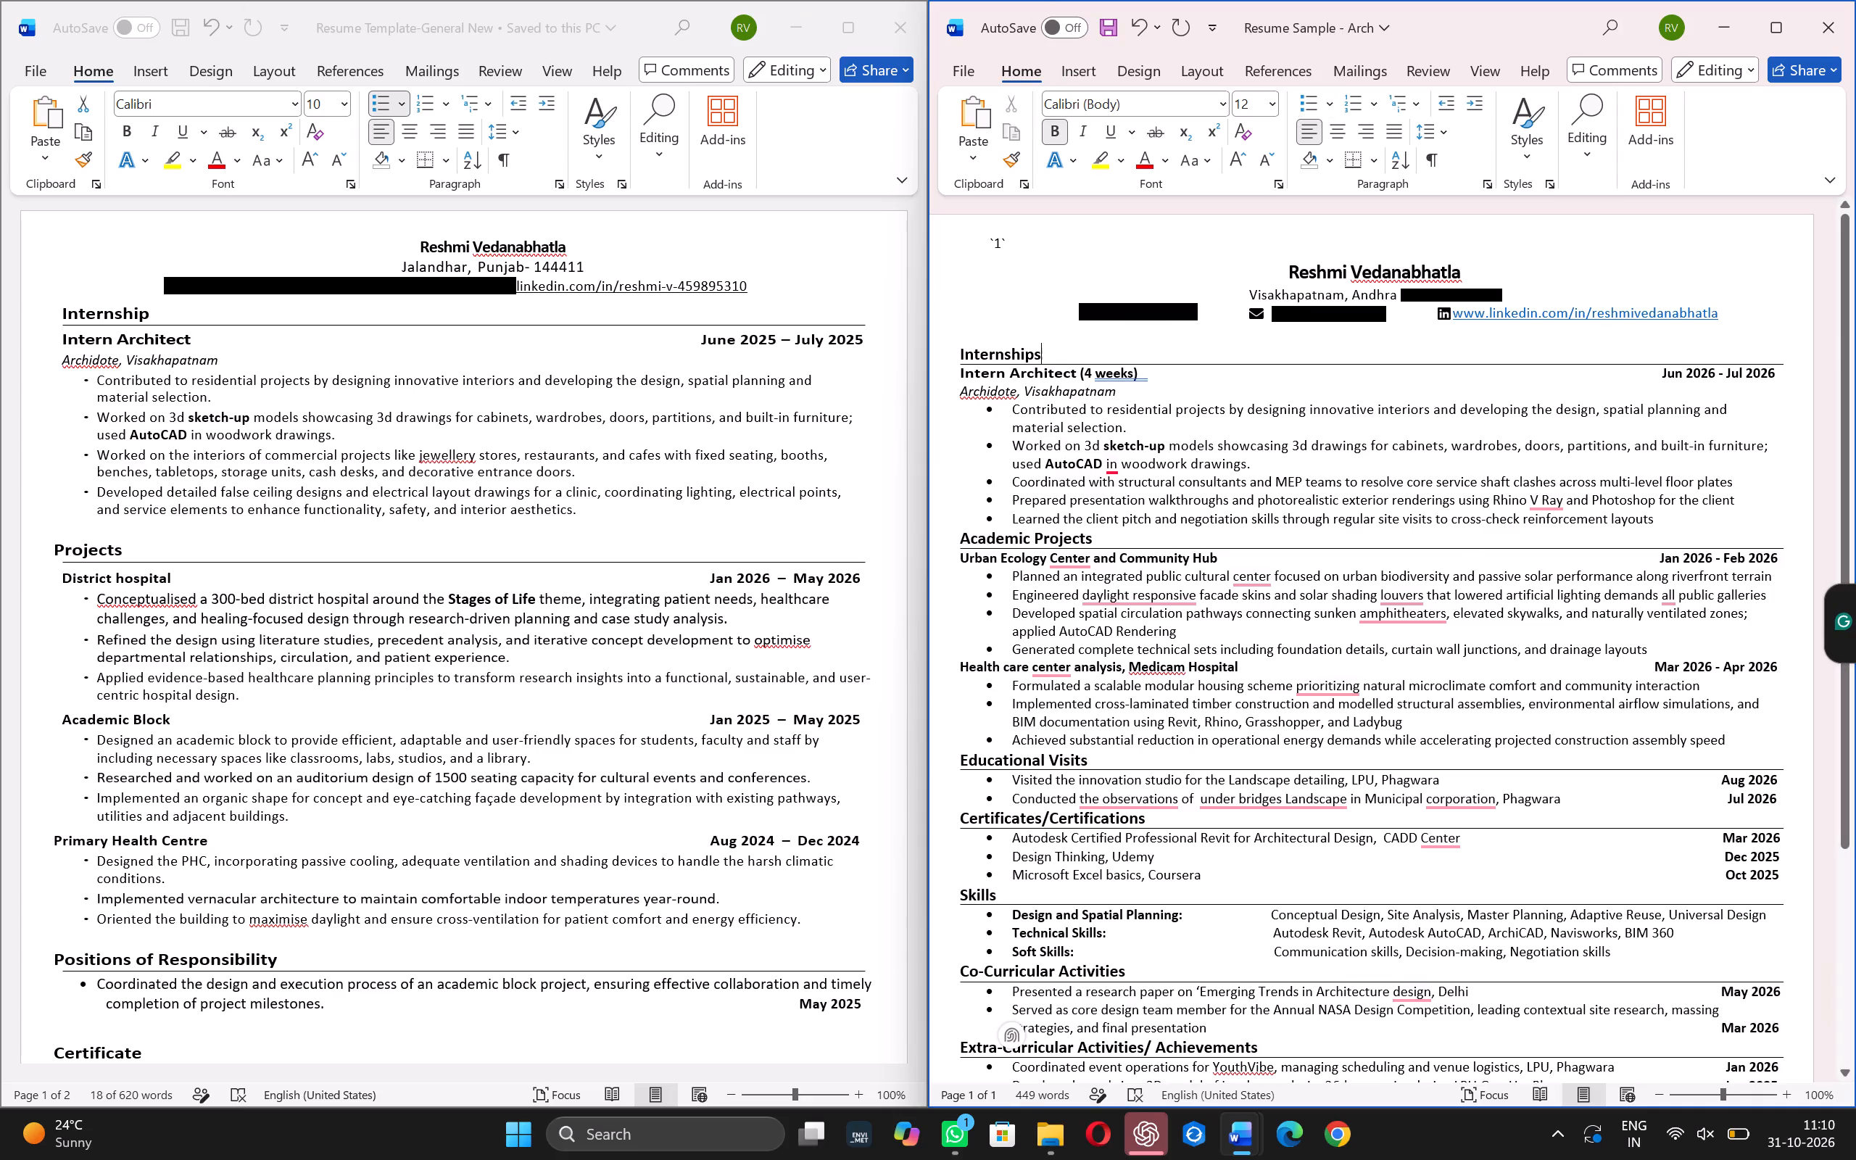
Apply the suggested correction so the second internship bullet reads "AutoCAD for woodwork drawings".
click(1132, 536)
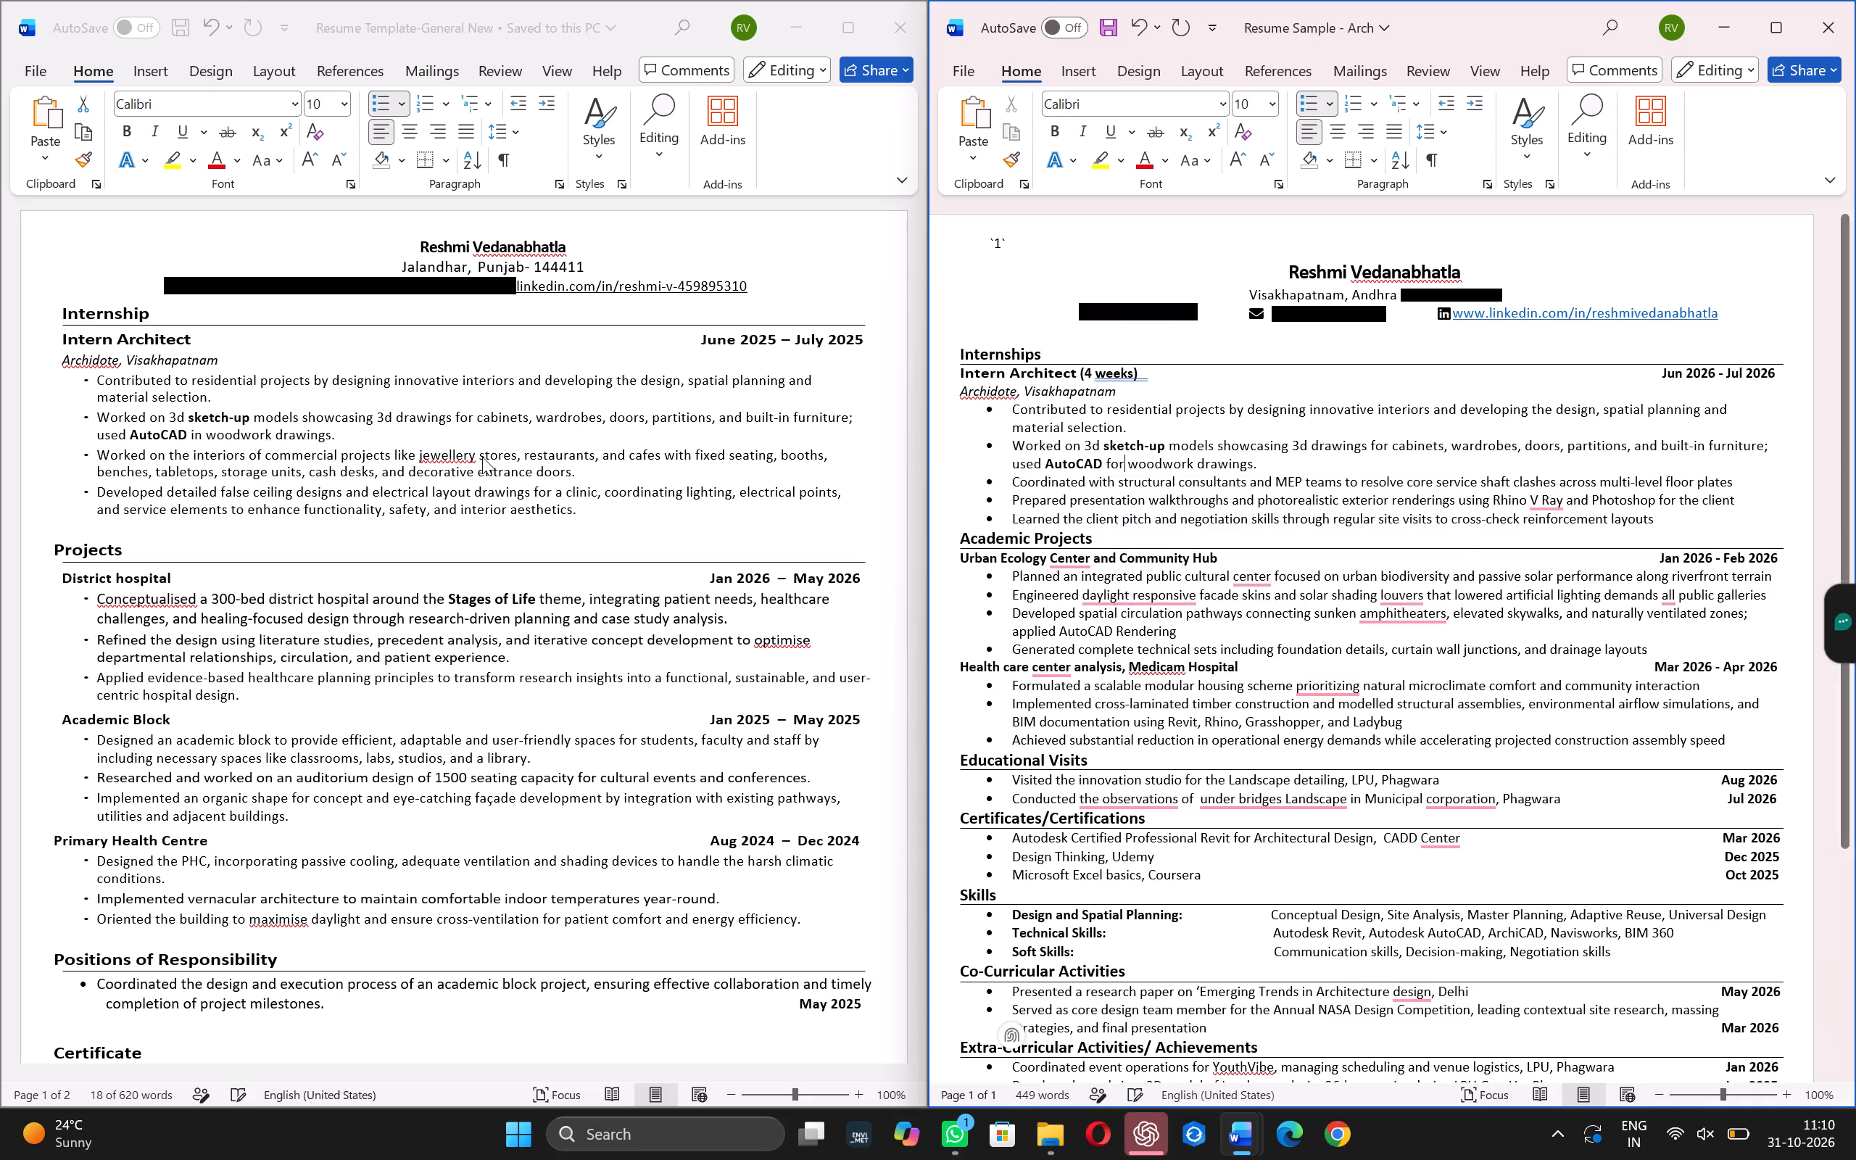
Replace the "Coordinated with structural consultants" internship bullet with the general resume's "Worked on the interiors of commercial projects" bullet text, deleting the leftover letter.
click(99, 455)
click(100, 454)
drag(101, 455, 276, 442)
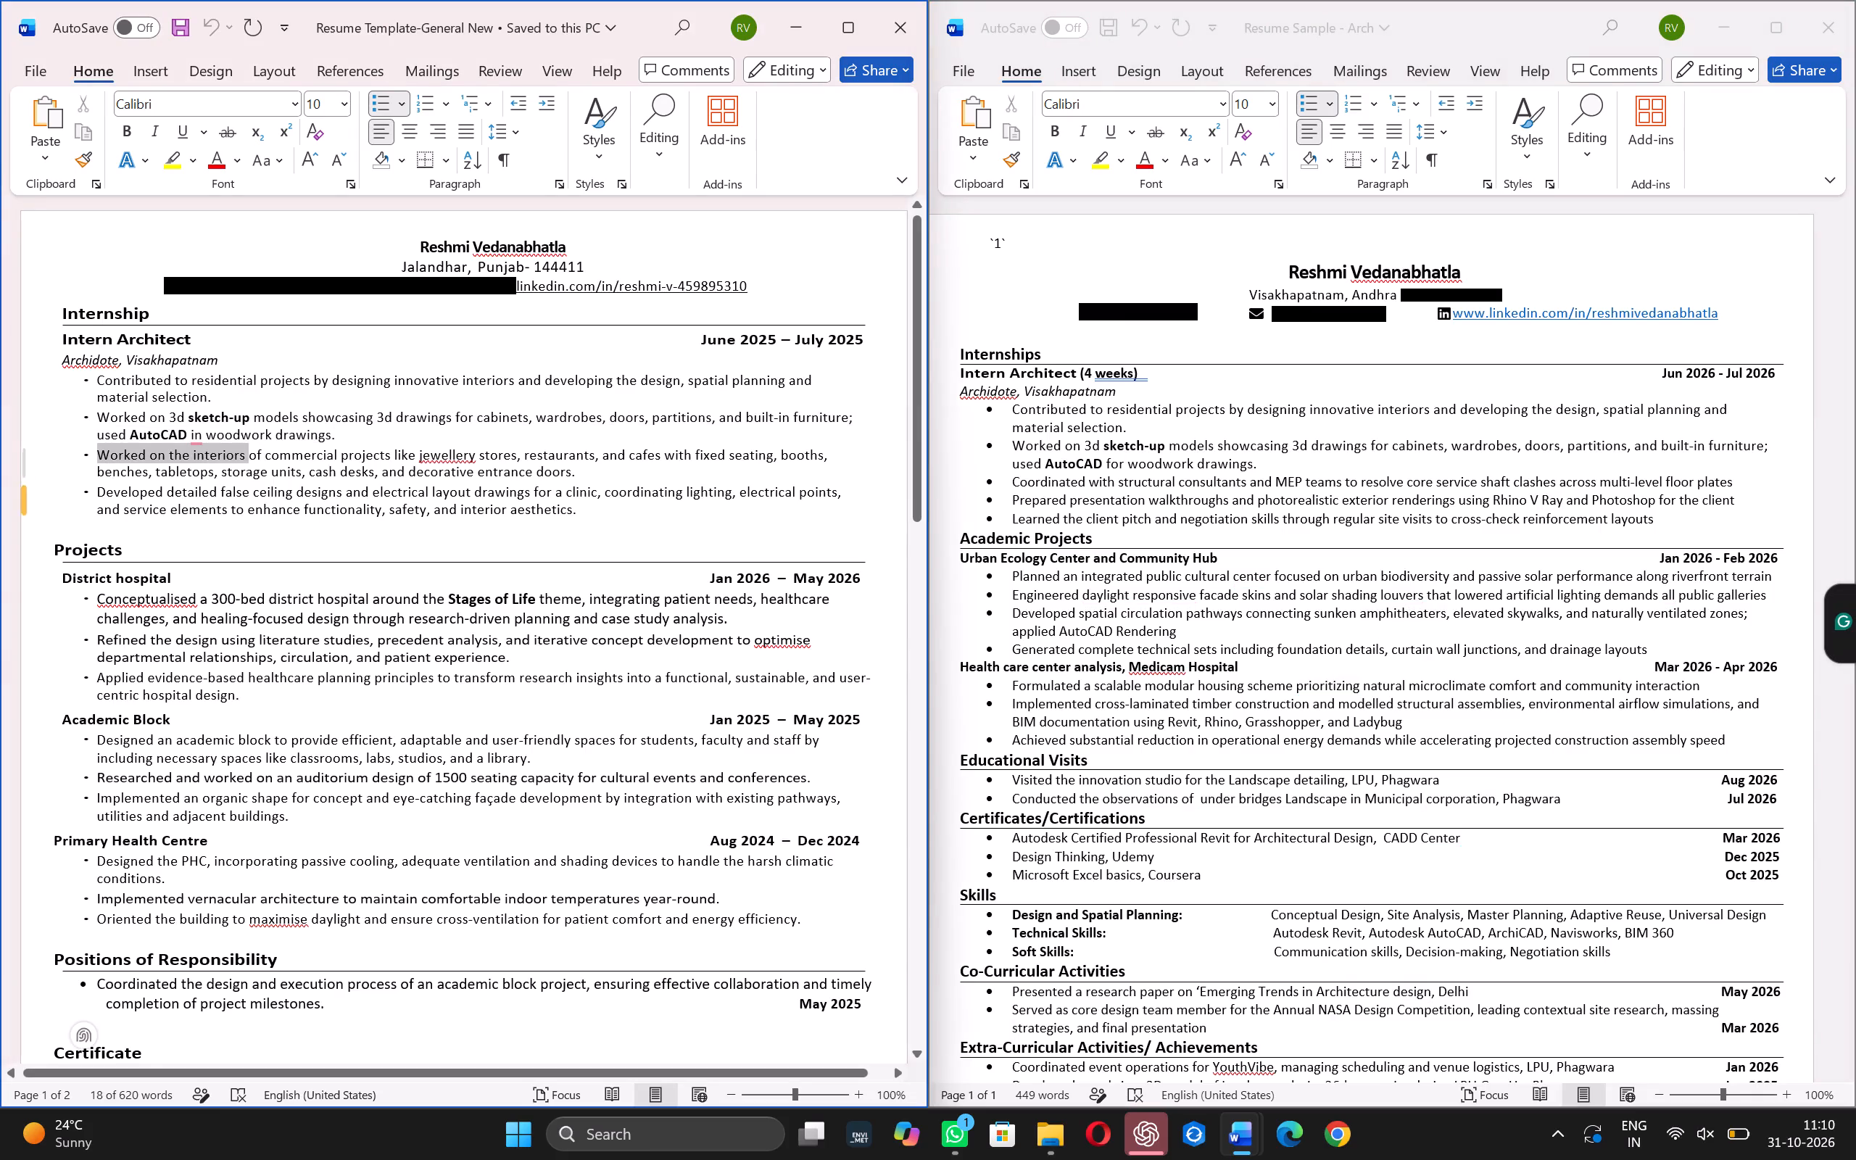
drag(276, 442, 577, 471)
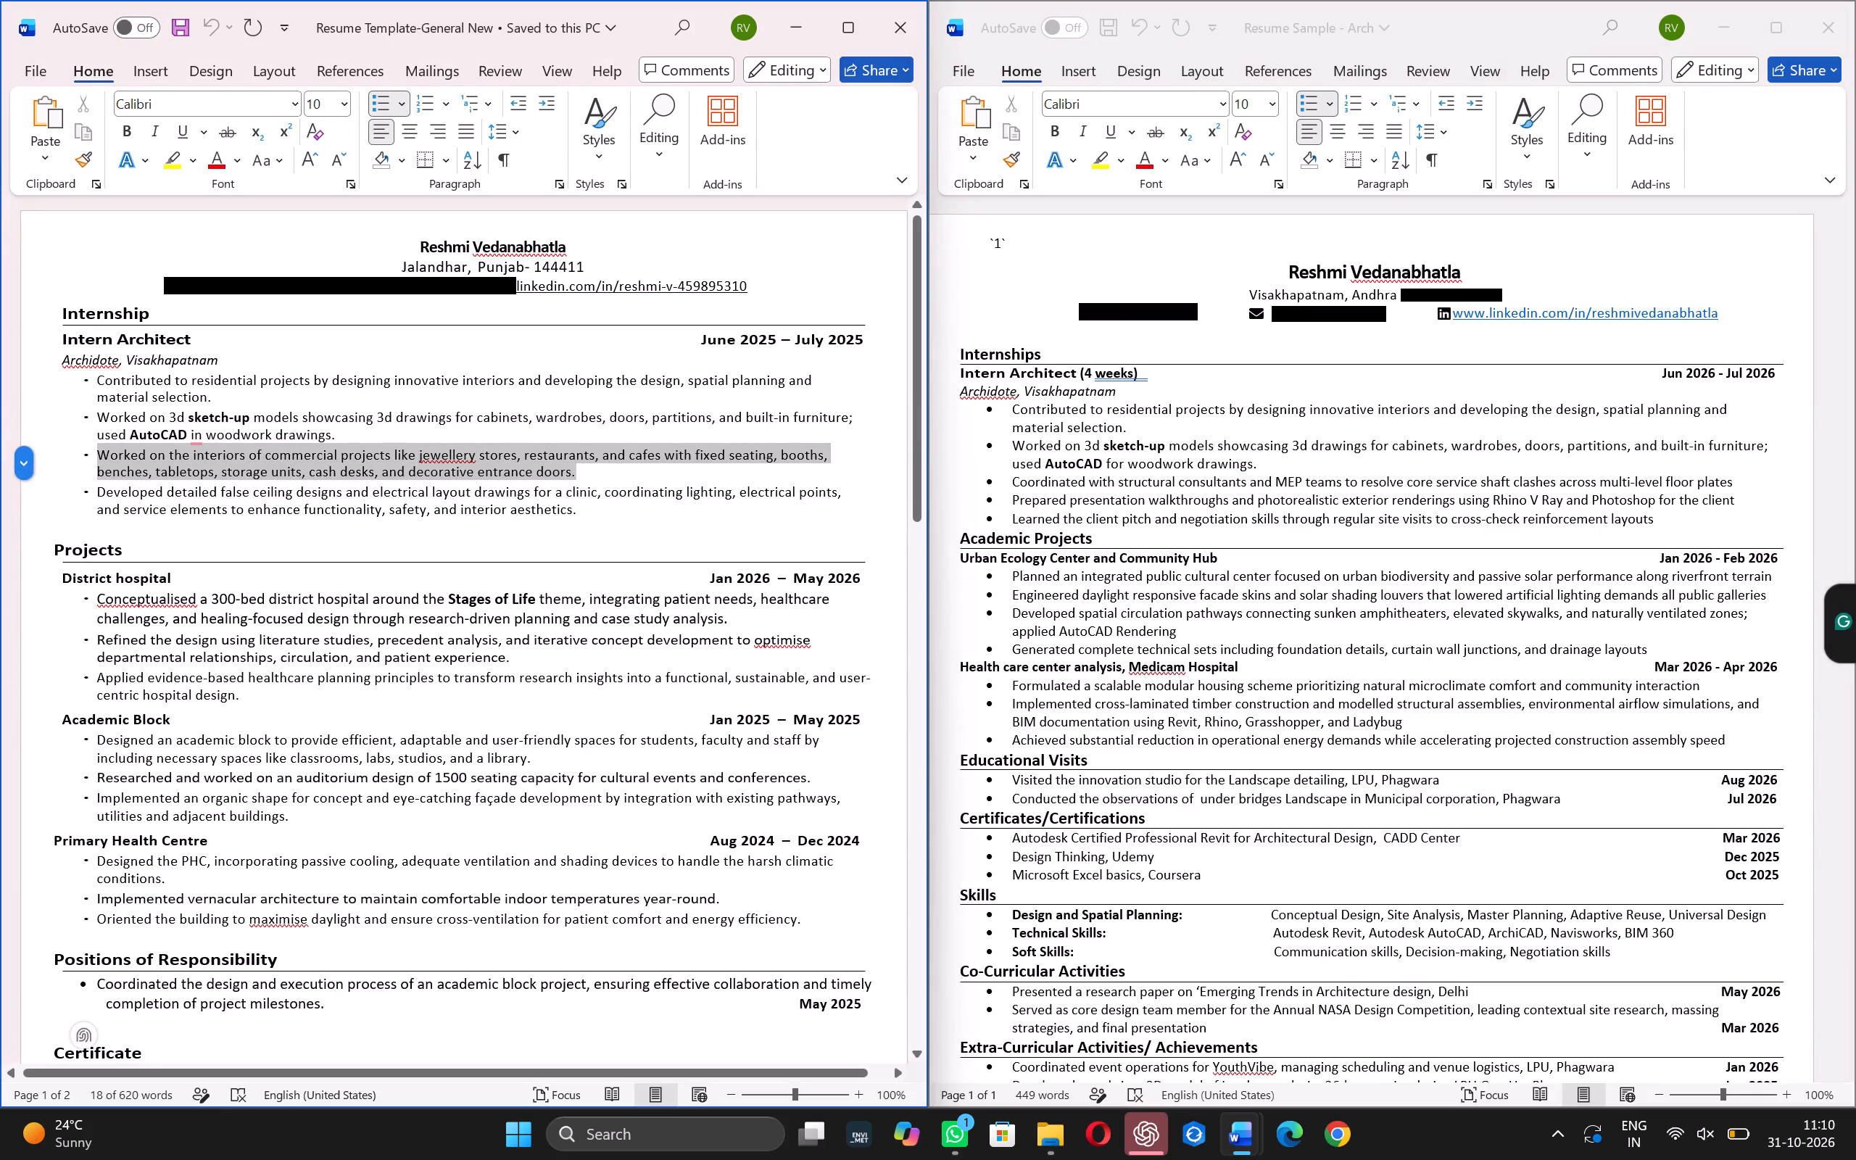
drag(577, 471, 576, 471)
key(ctrl+c)
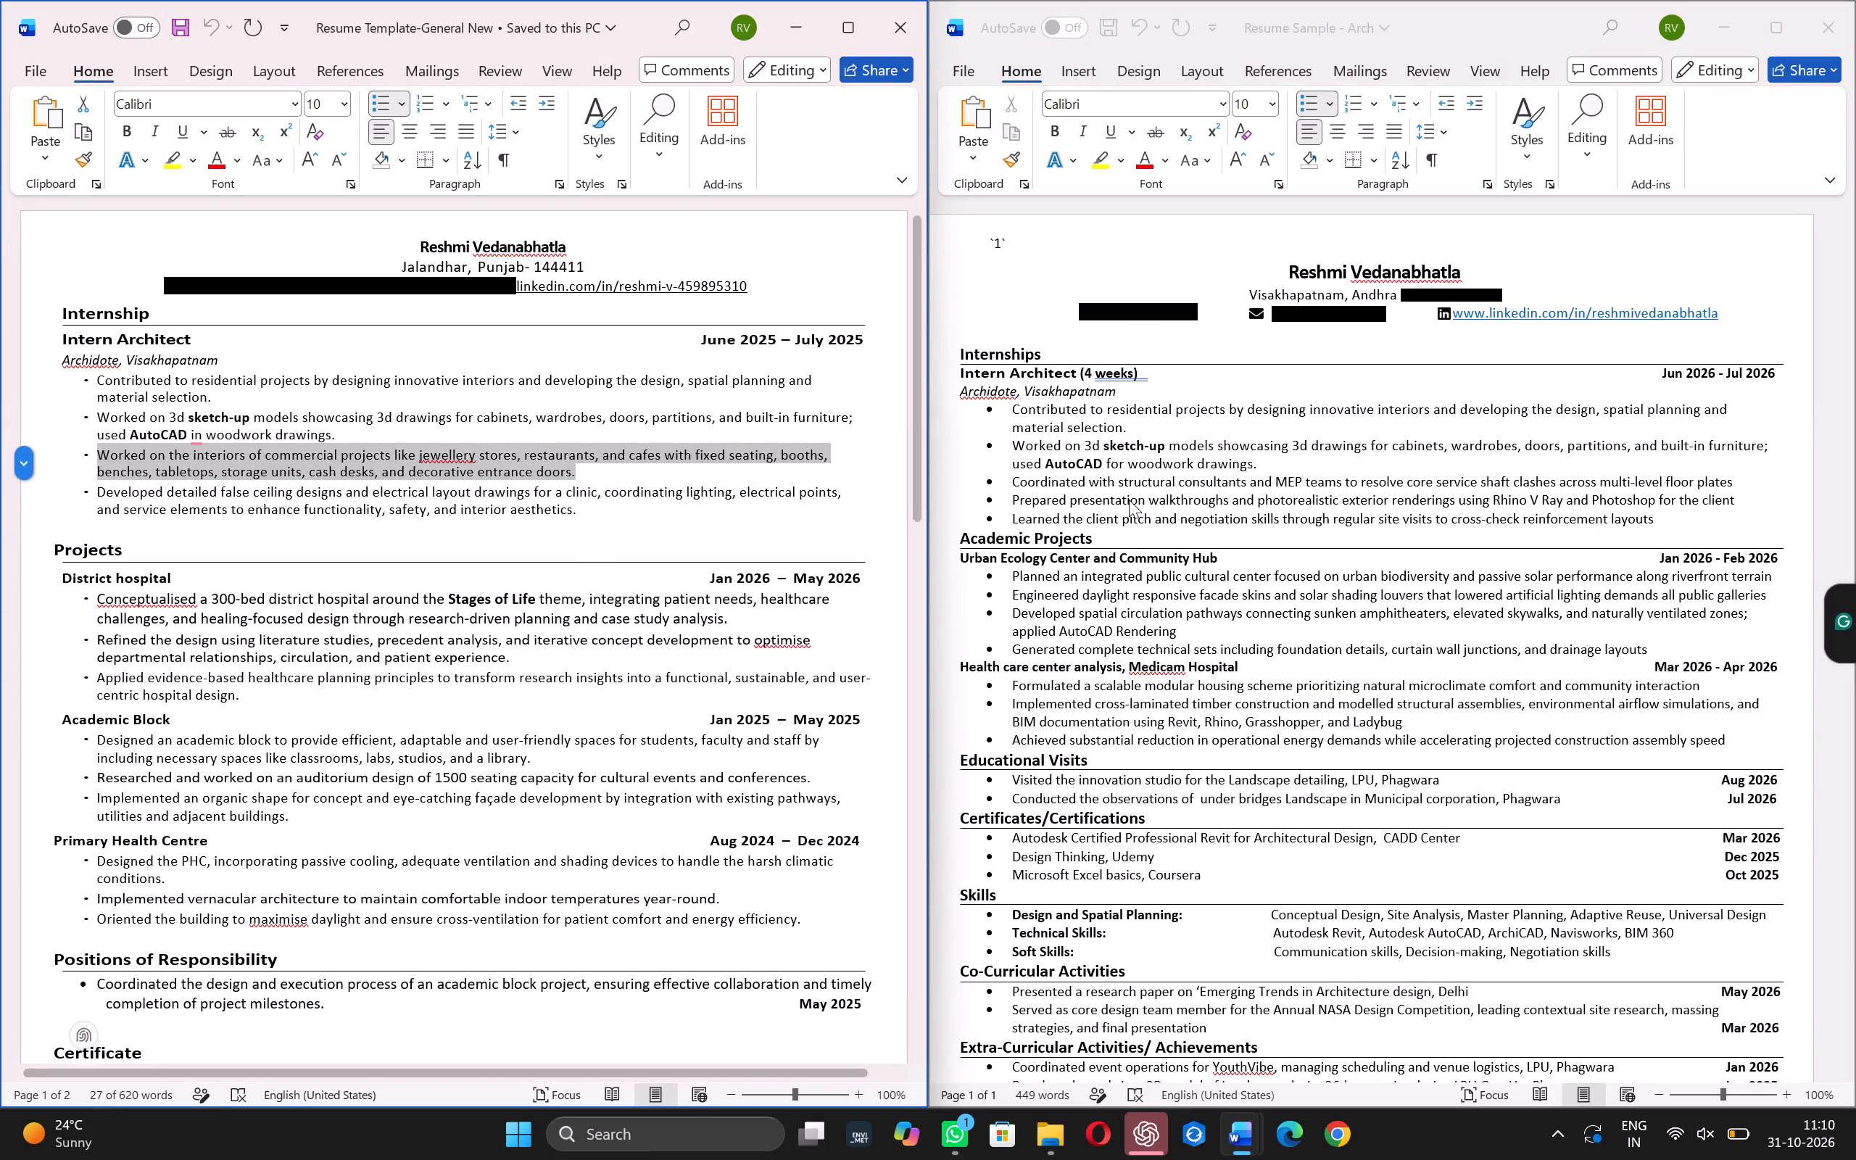
click(1014, 481)
click(1014, 481)
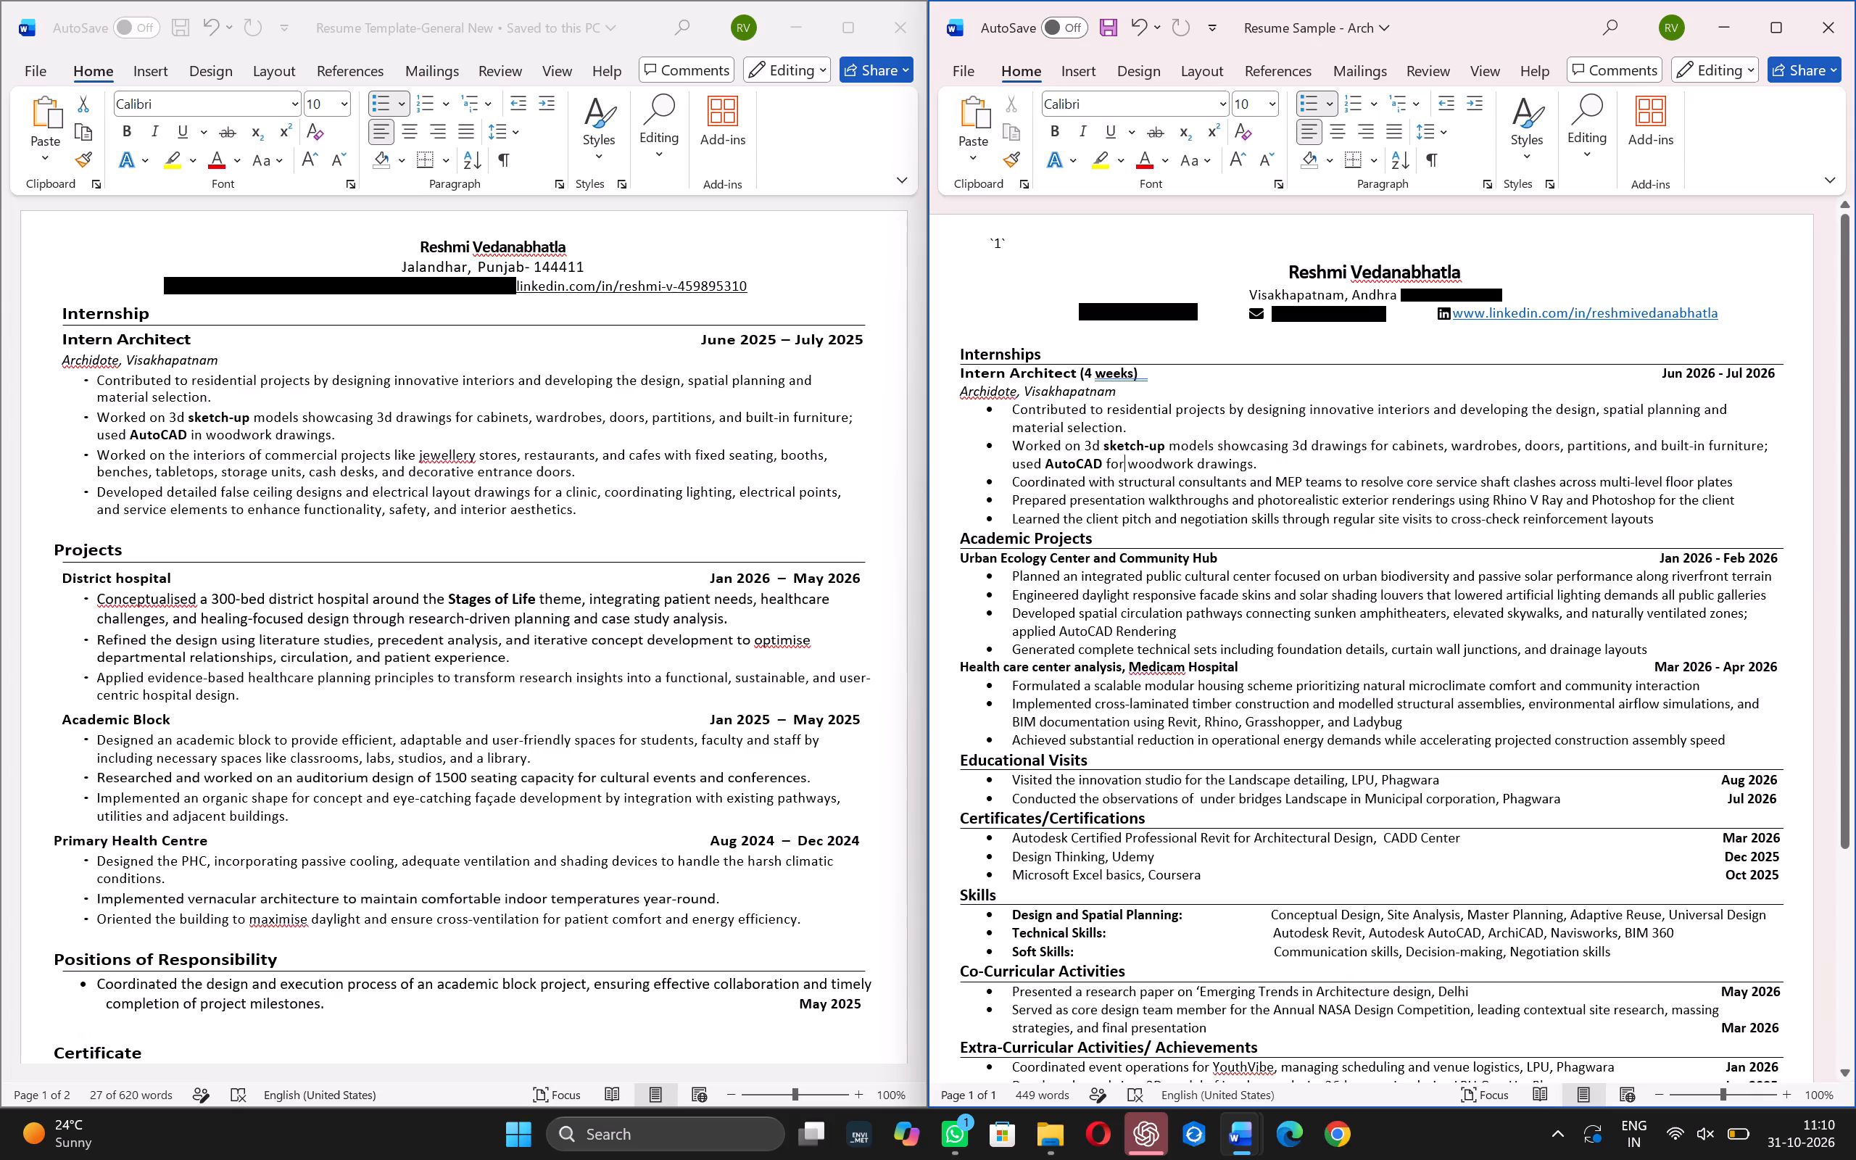
click(1014, 483)
drag(1014, 481, 1013, 479)
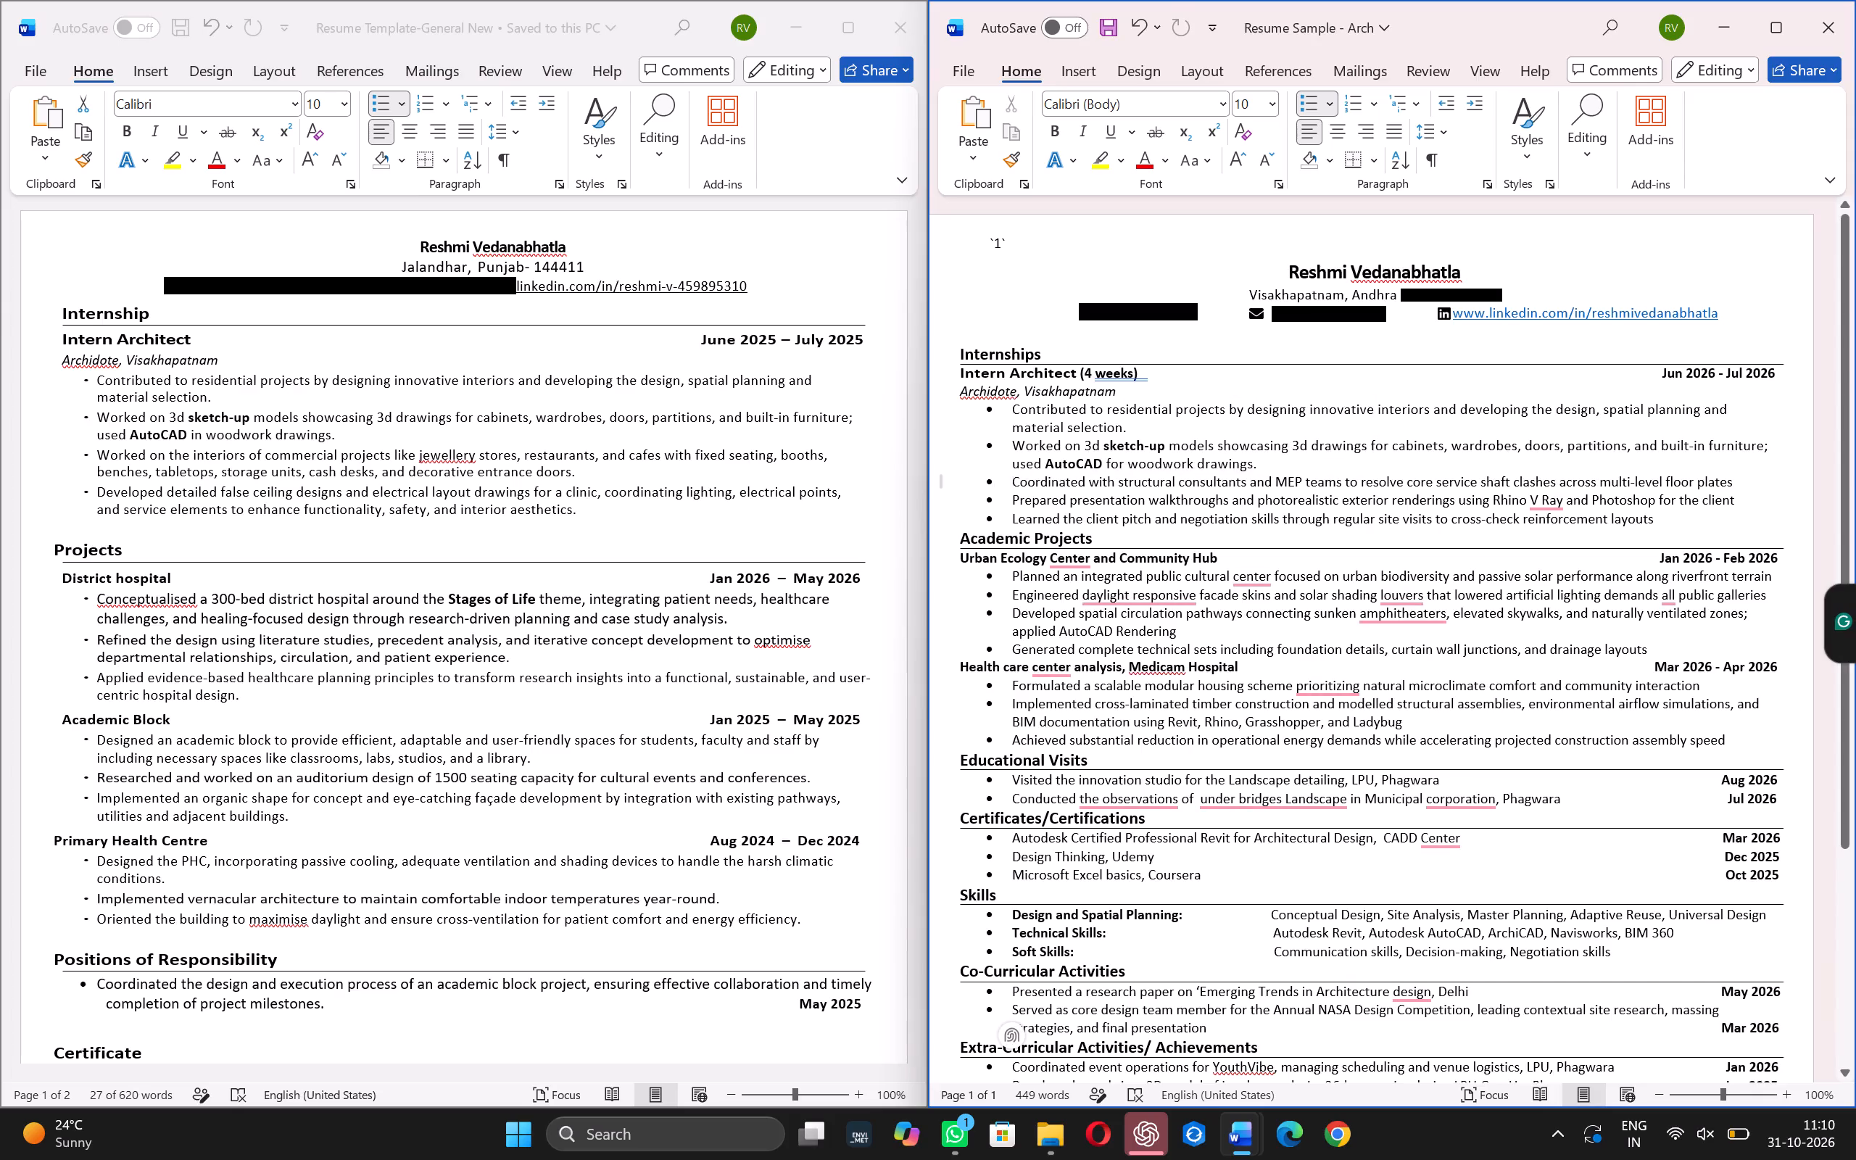
drag(1013, 479, 1729, 477)
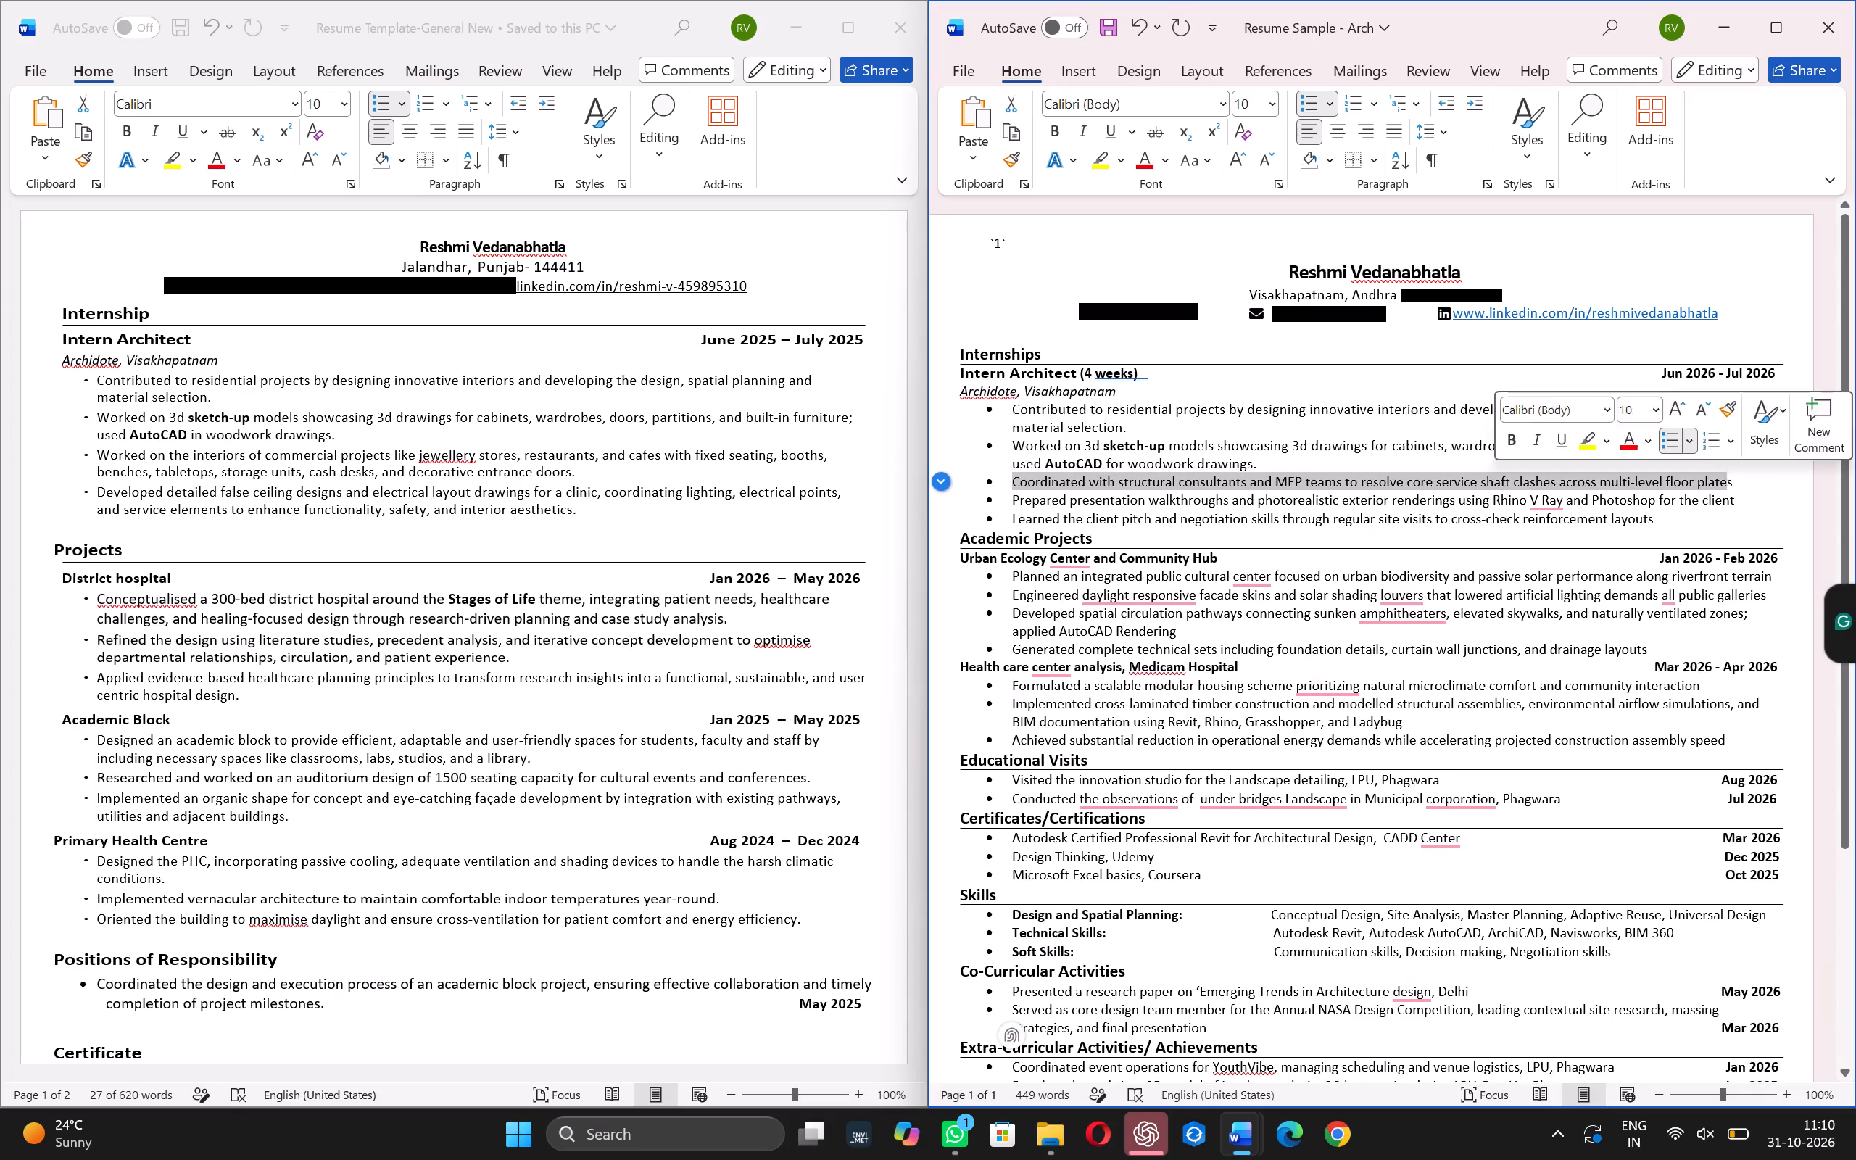
key(ctrl+v)
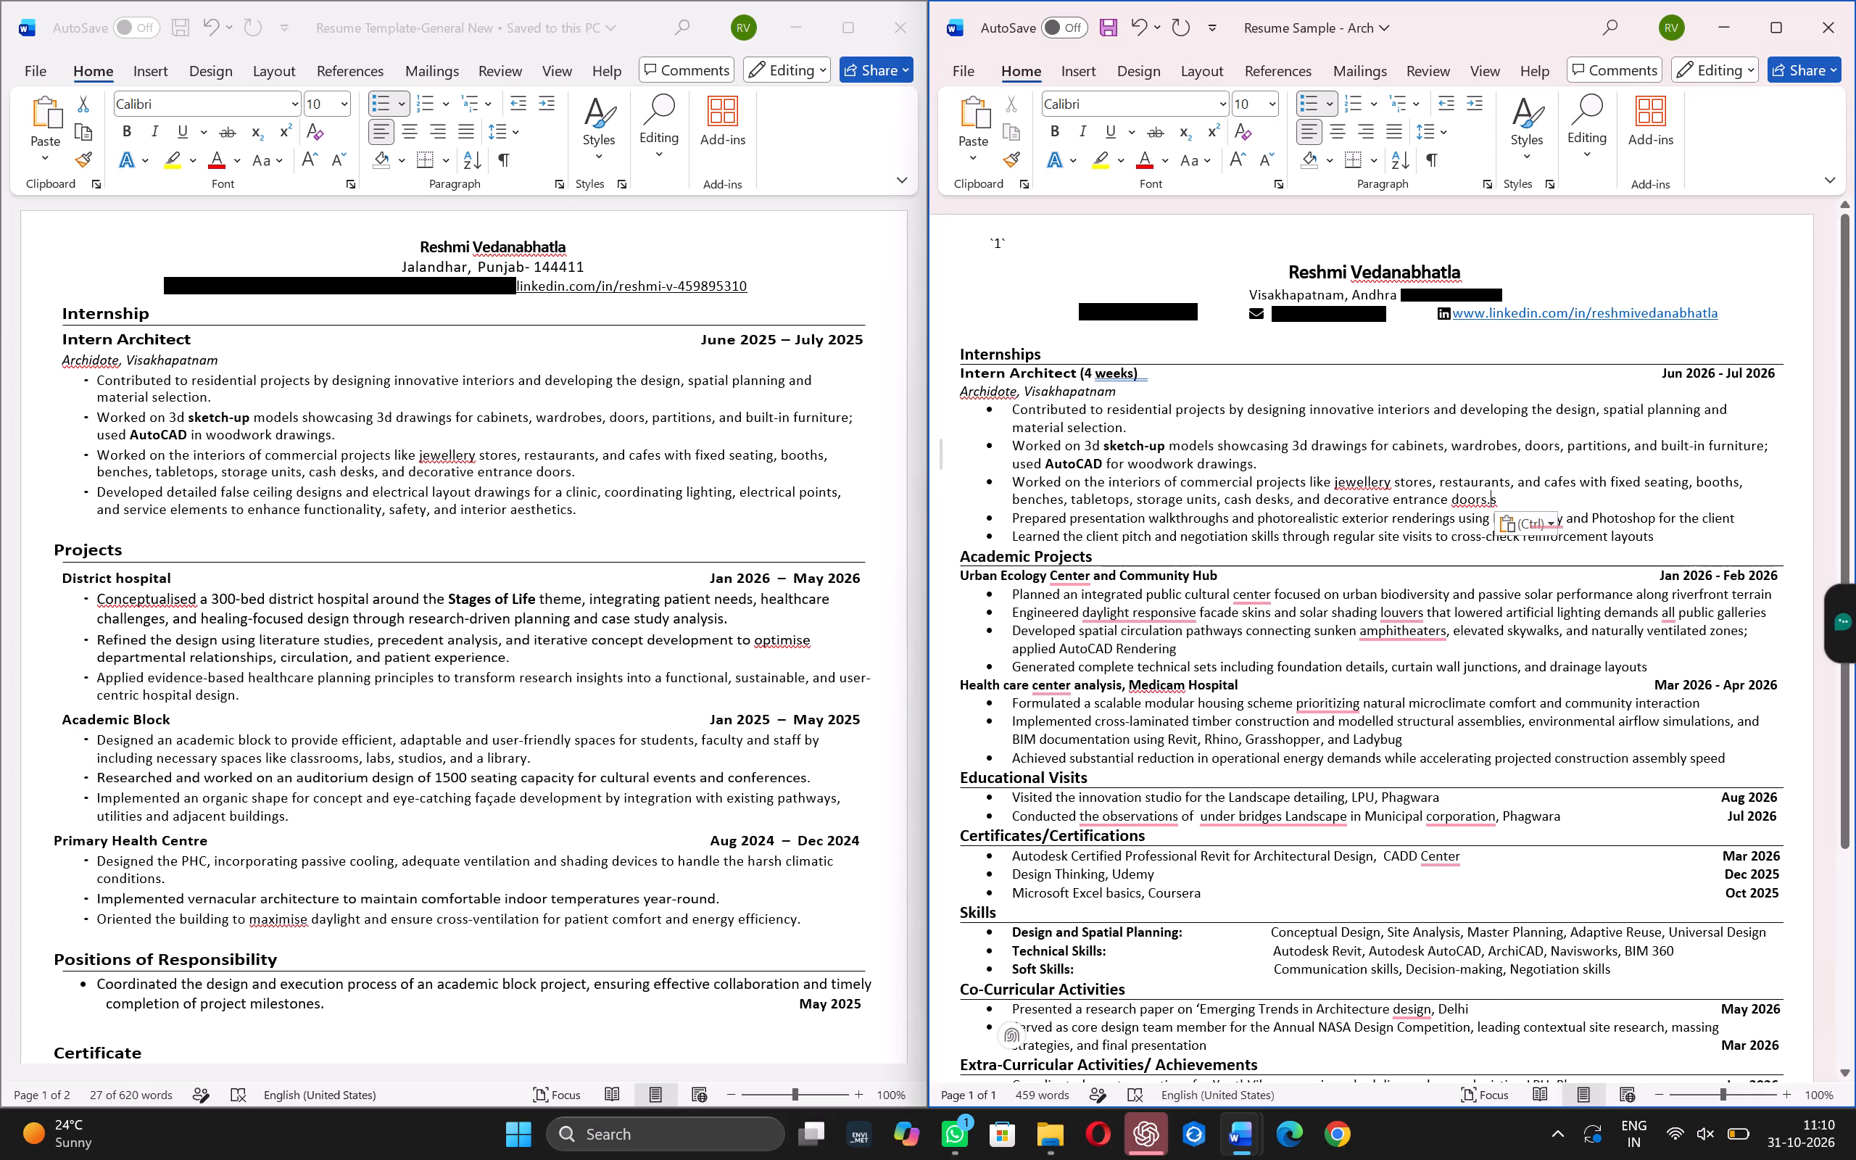
key(Right)
key(BackSpace)
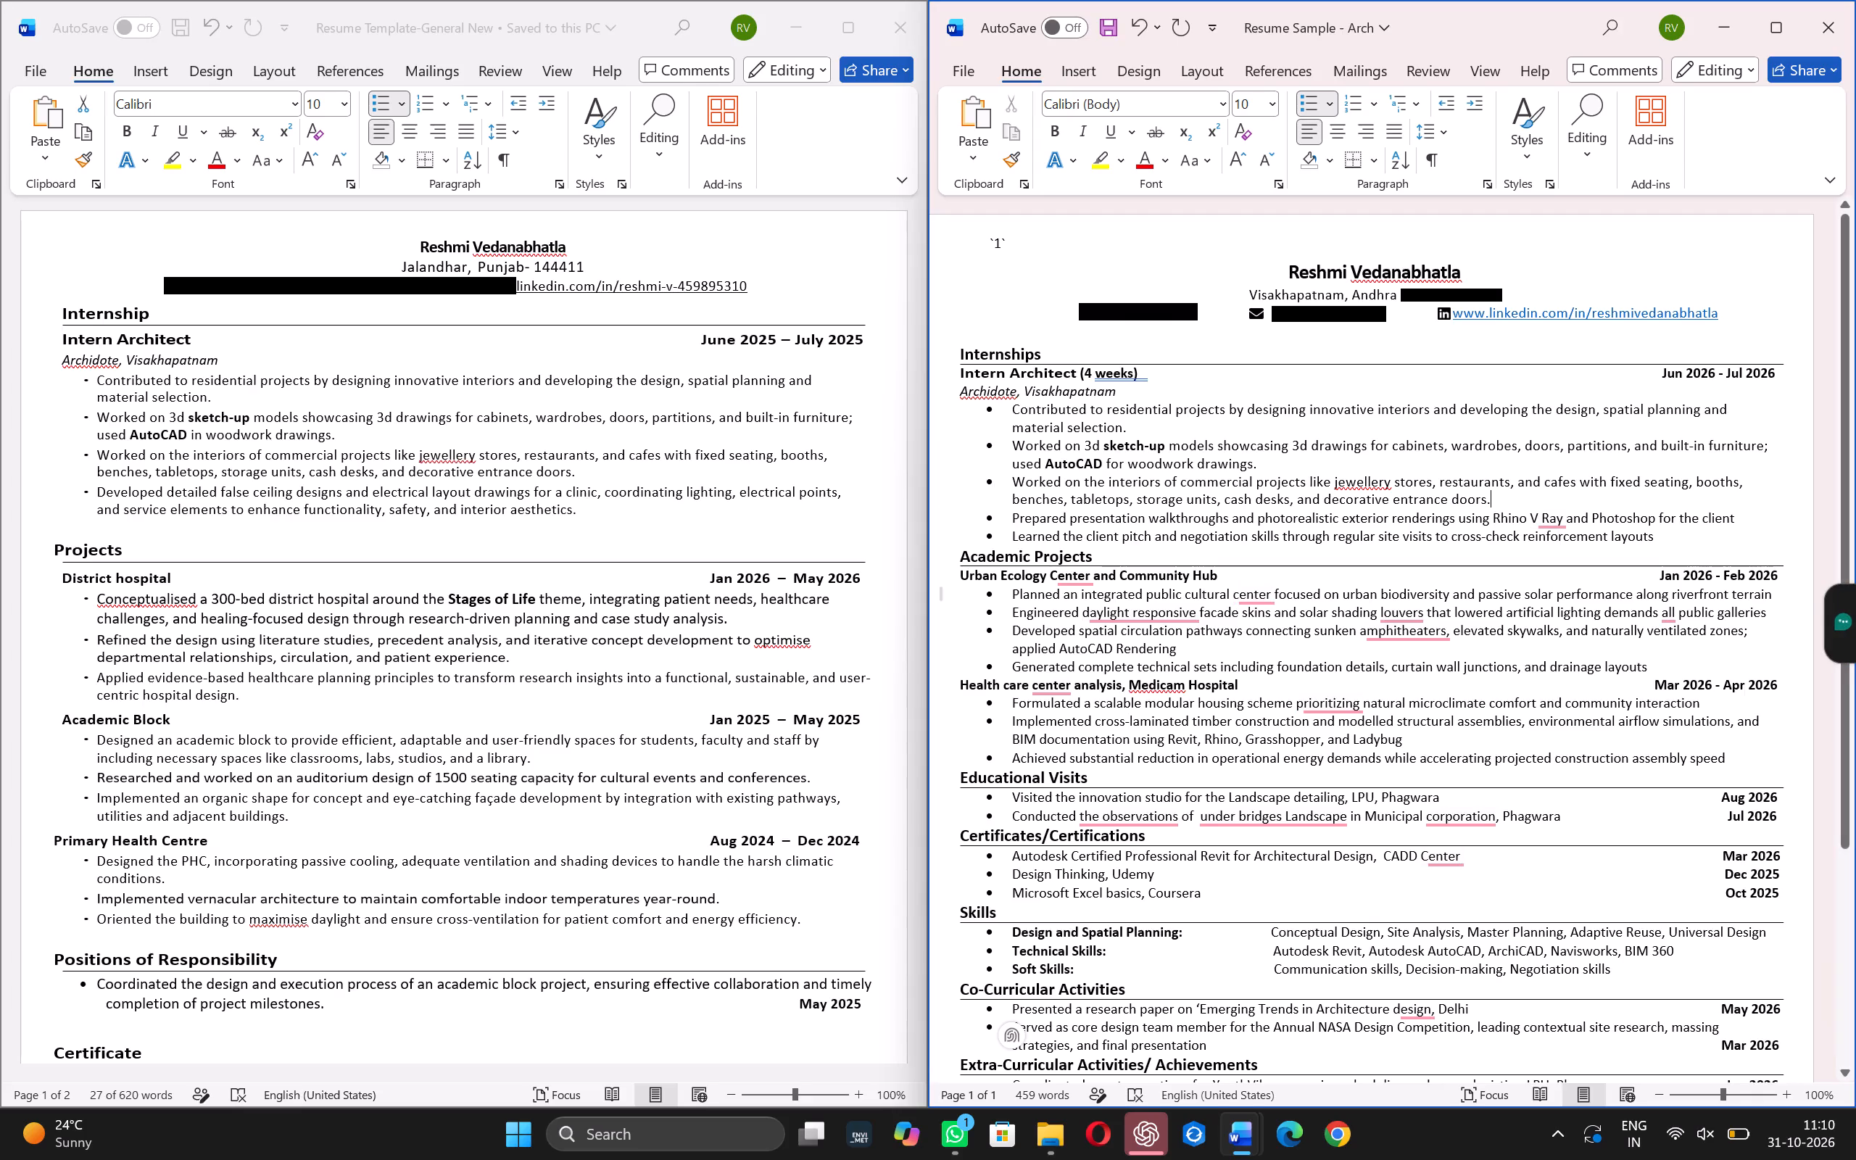
Delete the last internship bullet, "Learned the client pitch and negotiation skills", from the Arch resume.
drag(1662, 539, 1022, 535)
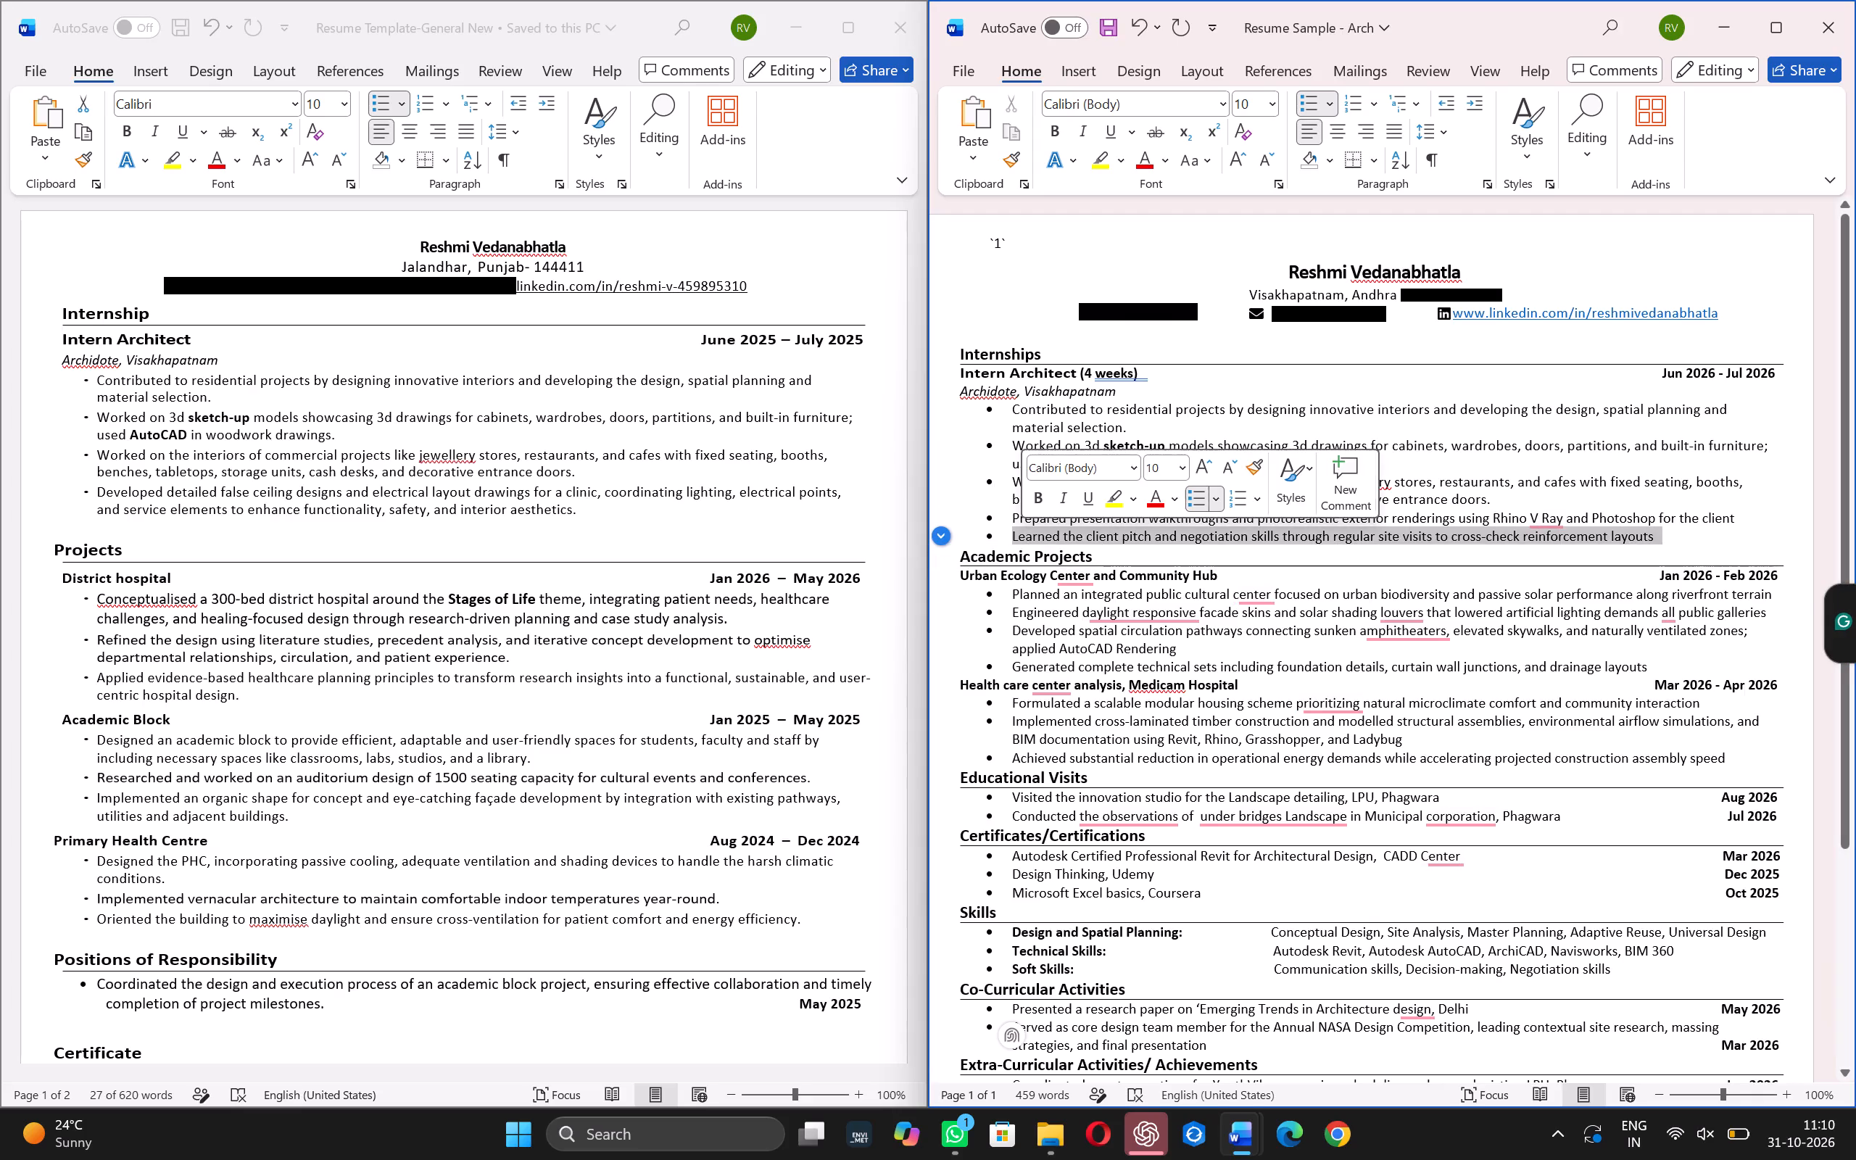
key(BackSpace)
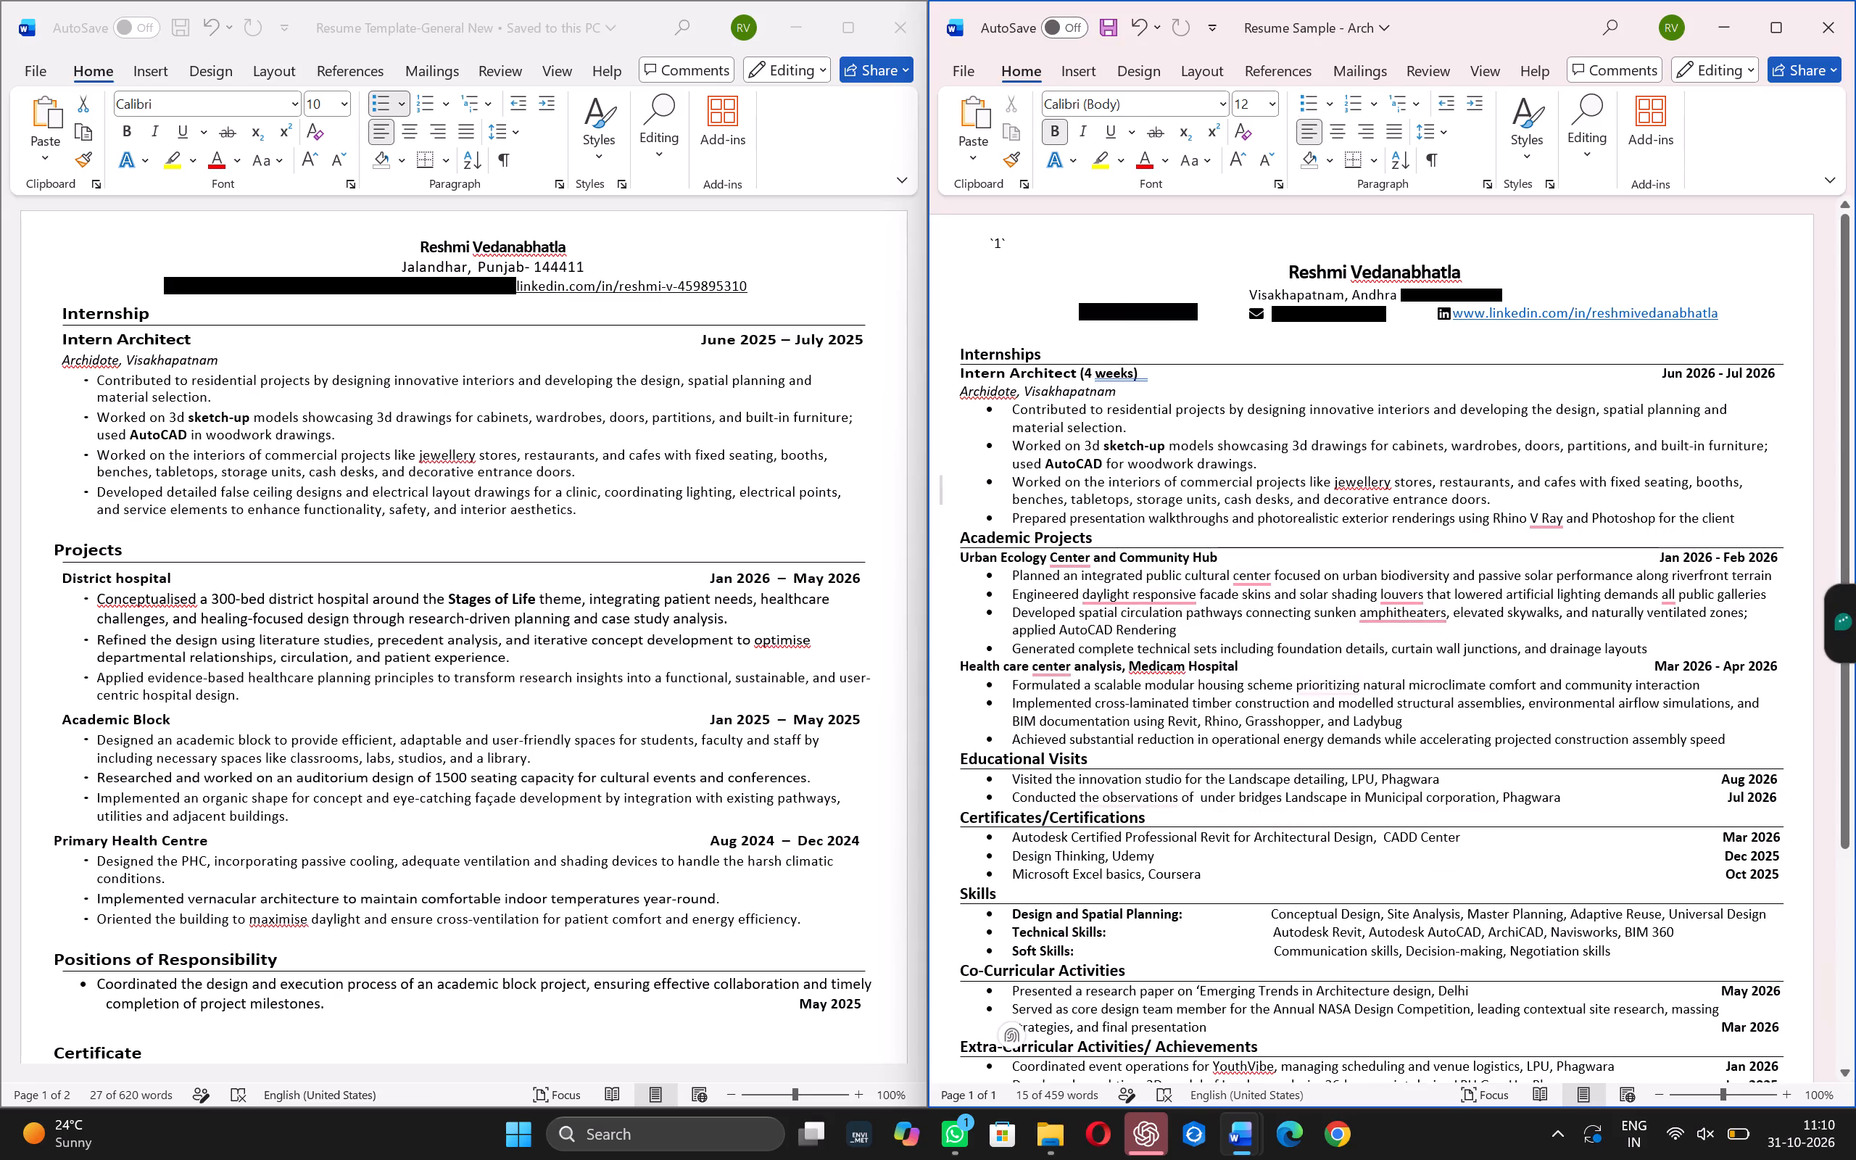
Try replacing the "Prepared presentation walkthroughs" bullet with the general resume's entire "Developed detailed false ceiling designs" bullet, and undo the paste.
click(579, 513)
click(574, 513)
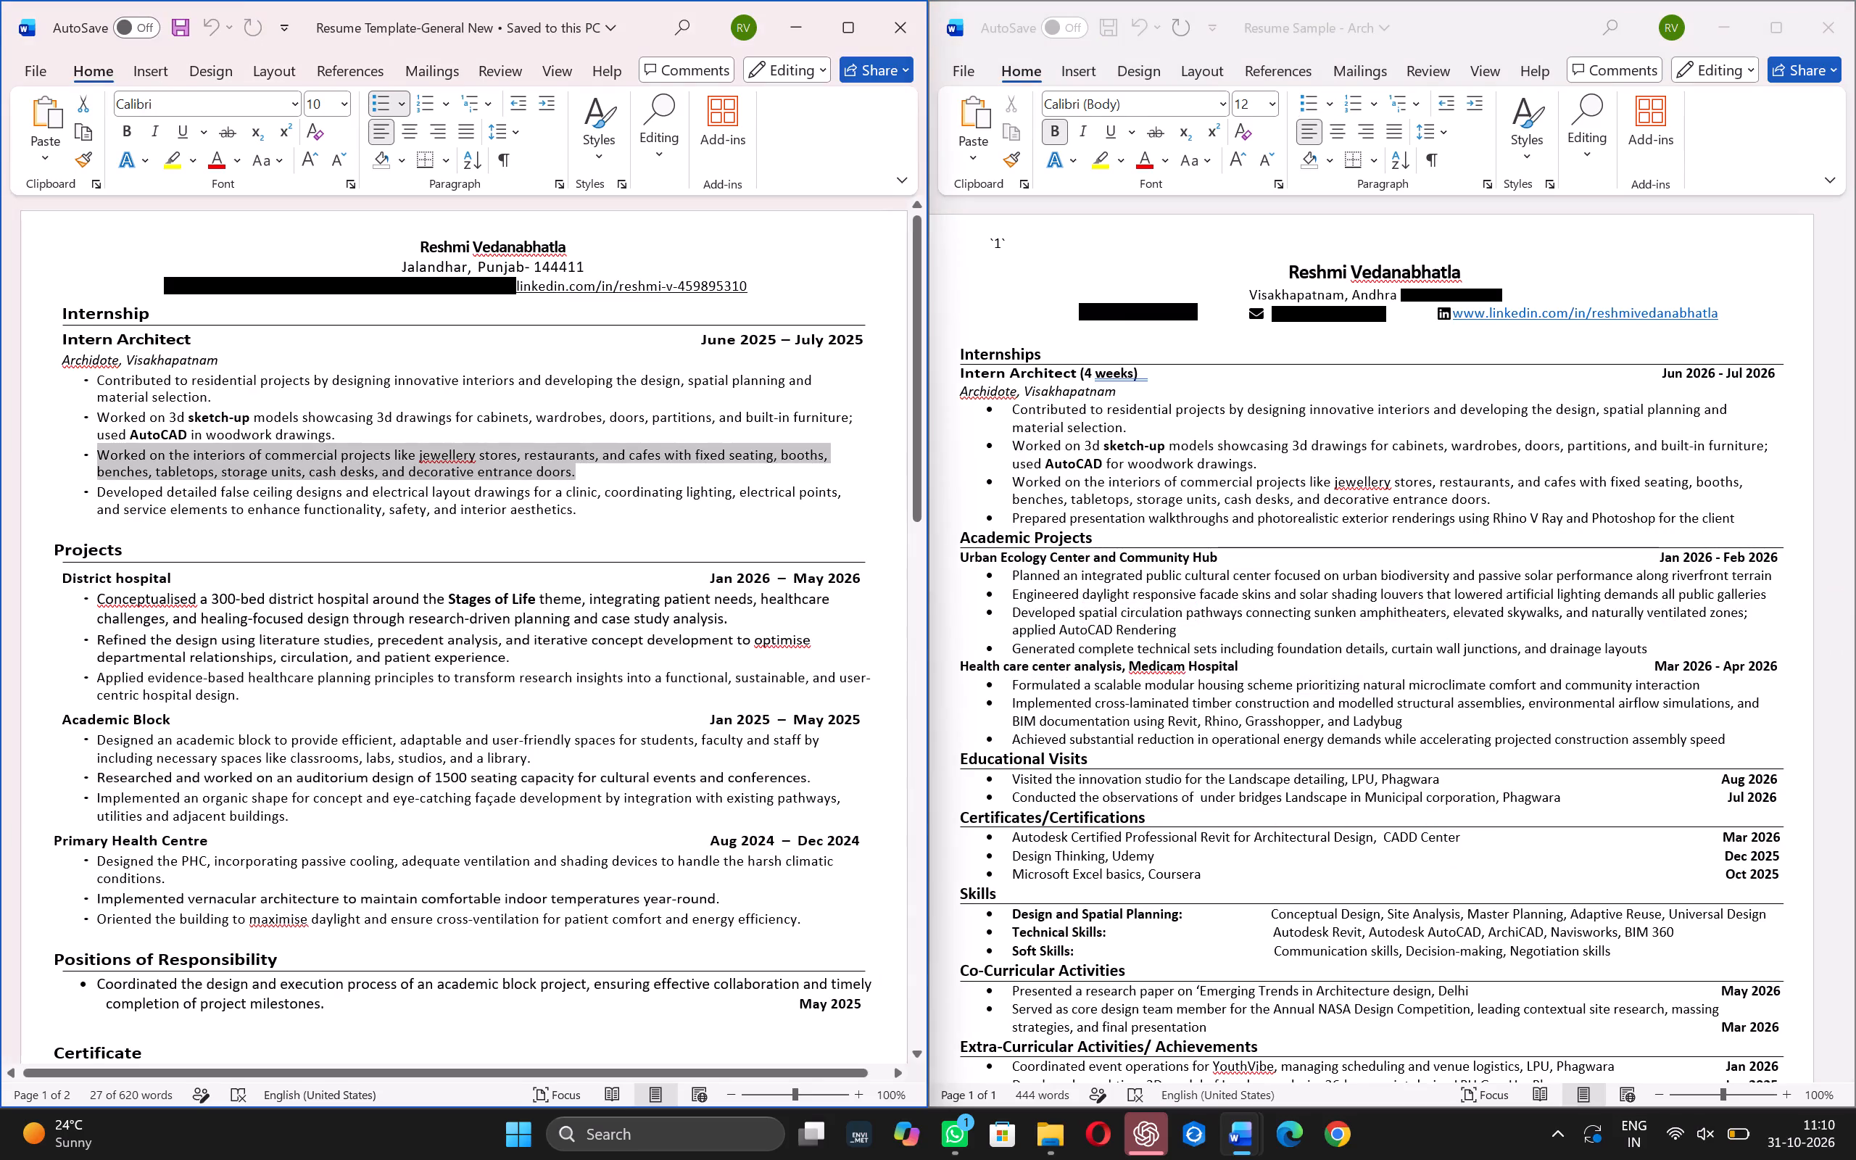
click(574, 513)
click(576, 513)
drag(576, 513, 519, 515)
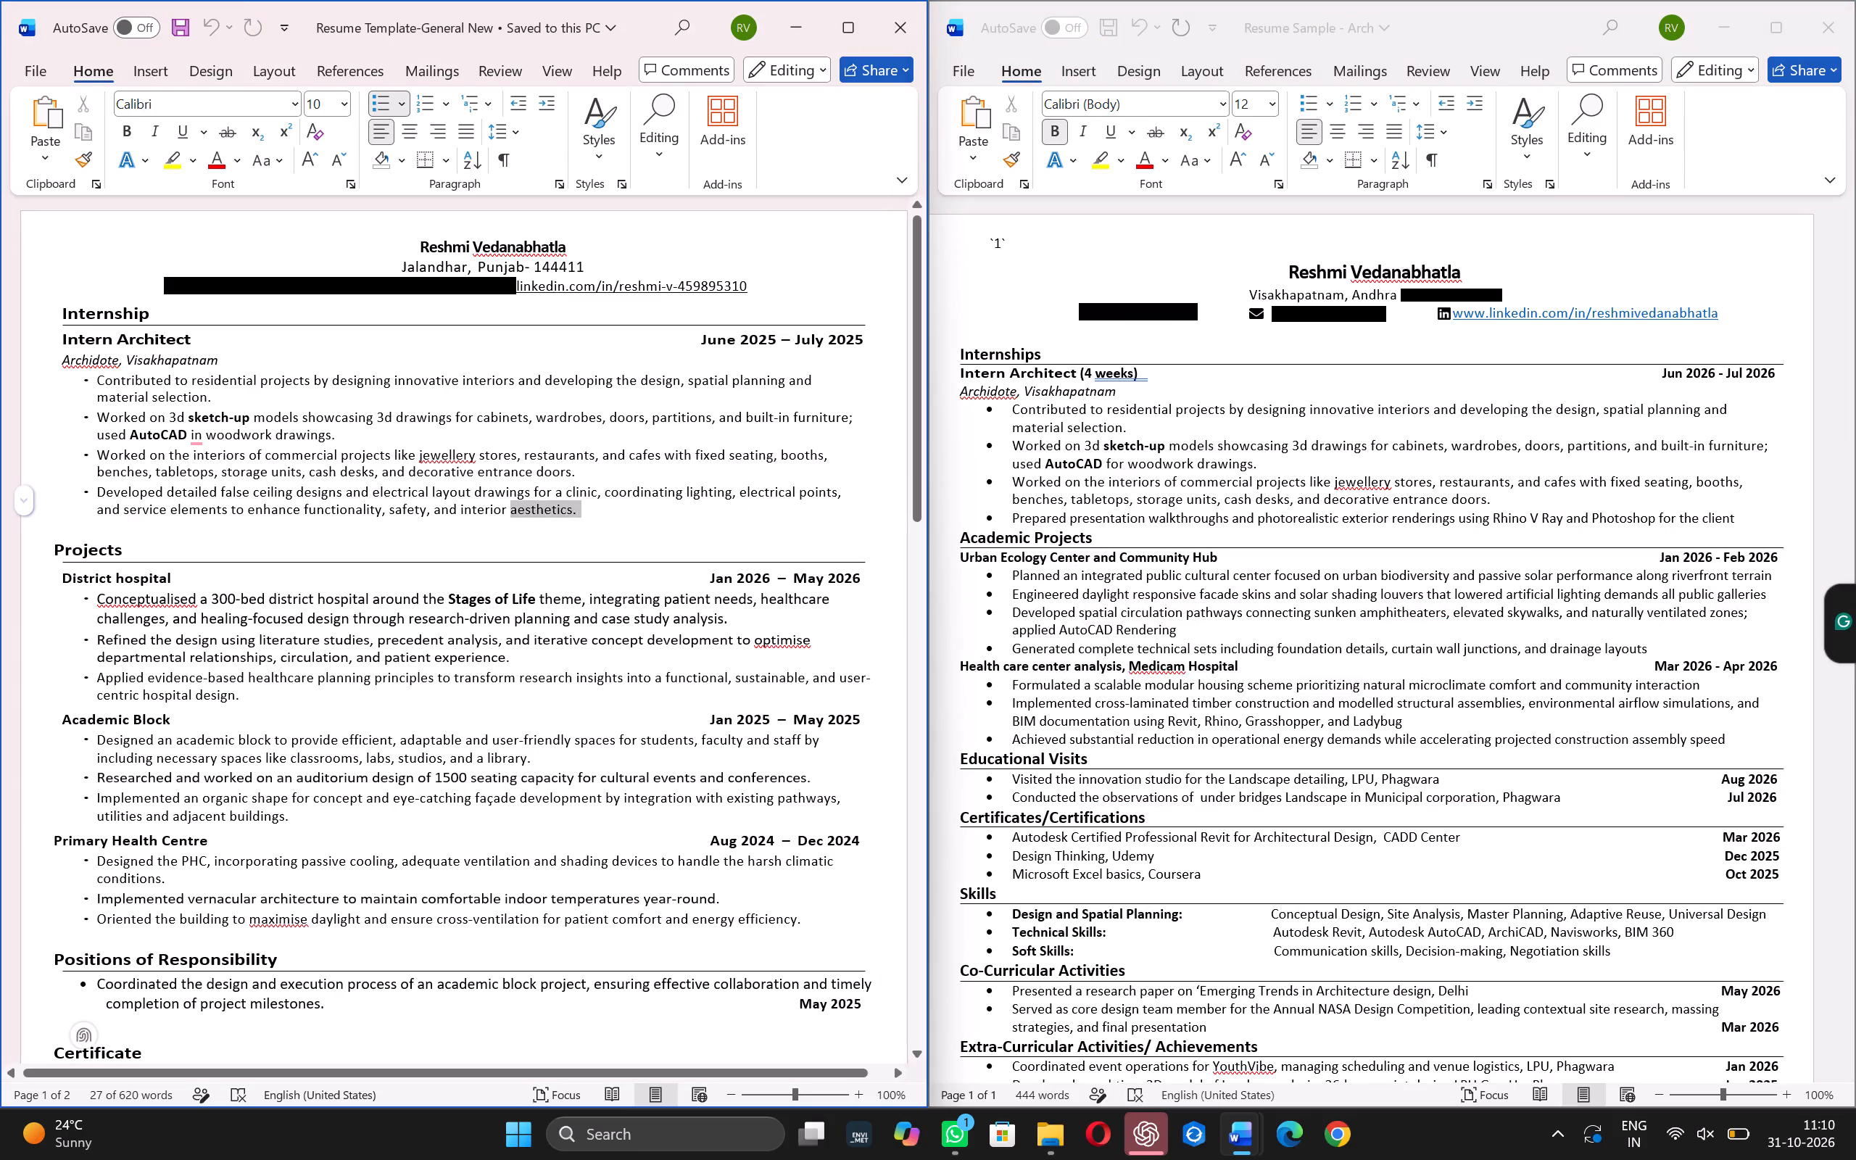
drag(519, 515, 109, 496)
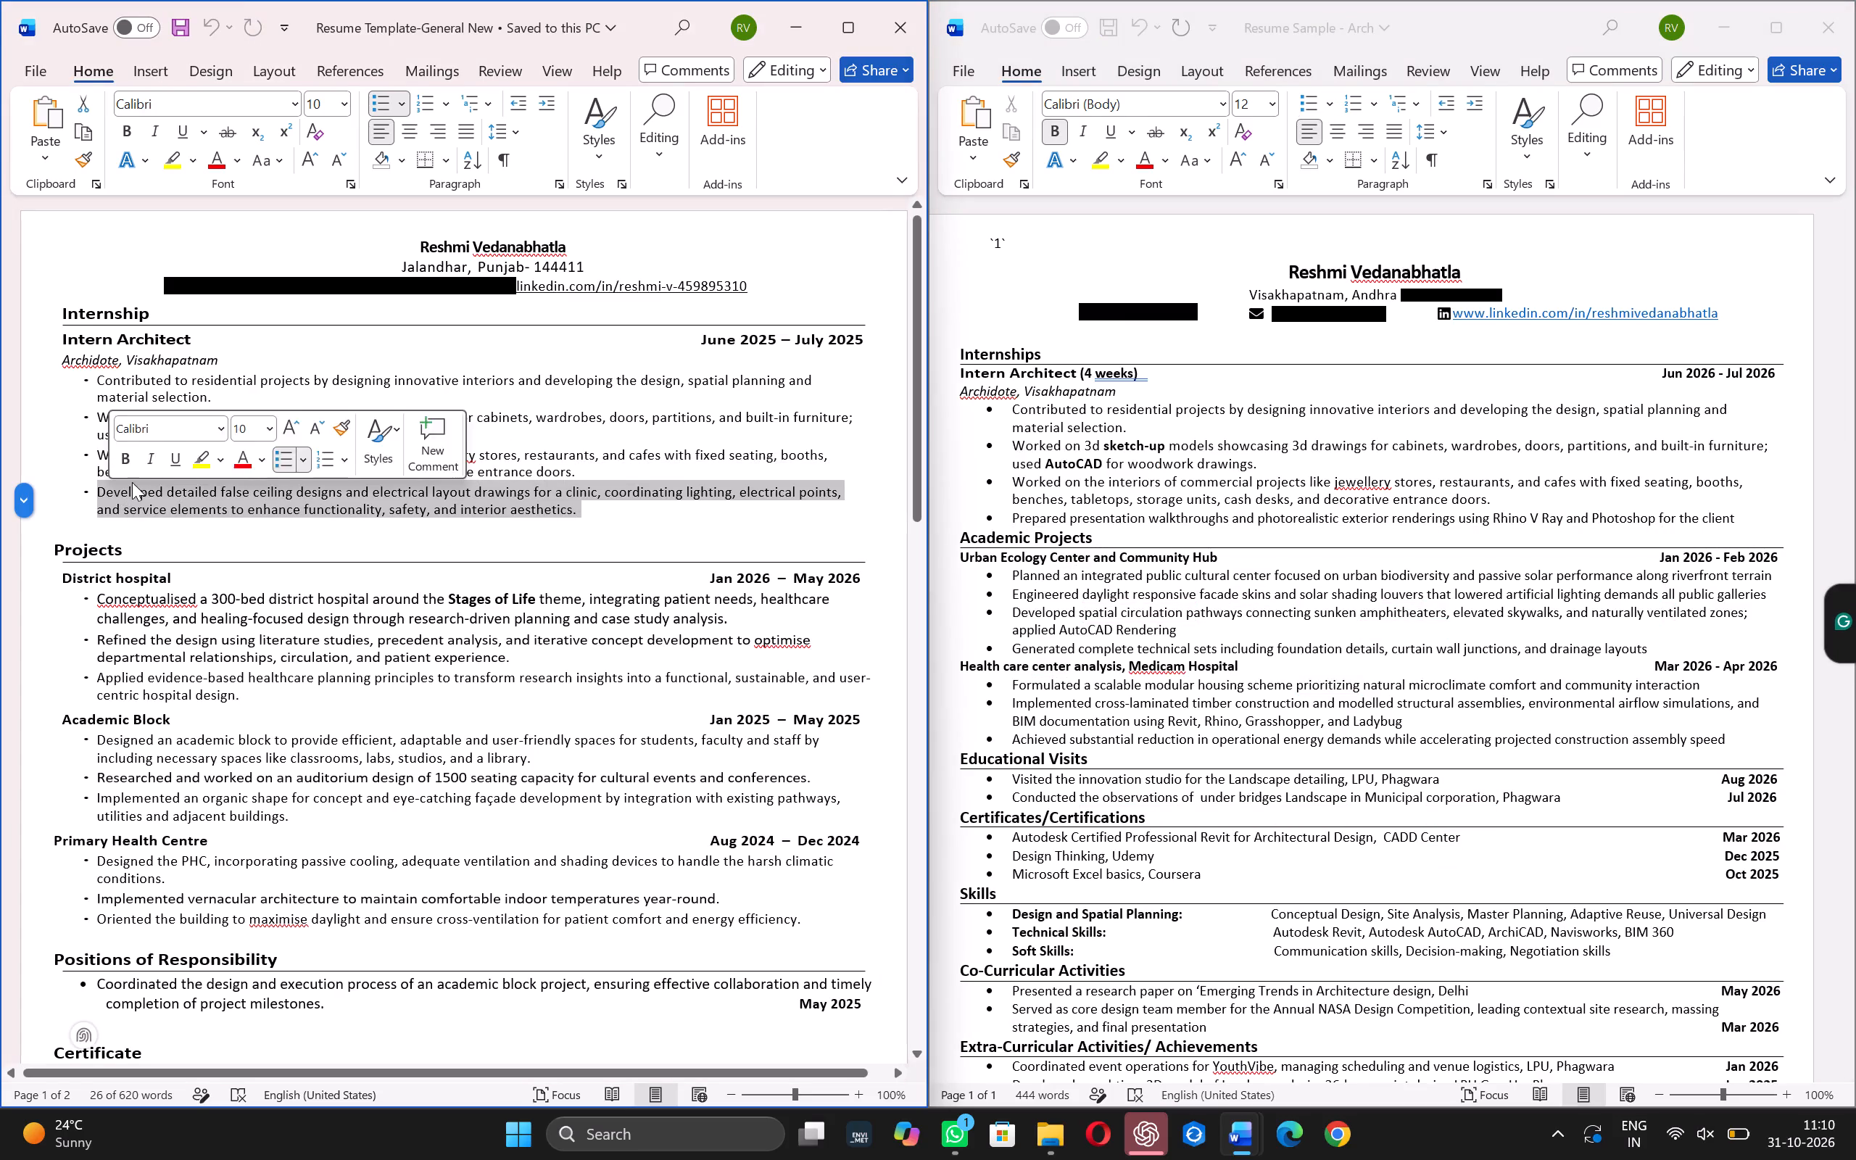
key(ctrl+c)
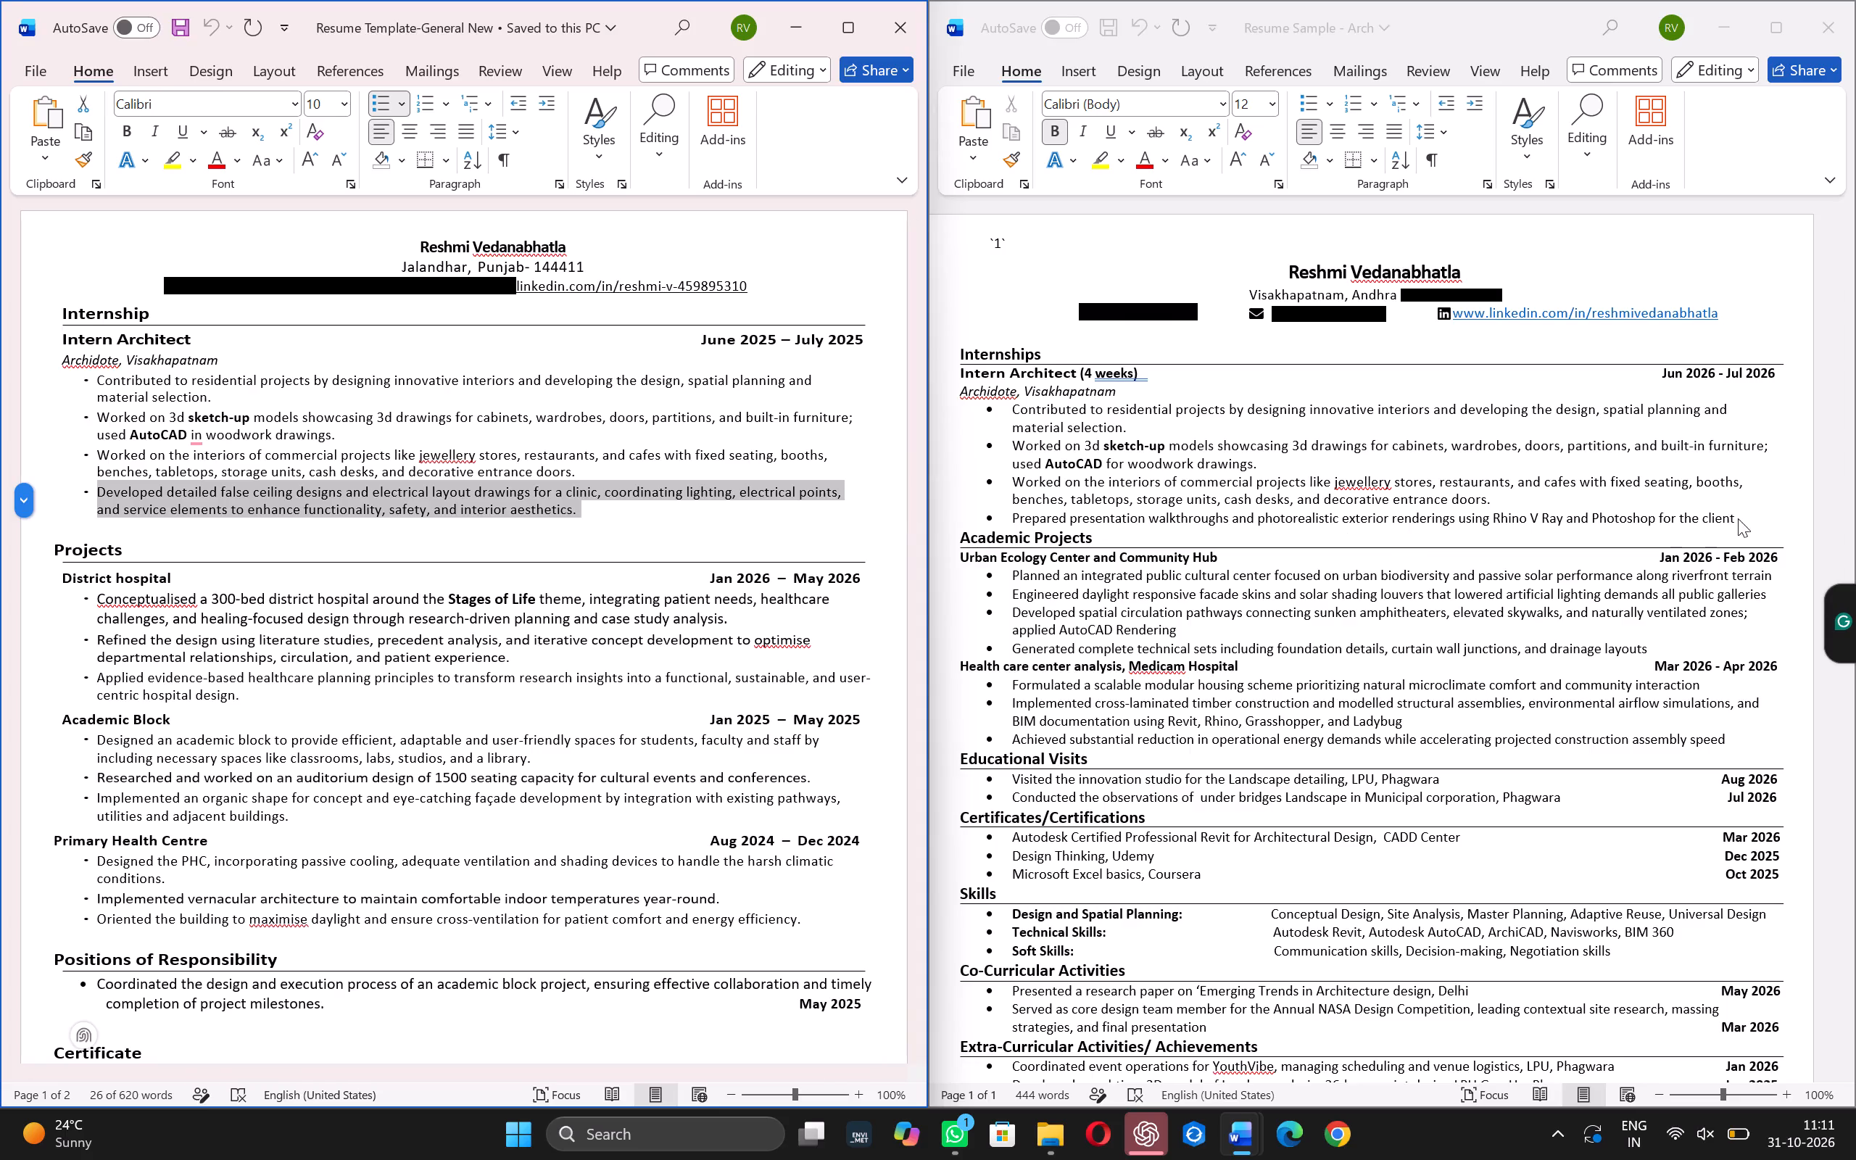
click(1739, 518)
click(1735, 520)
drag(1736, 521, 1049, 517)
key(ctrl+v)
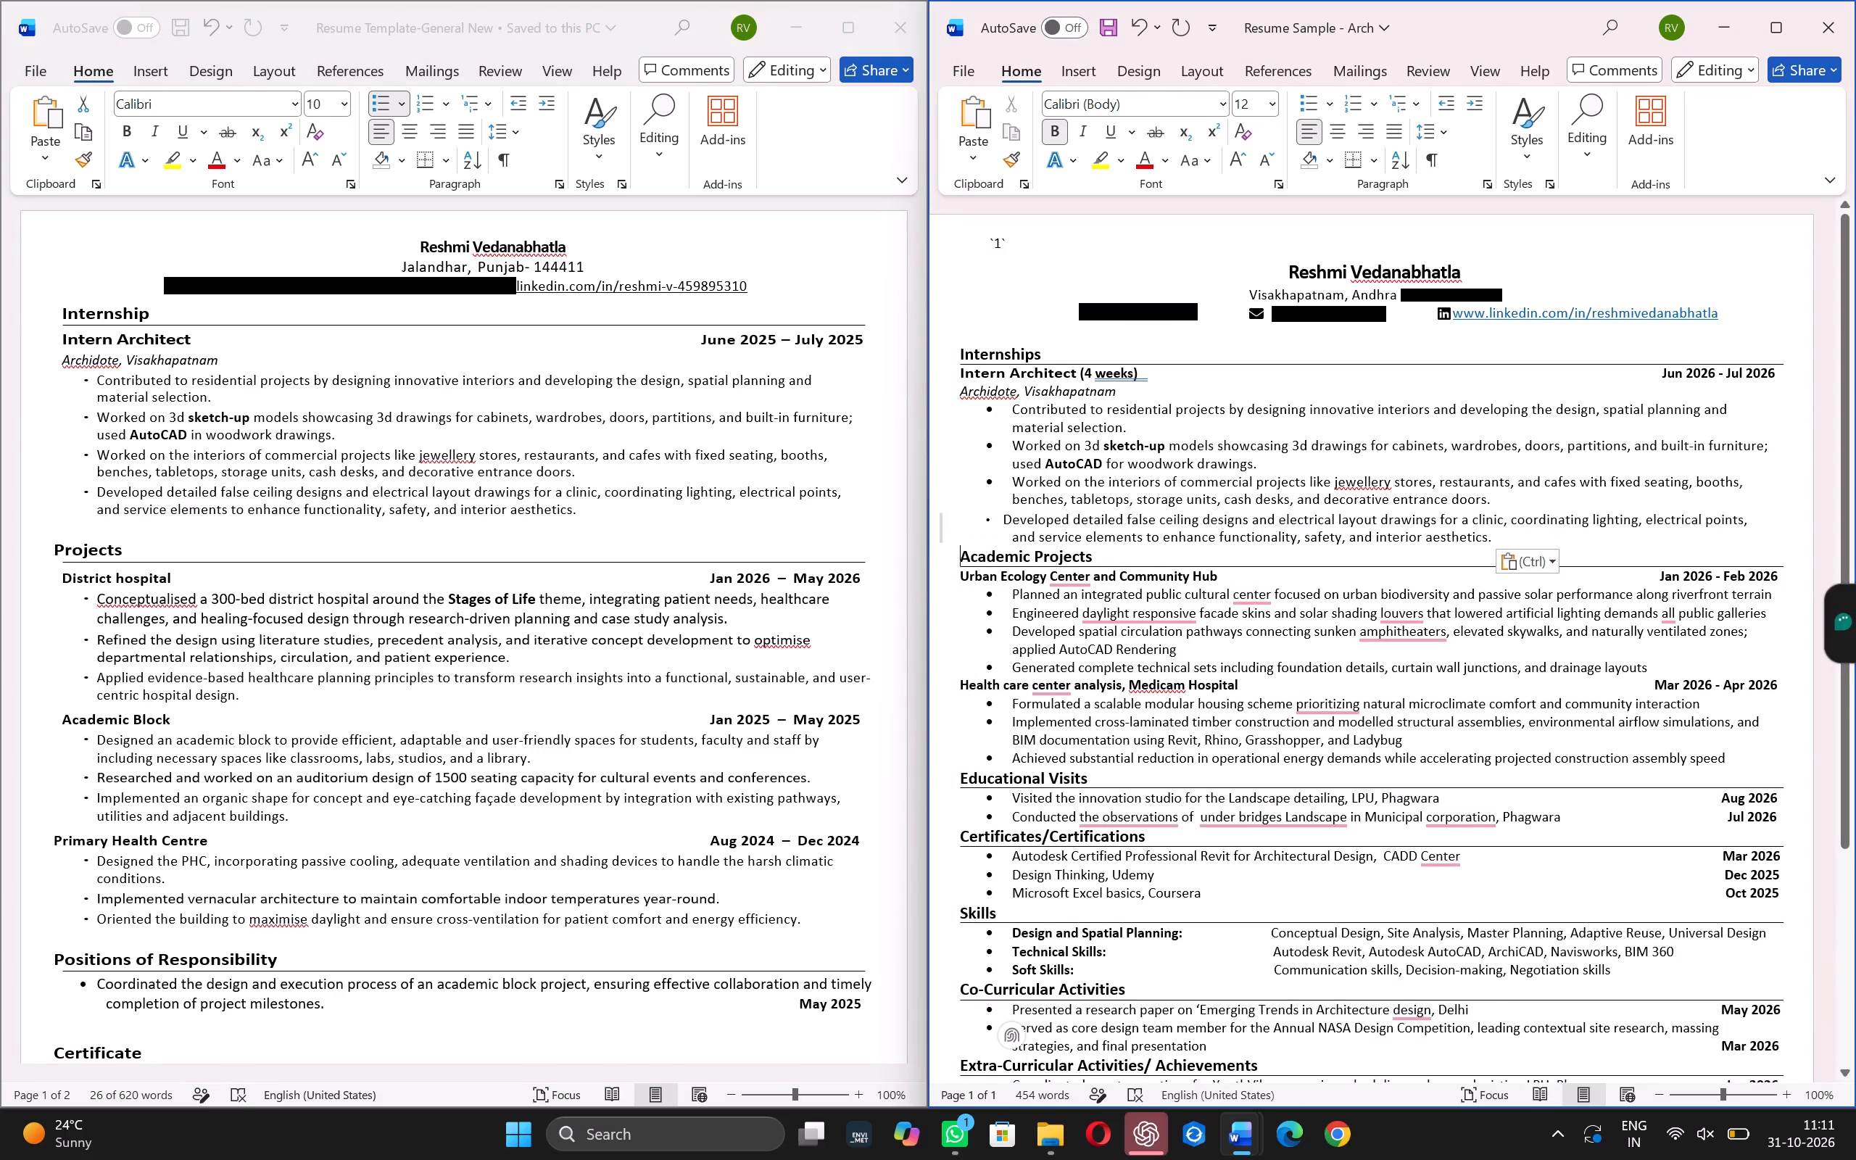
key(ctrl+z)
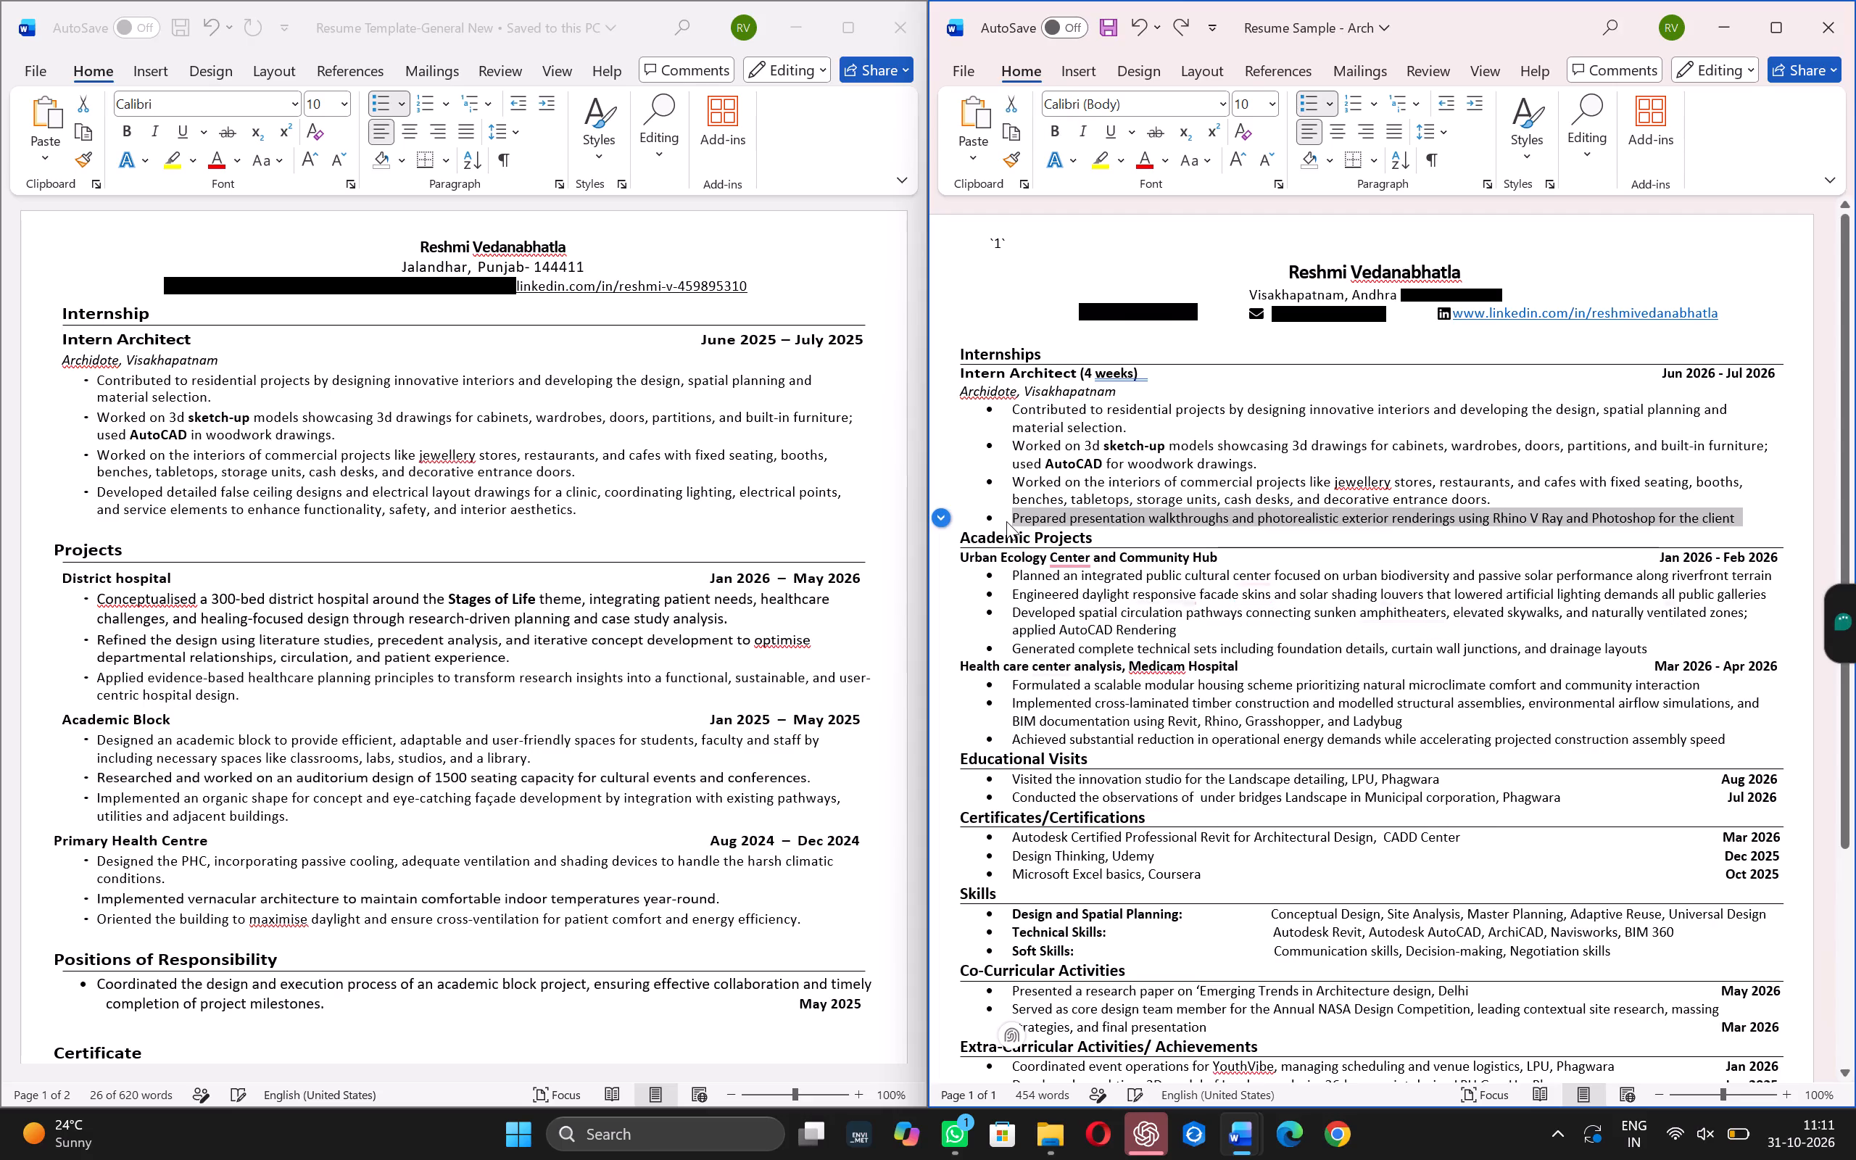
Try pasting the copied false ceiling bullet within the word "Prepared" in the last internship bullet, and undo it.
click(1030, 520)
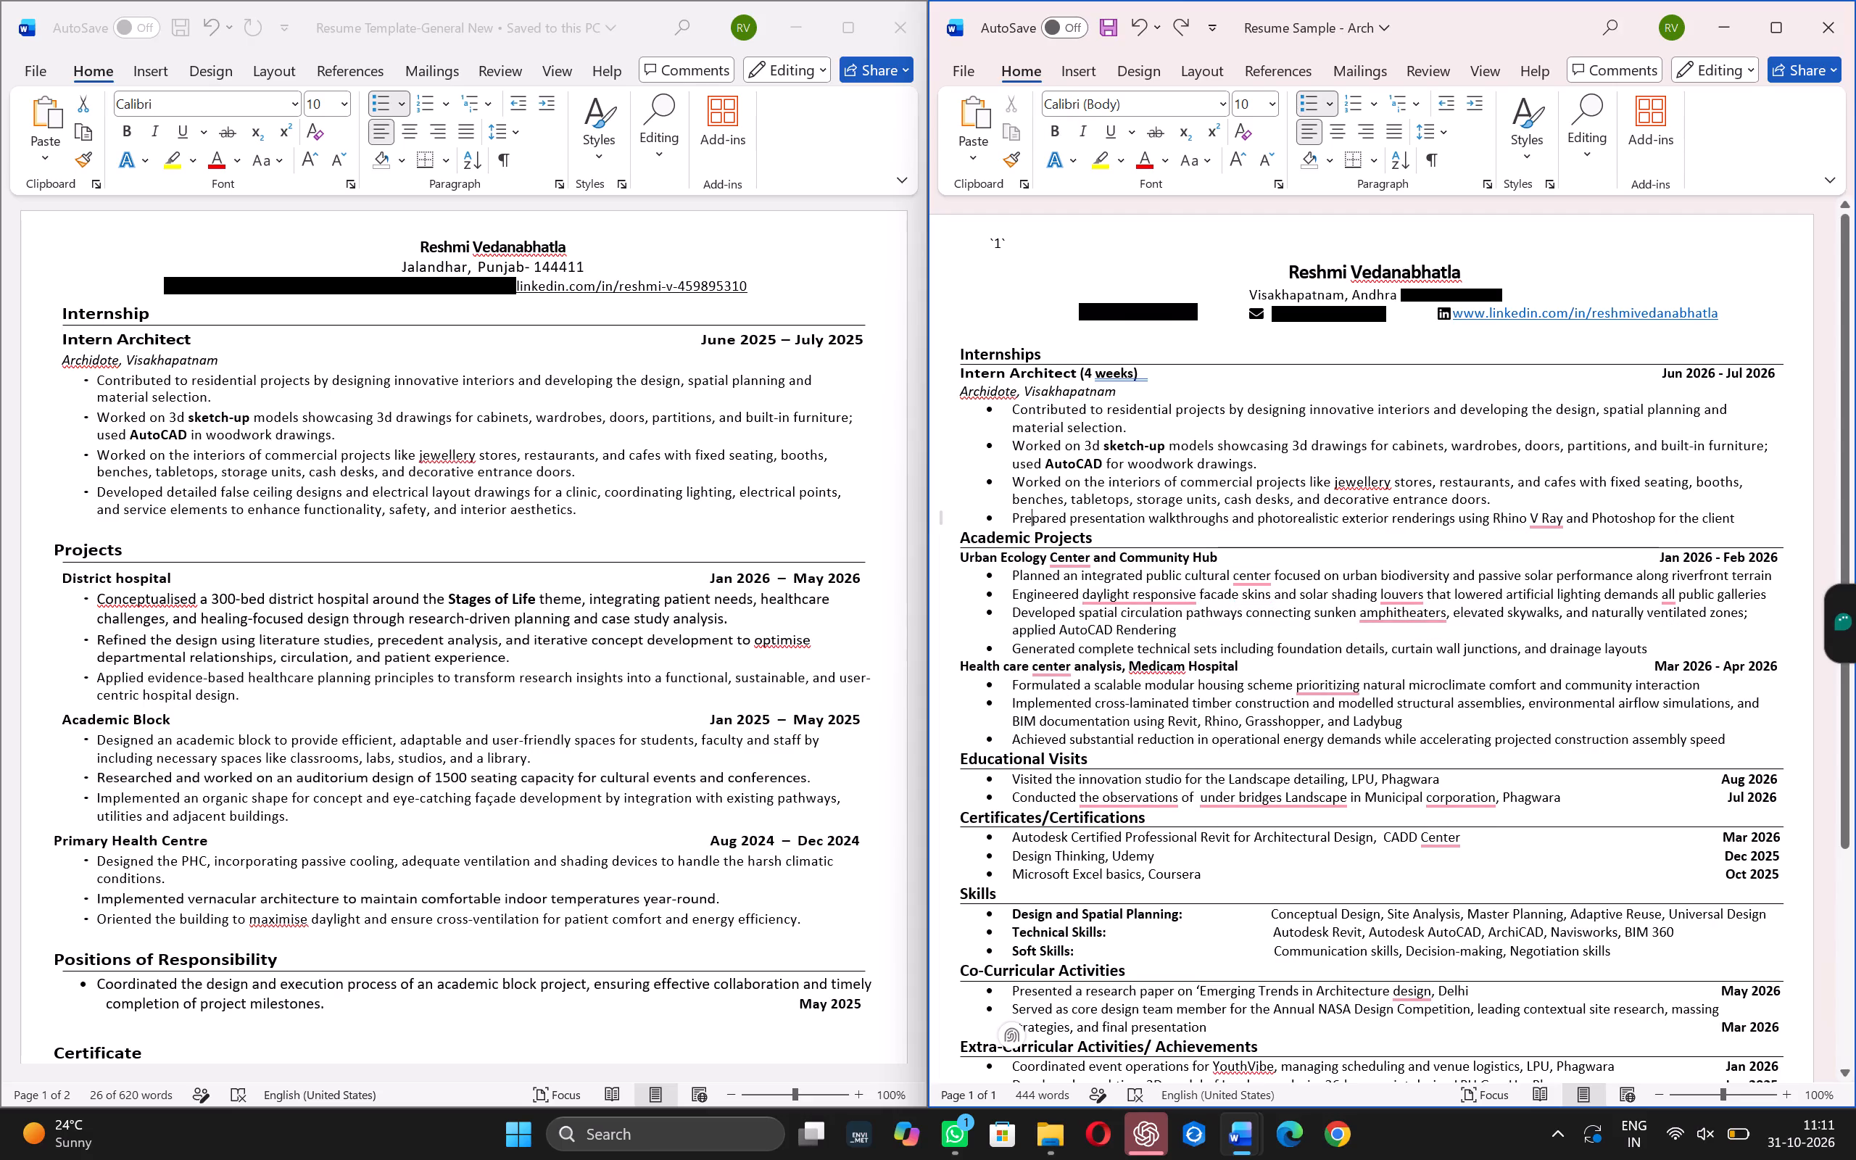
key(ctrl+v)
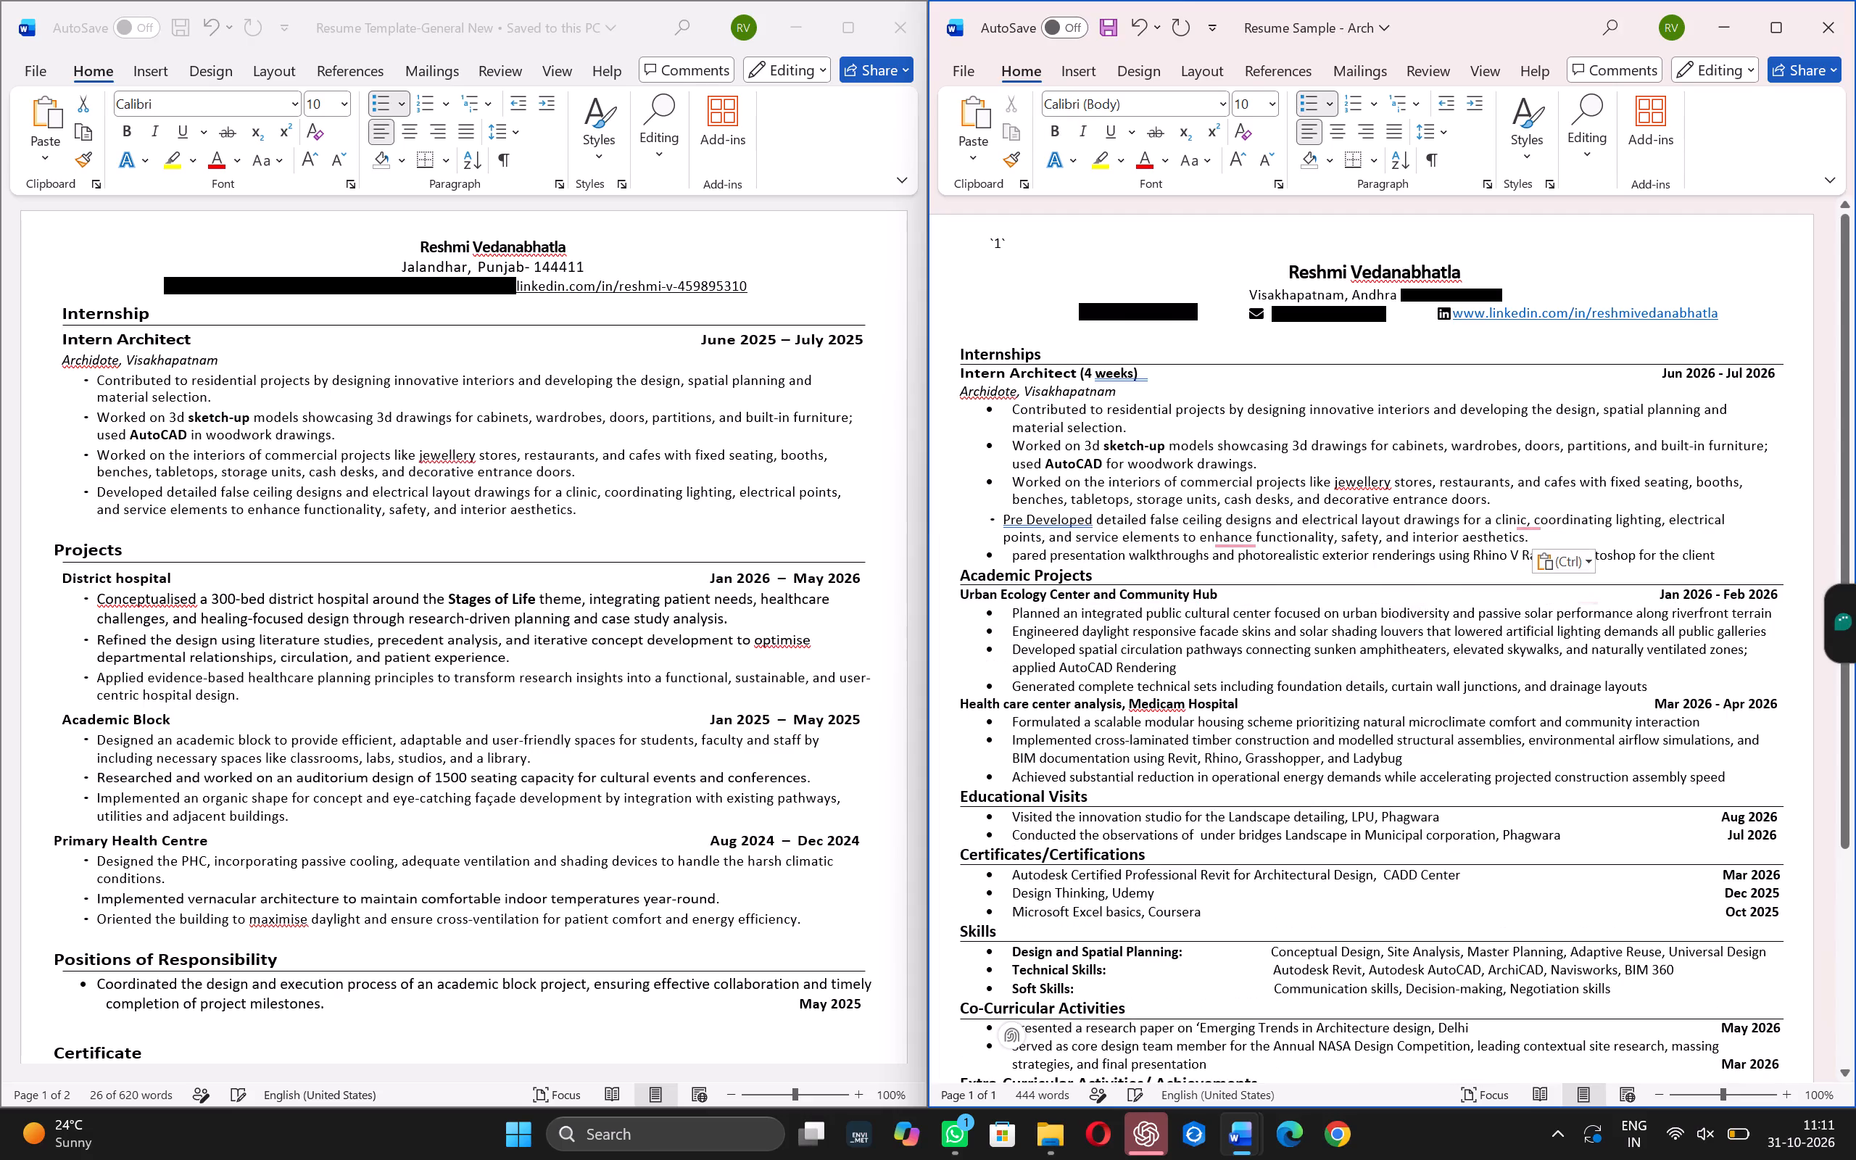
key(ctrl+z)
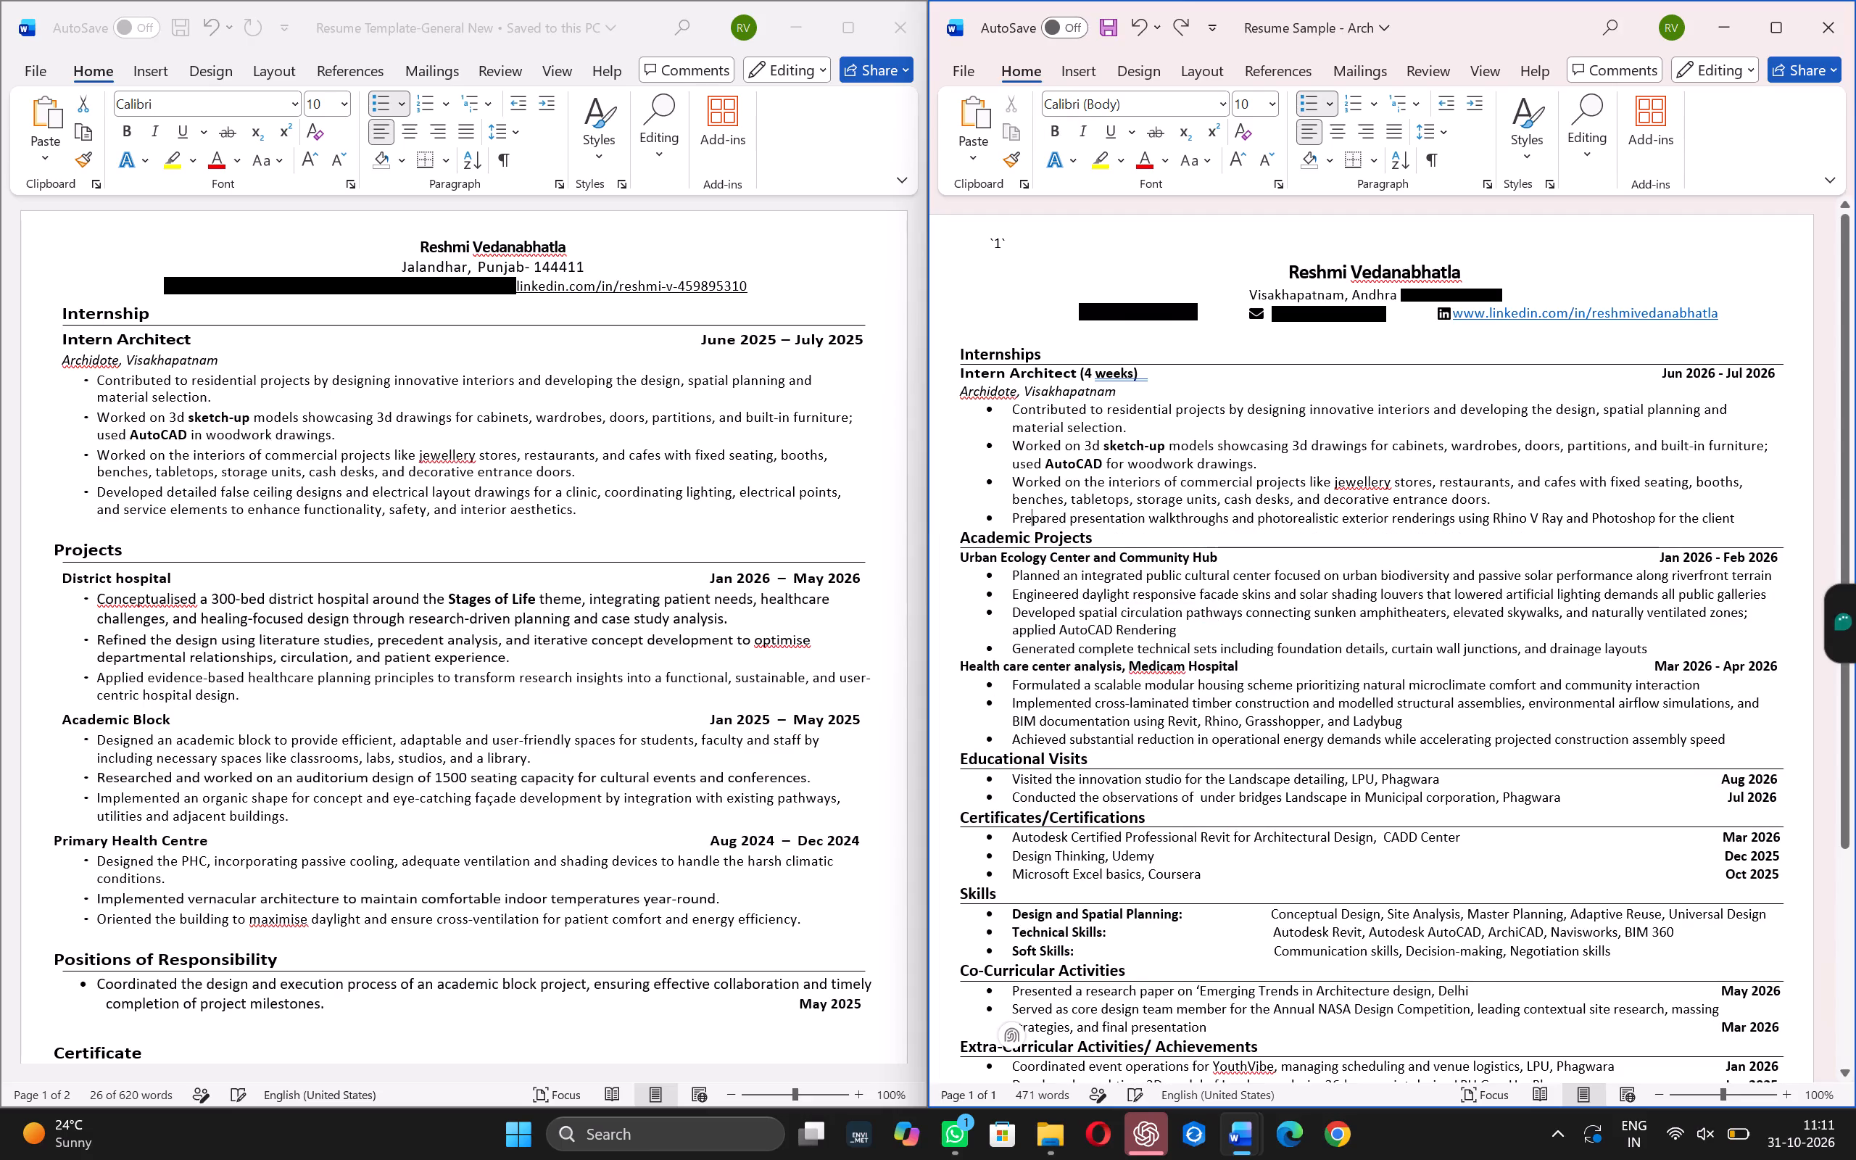
Copy the text from "detailed false ceiling designs" through "interior aesthetics." in the general resume's fourth internship bullet, leaving out "Developed".
click(574, 506)
click(580, 514)
drag(576, 512, 446, 504)
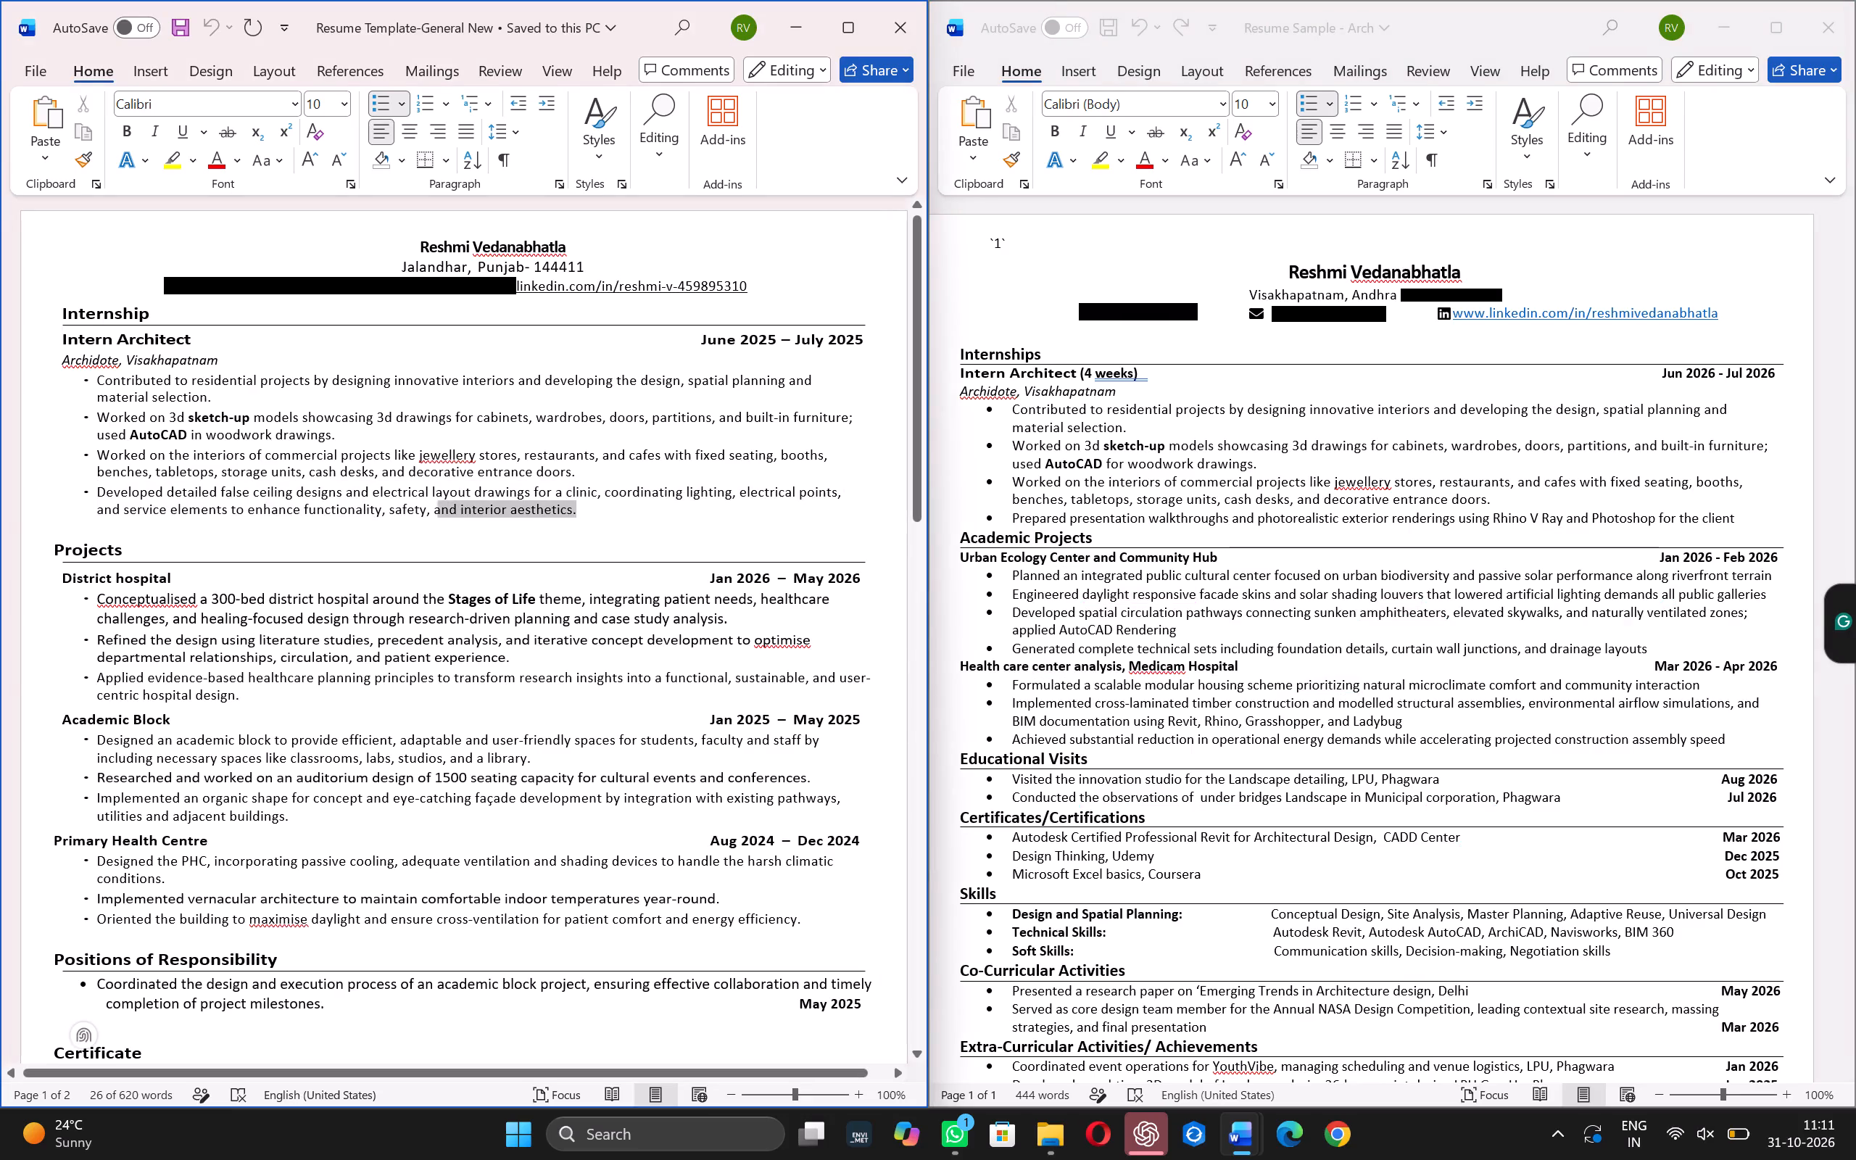
drag(446, 504, 274, 497)
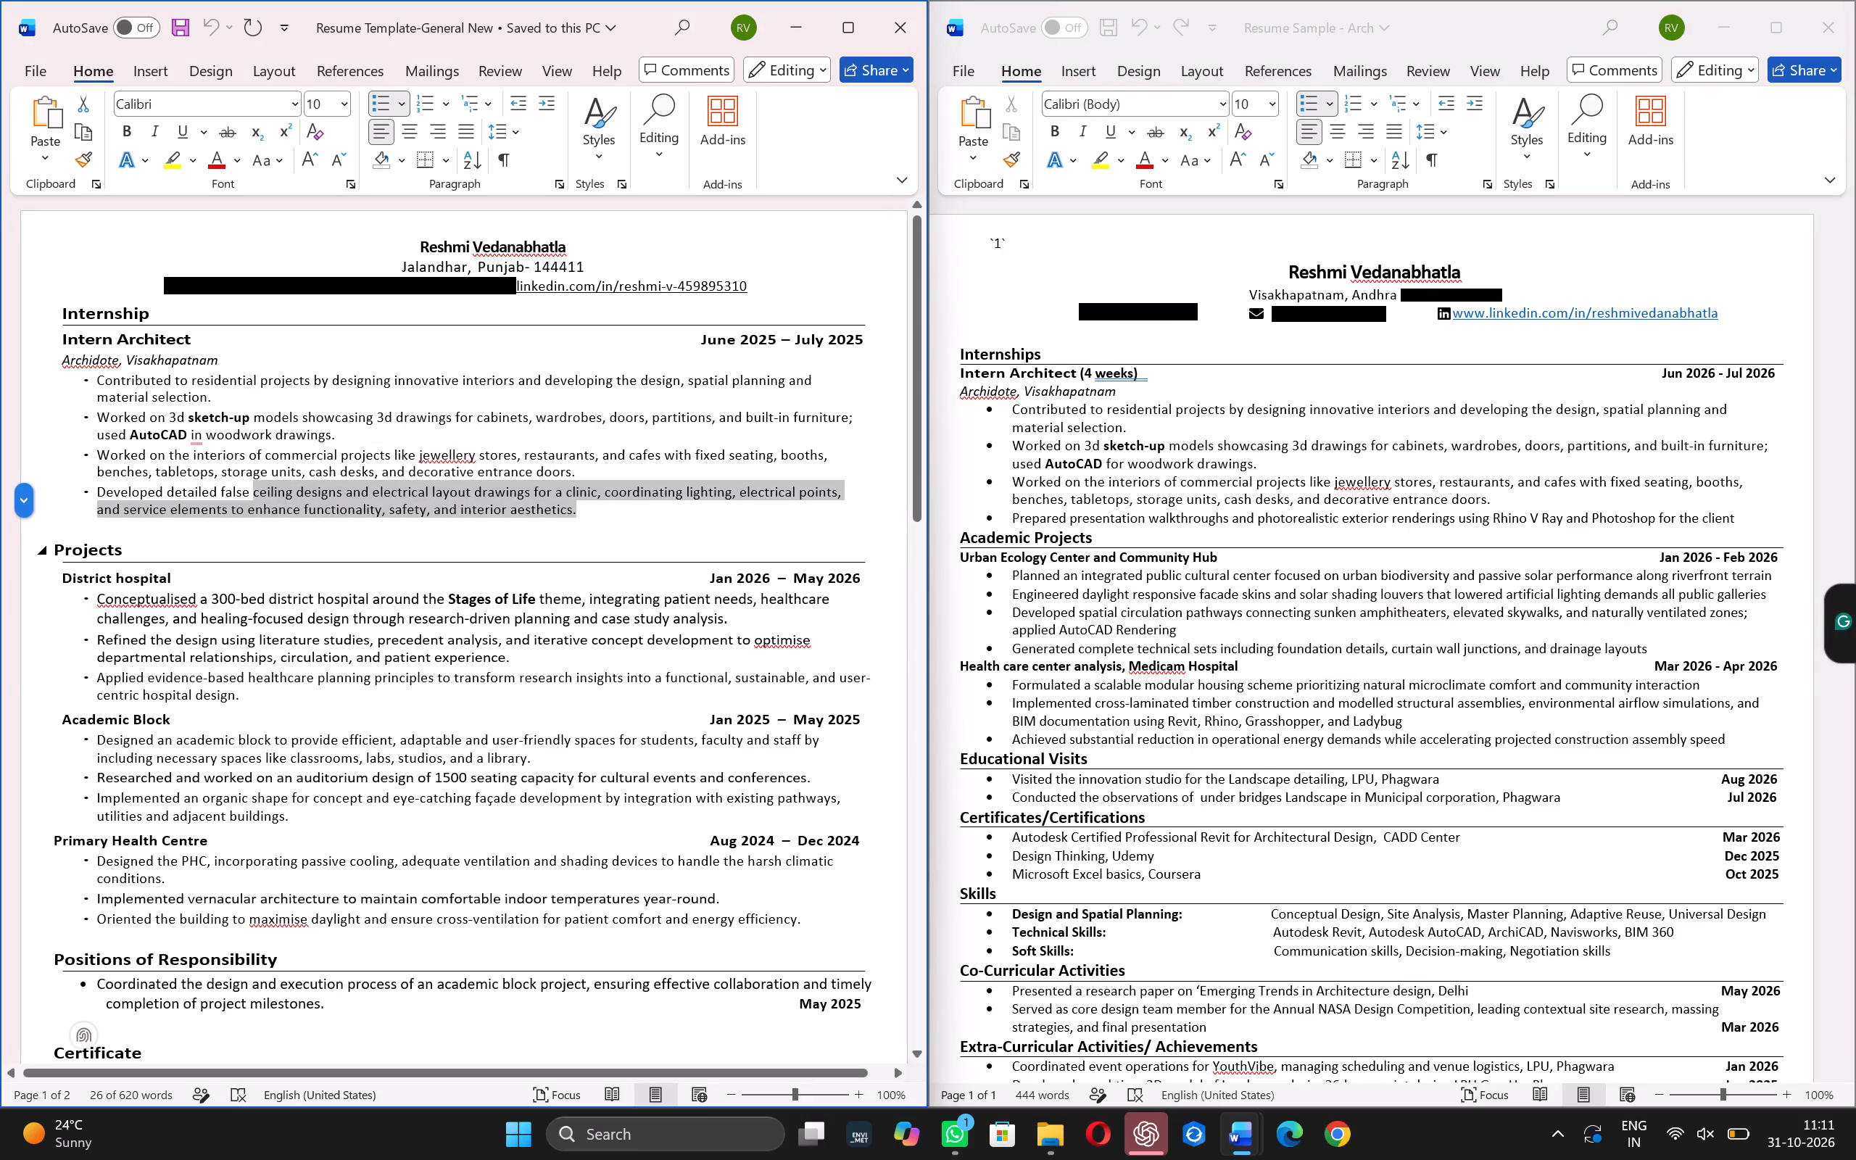
click(580, 513)
drag(580, 511, 273, 491)
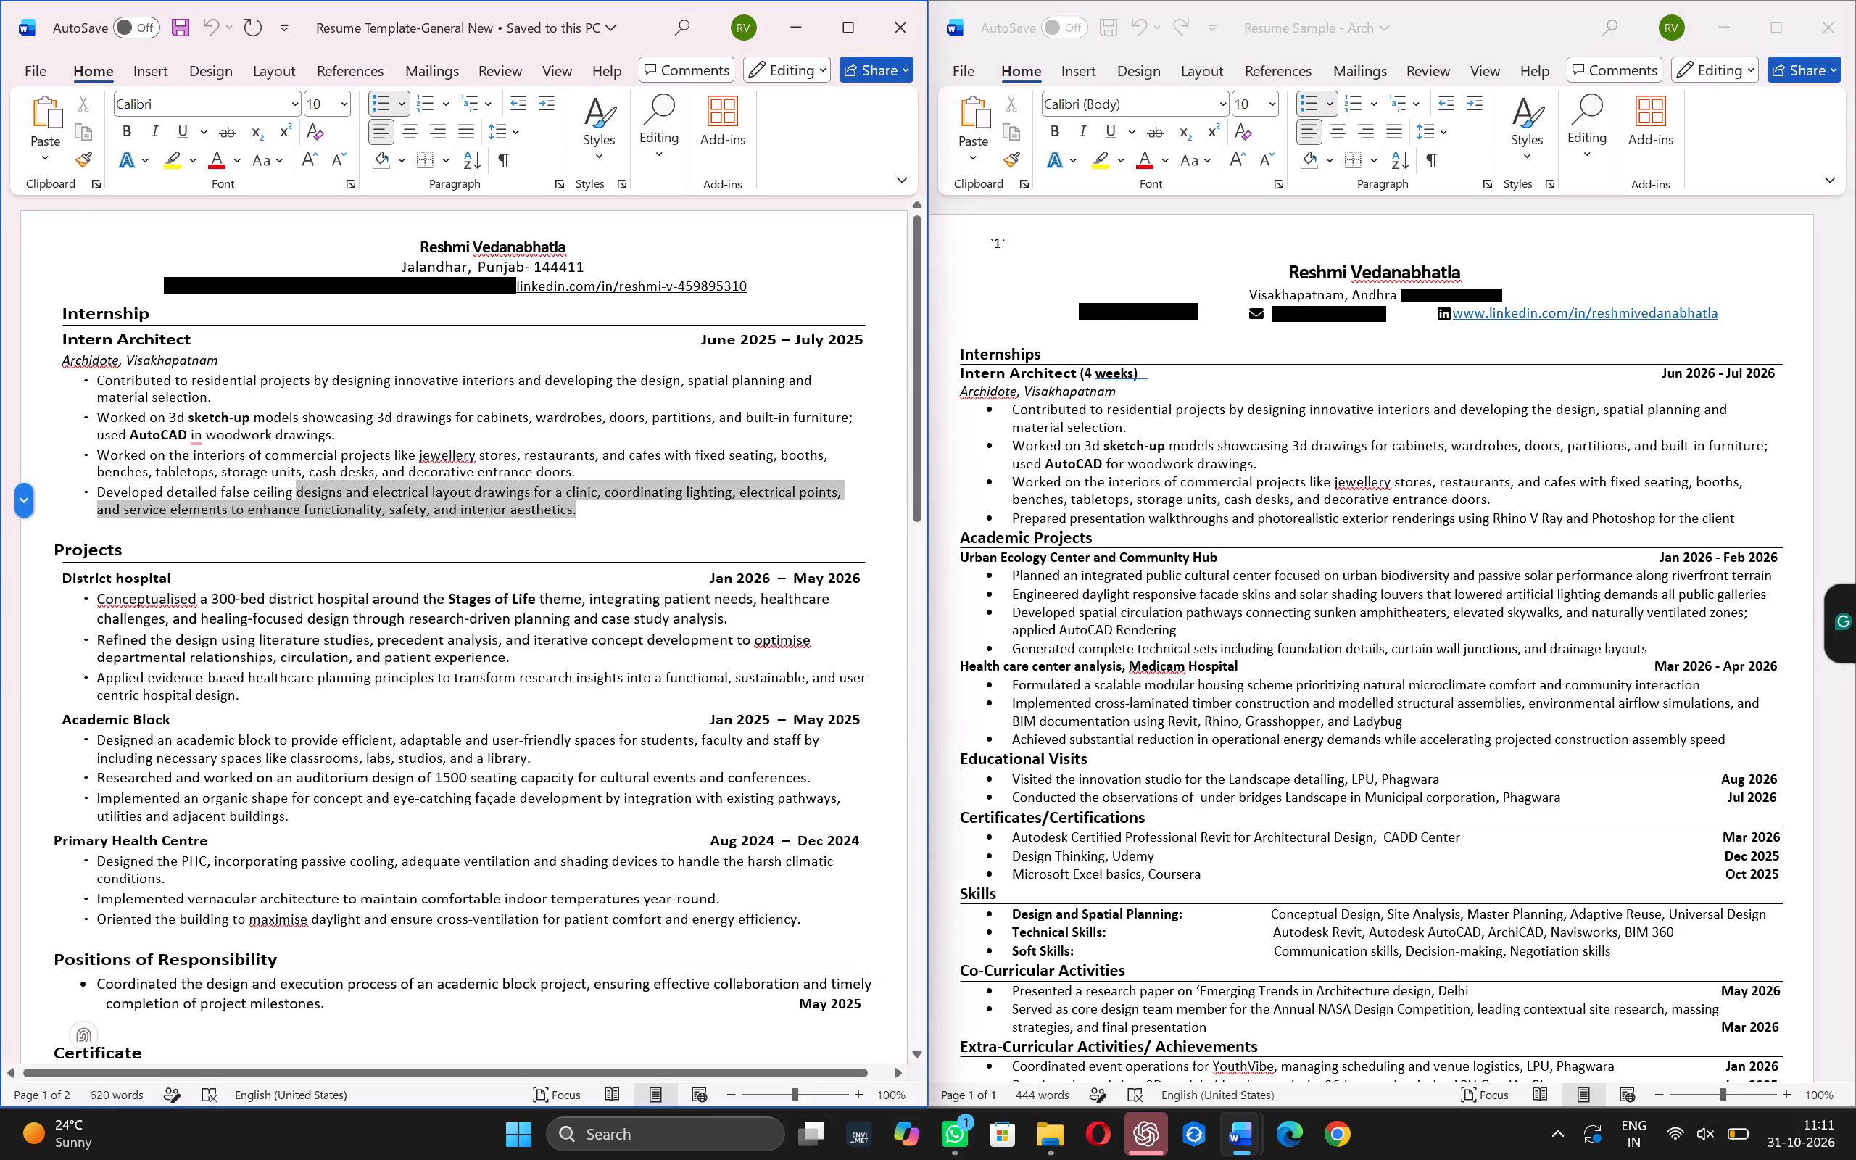
drag(273, 491, 170, 497)
key(ctrl+c)
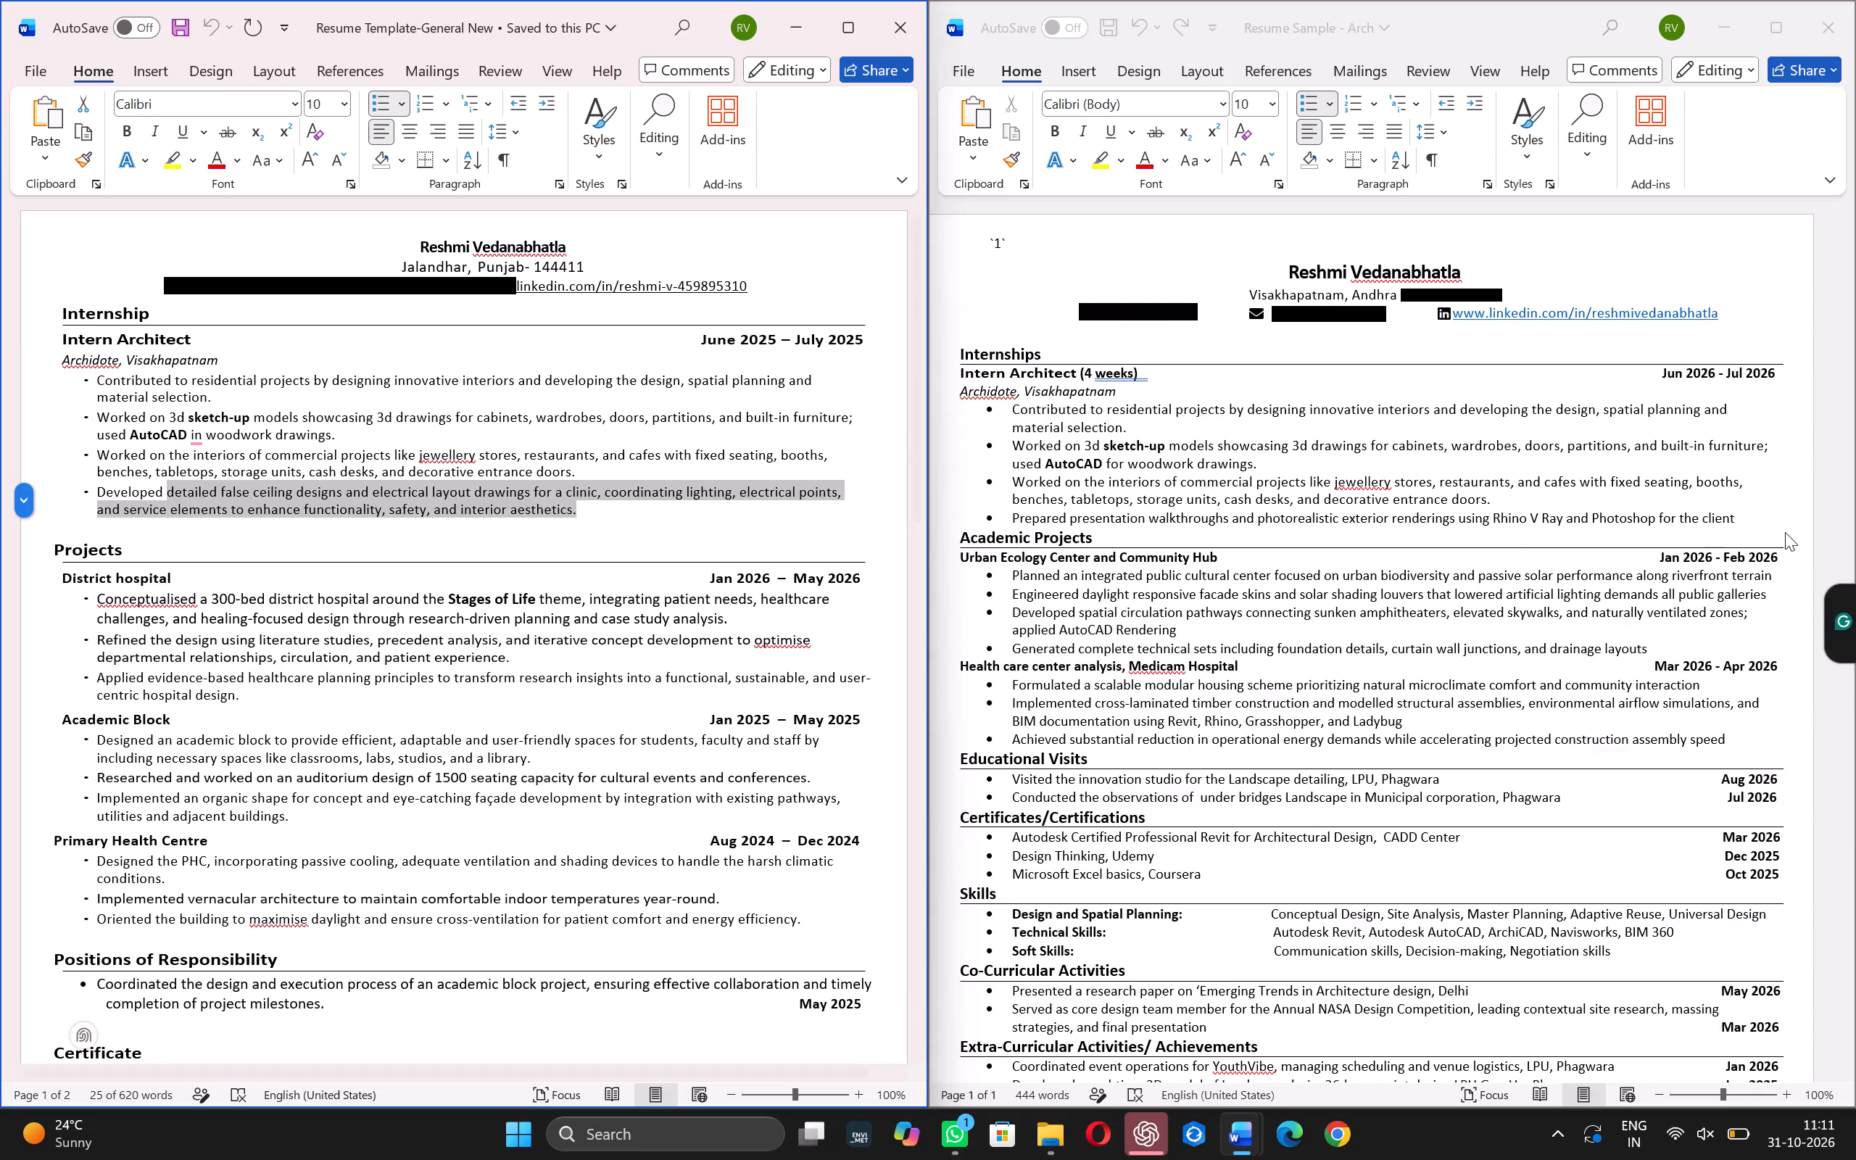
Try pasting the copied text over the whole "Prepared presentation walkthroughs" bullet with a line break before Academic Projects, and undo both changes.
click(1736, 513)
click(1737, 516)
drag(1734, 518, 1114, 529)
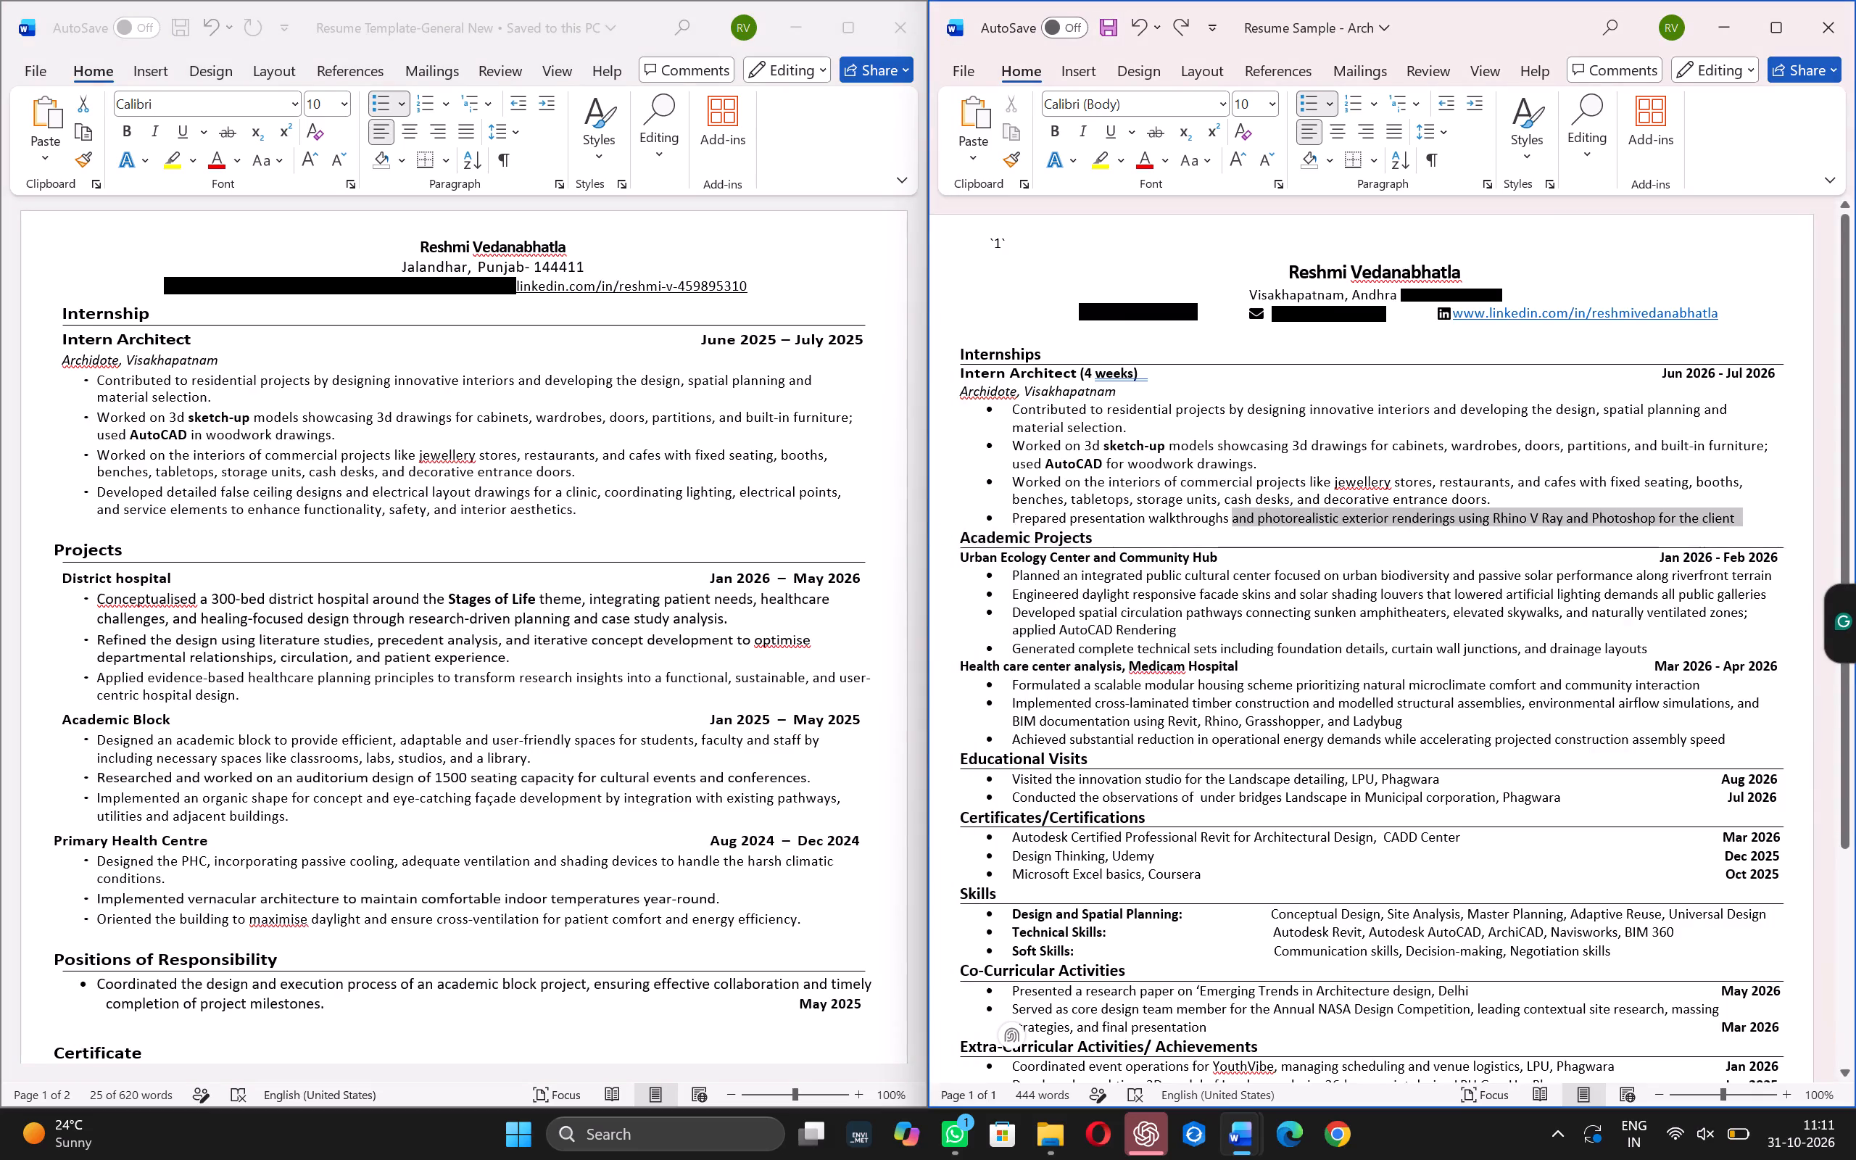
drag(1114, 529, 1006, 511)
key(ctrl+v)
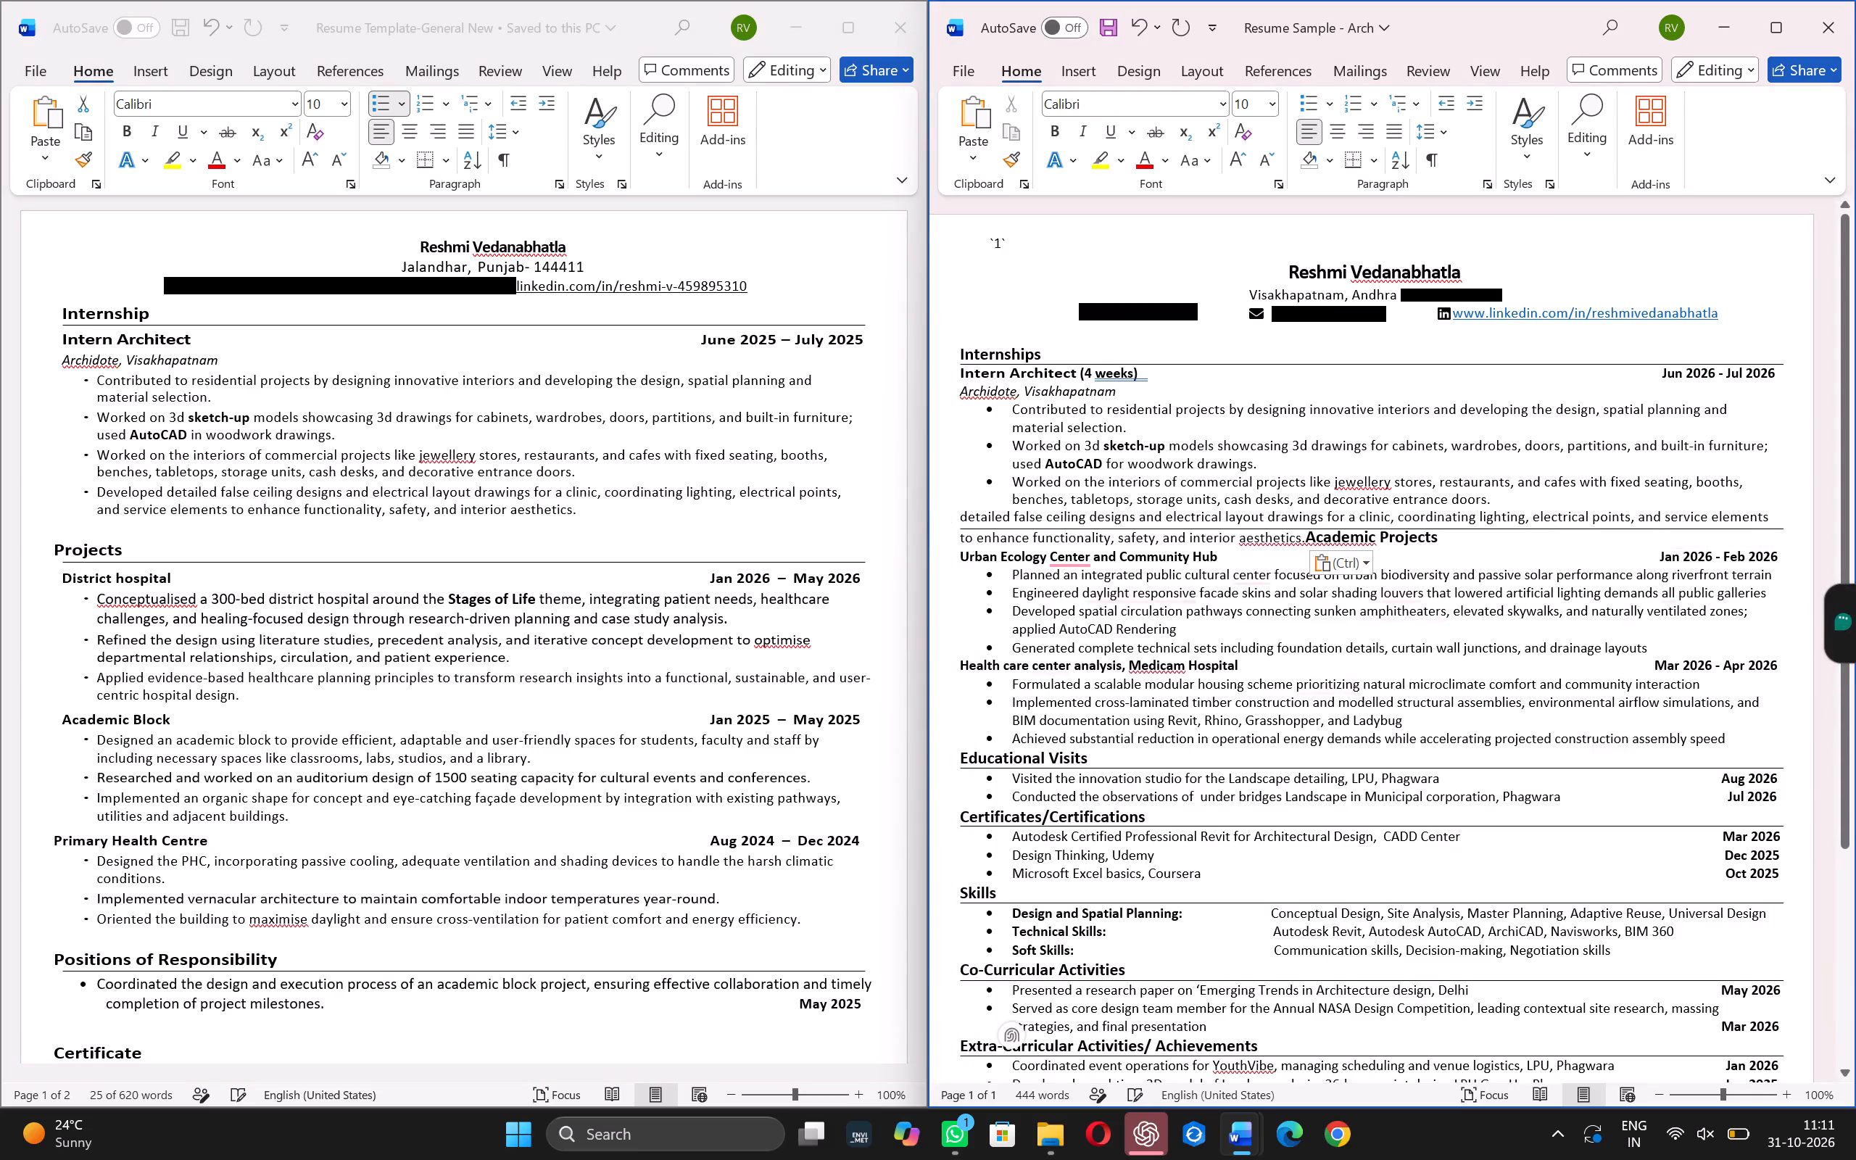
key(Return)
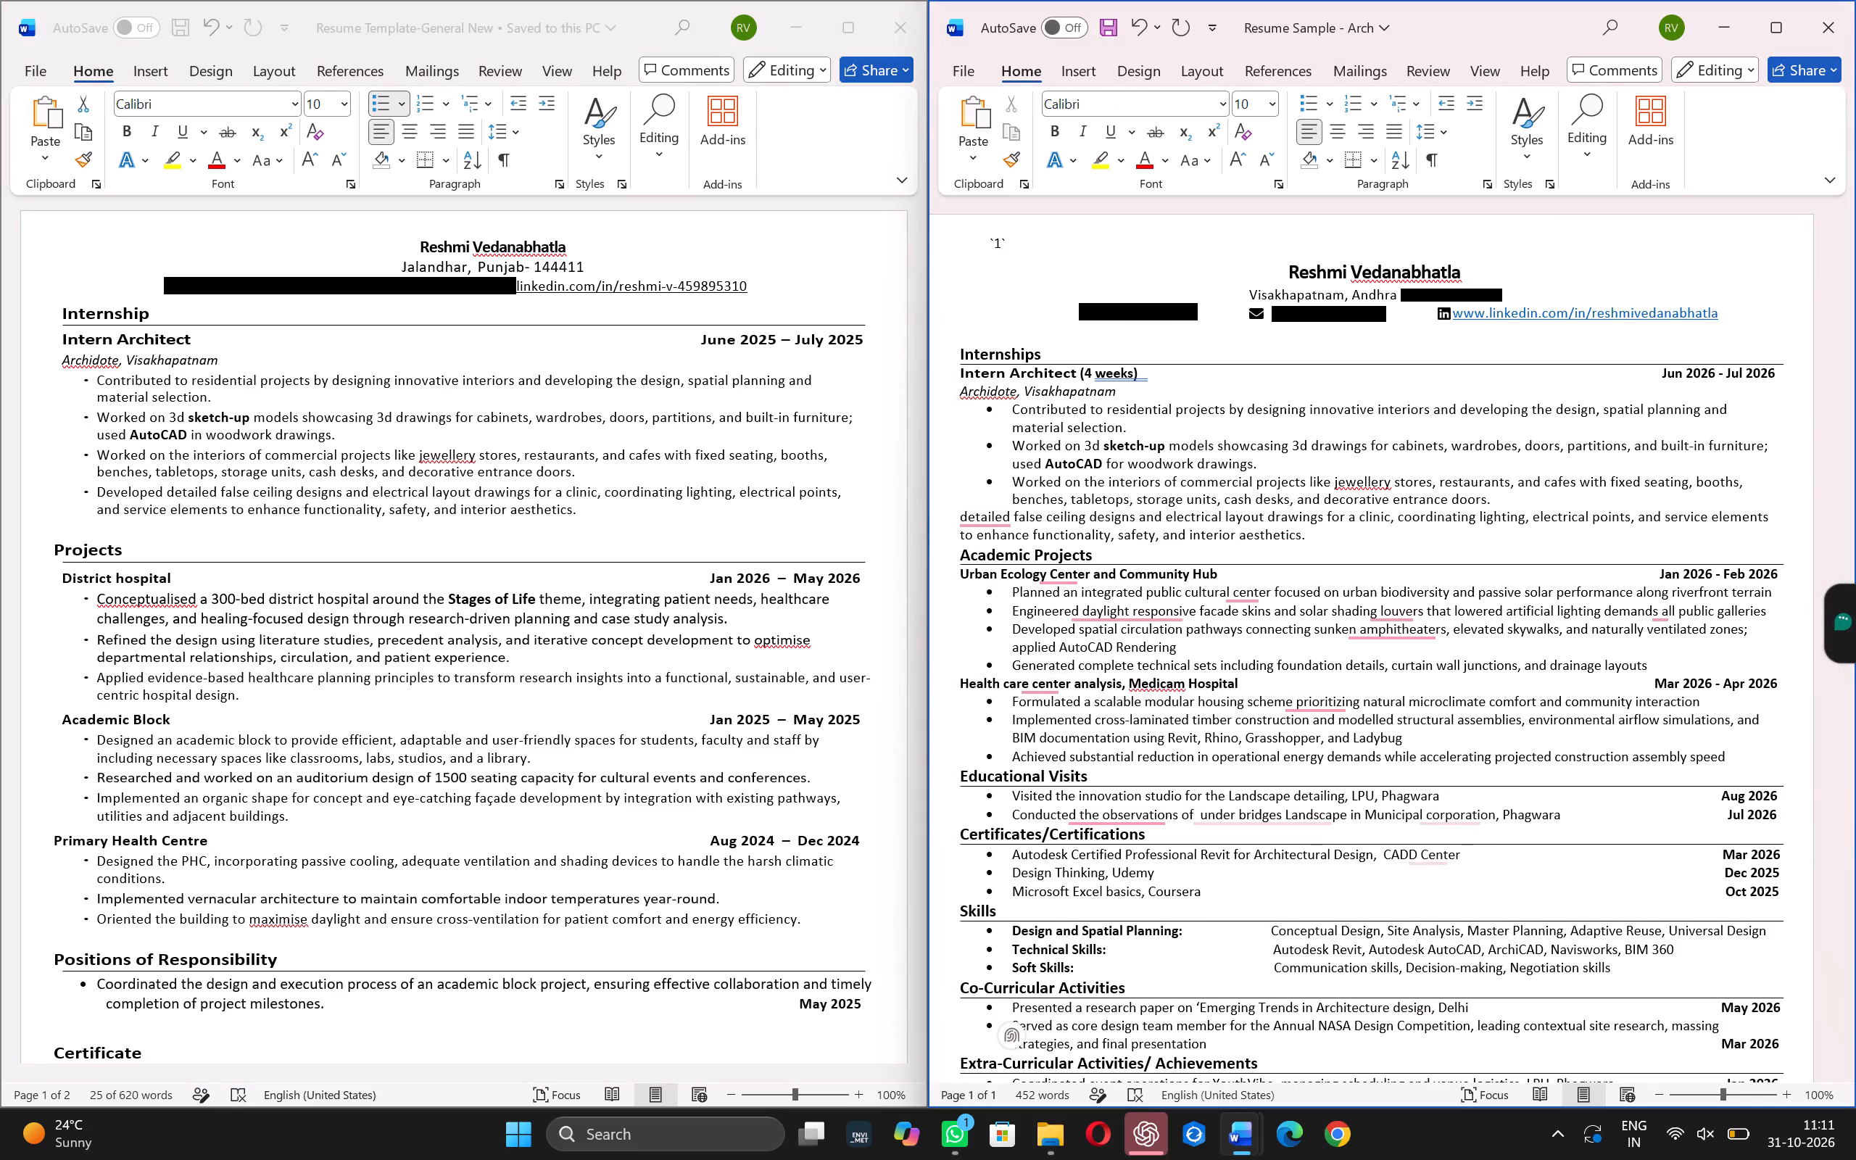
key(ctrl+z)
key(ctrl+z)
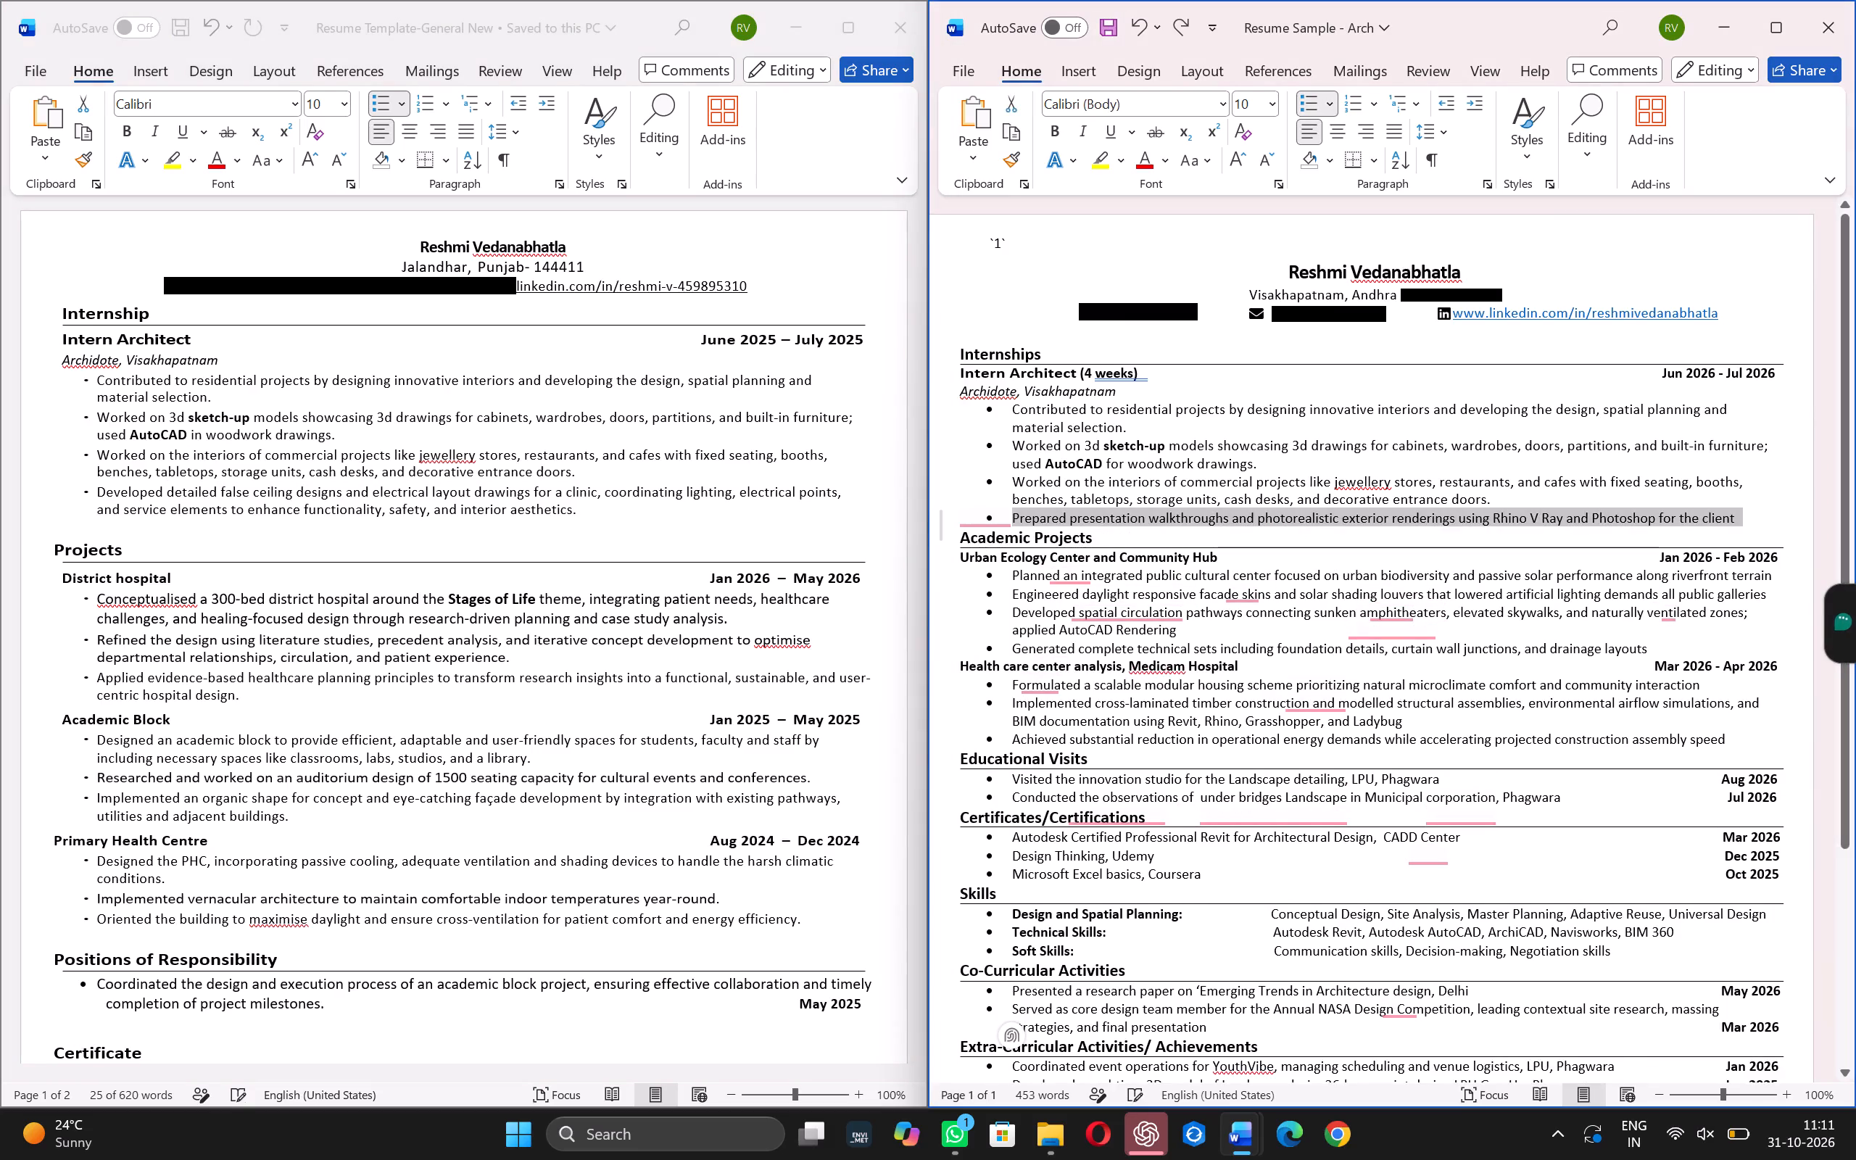
Replace the last internship bullet's text after "Prepared" with the copied text from "detailed false ceiling designs" through "interior aesthetics.".
click(1217, 521)
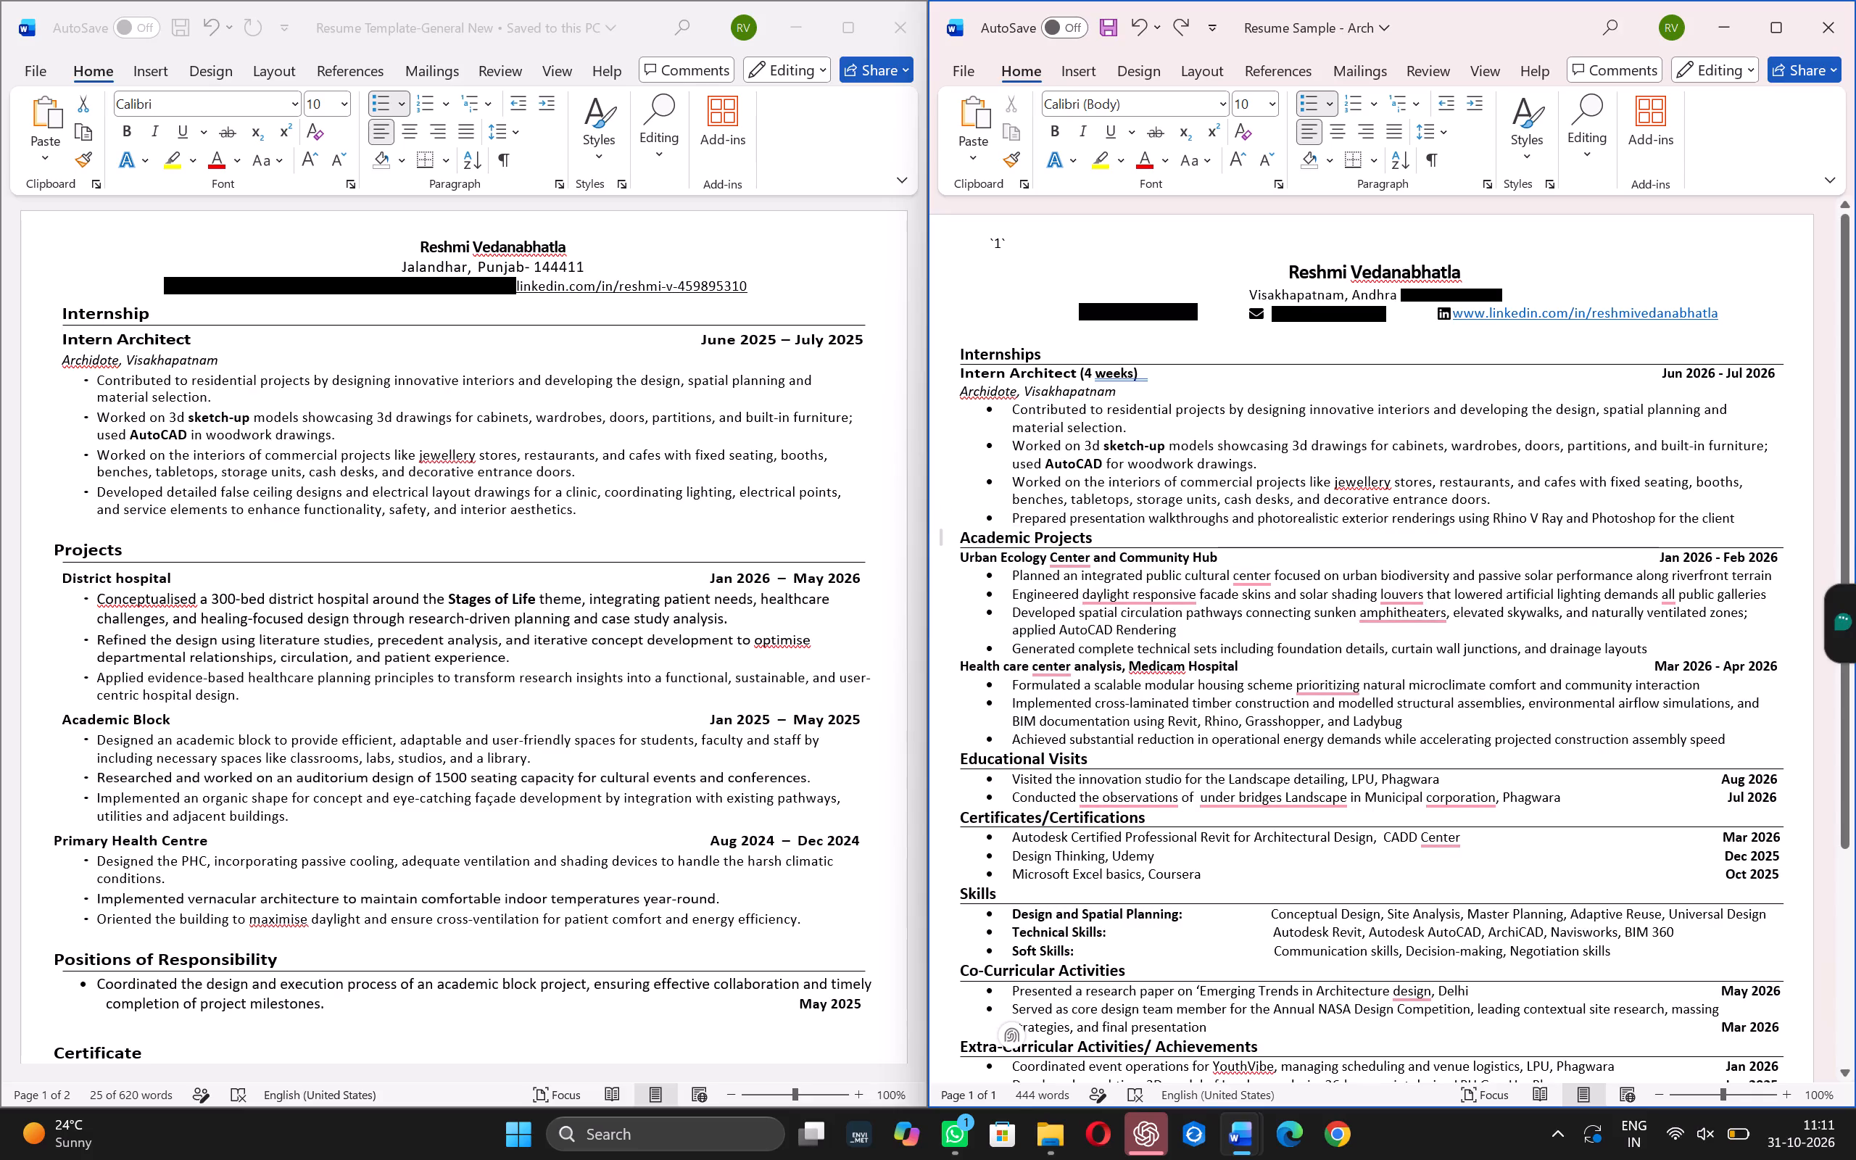
drag(1069, 519, 1724, 517)
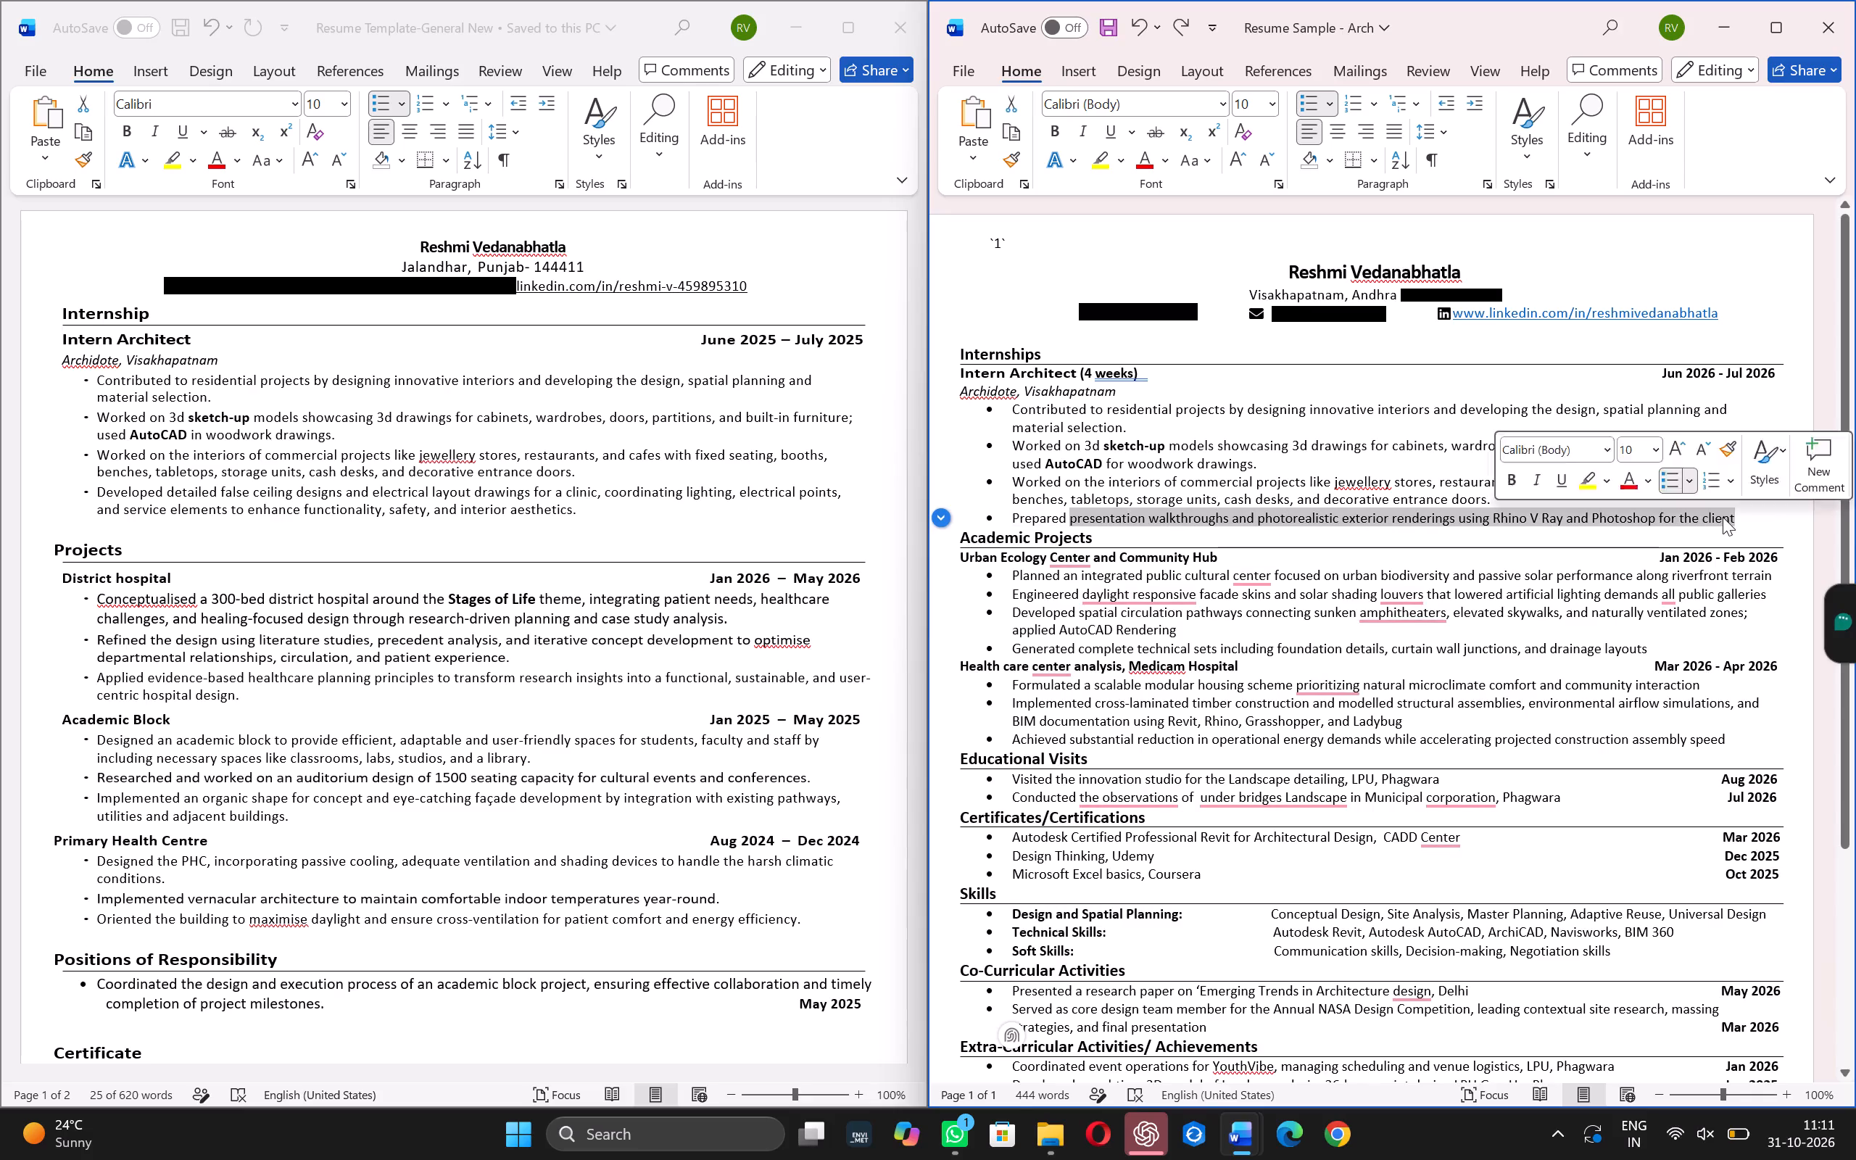
key(ctrl+v)
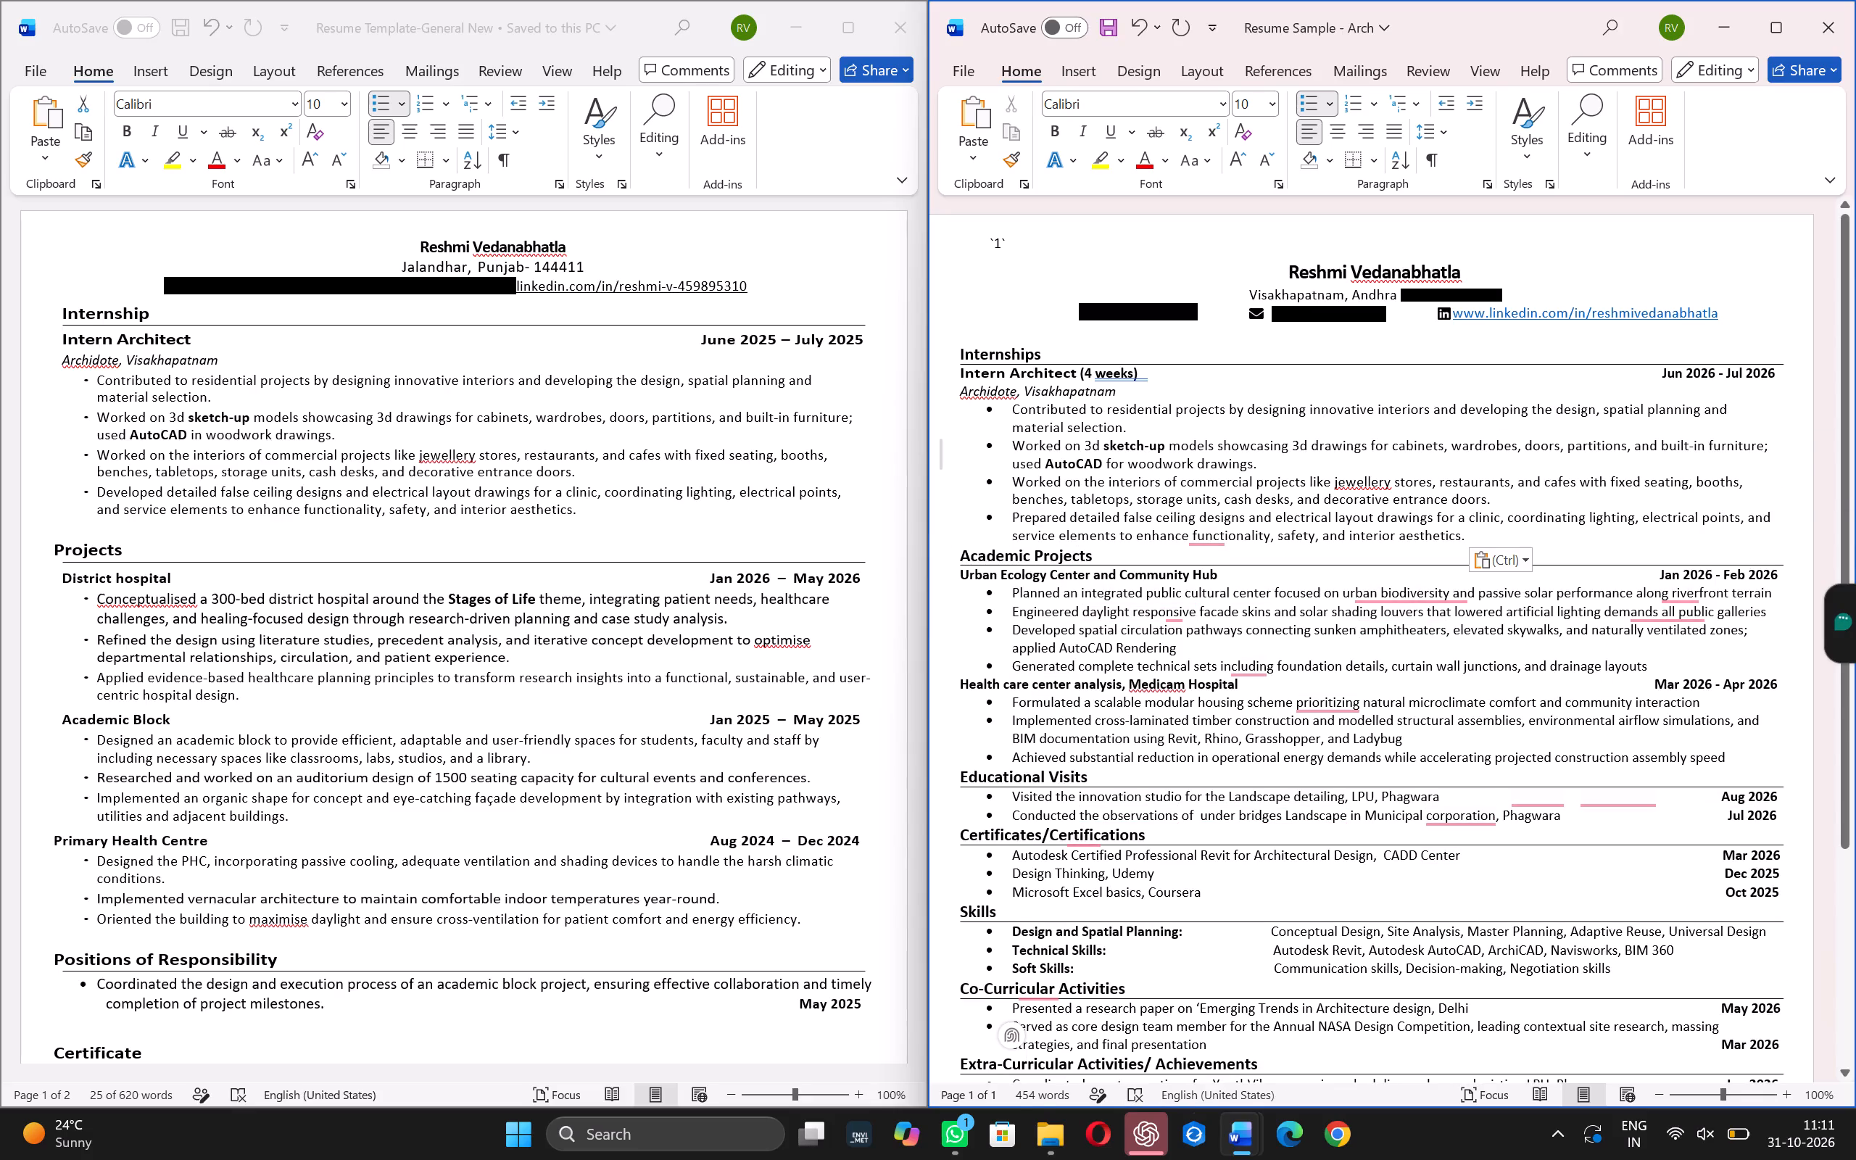
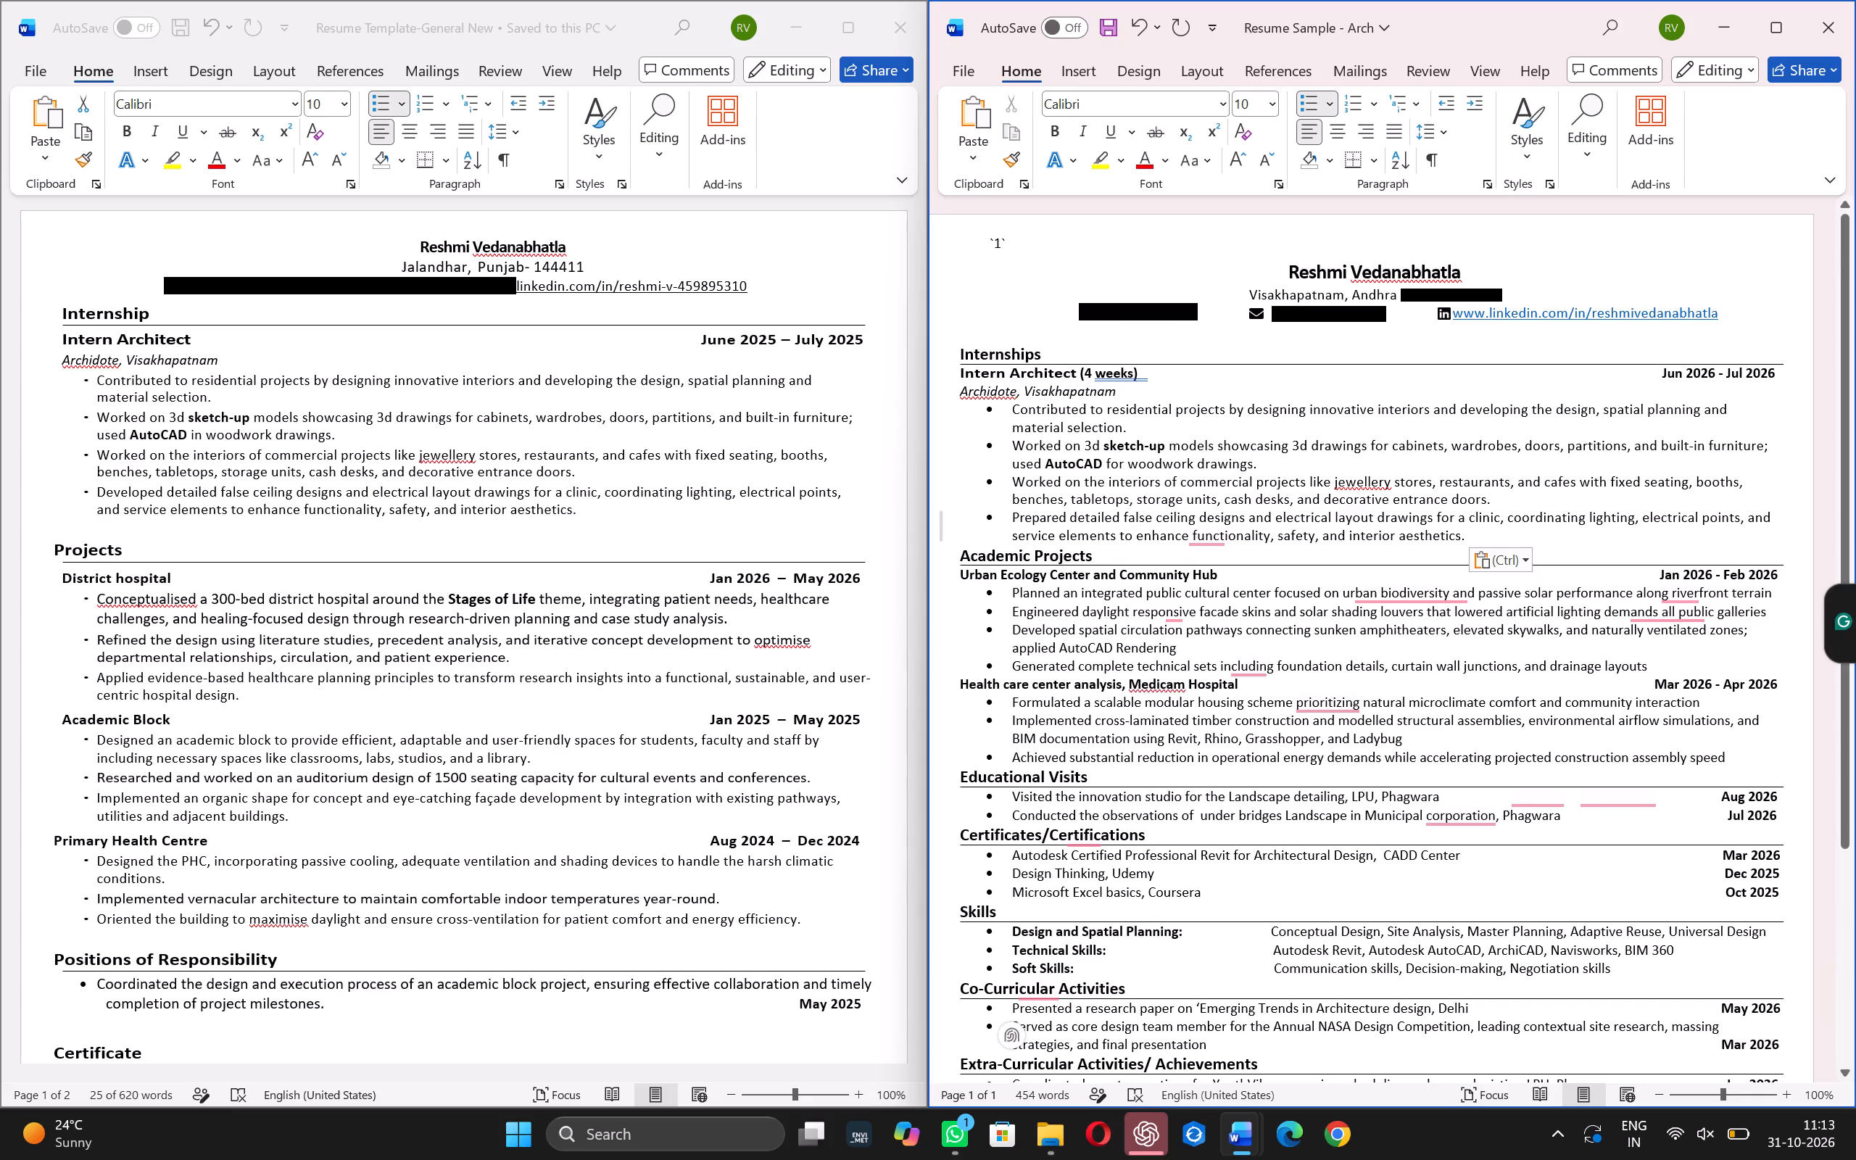
Delete ", and service elements to enhance functionality, safety, and interior aesthetics." from the last internship bullet in the Arch resume.
drag(1738, 518, 1741, 530)
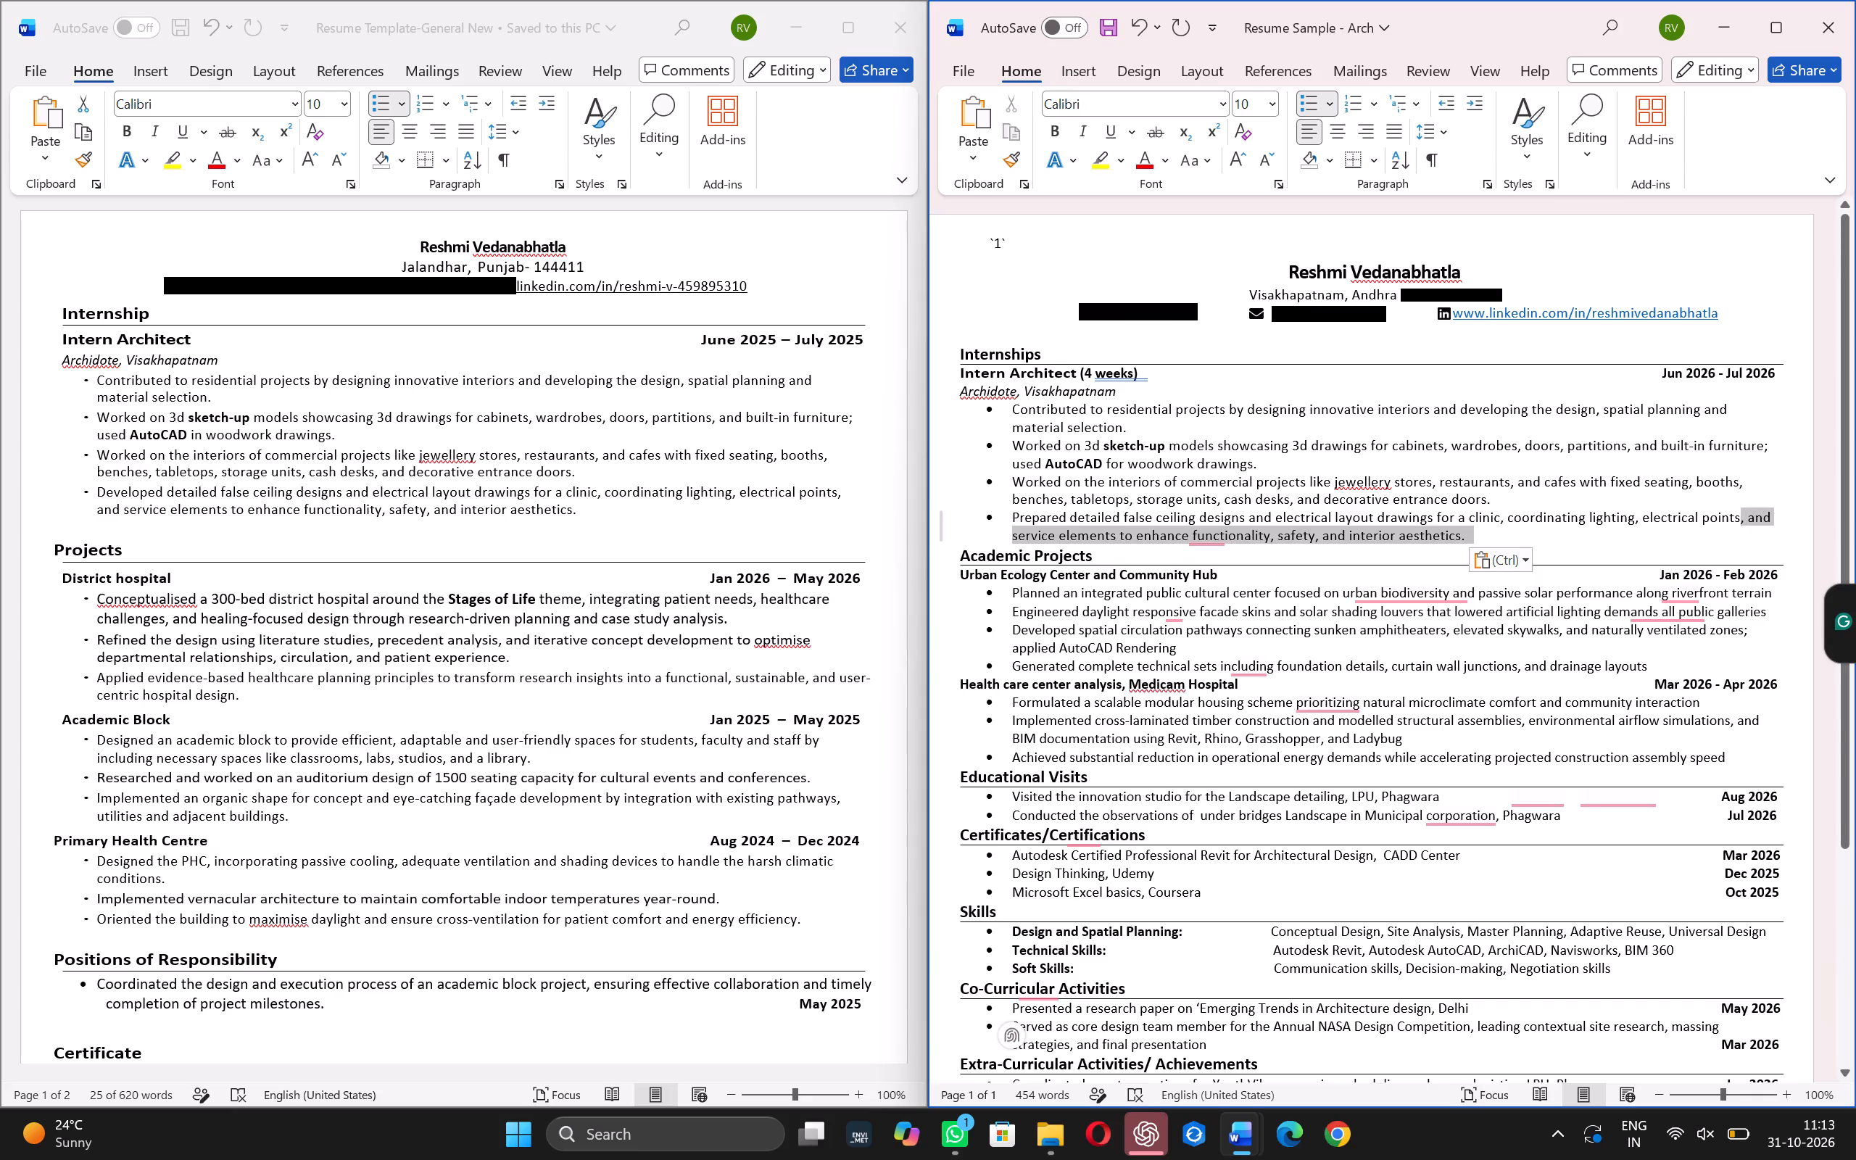
drag(1741, 530, 1449, 535)
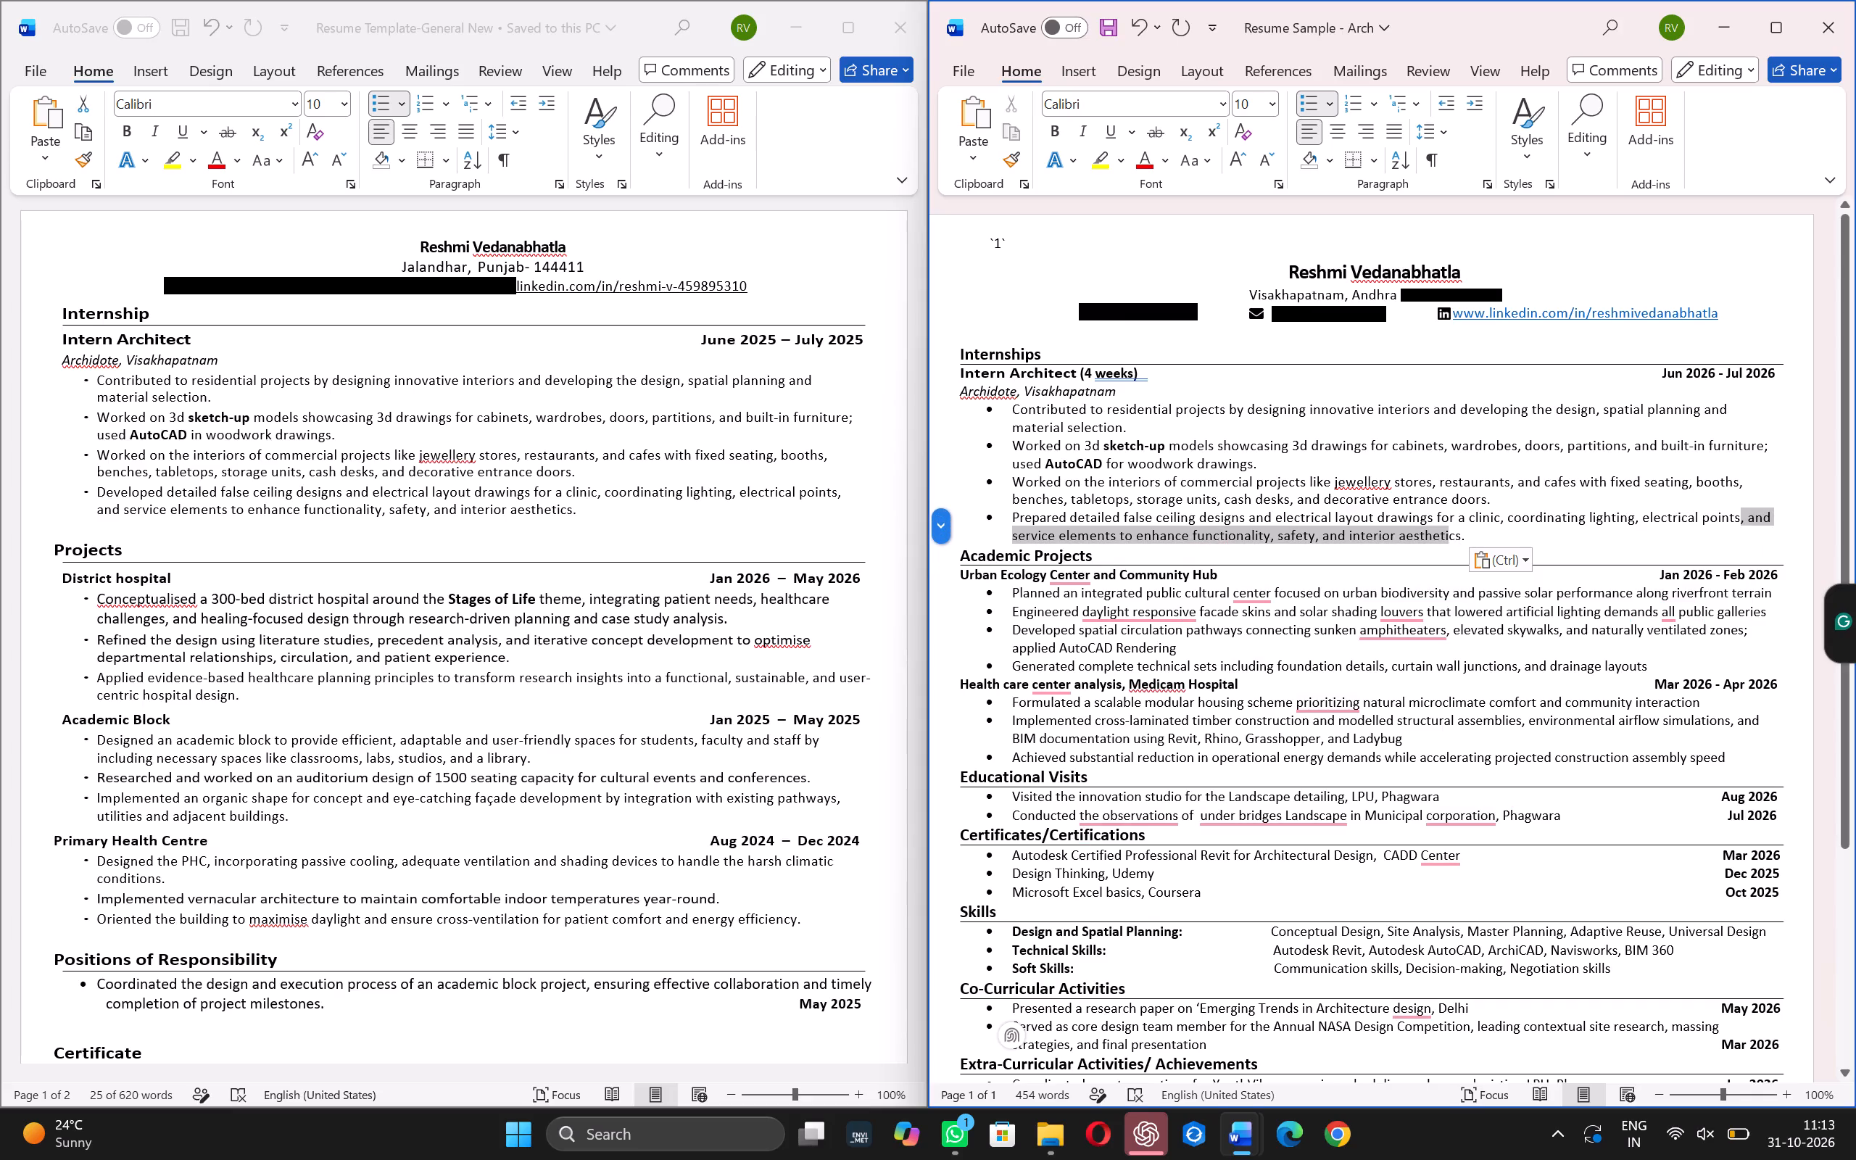
drag(1449, 535, 1465, 541)
key(BackSpace)
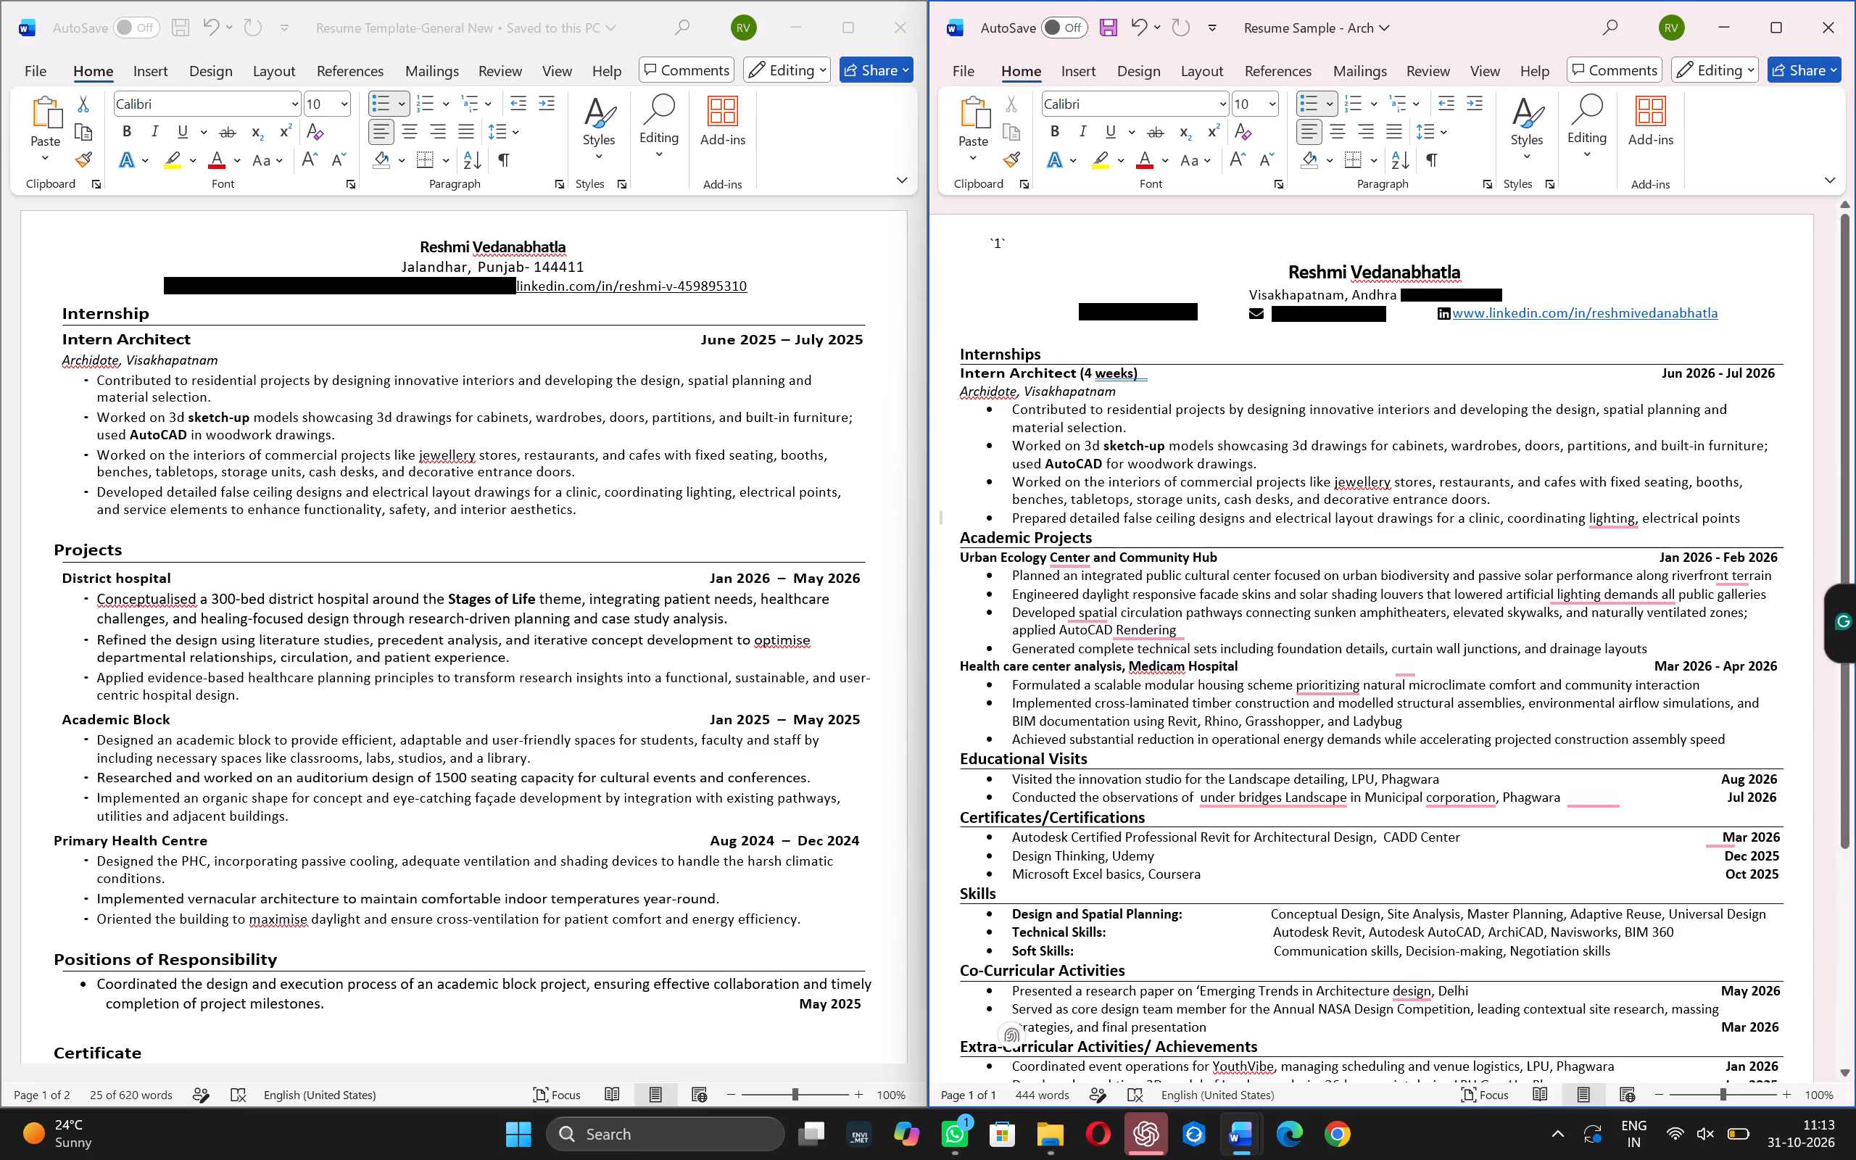
Copy "coordinating lighting, electrical points" and insert it after "false ceiling designs" in the same bullet, preceded by a comma.
drag(1507, 514, 1715, 516)
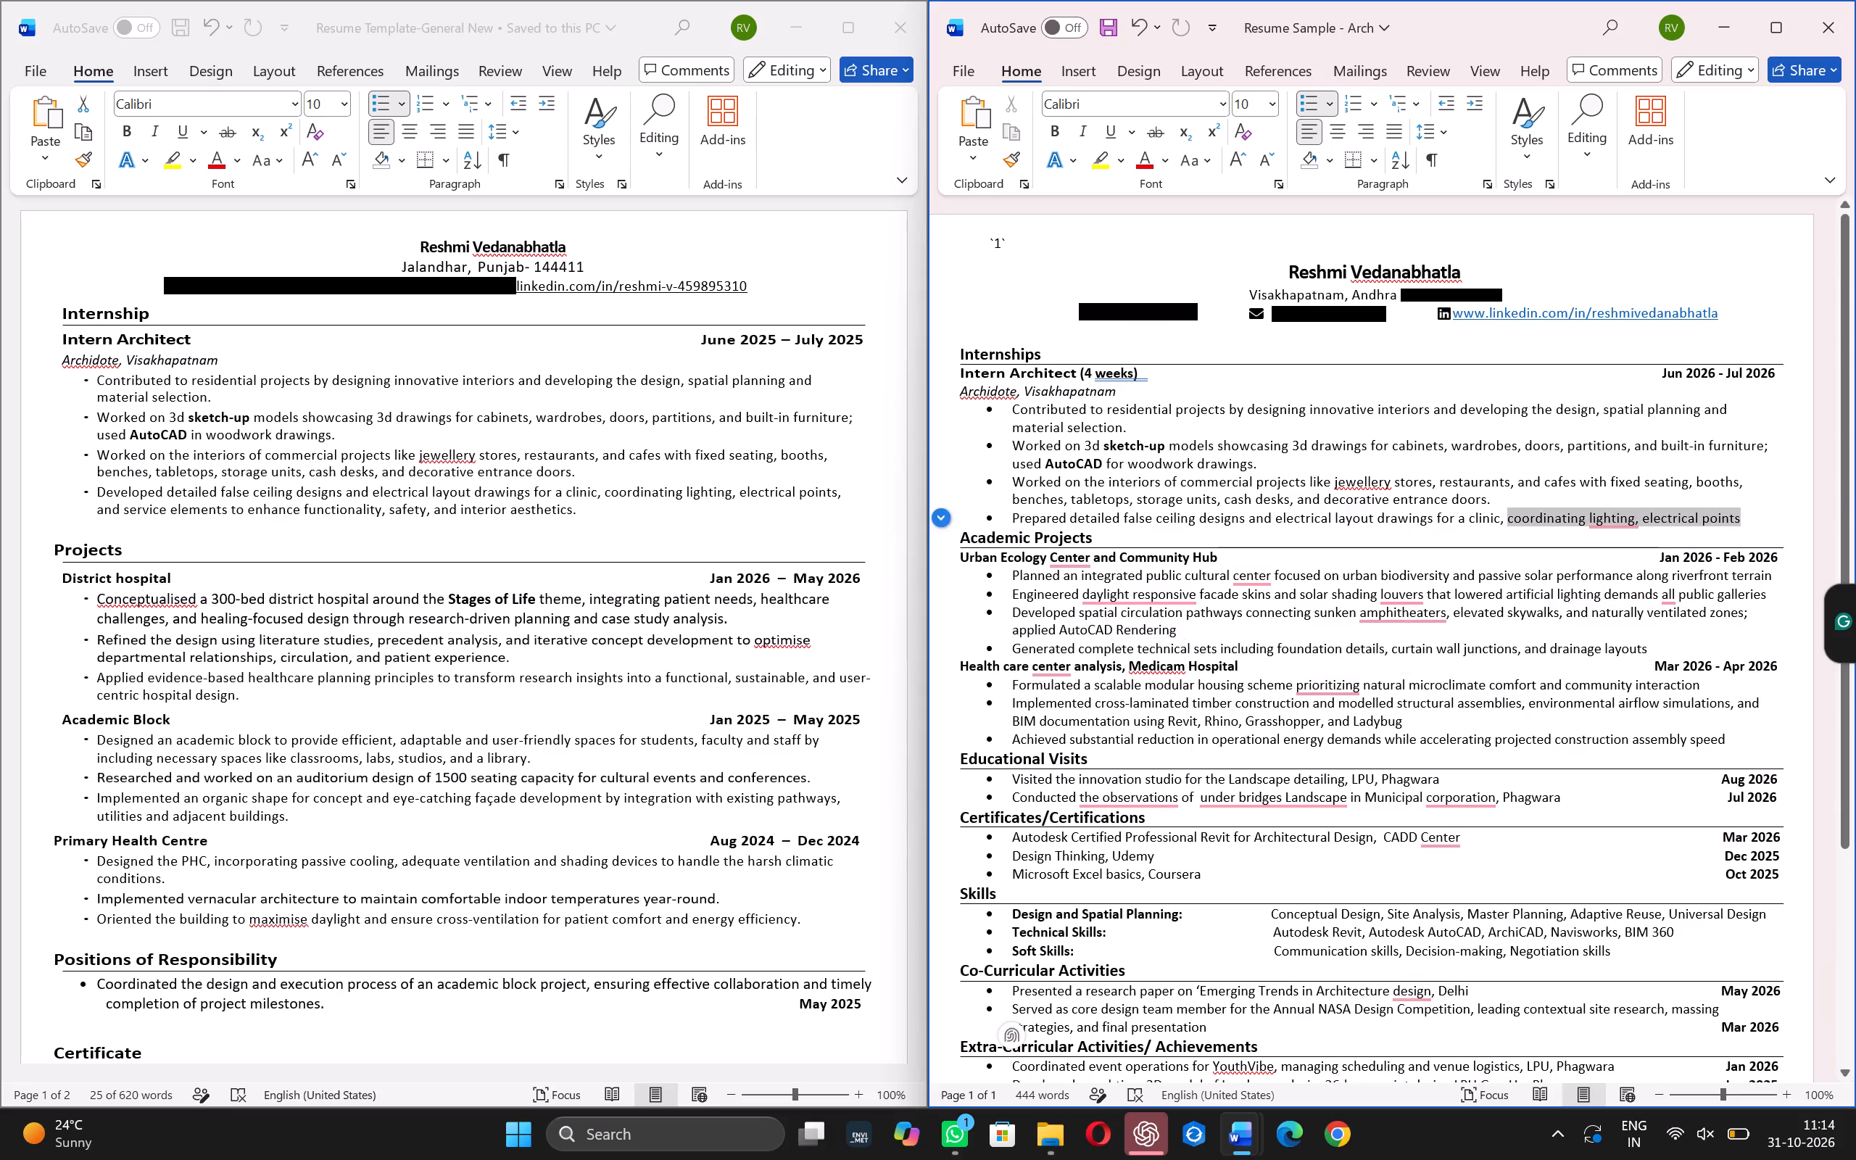
drag(1715, 516, 1729, 521)
key(ctrl+c)
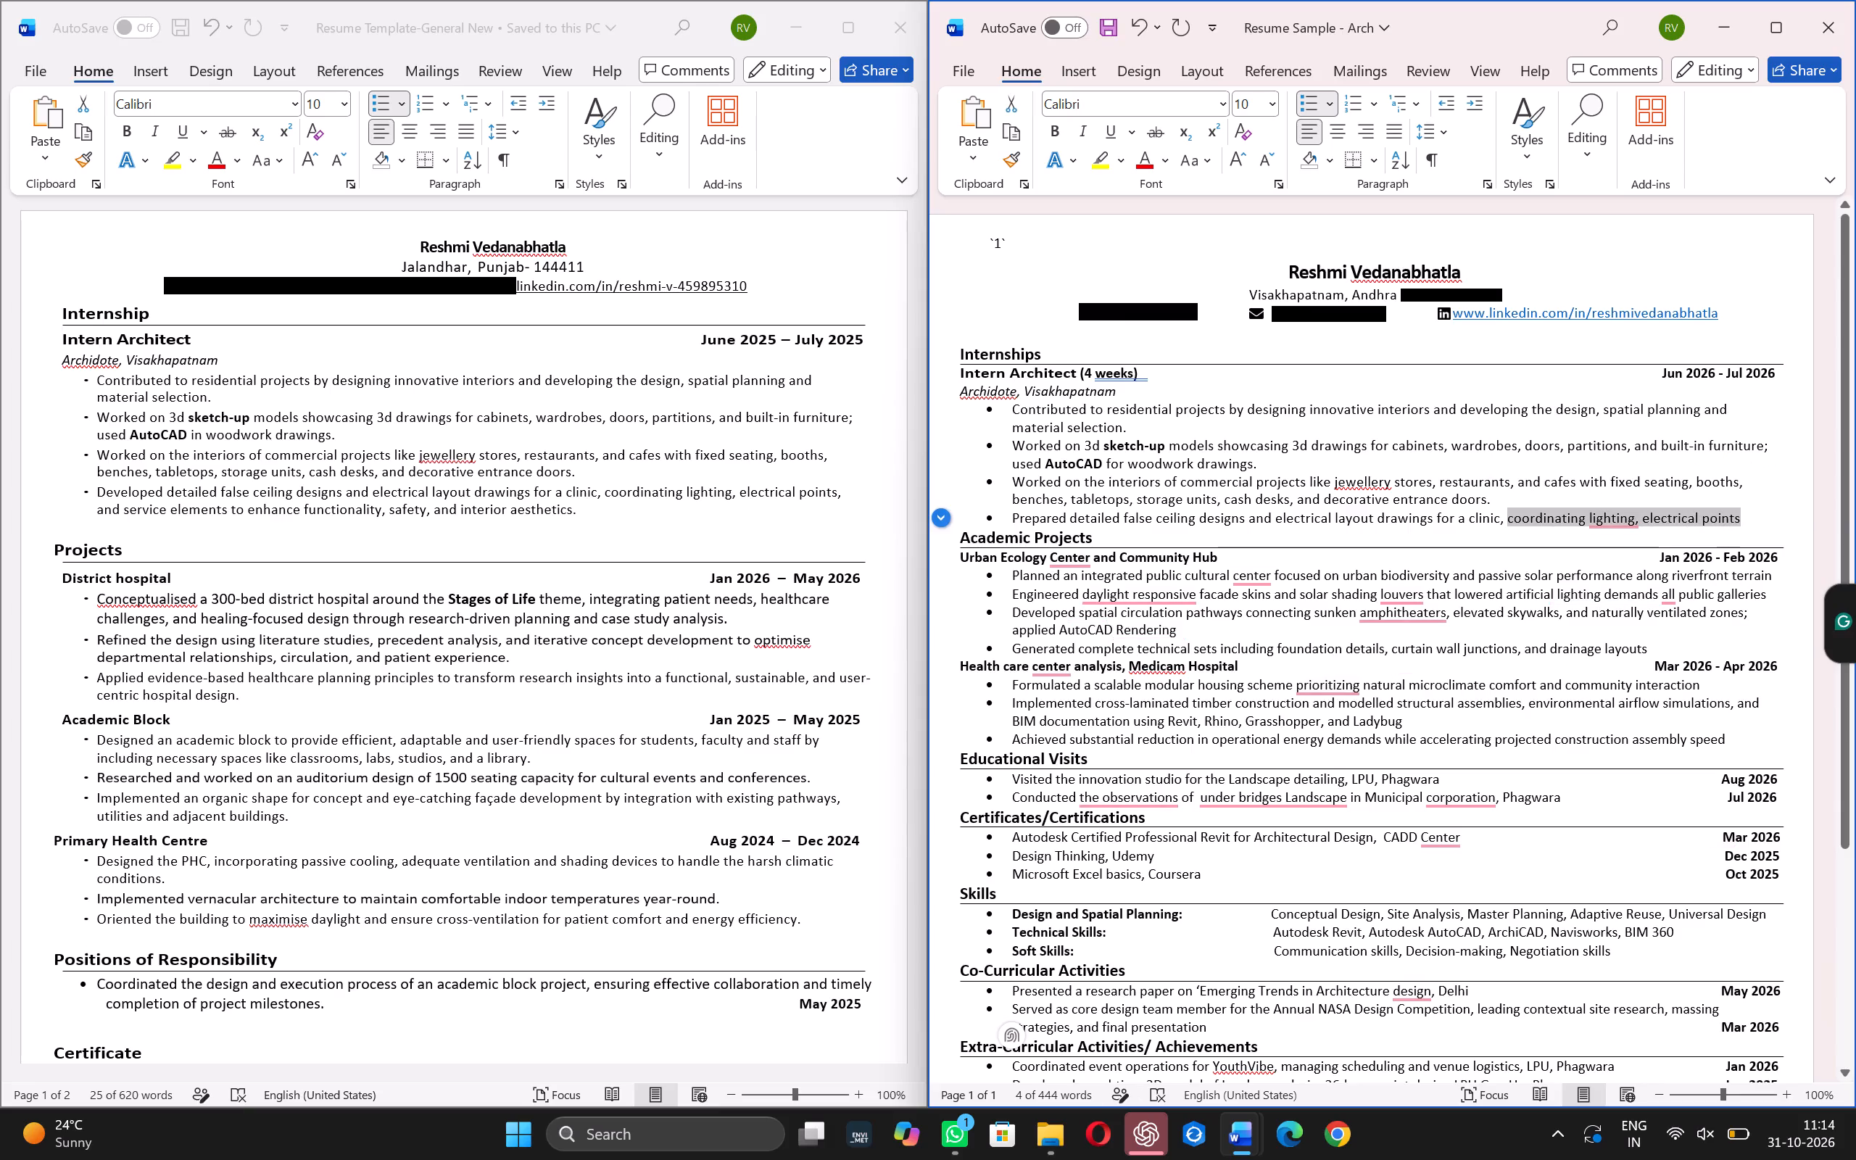
click(1244, 512)
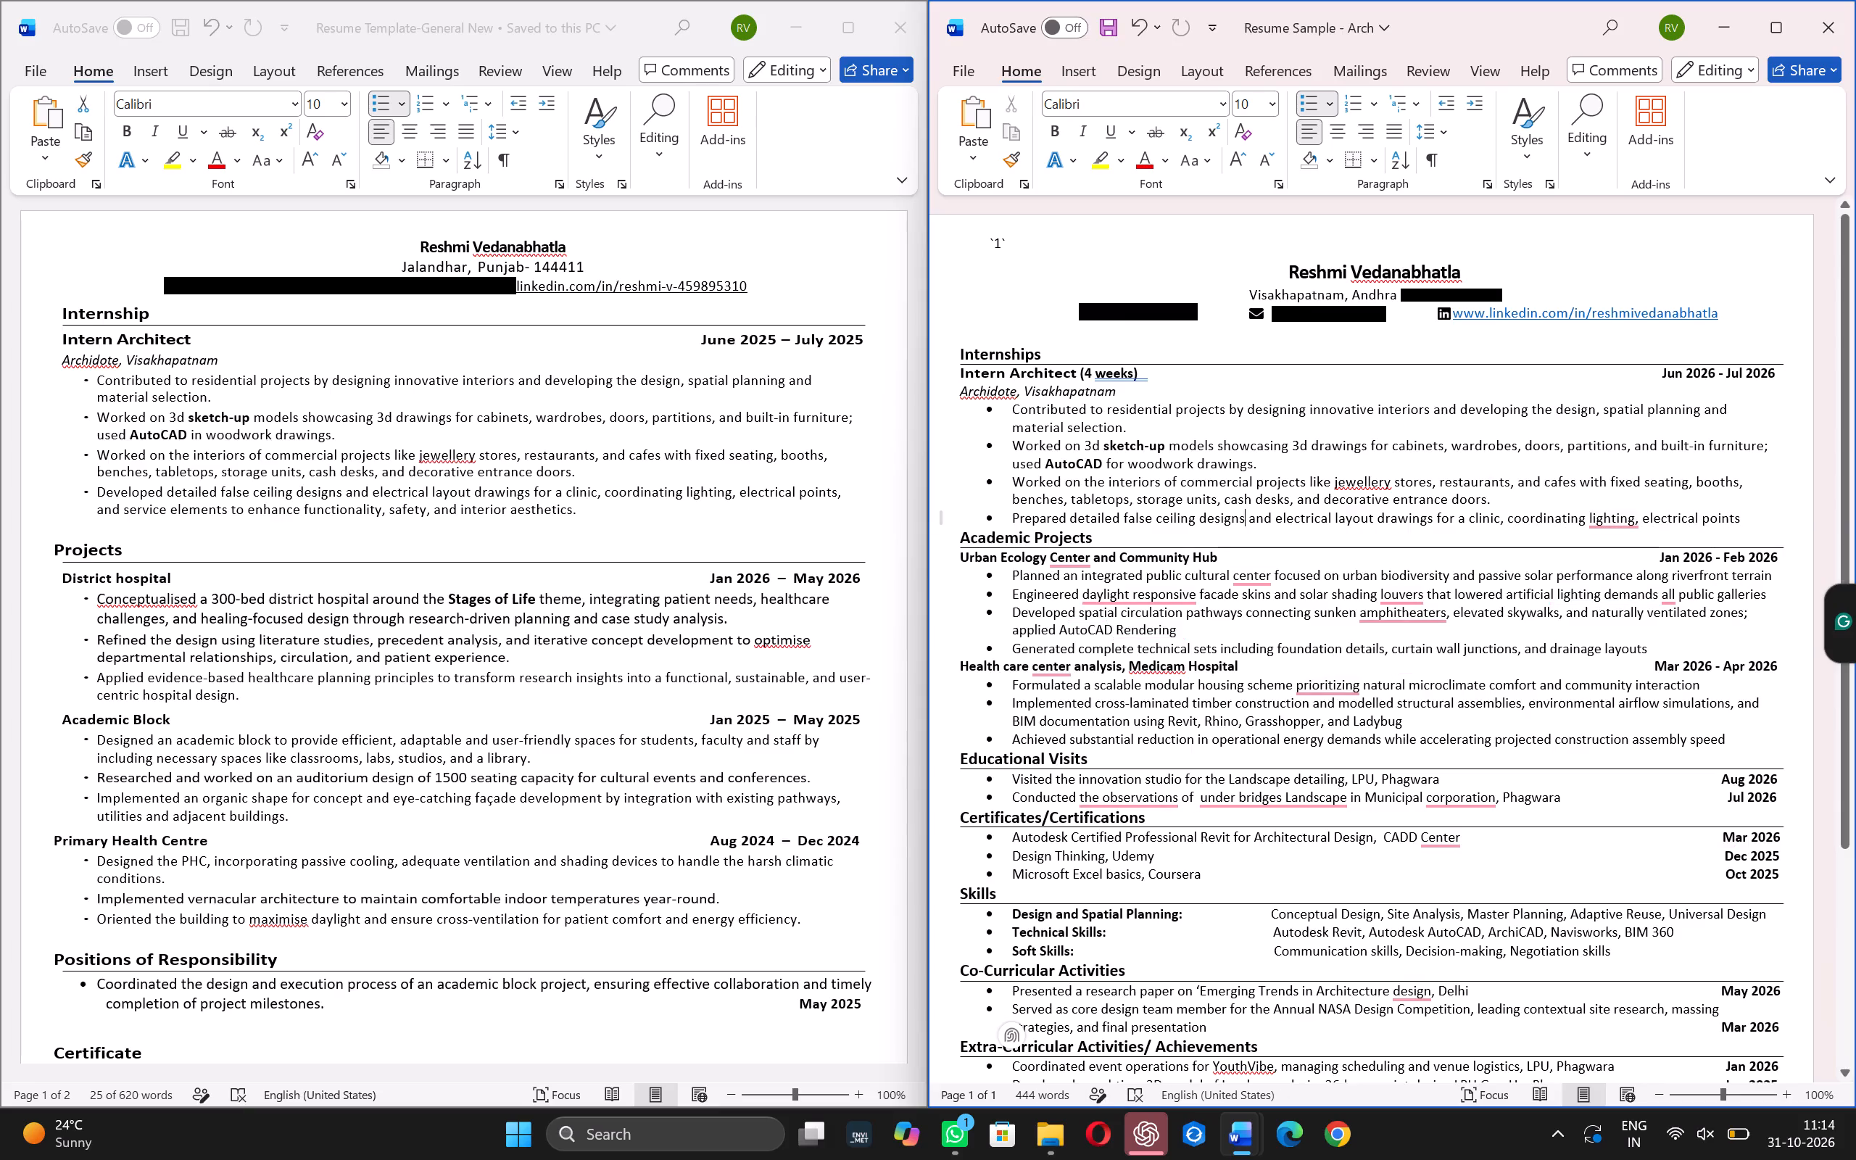
key(comma)
key(ctrl+v)
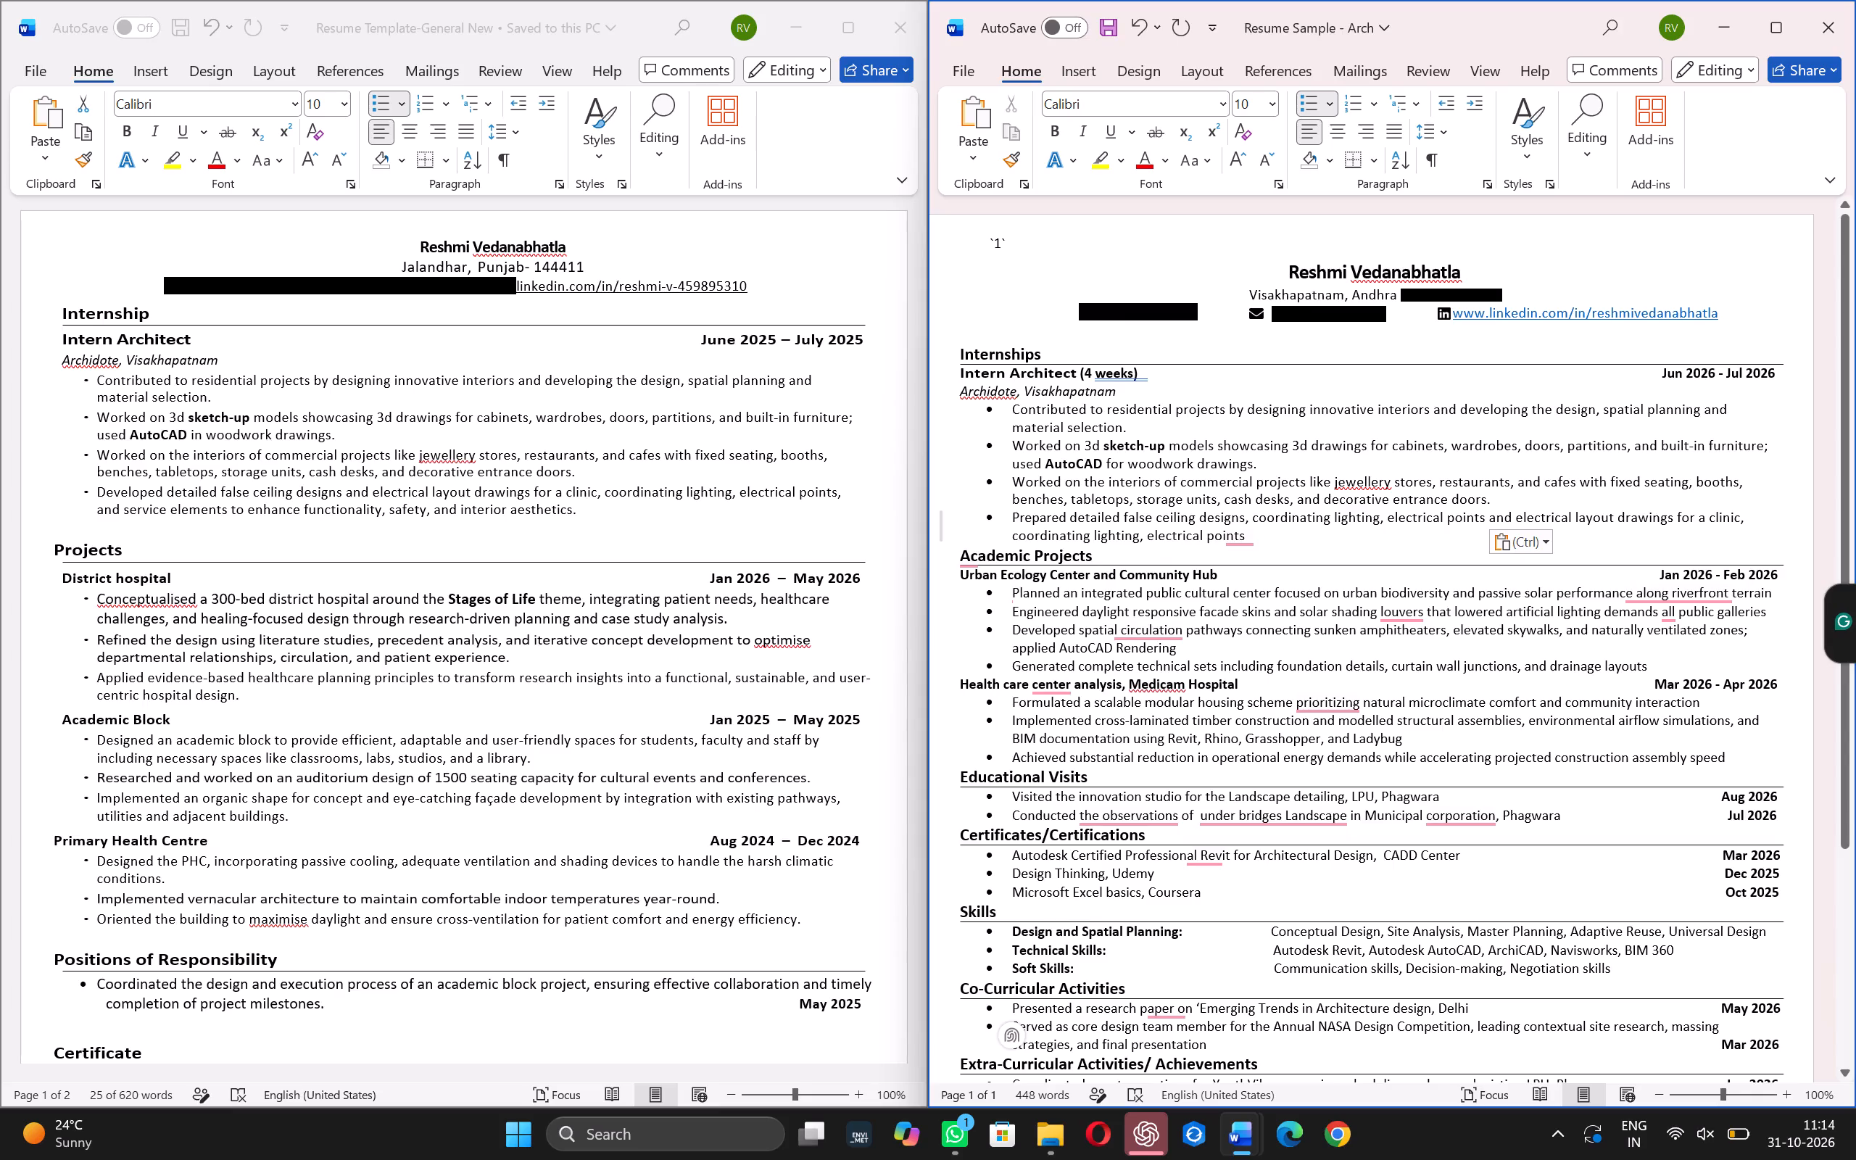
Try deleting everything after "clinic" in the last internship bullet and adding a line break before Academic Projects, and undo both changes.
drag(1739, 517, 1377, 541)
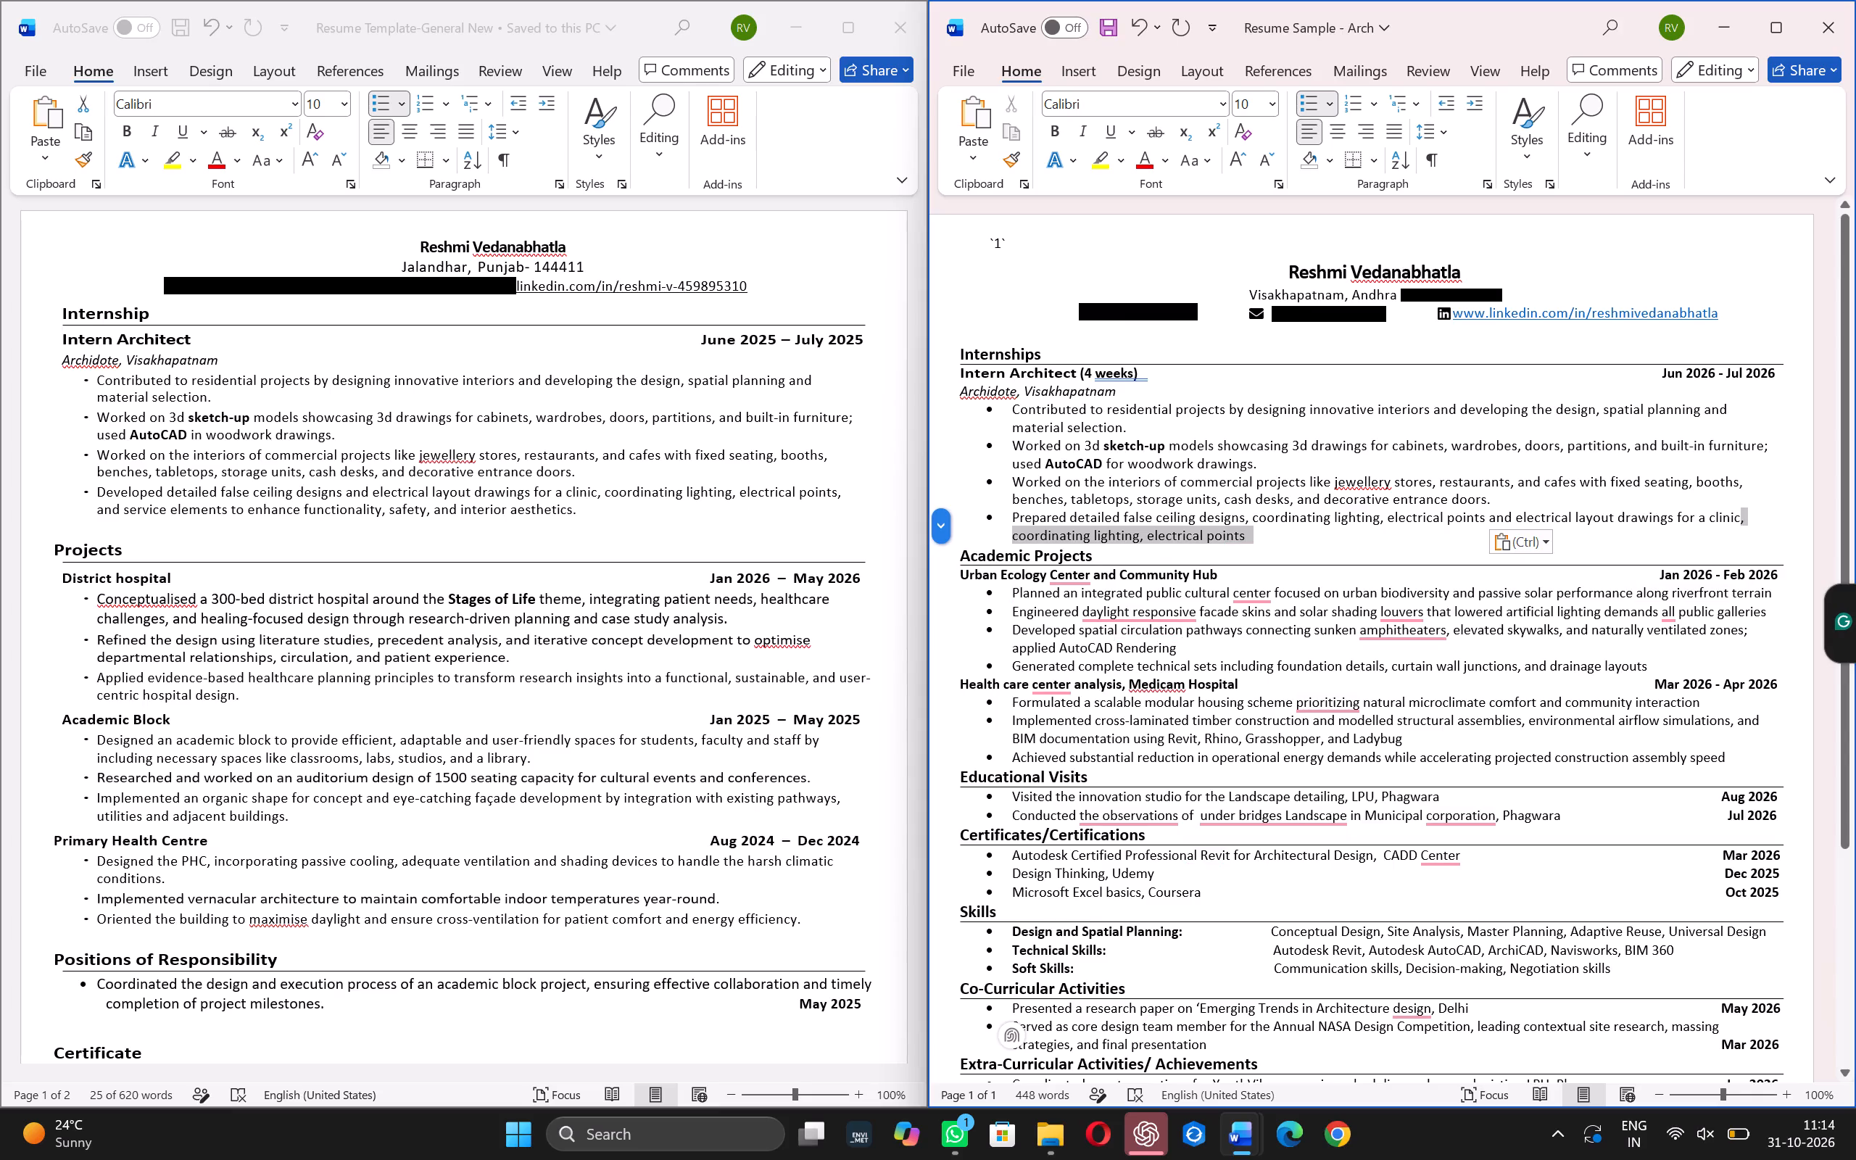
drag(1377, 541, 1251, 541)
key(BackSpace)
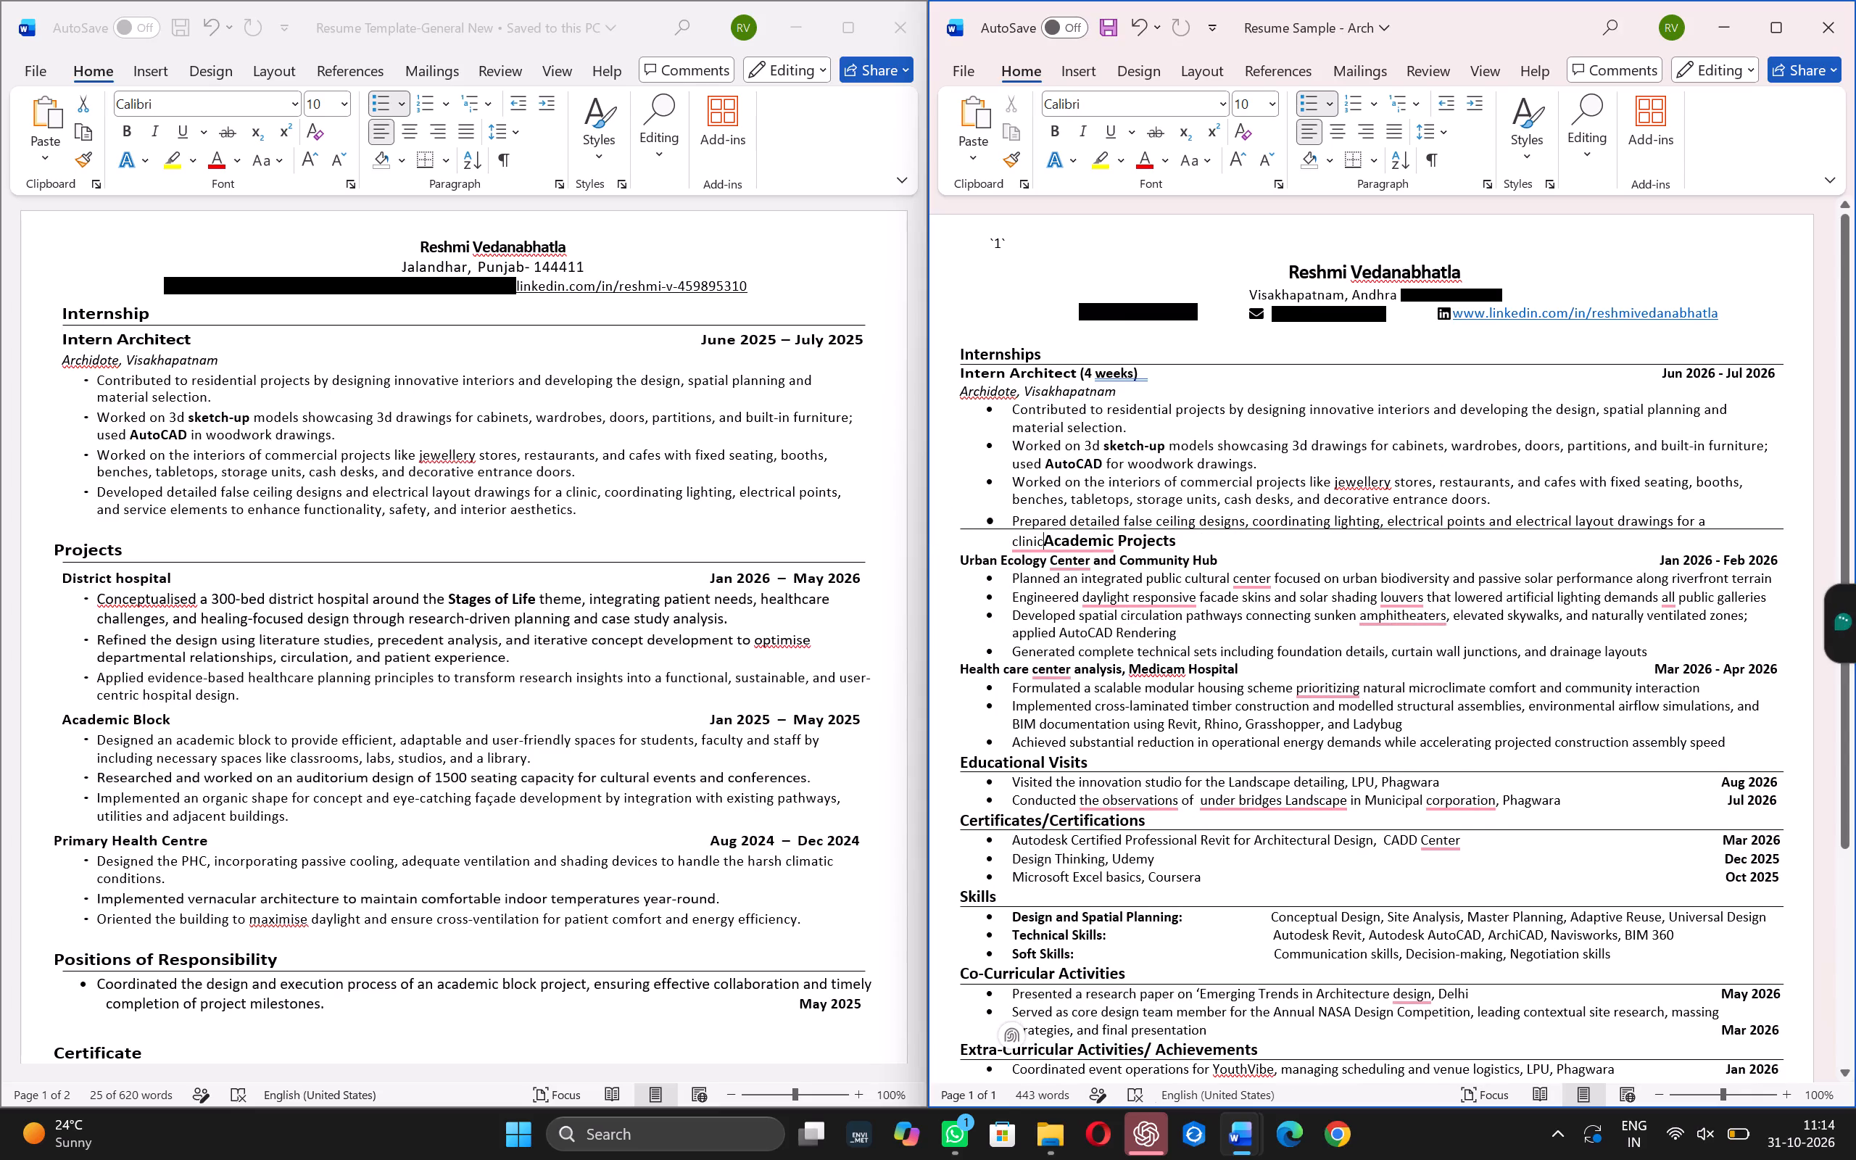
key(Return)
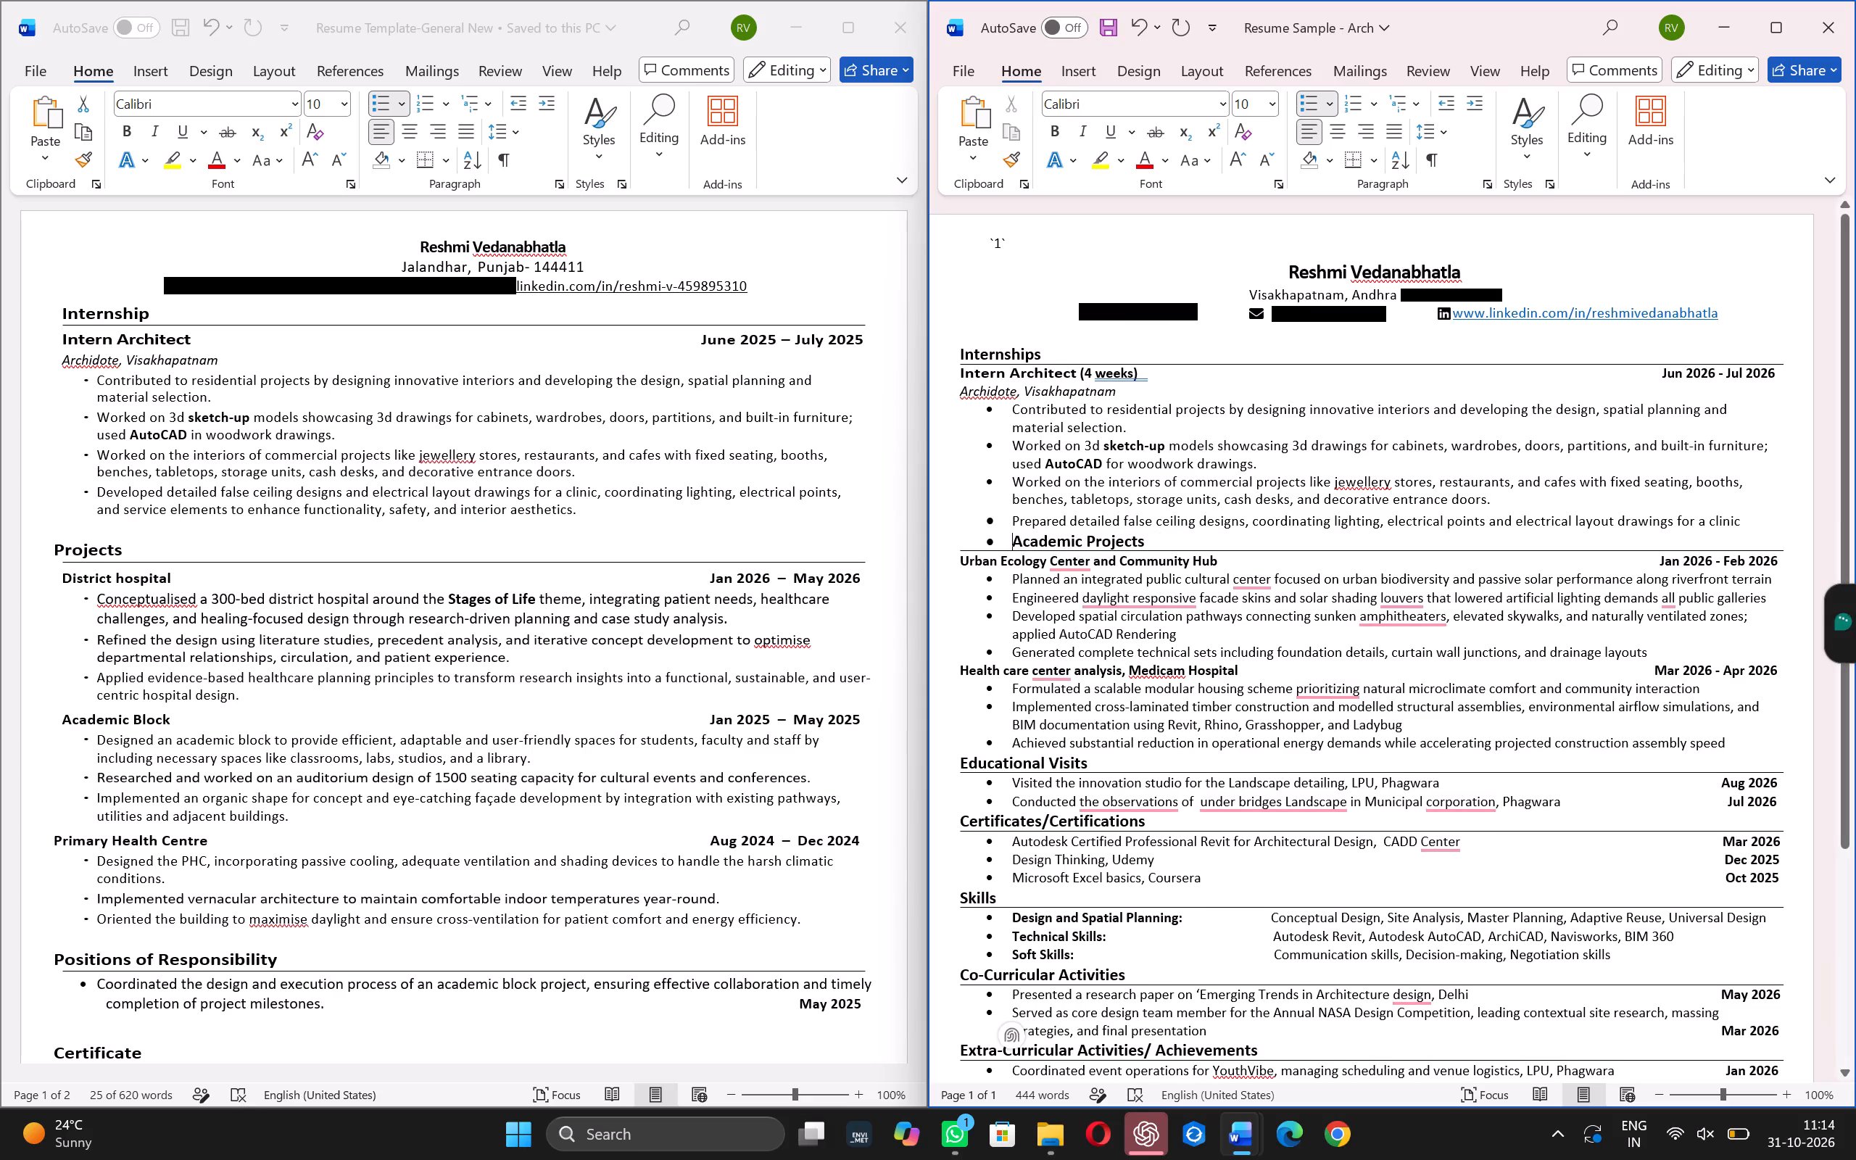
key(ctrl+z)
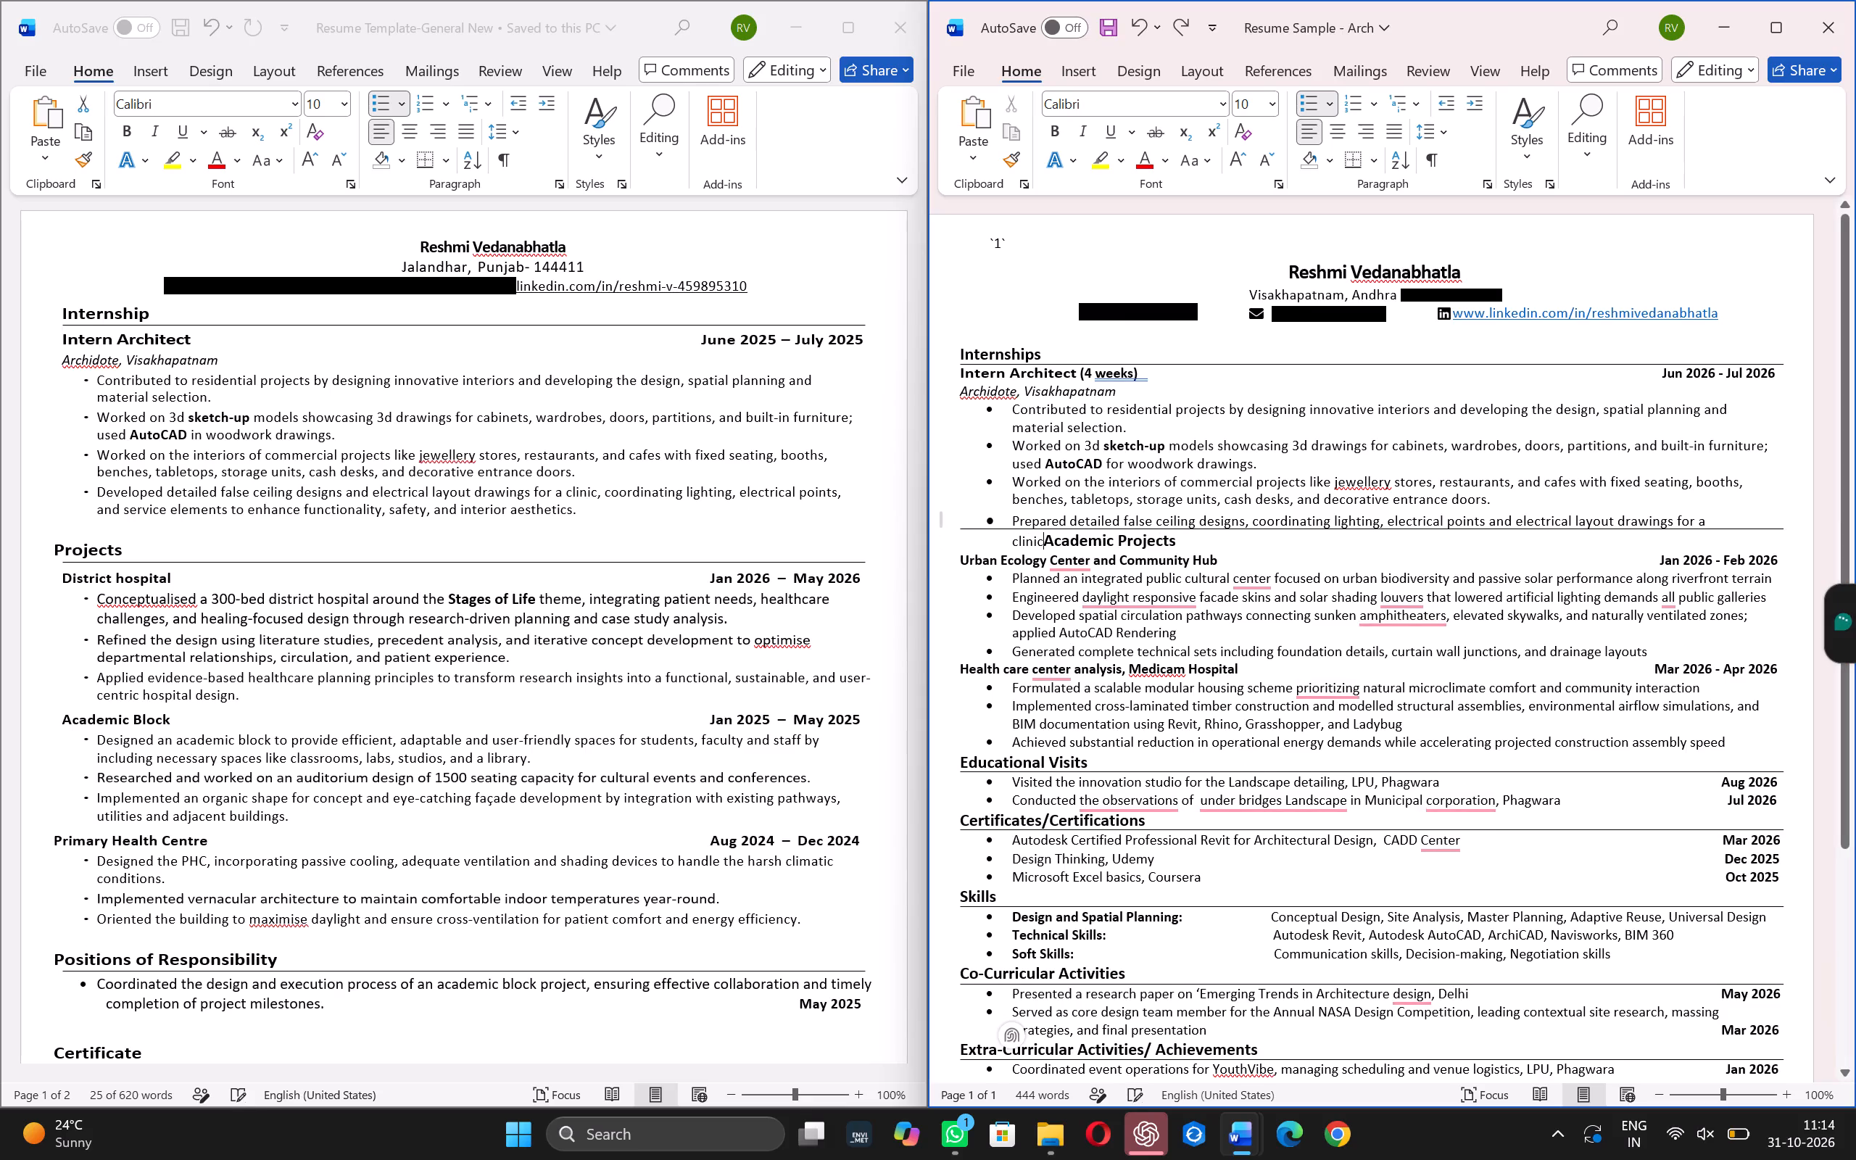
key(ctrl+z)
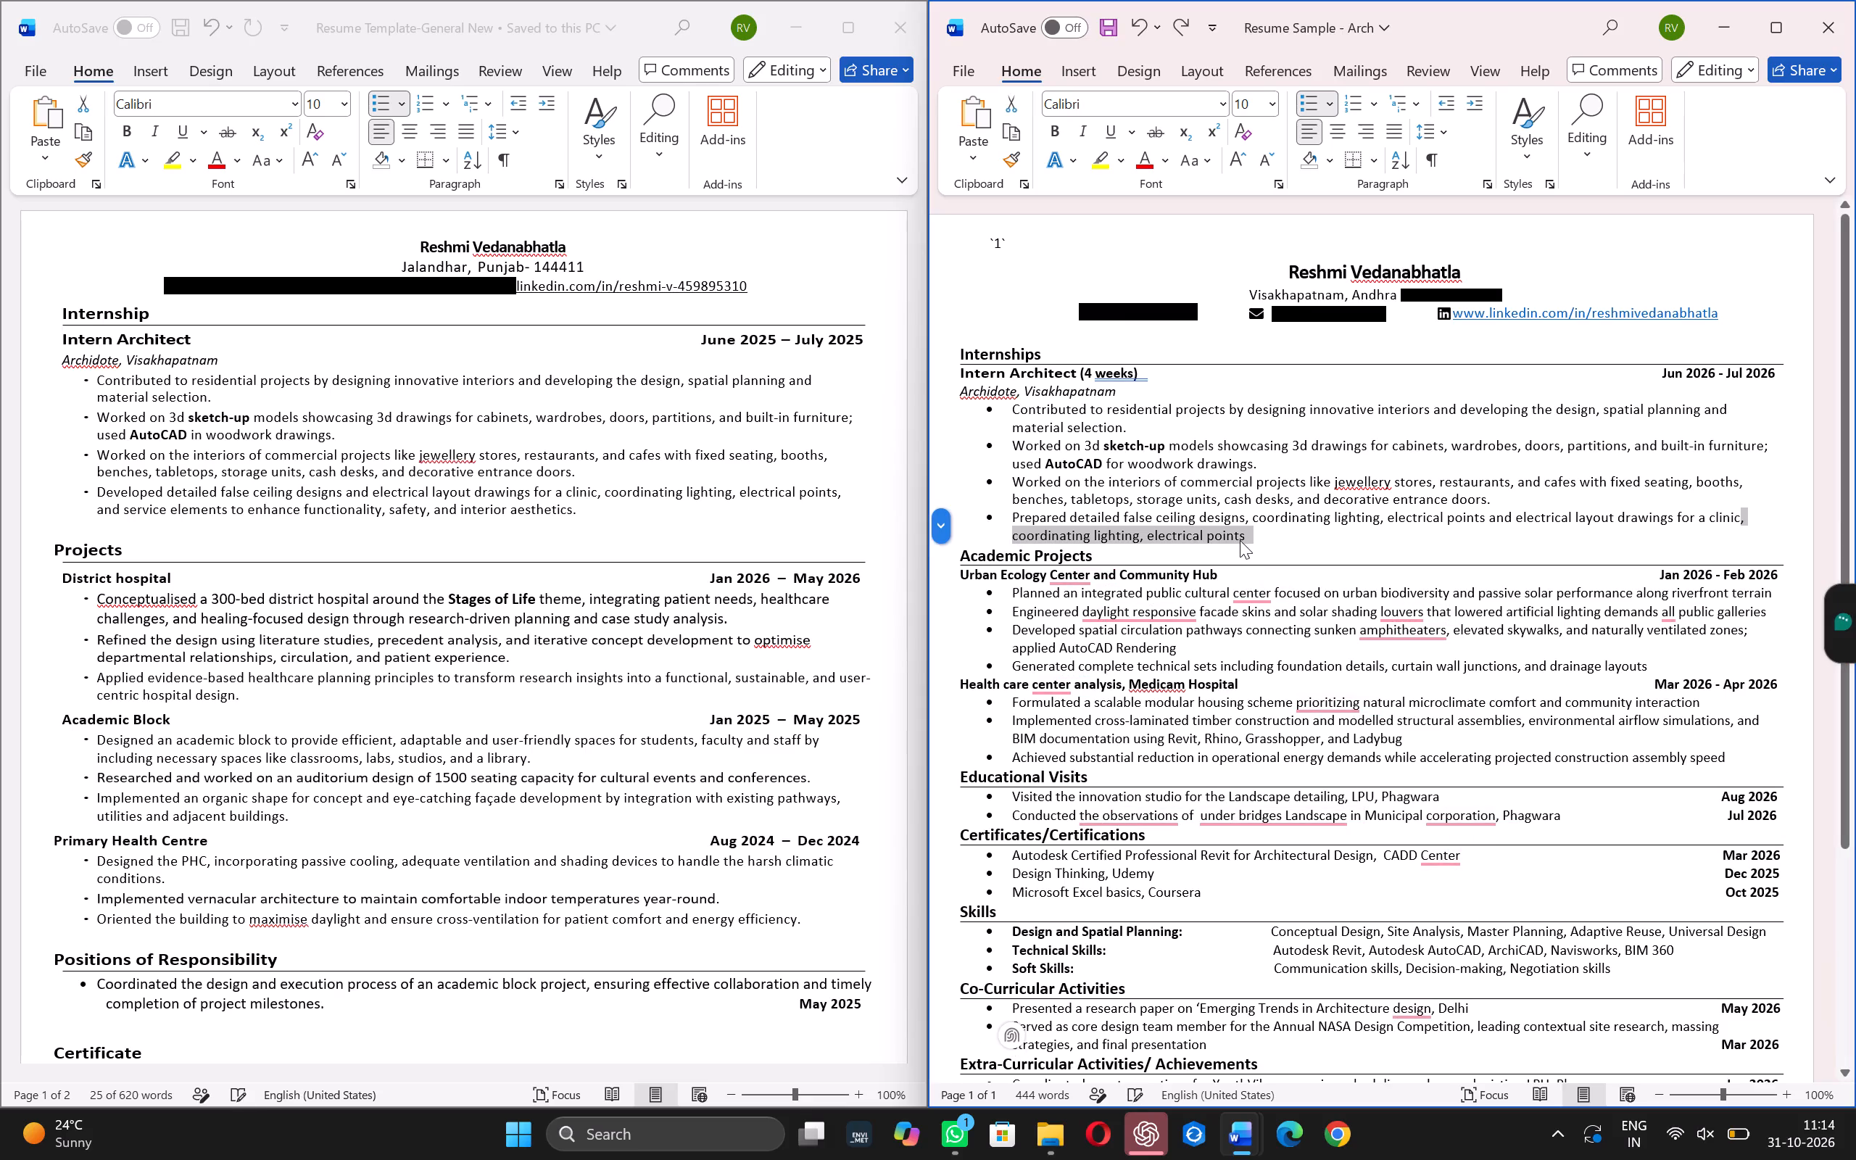
Remove the repeated ", coordinating lighting, electrical points" after "clinic" in the last internship bullet and end the sentence with a period.
click(1240, 539)
click(1247, 536)
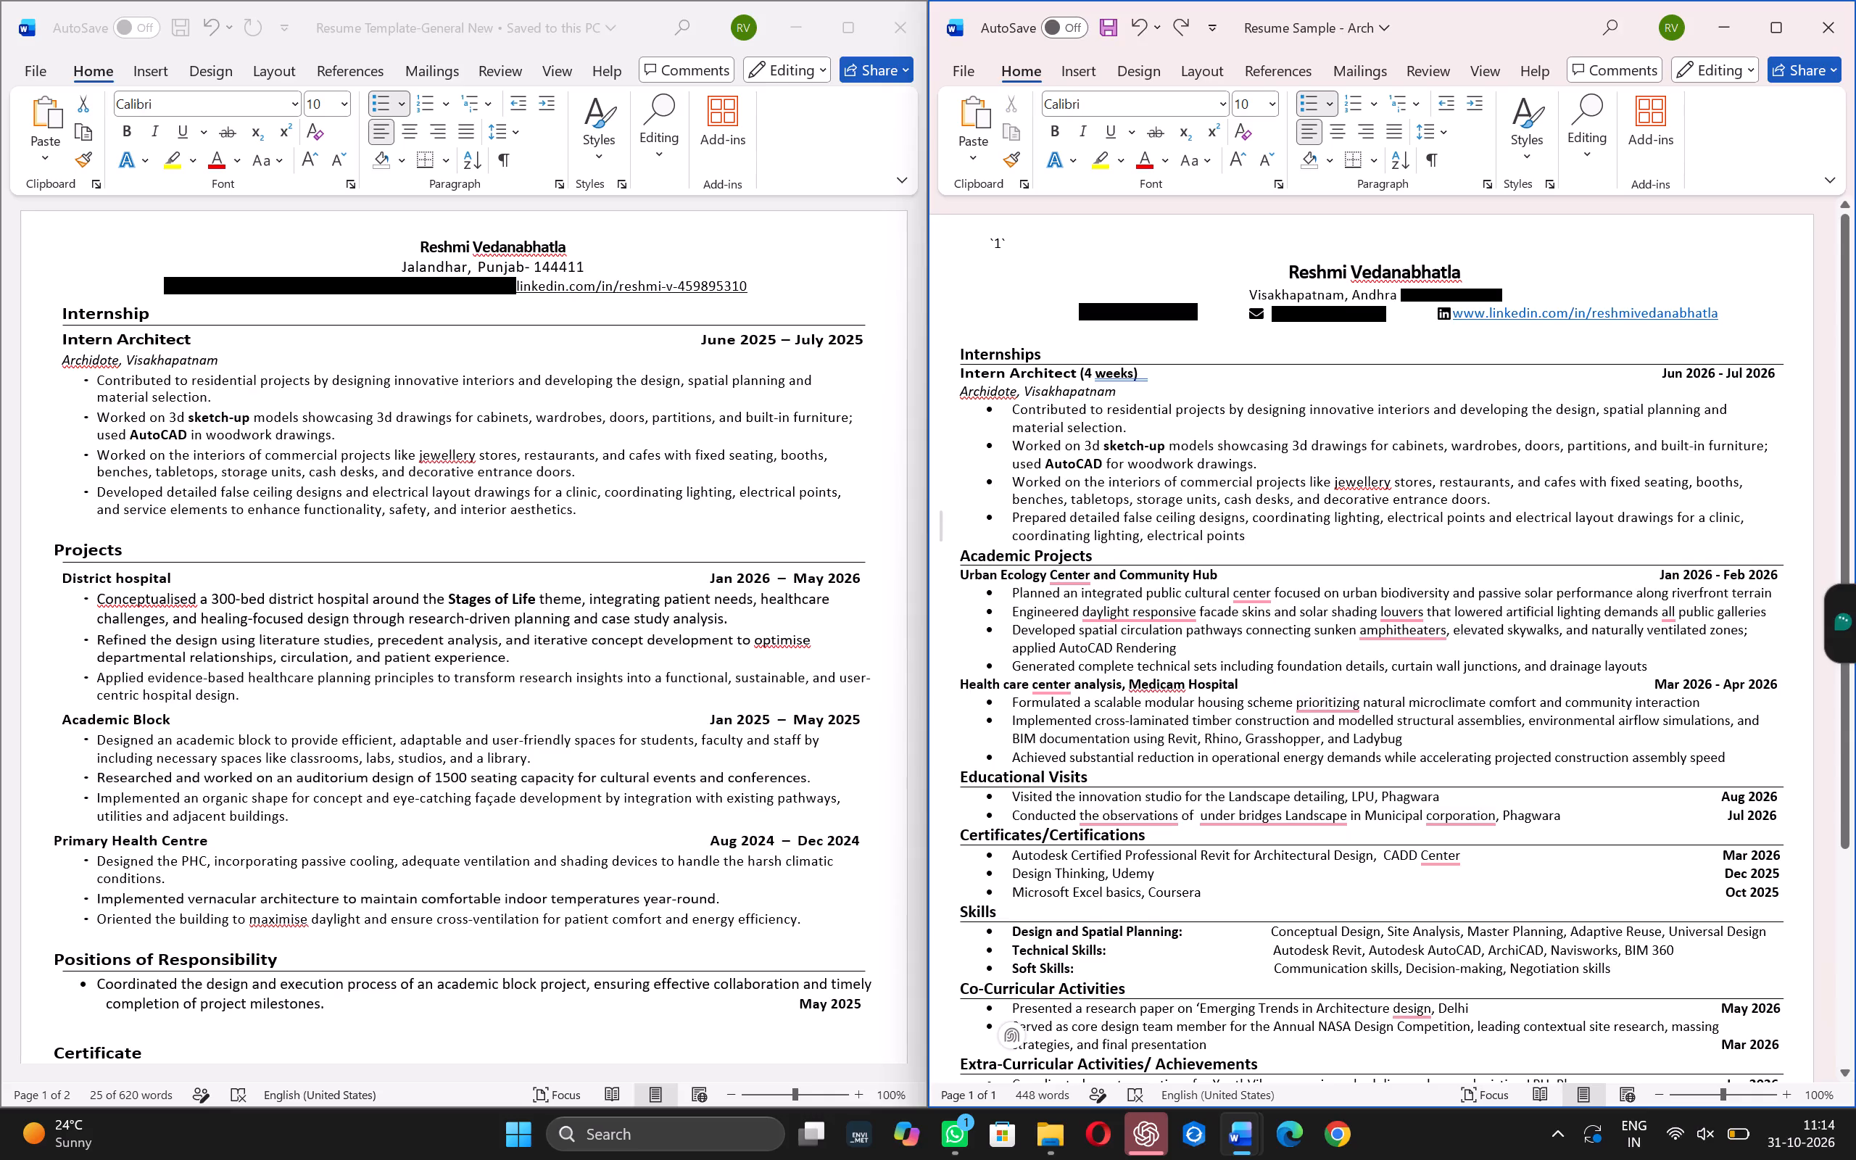
key(BackSpace)
key(BackSpace)
key(BackSpace)
key(BackSpace)
key(BackSpace)
key(BackSpace)
key(BackSpace)
key(BackSpace)
key(BackSpace)
key(BackSpace)
key(BackSpace)
key(BackSpace)
key(BackSpace)
key(BackSpace)
key(BackSpace)
key(BackSpace)
key(BackSpace)
key(BackSpace)
key(BackSpace)
key(BackSpace)
key(BackSpace)
key(BackSpace)
key(BackSpace)
key(BackSpace)
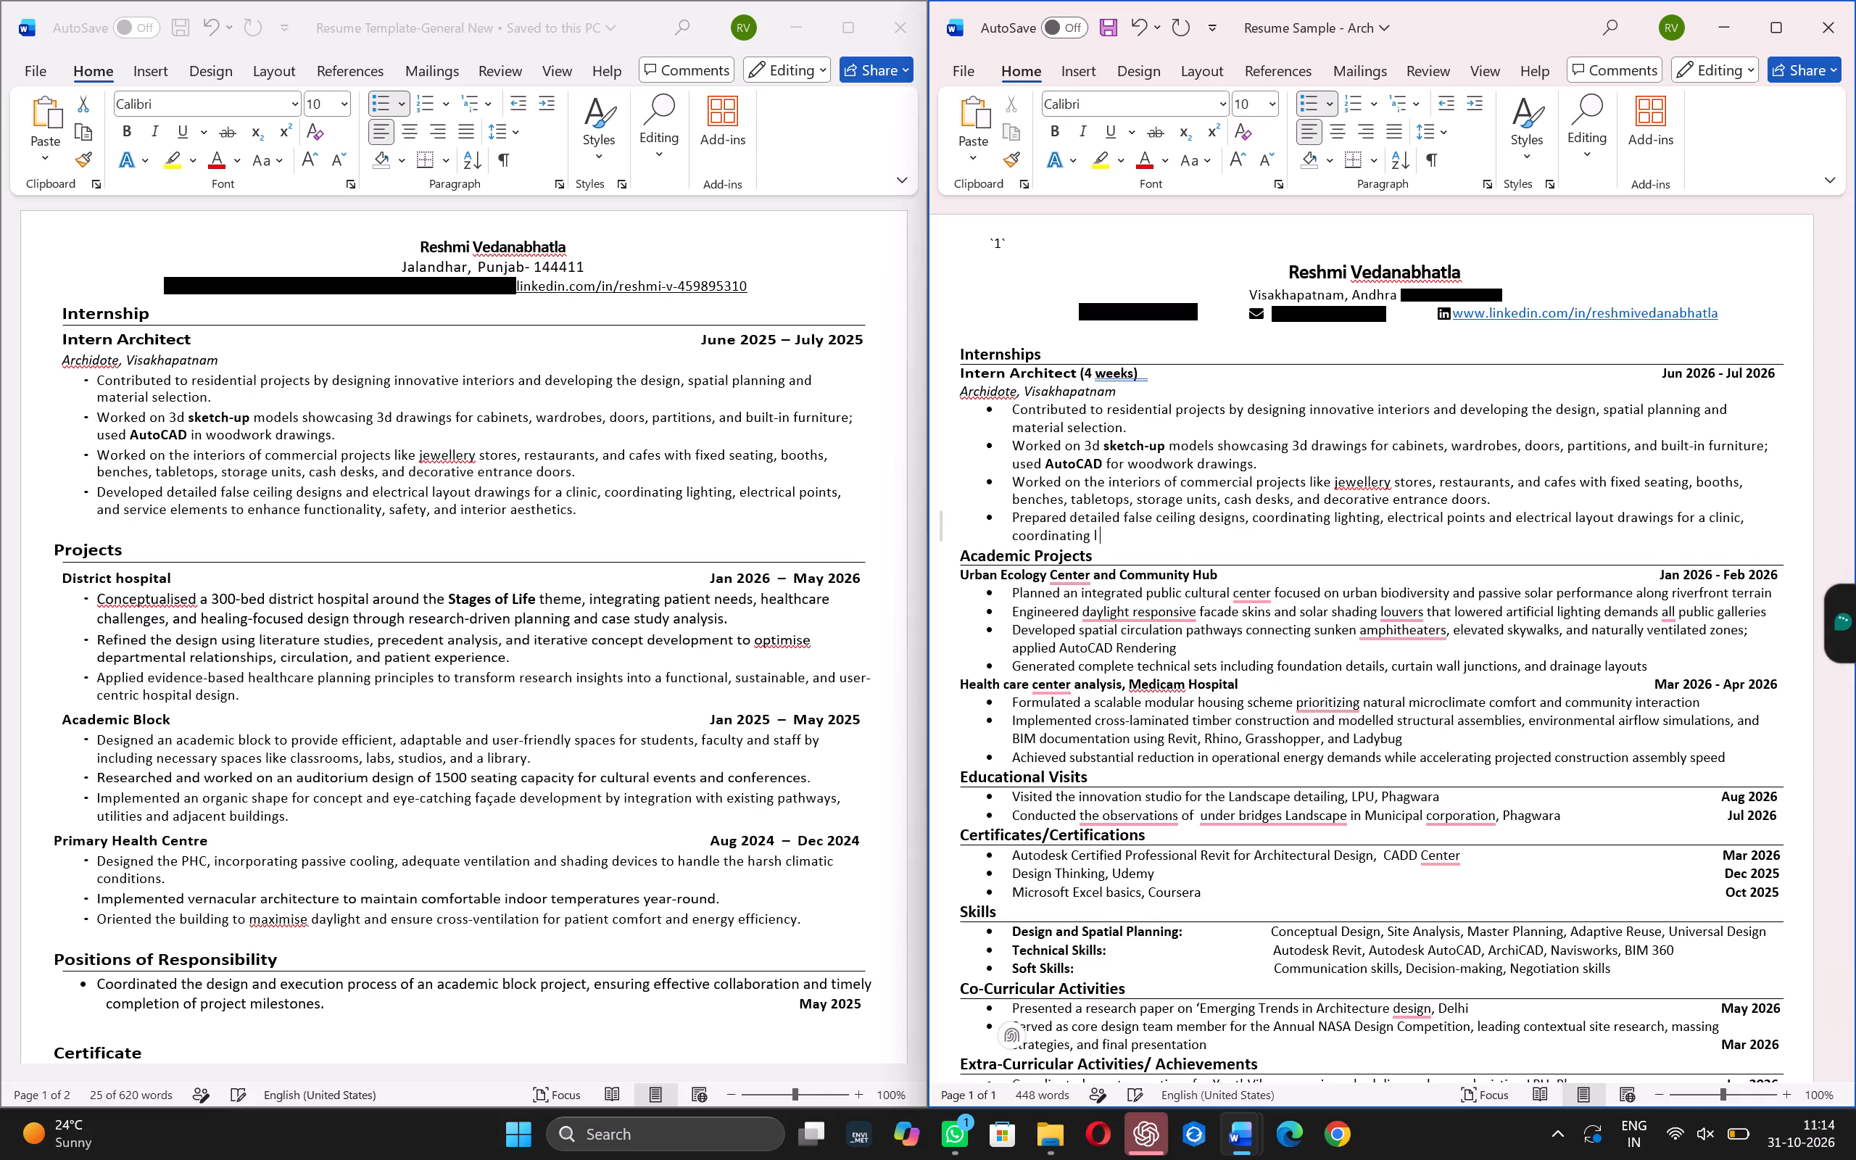
key(BackSpace)
key(BackSpace)
key(BackSpace)
key(BackSpace)
key(BackSpace)
key(BackSpace)
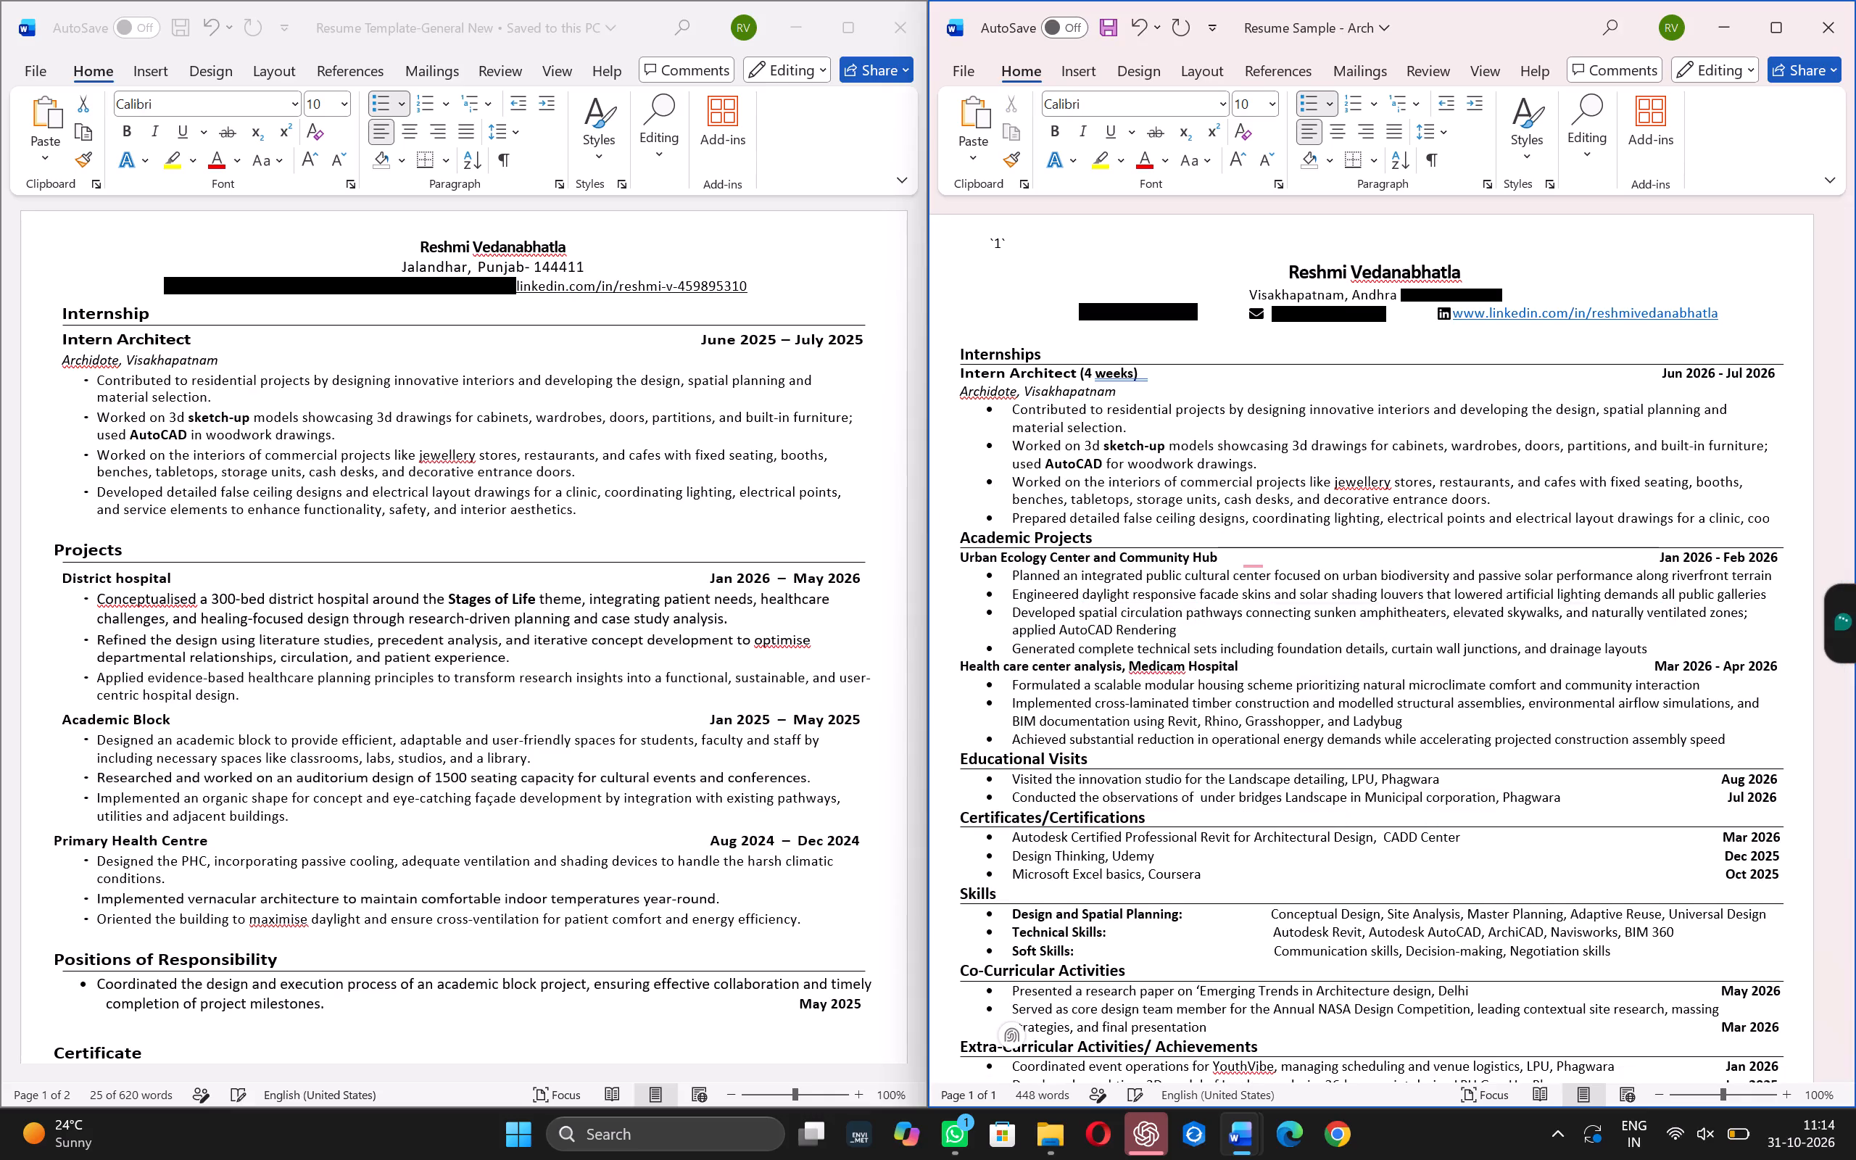
key(BackSpace)
key(BackSpace)
key(BackSpace)
key(BackSpace)
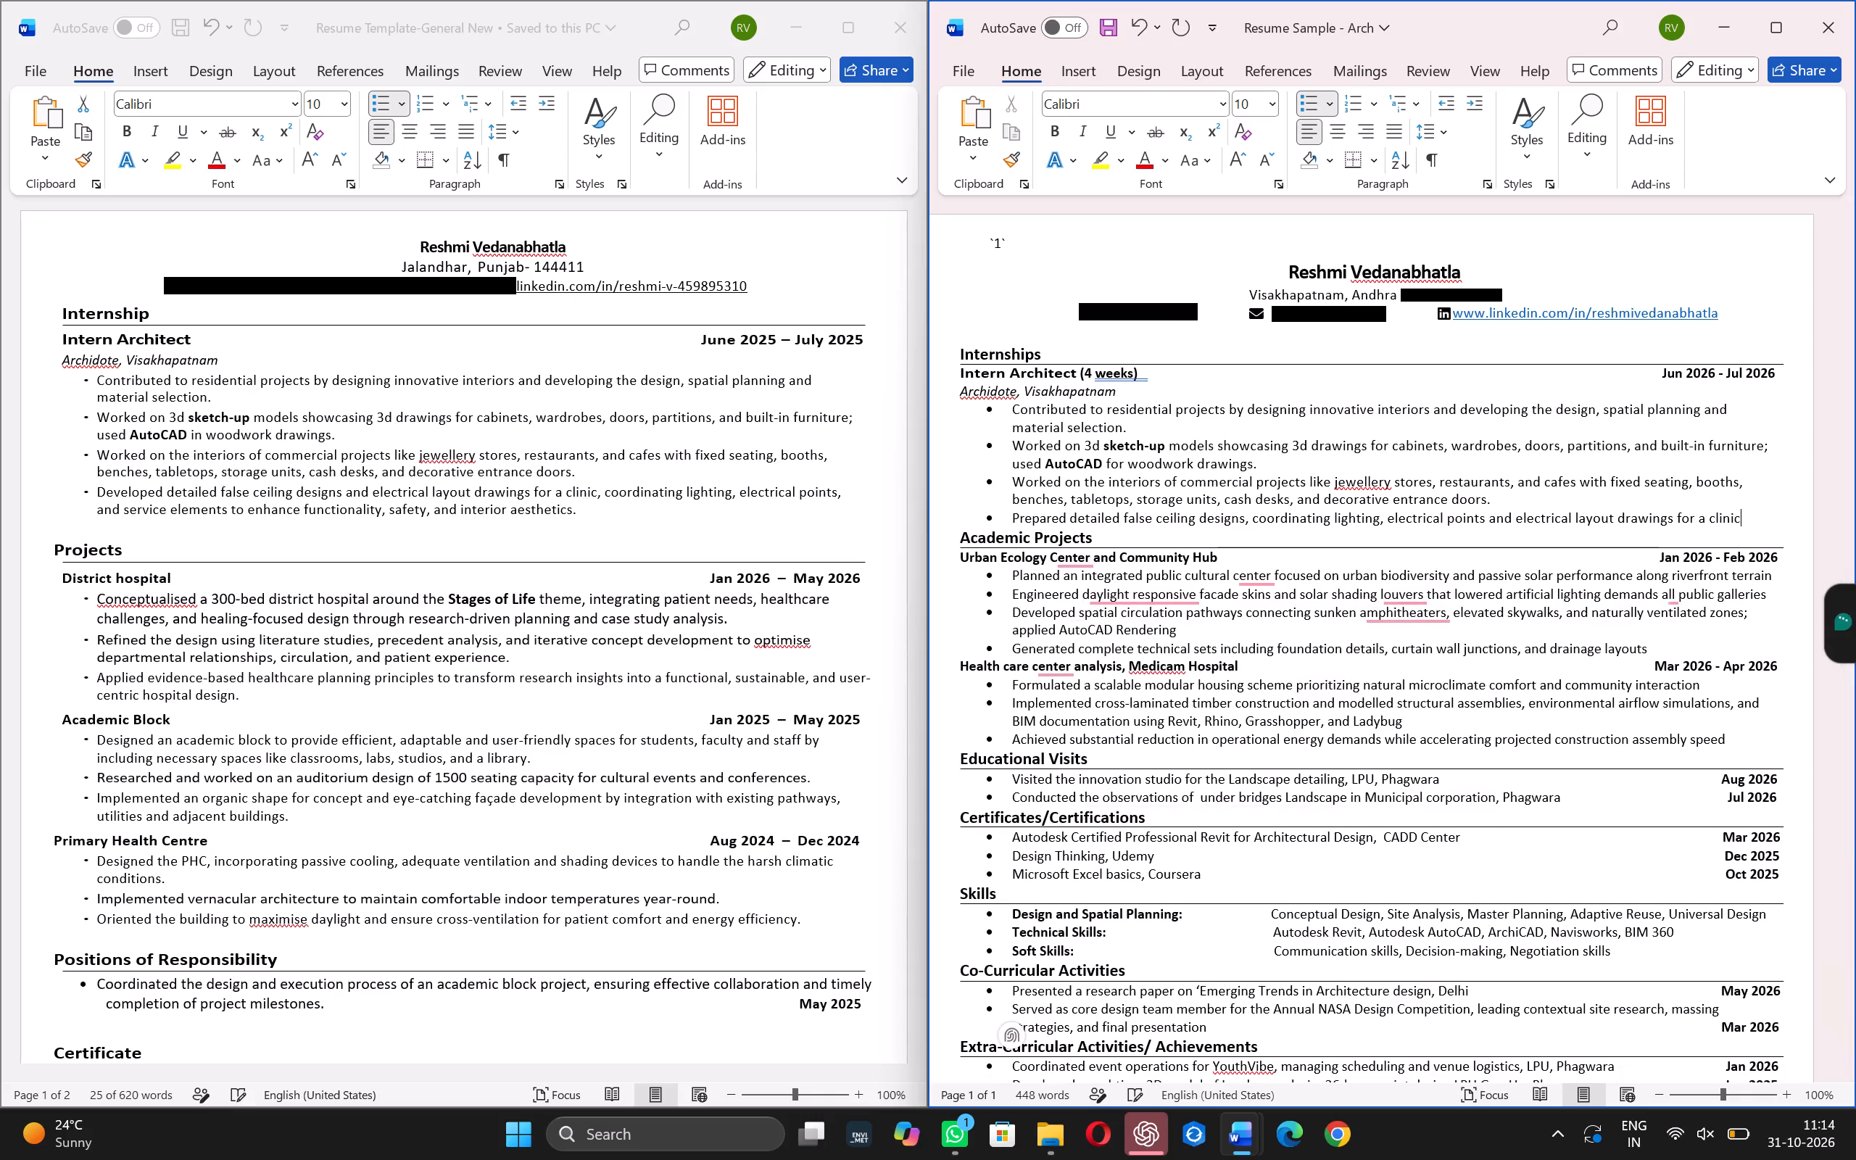
key(period)
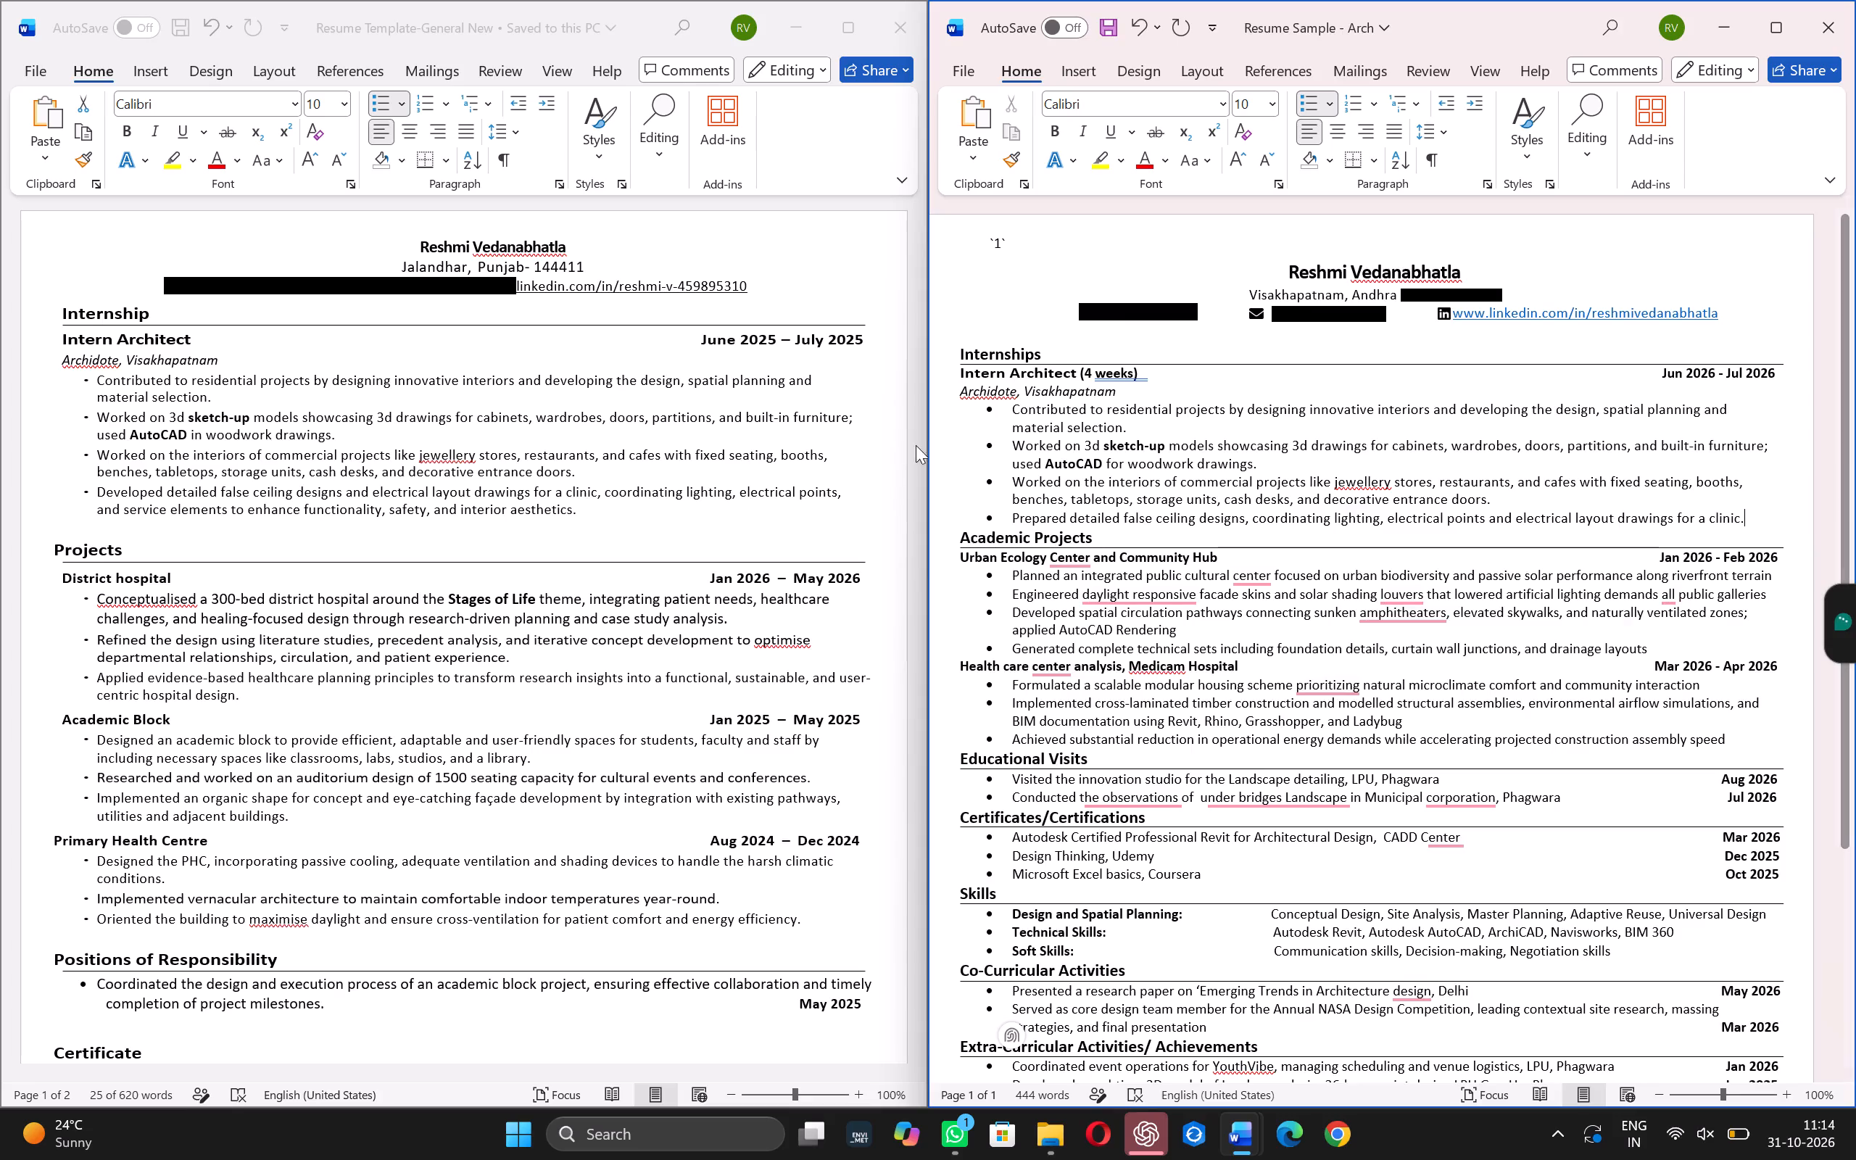
Review the Arch resume from the name header through the Education section.
click(982, 275)
click(1016, 244)
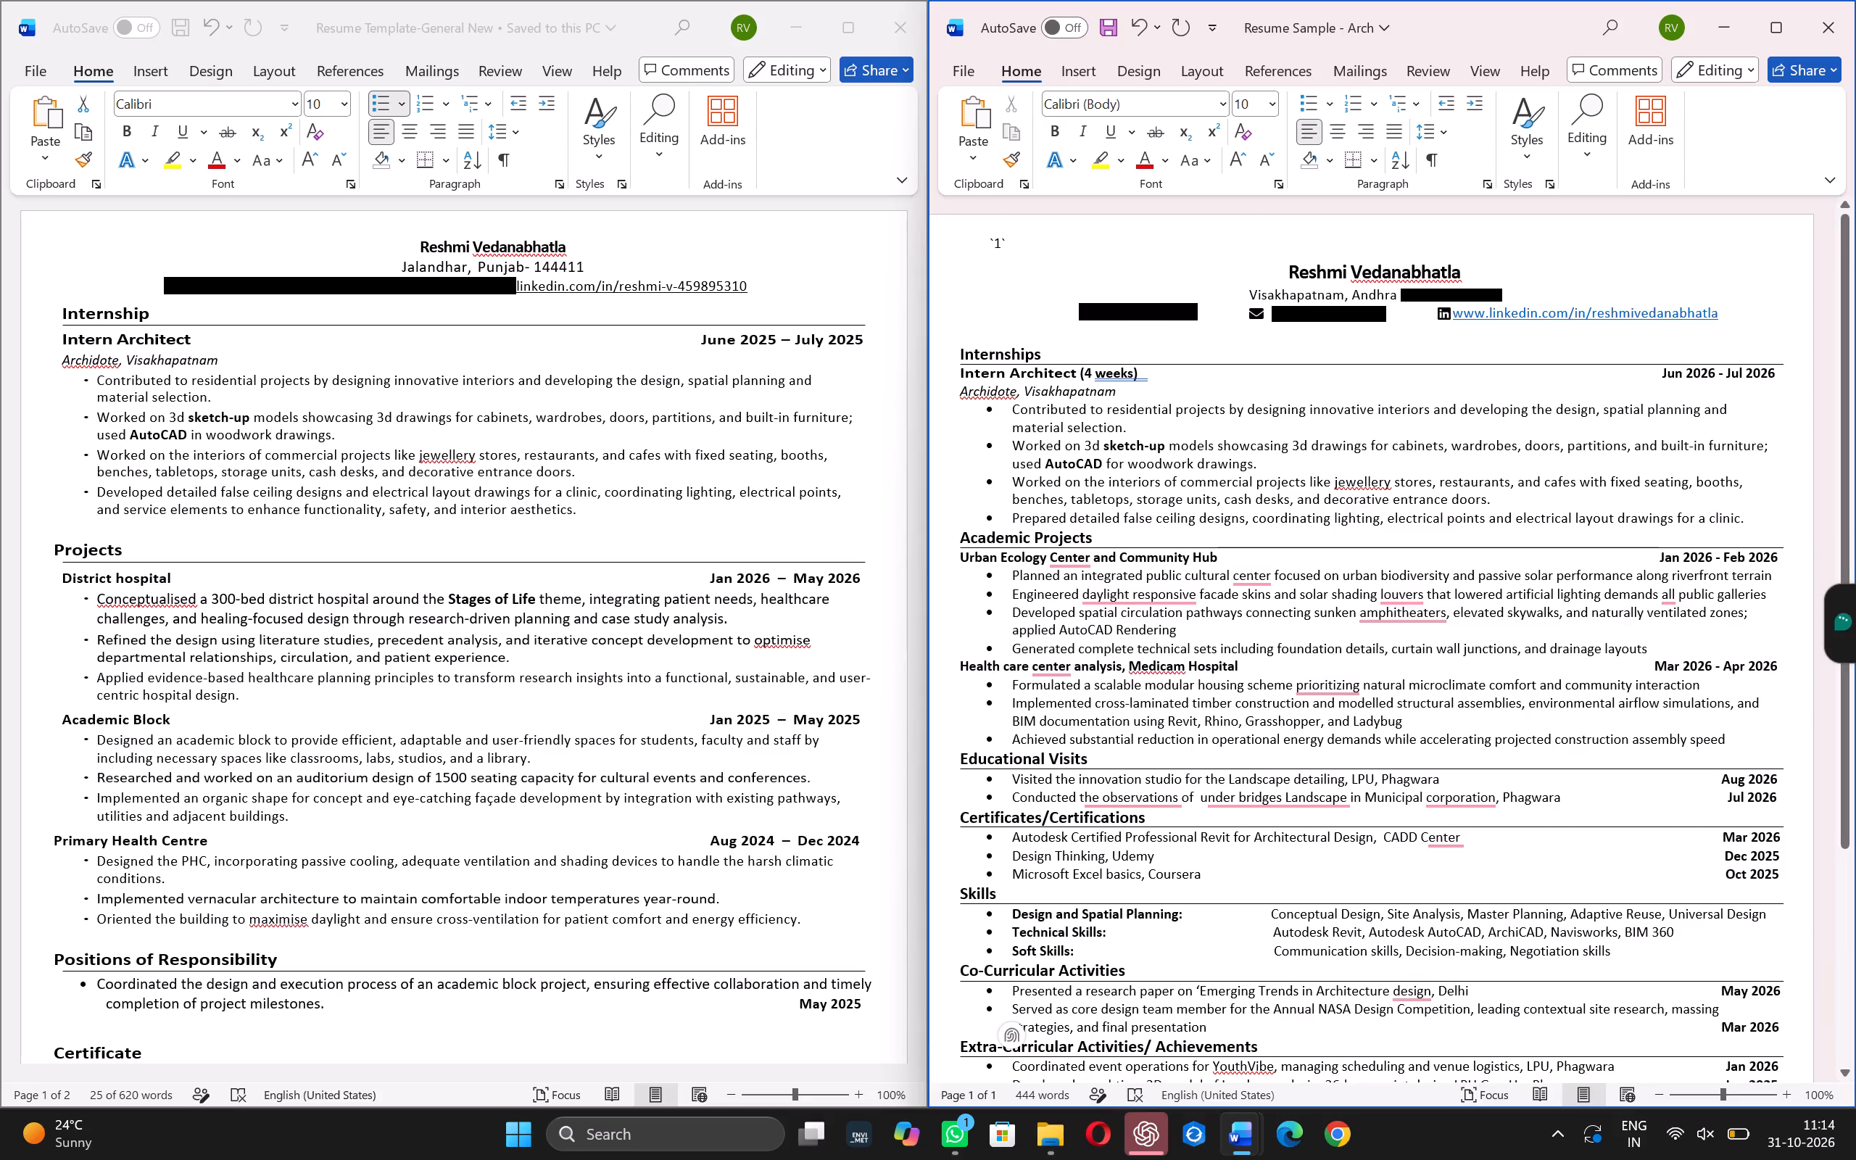
drag(1016, 244, 879, 249)
click(974, 273)
scroll(1163, 370, down, 5)
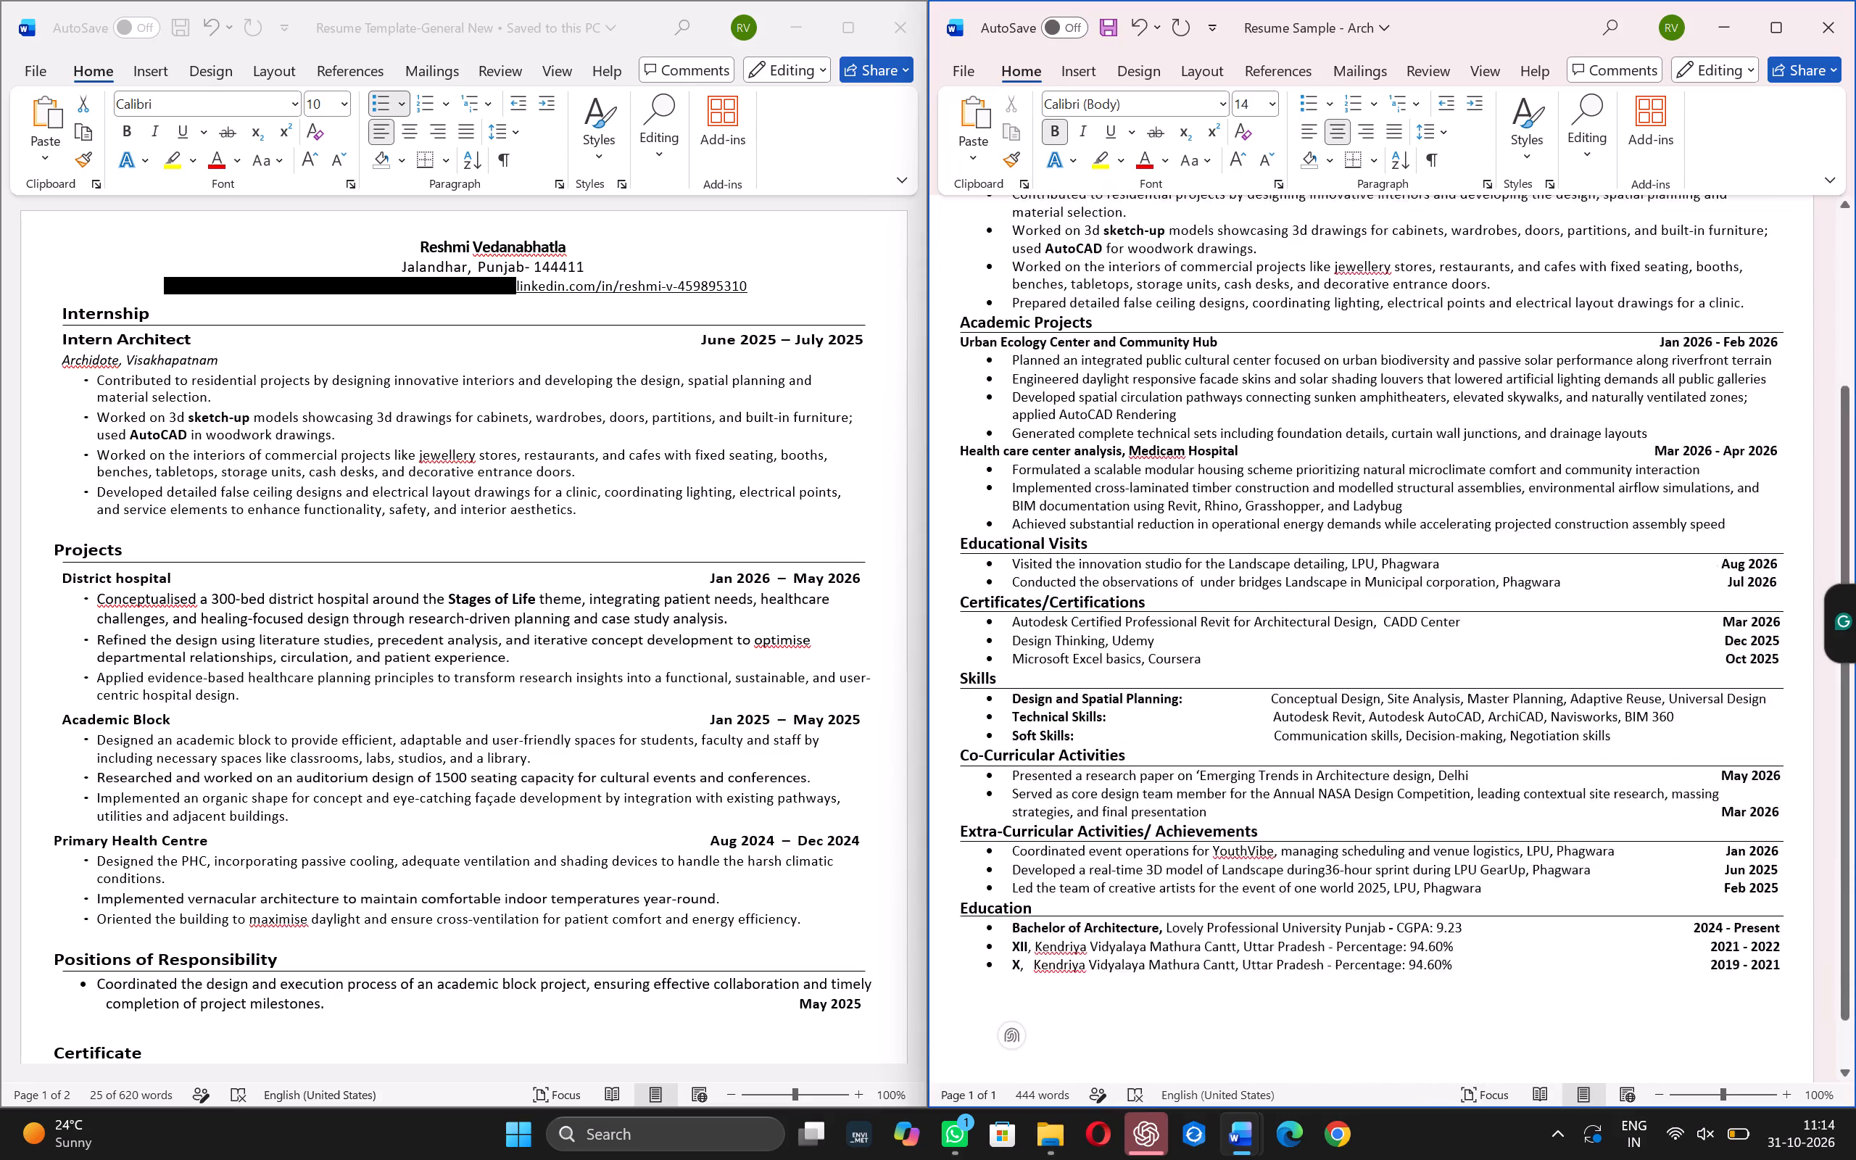
scroll(1161, 451, down, 6)
scroll(1176, 512, down, 5)
scroll(1170, 530, up, 5)
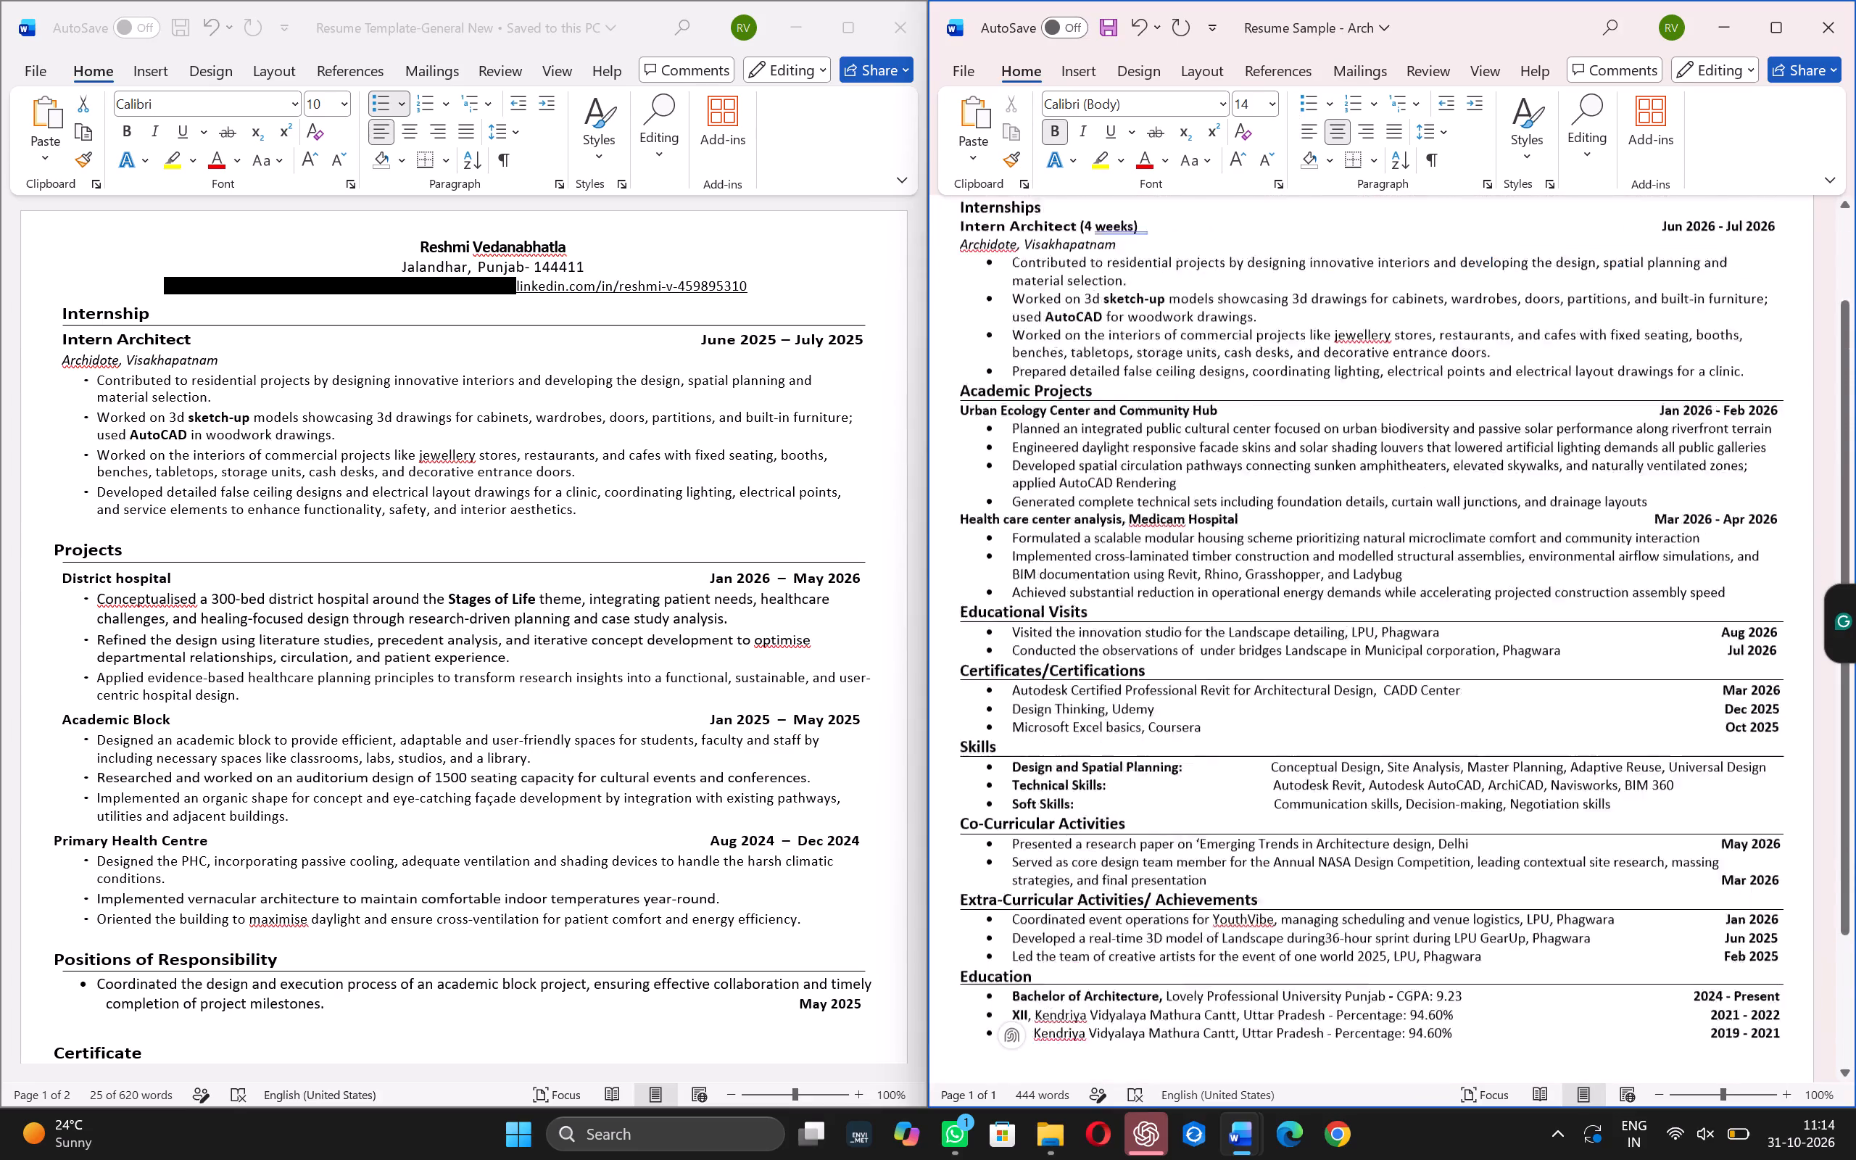
scroll(1170, 530, up, 9)
scroll(1014, 249, up, 1)
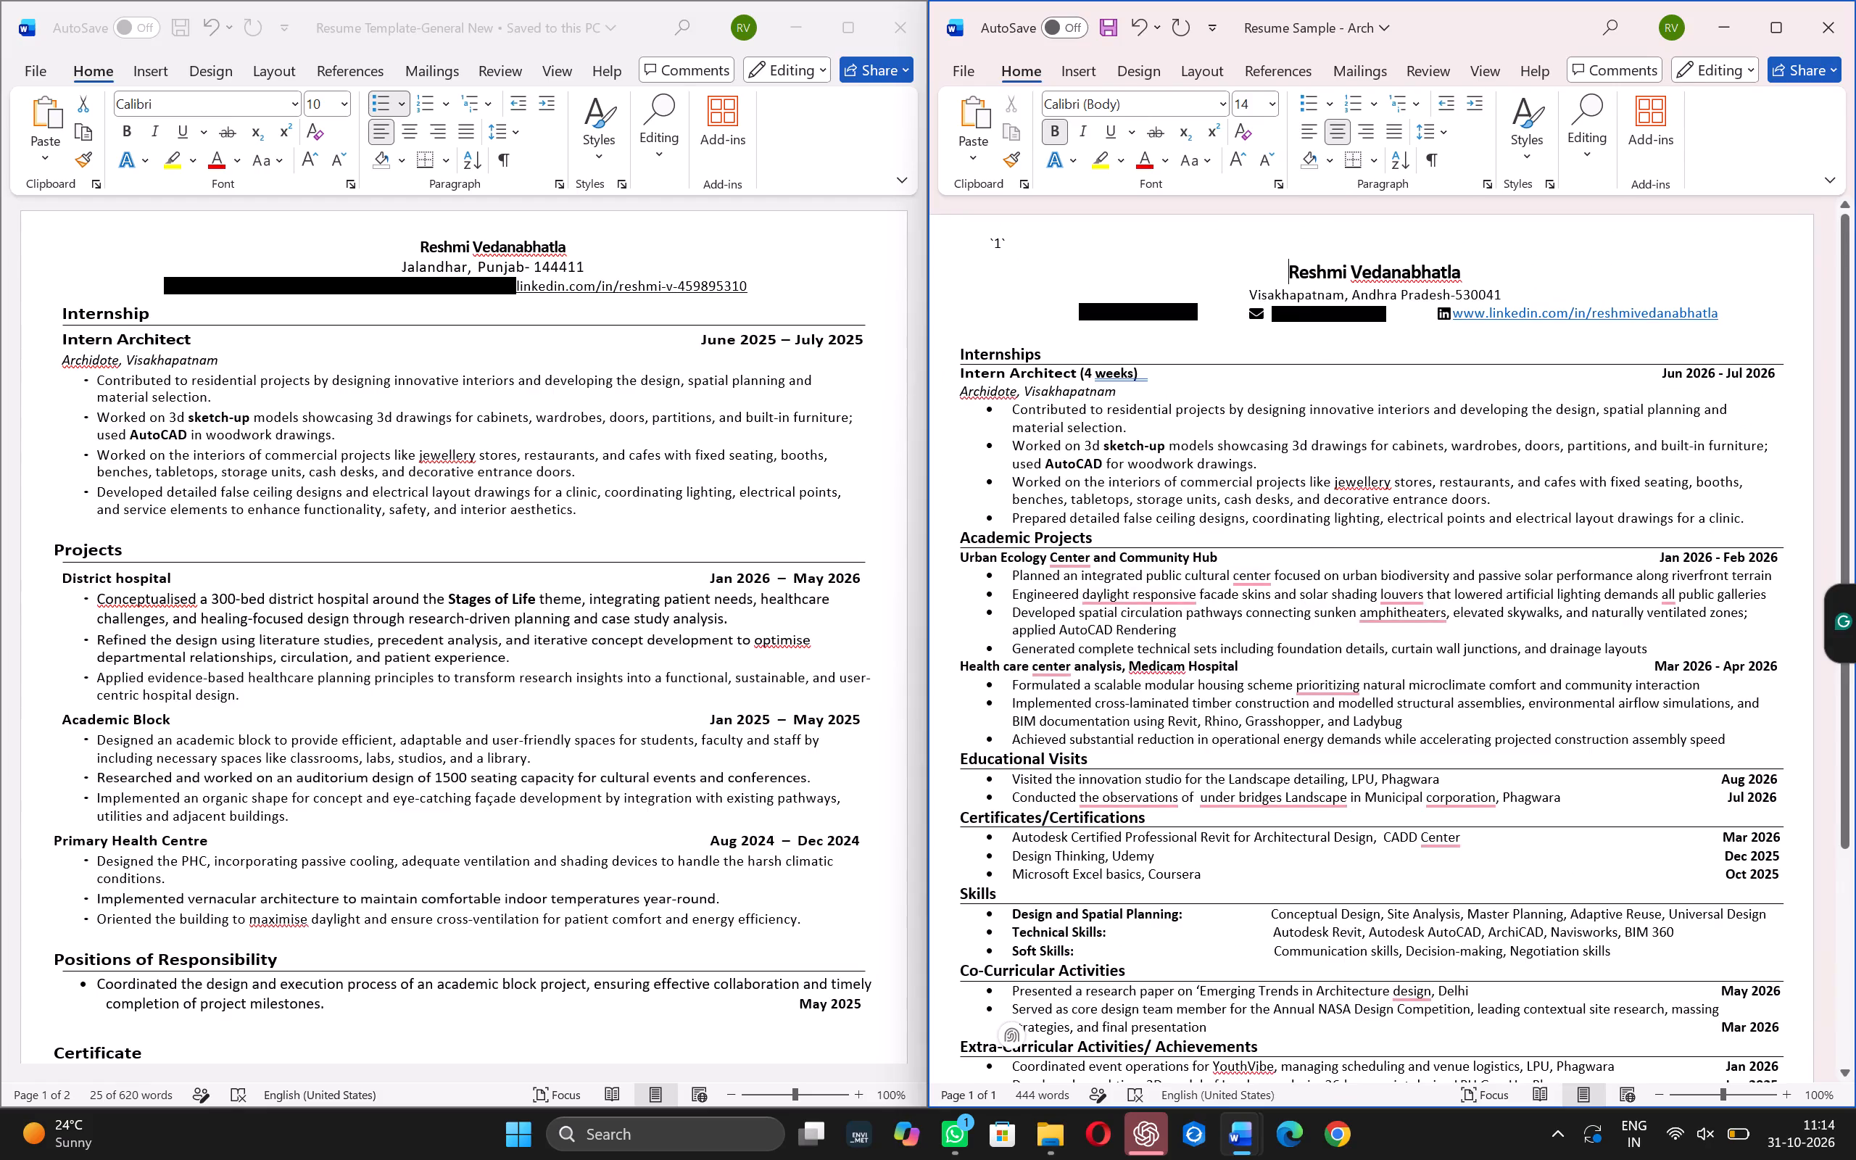
scroll(1014, 249, up, 3)
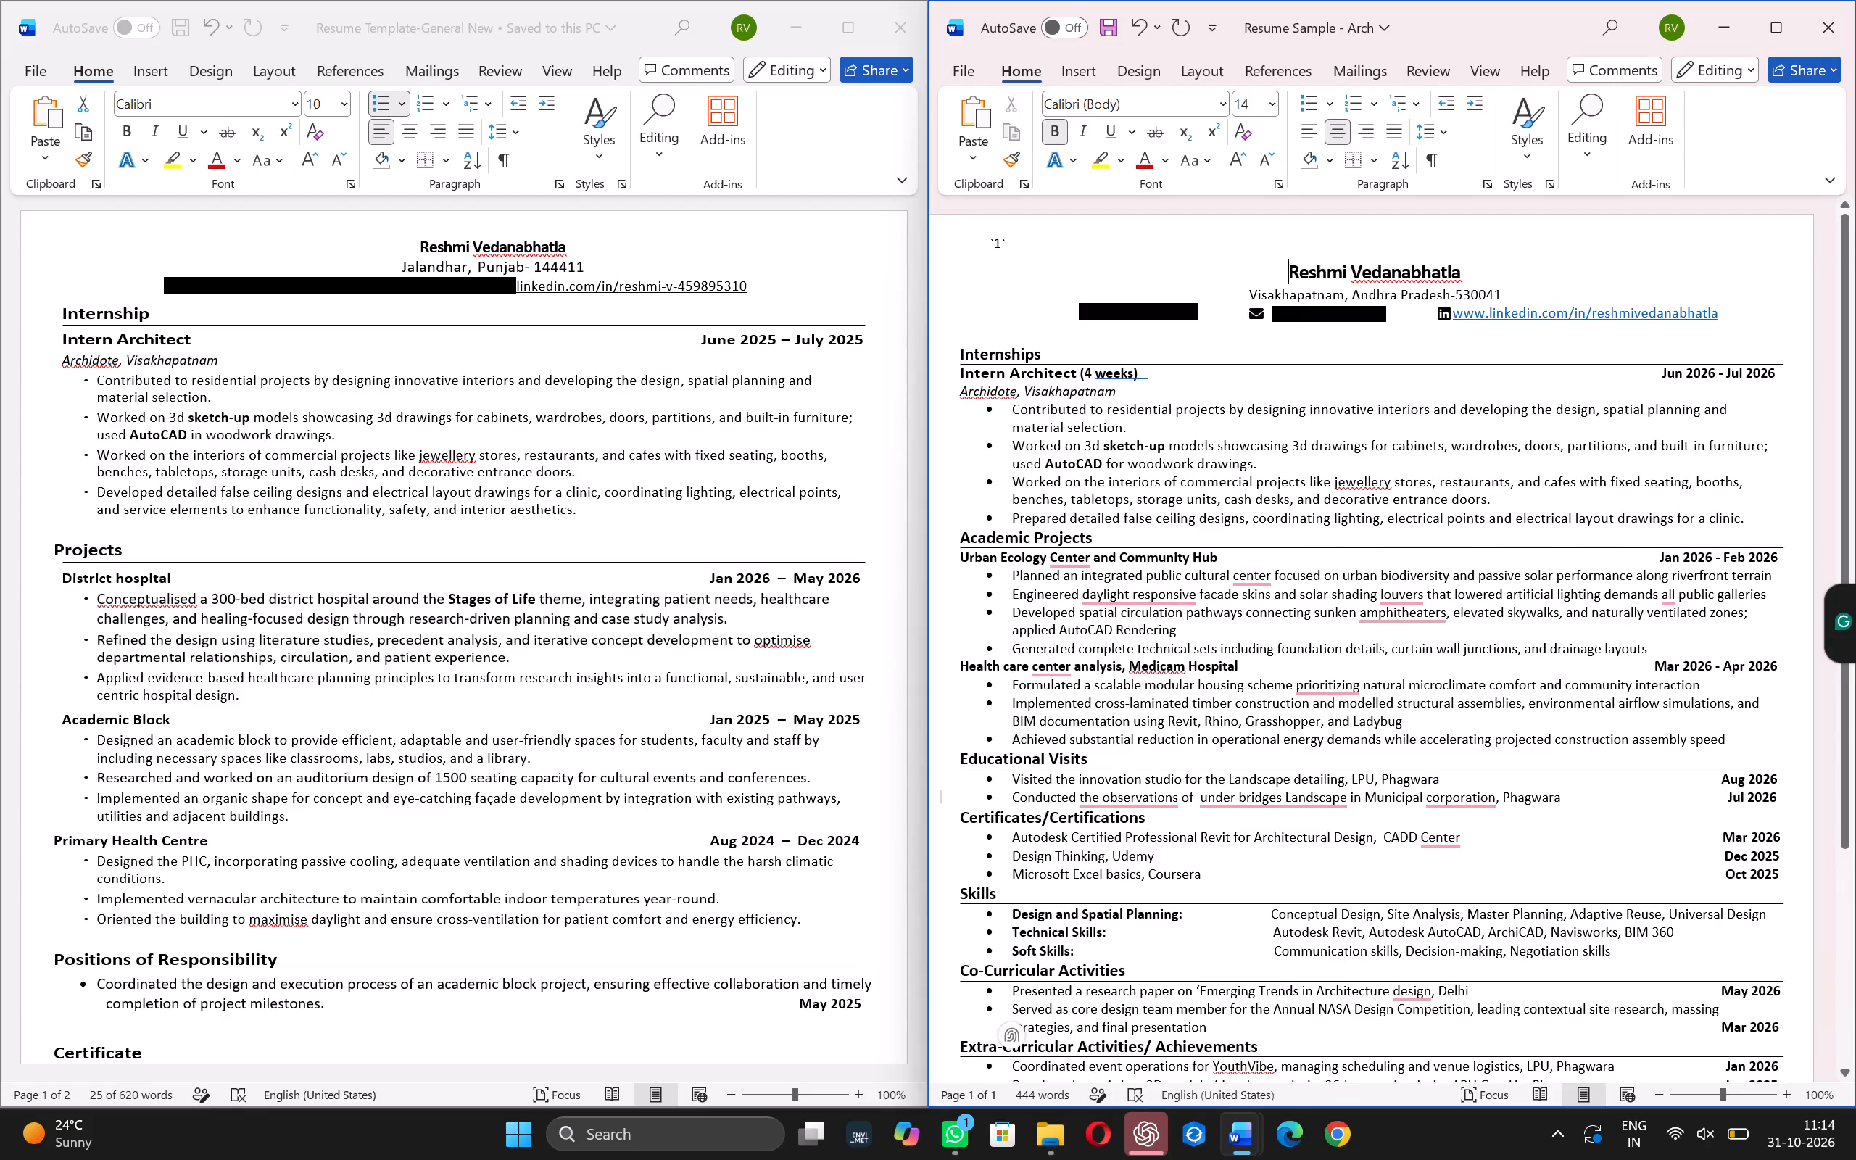
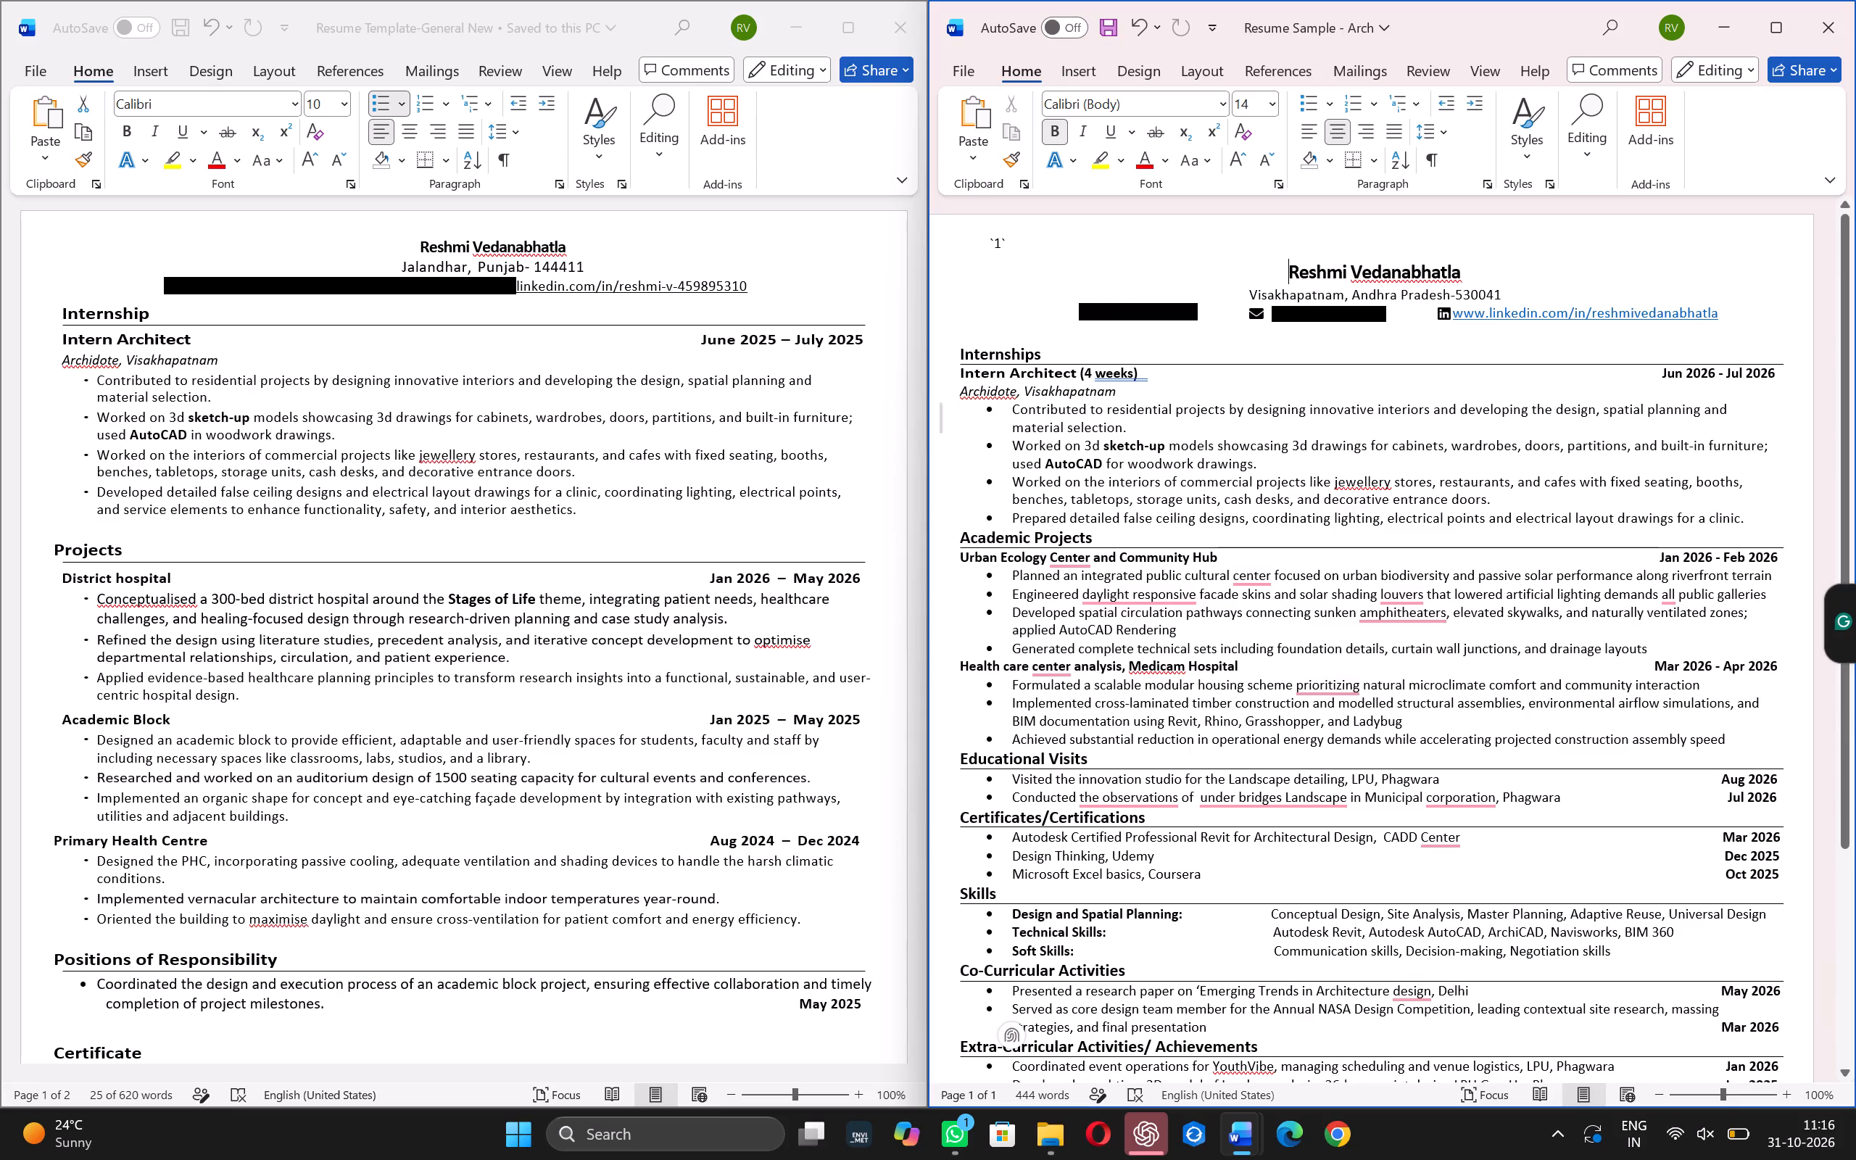
Remove ", spatial planning" from the first internship bullet so it reads "developing the design and material selection".
drag(1698, 411, 1624, 410)
key(BackSpace)
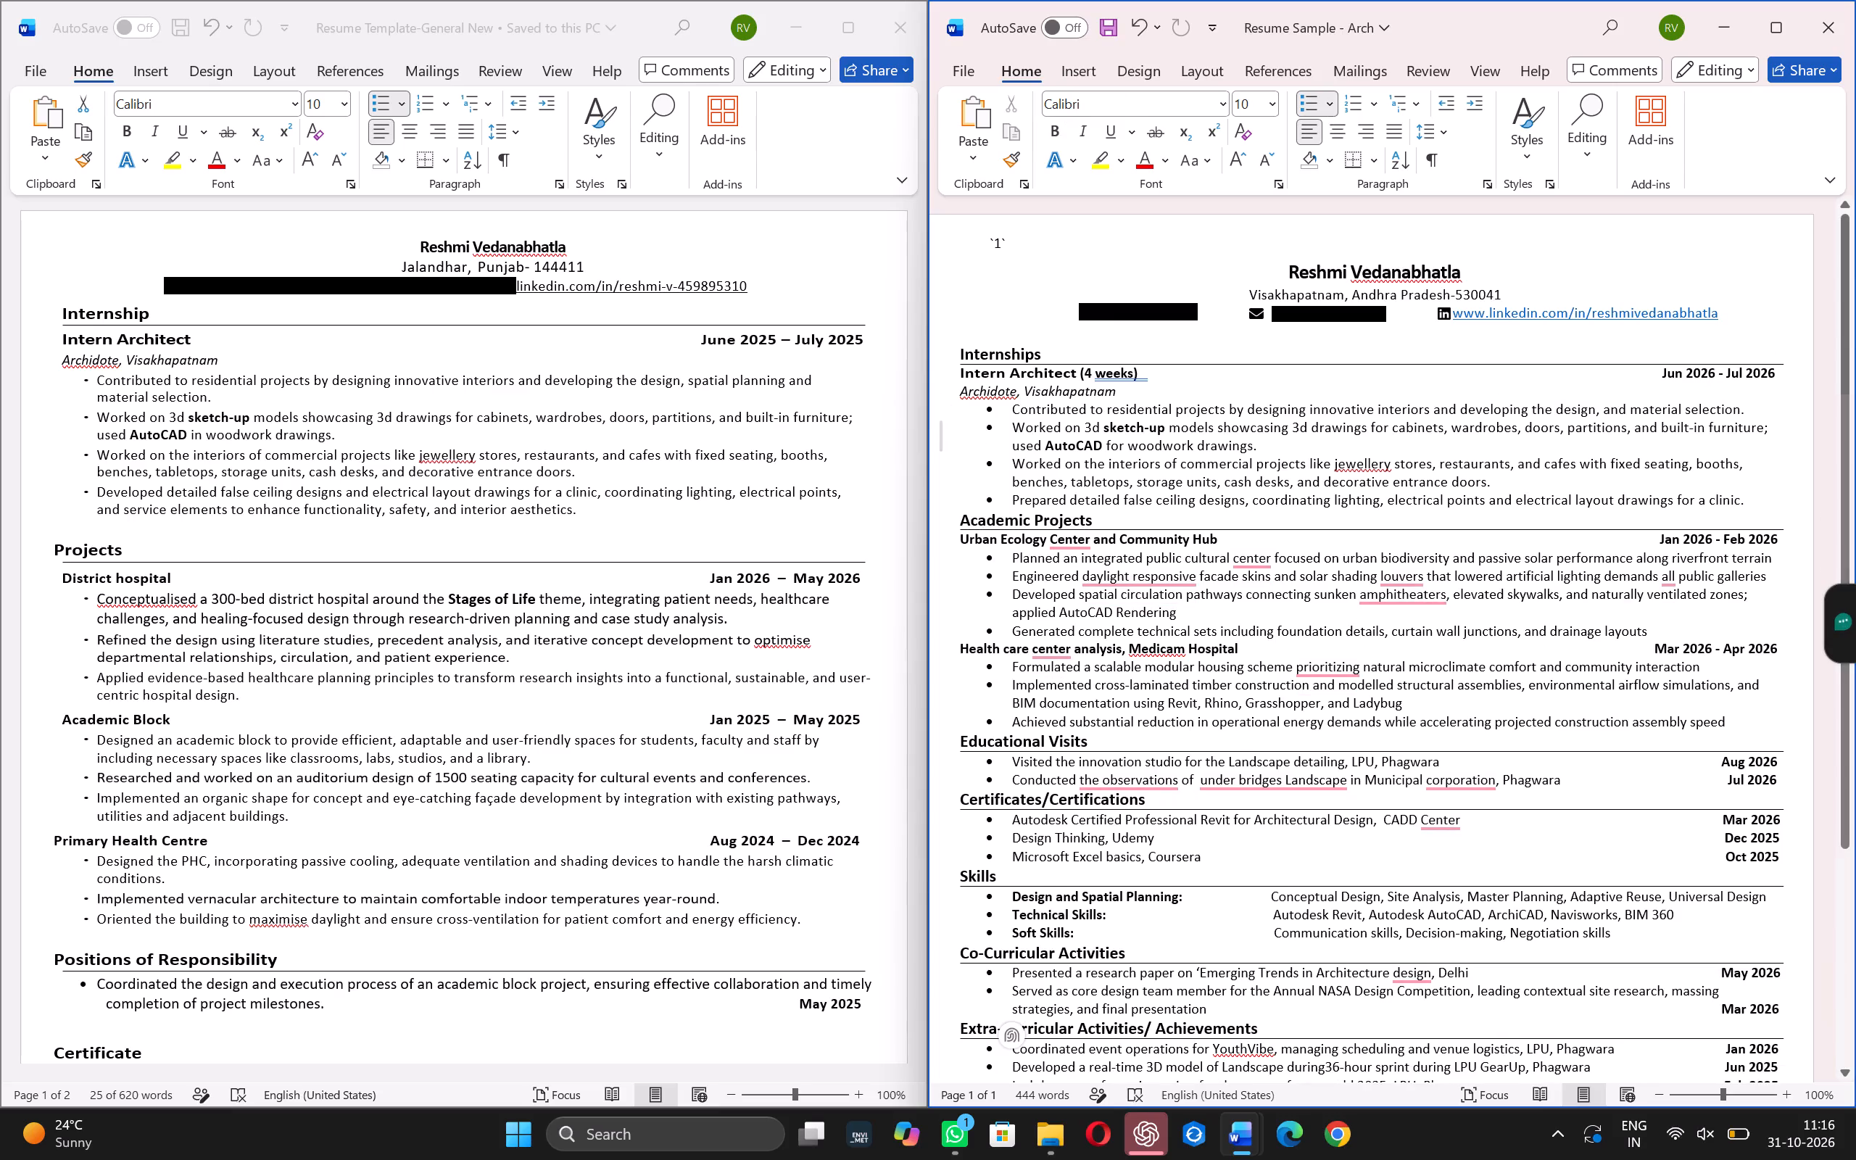
key(BackSpace)
key(BackSpace)
key(space)
Tighten the first internship bullet to "innovative interiors, developing design", replacing "and" with a comma and dropping "the".
drag(1459, 410, 1435, 407)
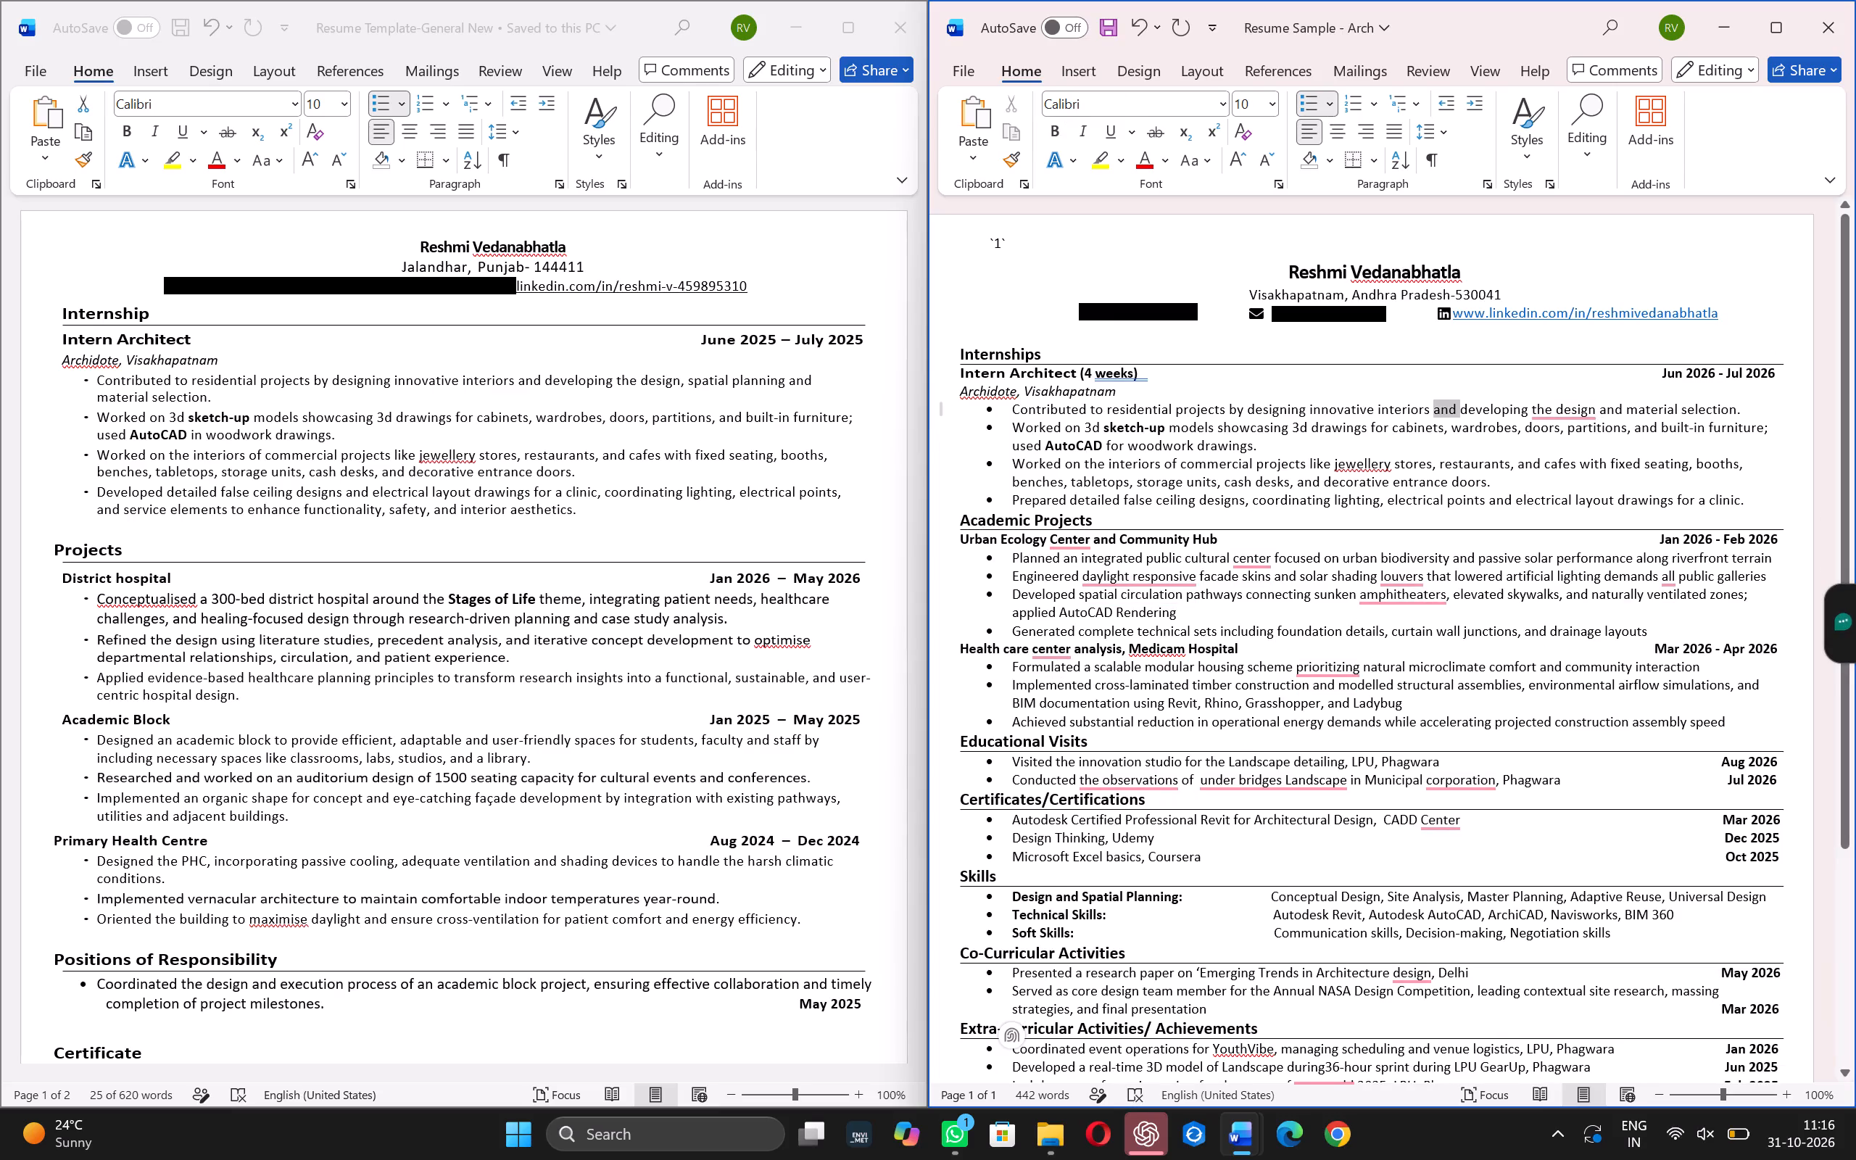
drag(1435, 407, 1431, 405)
key(BackSpace)
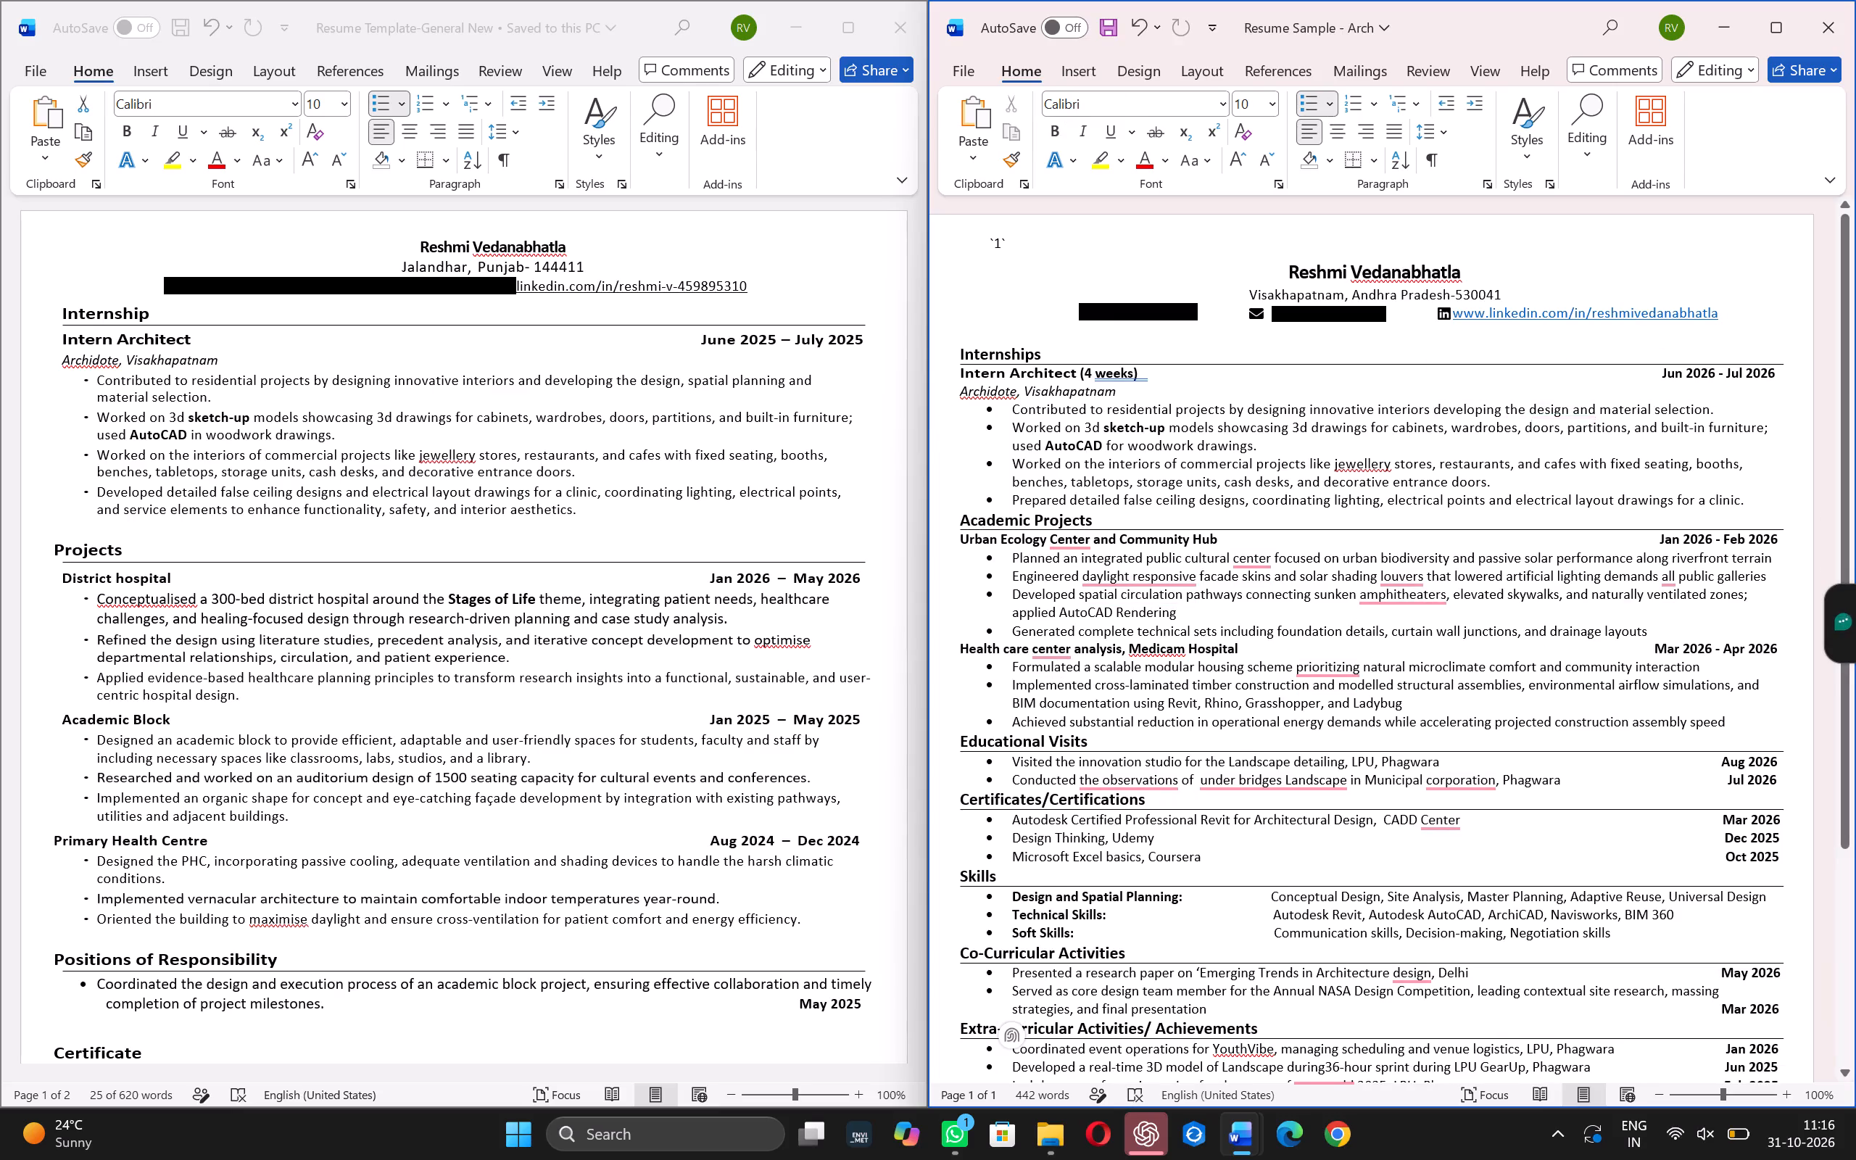
click(1466, 460)
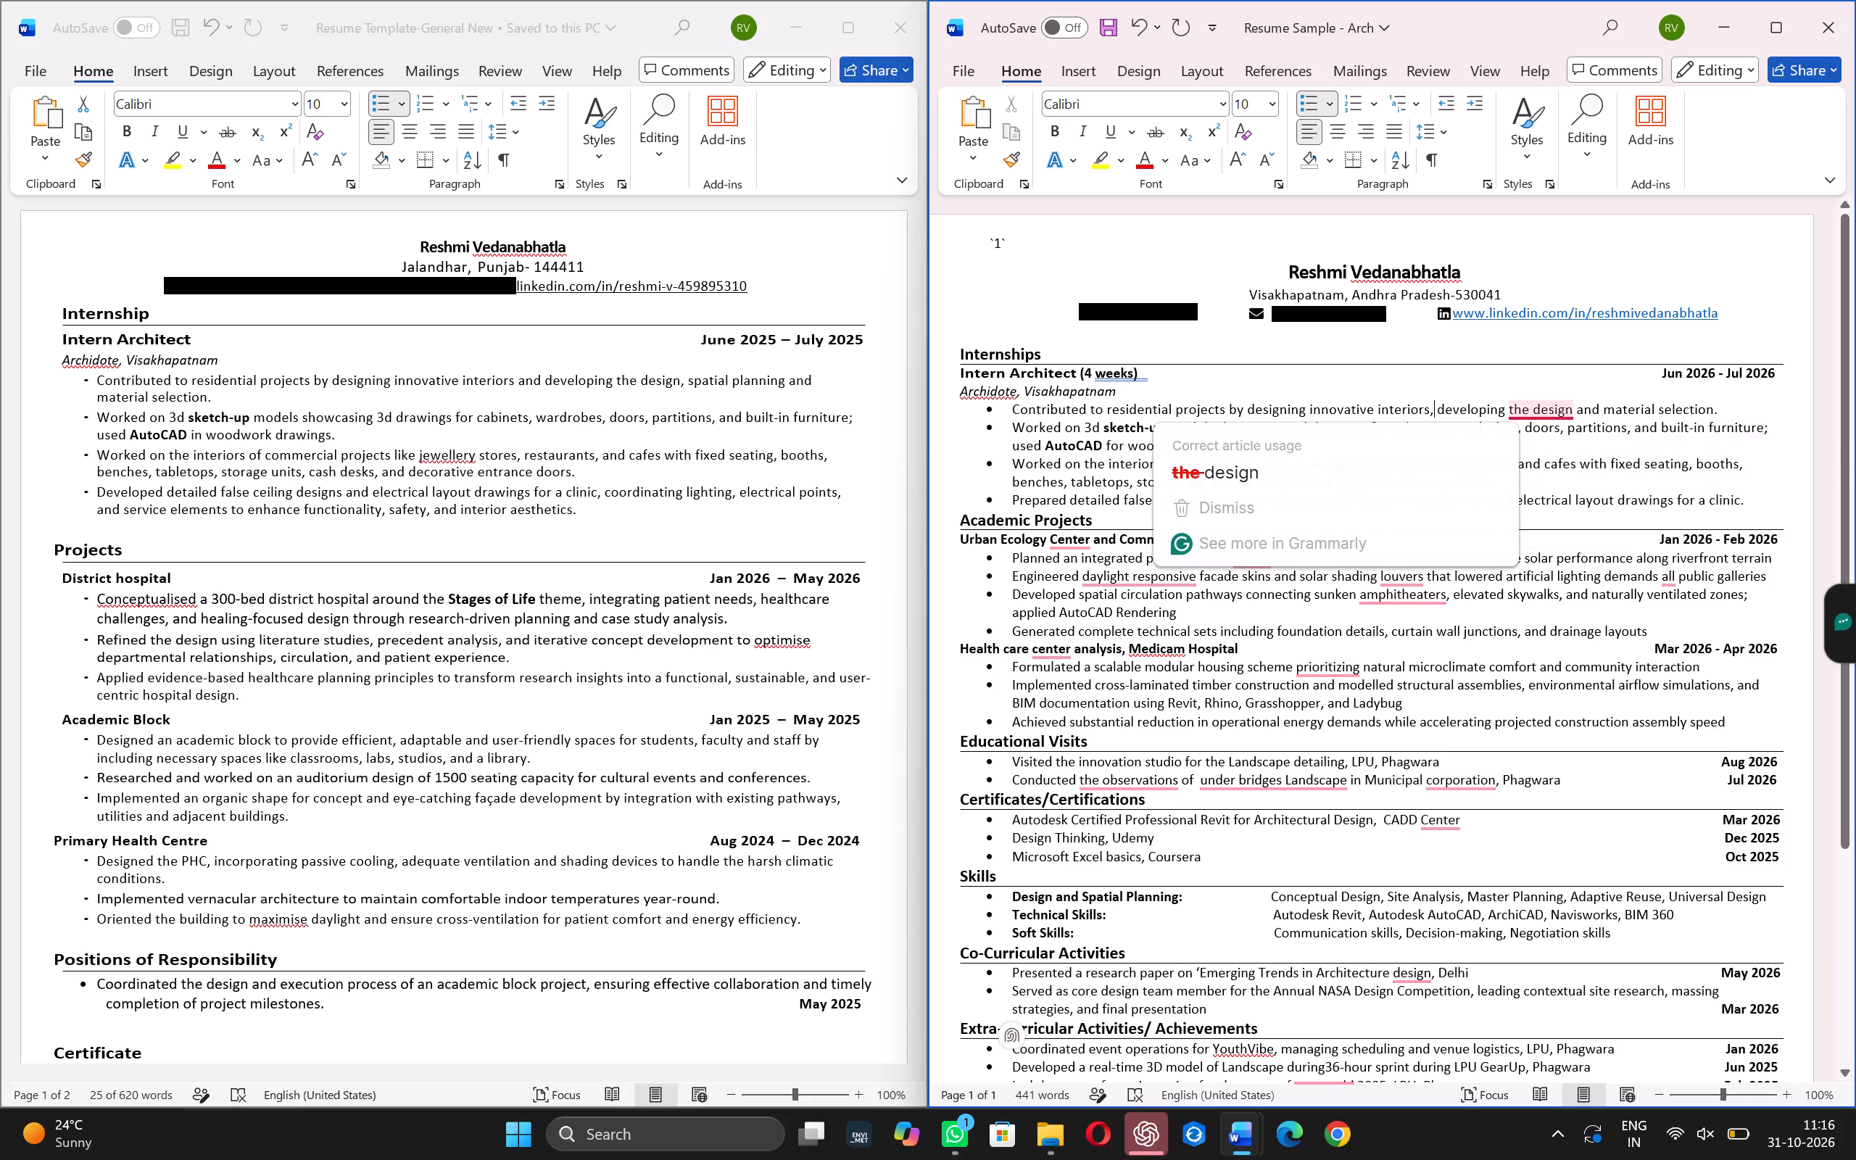
click(1472, 443)
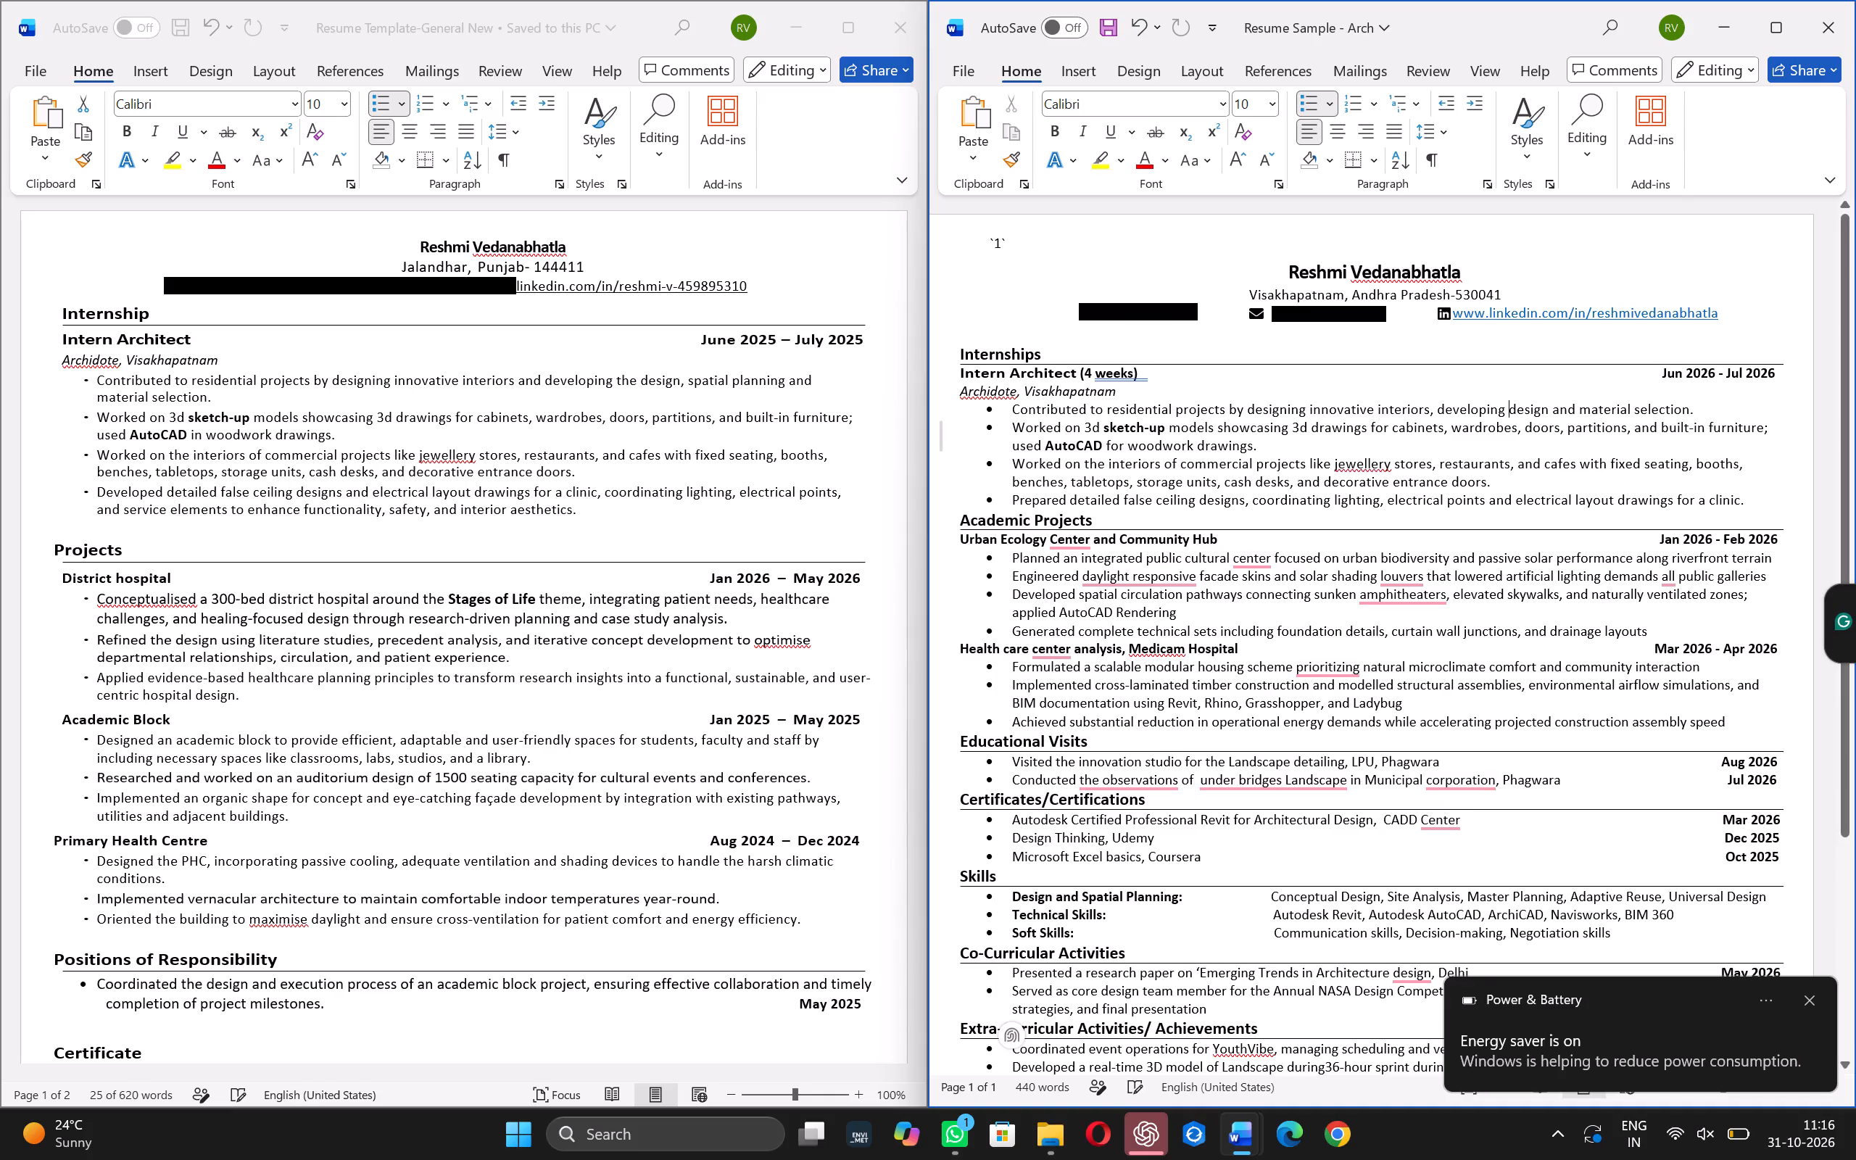
Replace "3d drawings" with "models" after "showcasing" in the second internship bullet.
drag(1310, 428, 1297, 428)
drag(1297, 428, 1367, 430)
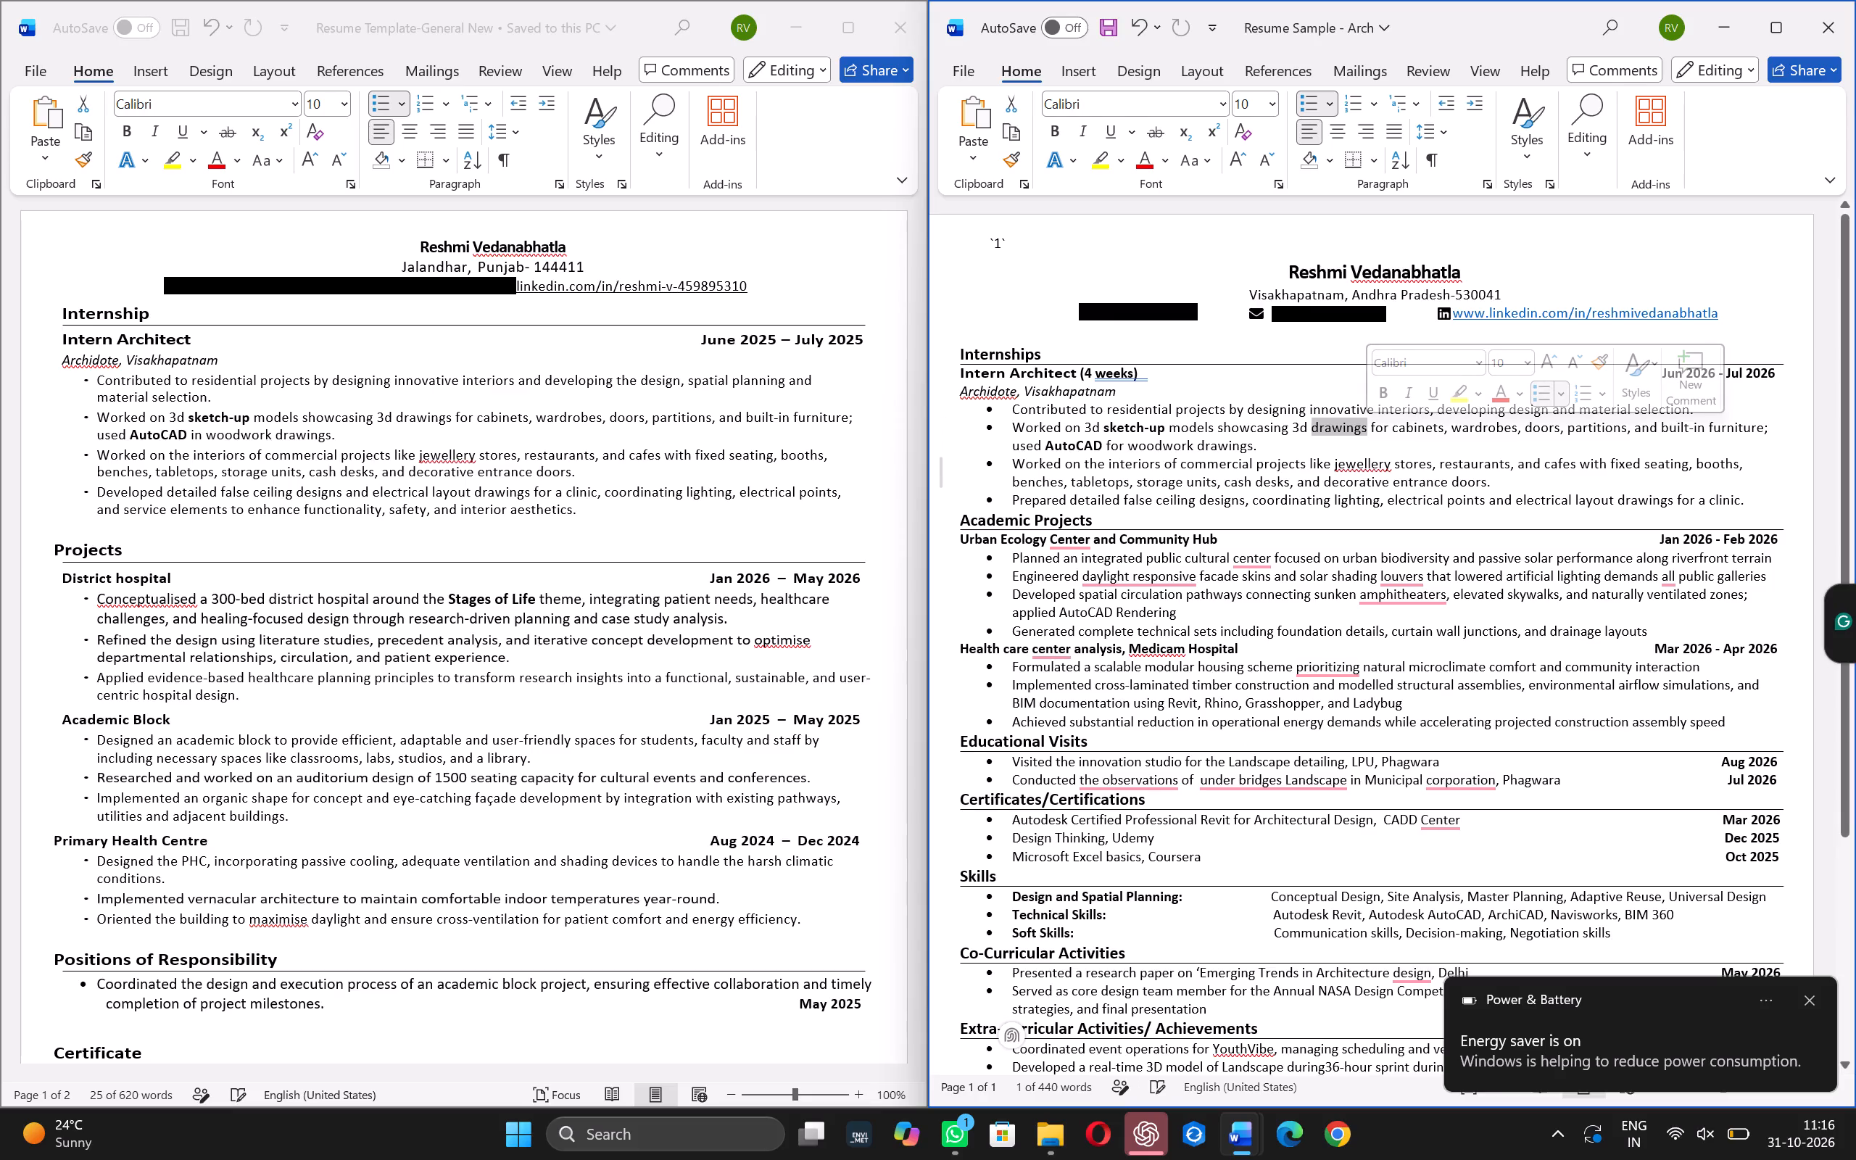
key(BackSpace)
key(BackSpace)
key(BackSpace)
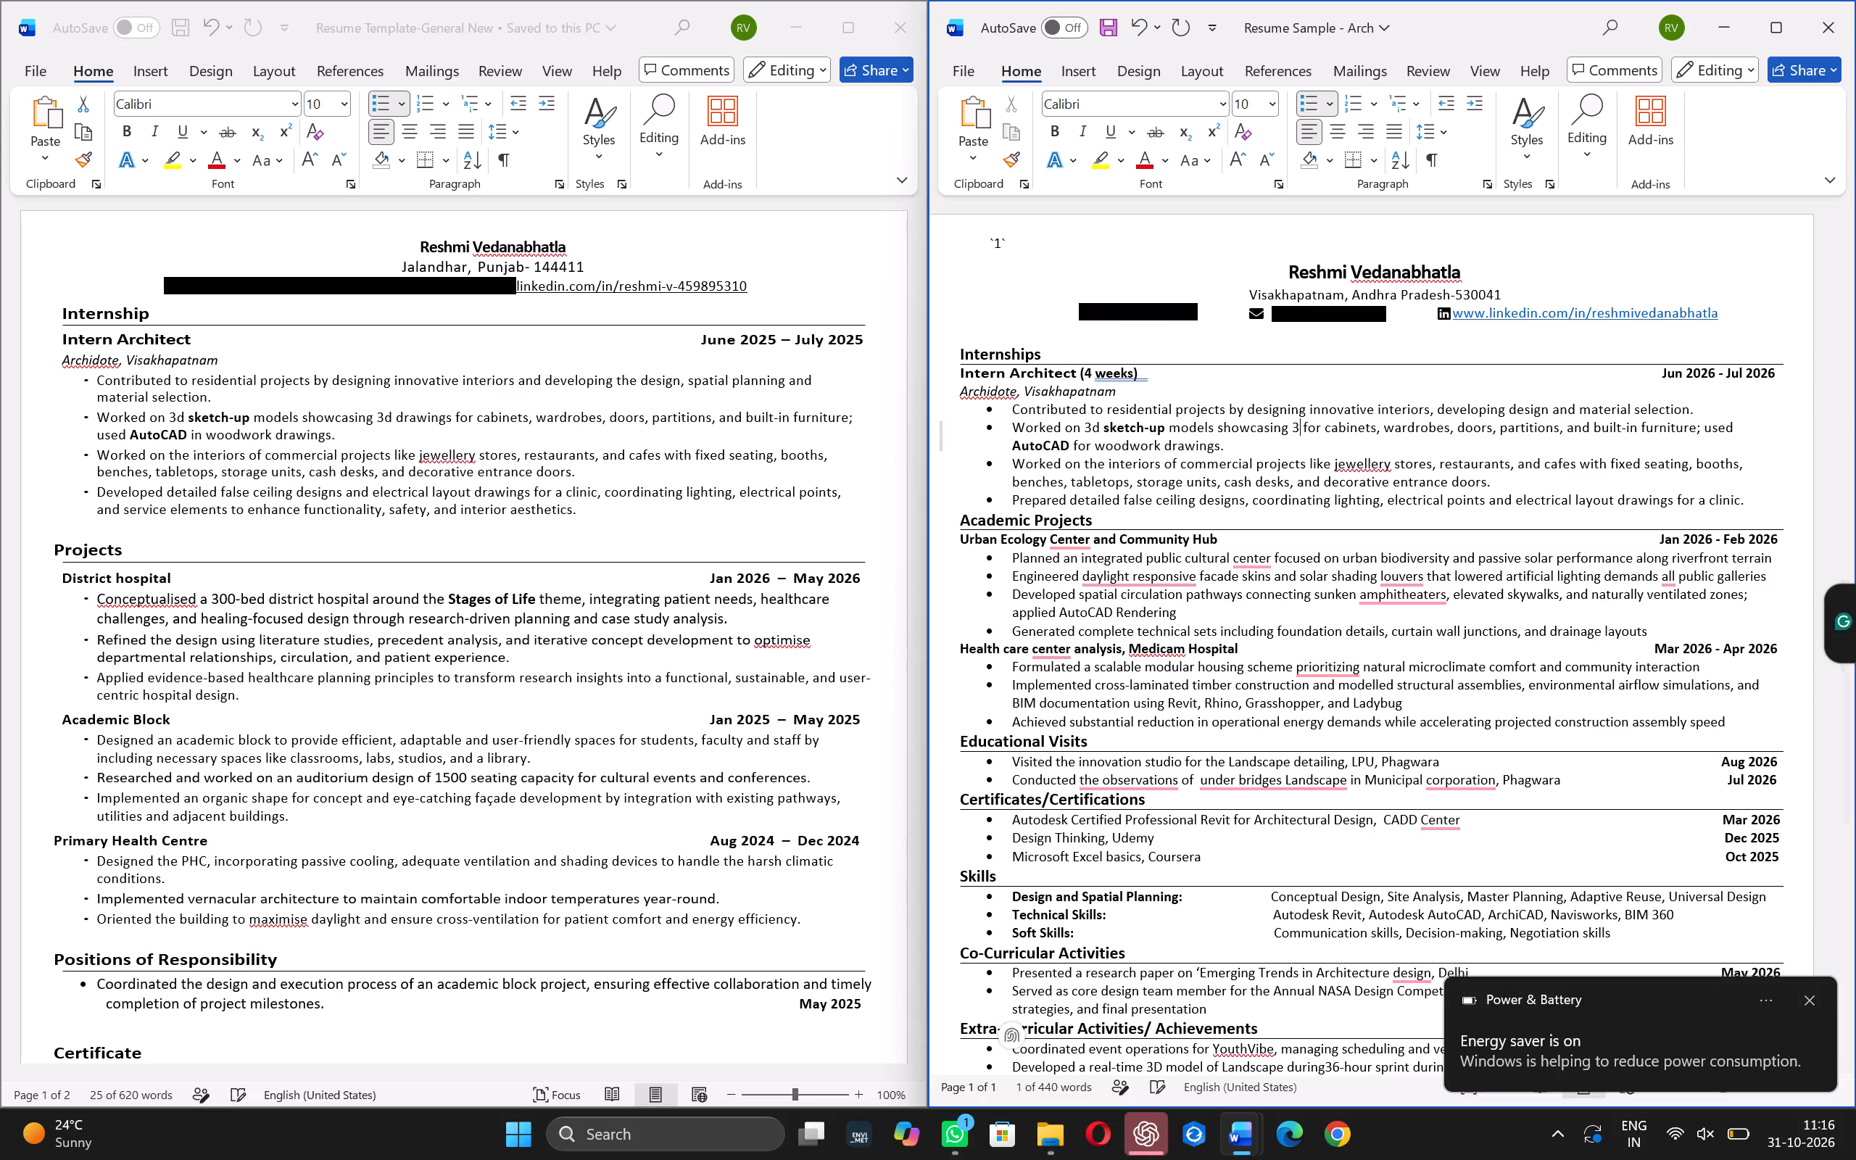
key(BackSpace)
text(models)
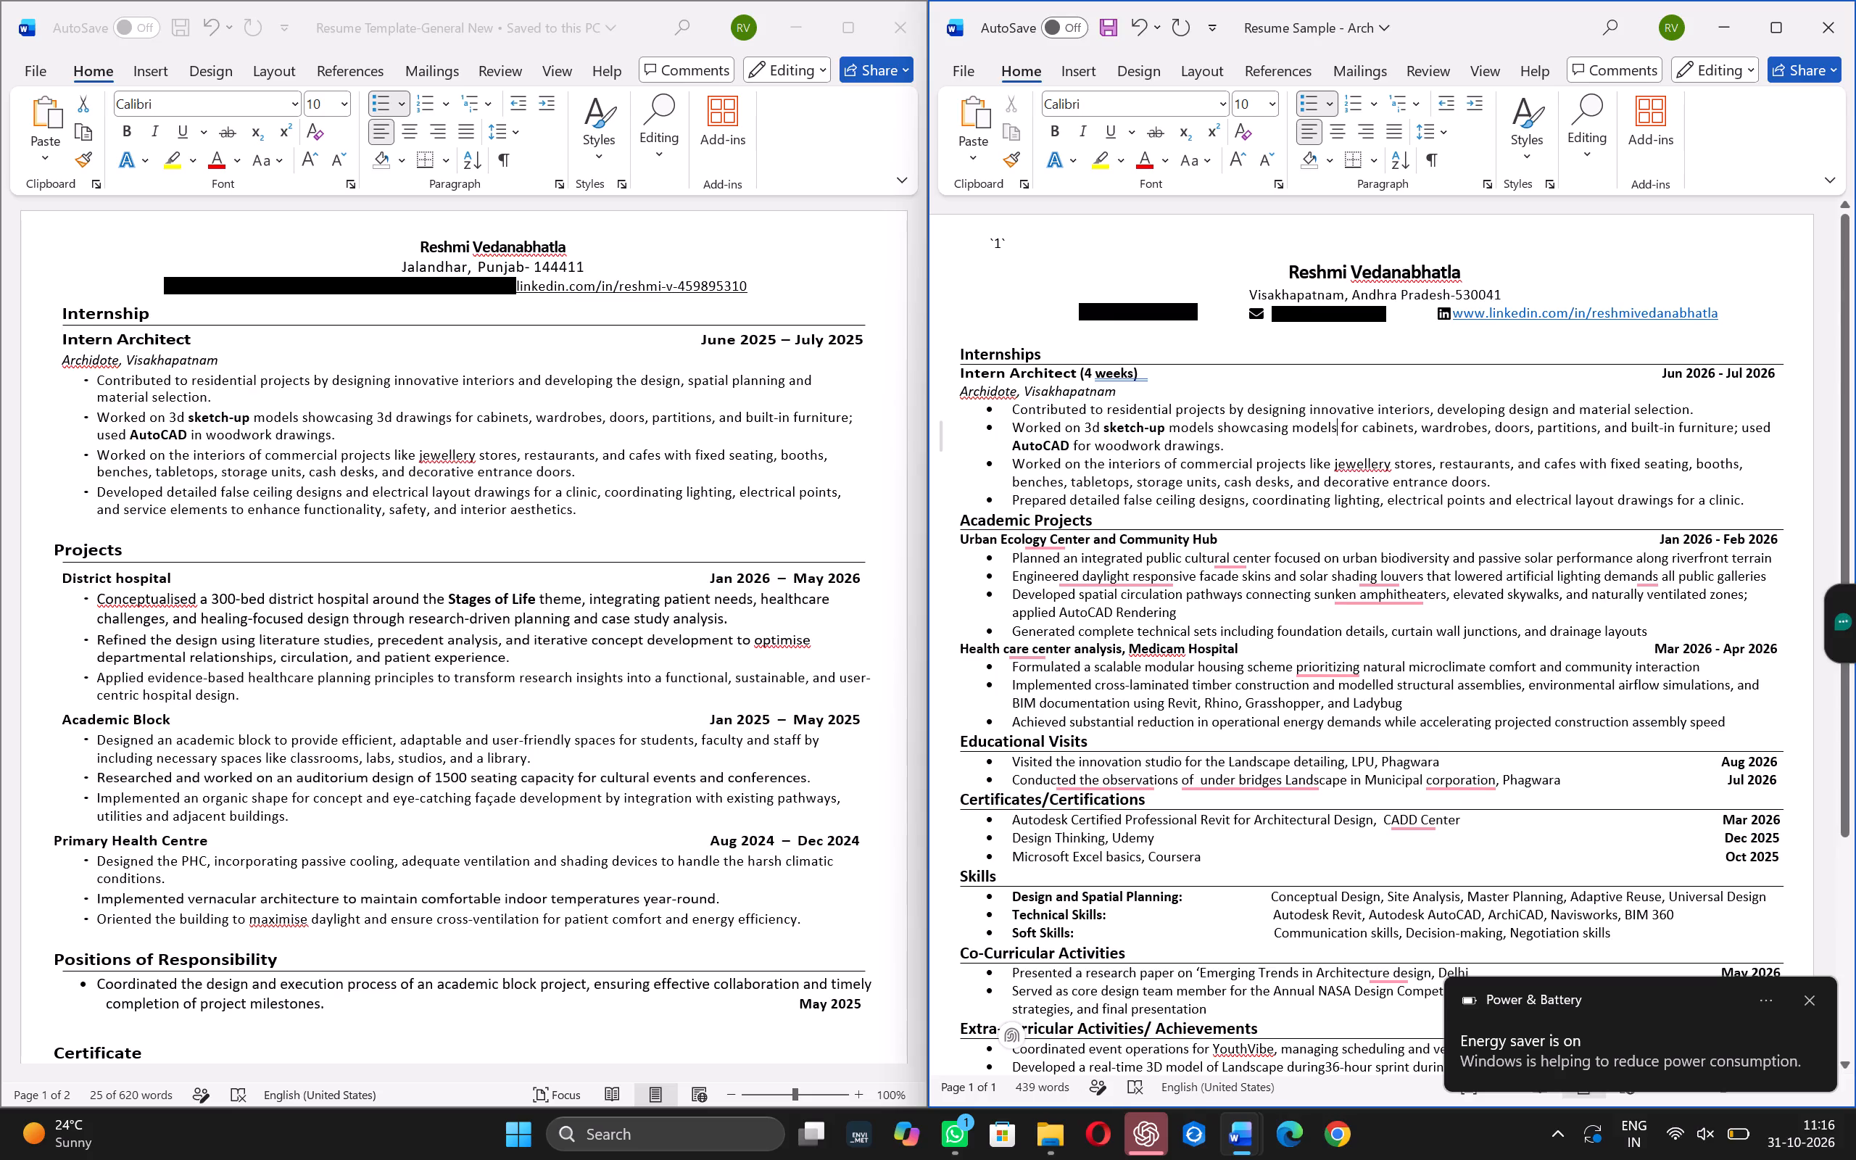
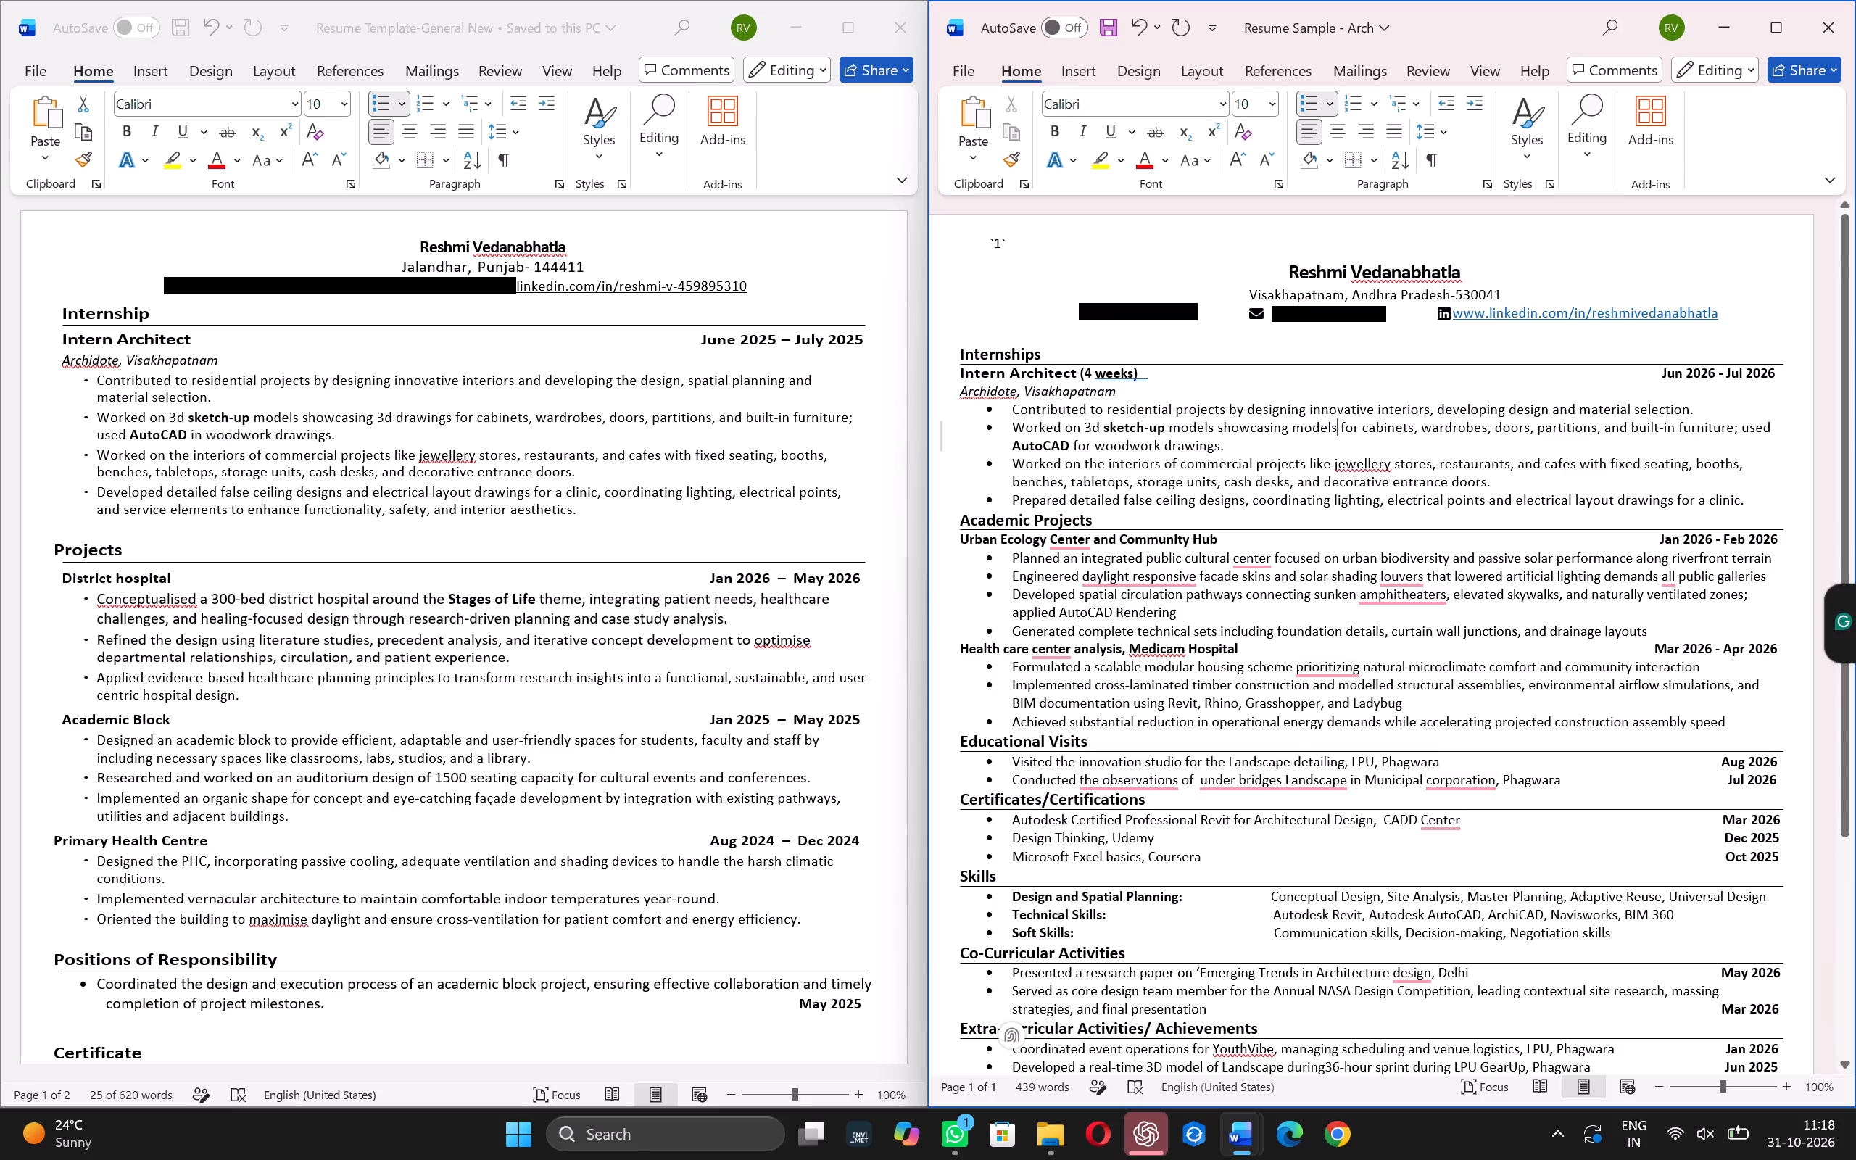
Remove "; used AutoCAD for woodwork drawings" from the second internship bullet so it ends with "built-in furniture.".
drag(1732, 431, 1610, 436)
key(BackSpace)
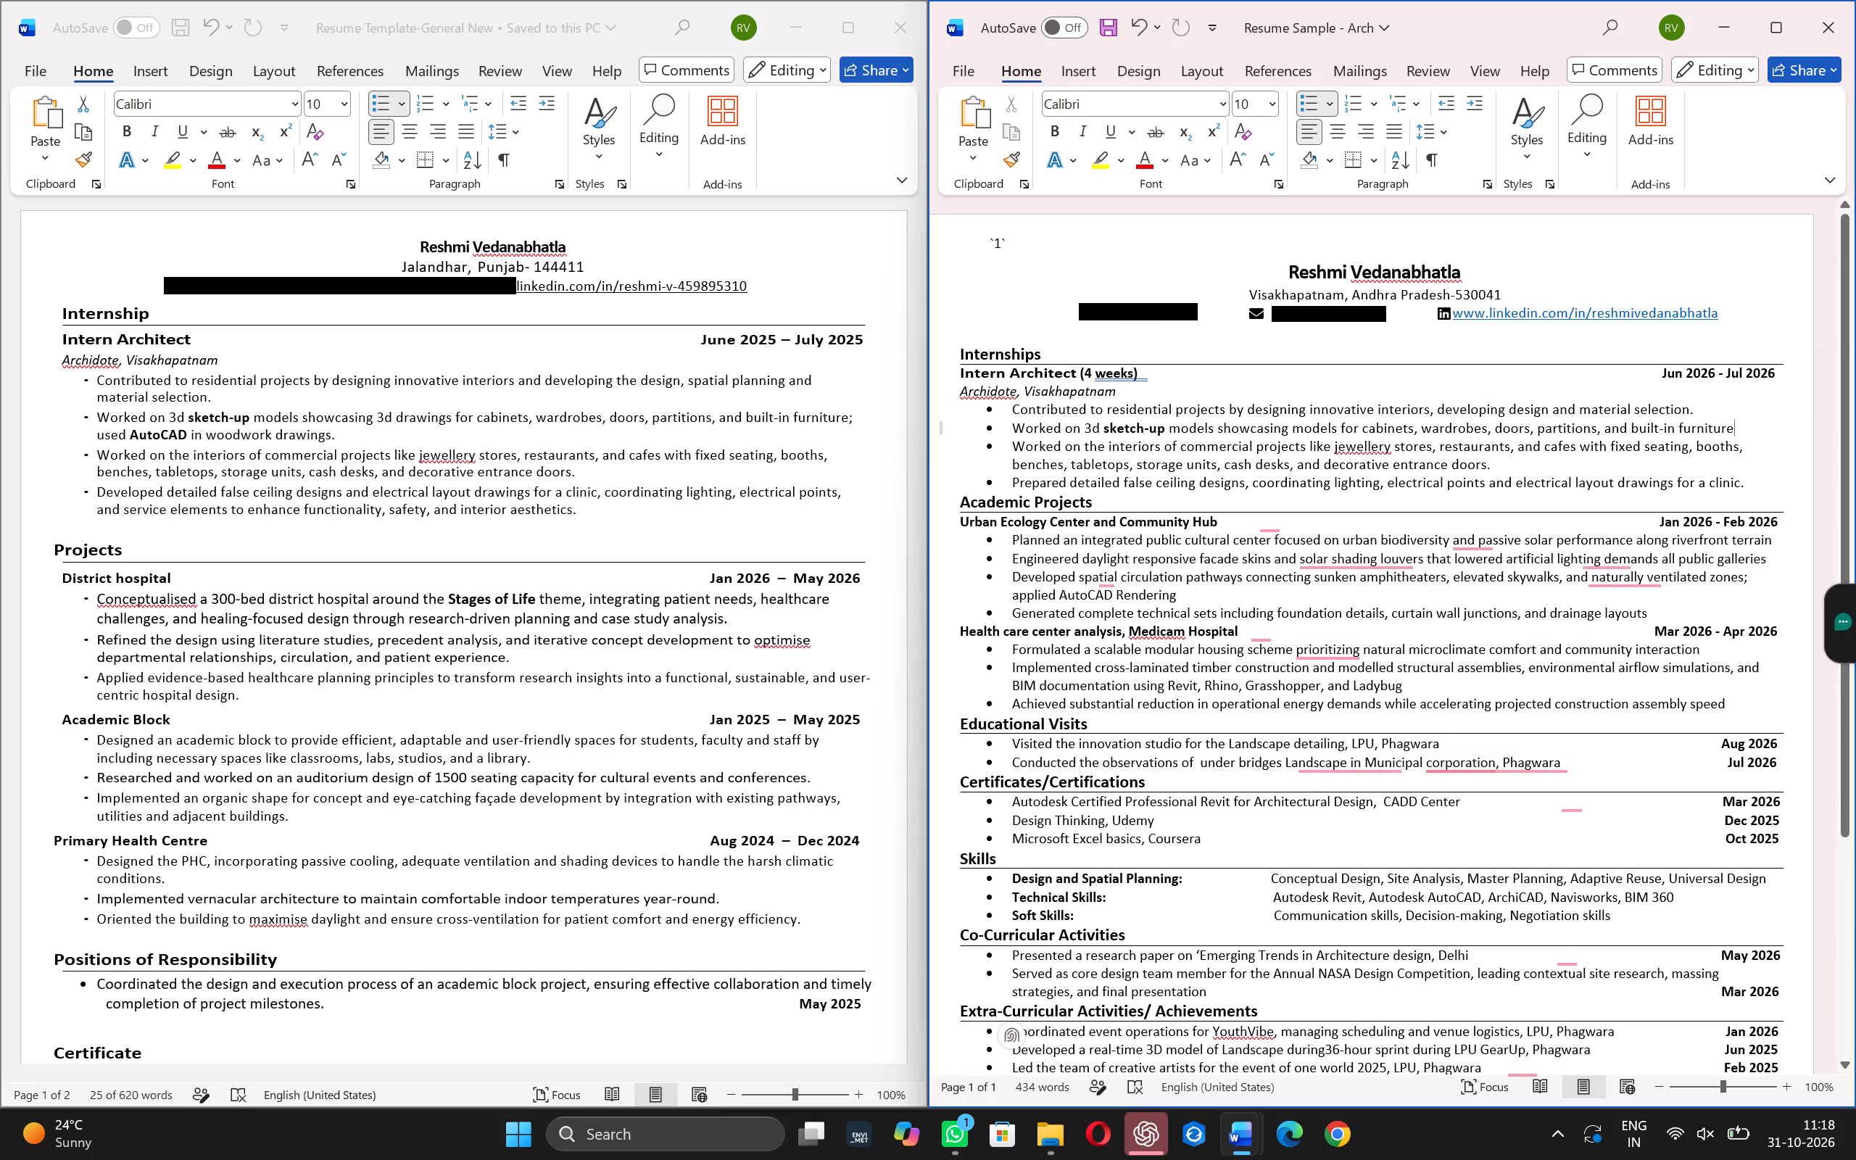
key(period)
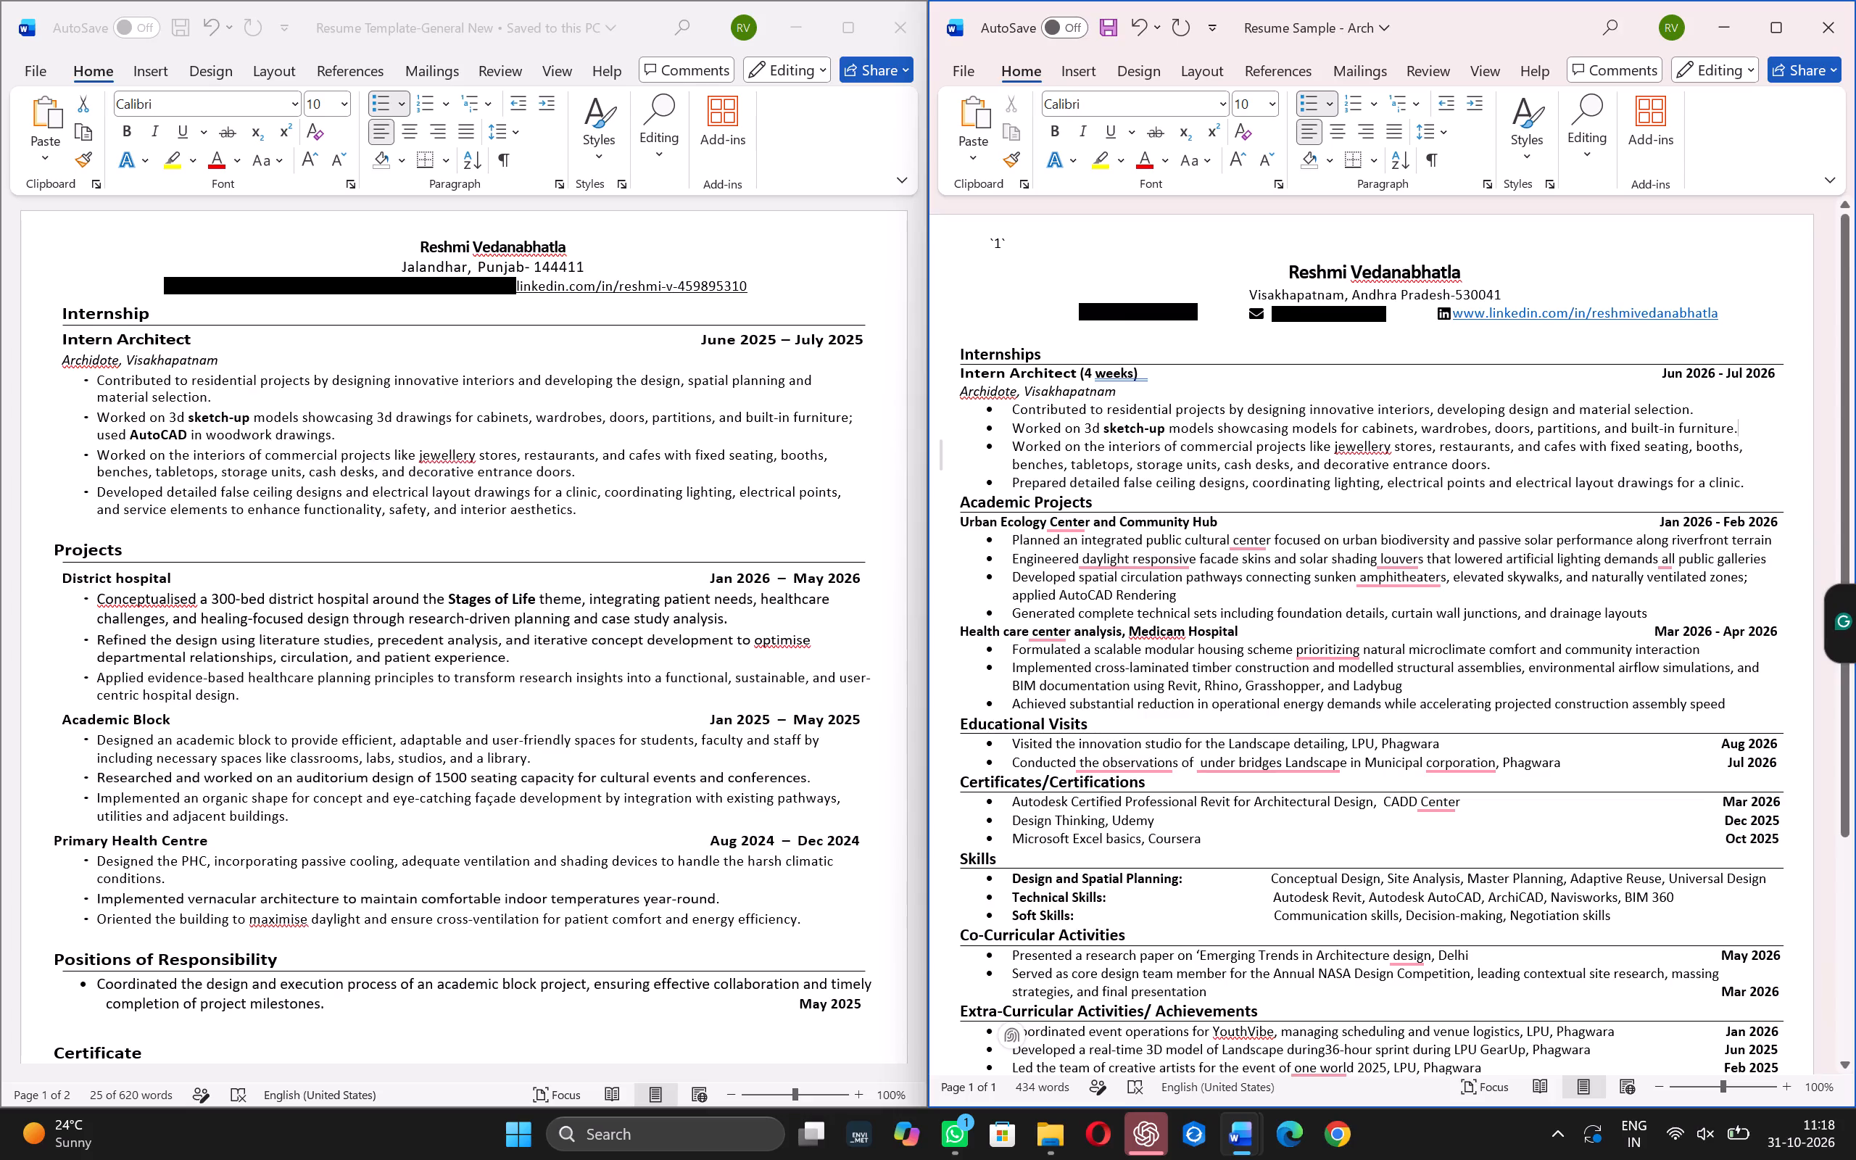
Extend the third internship bullet after "decorative entrance doors" with "to enhance functionality and aesthetics", spelled correctly and ending with a period.
click(1483, 466)
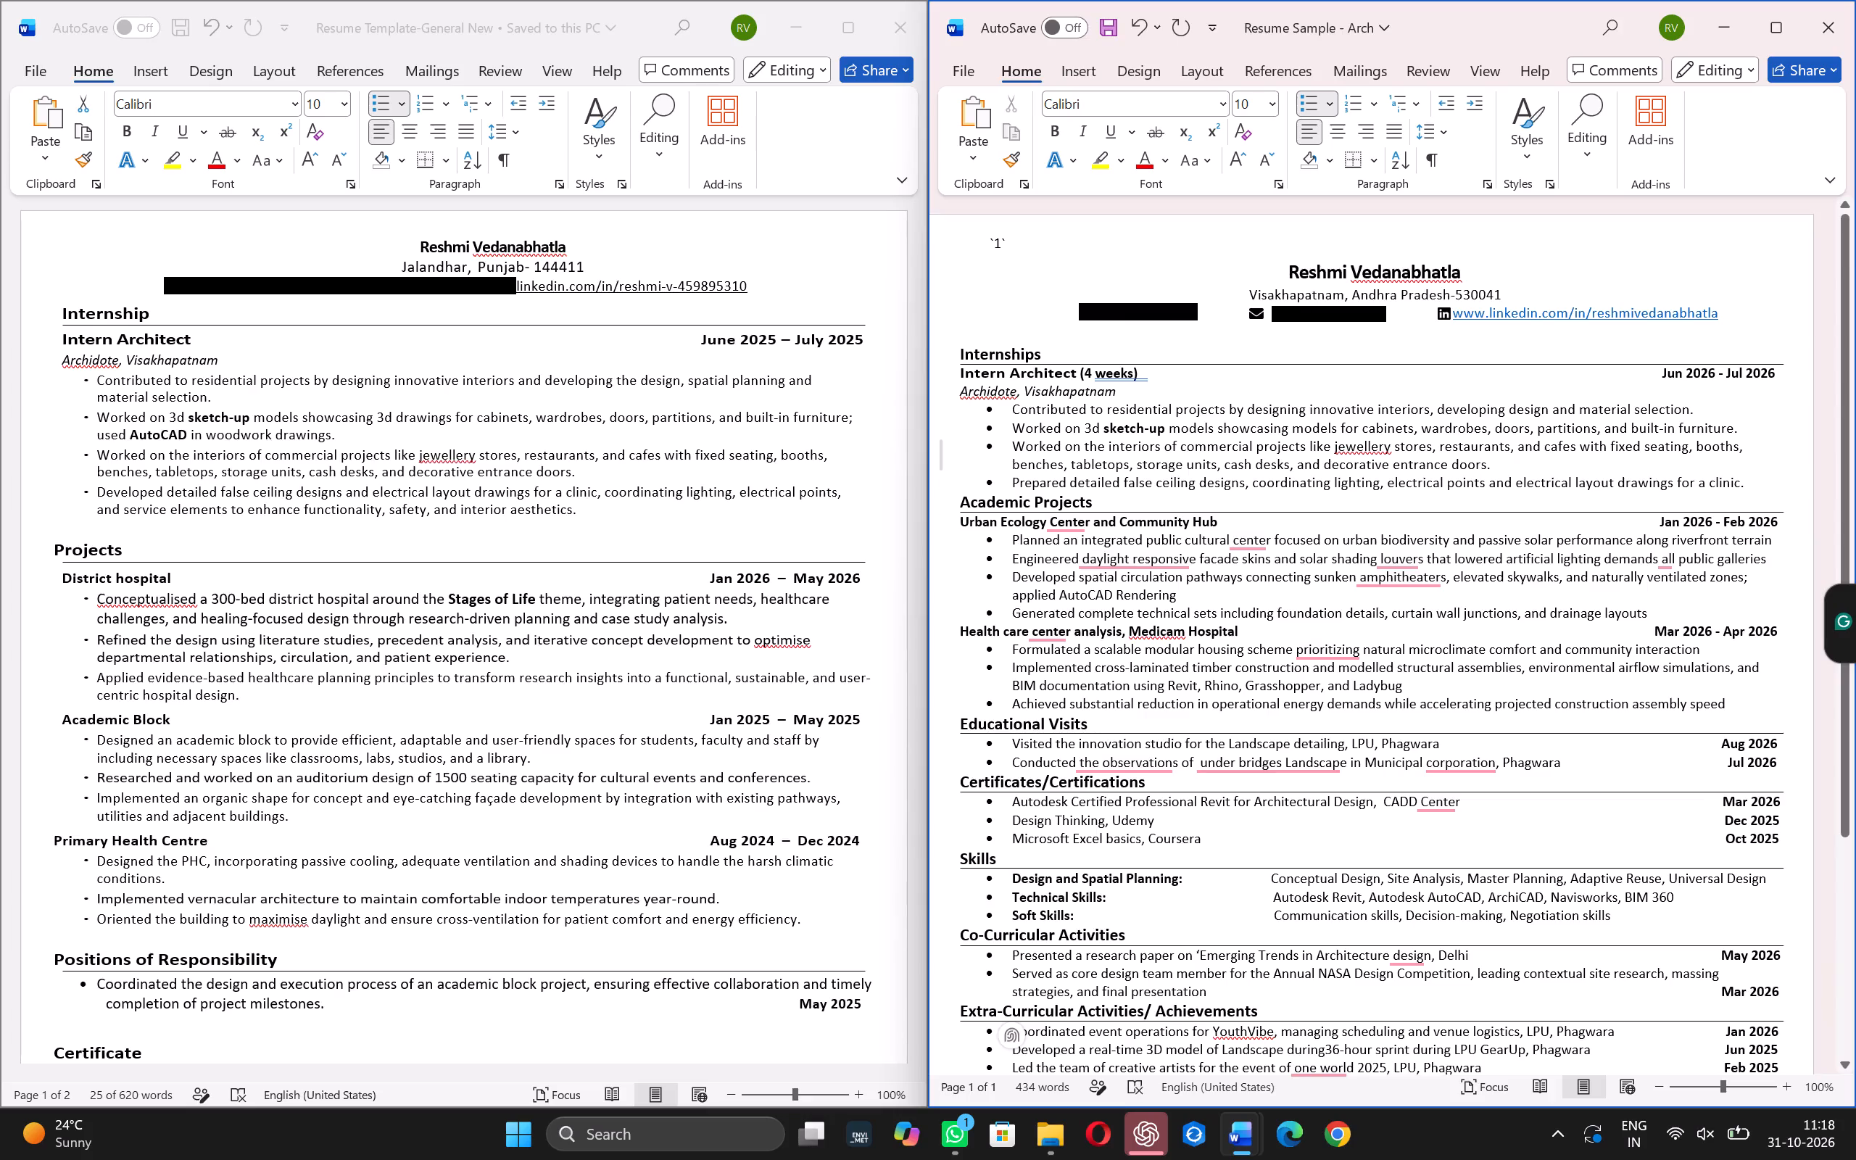
click(1488, 465)
key(space)
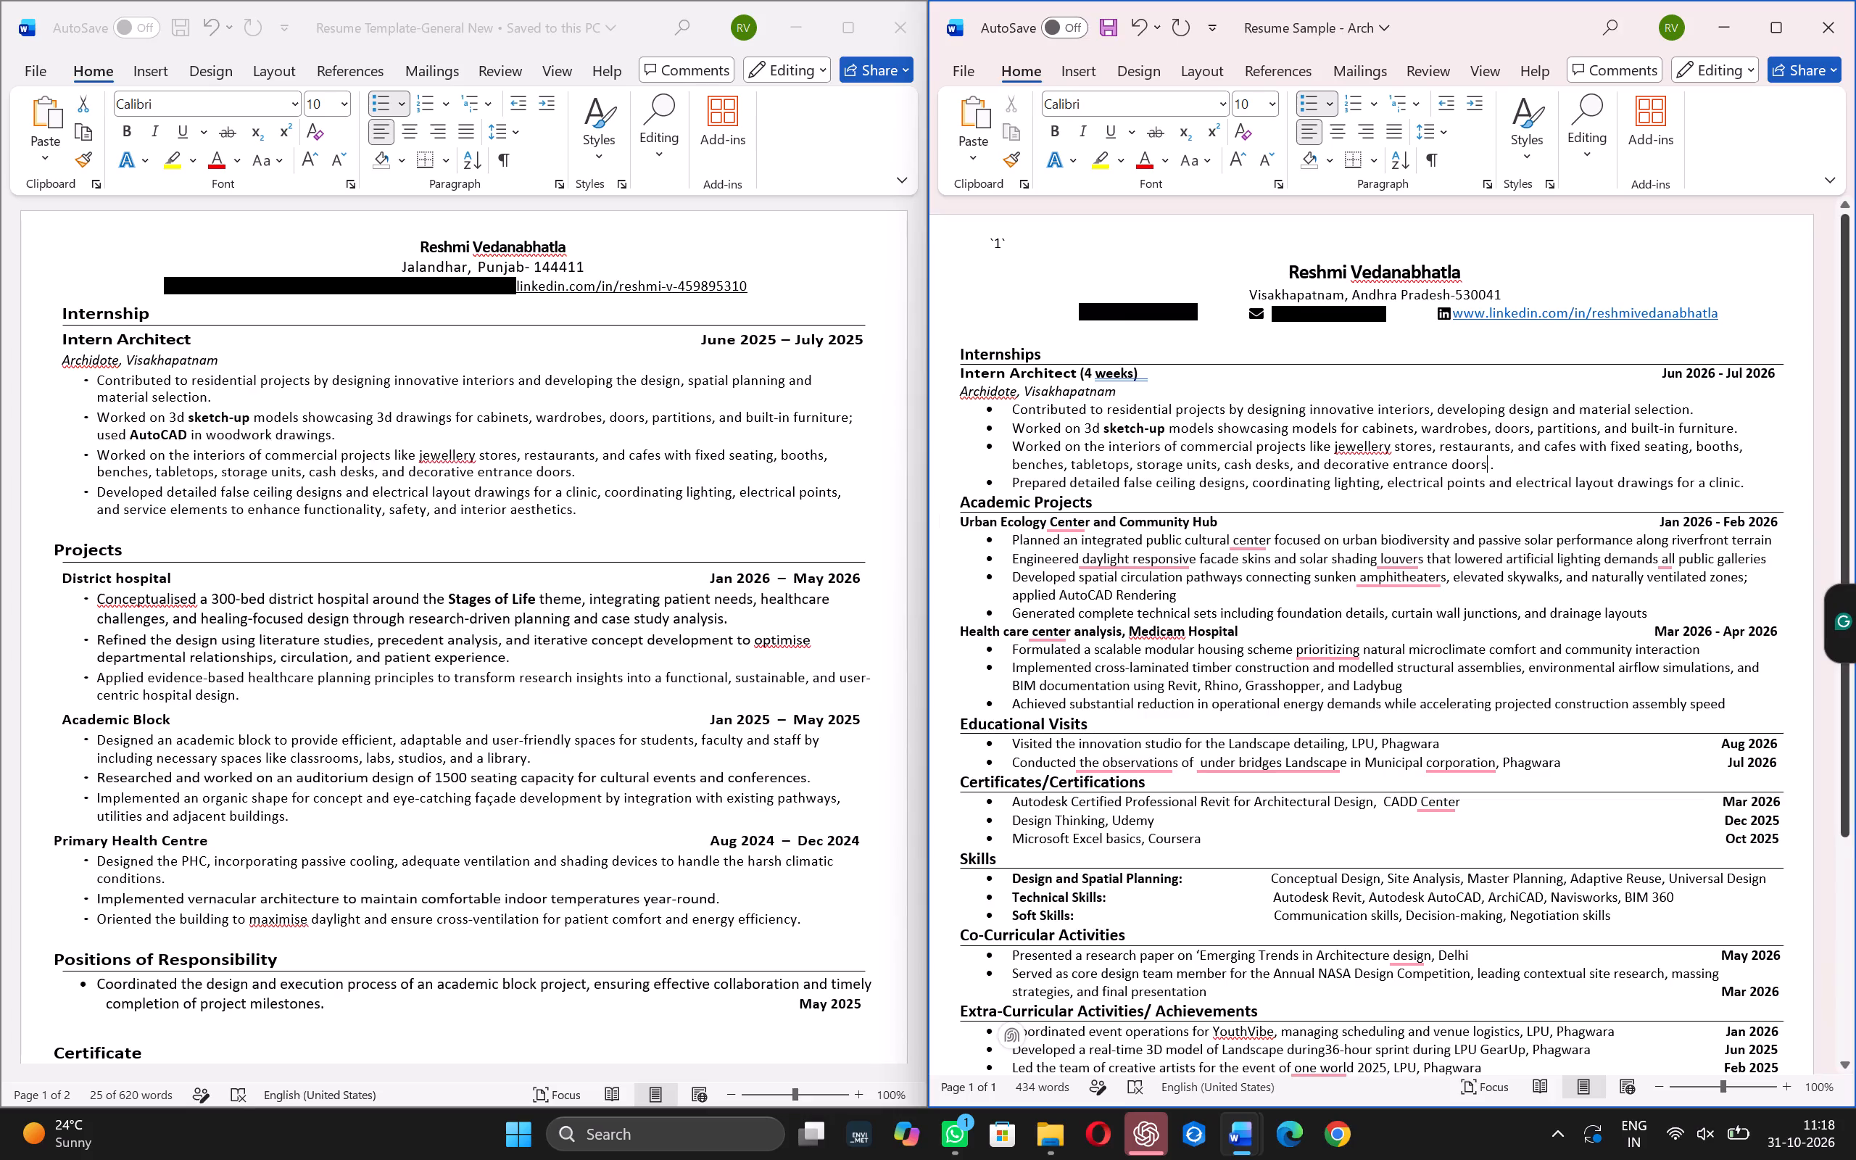
text(to enhance)
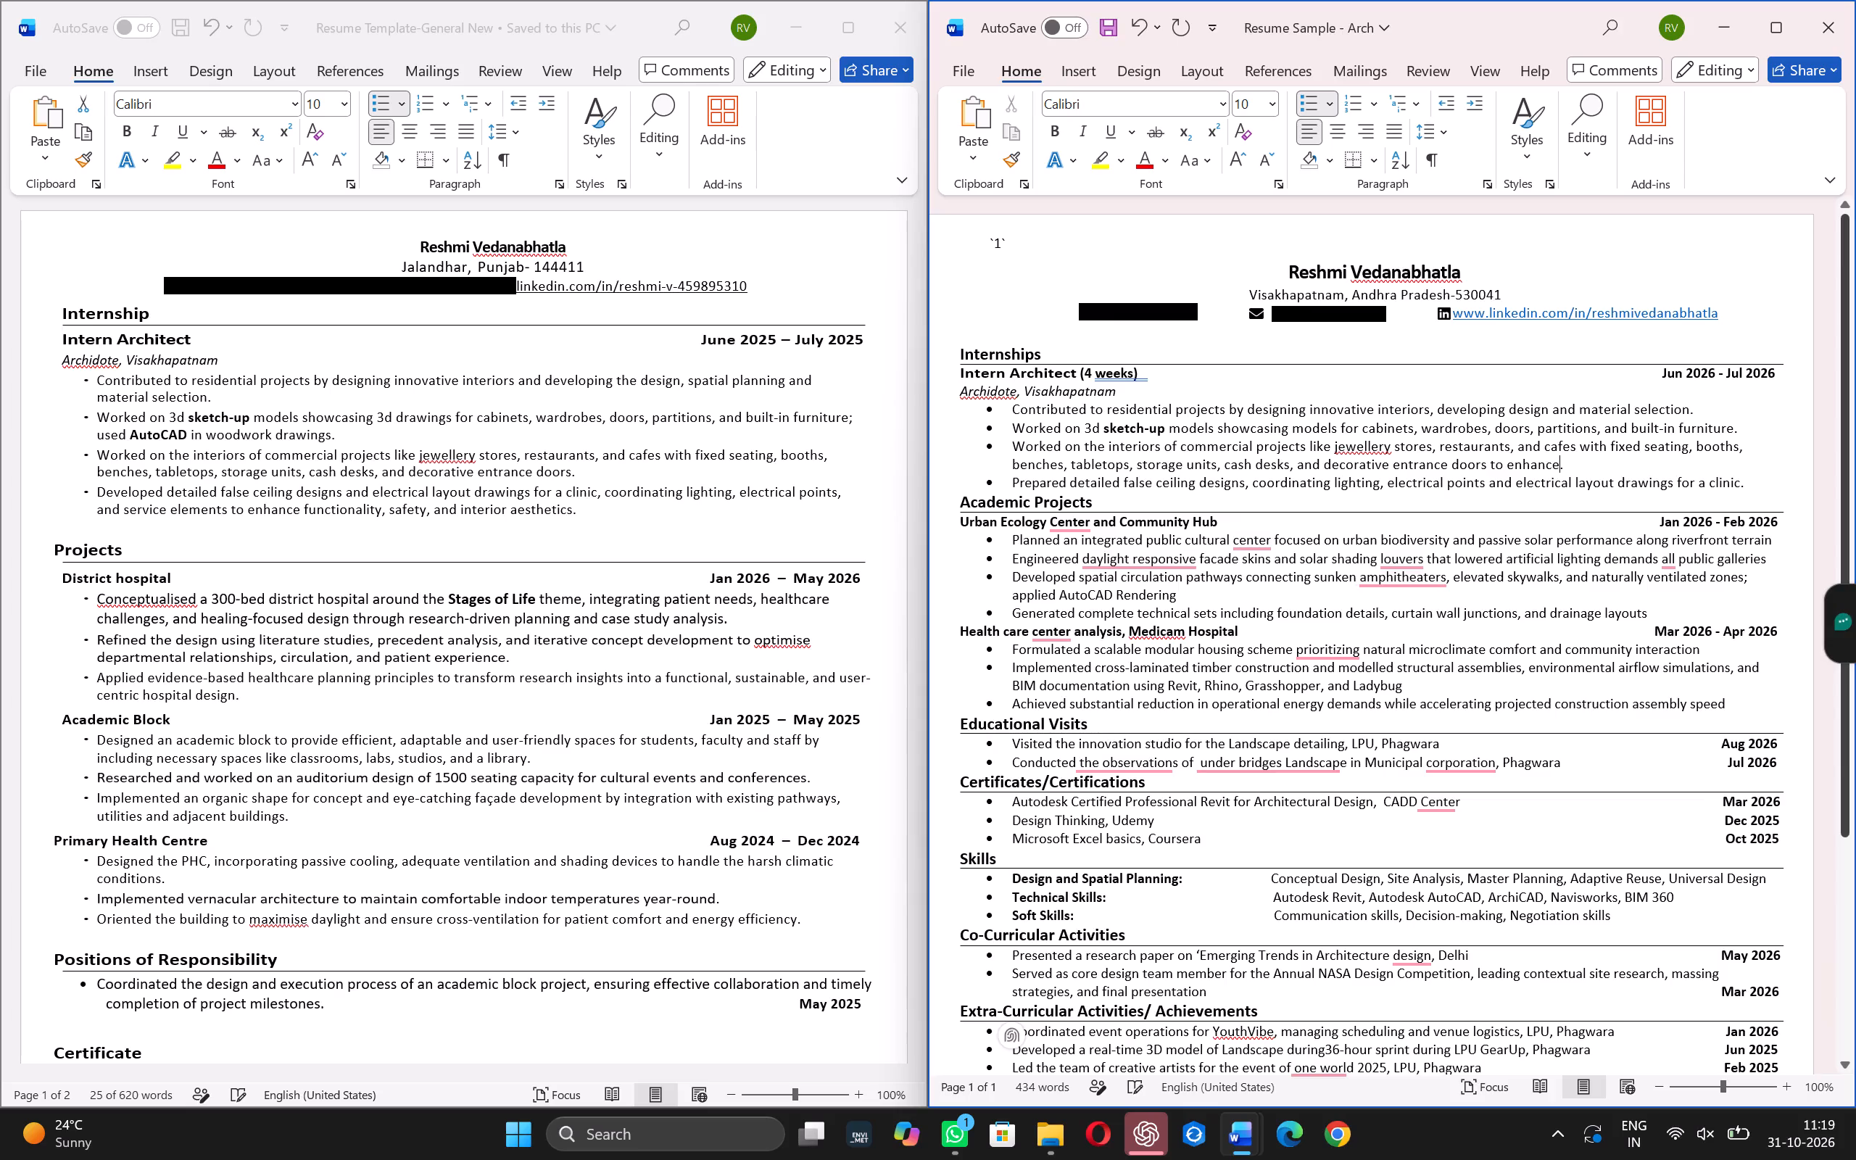
key(space)
text(functionality and e)
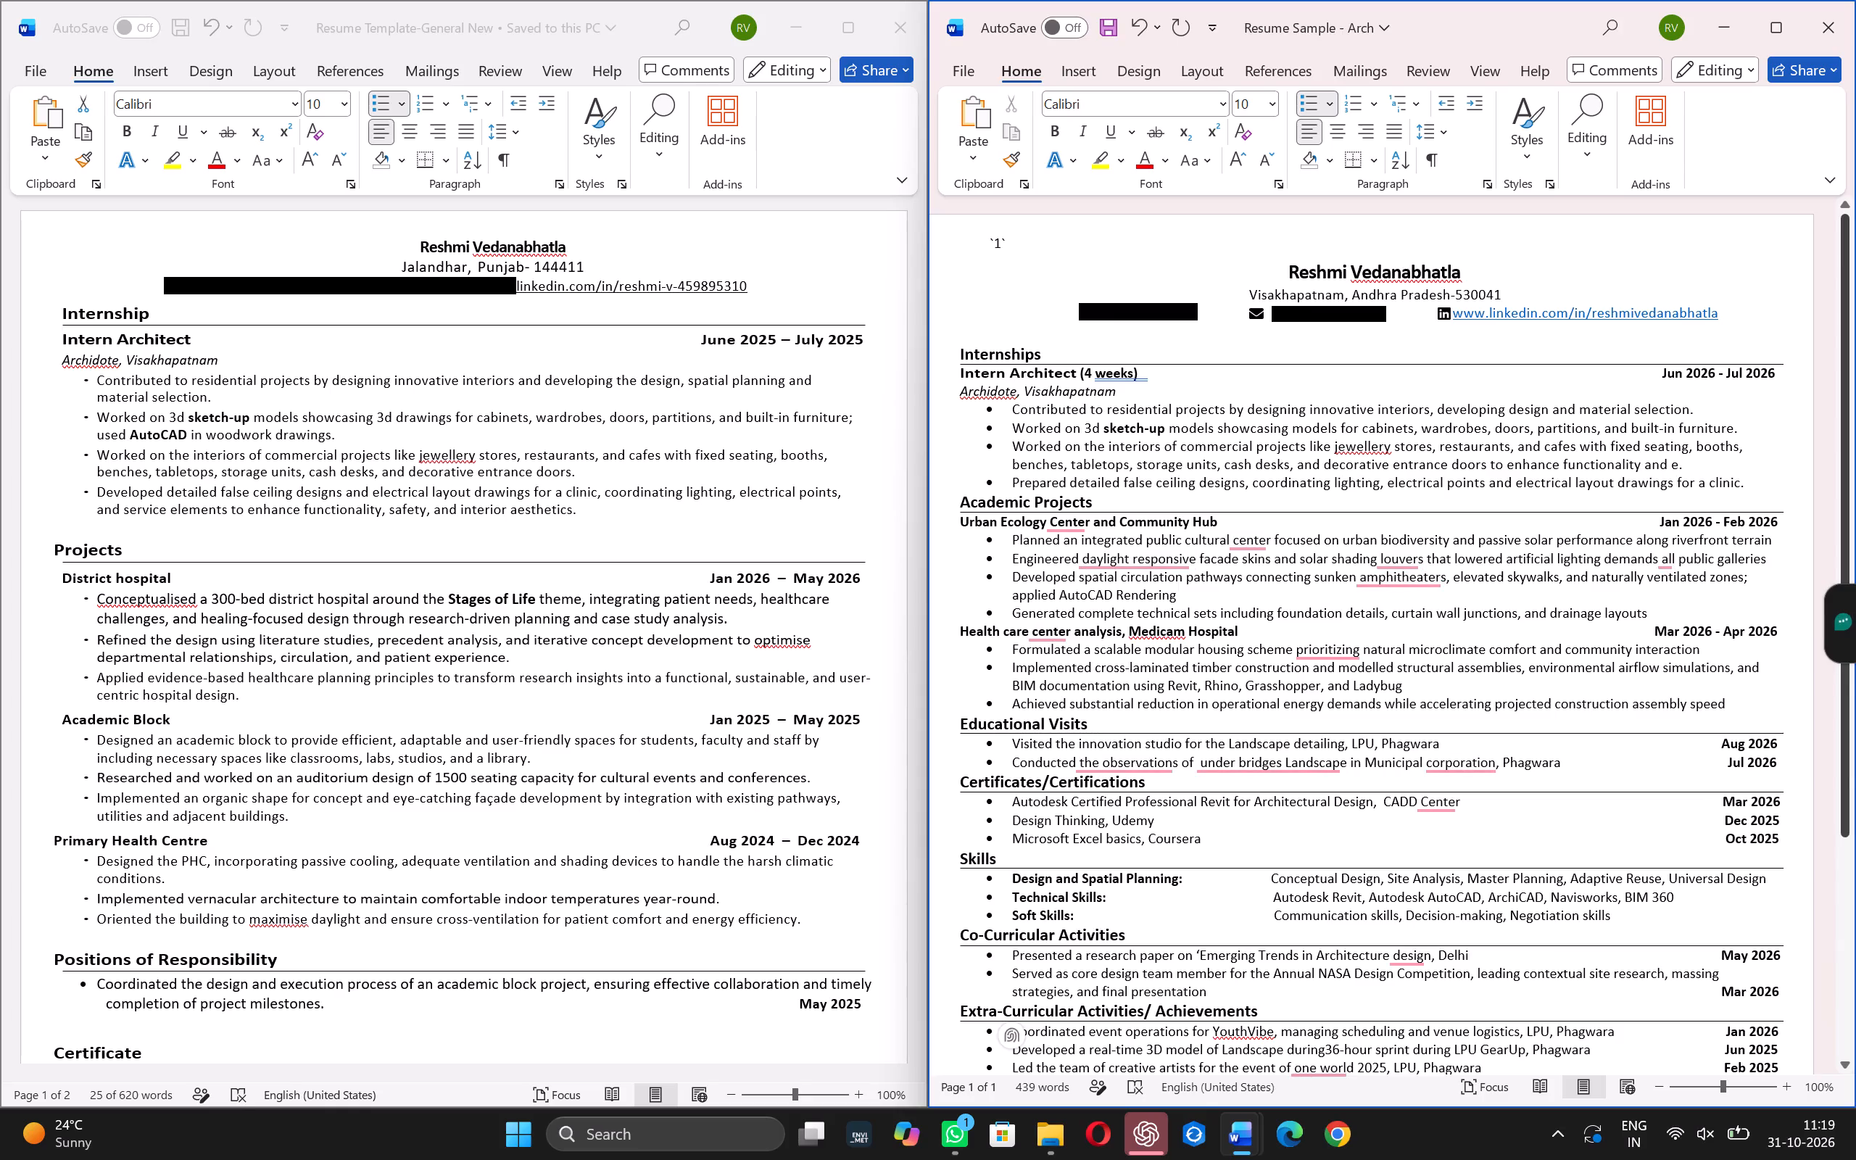
key(BackSpace)
text(aethetics)
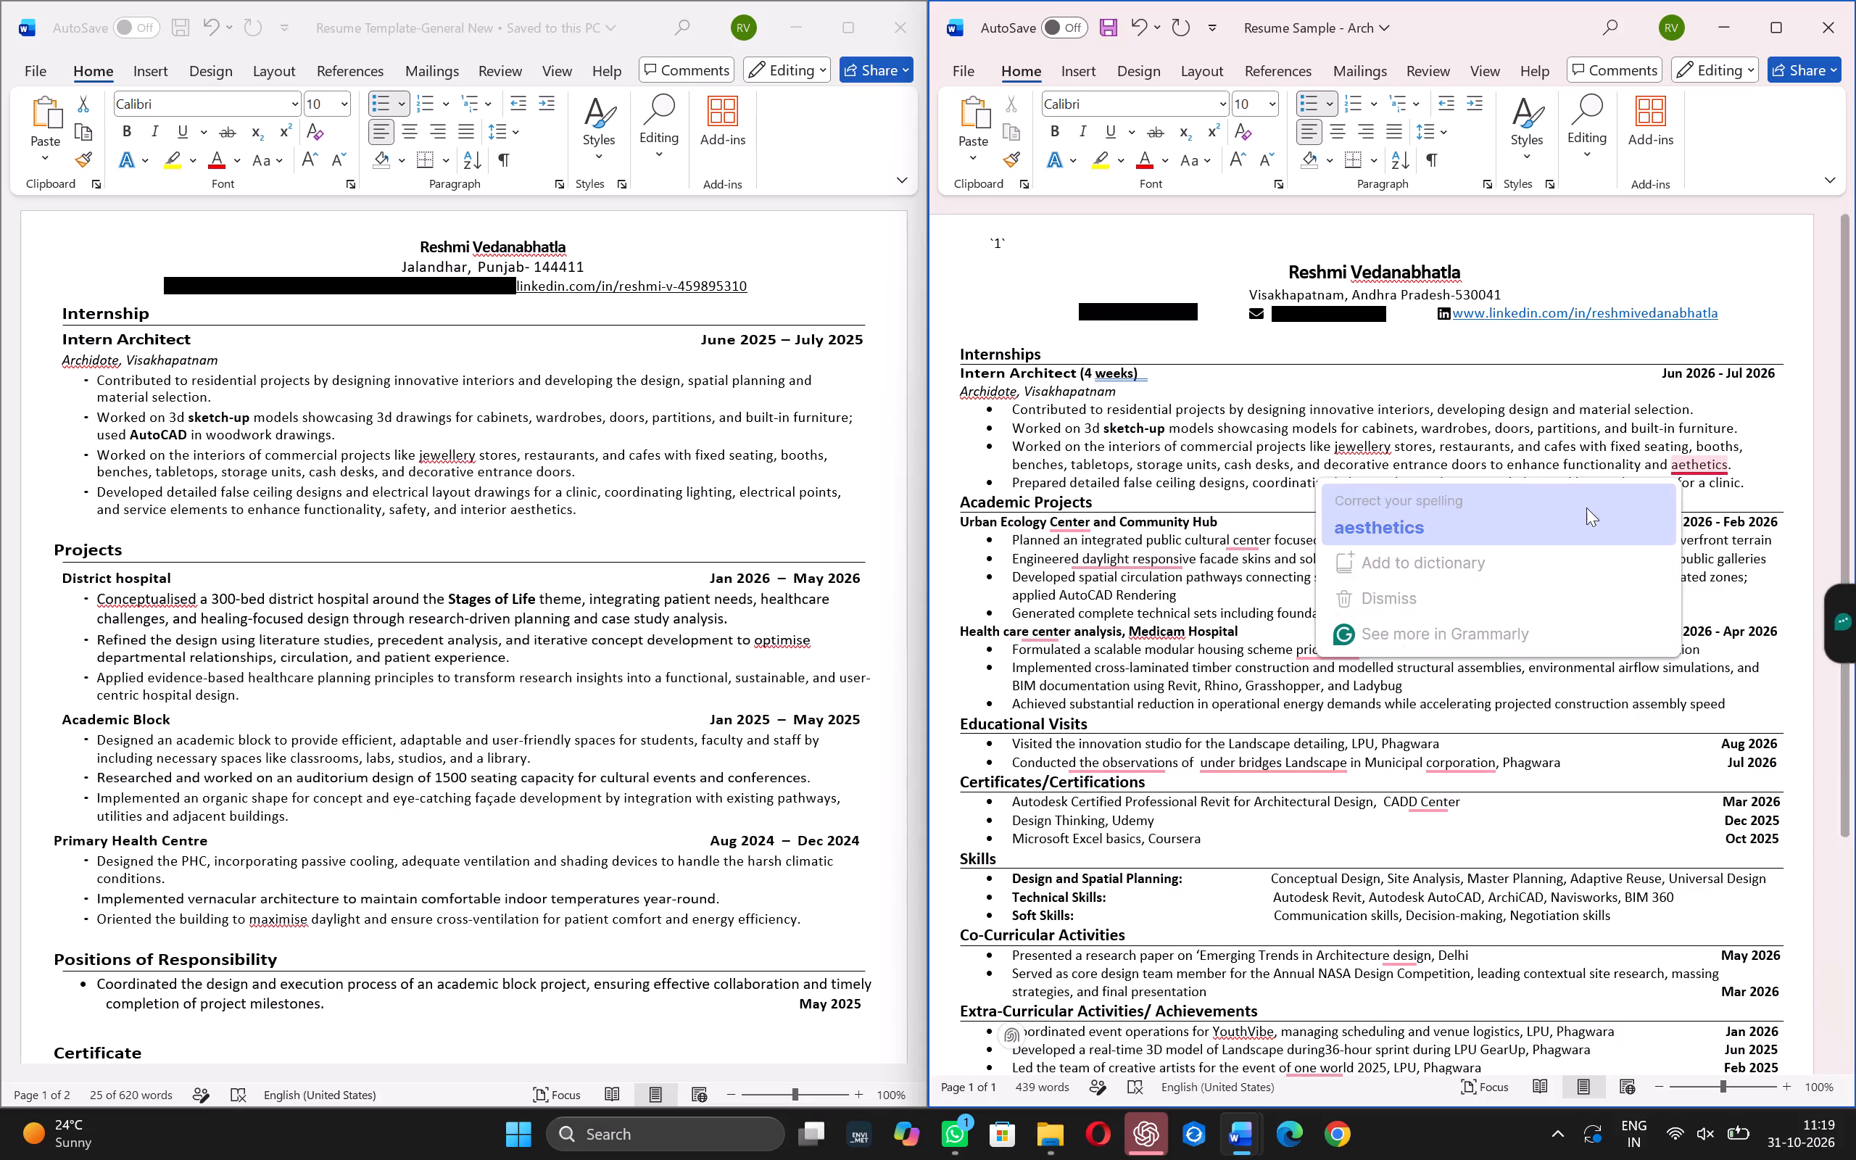
click(1585, 508)
click(1778, 467)
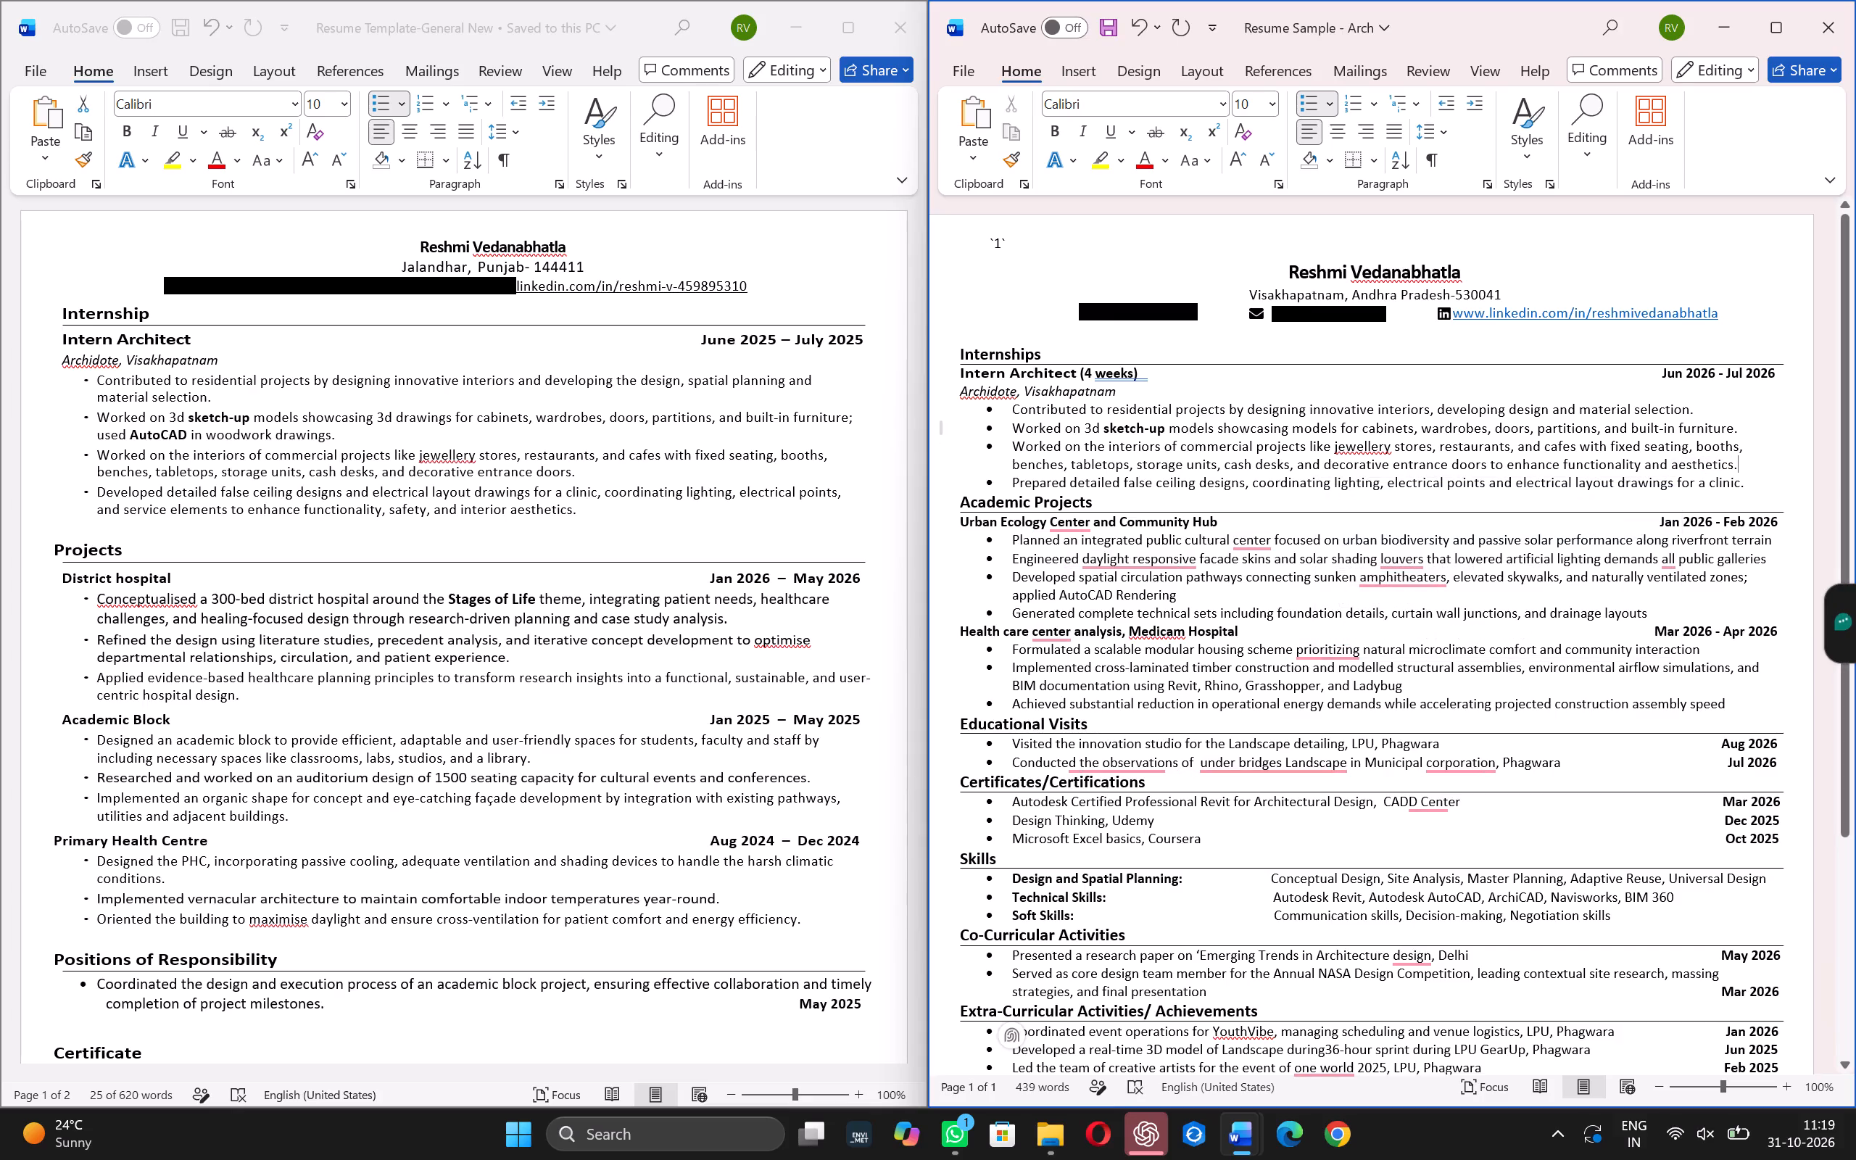
Start a new empty bullet after the first internship bullet.
click(1702, 407)
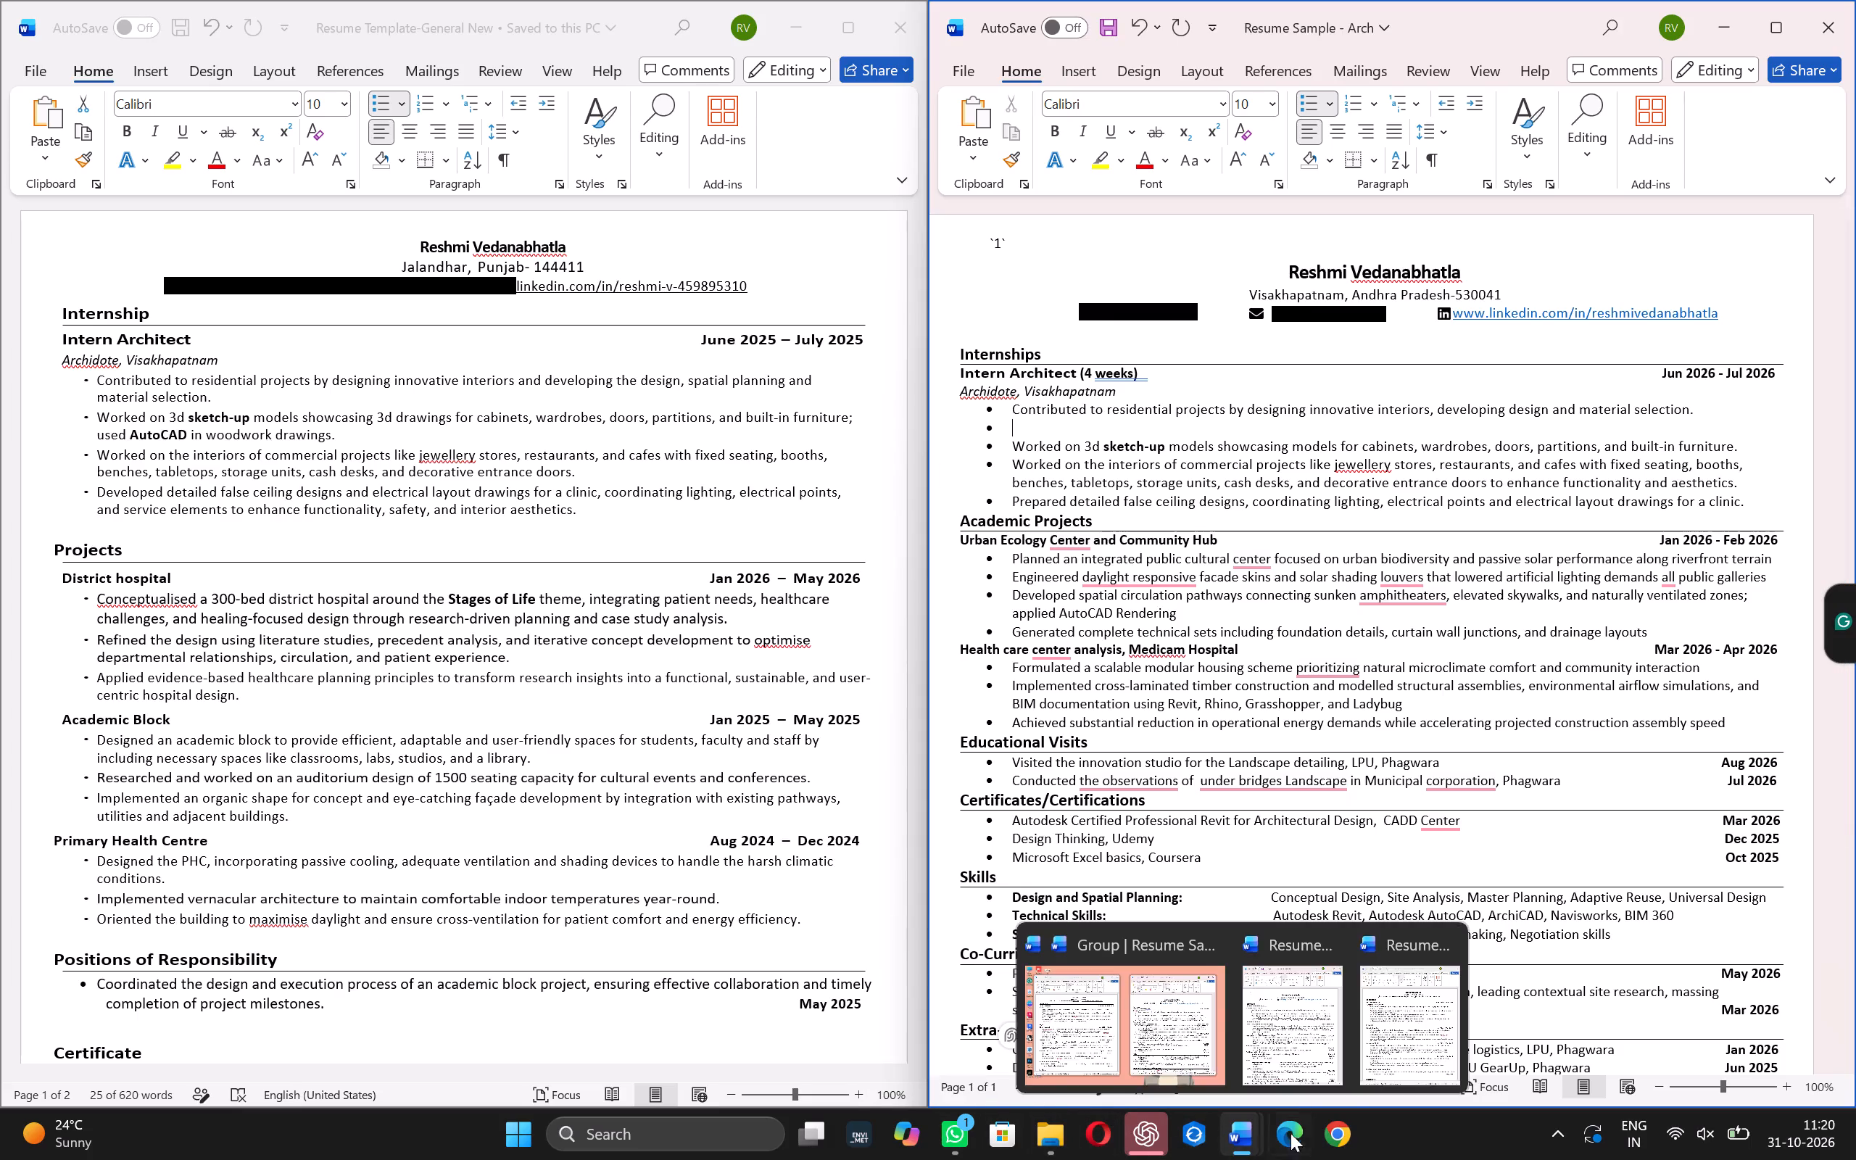
Switch to Chrome and search Google for "adjectives for resume" using the green R profile.
click(1332, 1130)
click(799, 641)
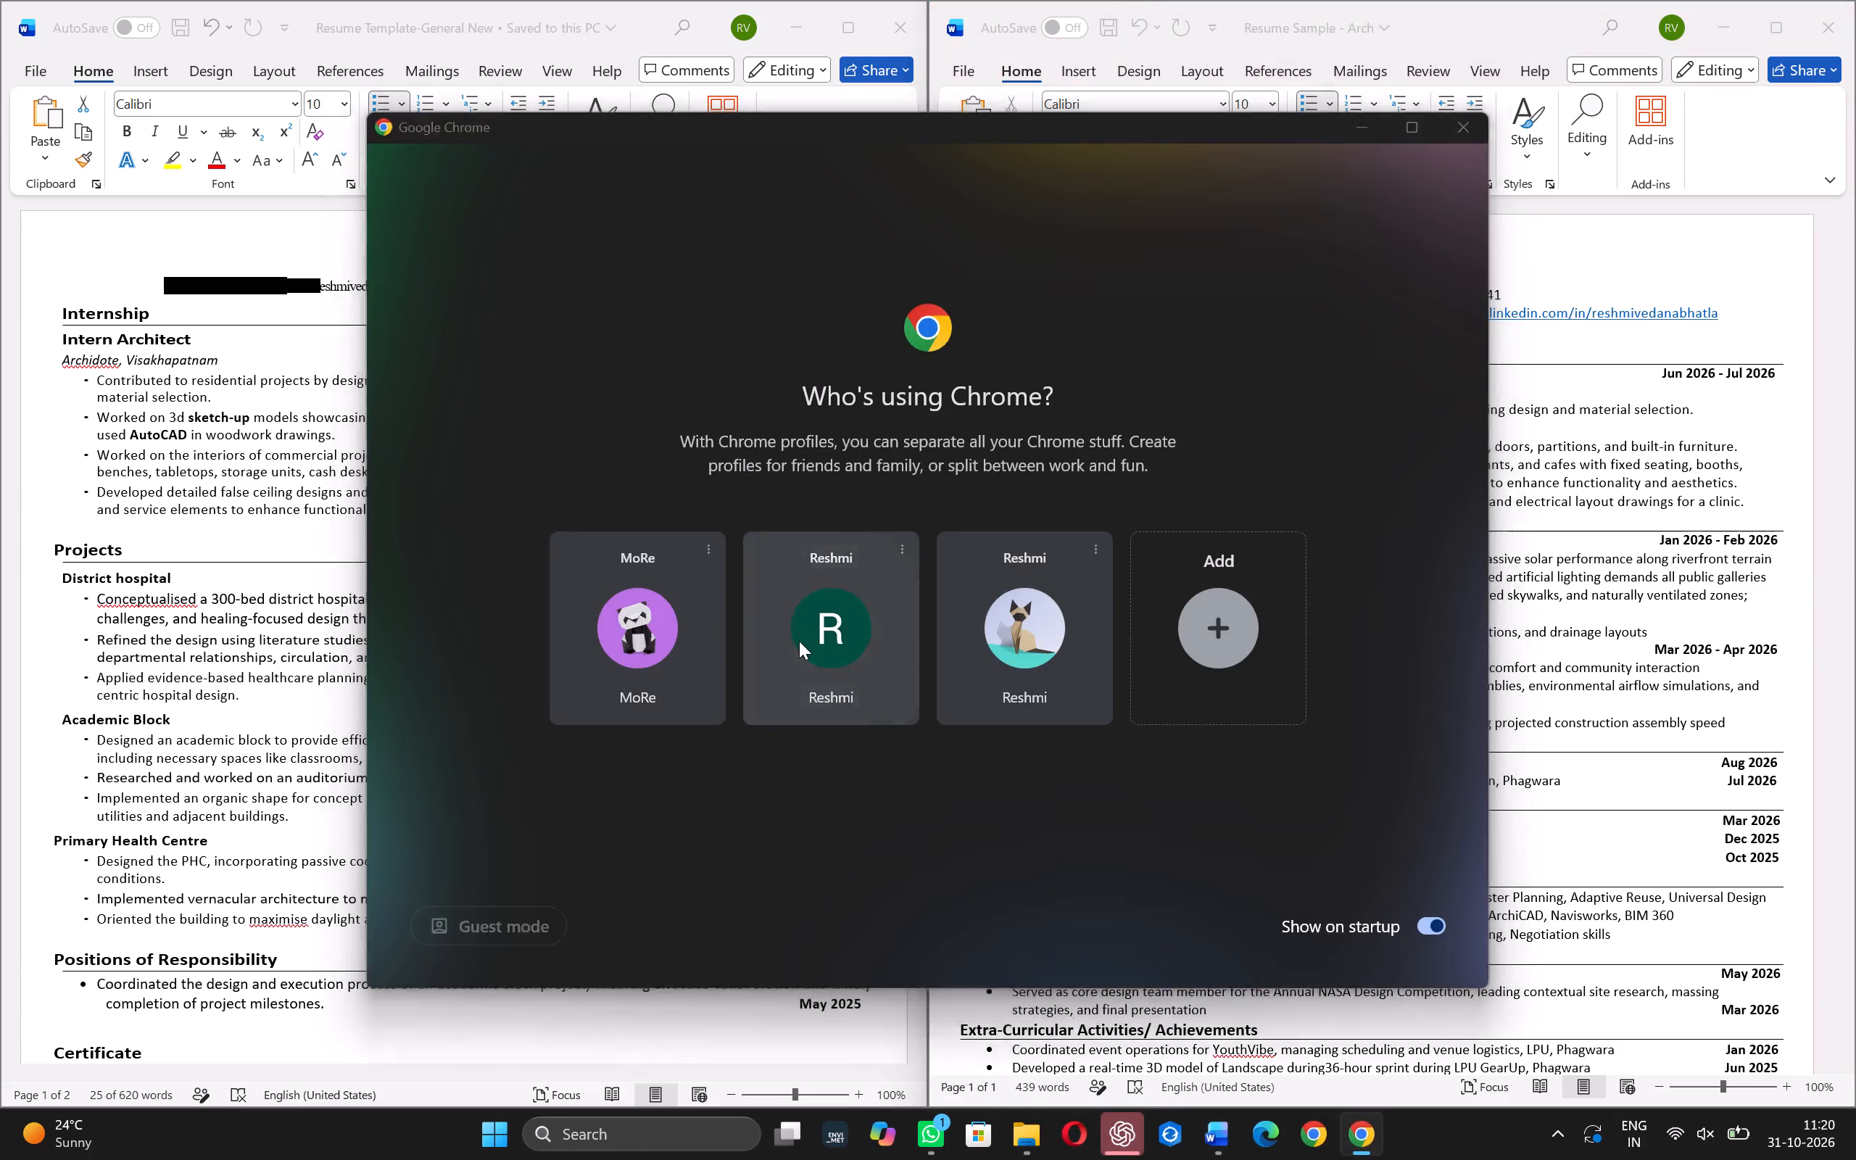
click(766, 447)
text(adjectives for)
key(space)
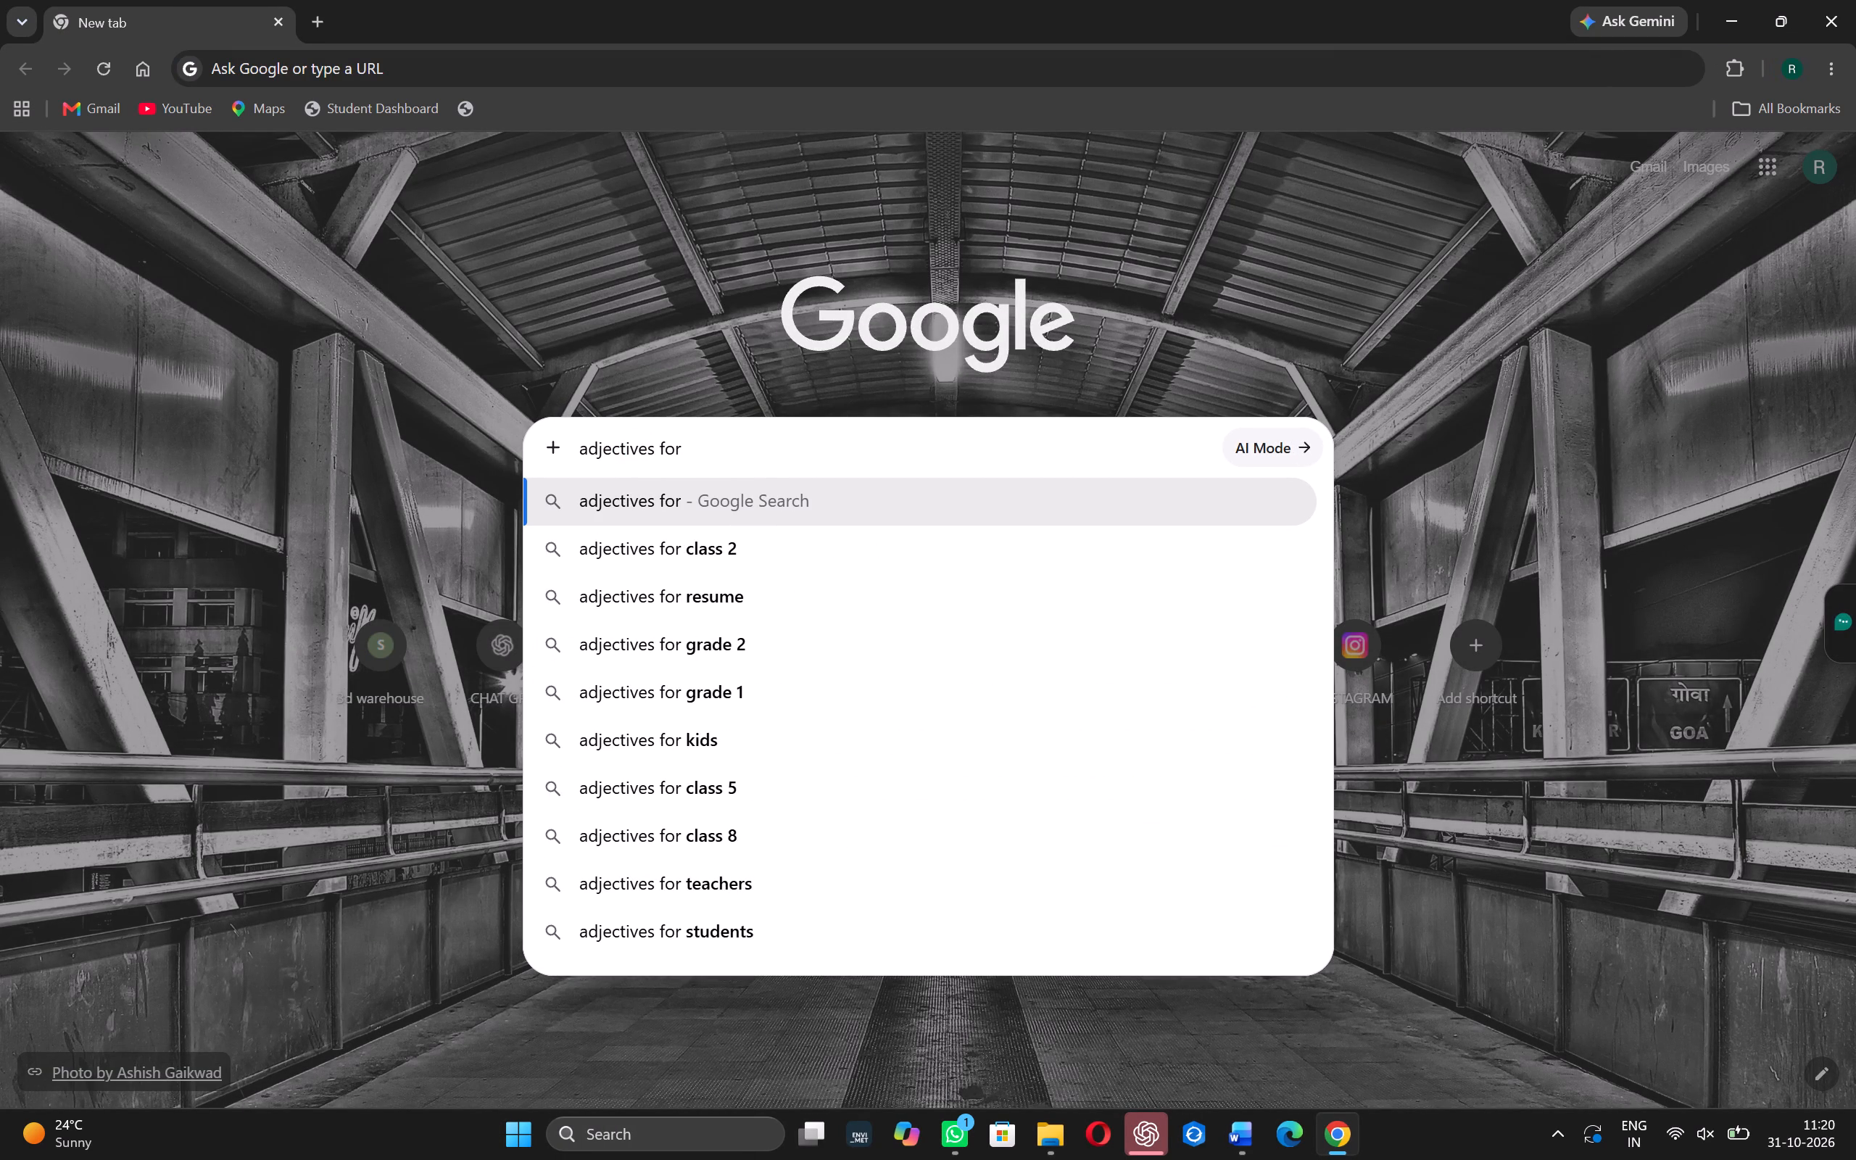
text(resume)
key(Return)
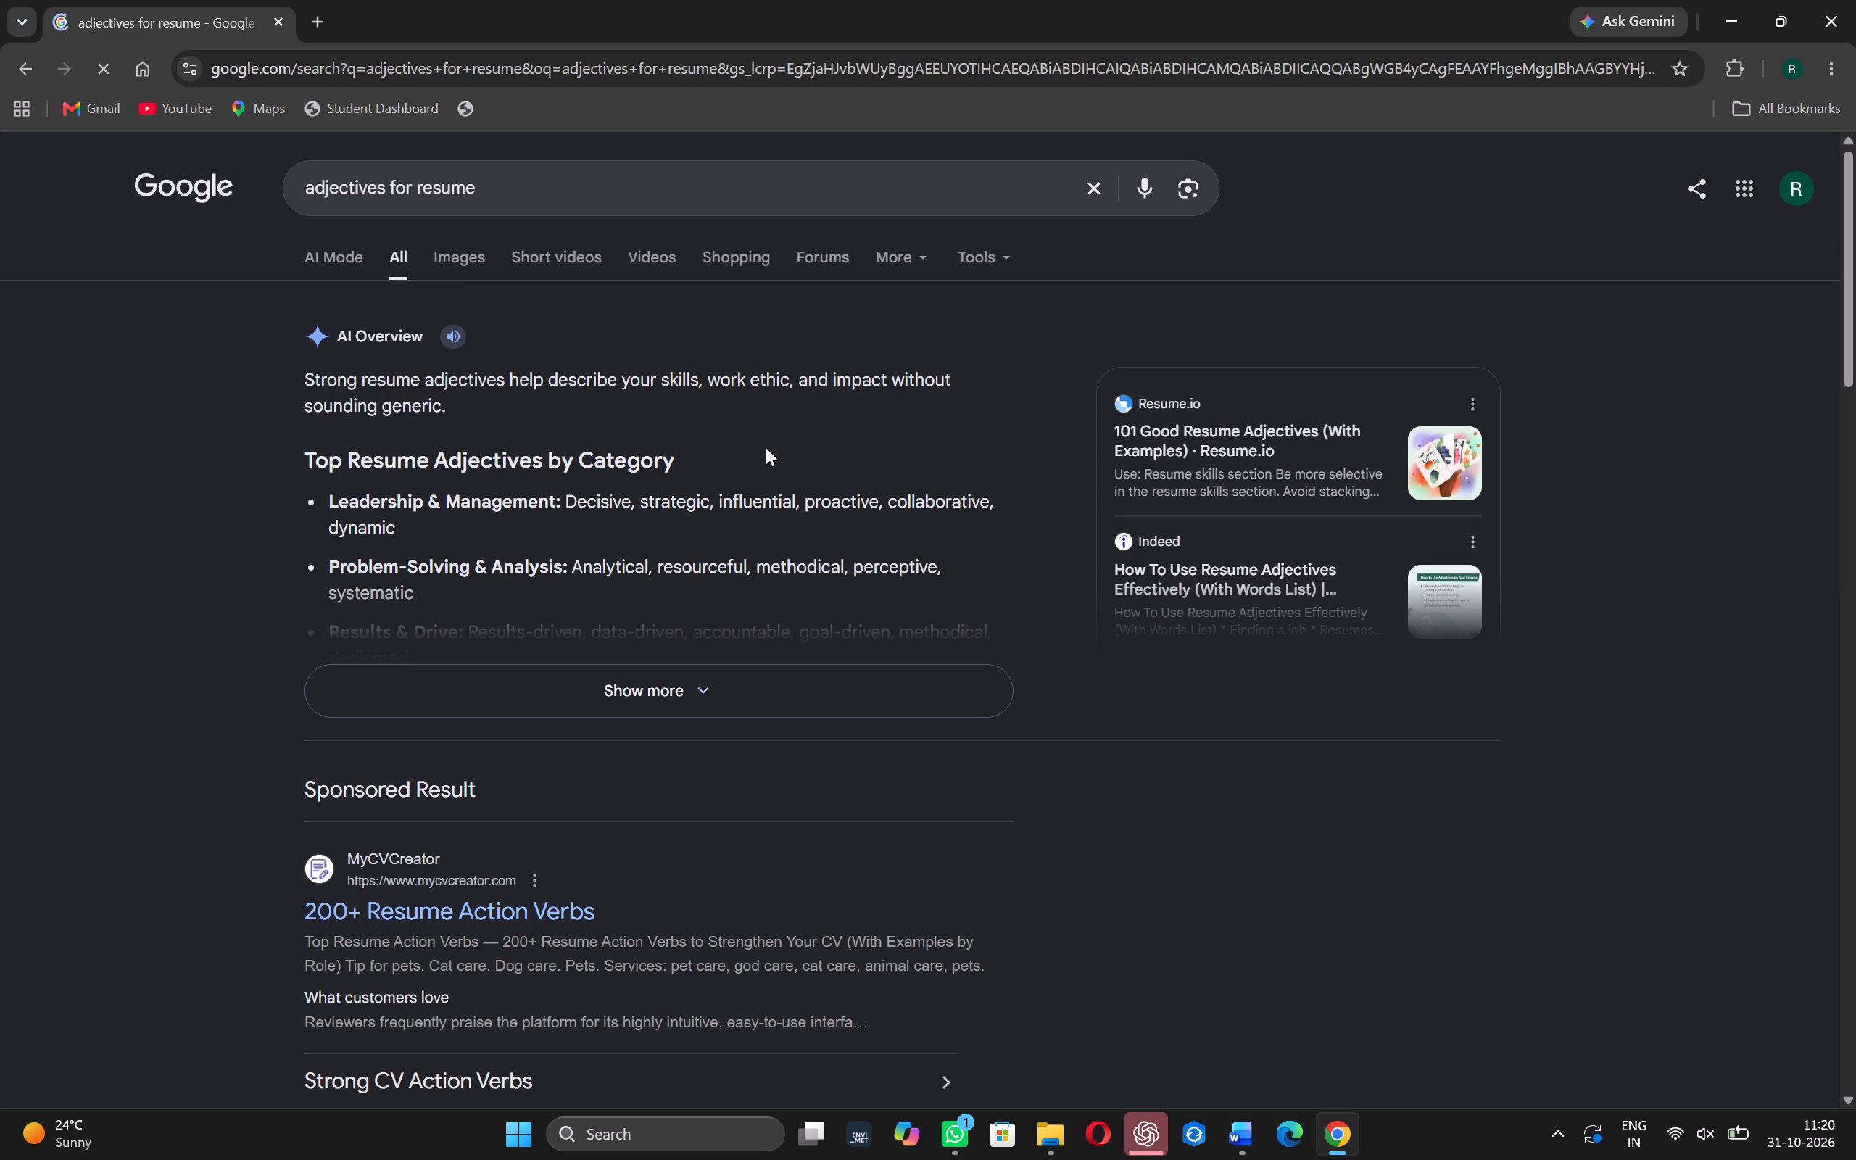
Expand the AI overview and examine its resume adjectives by category and its best practices for using them.
click(689, 681)
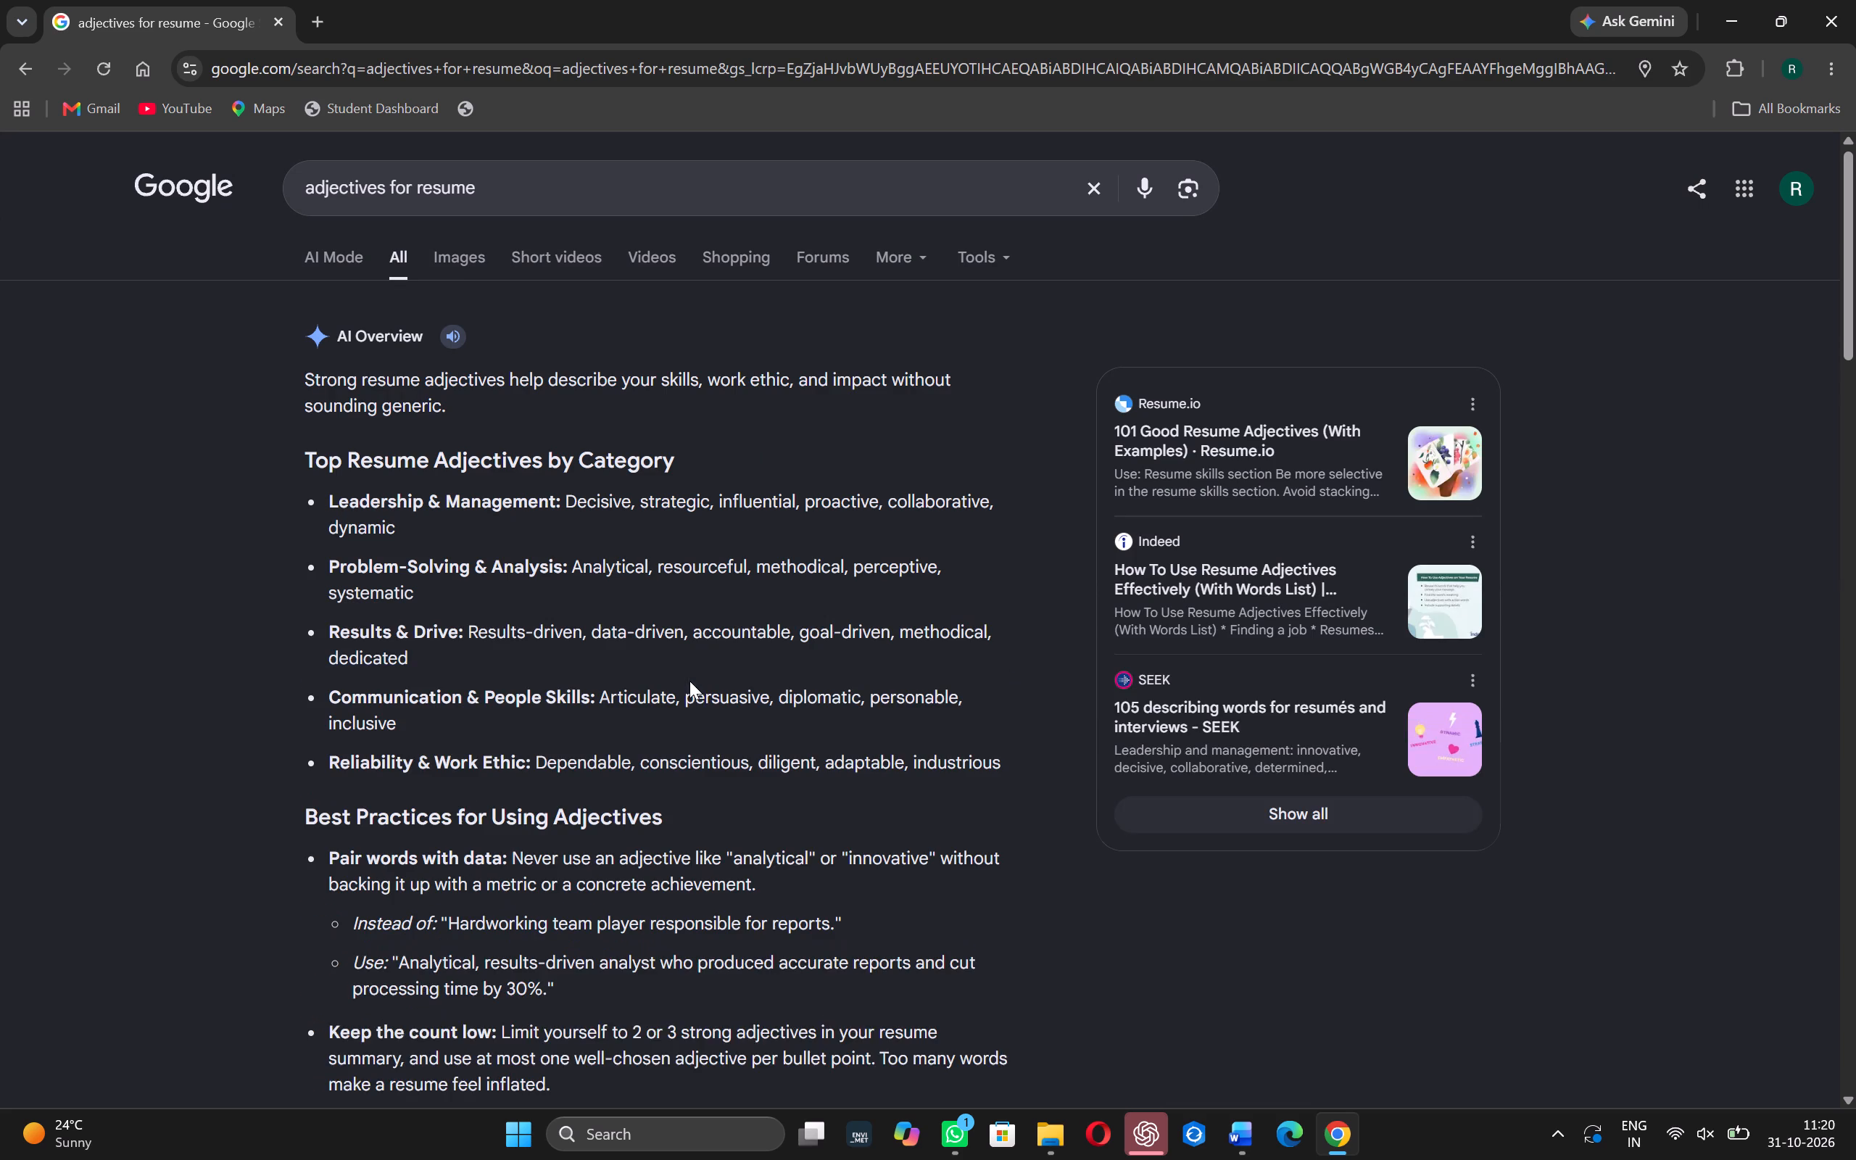
scroll(505, 633, down, 2)
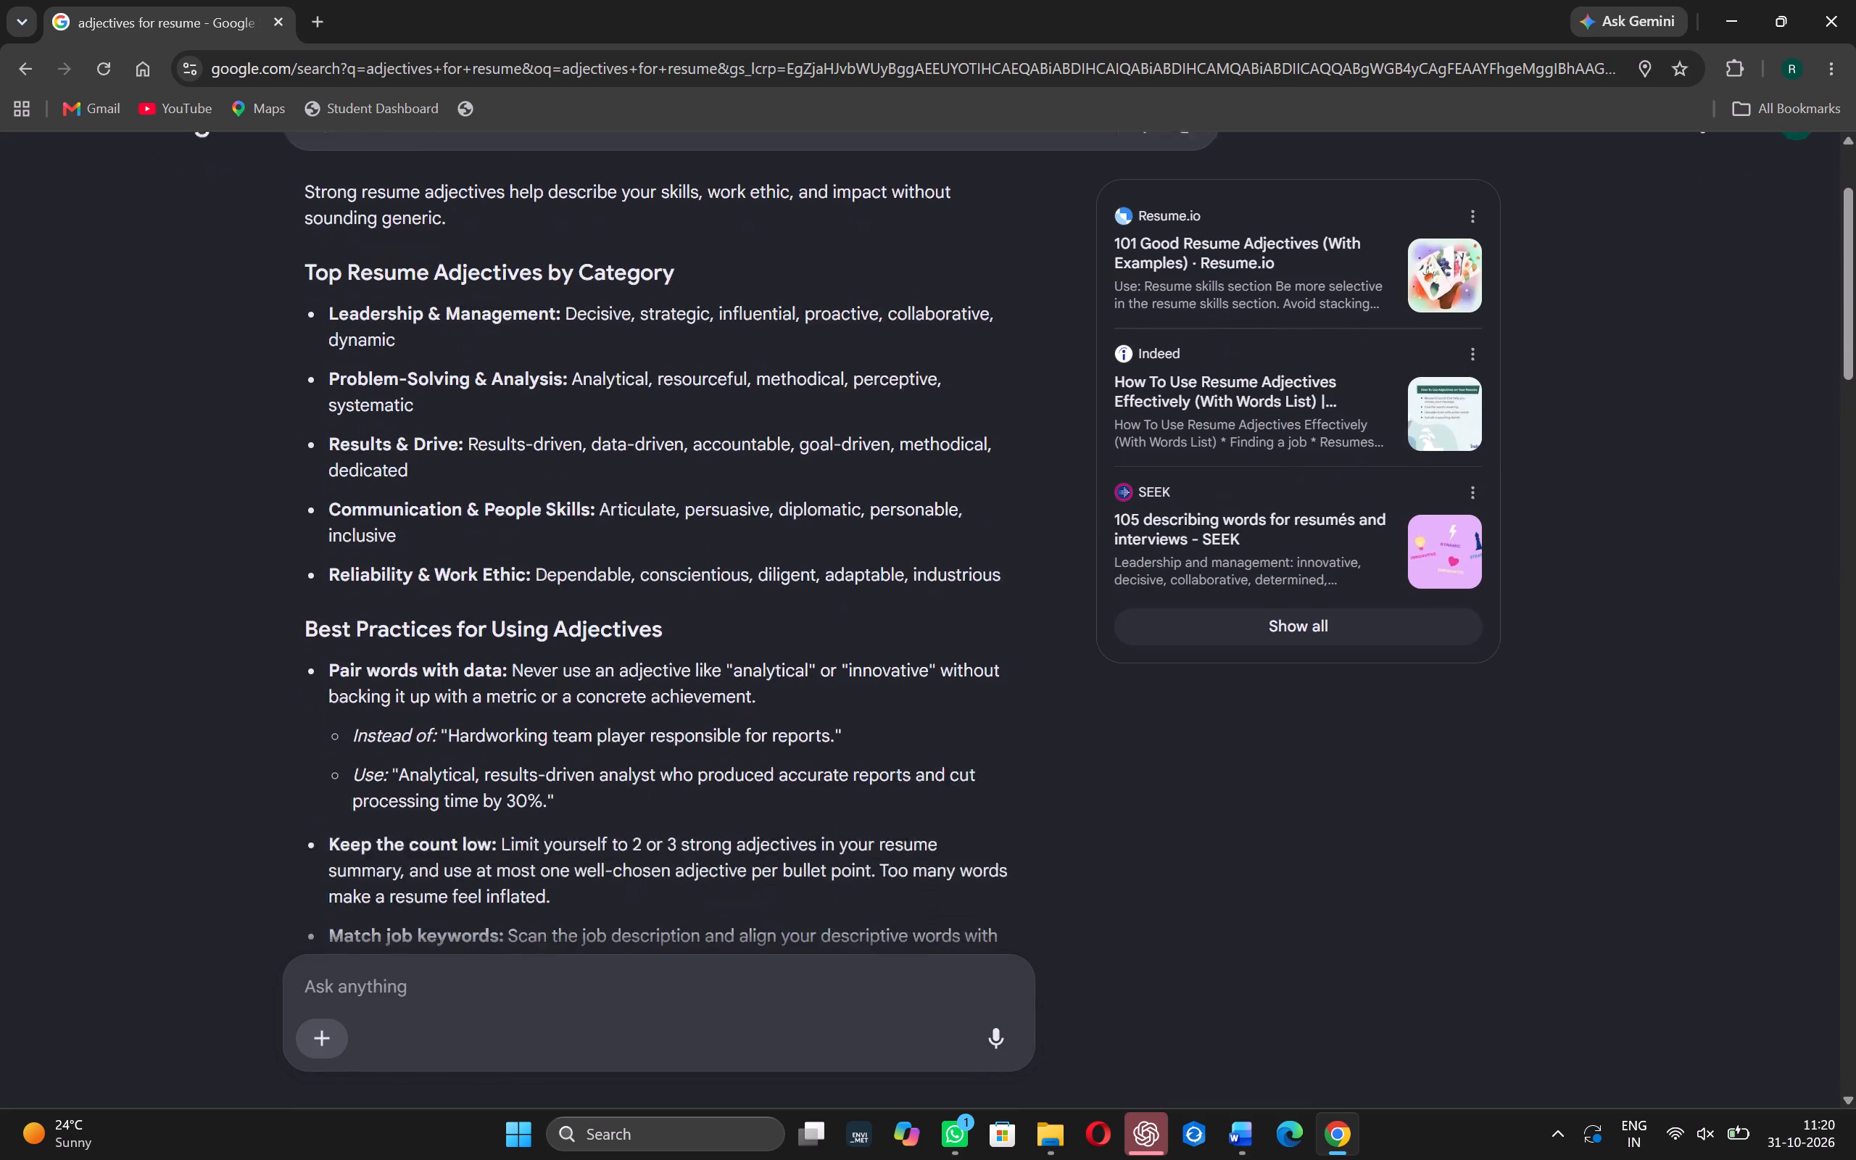
scroll(505, 632, down, 2)
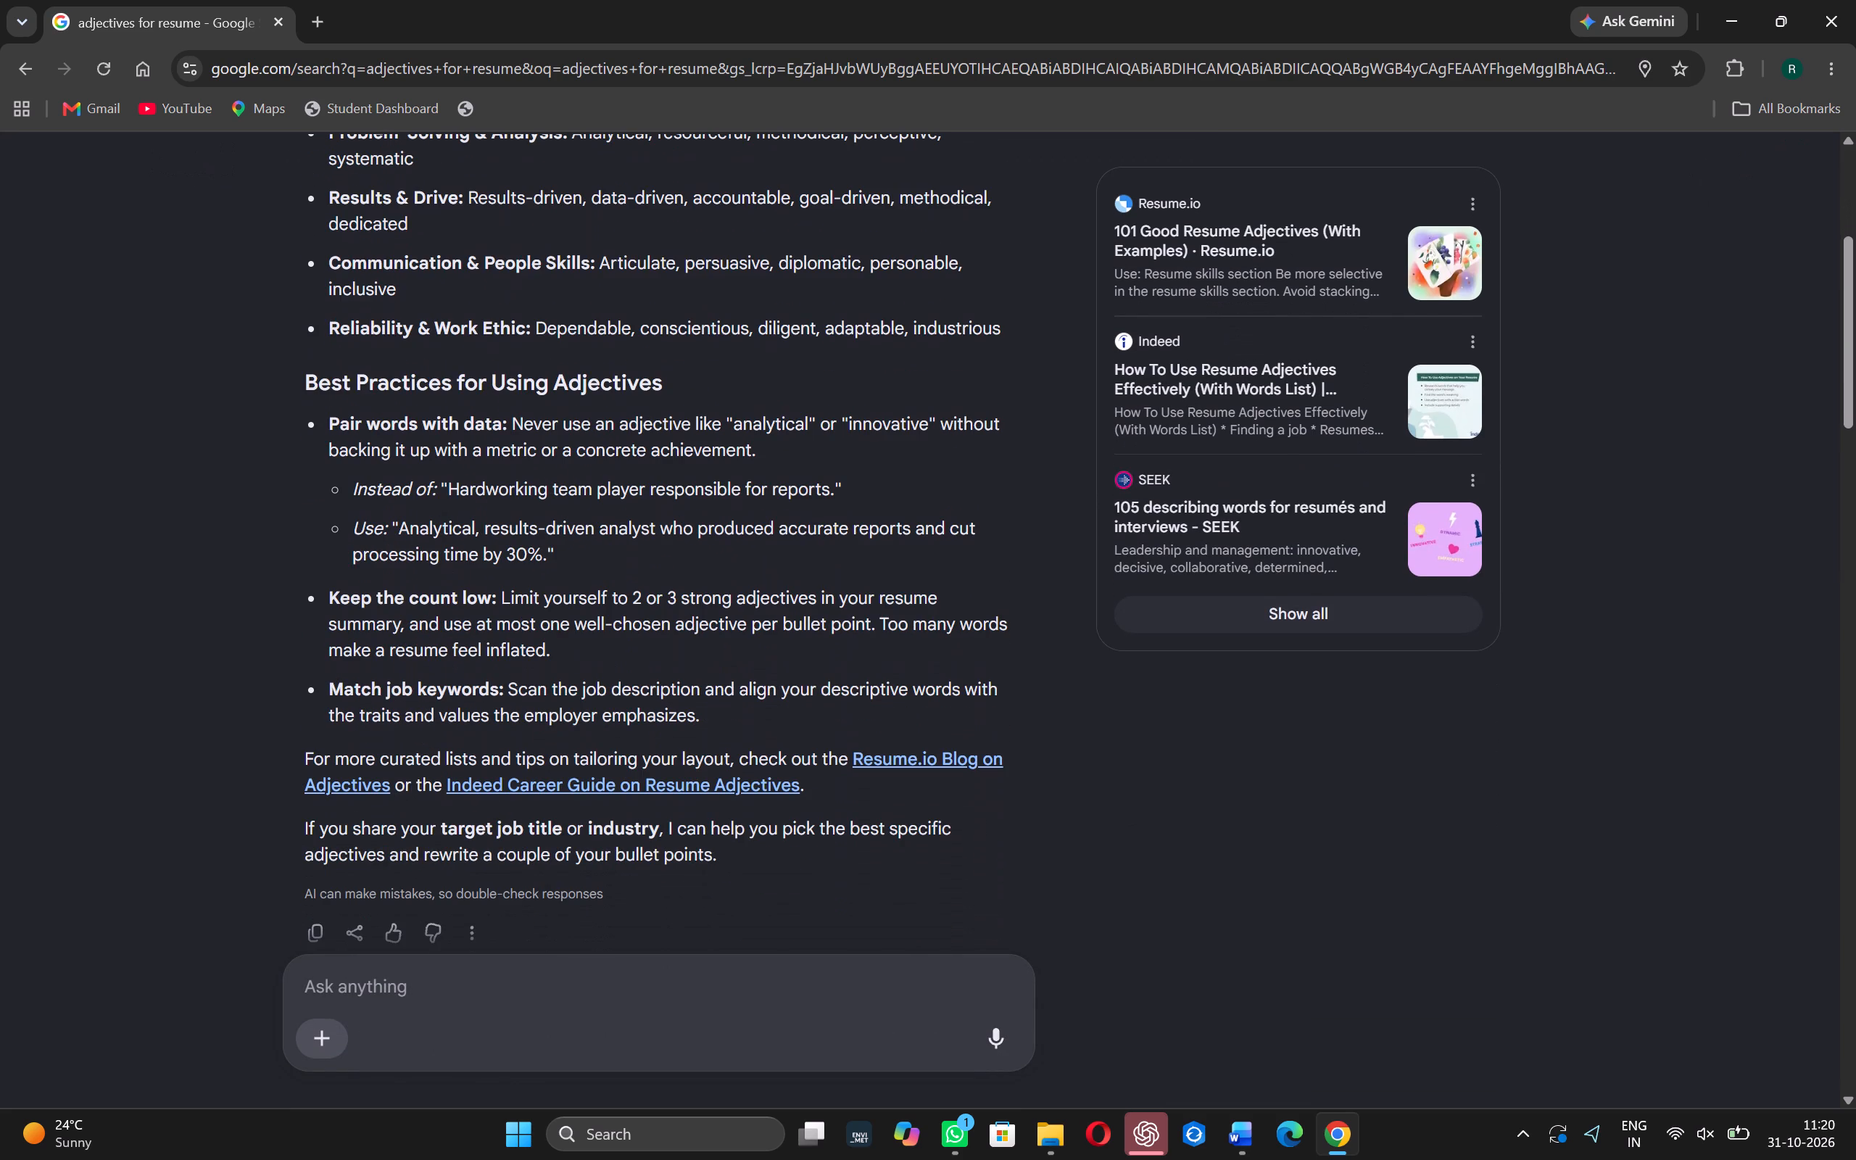
scroll(631, 587, up, 4)
scroll(634, 585, down, 5)
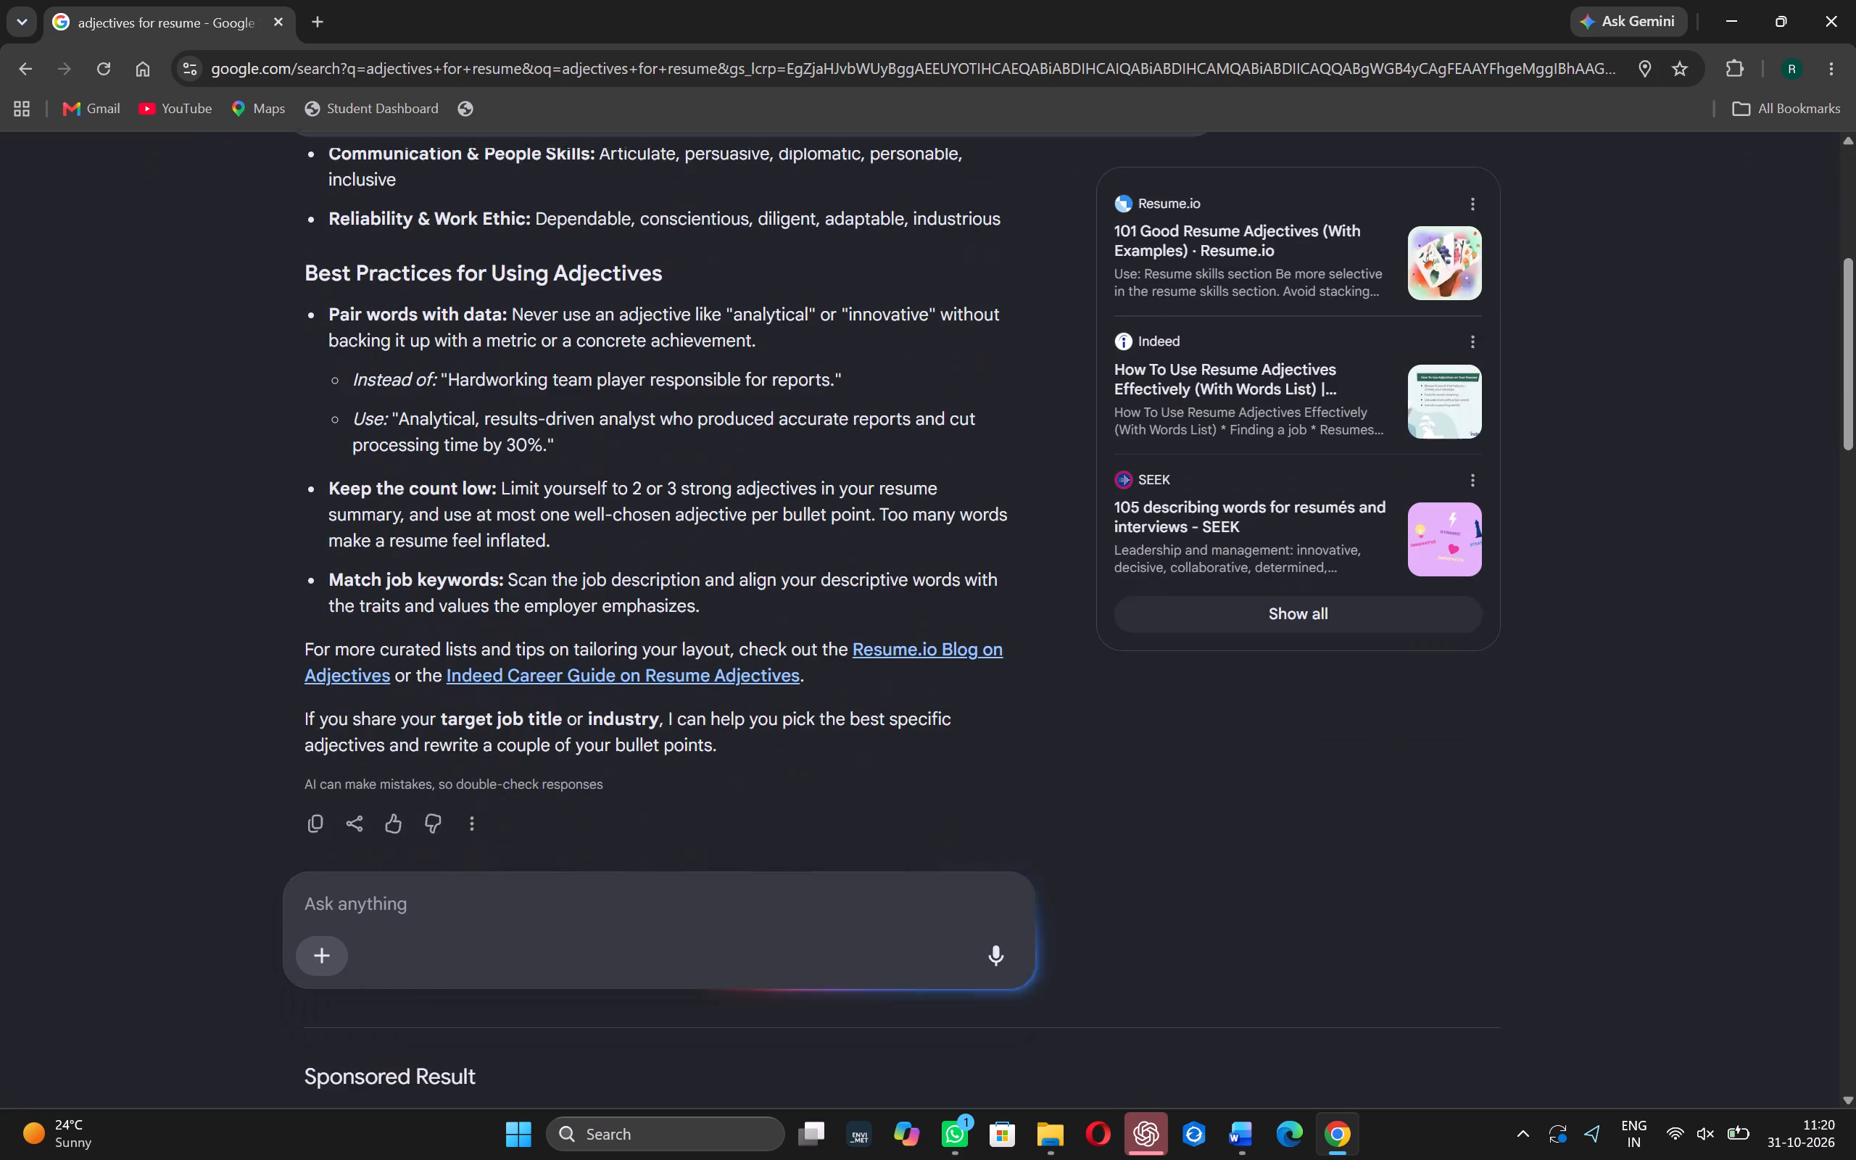
scroll(603, 426, up, 4)
scroll(603, 428, down, 5)
Ask the follow-up question "like working contributed" under the AI overview.
click(486, 810)
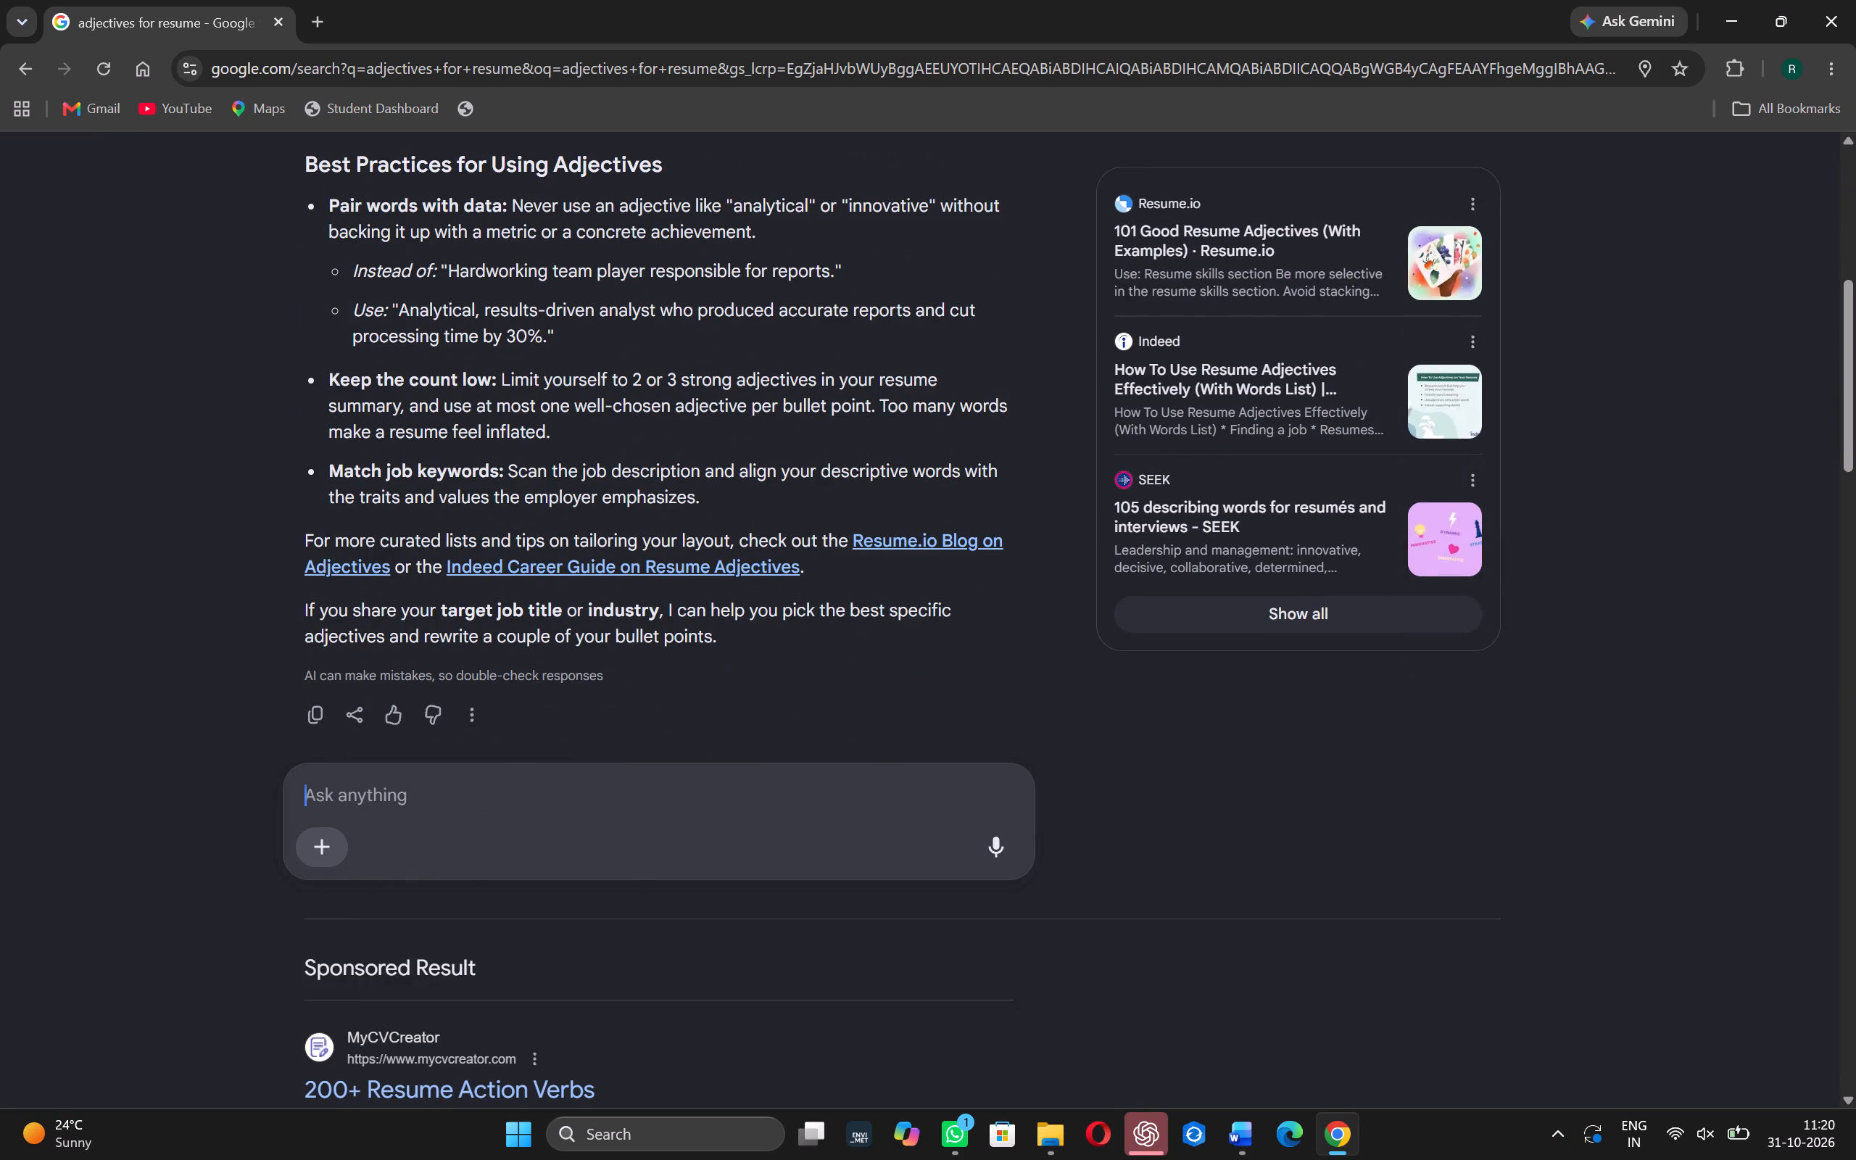
text(like working)
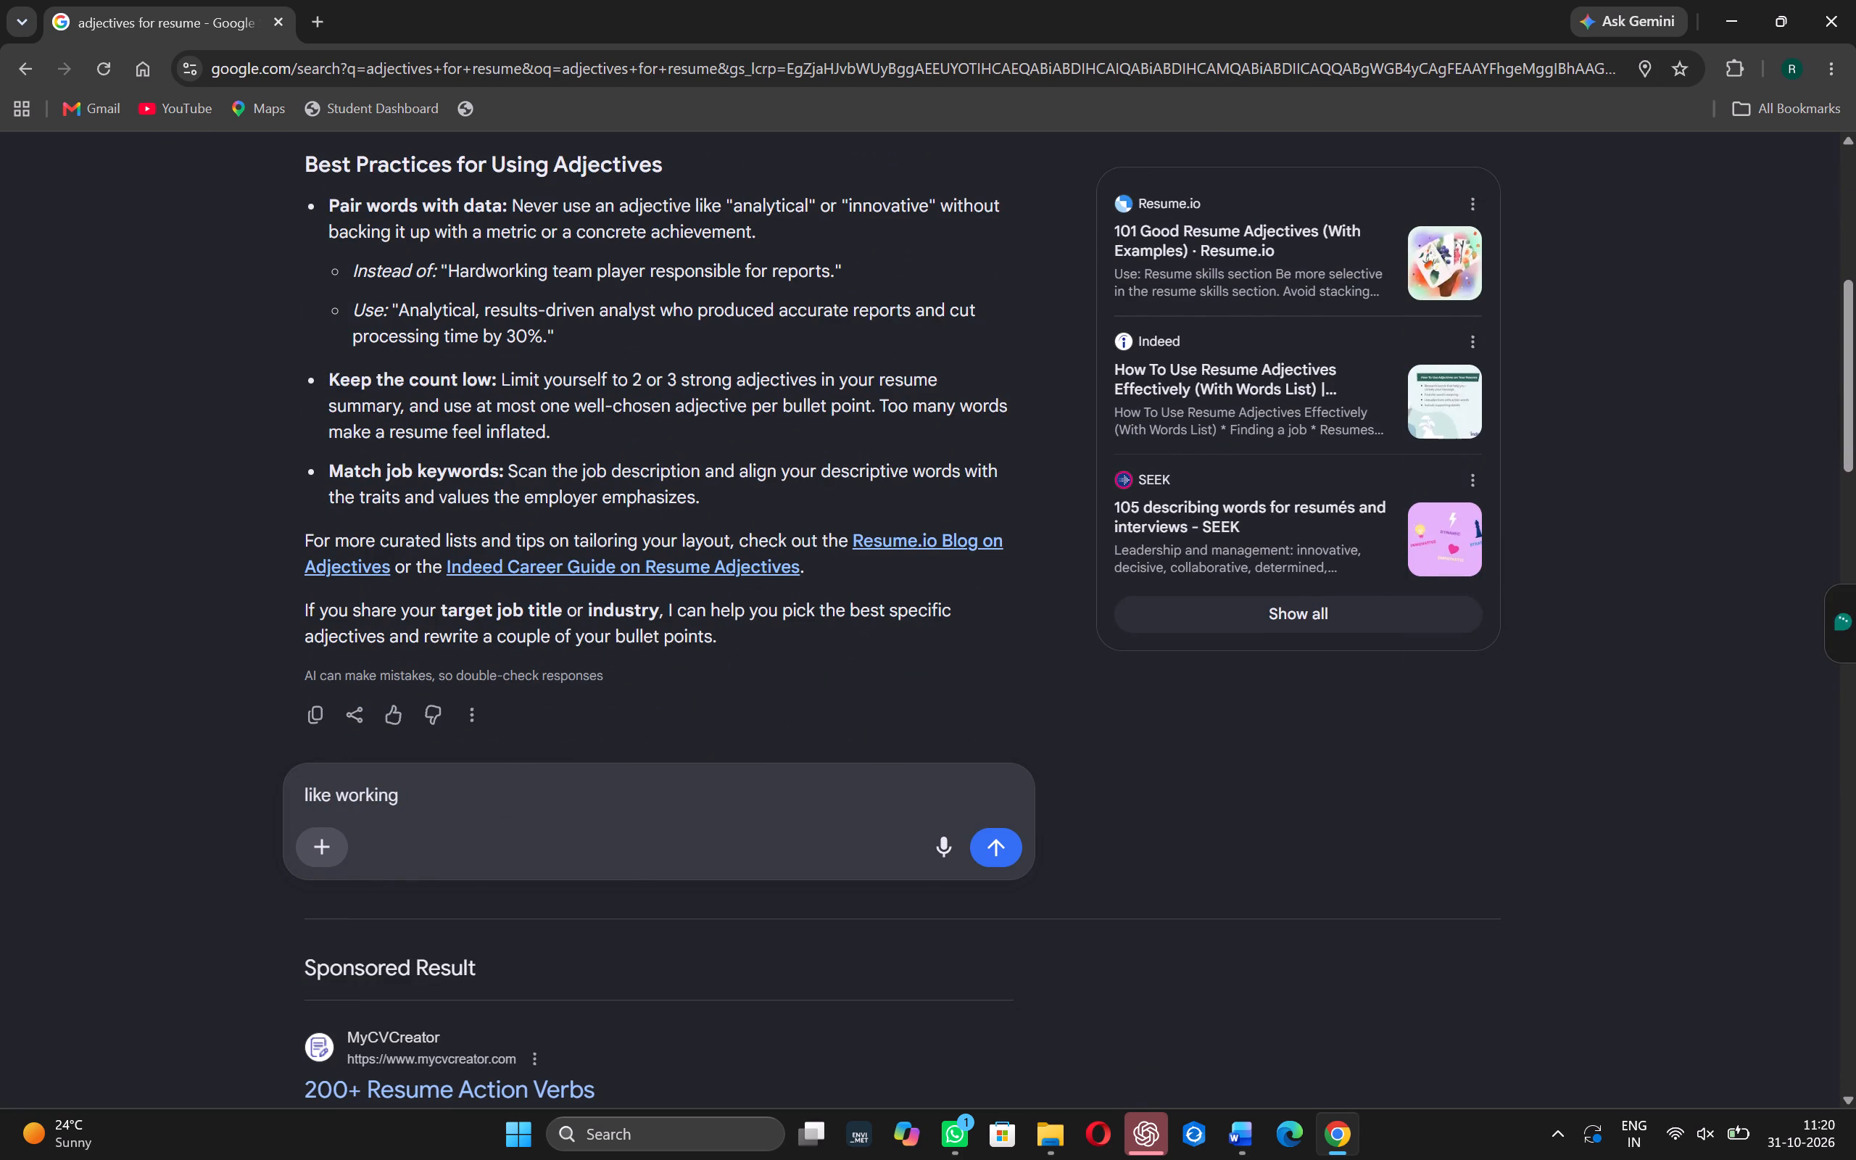
key(space)
text(contributed)
key(Return)
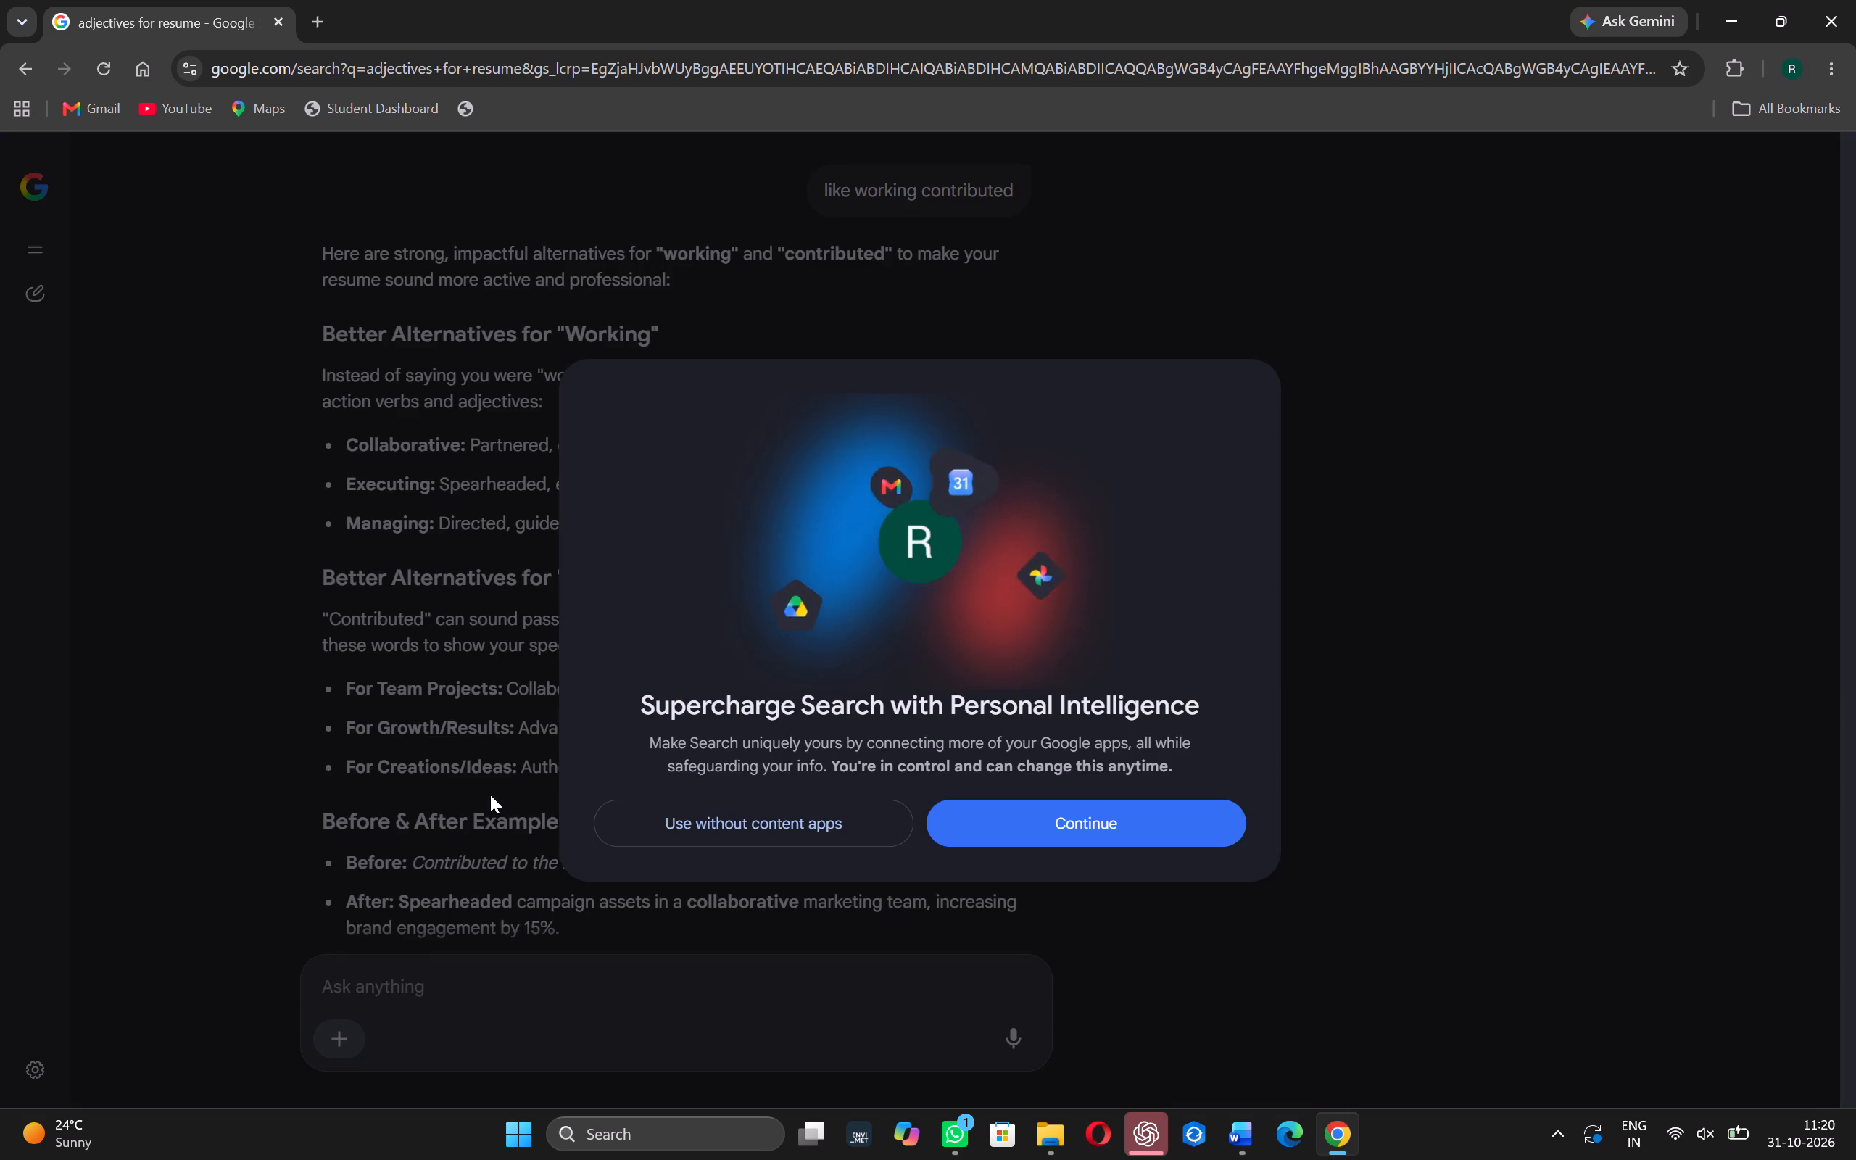
Go through the Personal Intelligence prompt and connect all the Google content apps to Search services.
click(1078, 826)
click(1642, 402)
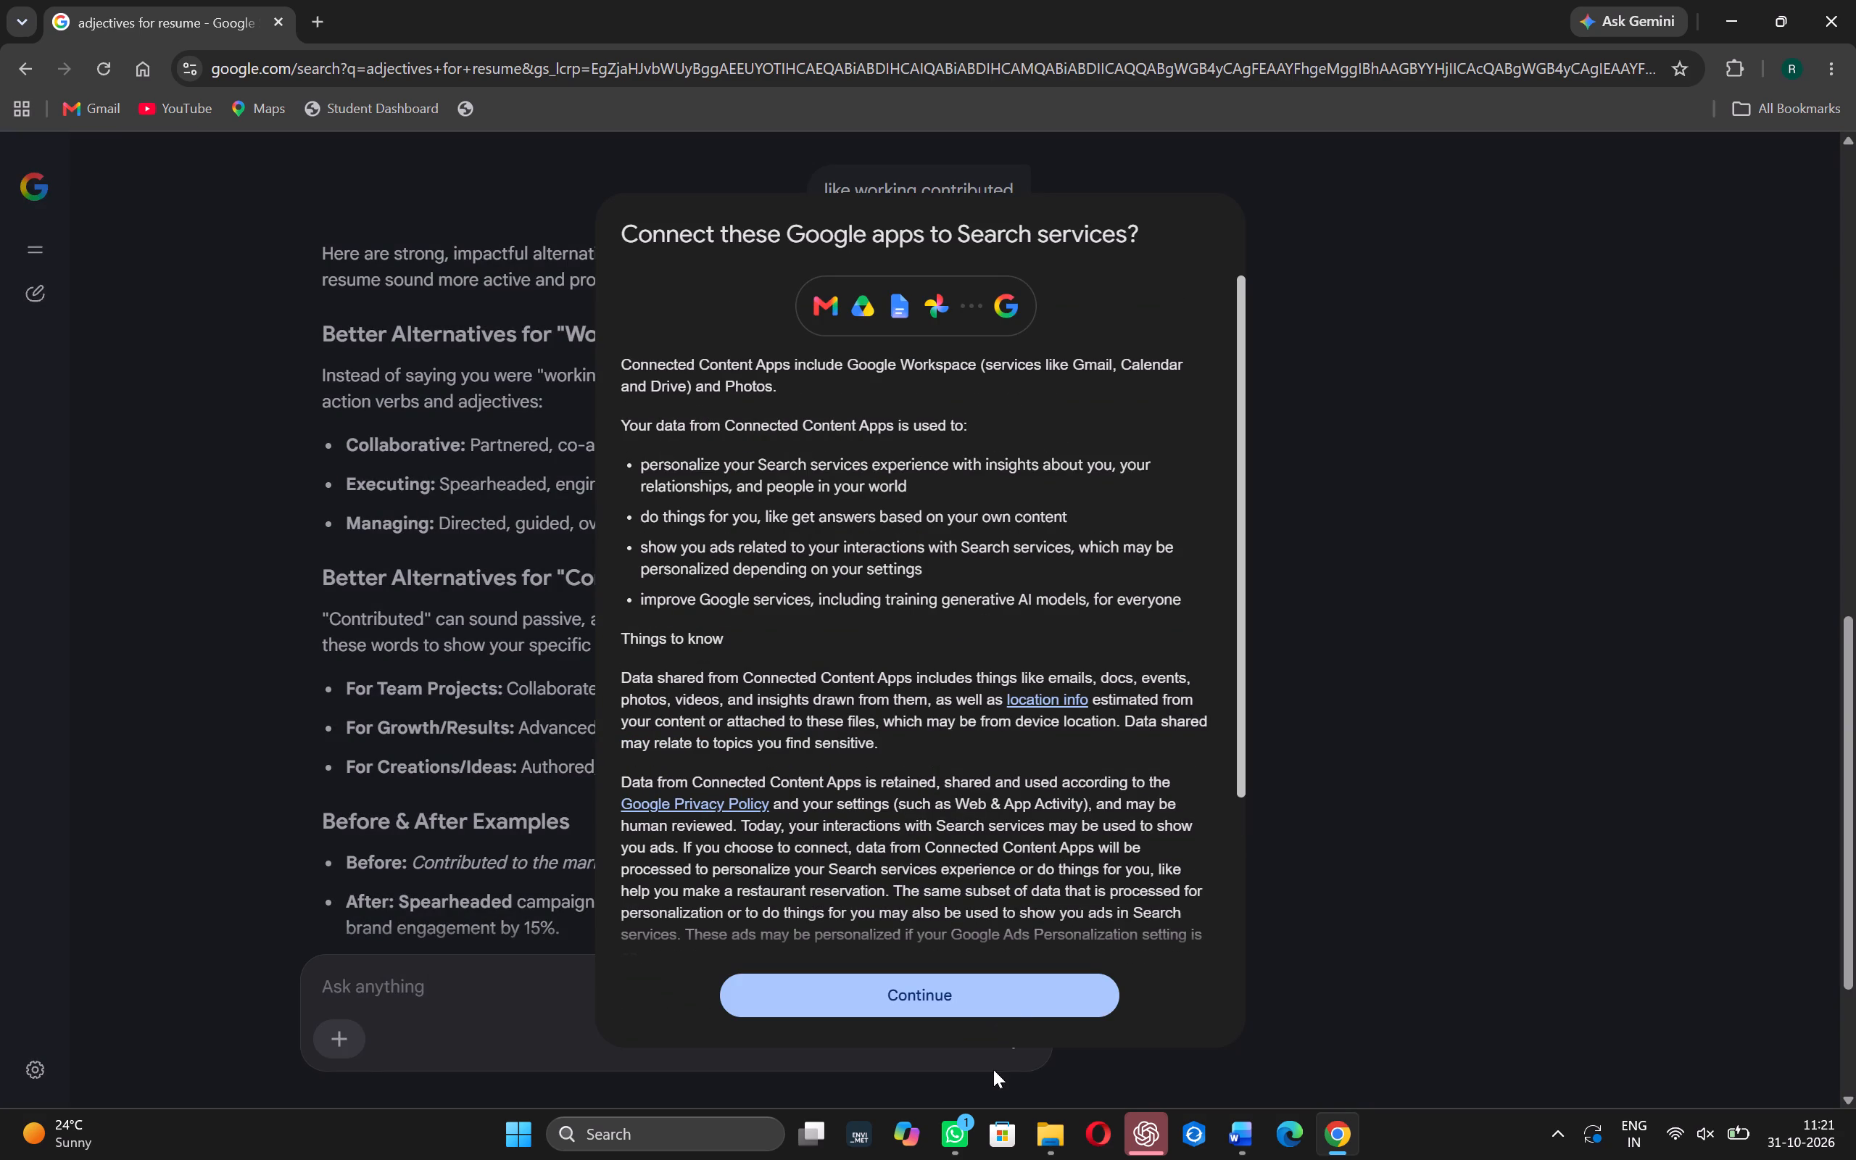
click(1423, 581)
click(935, 980)
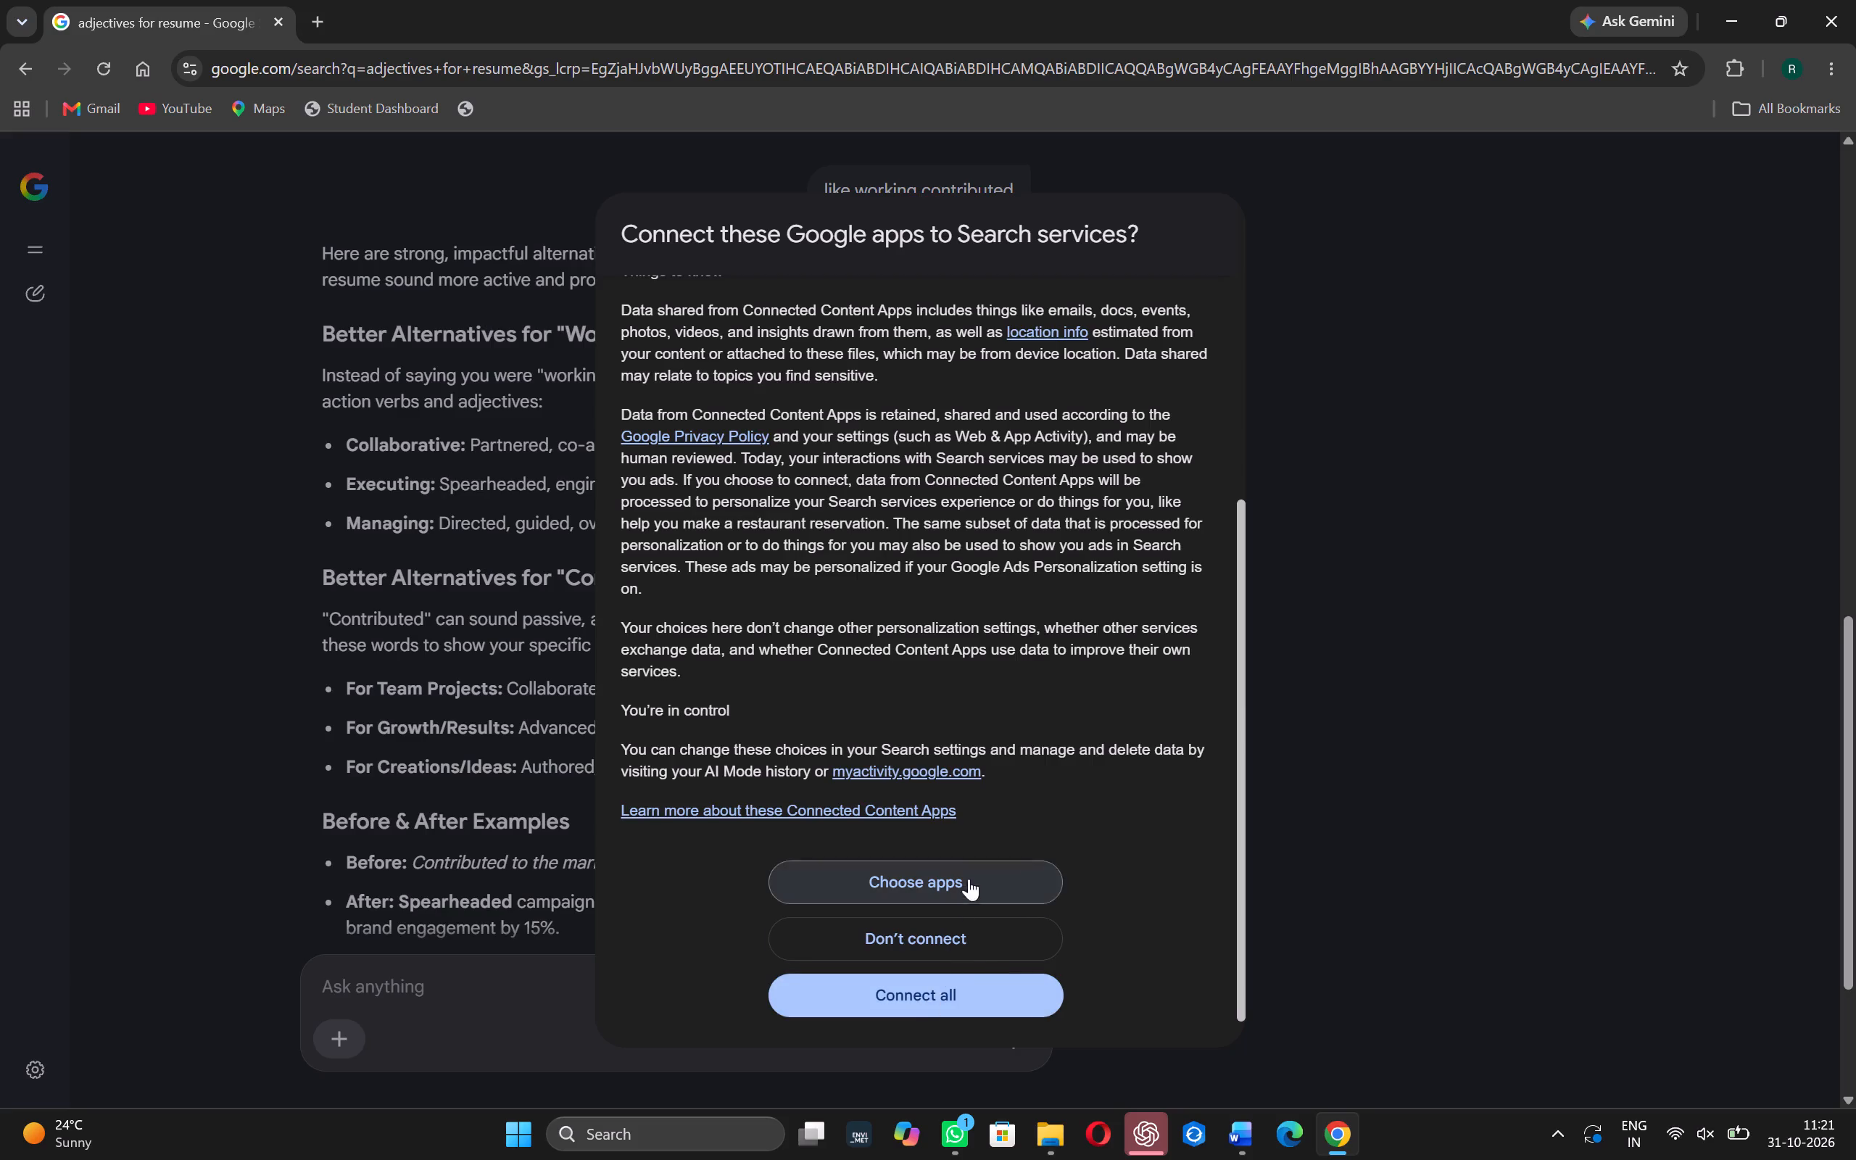
click(985, 997)
click(1385, 710)
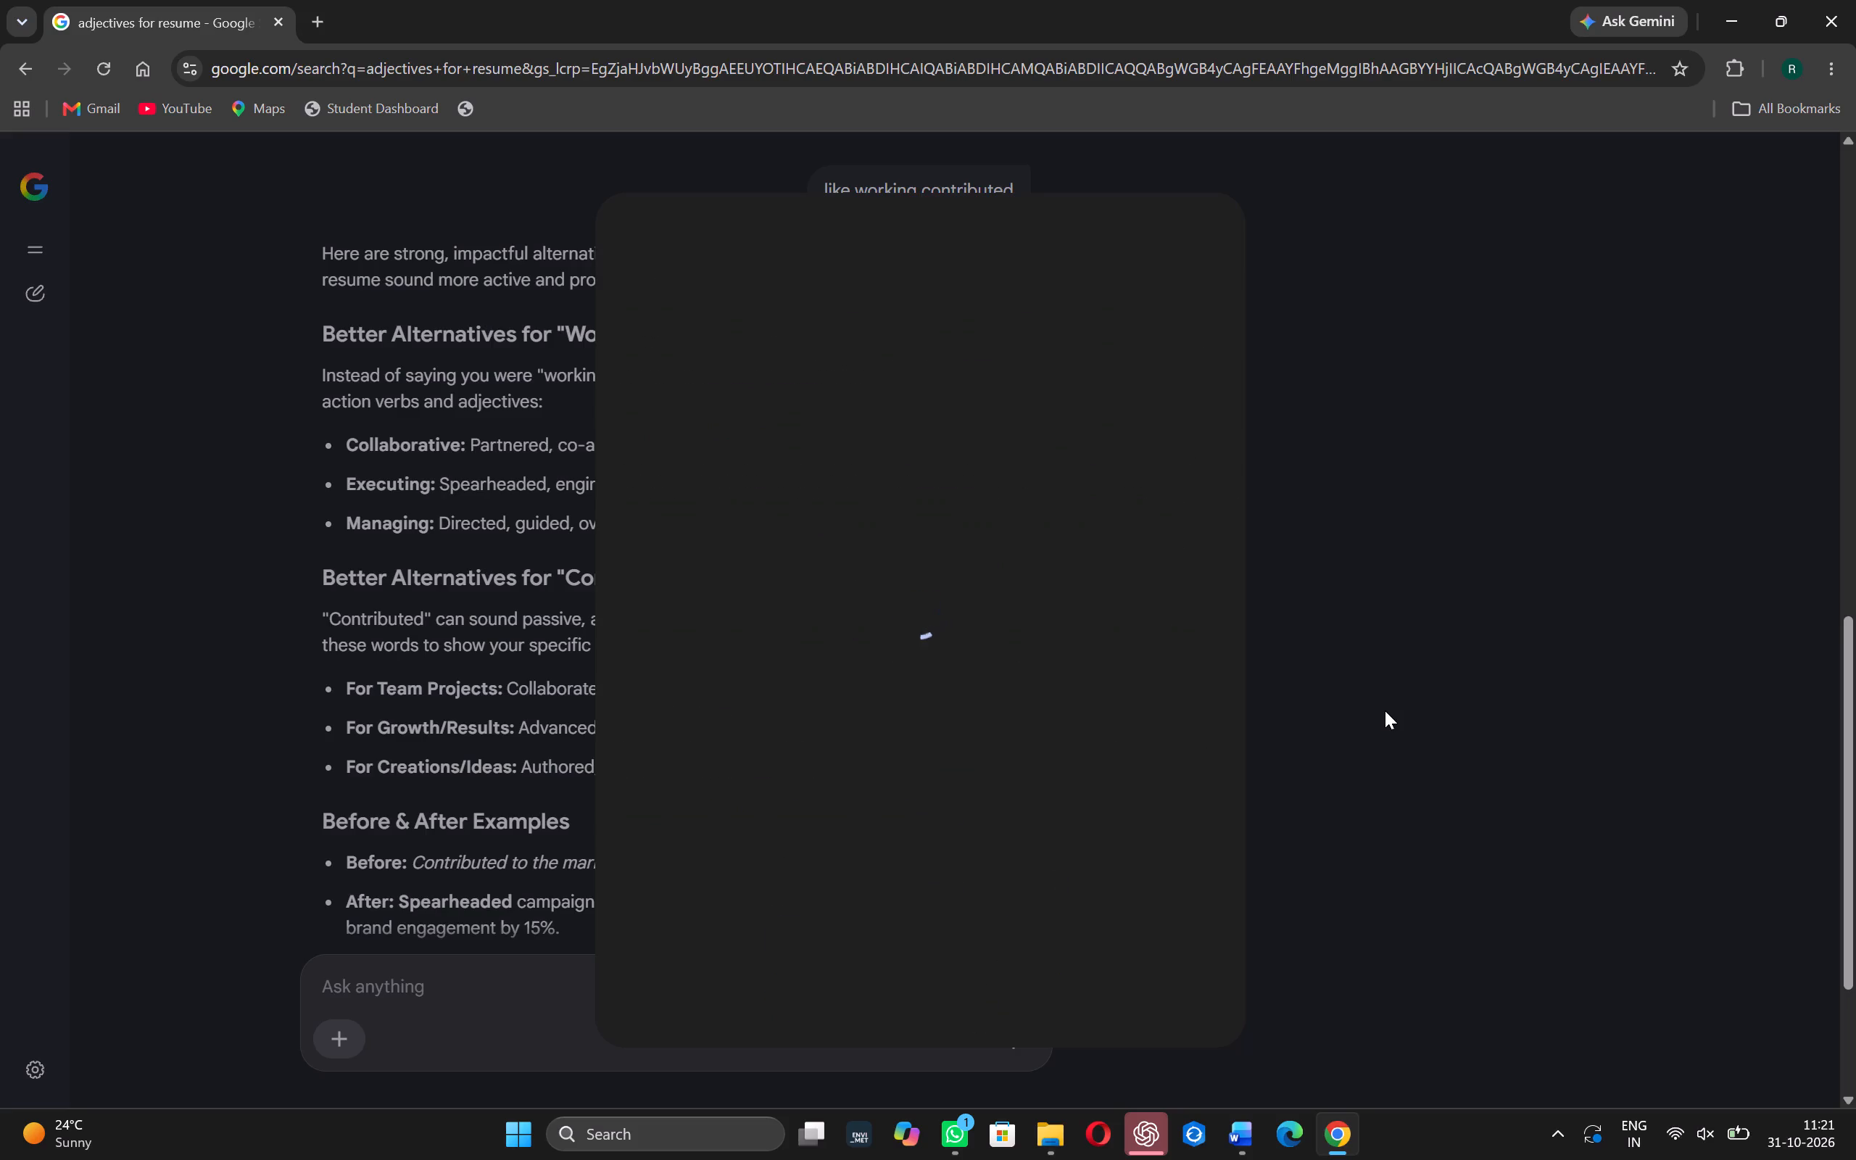
click(1134, 321)
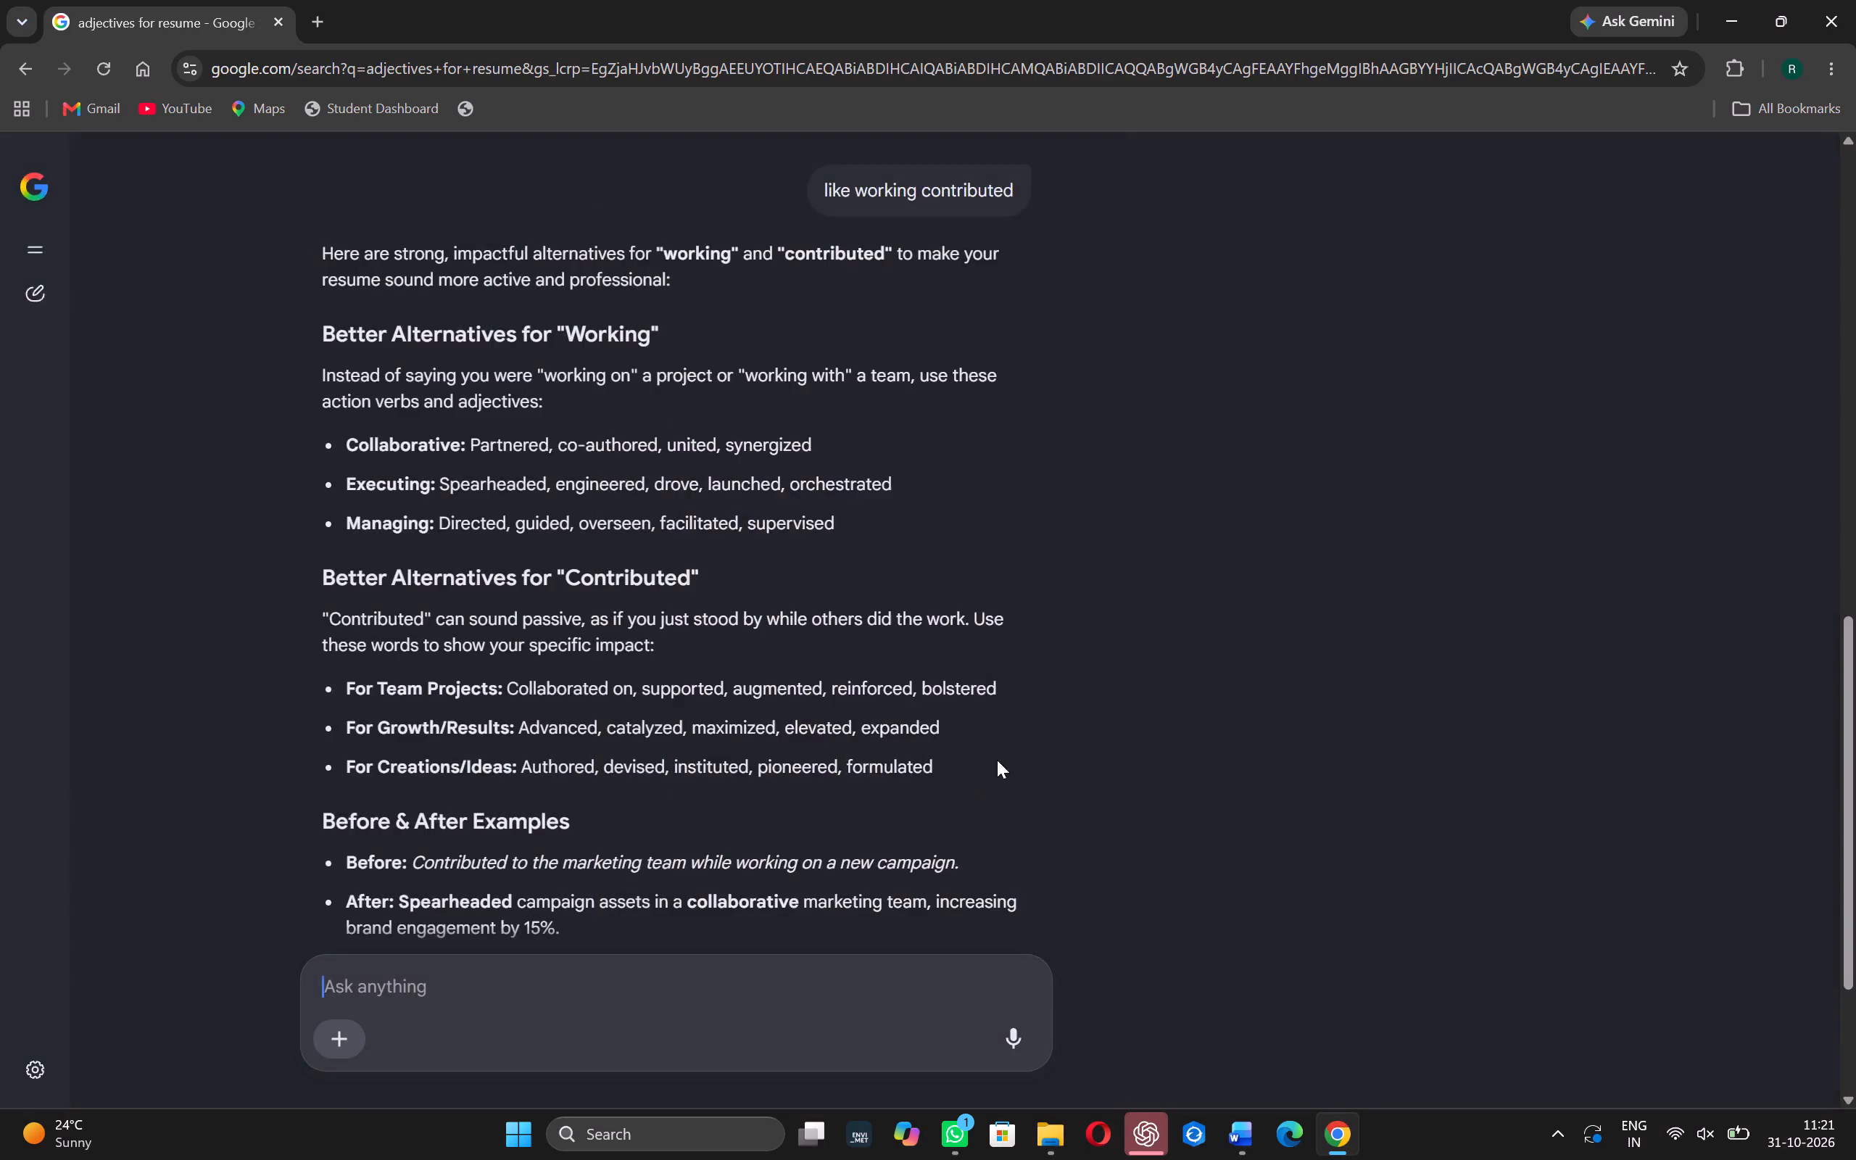
Look over the alternatives for "working" and "contributed", and ask the follow-up "list of words".
scroll(1259, 556, down, 2)
click(689, 978)
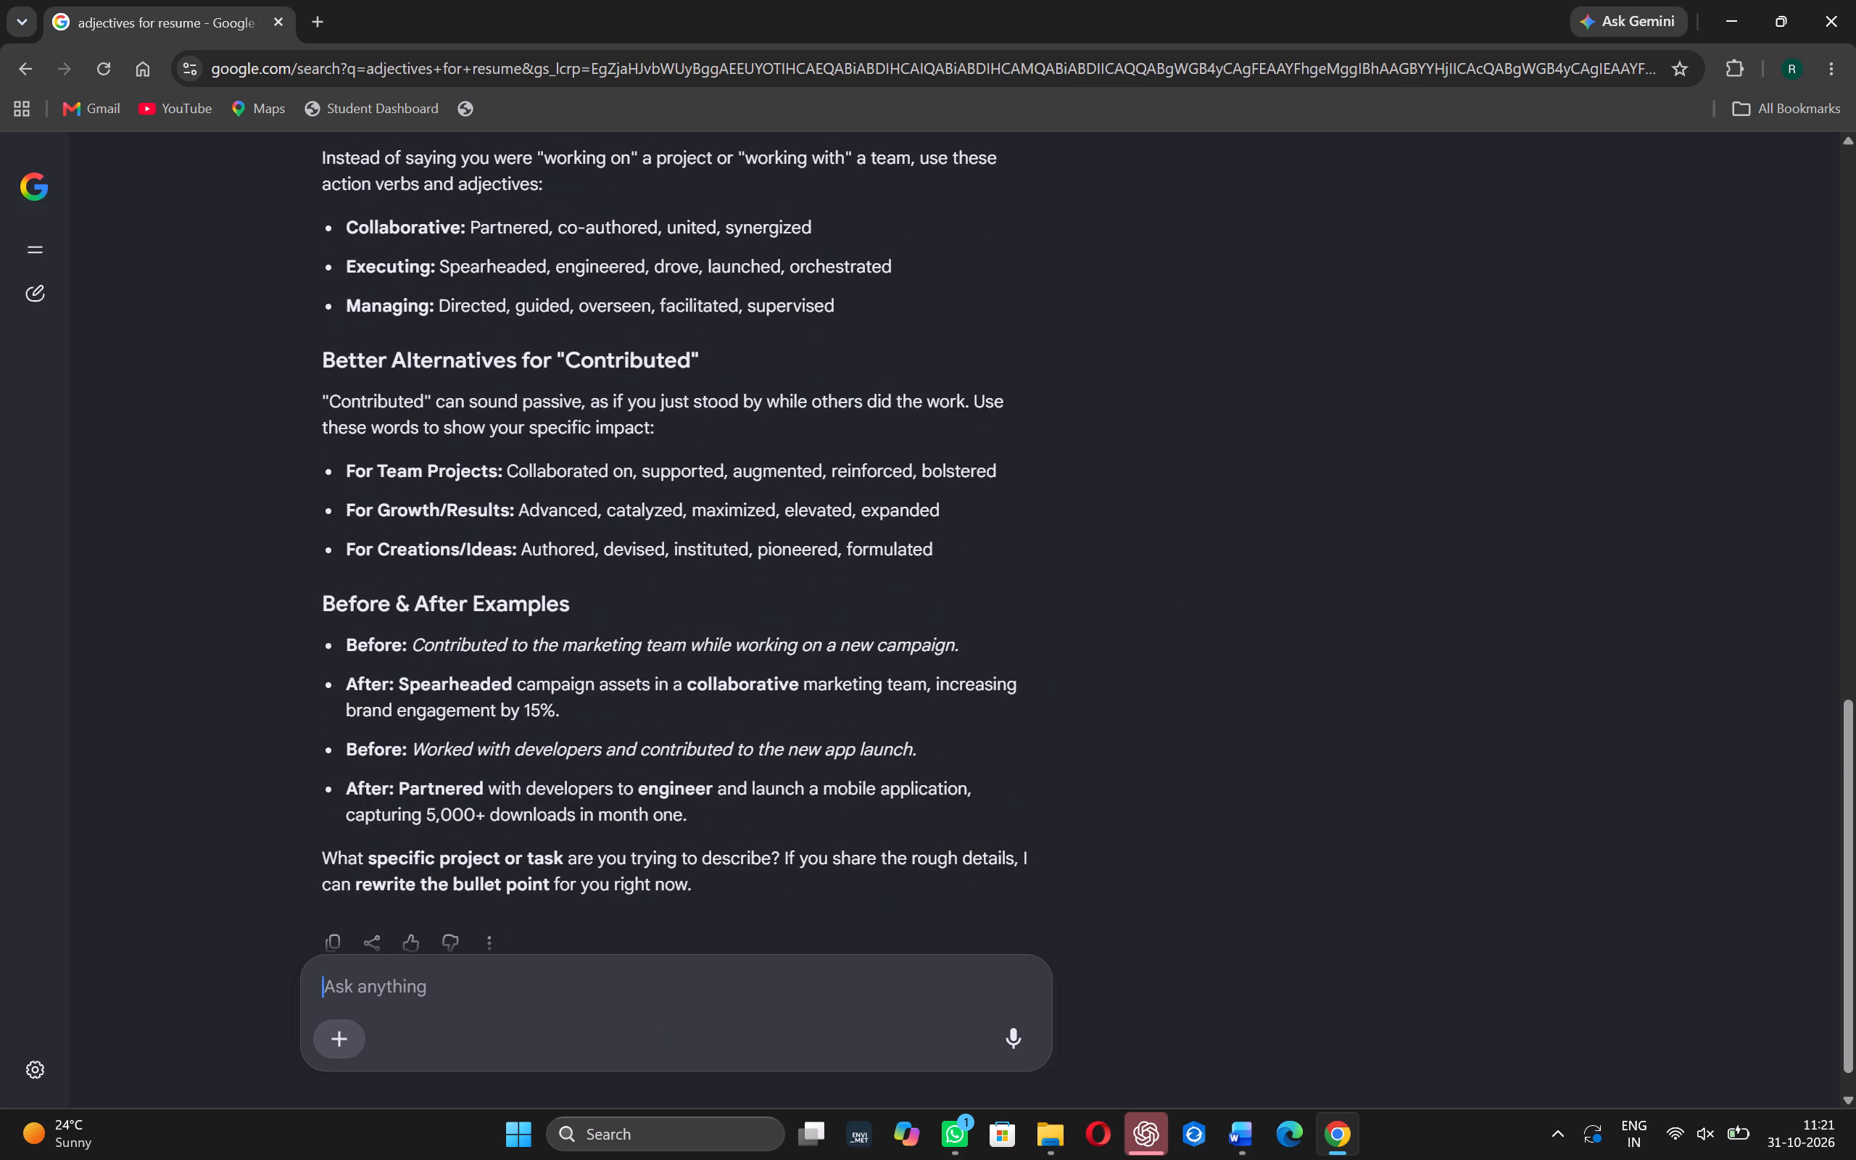
text(list)
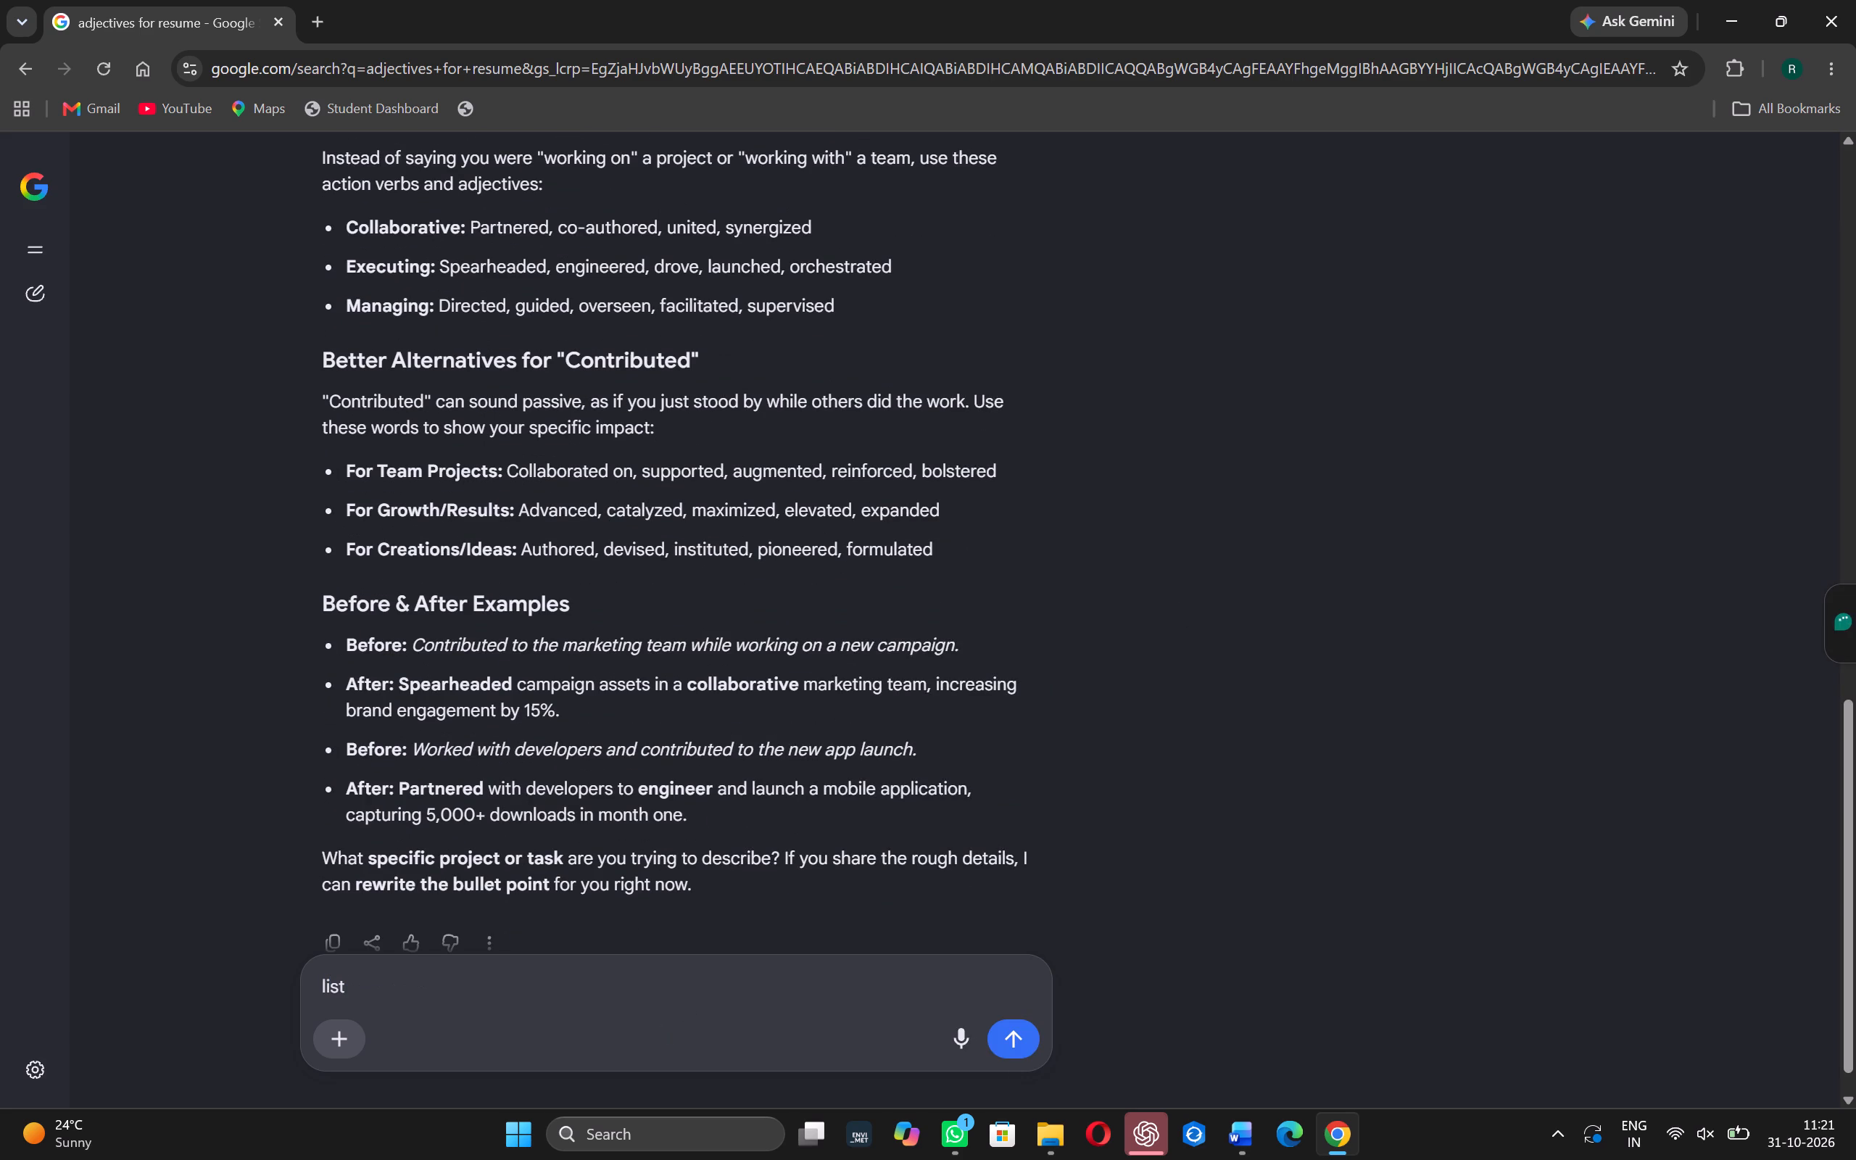
key(space)
text(of words)
key(Return)
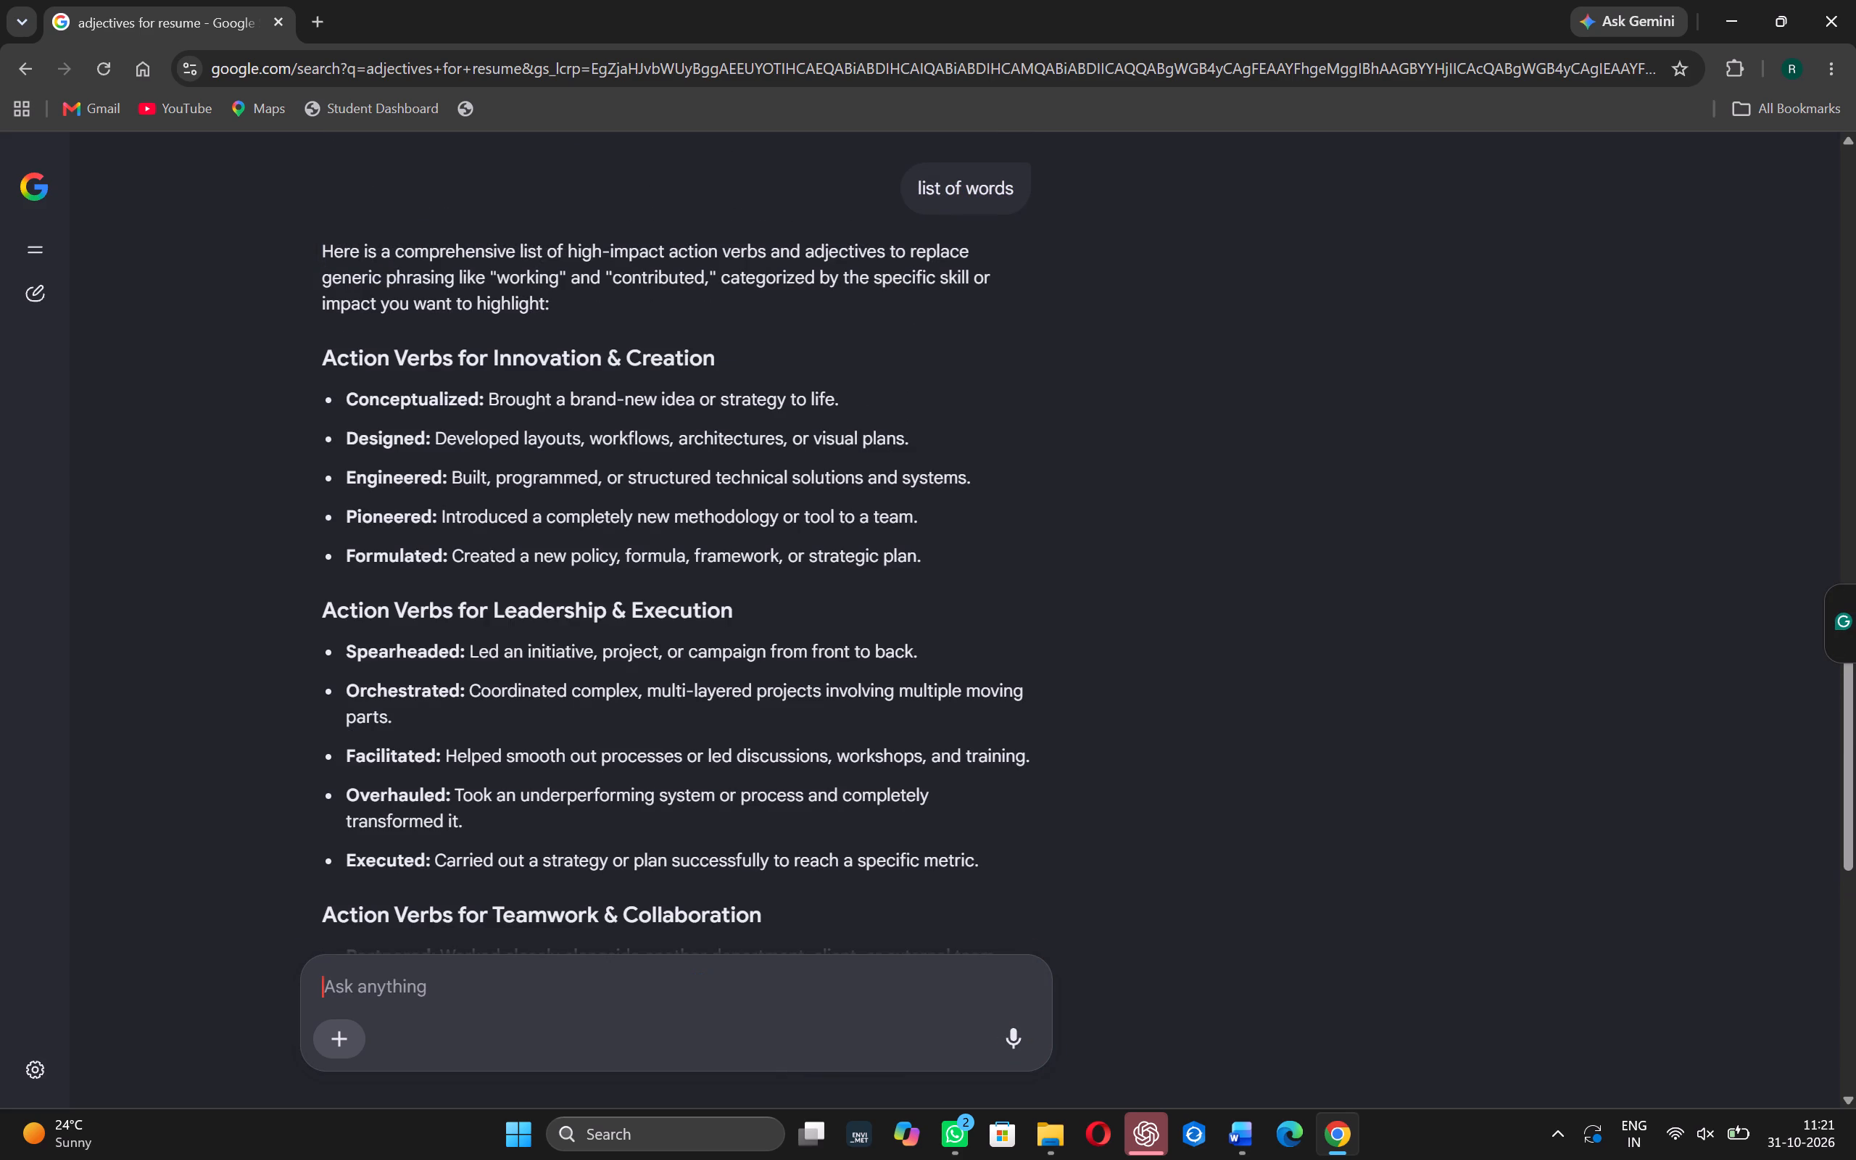
Examine the suggested action verbs and descriptive adjectives, checking back against the internship bullets in the resume.
scroll(585, 714, down, 4)
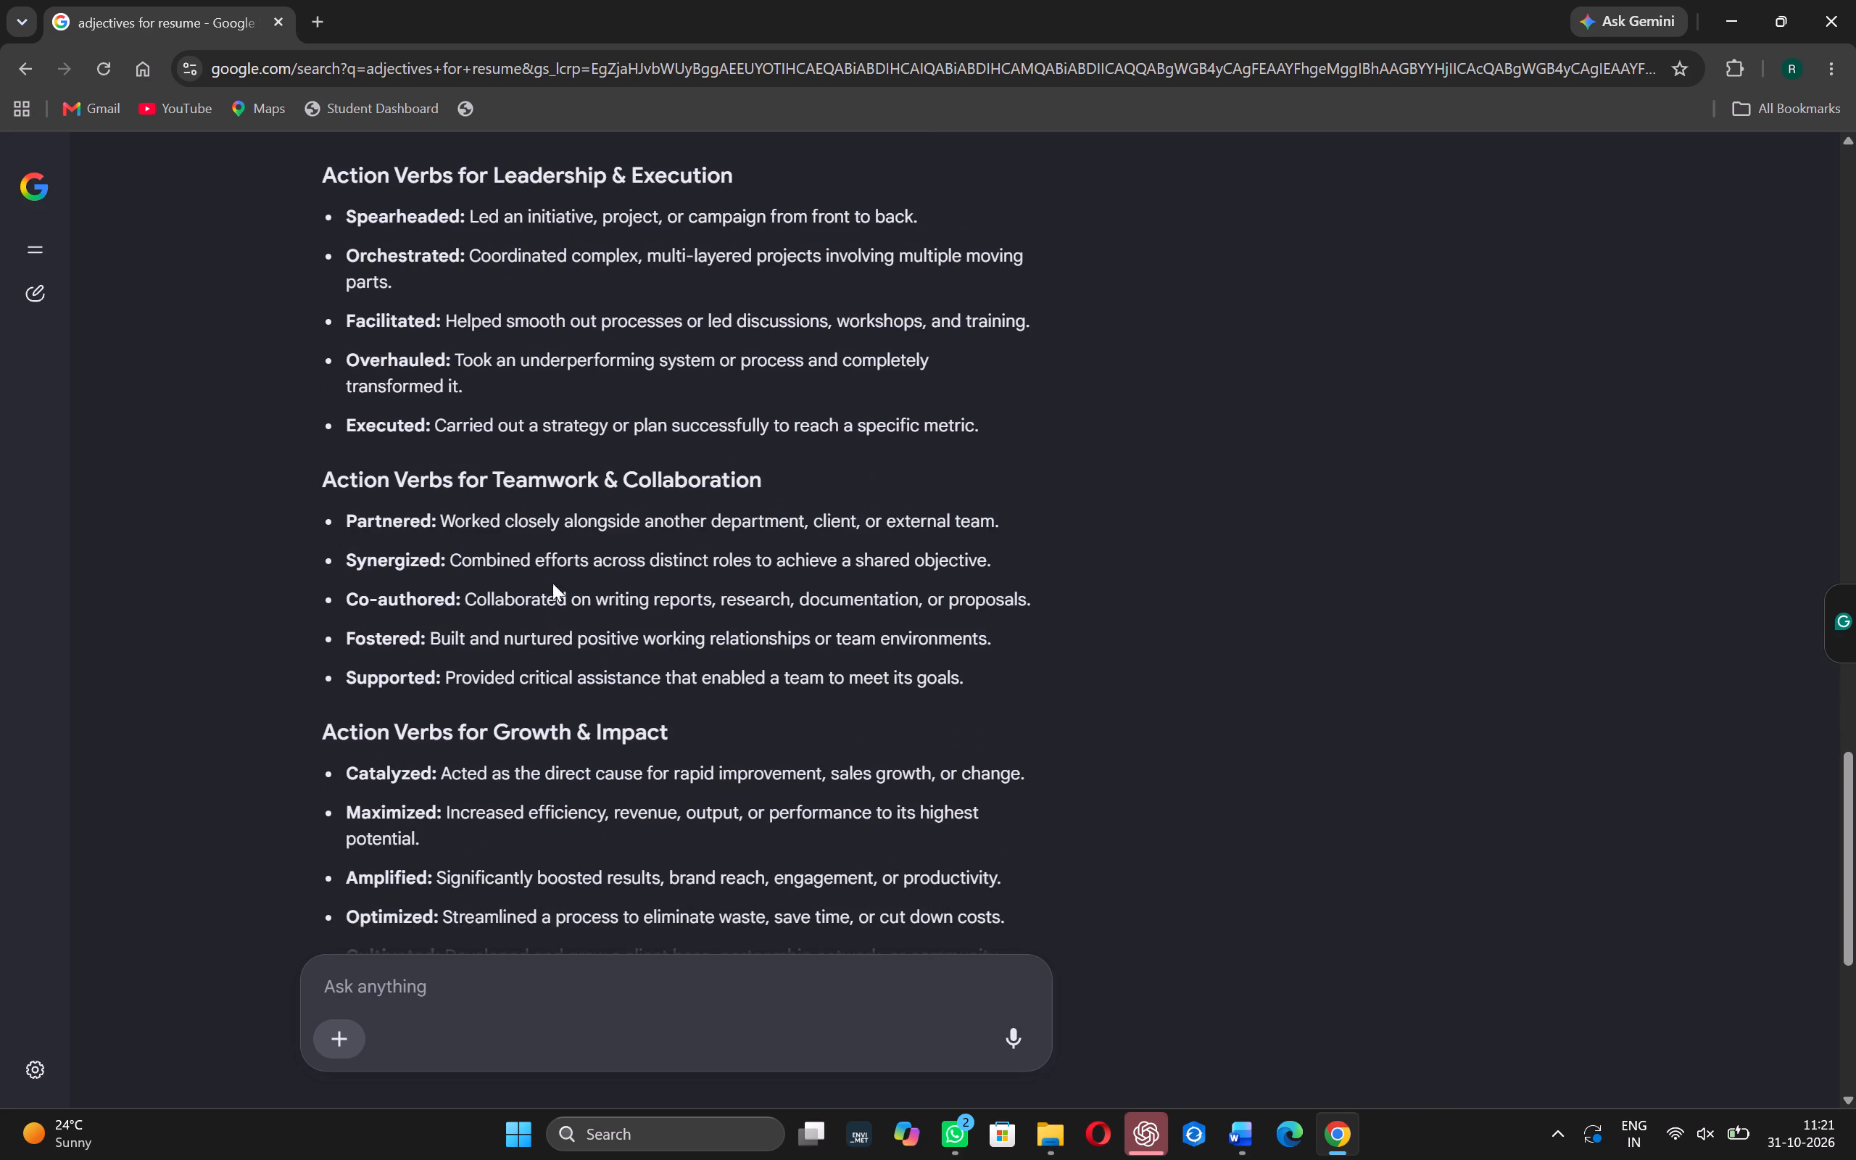
scroll(549, 571, down, 1)
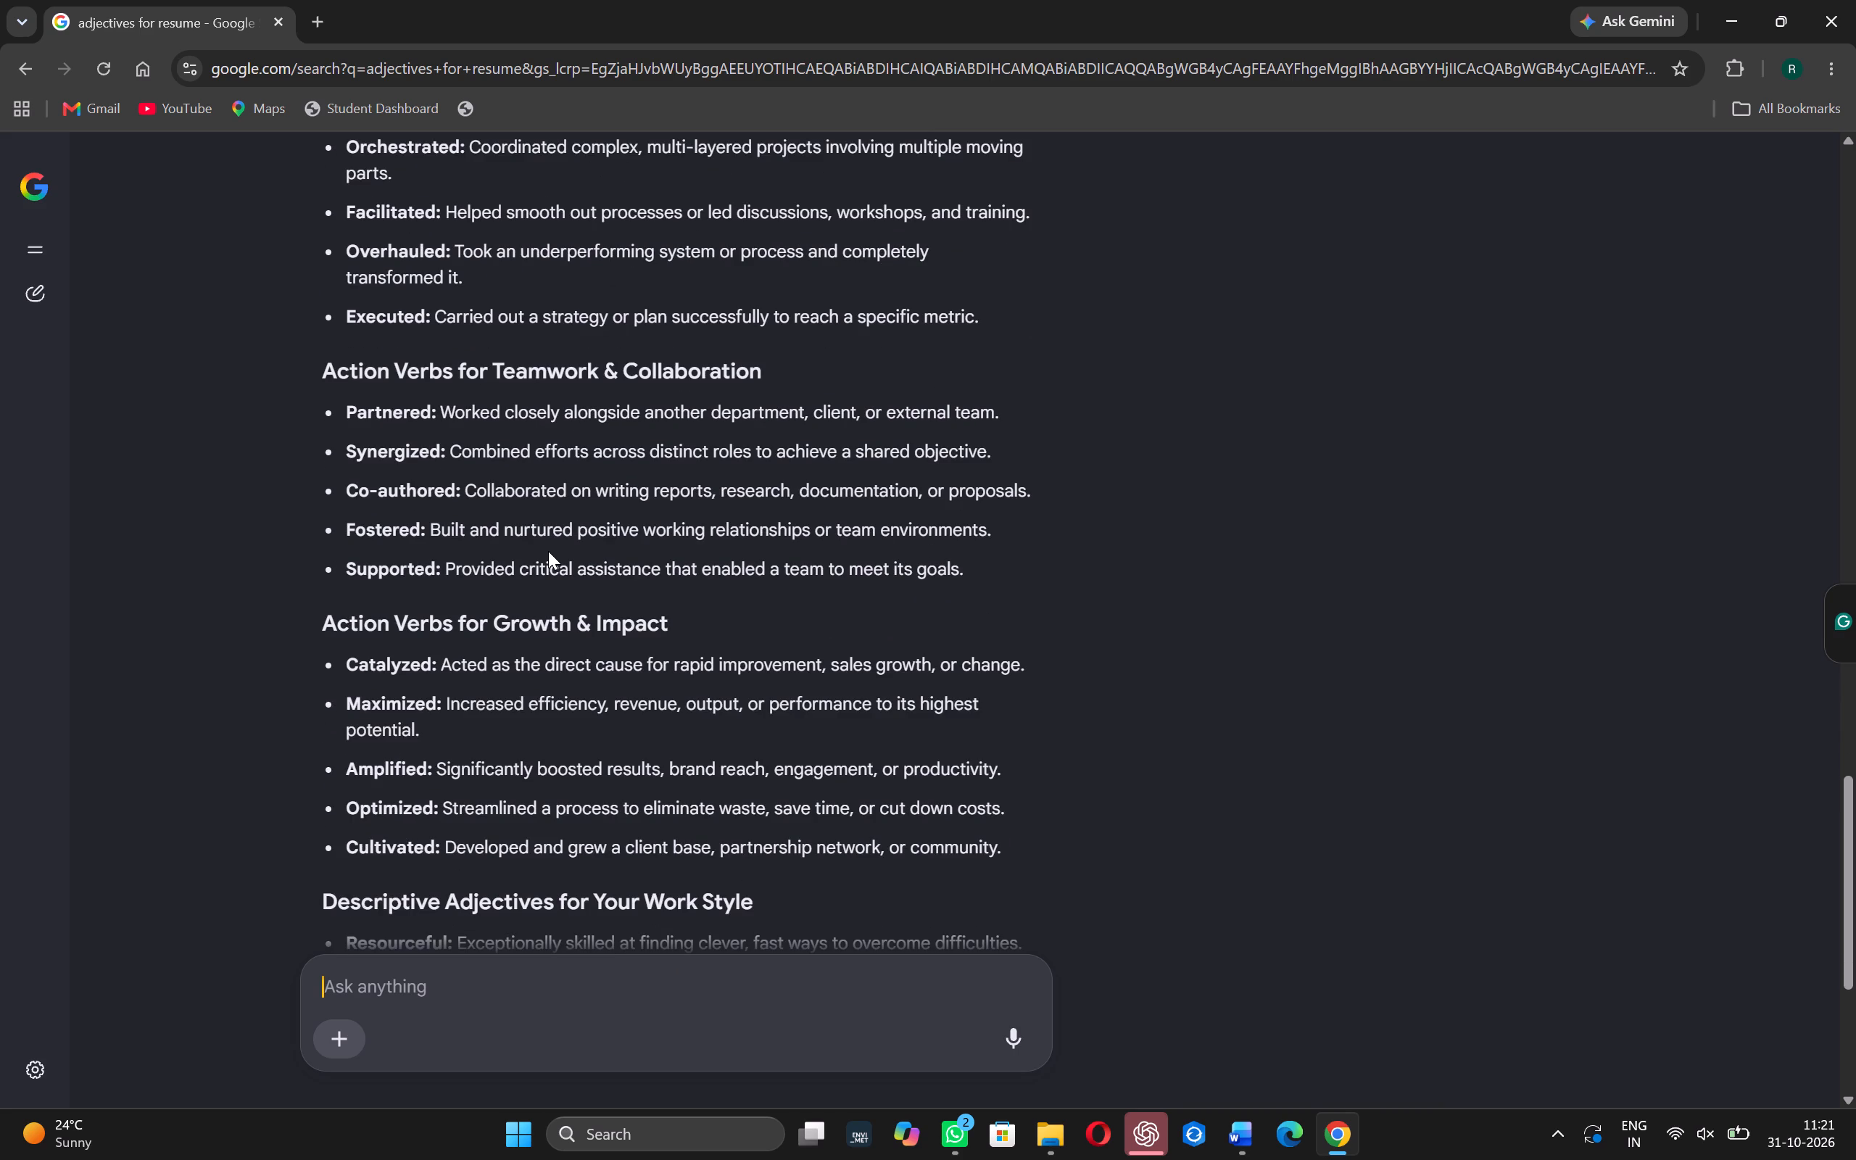
scroll(548, 551, up, 4)
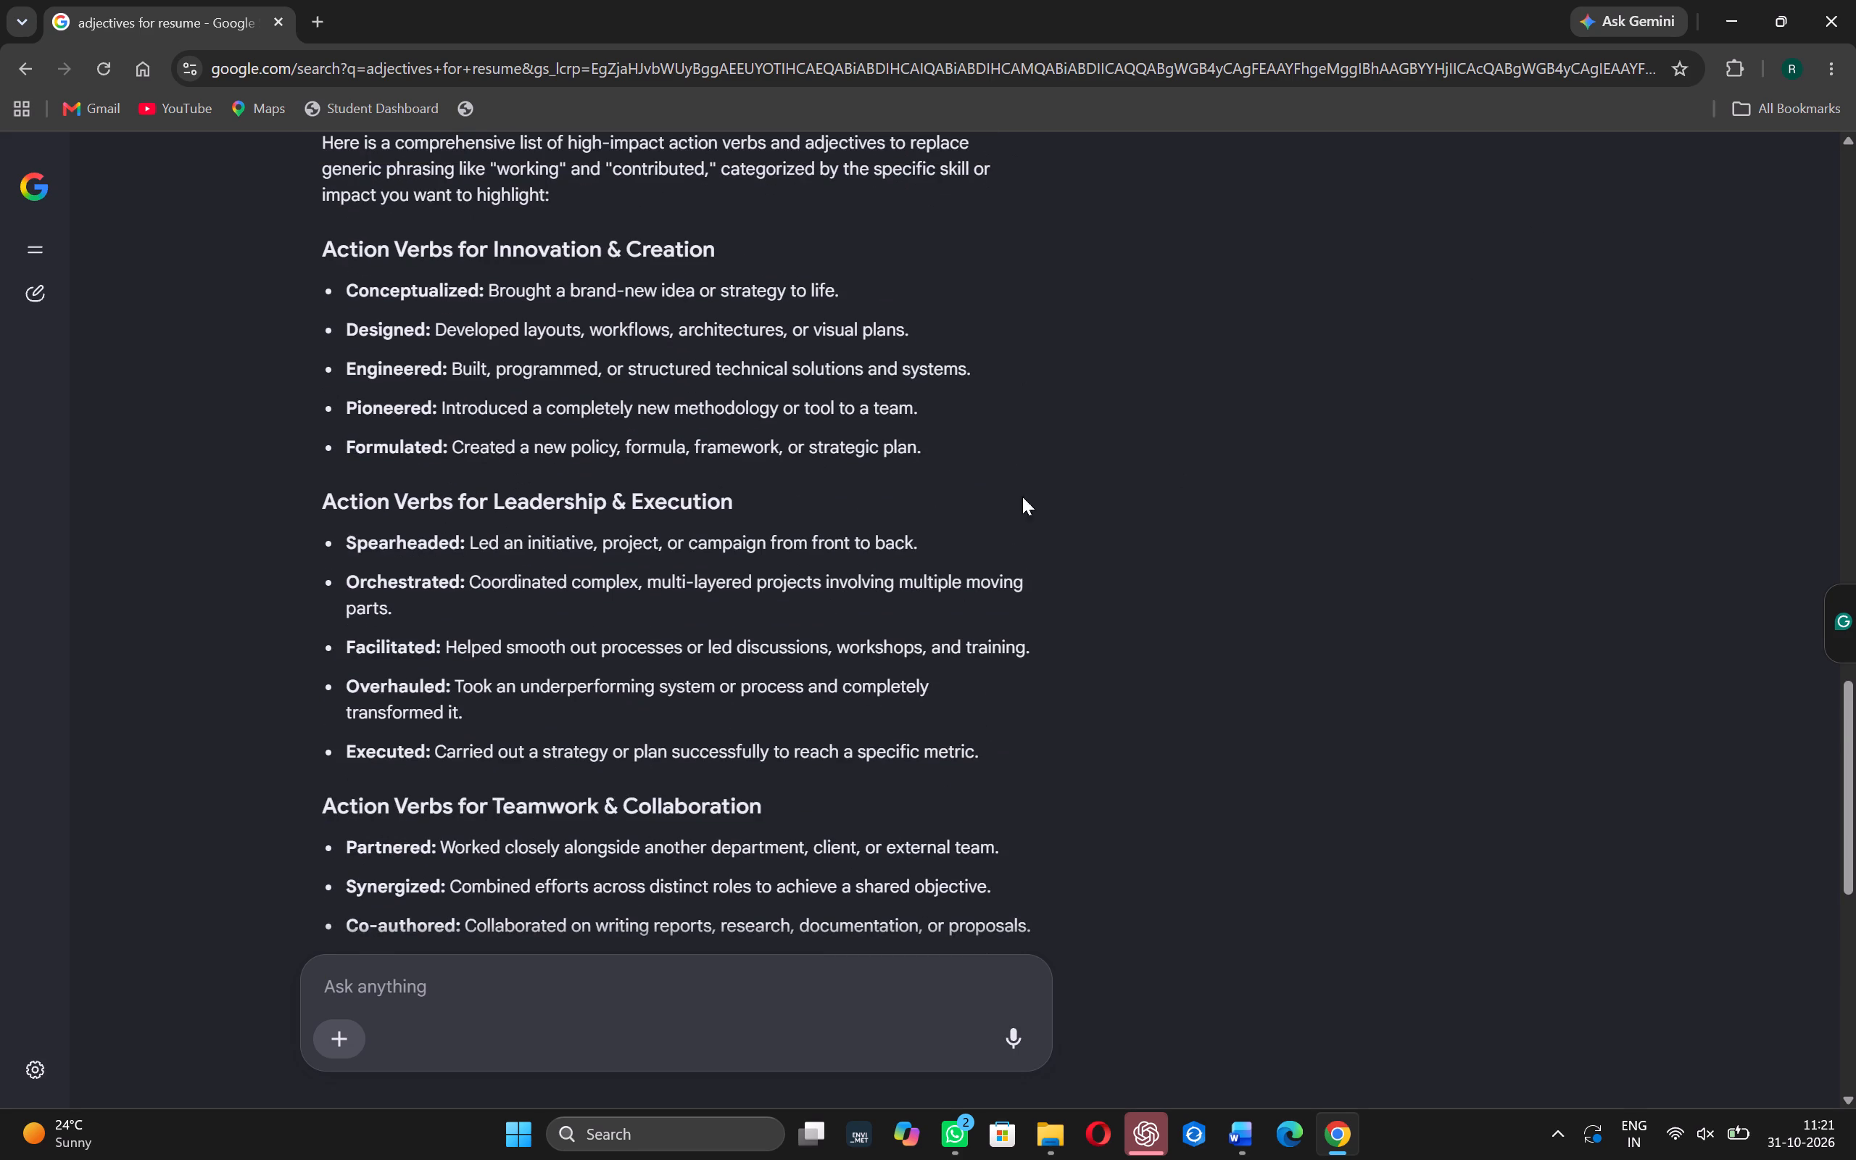
scroll(729, 507, down, 2)
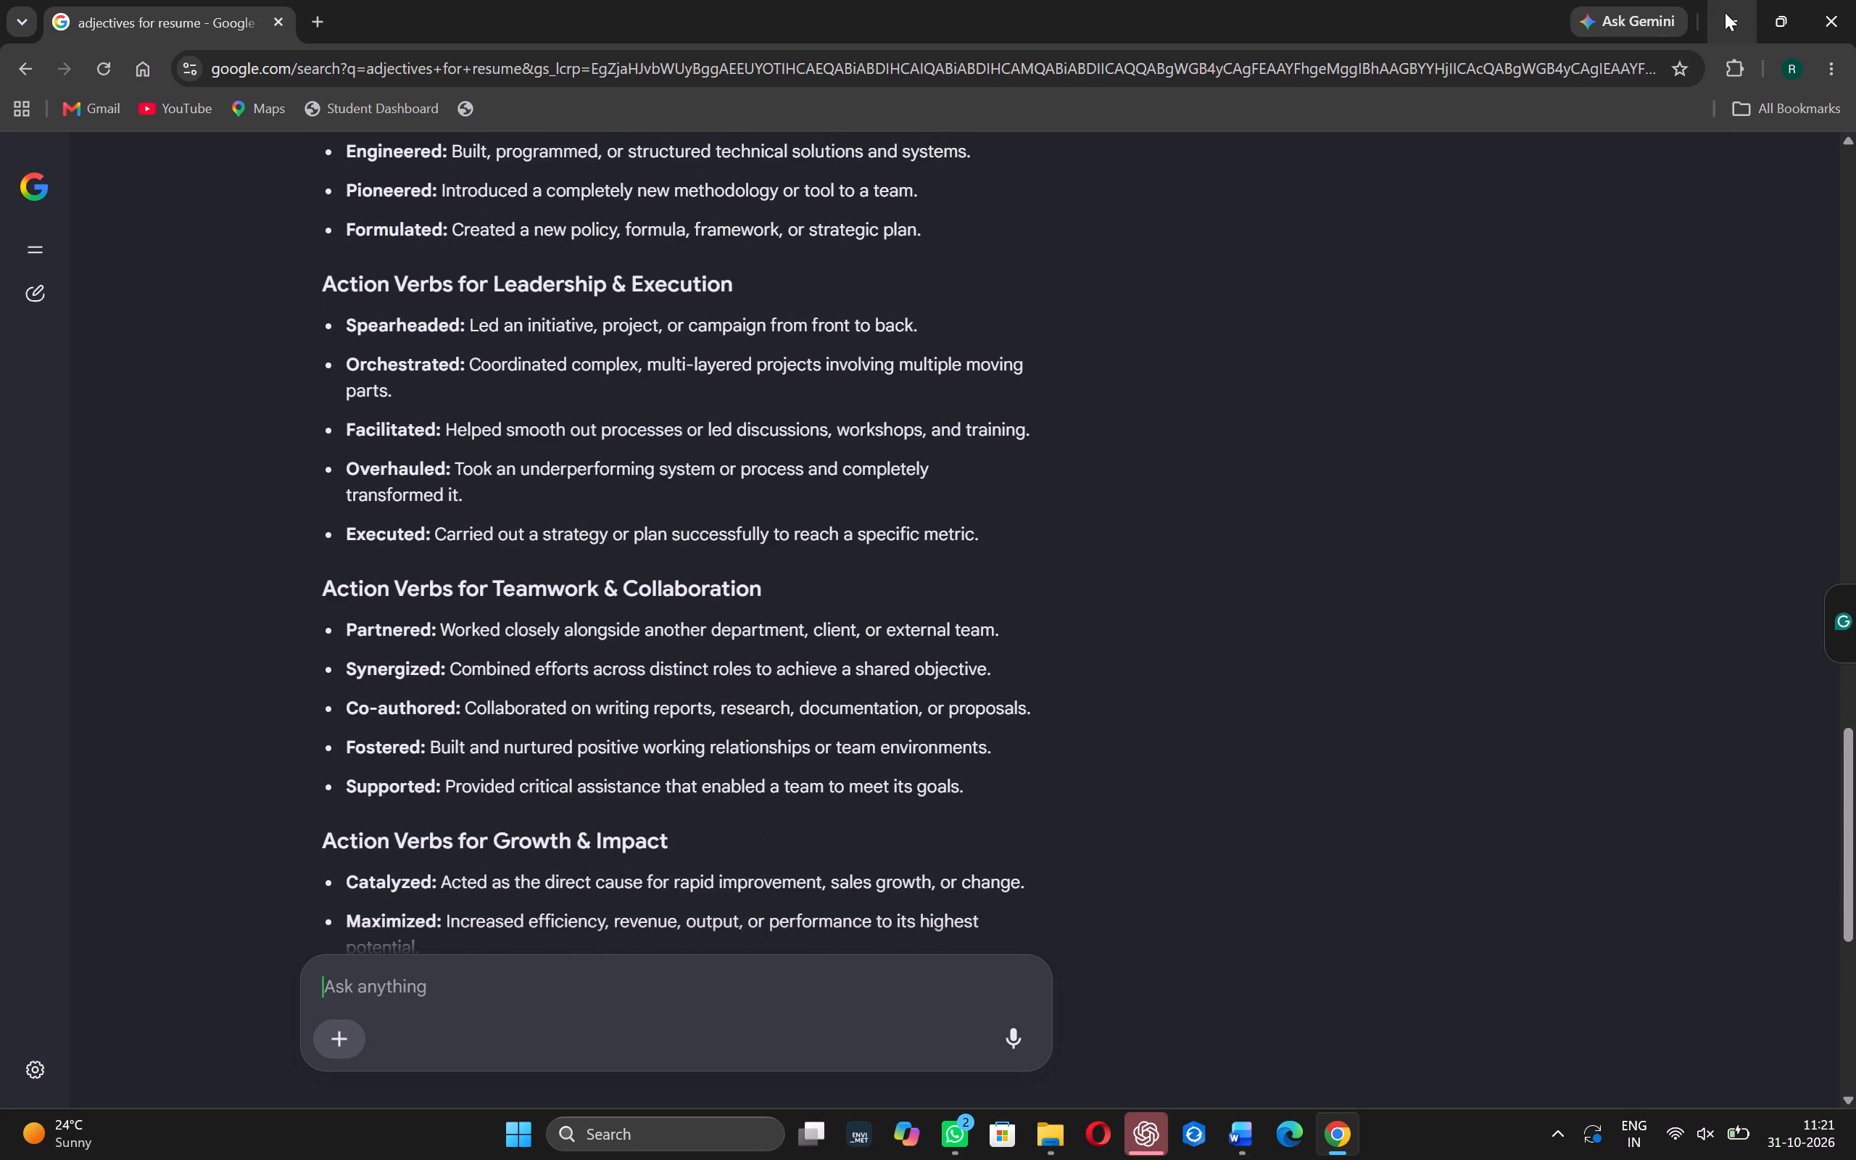
click(1725, 12)
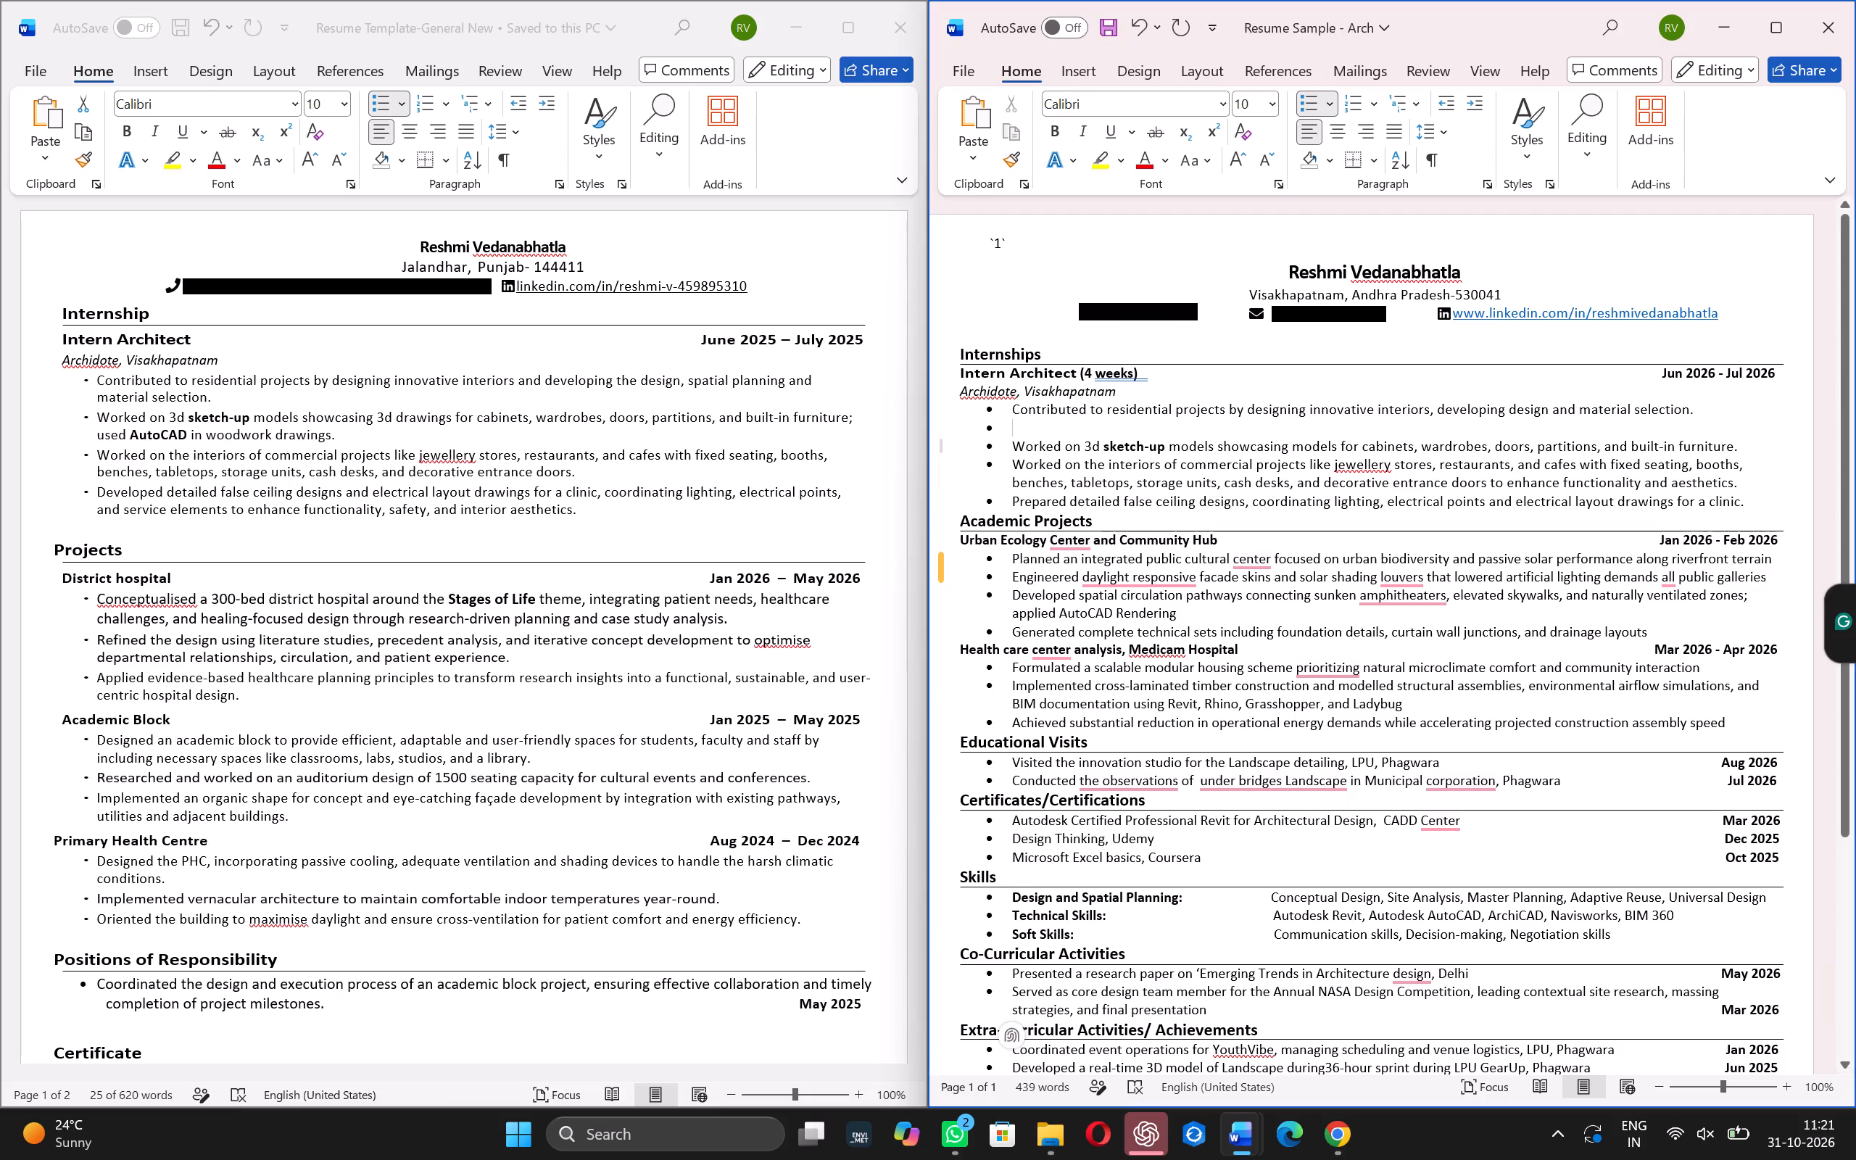
click(1330, 1154)
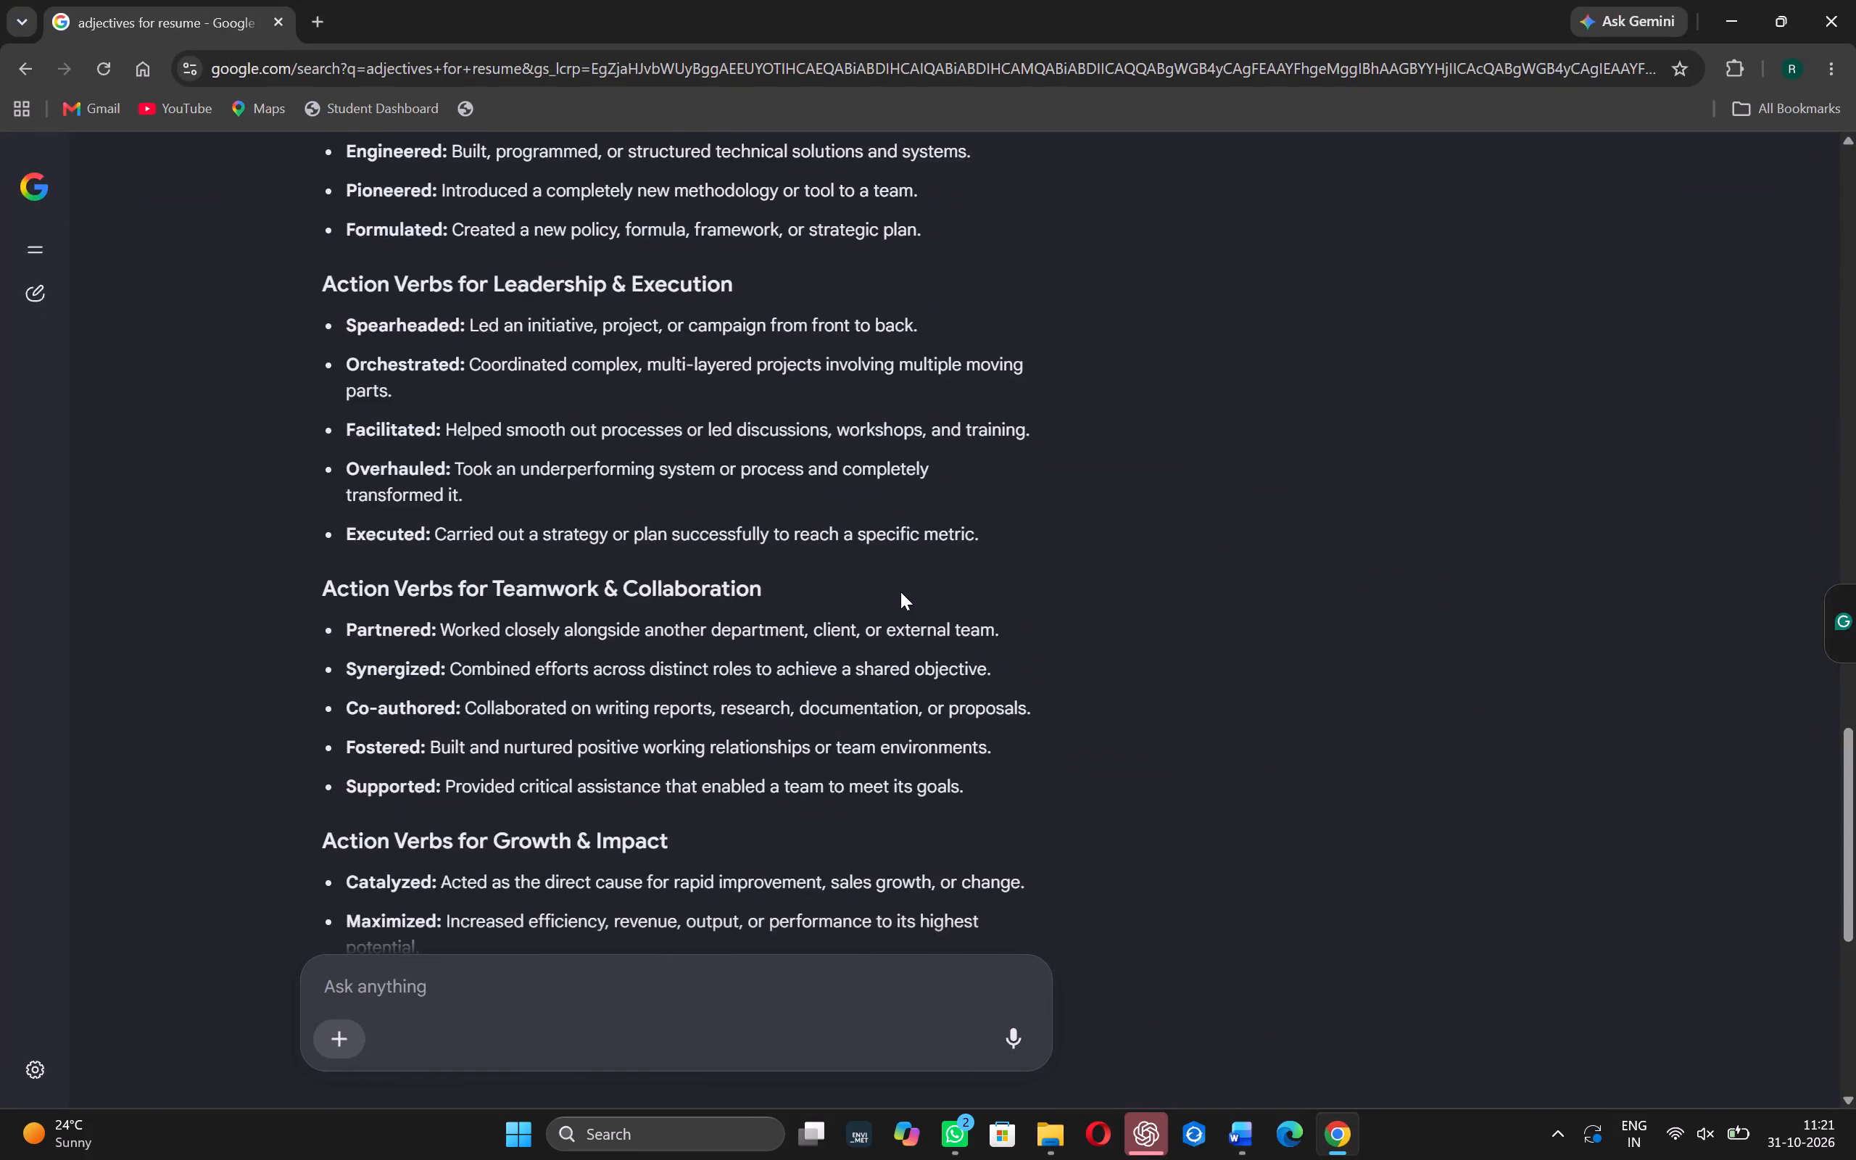
scroll(898, 599, down, 12)
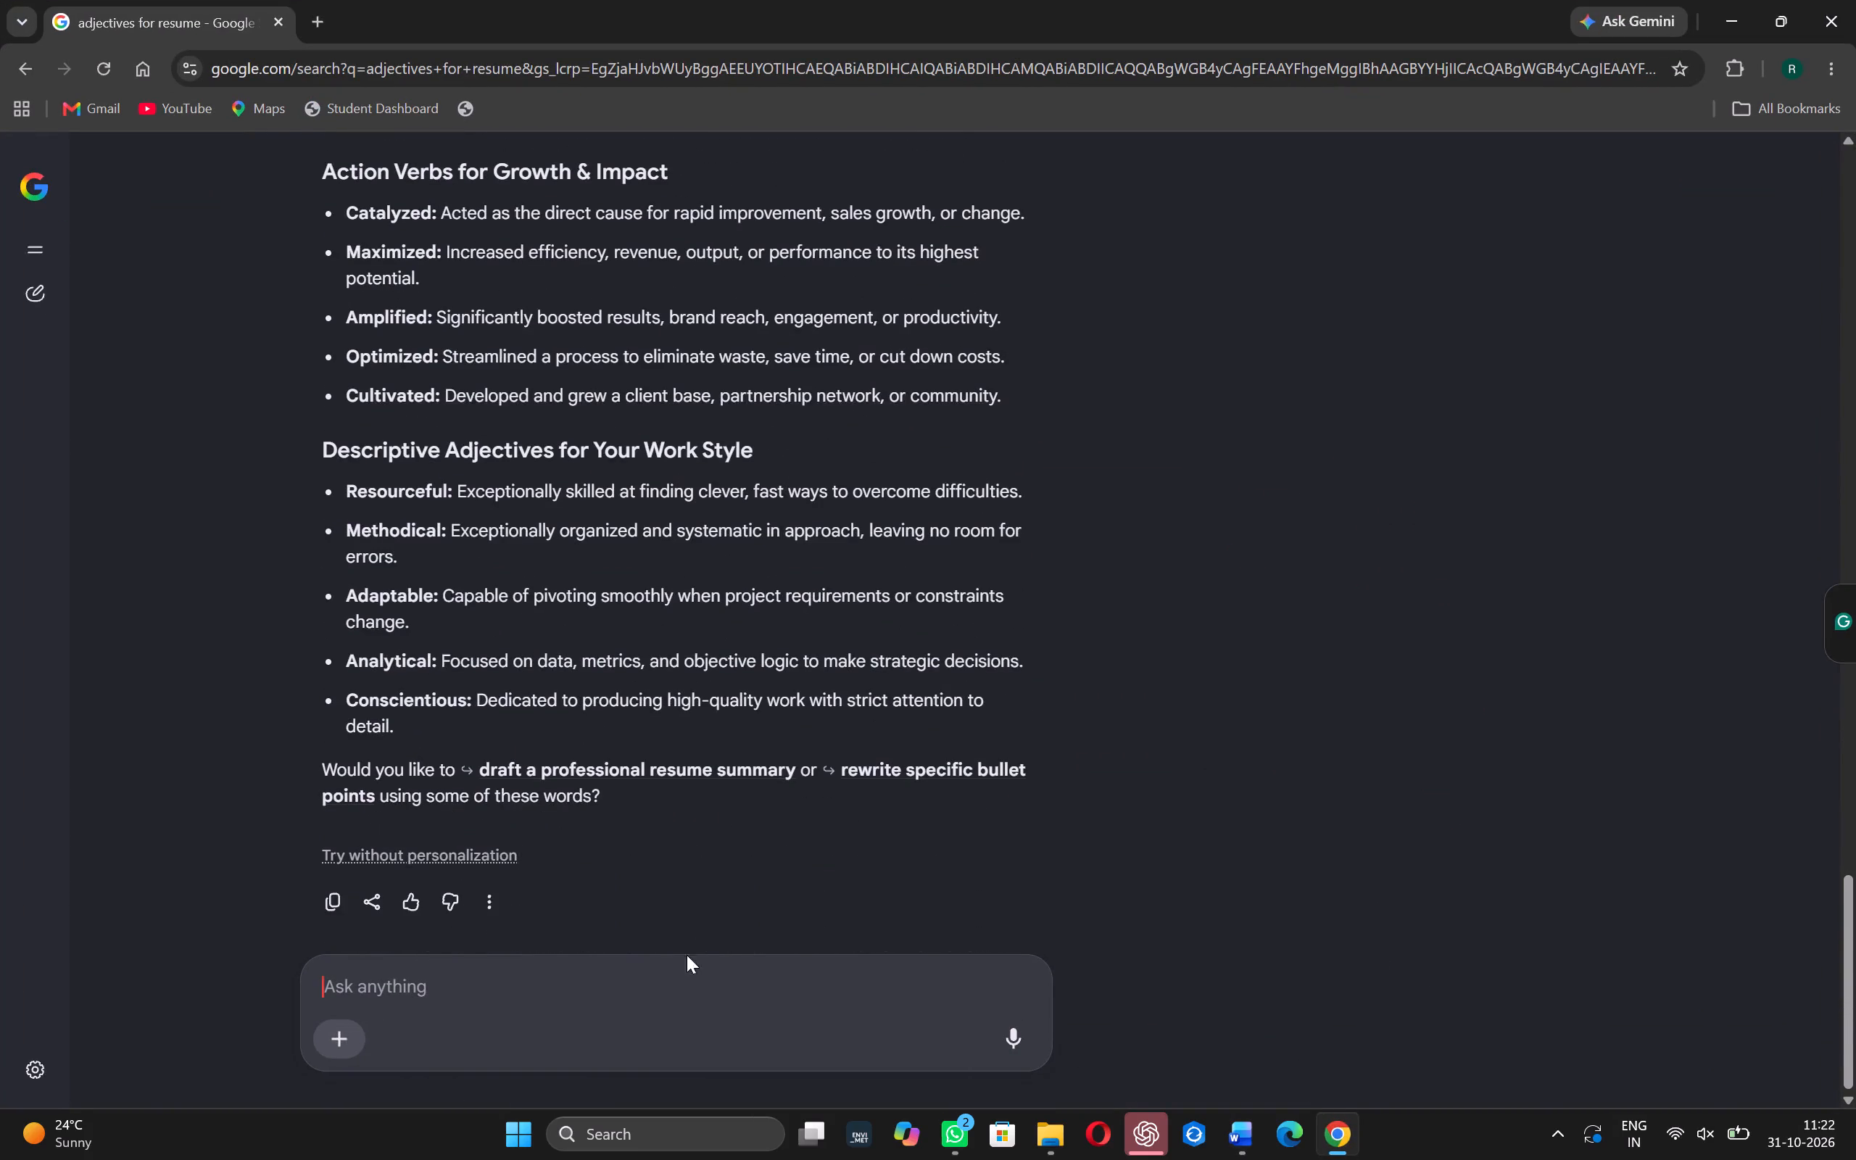
click(669, 988)
text(simpler wor)
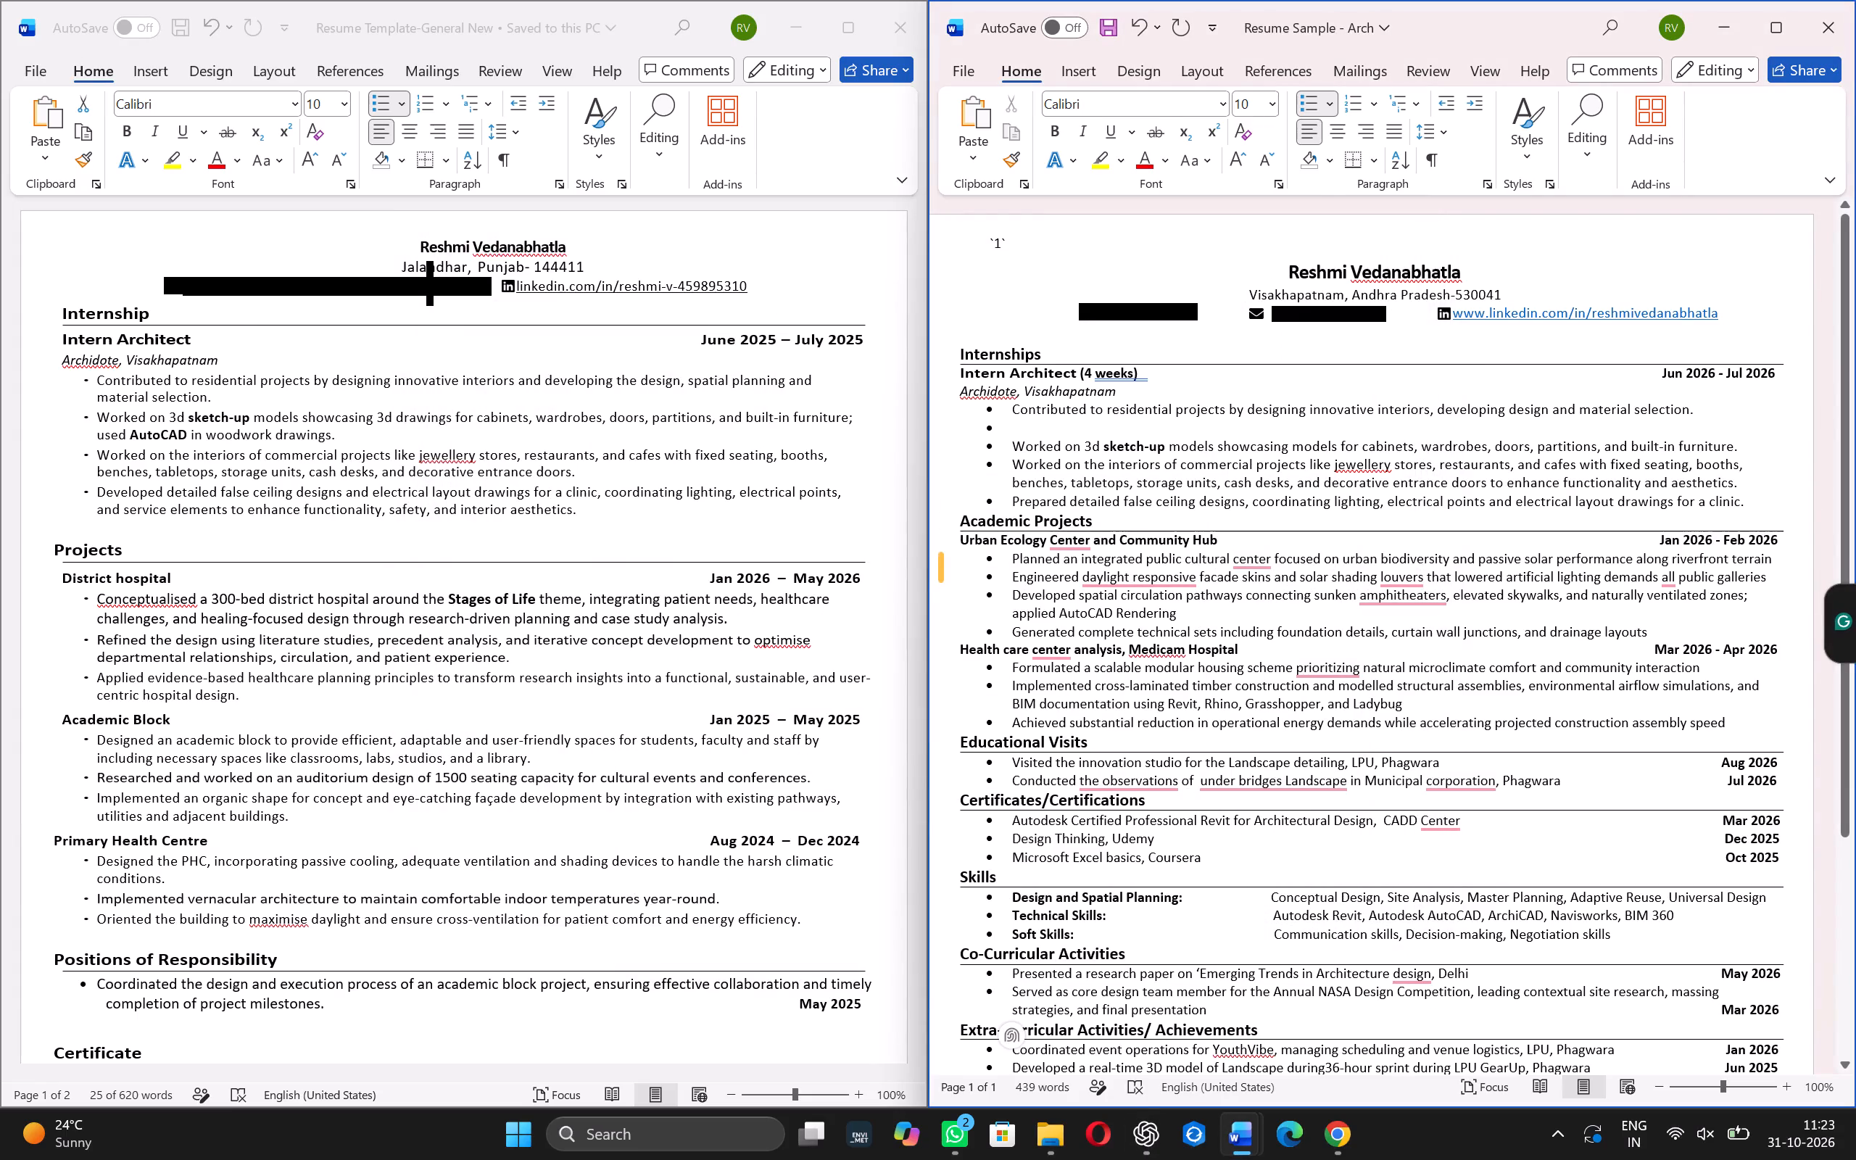
text(drafted)
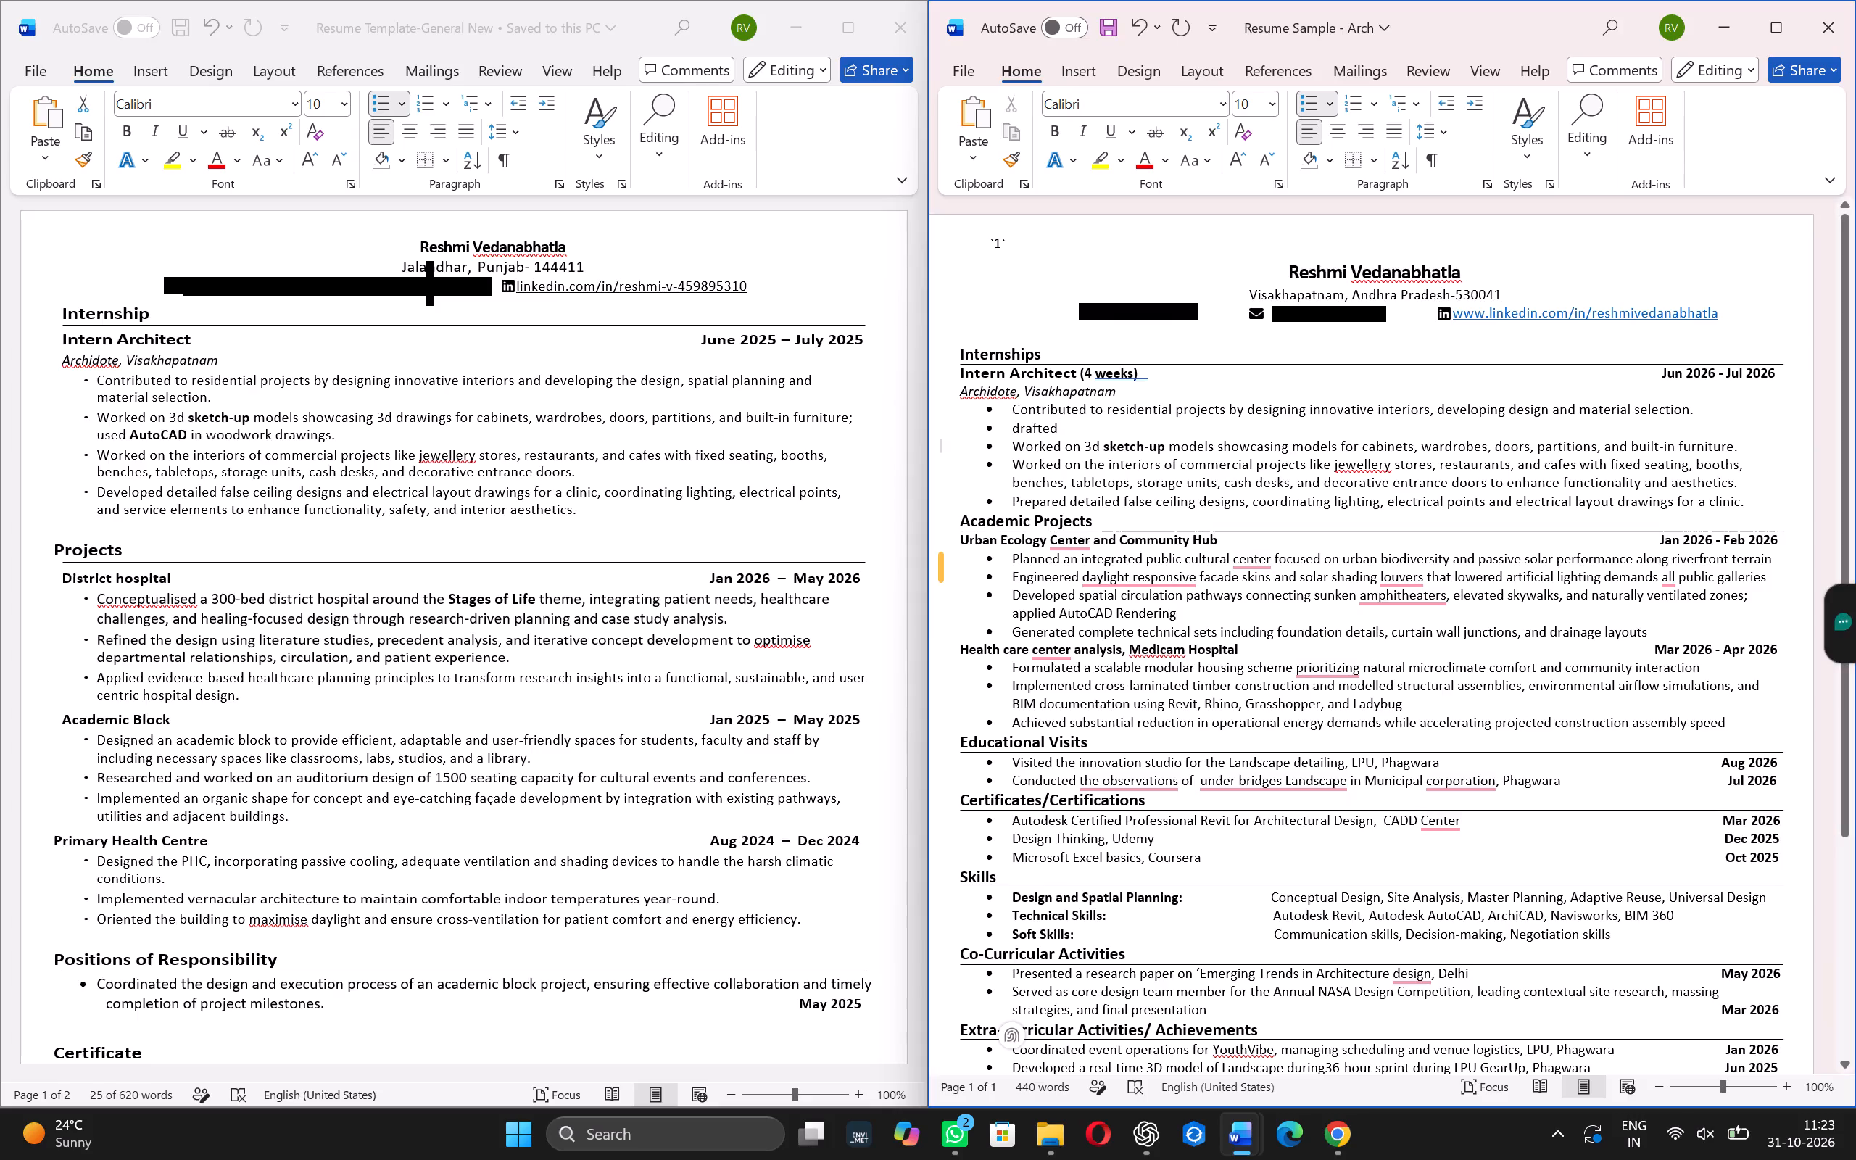
key(space)
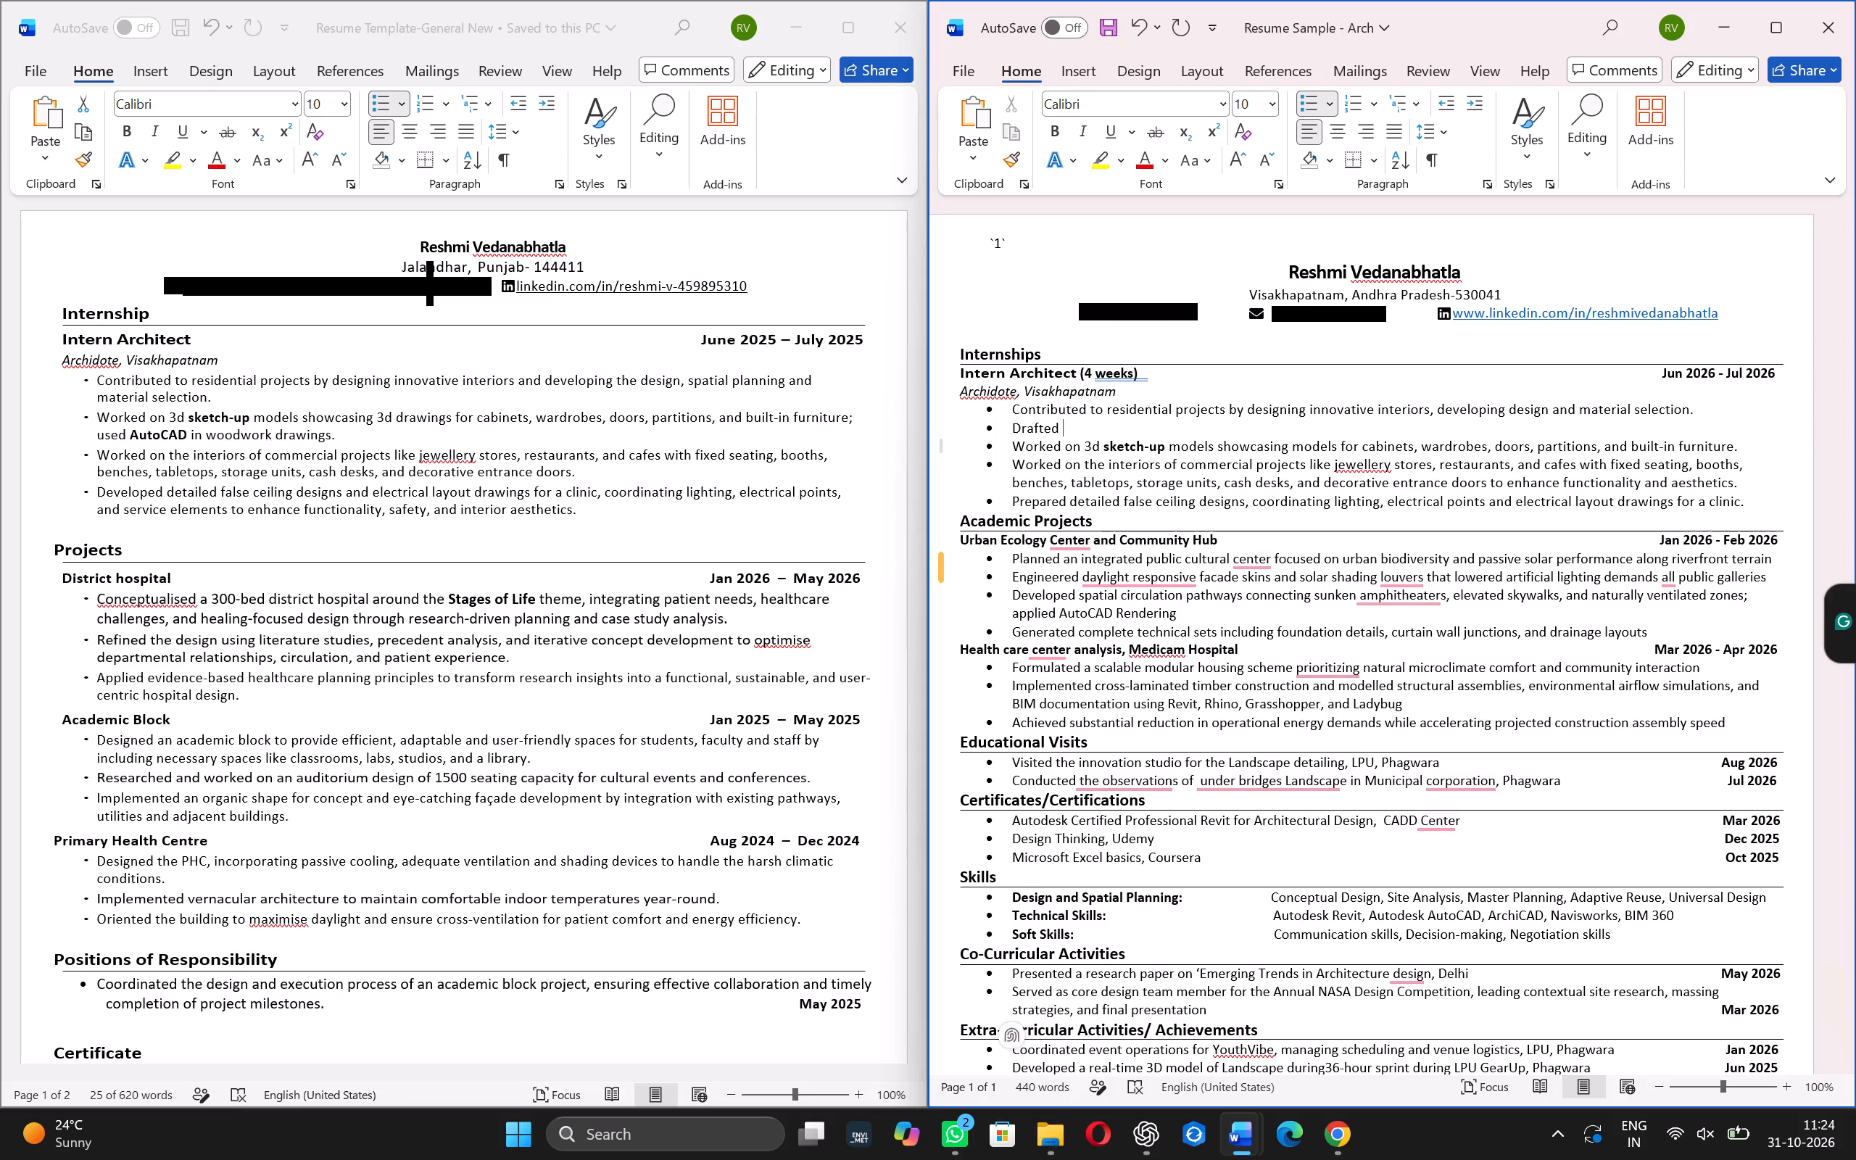
text(woodwork drawings)
key(space)
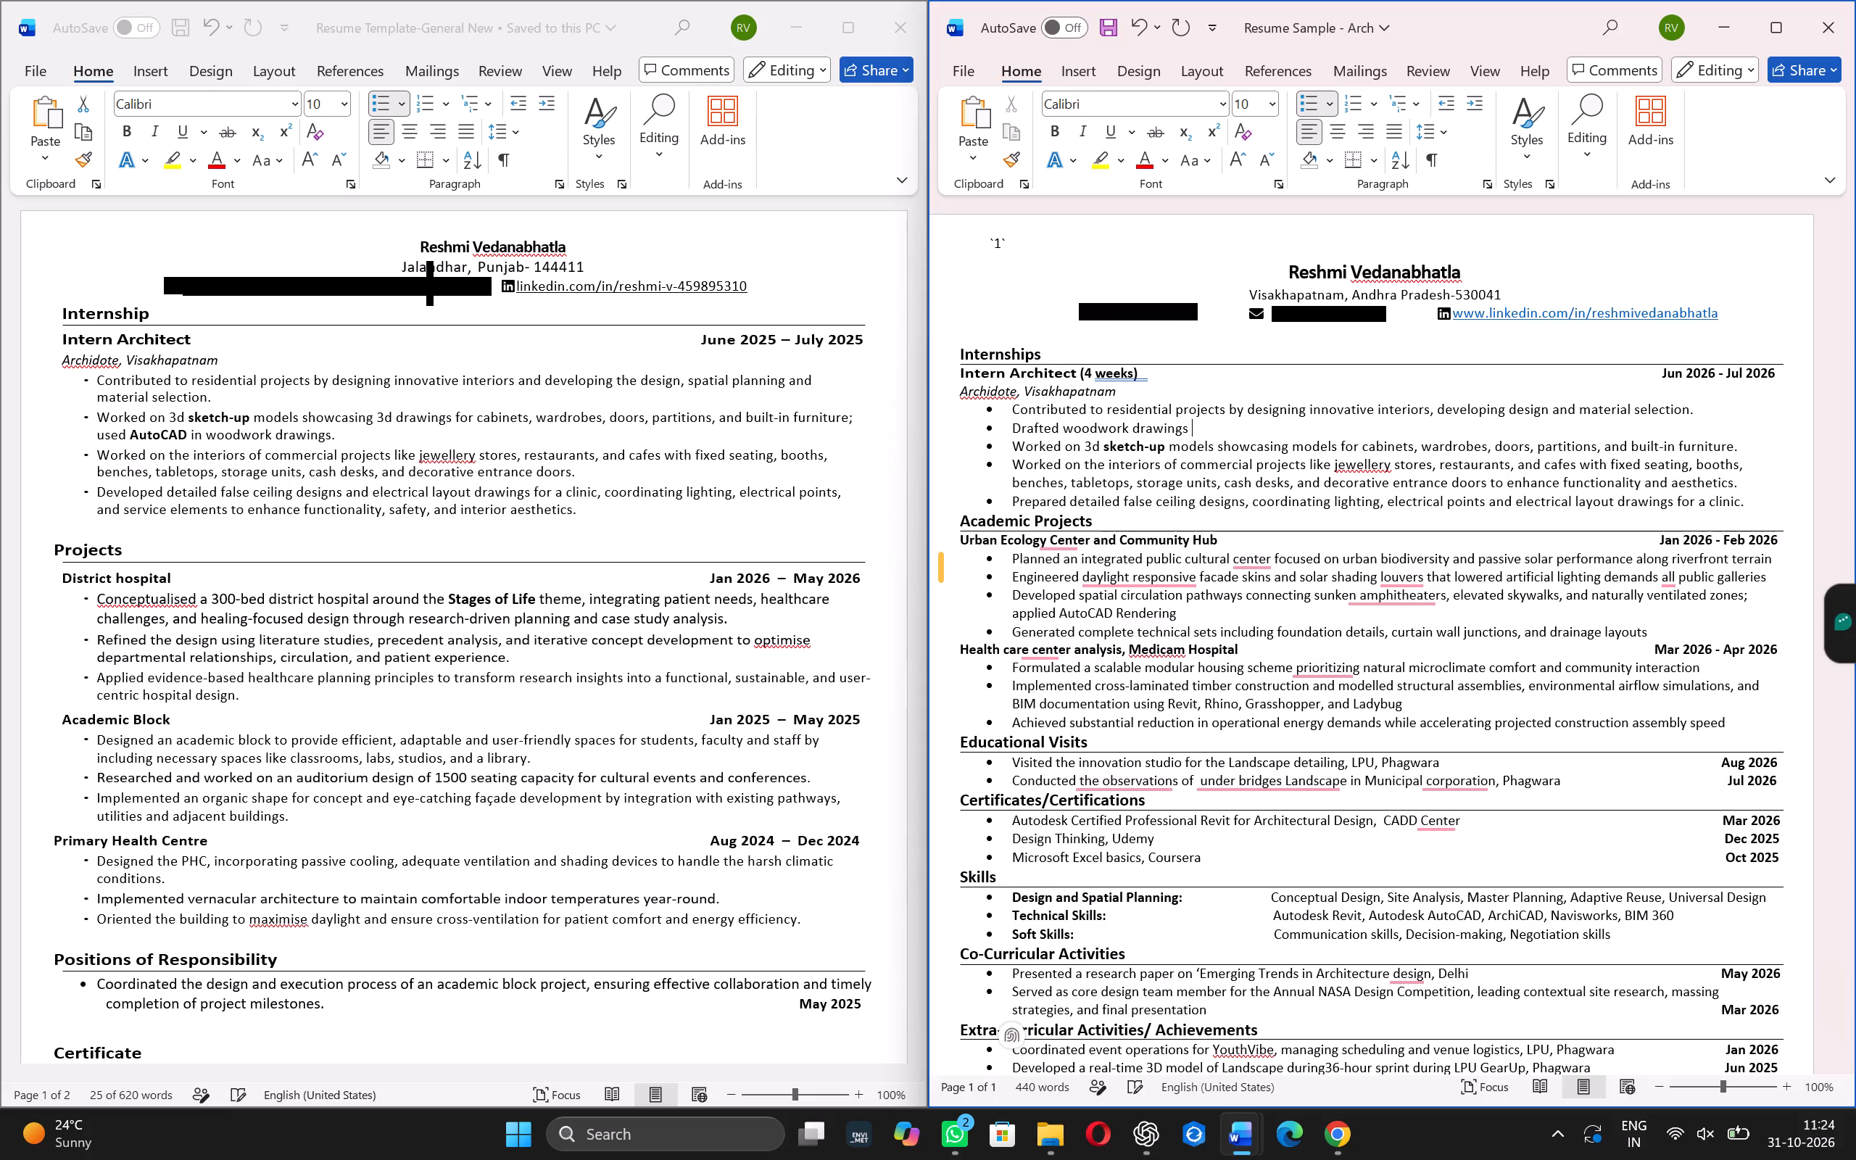
text(of)
key(space)
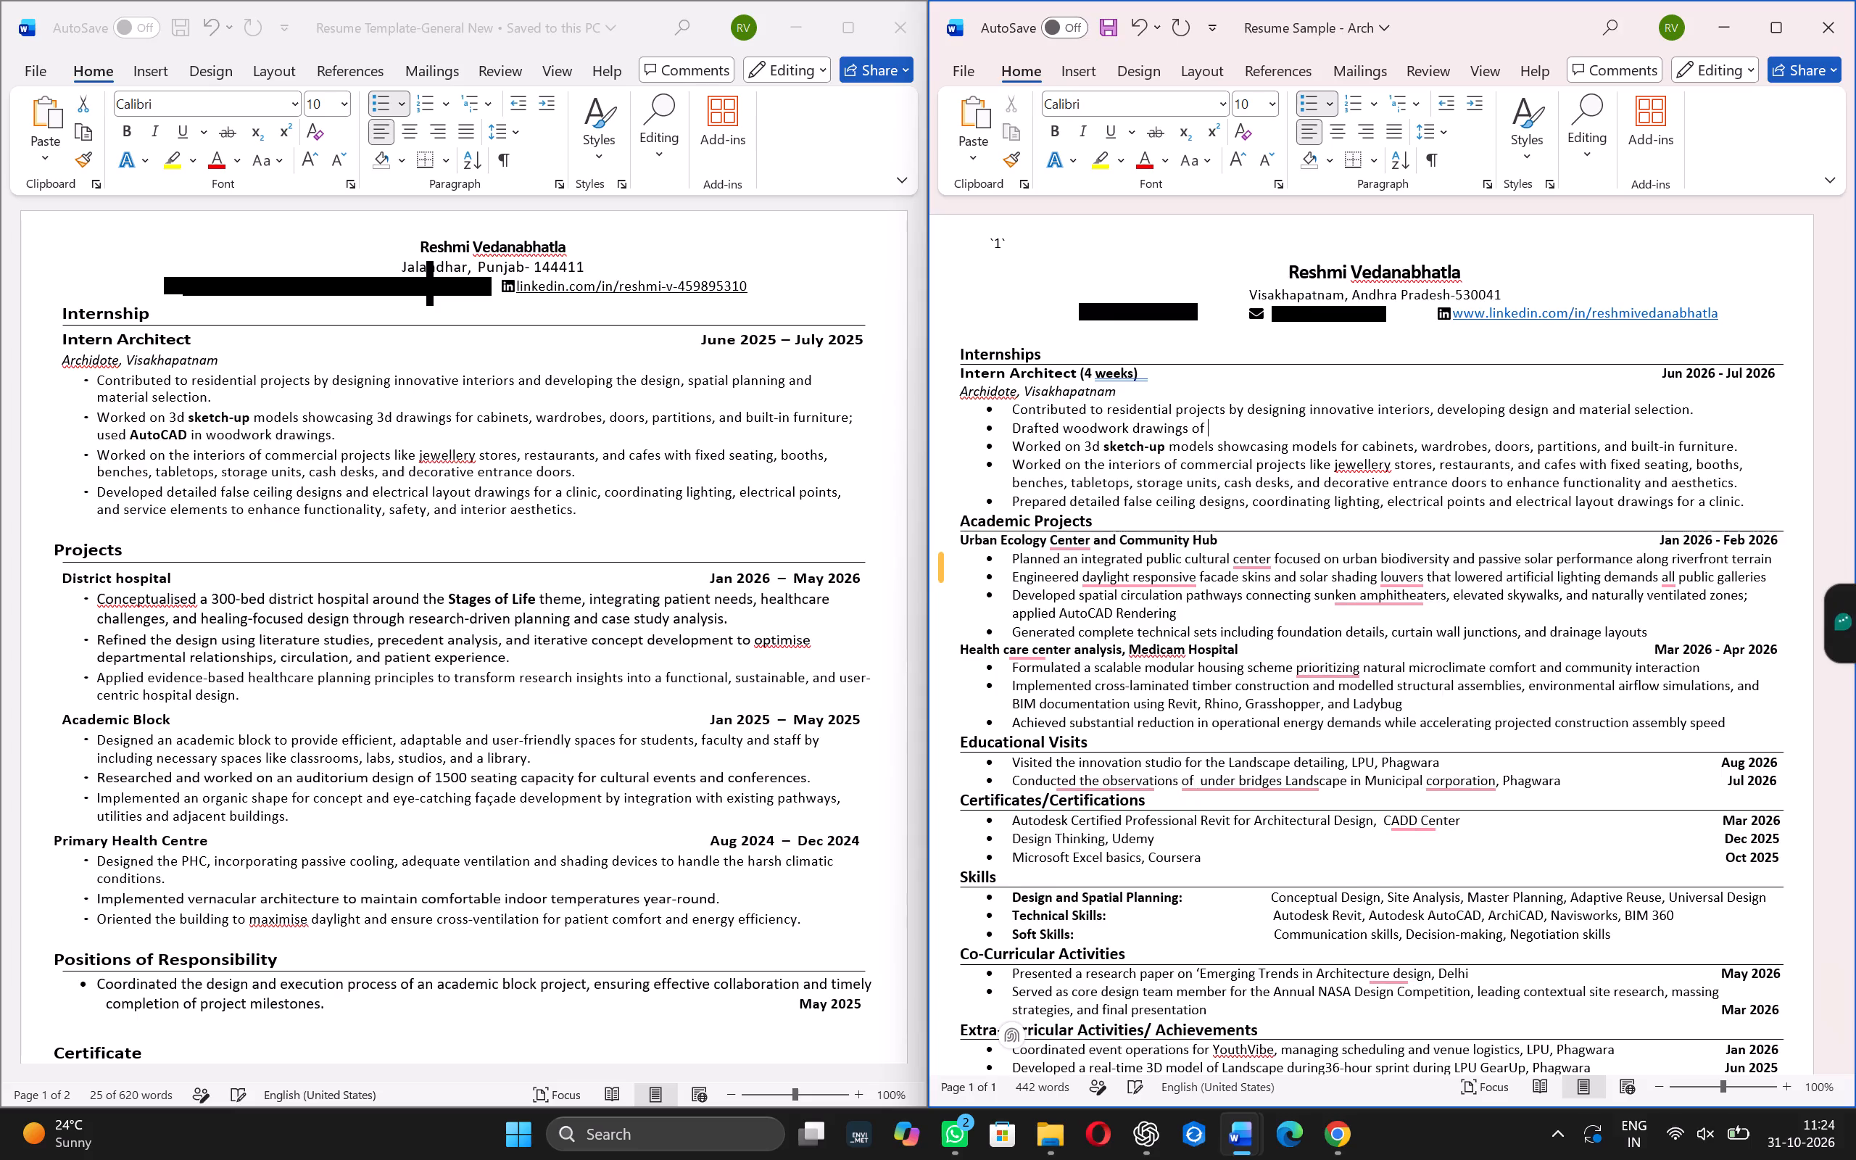
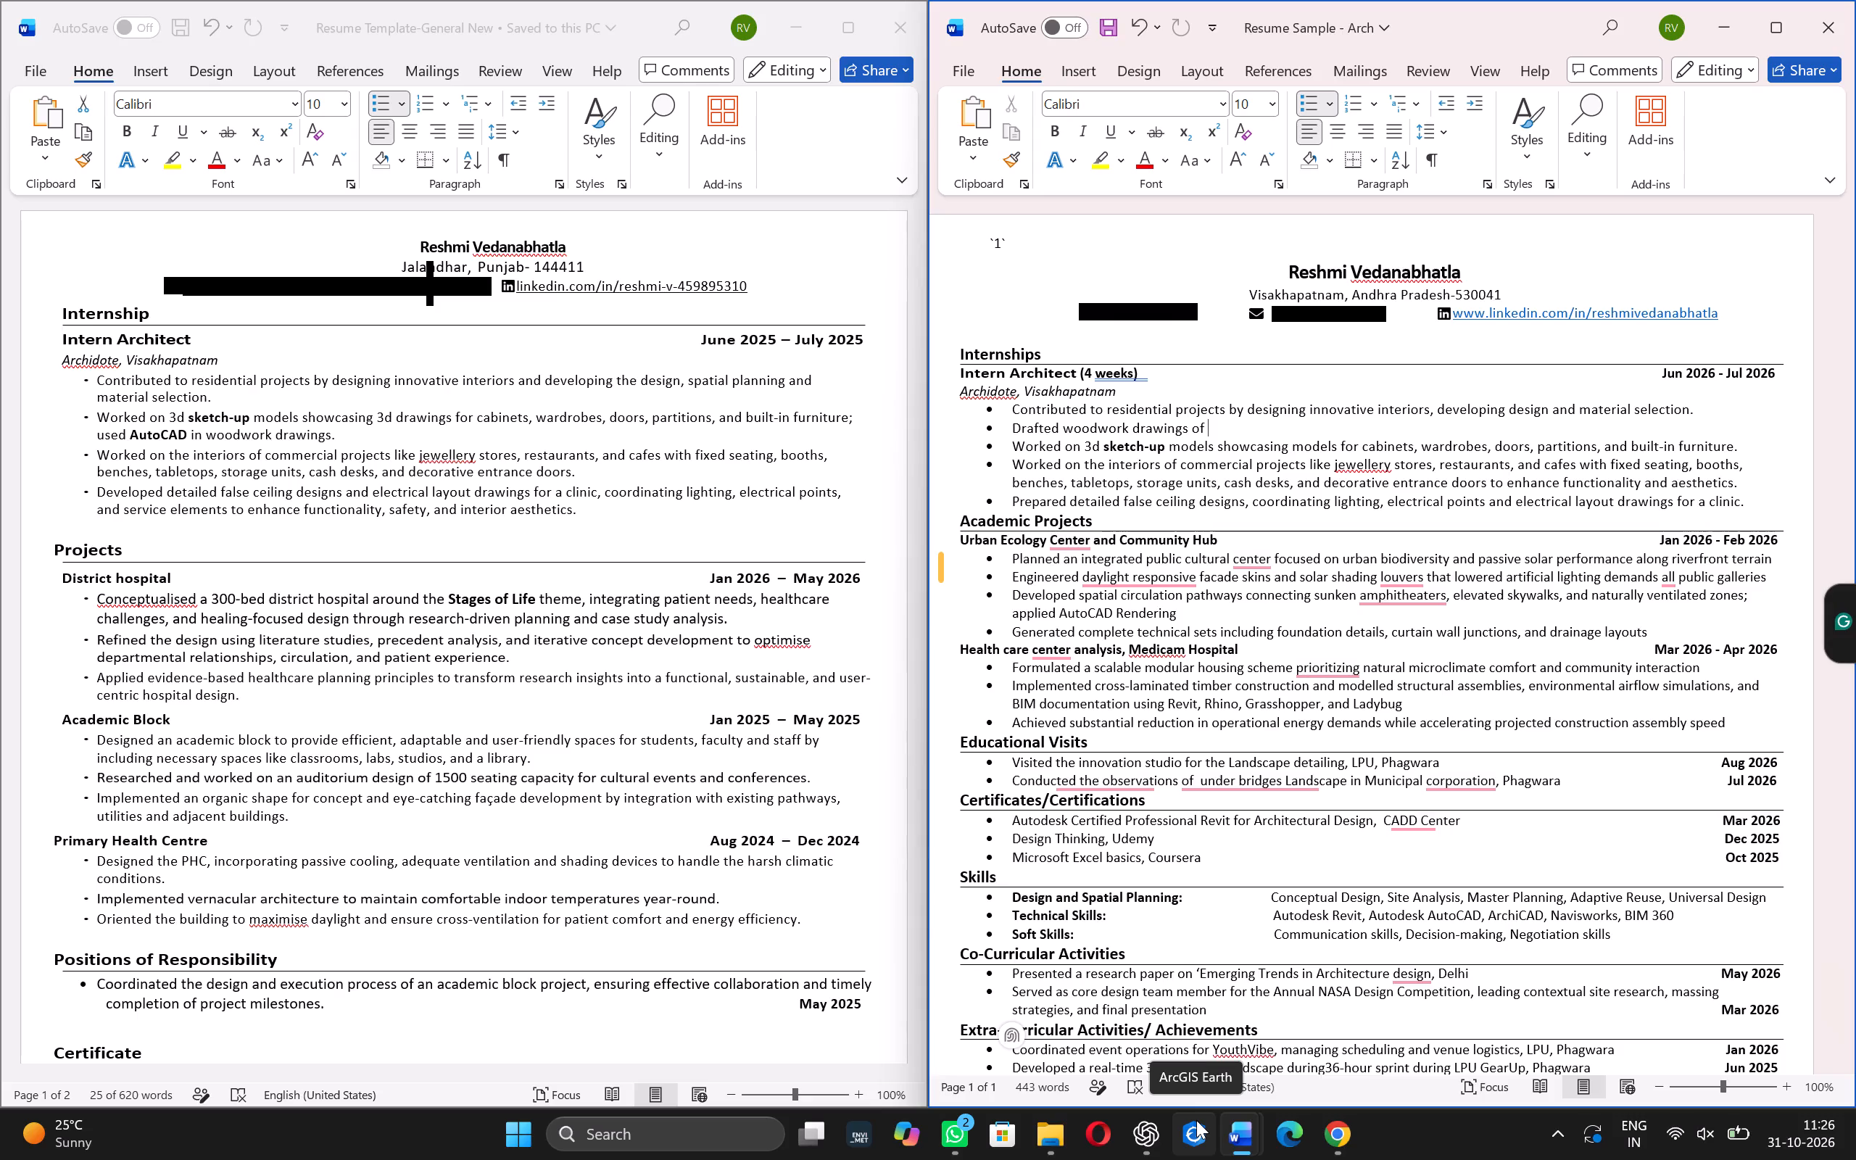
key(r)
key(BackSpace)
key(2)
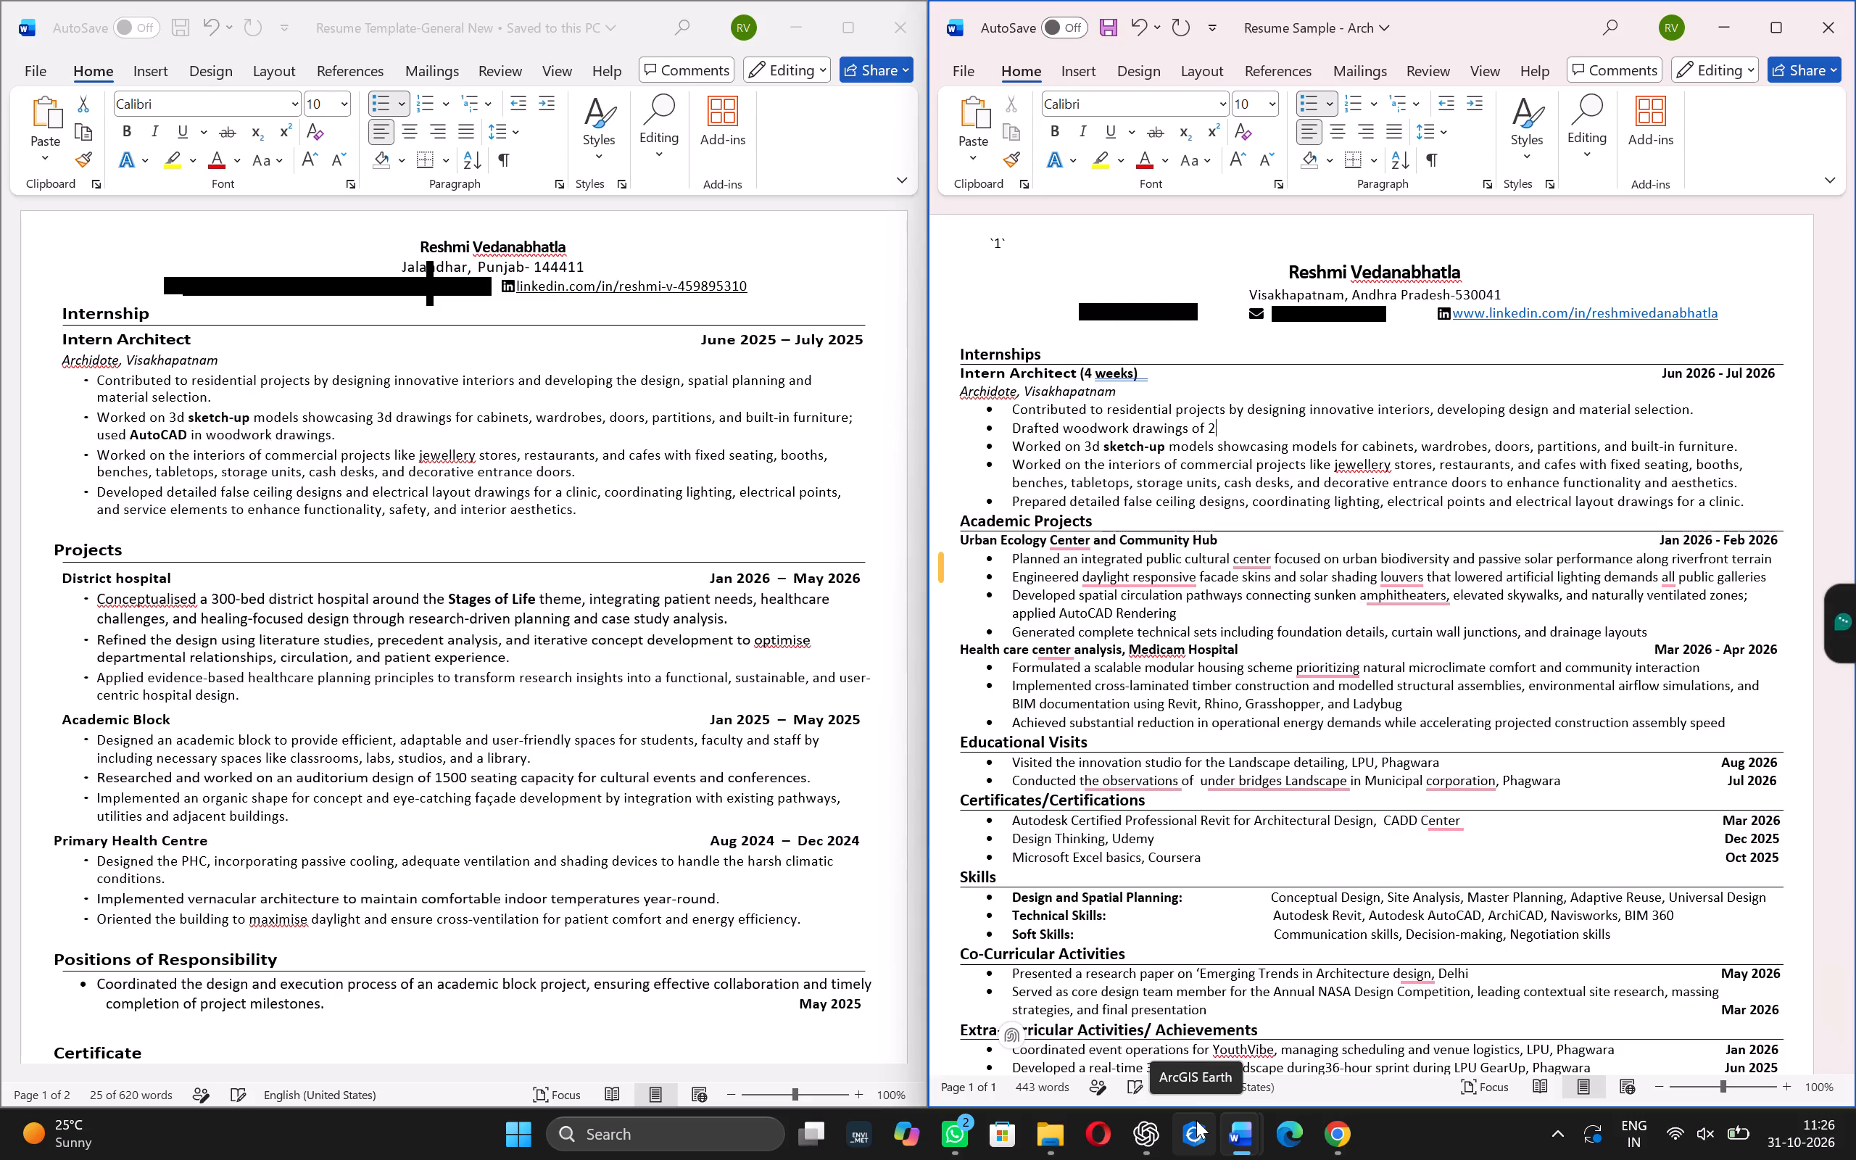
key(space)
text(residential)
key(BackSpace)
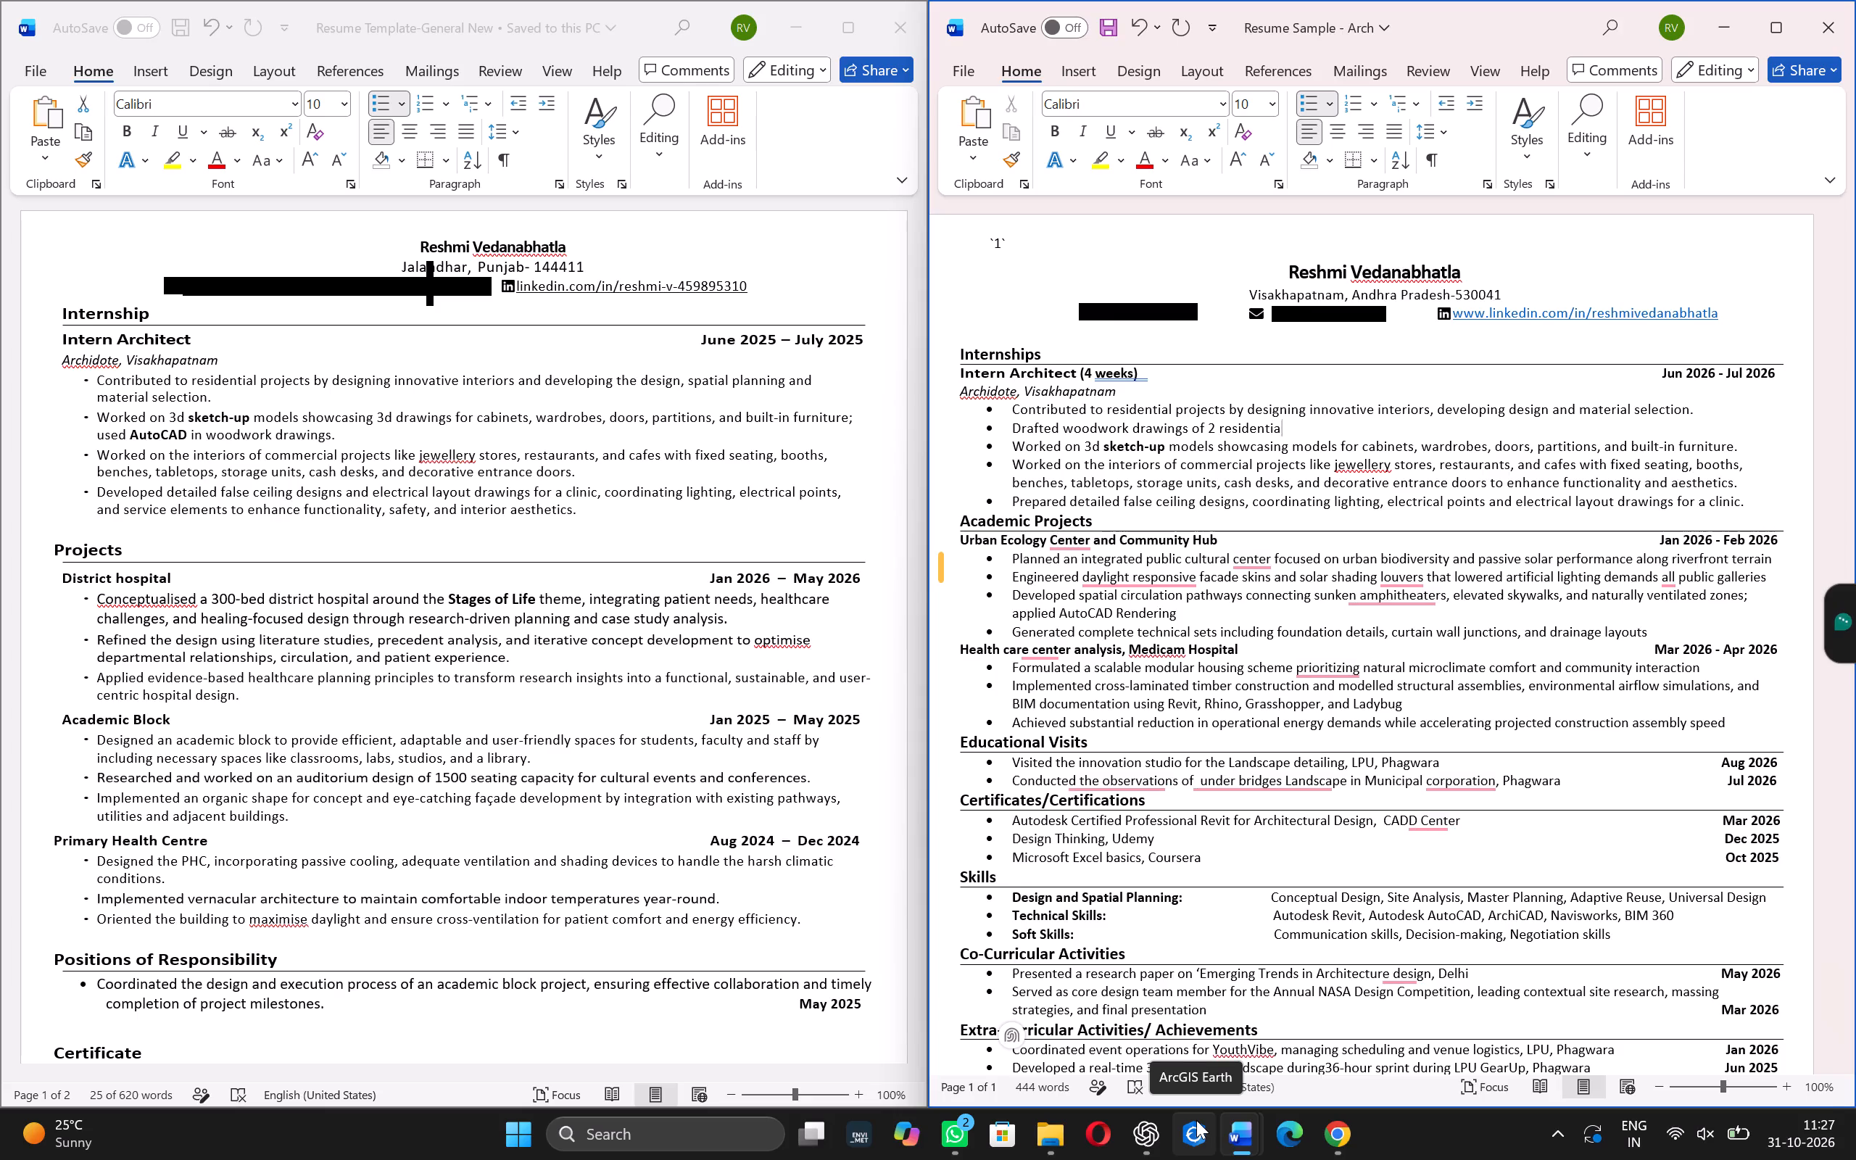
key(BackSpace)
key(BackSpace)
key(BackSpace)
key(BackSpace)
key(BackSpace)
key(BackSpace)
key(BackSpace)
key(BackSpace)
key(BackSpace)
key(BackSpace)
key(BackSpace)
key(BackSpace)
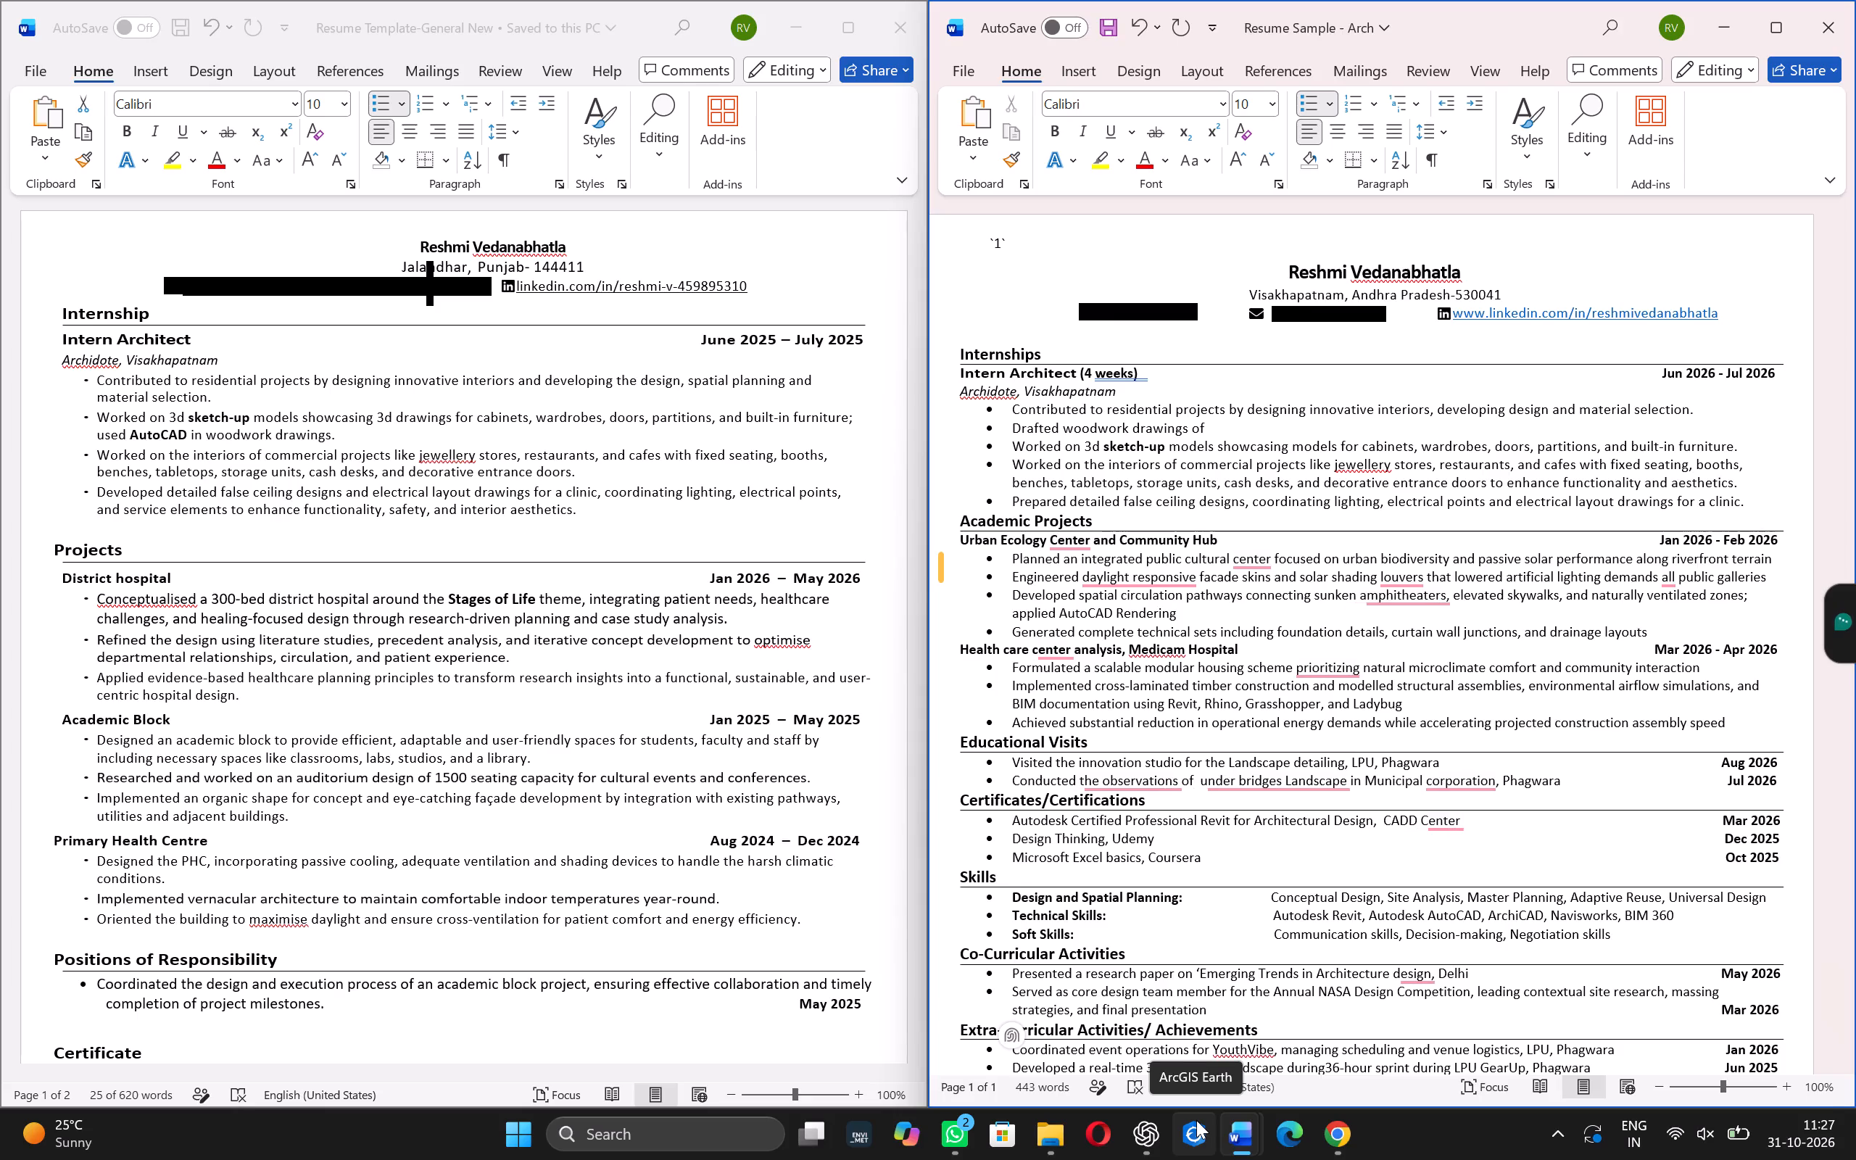
Continue the second internship bullet after "Drafted woodwork drawings of" with "2 residential projects".
text(2 residential projects)
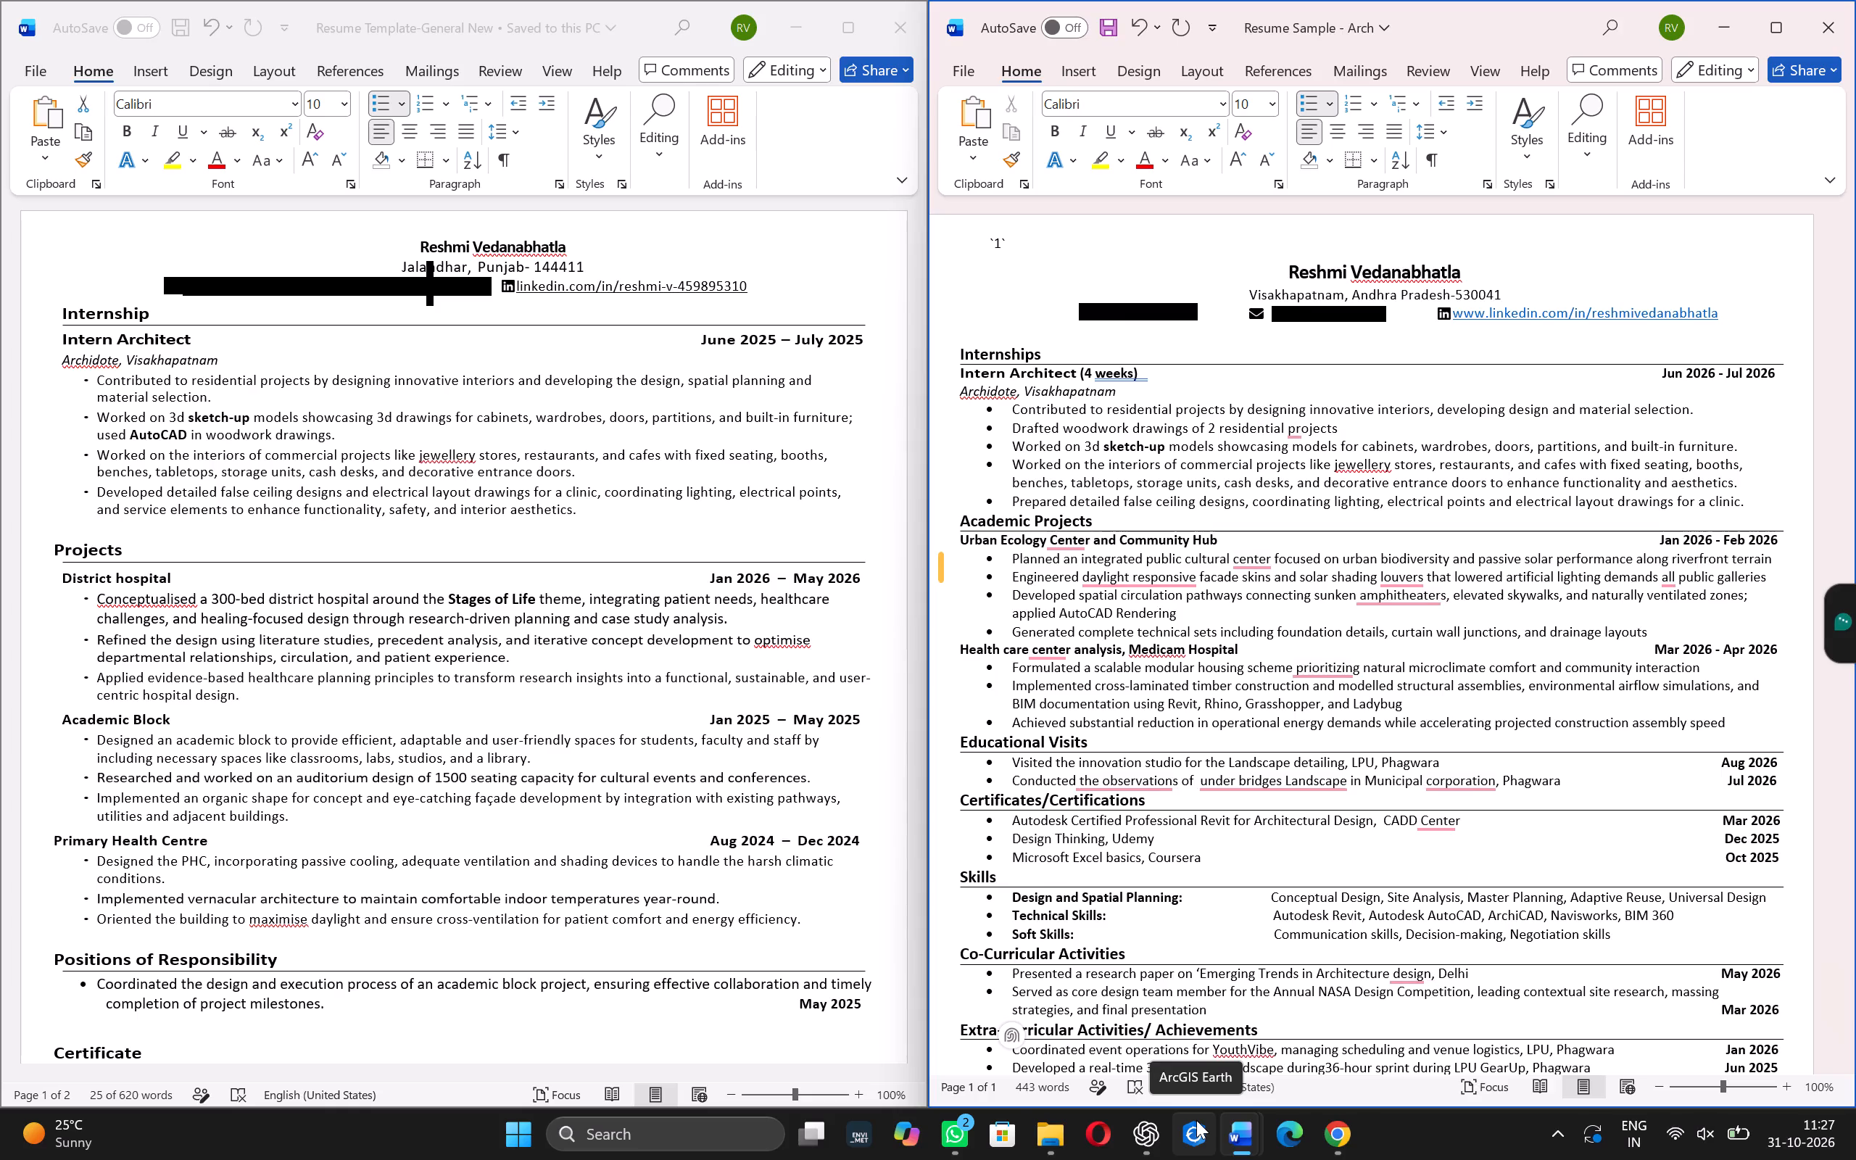
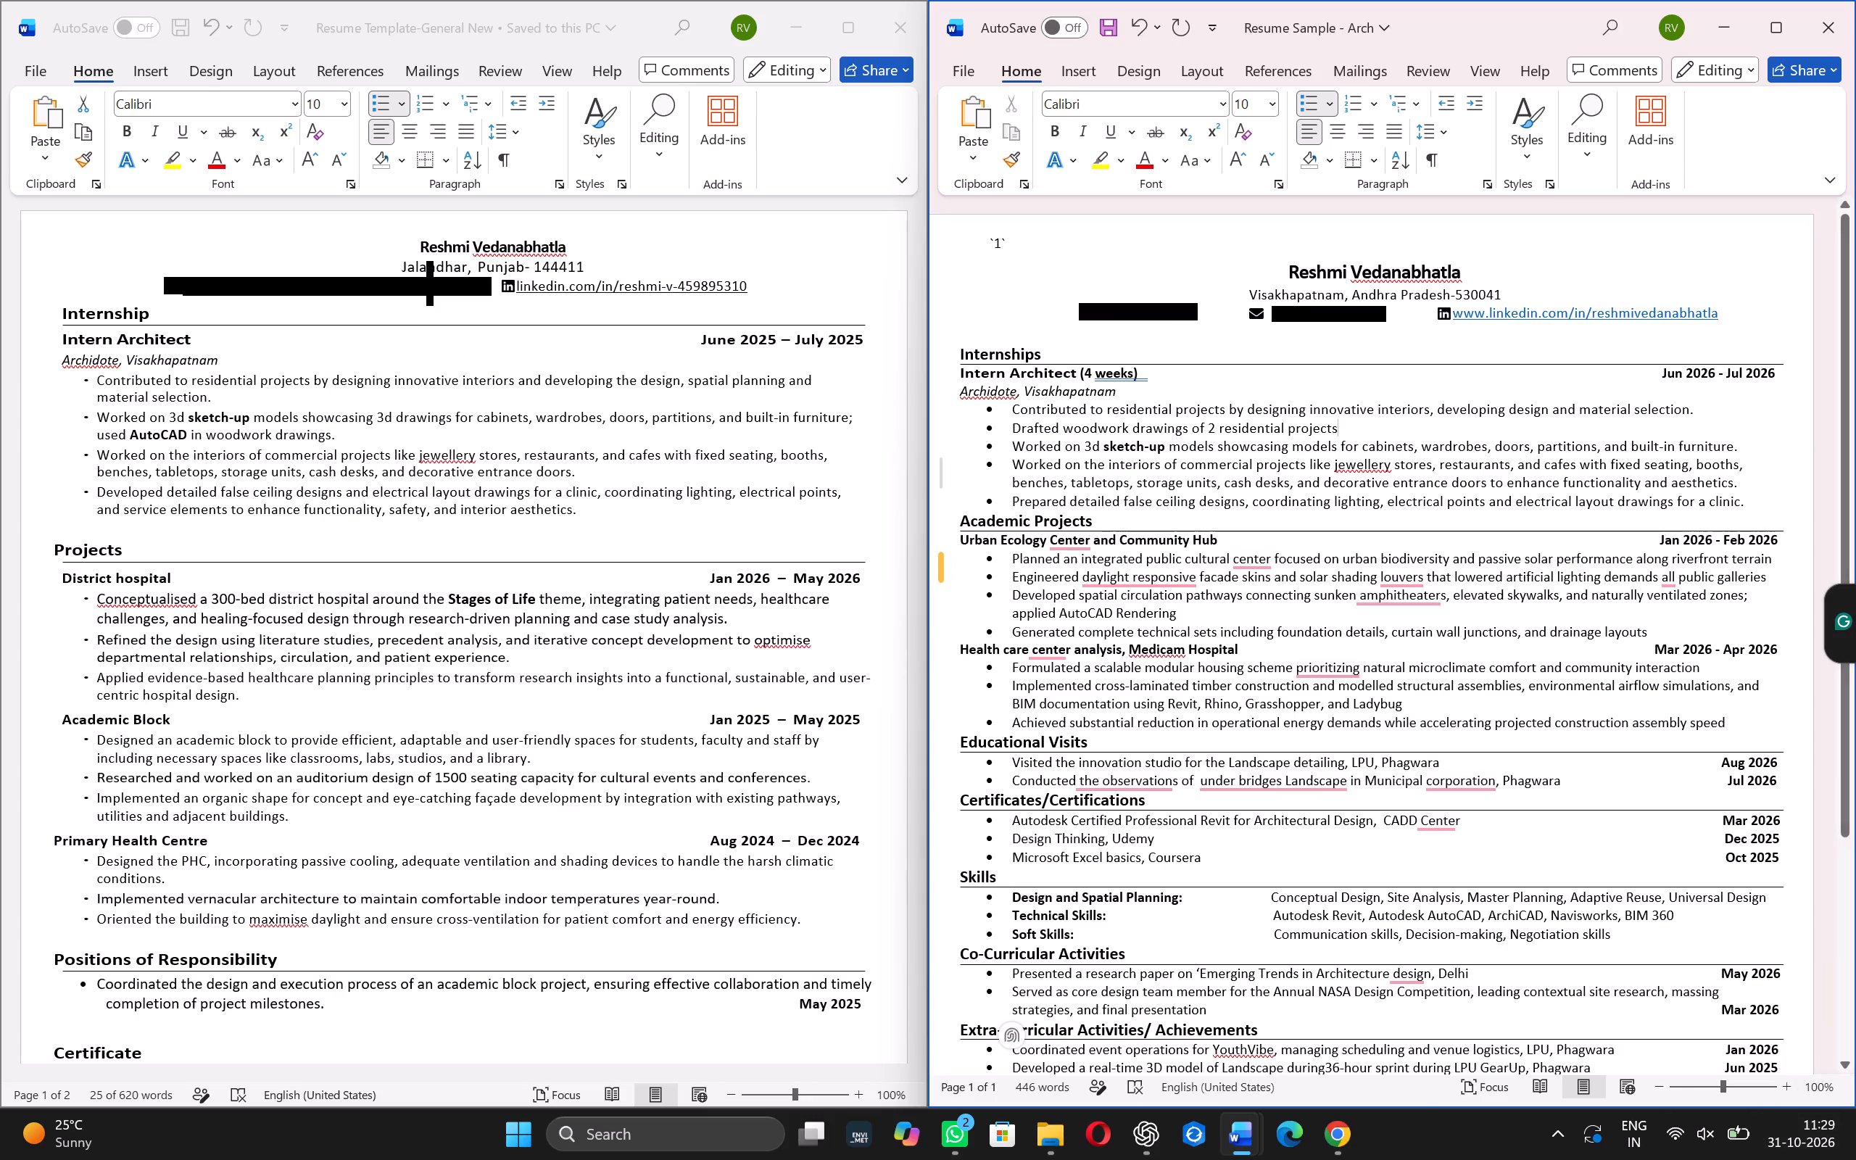
Reword the end of the second internship bullet to the singular "a residential project".
click(1218, 426)
click(1214, 432)
key(BackSpace)
key(a)
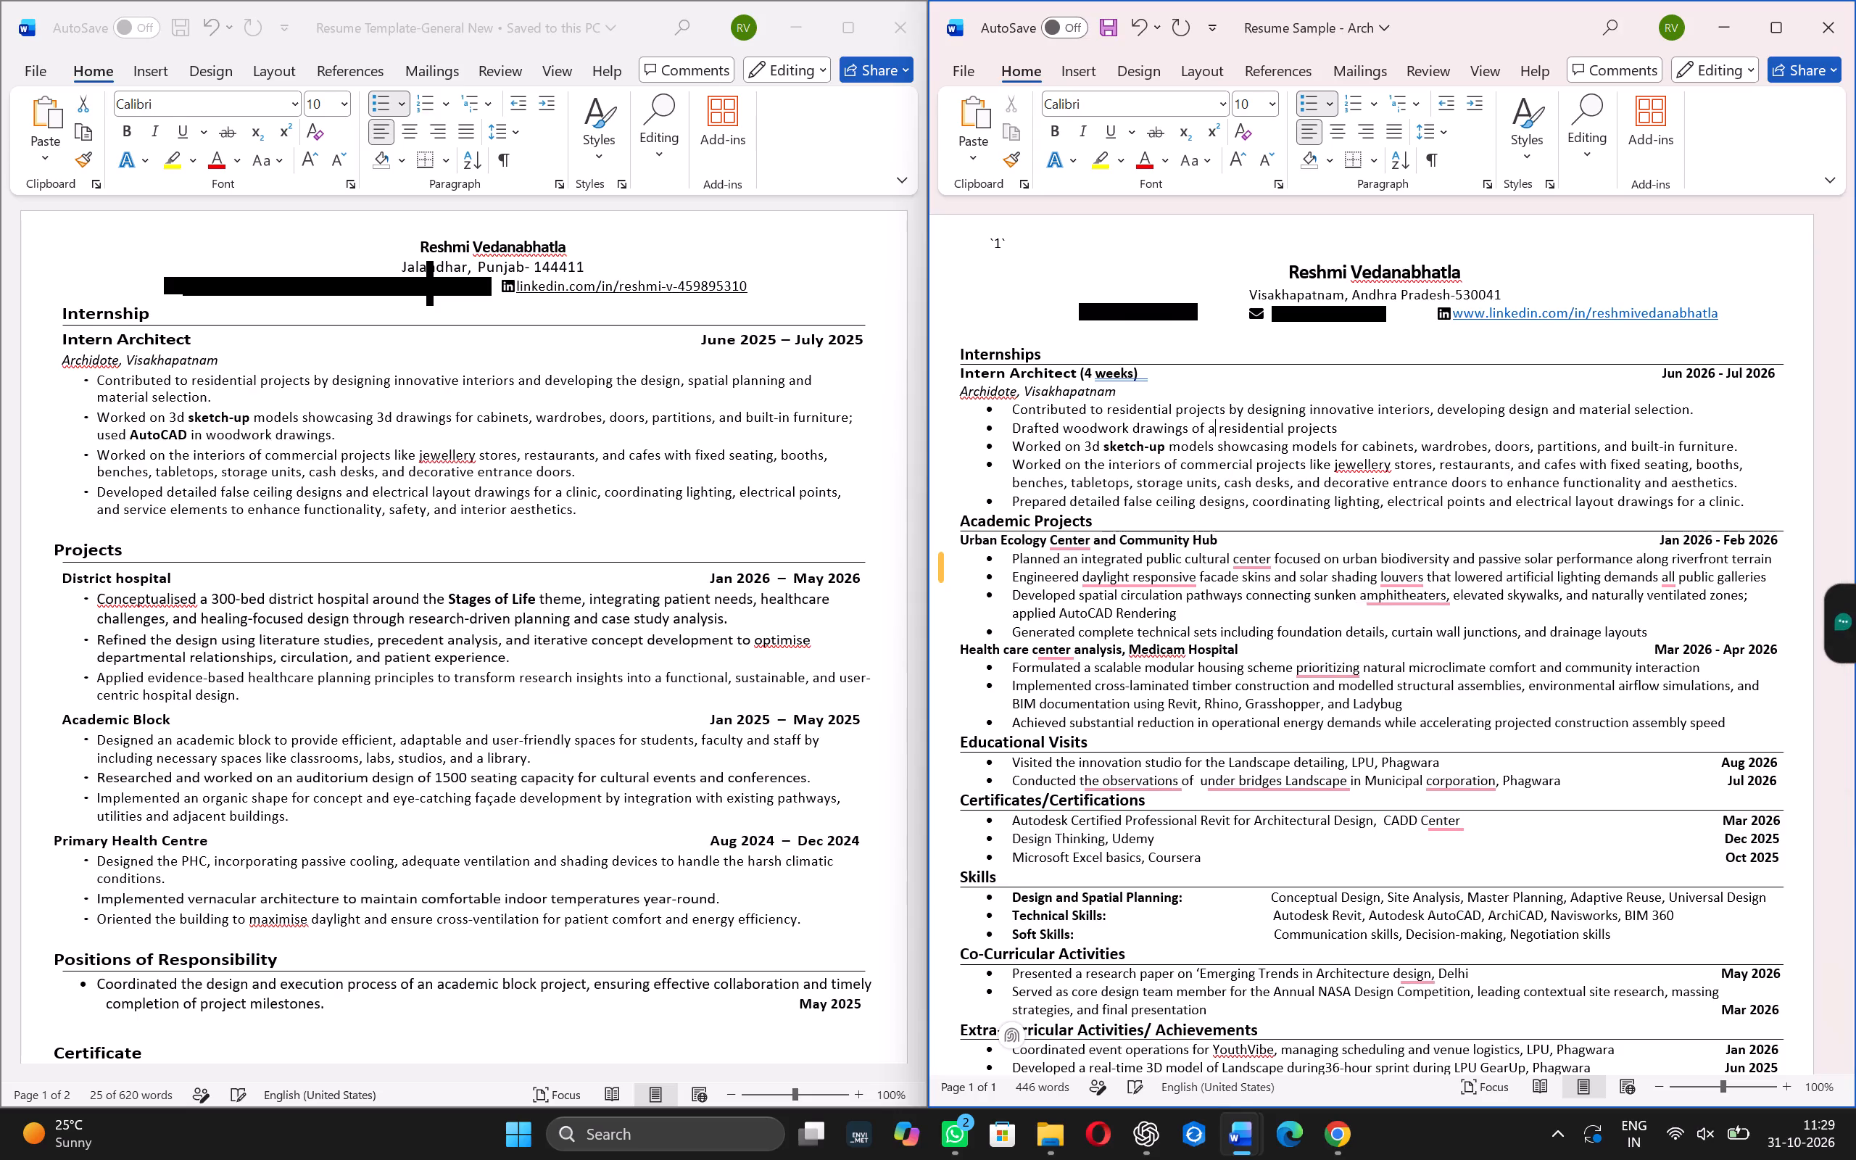
click(1363, 433)
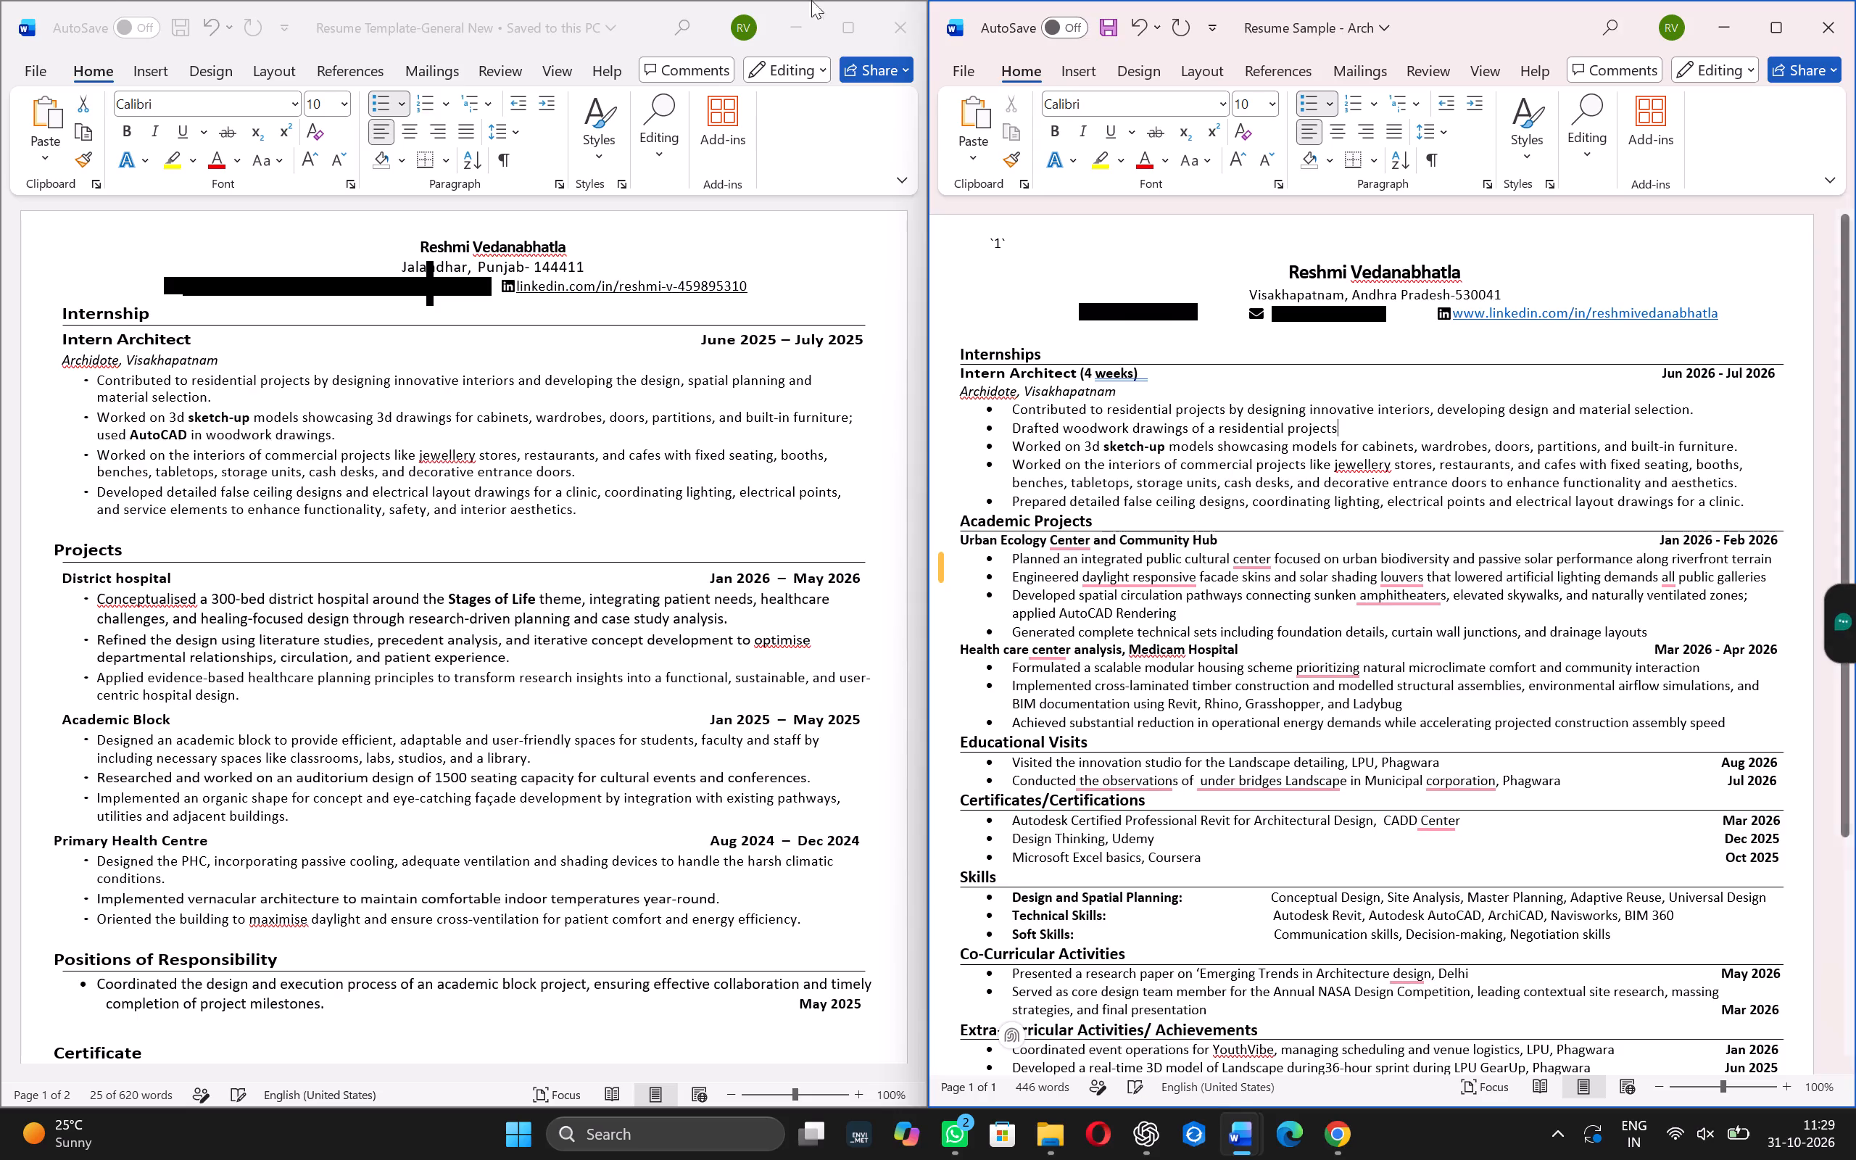
key(BackSpace)
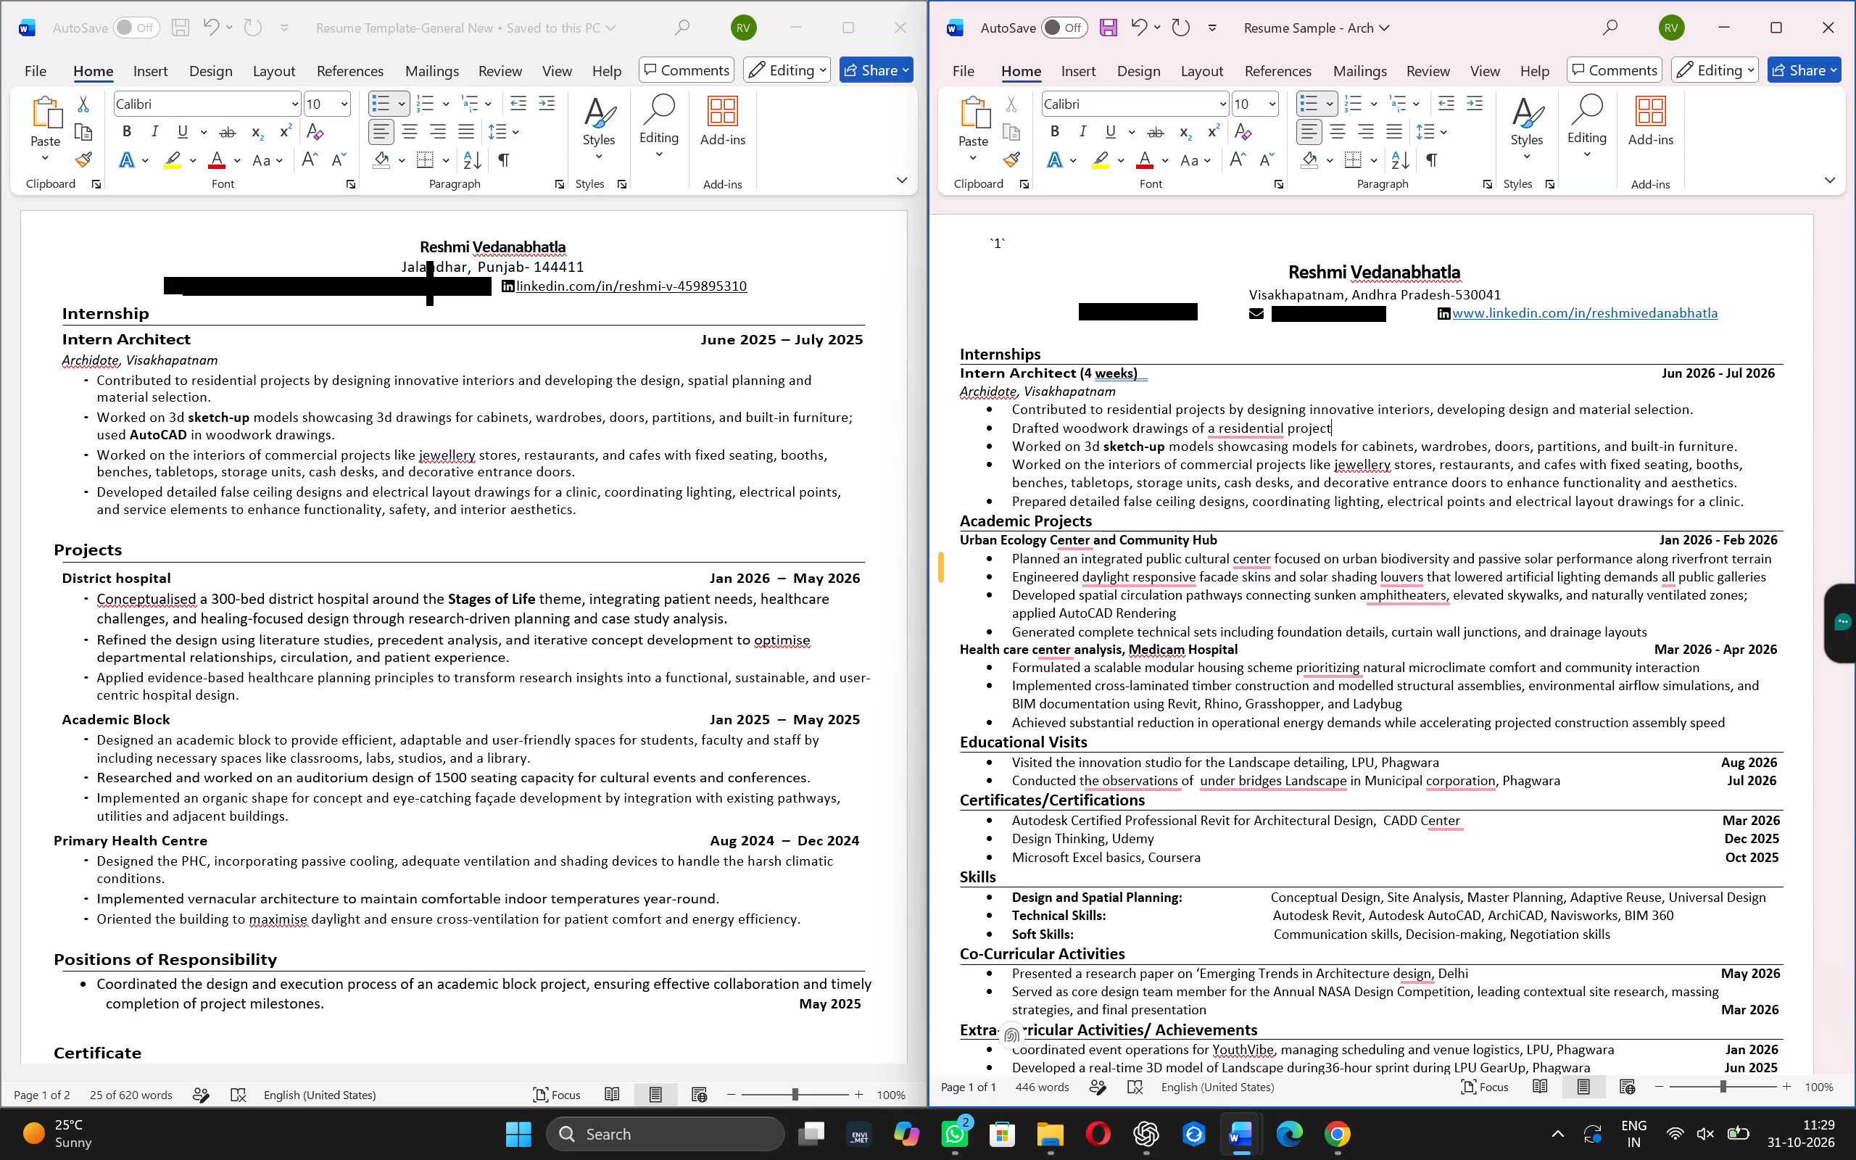
key(space)
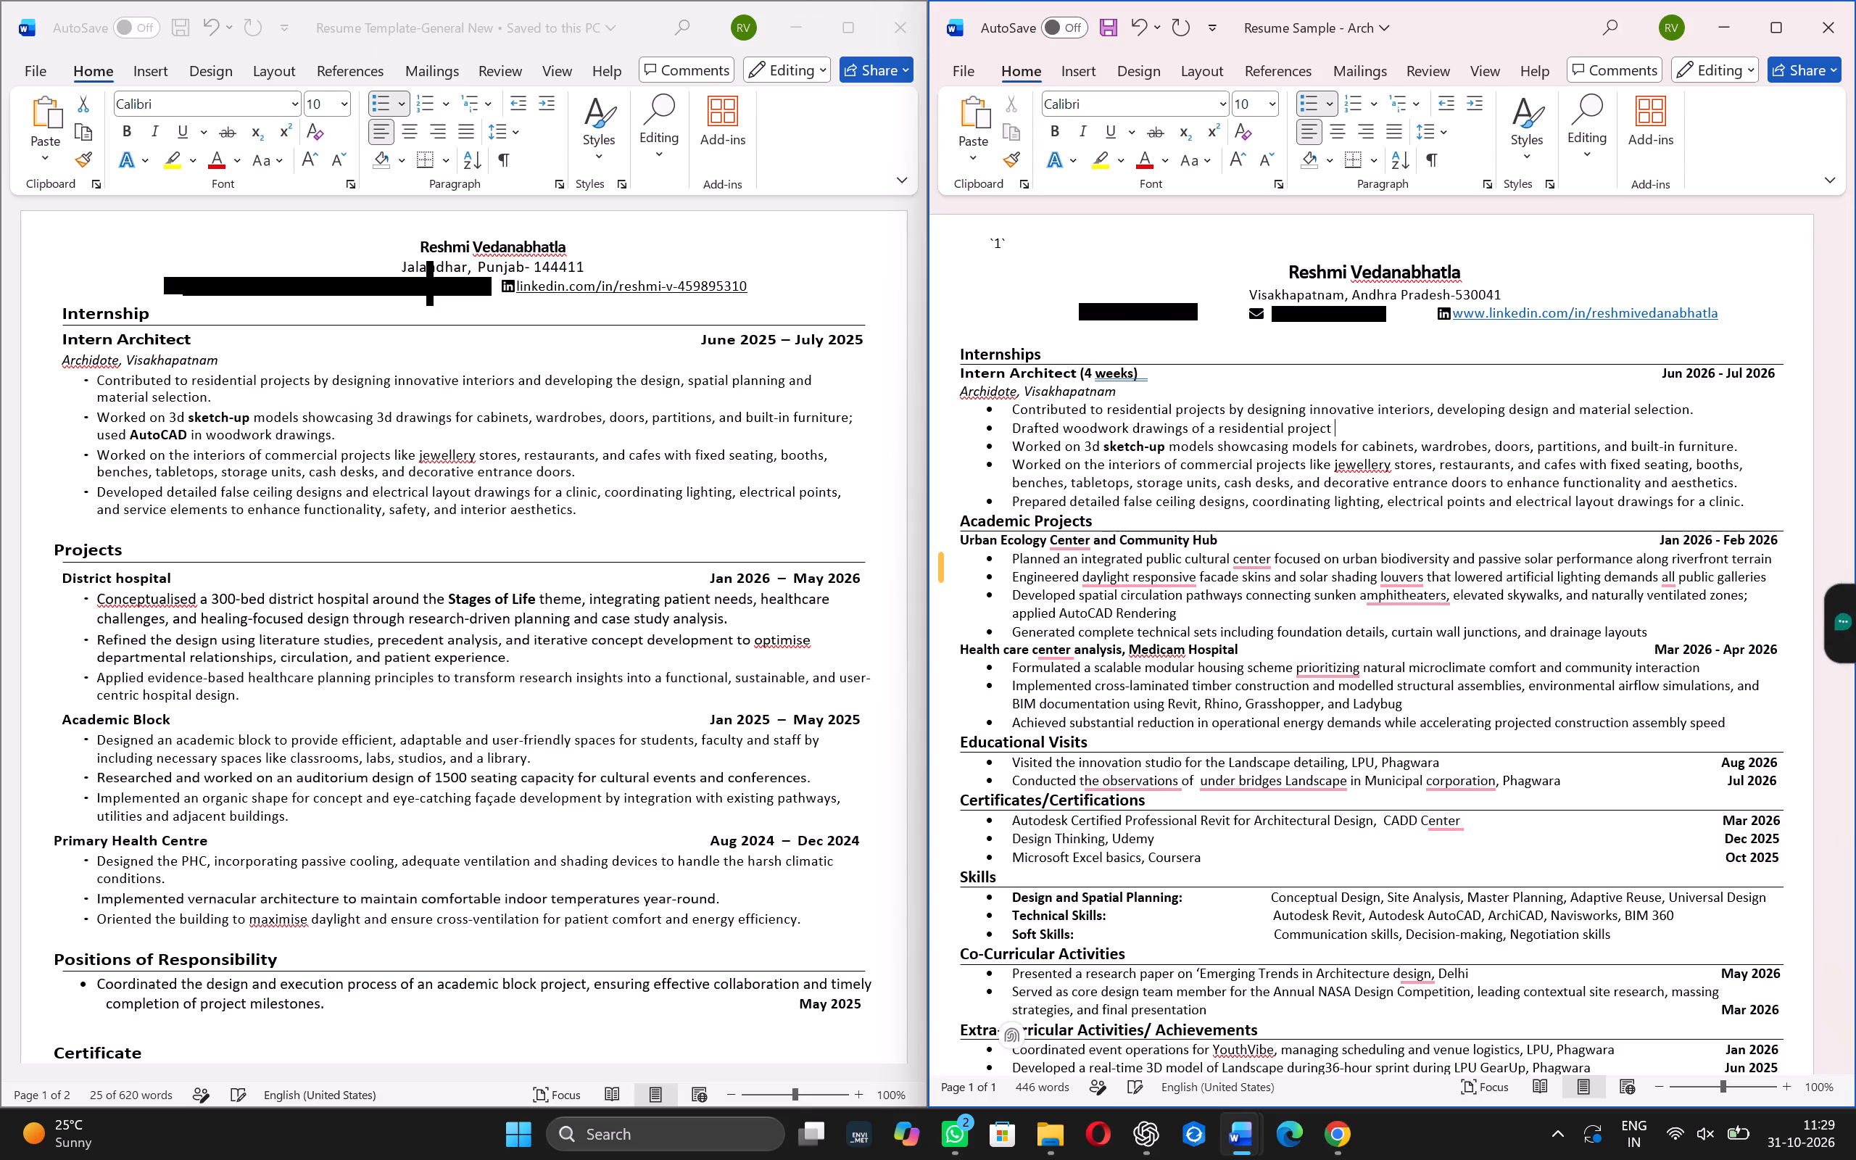
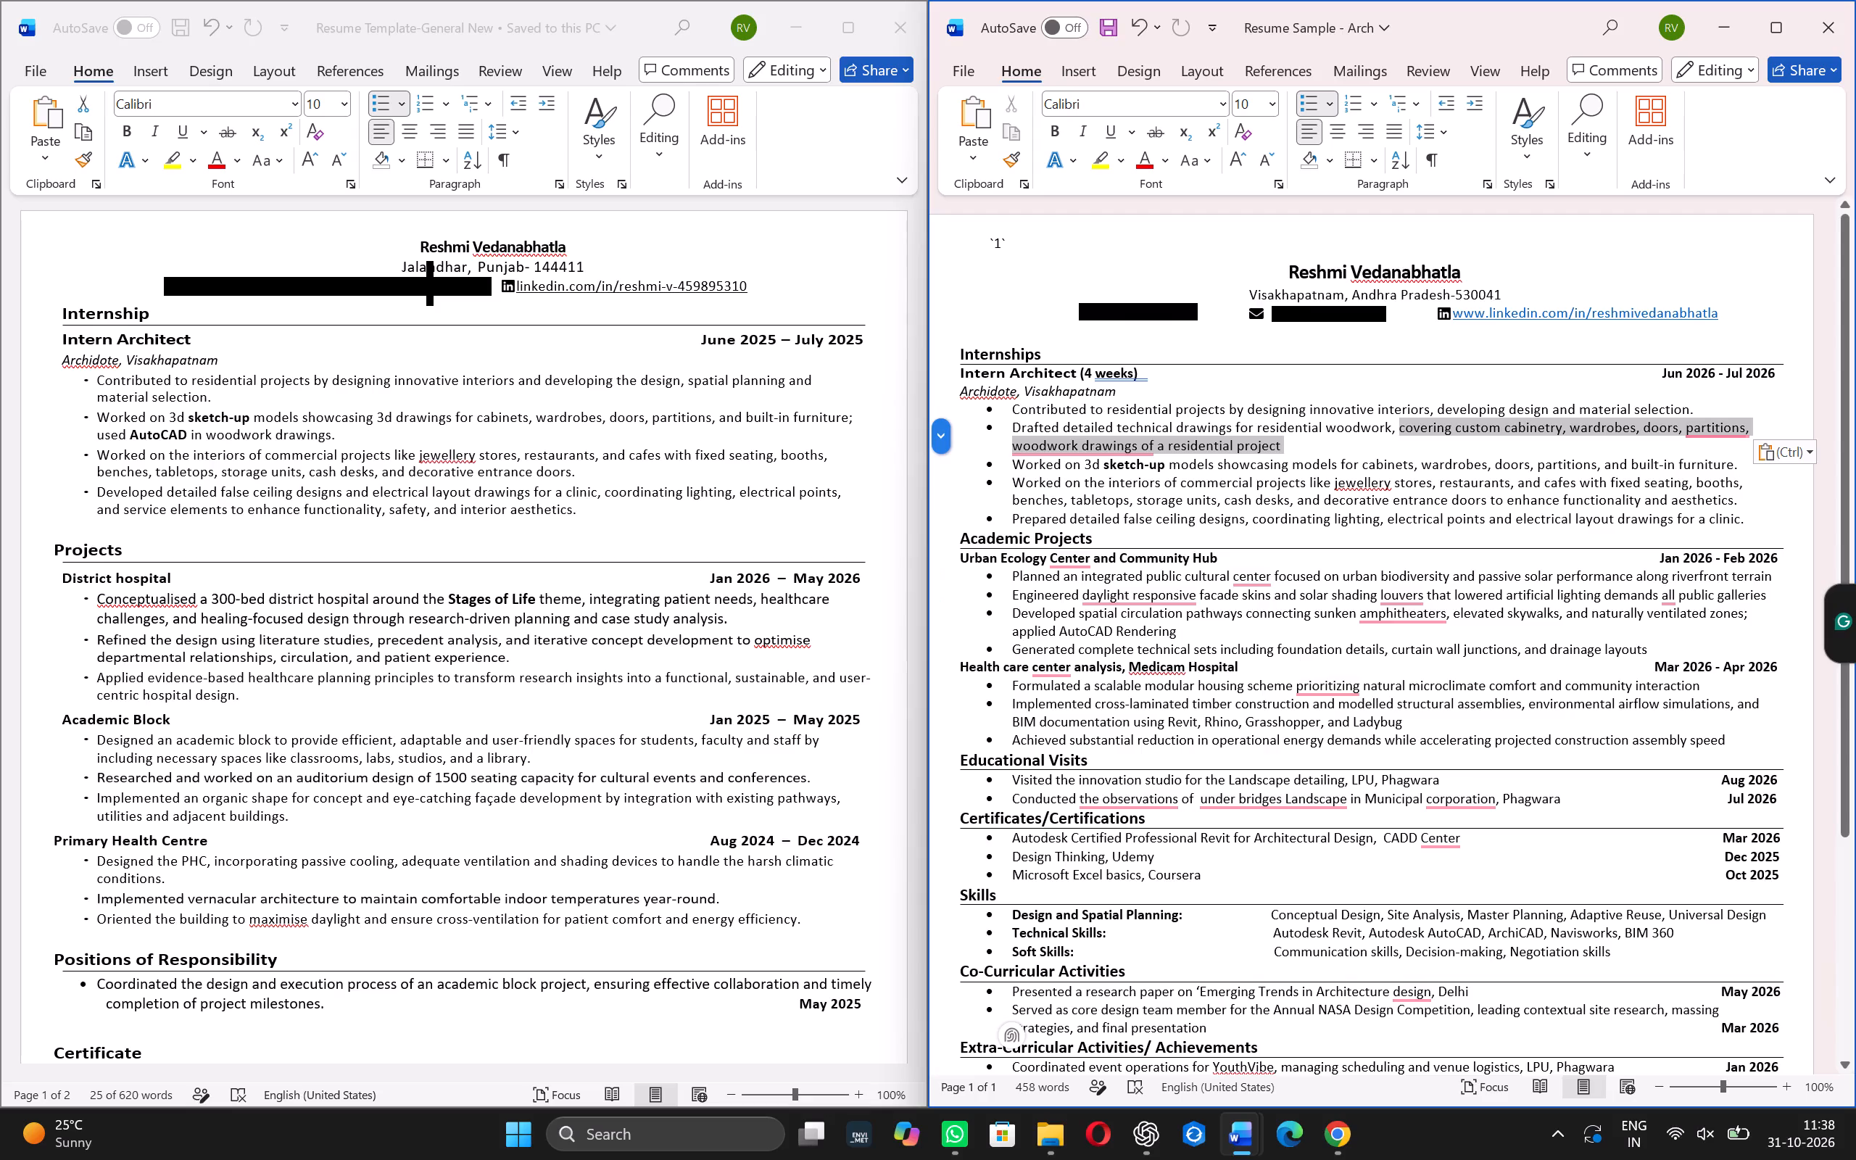
Replace everything after "residential woodwork" in the Resume Sample - Arch document's second internship bullet with "details".
drag(1400, 431, 1389, 428)
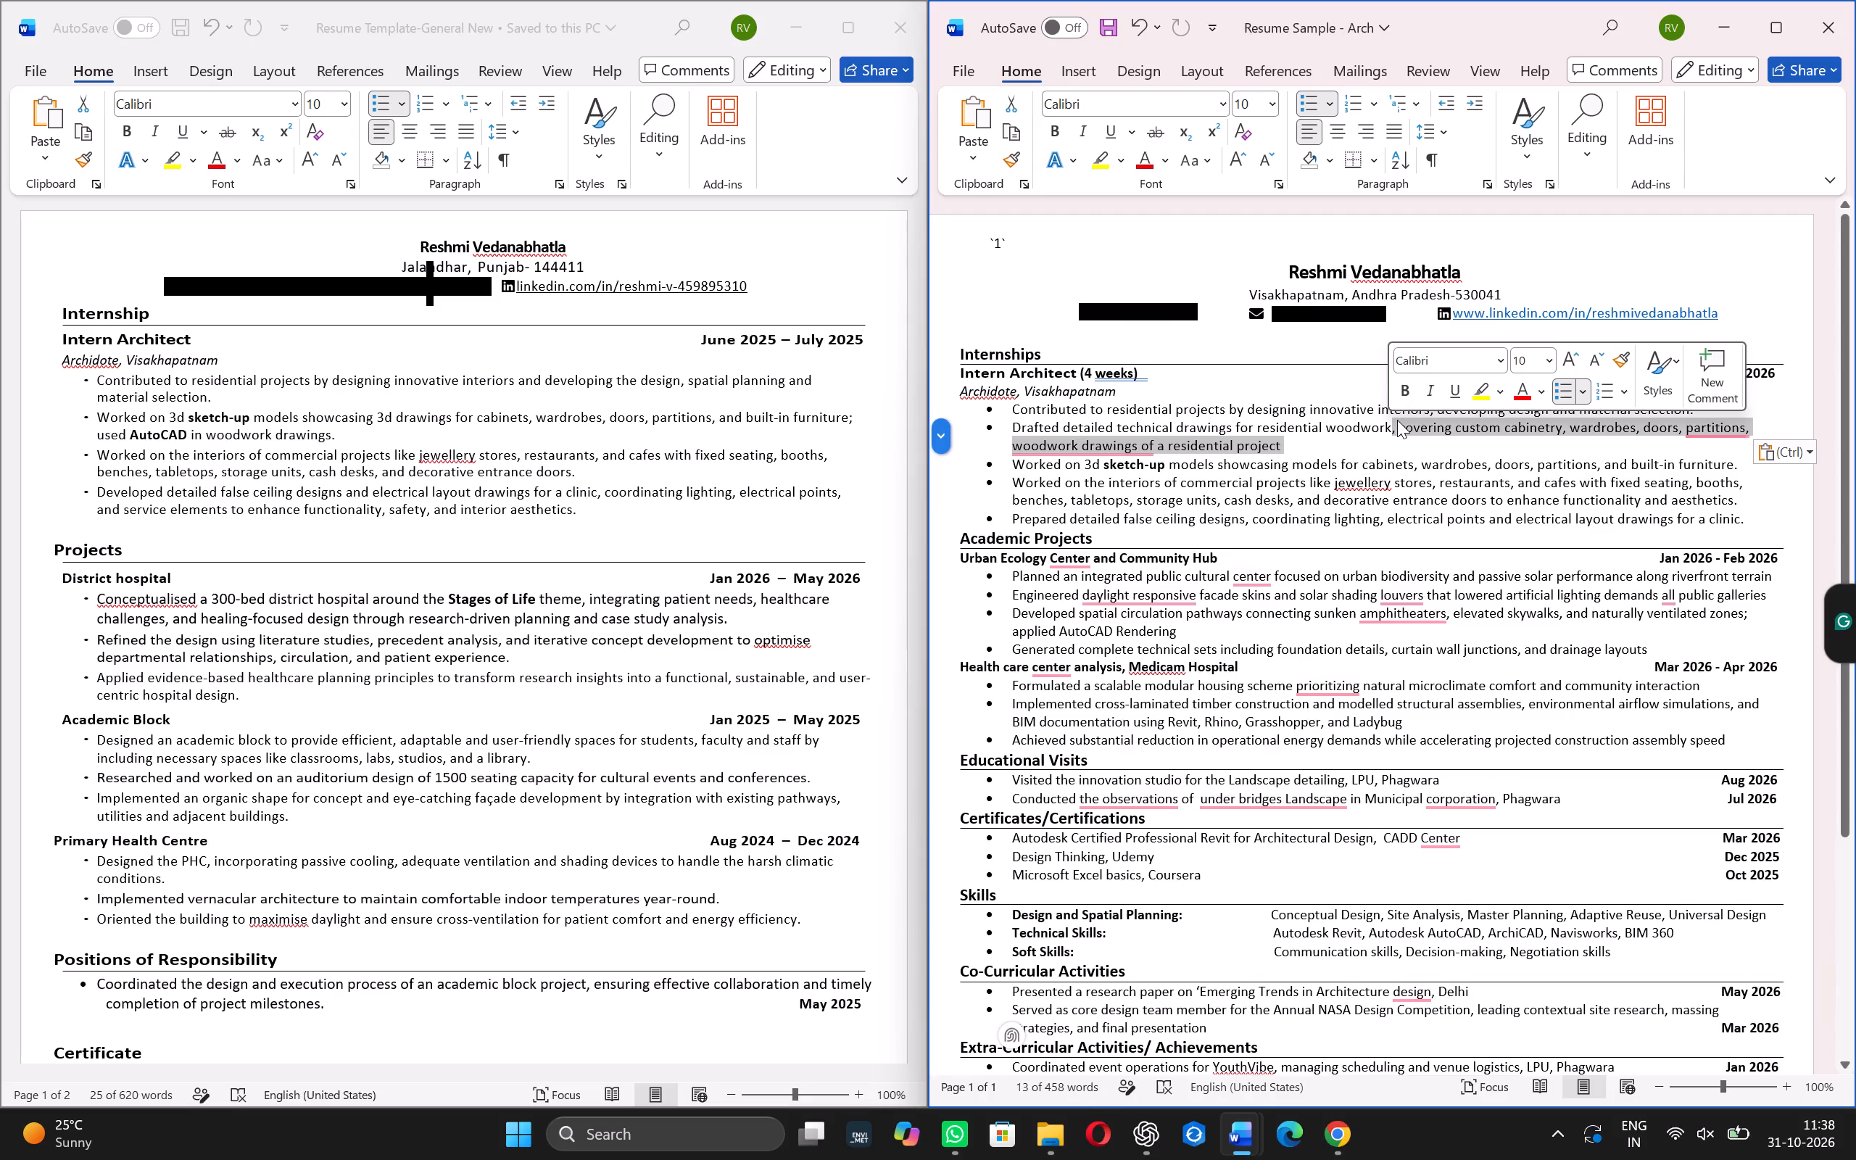
key(BackSpace)
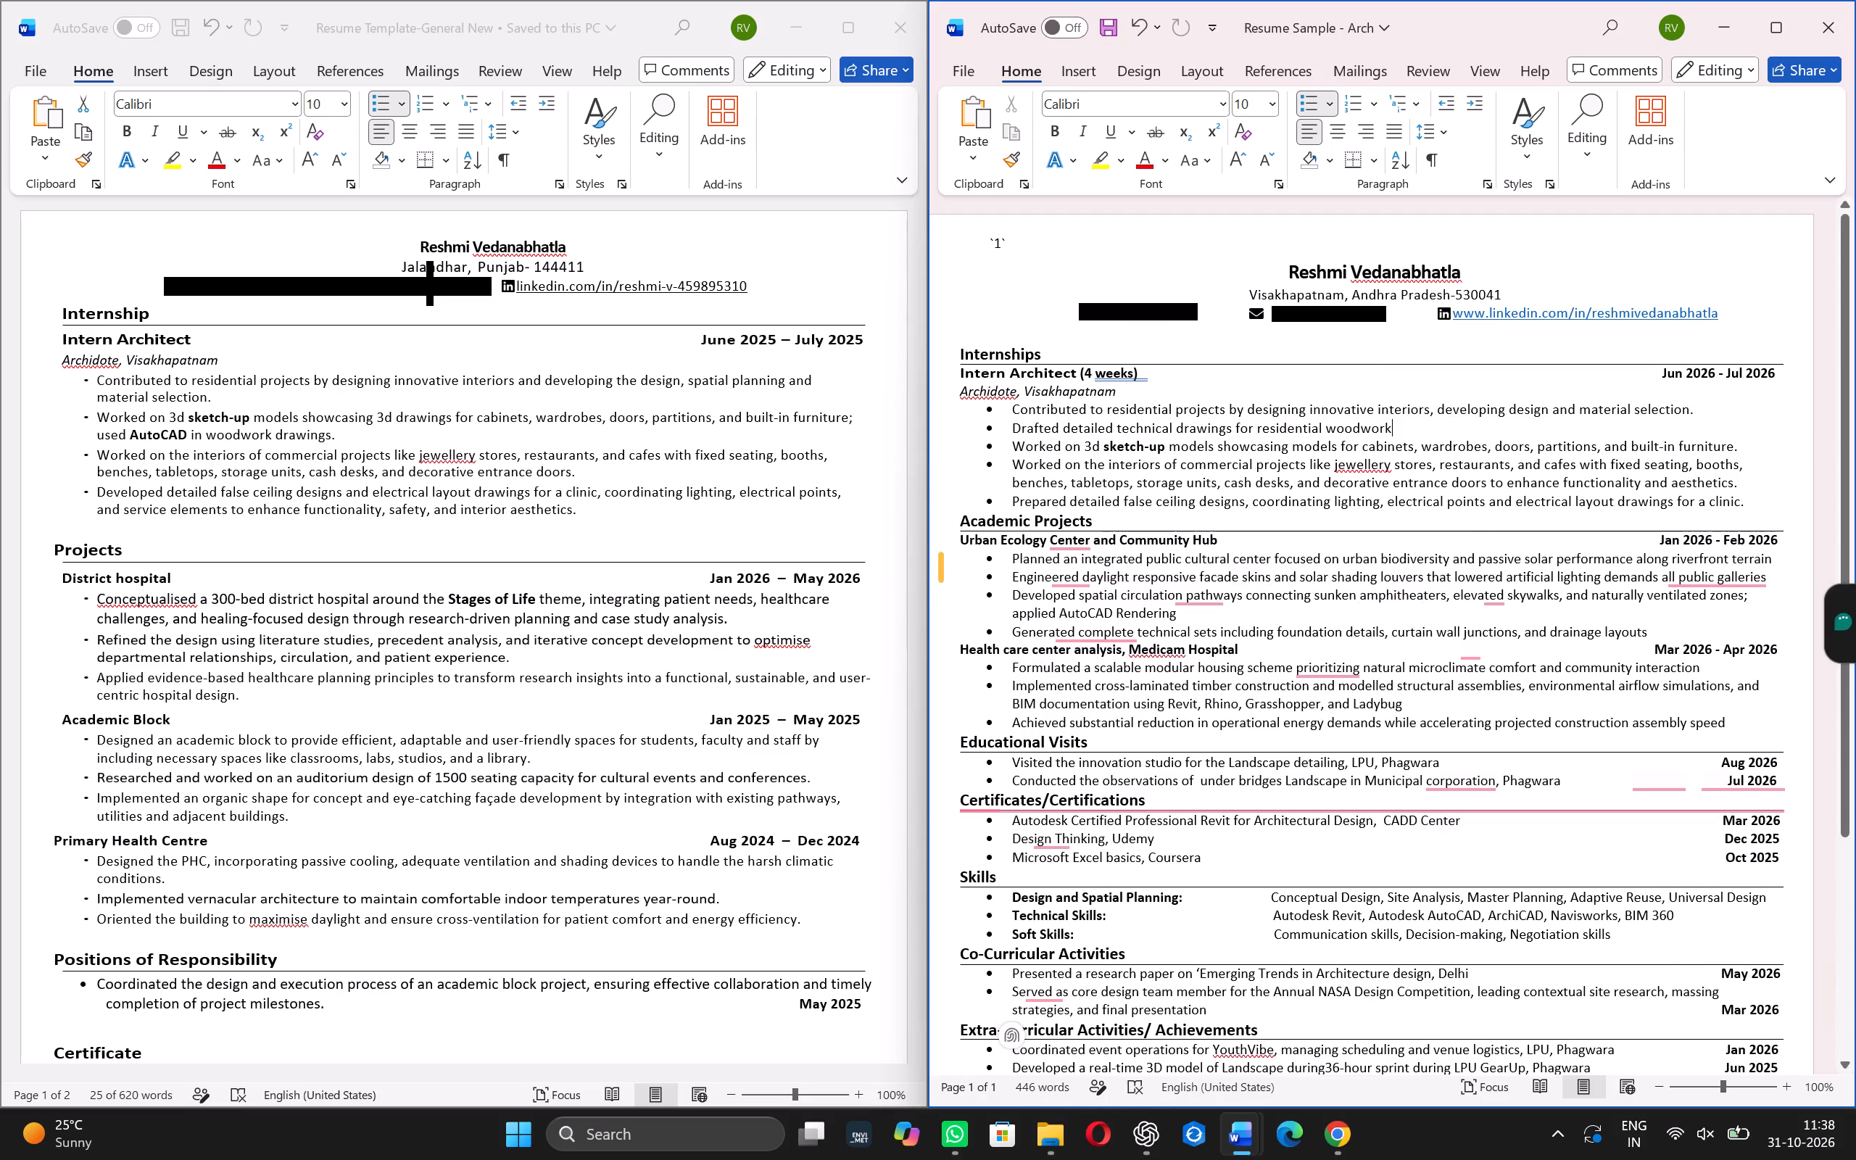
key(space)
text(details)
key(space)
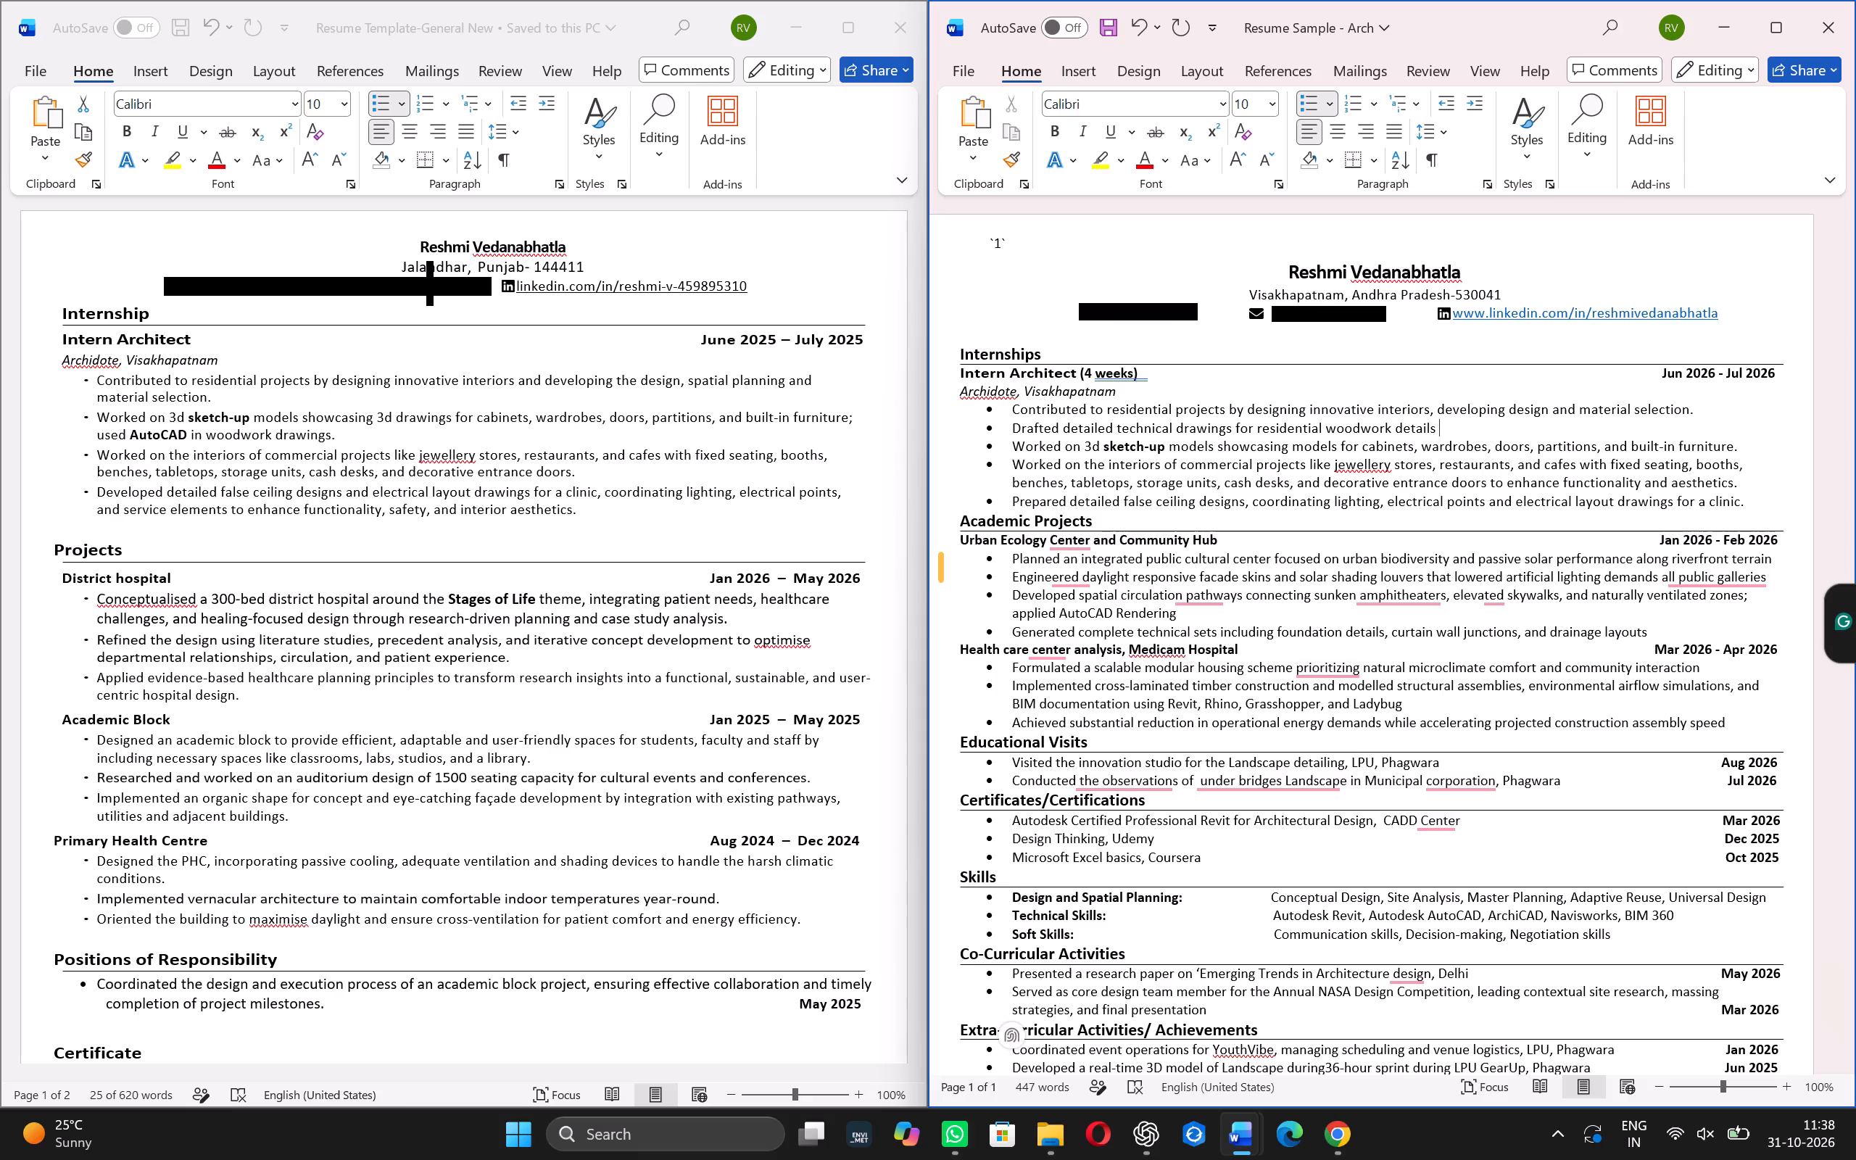
Add "using AutoCAD" to the end of the second internship bullet, after "woodwork details", correcting the capitalization of AutoCAD.
text(usin)
key(g)
key(space)
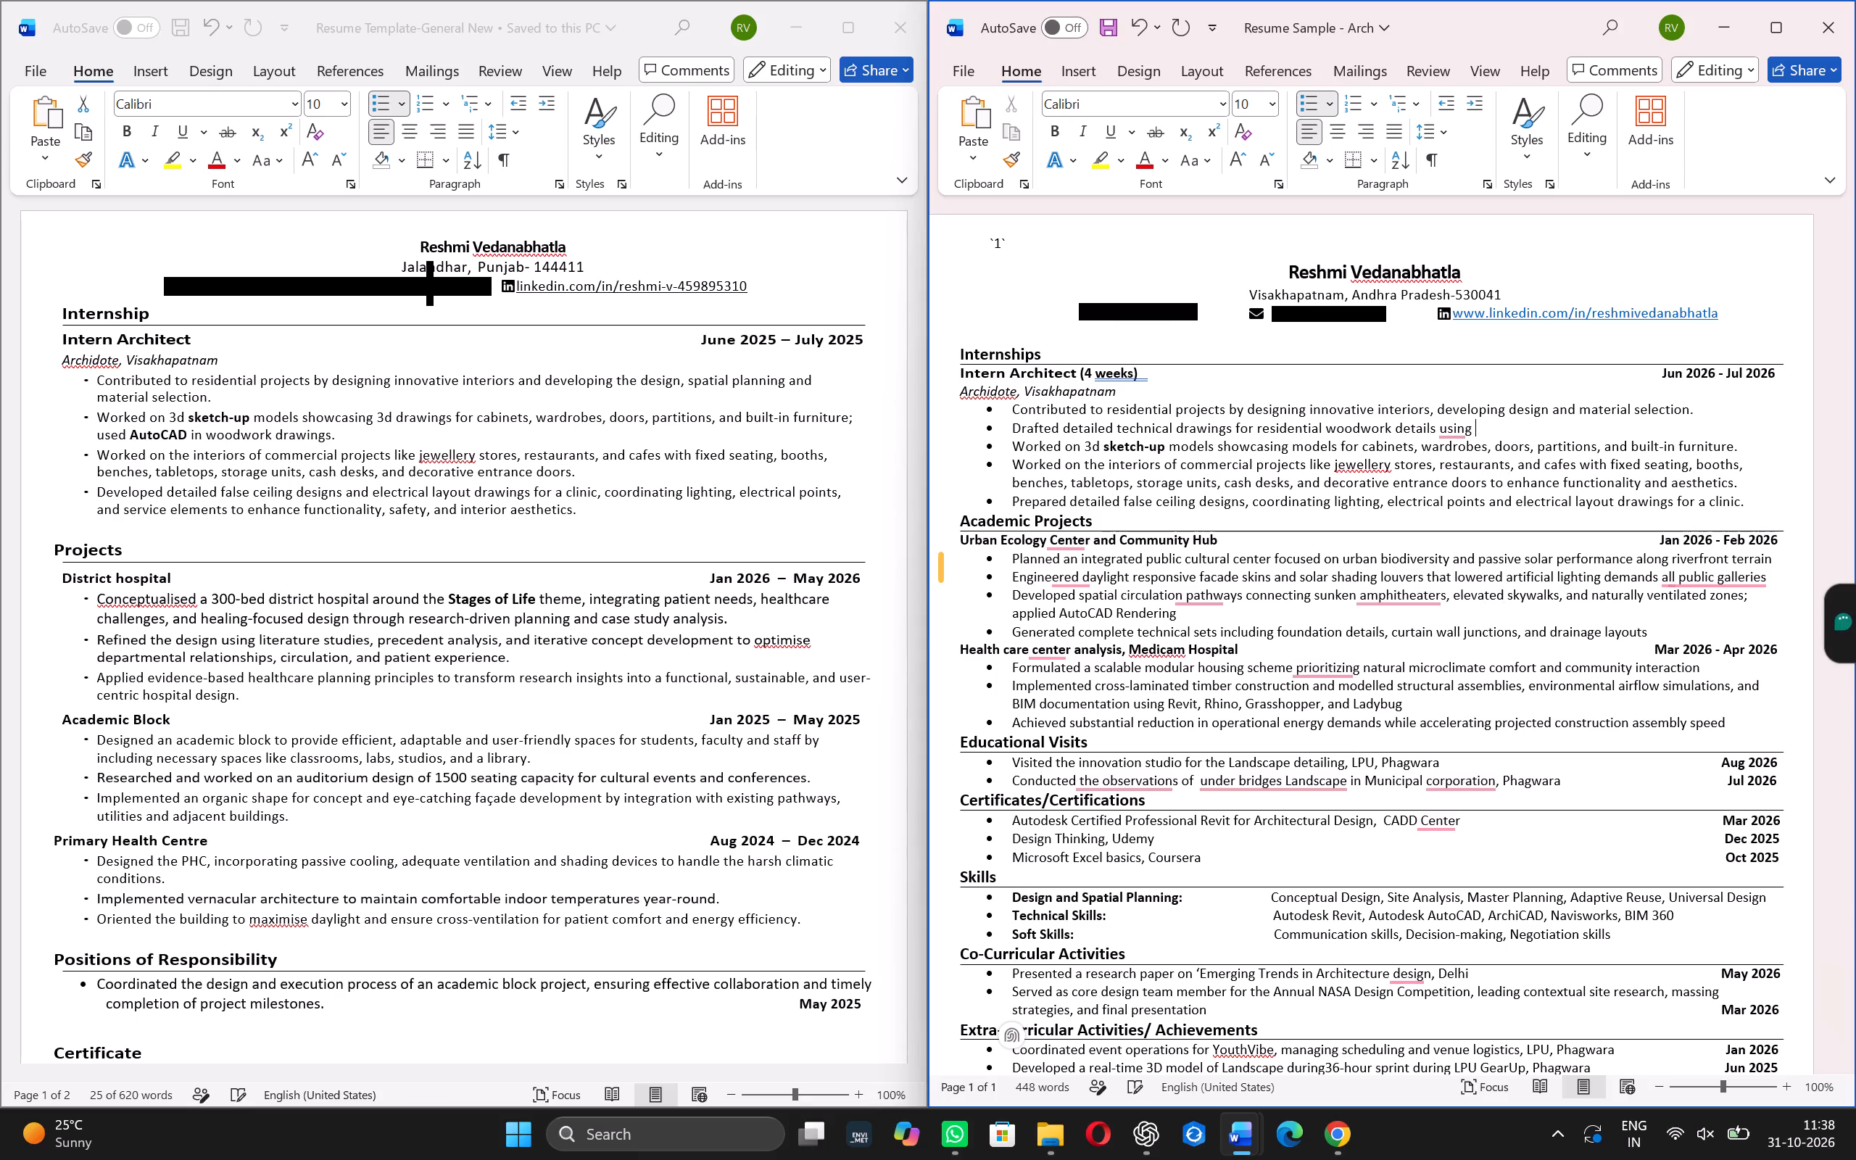
text(auto)
text(cad)
key(space)
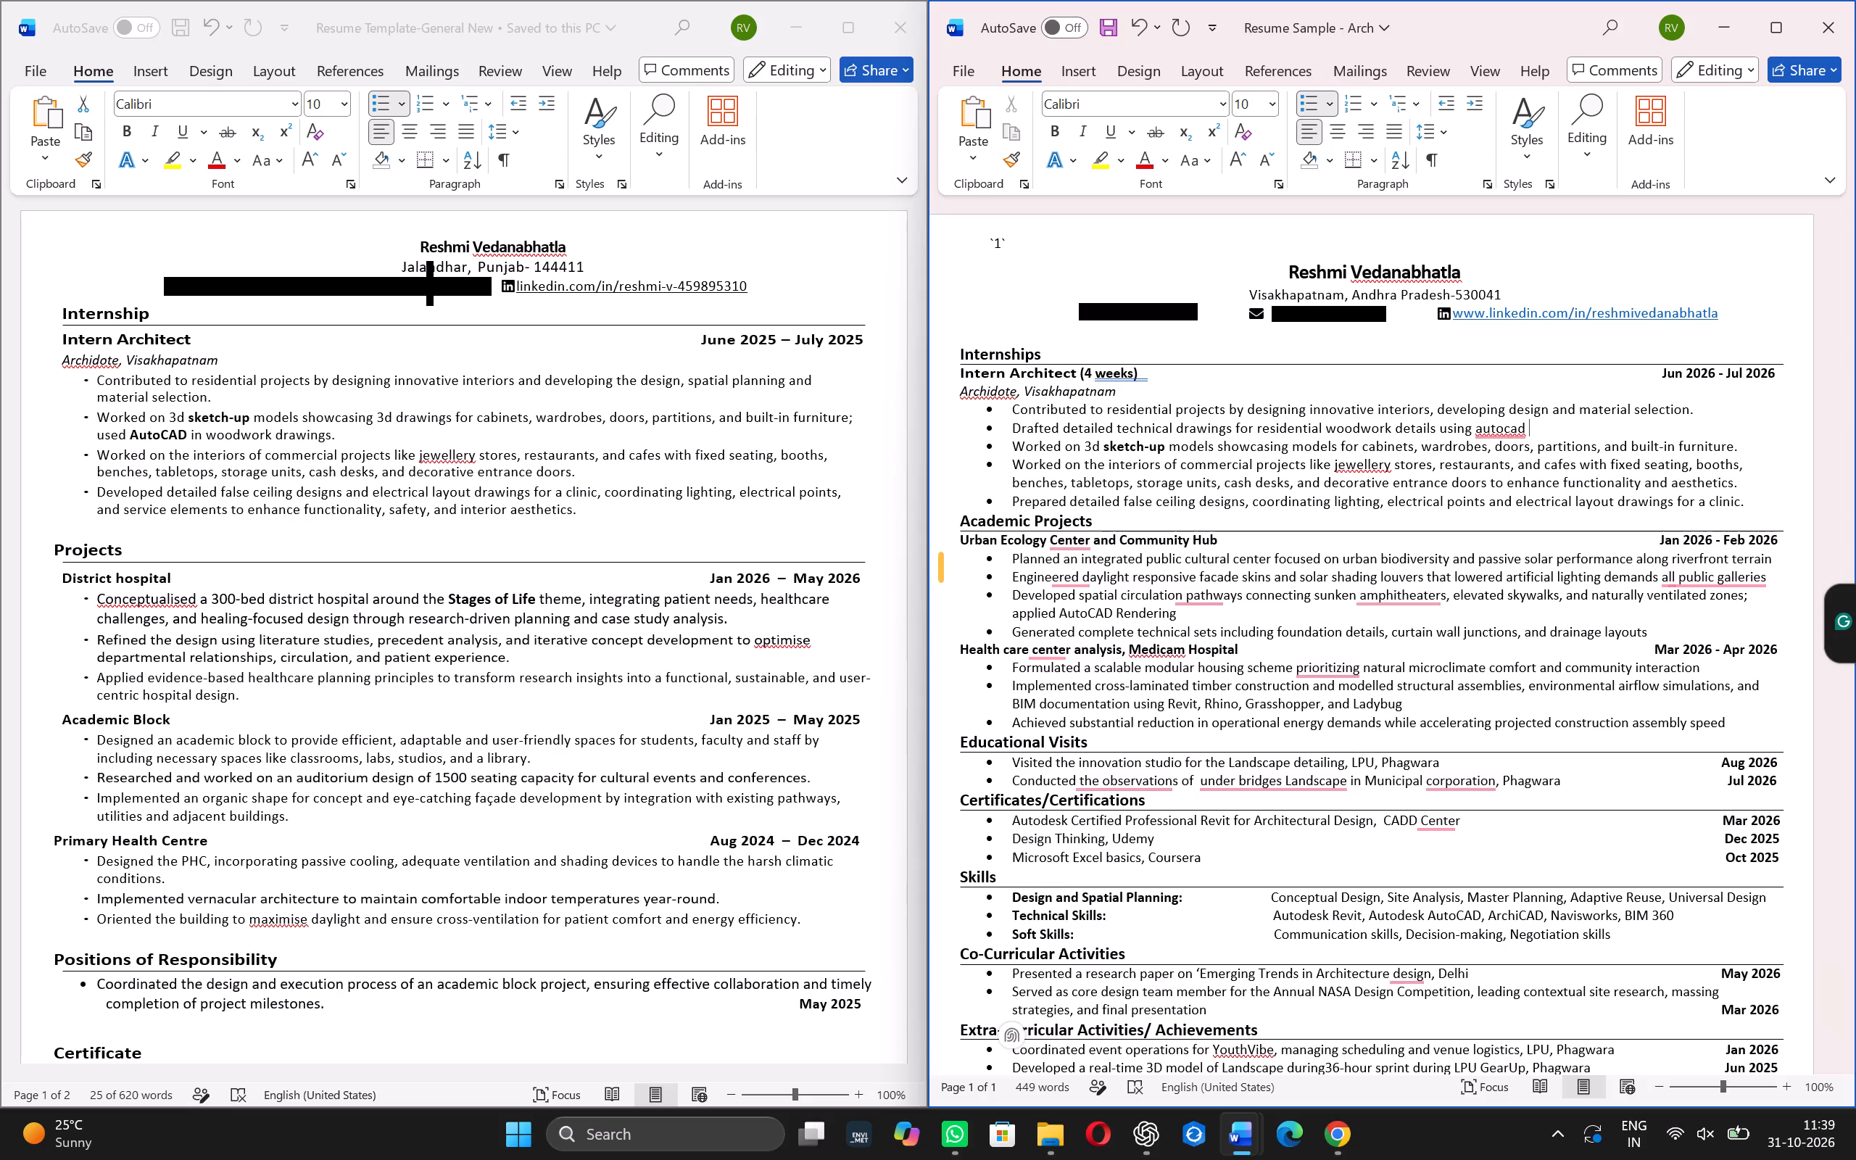
click(1534, 424)
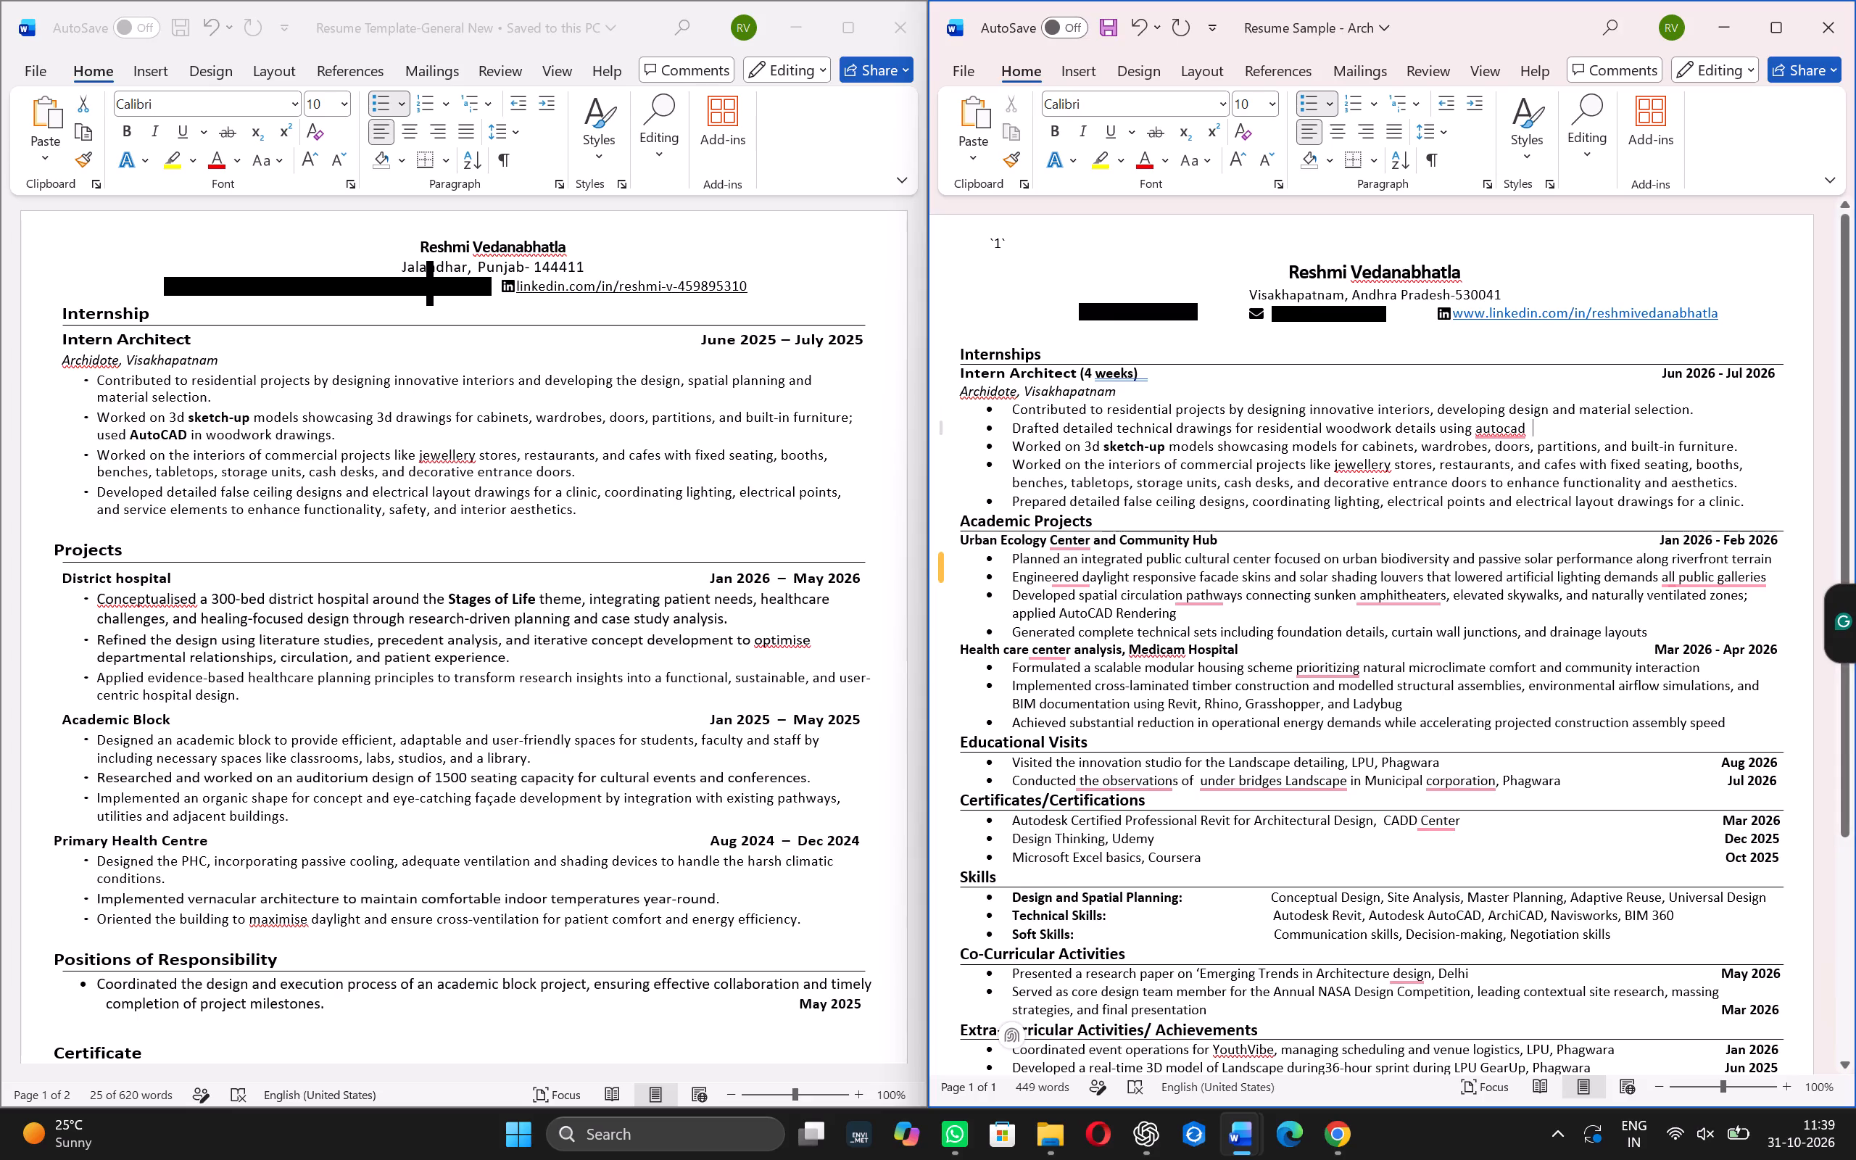
click(1500, 485)
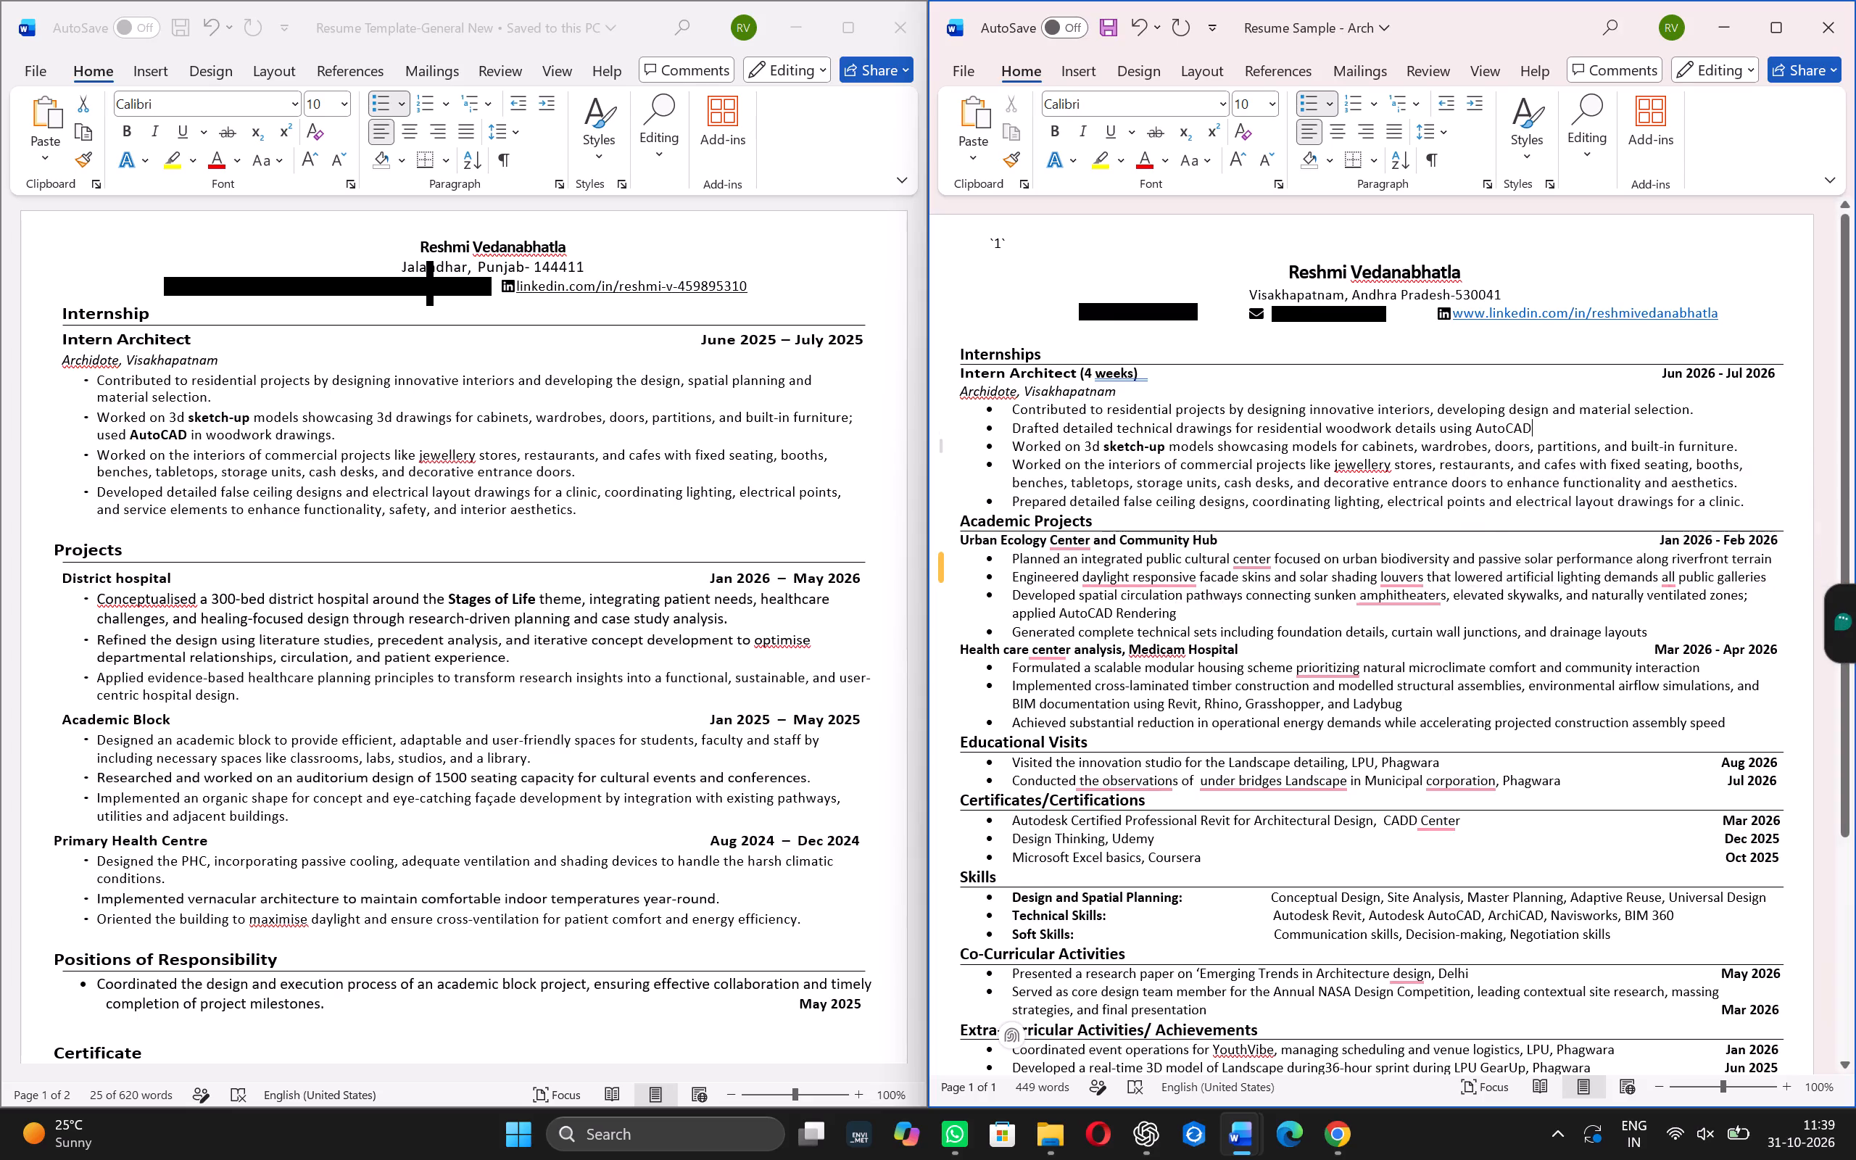
Make "AutoCAD" bold in the second internship bullet and remove the trailing space after it.
drag(1530, 428, 1479, 430)
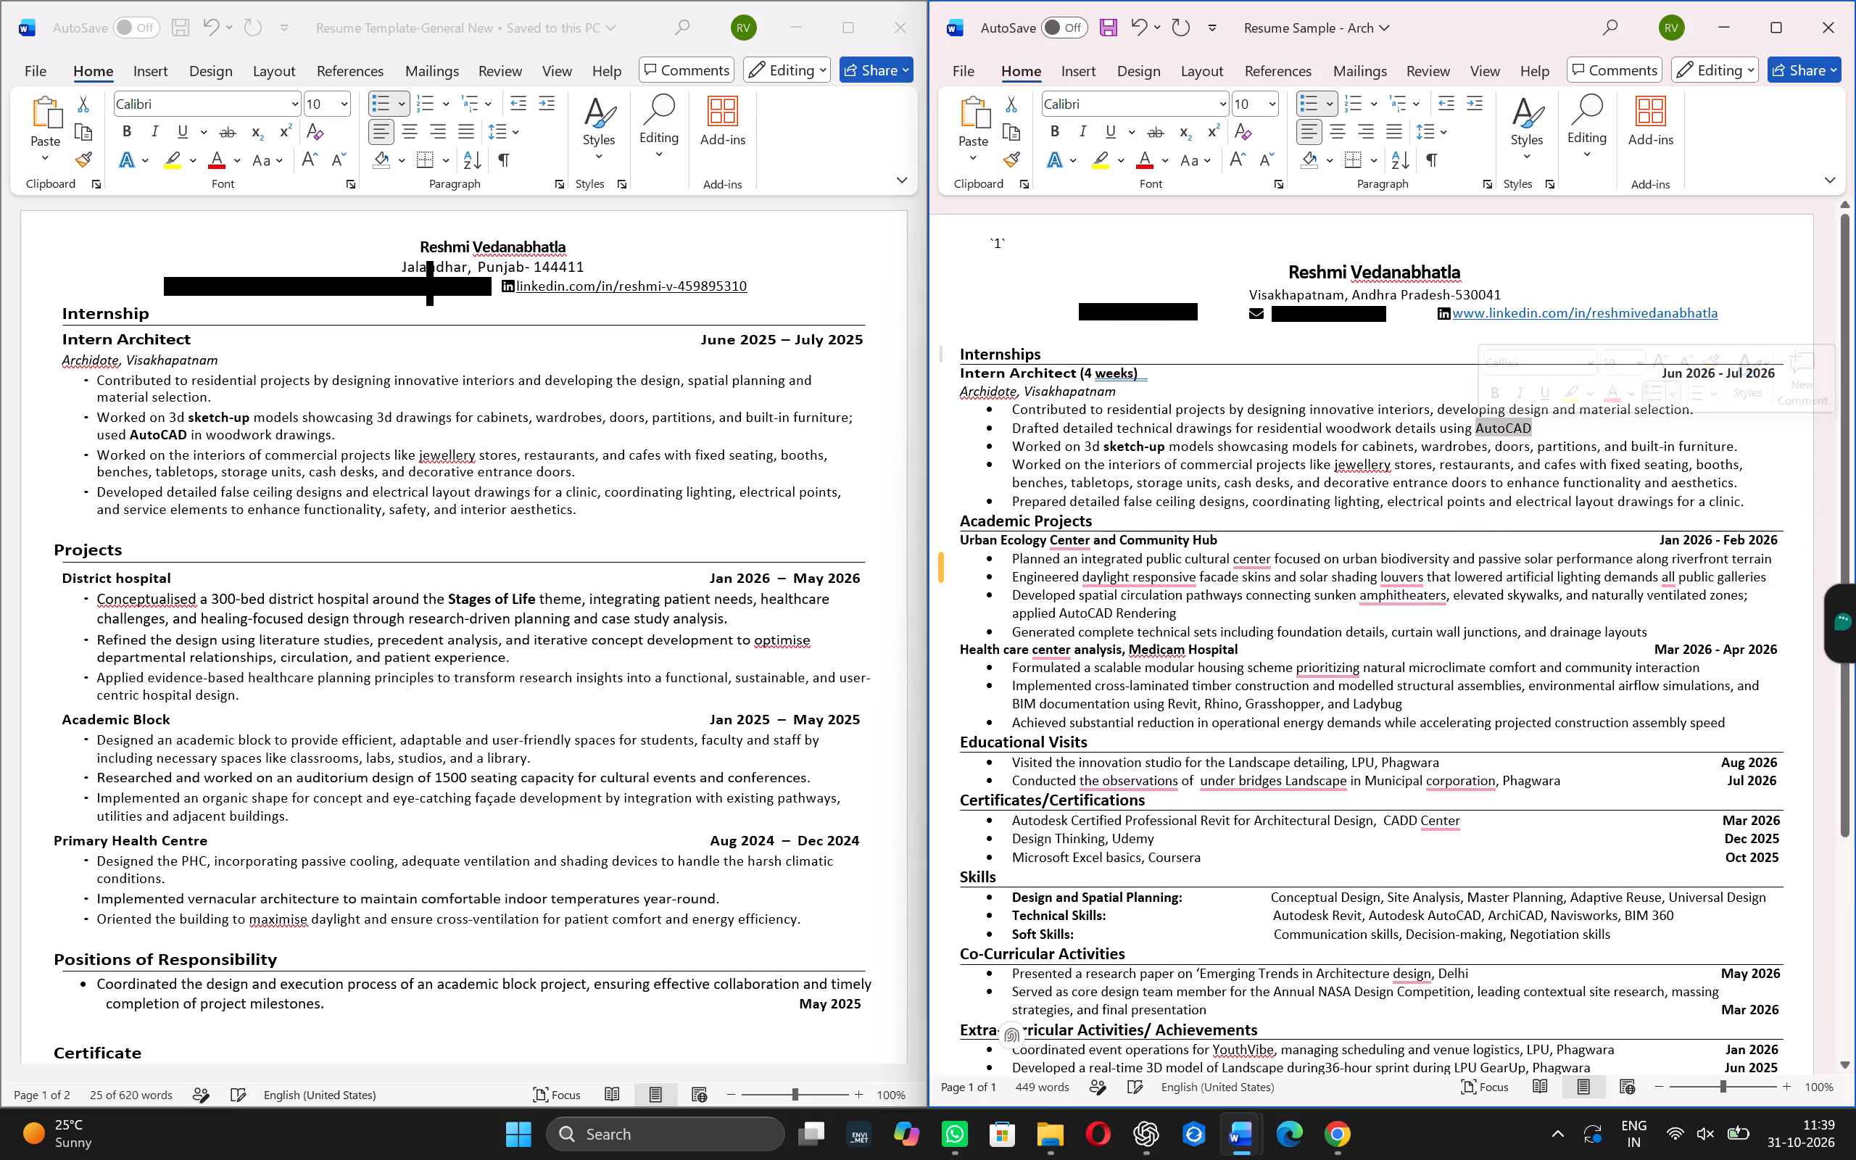
click(1051, 125)
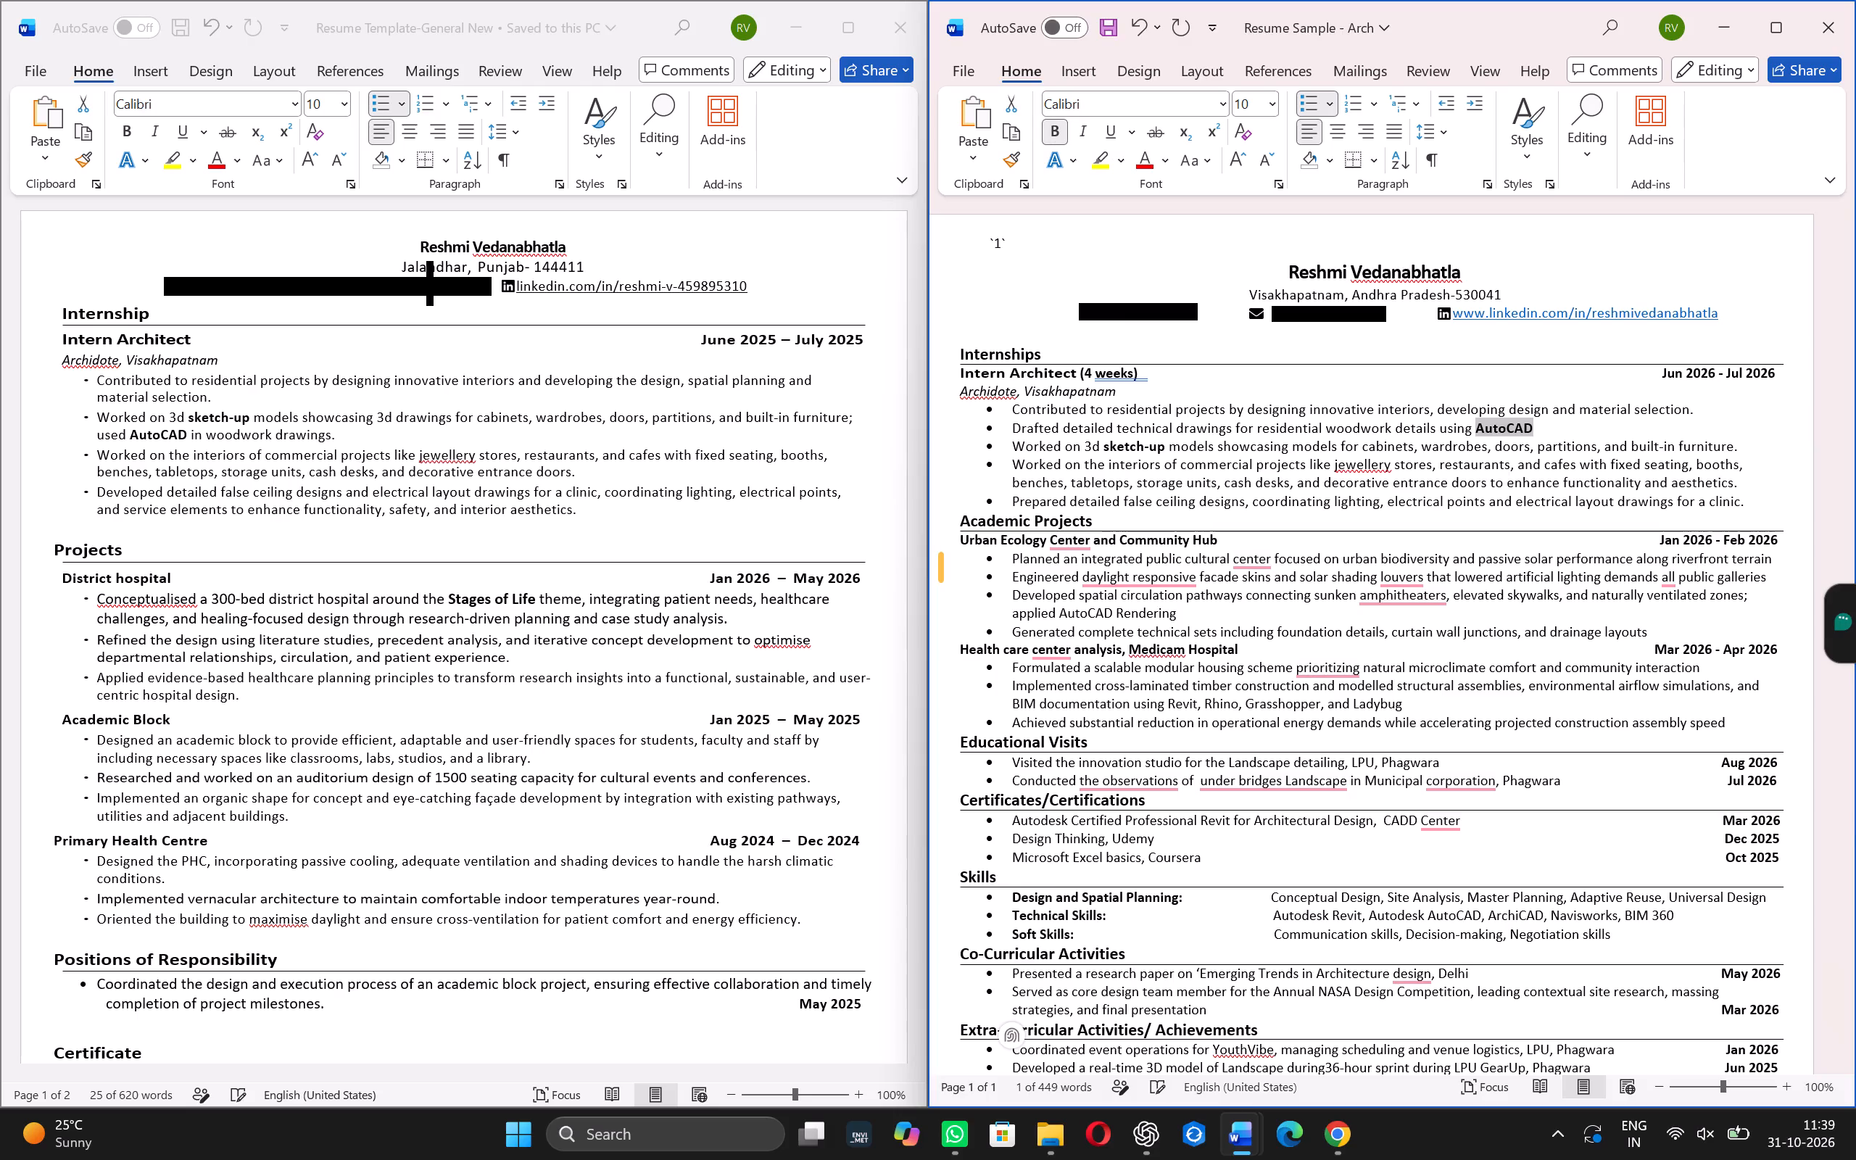
click(1682, 269)
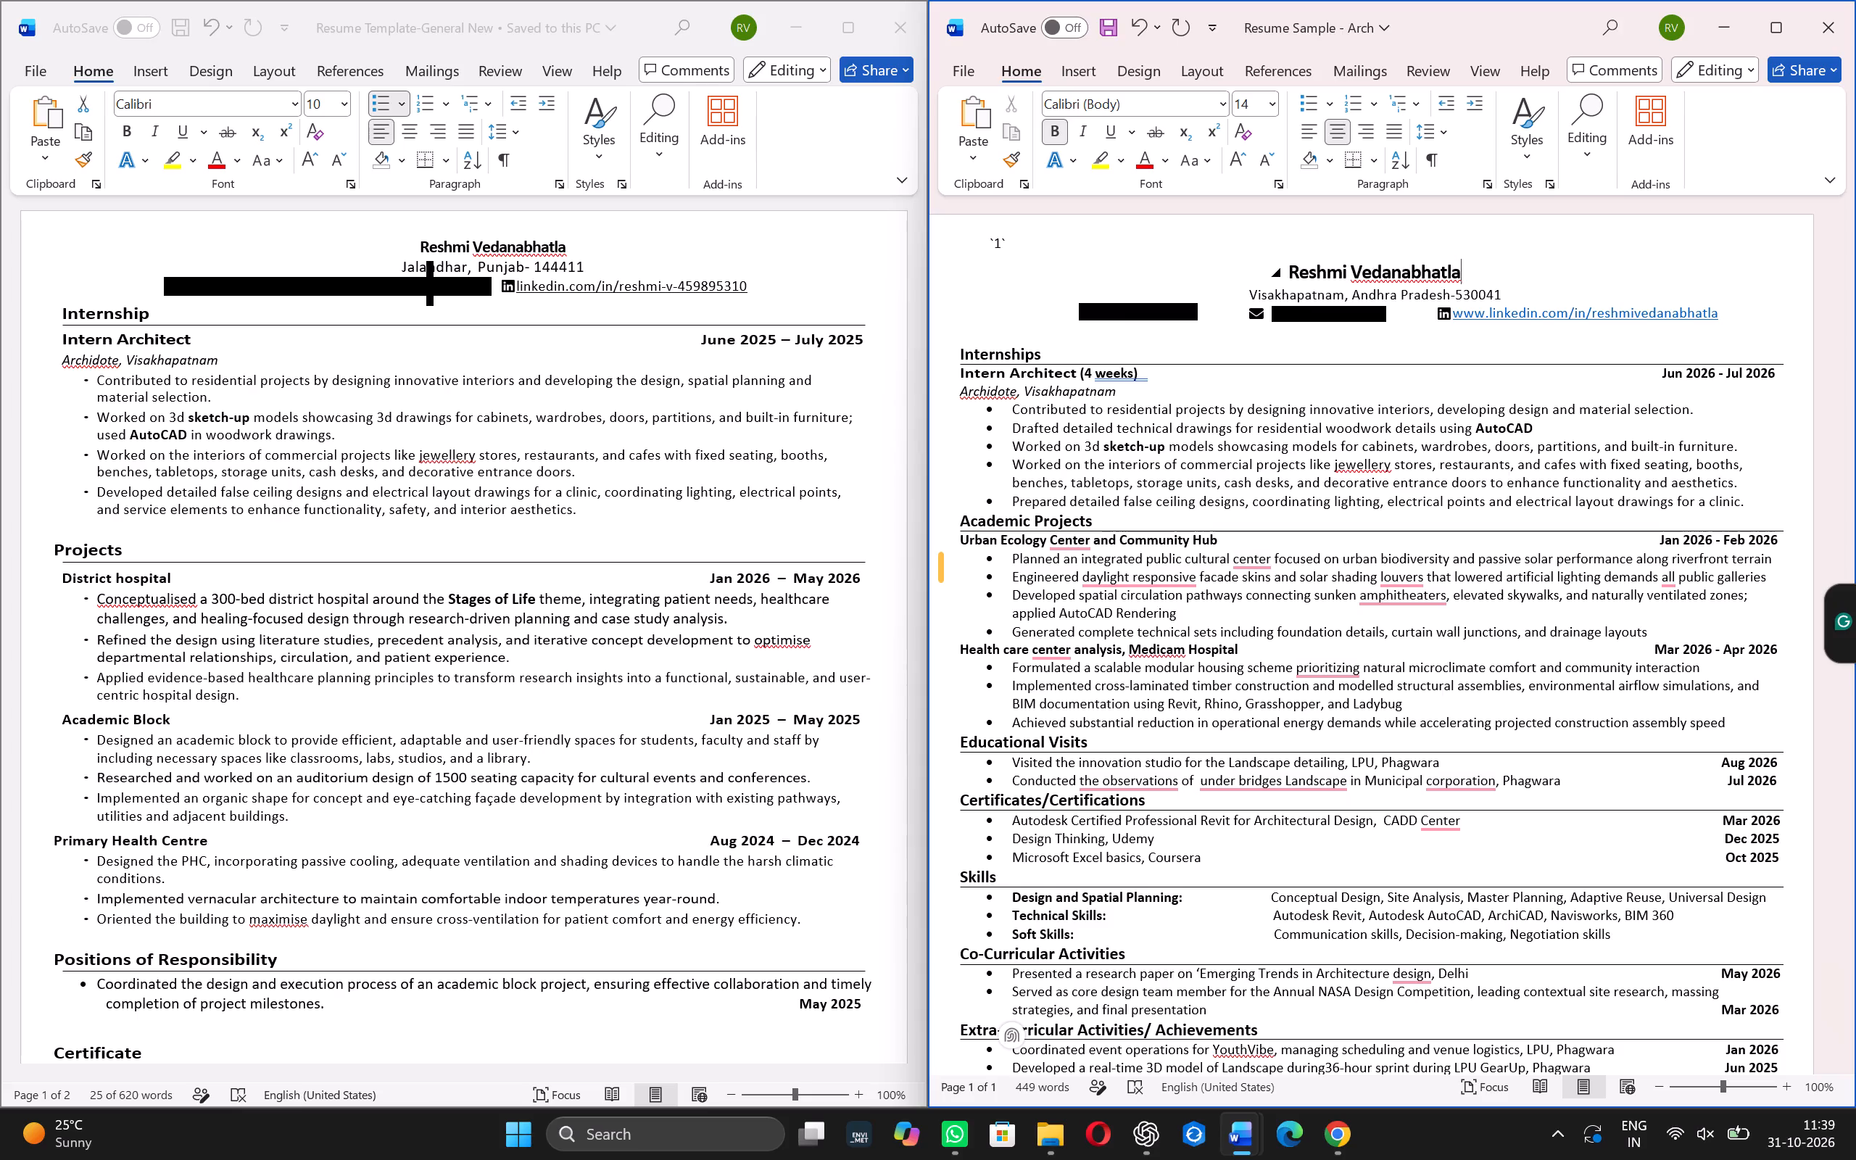
click(1545, 428)
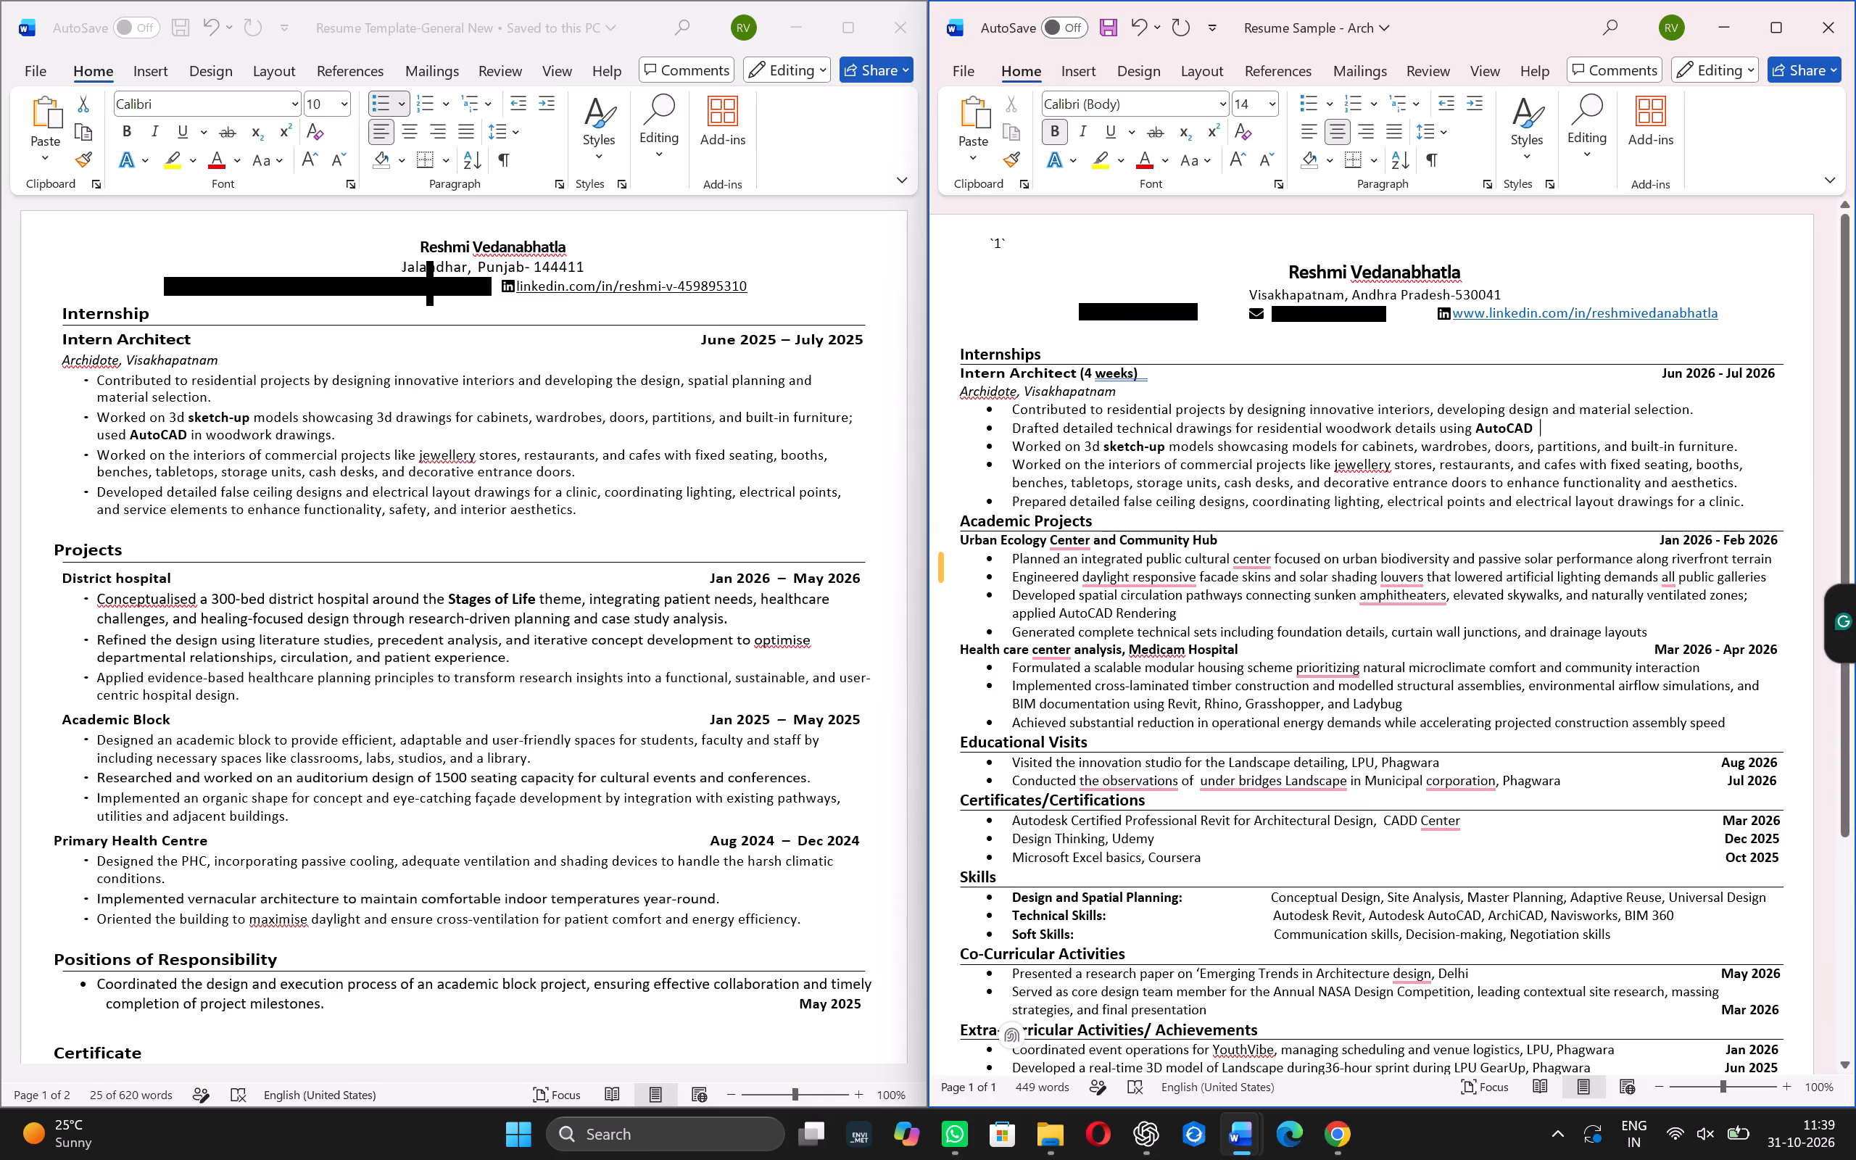
key(BackSpace)
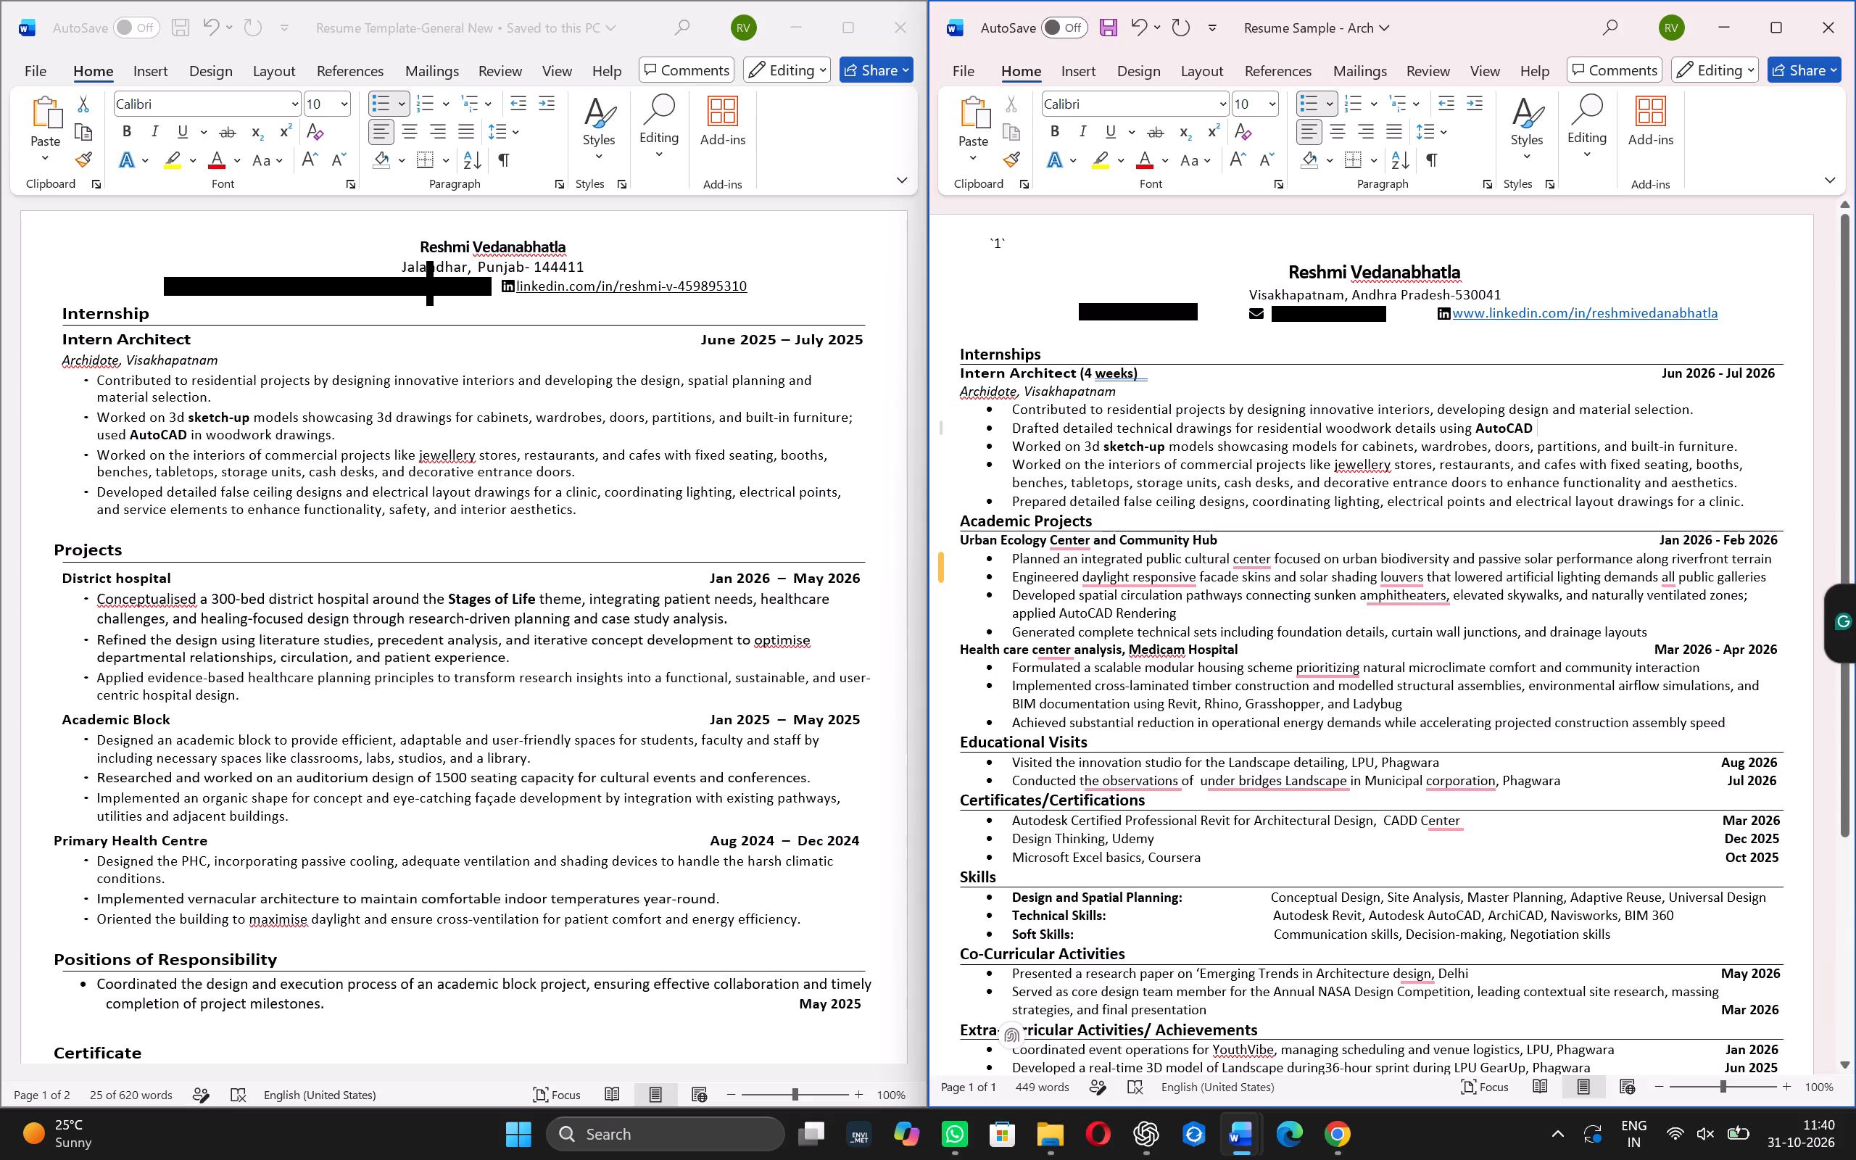
Replace the word "details" with "covering" in the second internship bullet about residential woodwork drawings.
drag(1435, 428, 1394, 424)
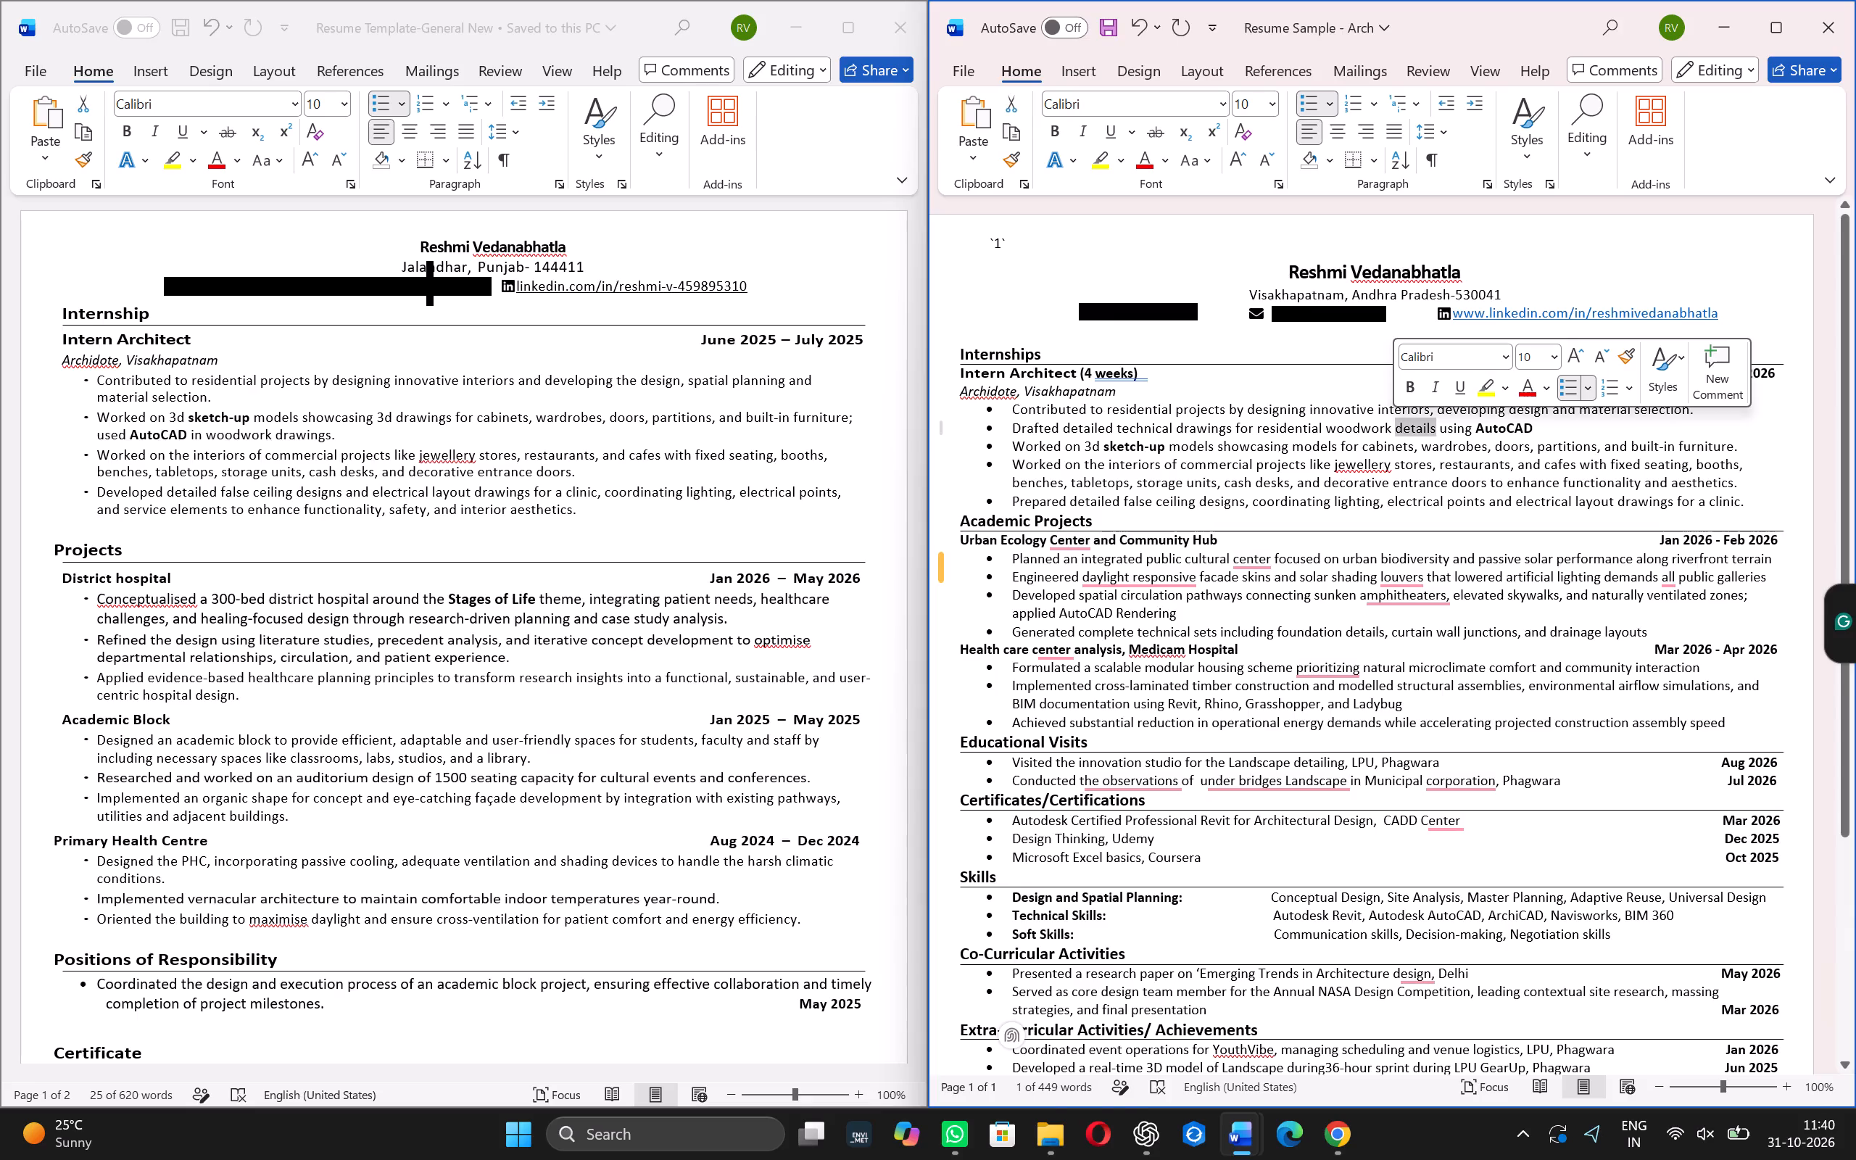
text(covering)
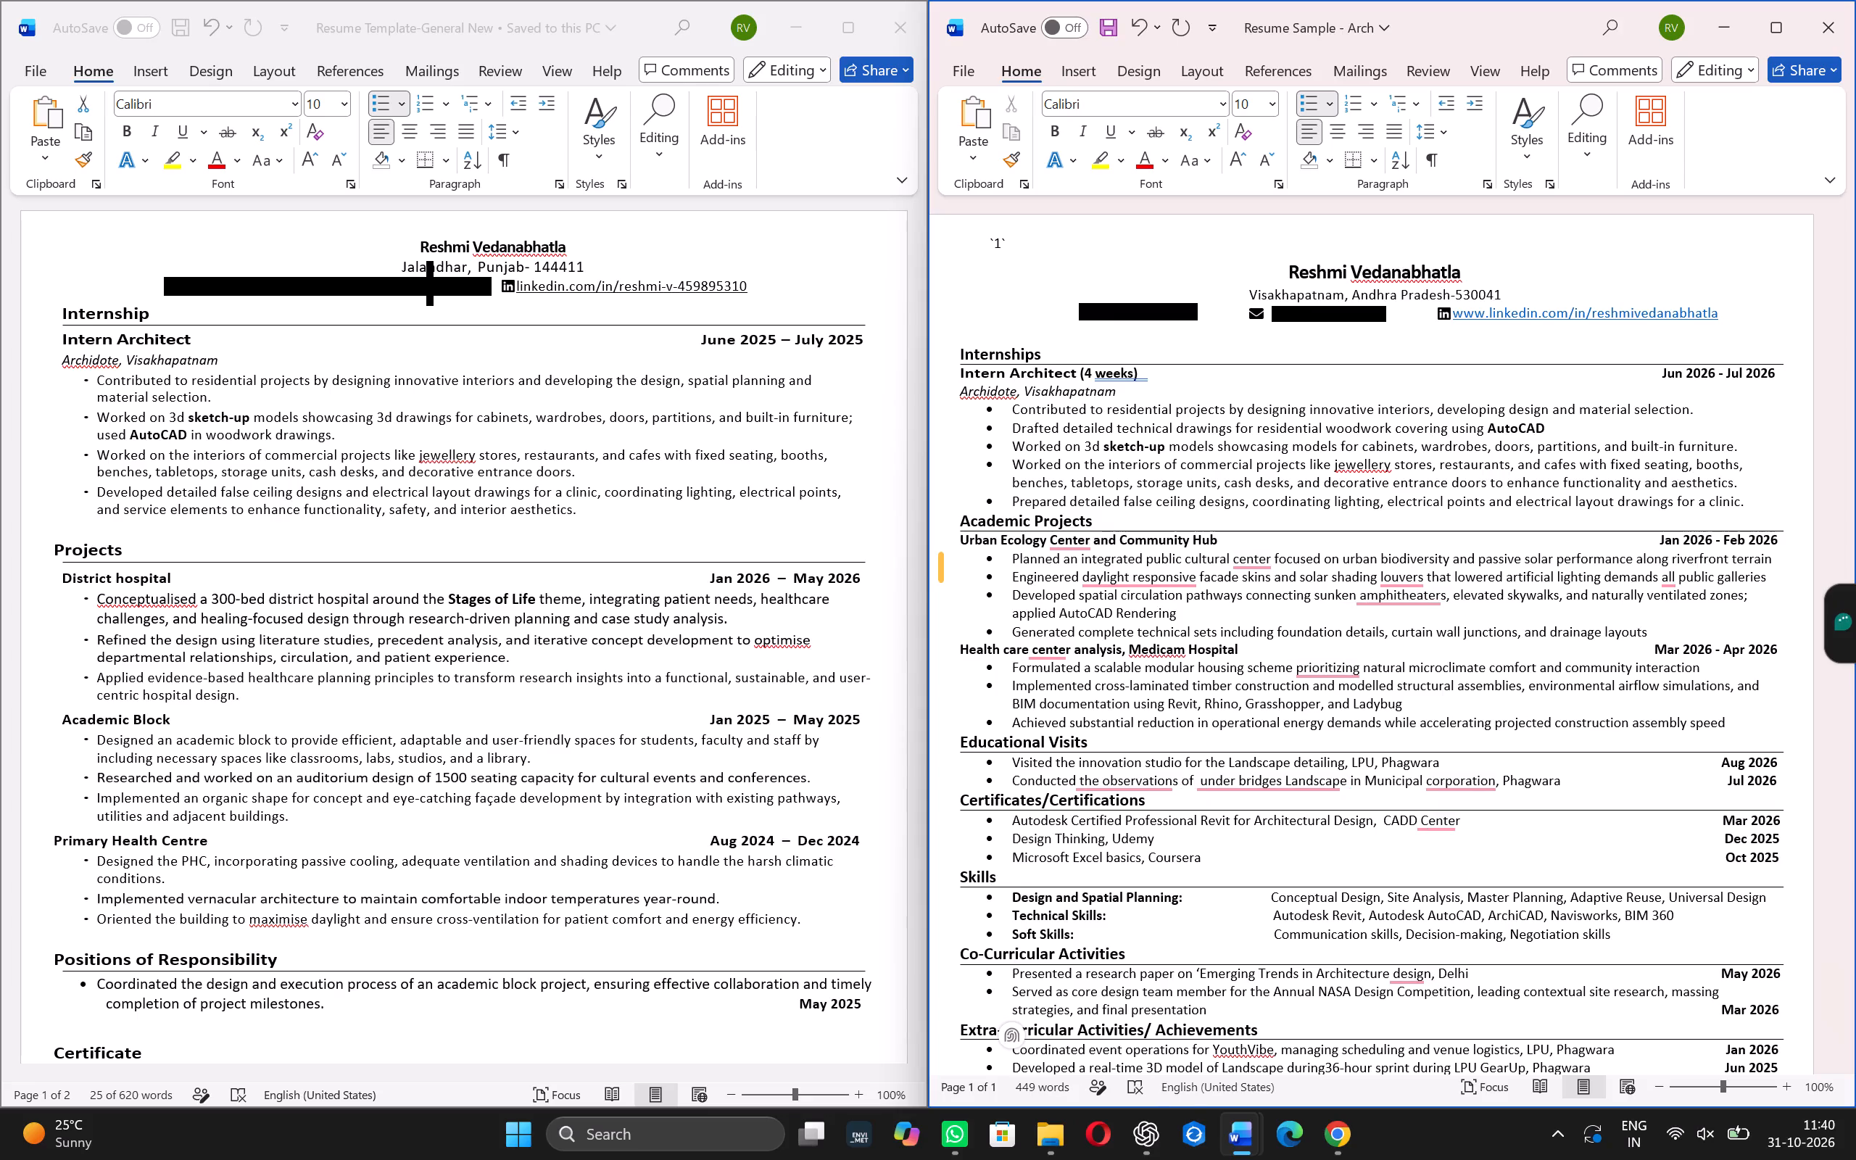
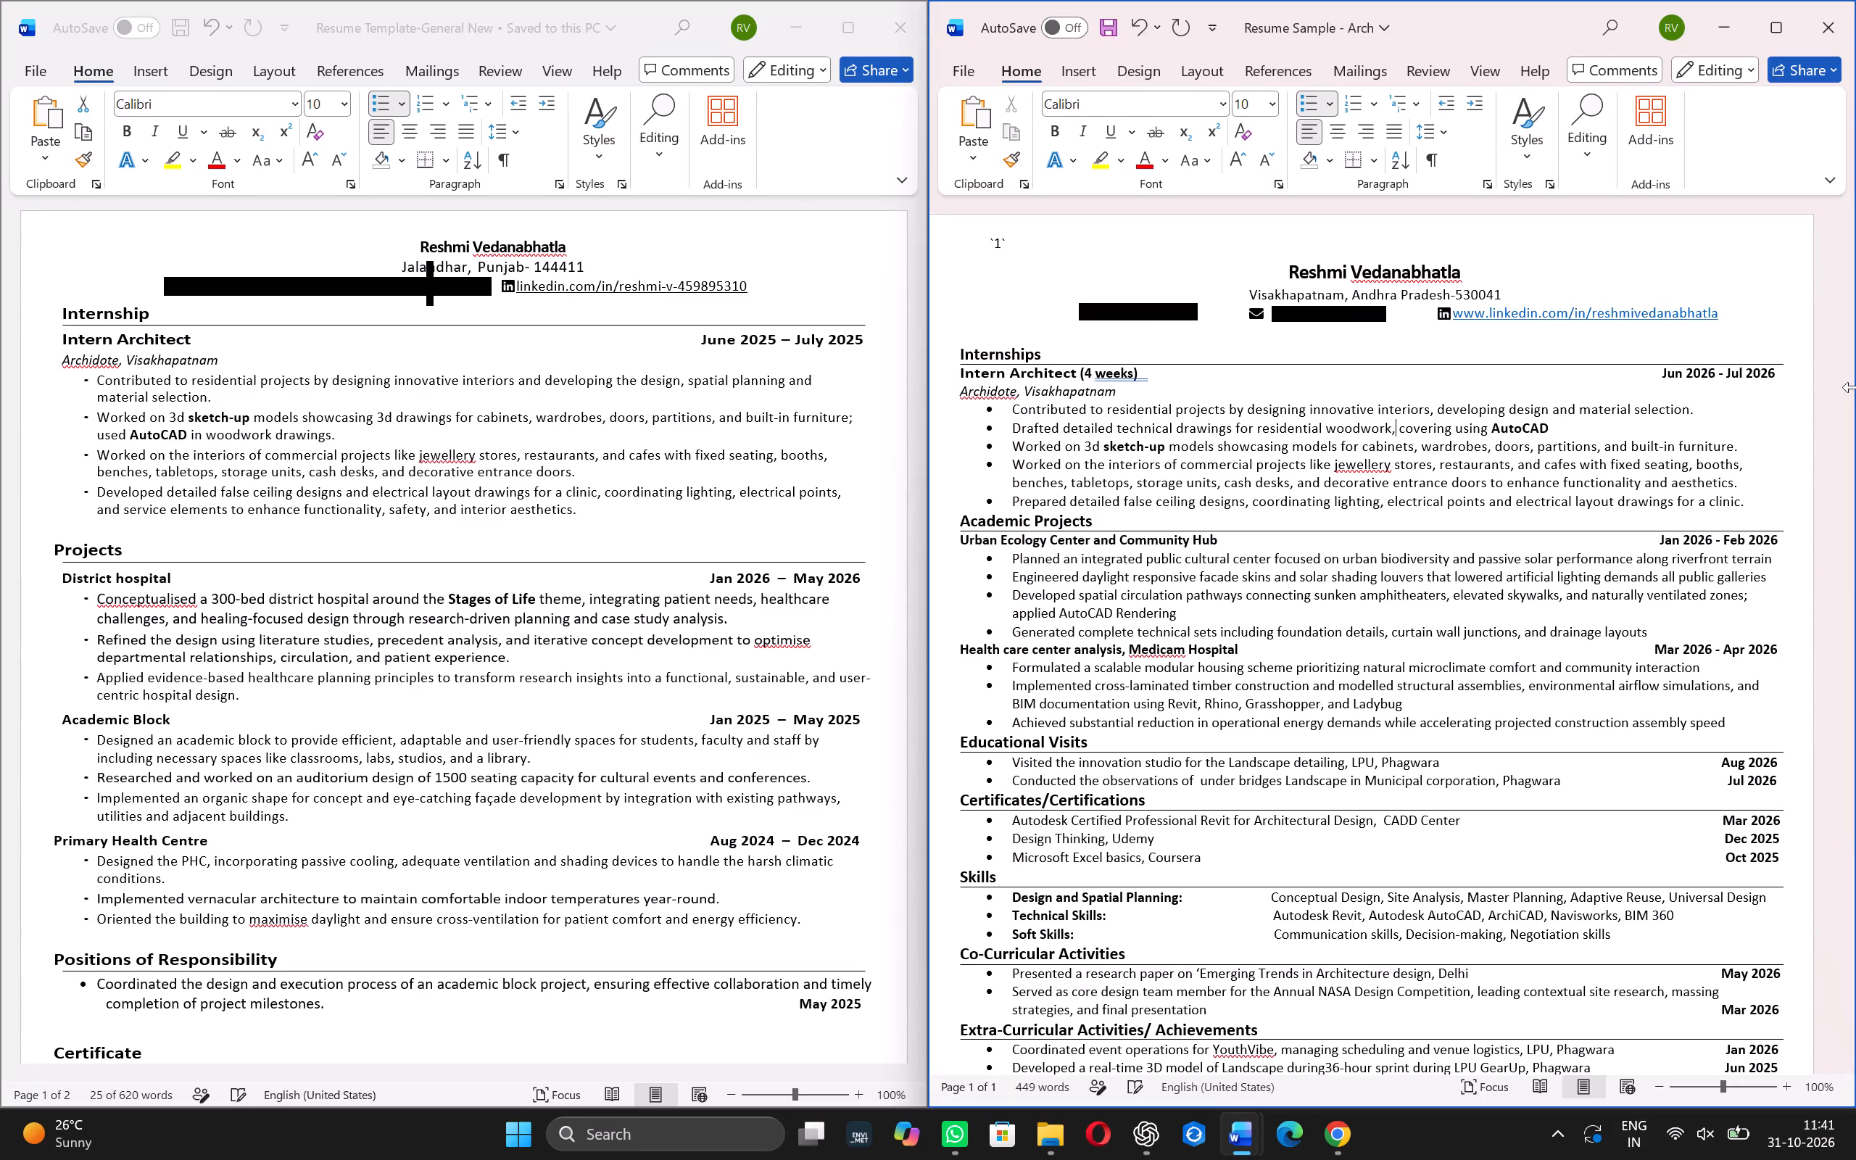
click(1450, 427)
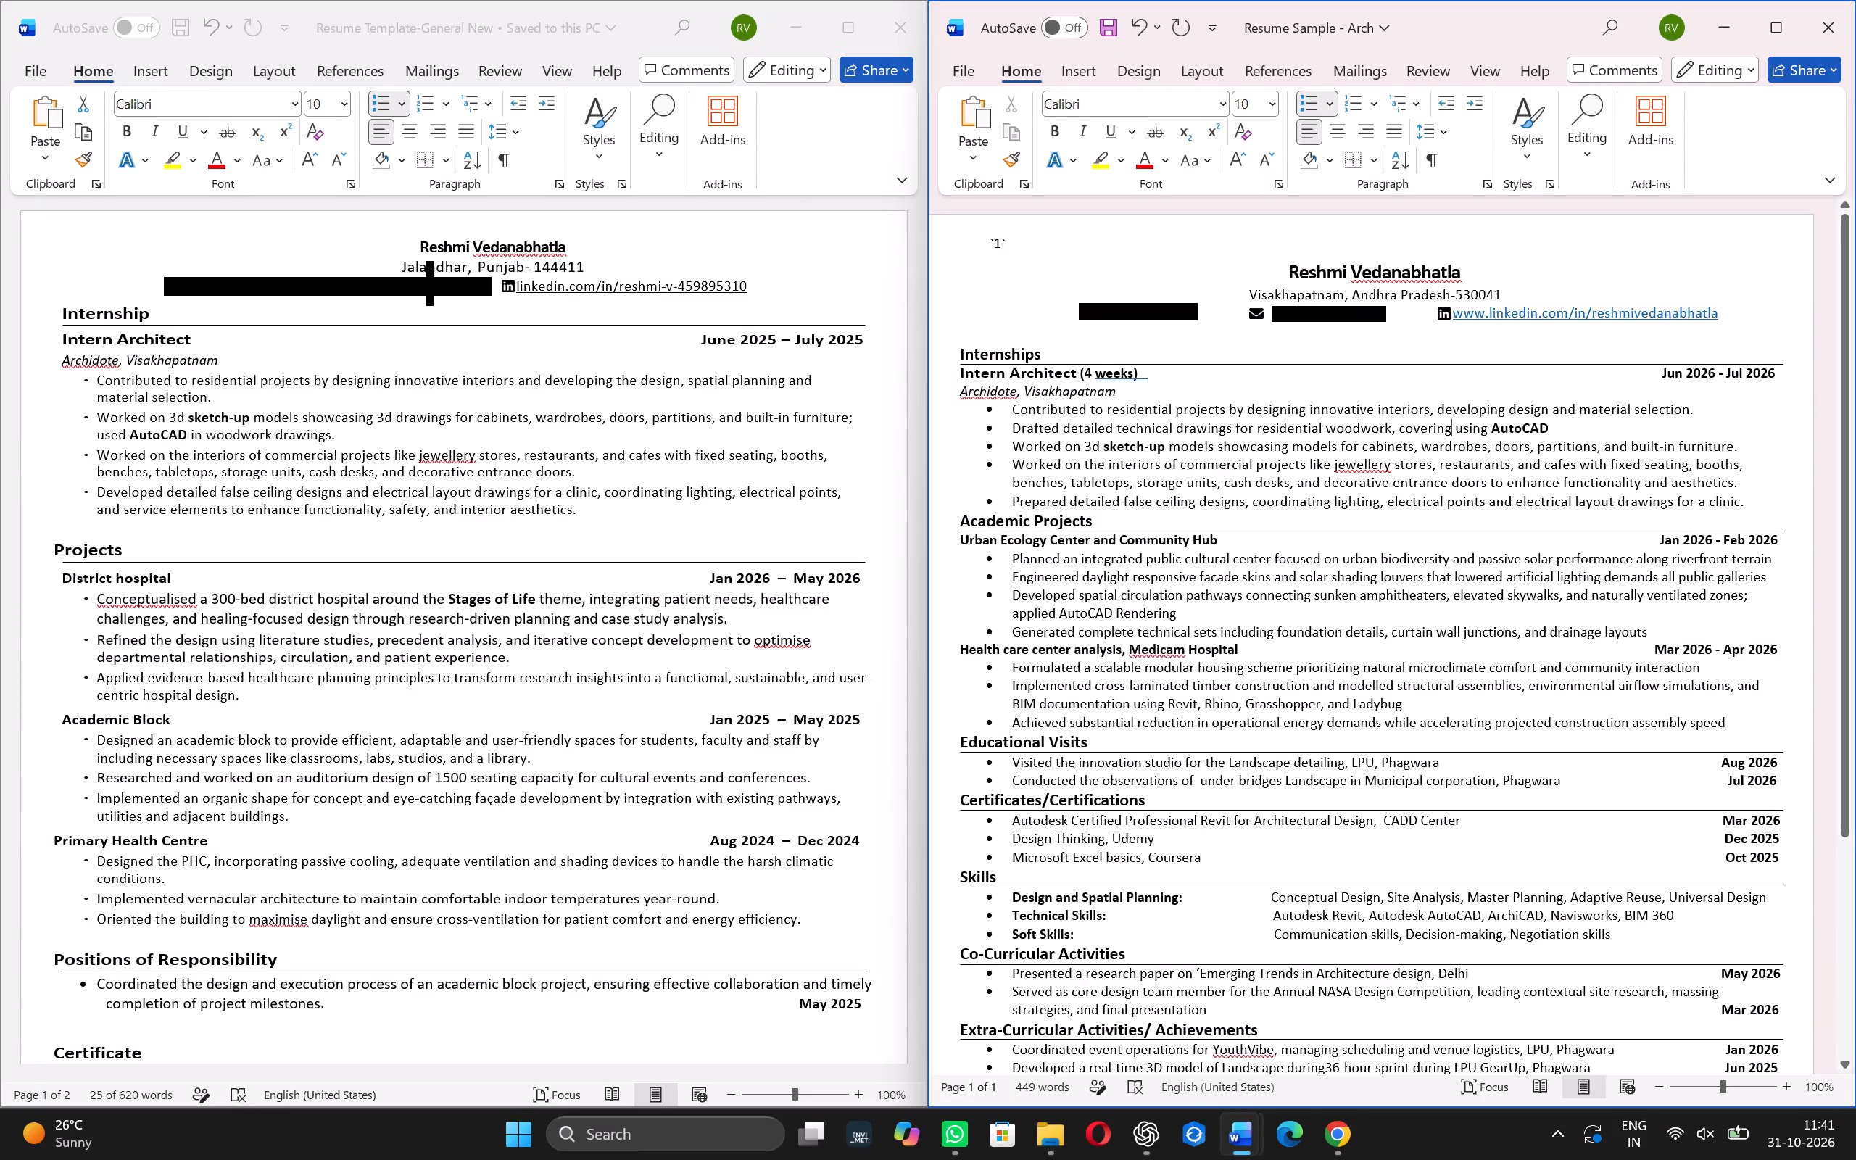
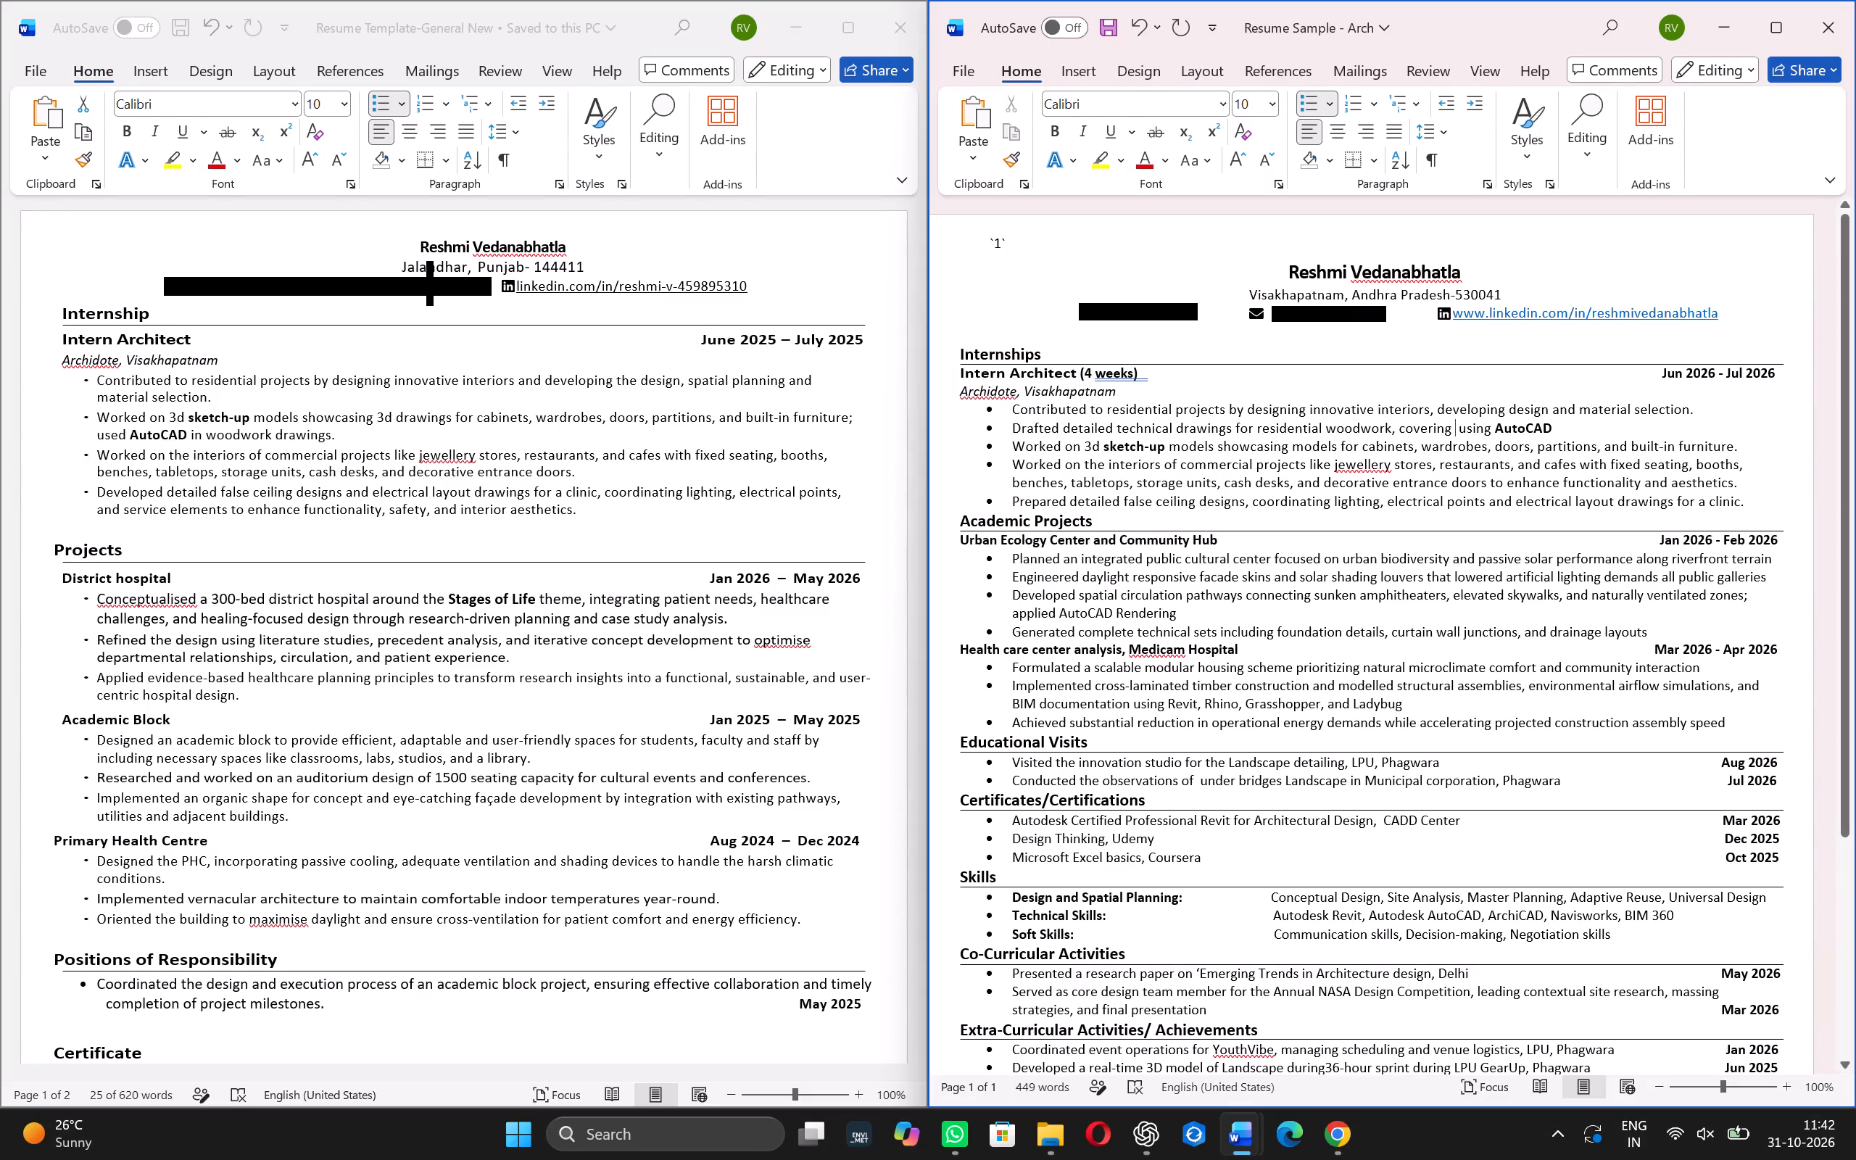
Insert "wooden cabinets" after "covering" in the second internship bullet about residential woodwork drawings.
text(wooden cabinets)
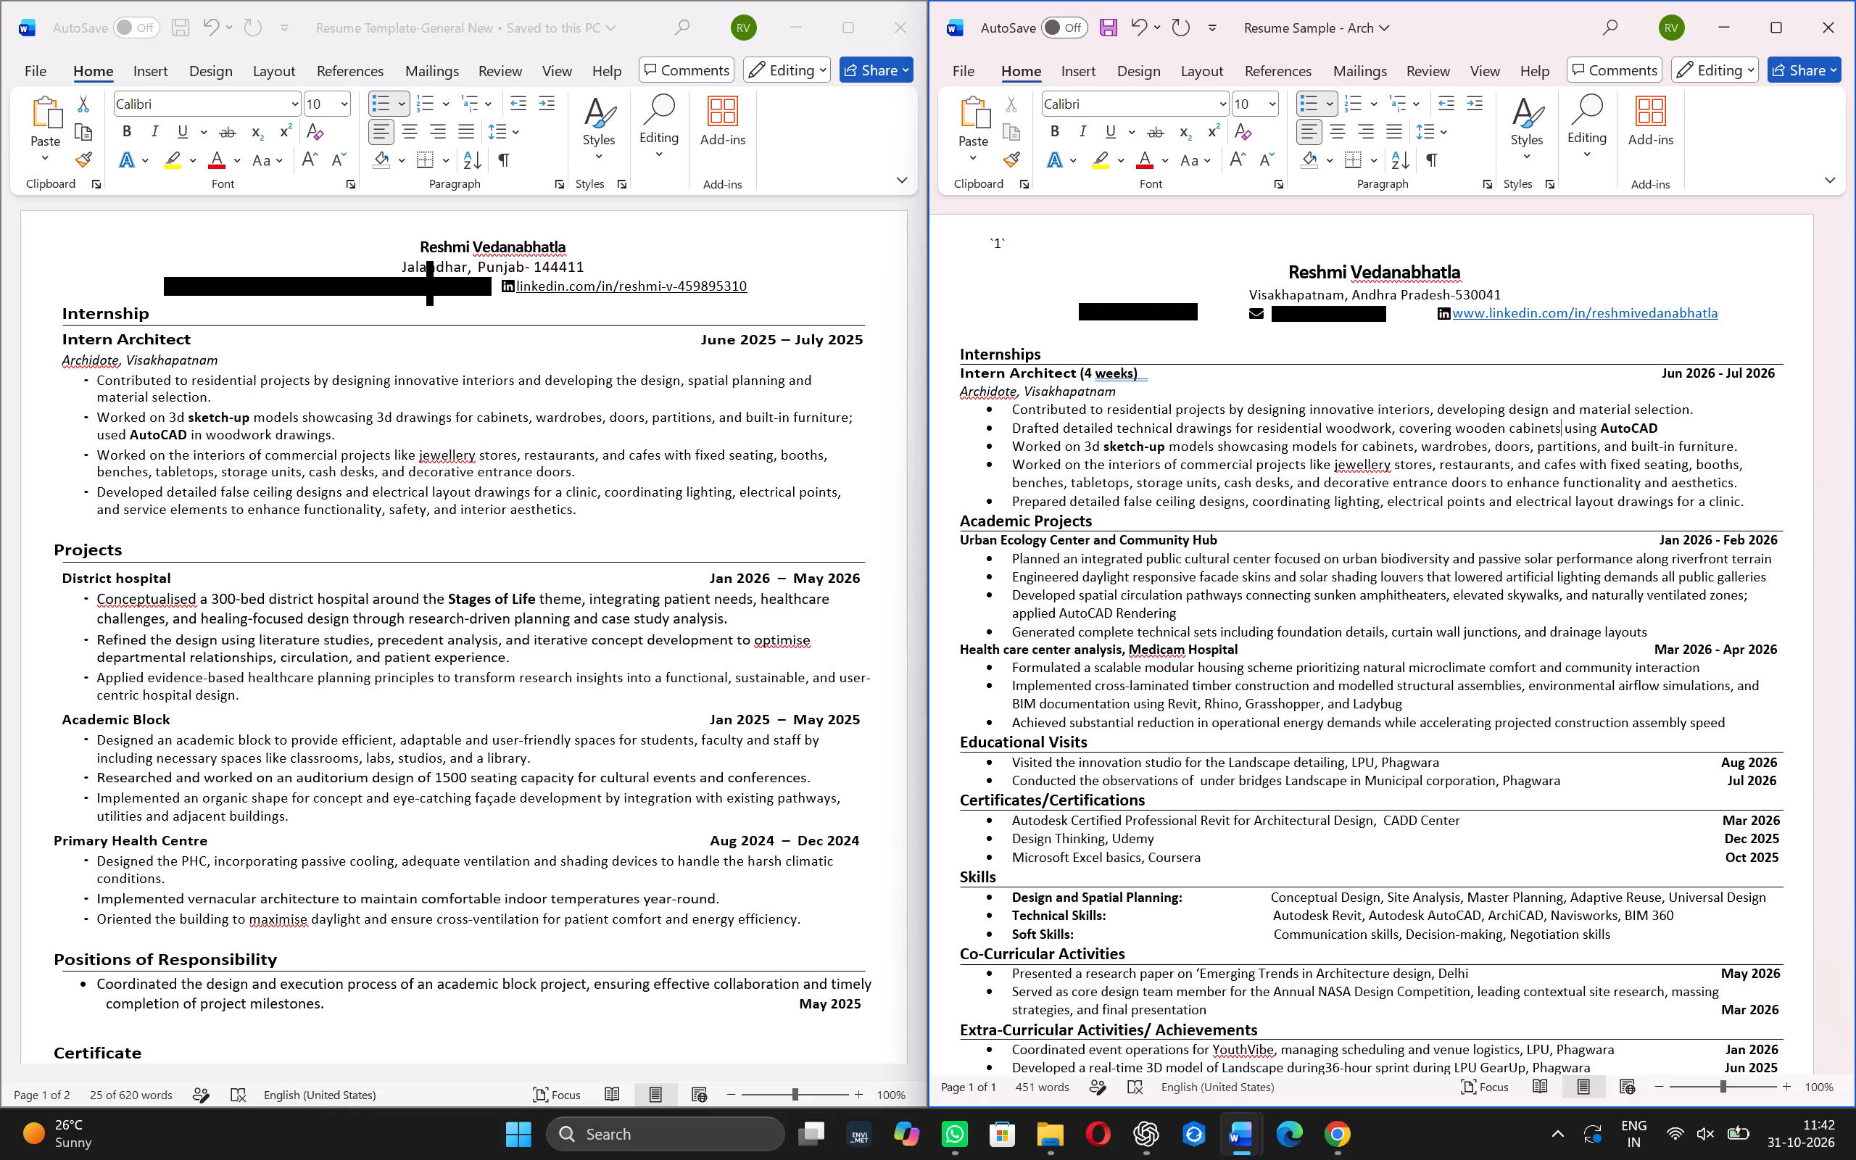
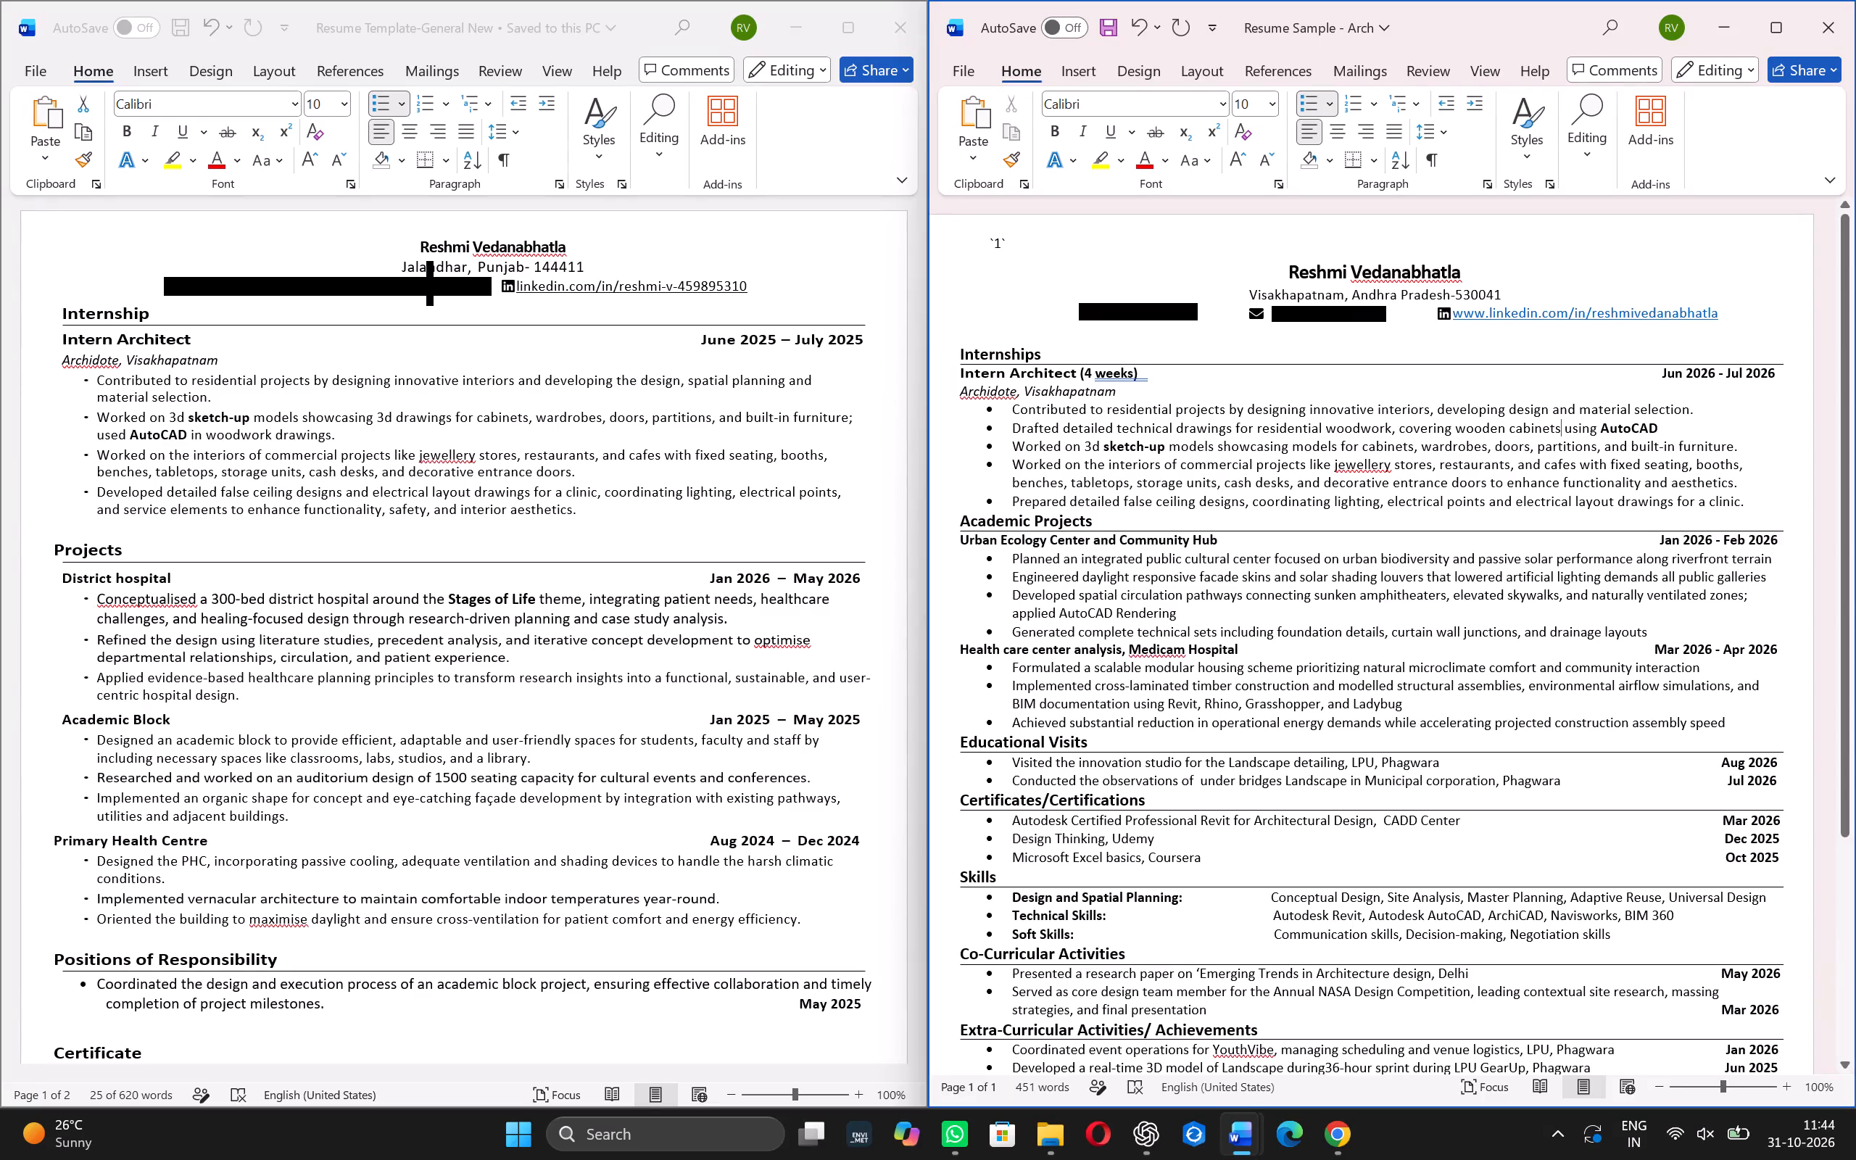
End the second internship bullet about residential woodwork drawings with a period directly after "AutoCAD".
double_click(1657, 424)
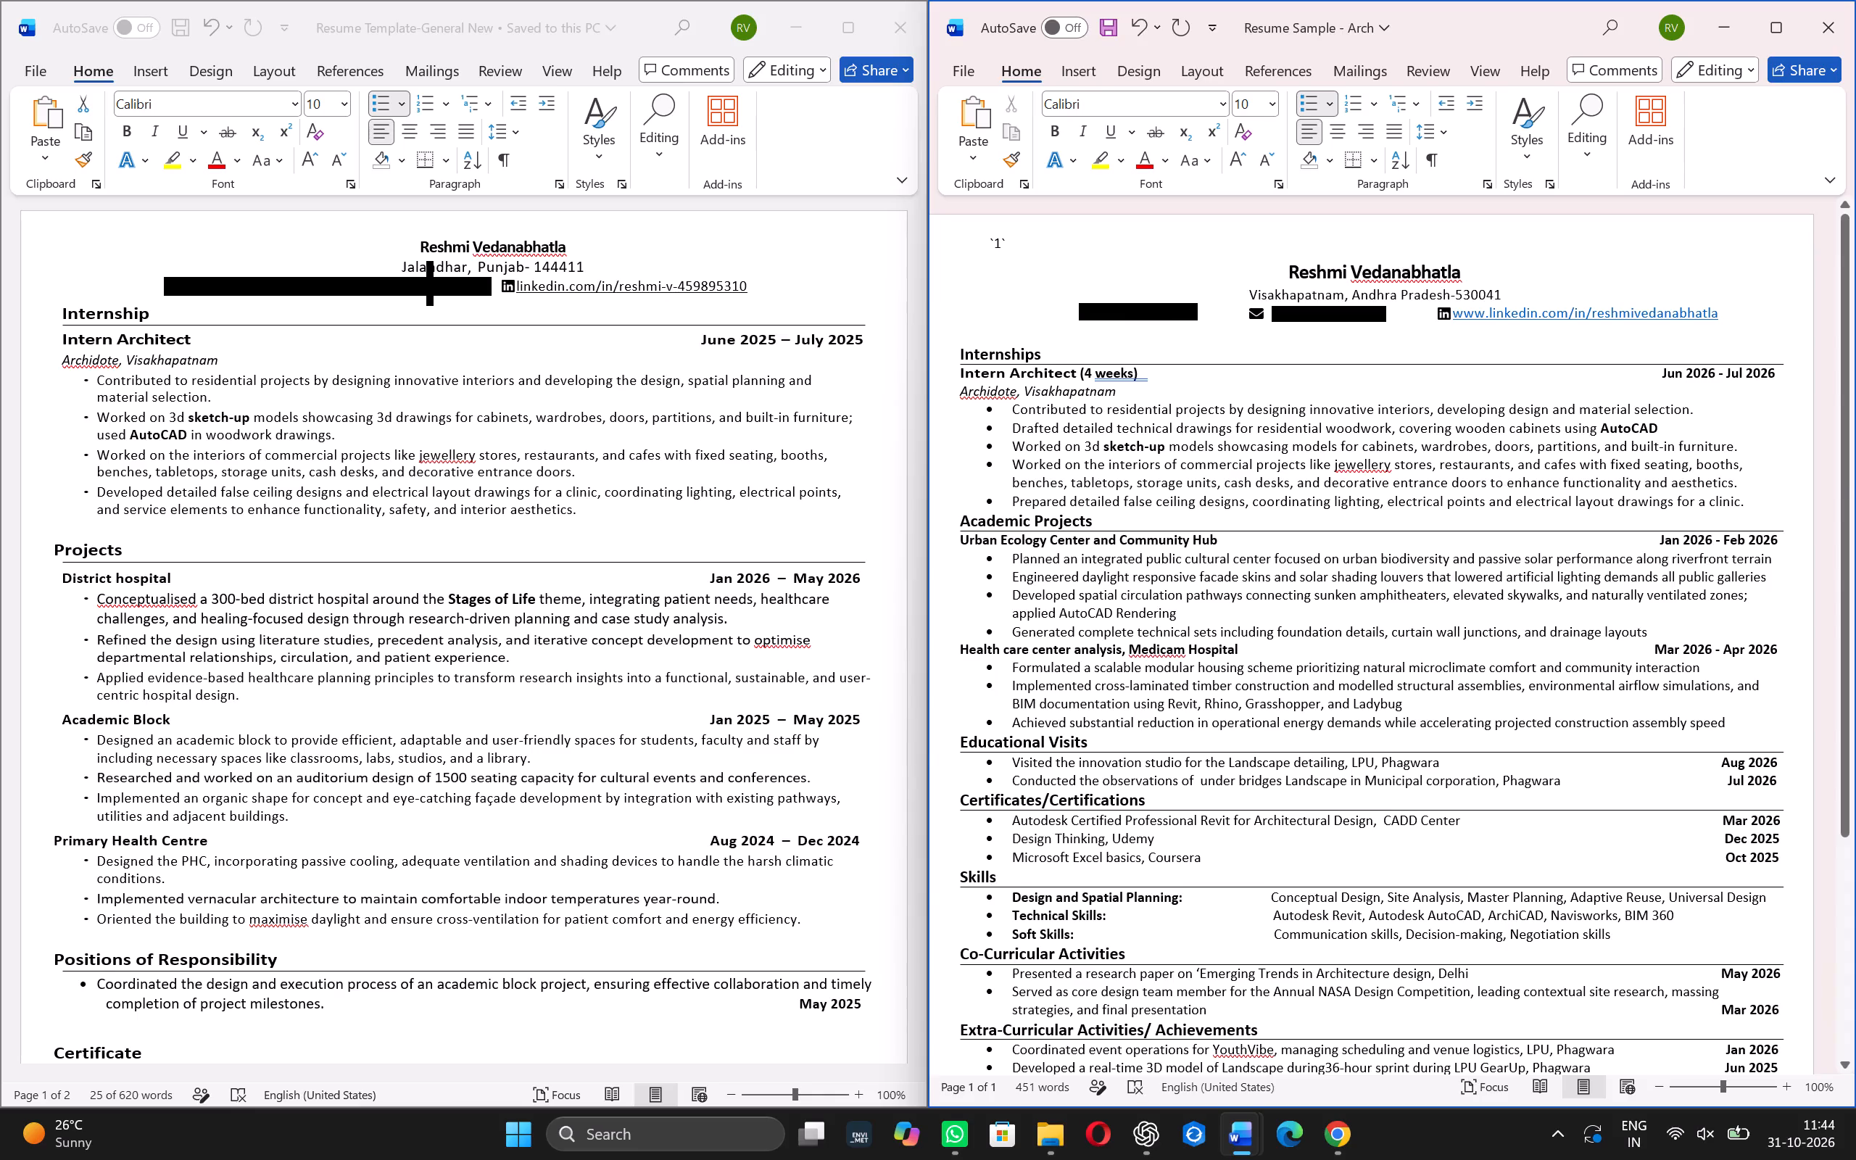
key(BackSpace)
key(period)
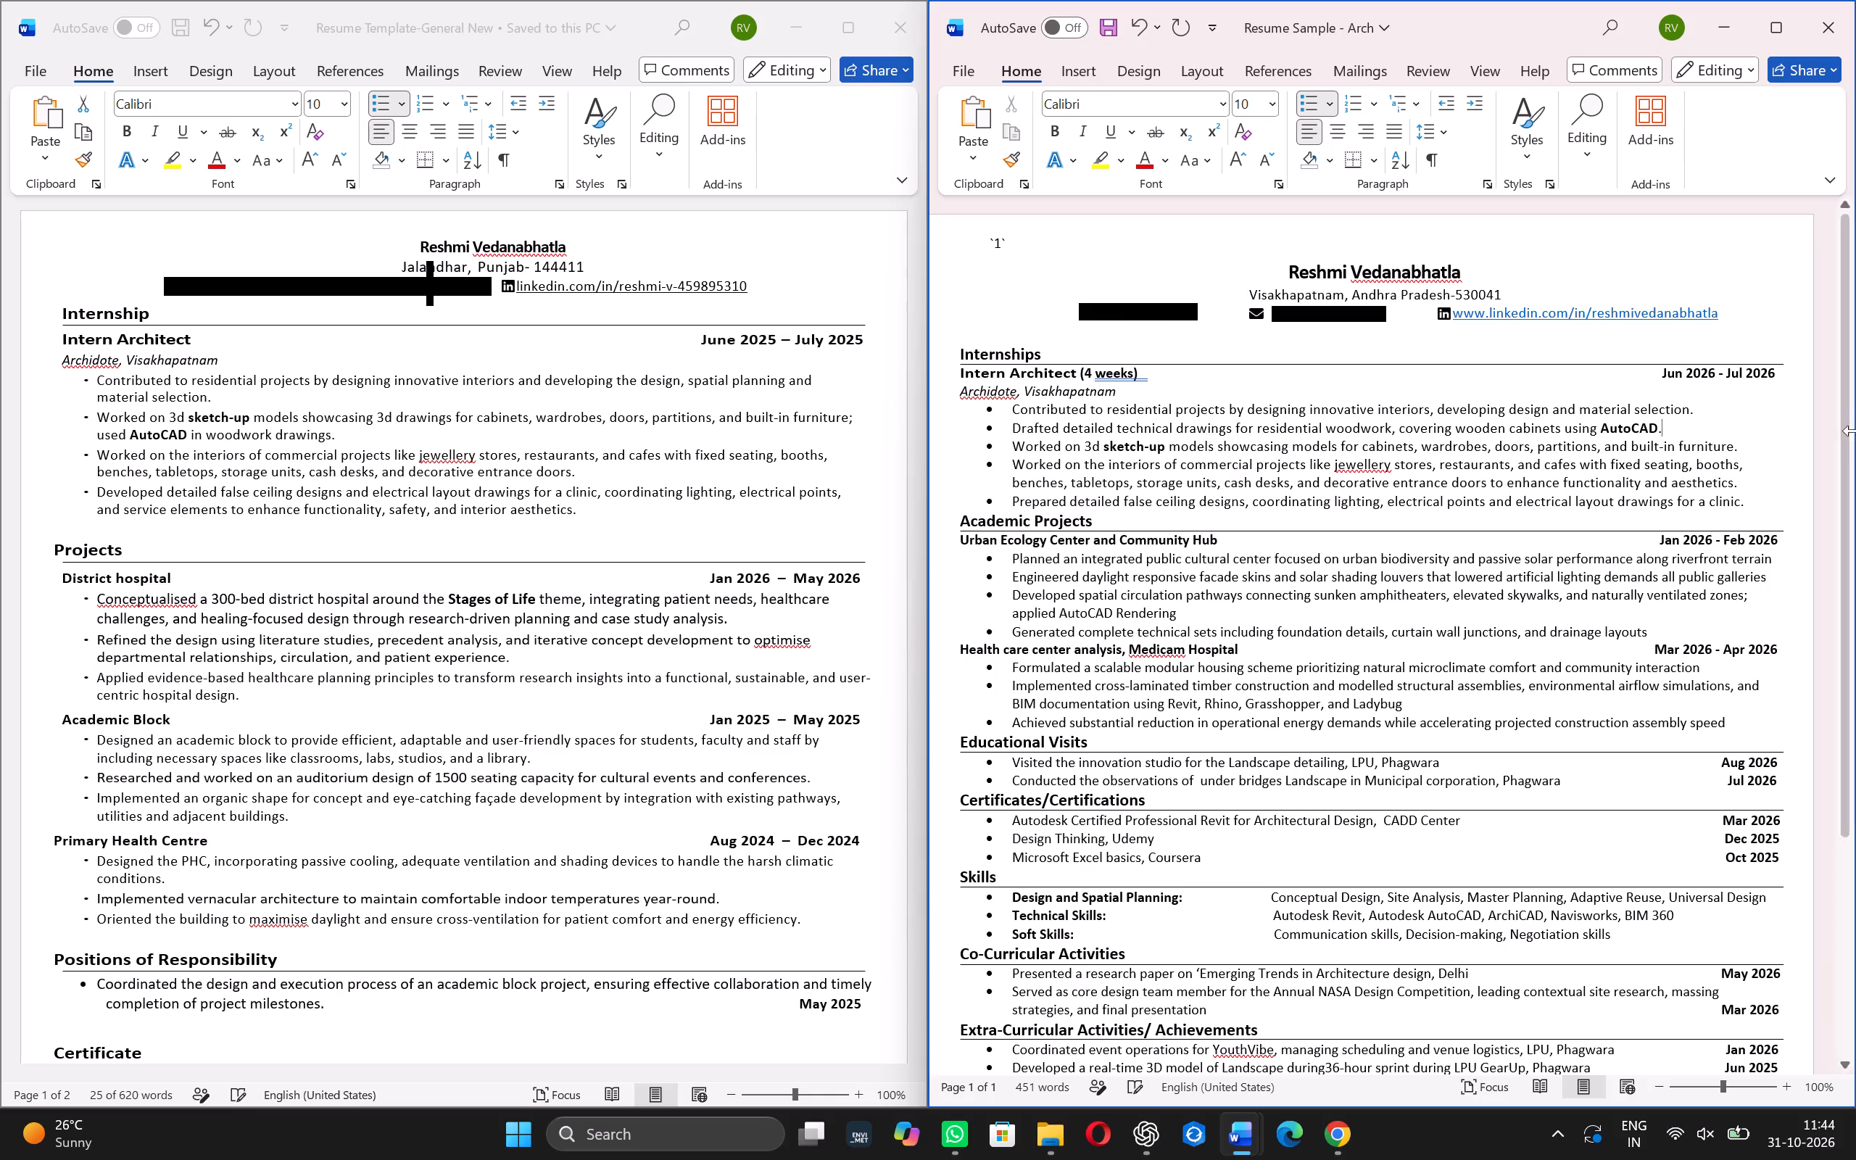
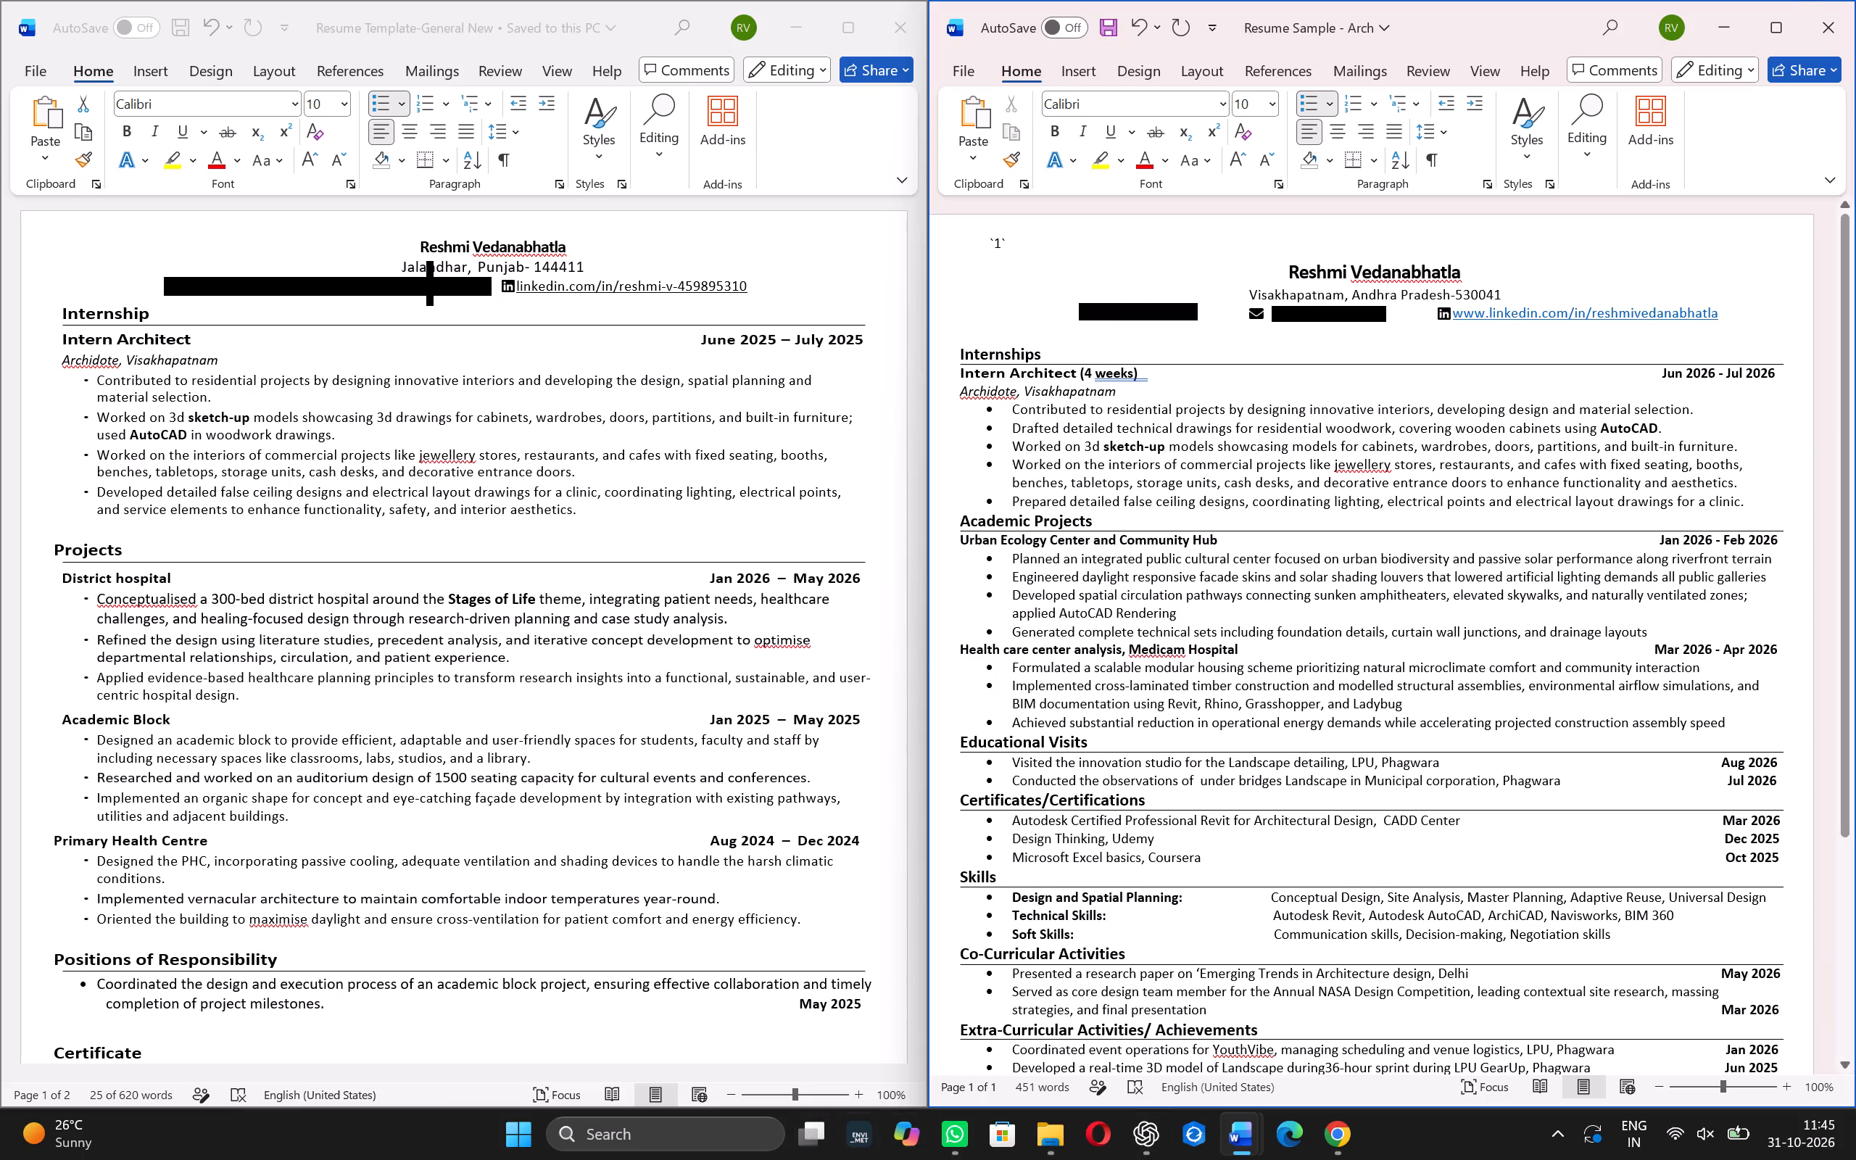
scroll(1041, 406, down, 1)
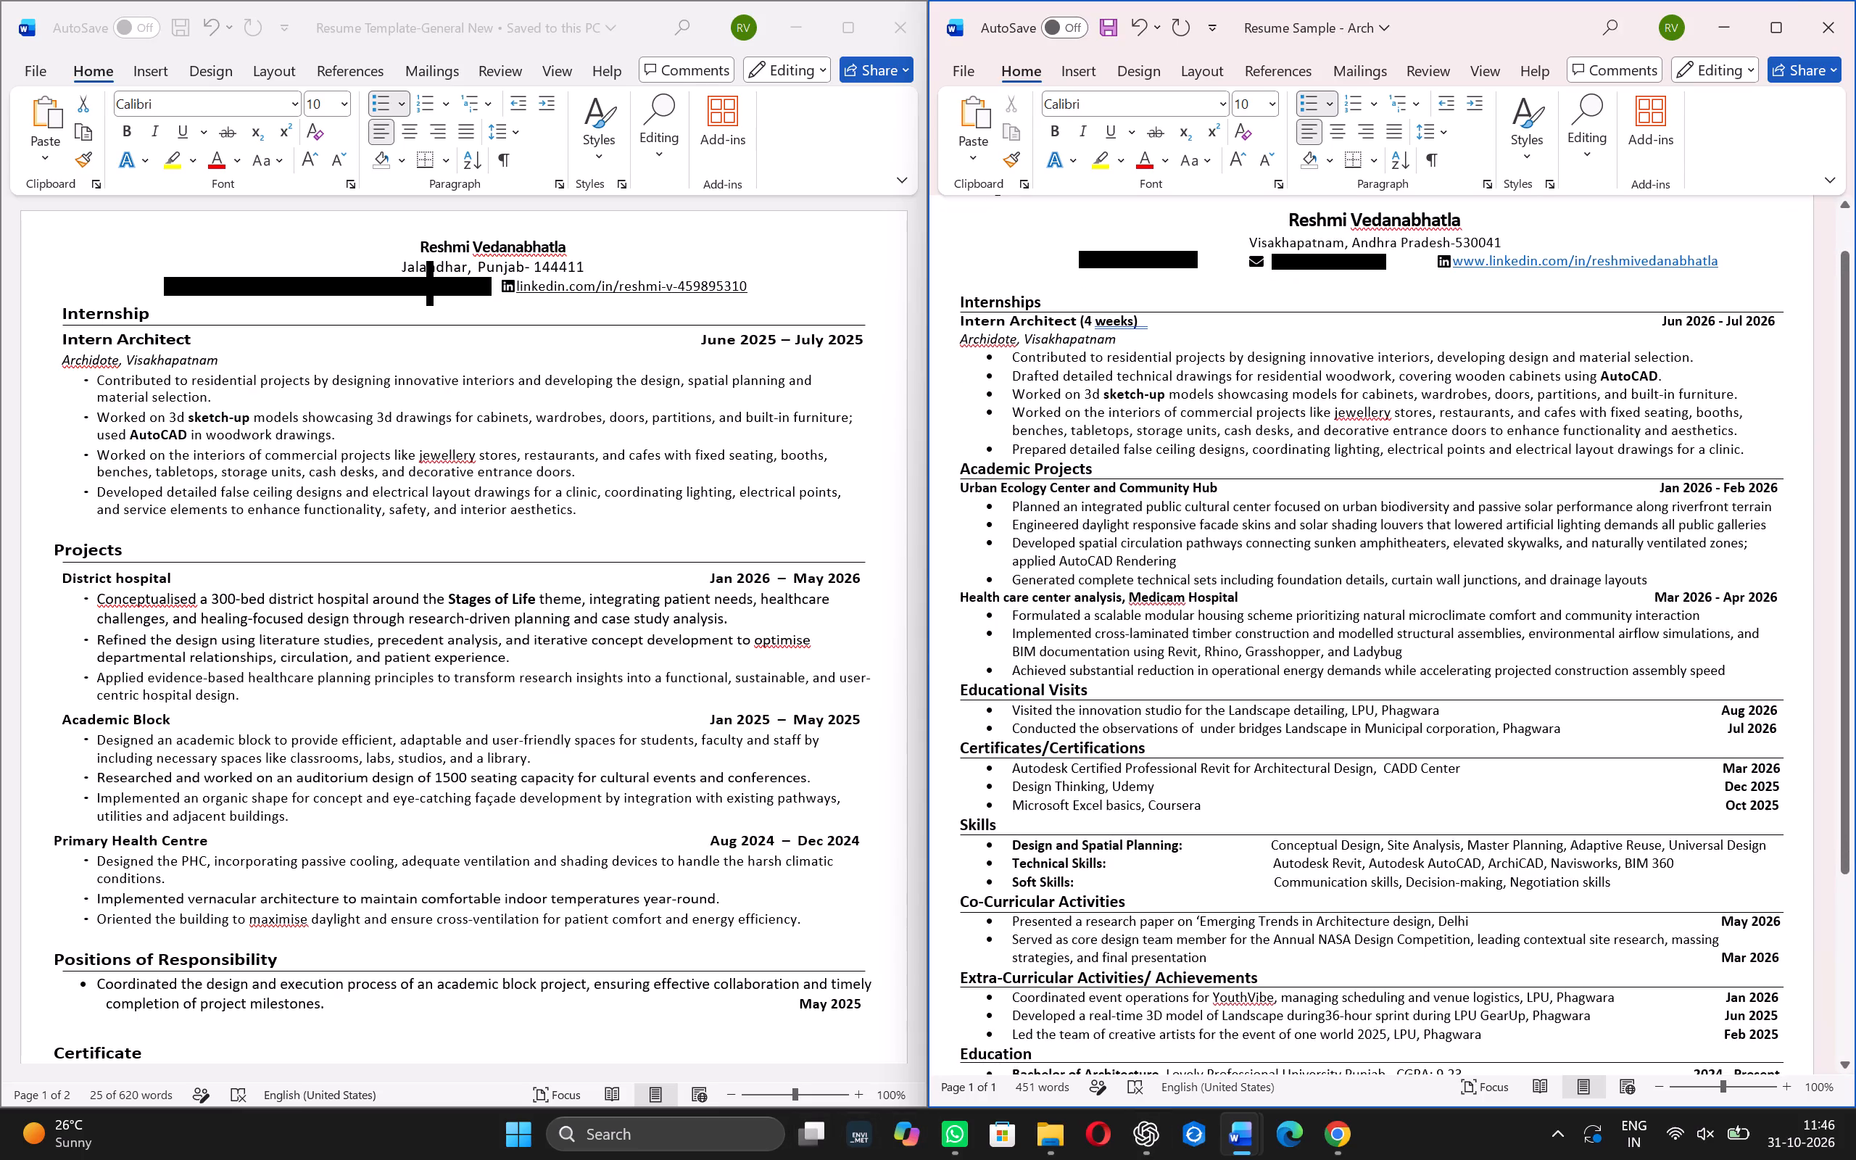
click(1826, 376)
scroll(1003, 412, down, 1)
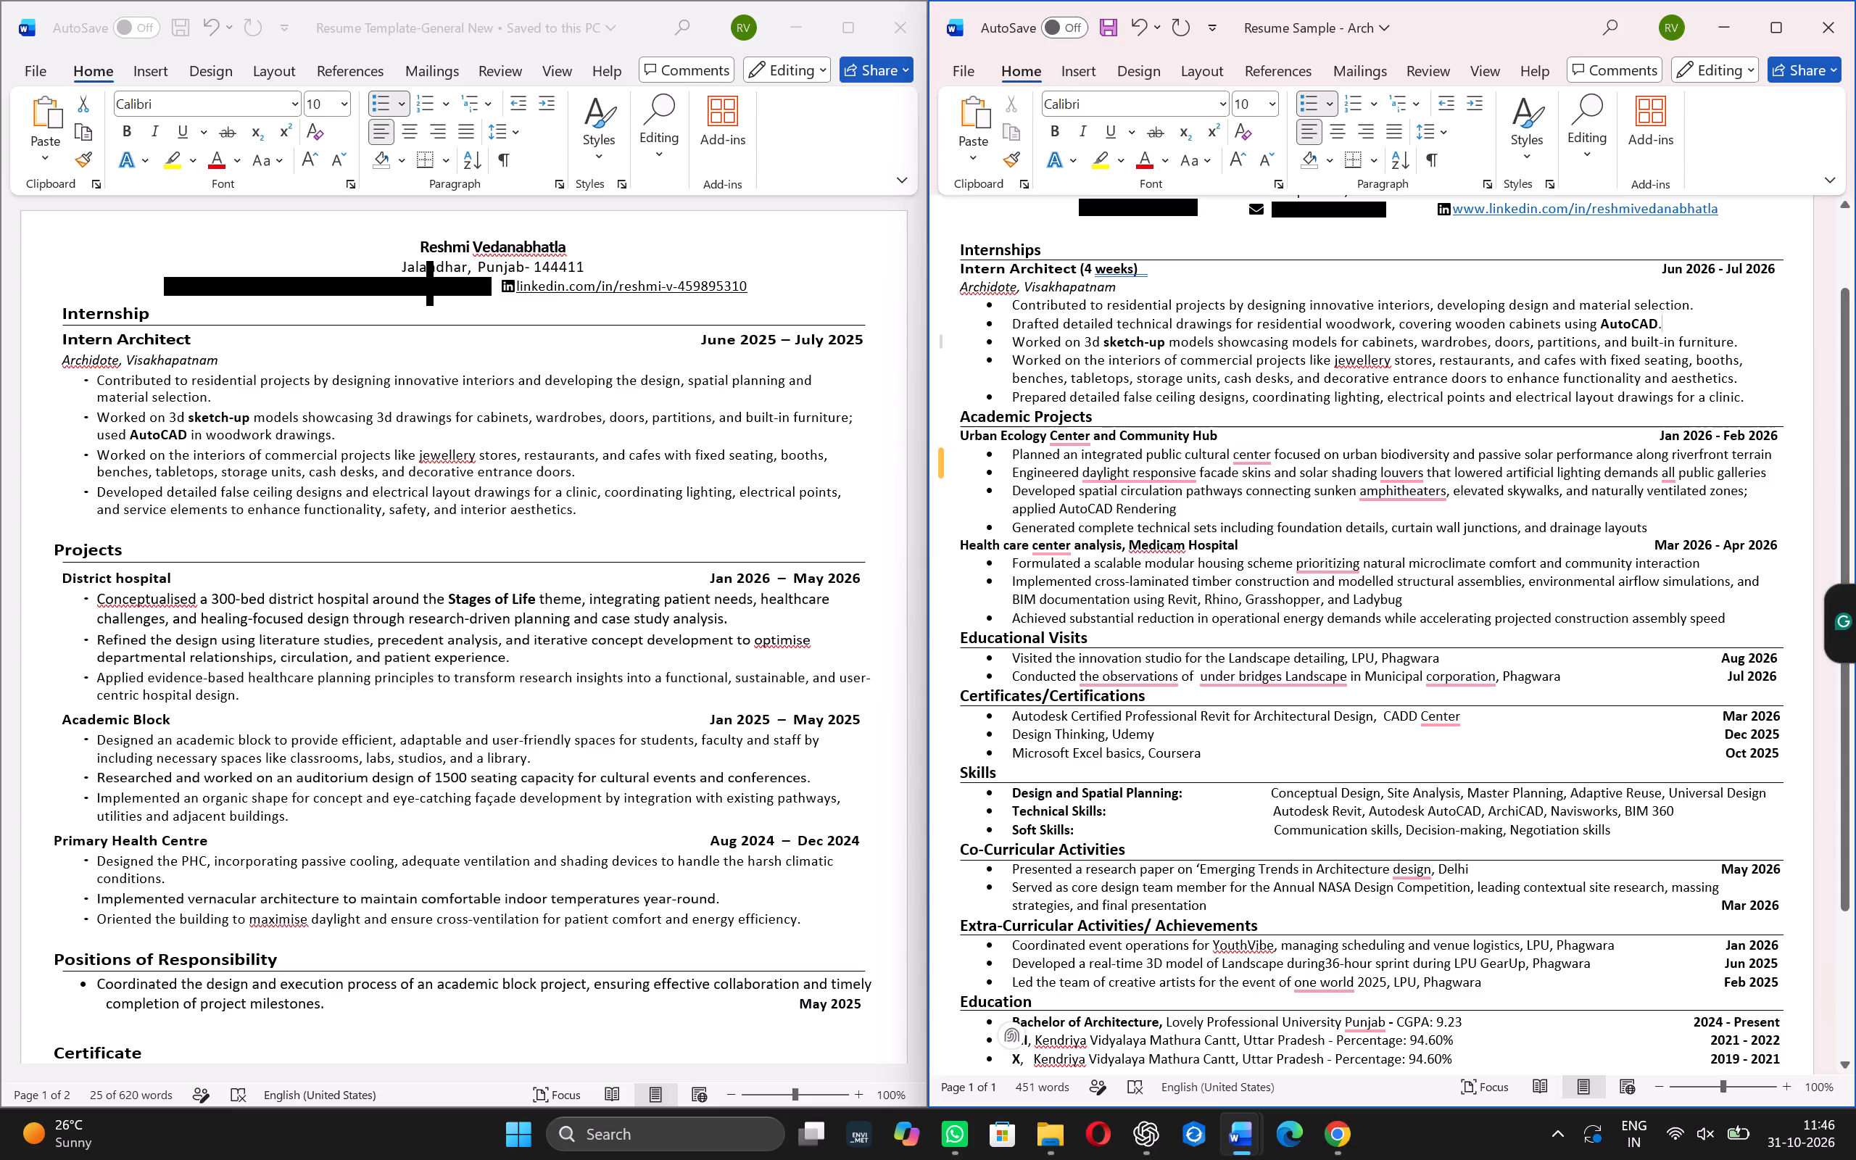
In the third internship bullet about sketch-up models, replace "Worked on" with "Developed".
drag(1079, 342, 1027, 347)
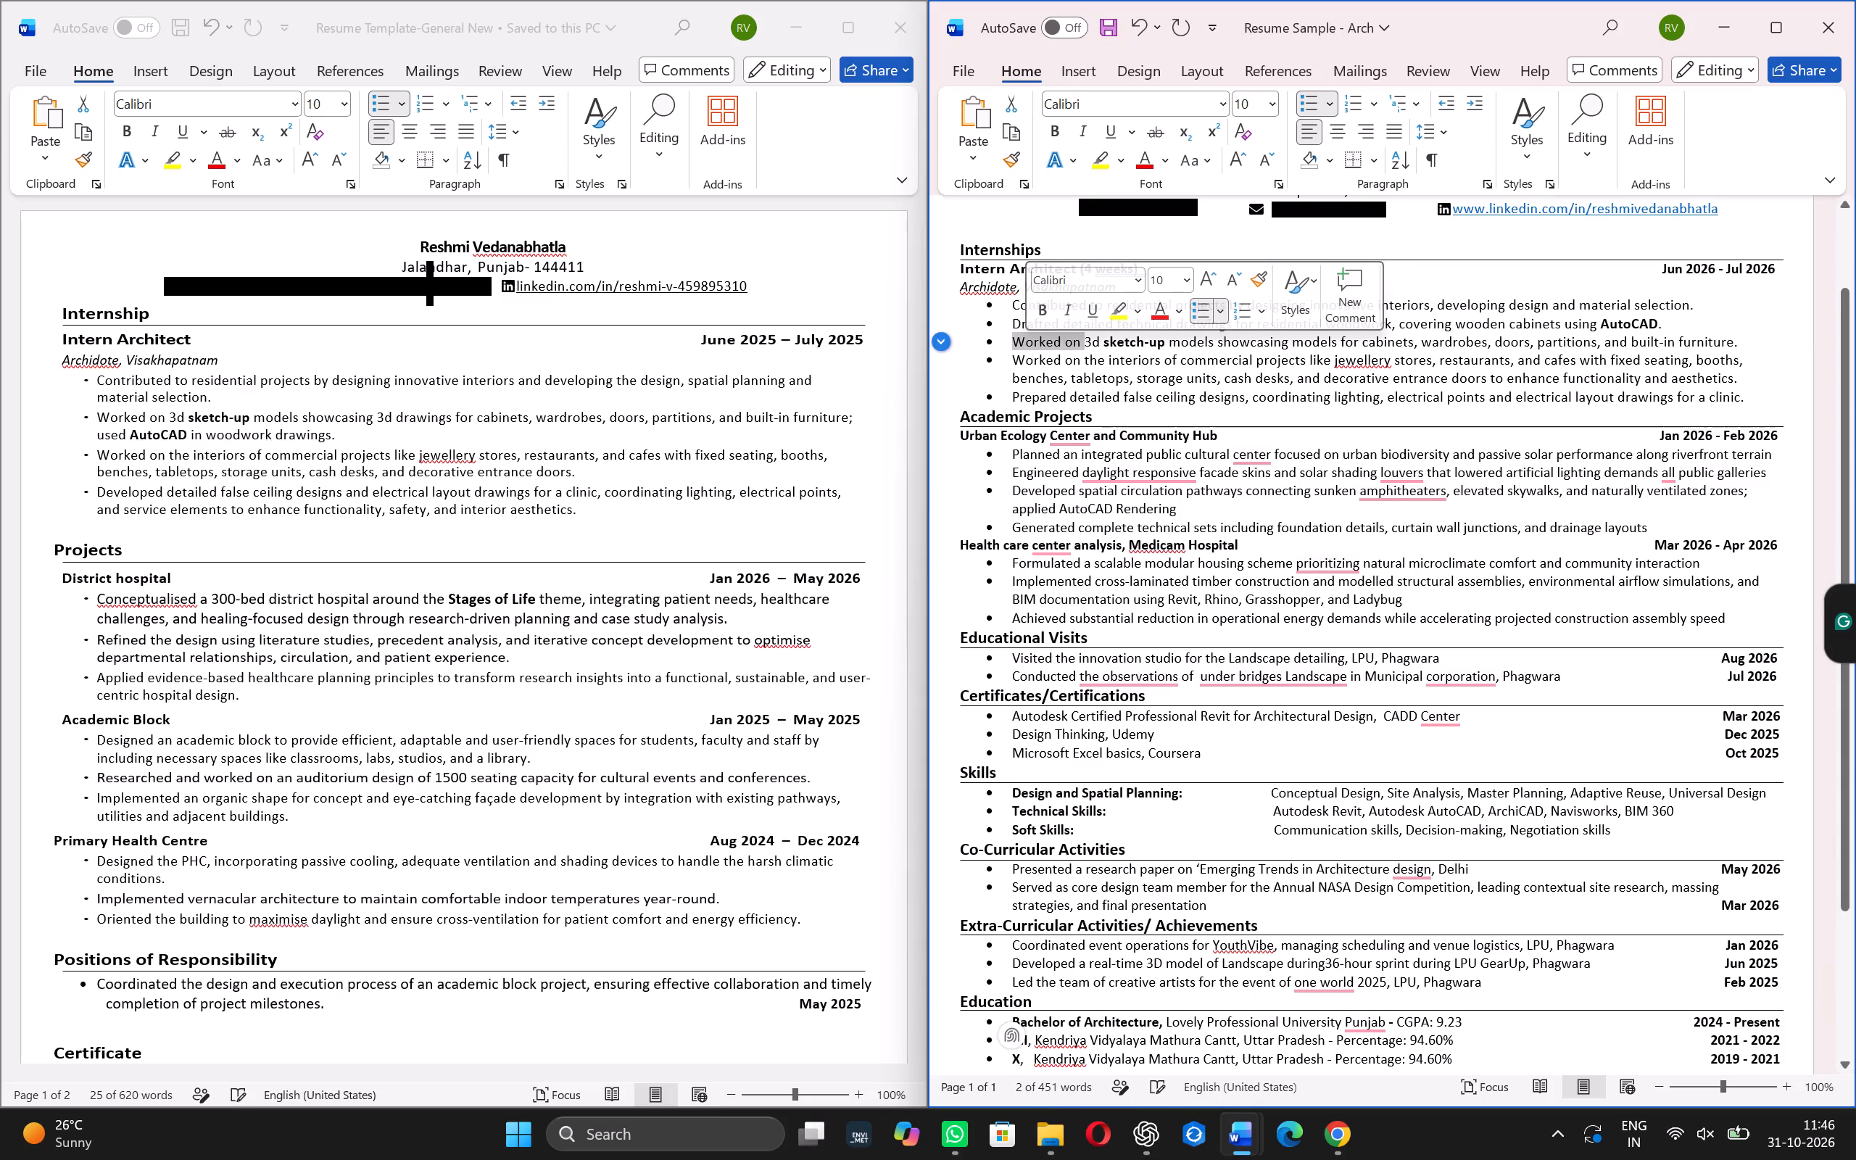
key(t)
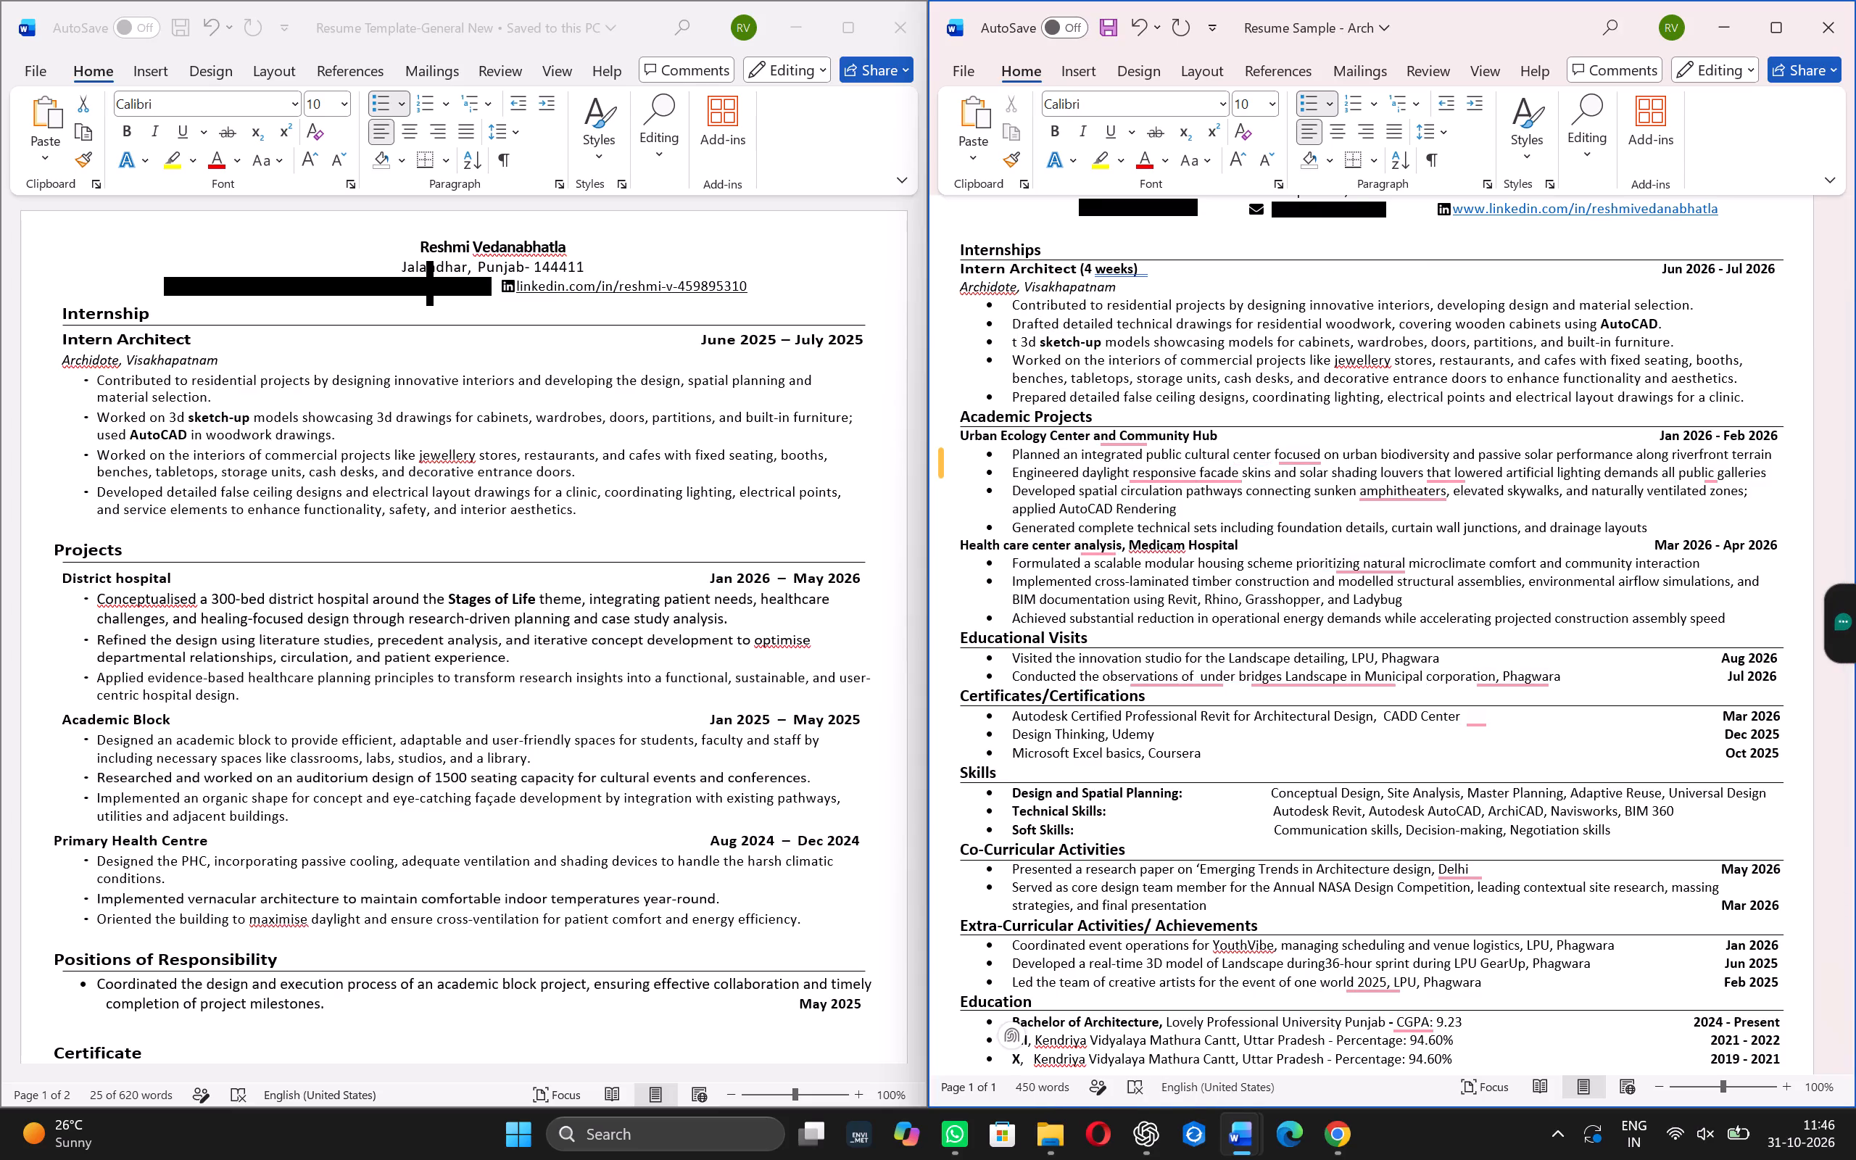
key(BackSpace)
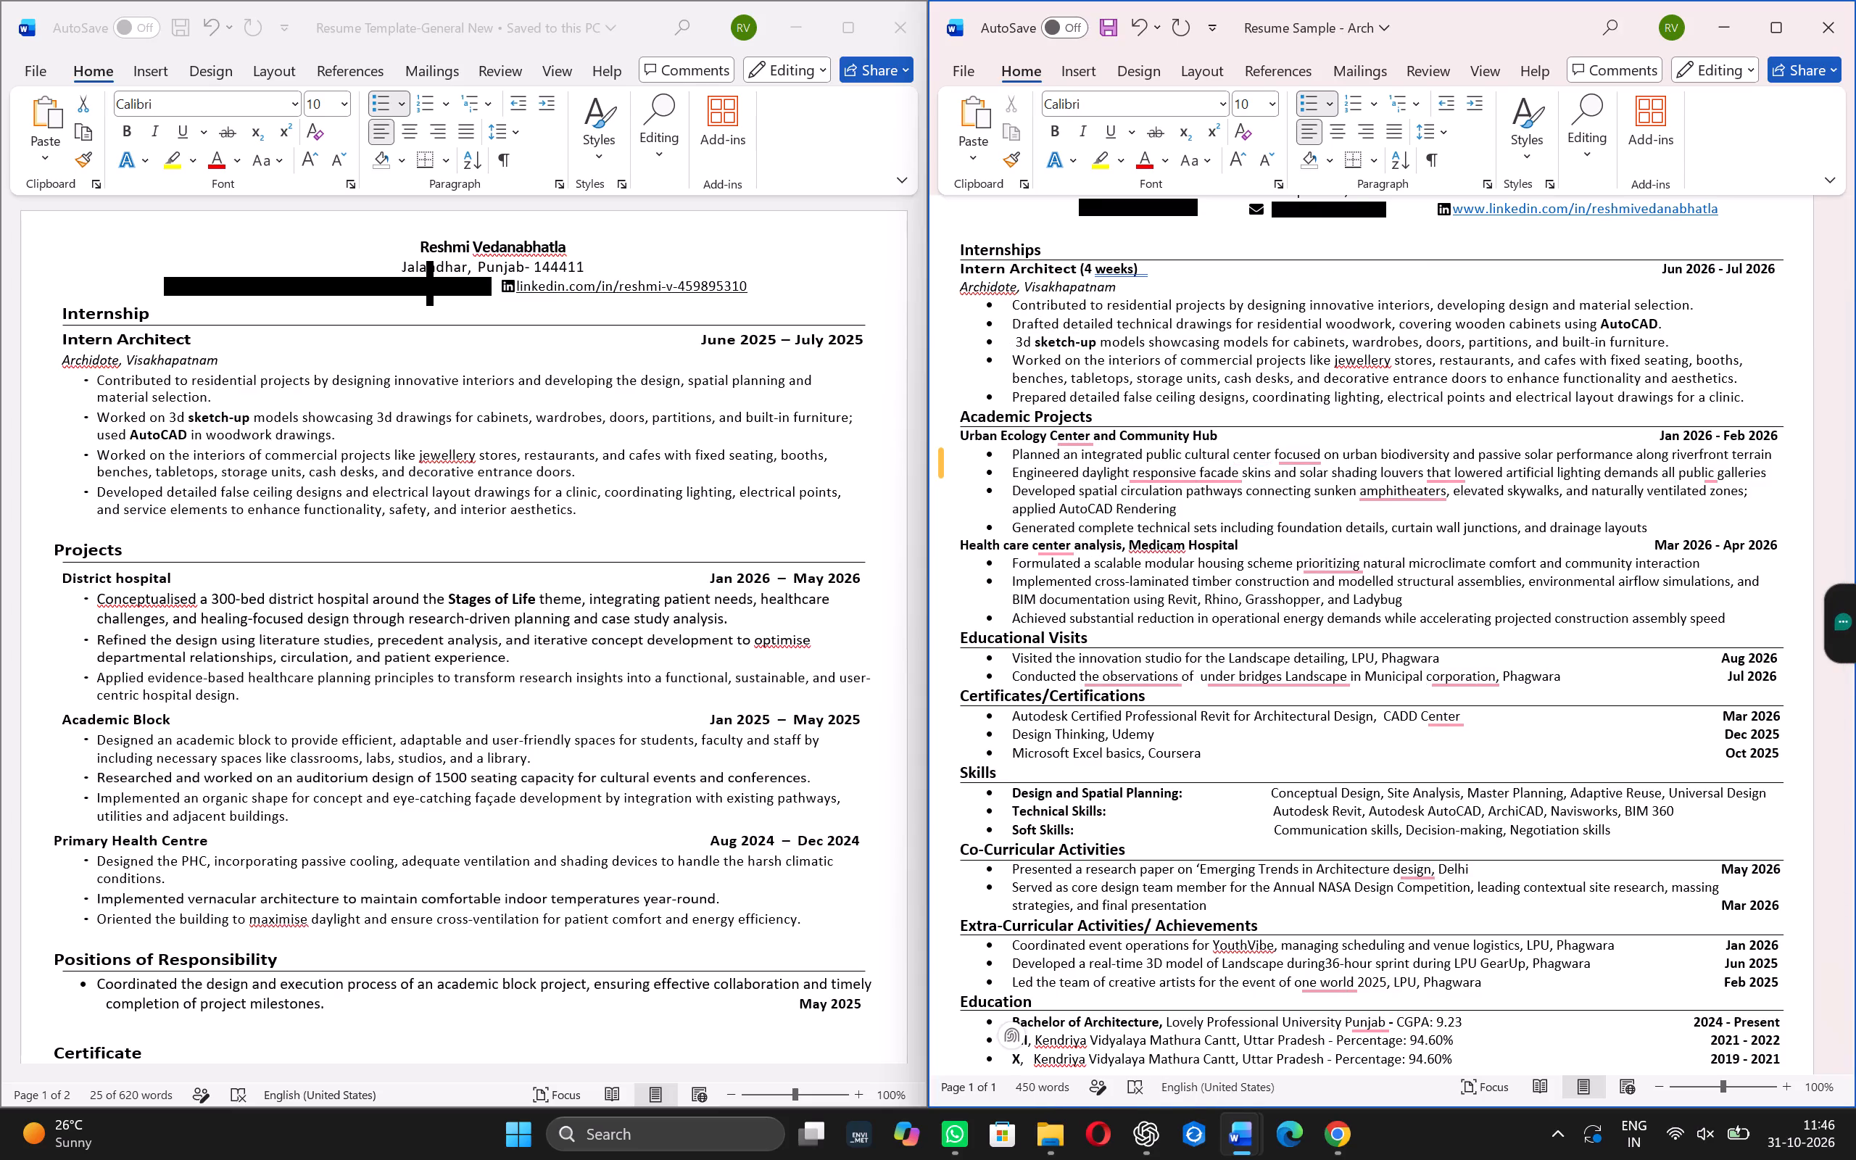
text(developed)
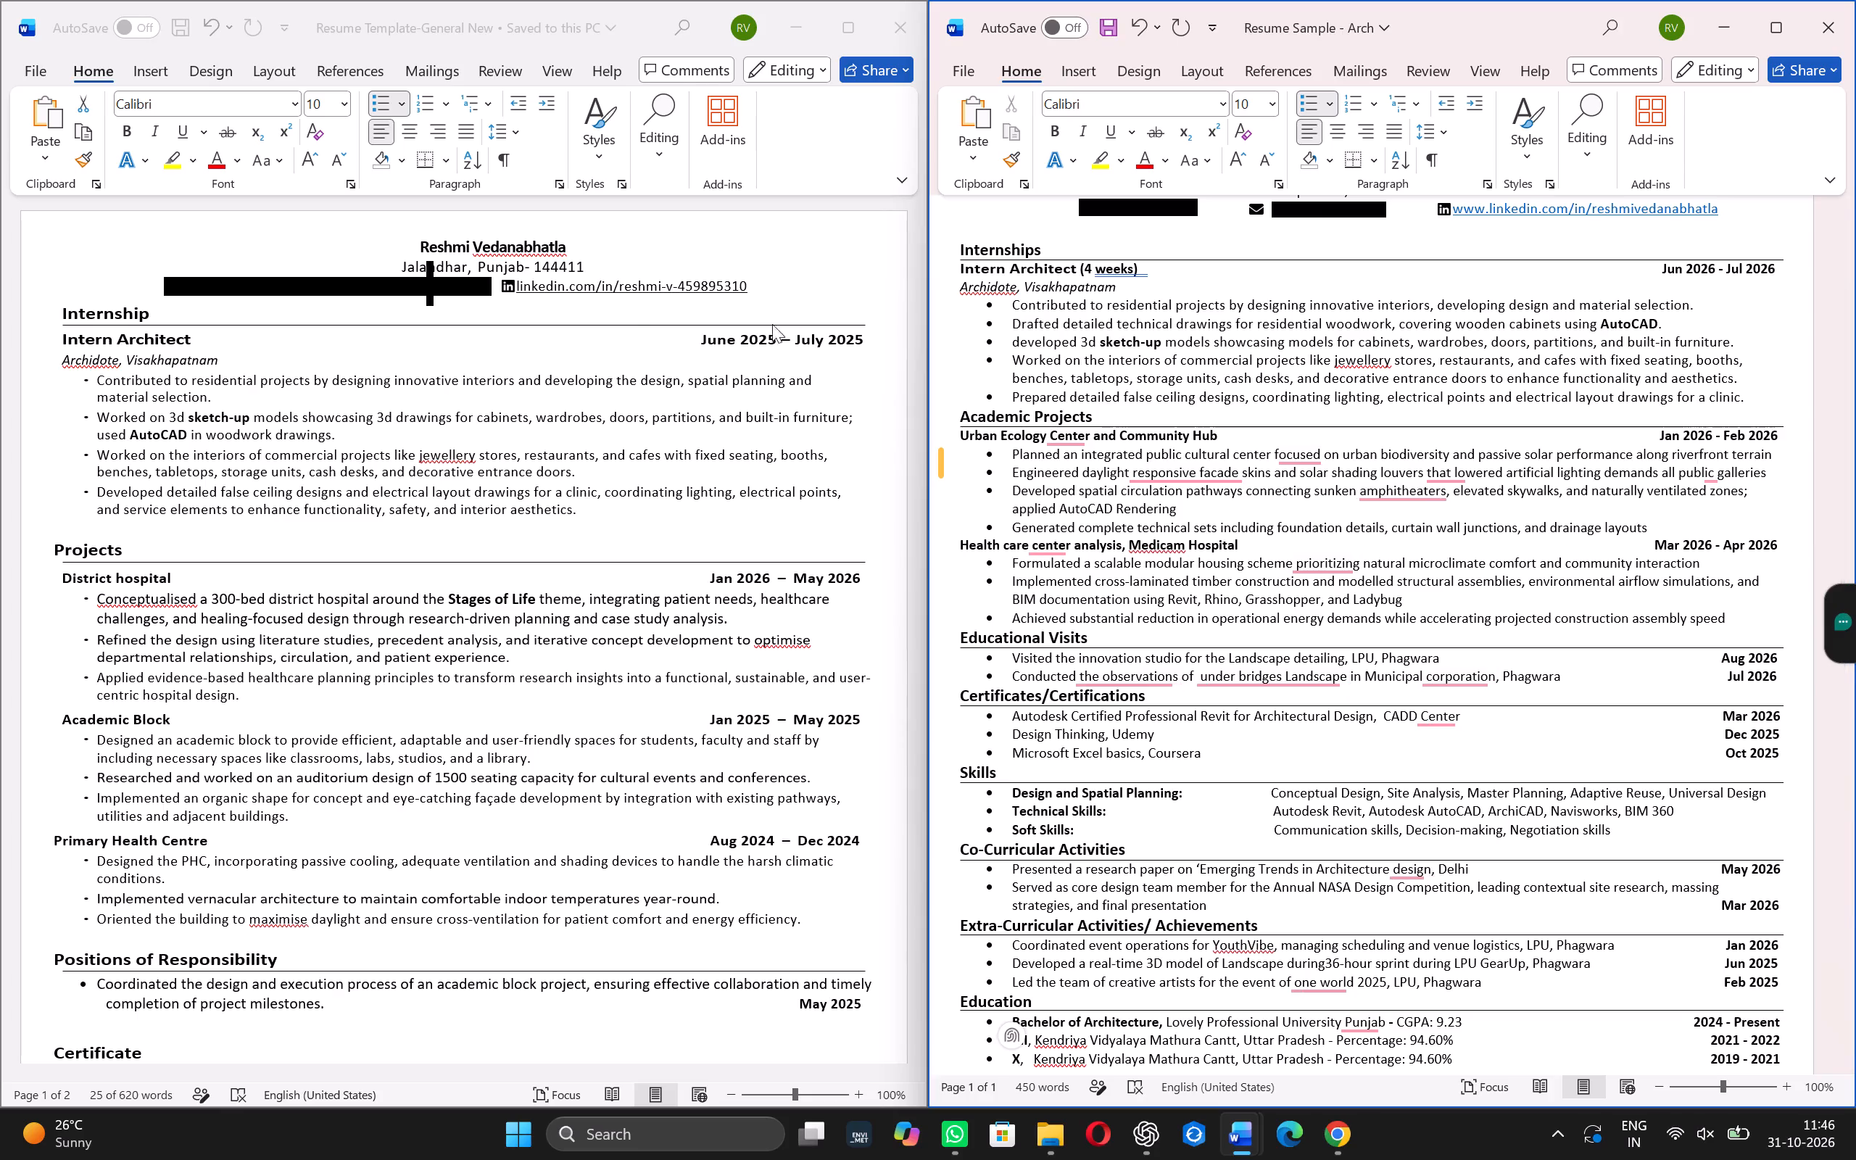
click(1078, 336)
click(1087, 343)
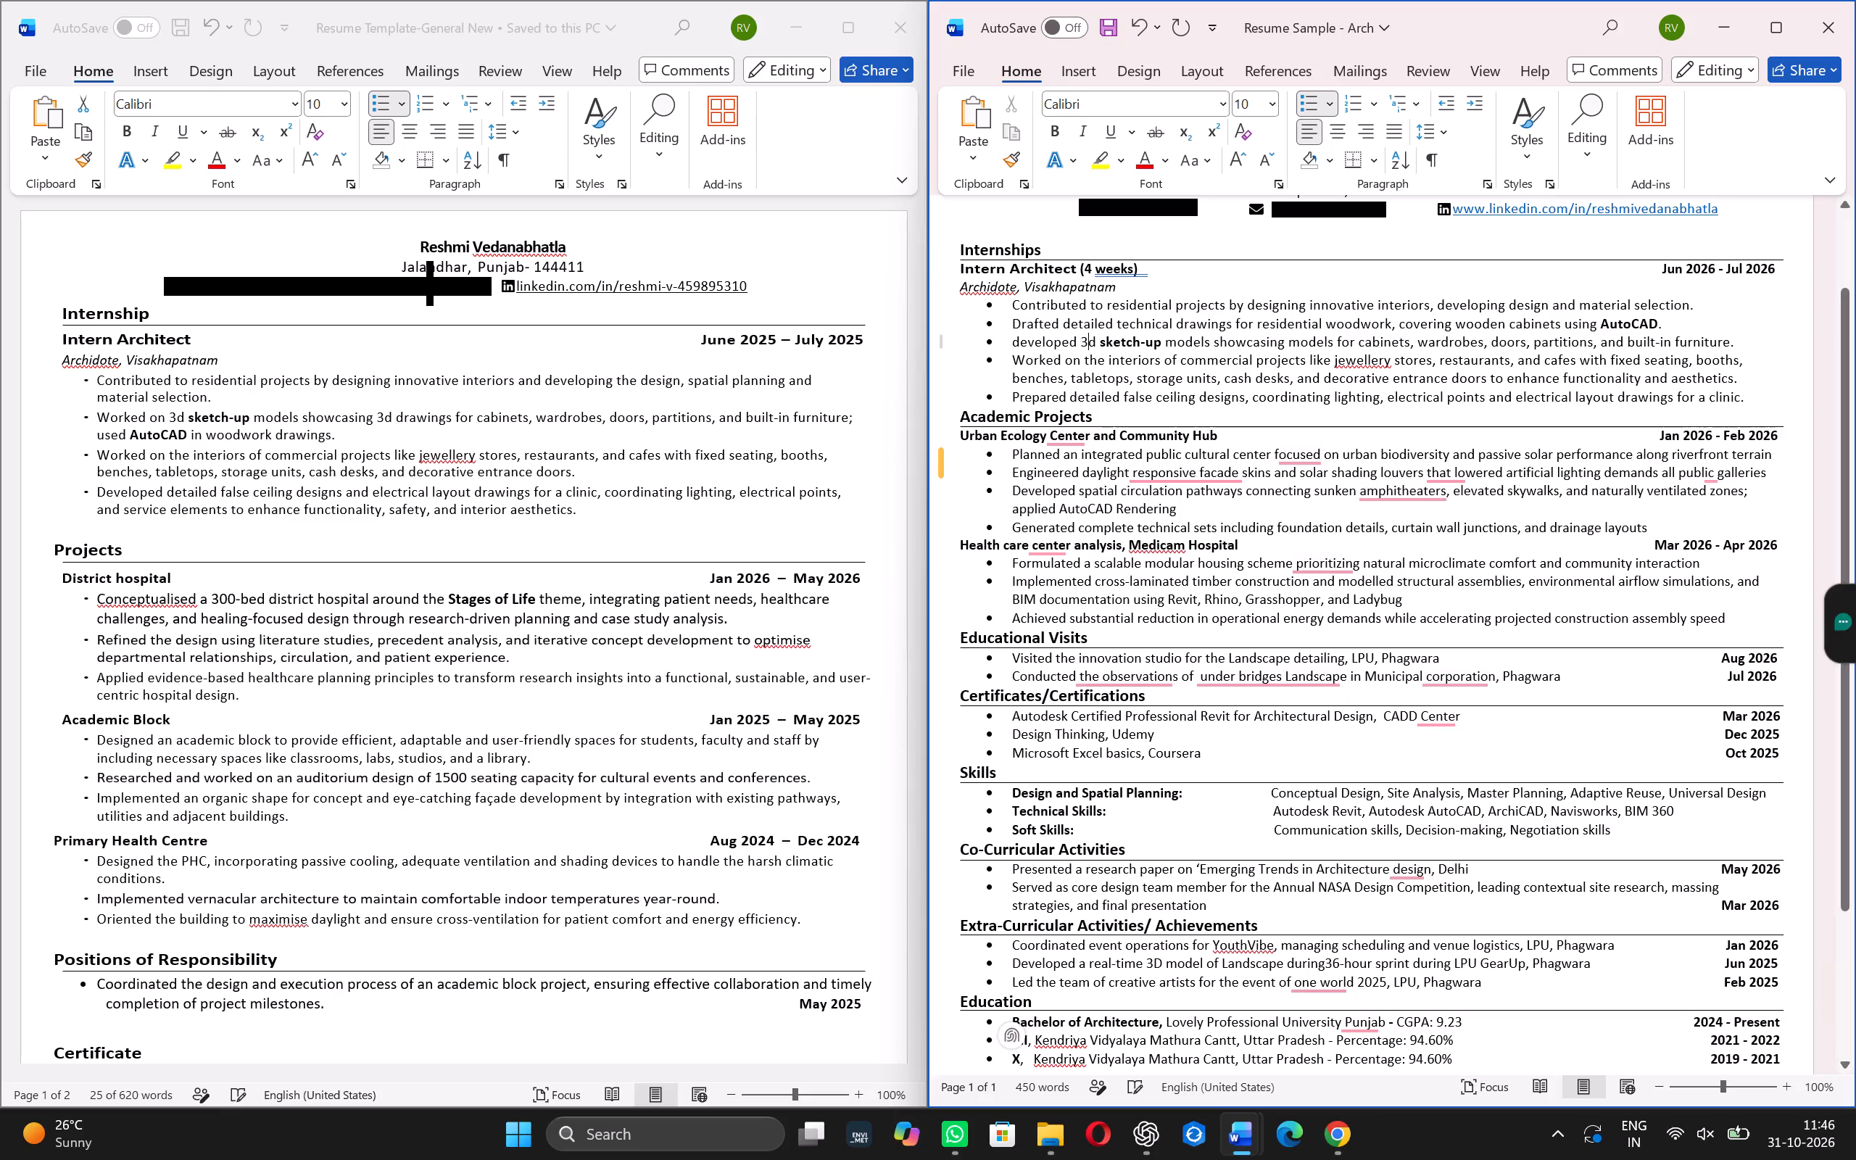
click(1017, 344)
key(BackSpace)
key(d)
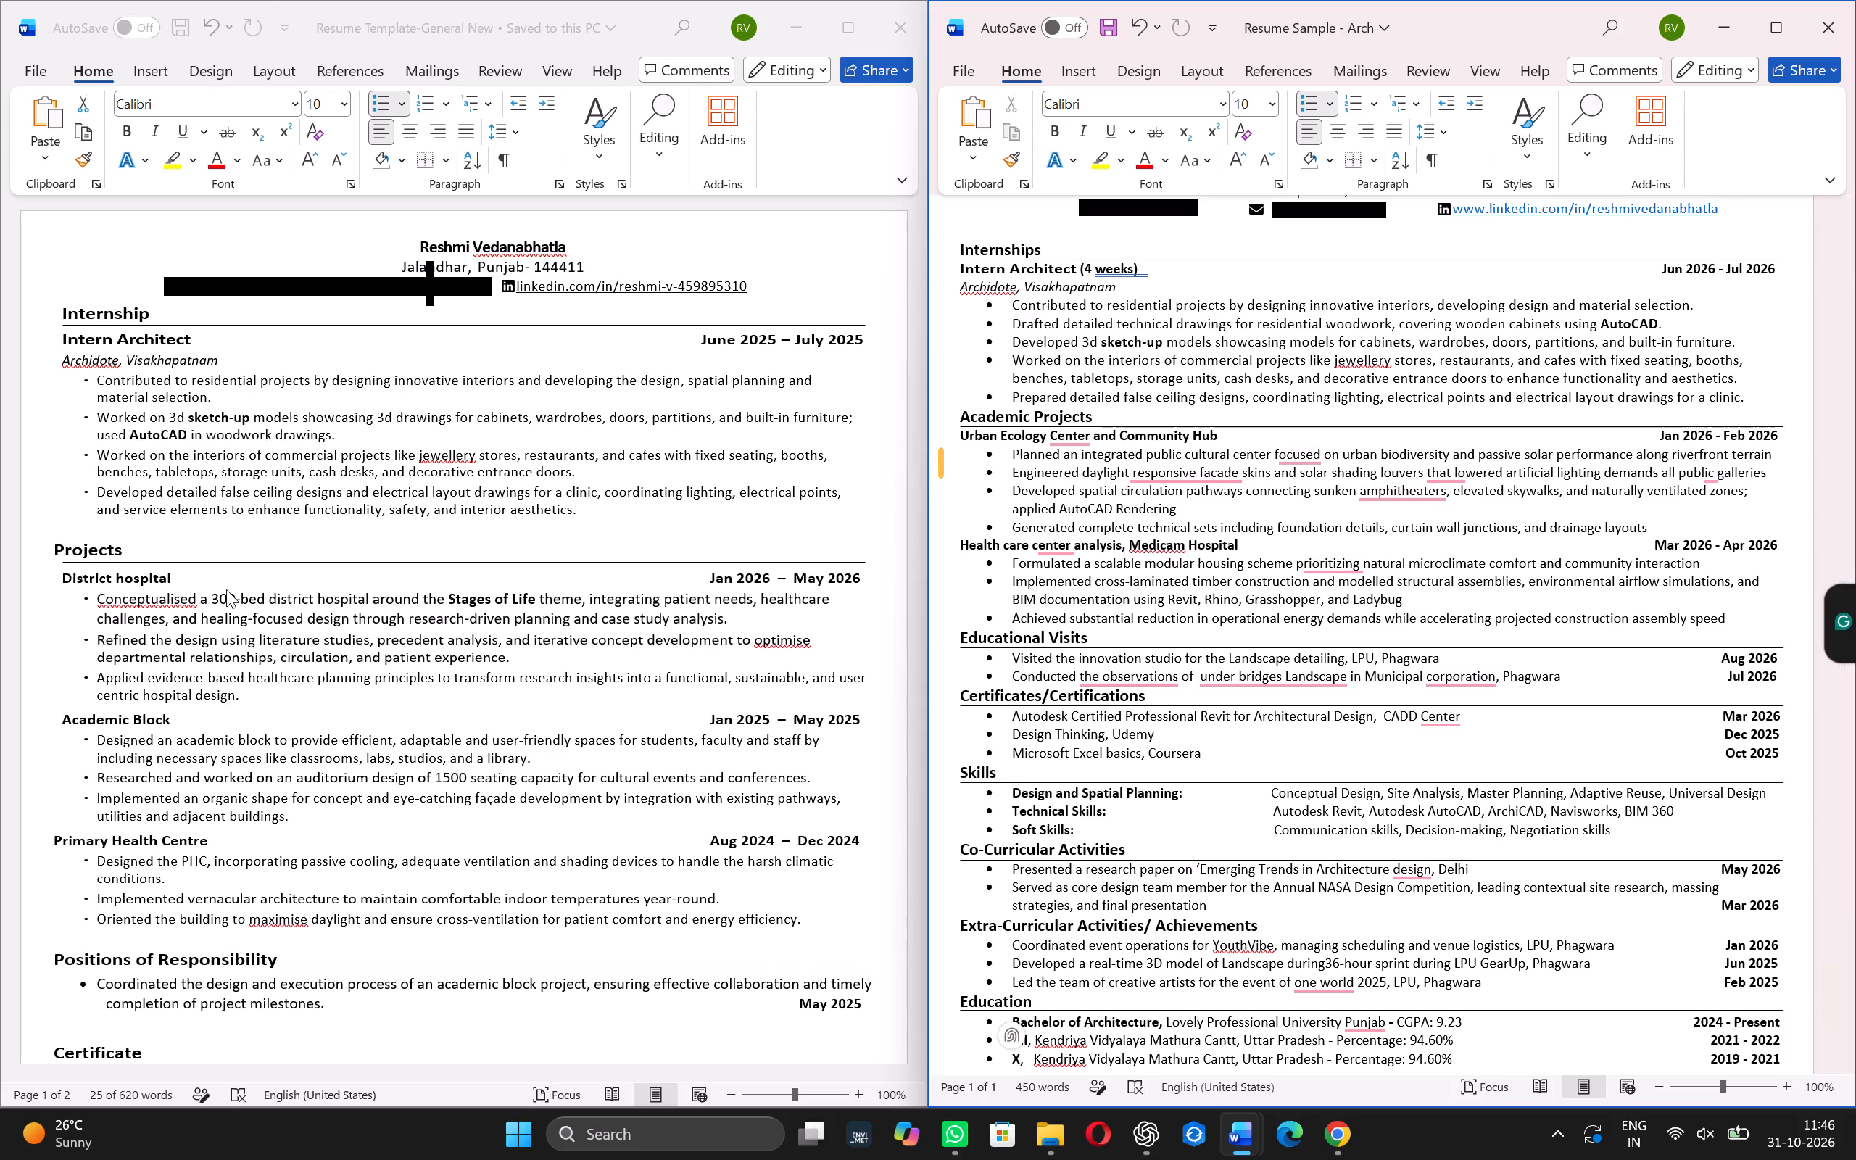
Replace the project title "Urban Ecology Center and Community Hub" with "District hospital", copied from the Resume Template document.
scroll(226, 589, down, 1)
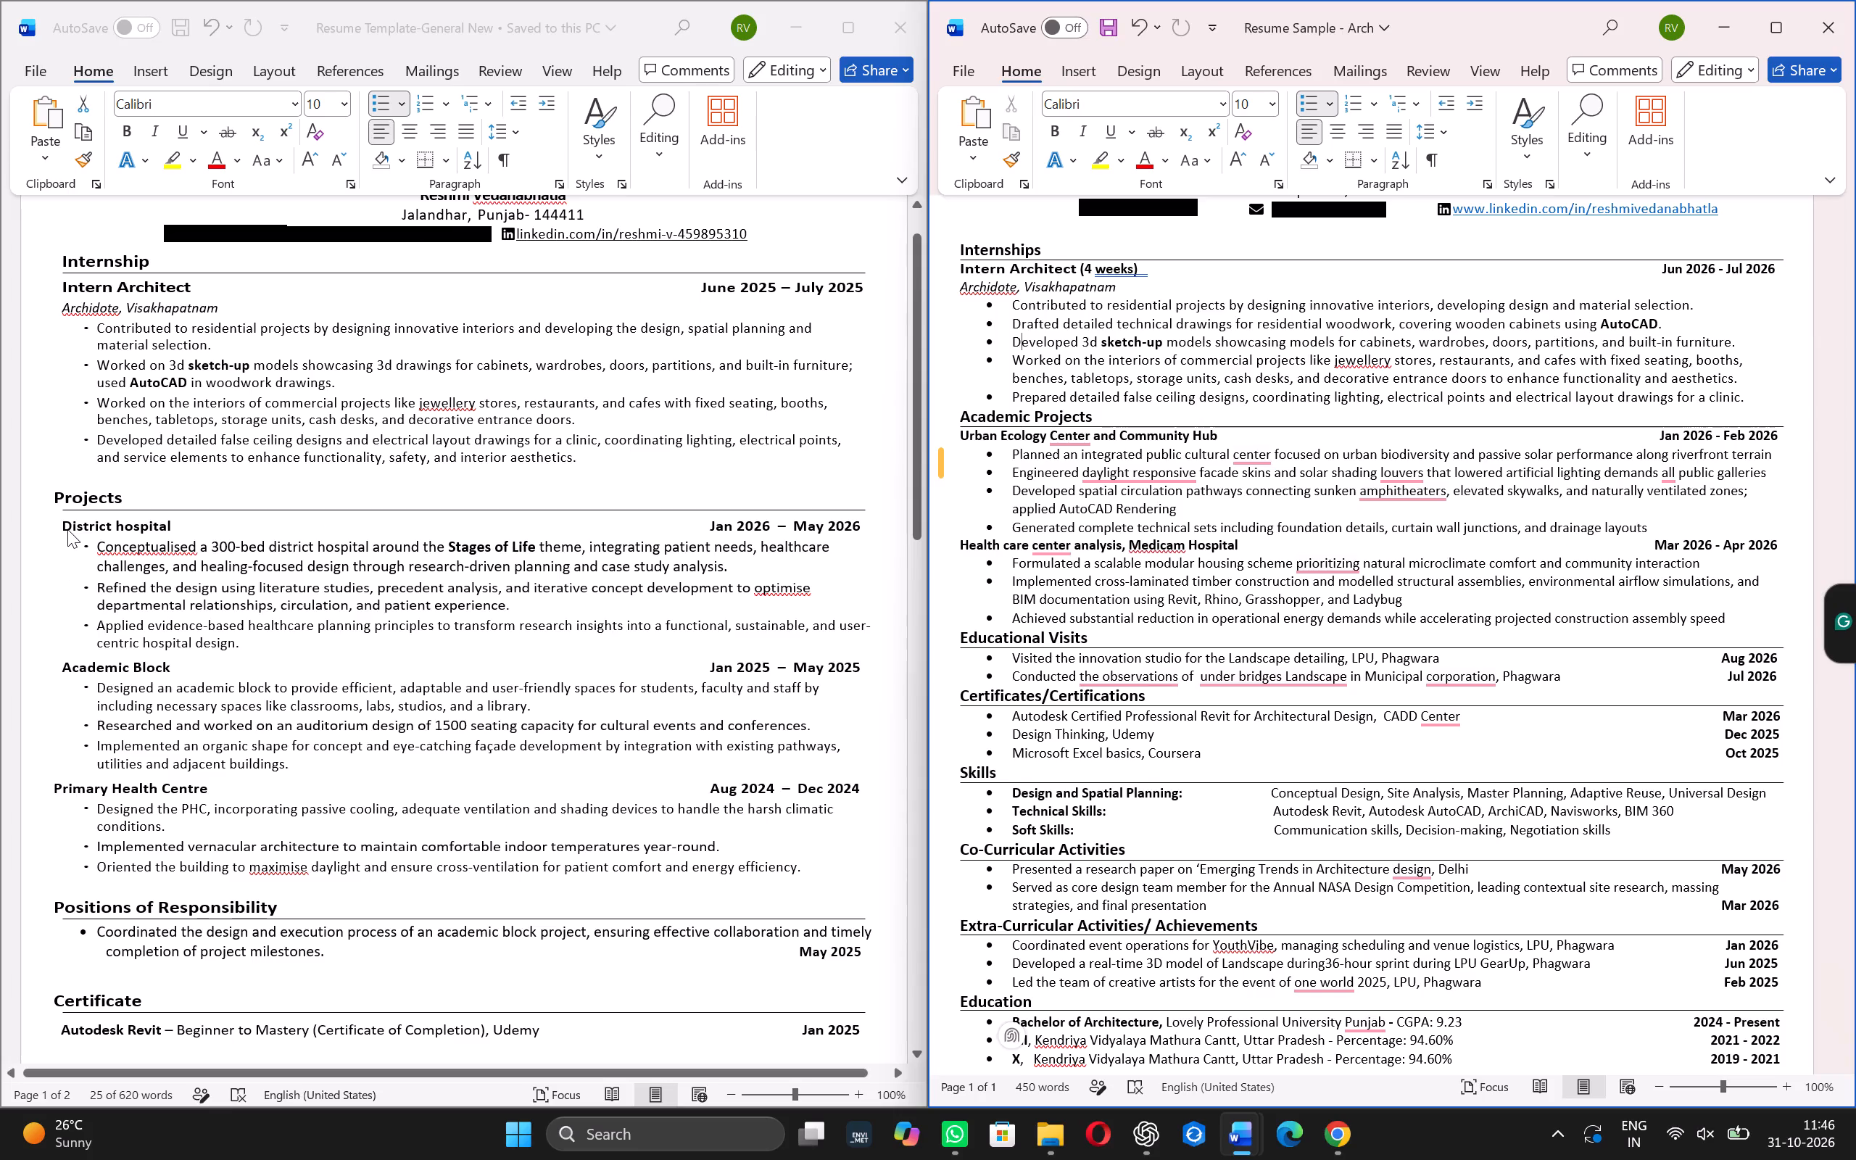
click(65, 529)
click(63, 523)
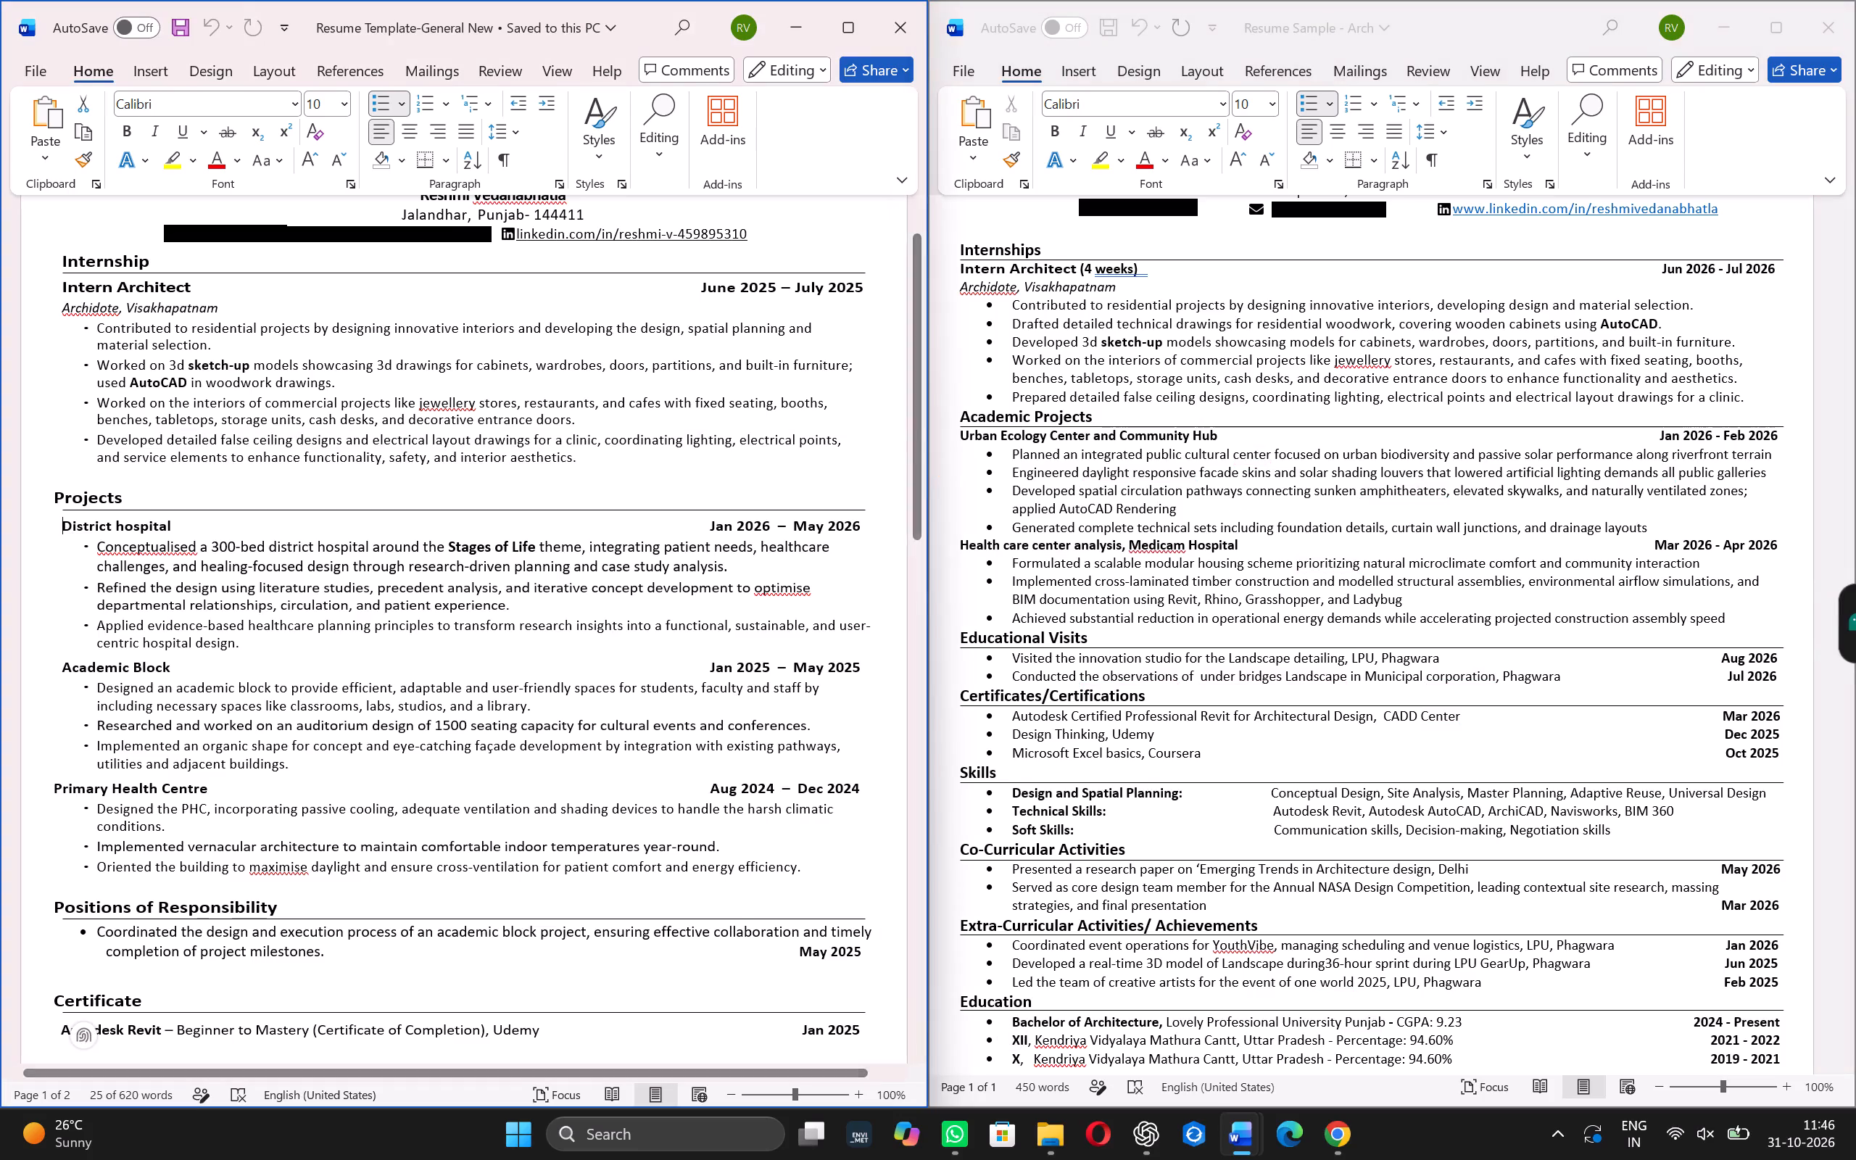
drag(62, 522, 178, 521)
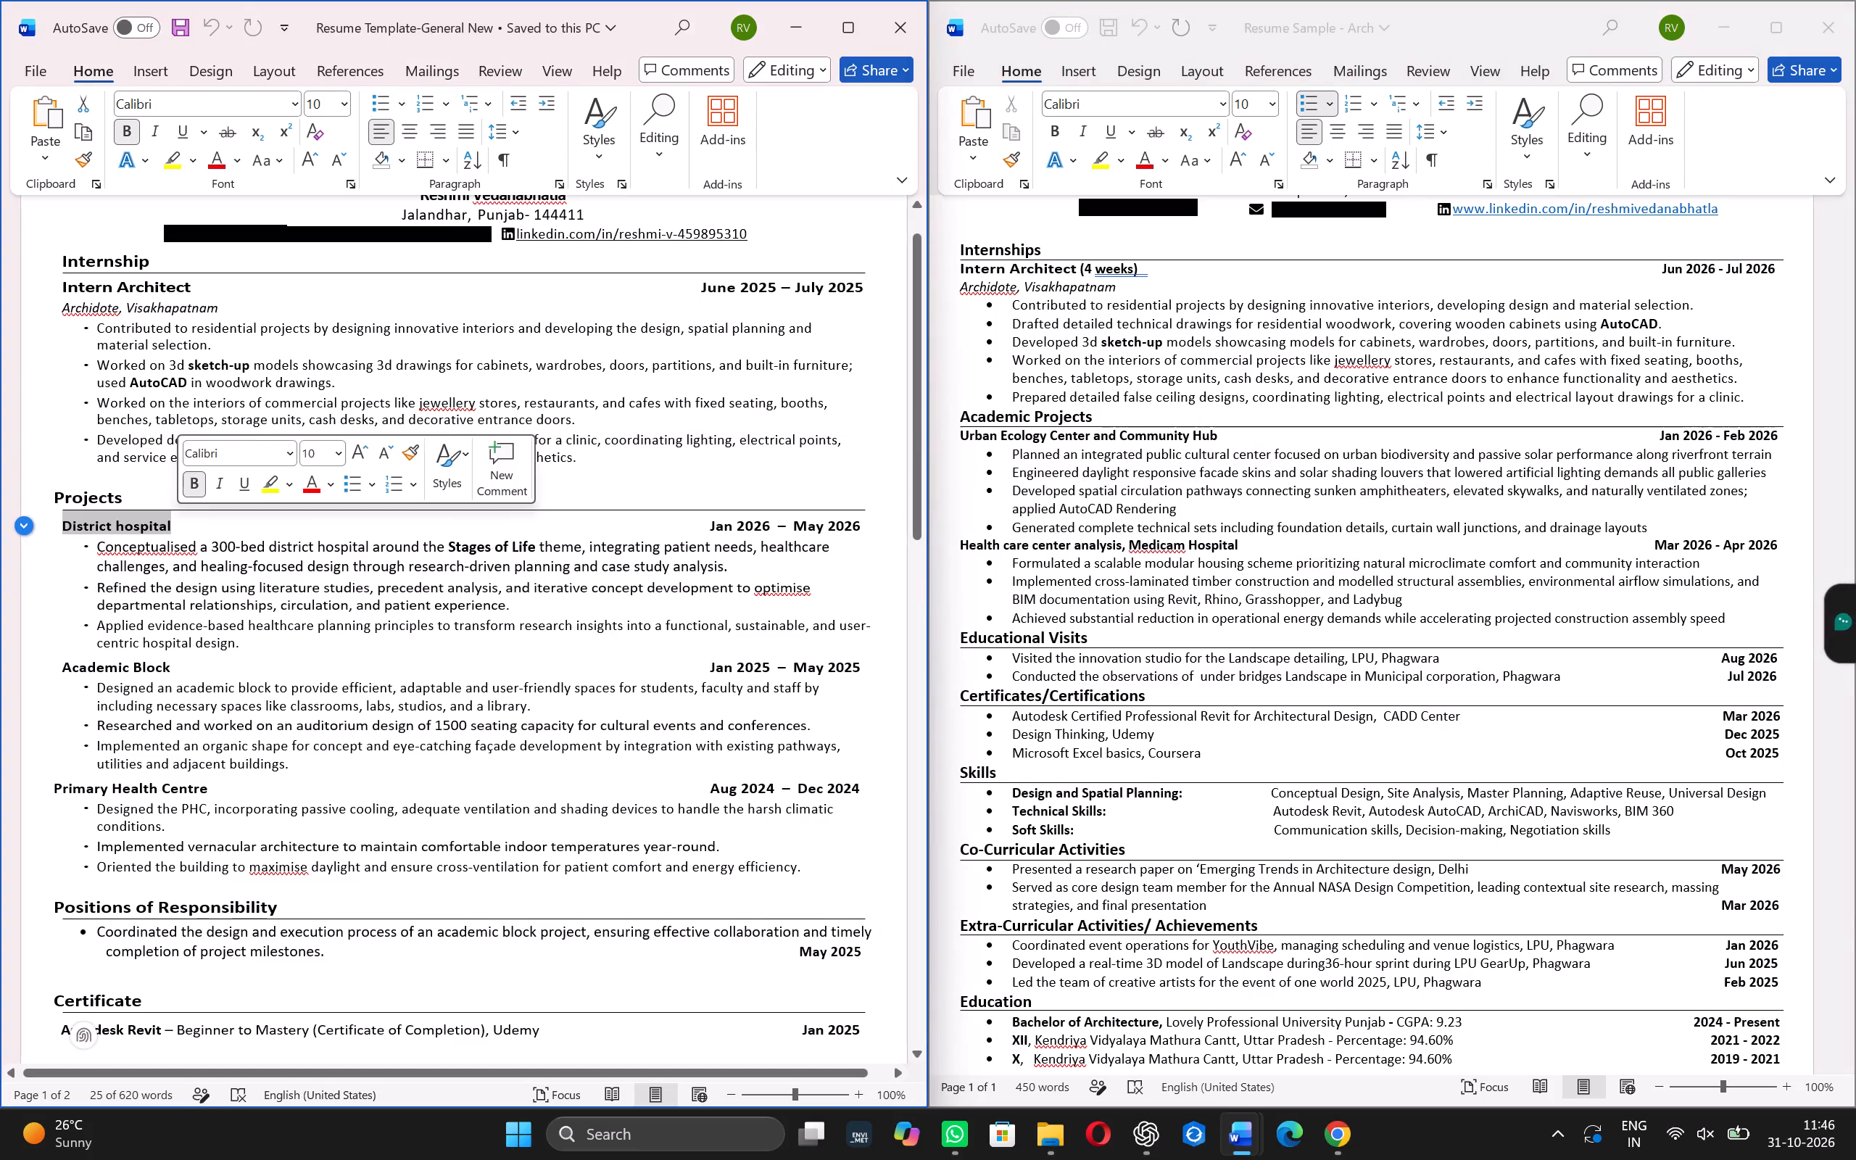
key(ctrl+c)
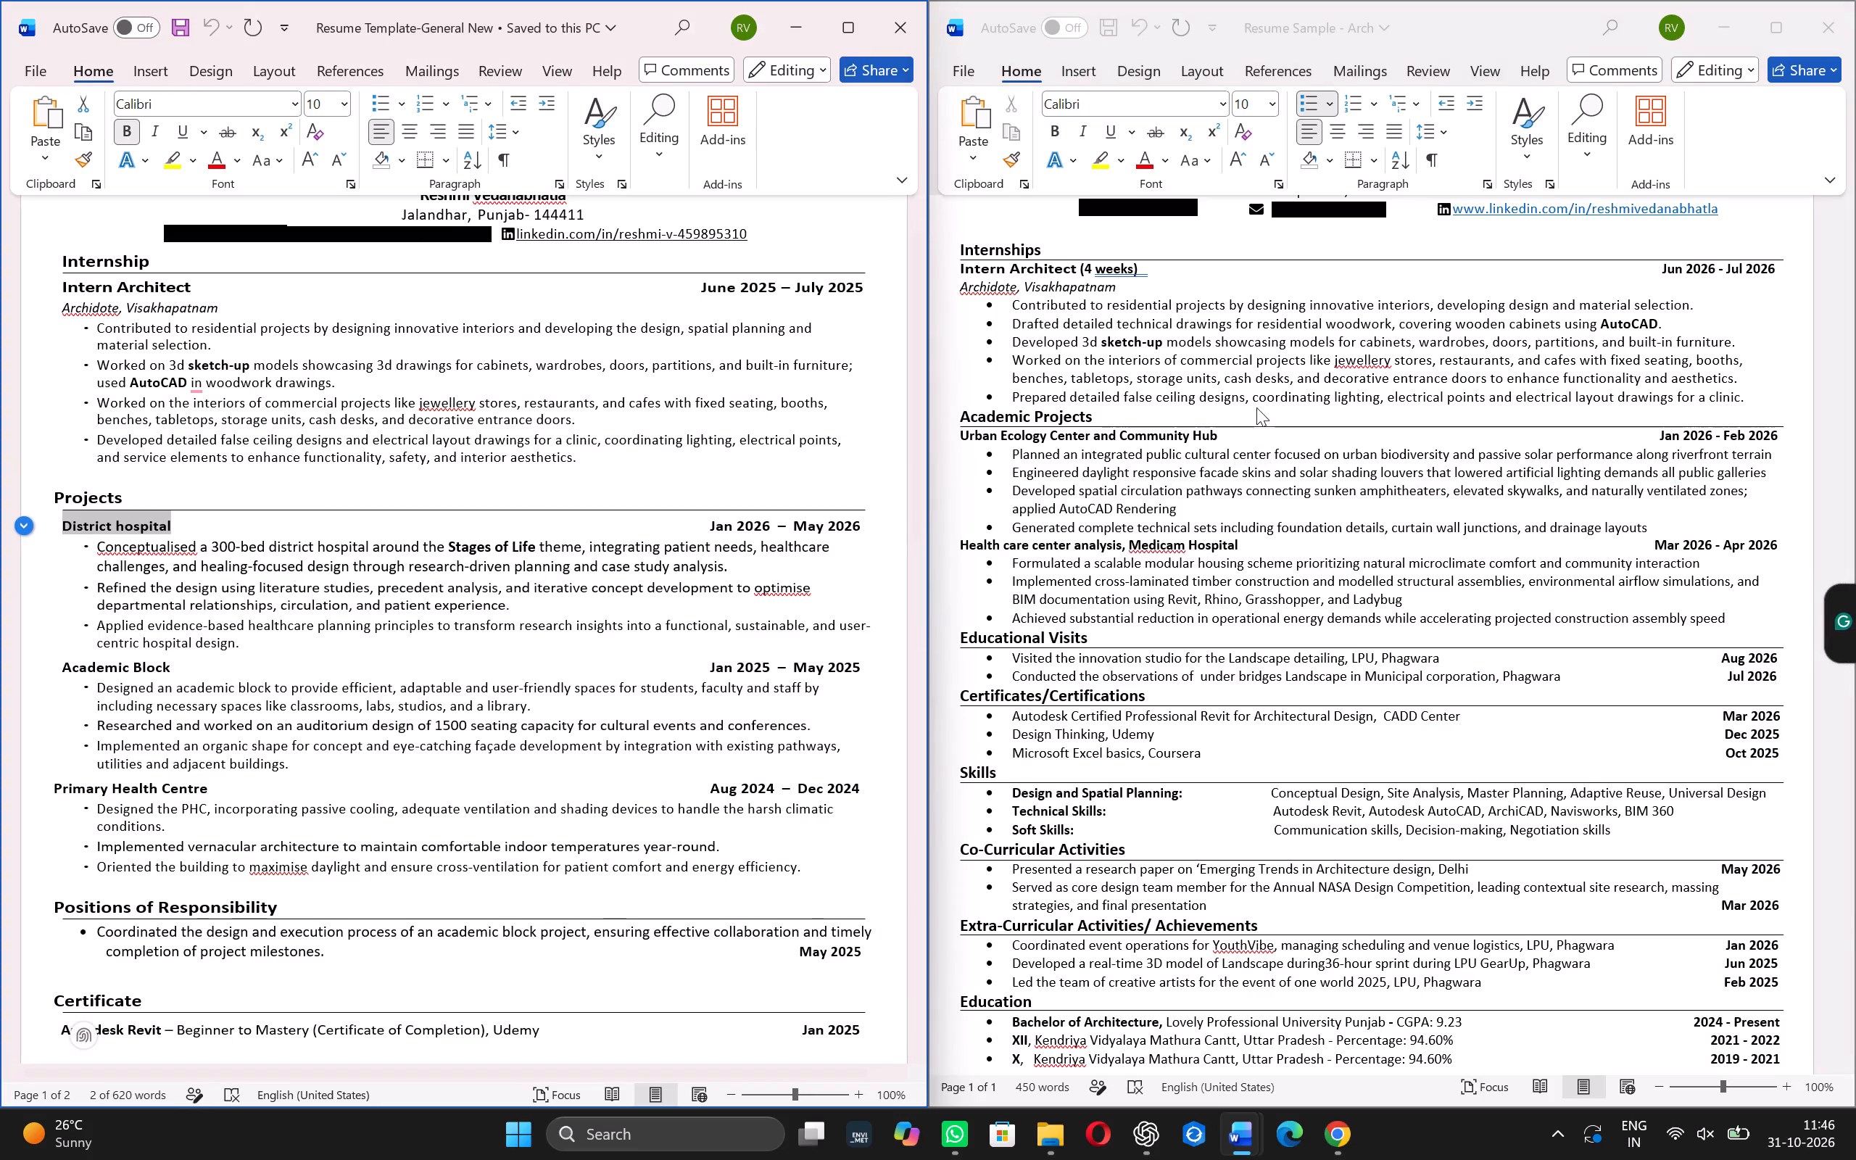
click(1217, 434)
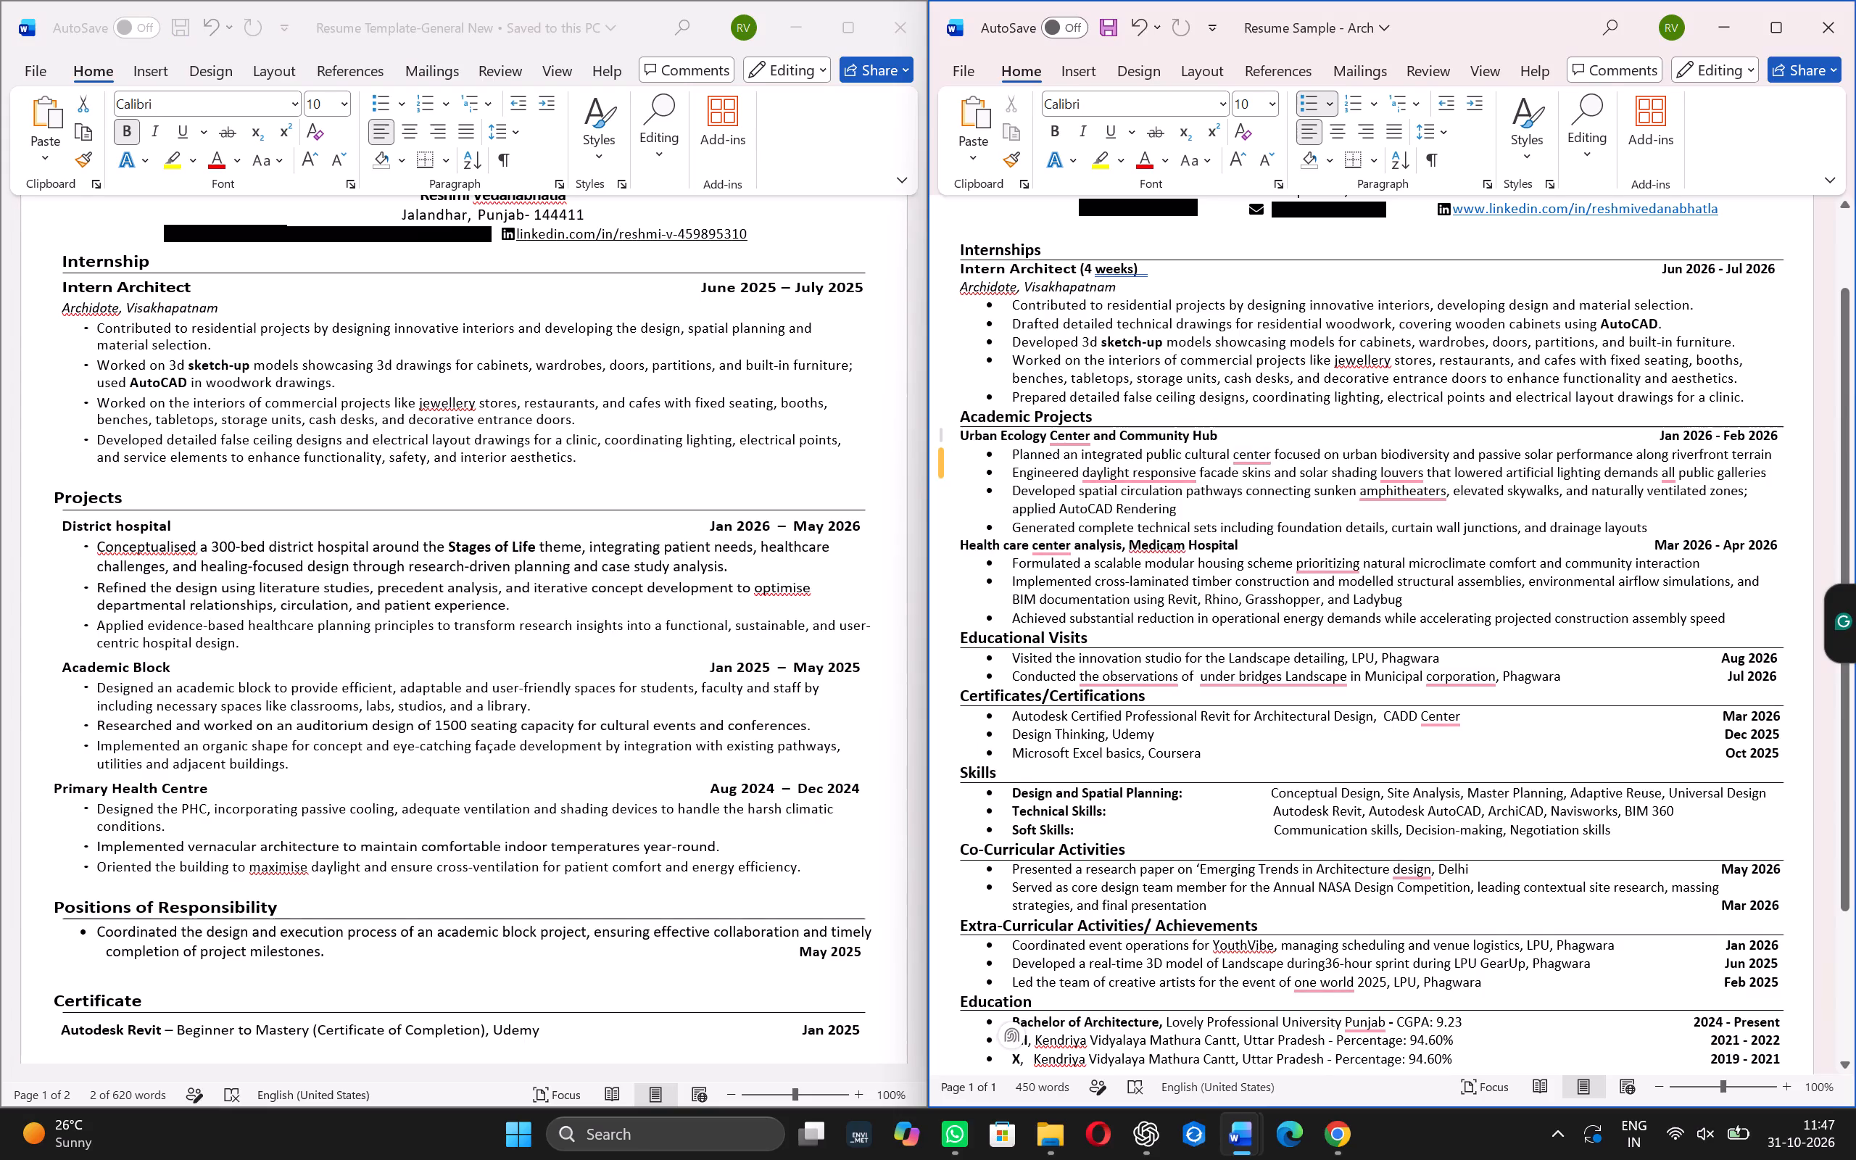
drag(1217, 433, 1112, 425)
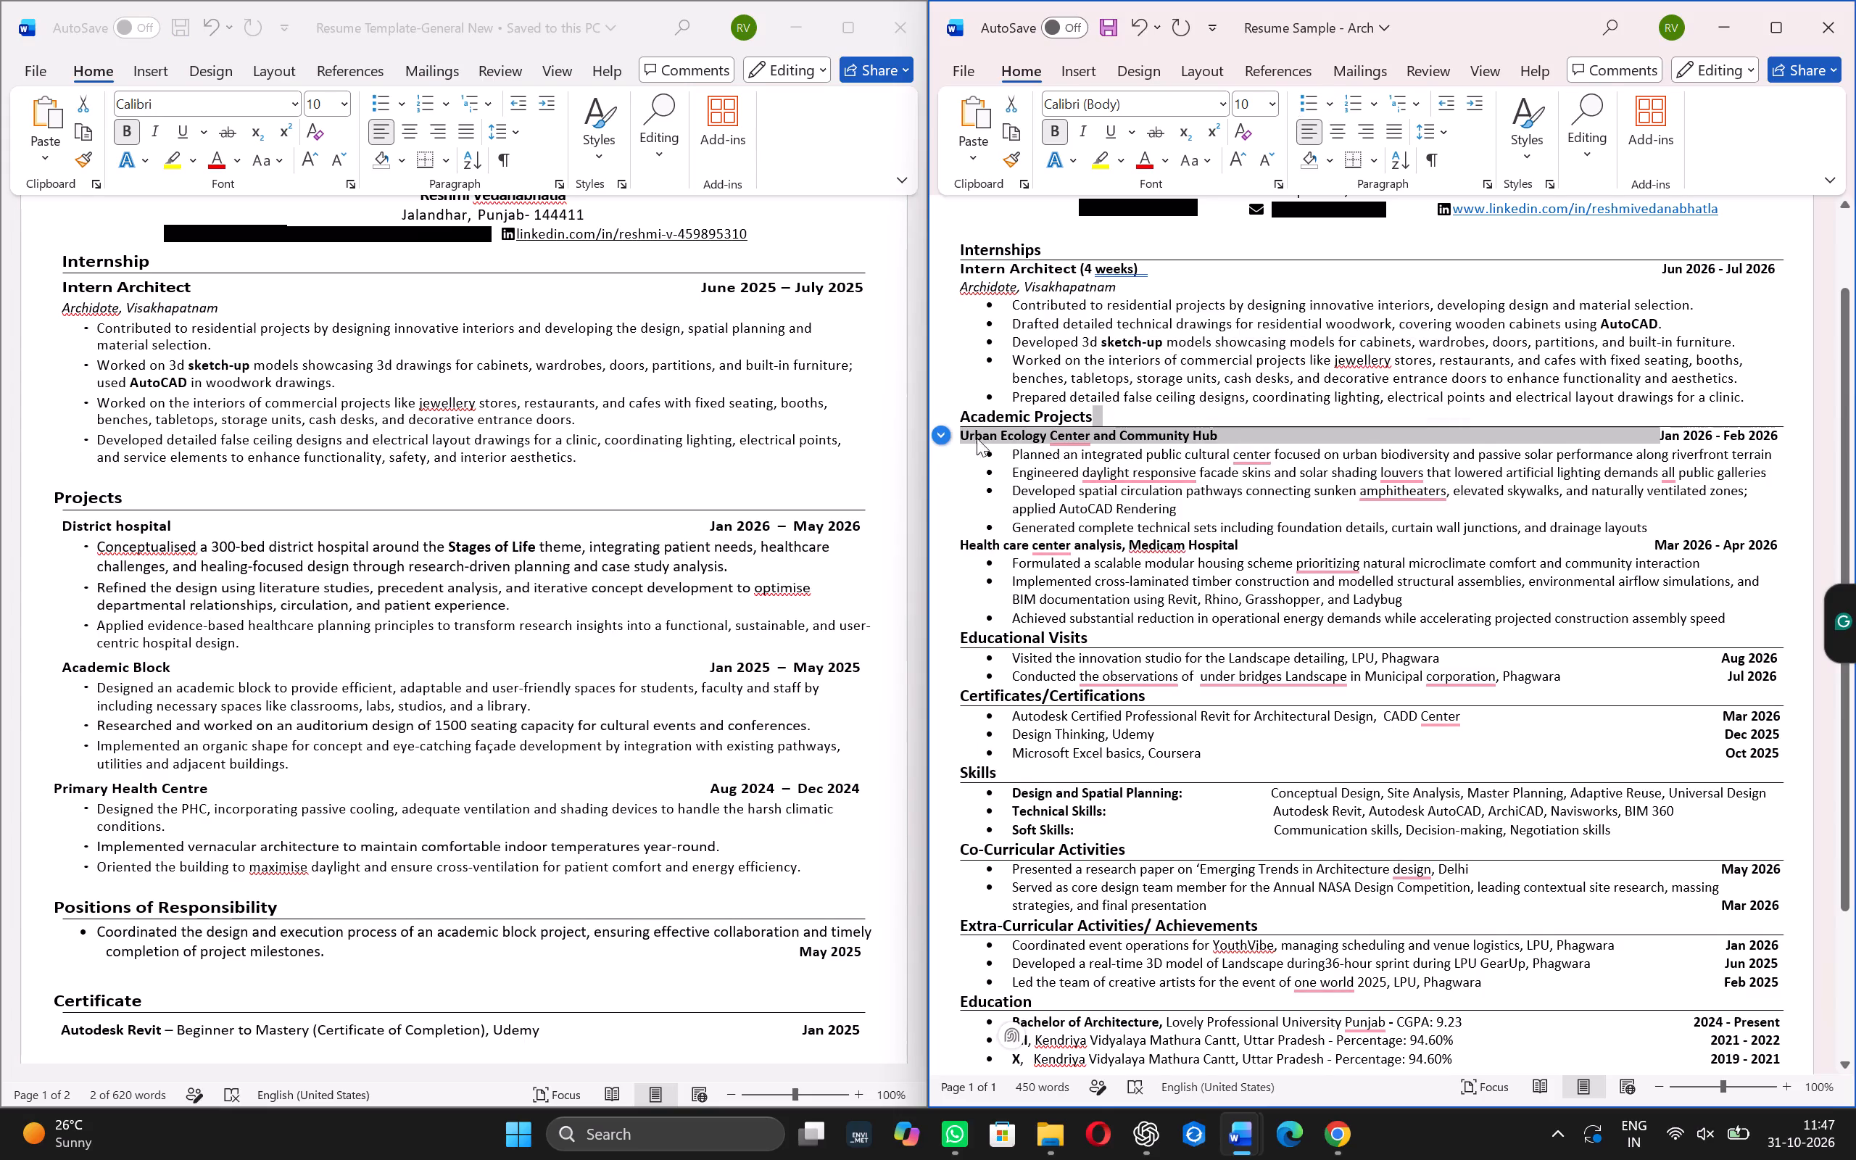
click(971, 436)
click(966, 434)
drag(960, 436, 990, 433)
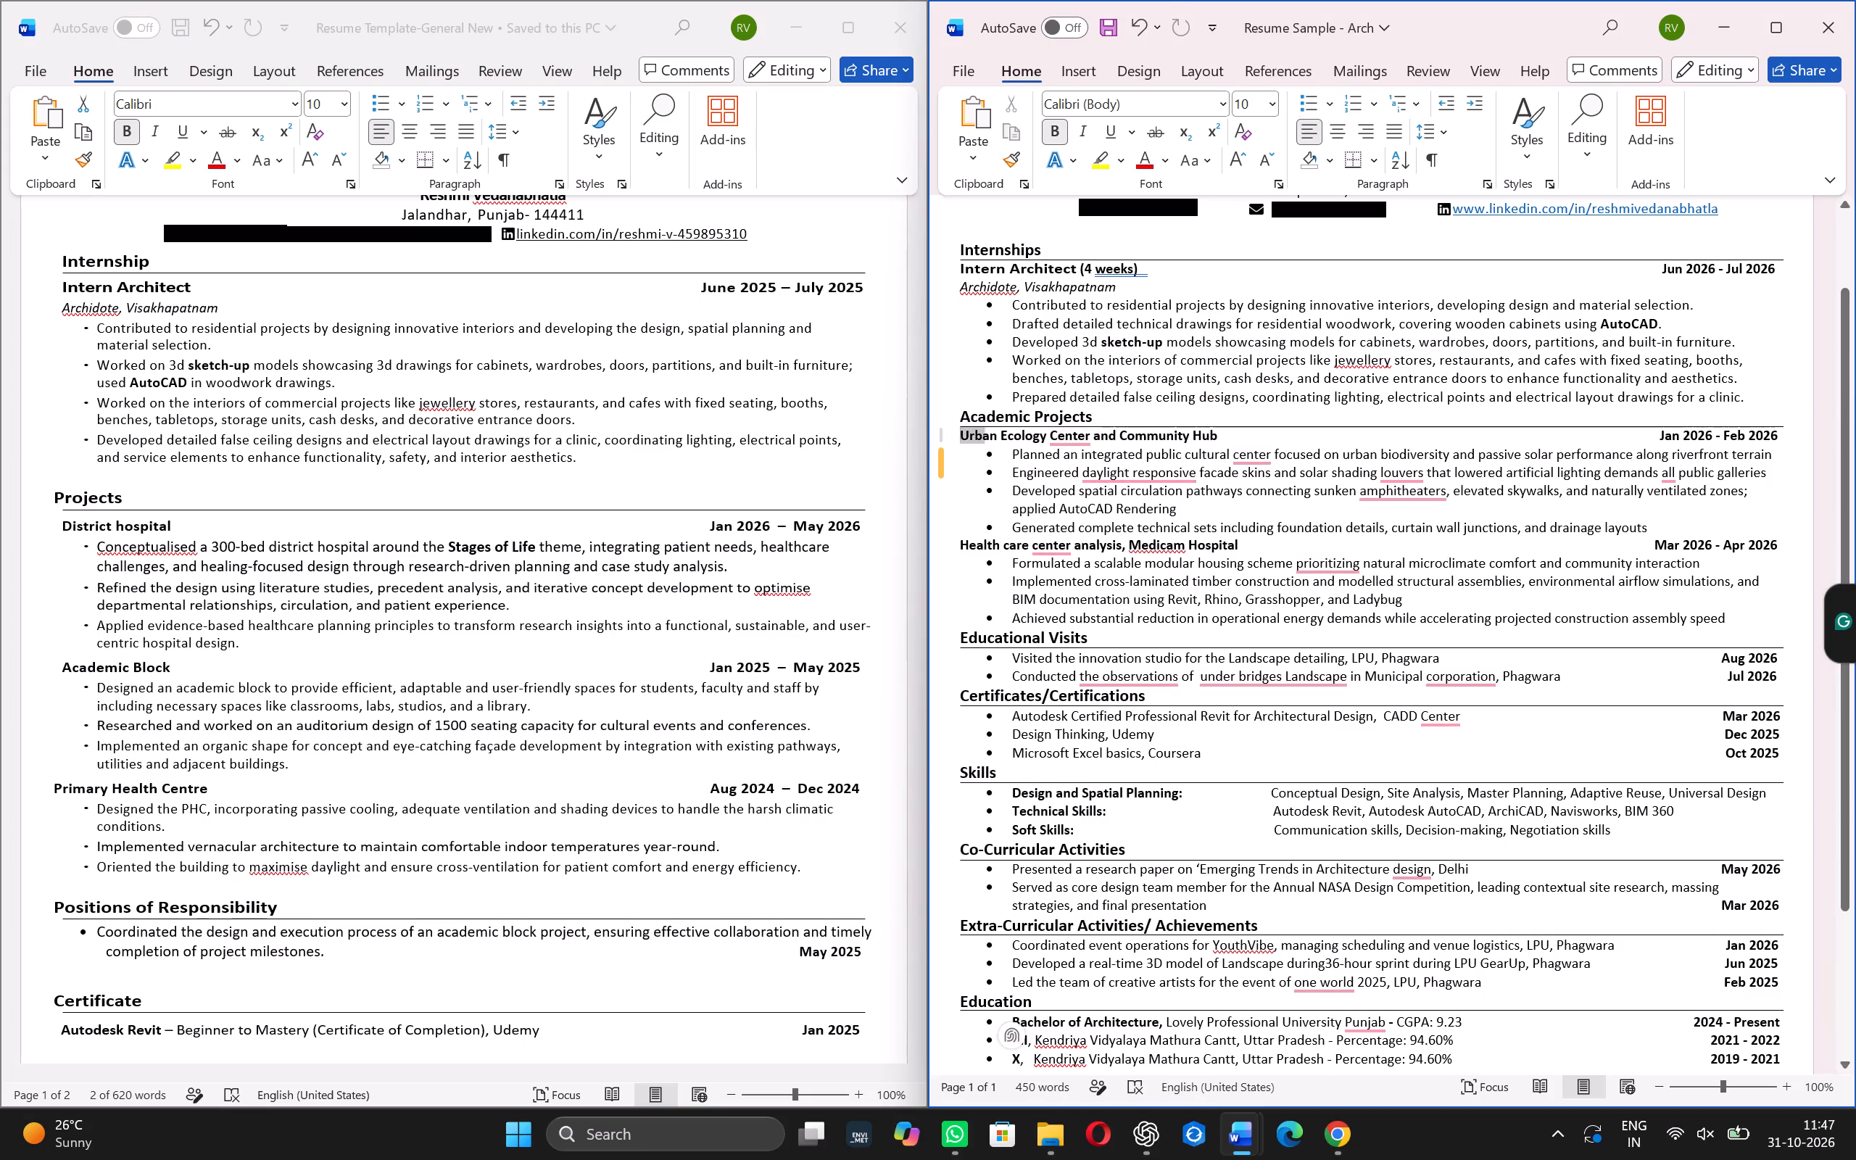
drag(990, 433, 1200, 442)
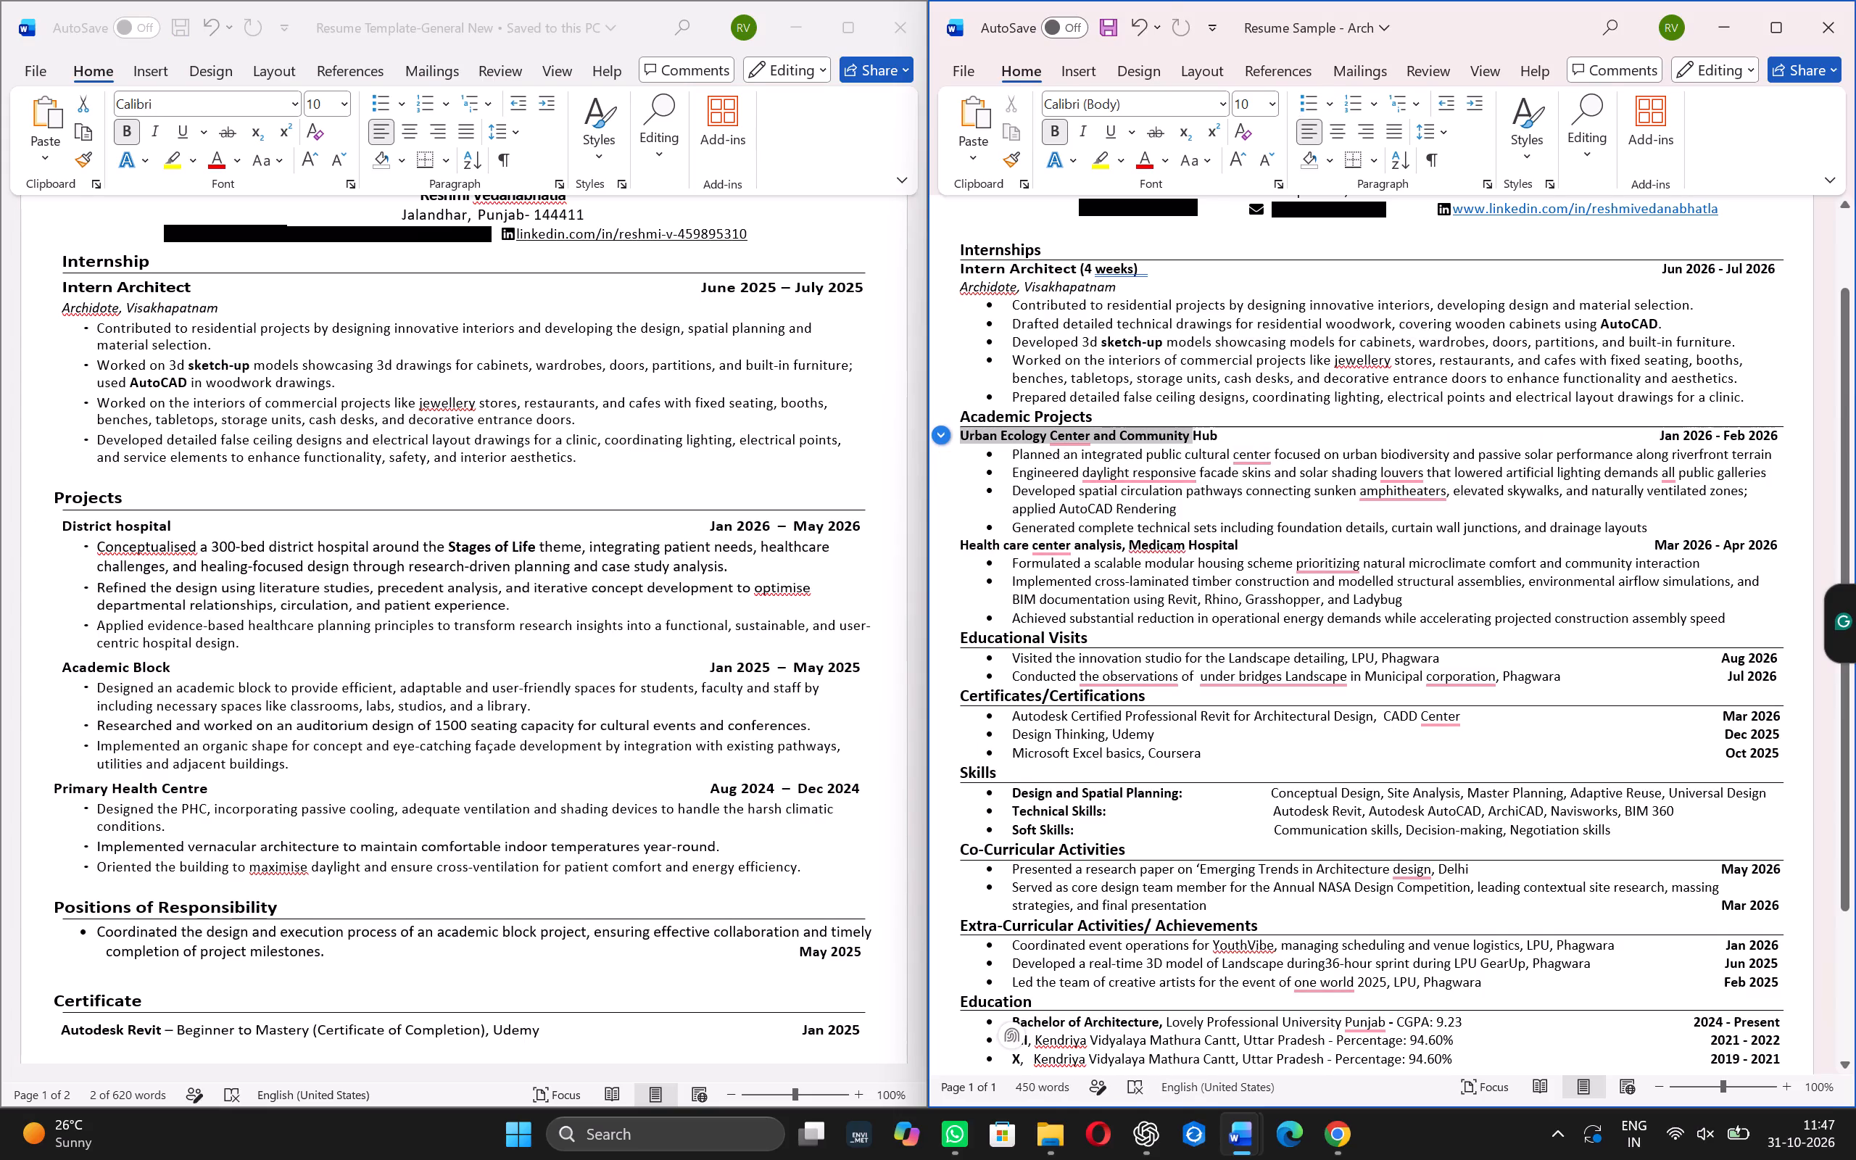
drag(1200, 442, 1197, 431)
drag(1197, 431, 1211, 431)
drag(1211, 431, 1214, 431)
key(ctrl+v)
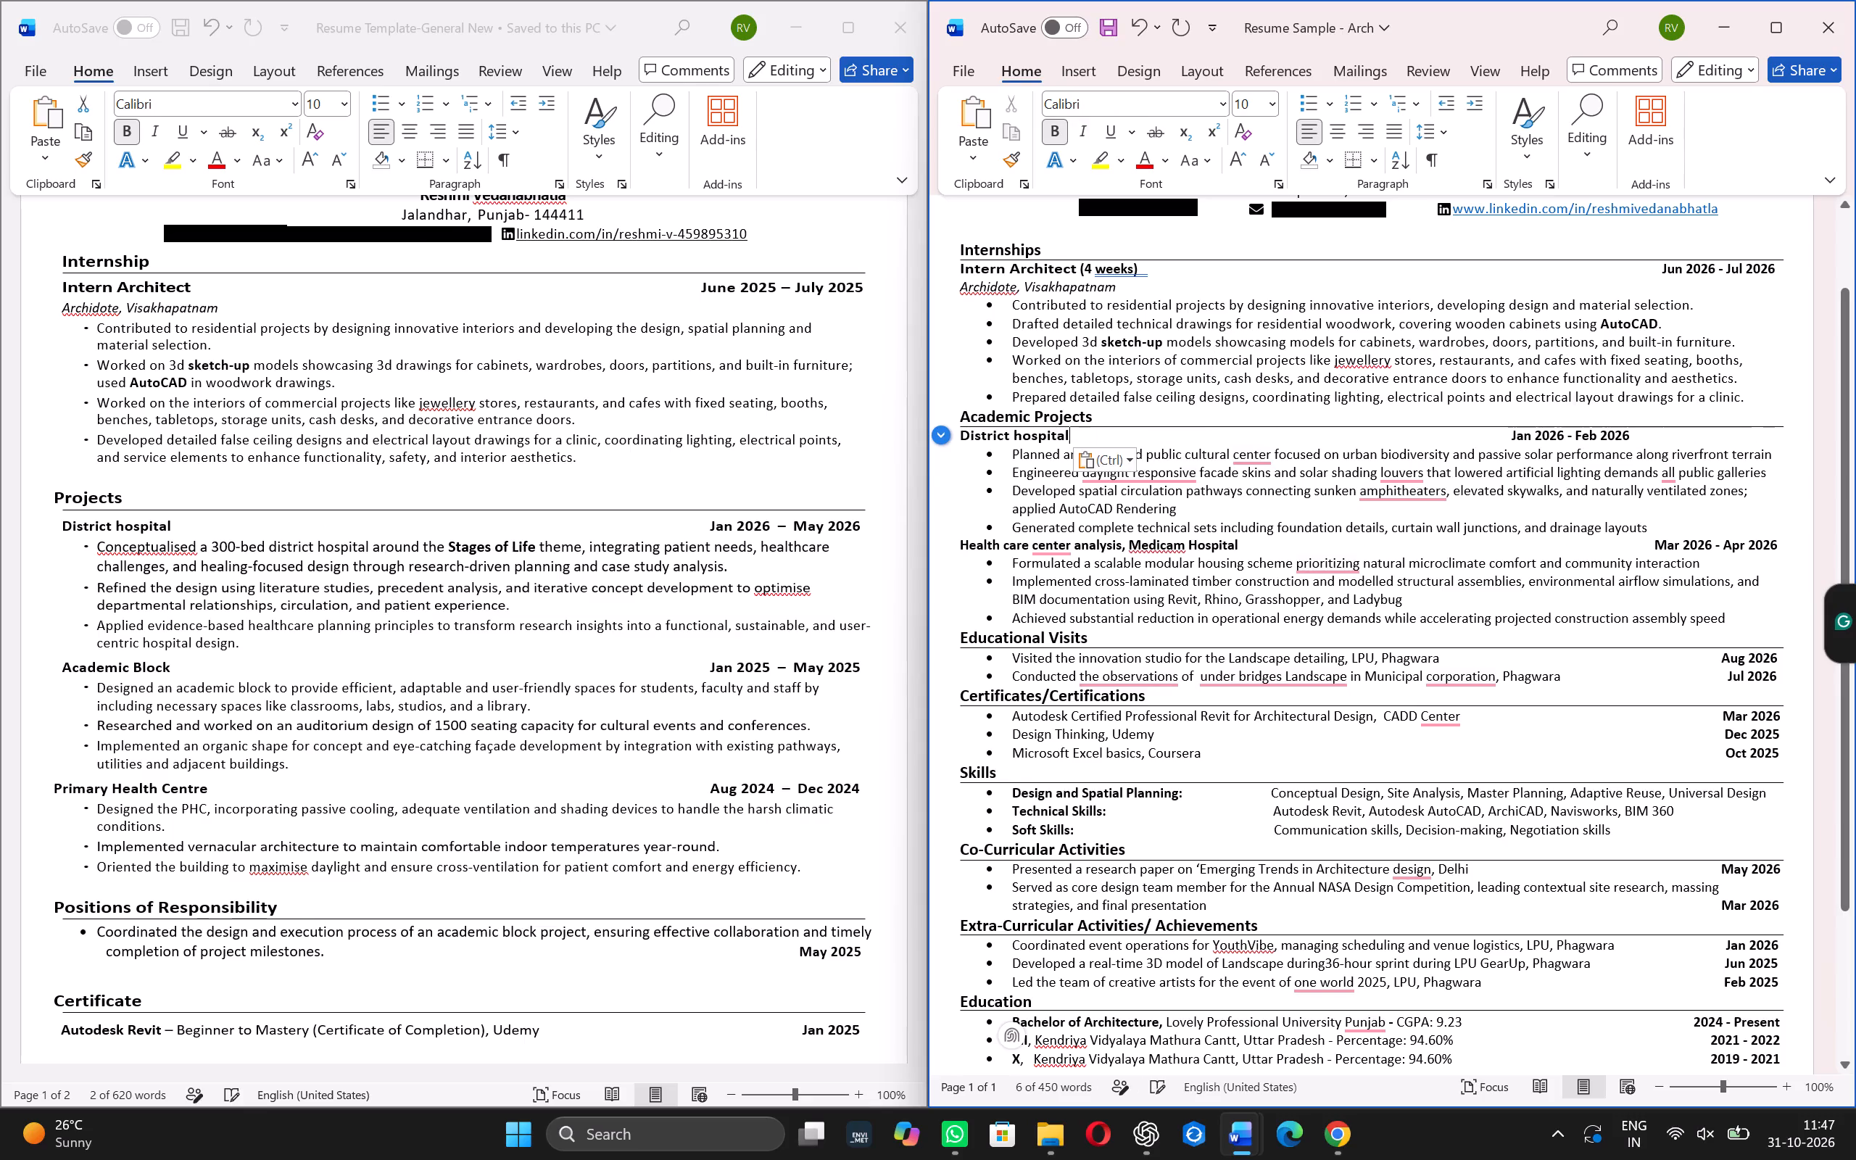
Add spacing after "District hospital" so that project's date range lines up again near the page margin.
key(space)
key(space)
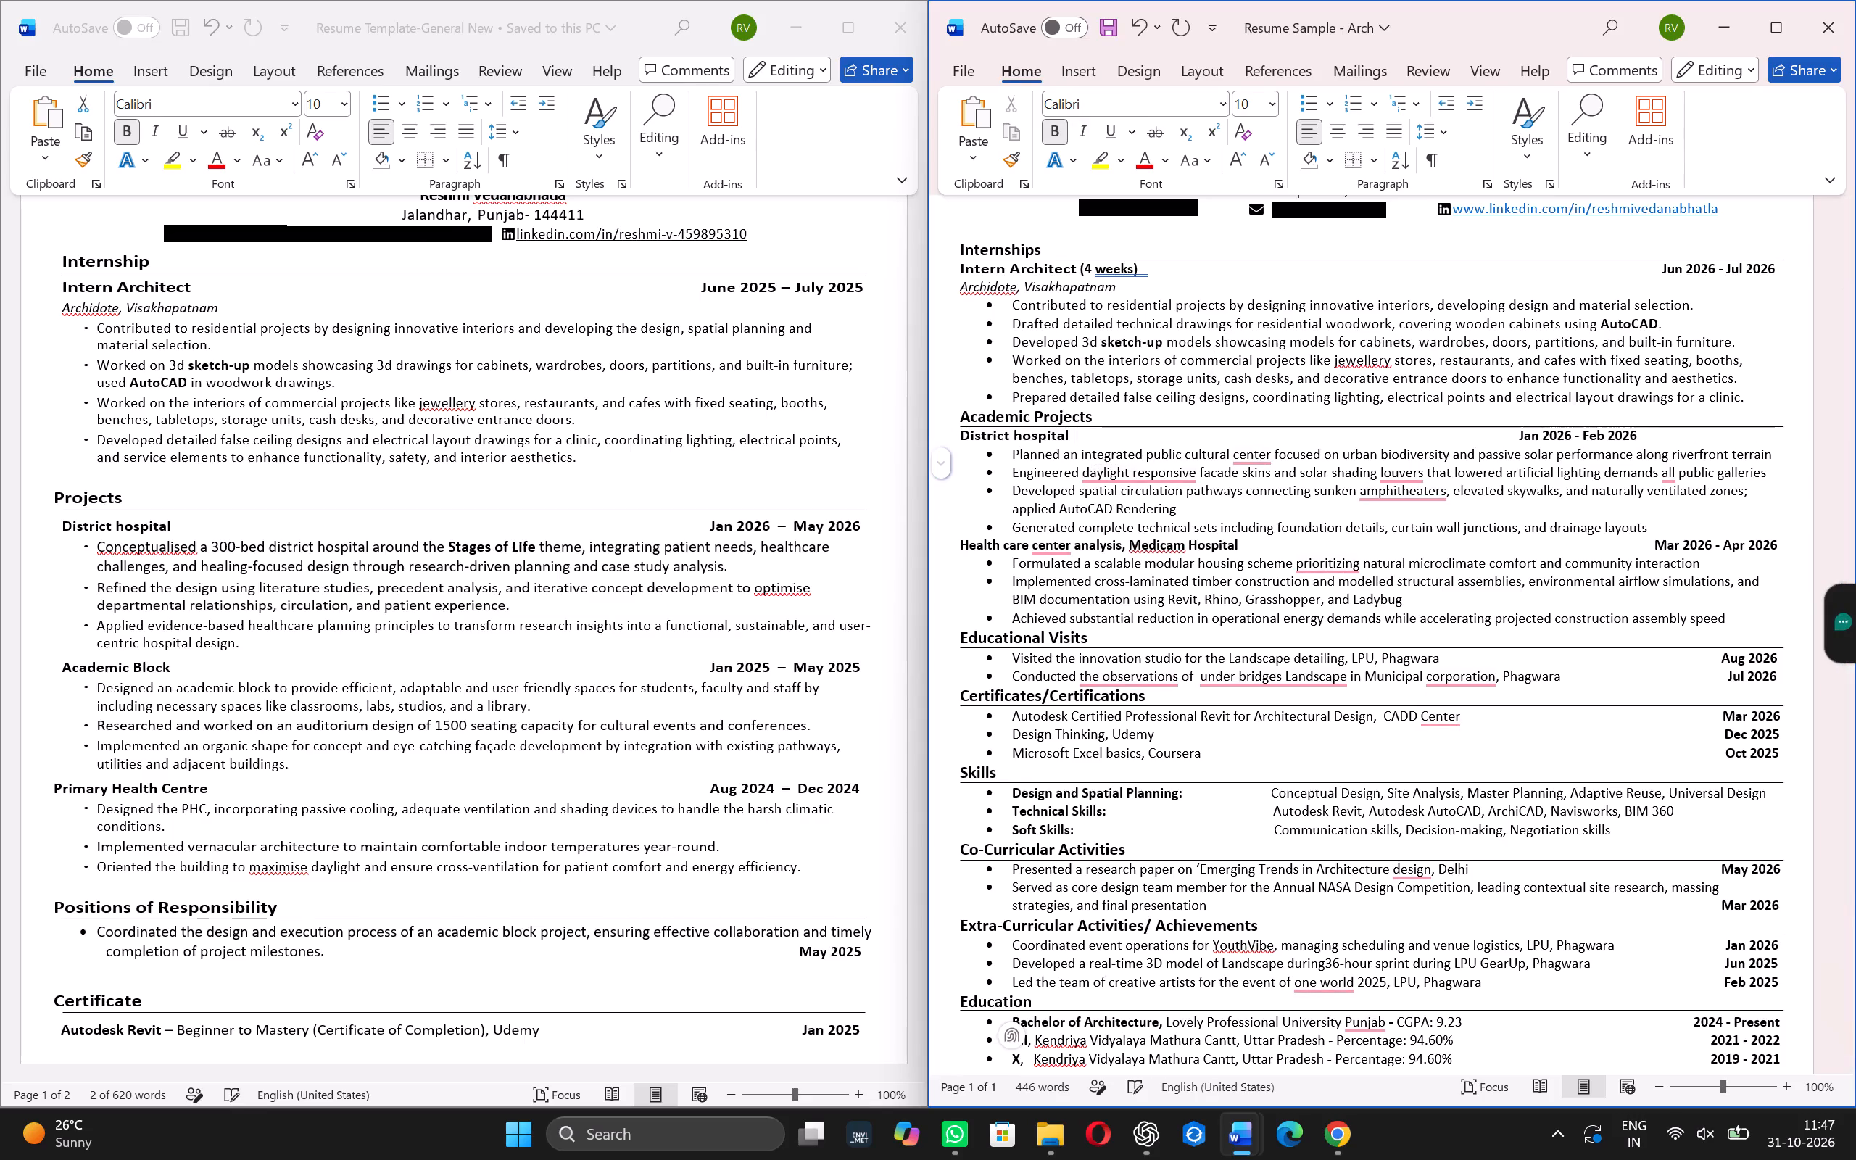
key(space)
key(space)
key(space)
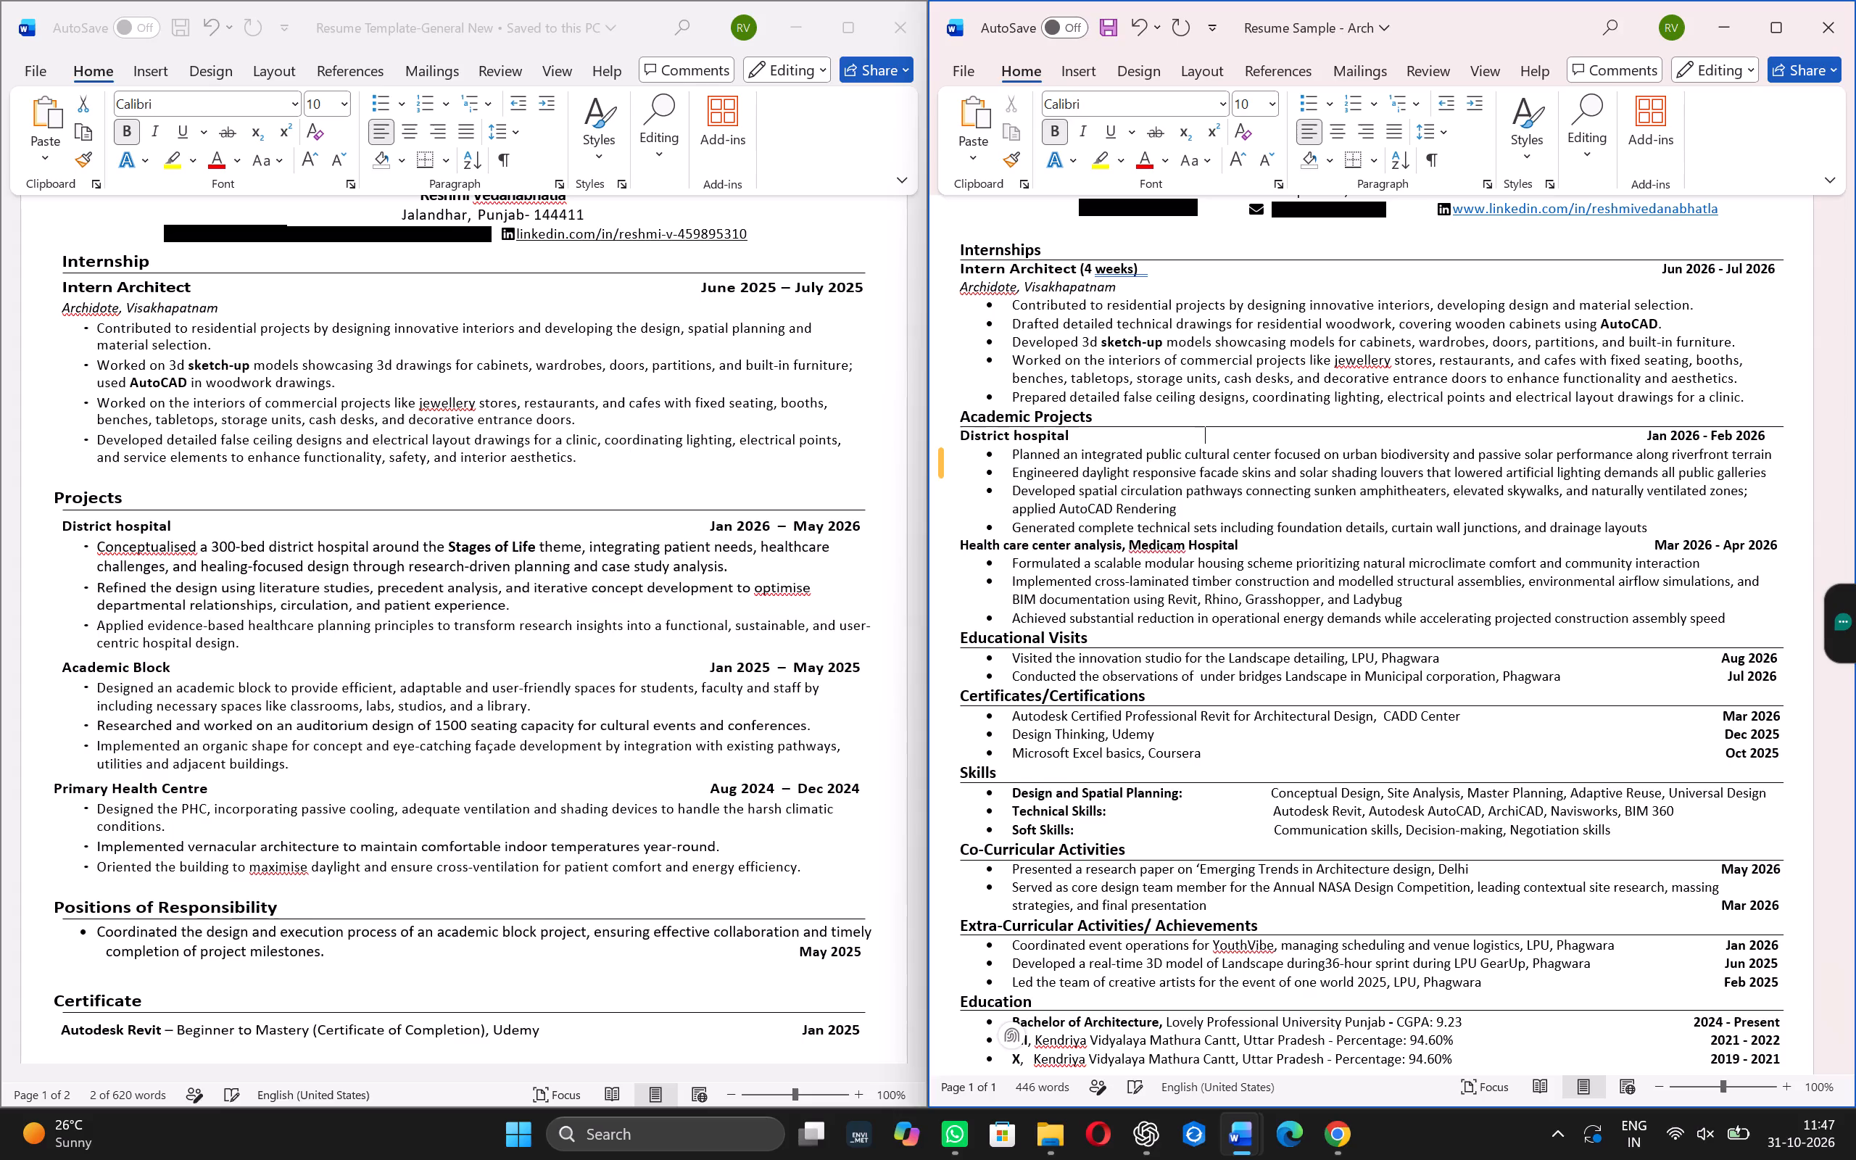
key(space)
key(space)
key(space)
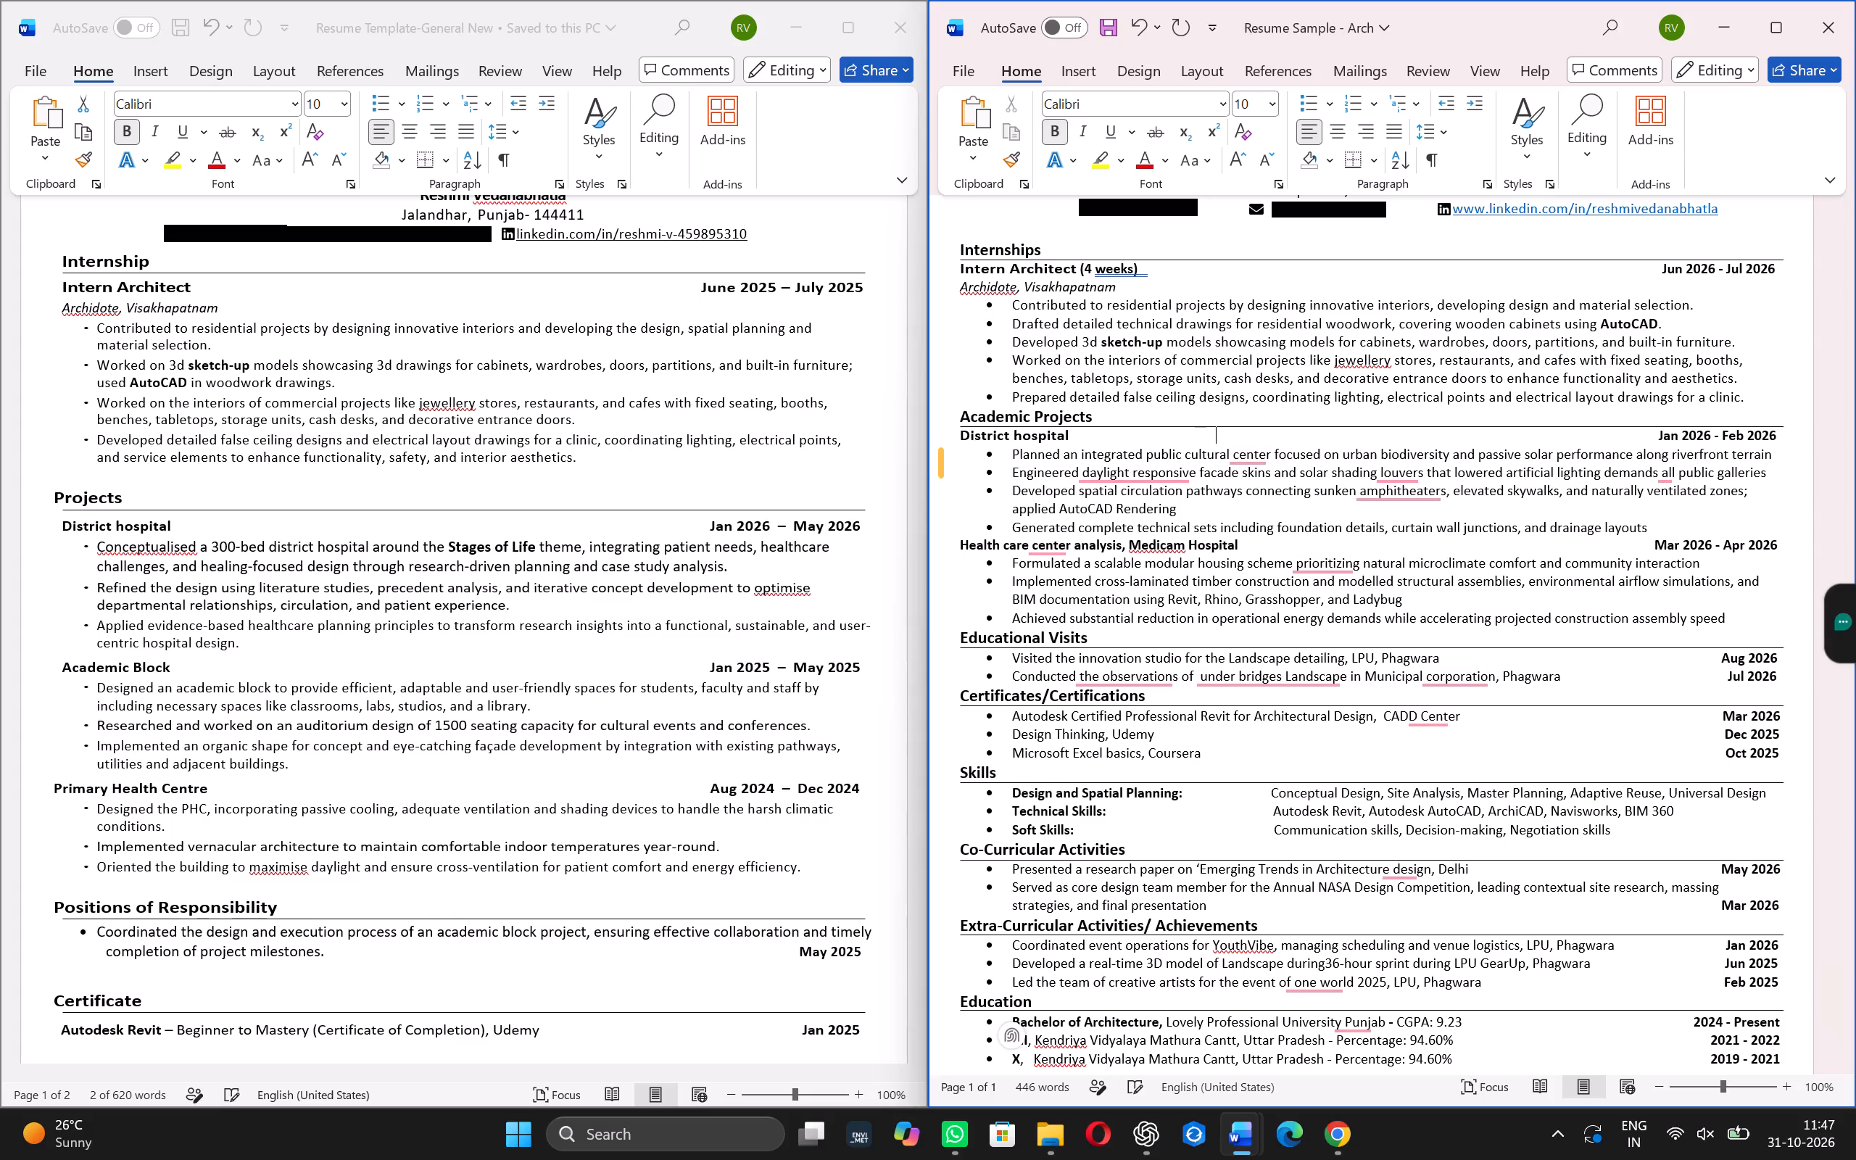
key(space)
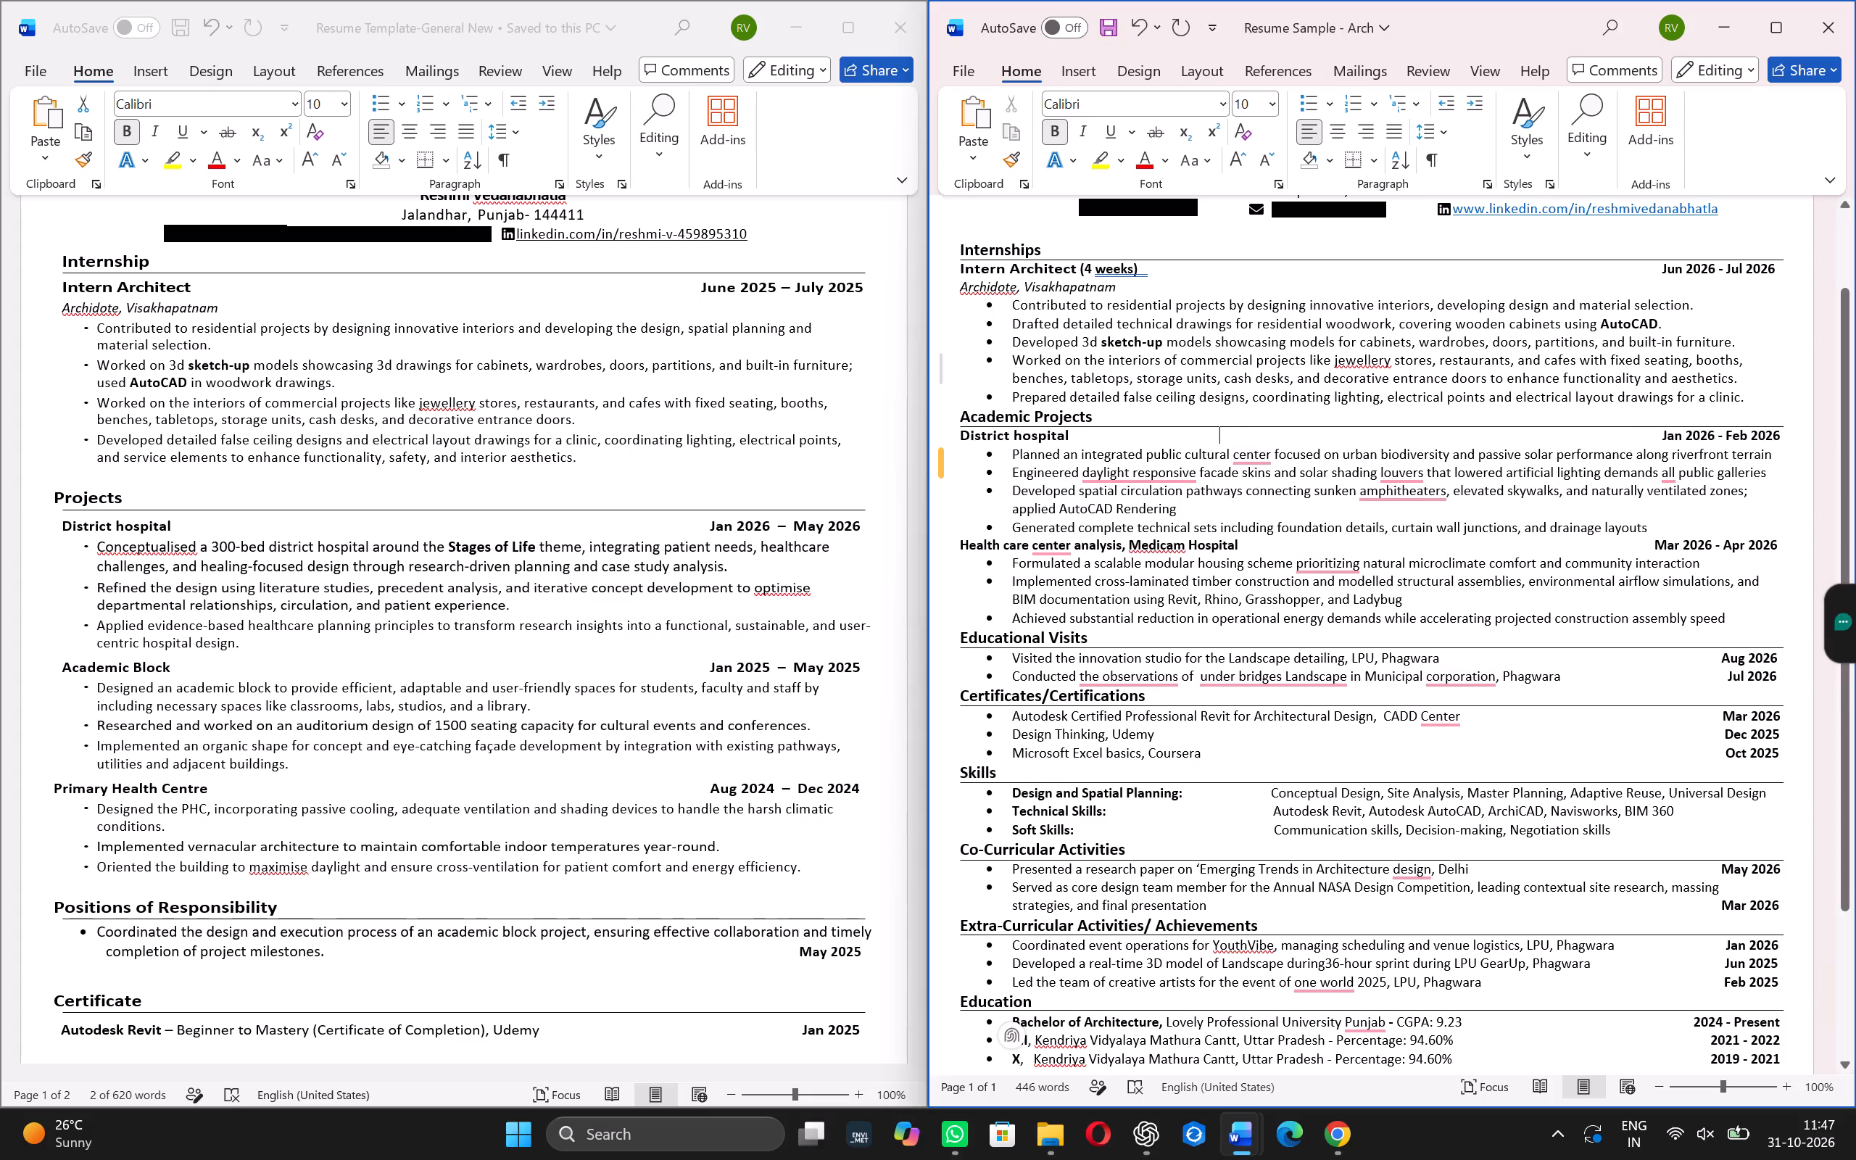
key(BackSpace)
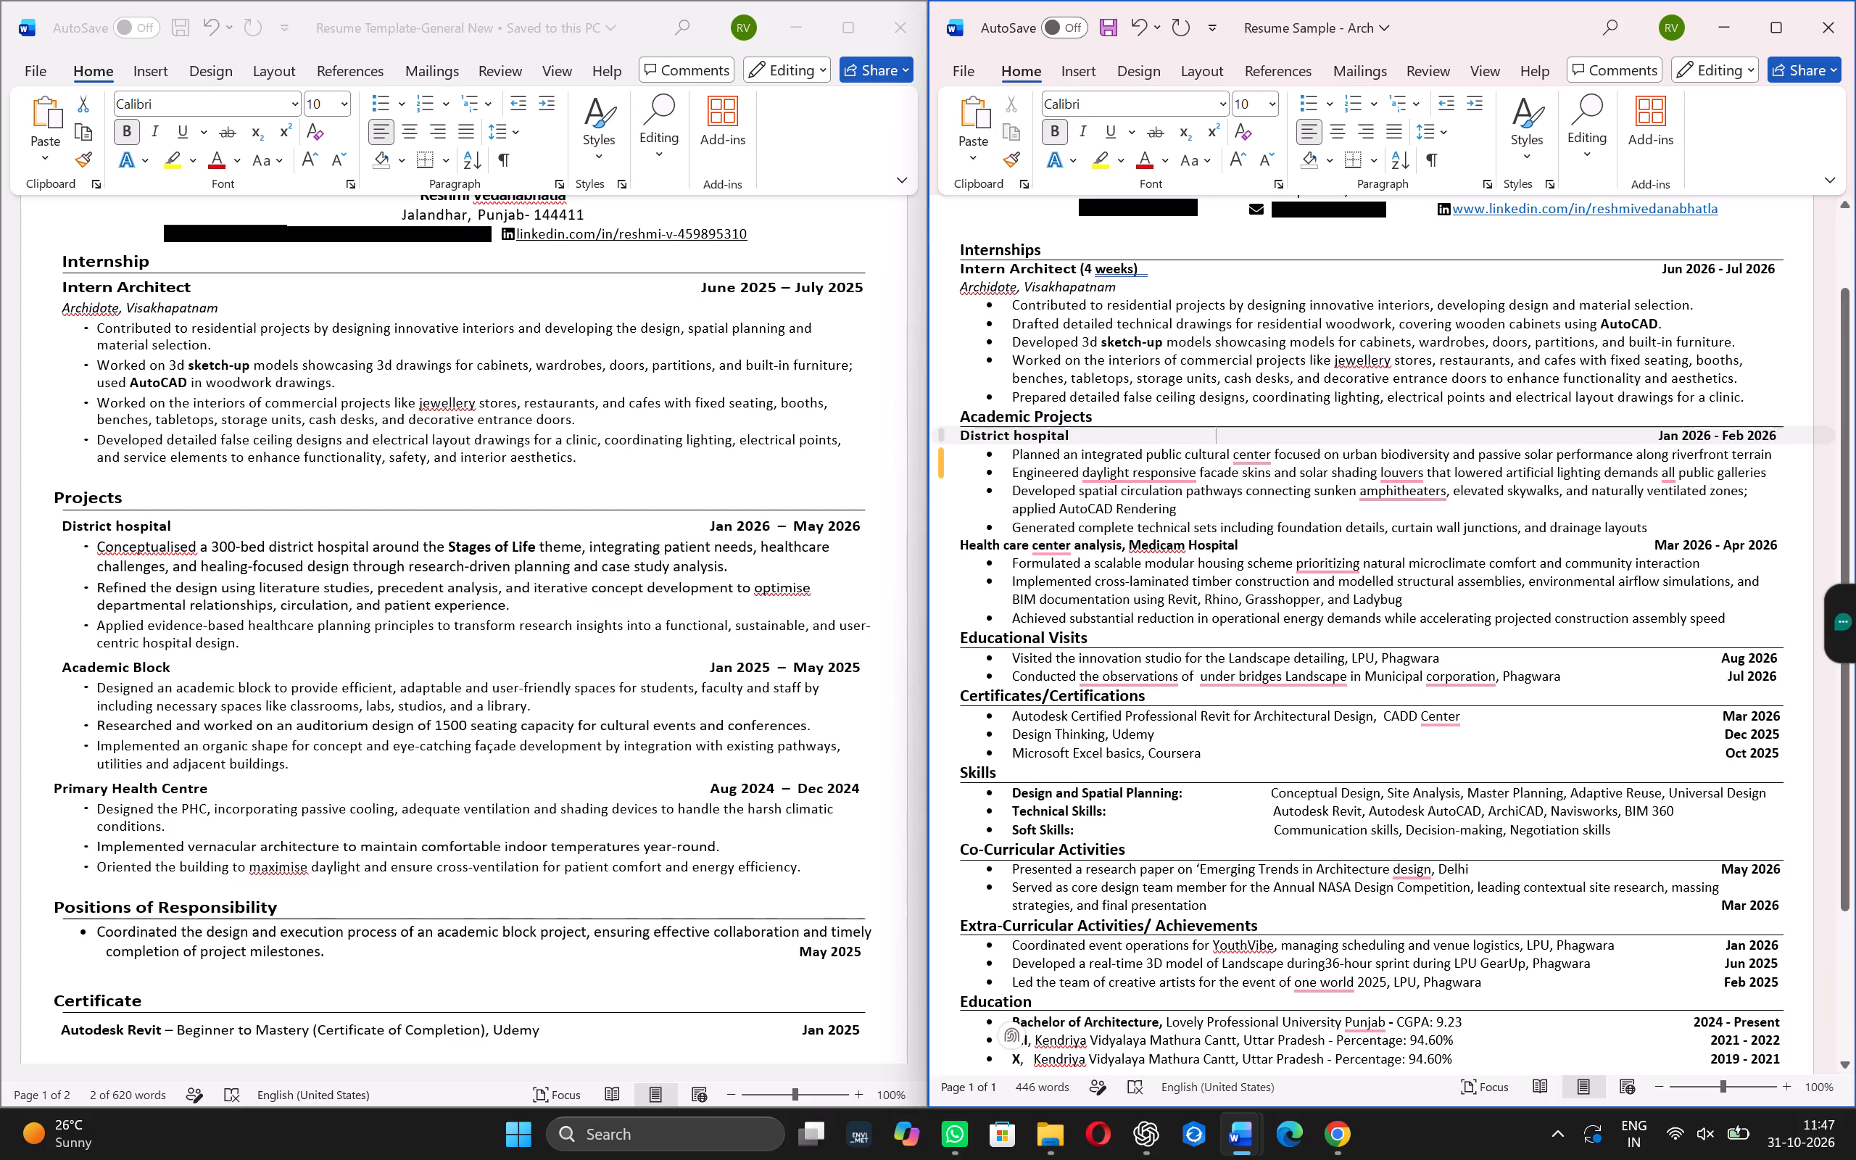
Remove the bold formatting from the "District hospital" title under Academic Projects.
click(960, 436)
drag(960, 435, 1069, 440)
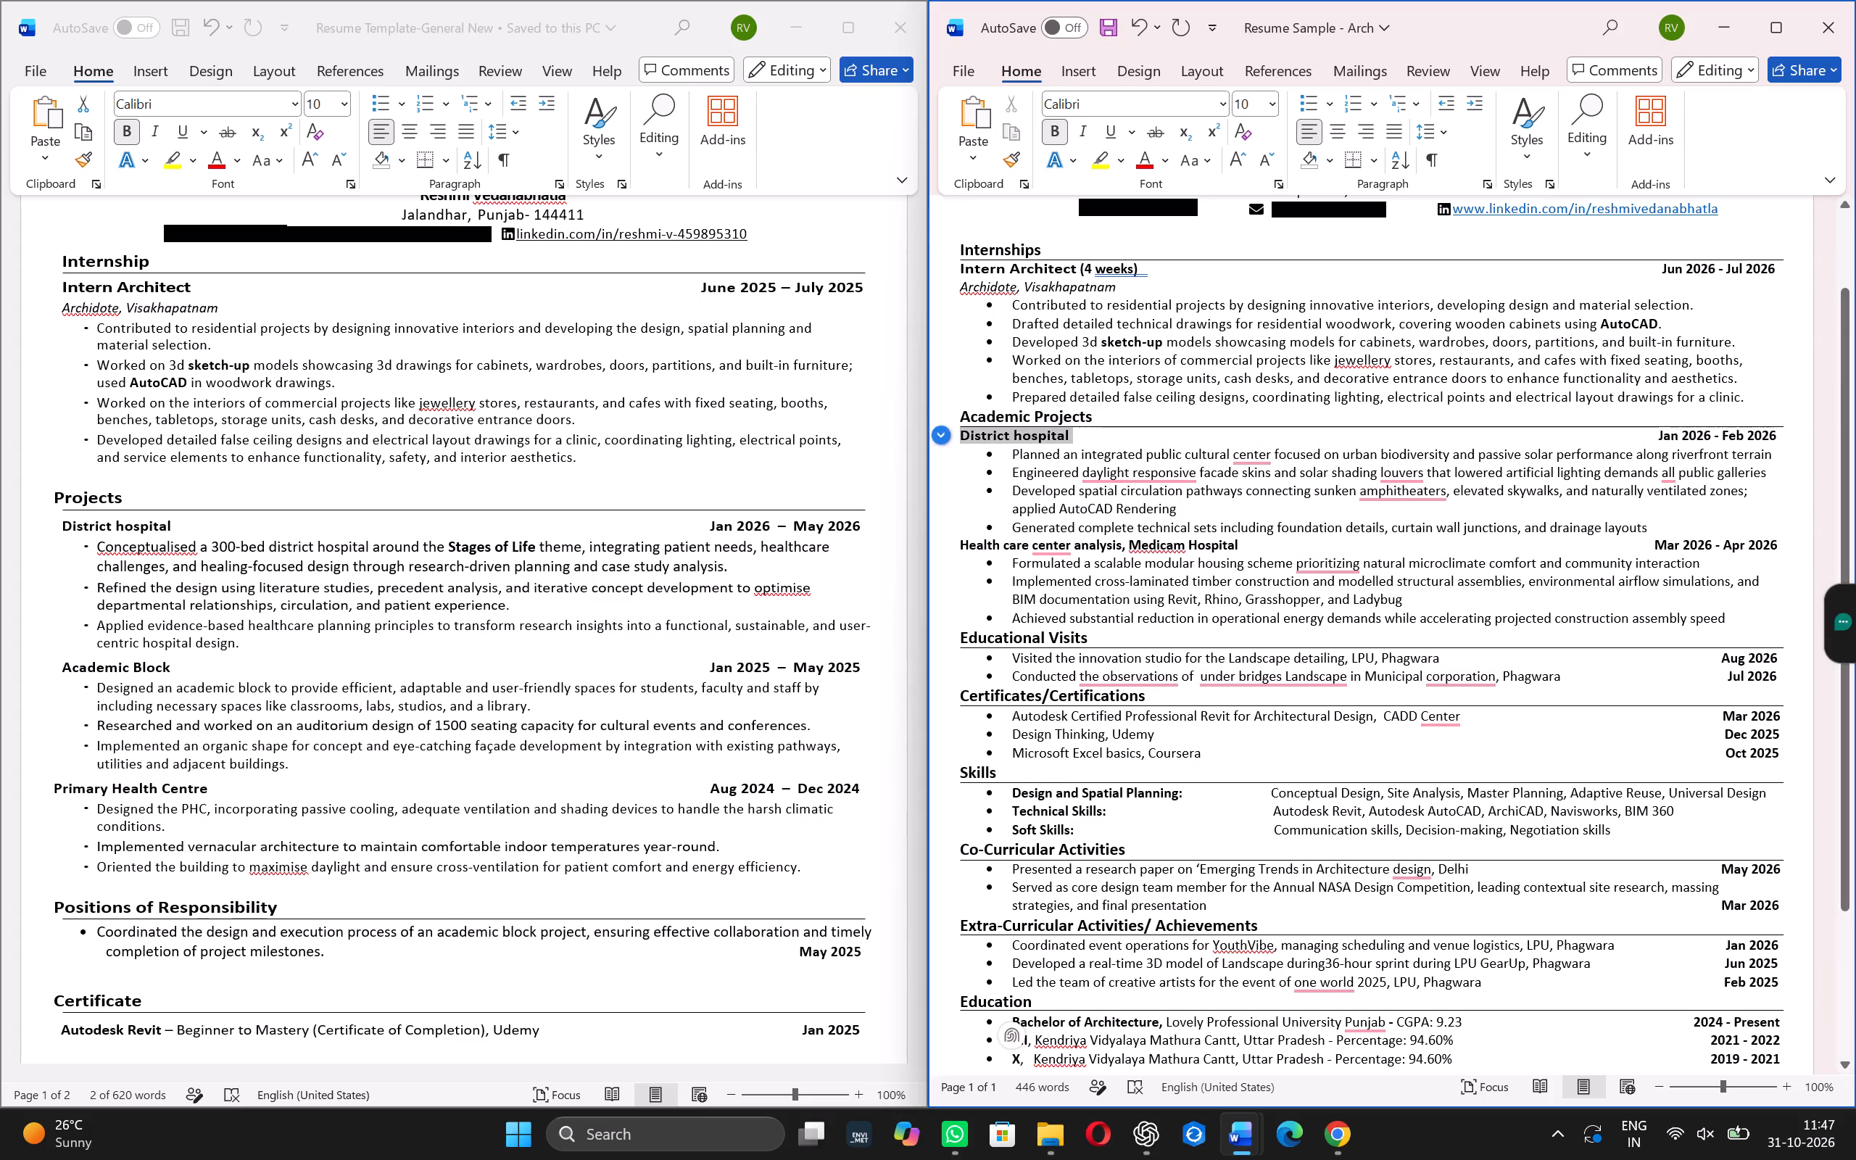
drag(1069, 440, 1069, 438)
click(1081, 397)
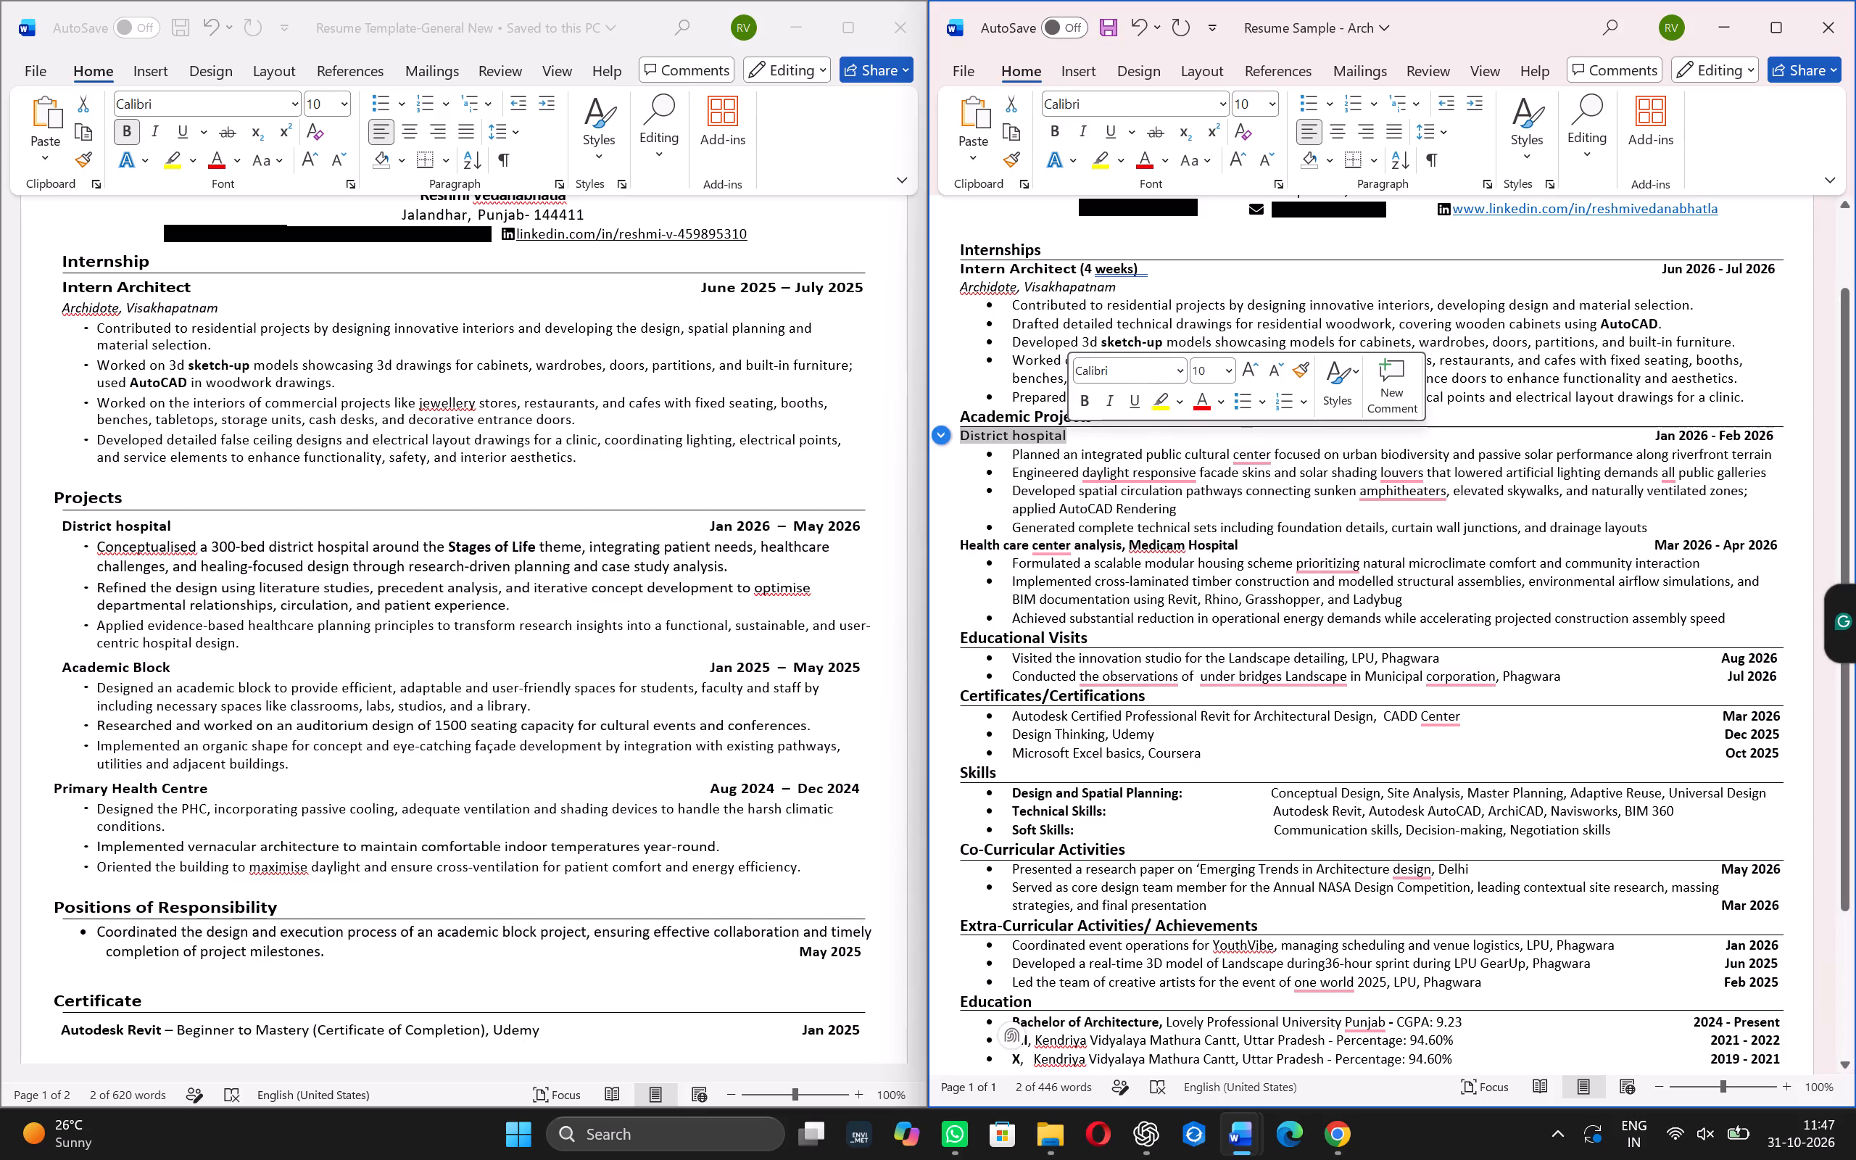
Make the "District hospital" title under Academic Projects bold again in the Resume Sample document.
drag(1654, 441, 1738, 428)
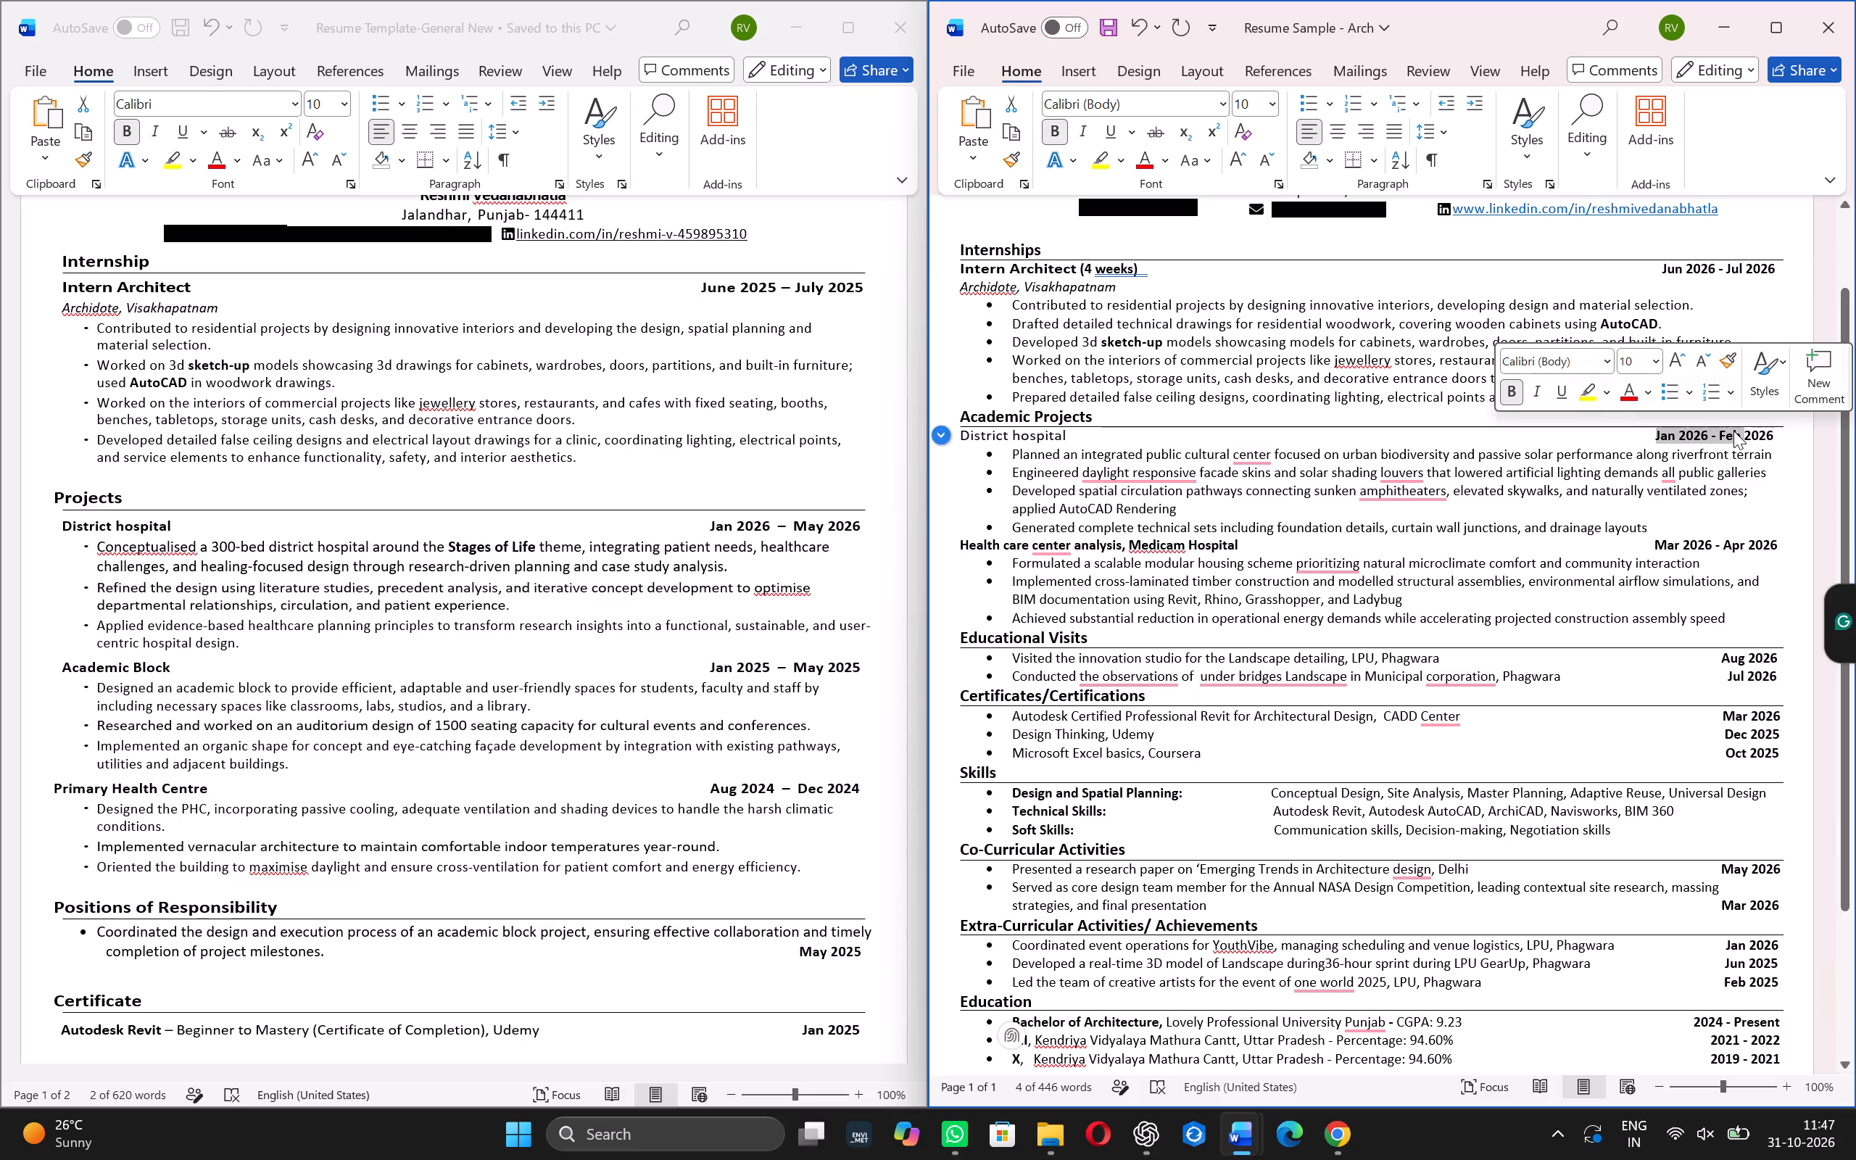
click(1620, 436)
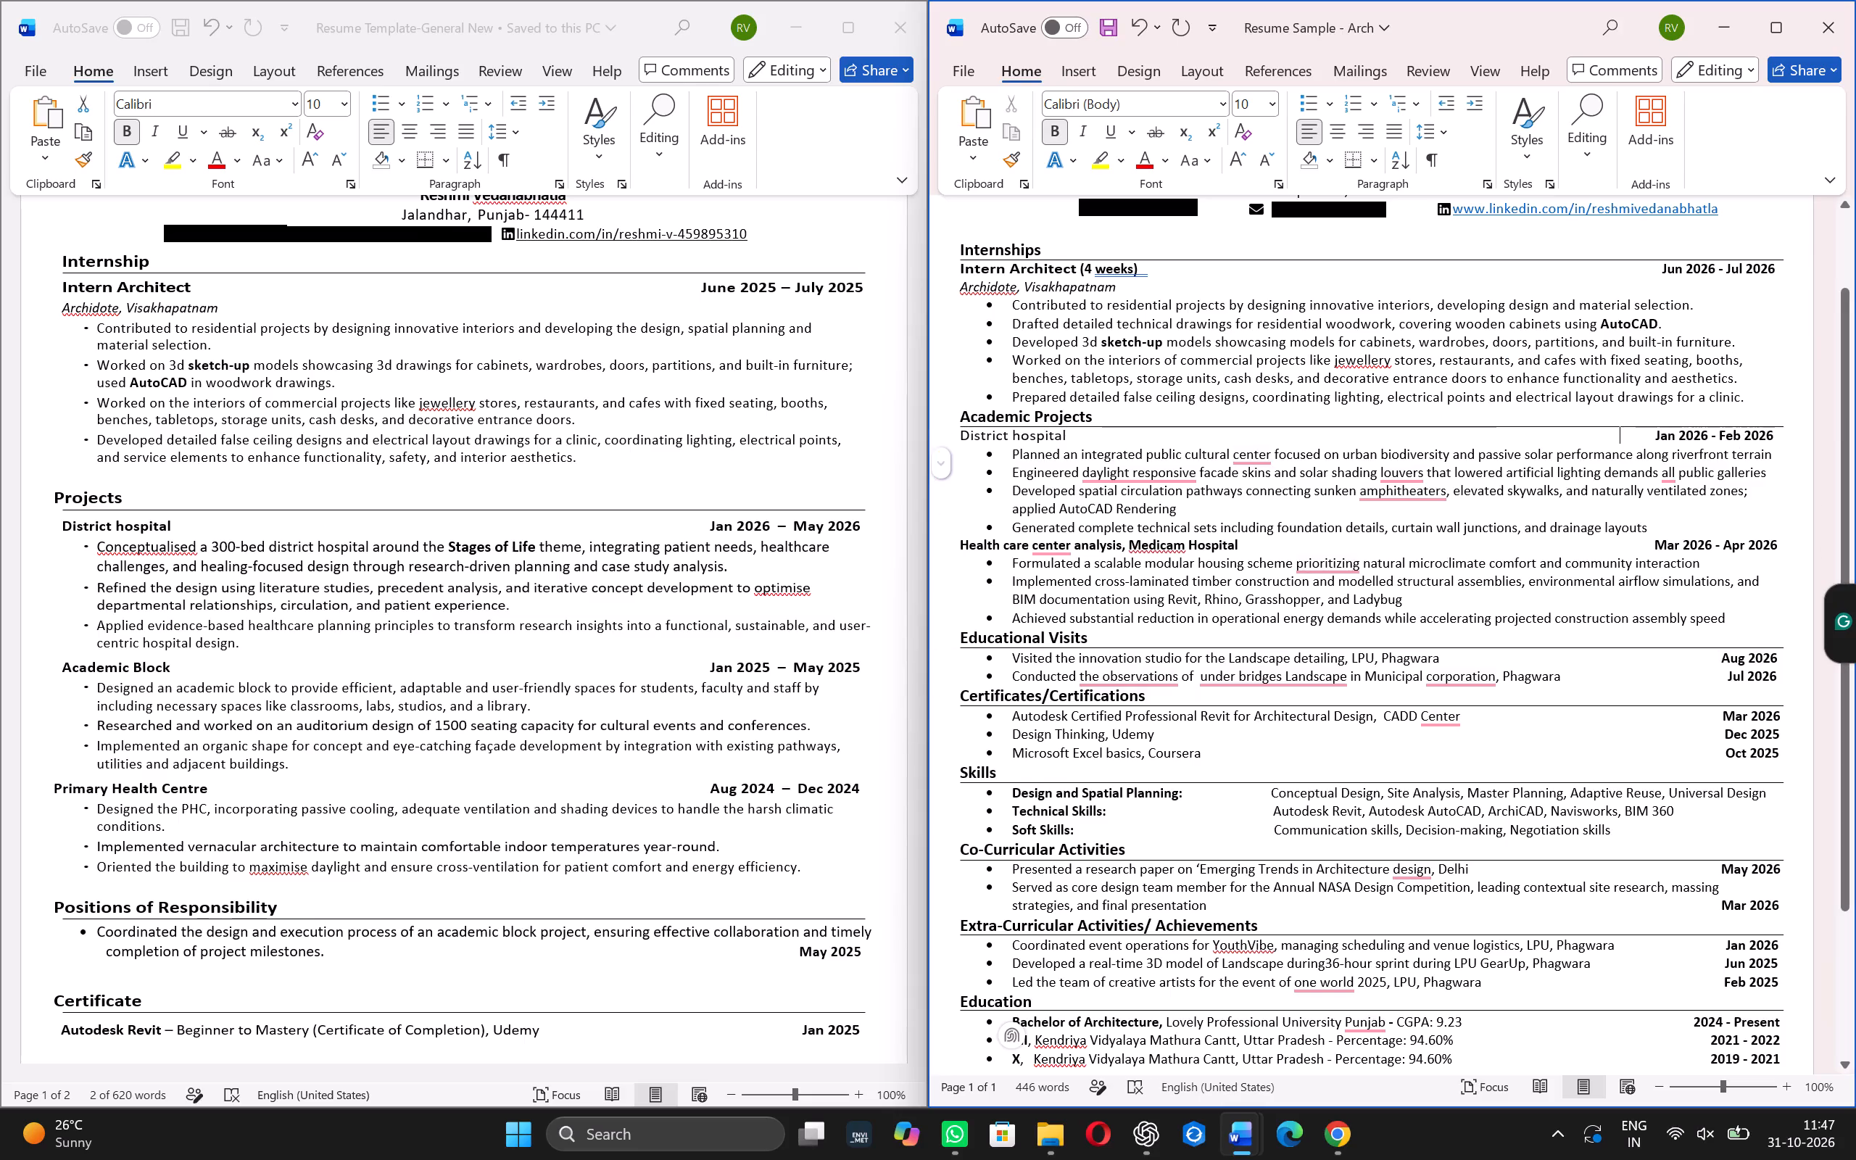
drag(958, 438, 1069, 433)
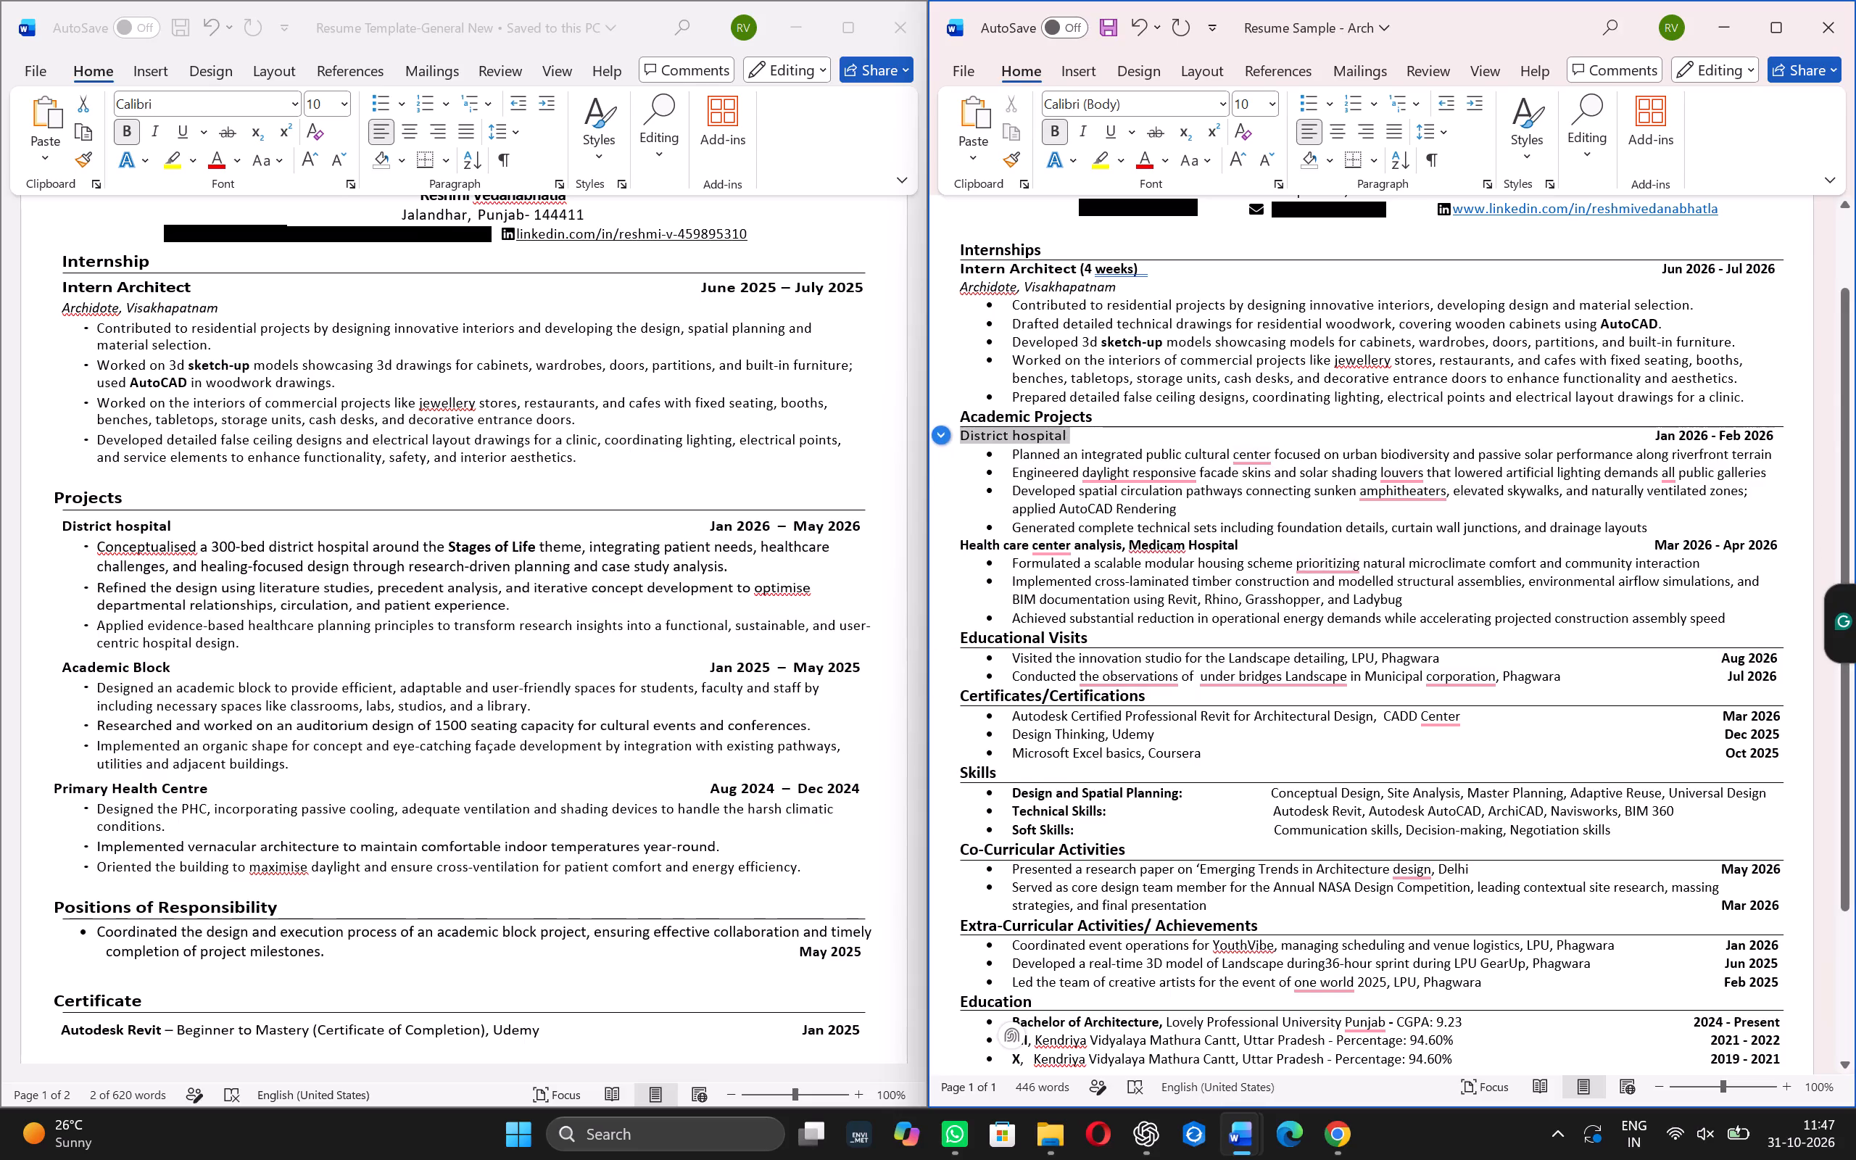
drag(1069, 433, 1065, 433)
click(1078, 400)
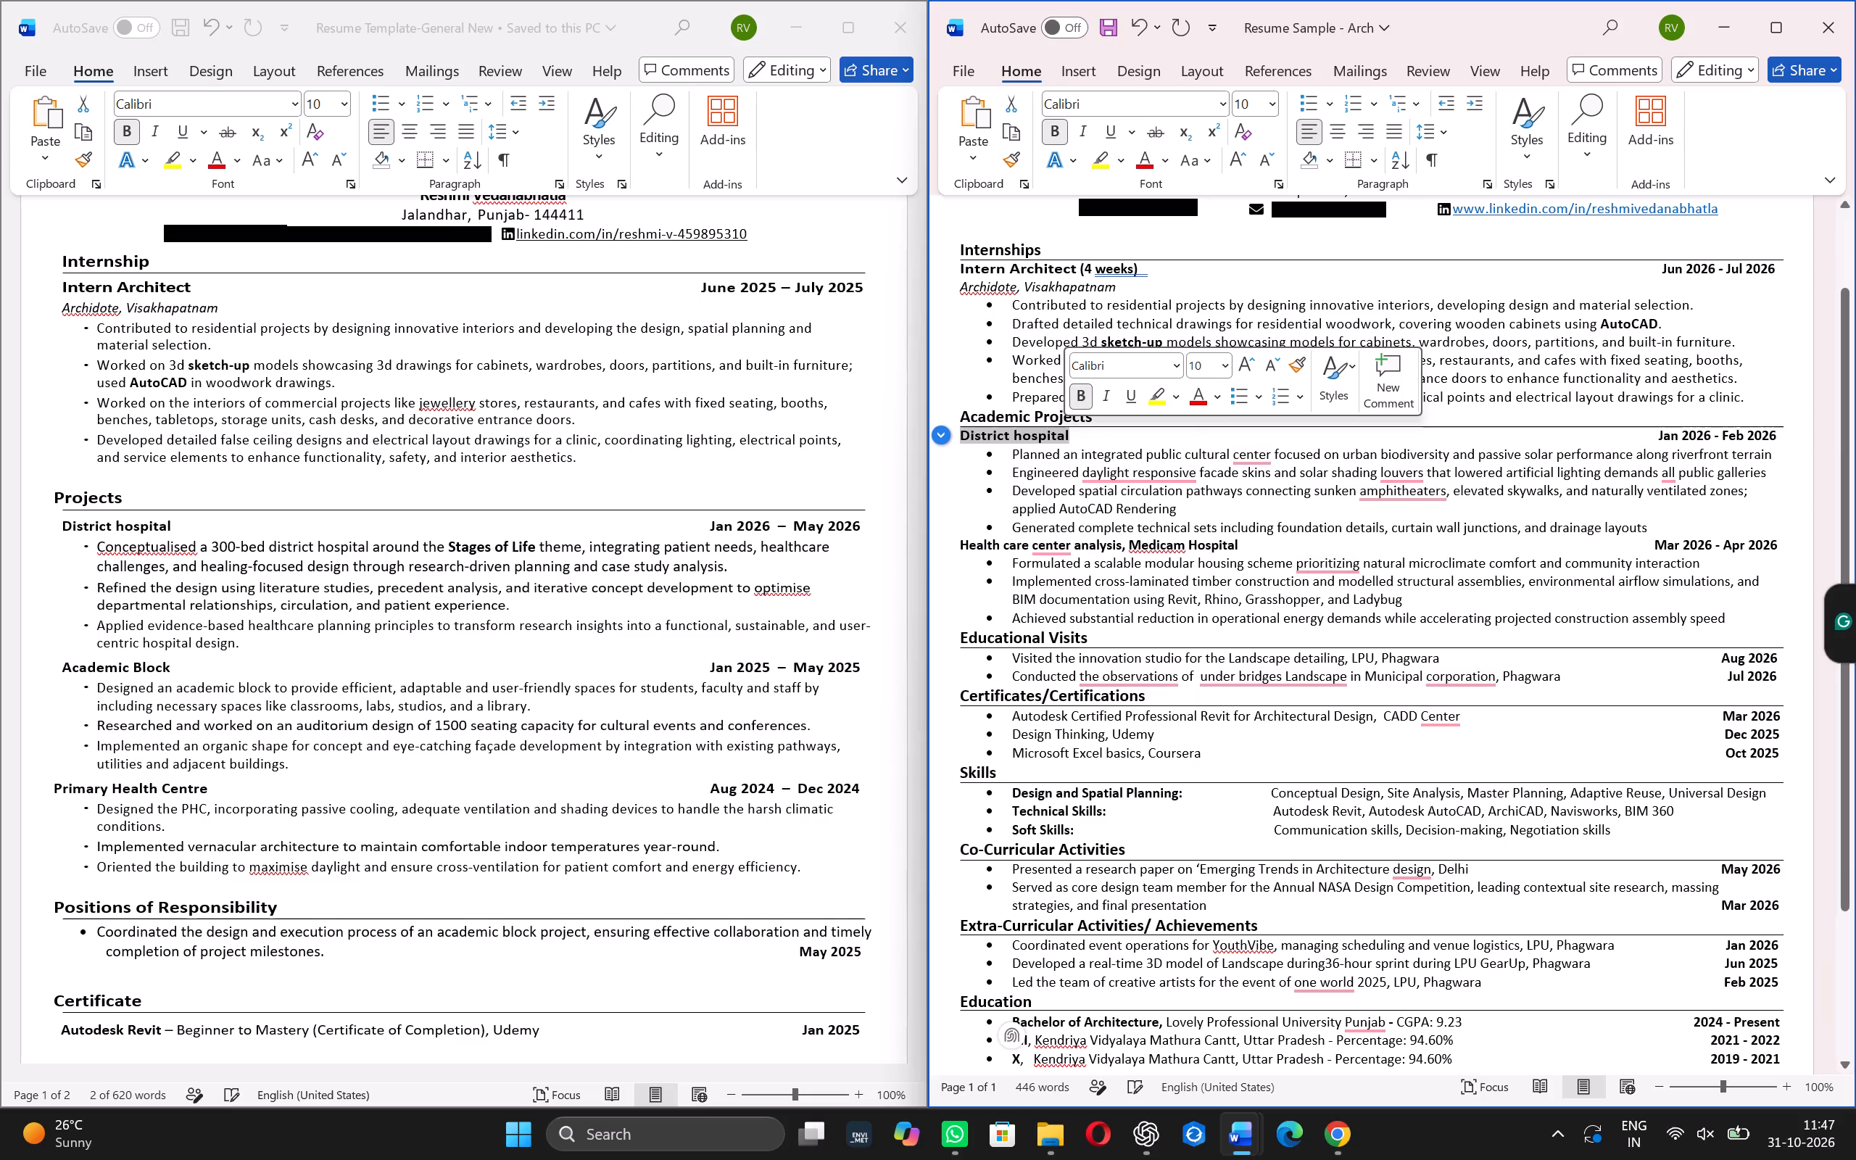
key(Escape)
key(Escape)
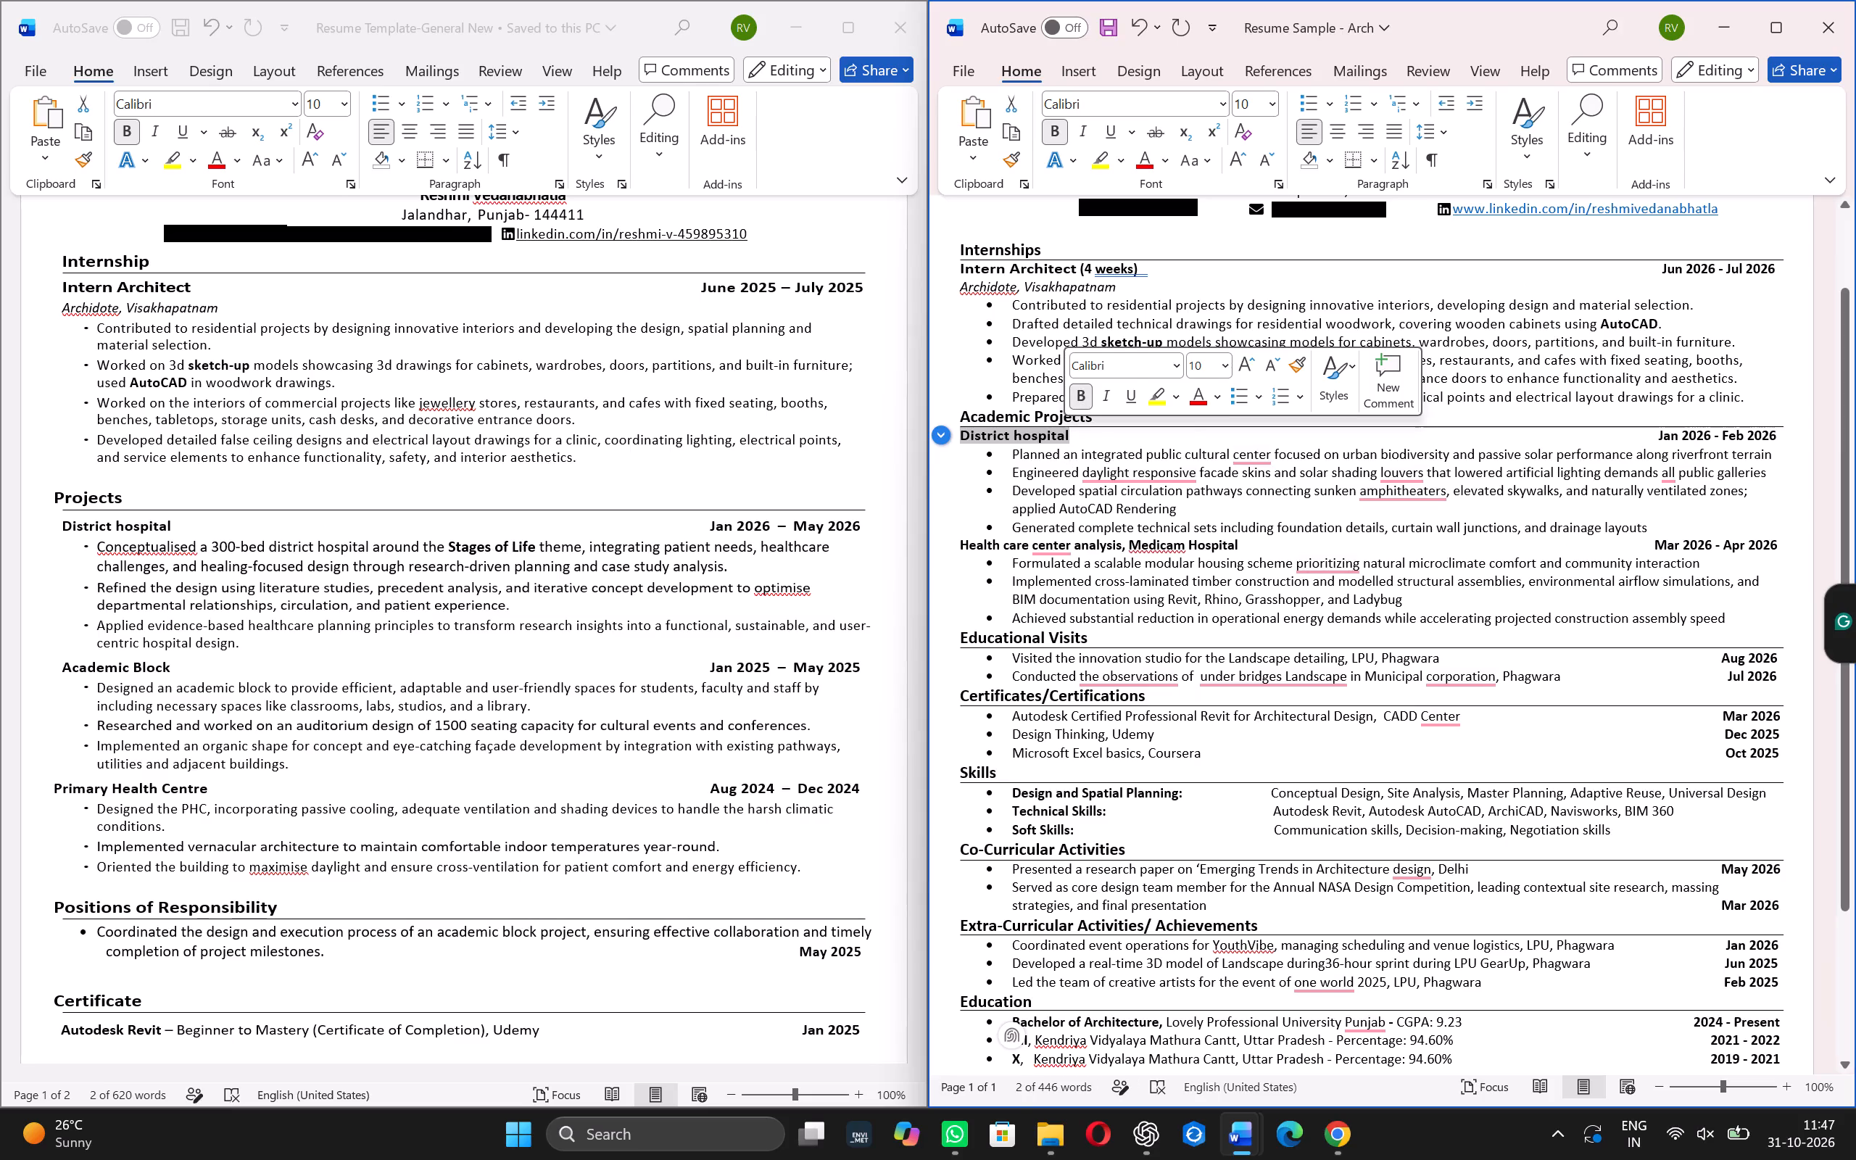
click(965, 491)
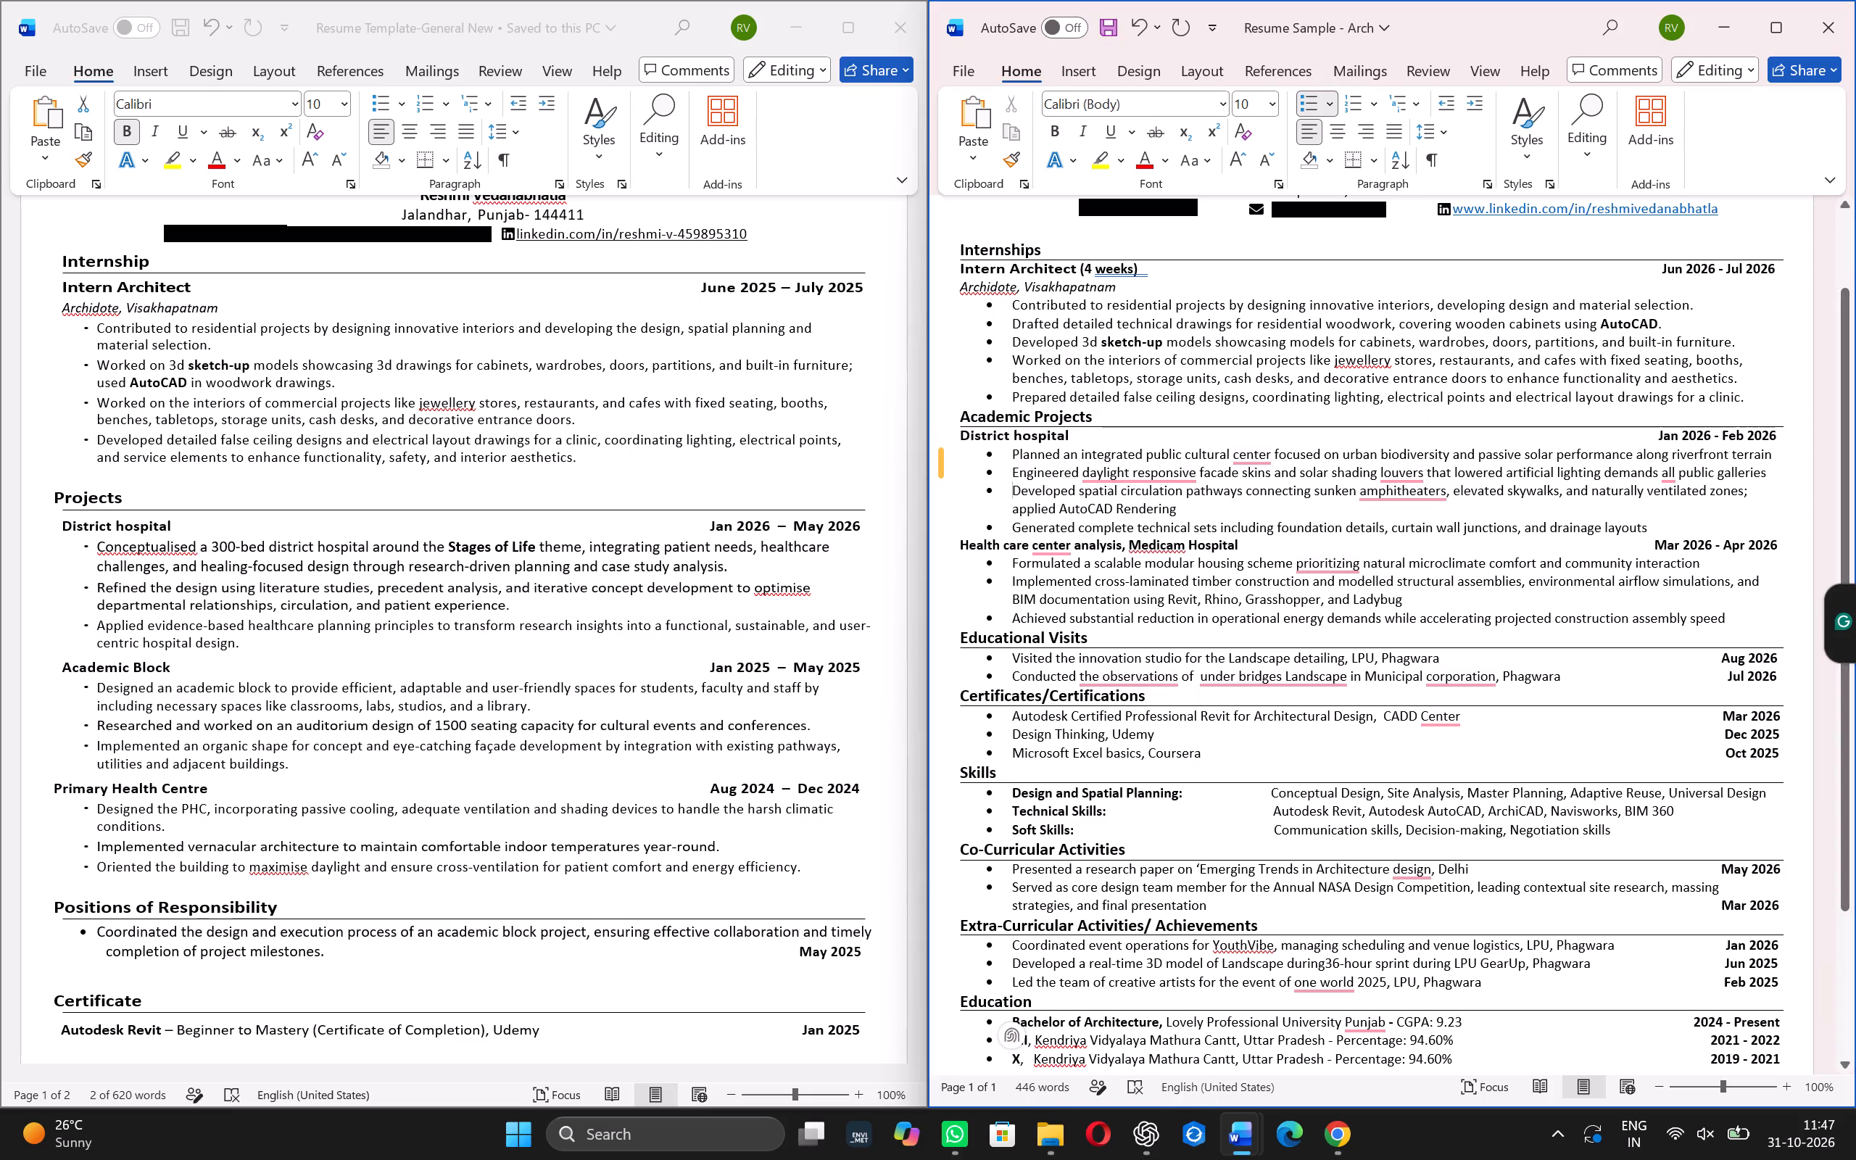
click(1821, 484)
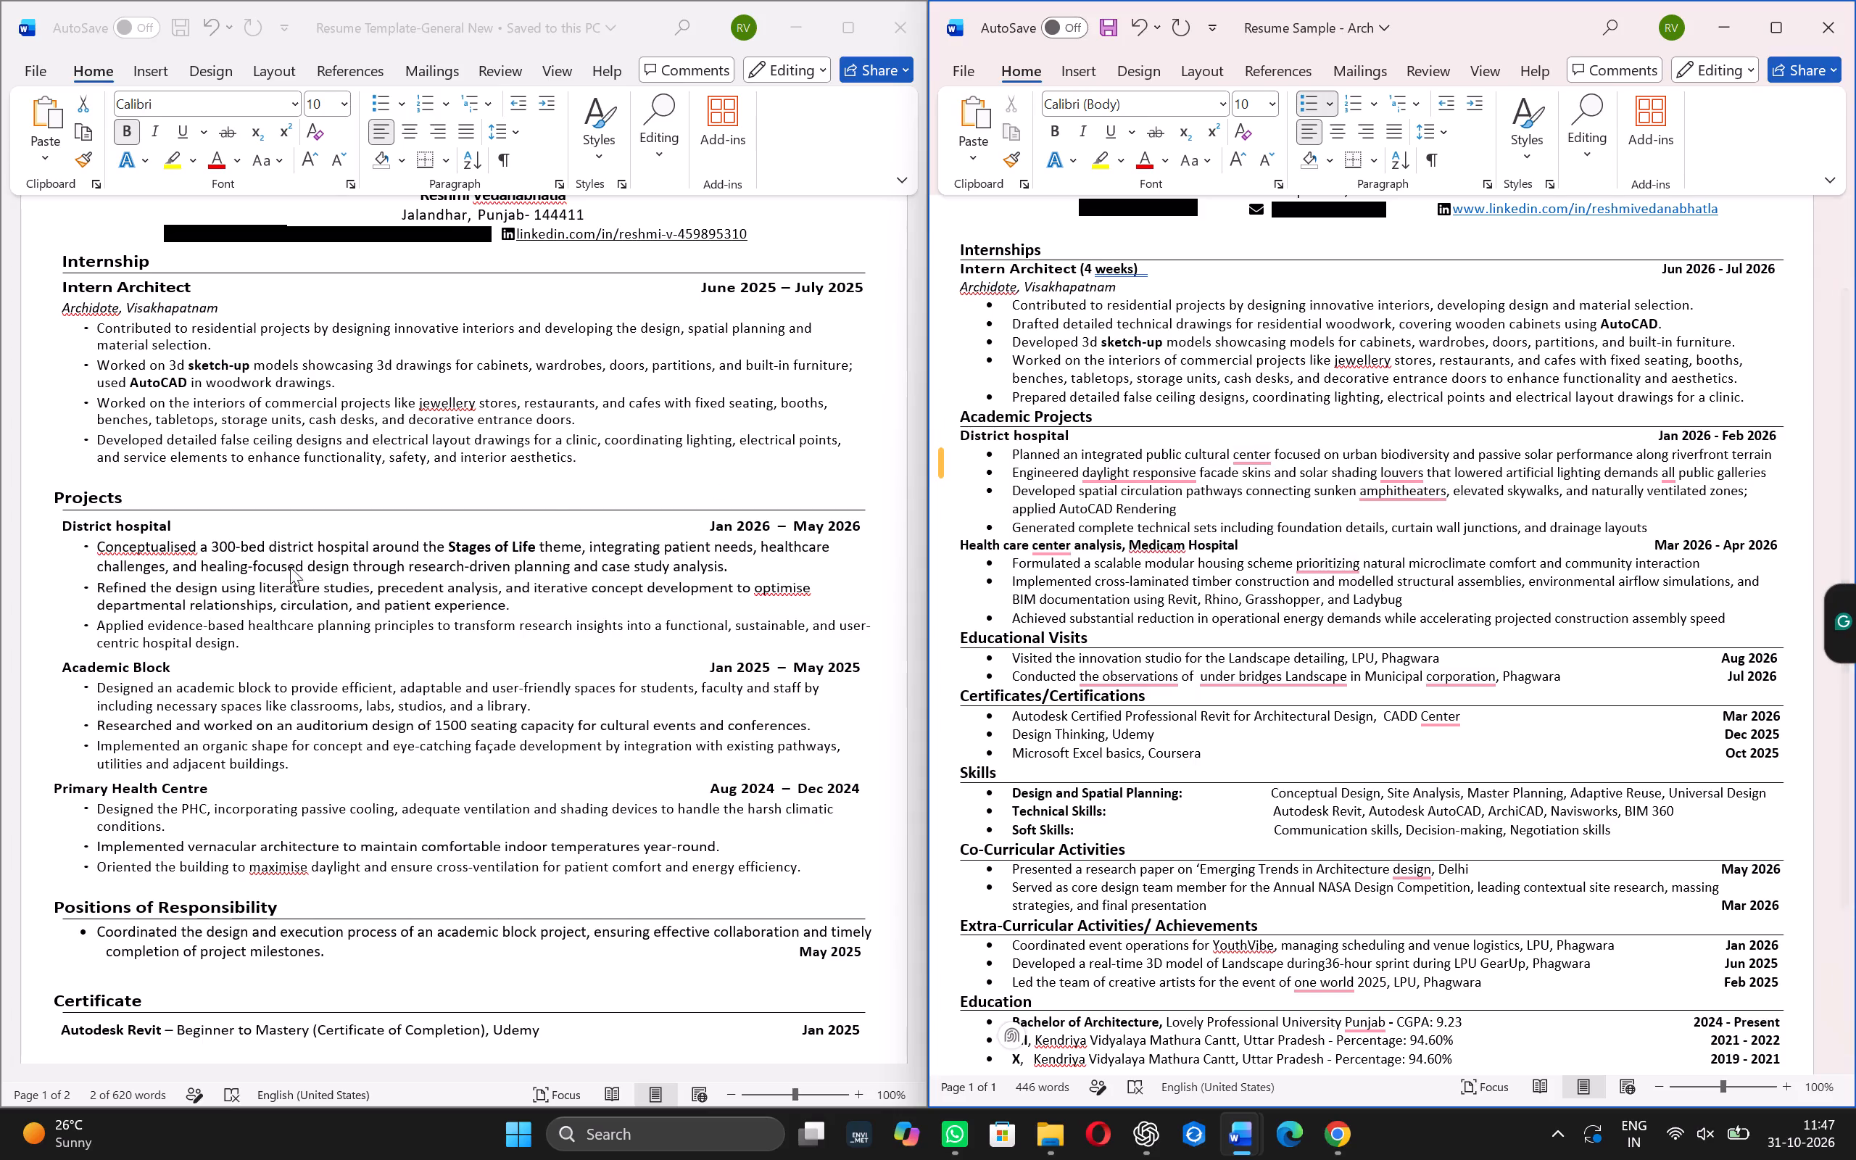
Copy the first District hospital bullet, about conceptualising a 300-bed hospital around the Stages of Life theme, from the Resume Template document.
click(97, 546)
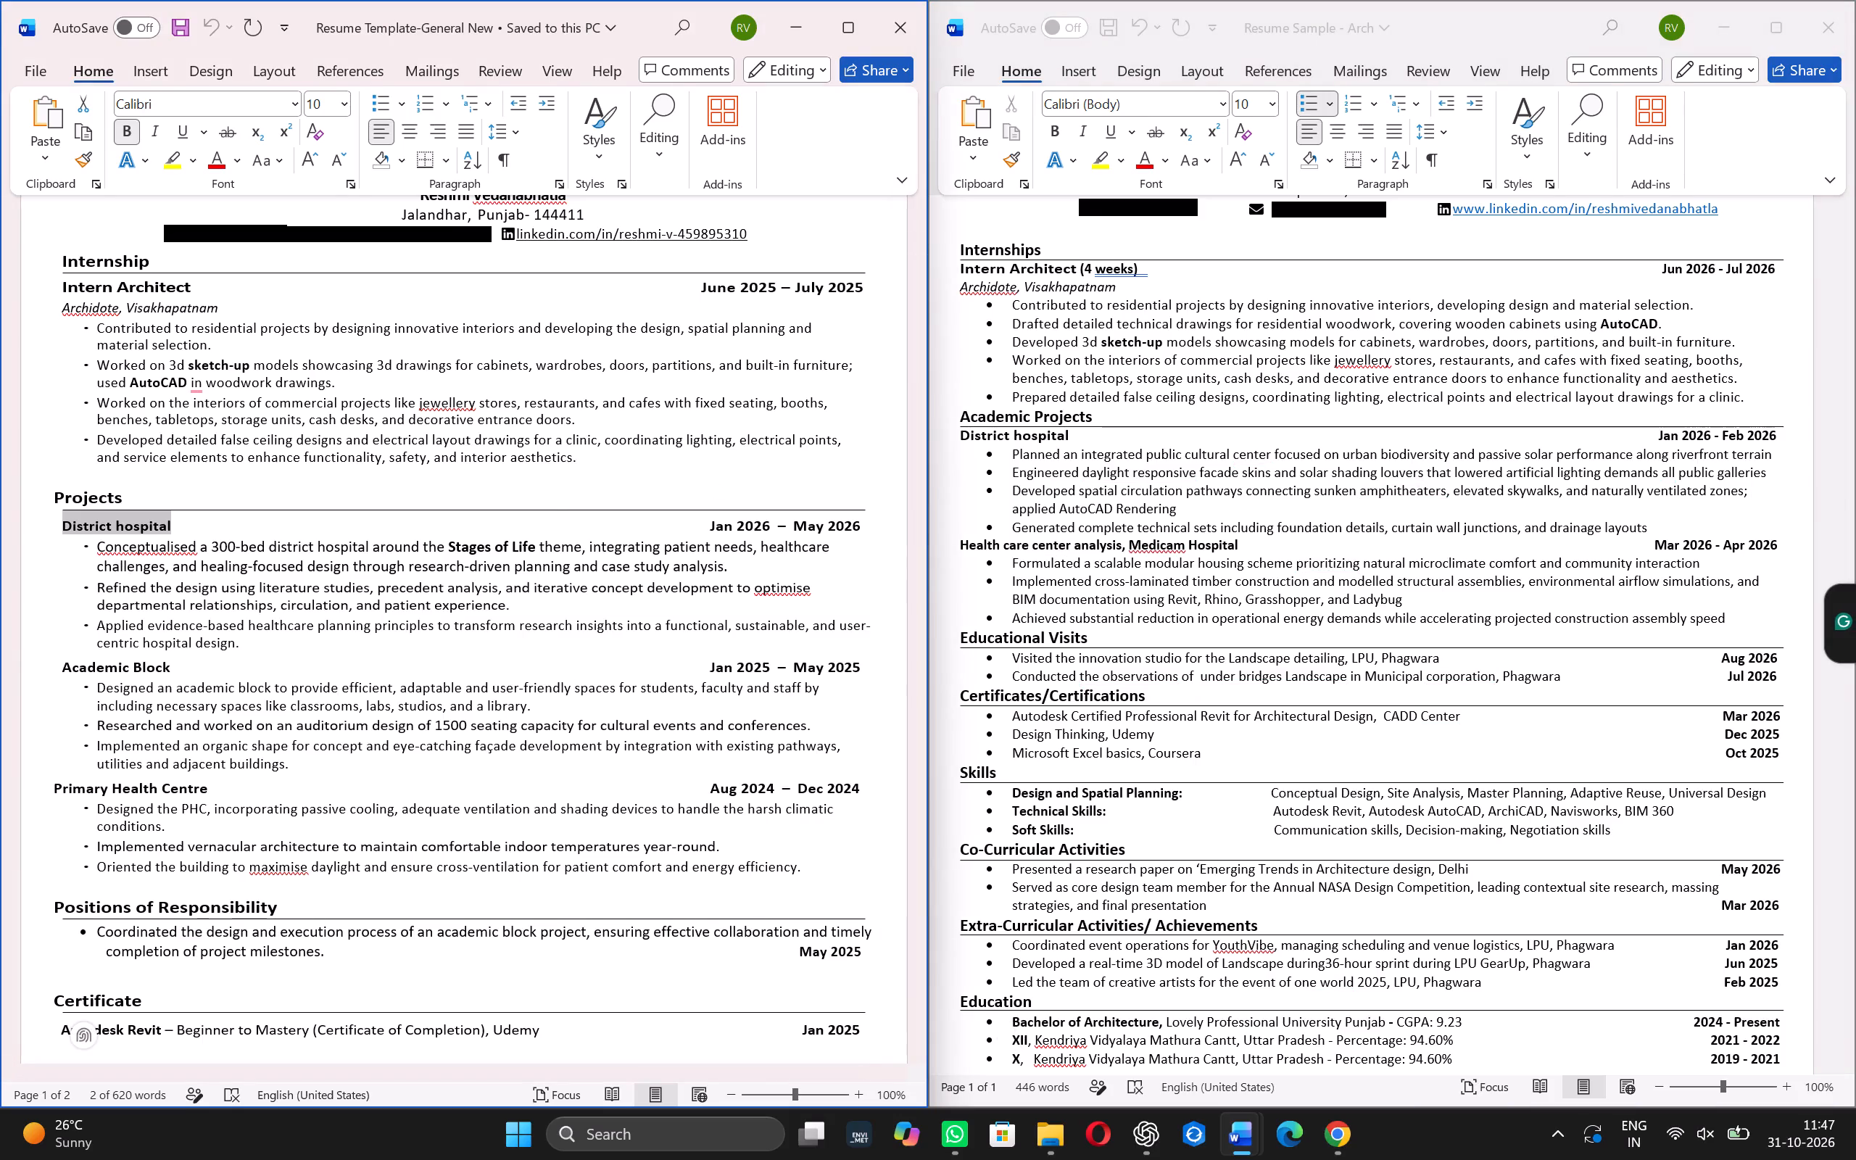
drag(104, 548, 150, 561)
triple_click(146, 561)
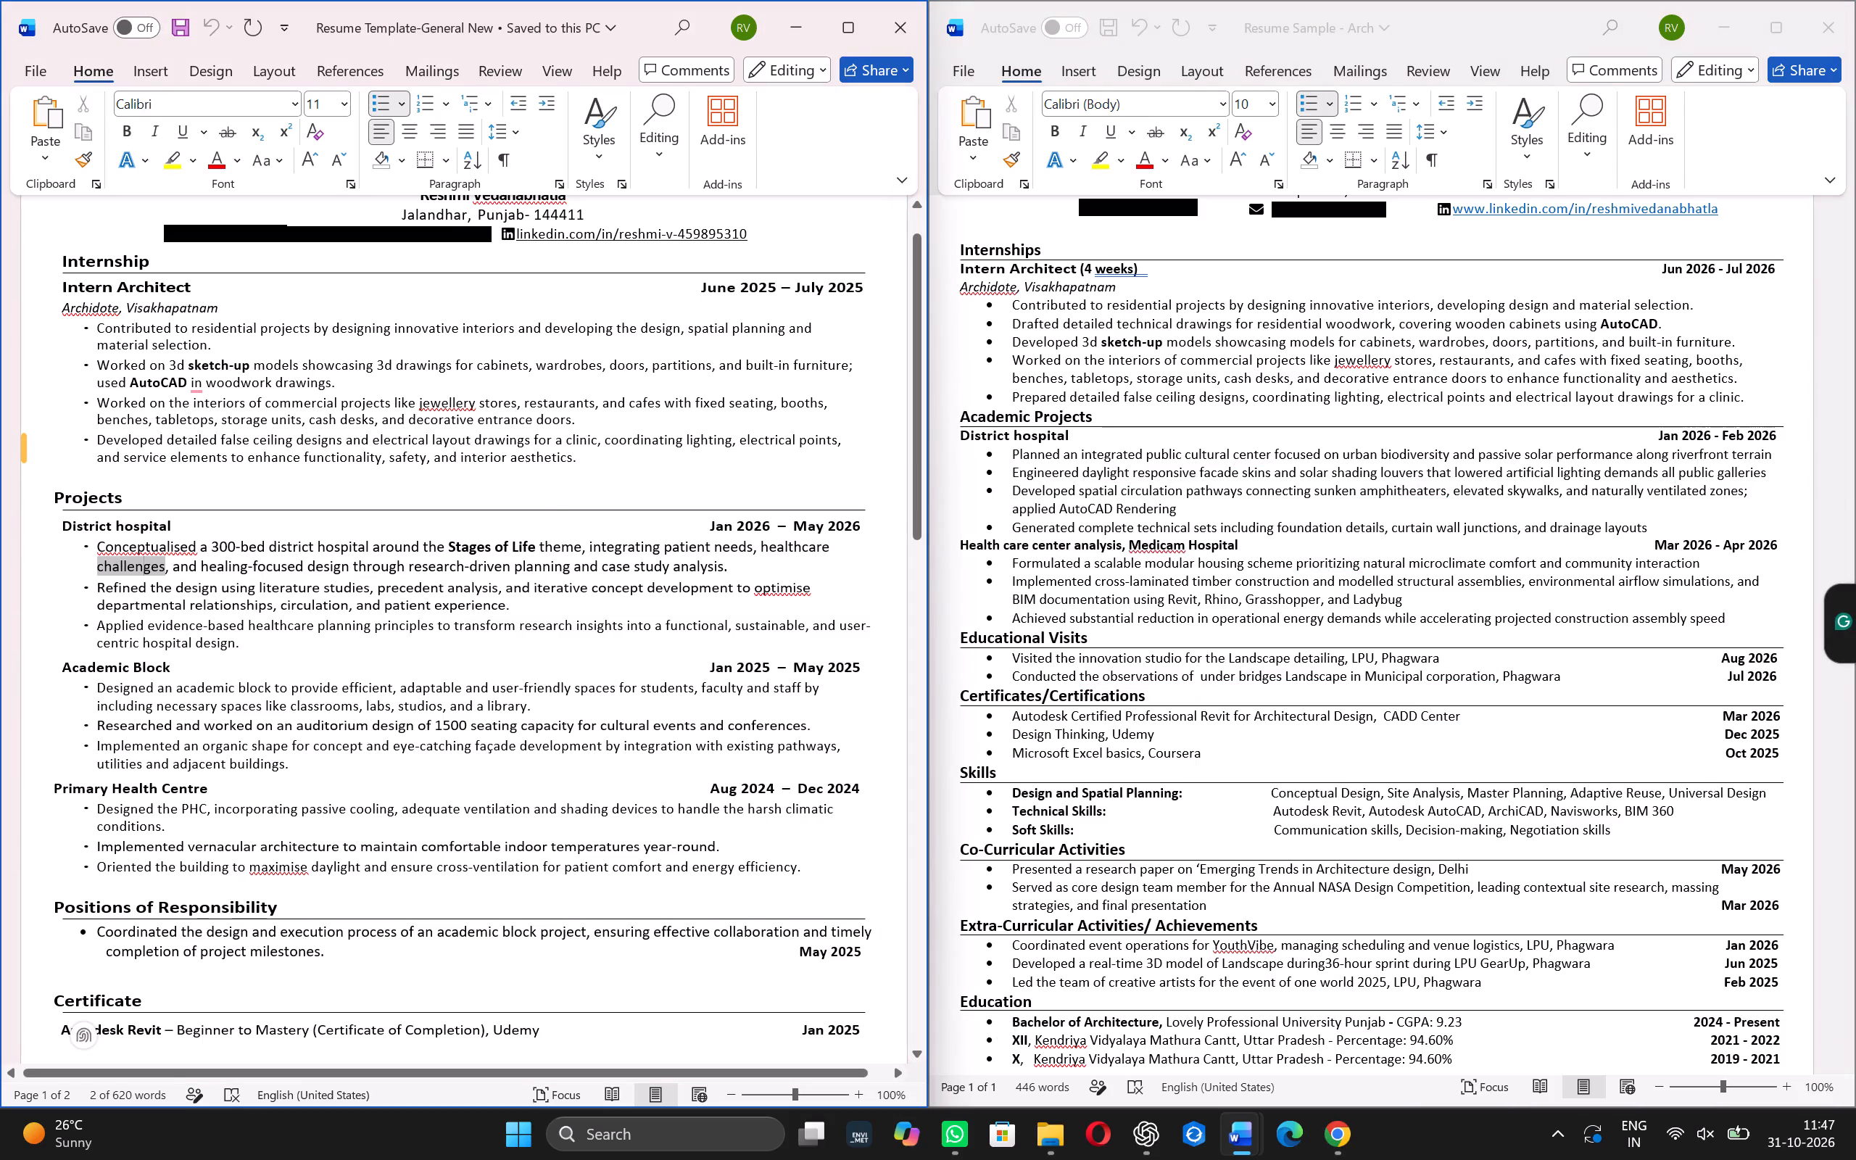
click(105, 544)
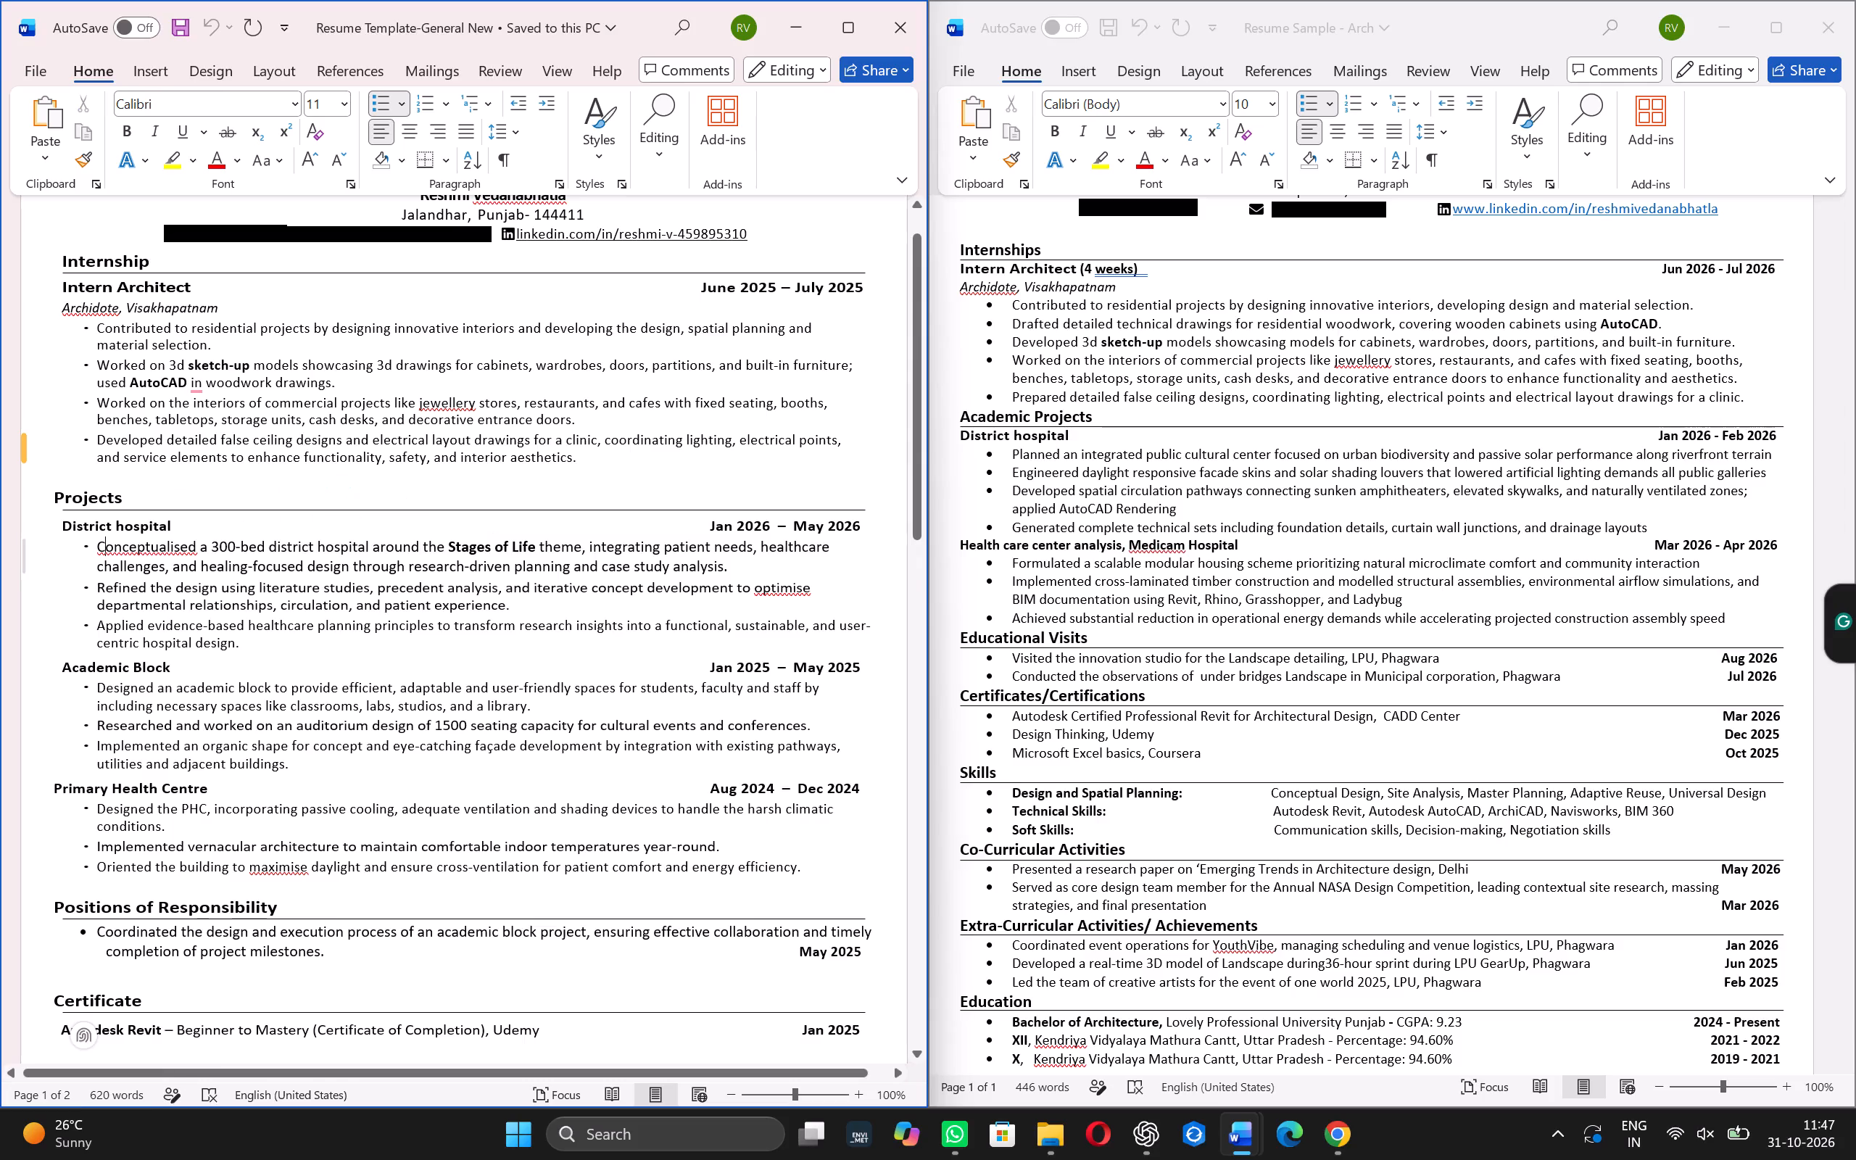
drag(109, 548, 634, 558)
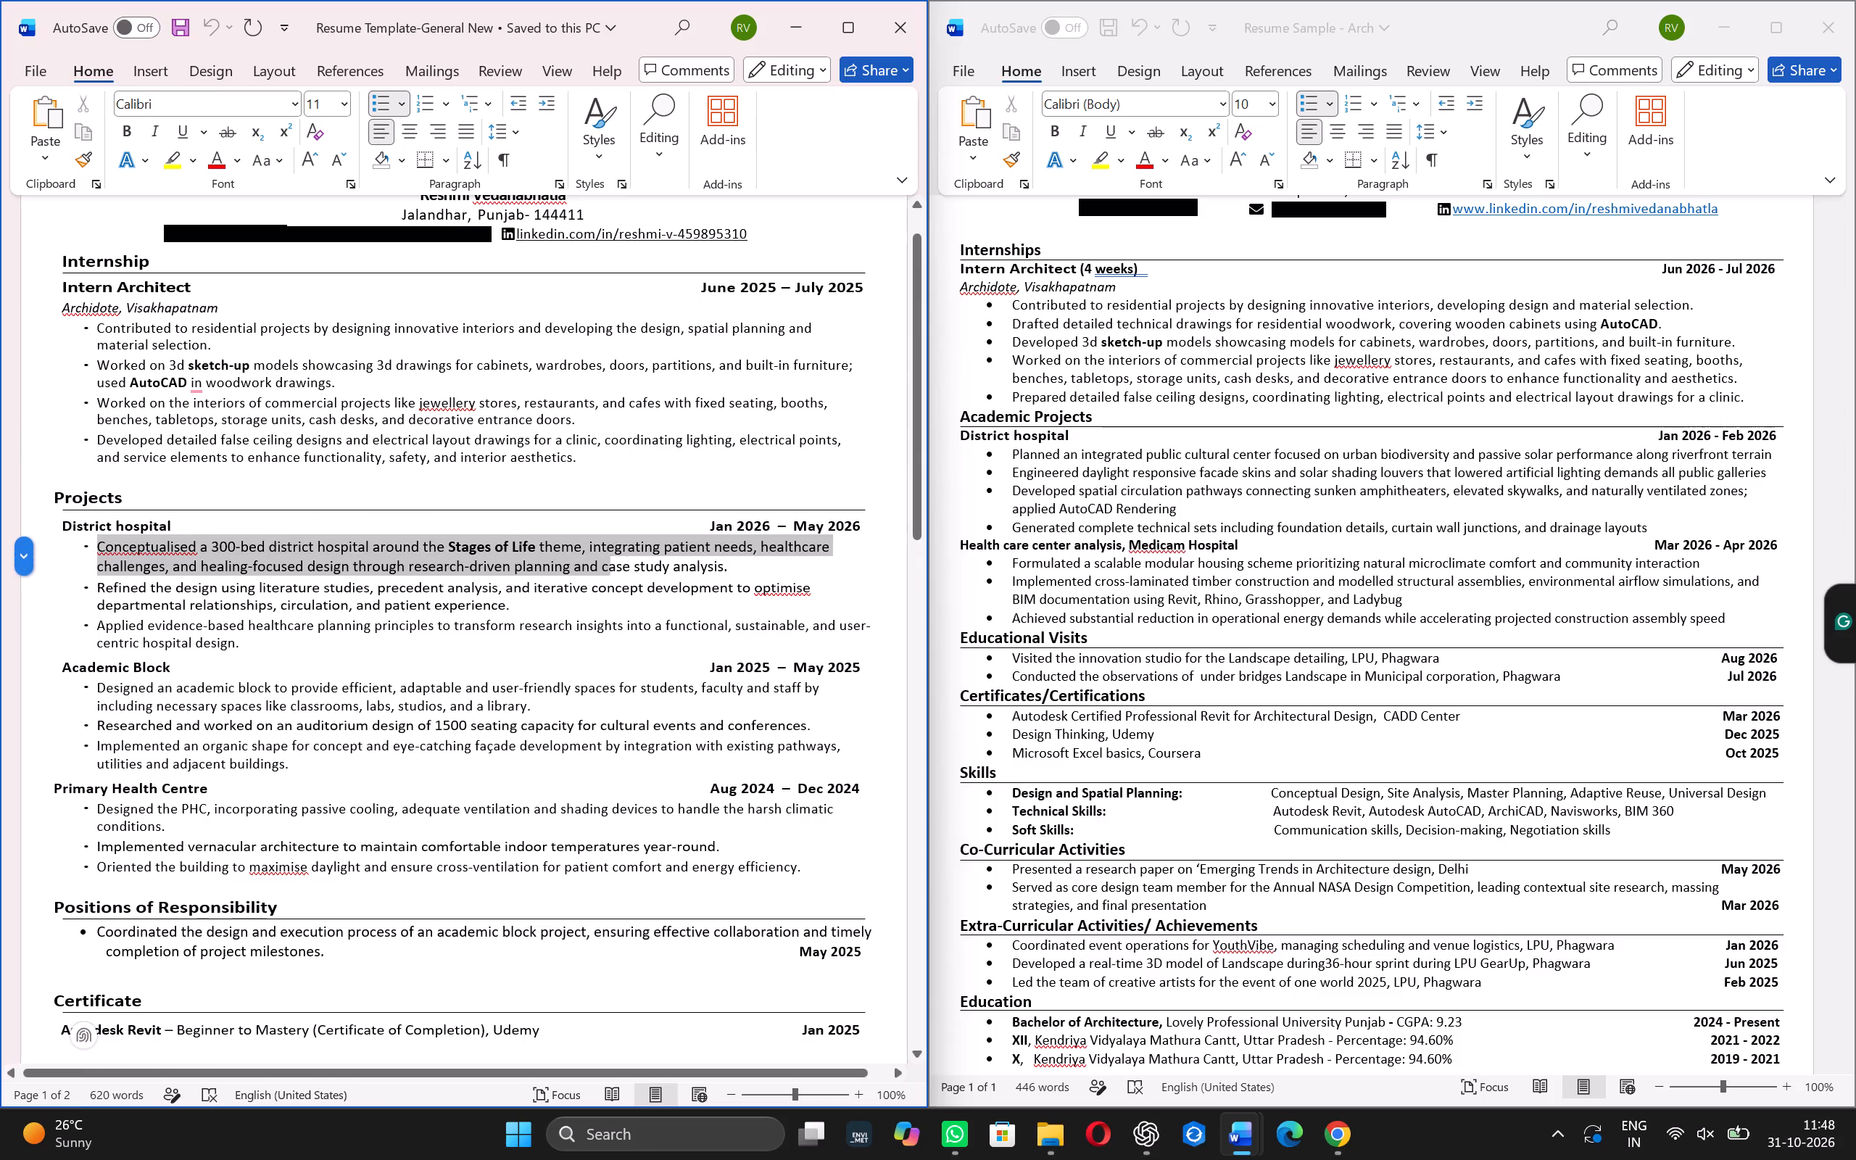
drag(634, 558, 726, 566)
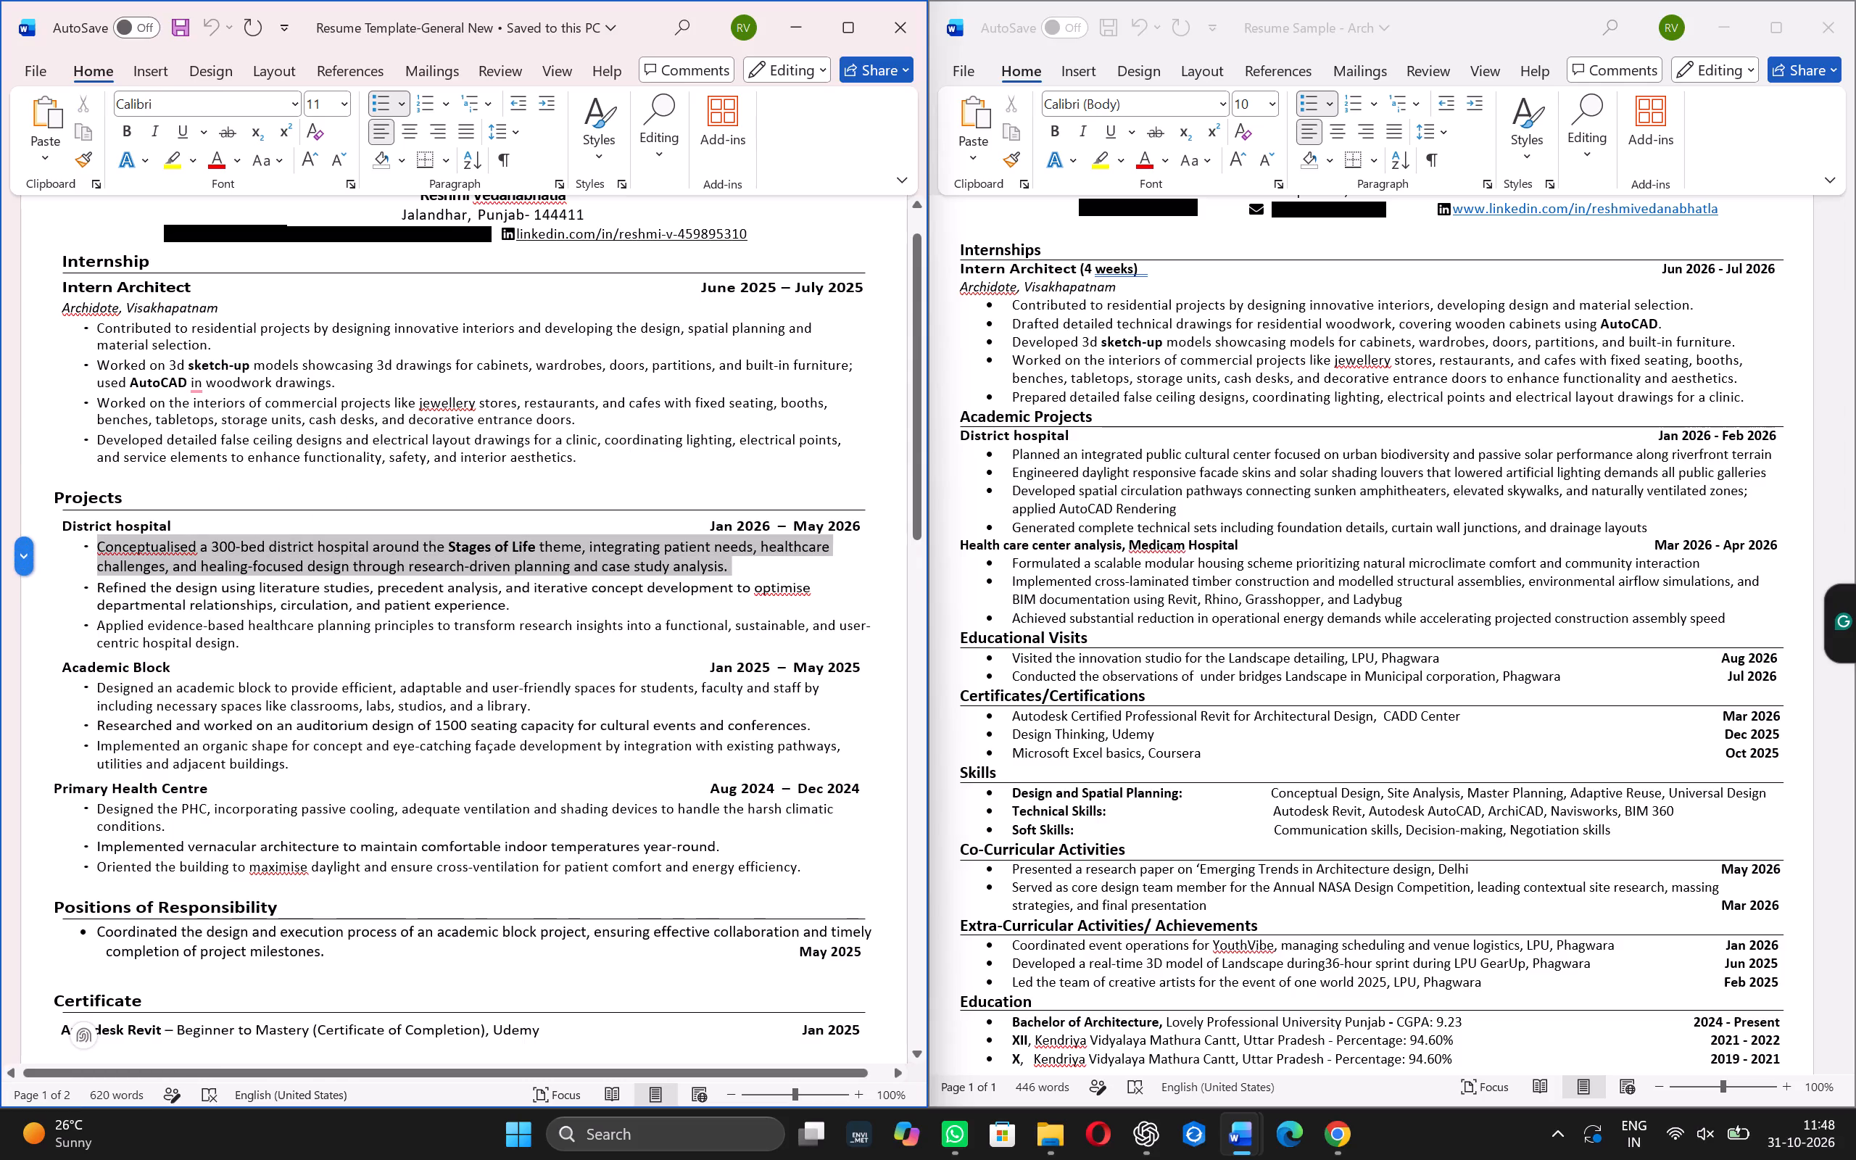
drag(726, 566, 726, 566)
drag(726, 566, 722, 566)
key(ctrl+c)
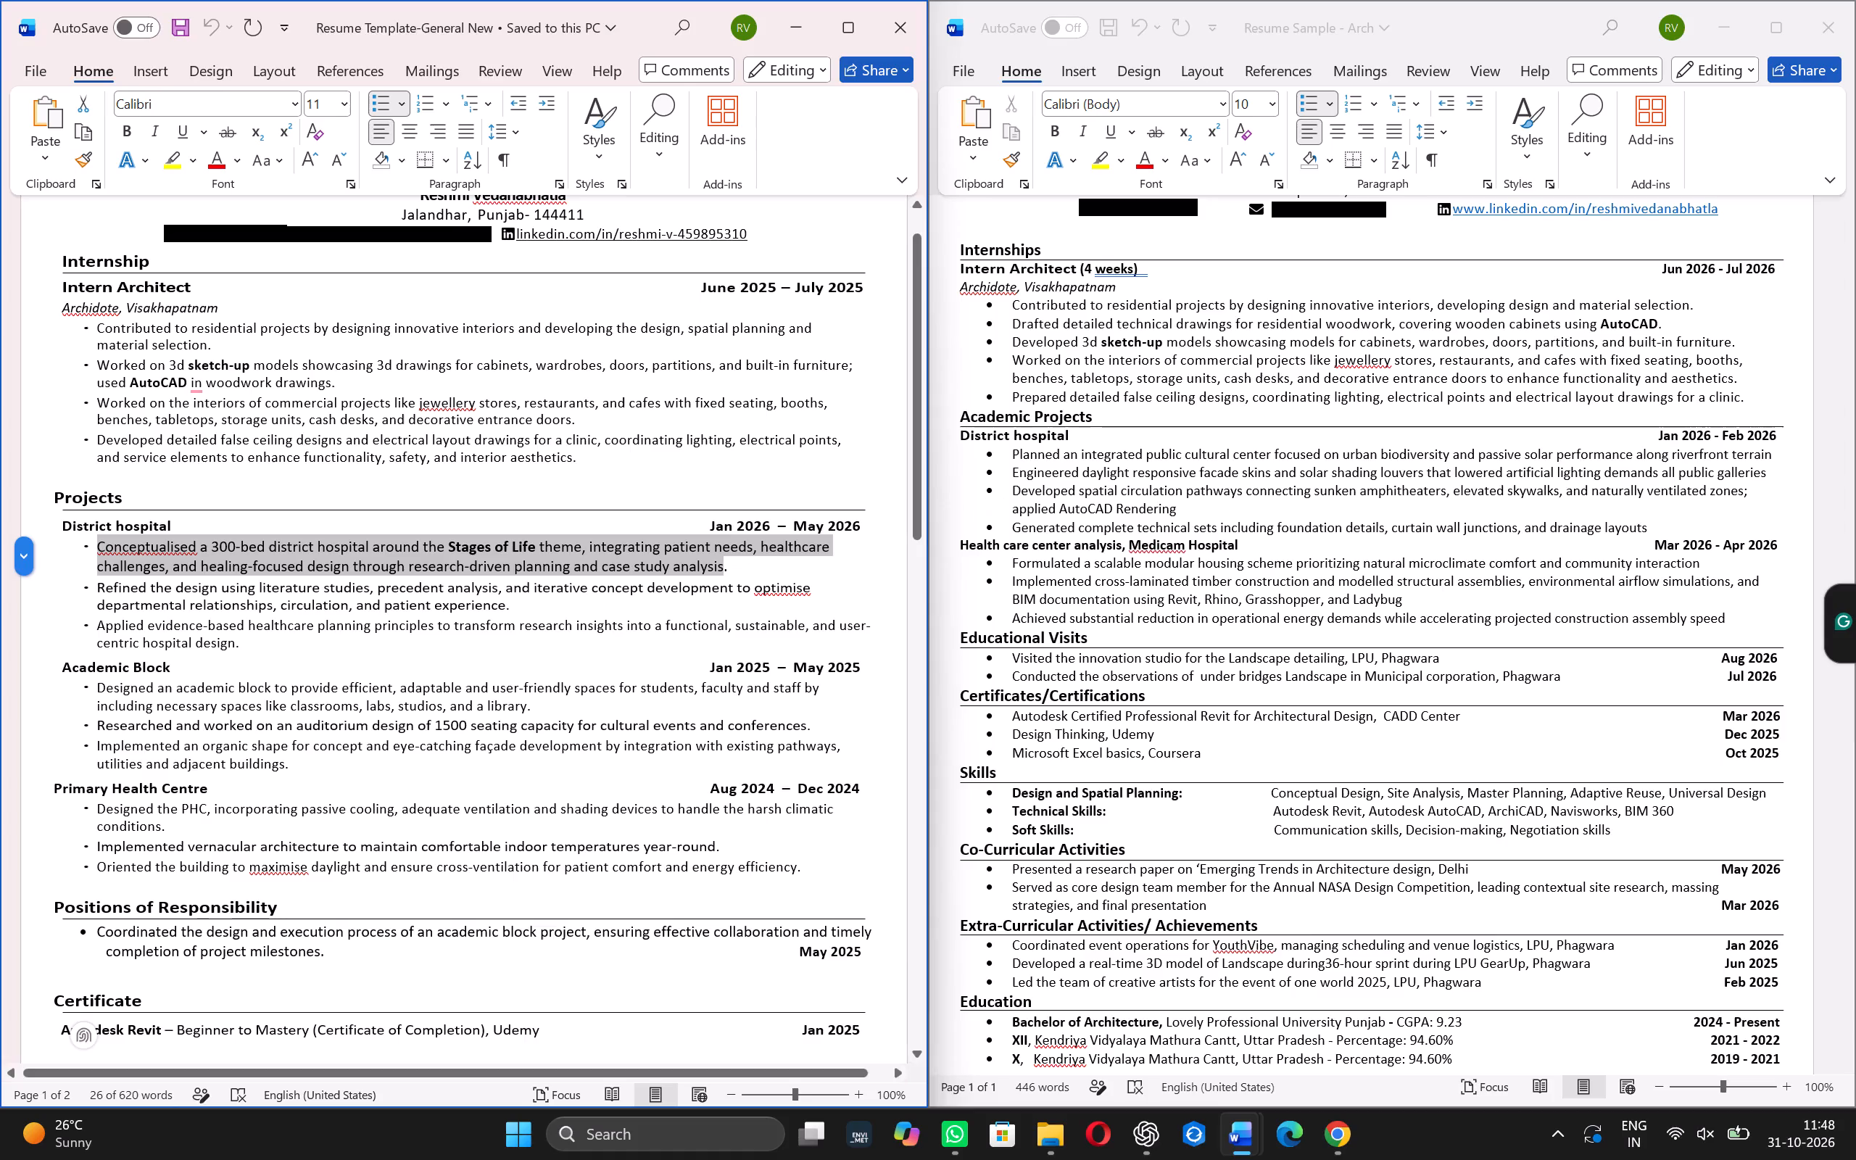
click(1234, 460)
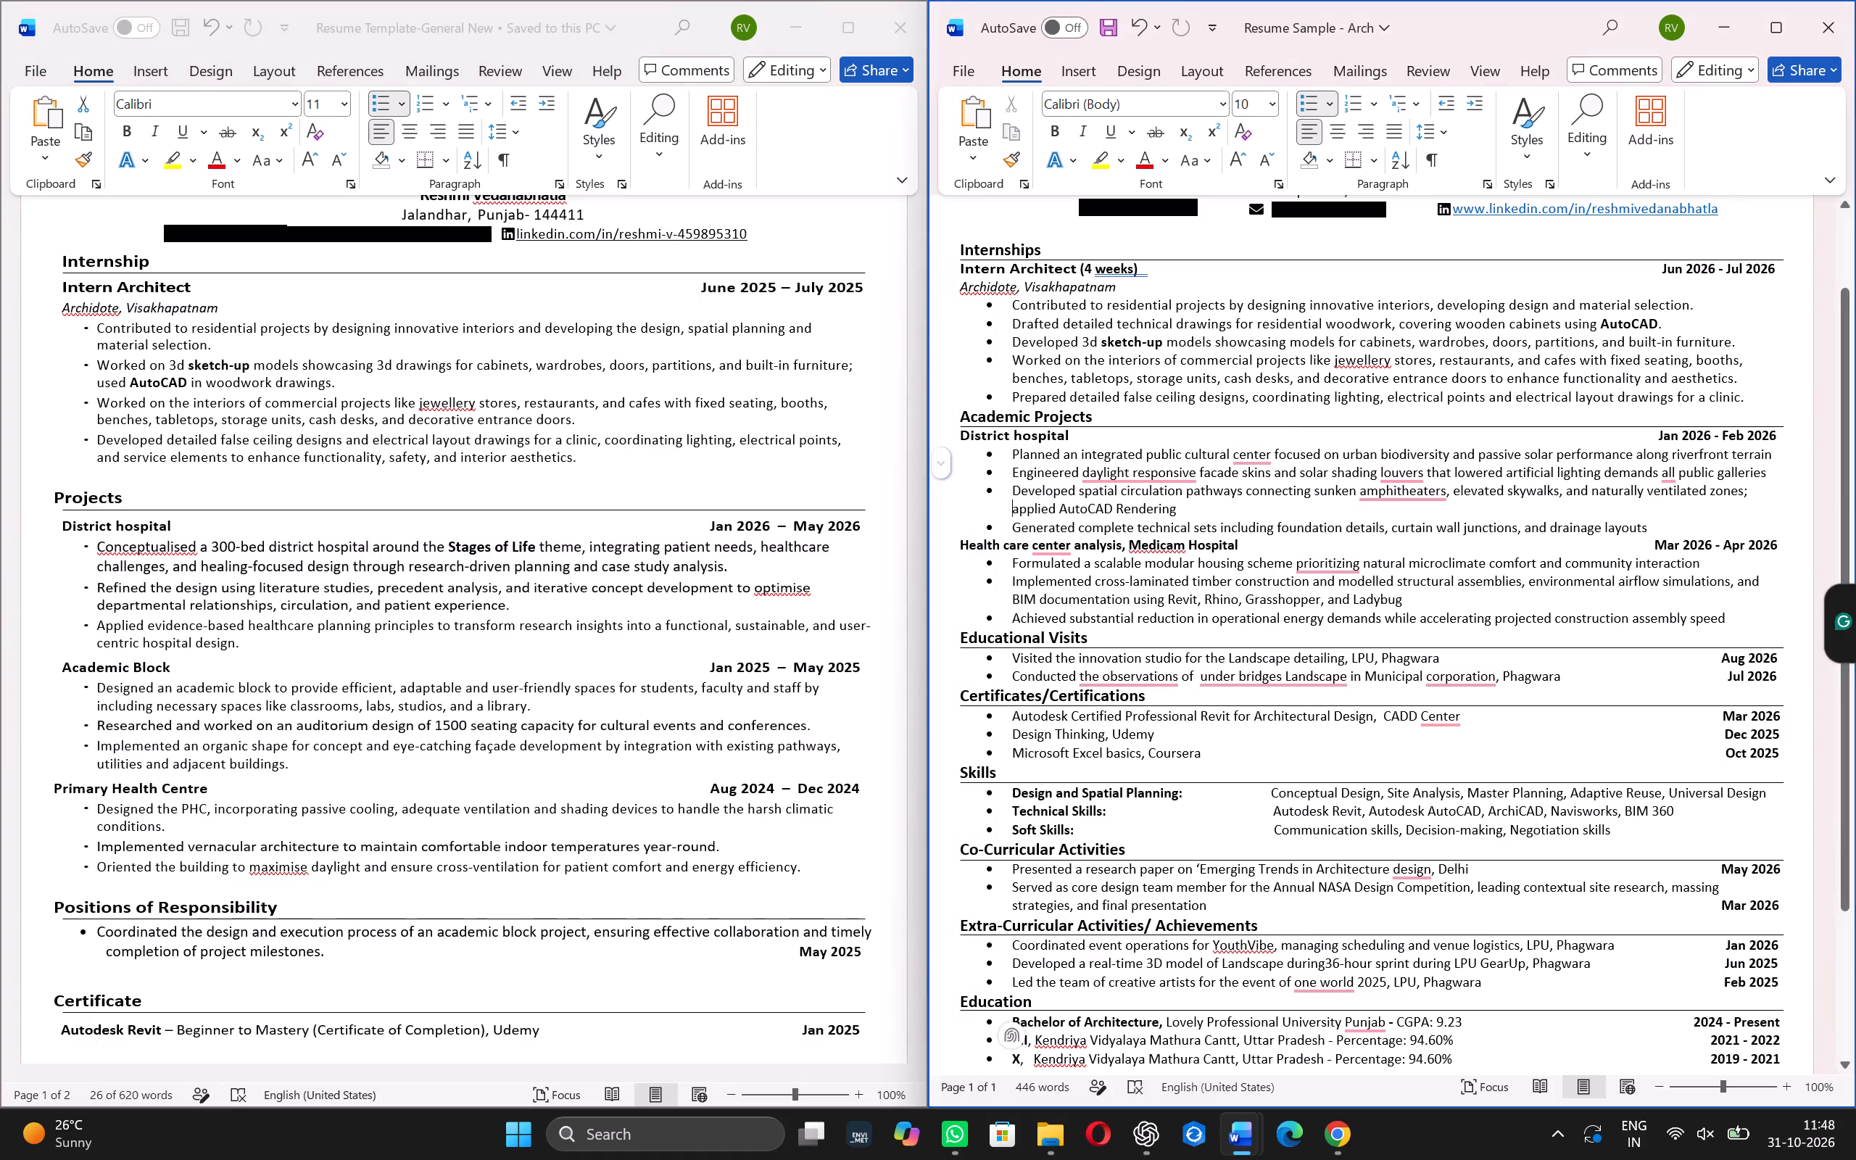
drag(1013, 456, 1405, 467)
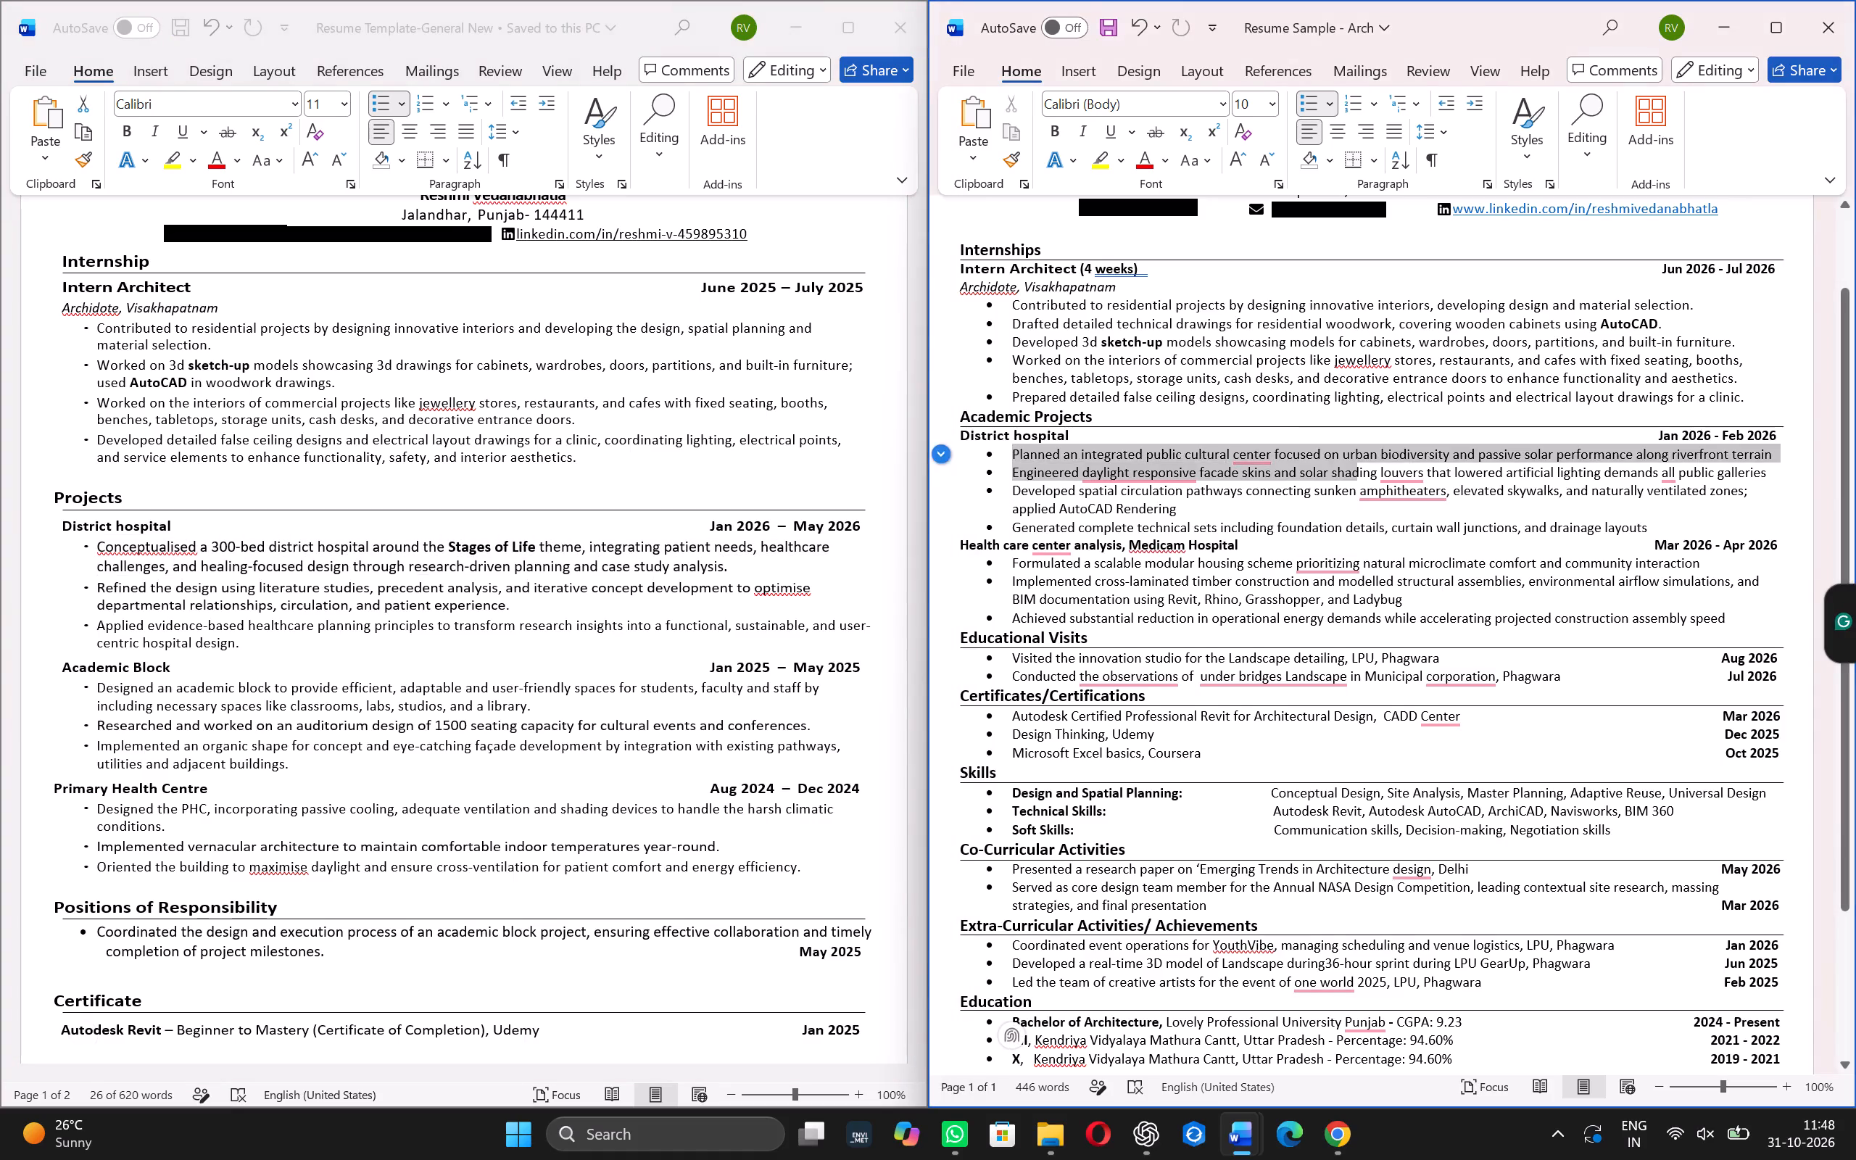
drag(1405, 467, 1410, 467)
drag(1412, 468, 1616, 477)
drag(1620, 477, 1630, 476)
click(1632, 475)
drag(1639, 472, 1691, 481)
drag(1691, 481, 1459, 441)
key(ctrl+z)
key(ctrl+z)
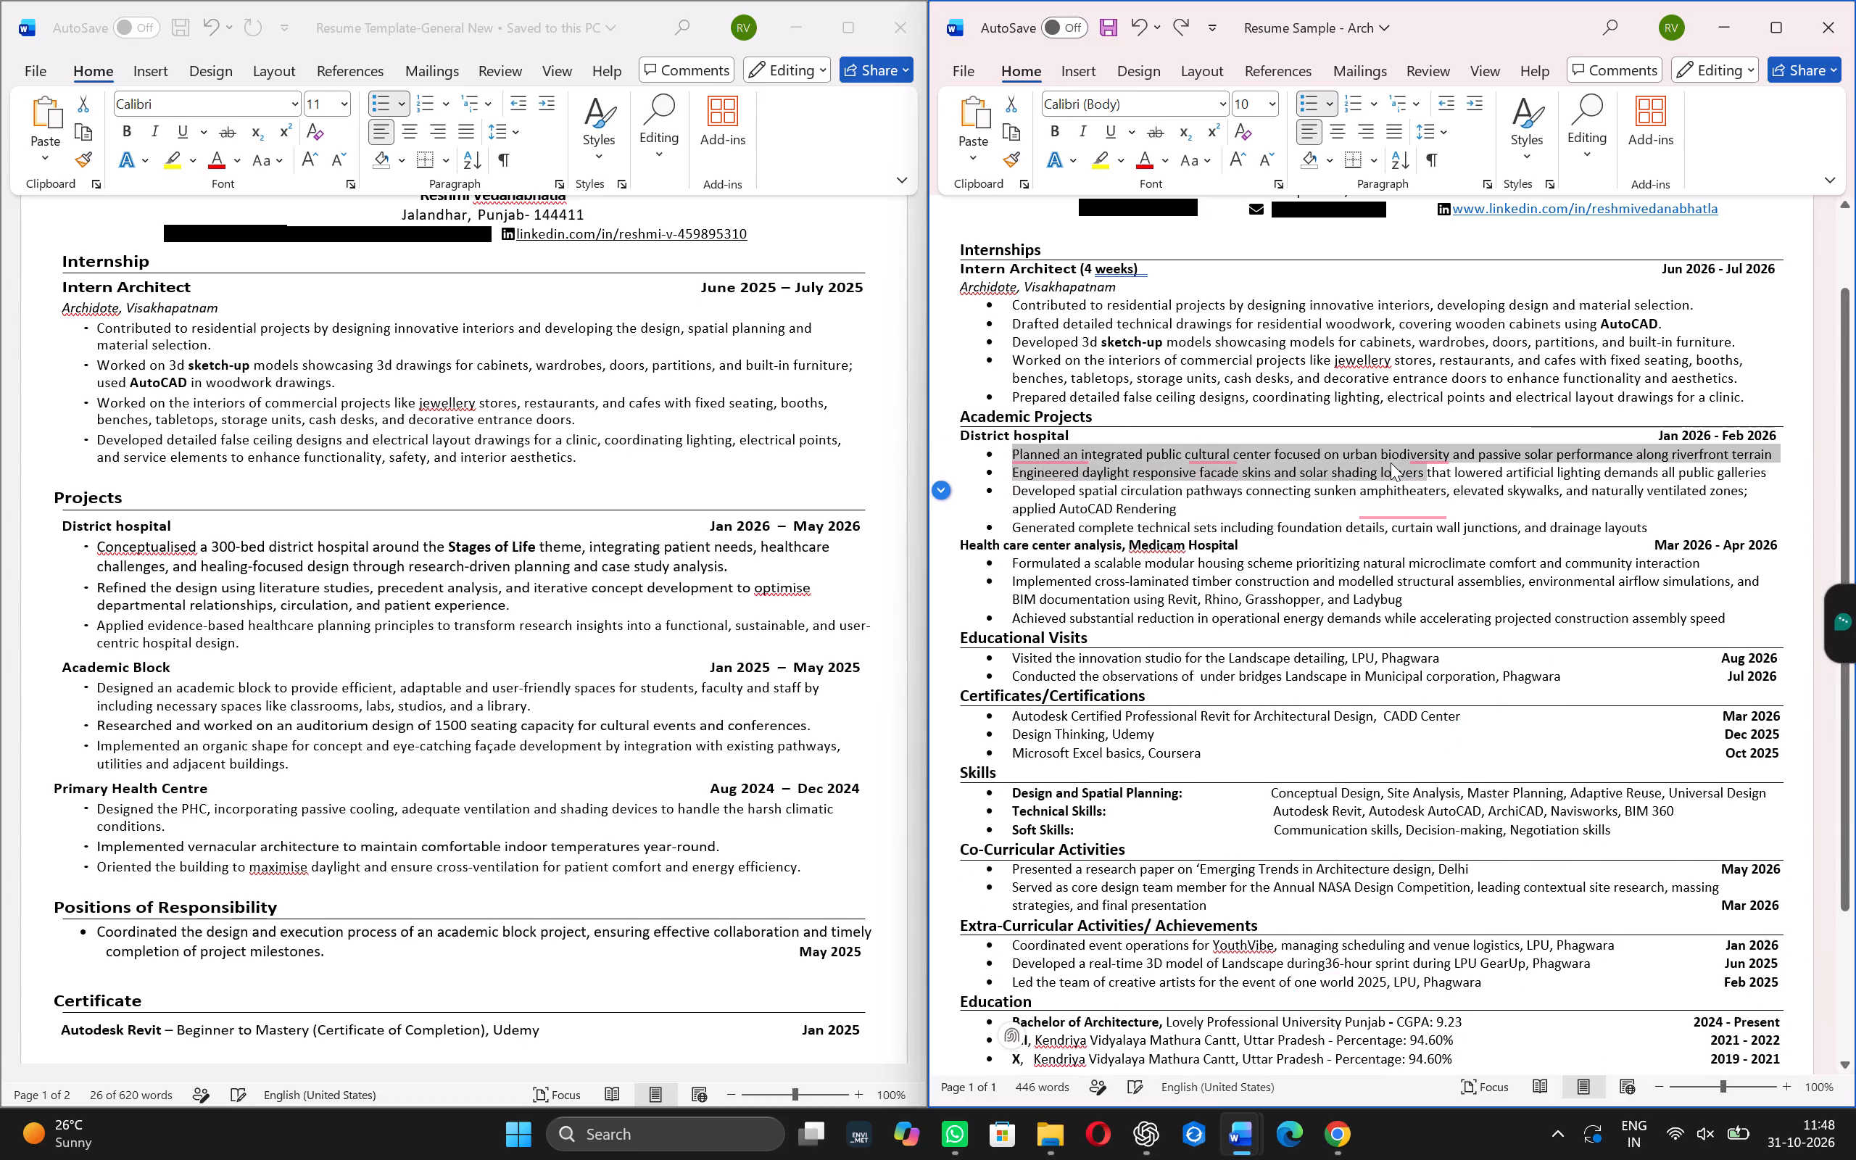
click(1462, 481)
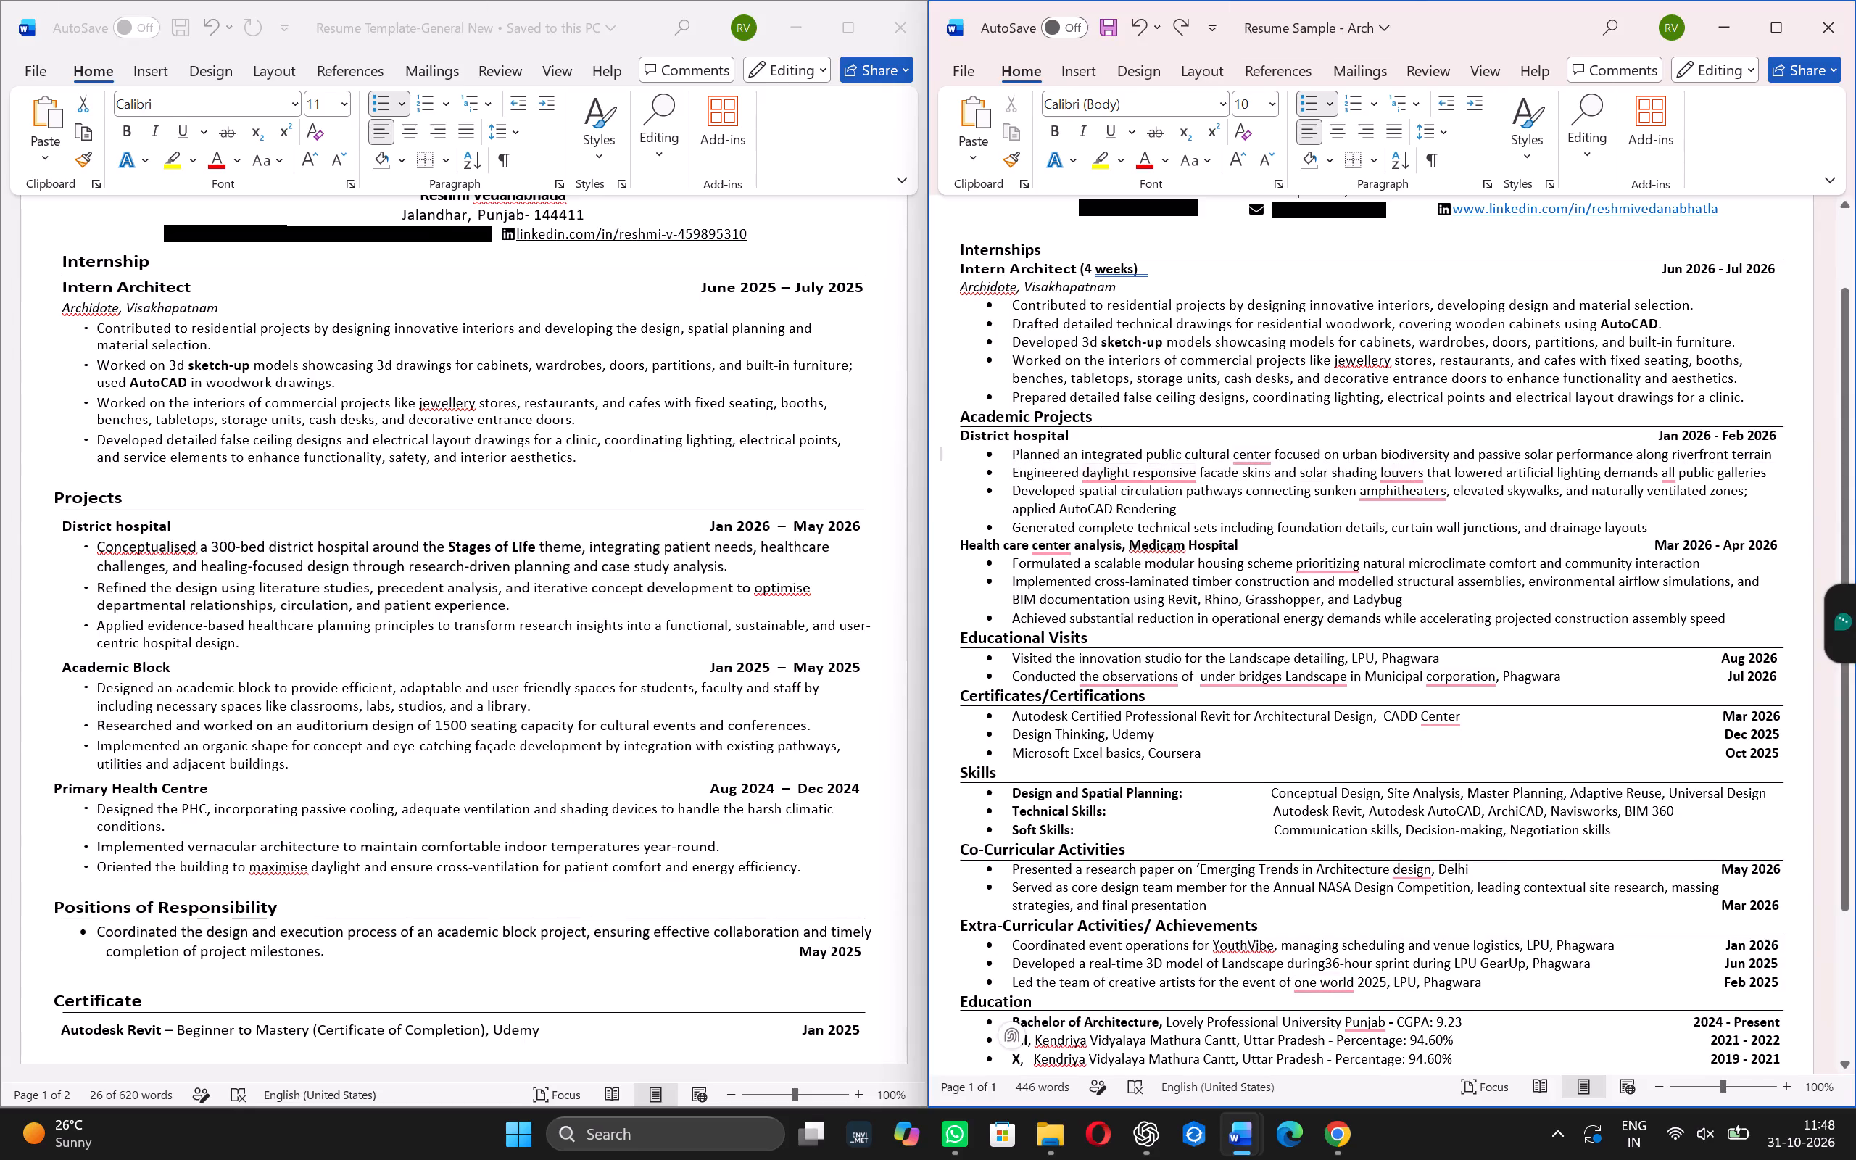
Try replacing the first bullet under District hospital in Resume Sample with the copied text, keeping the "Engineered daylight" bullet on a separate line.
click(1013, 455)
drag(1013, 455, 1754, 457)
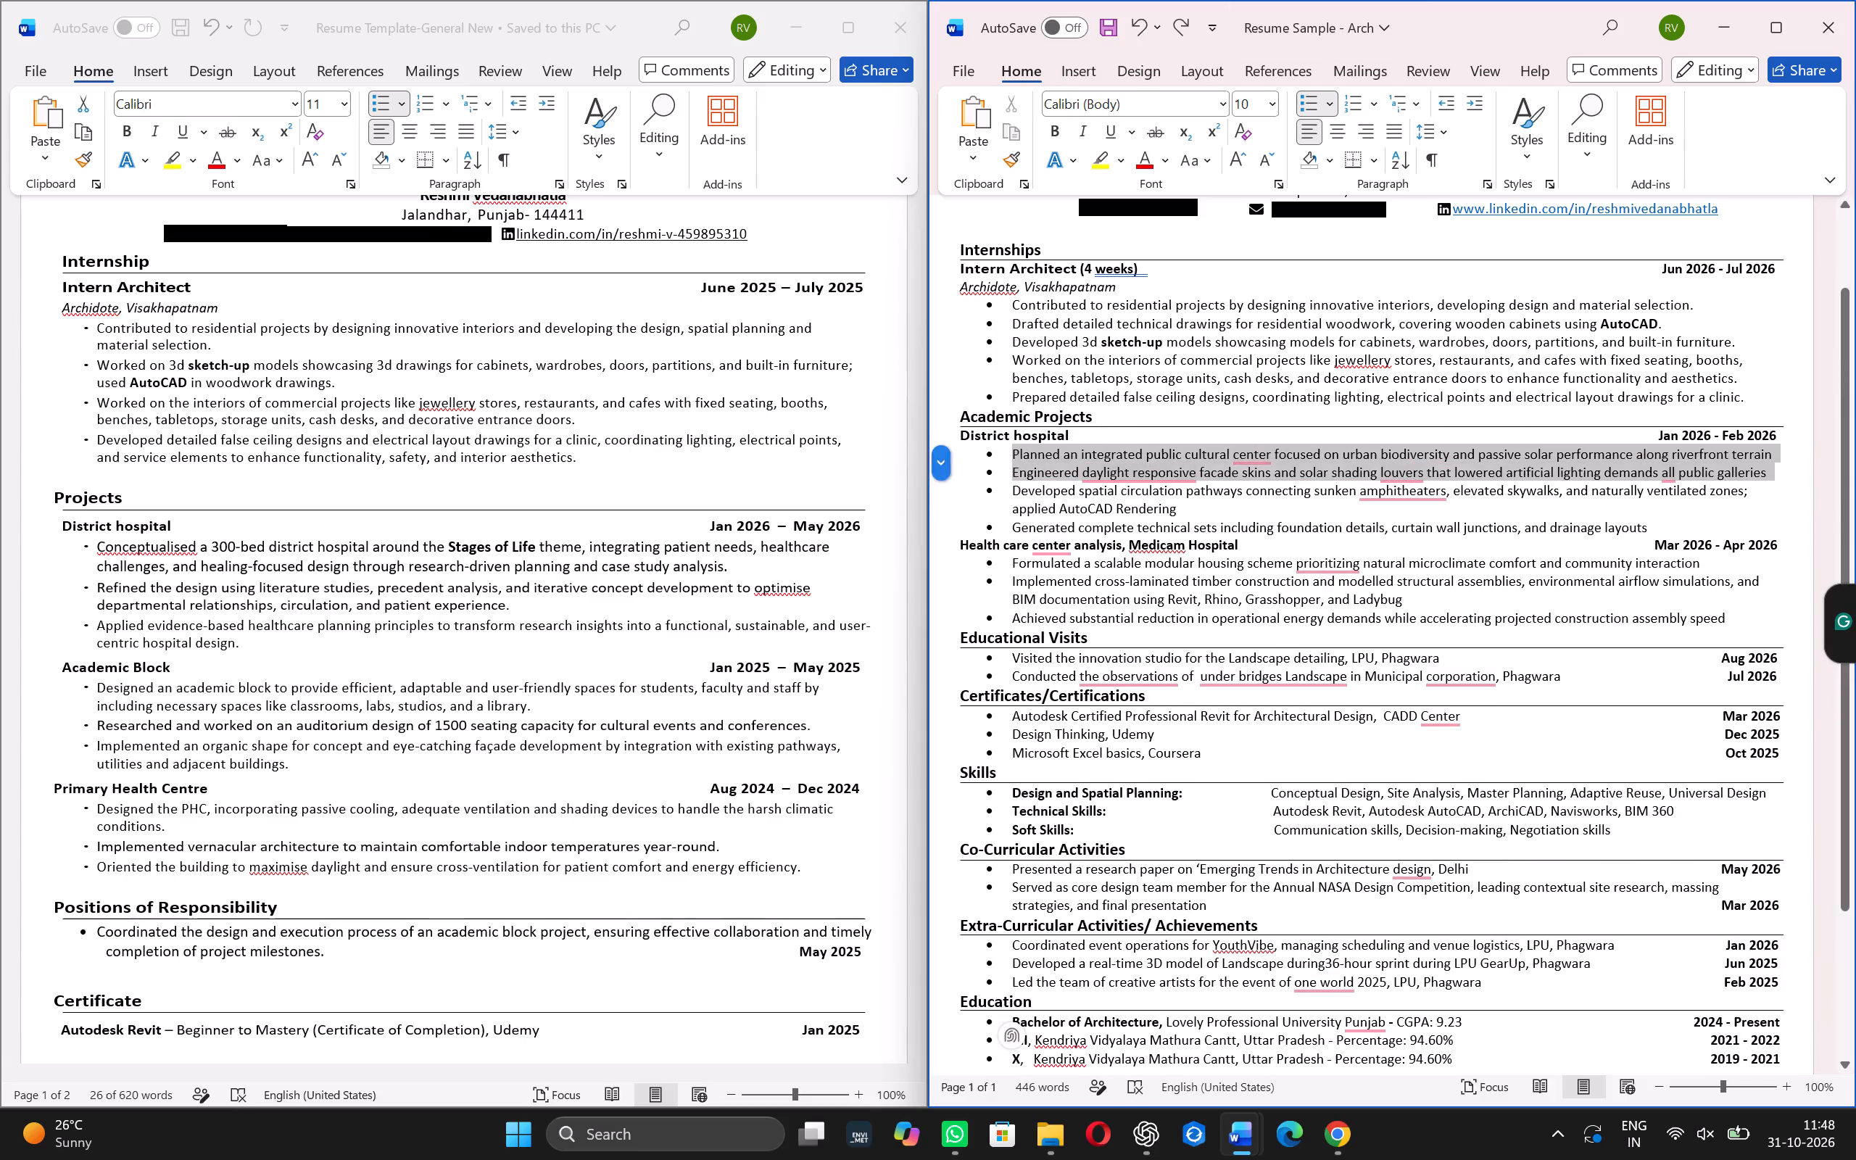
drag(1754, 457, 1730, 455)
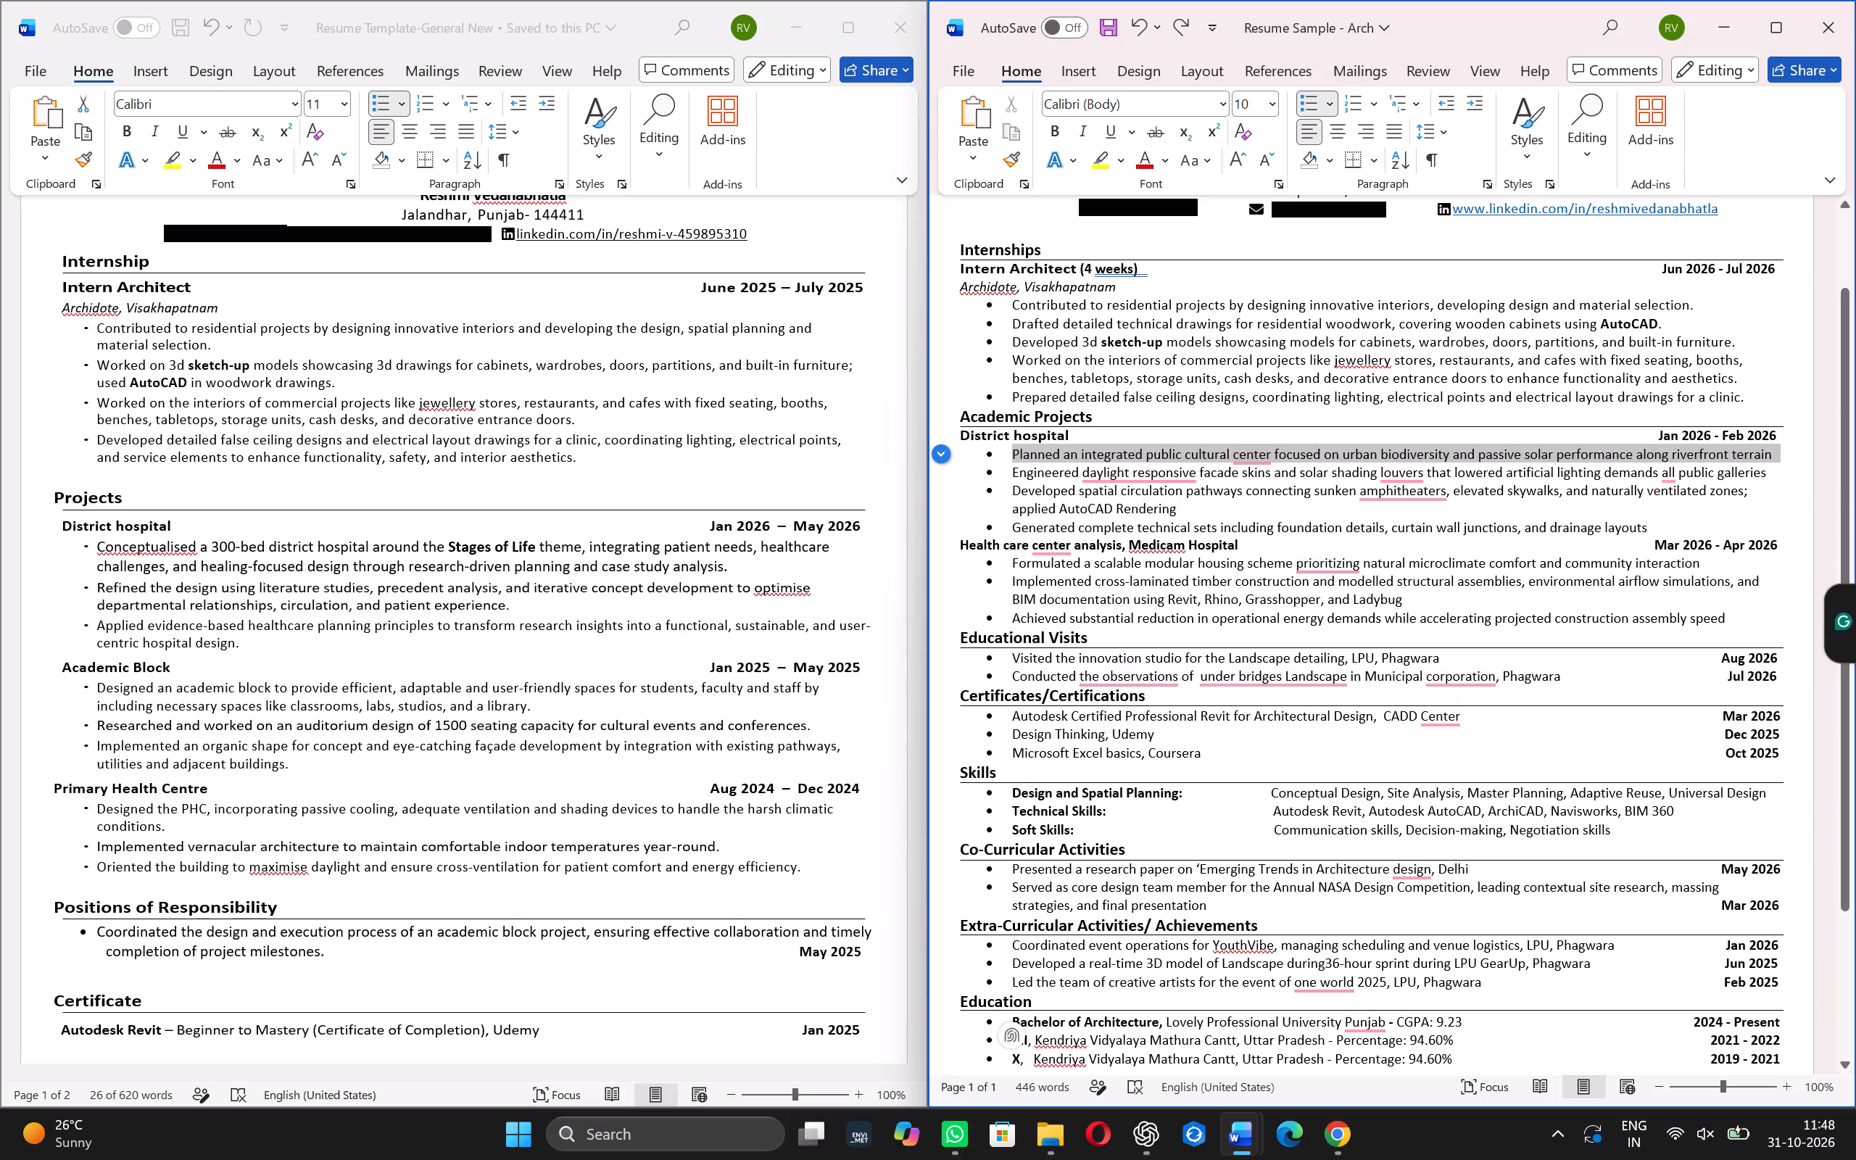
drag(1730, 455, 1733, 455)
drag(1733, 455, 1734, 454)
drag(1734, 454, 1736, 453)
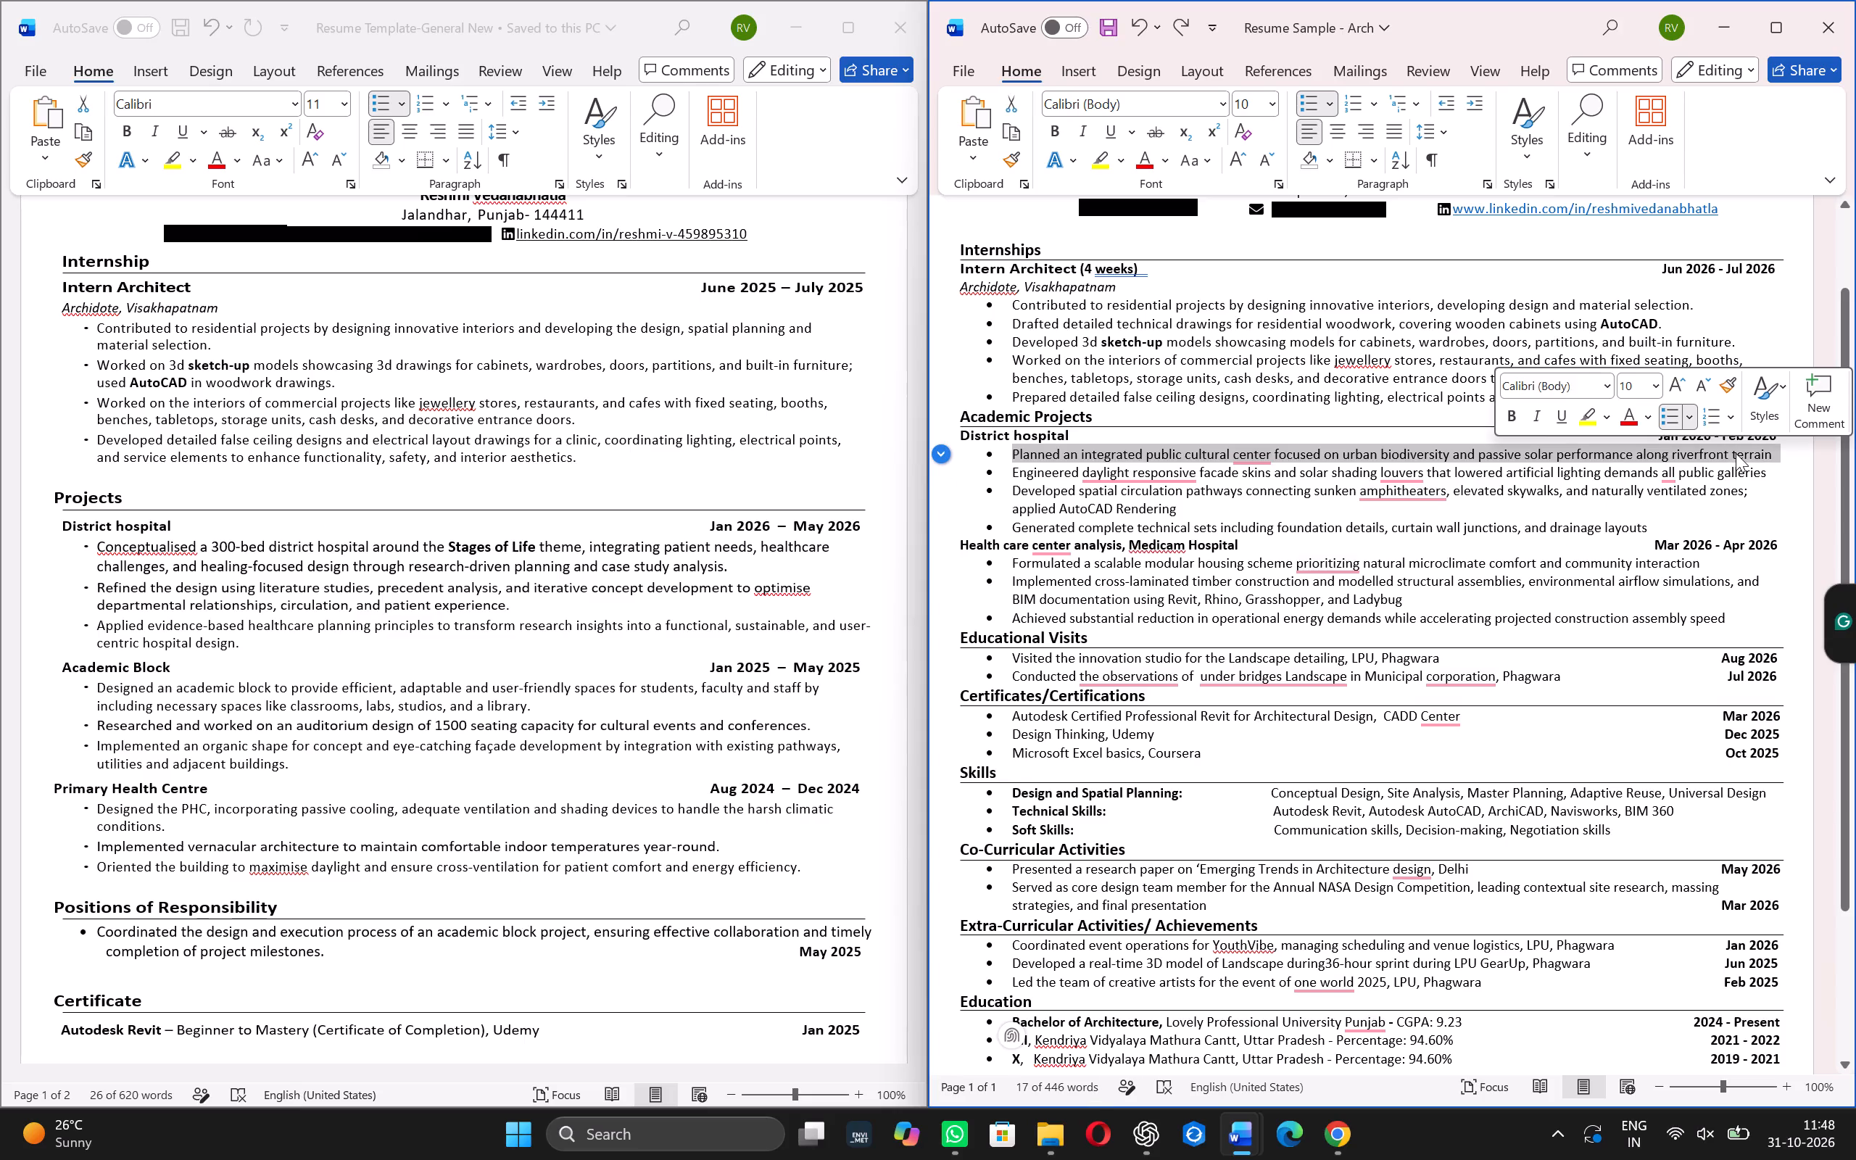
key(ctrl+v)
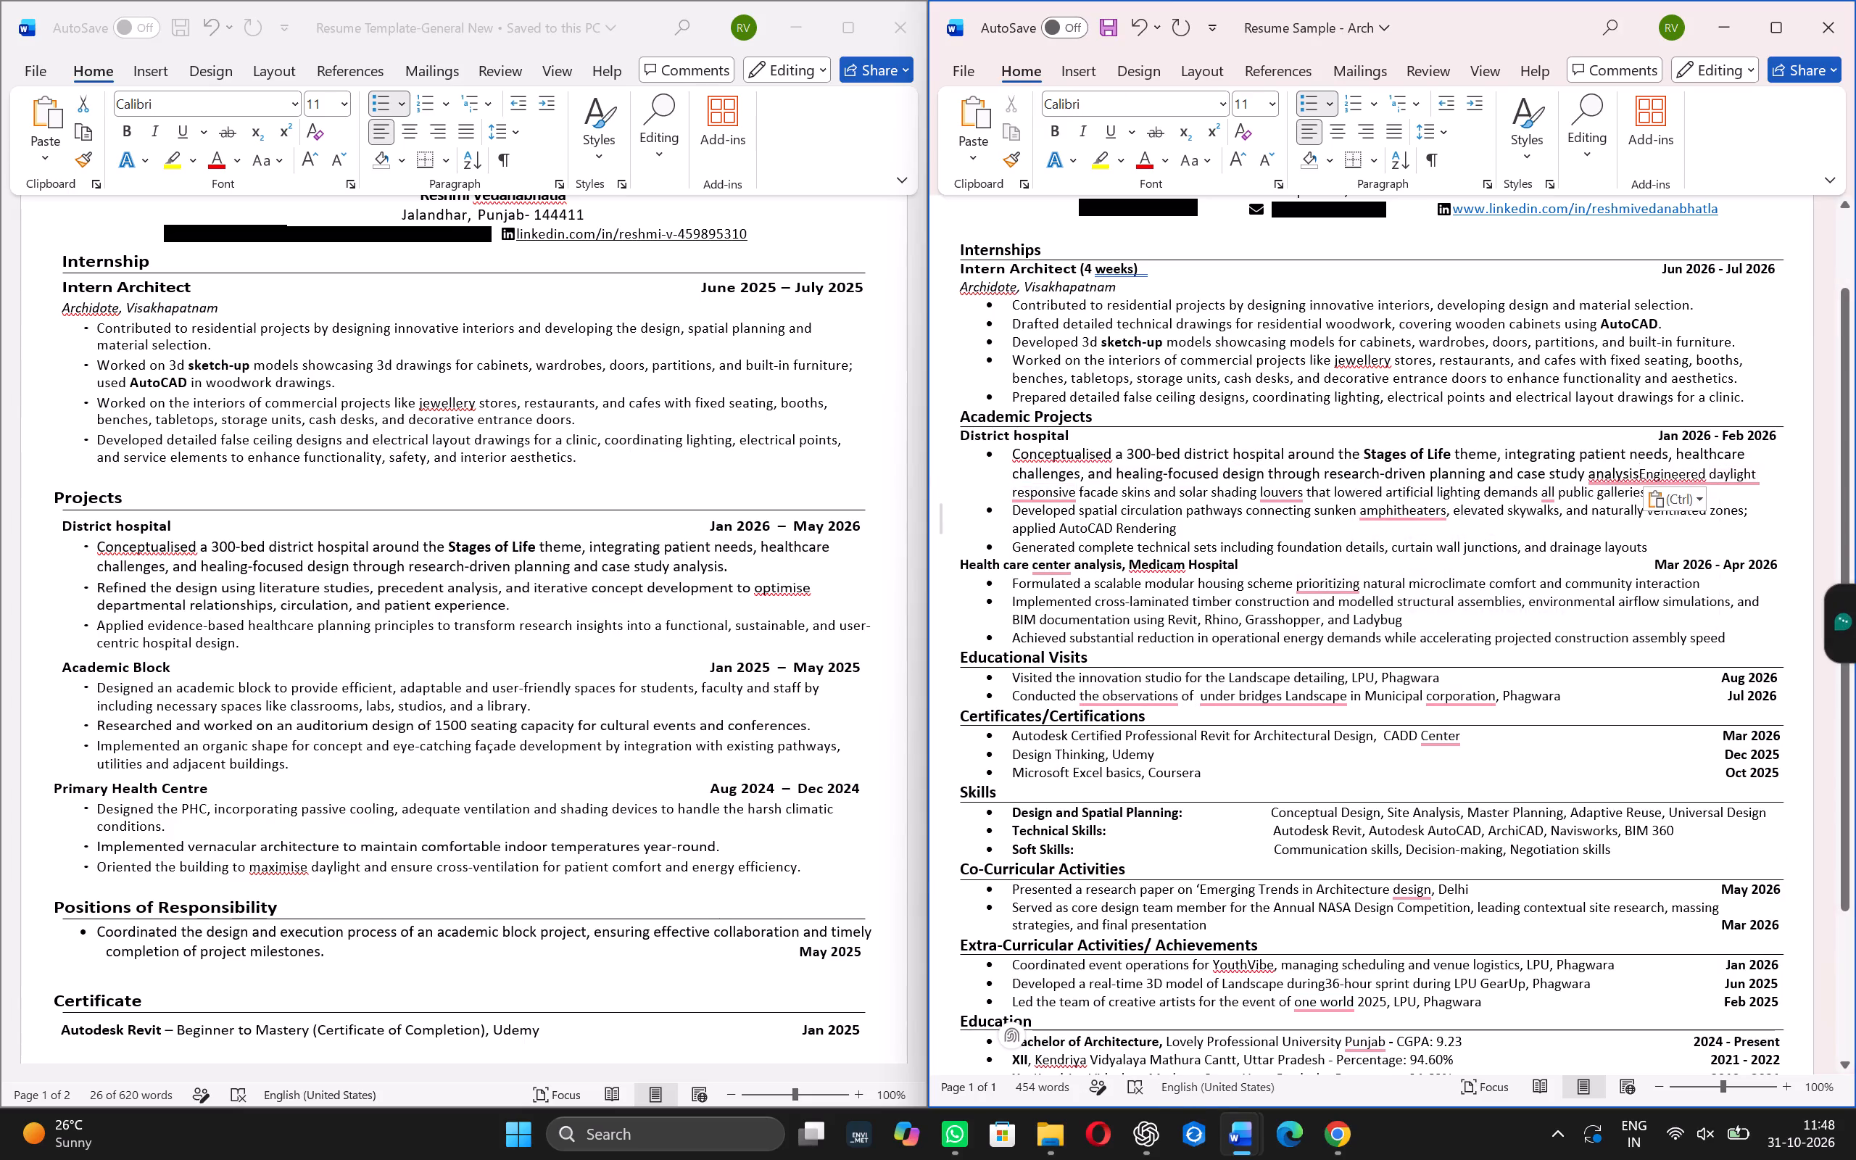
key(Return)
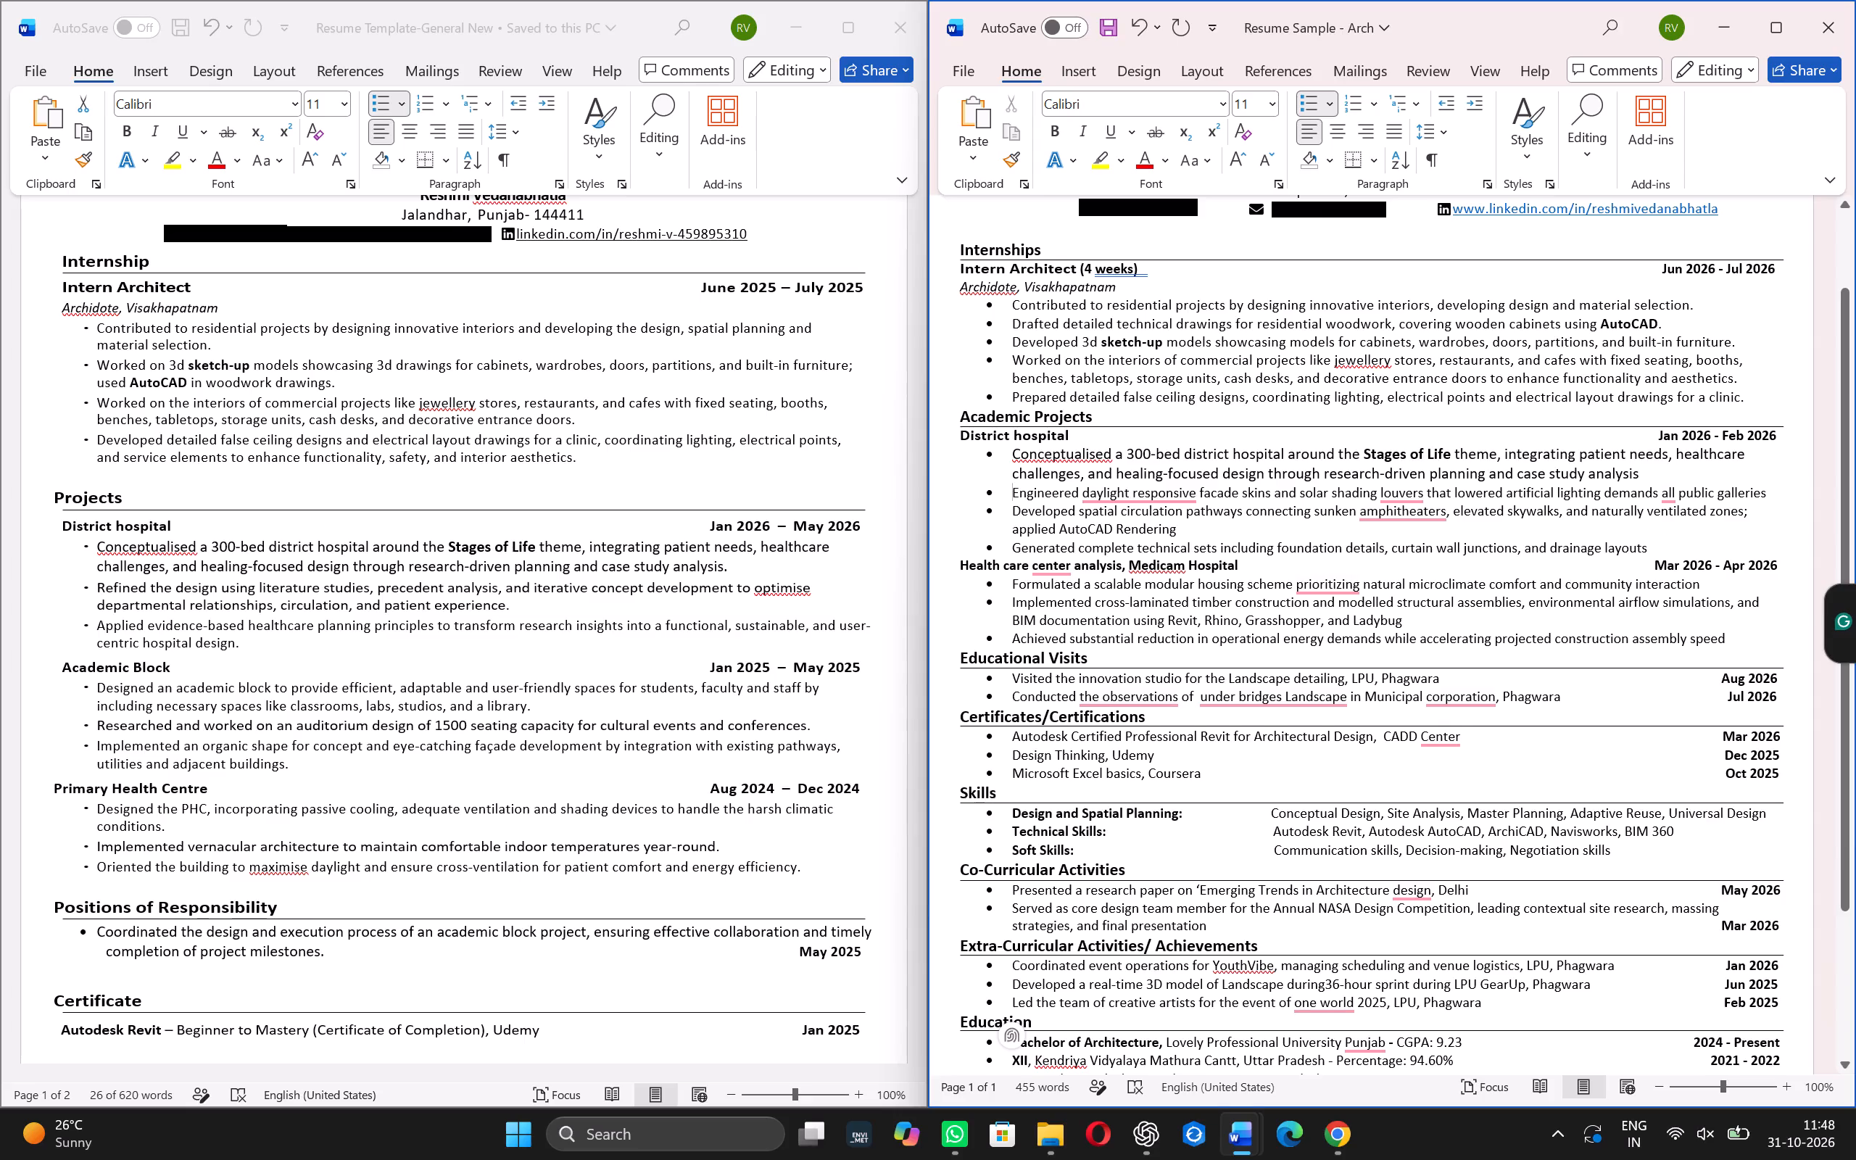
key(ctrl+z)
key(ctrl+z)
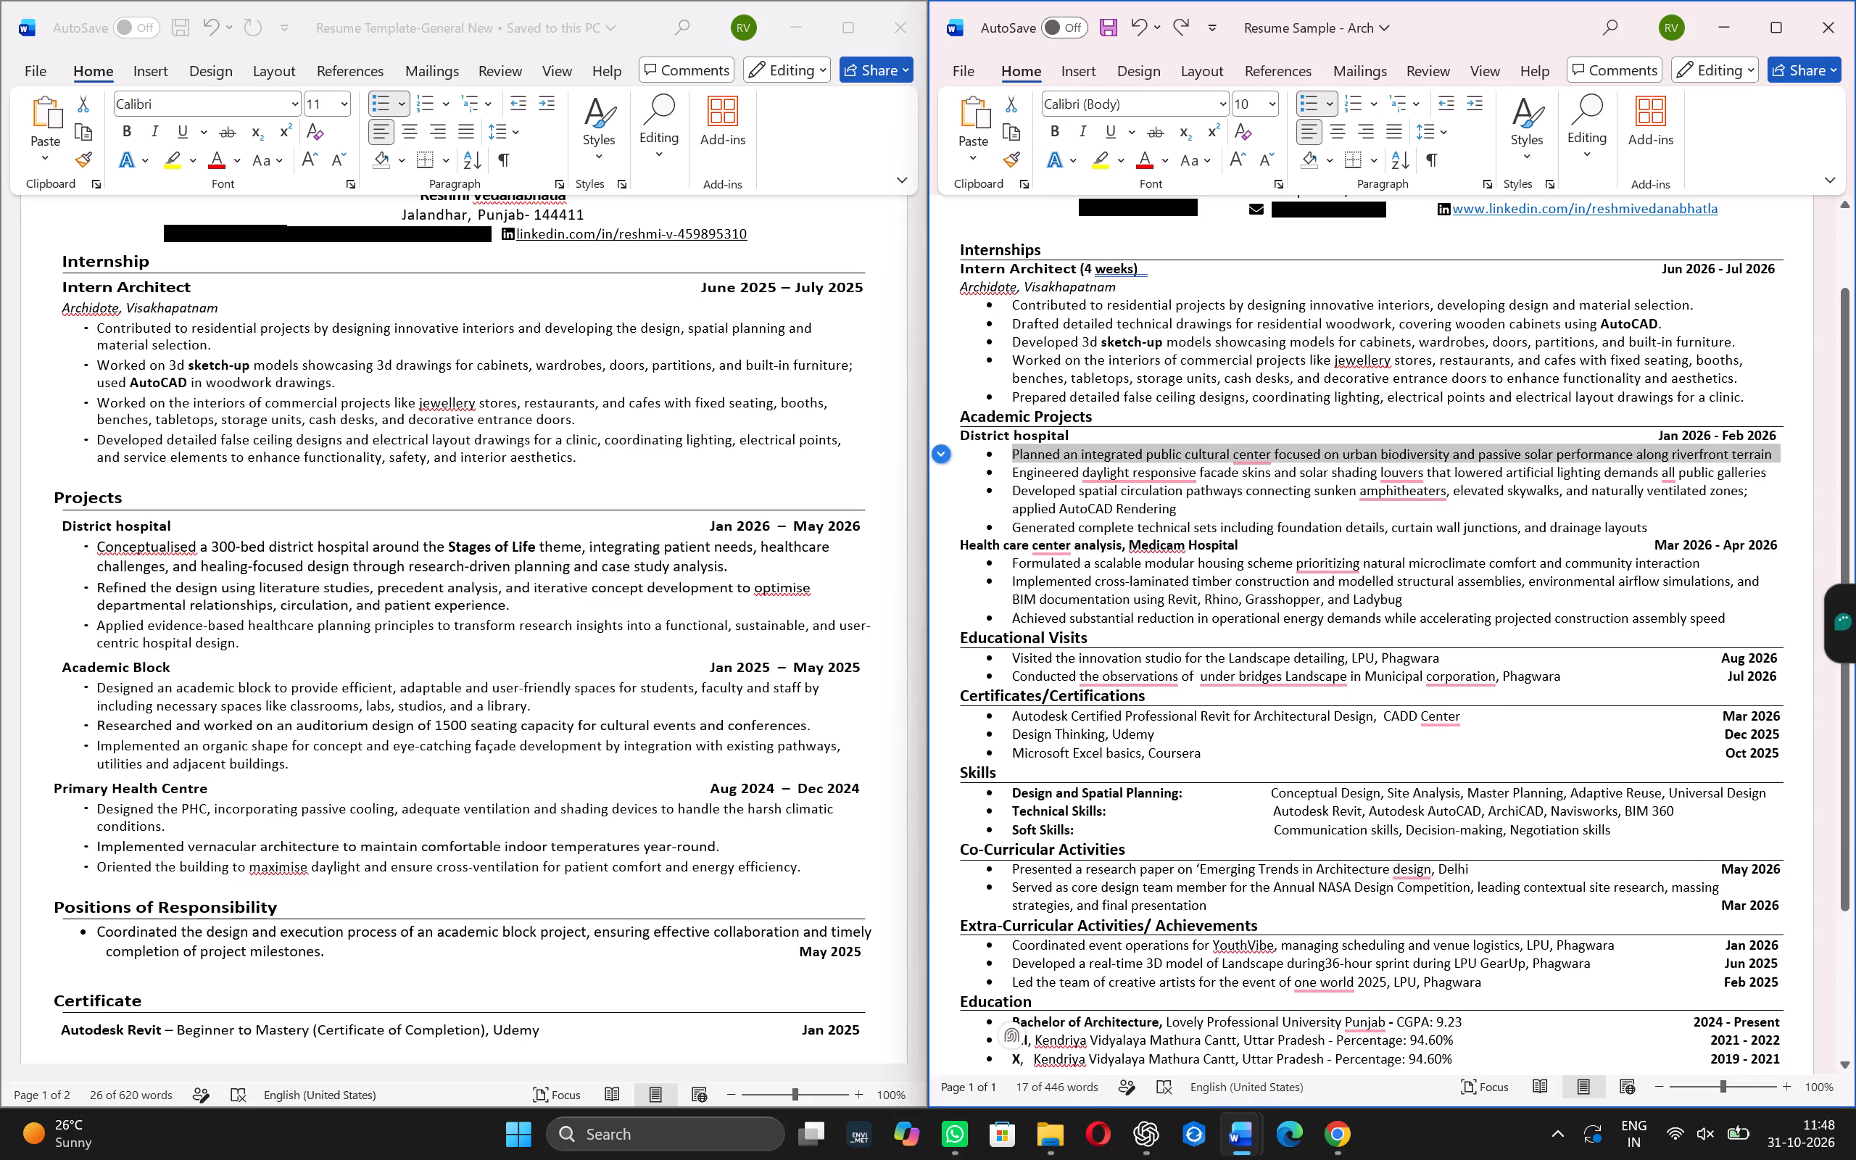
Replace the sample text "Planned an integrated public cultural center..." under District hospital with the copied 300-bed hospital bullet, leaving no remnant of the old wording.
click(1593, 452)
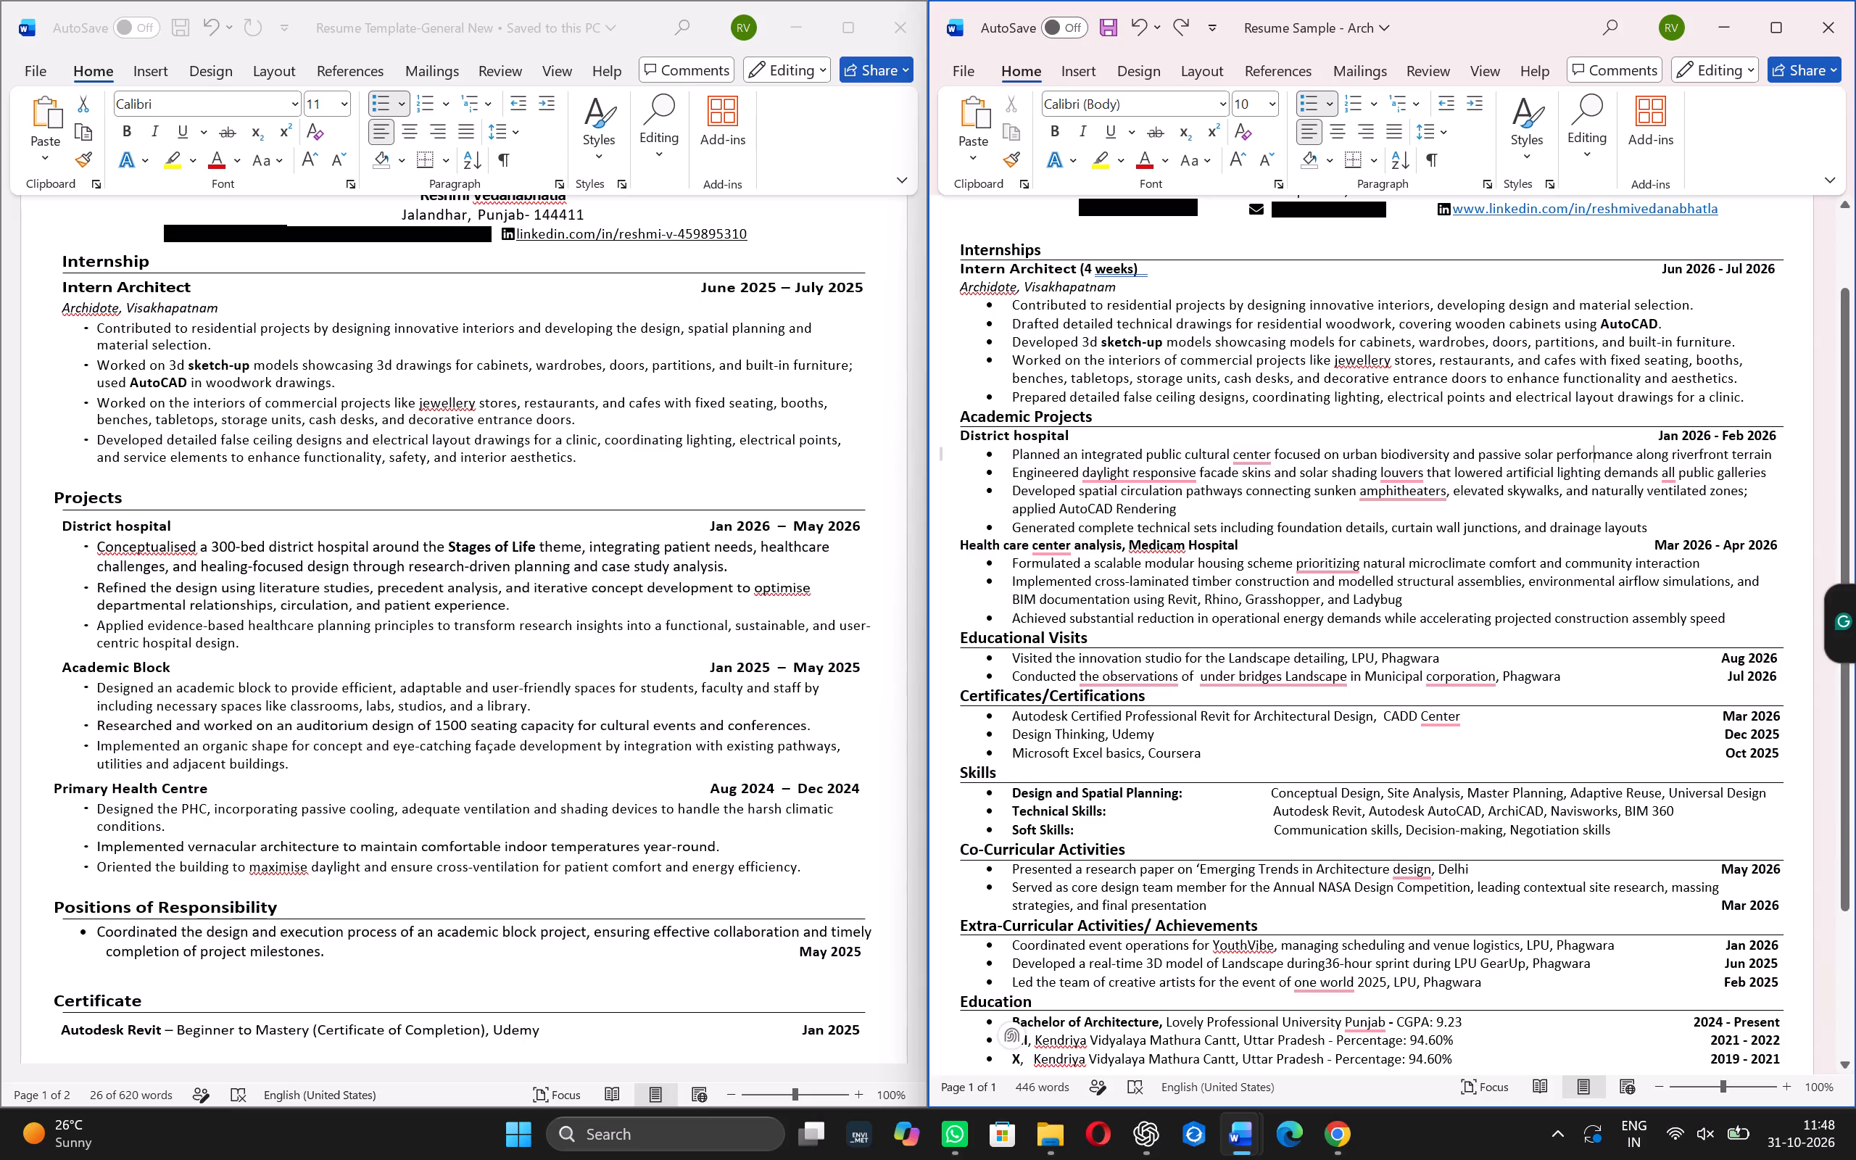
drag(1769, 455, 1058, 451)
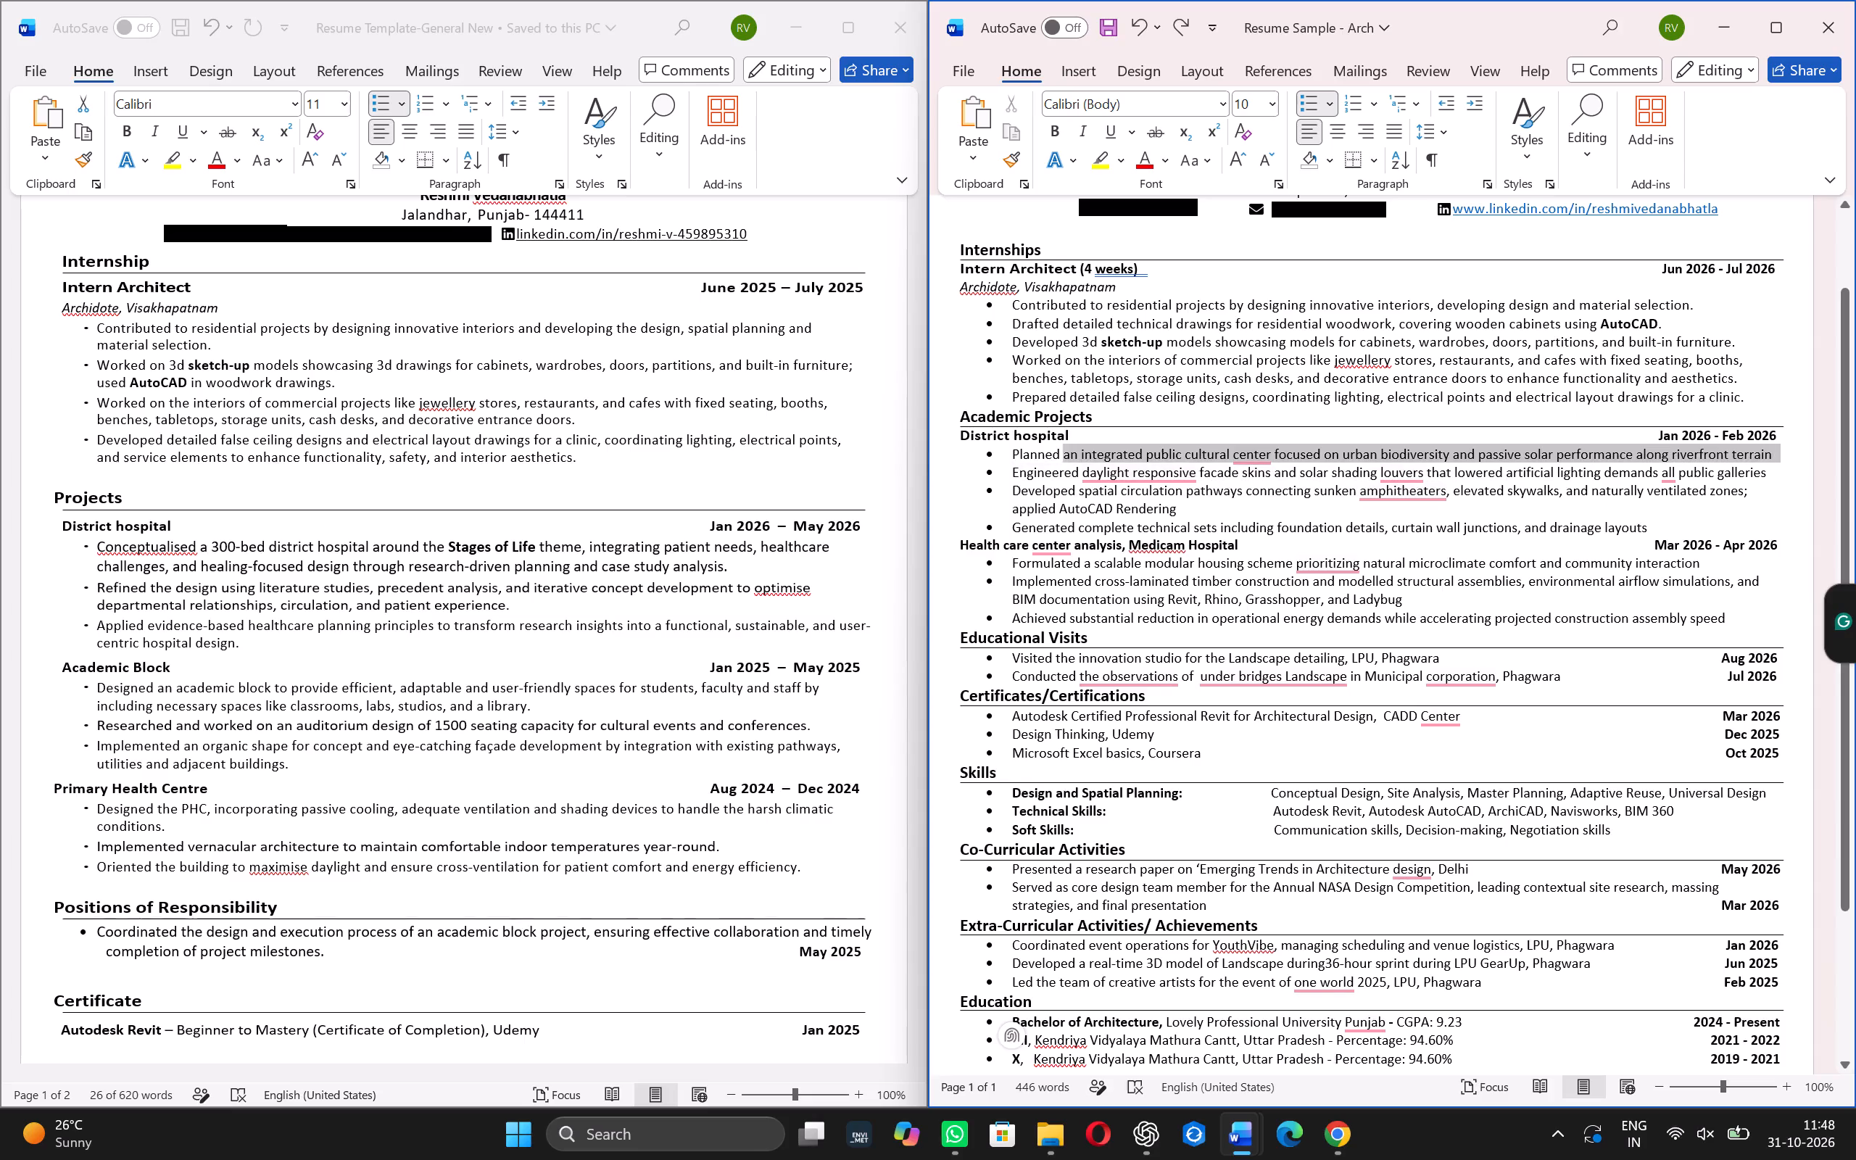
drag(1058, 451, 1047, 450)
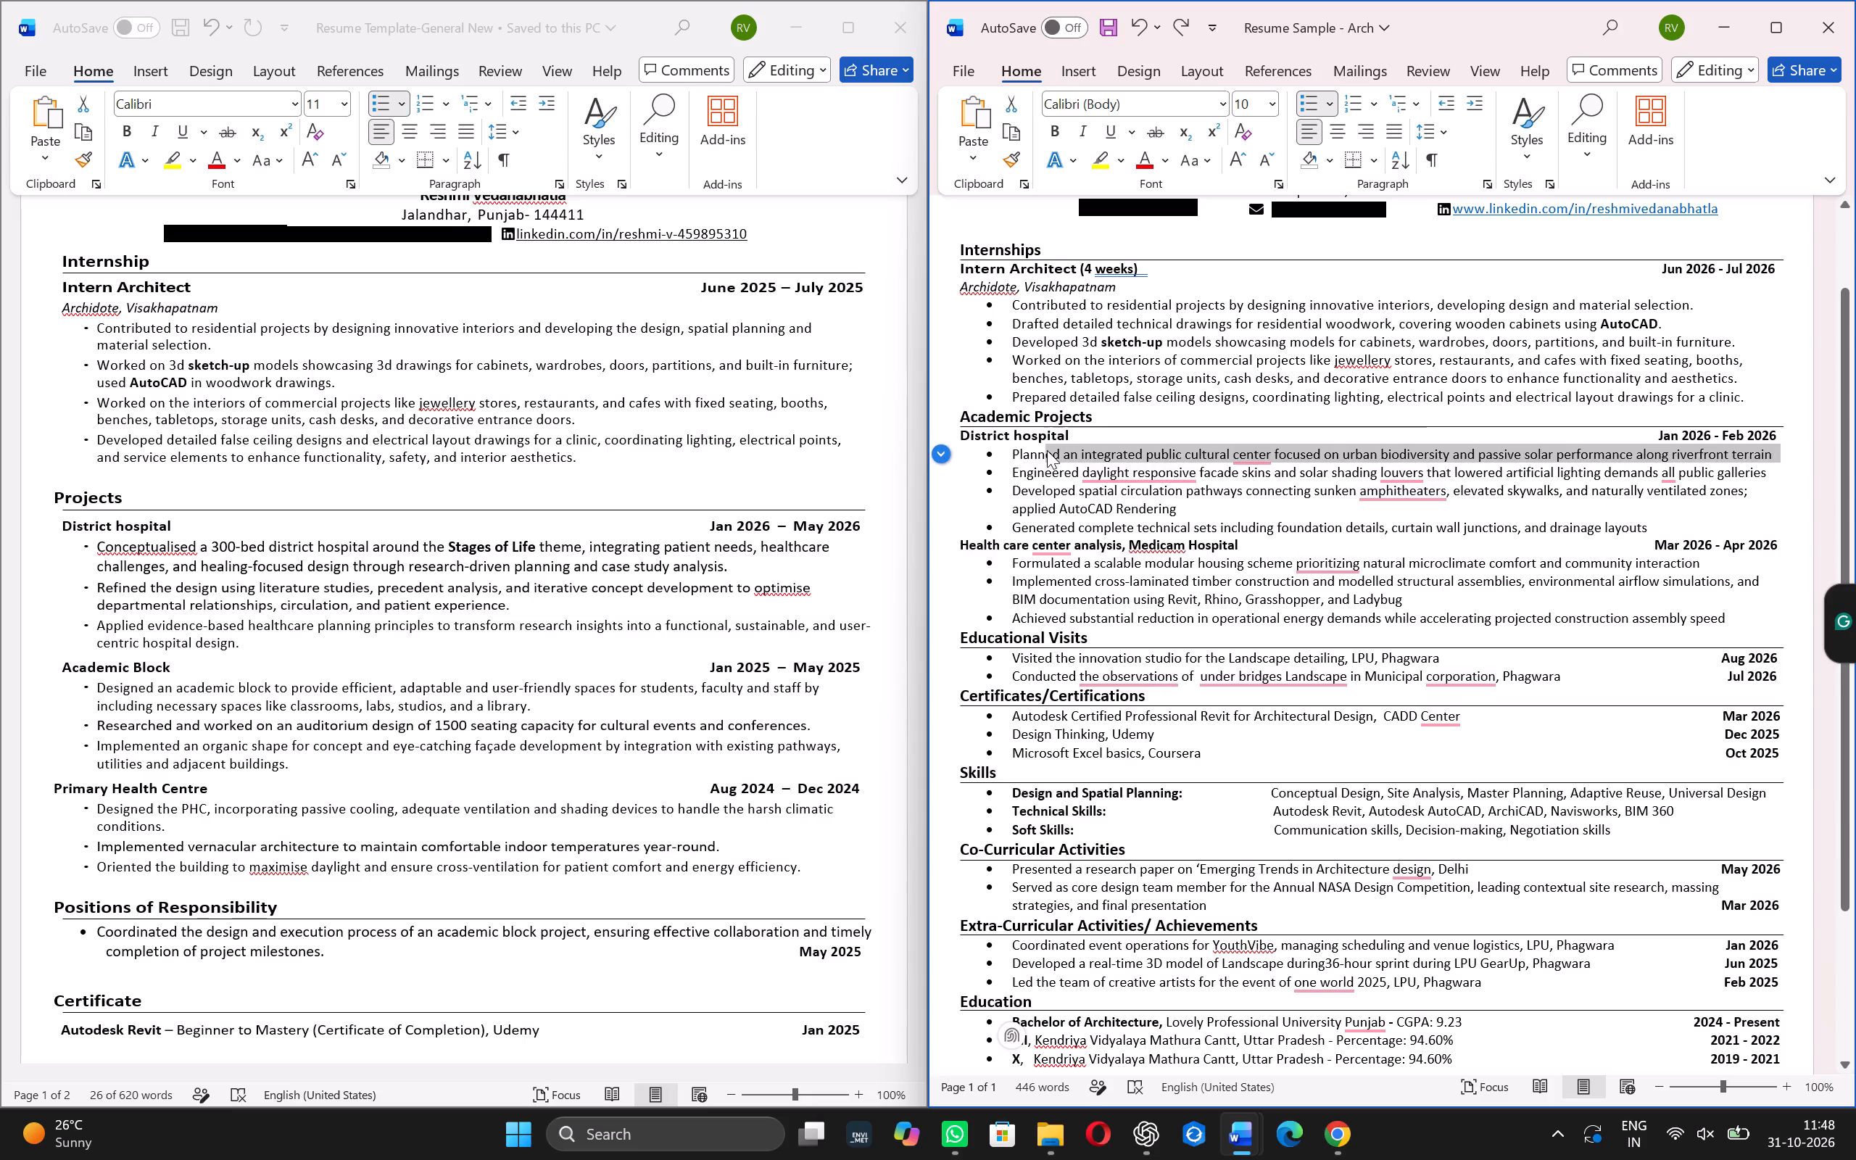
key(ctrl+v)
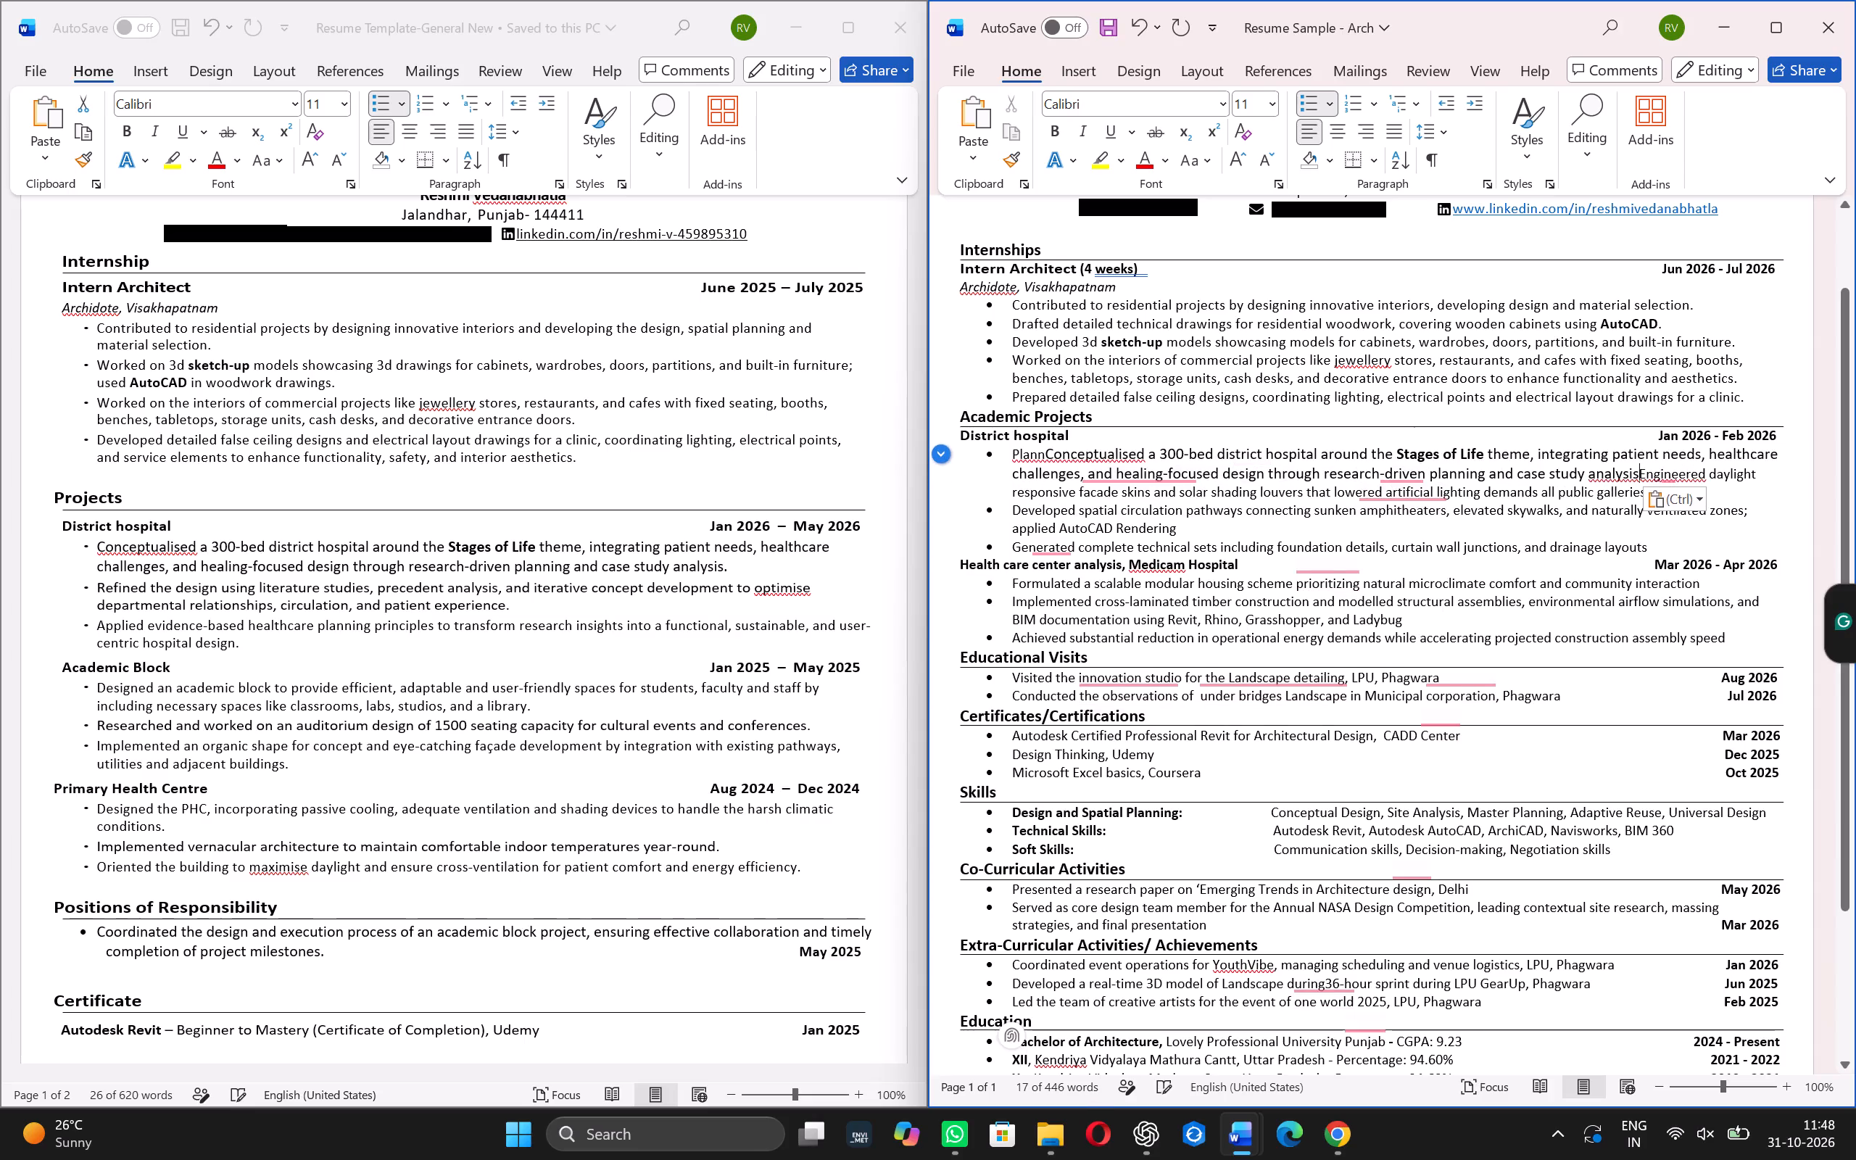
drag(1047, 447, 1022, 447)
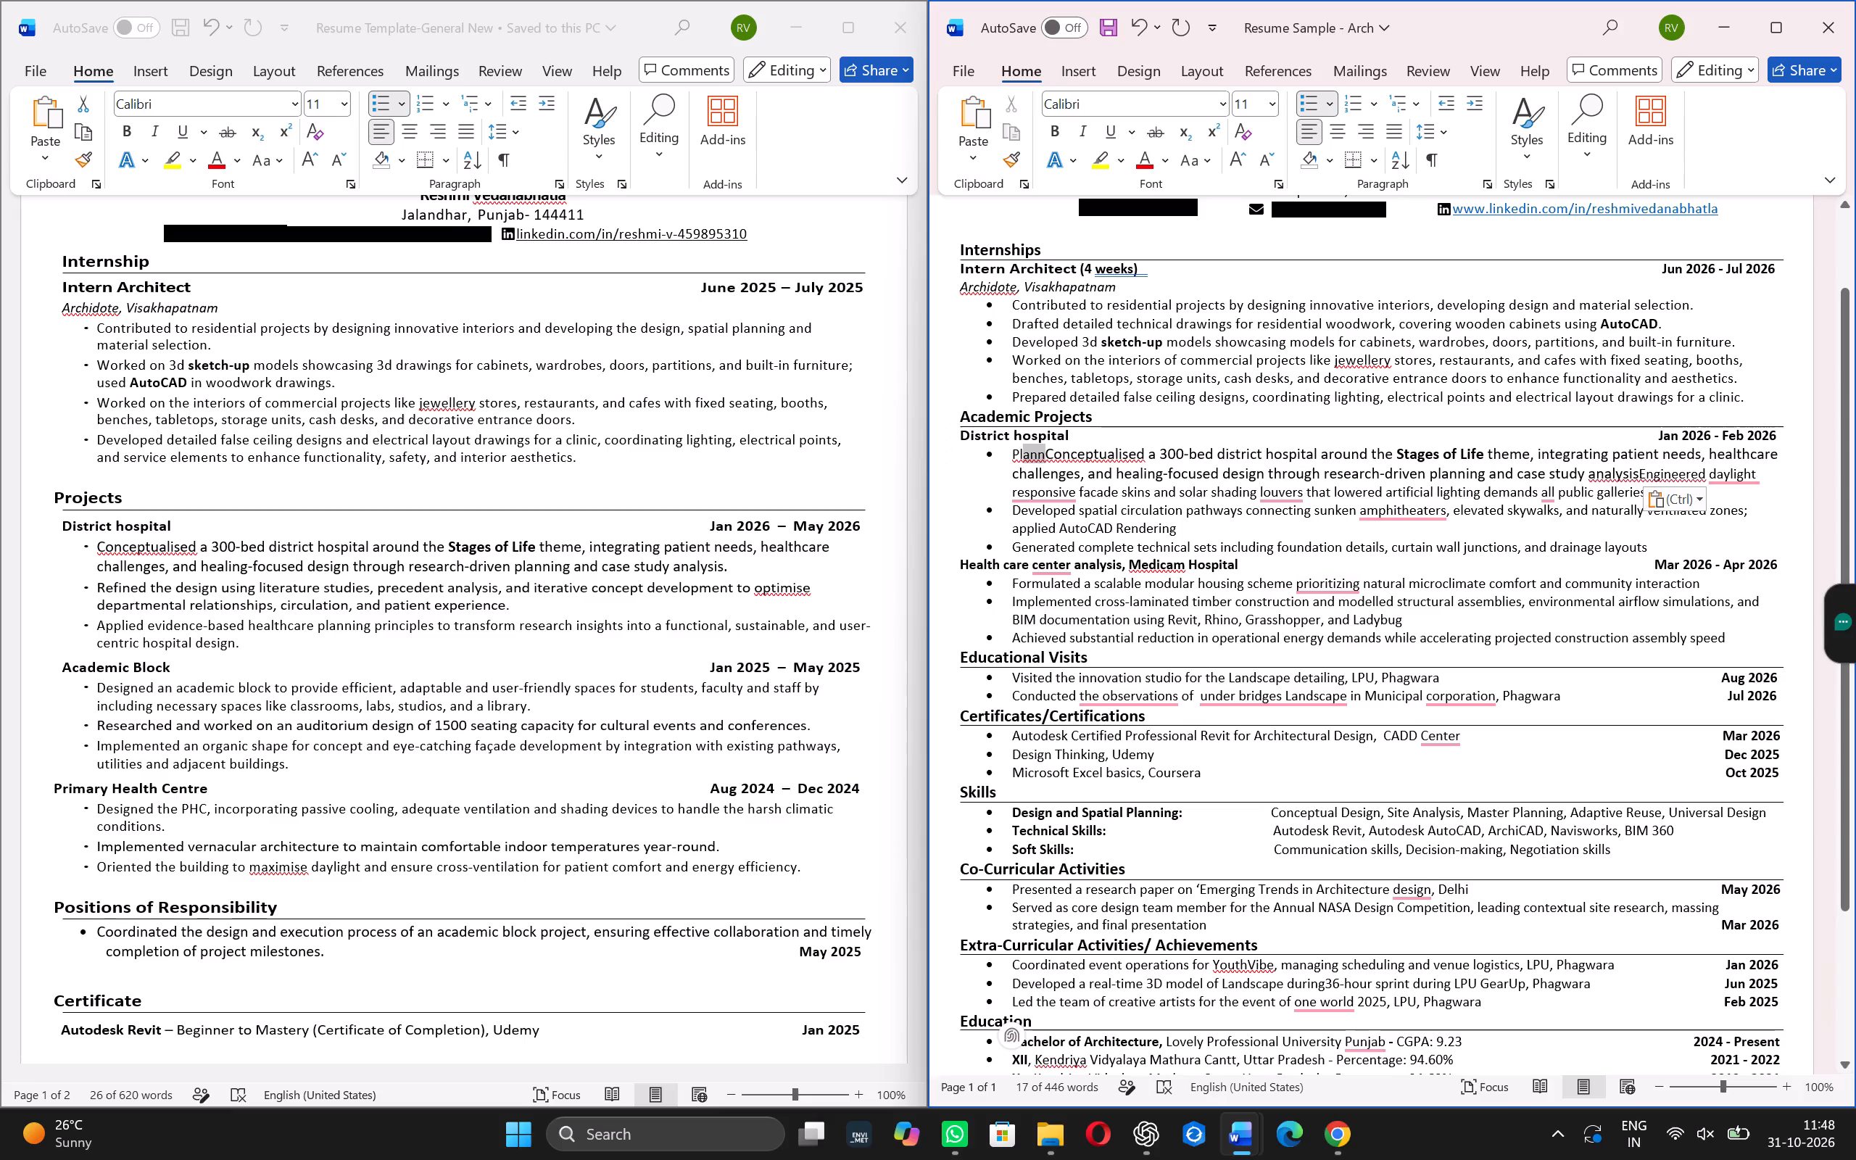
drag(1022, 447, 1016, 449)
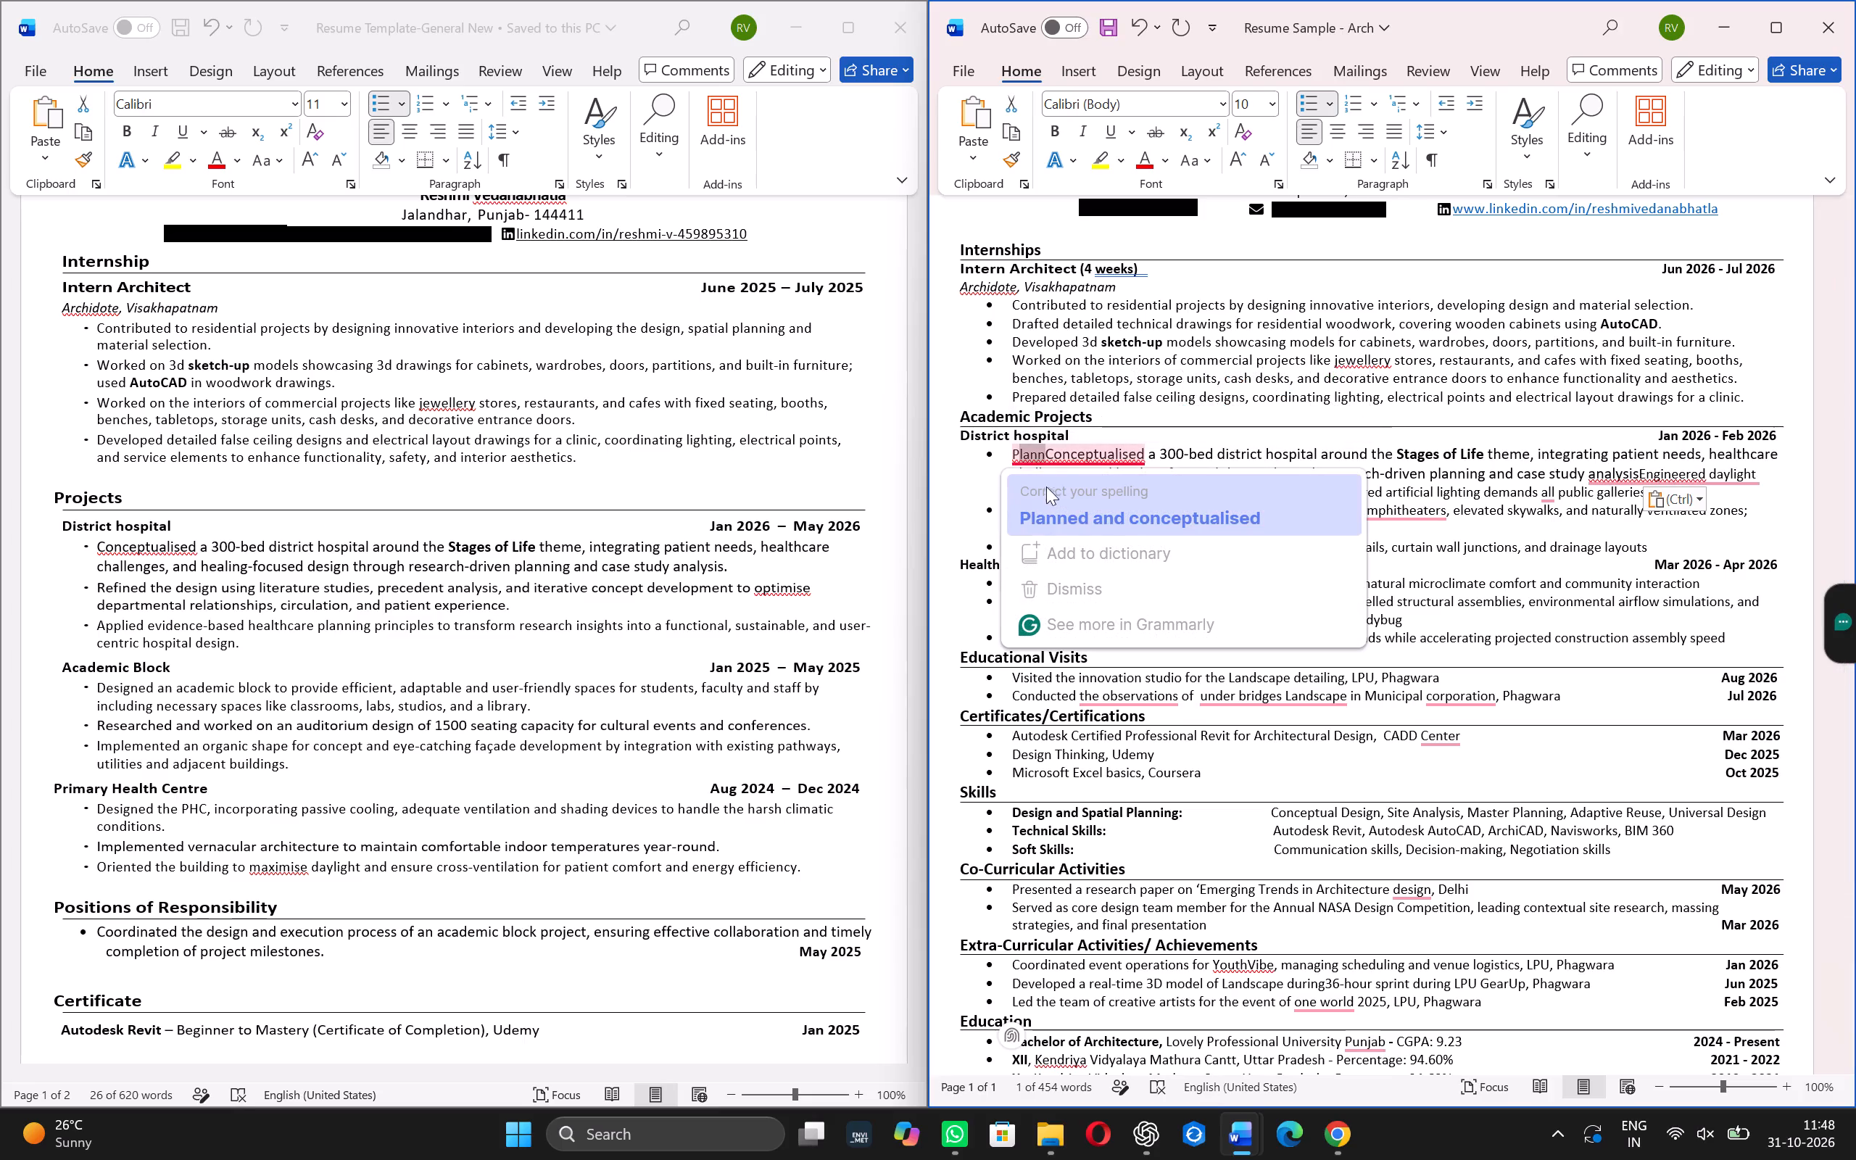
click(1045, 464)
click(1047, 456)
key(BackSpace)
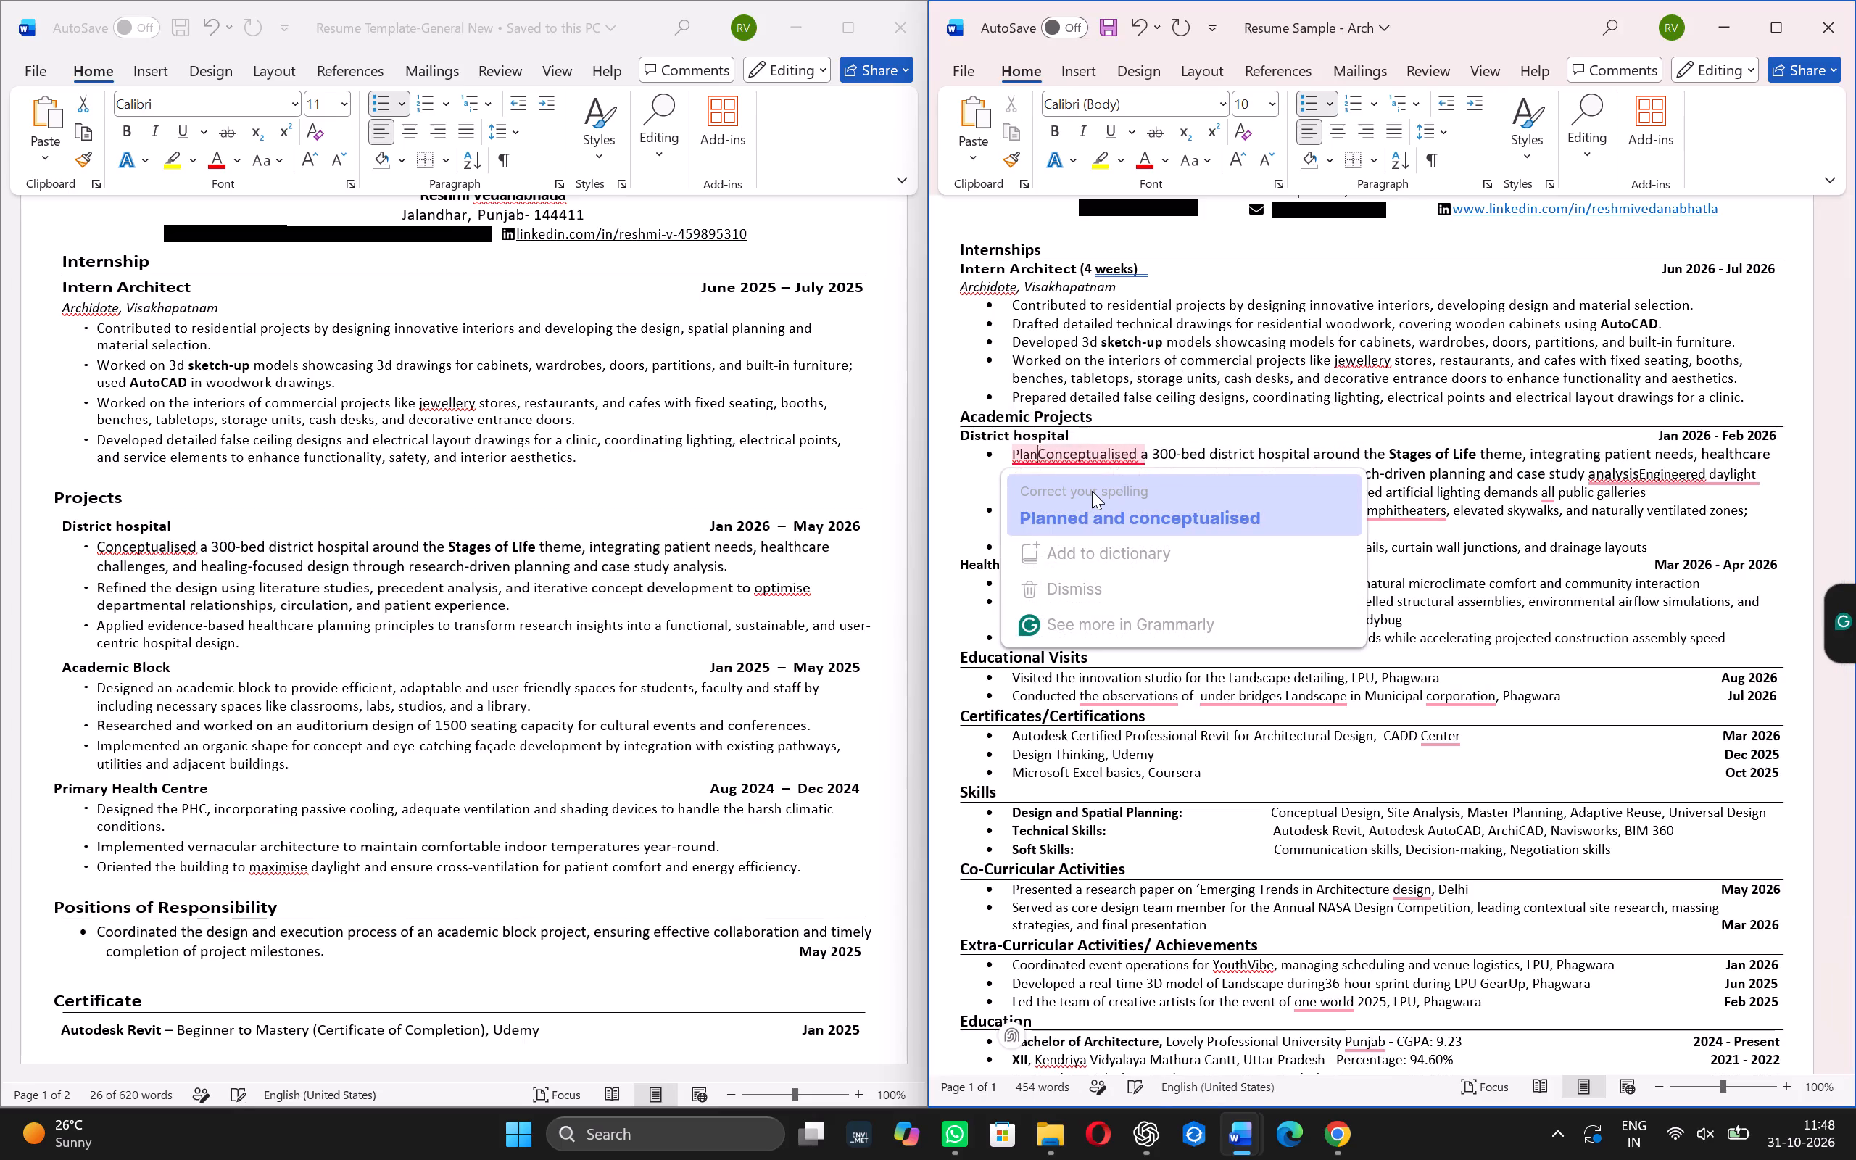
key(BackSpace)
key(BackSpace)
key(BackSpace)
key(BackSpace)
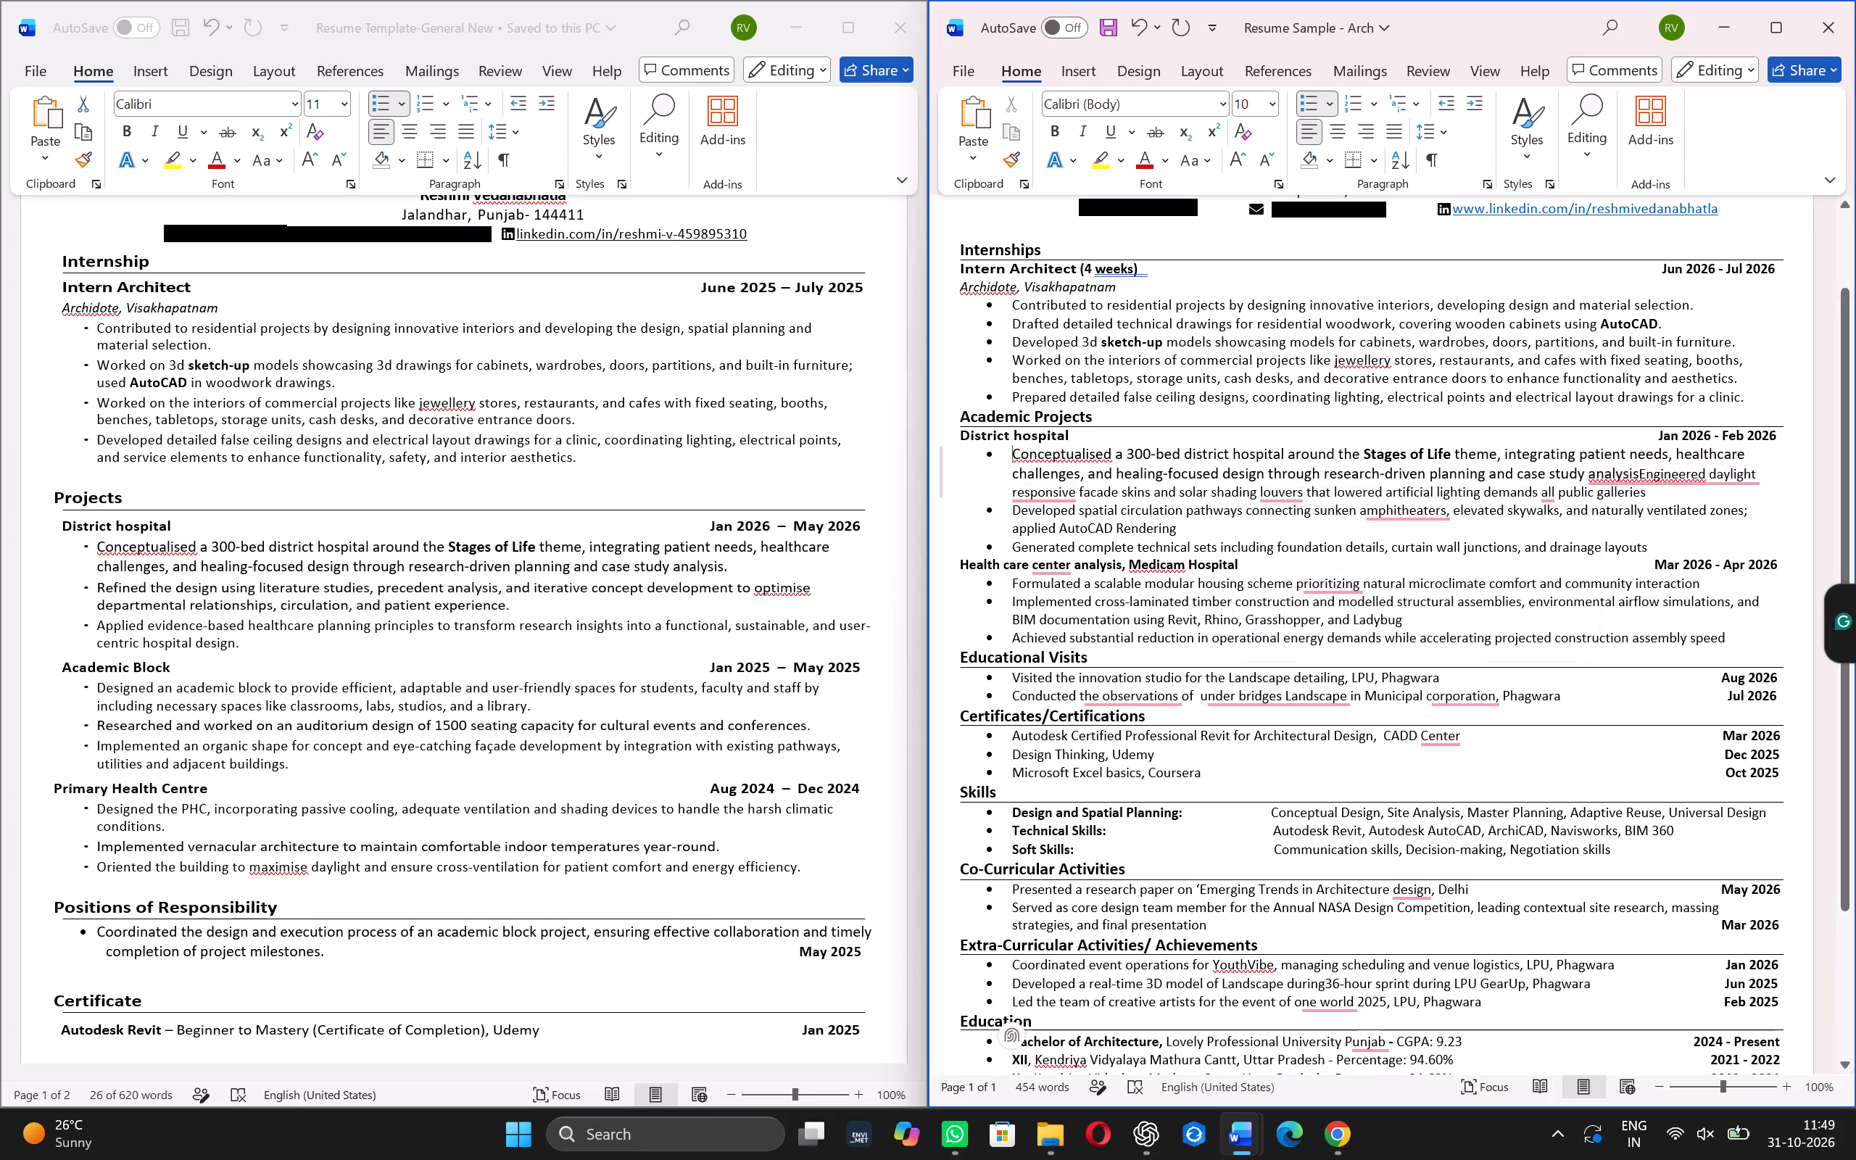
End the 300-bed hospital bullet with a period and split the "Engineered daylight" text into its own bullet.
click(1640, 476)
key(period)
key(Return)
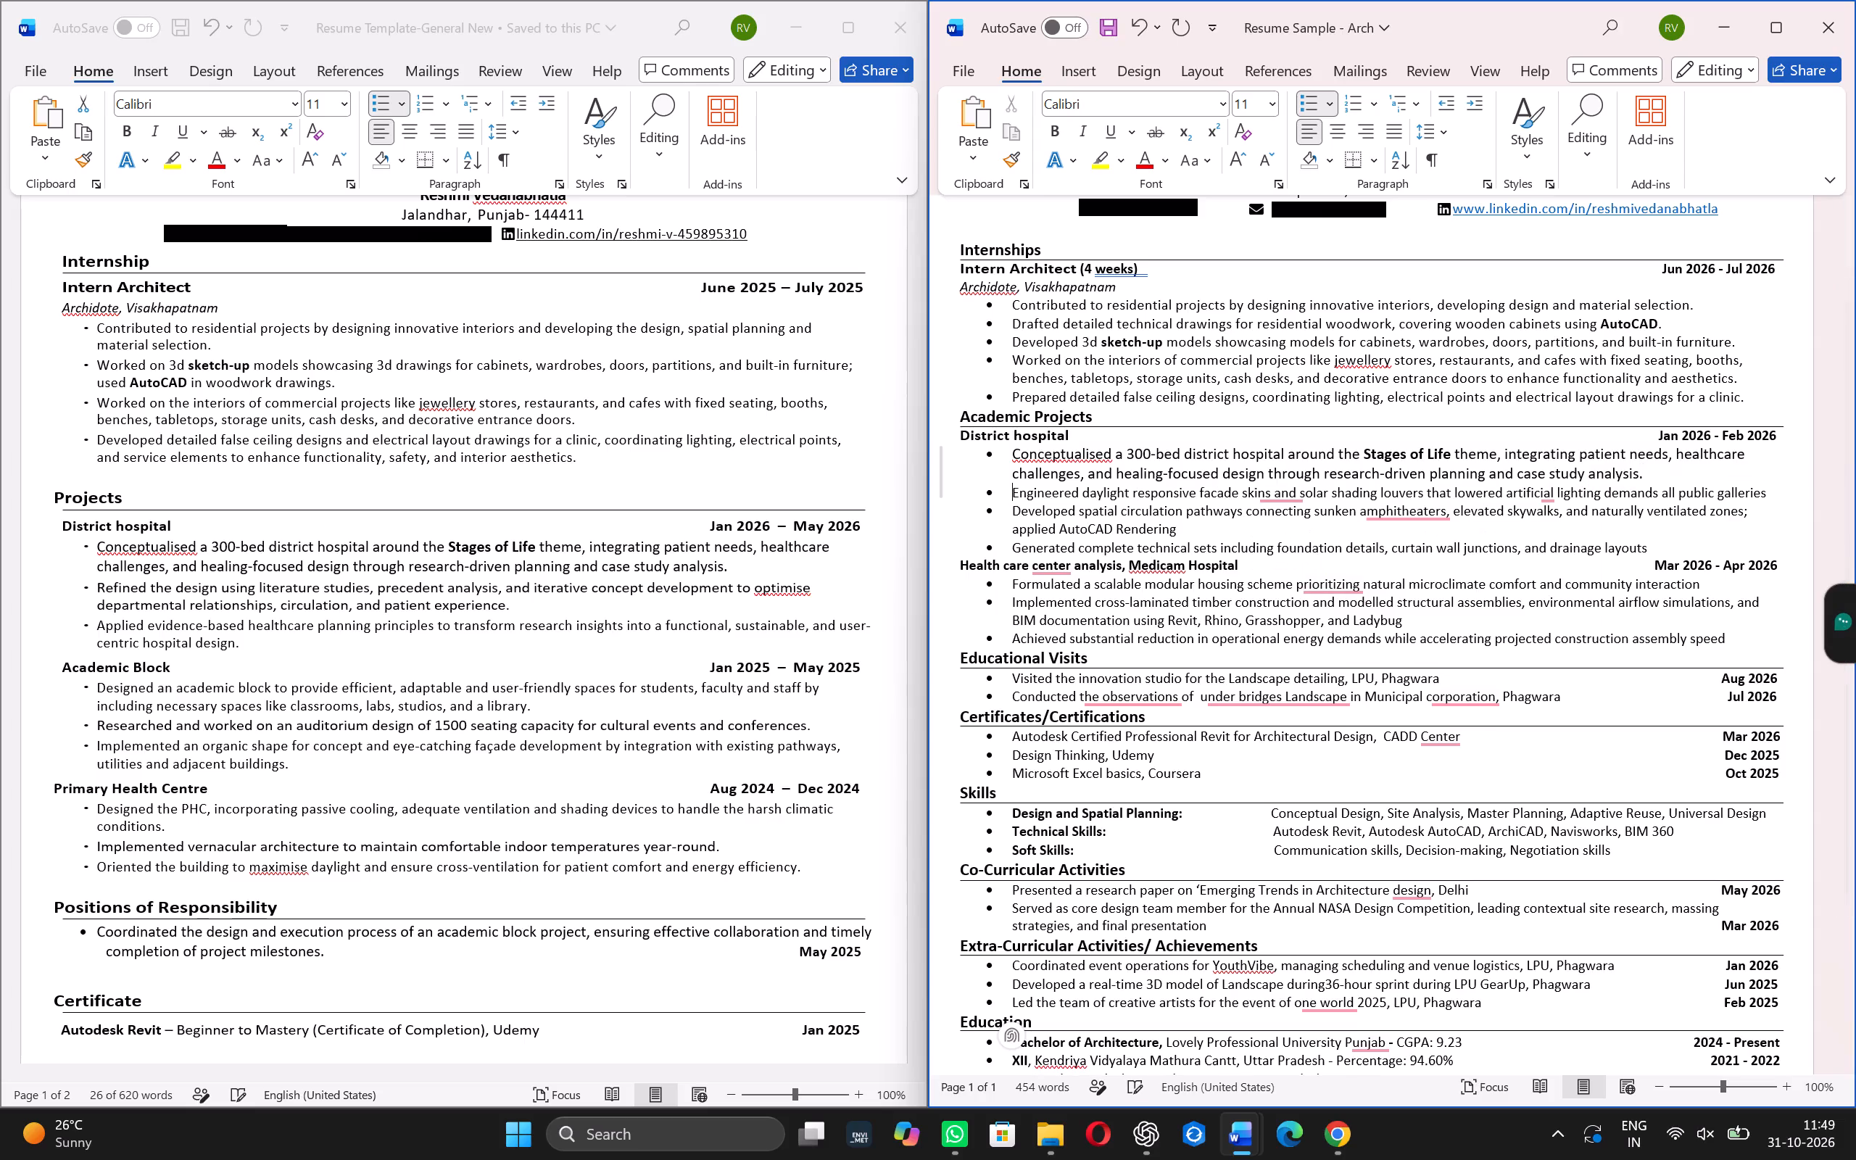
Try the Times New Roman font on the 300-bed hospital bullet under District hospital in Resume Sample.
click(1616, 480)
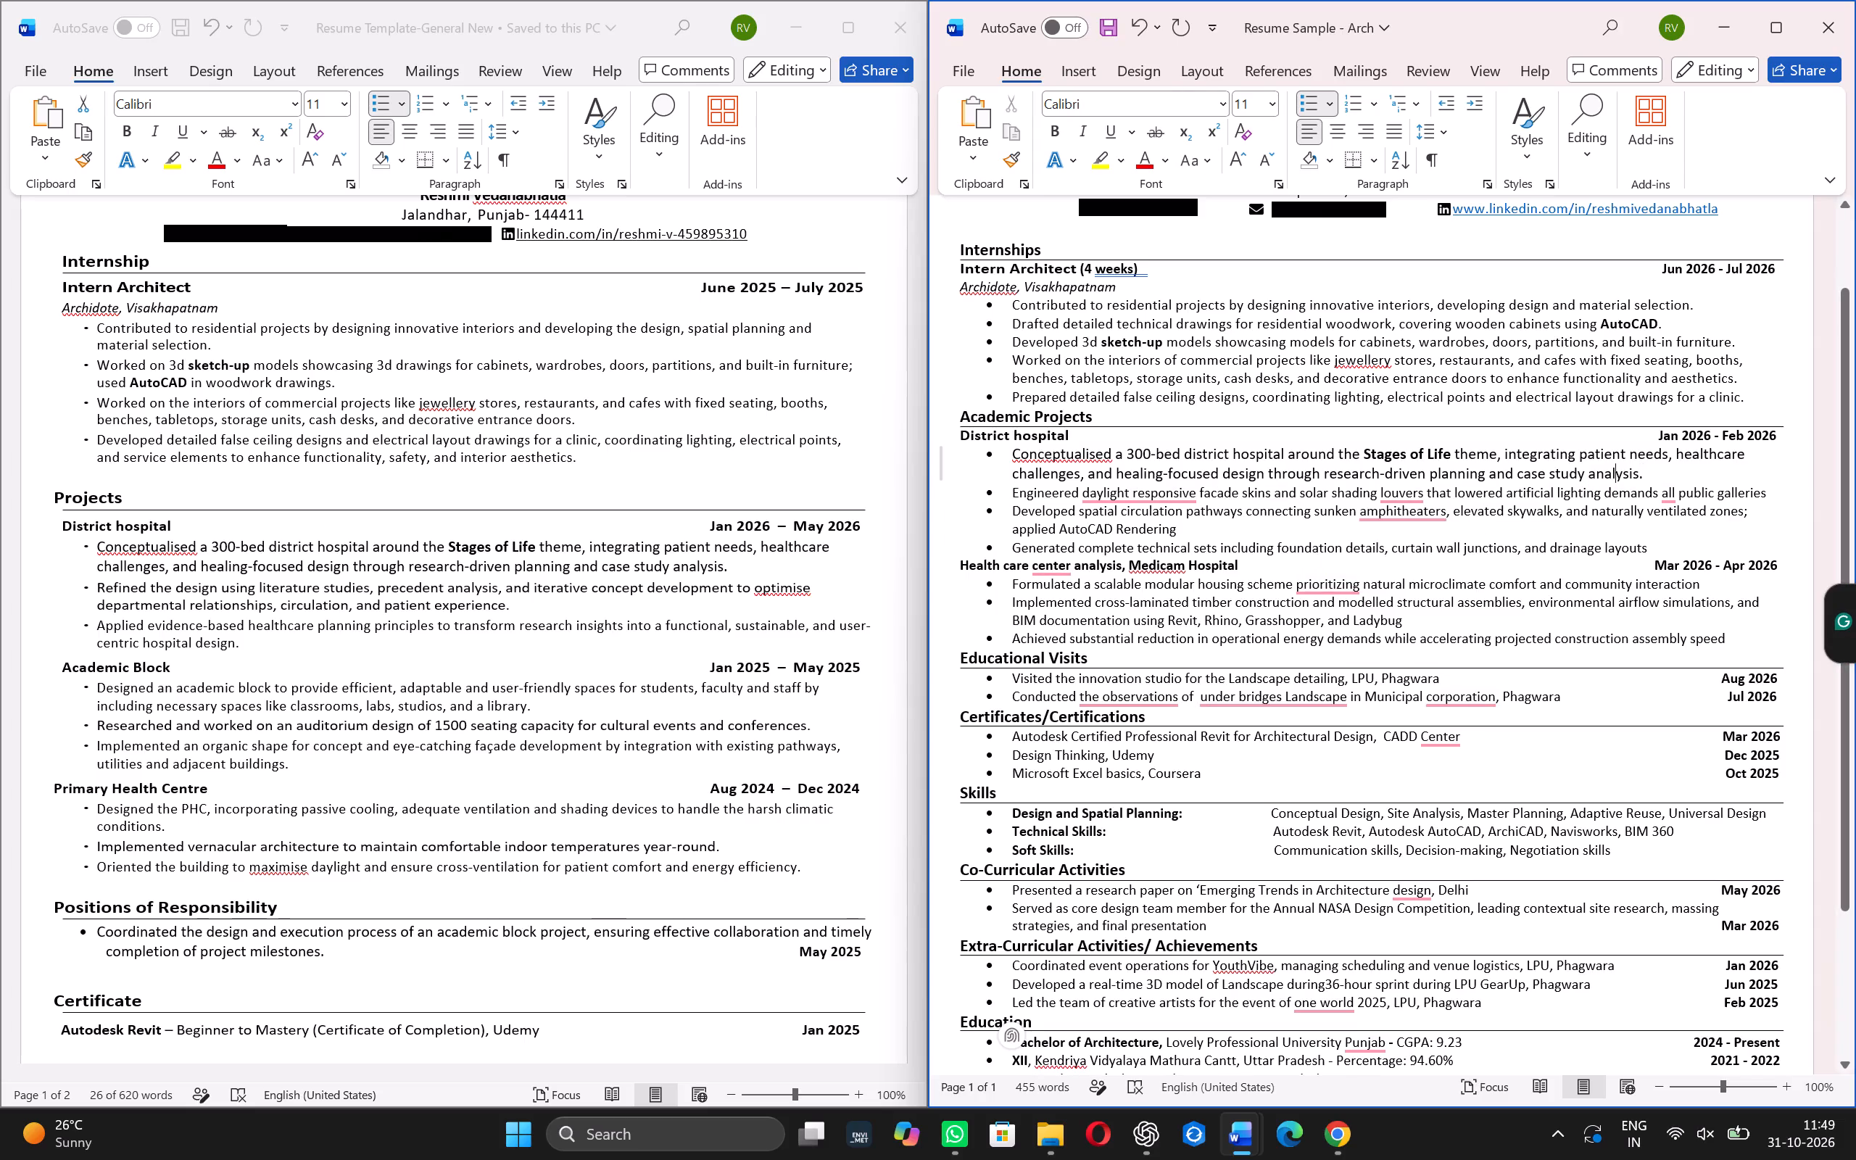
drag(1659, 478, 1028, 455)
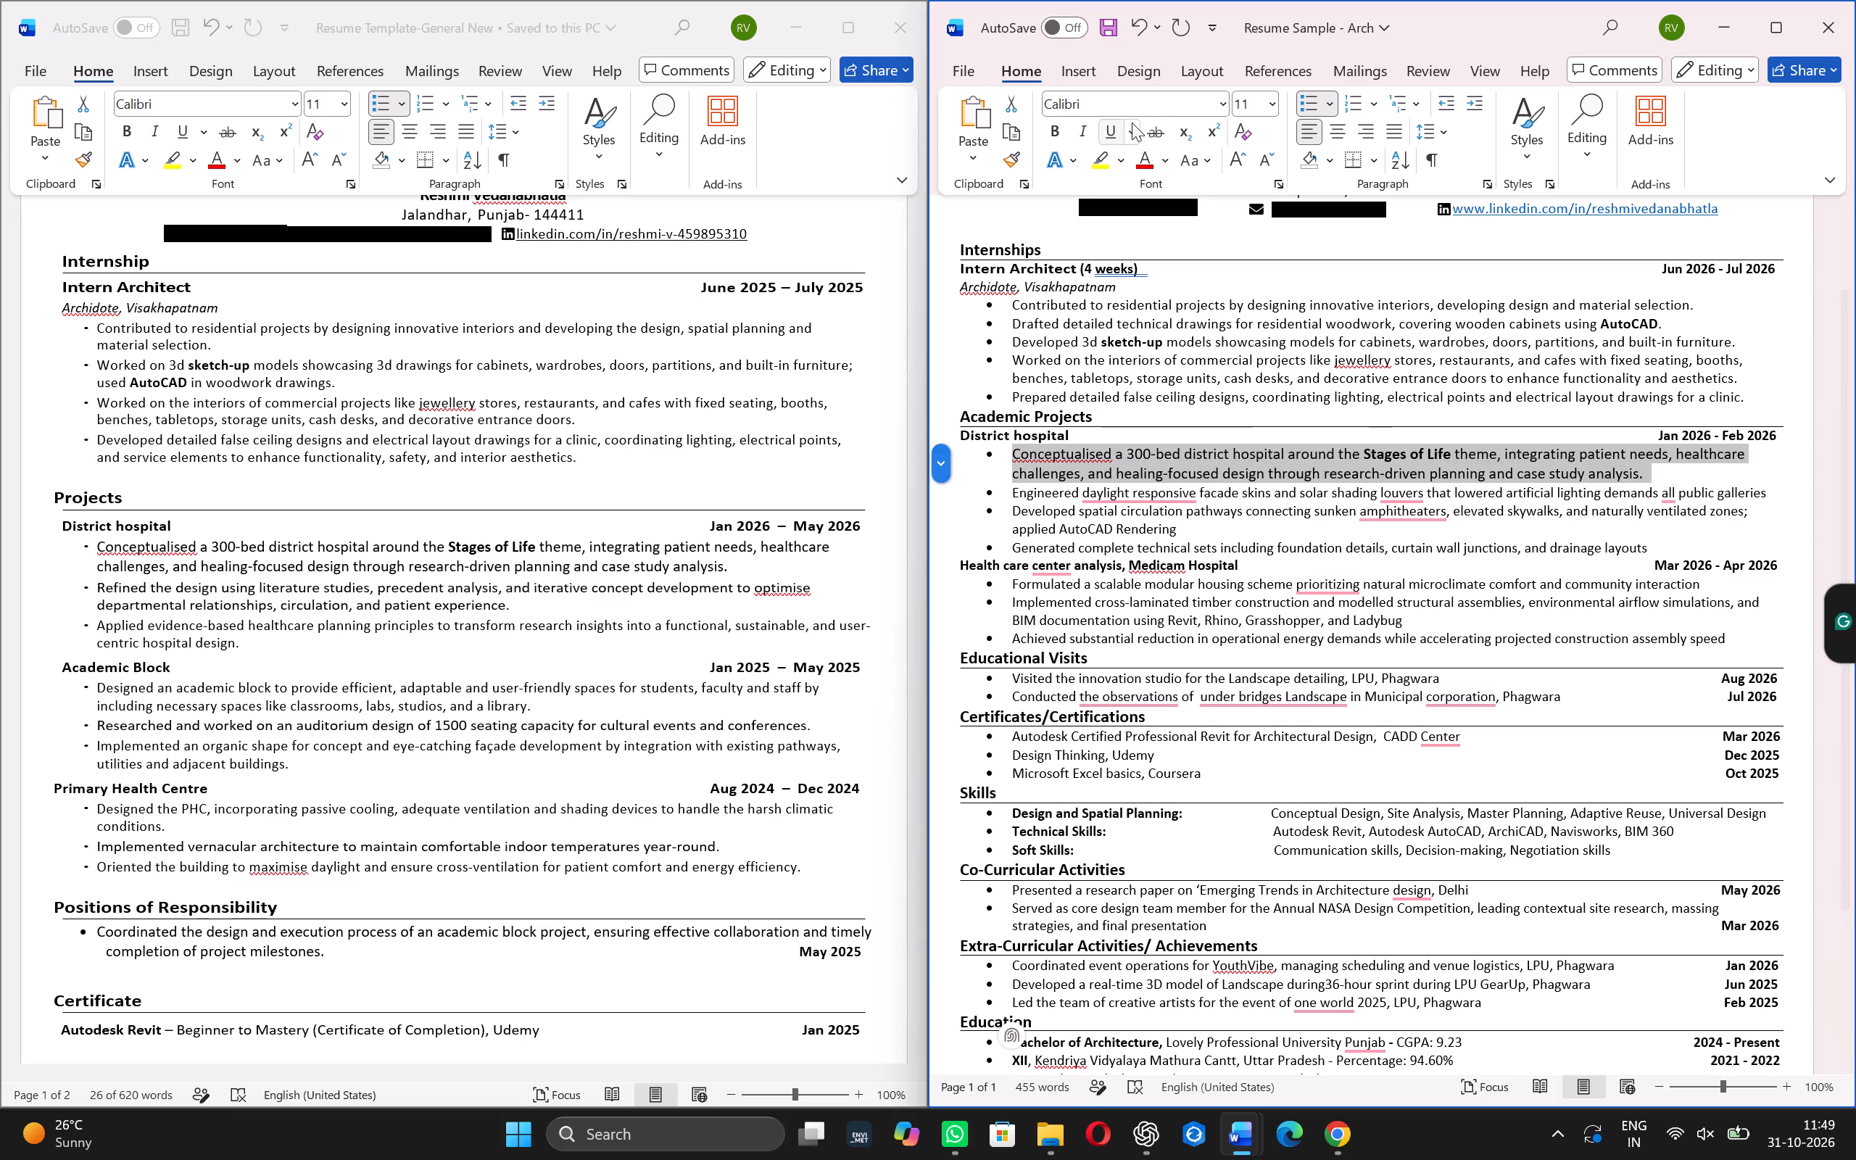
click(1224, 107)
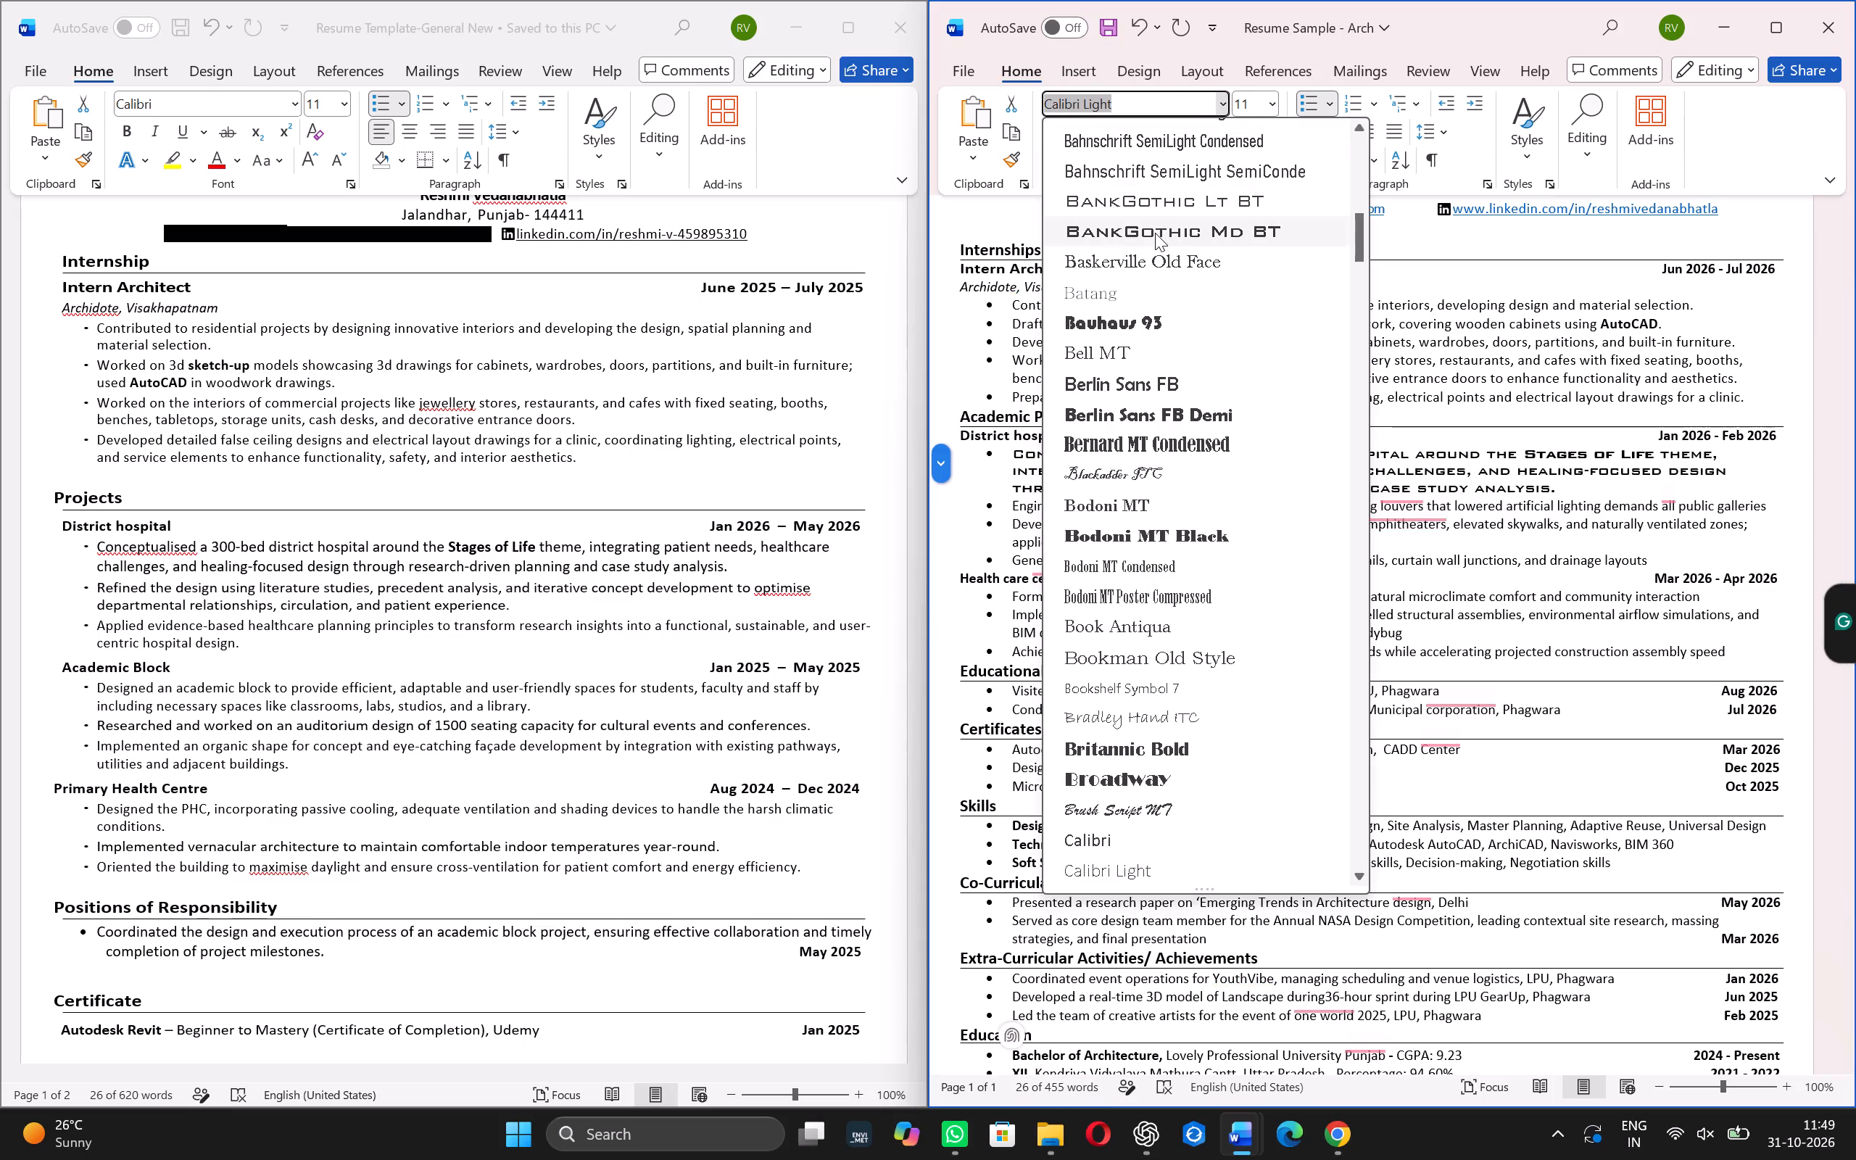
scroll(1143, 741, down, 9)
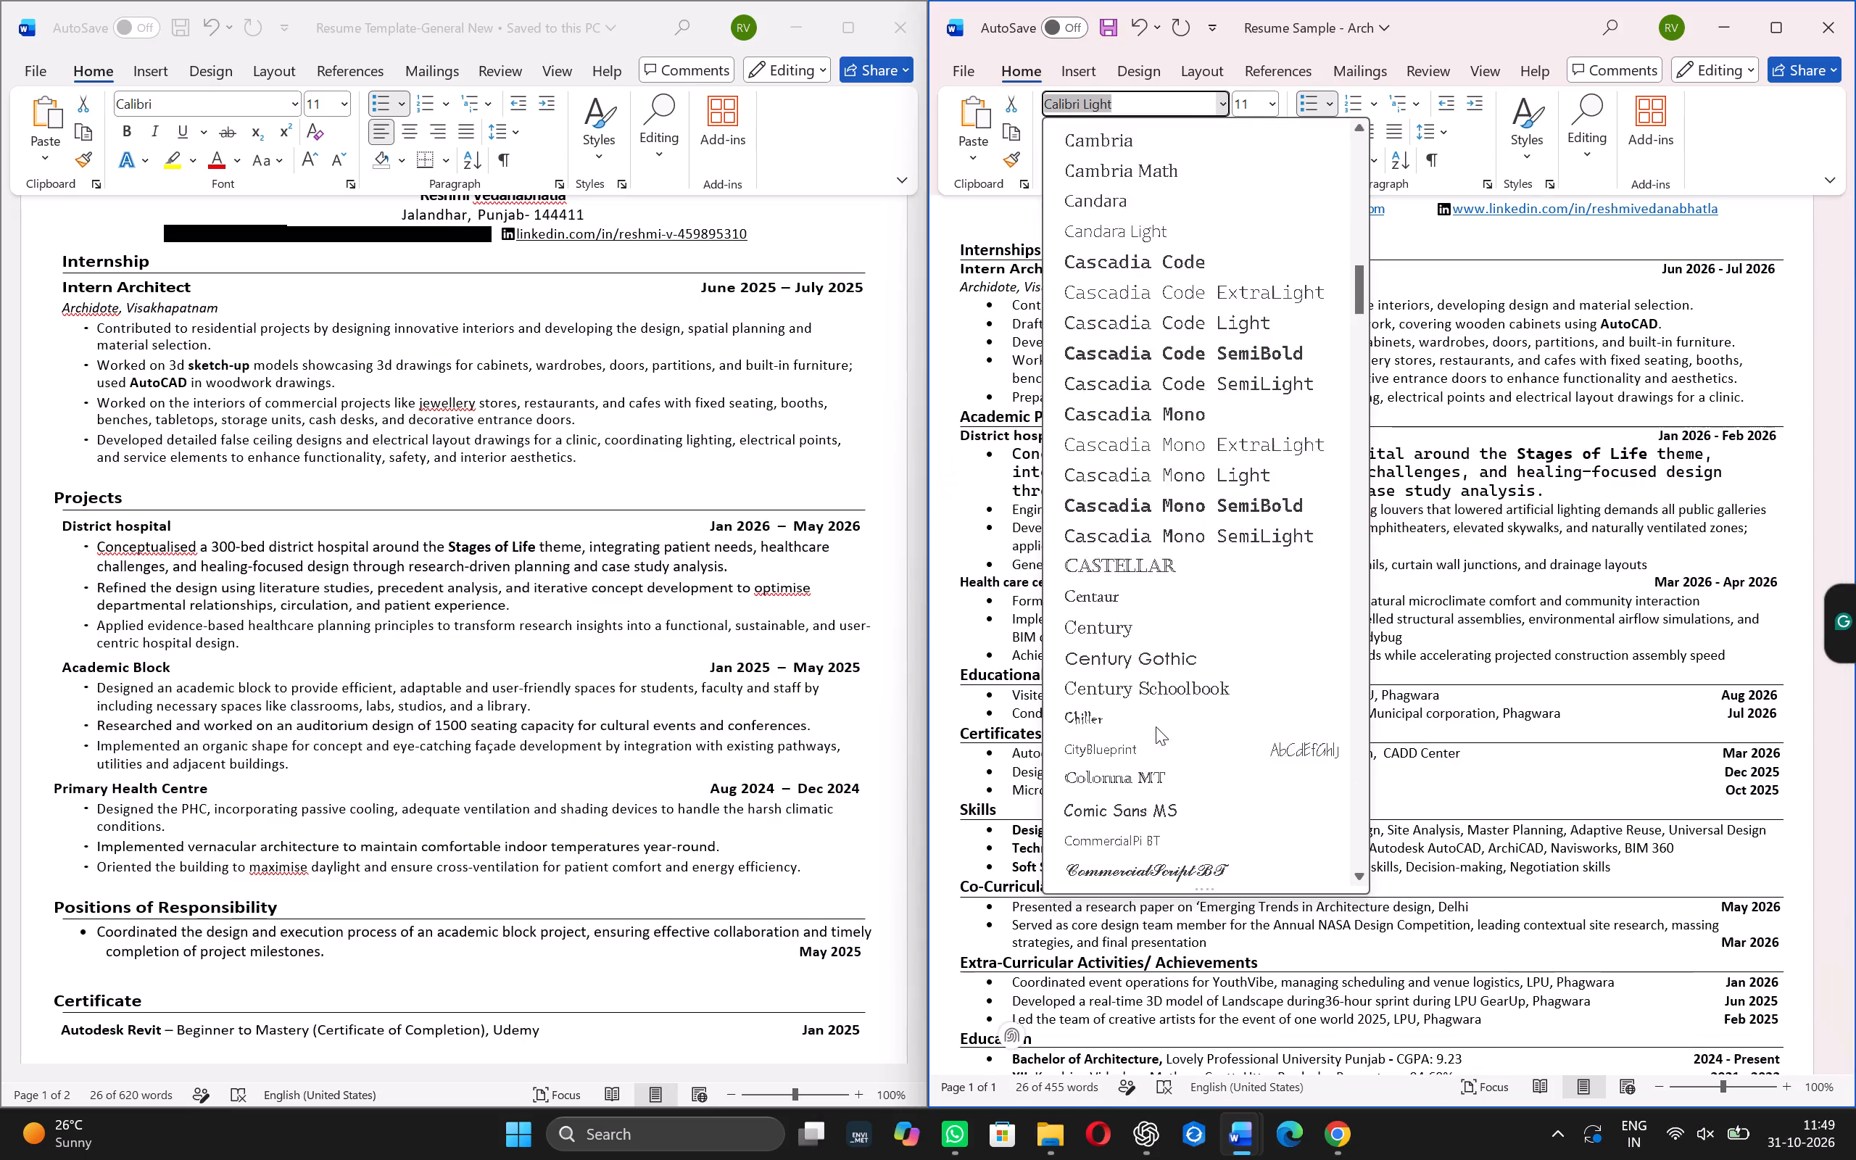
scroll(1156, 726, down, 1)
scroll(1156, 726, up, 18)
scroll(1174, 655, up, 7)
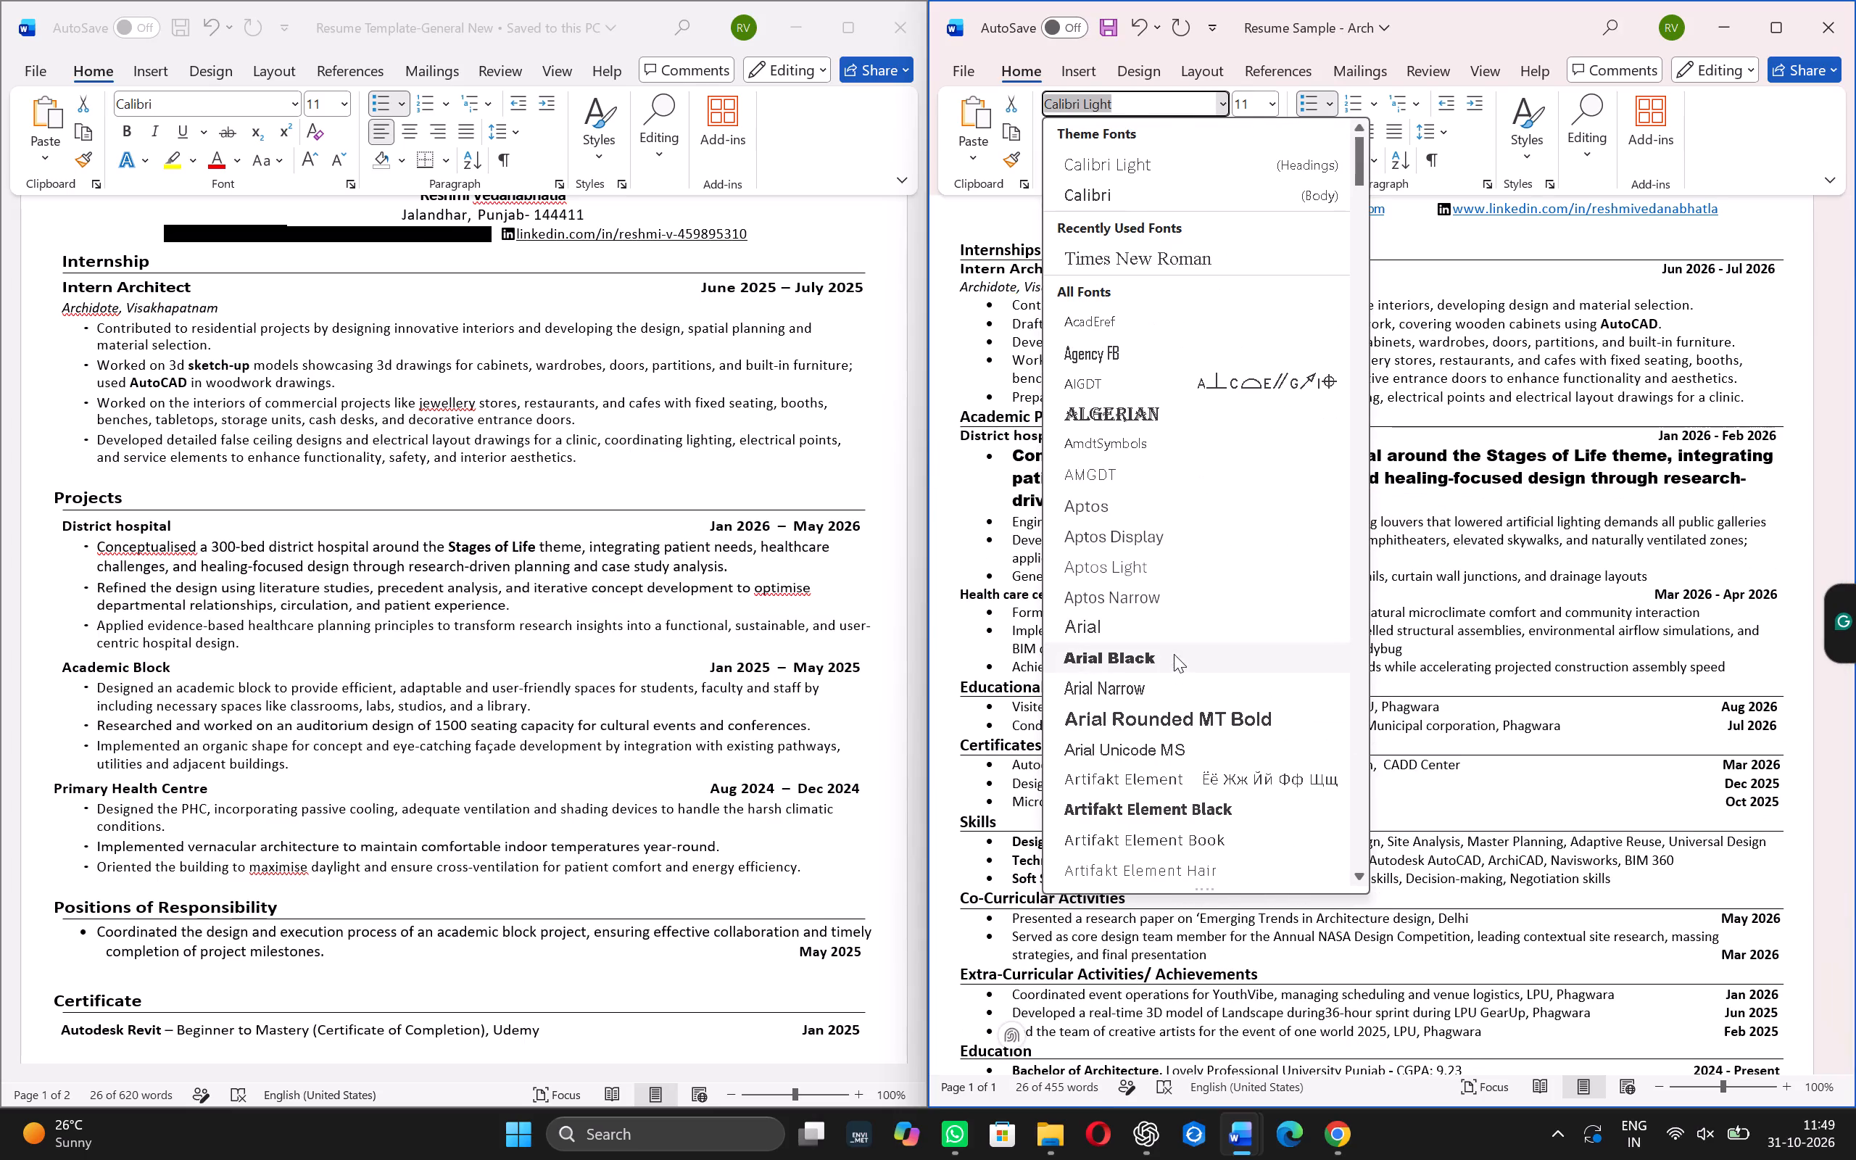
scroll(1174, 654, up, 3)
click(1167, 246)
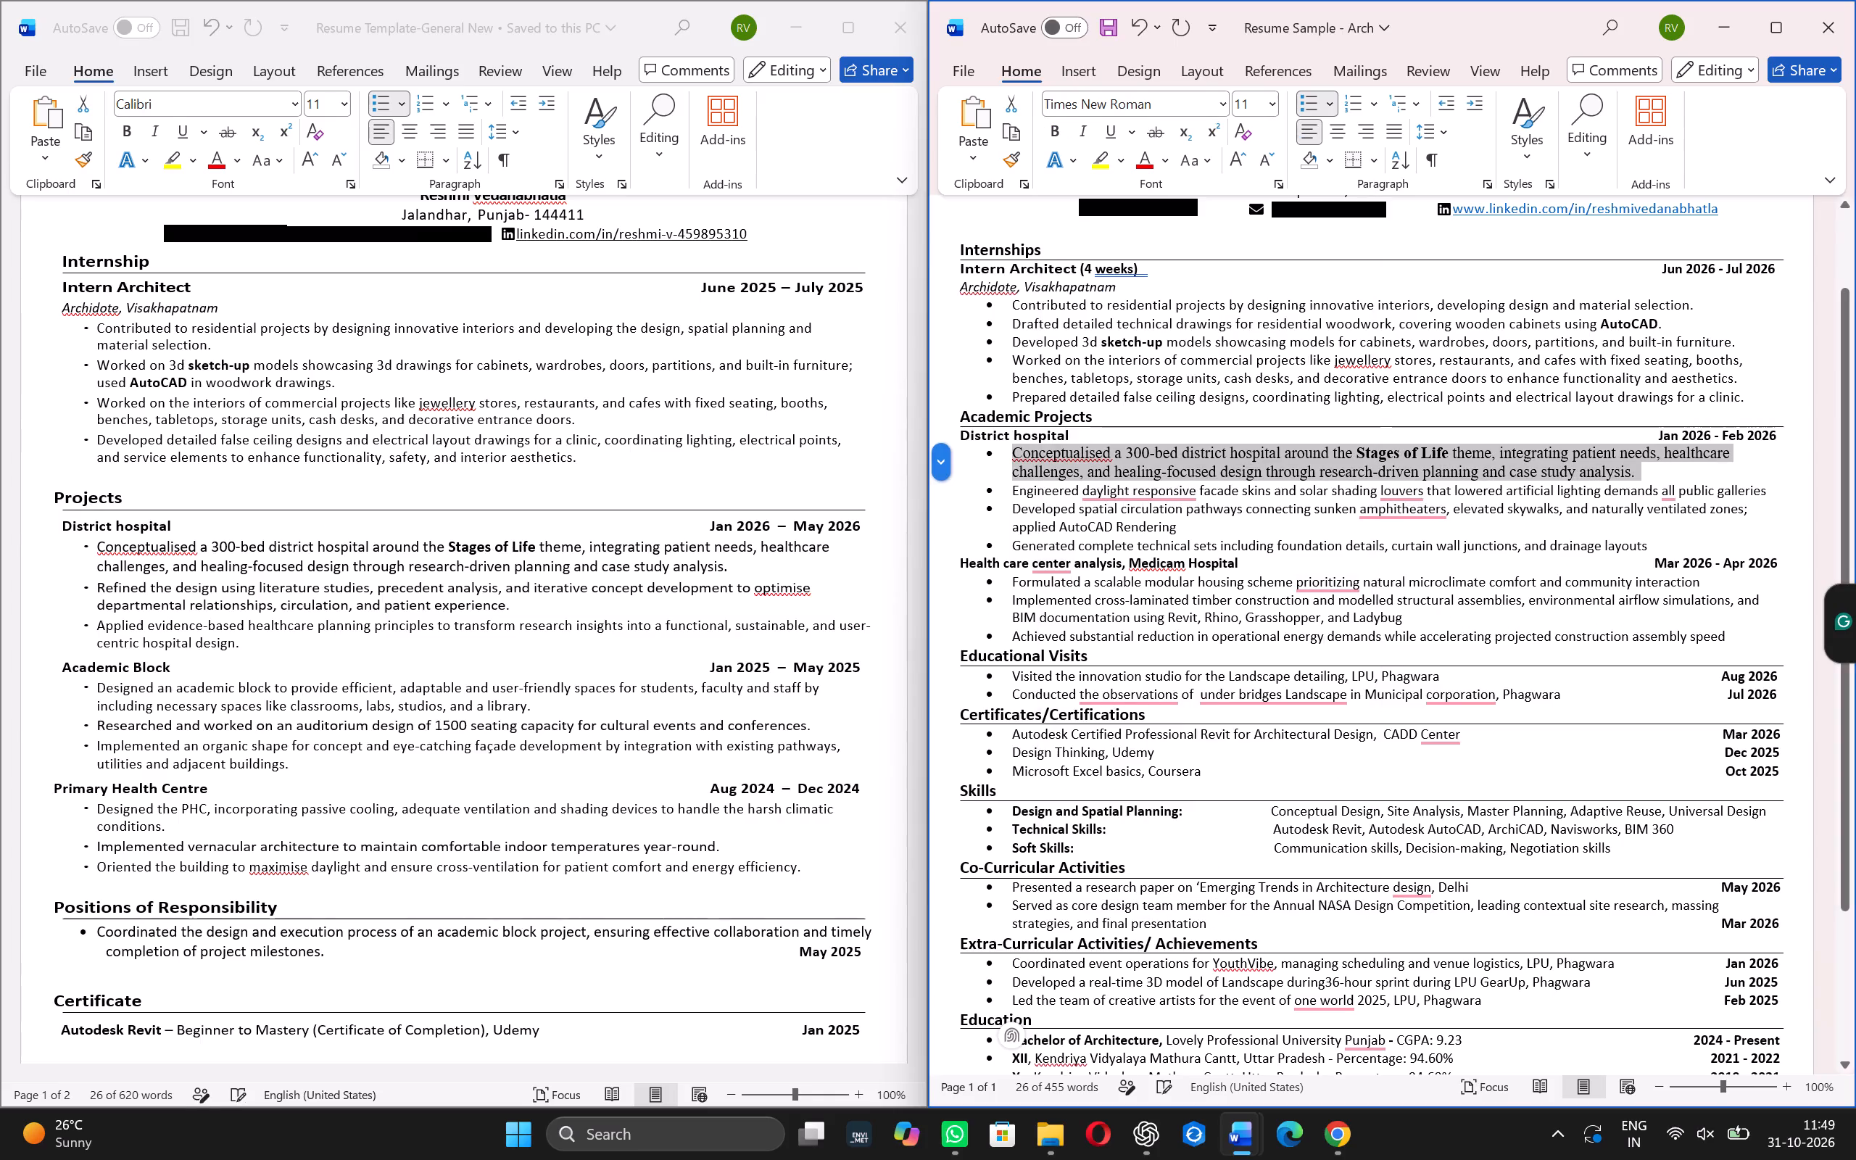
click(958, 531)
Set the 300-bed hospital bullet's font to Calibri (Body), matching the other bullets under District hospital.
click(1090, 486)
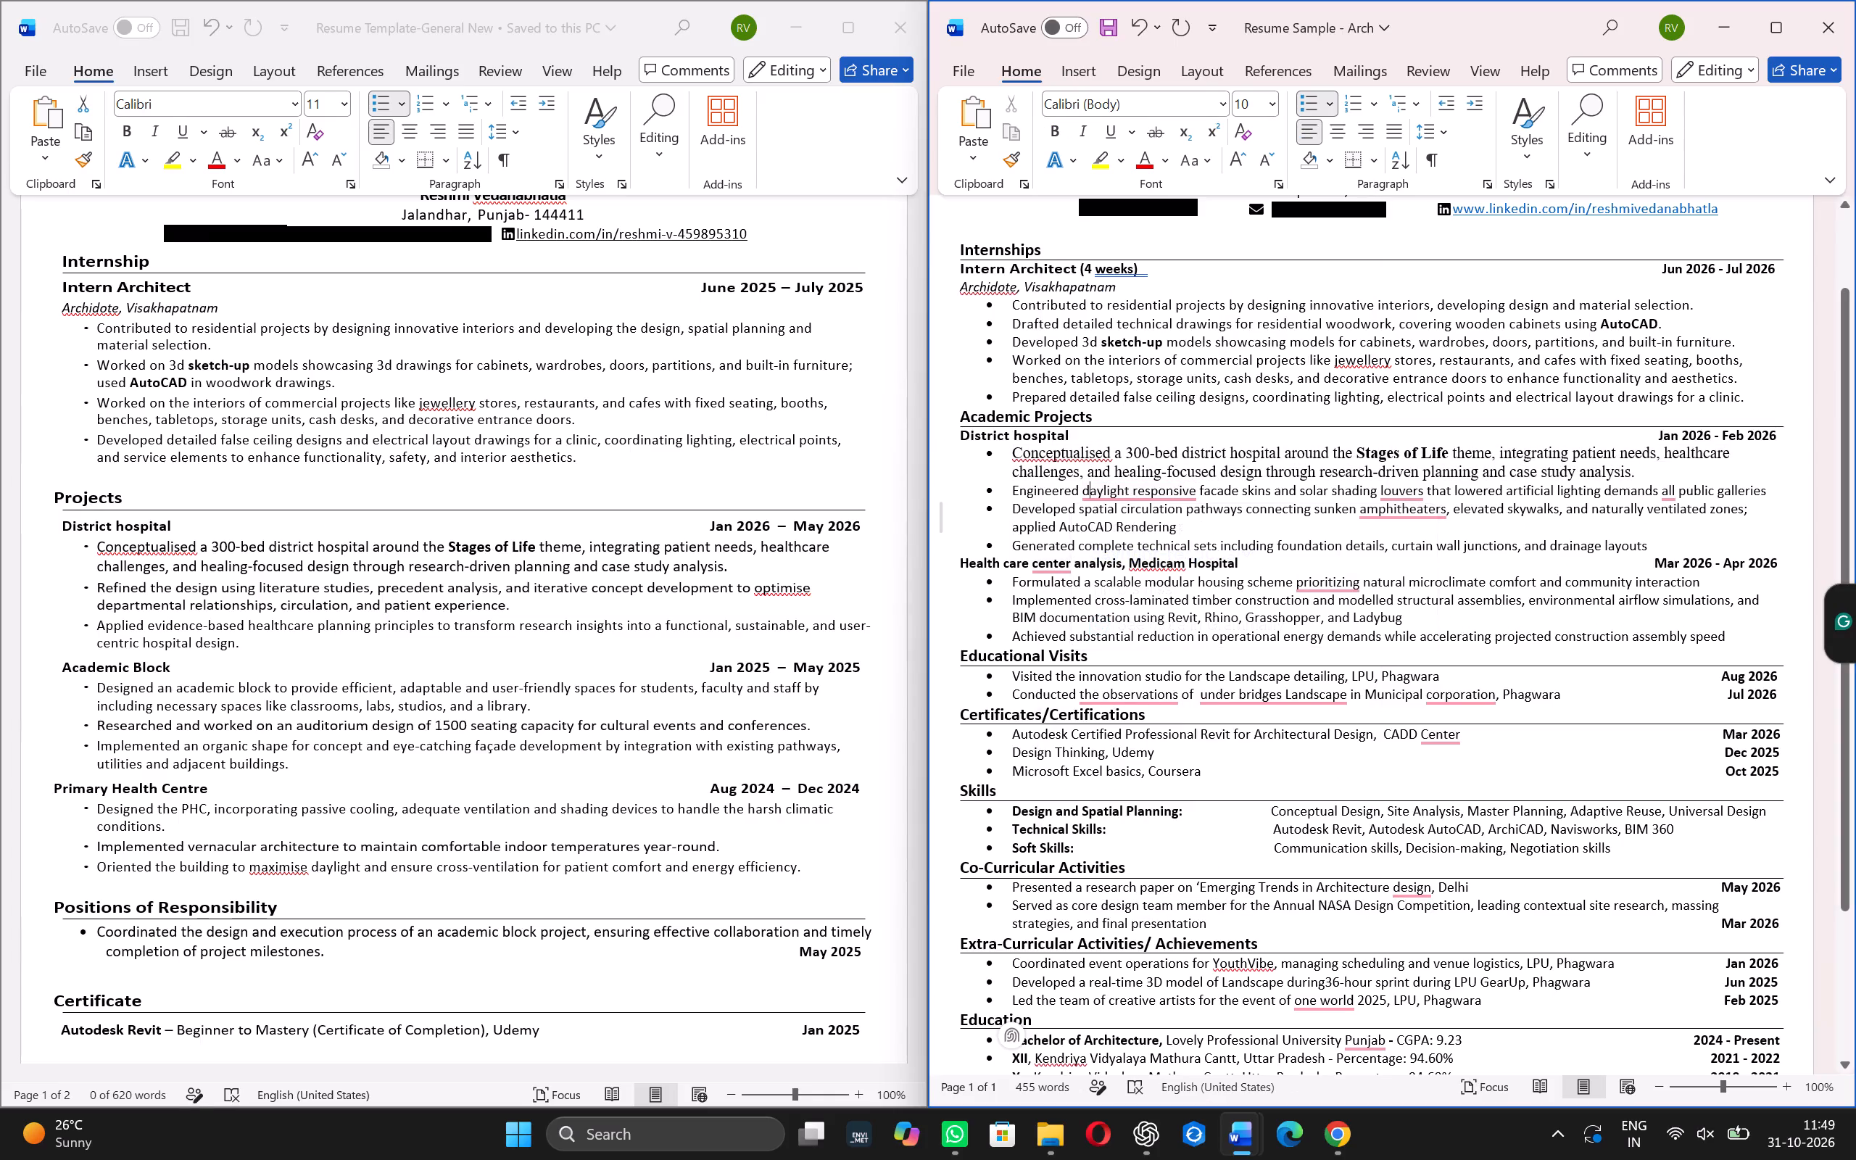
click(1061, 505)
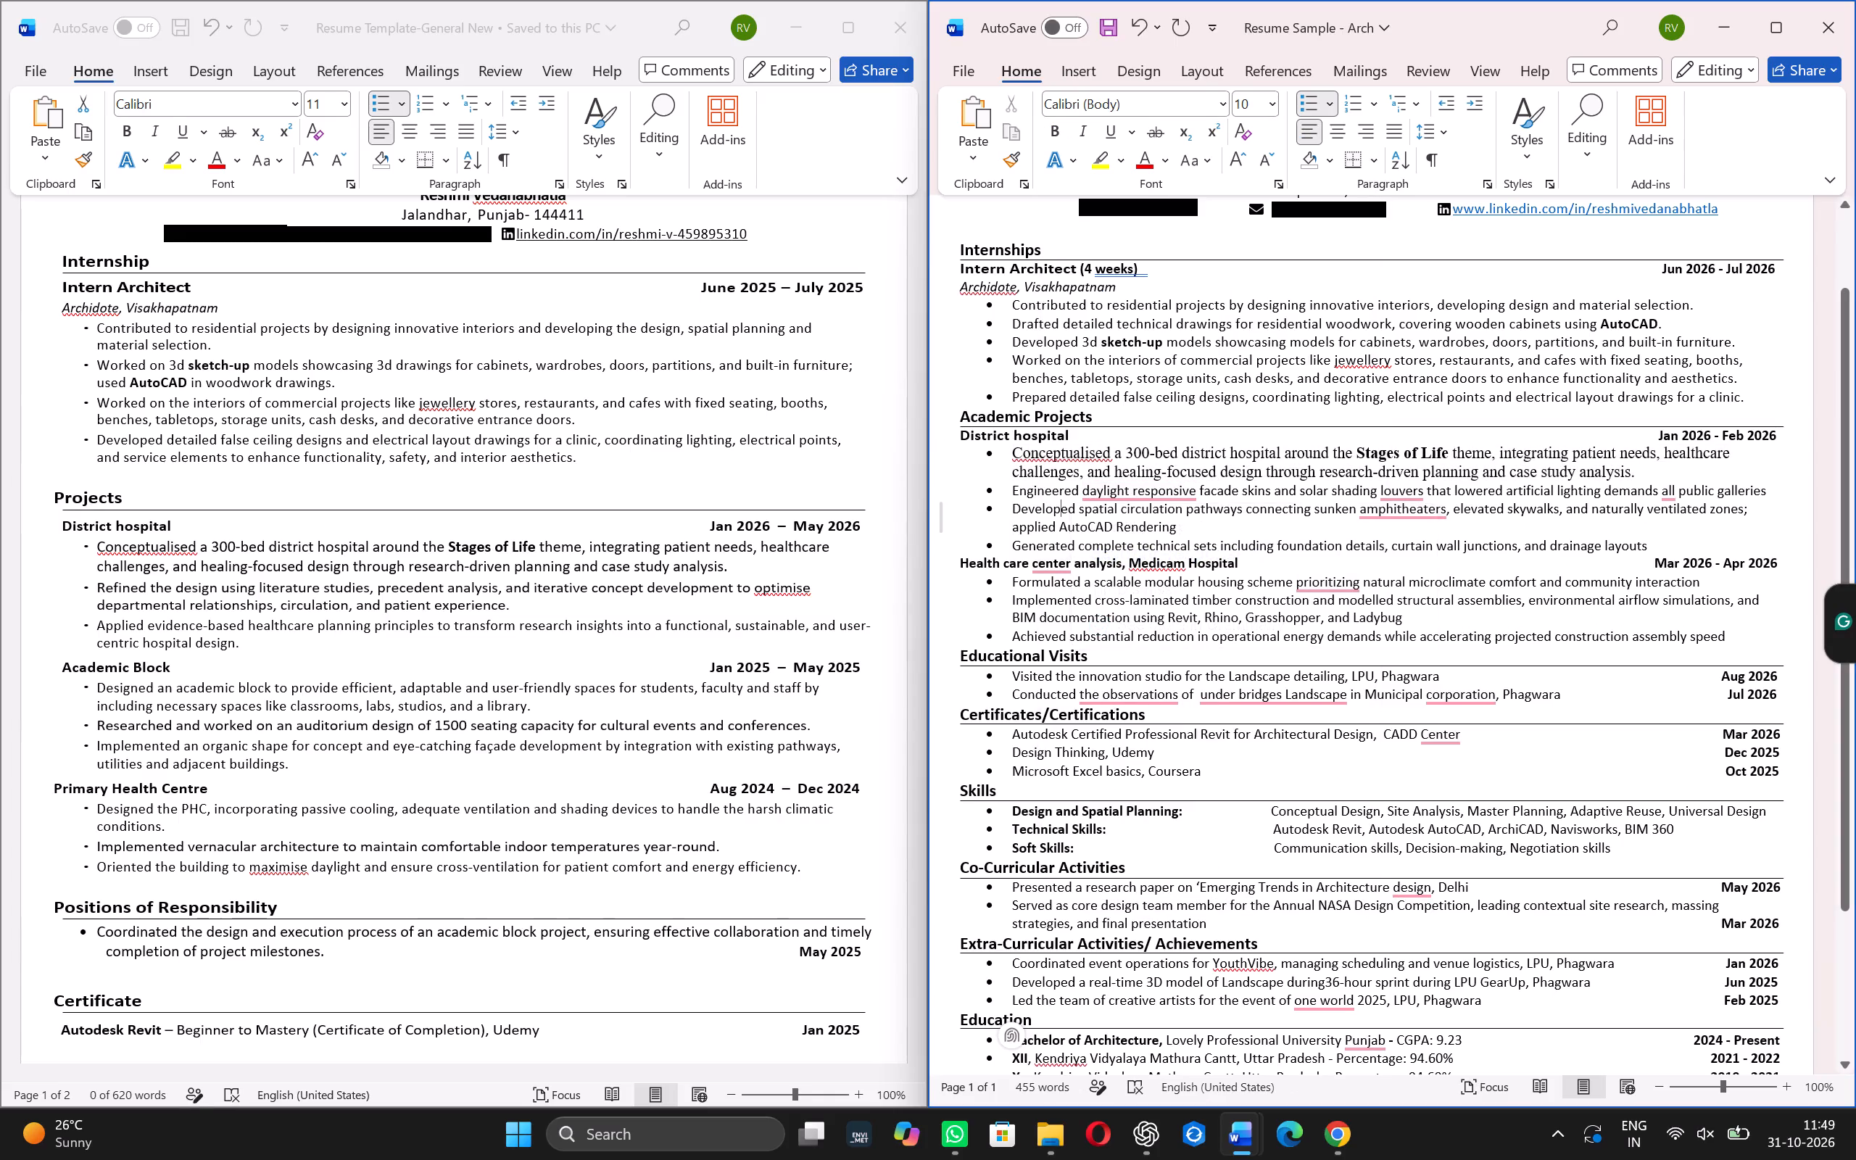
drag(1040, 504, 1025, 499)
click(1025, 498)
drag(1119, 376, 1109, 369)
drag(1076, 468, 1060, 468)
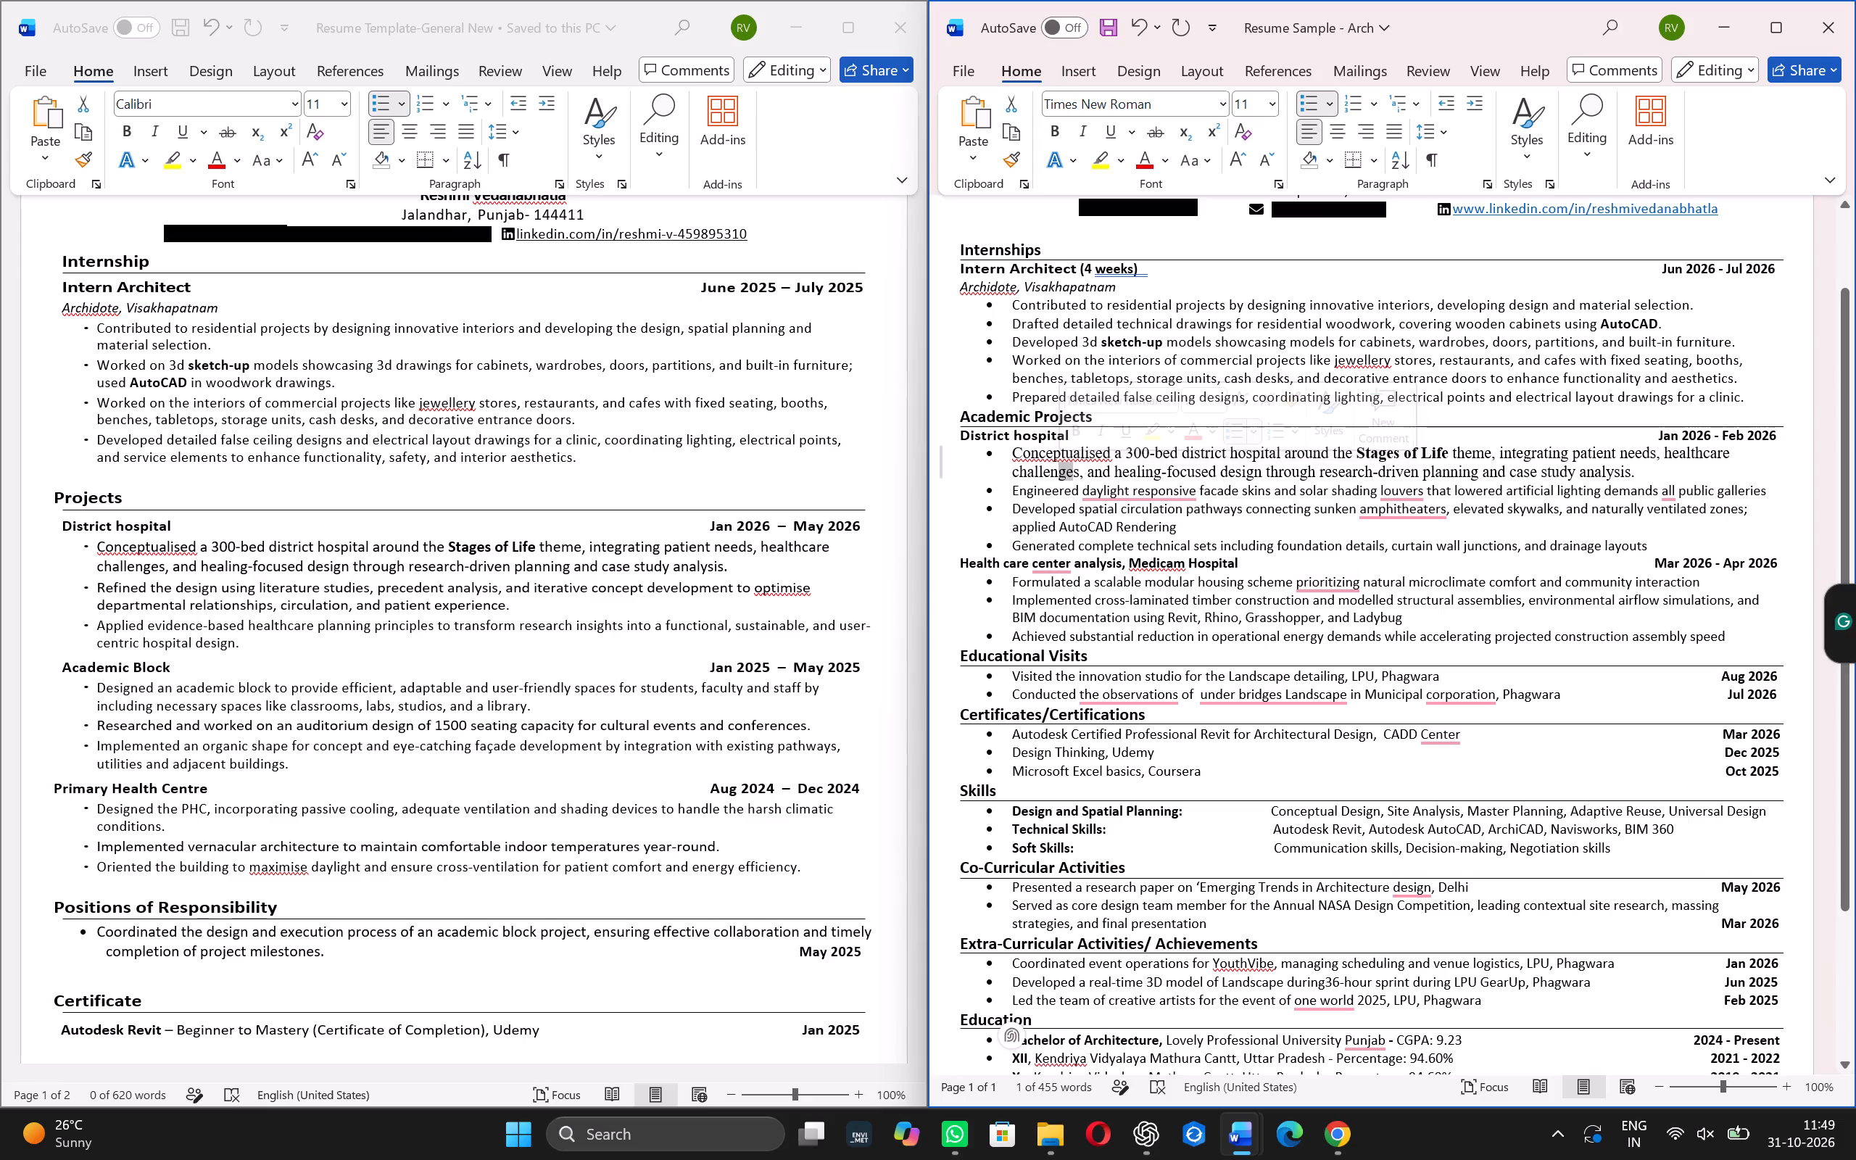
drag(1636, 473, 1025, 447)
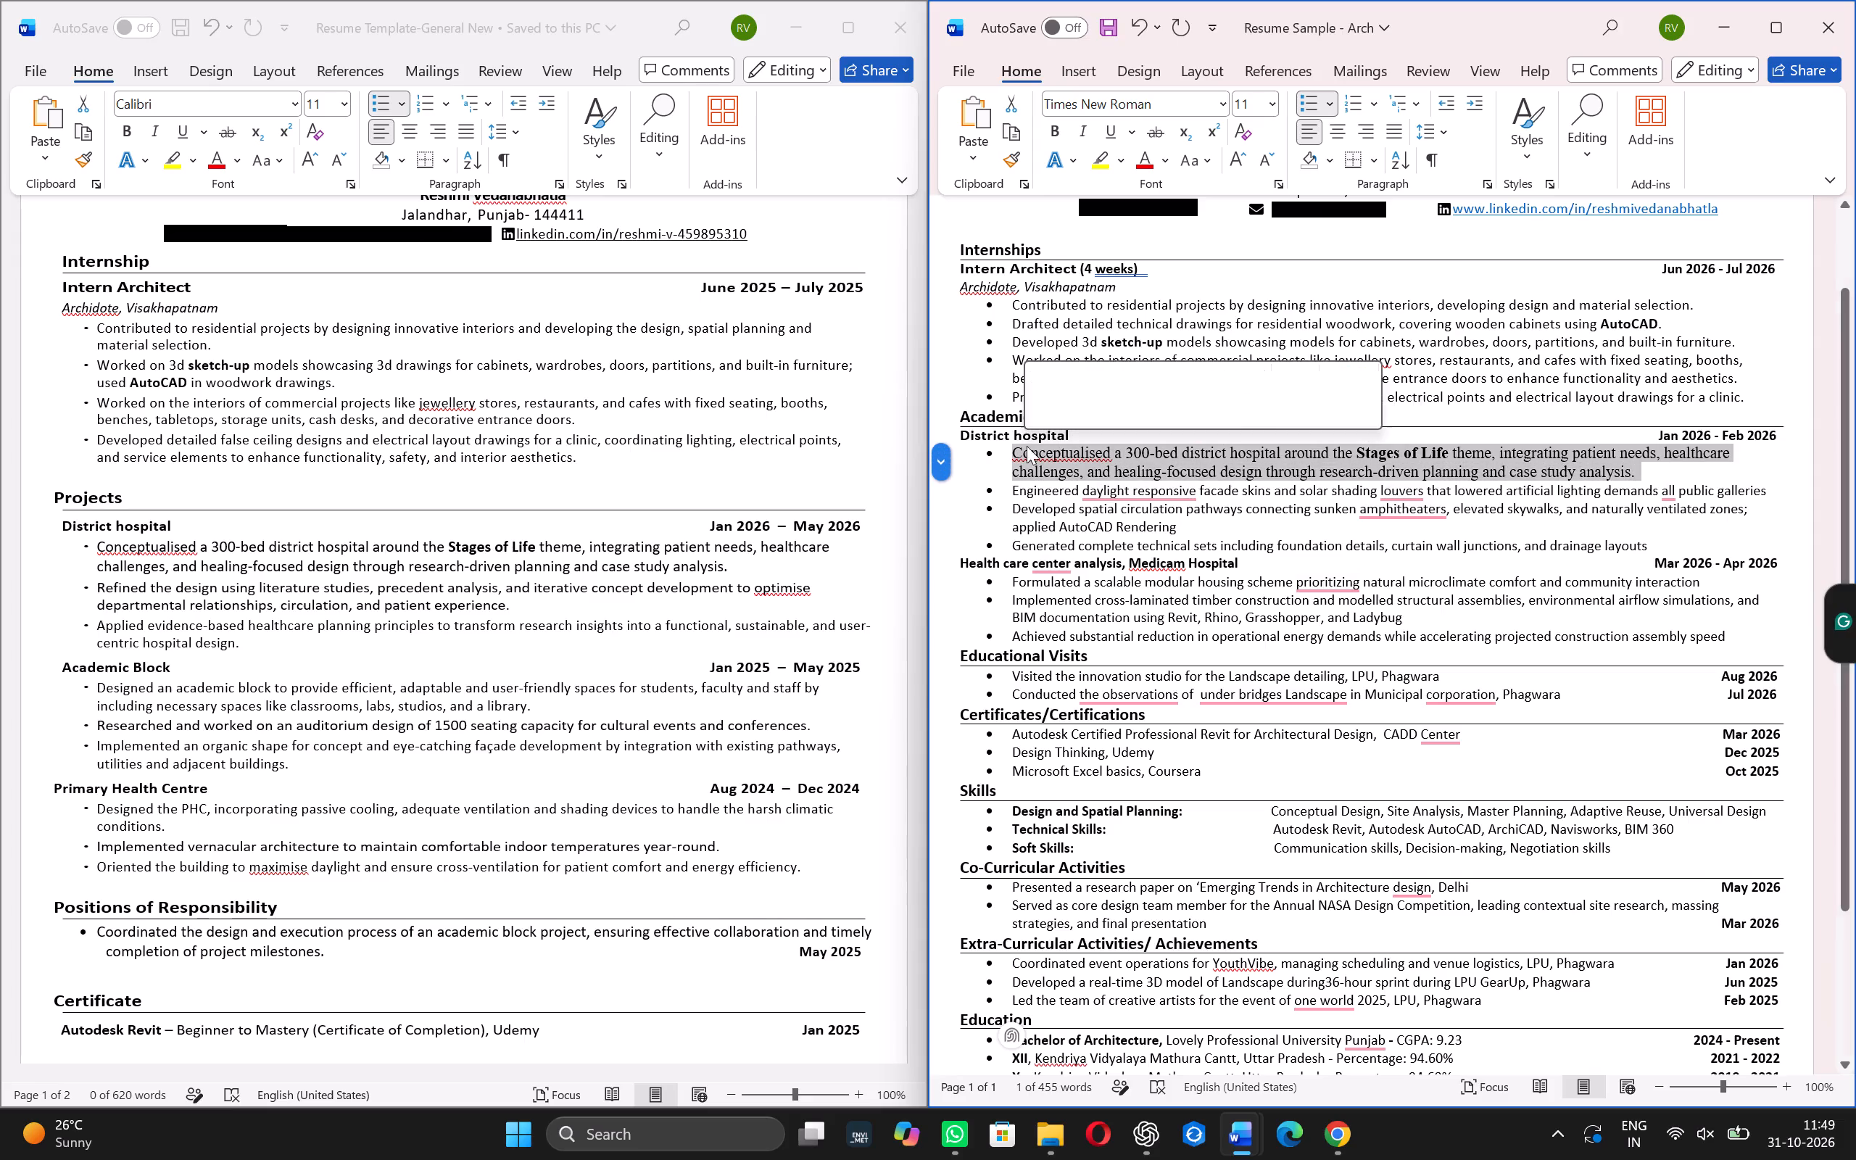
click(1223, 102)
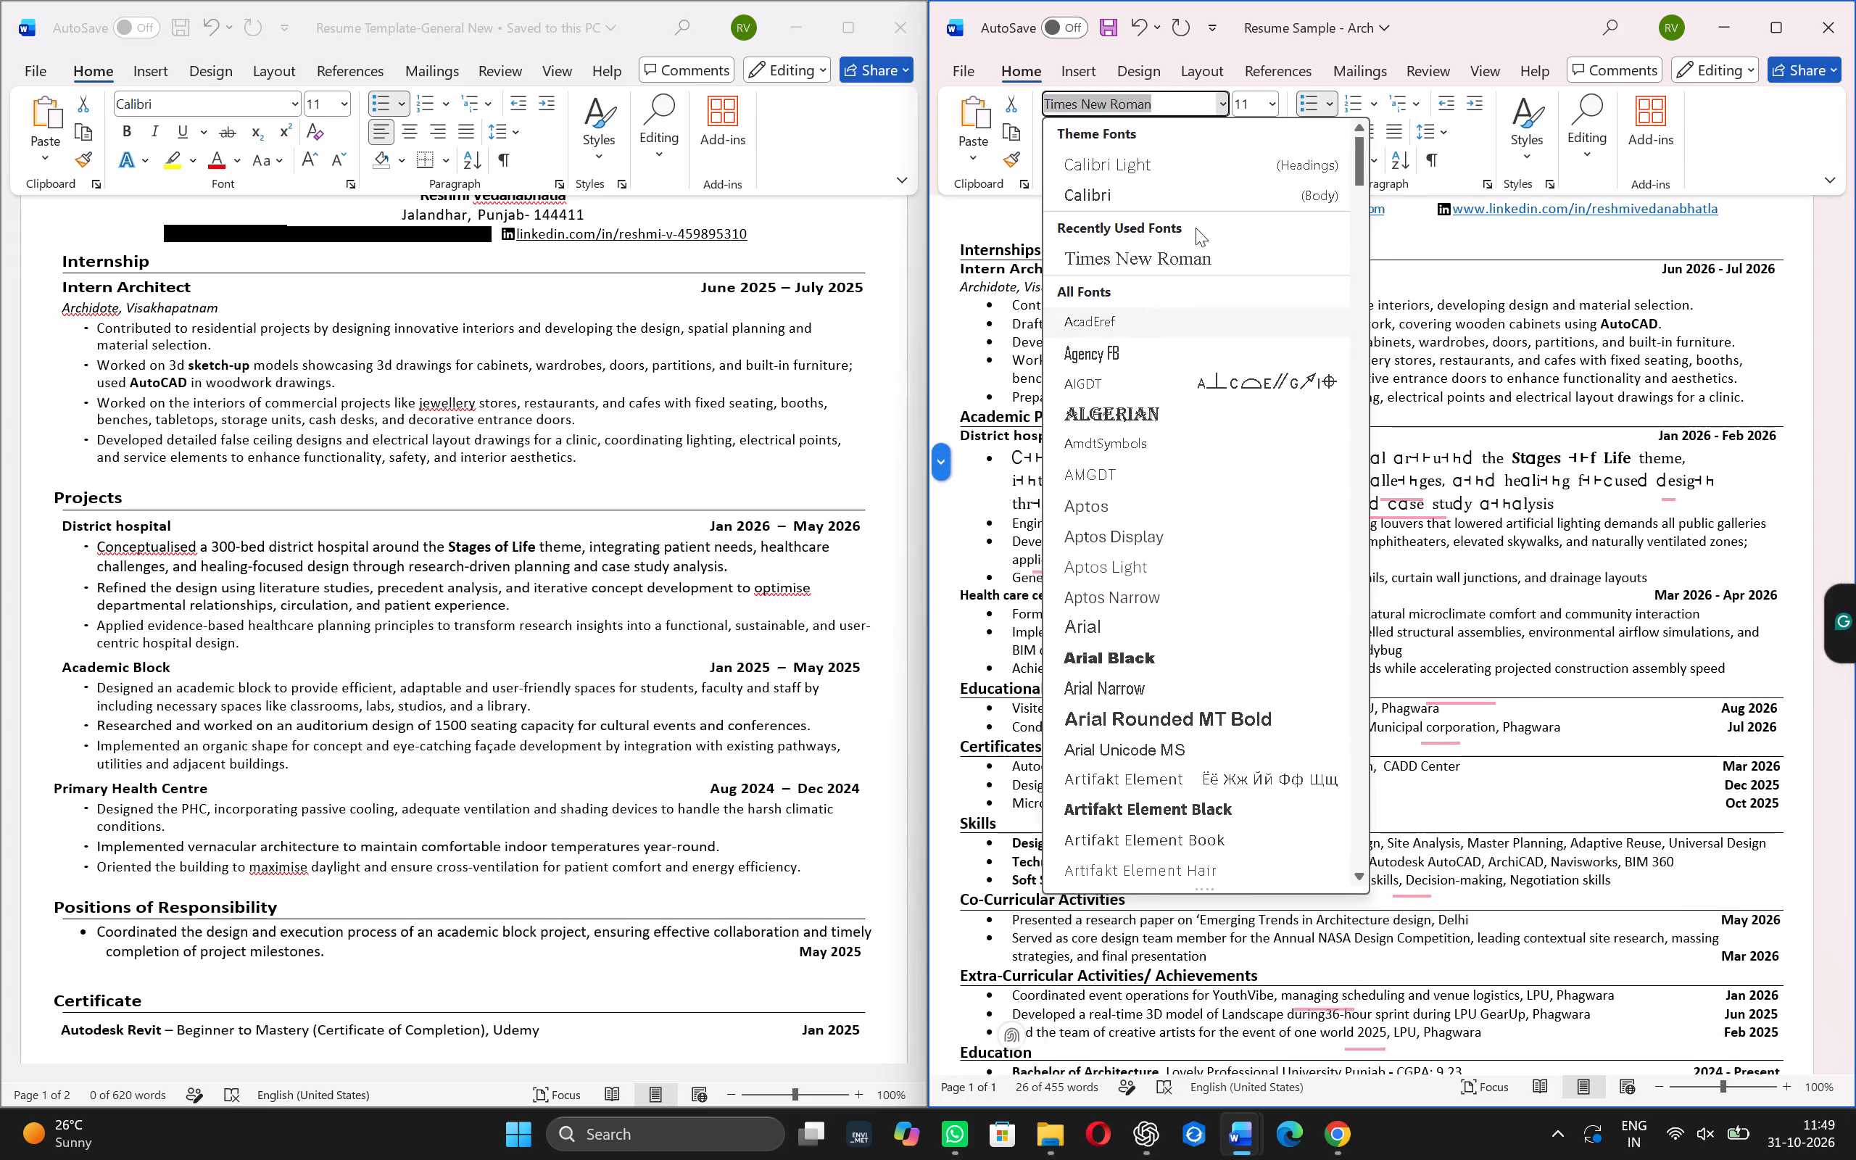
click(1224, 198)
key(Escape)
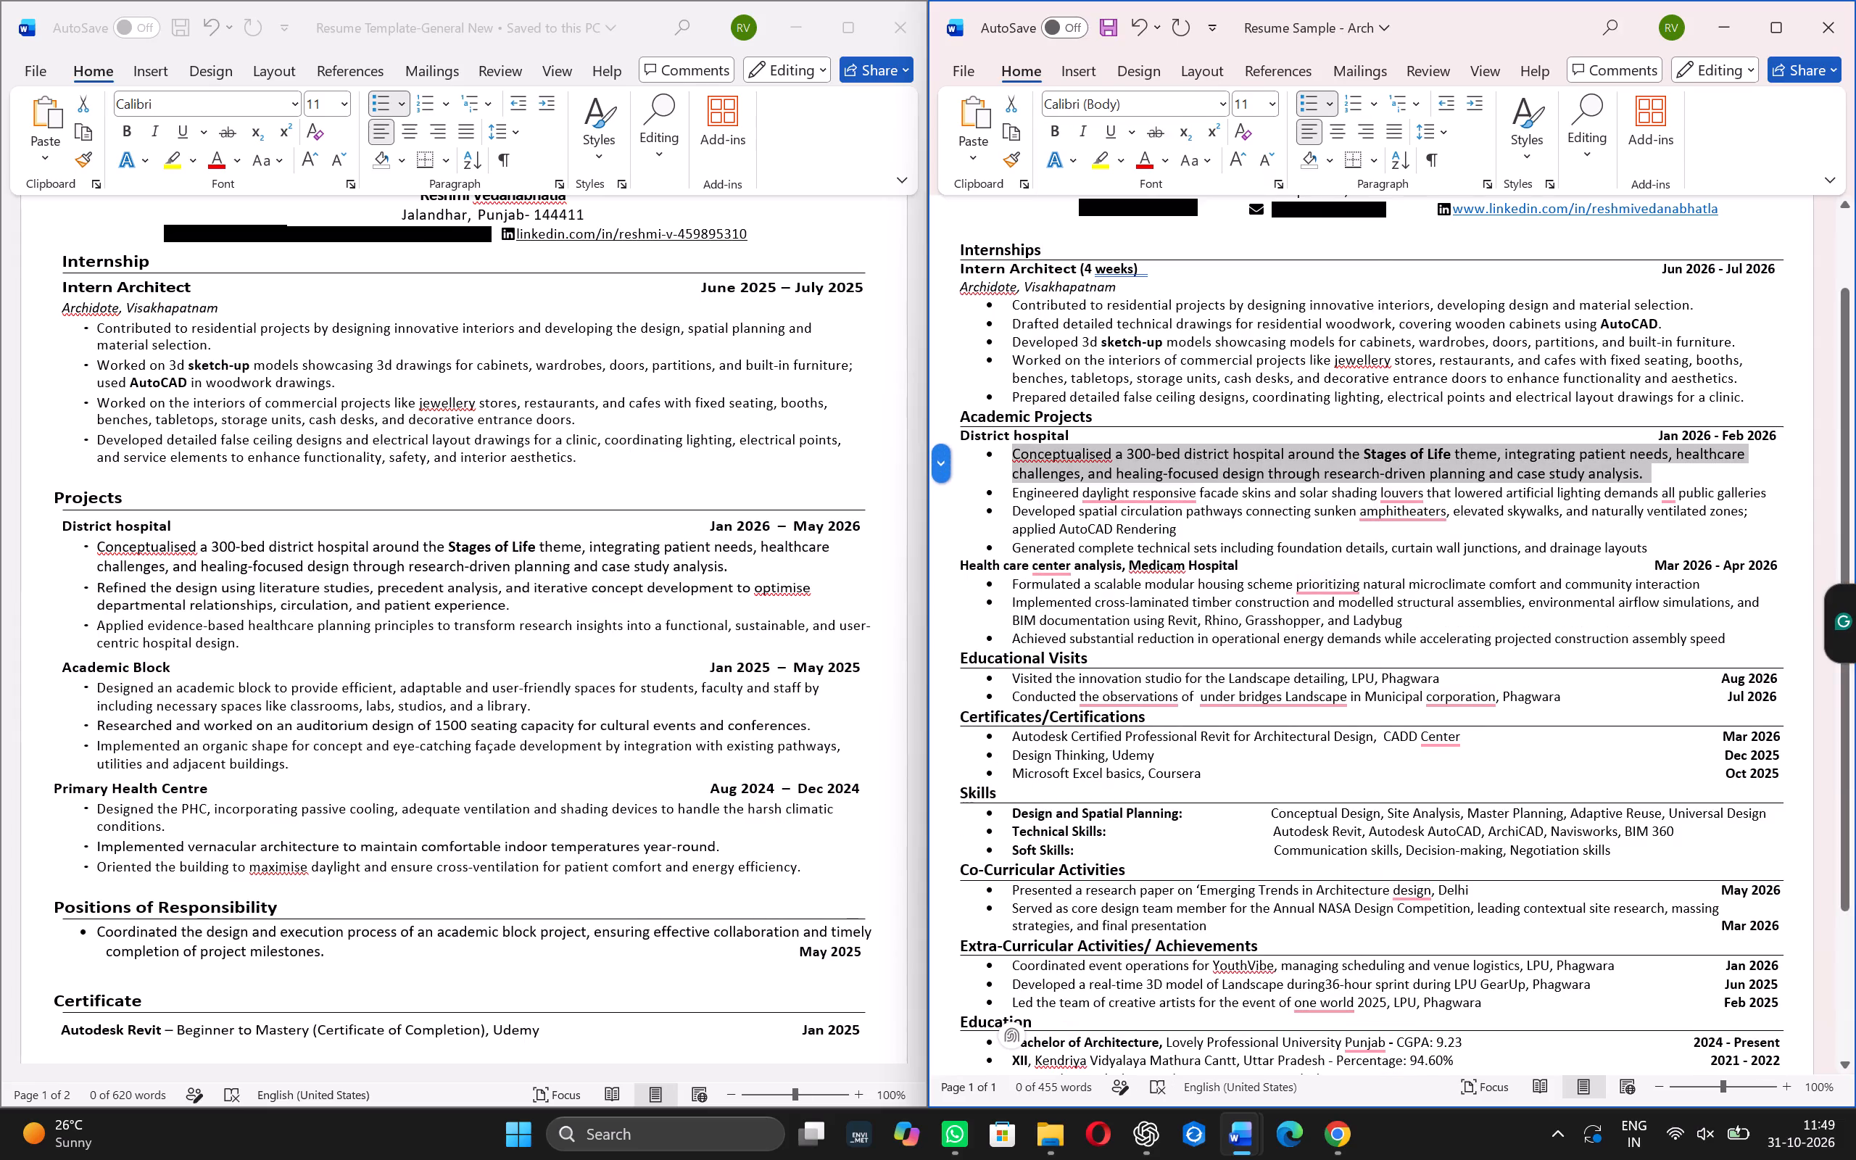
key(Escape)
key(Escape)
click(1802, 460)
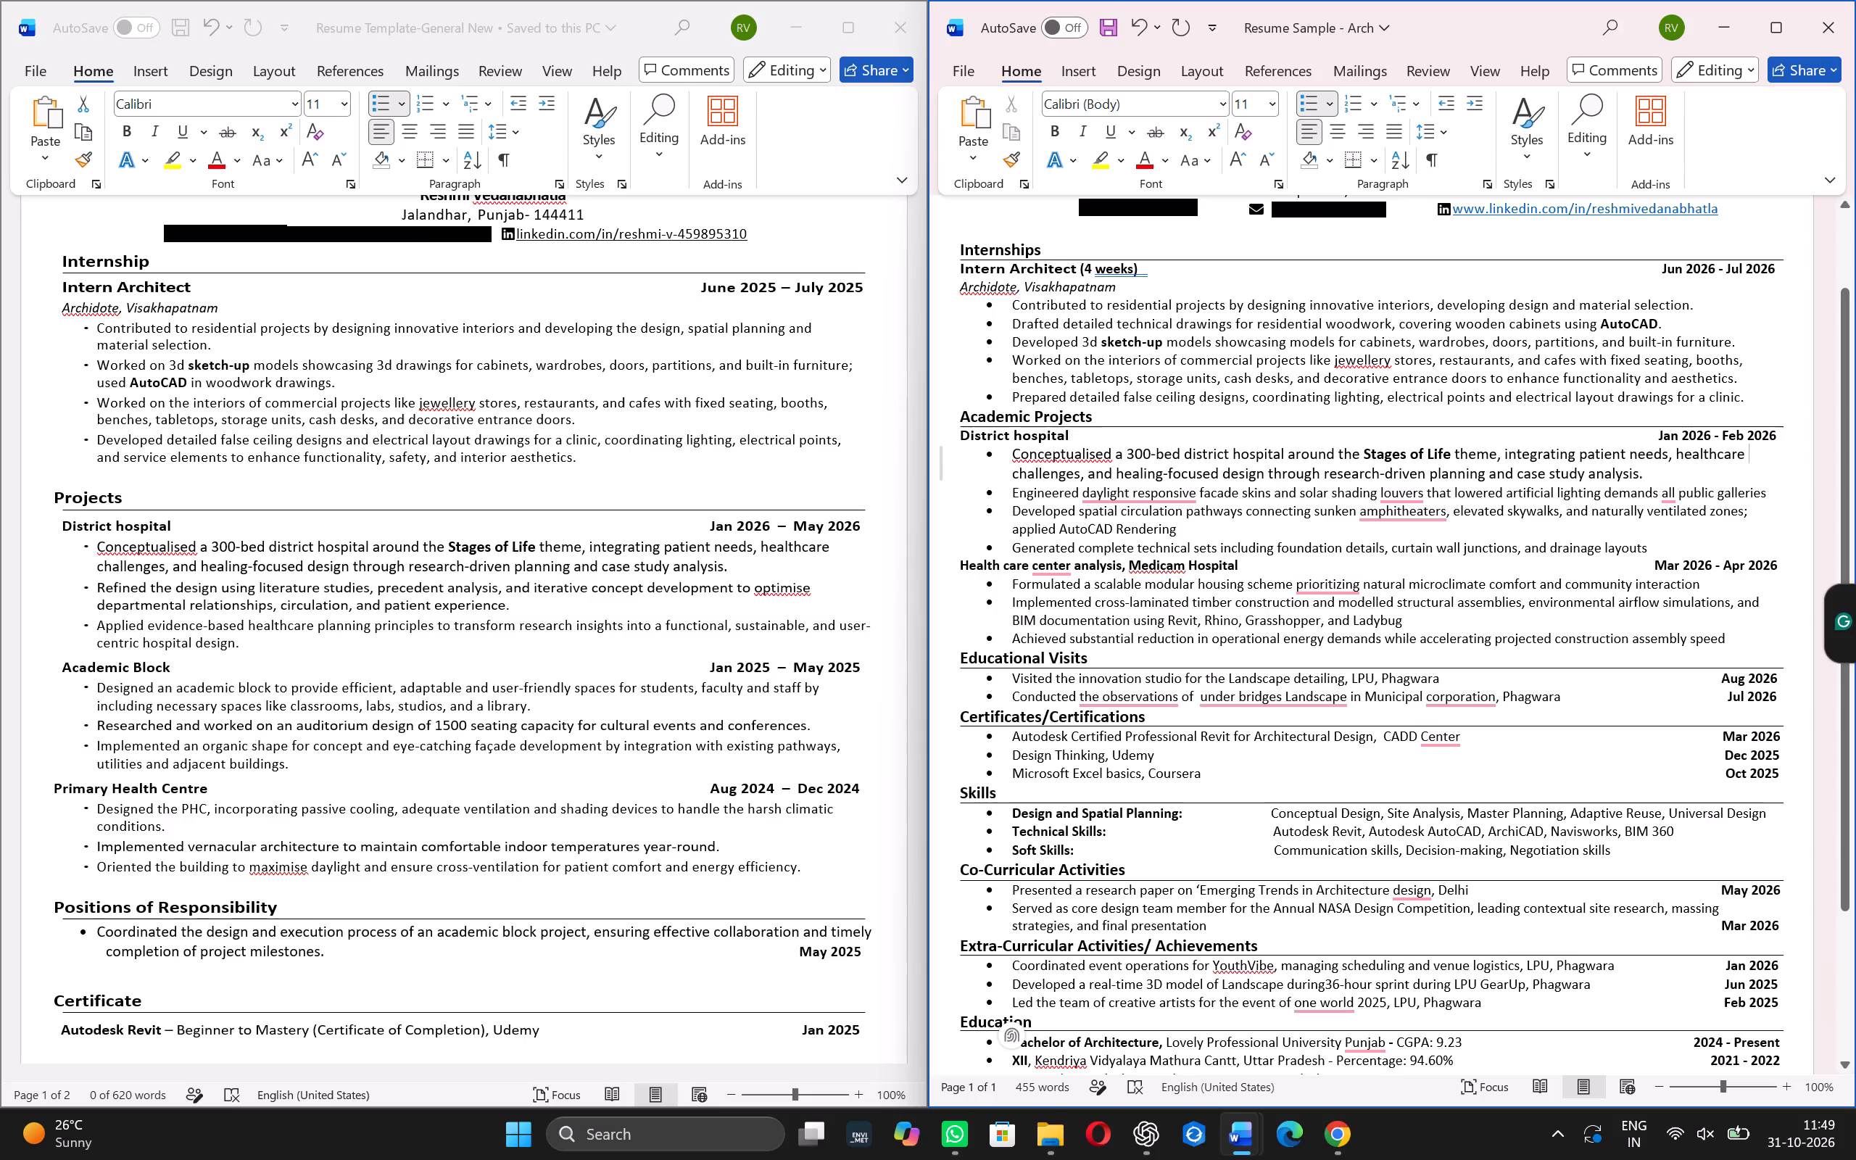
Compare the font and size of the 300-bed hospital bullet with those of the "Engineered daylight" bullet.
drag(1646, 473, 1631, 470)
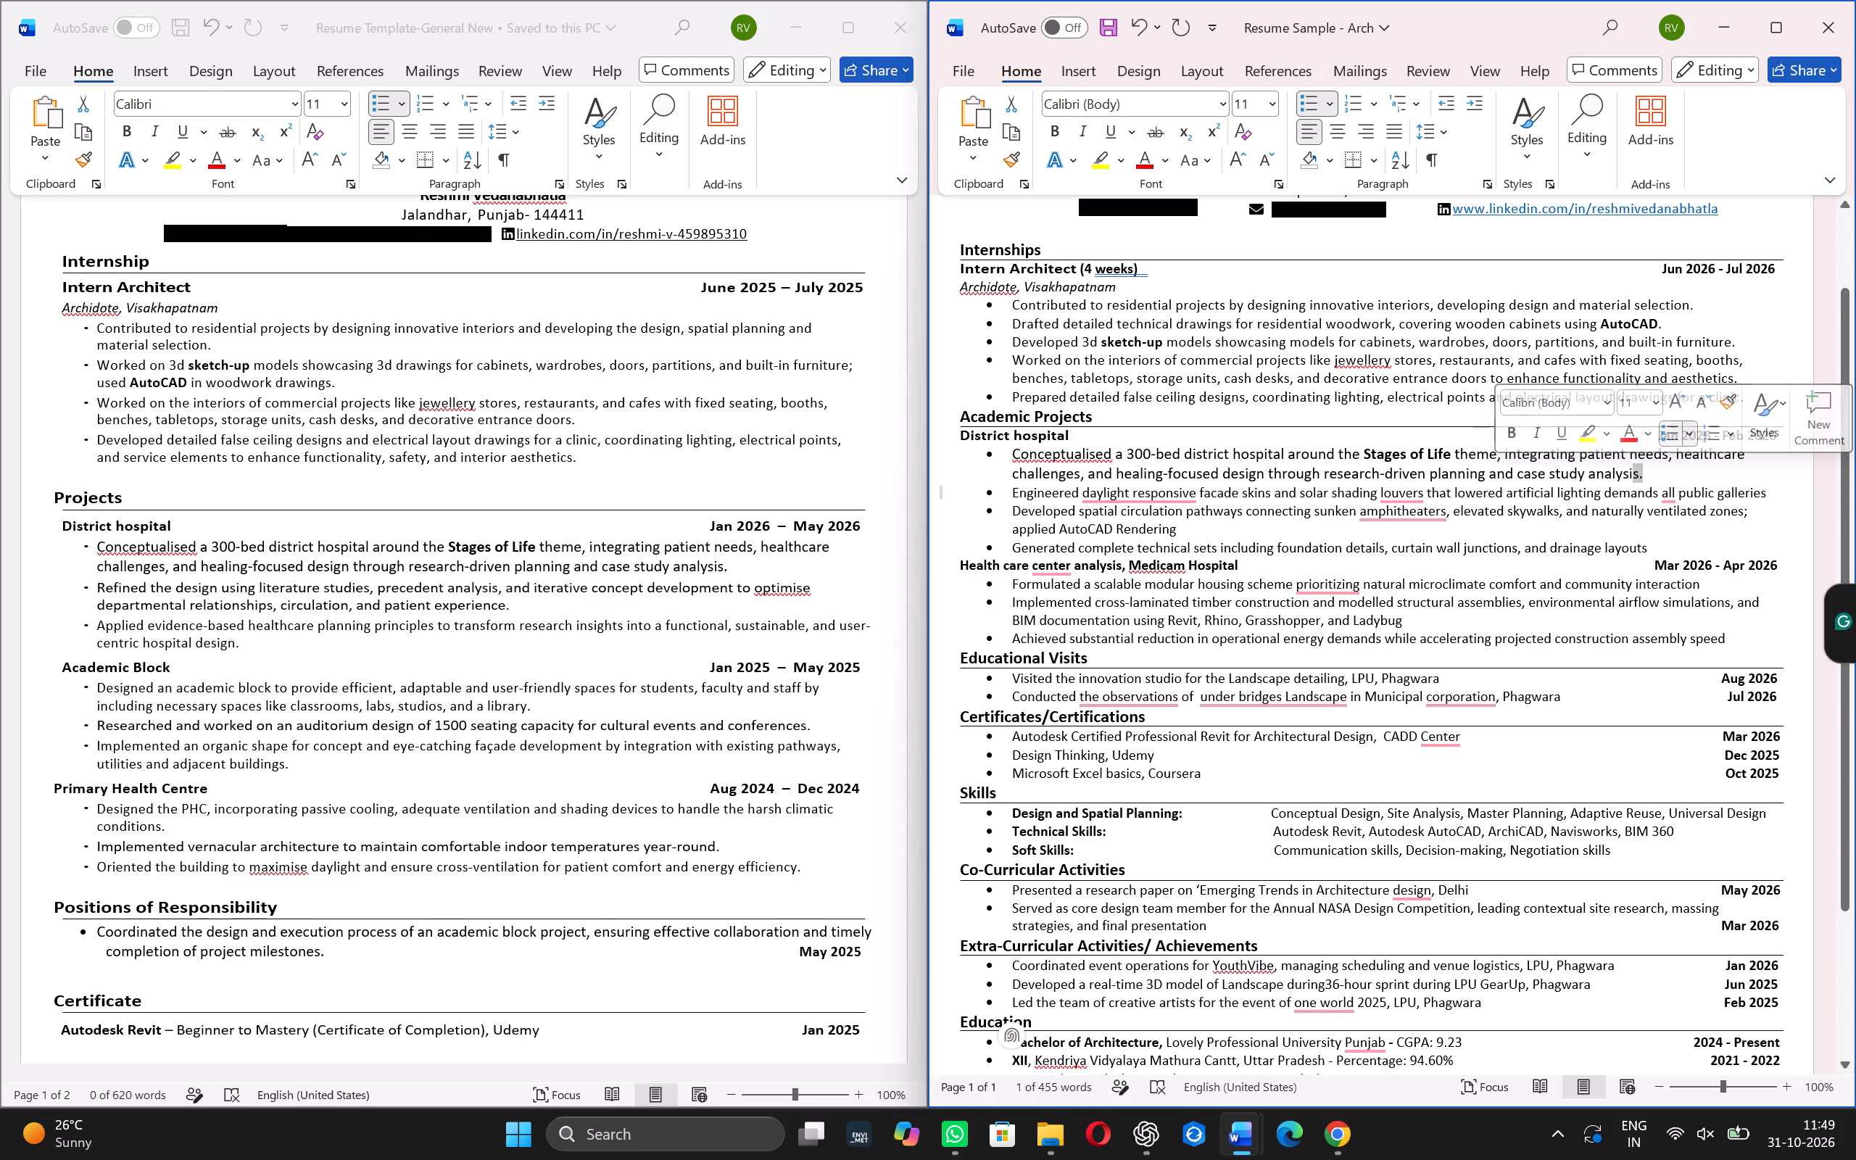
key(Escape)
drag(1781, 495, 1754, 495)
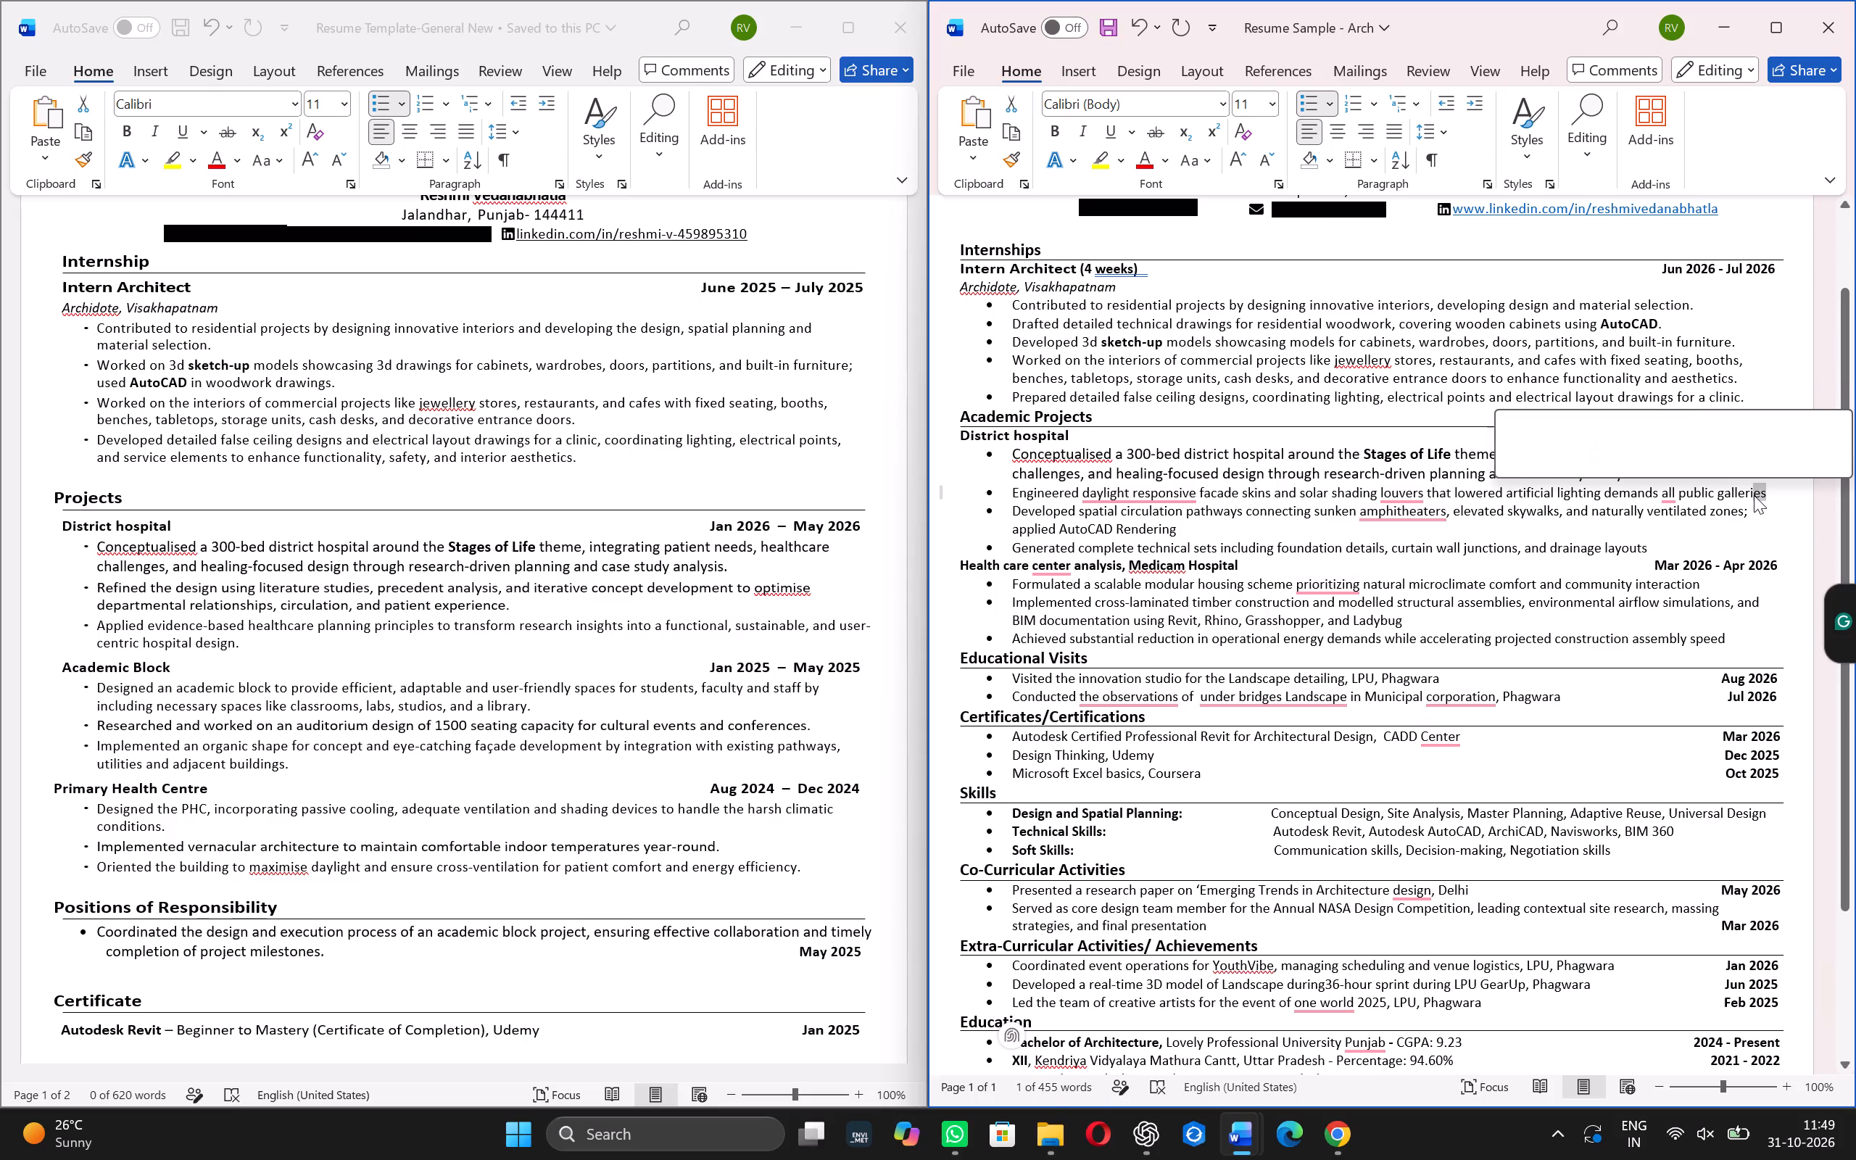
key(Escape)
key(Escape)
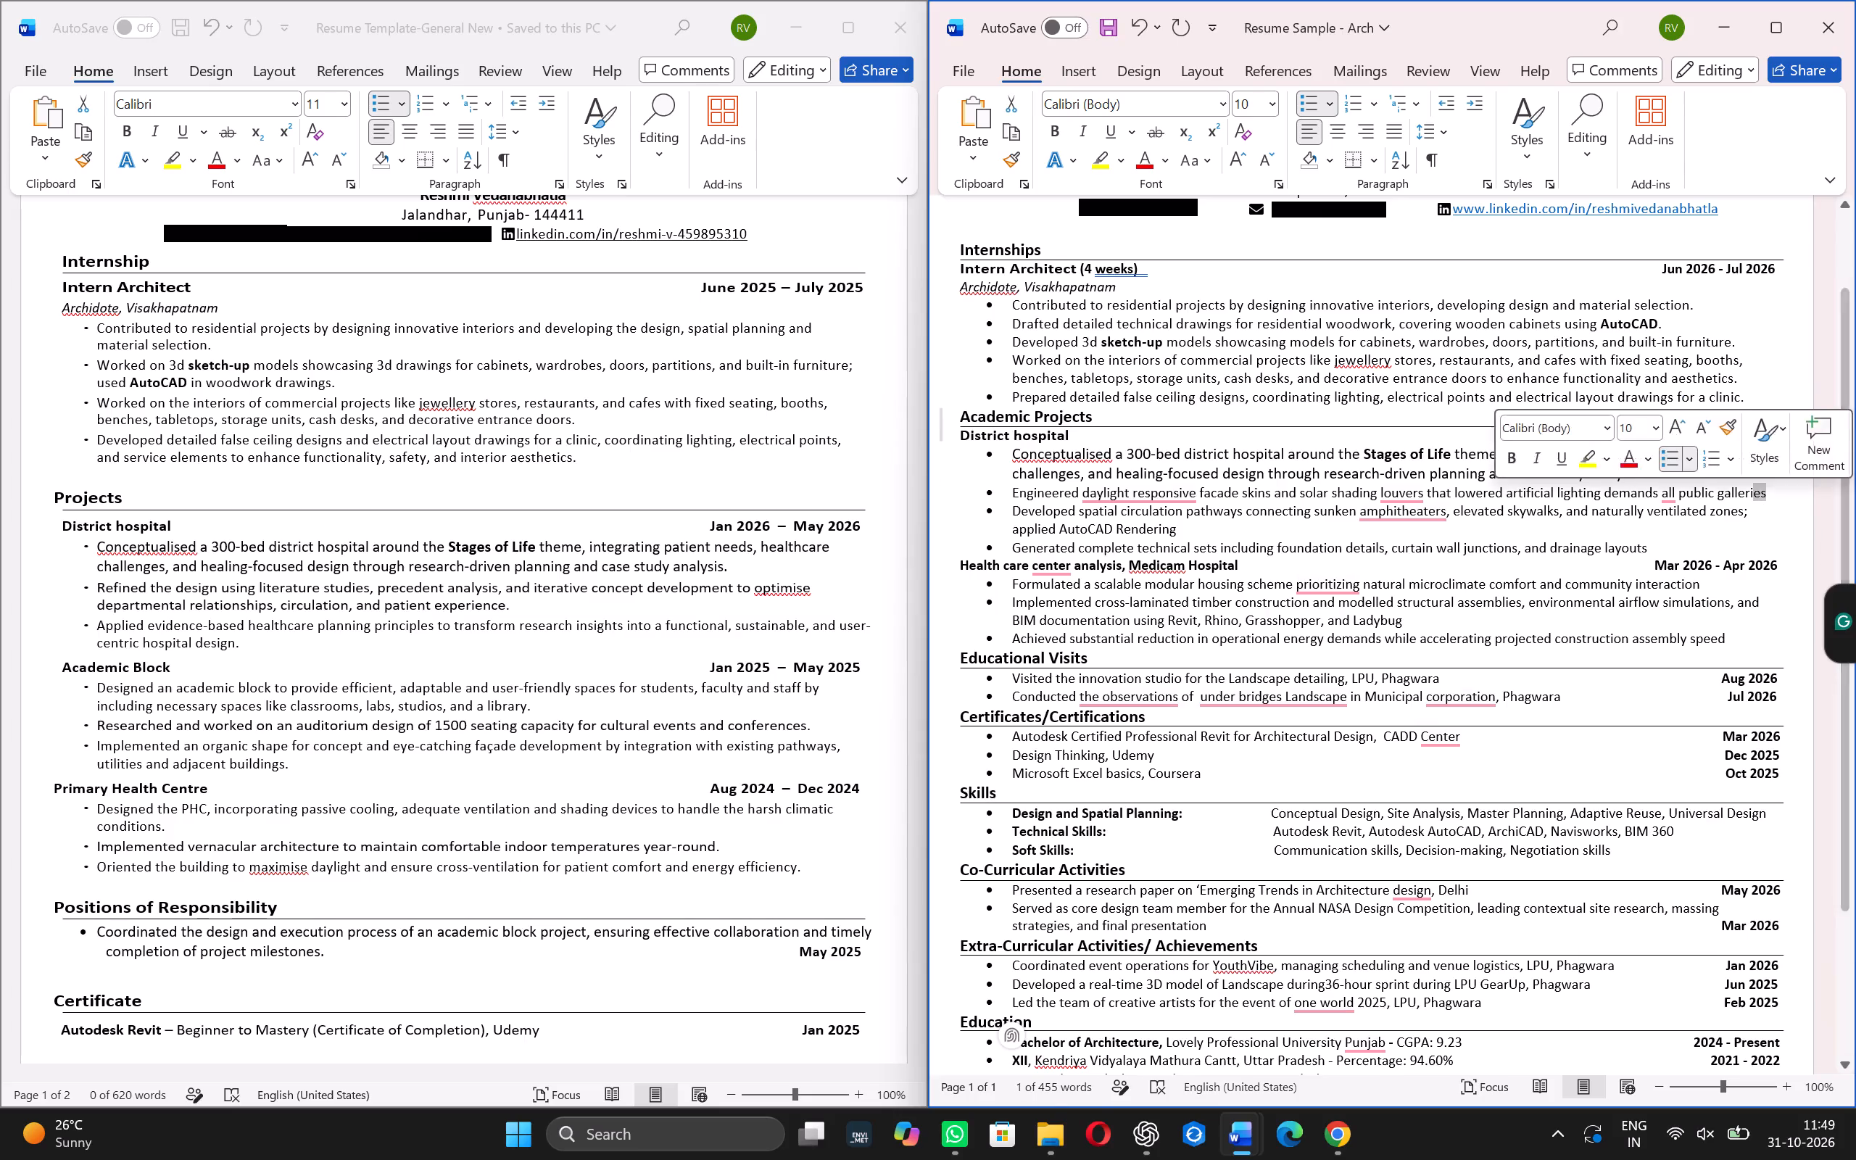
key(Escape)
drag(1248, 451, 1188, 467)
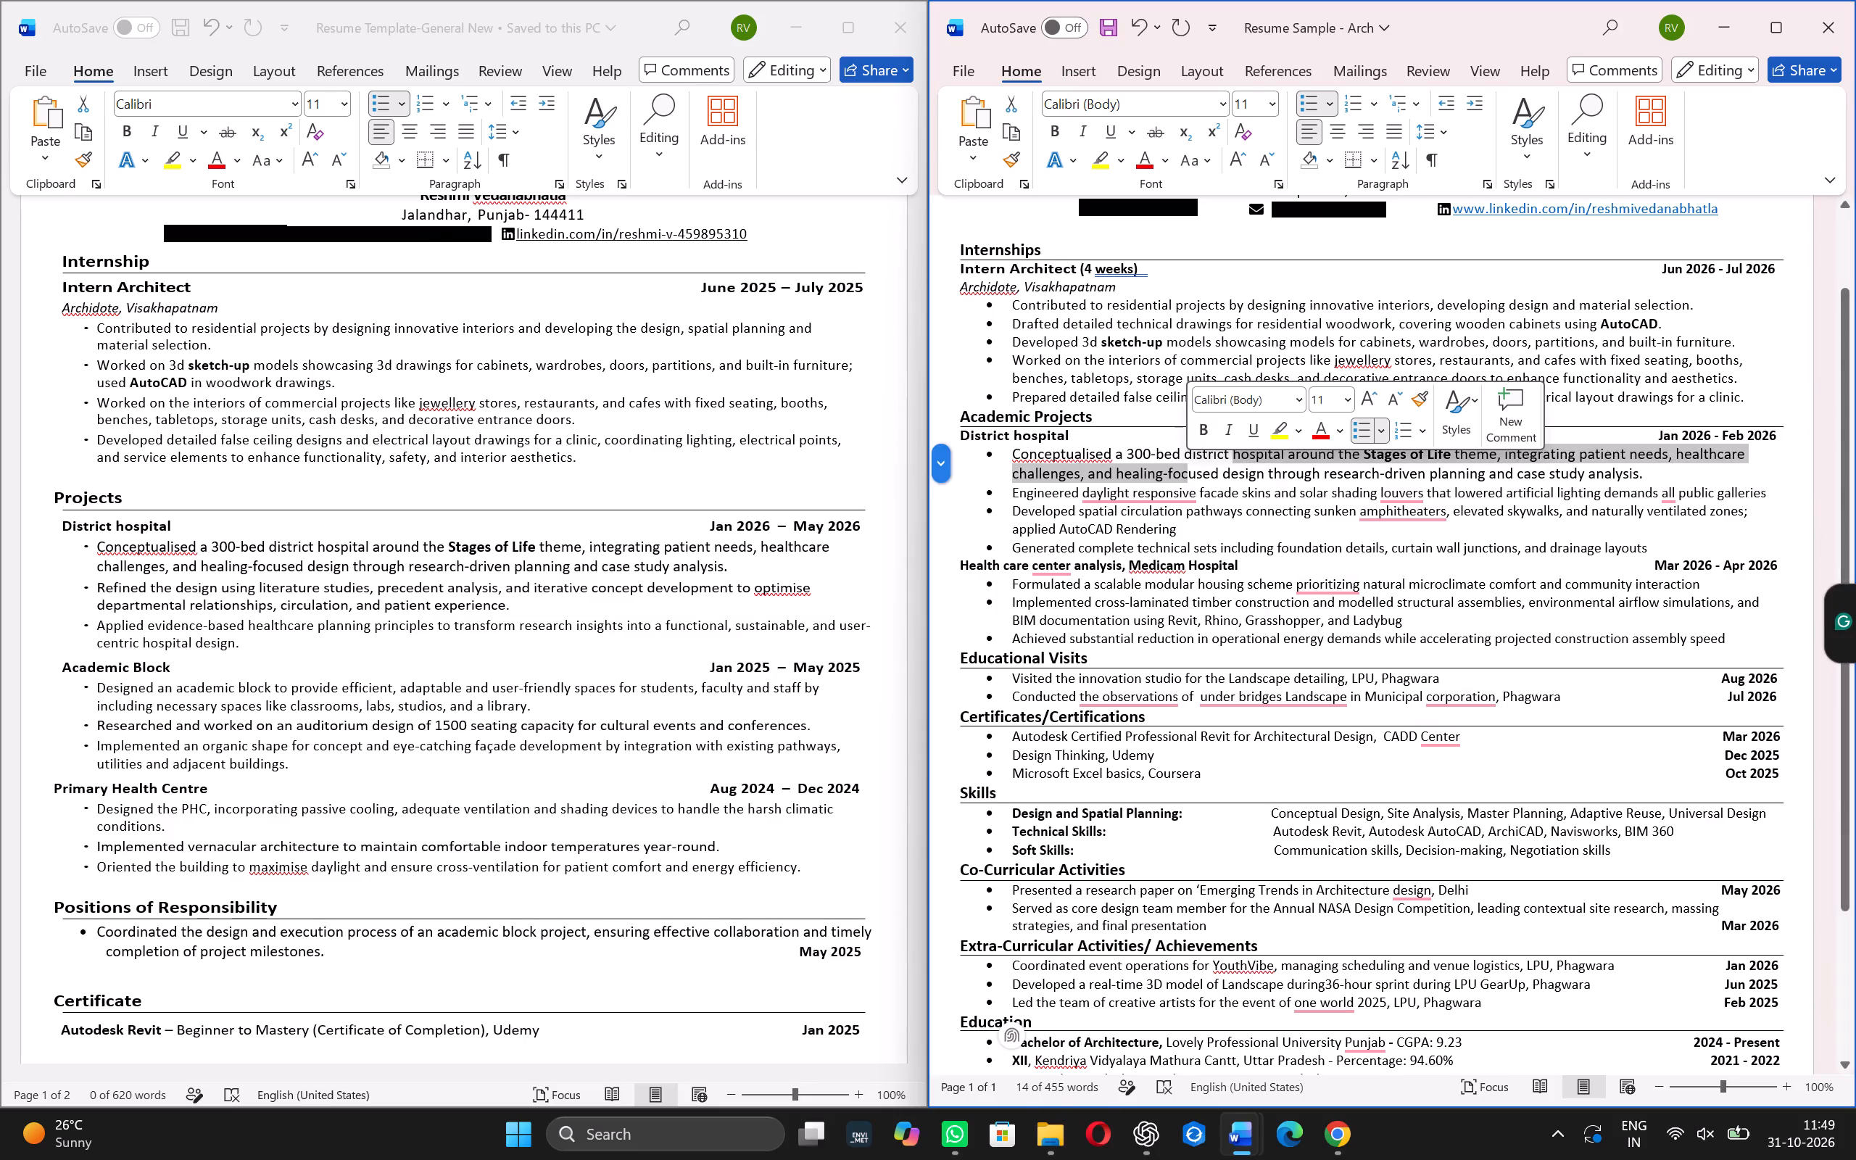
key(Escape)
key(Escape)
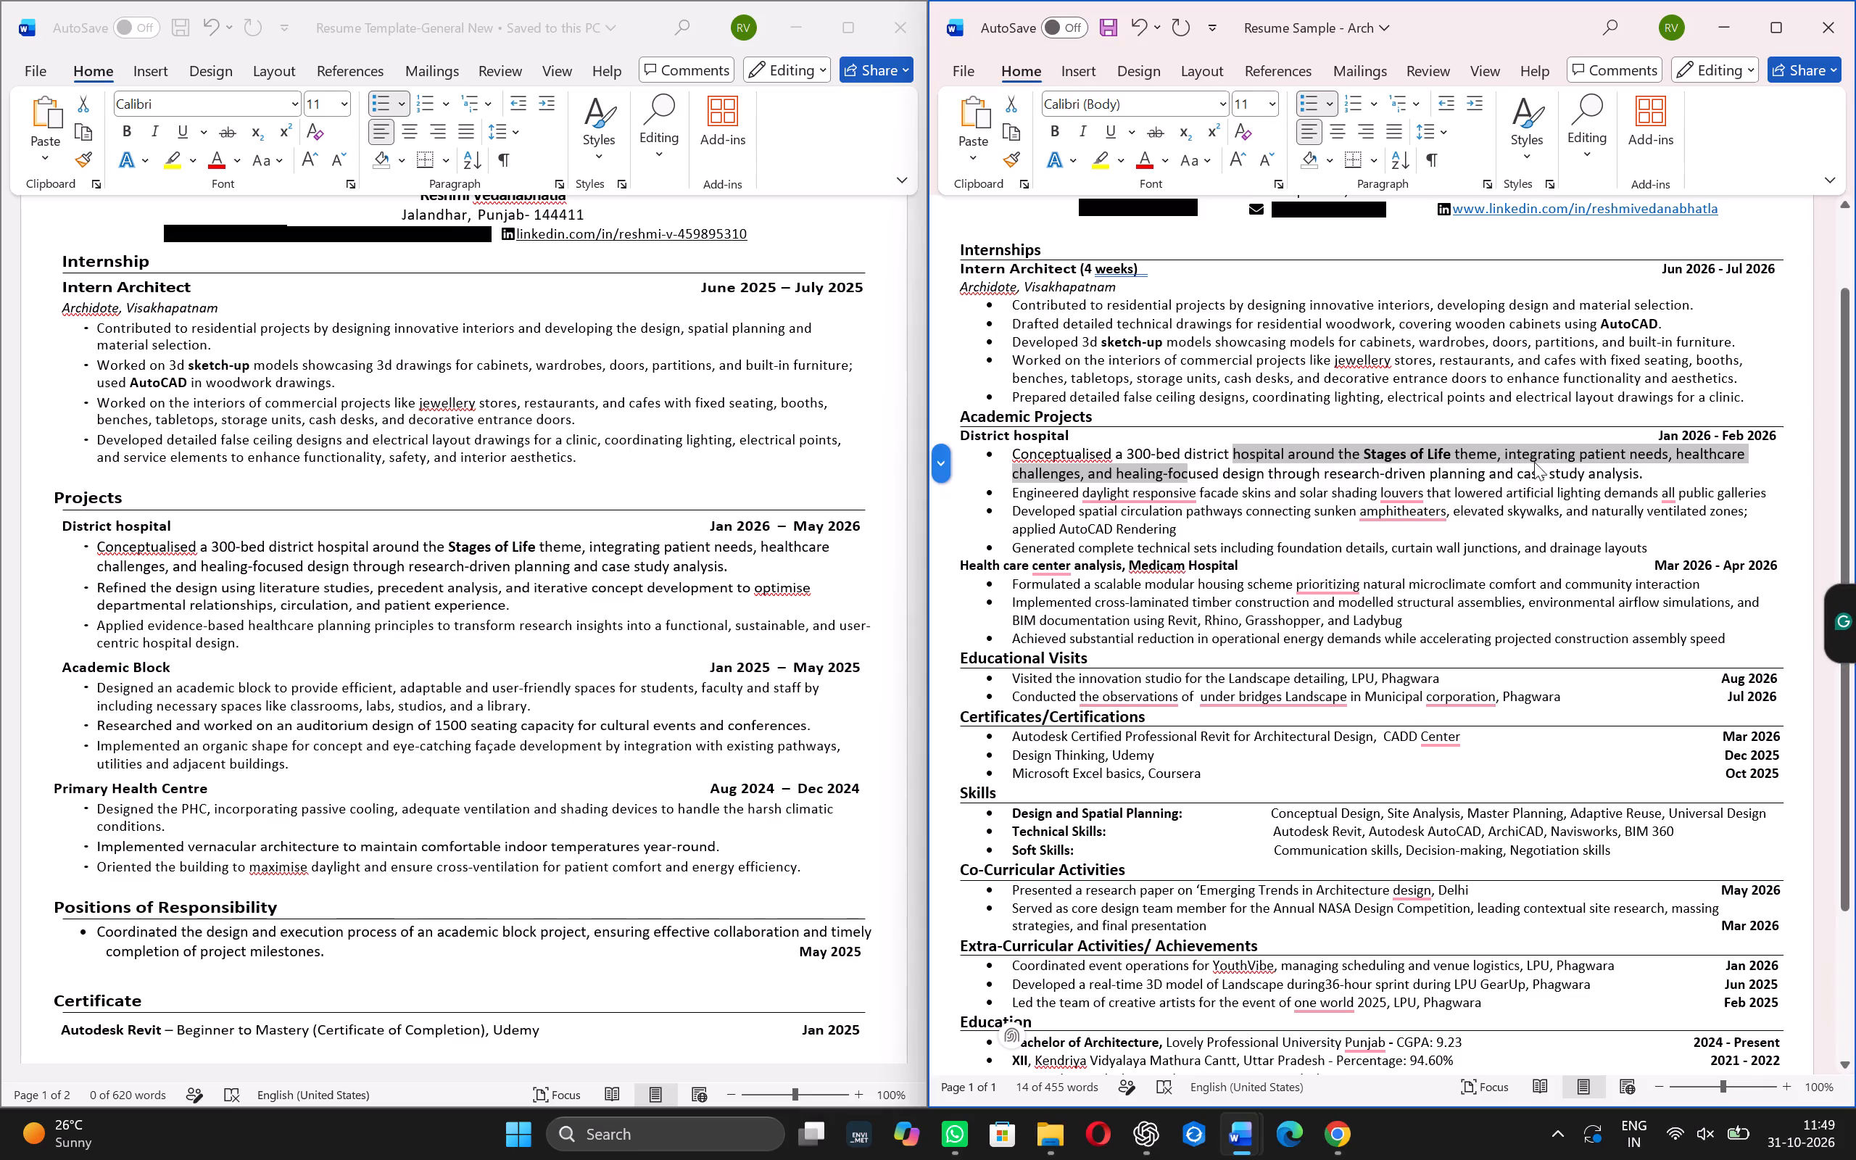
Set the font size of the 300-bed hospital bullet under District hospital to 10.
click(1650, 468)
drag(1628, 471, 1015, 458)
click(1262, 104)
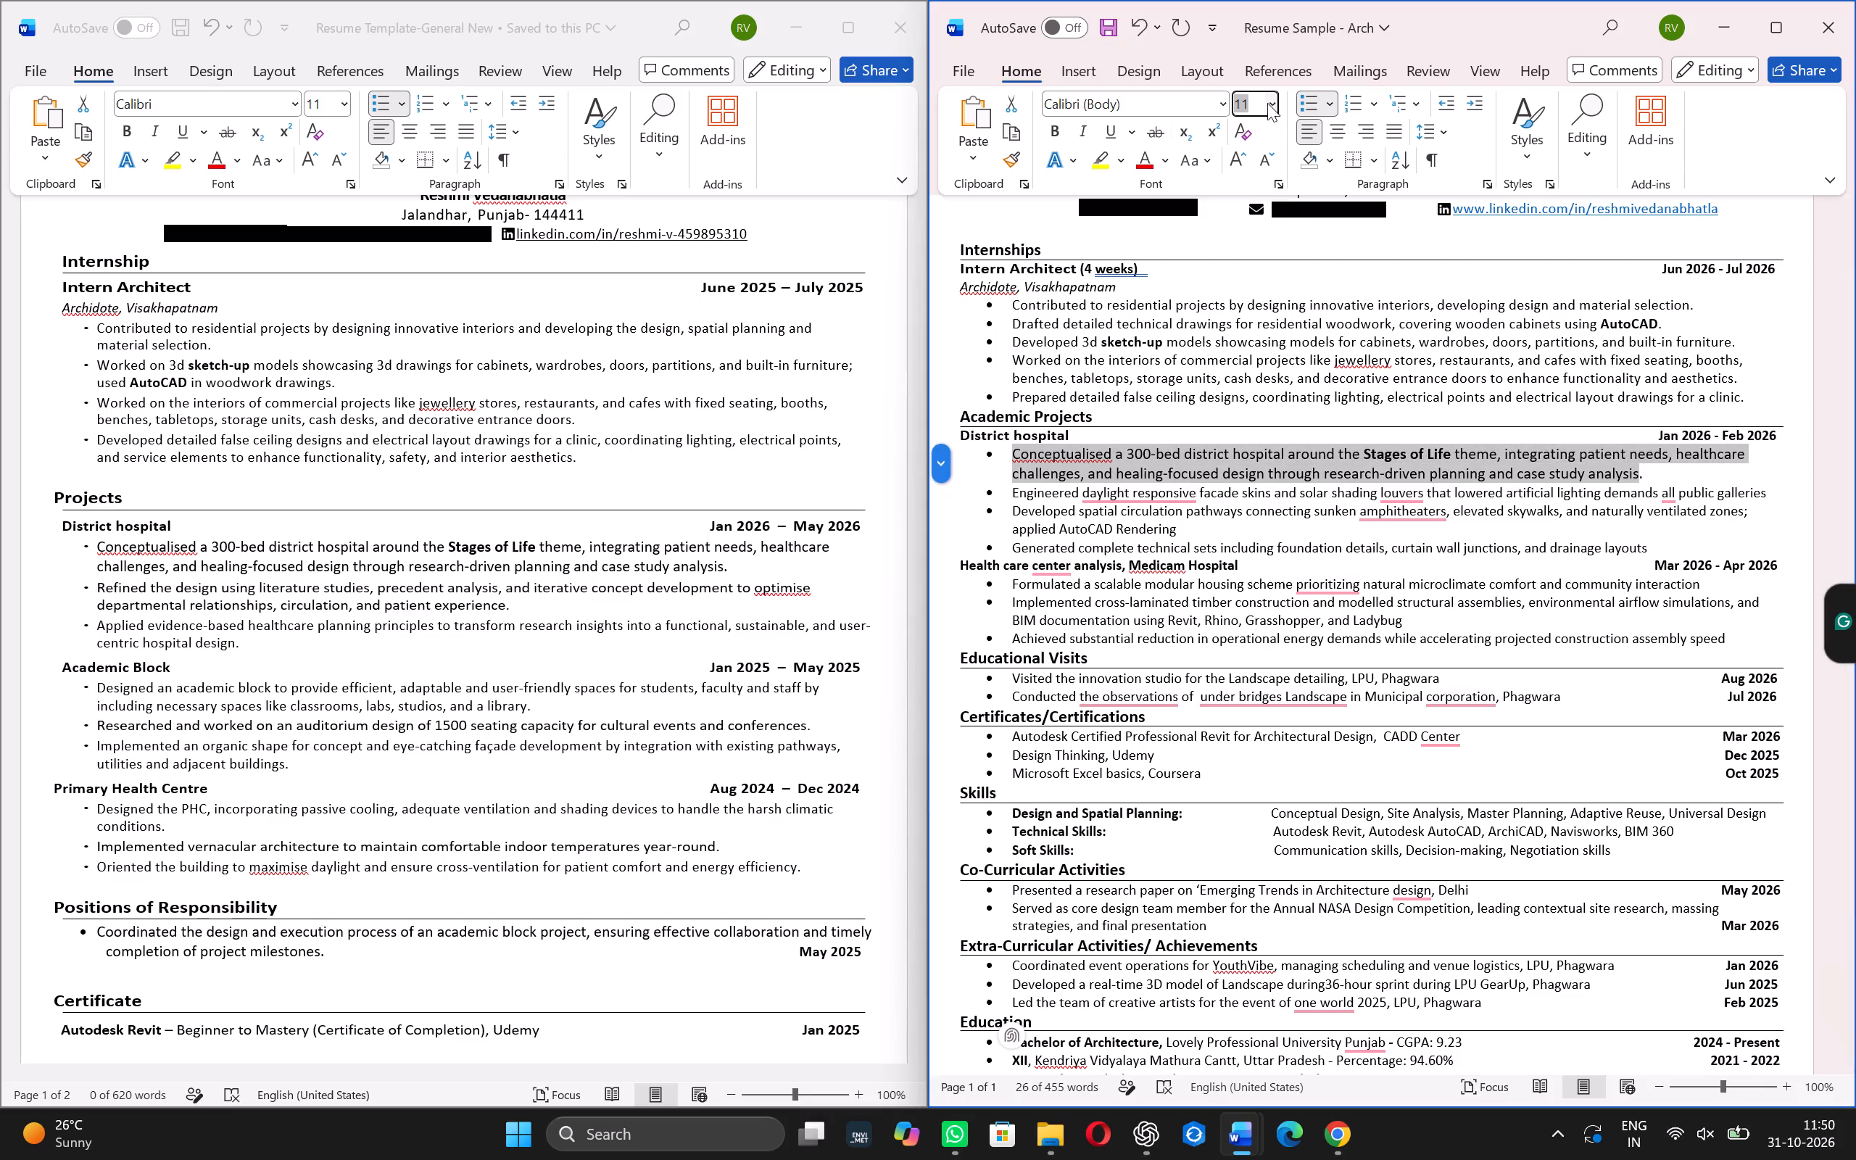
click(1275, 103)
click(1261, 183)
key(Escape)
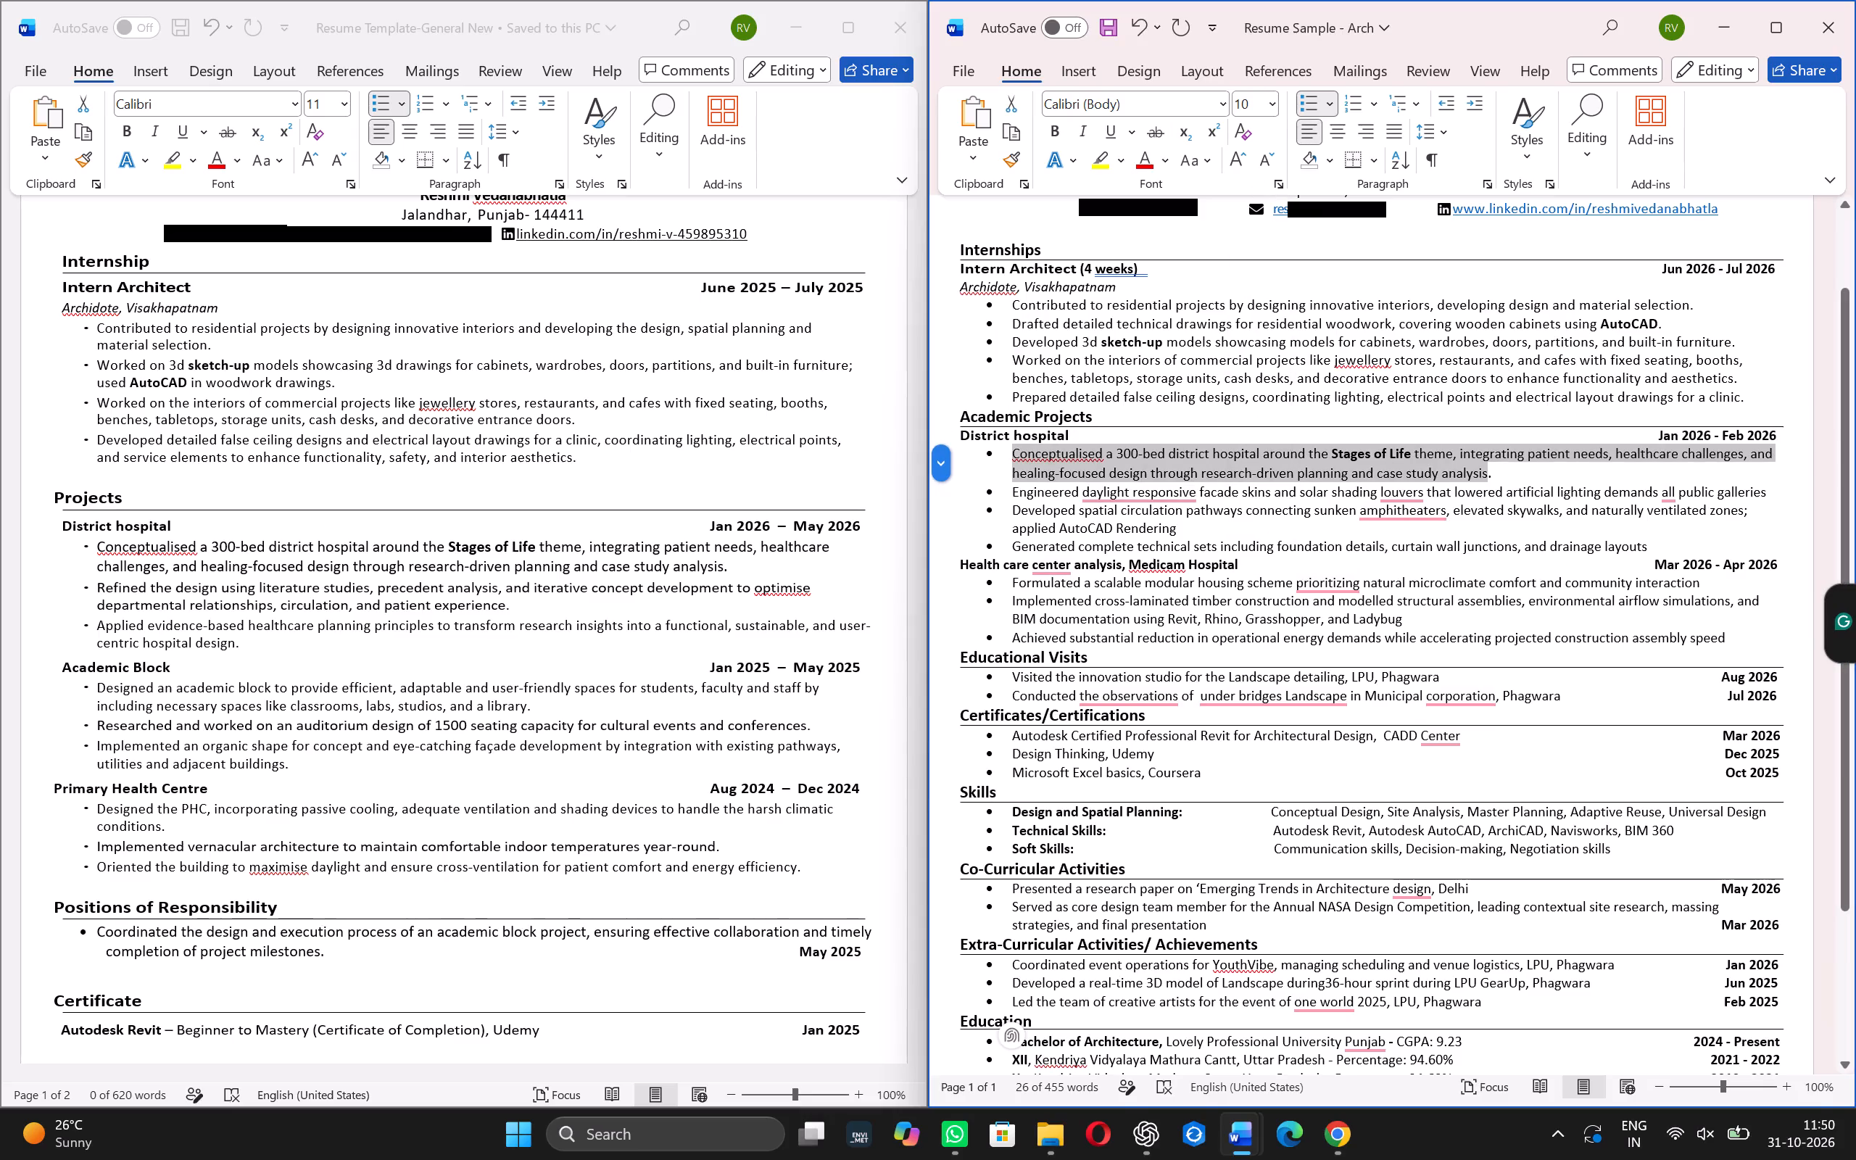
click(1818, 457)
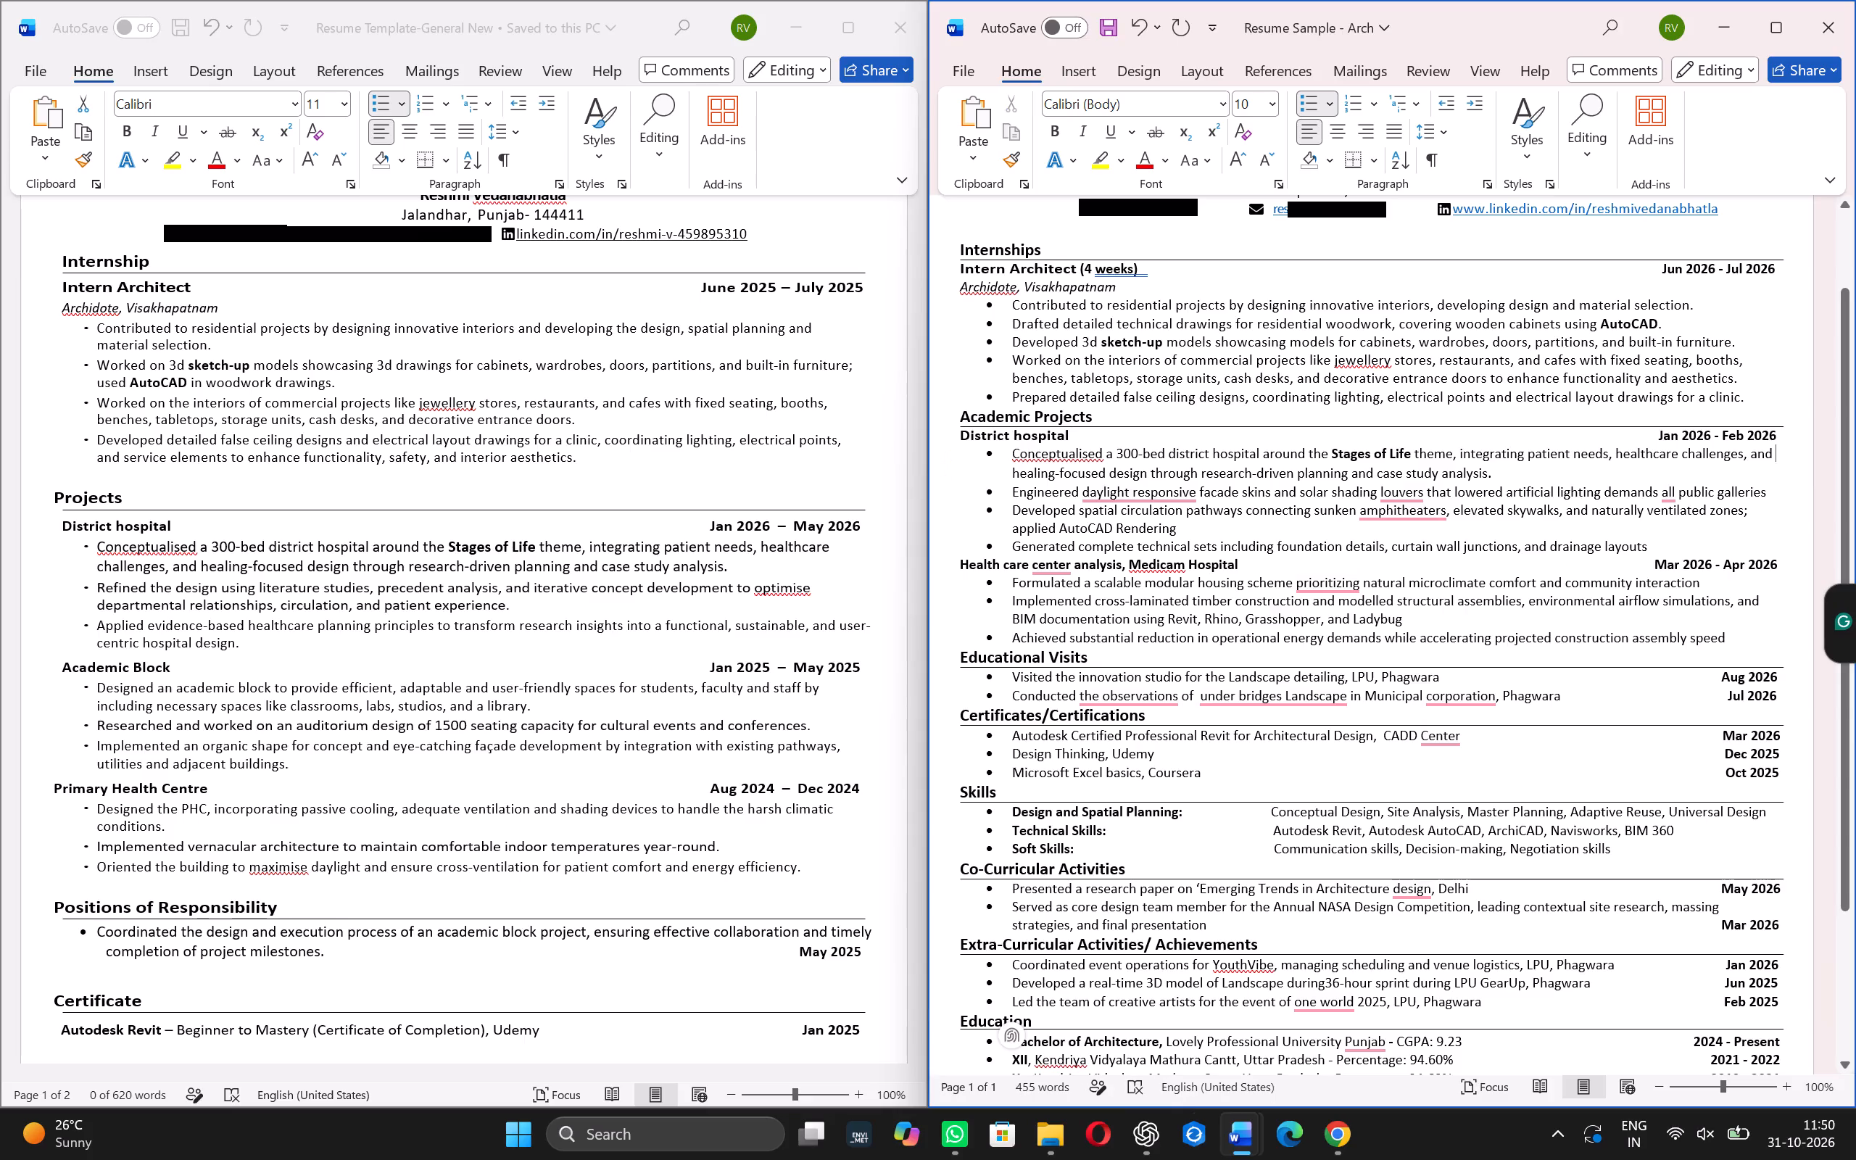
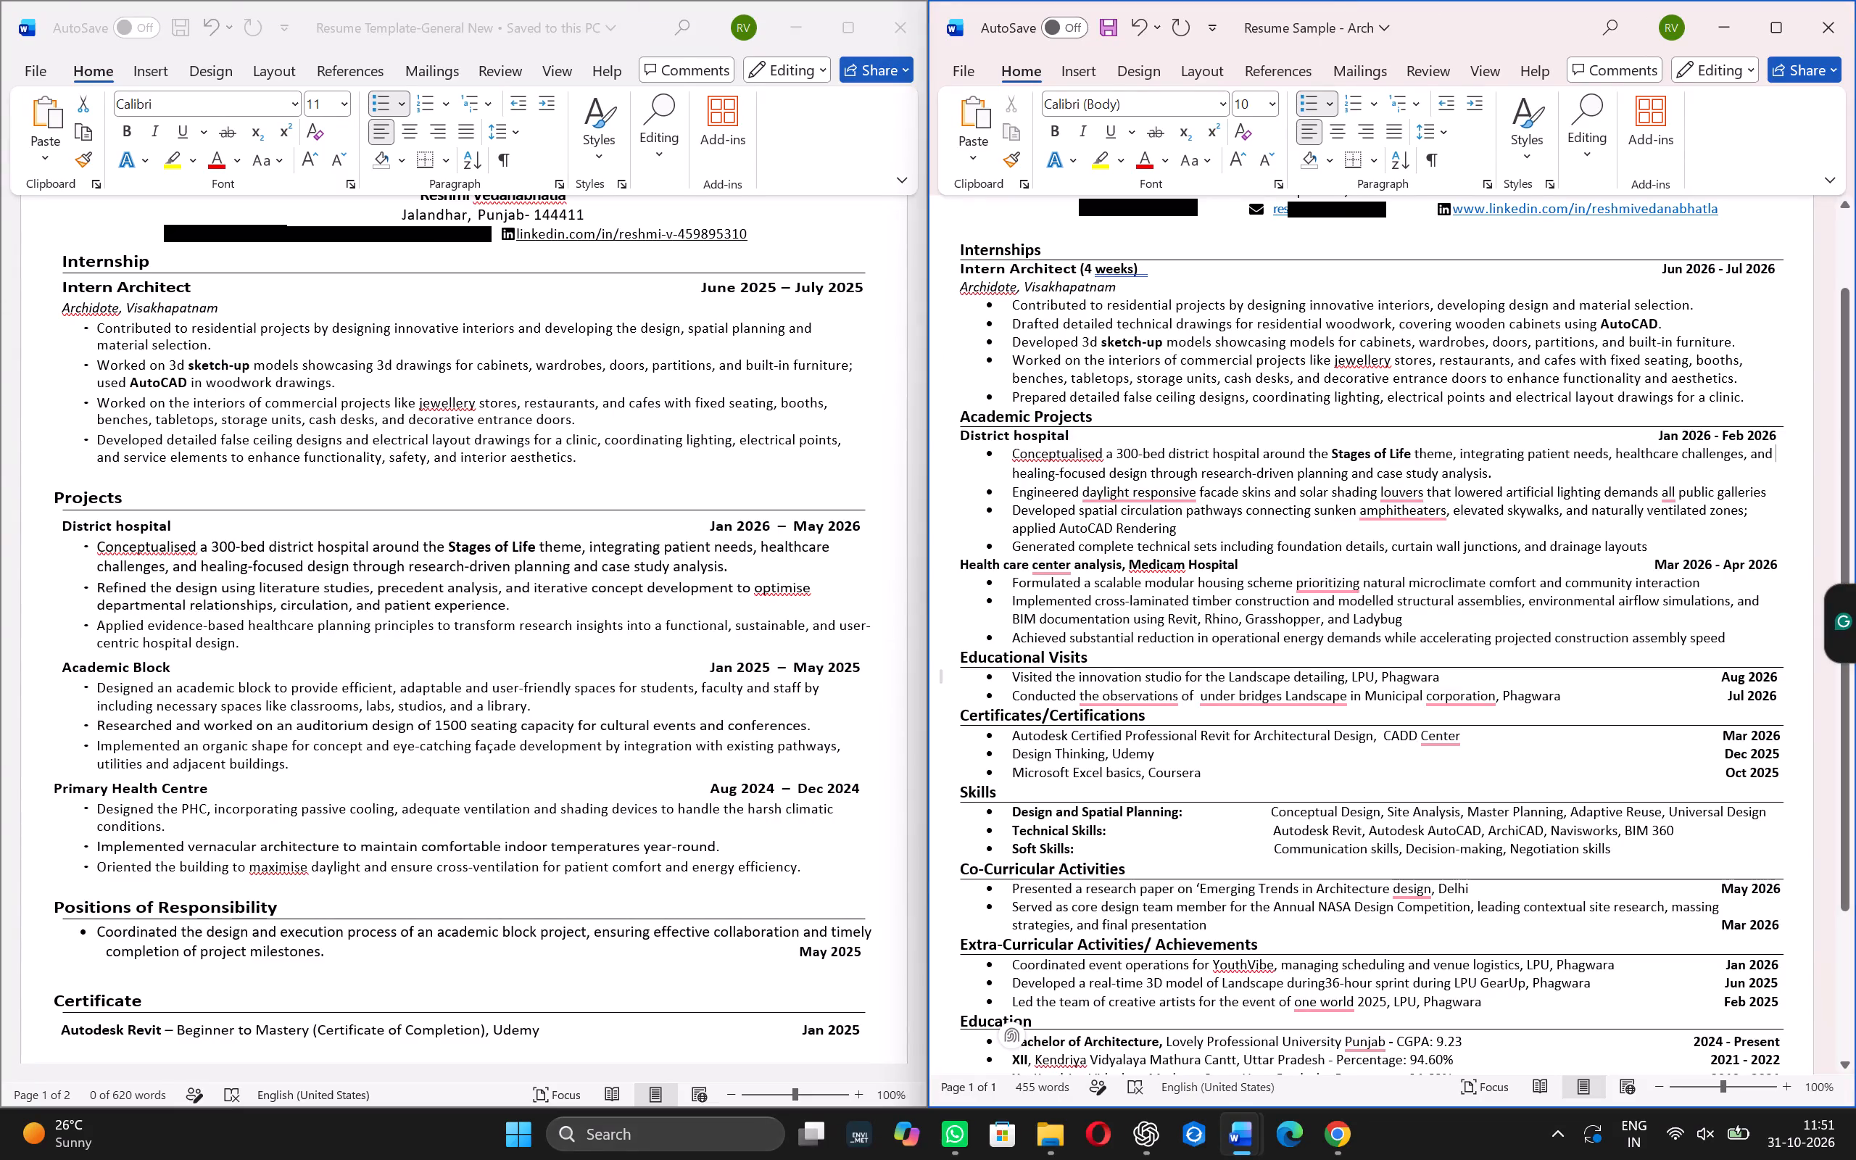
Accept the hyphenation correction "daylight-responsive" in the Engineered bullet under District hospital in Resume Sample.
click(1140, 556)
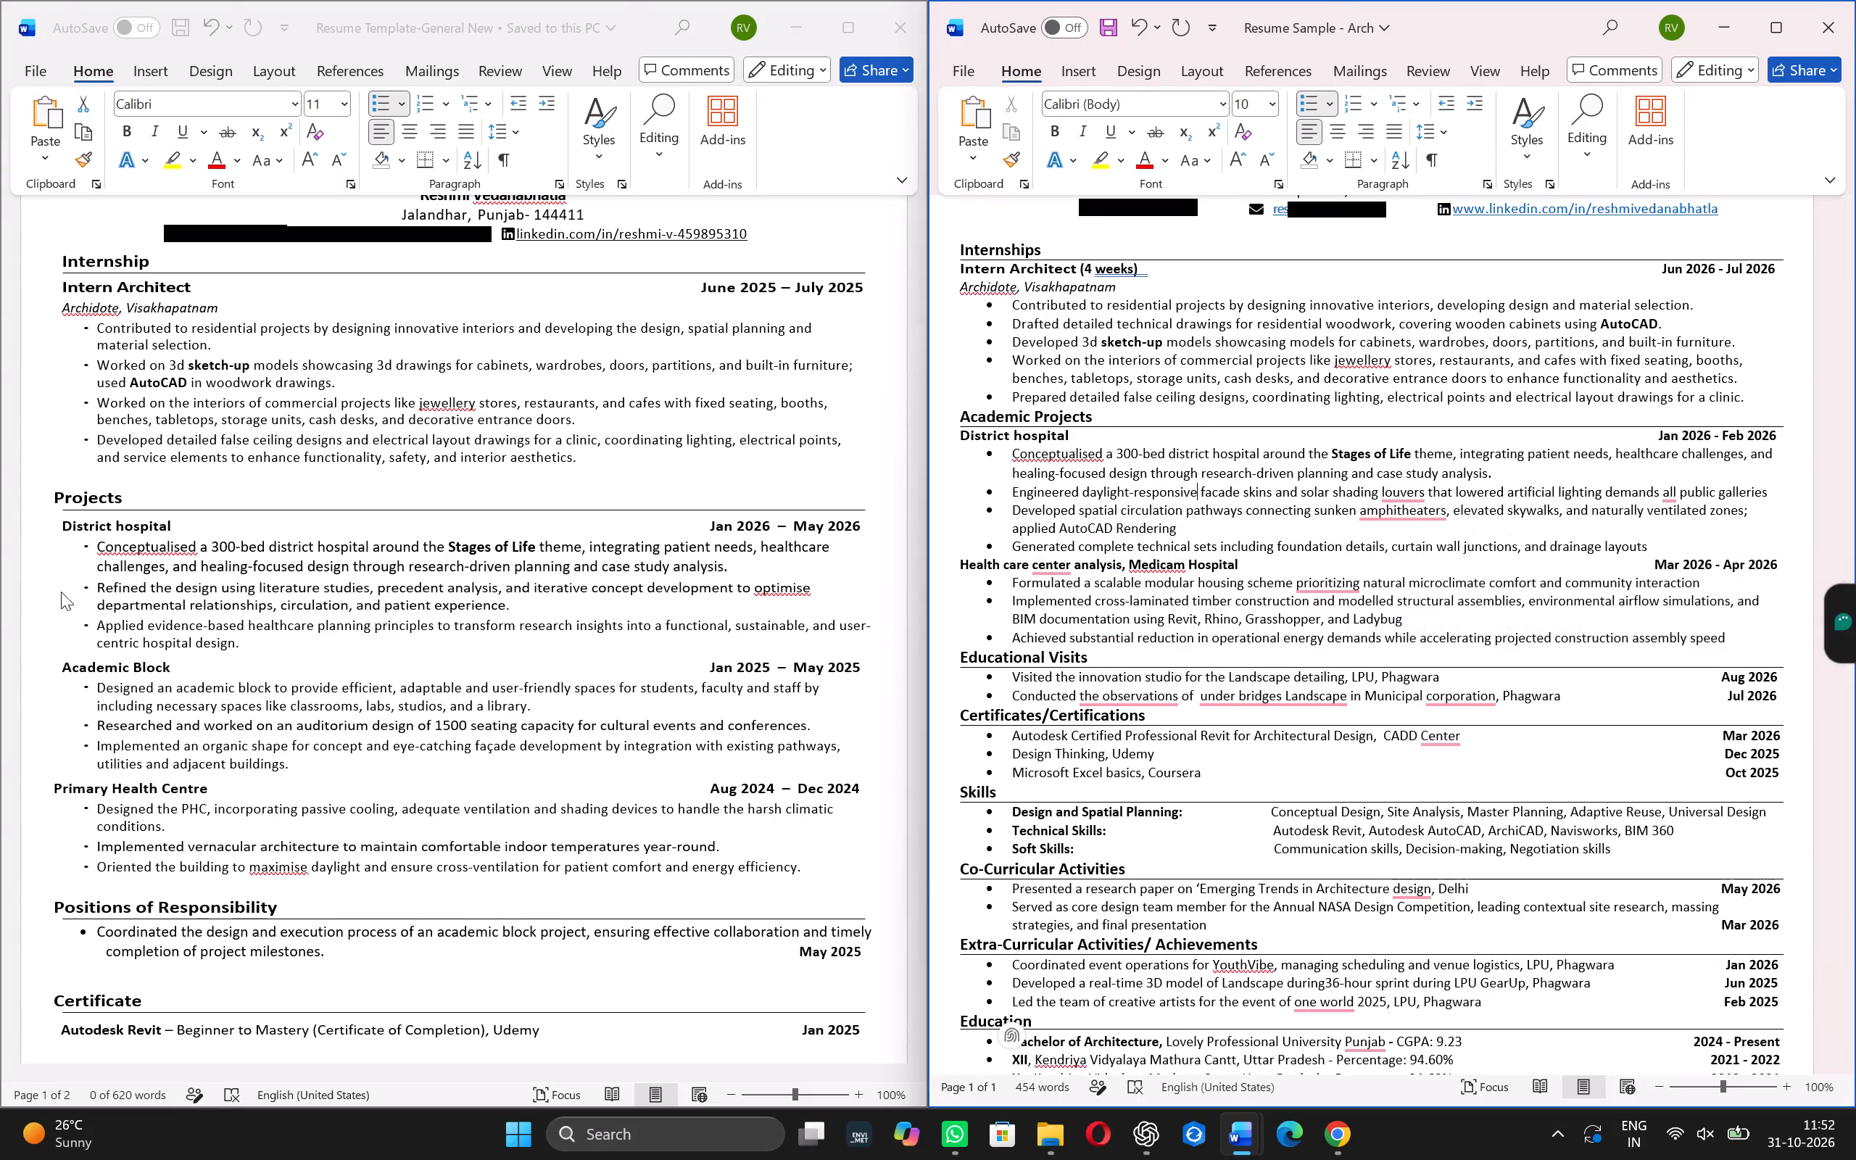
Replace the text after "Engineered" in District hospital's second bullet with the template's "Refined the design using literature studies…" bullet.
click(96, 588)
click(101, 588)
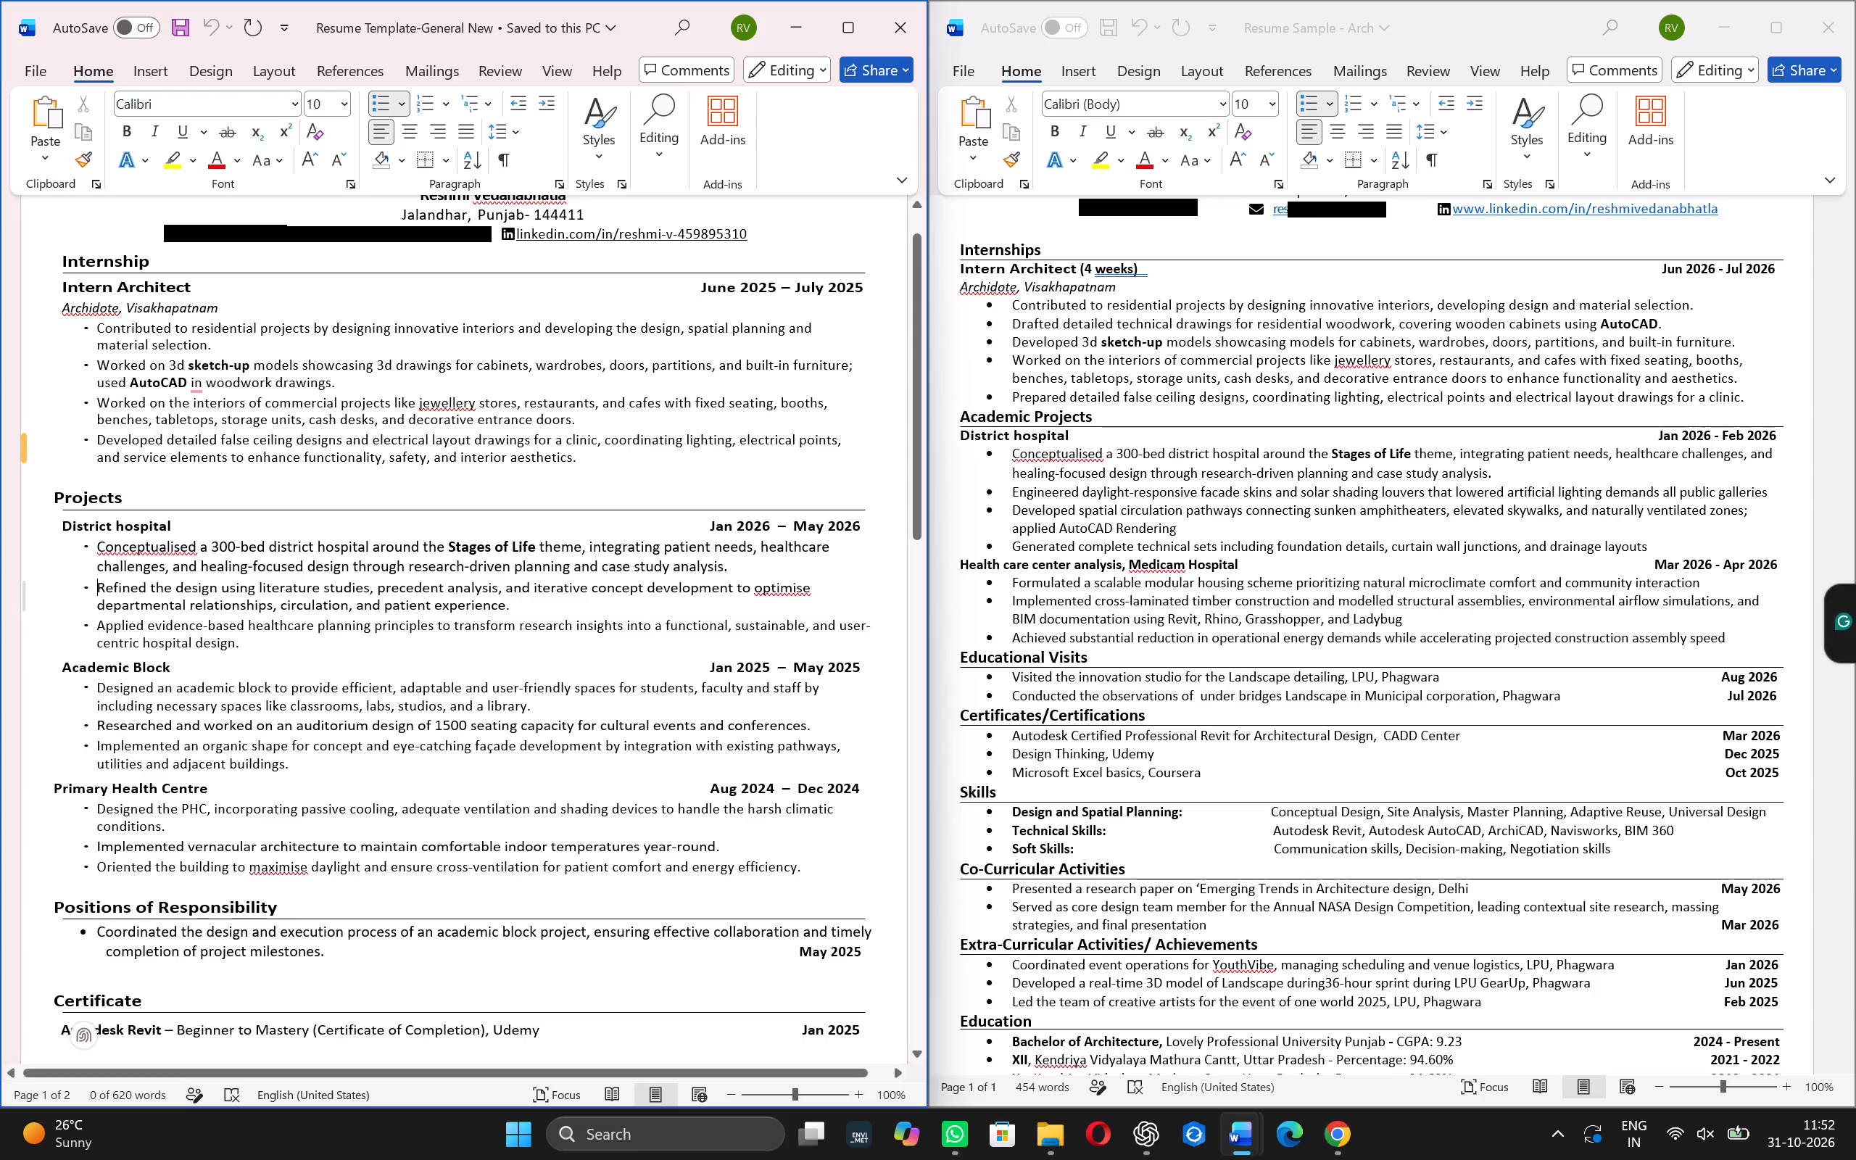
drag(95, 587, 100, 586)
drag(100, 586, 511, 606)
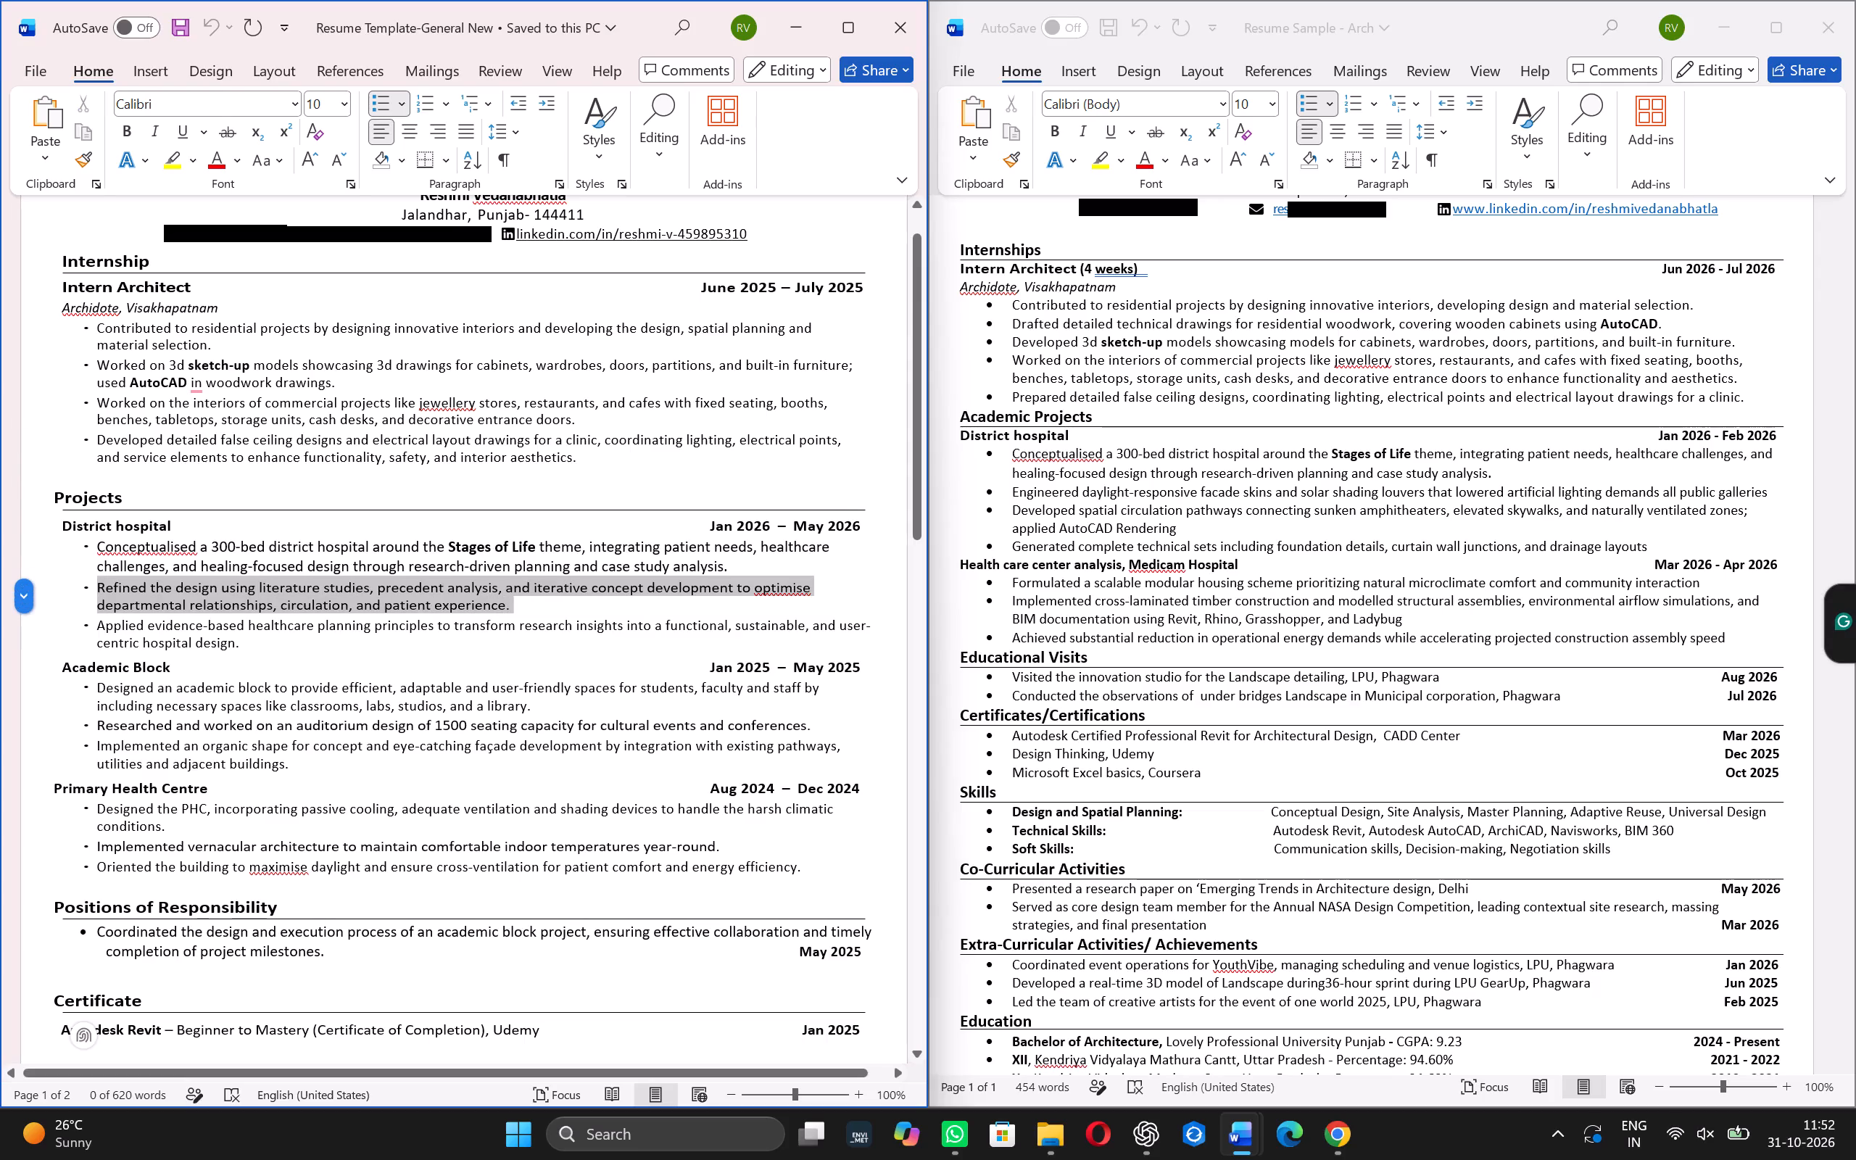
drag(511, 606, 507, 608)
key(ctrl+c)
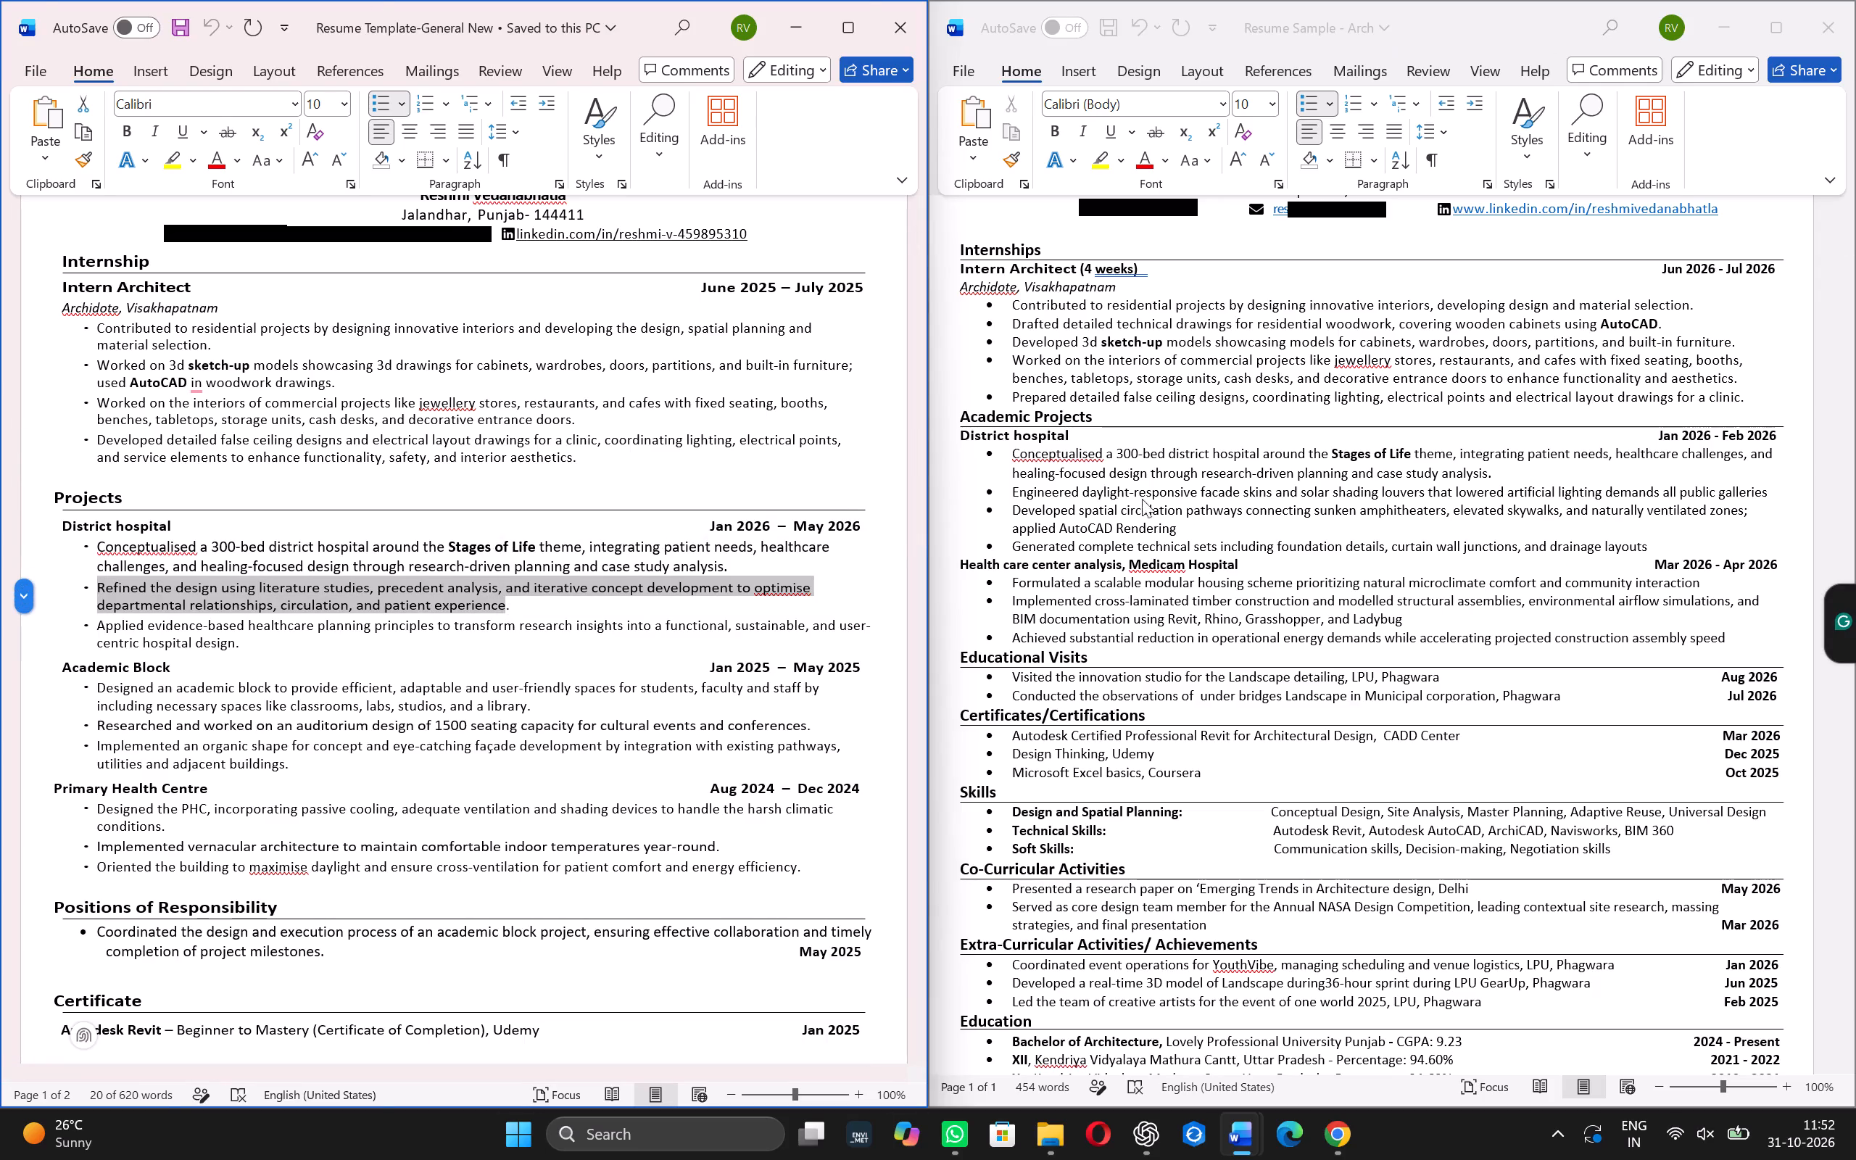
click(1082, 489)
click(1082, 493)
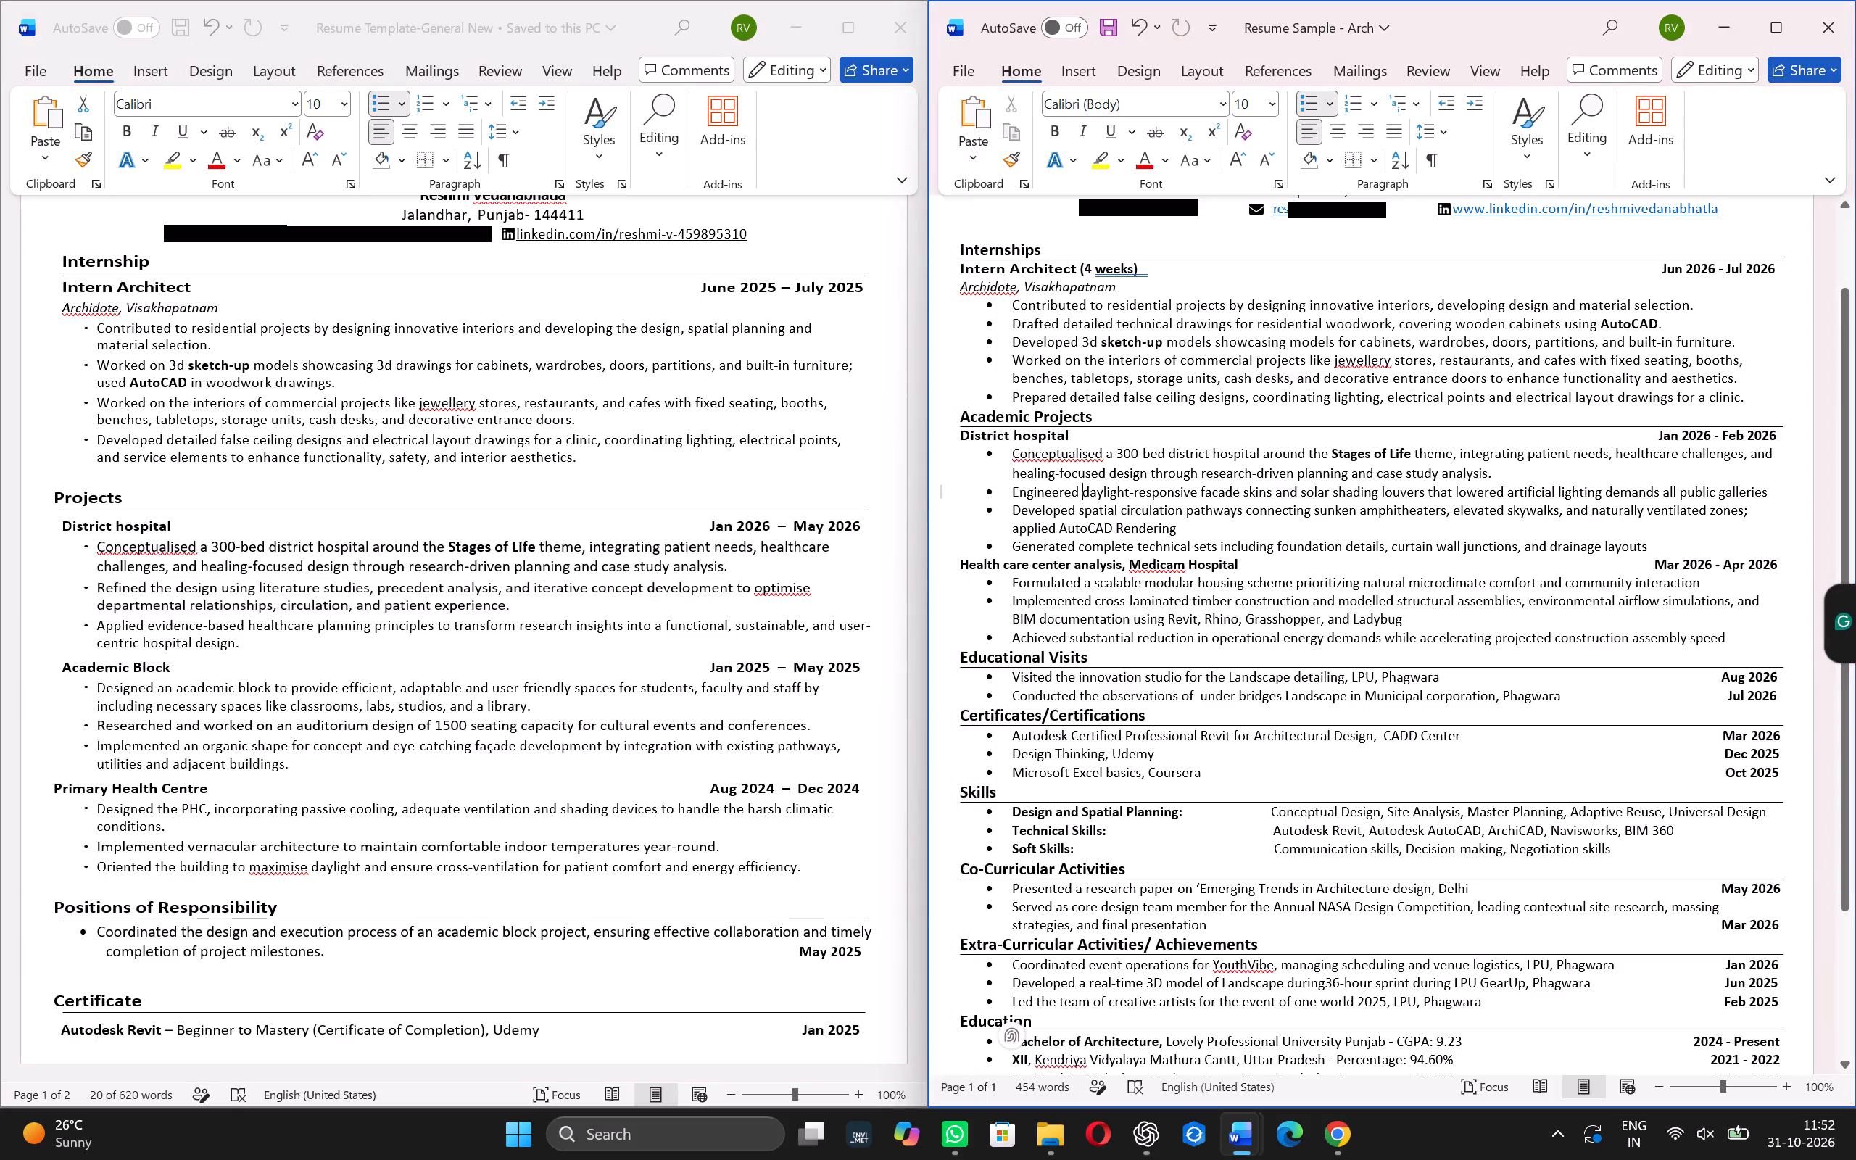
drag(1082, 490, 1769, 495)
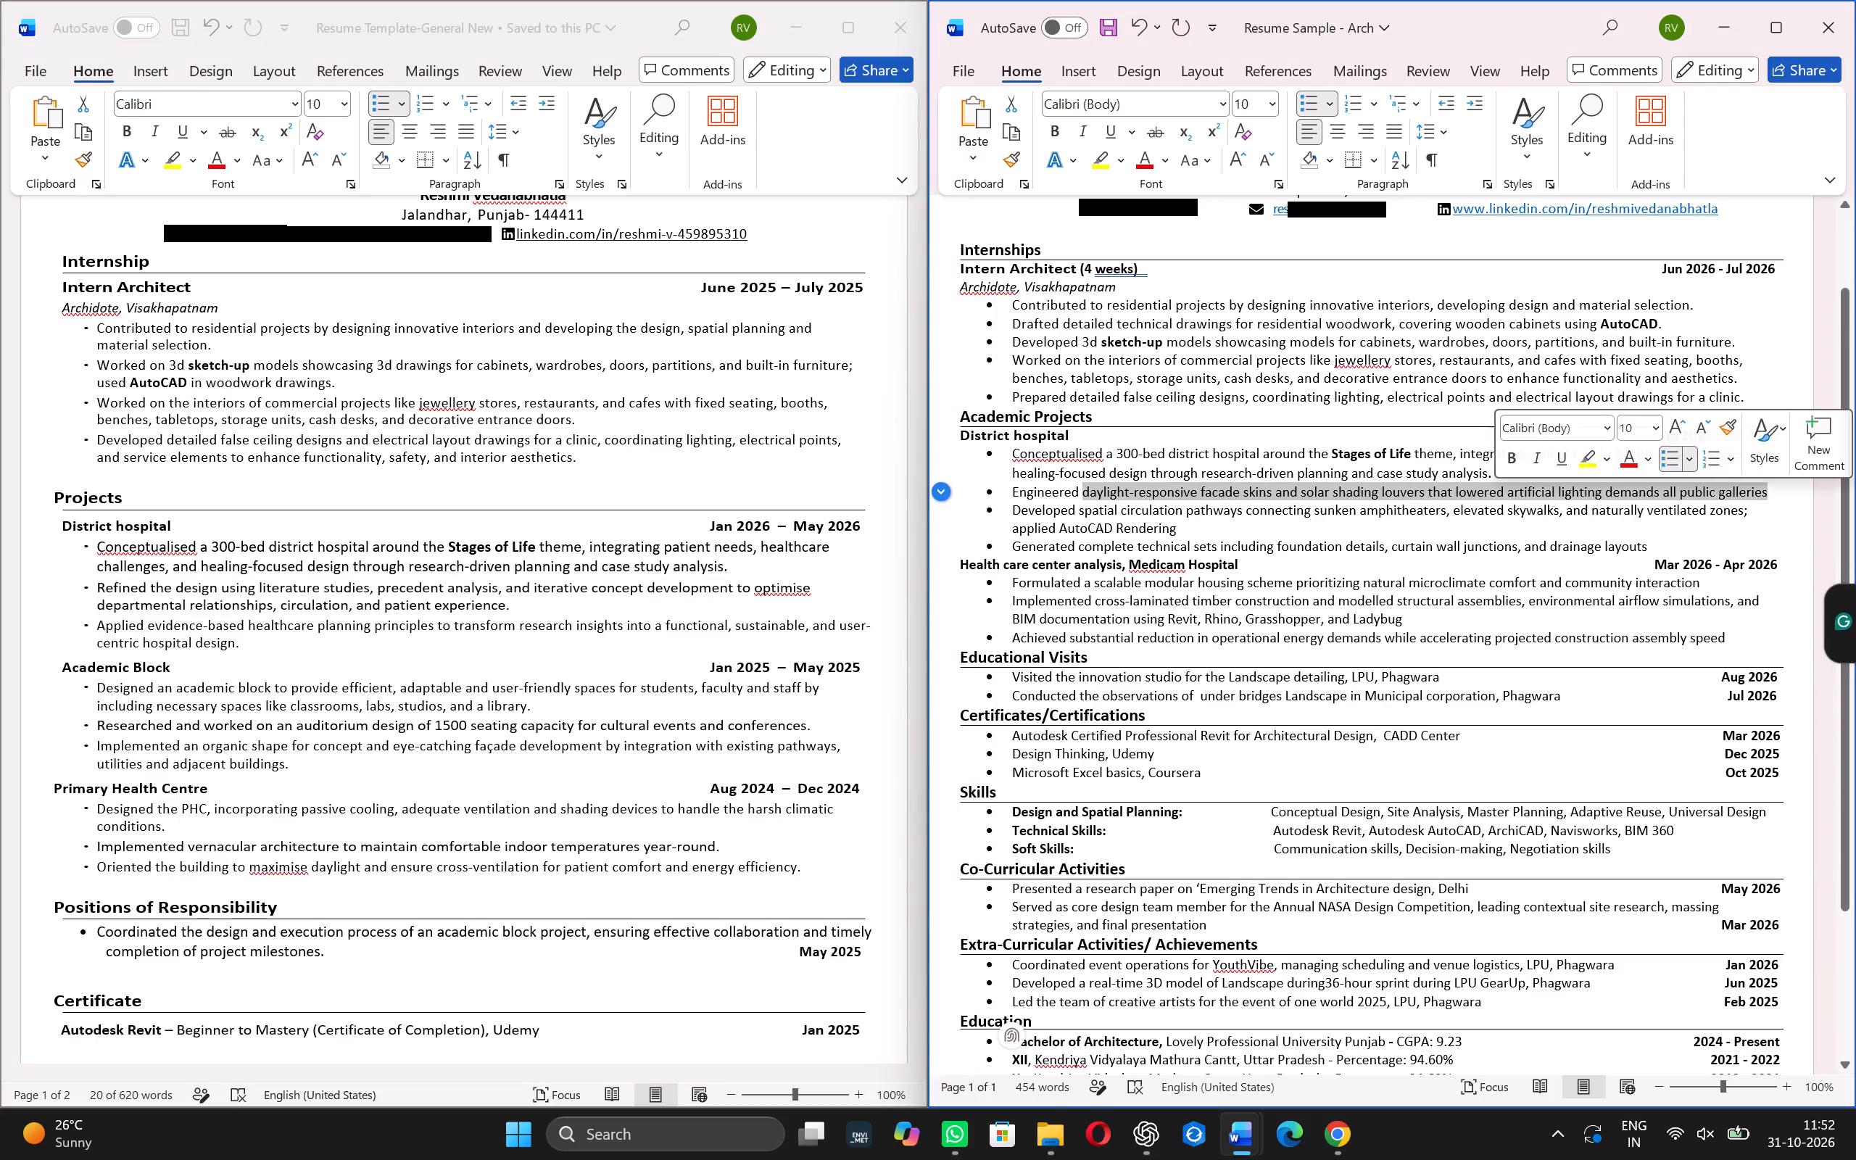
key(ctrl+v)
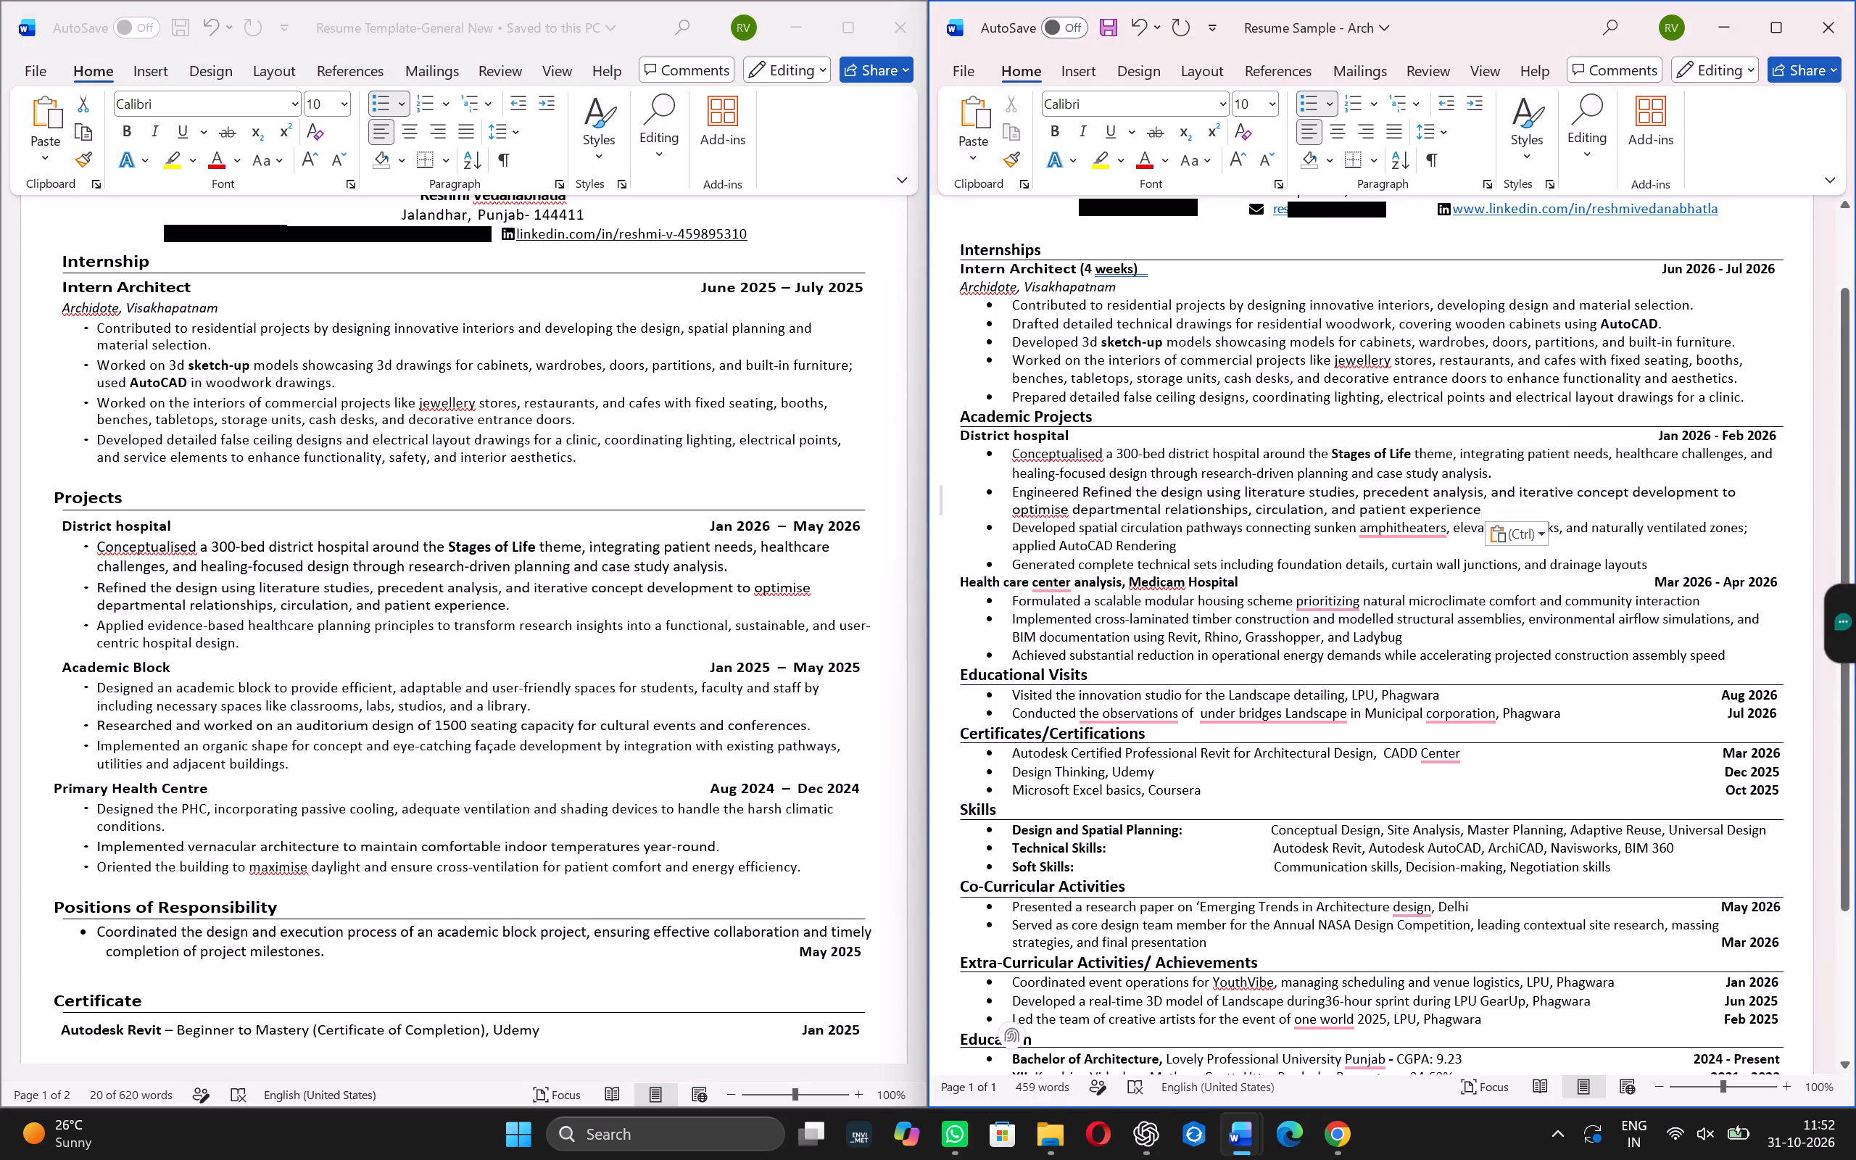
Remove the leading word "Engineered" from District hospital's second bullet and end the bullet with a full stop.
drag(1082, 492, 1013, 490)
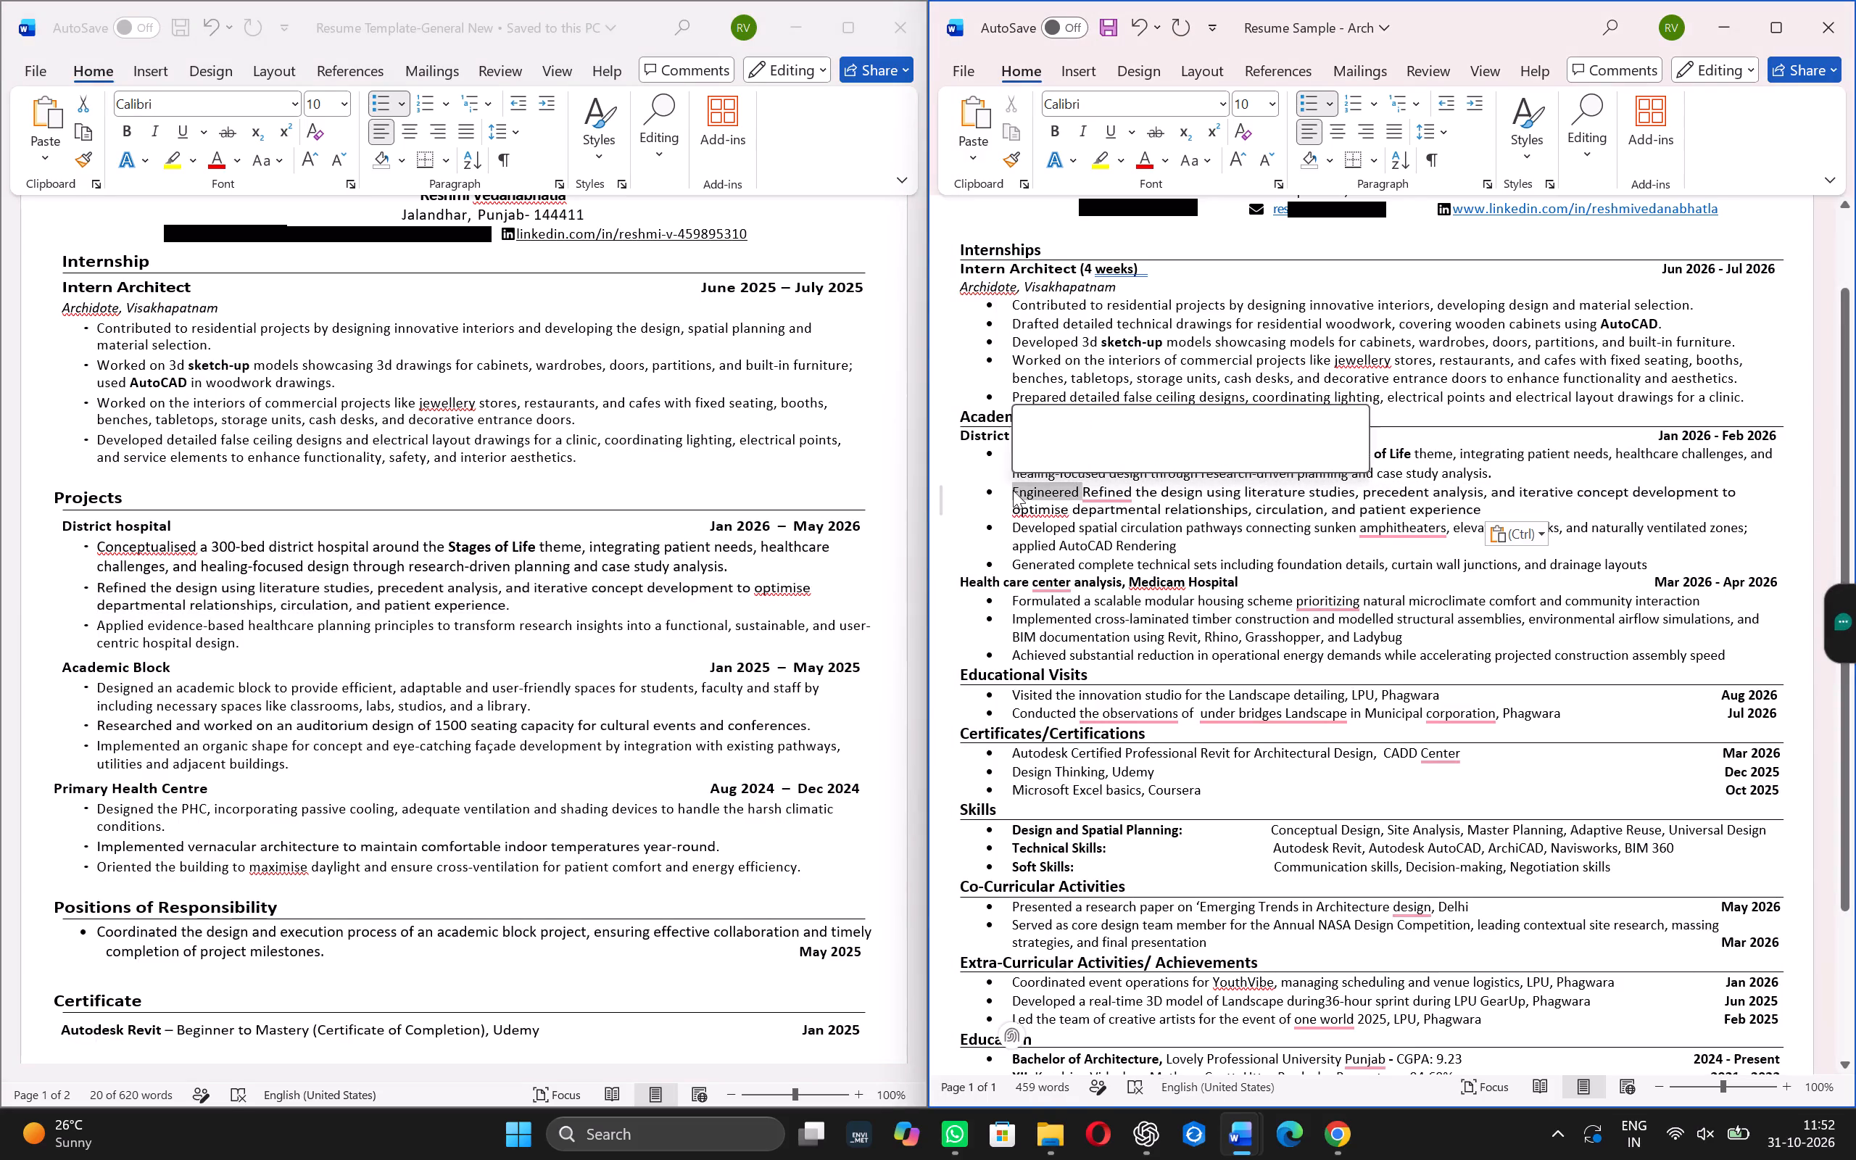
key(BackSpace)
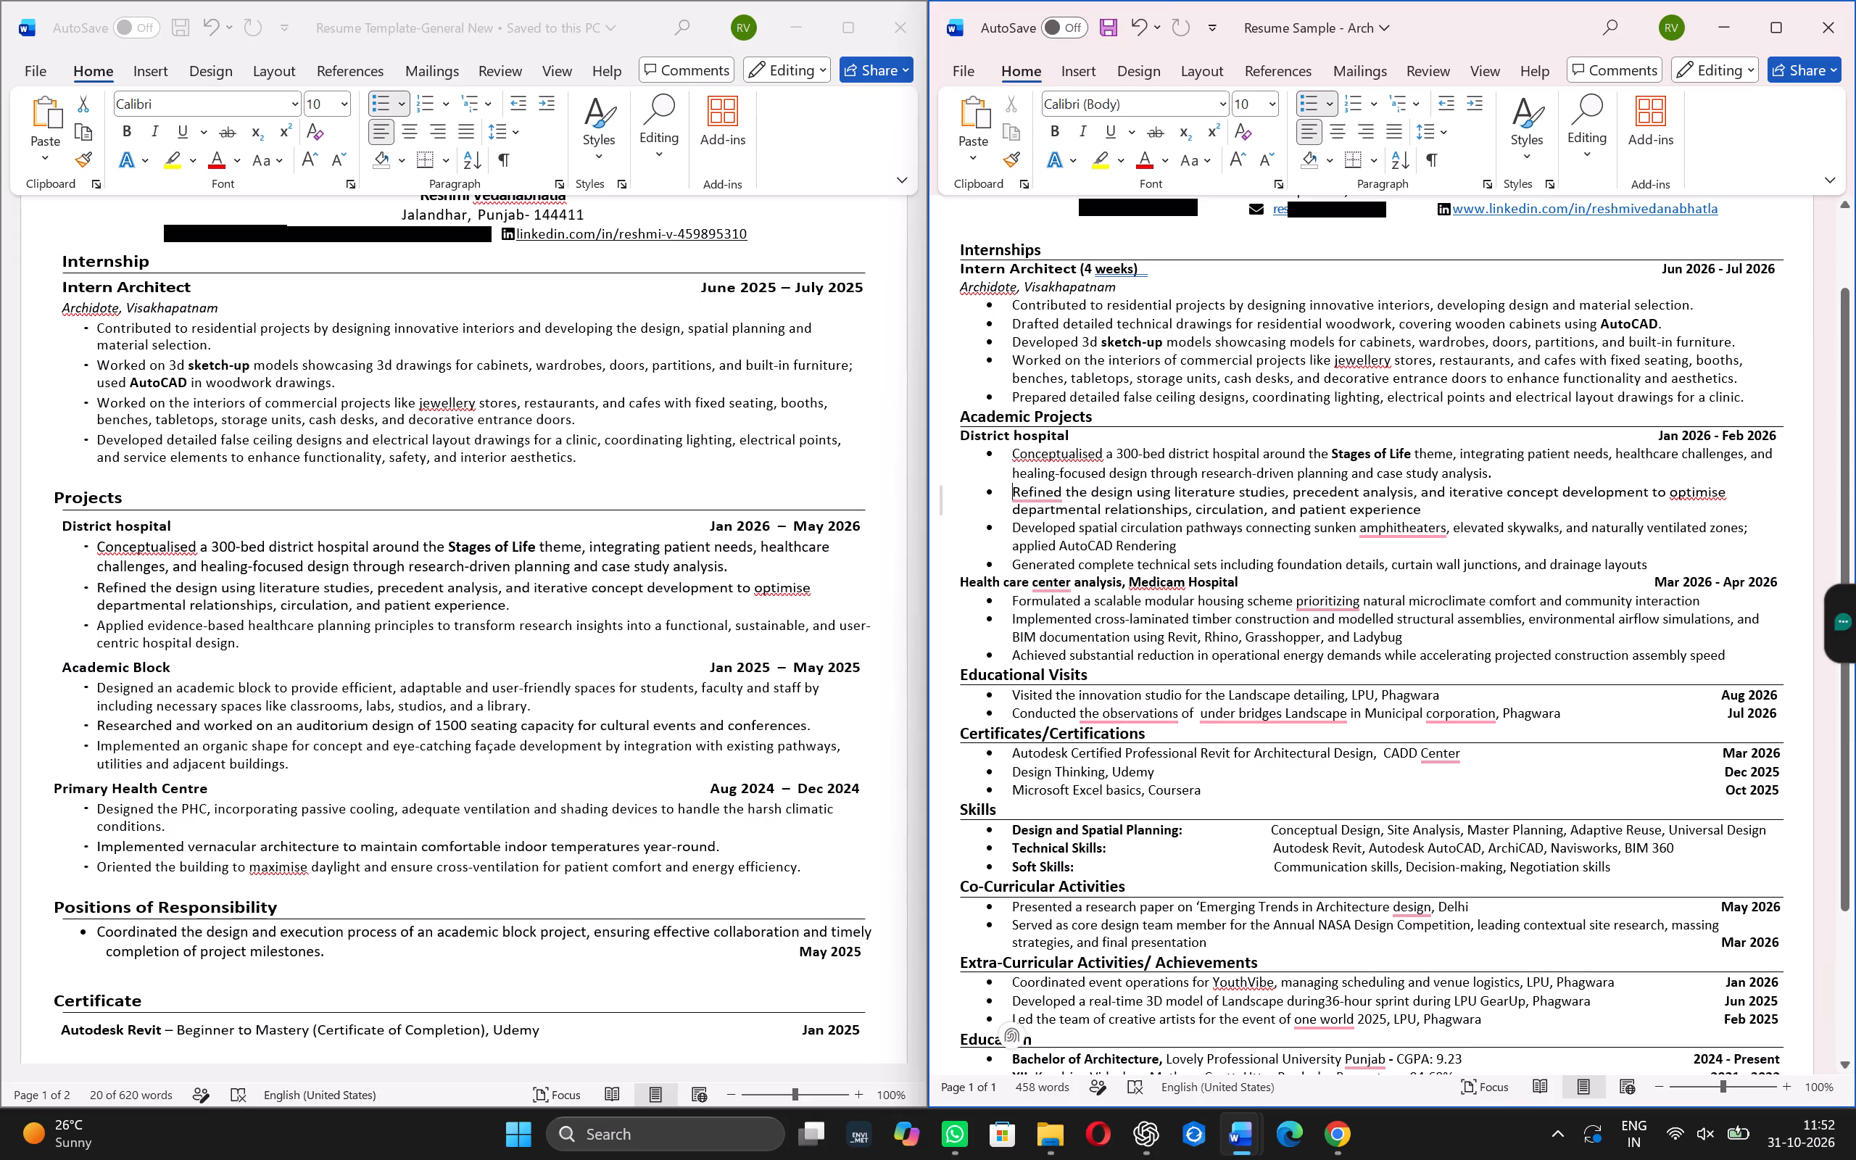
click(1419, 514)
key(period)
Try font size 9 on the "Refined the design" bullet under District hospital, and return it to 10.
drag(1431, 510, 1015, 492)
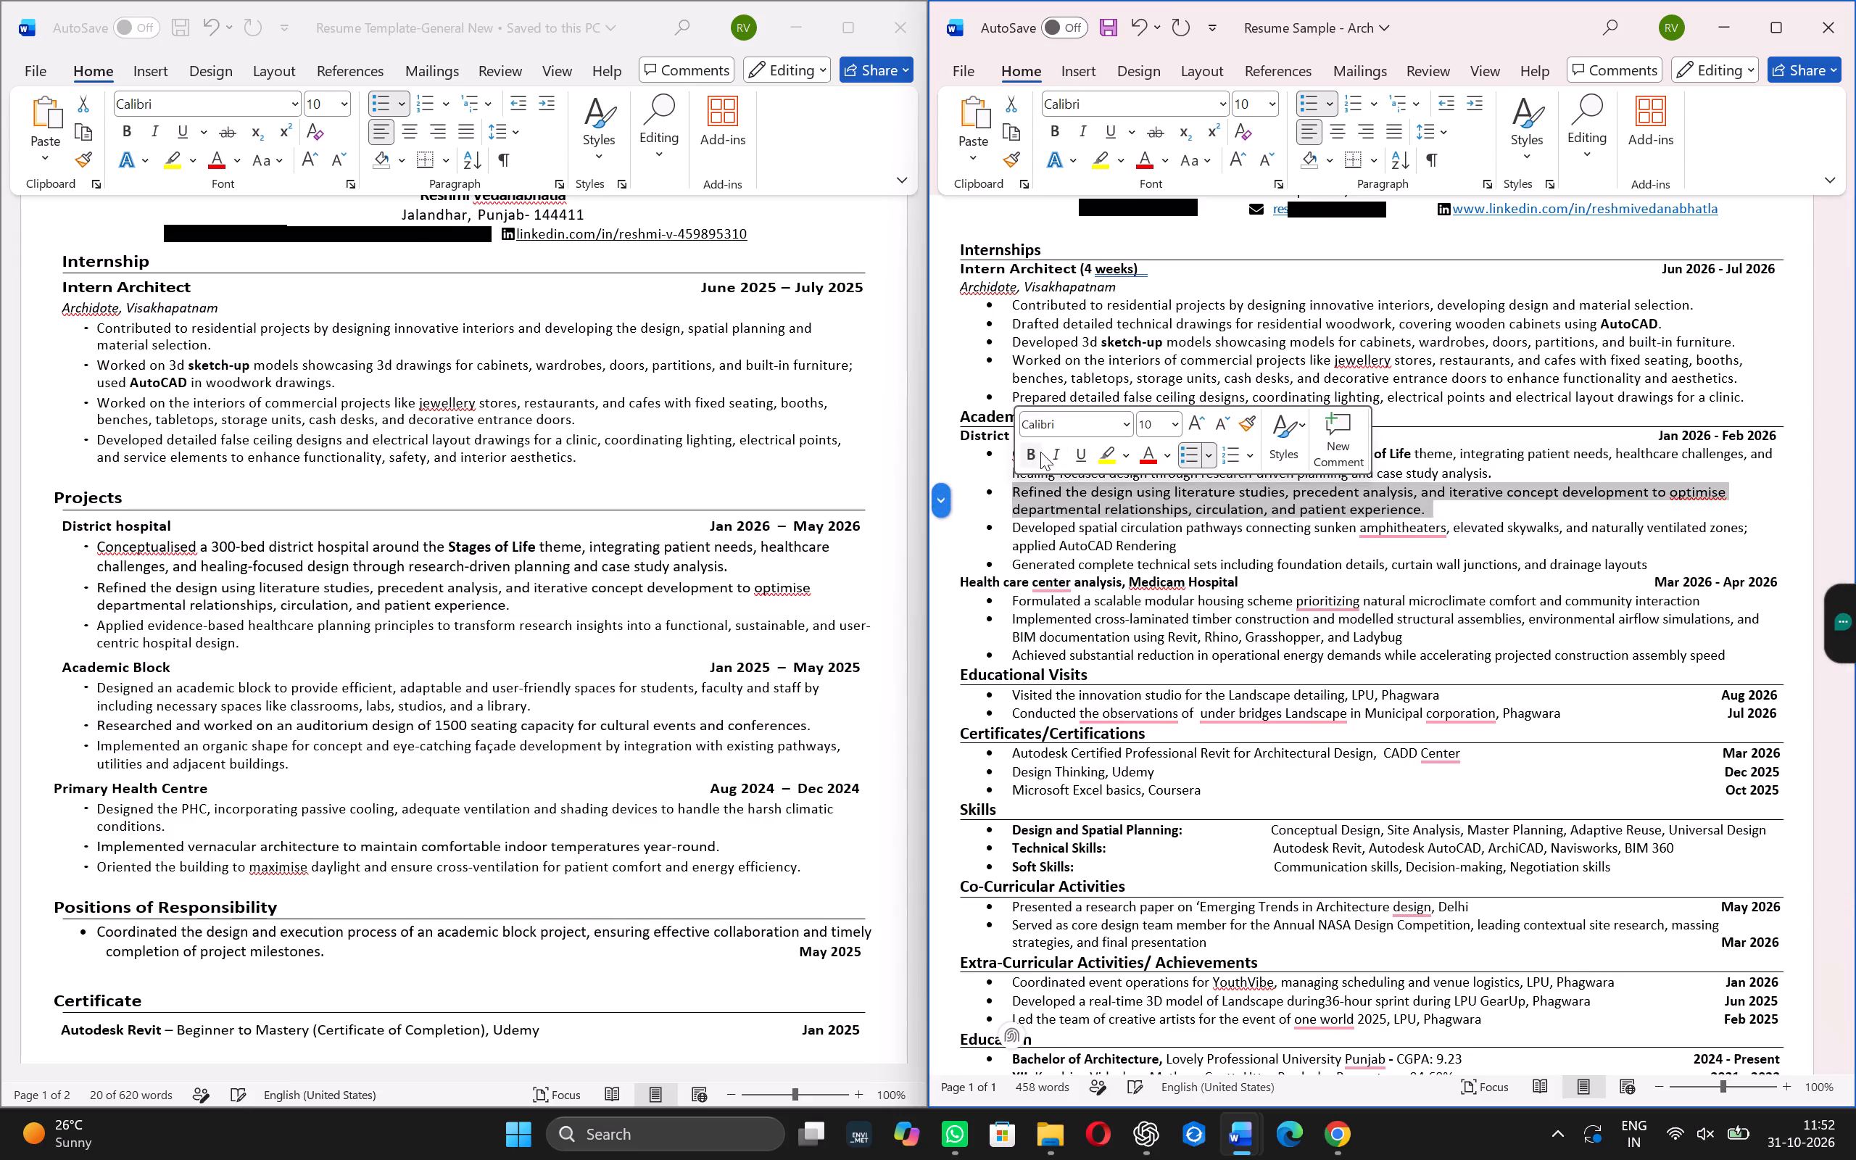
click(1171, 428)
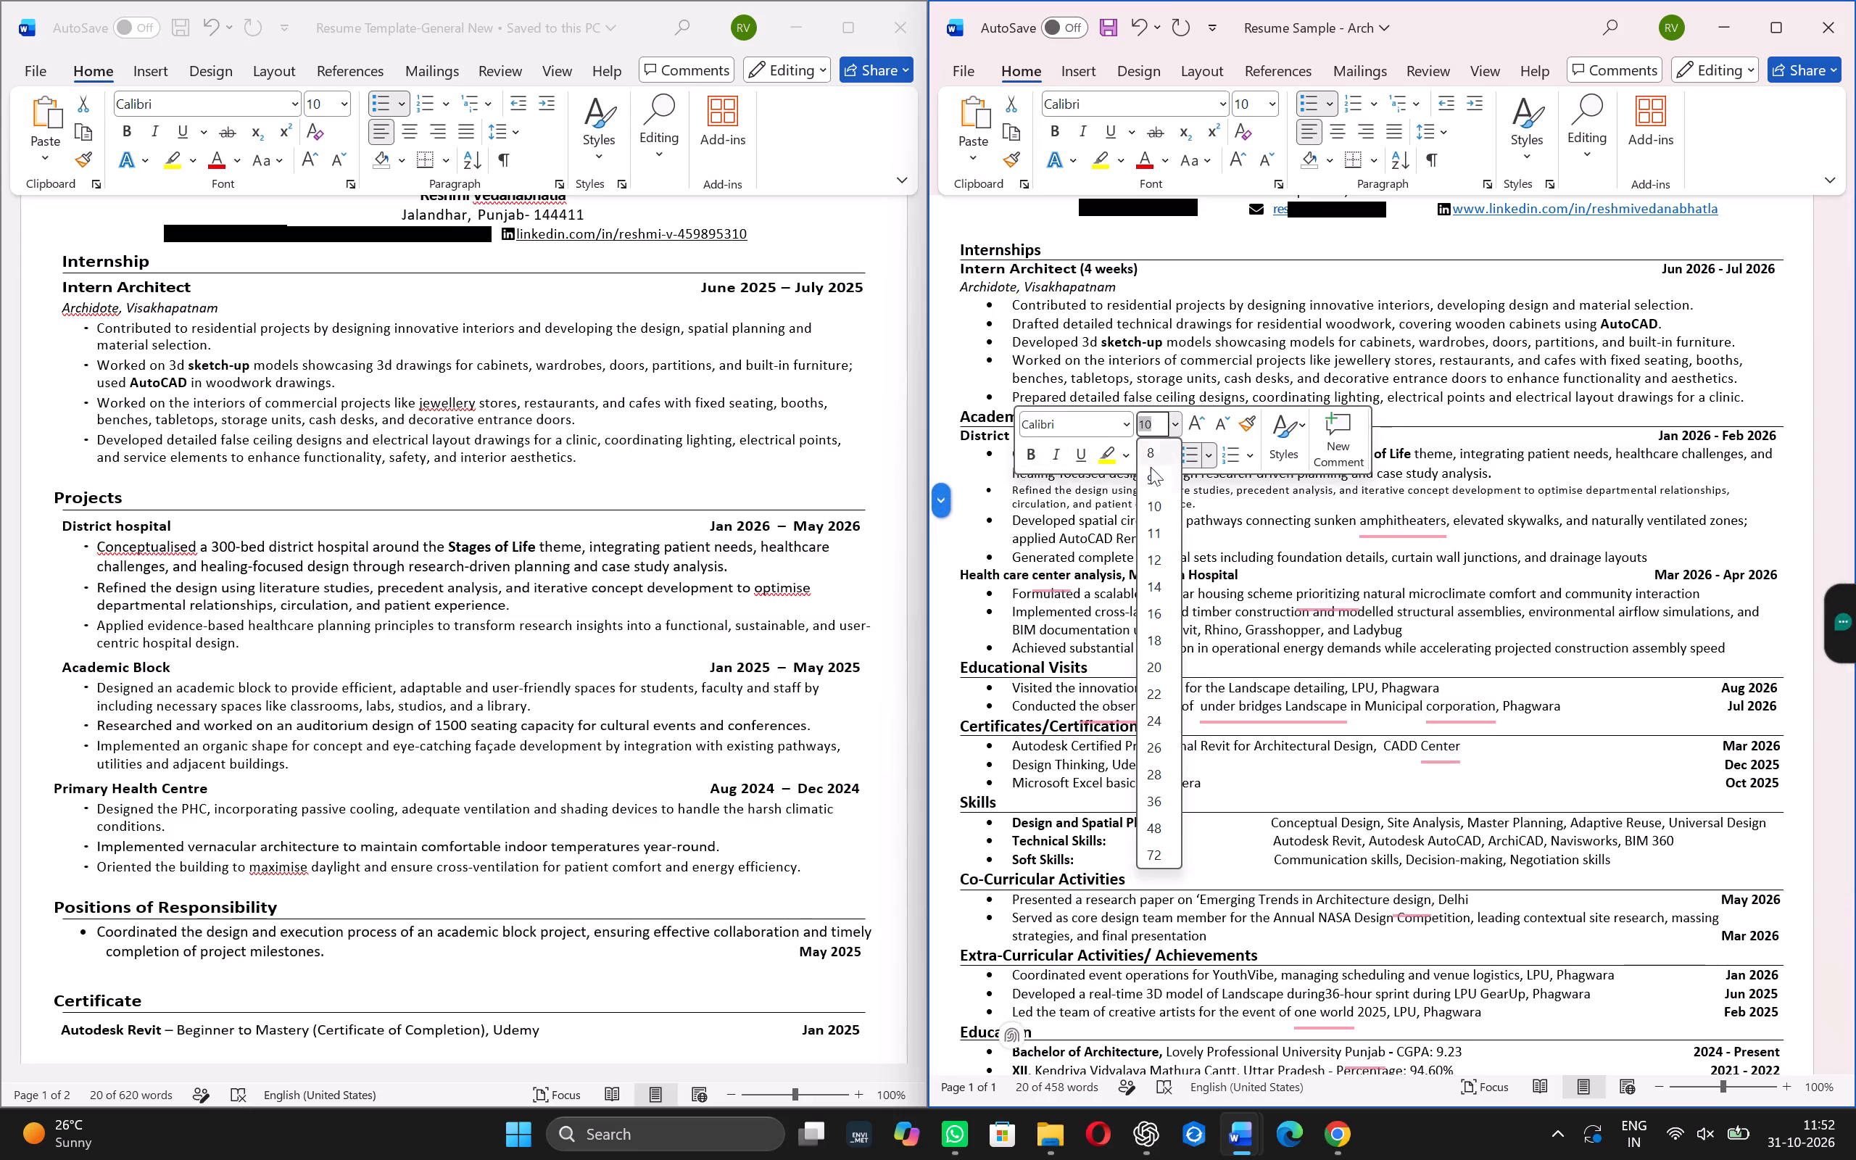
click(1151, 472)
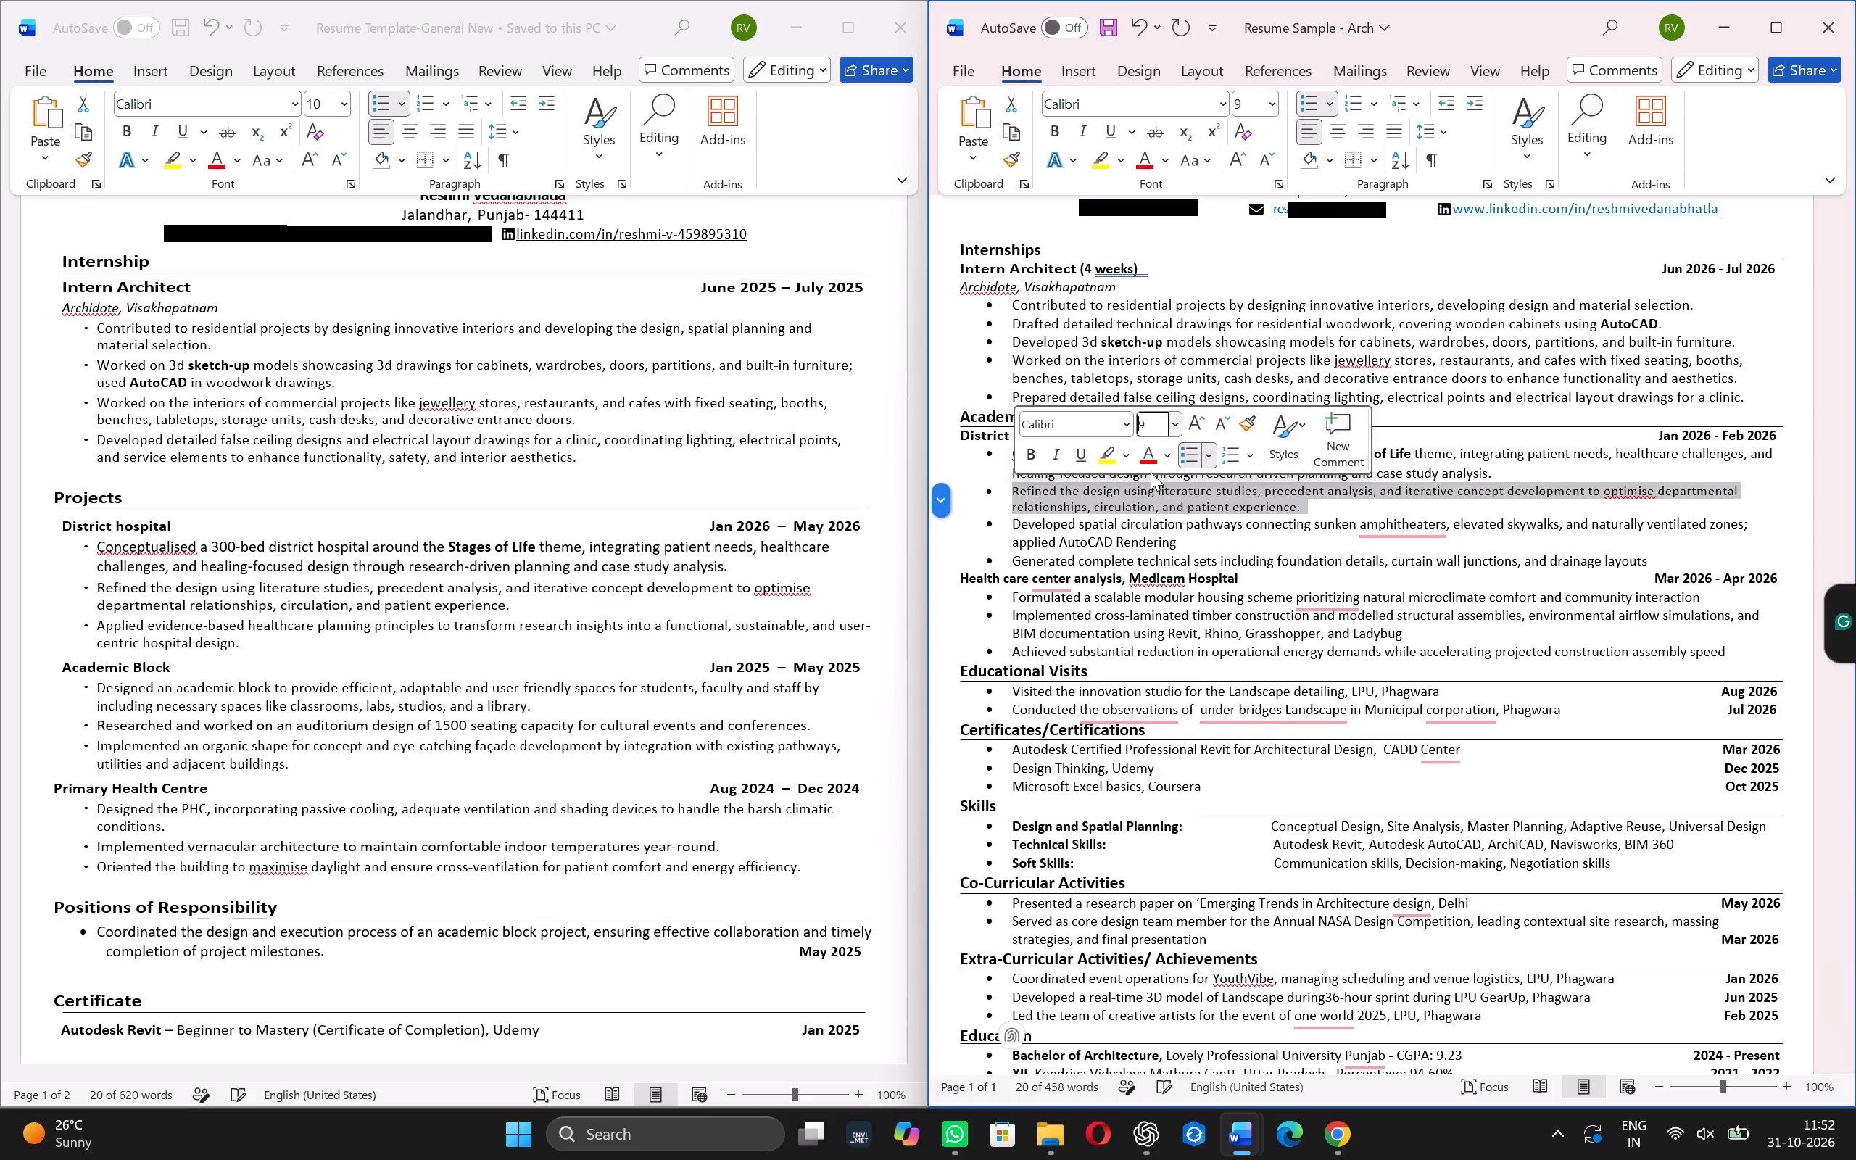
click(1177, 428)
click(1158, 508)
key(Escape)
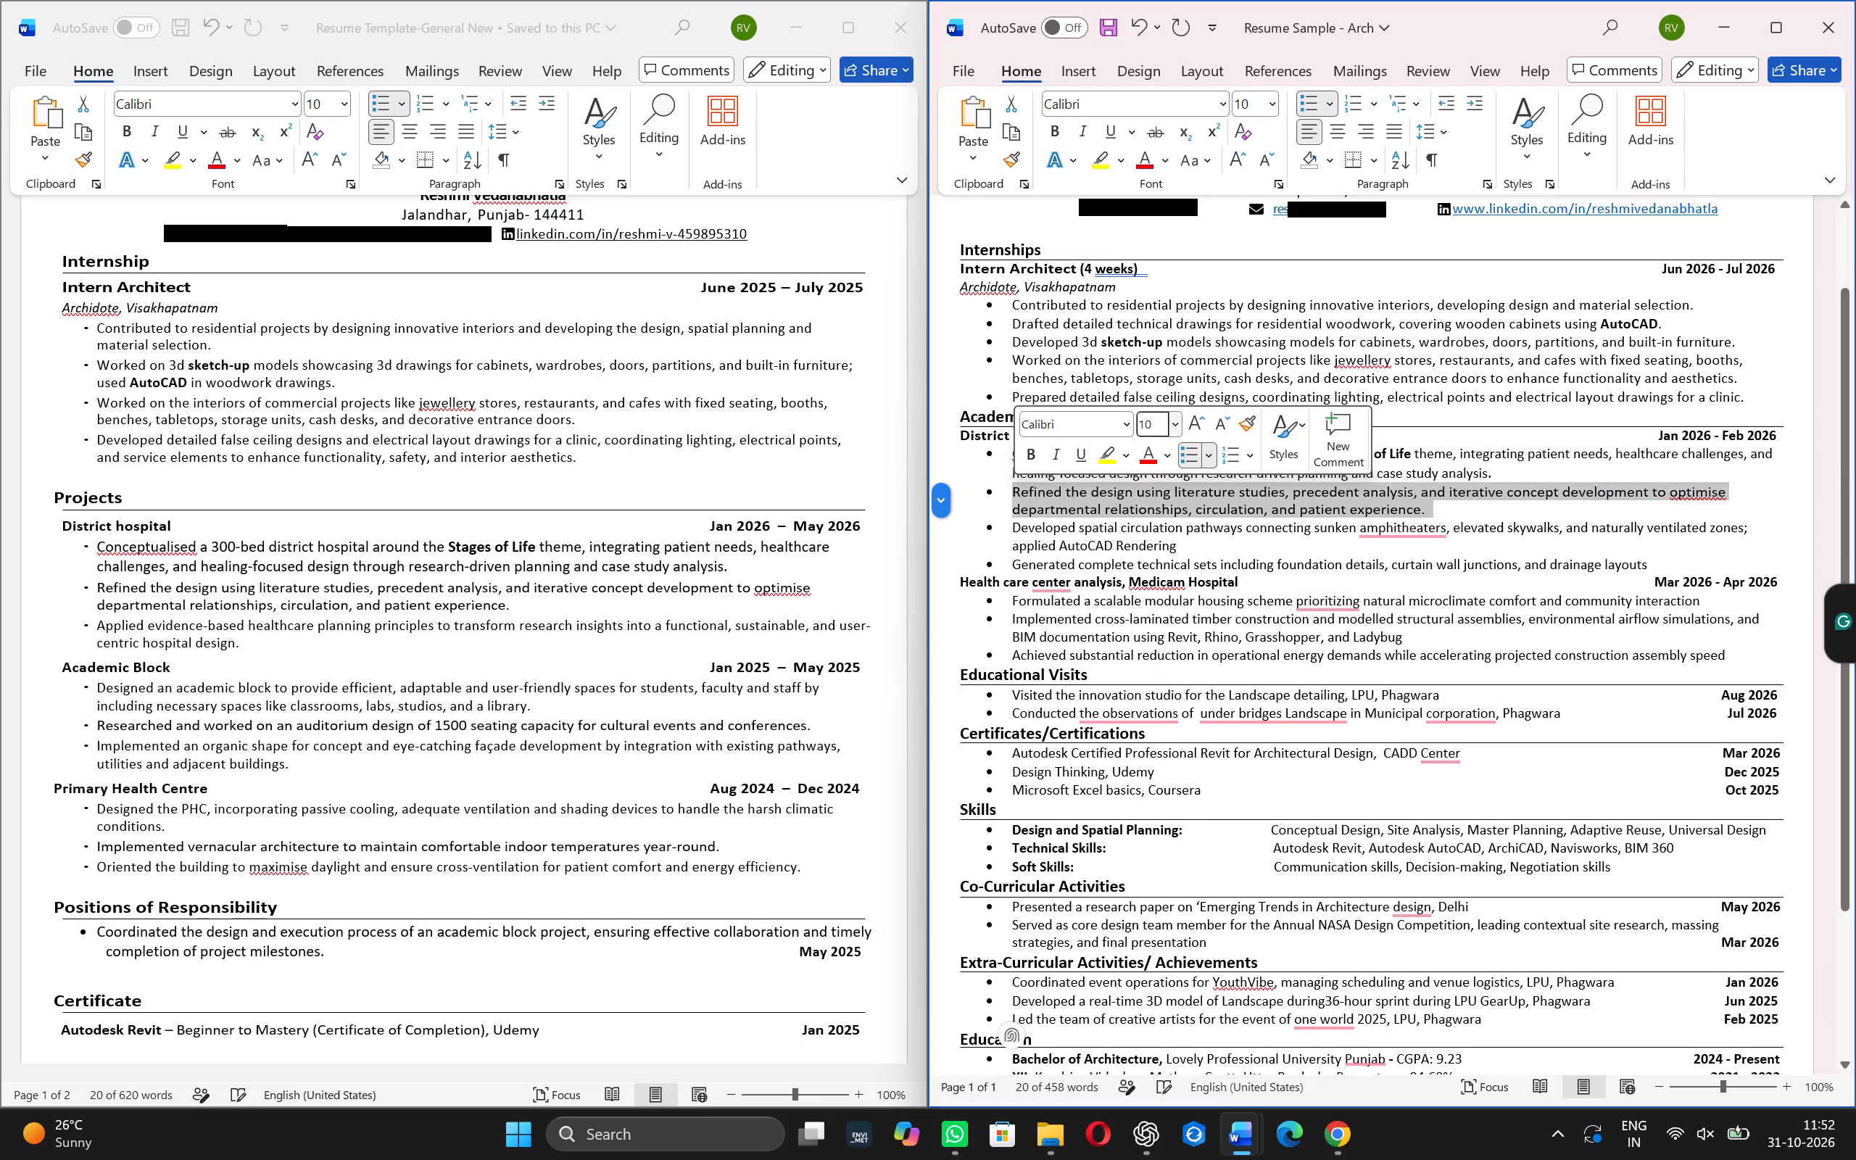
Compare the font and size of the "Refined the design" bullet with those of the 300-bed hospital bullet.
click(1768, 493)
key(Escape)
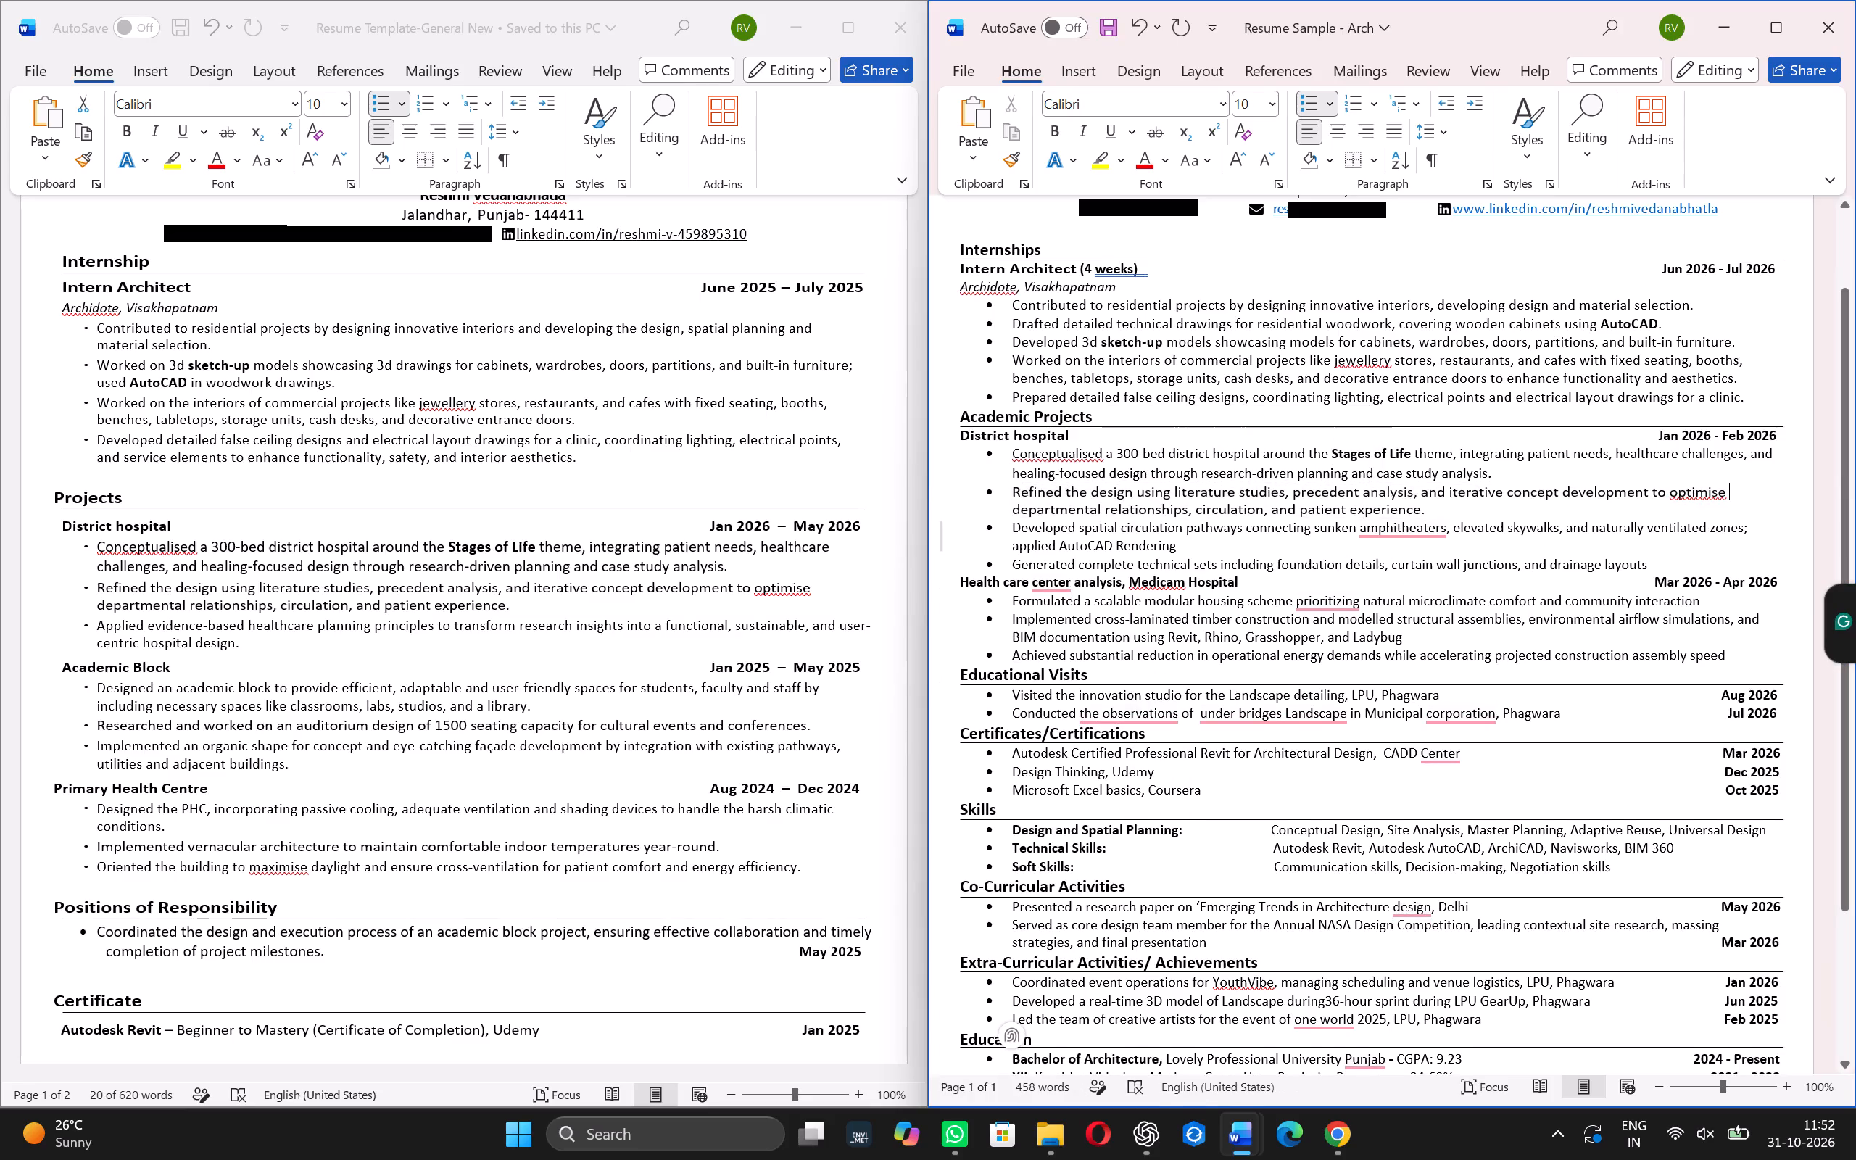
drag(1489, 492, 1460, 490)
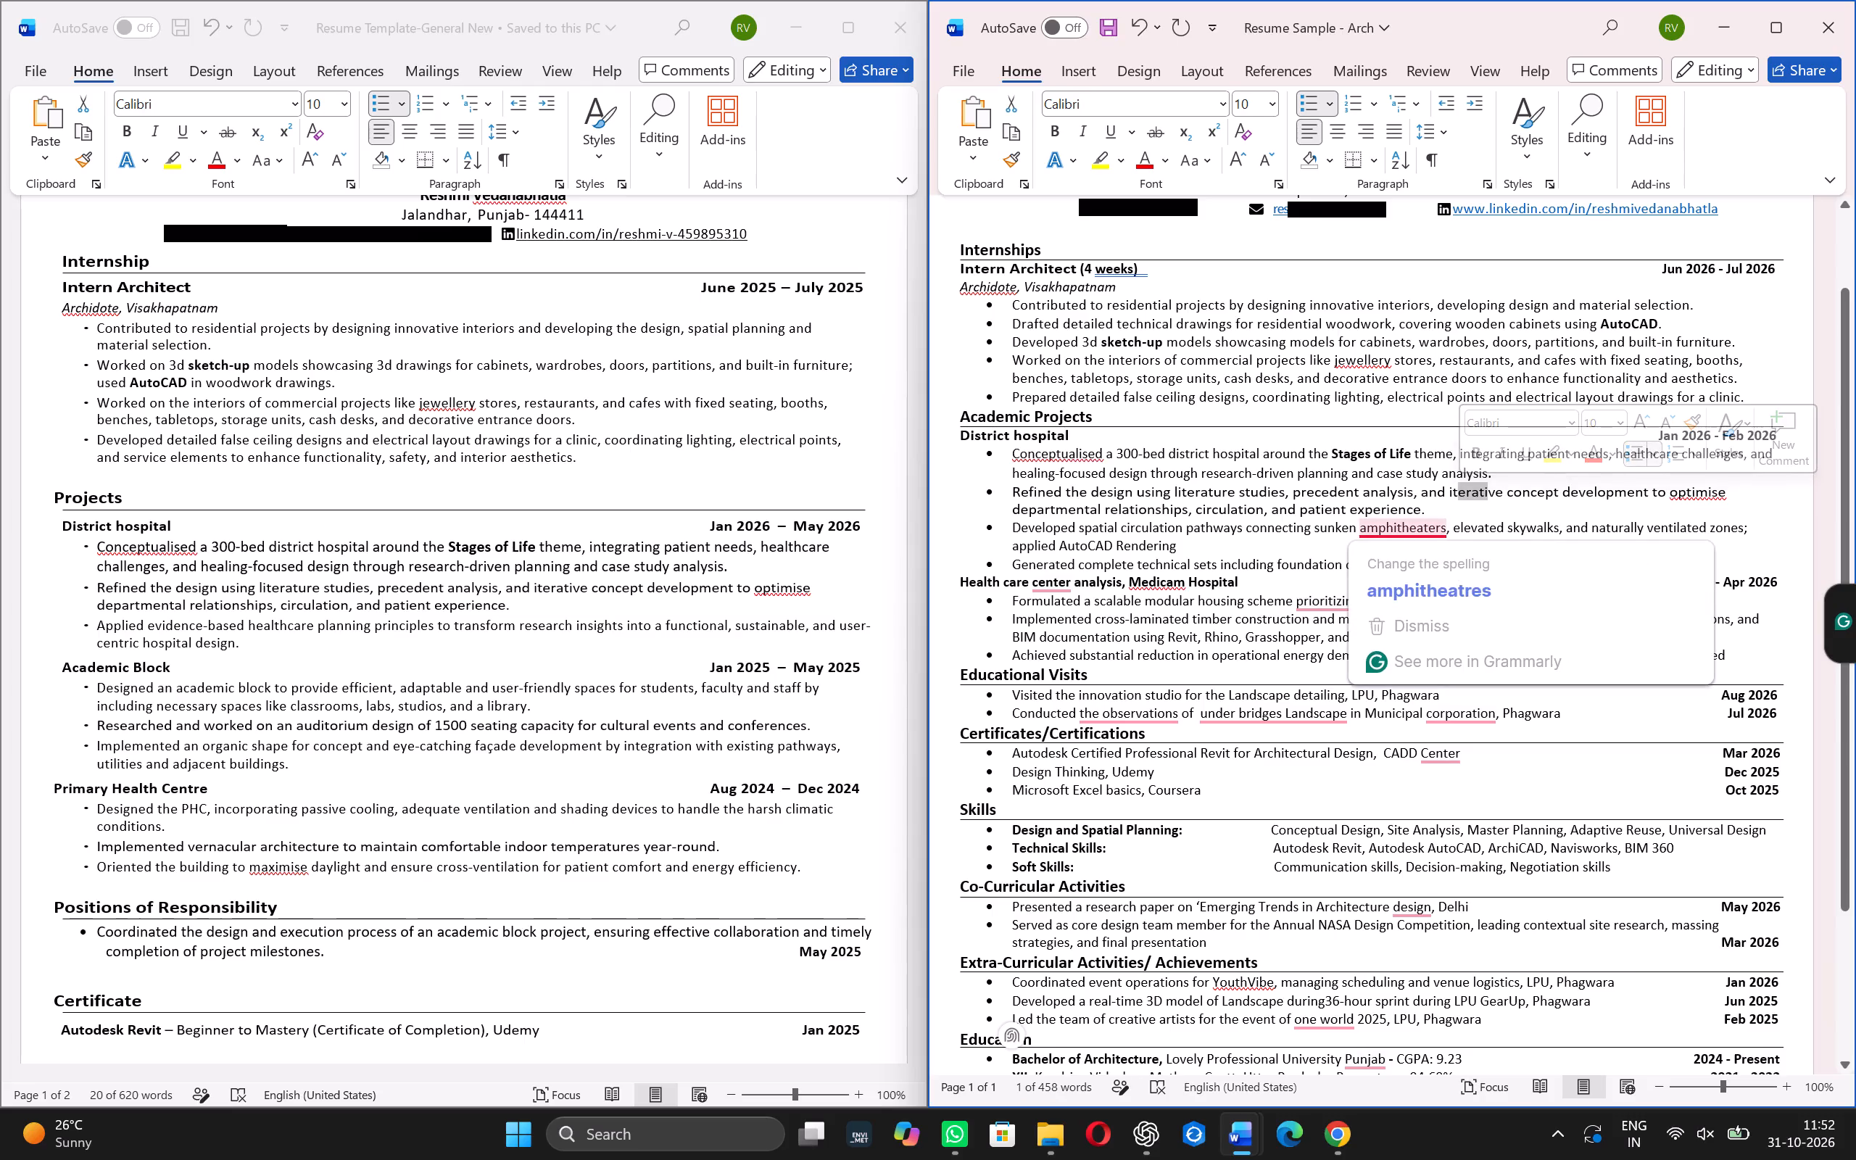
key(Escape)
drag(1729, 449, 1673, 460)
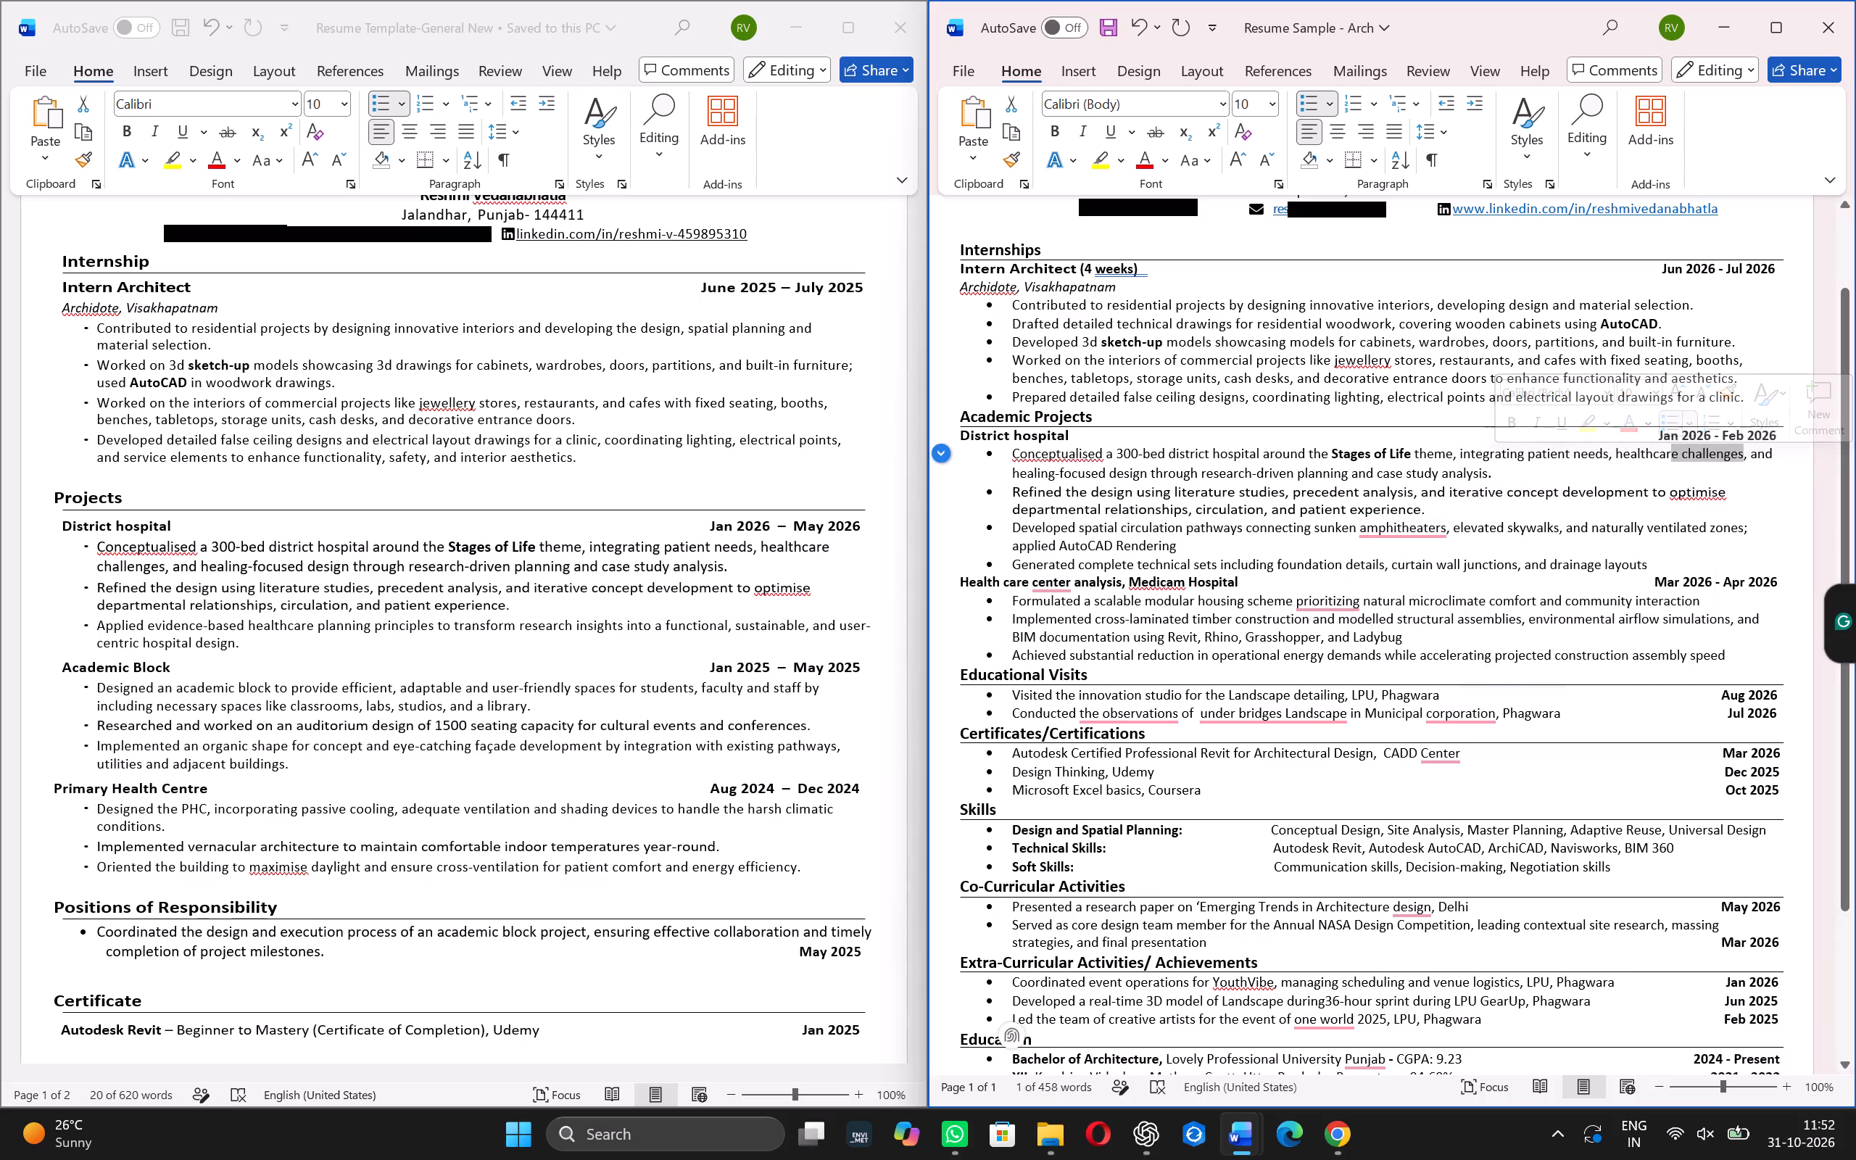
key(Escape)
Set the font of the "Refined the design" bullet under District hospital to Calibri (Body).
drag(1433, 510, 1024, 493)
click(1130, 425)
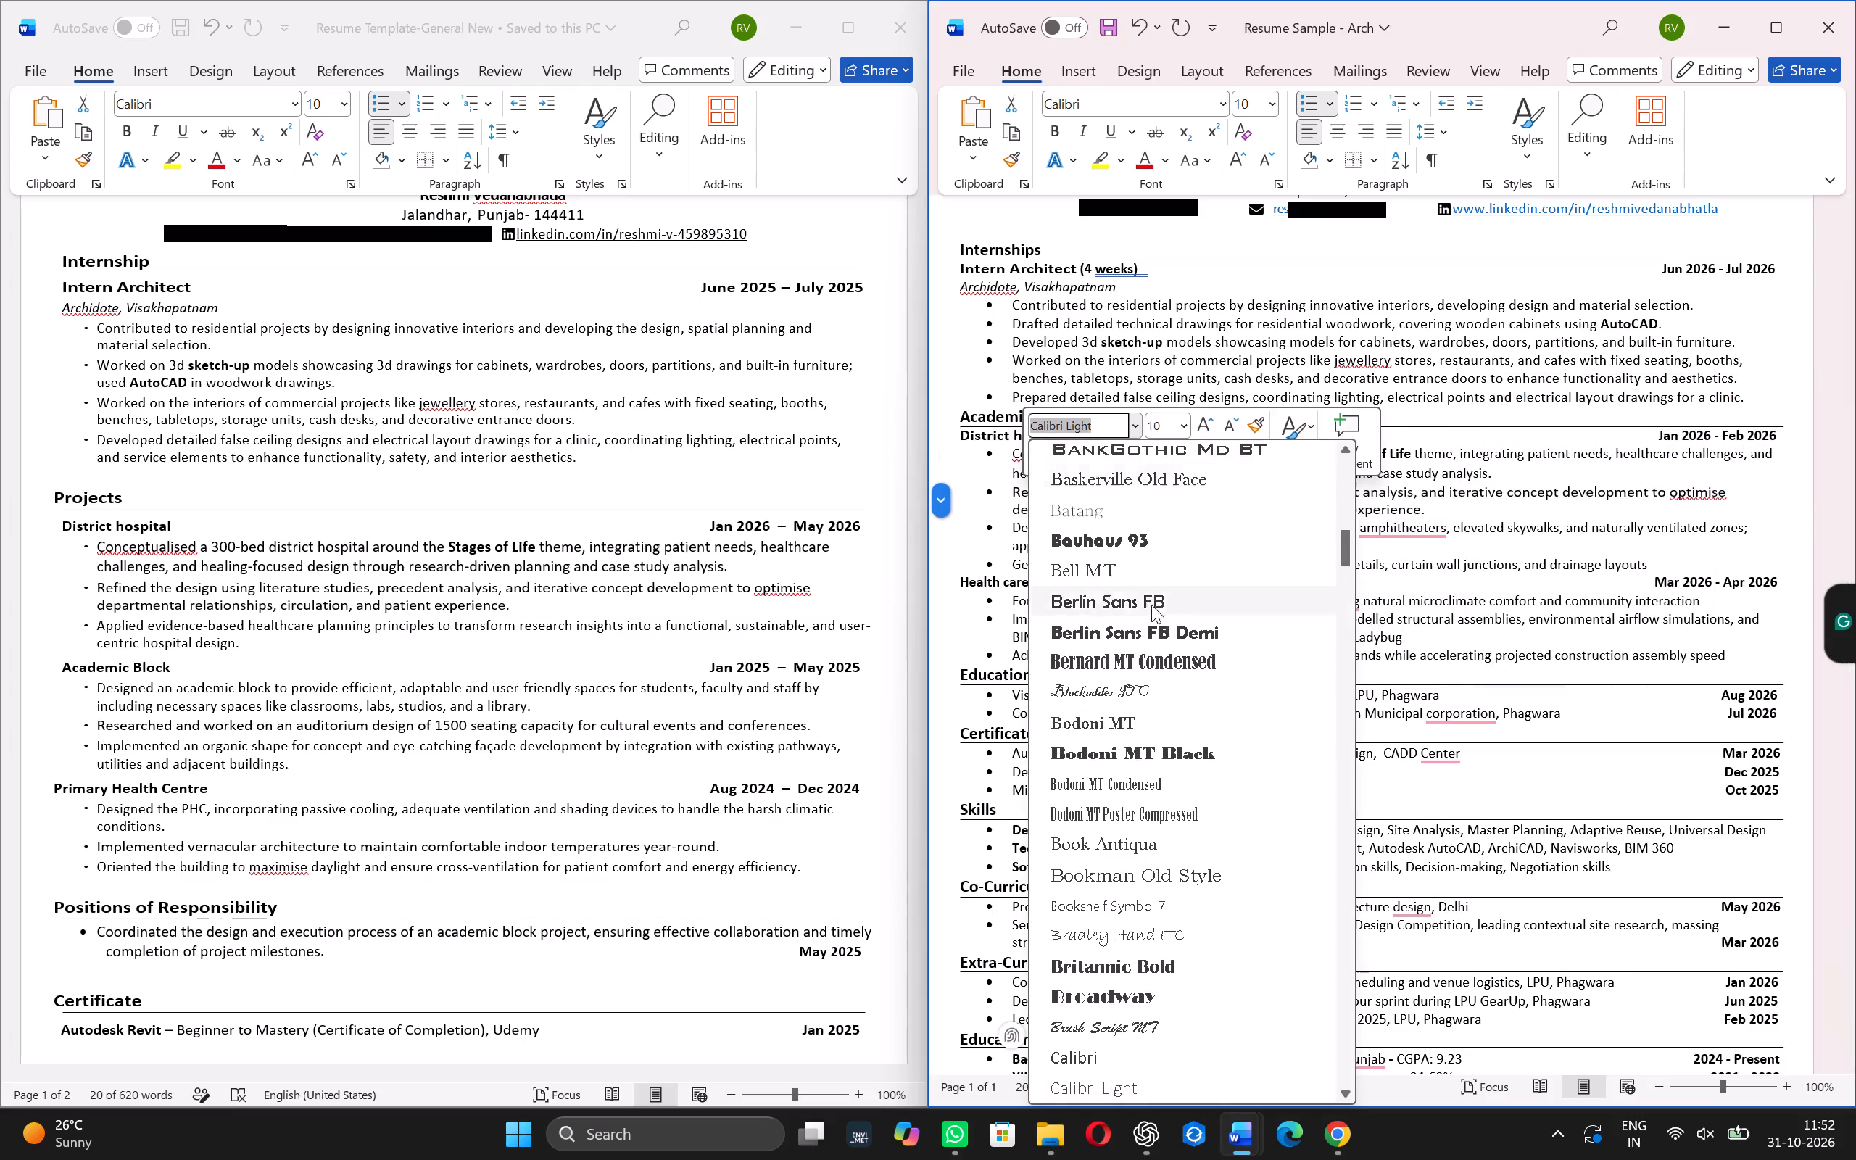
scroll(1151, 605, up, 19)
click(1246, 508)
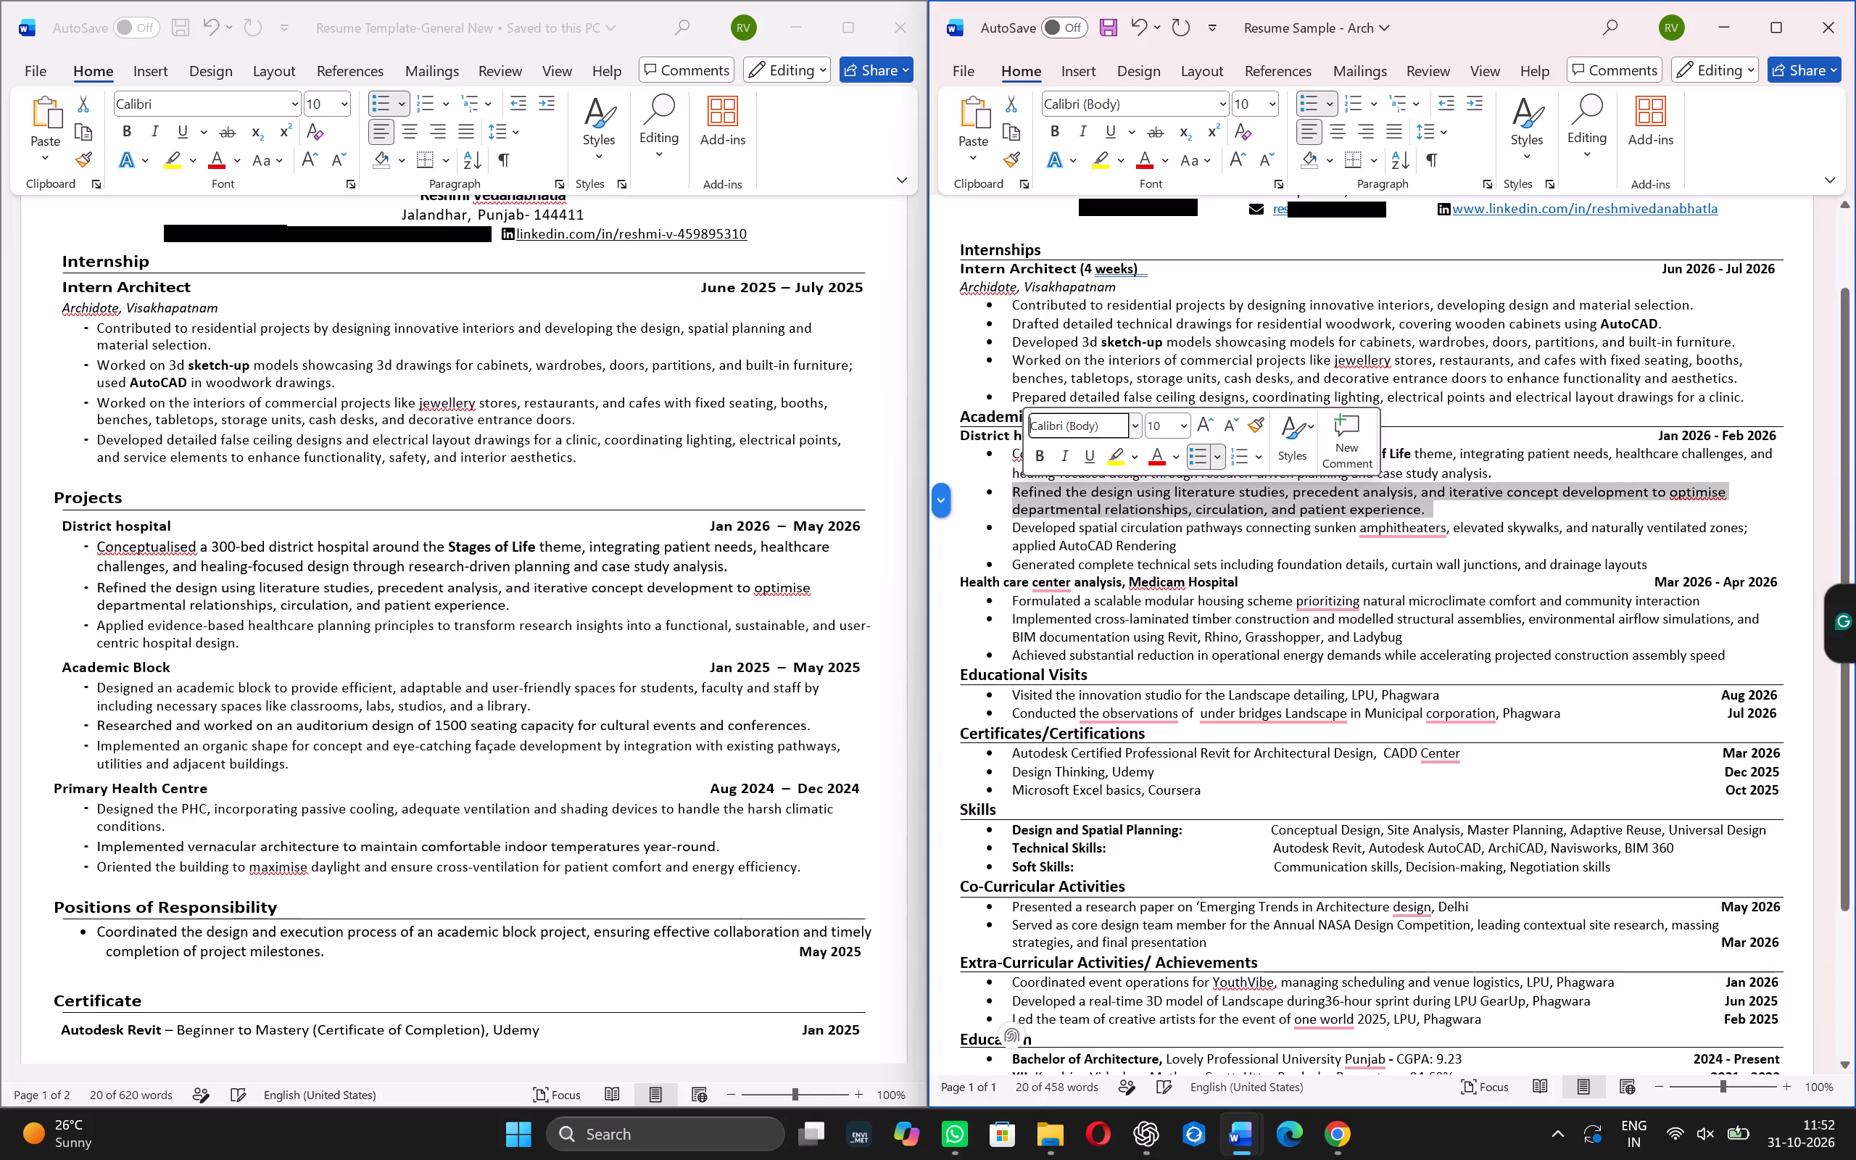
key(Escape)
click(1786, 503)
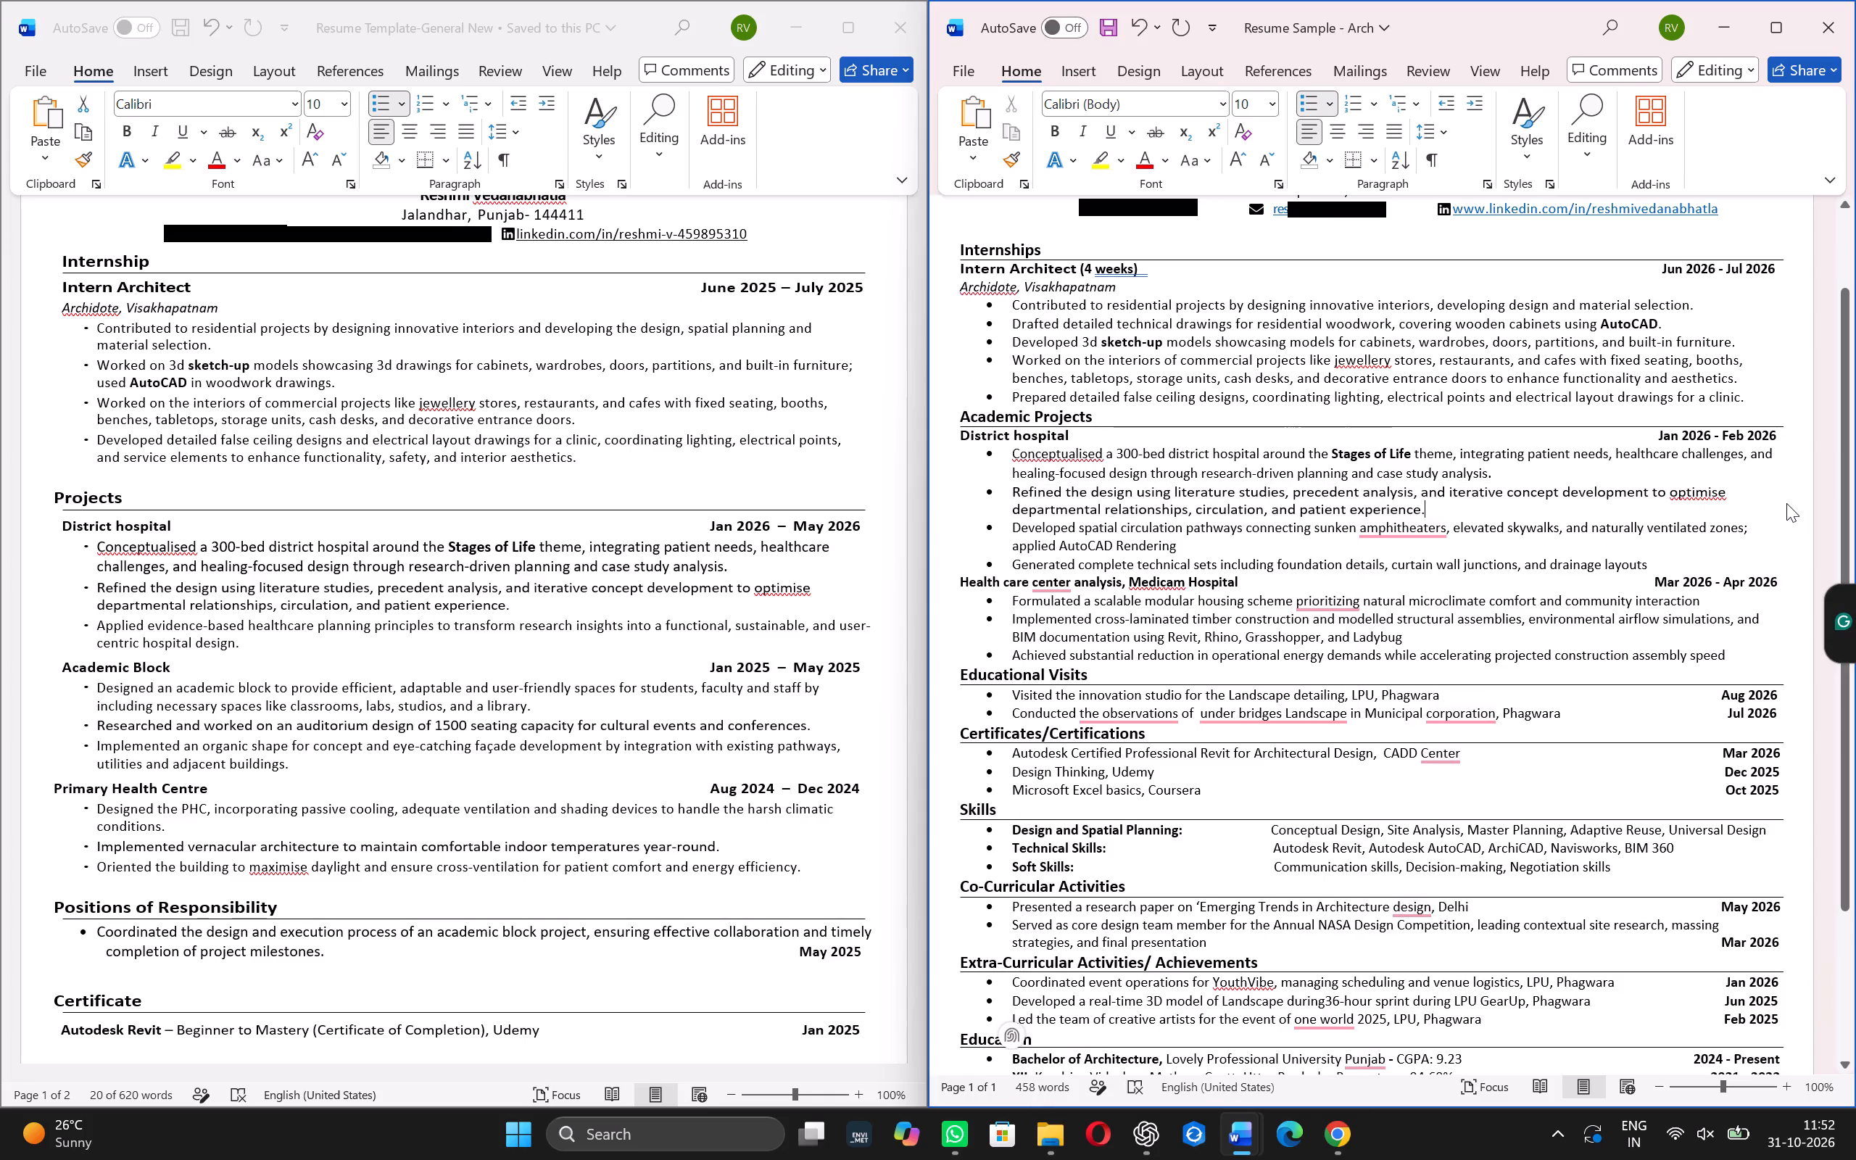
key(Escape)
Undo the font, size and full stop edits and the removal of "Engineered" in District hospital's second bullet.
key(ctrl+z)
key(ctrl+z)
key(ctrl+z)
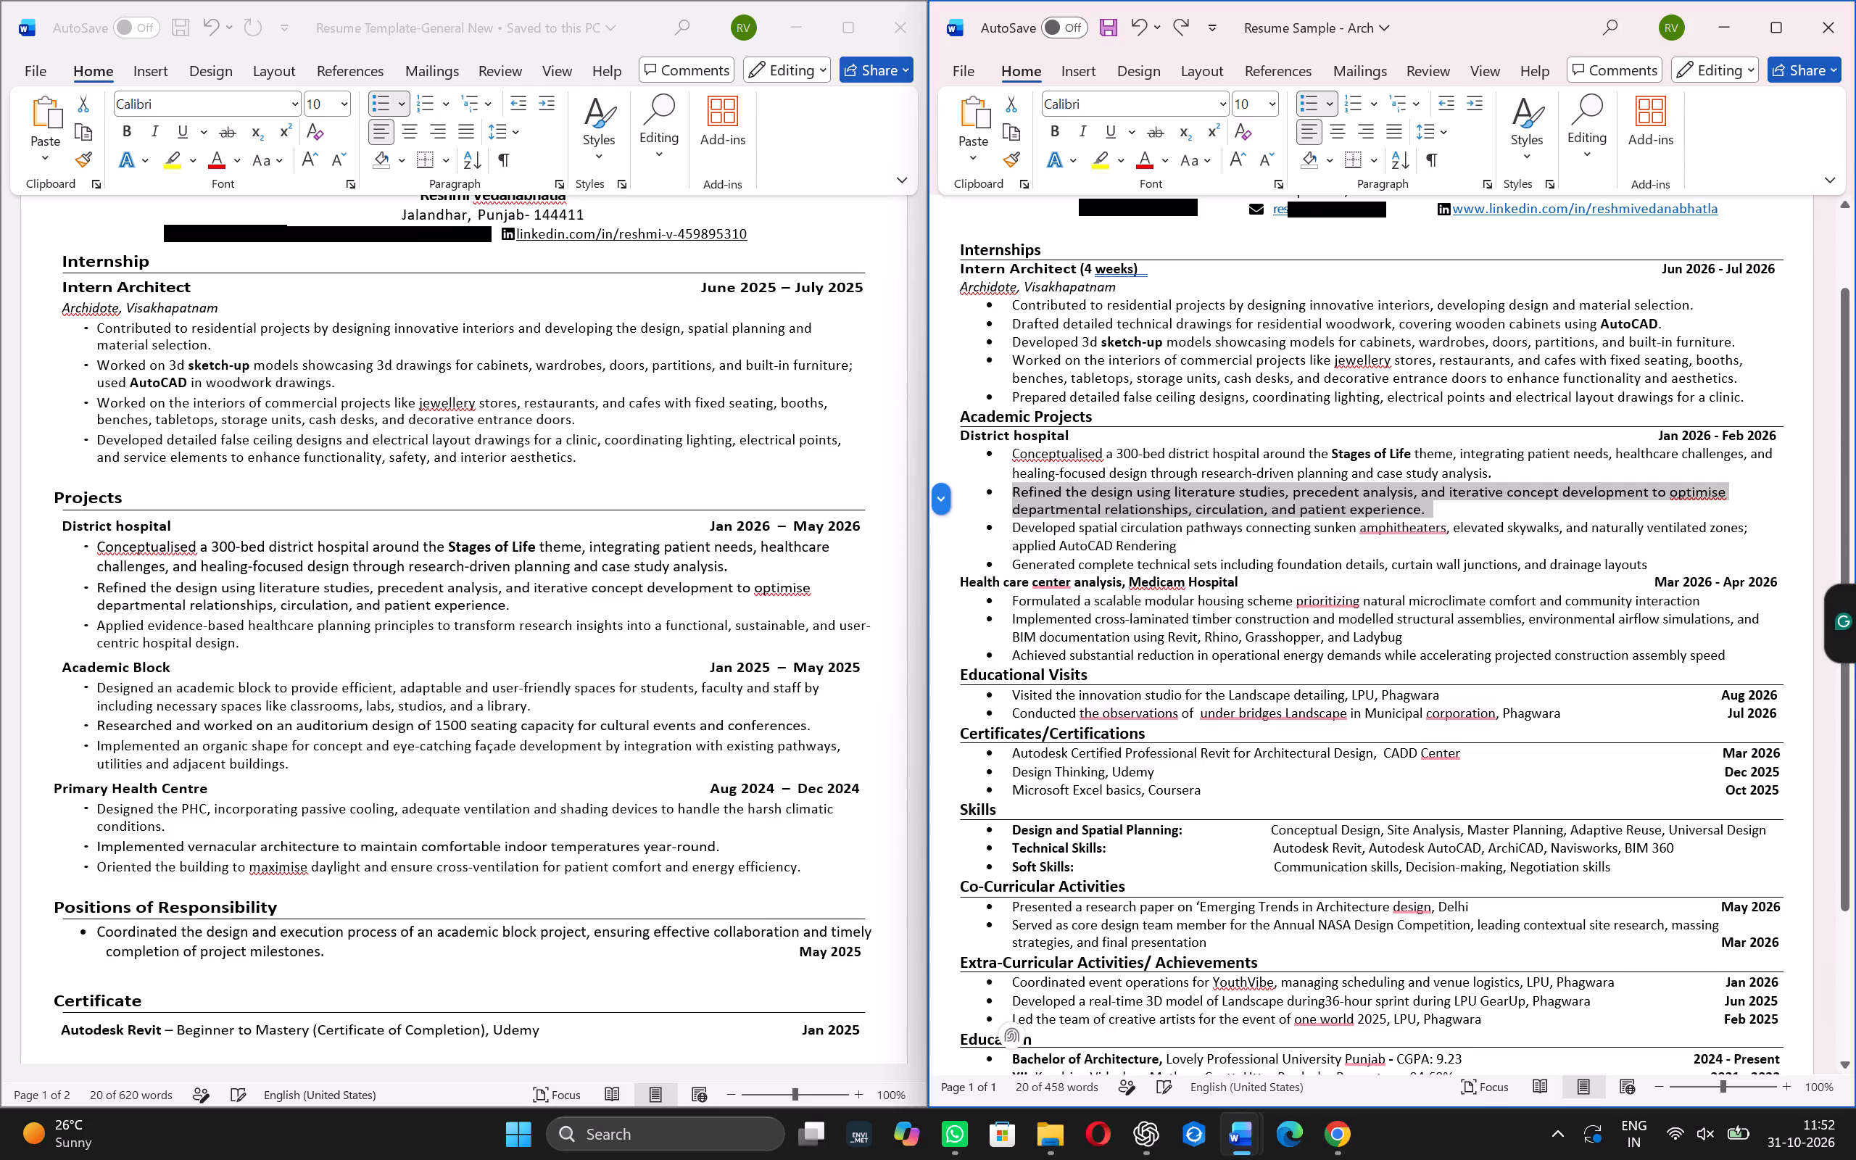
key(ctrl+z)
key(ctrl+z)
Delete the pasted "Refined the design…" text from District hospital's second bullet, keeping only the word "Engineered".
drag(1489, 510, 1111, 492)
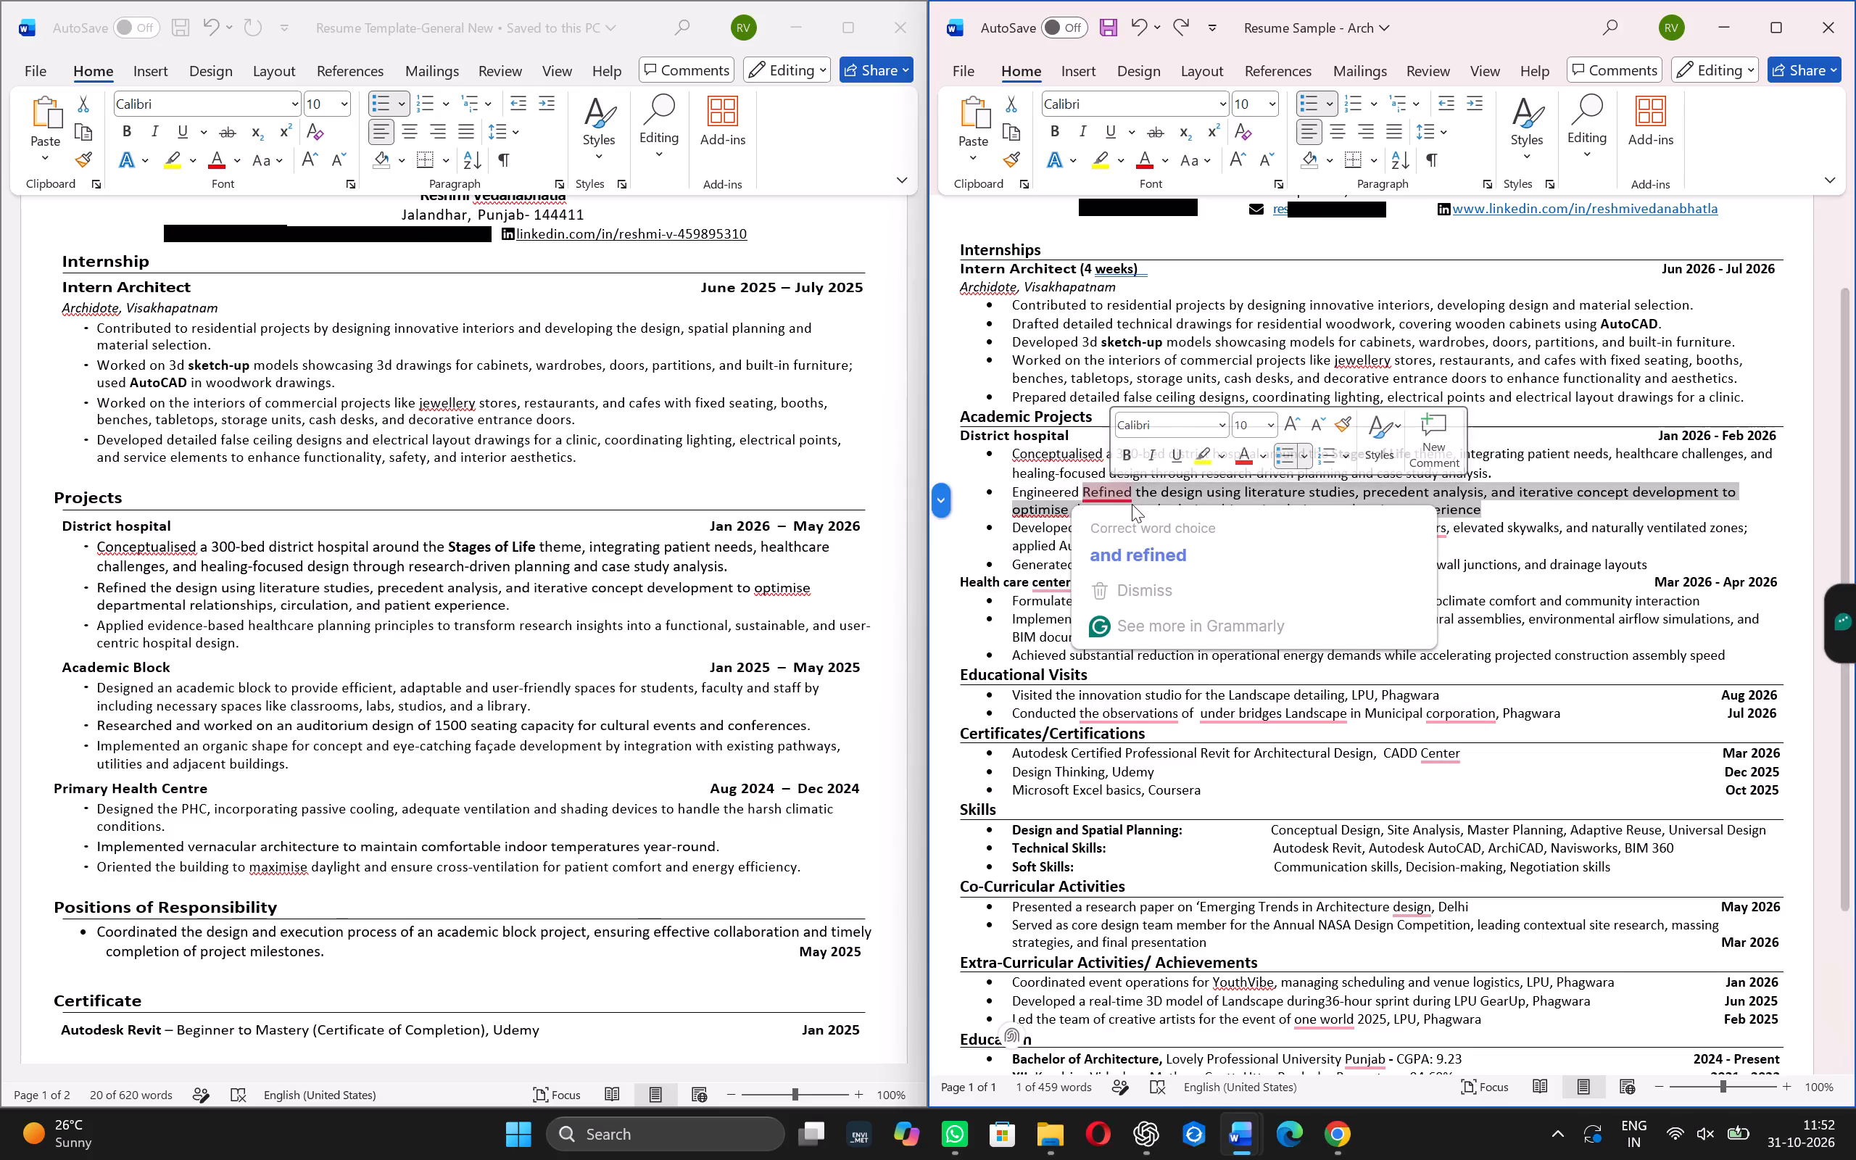
click(1810, 483)
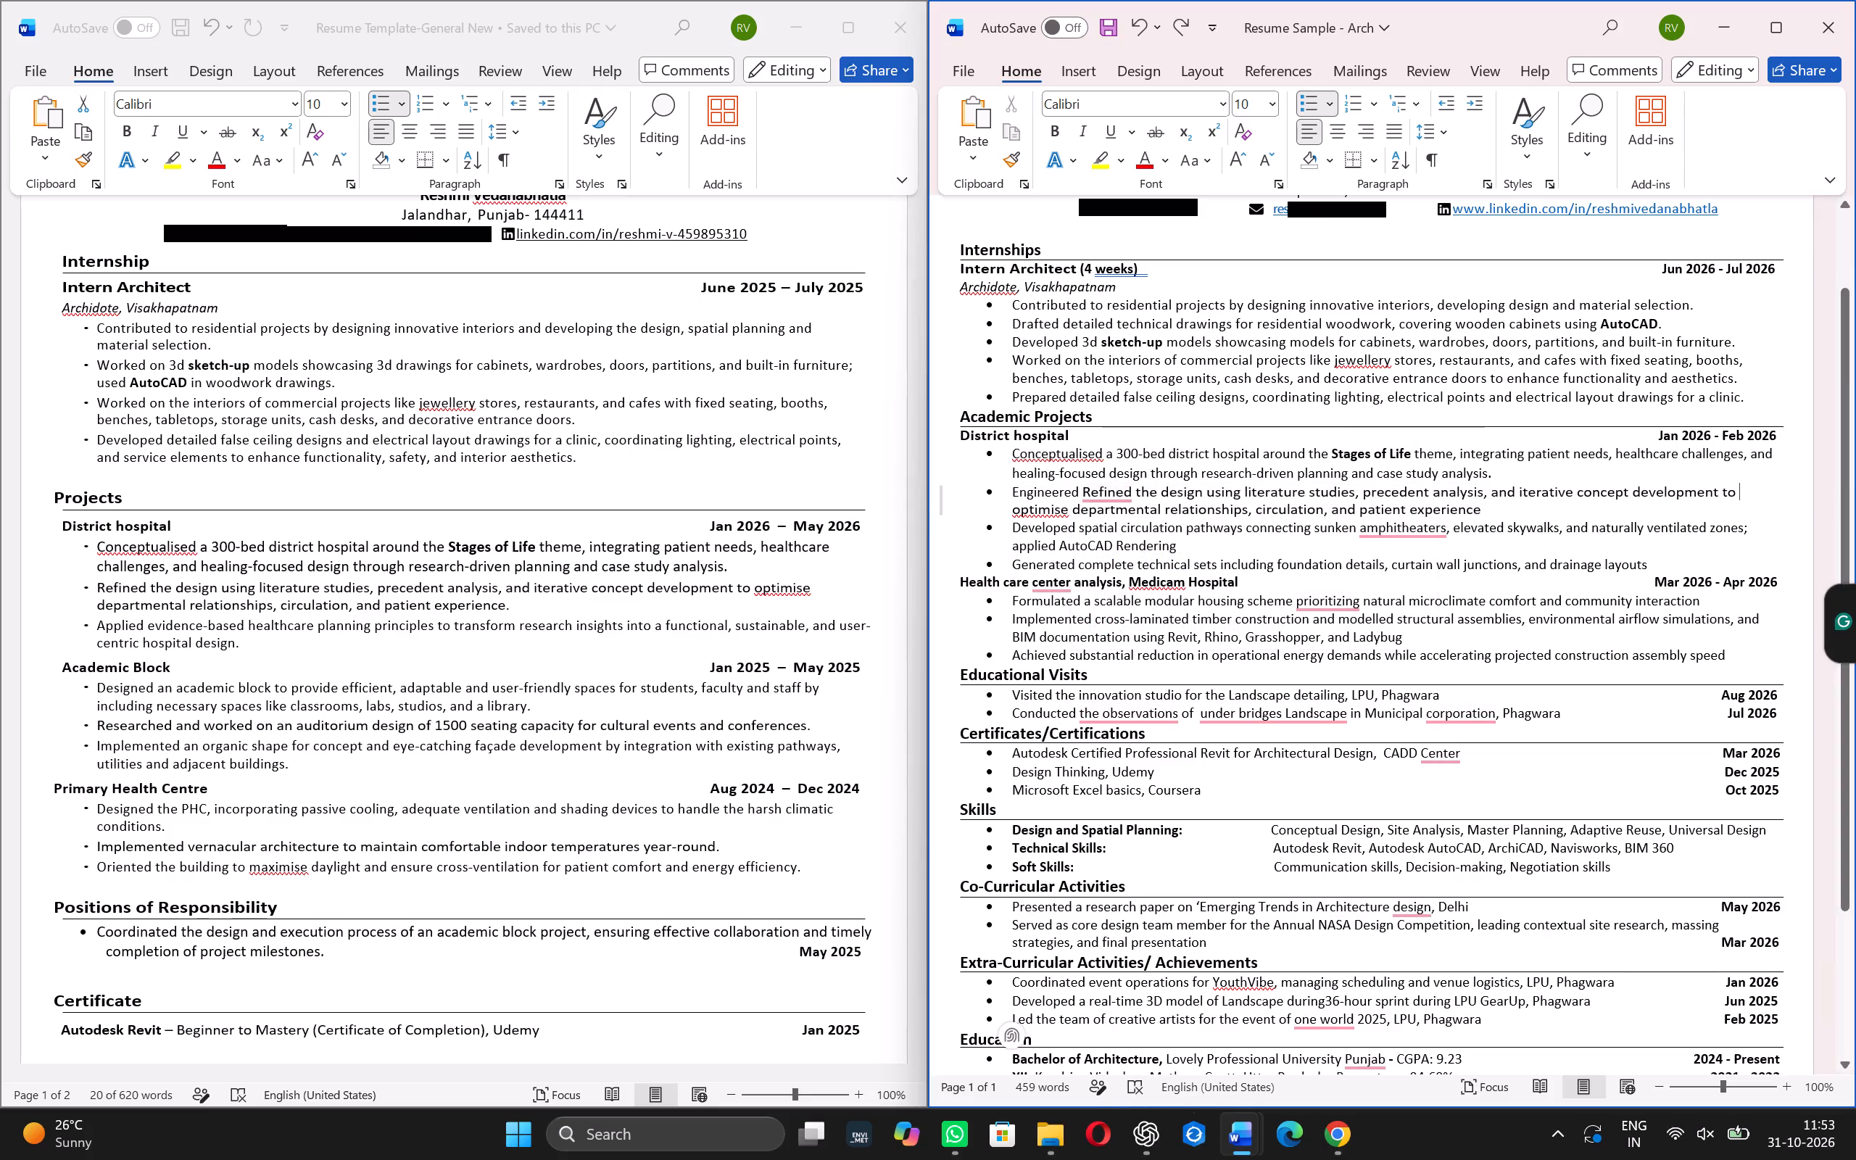
drag(1486, 508, 1099, 489)
key(BackSpace)
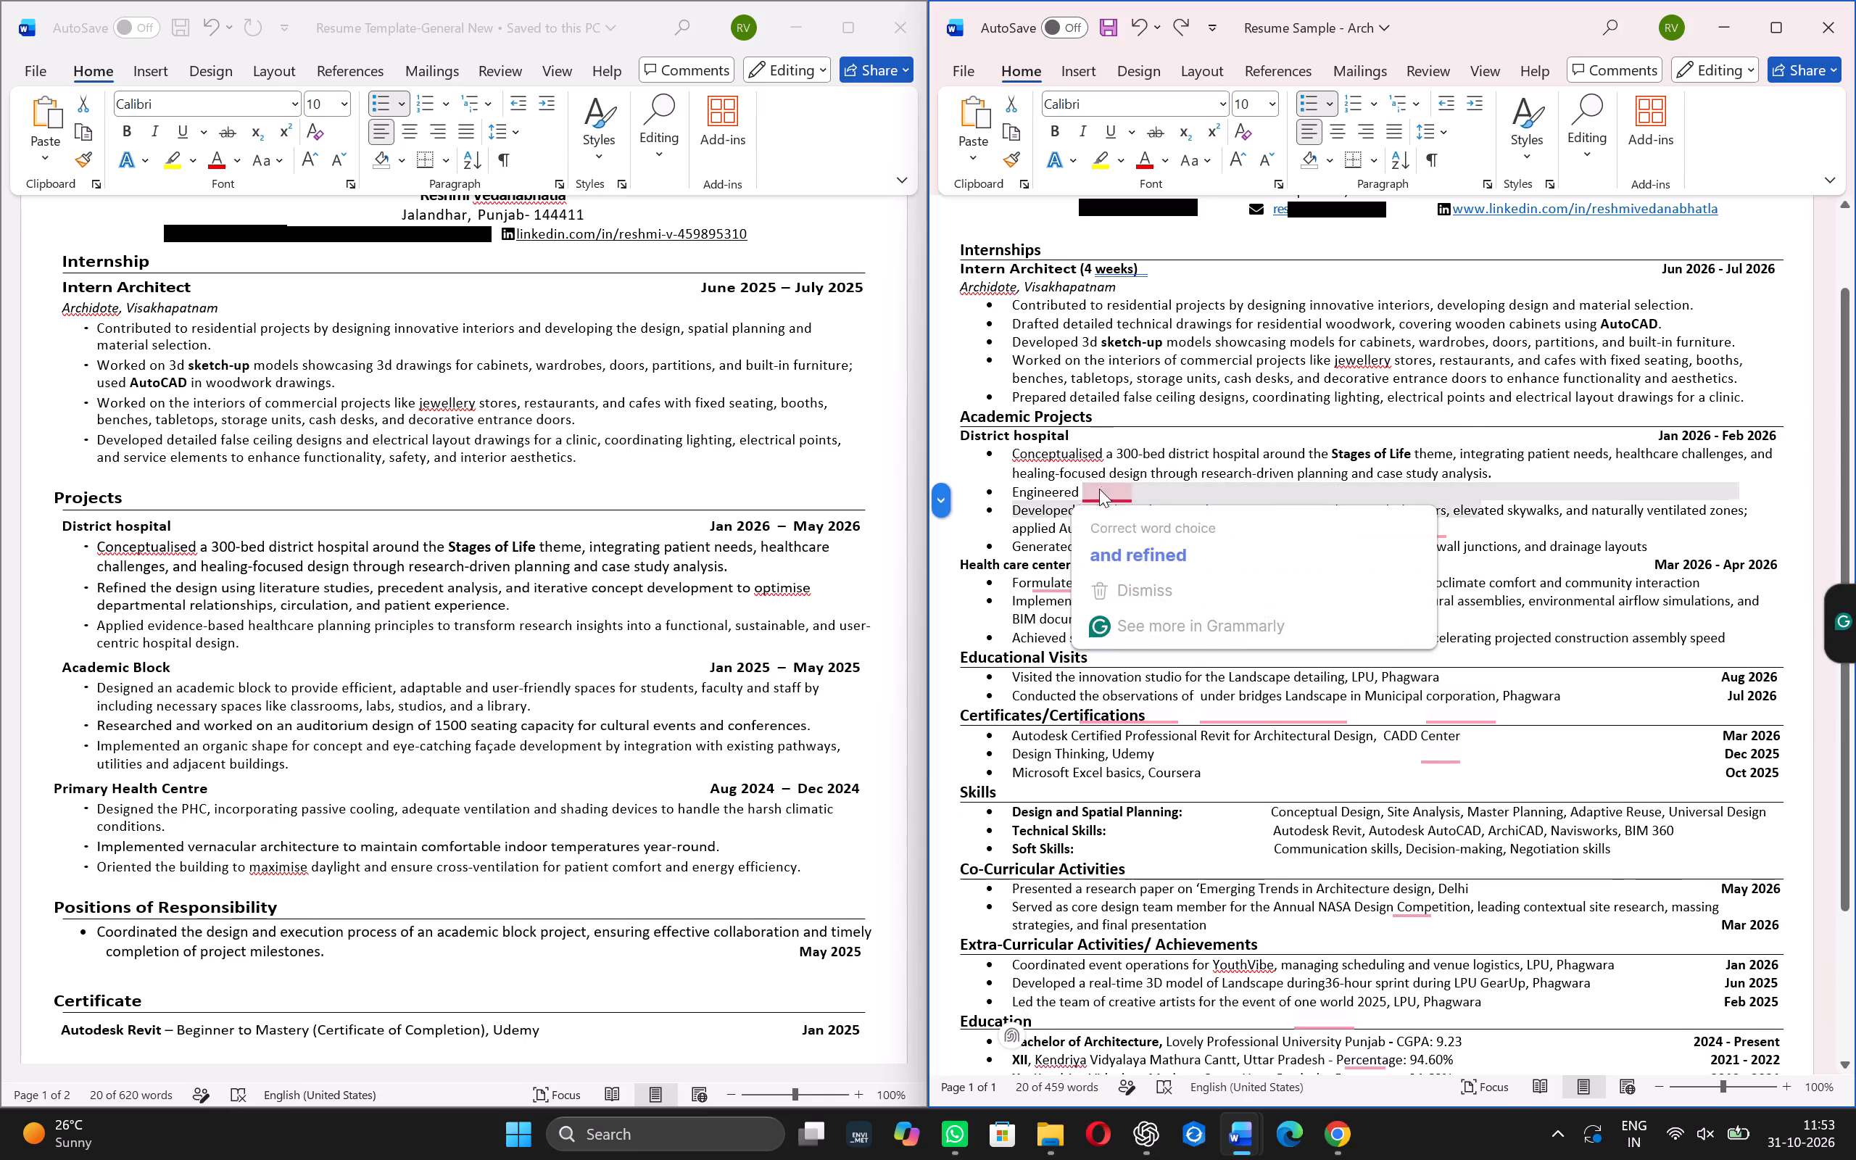
Copy "the design using literature studies… patient experience." from the template resume and paste it after "Engineered" under District hospital.
click(152, 582)
click(157, 584)
drag(150, 584, 224, 591)
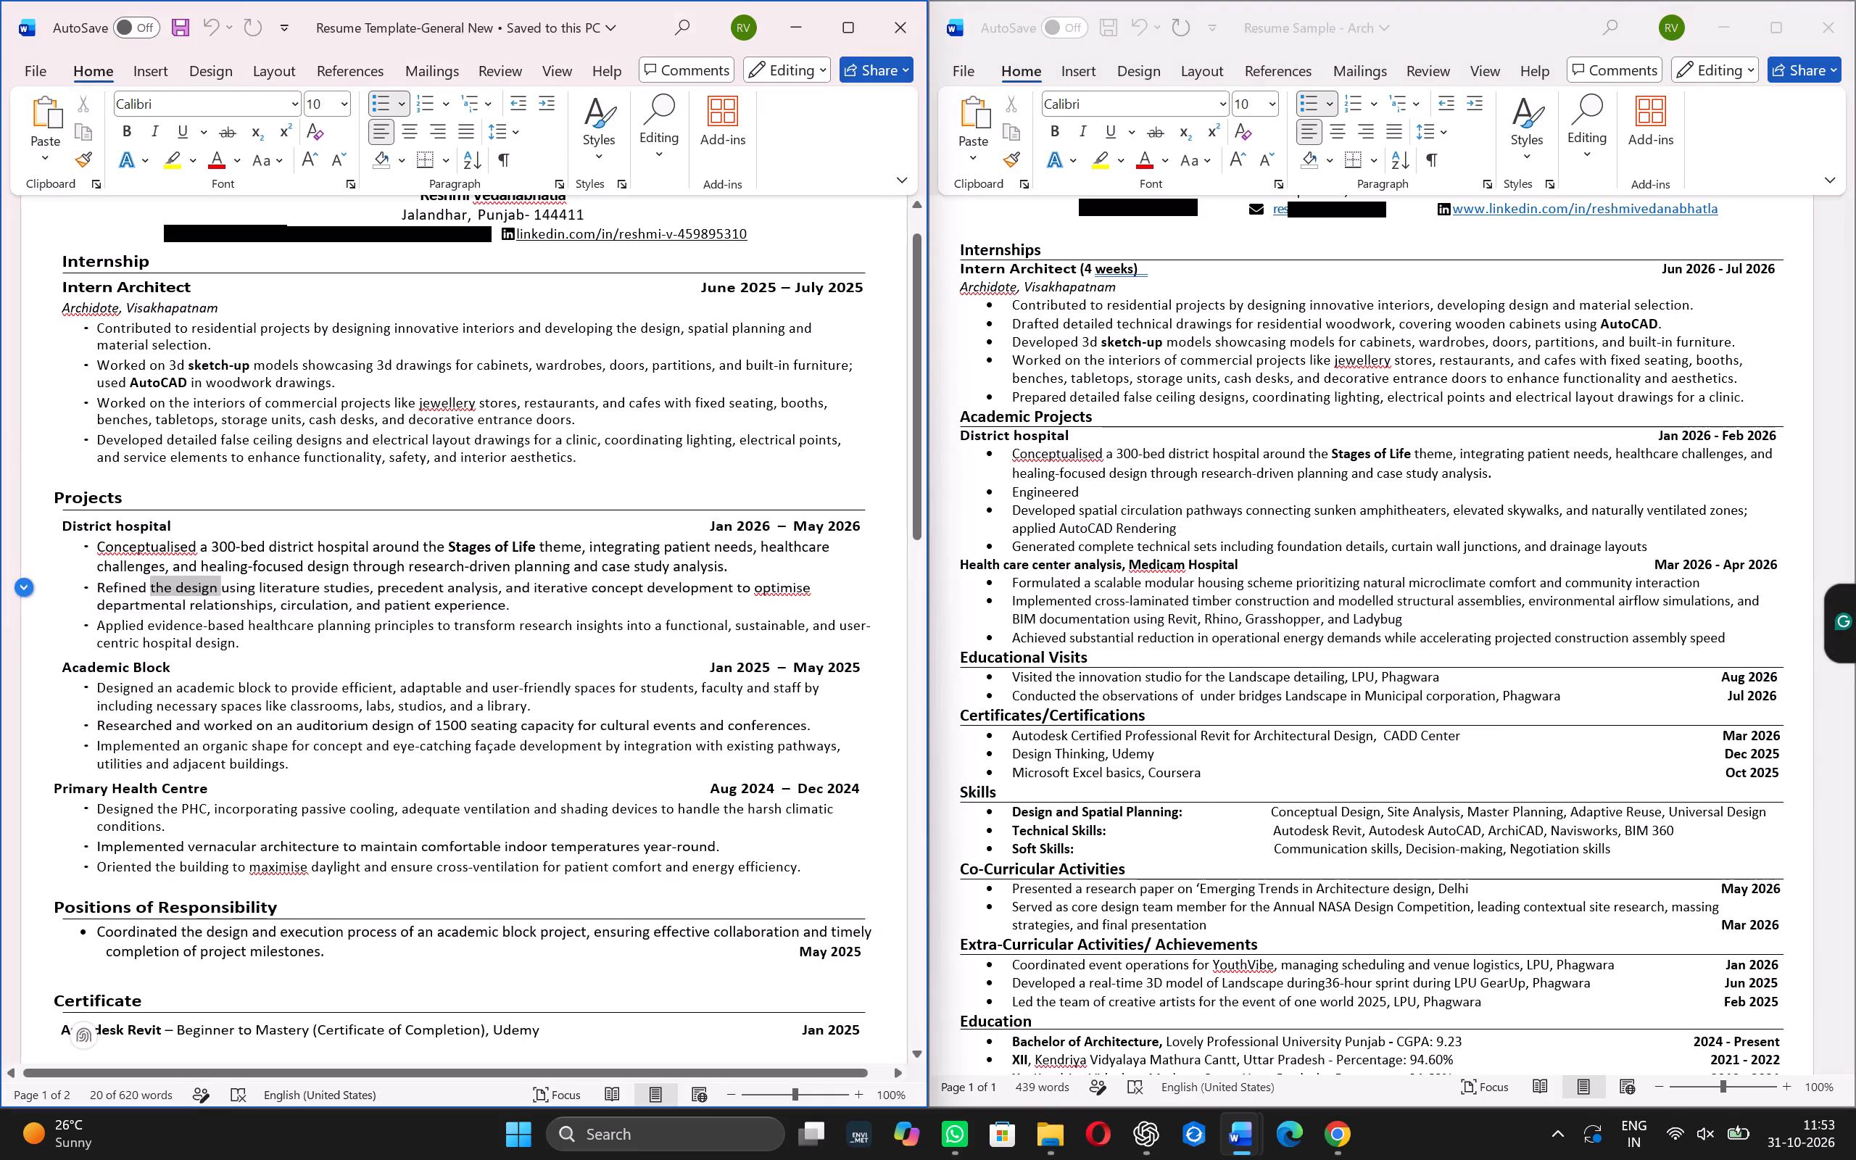
drag(224, 591, 513, 609)
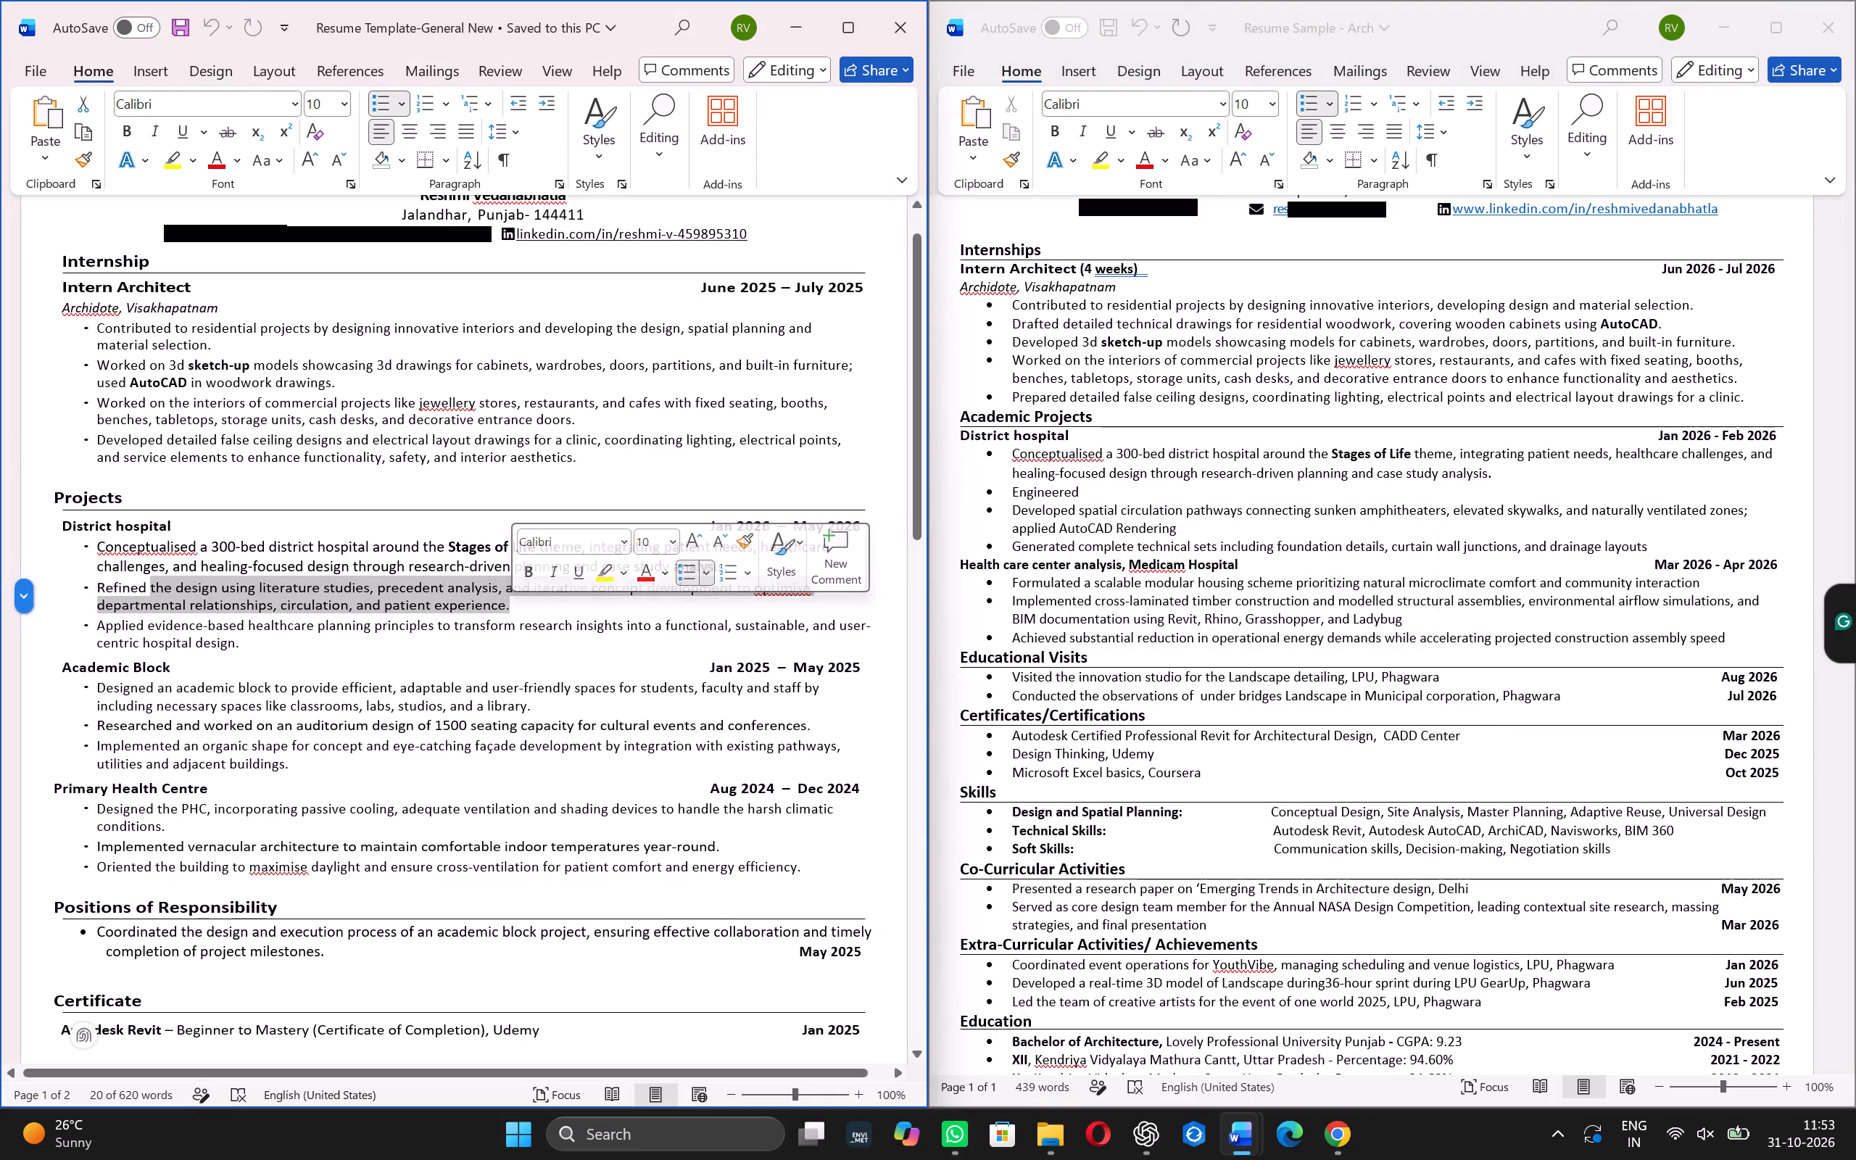
key(ctrl+c)
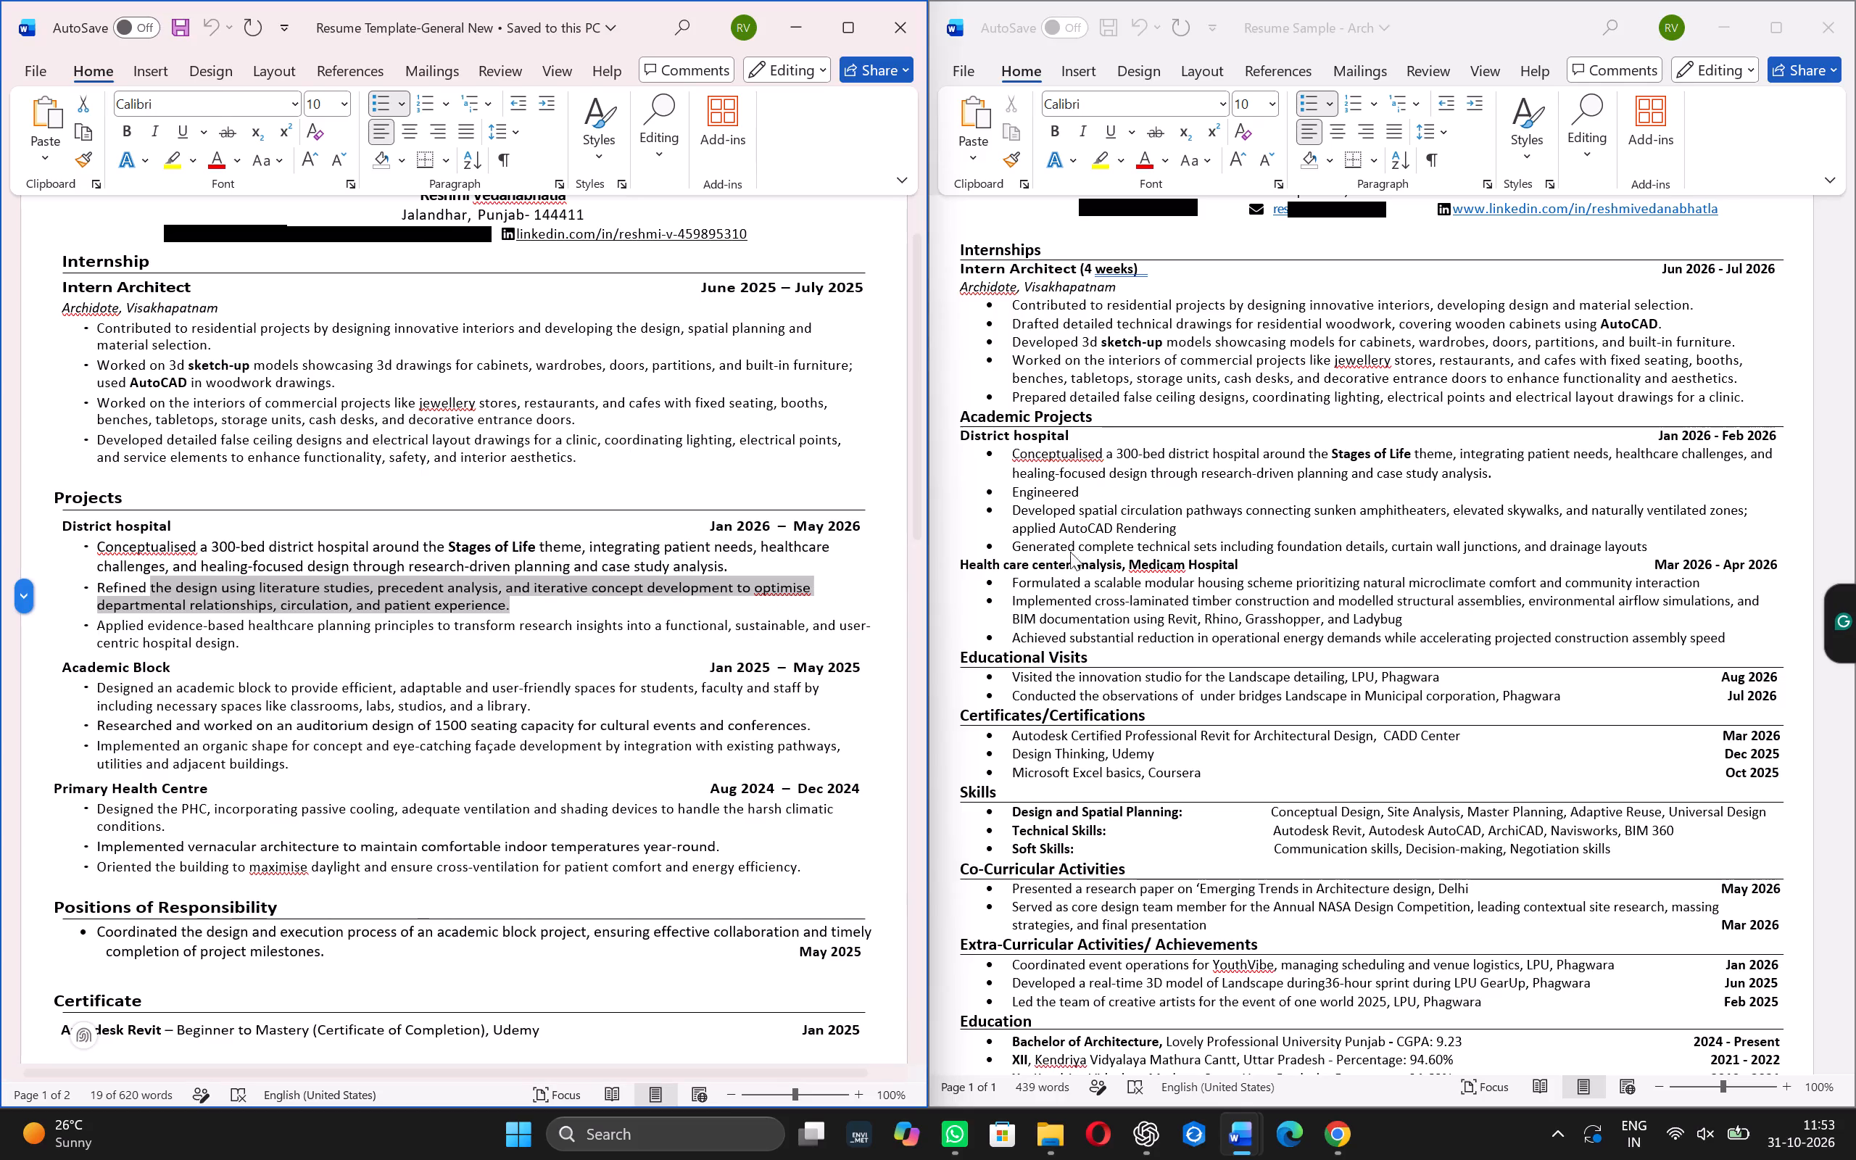
click(1092, 493)
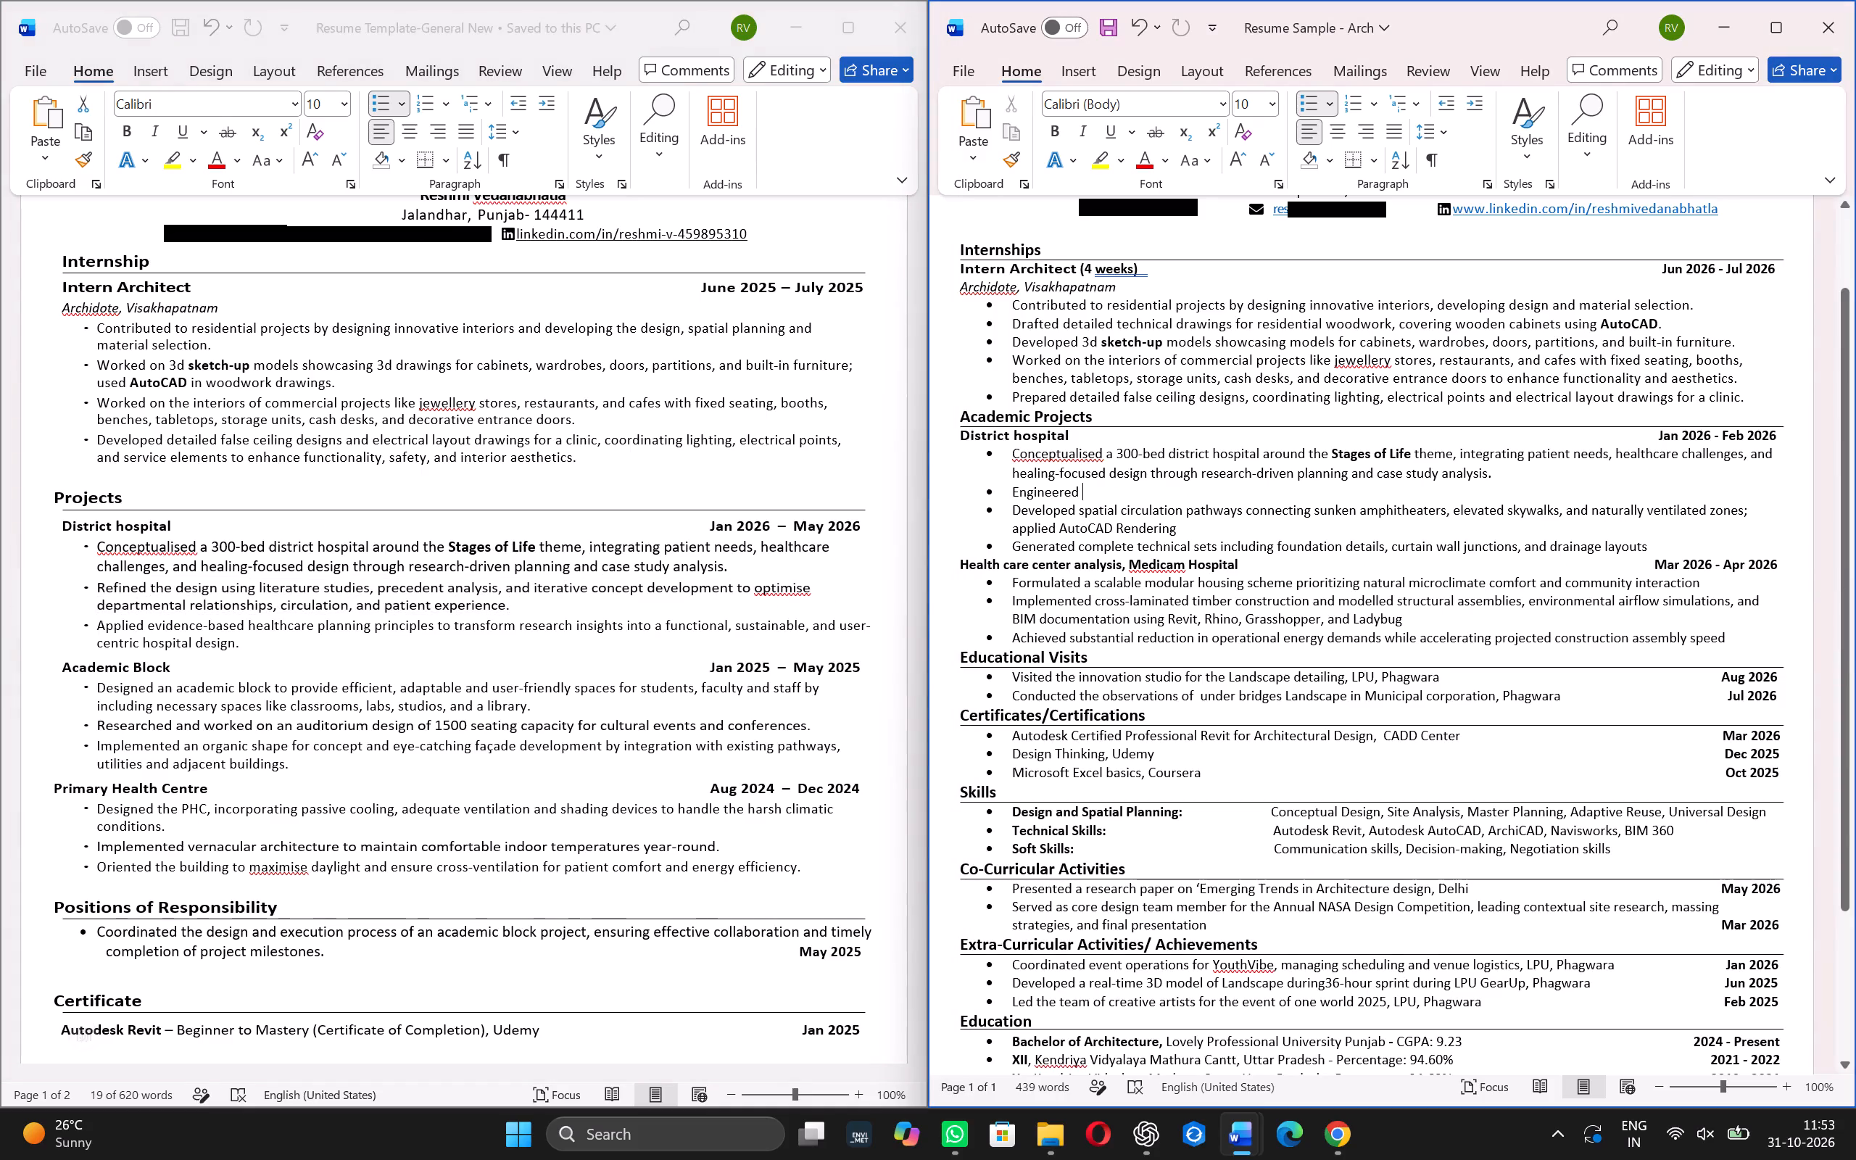
key(ctrl+v)
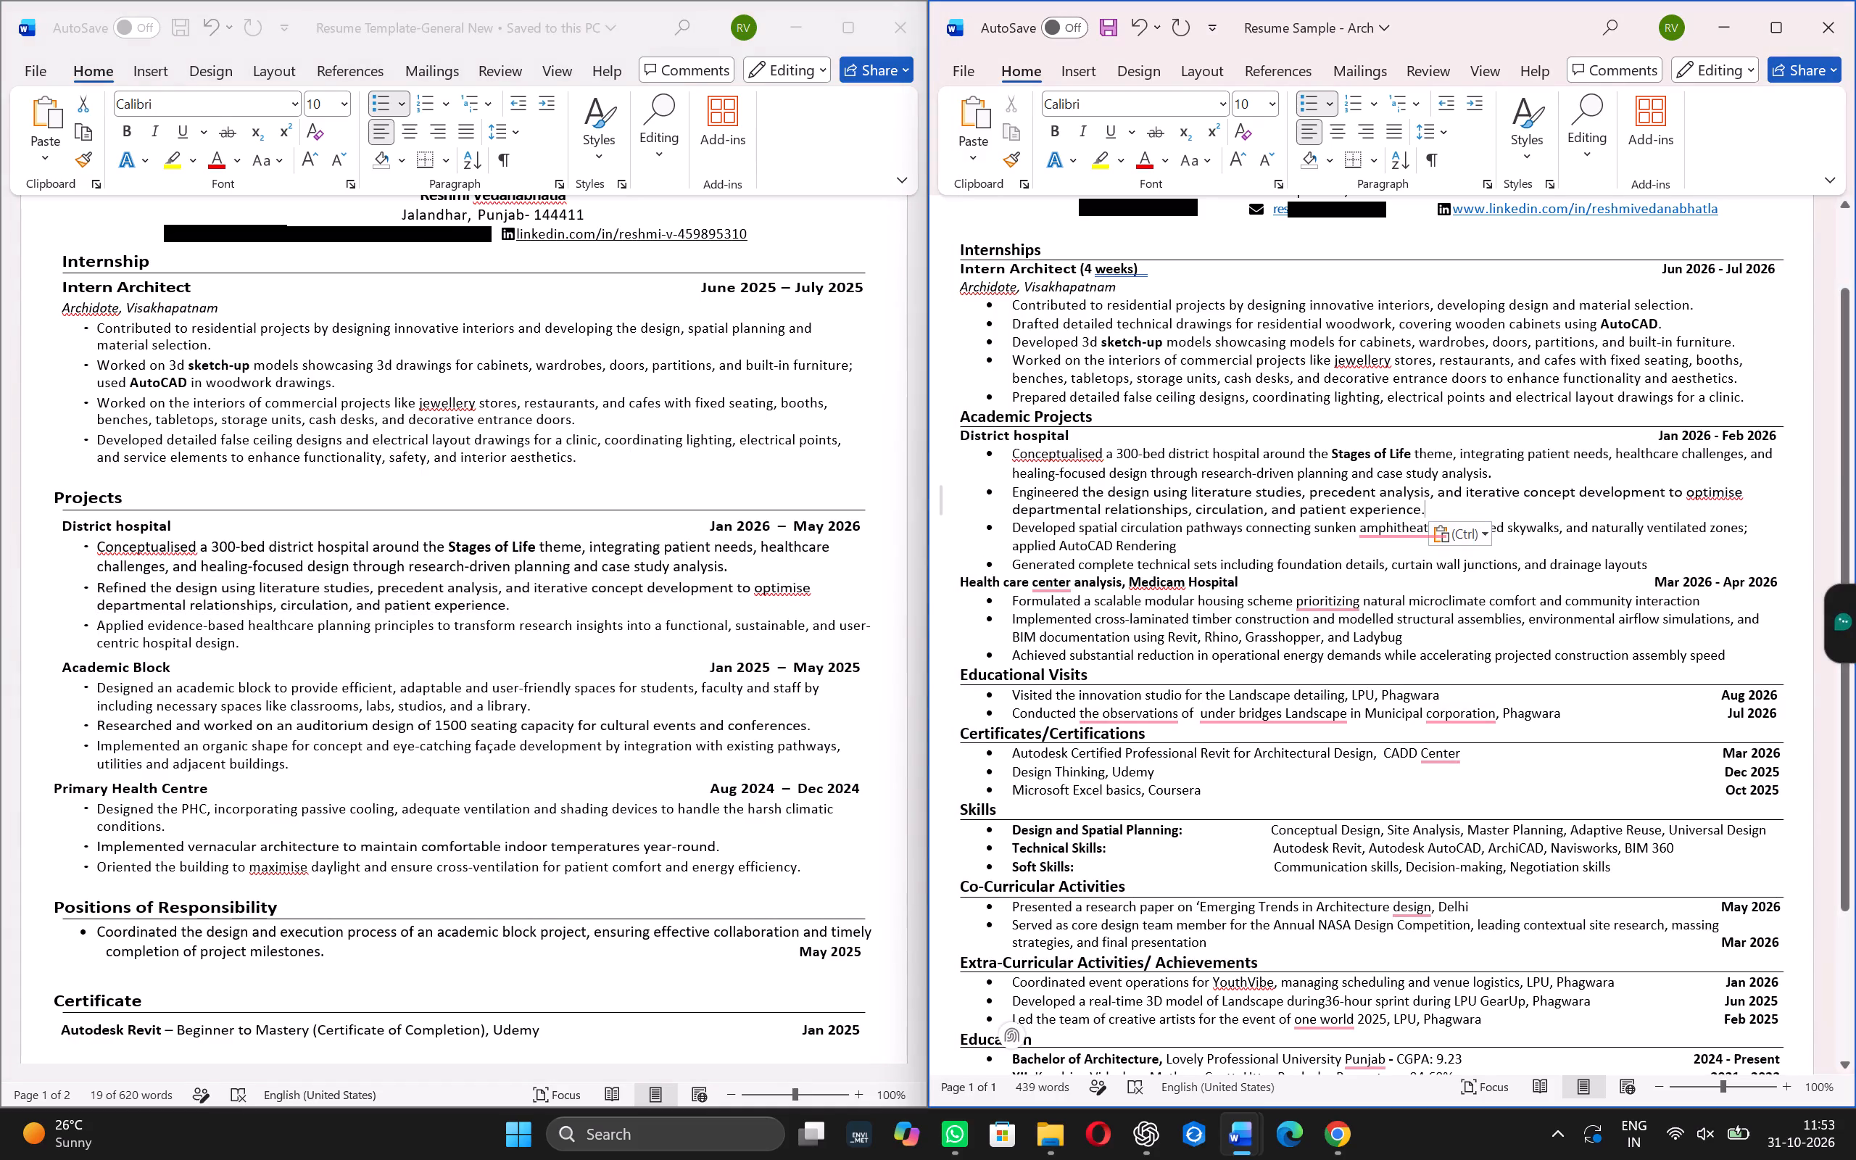
Select the newly pasted "the design using literature studies…" text after "Engineered" under District hospital.
click(1431, 512)
drag(1438, 510, 1087, 497)
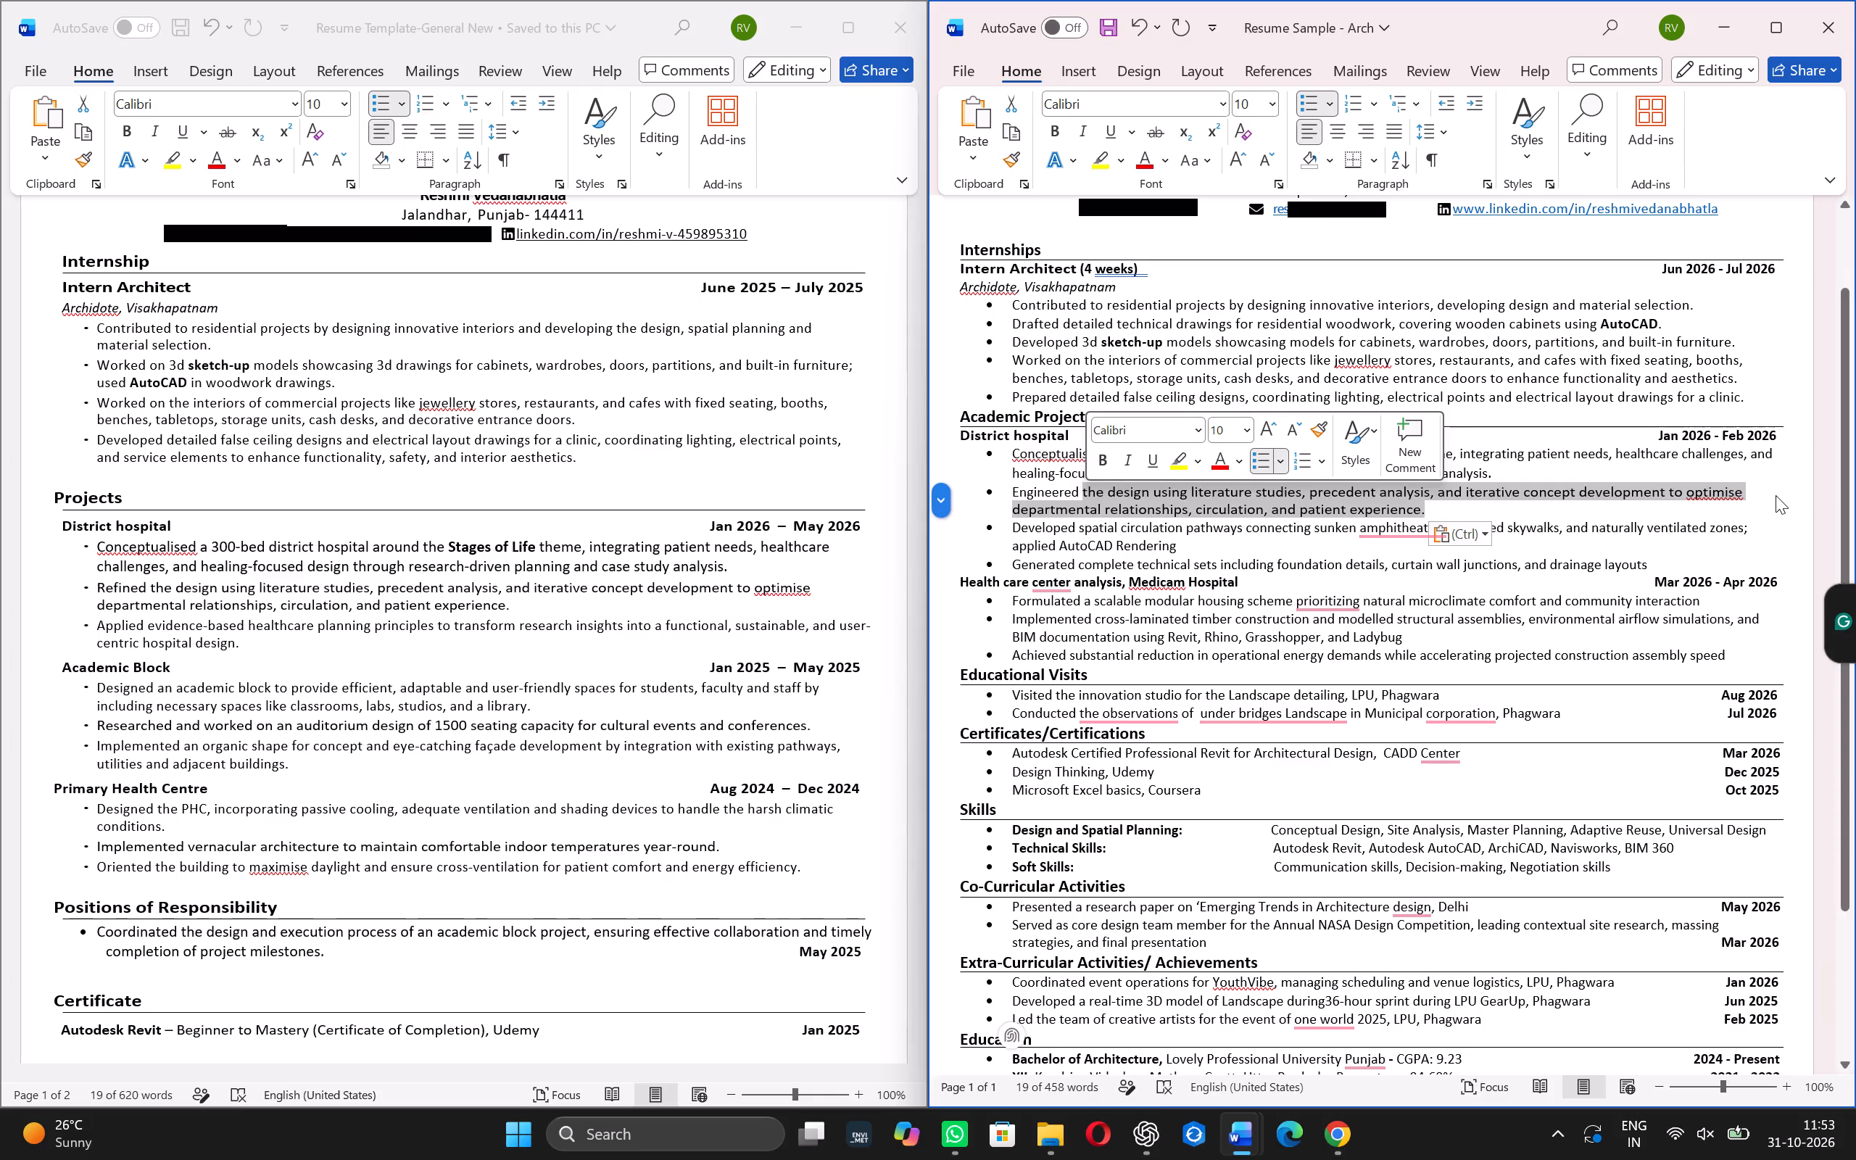
drag(1430, 452, 1282, 484)
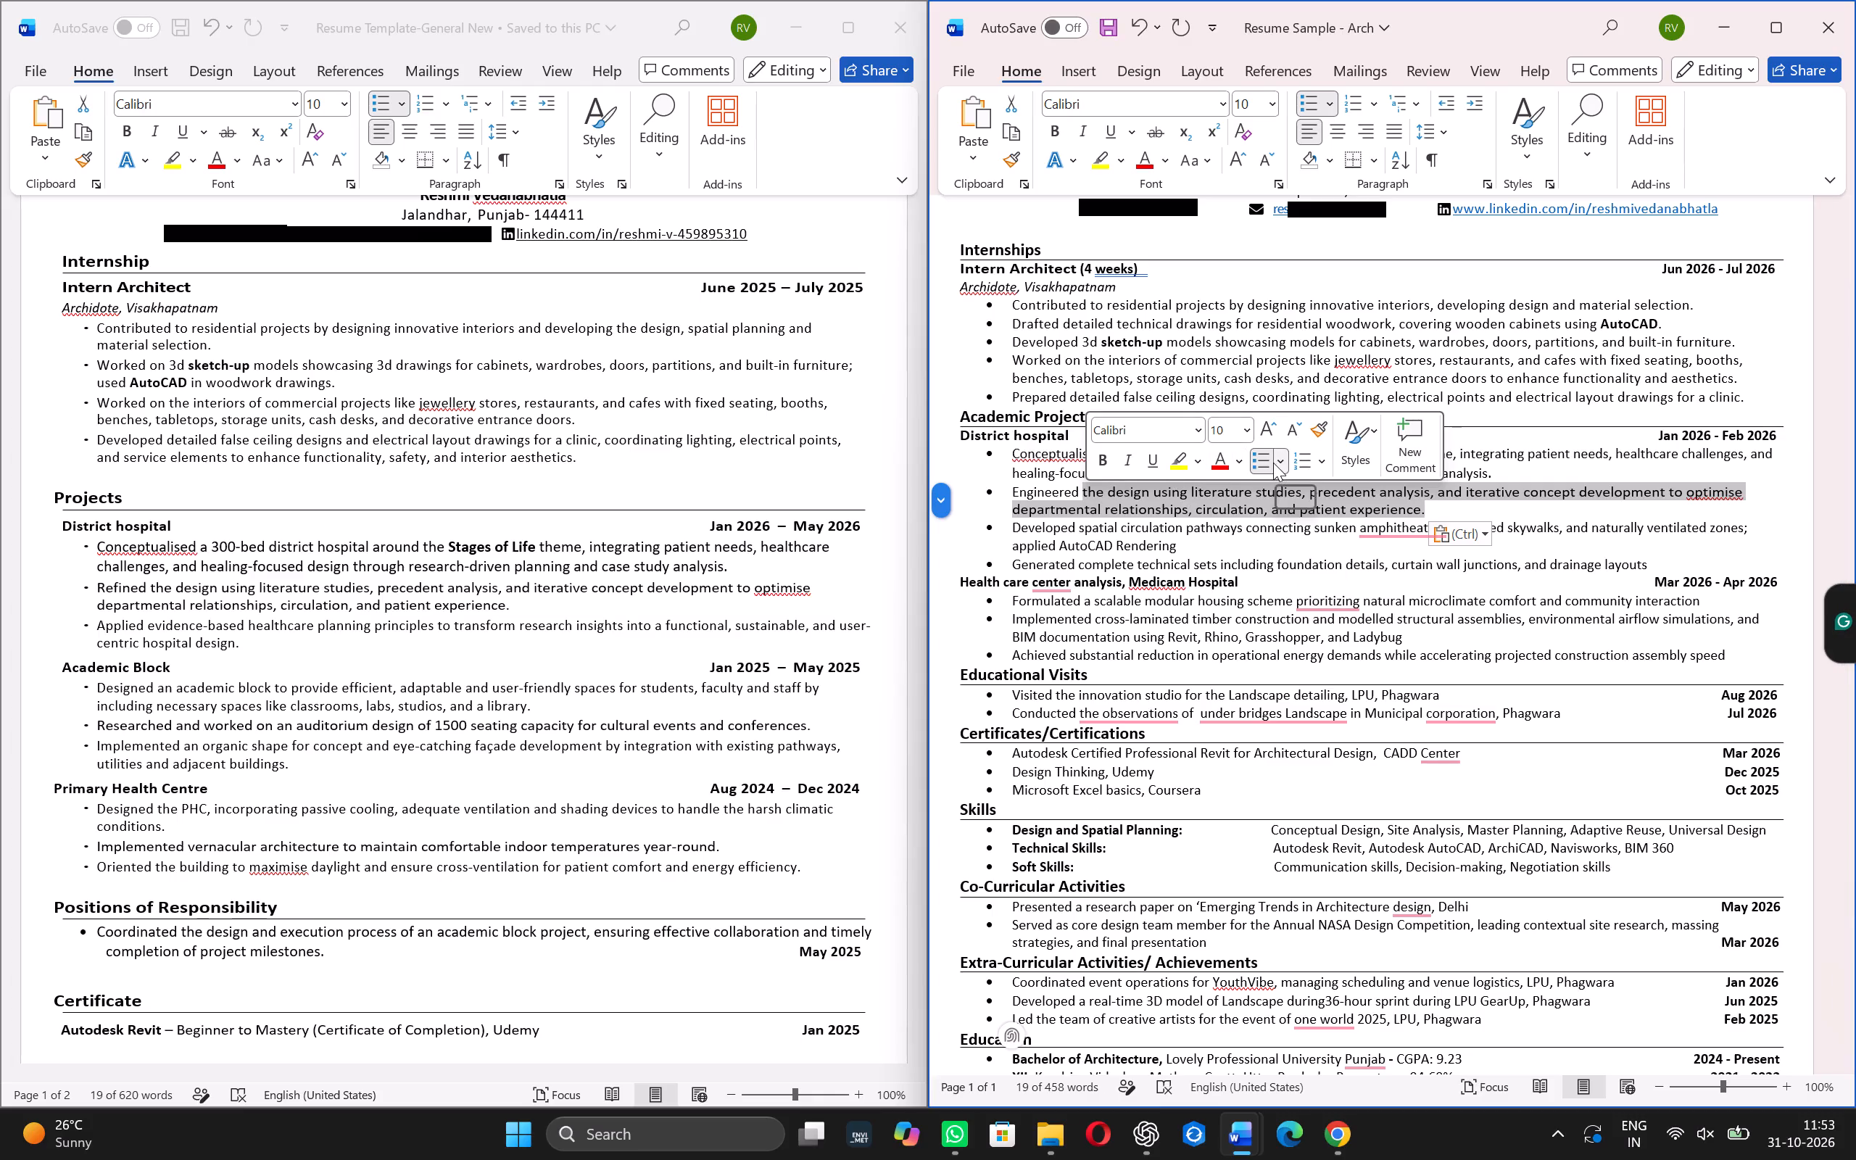
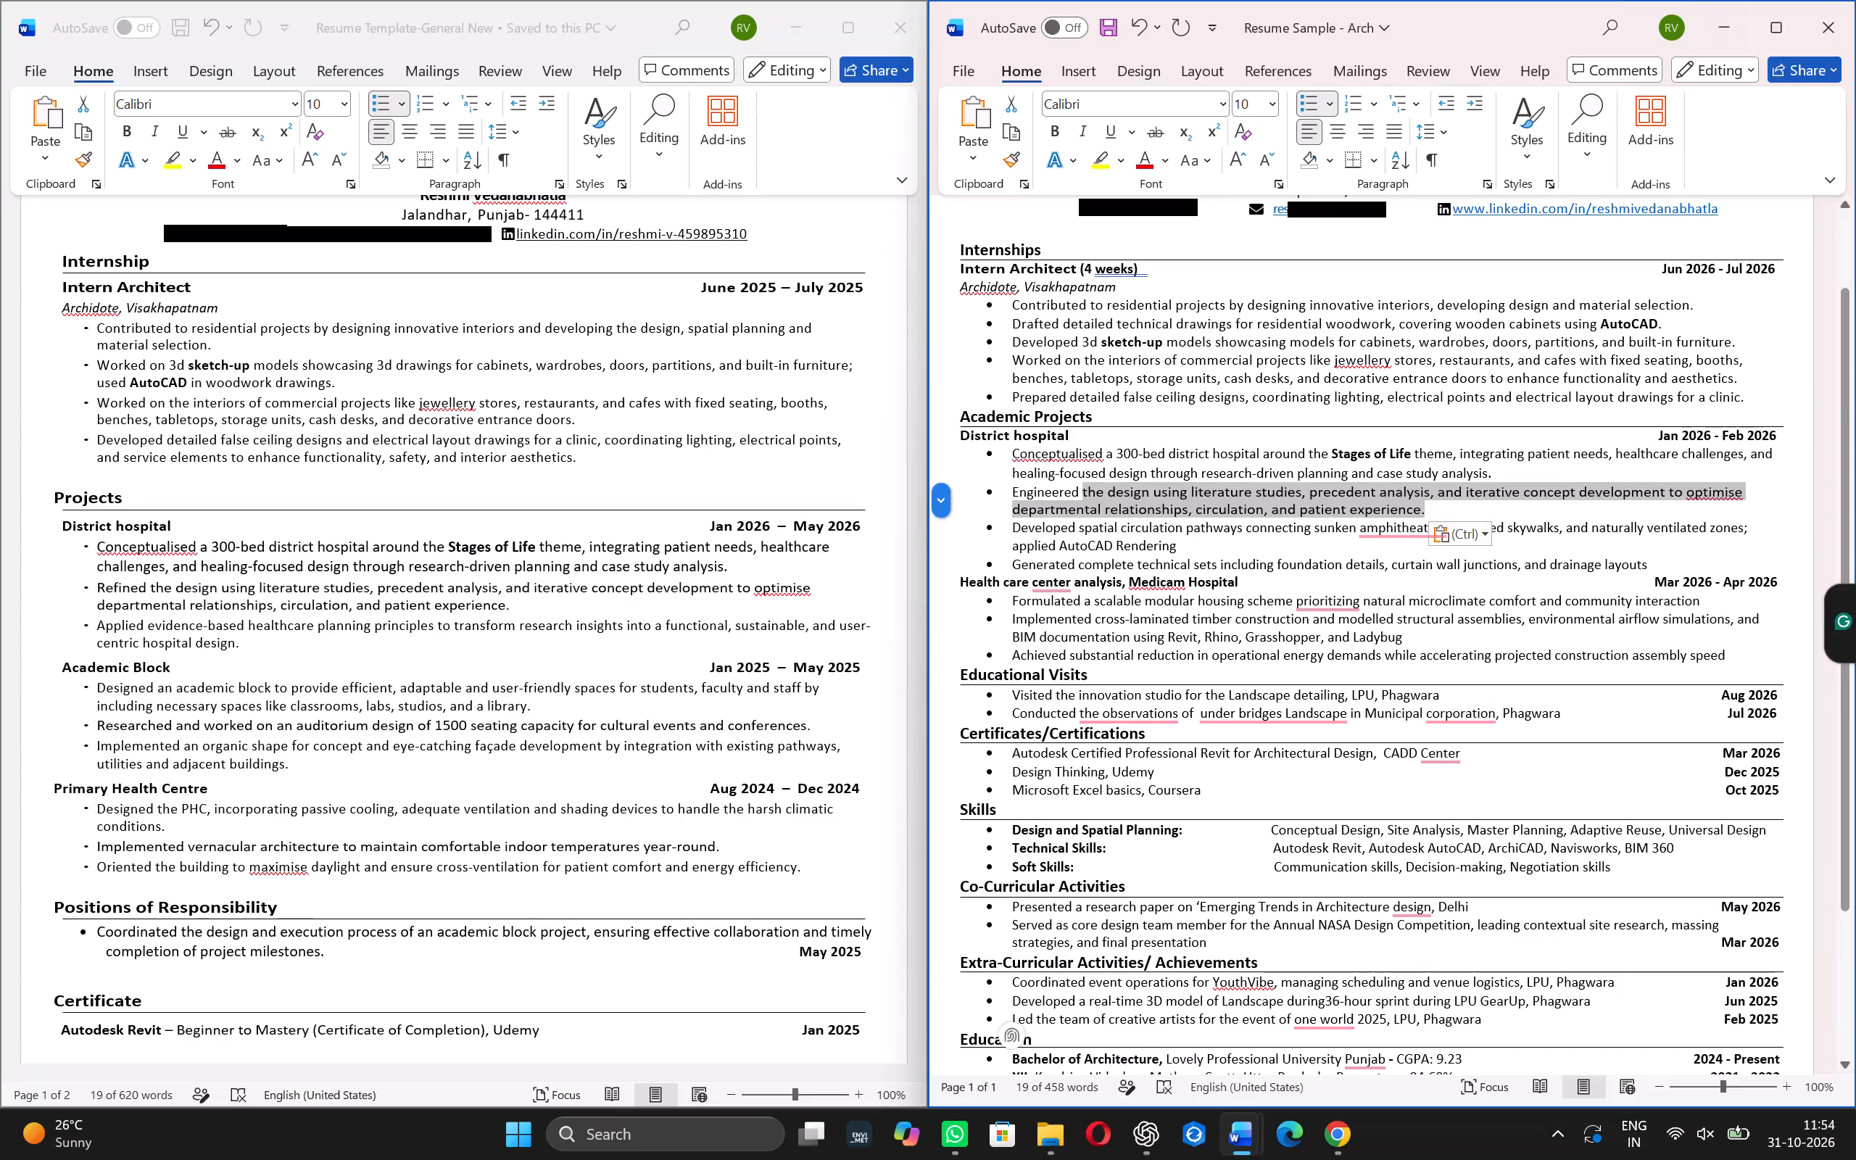
Check the font size of the template resume's District hospital bullets, including the end of the third bullet.
click(497, 616)
double_click(503, 631)
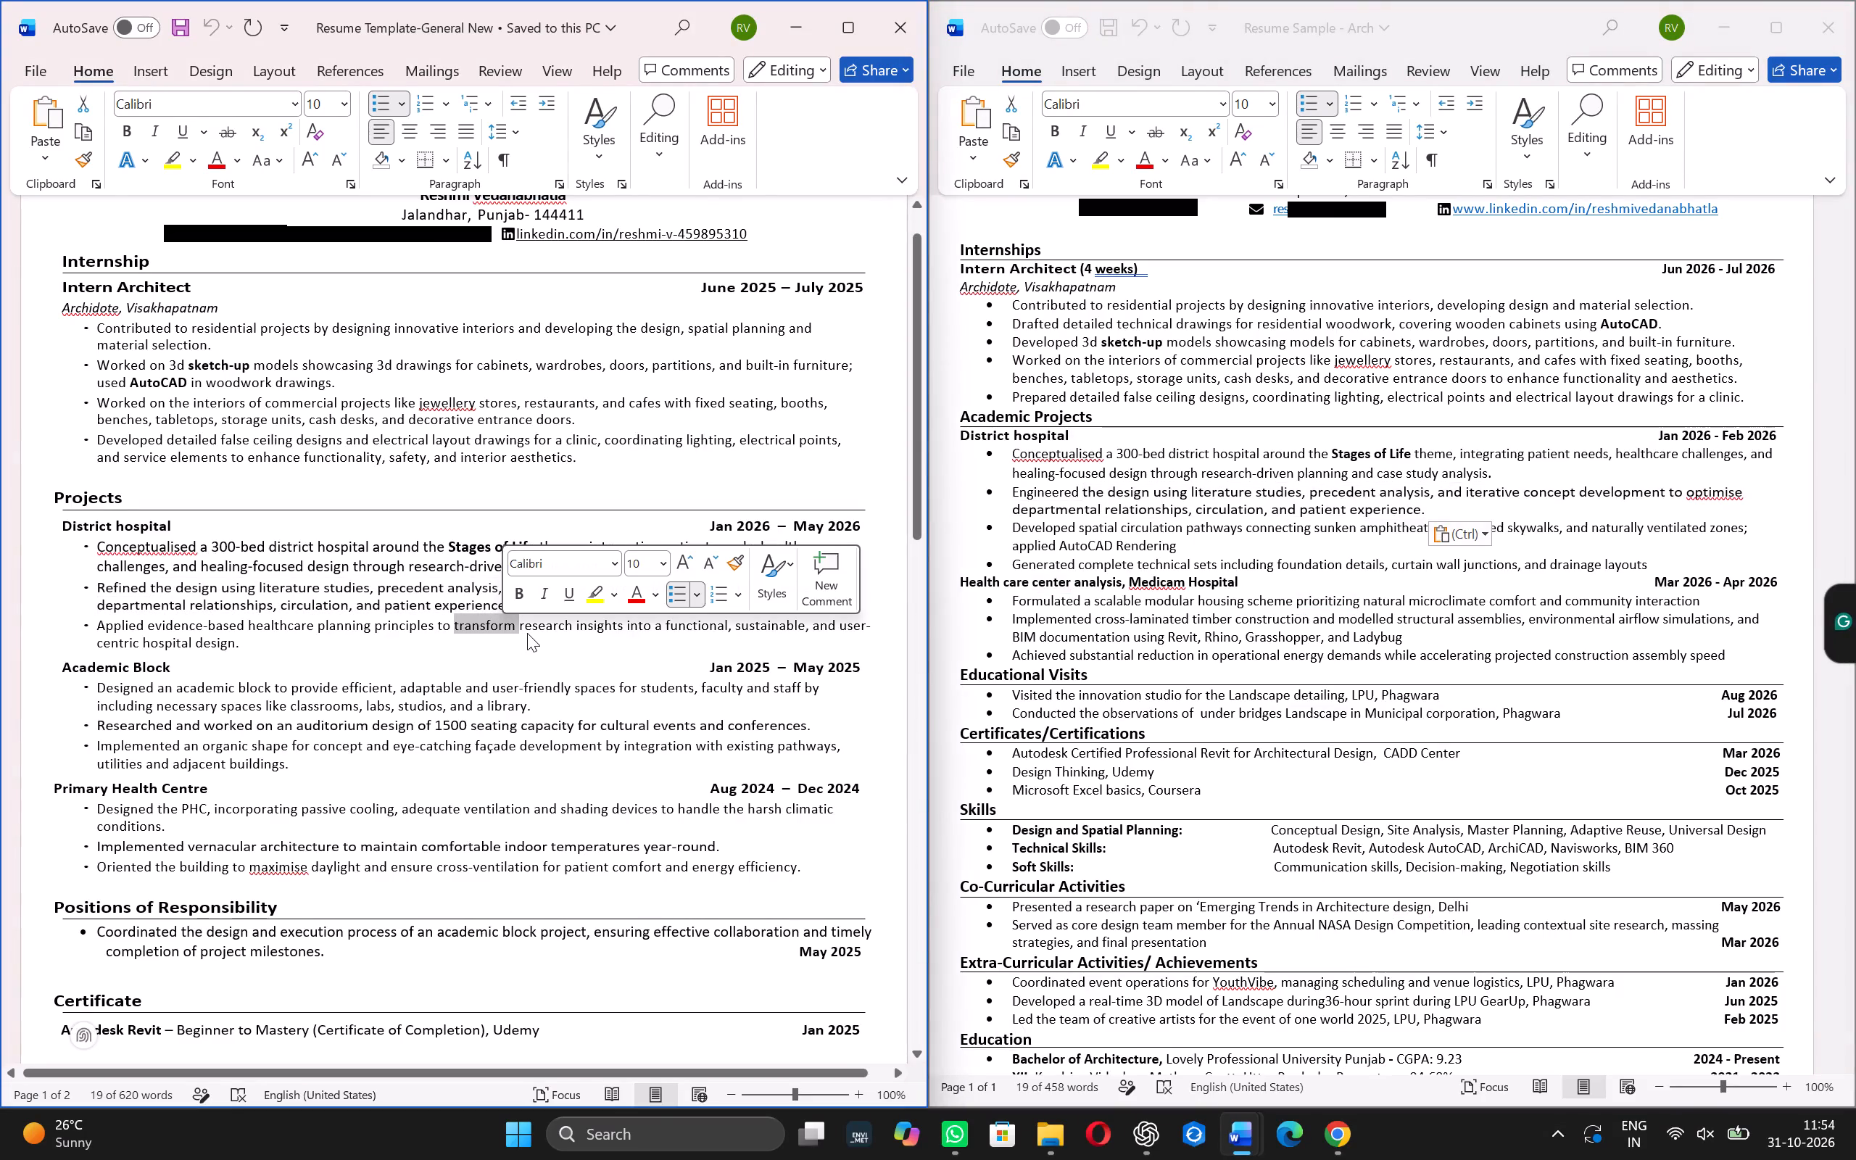
click(509, 643)
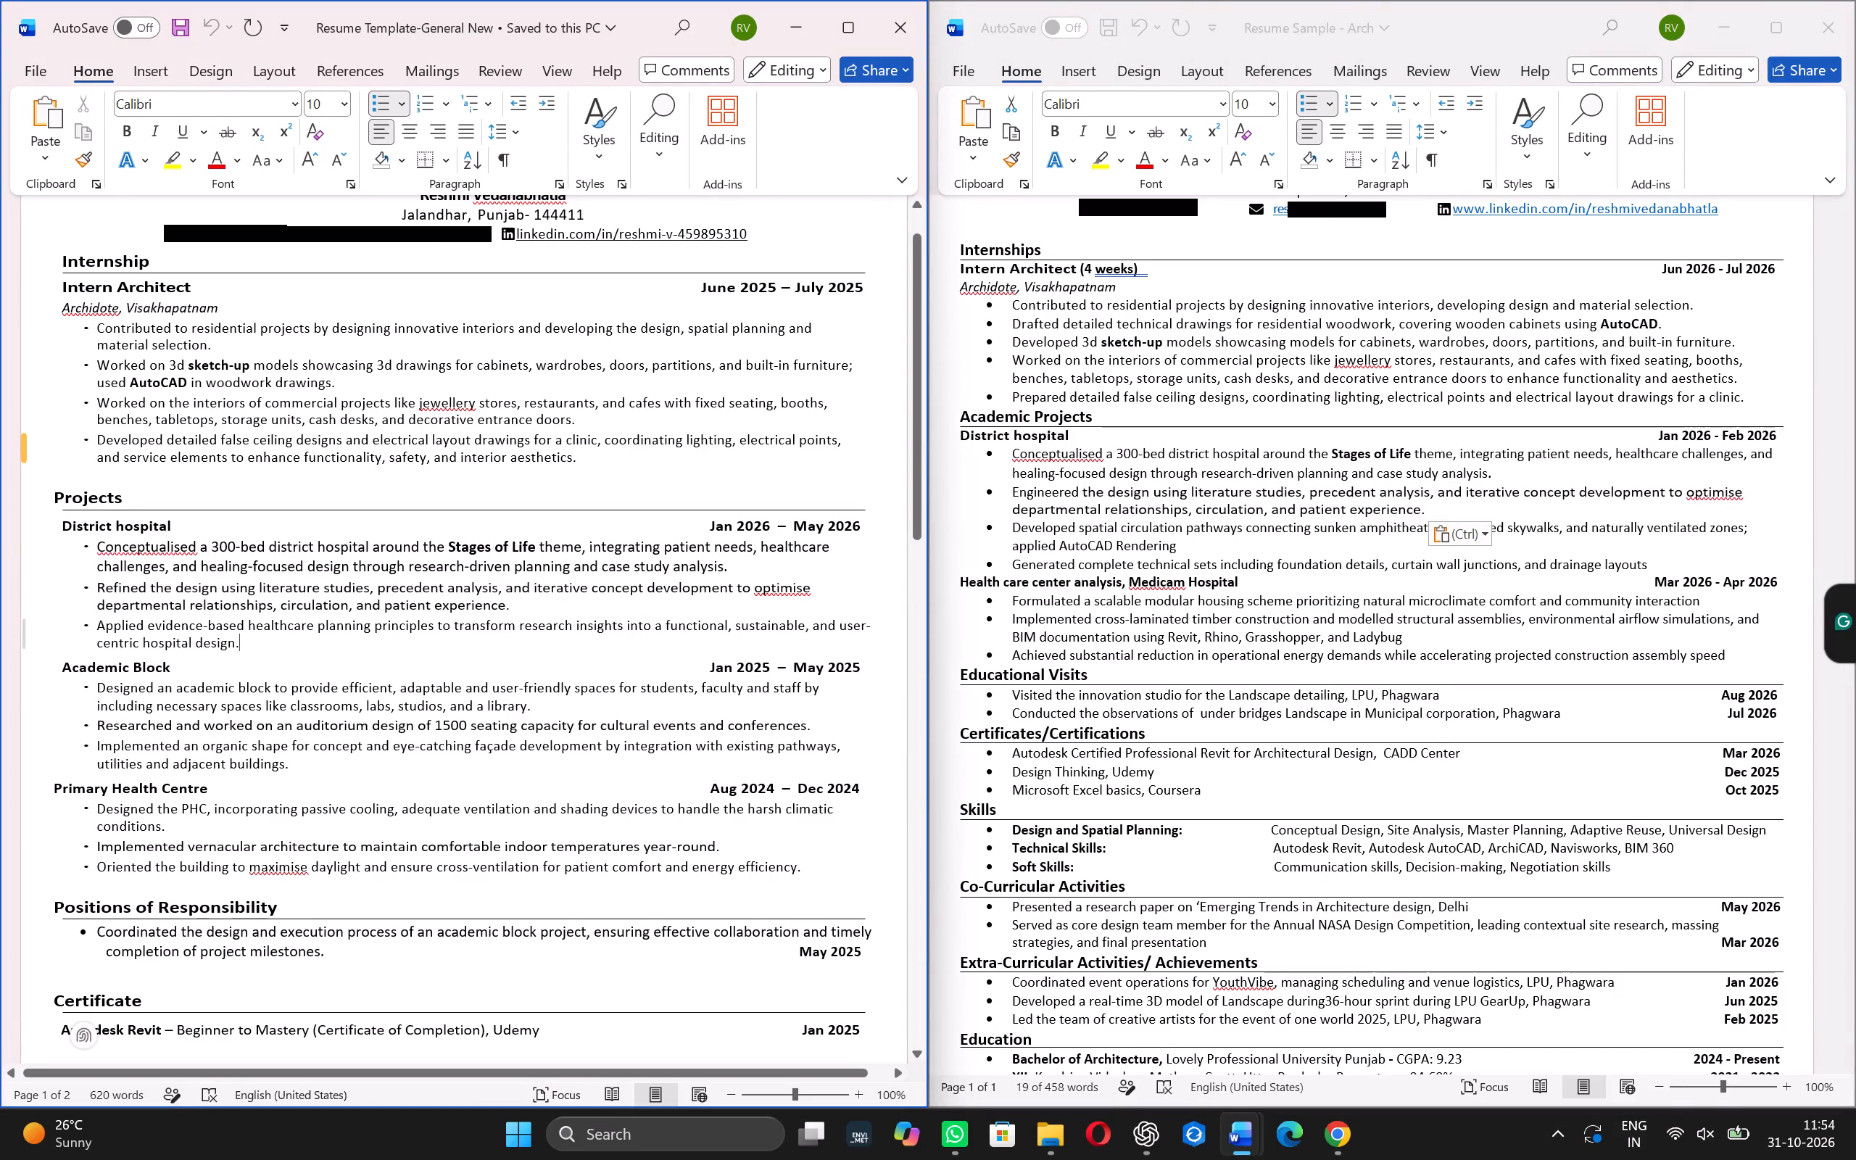
drag(189, 610, 159, 602)
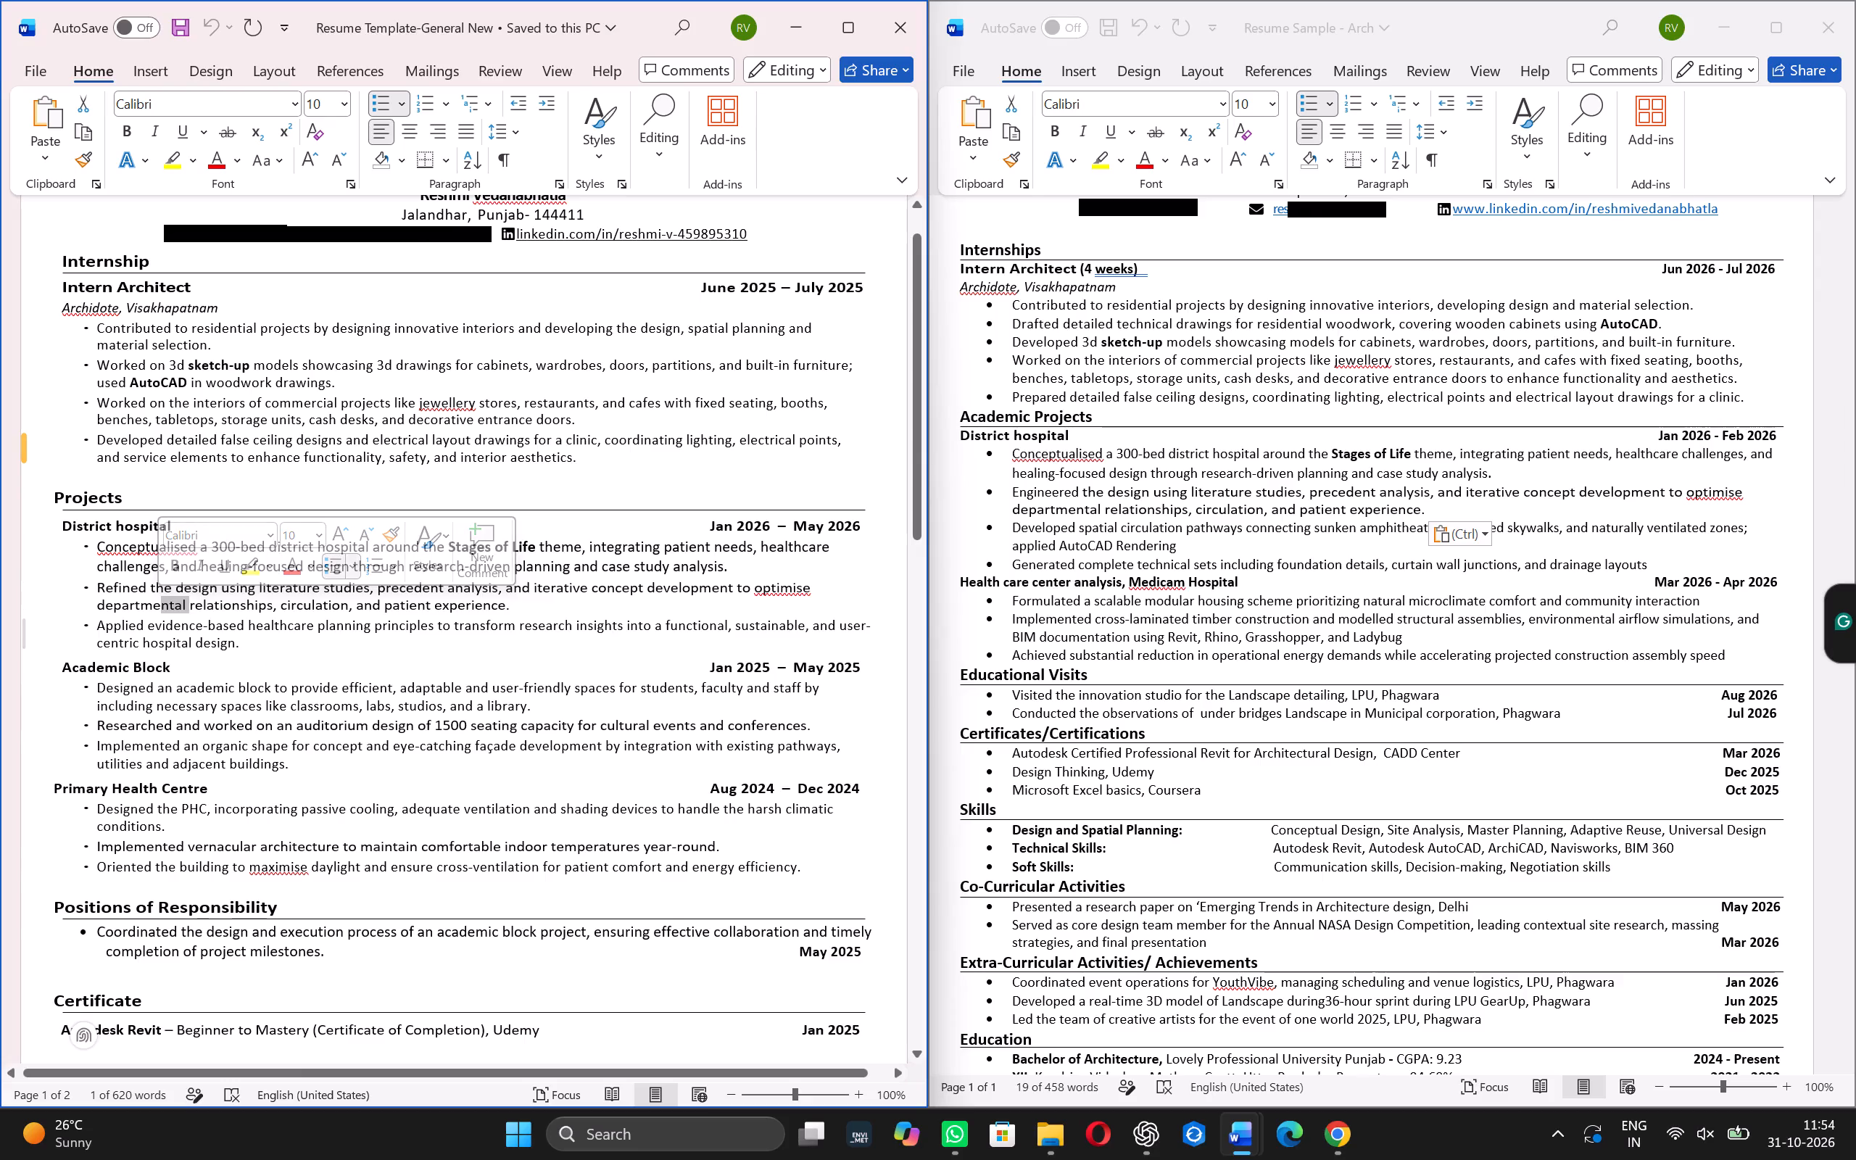
click(174, 578)
click(175, 576)
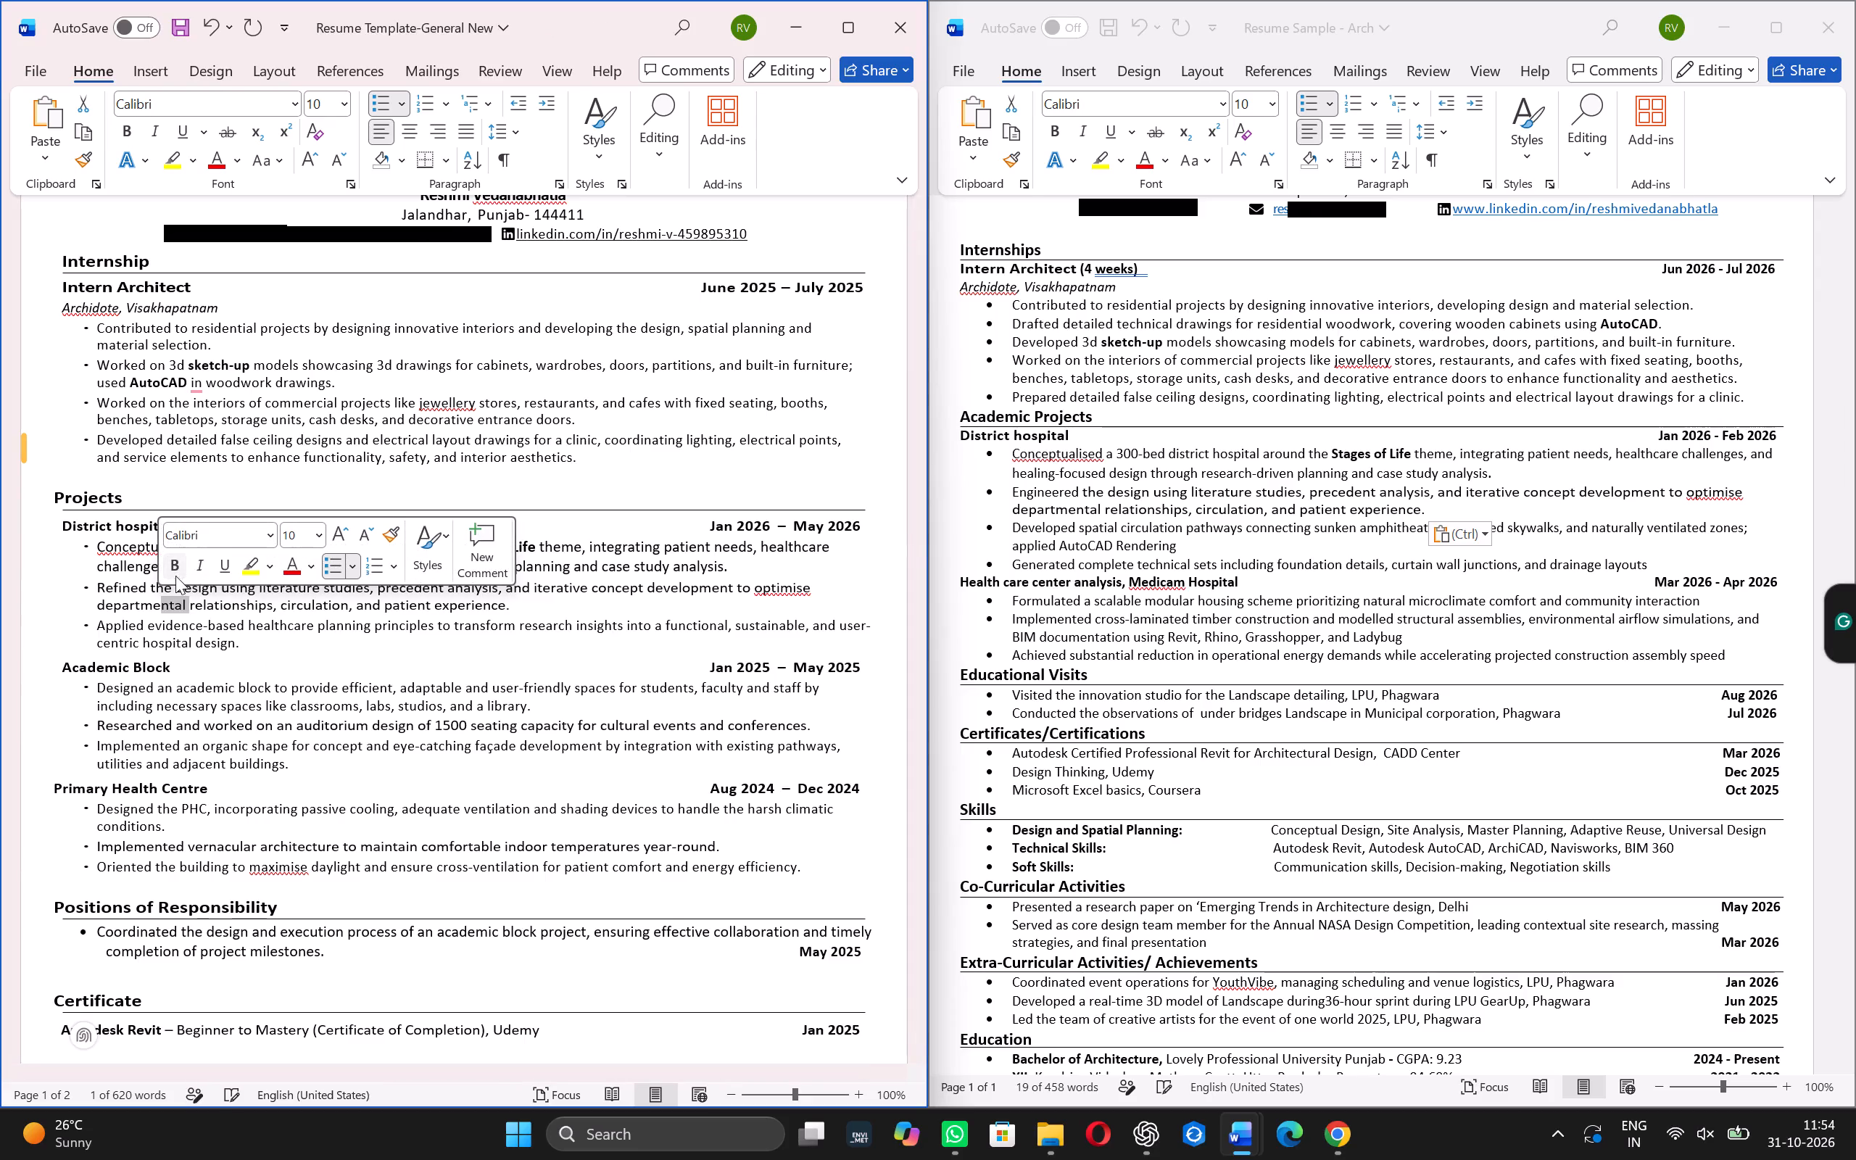
click(250, 640)
drag(250, 646, 215, 641)
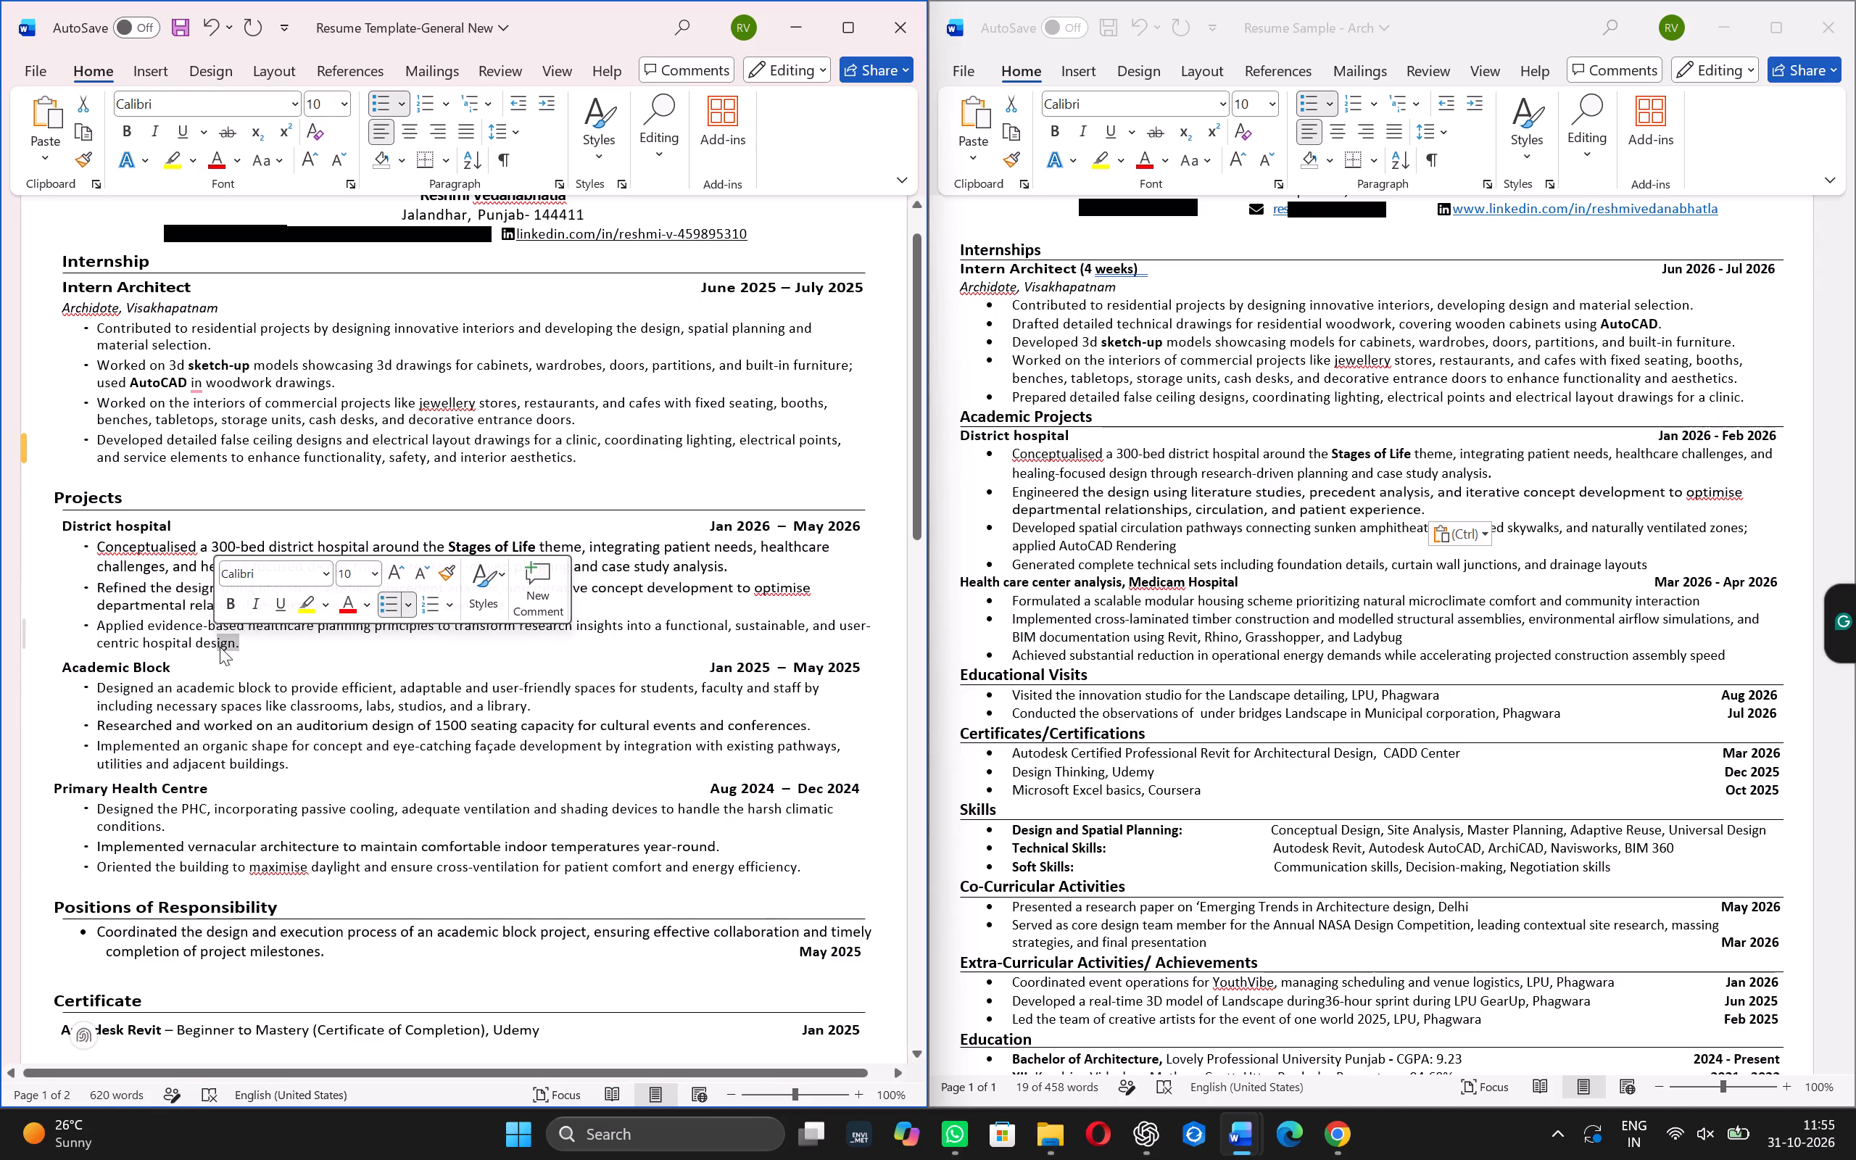
click(374, 575)
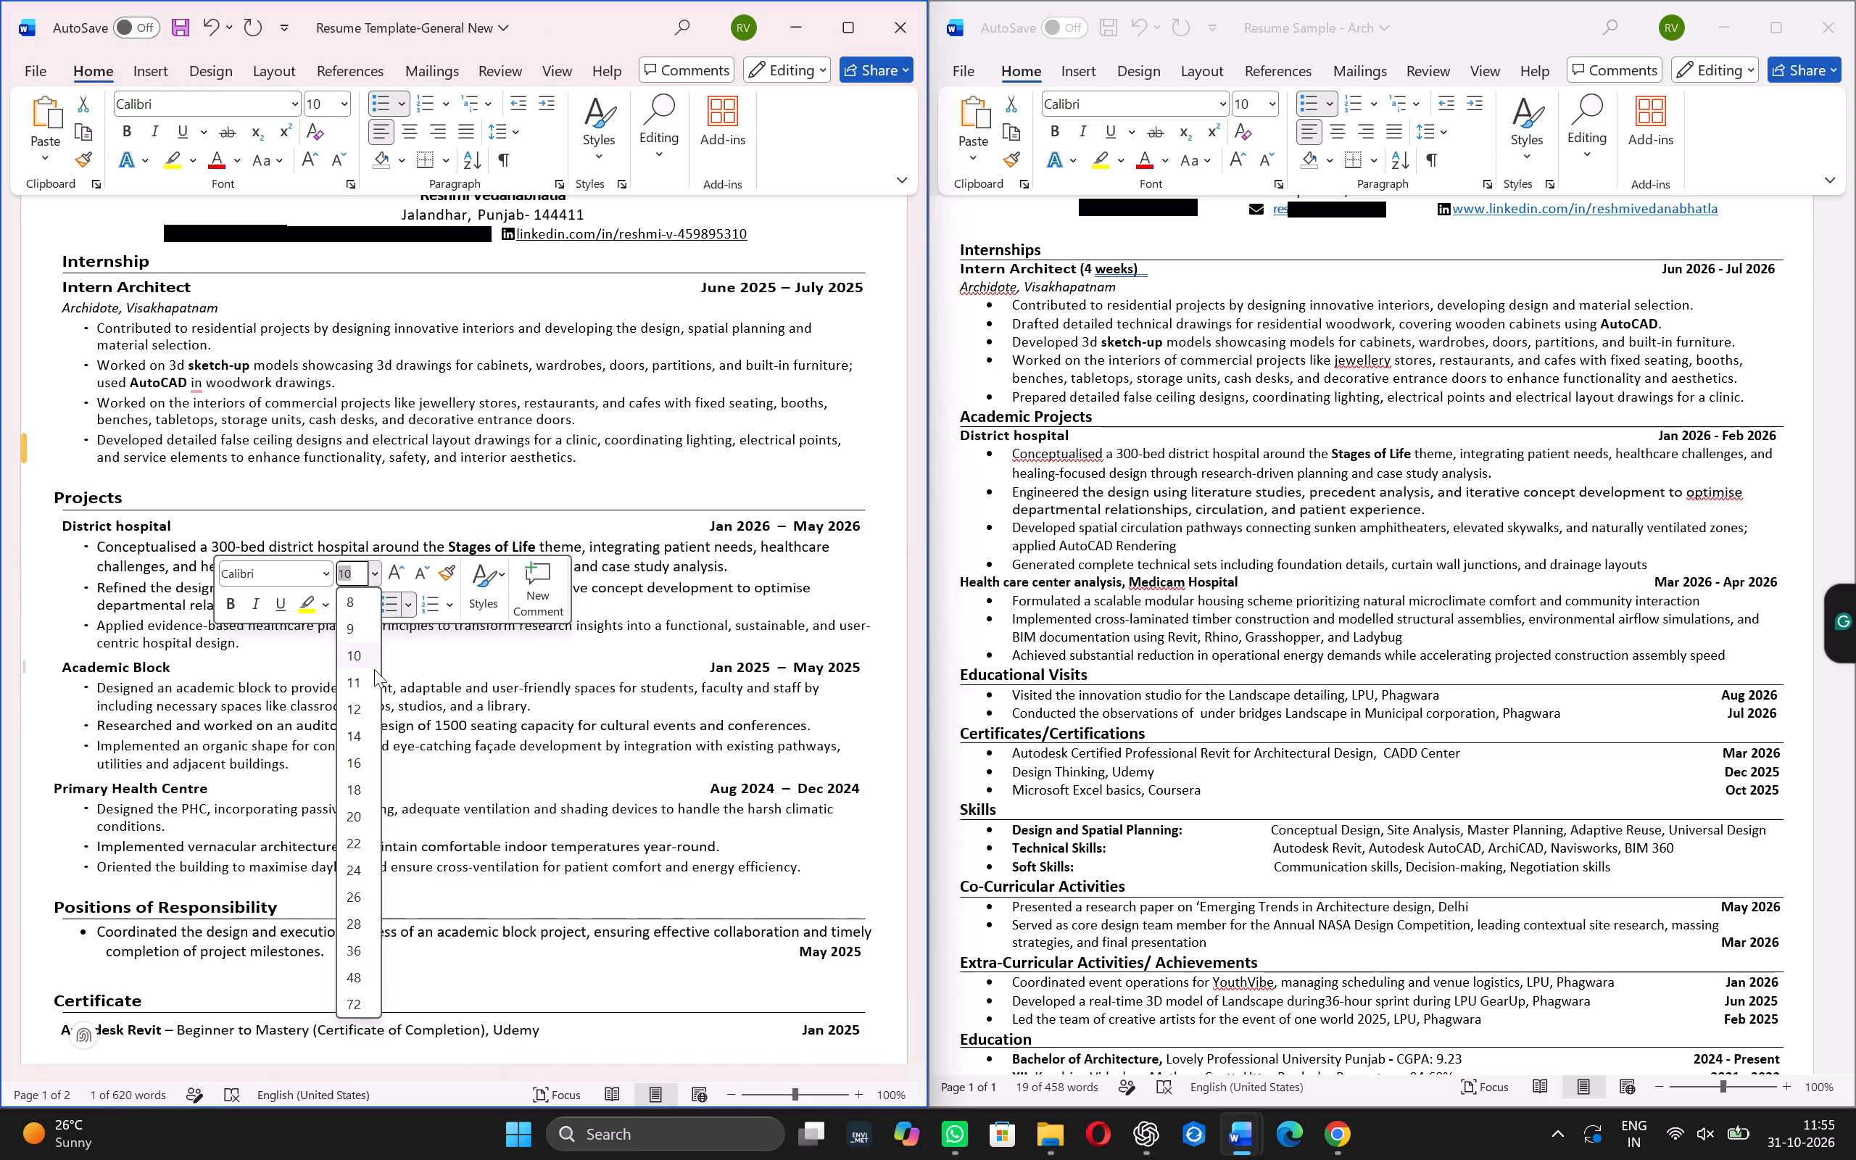
click(432, 650)
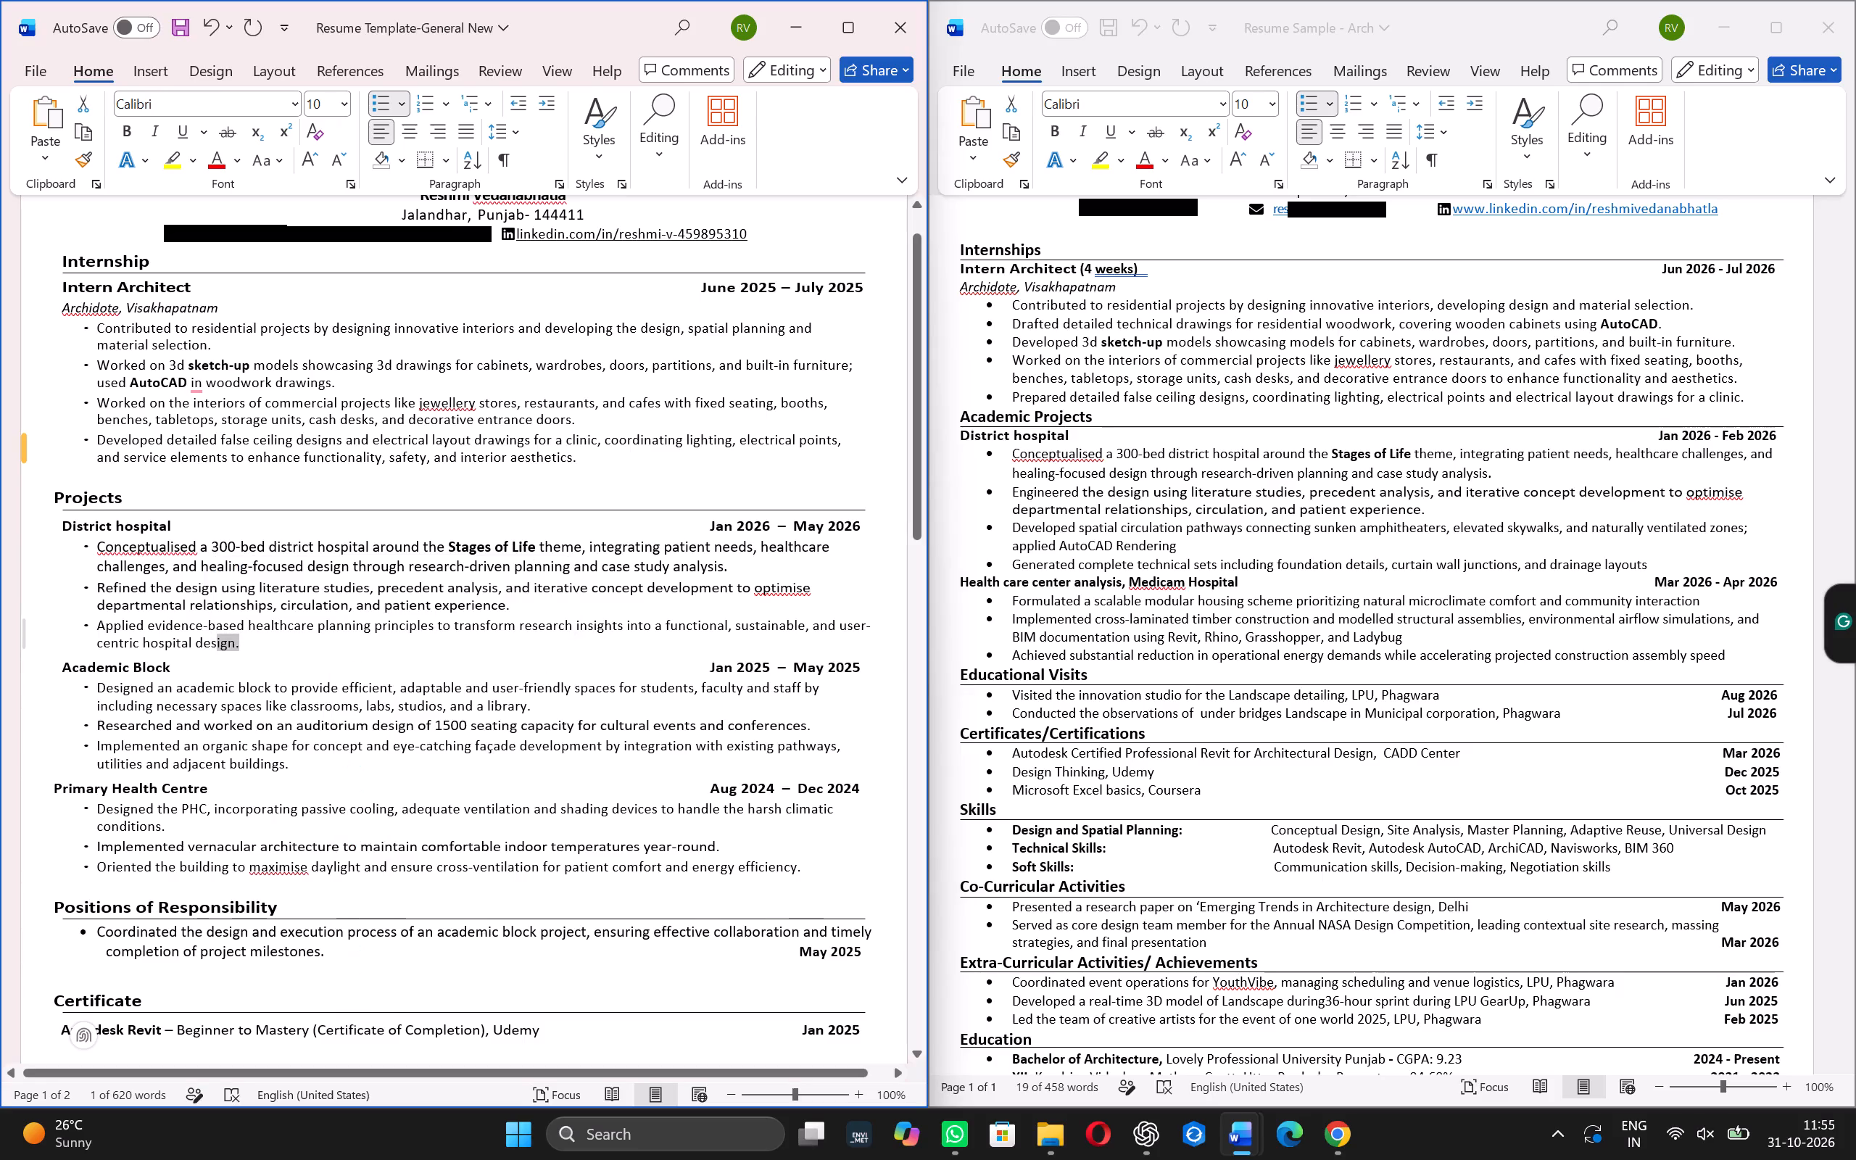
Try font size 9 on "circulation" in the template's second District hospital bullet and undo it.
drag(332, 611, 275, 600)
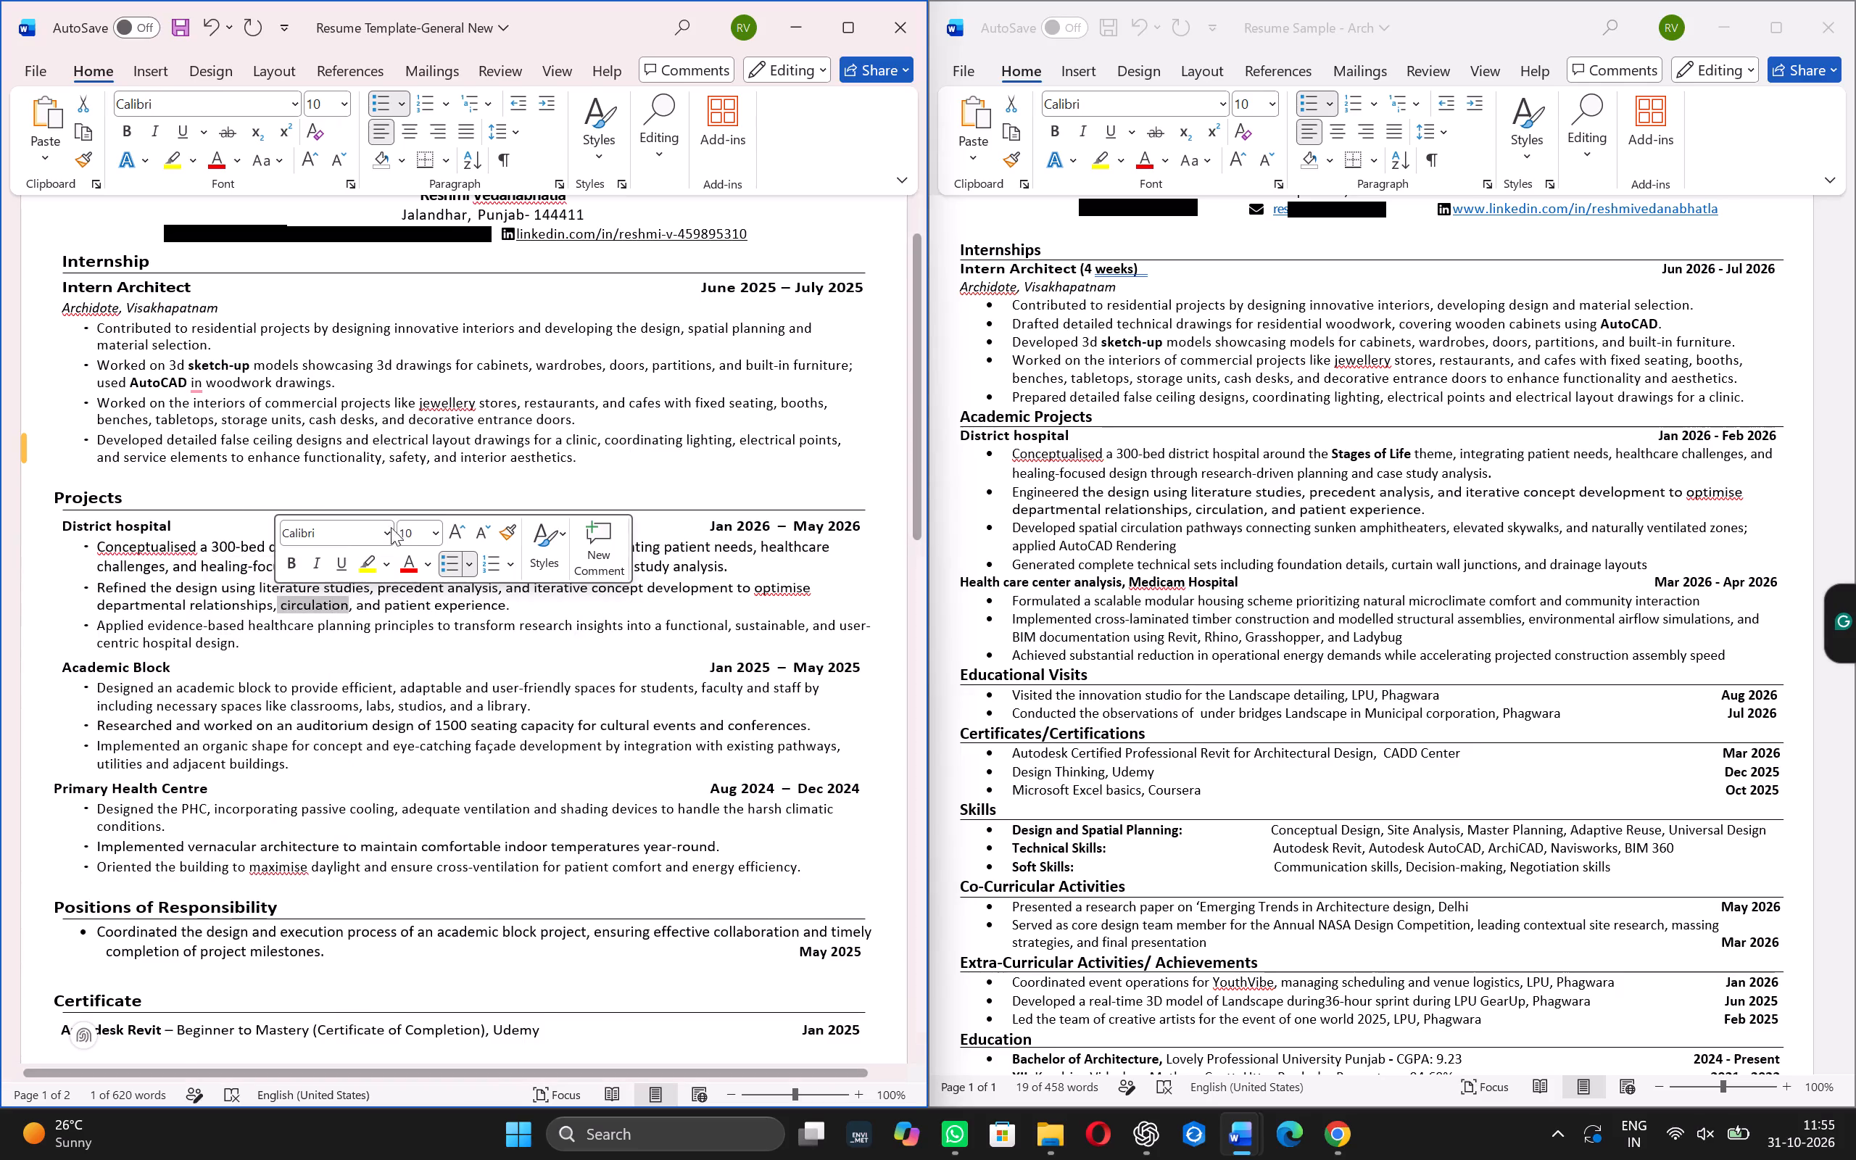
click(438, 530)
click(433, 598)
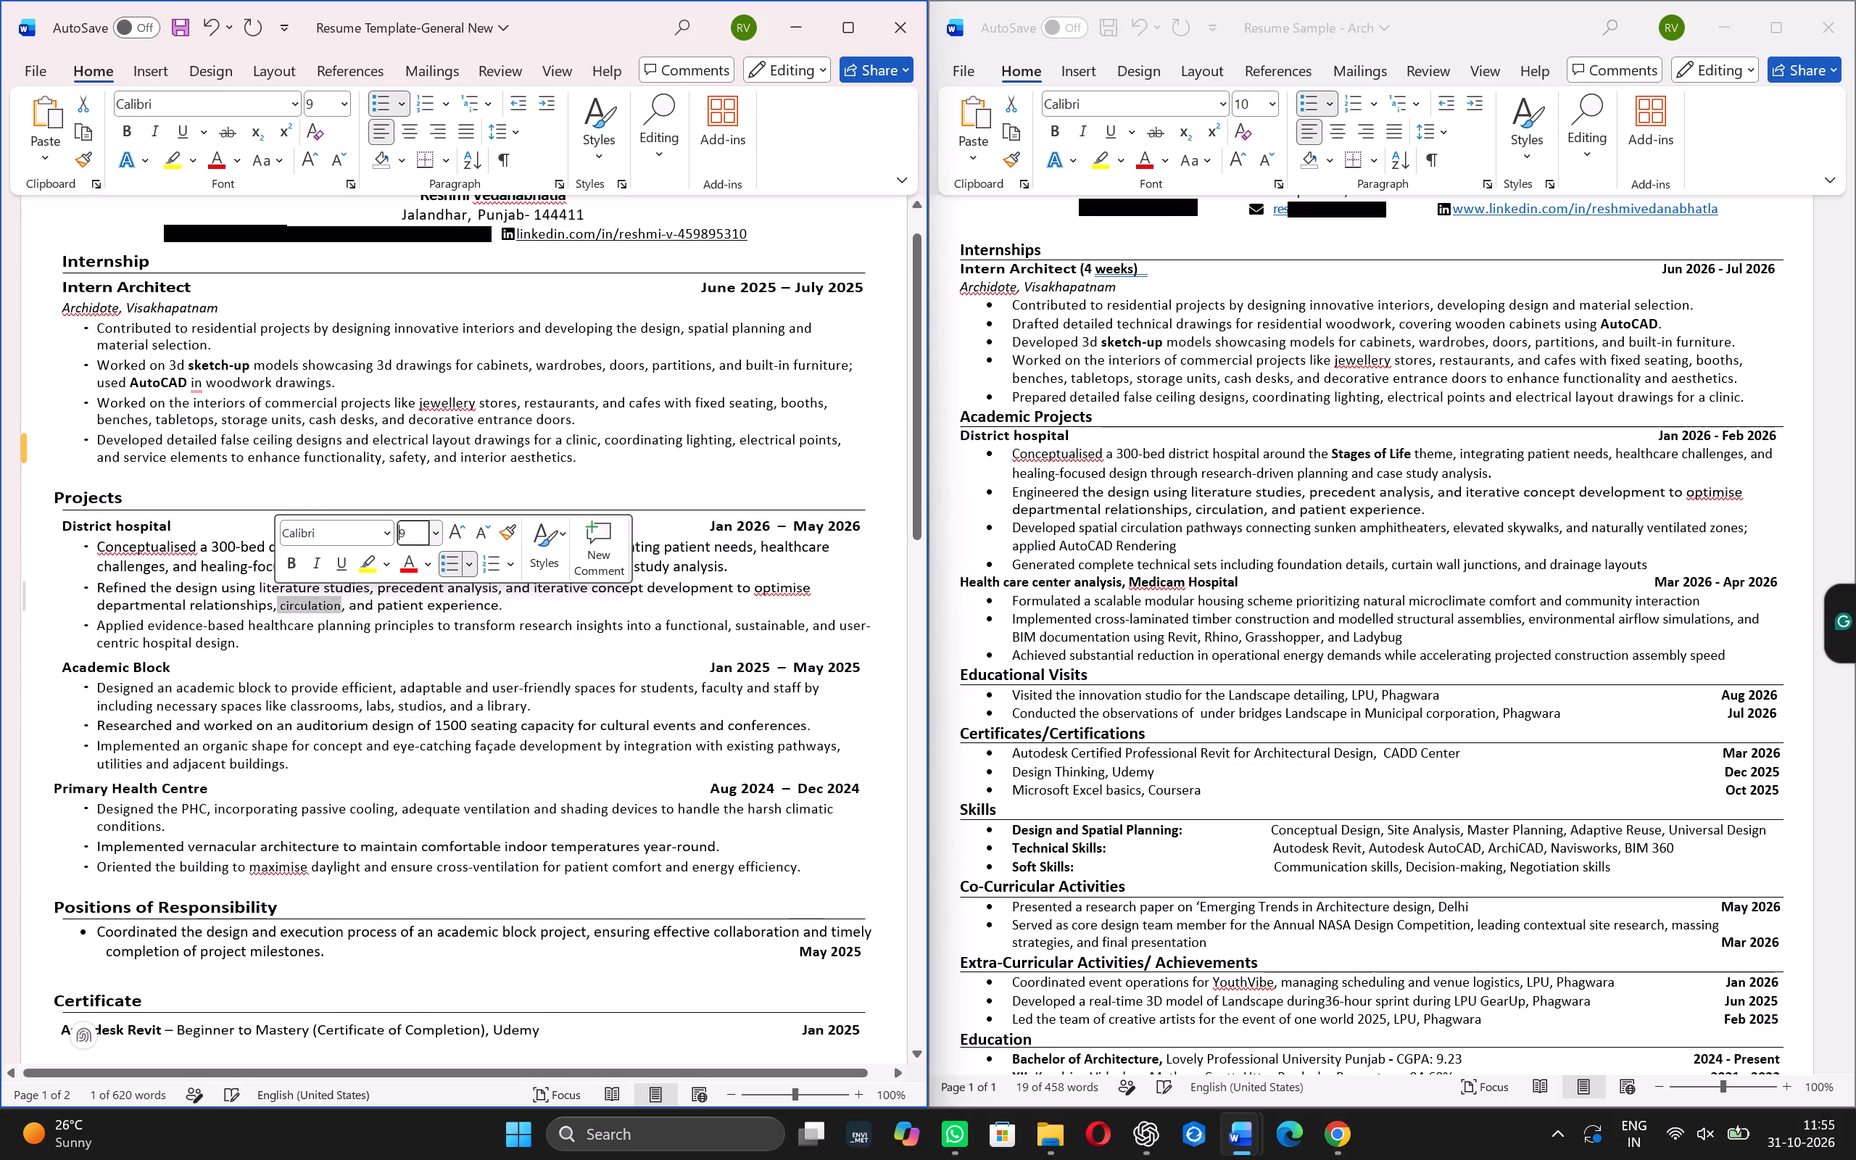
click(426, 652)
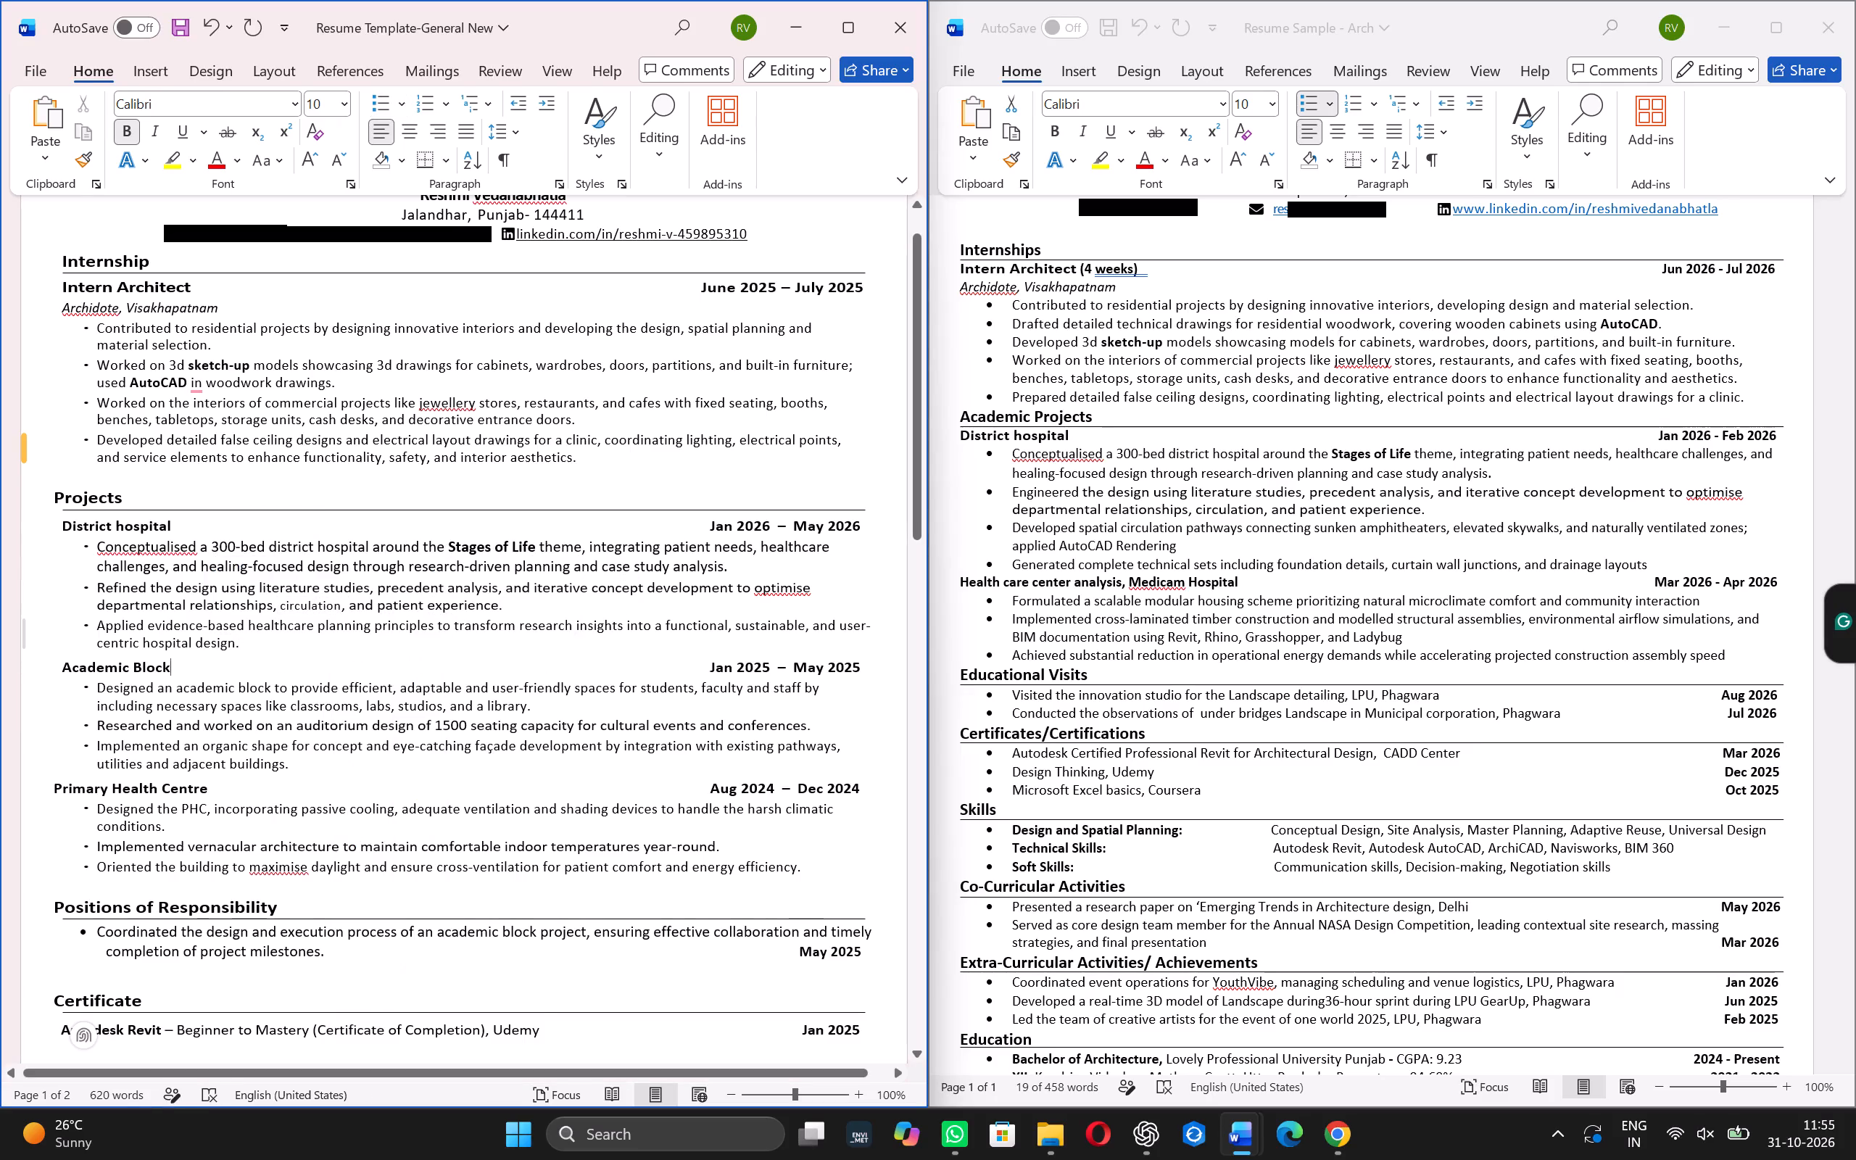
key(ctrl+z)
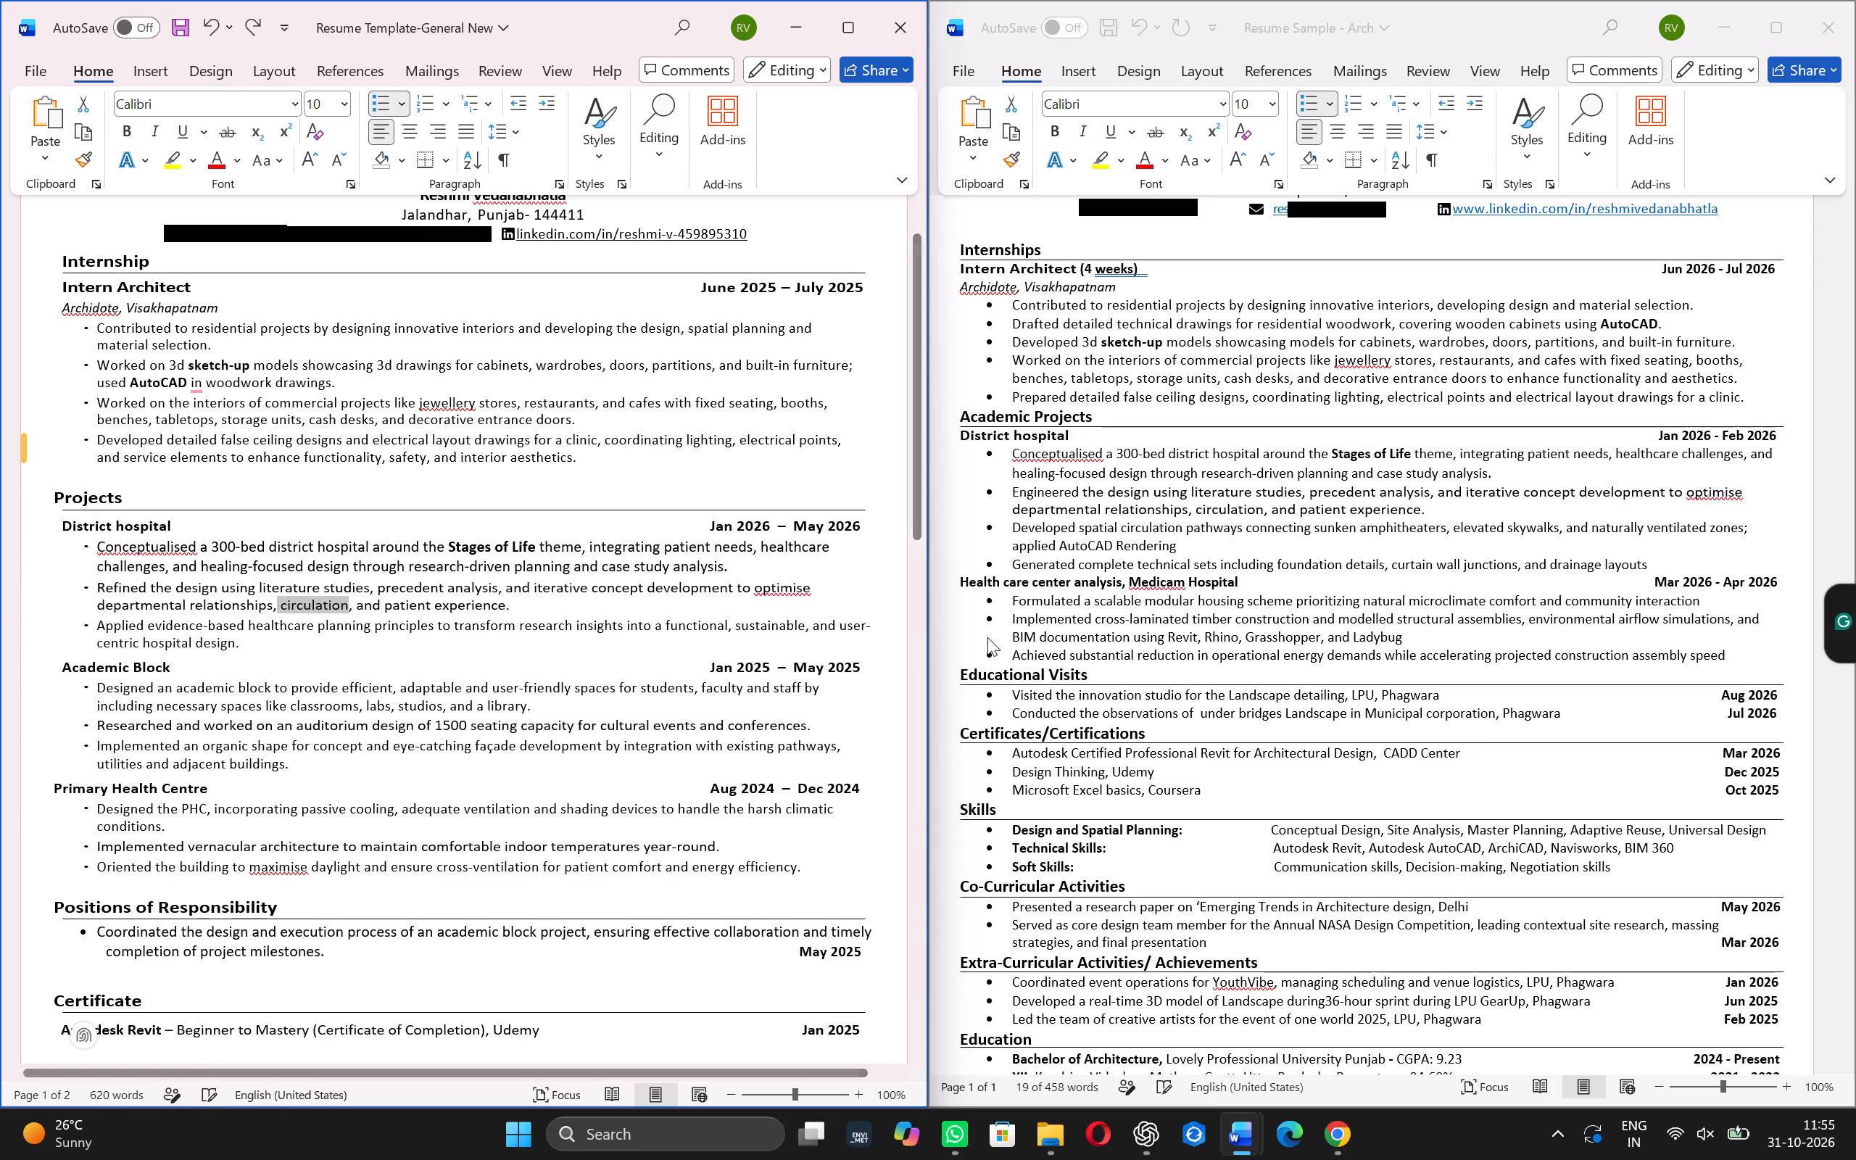
Insert a backtick after "case study analysis." in the Arch resume's first District hospital bullet.
click(1432, 505)
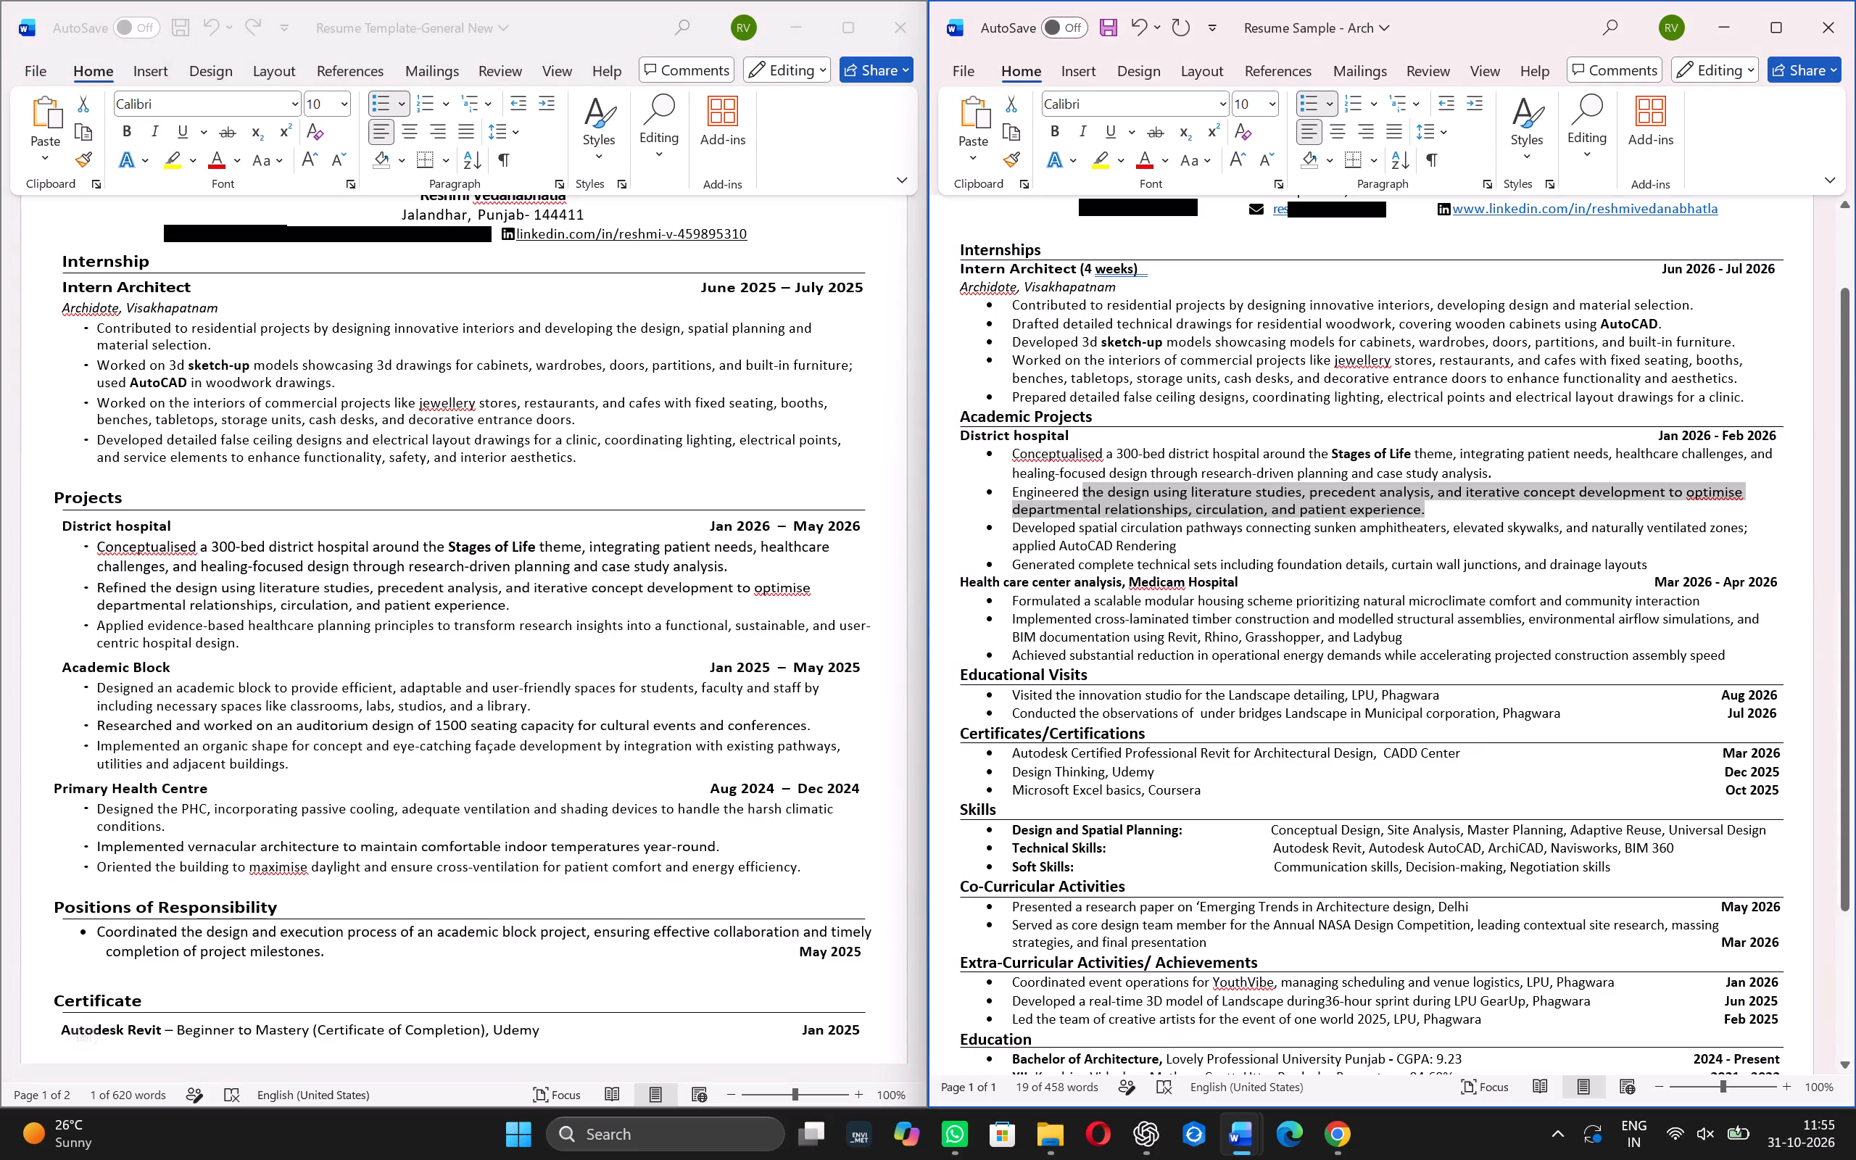
click(1430, 507)
double_click(1454, 458)
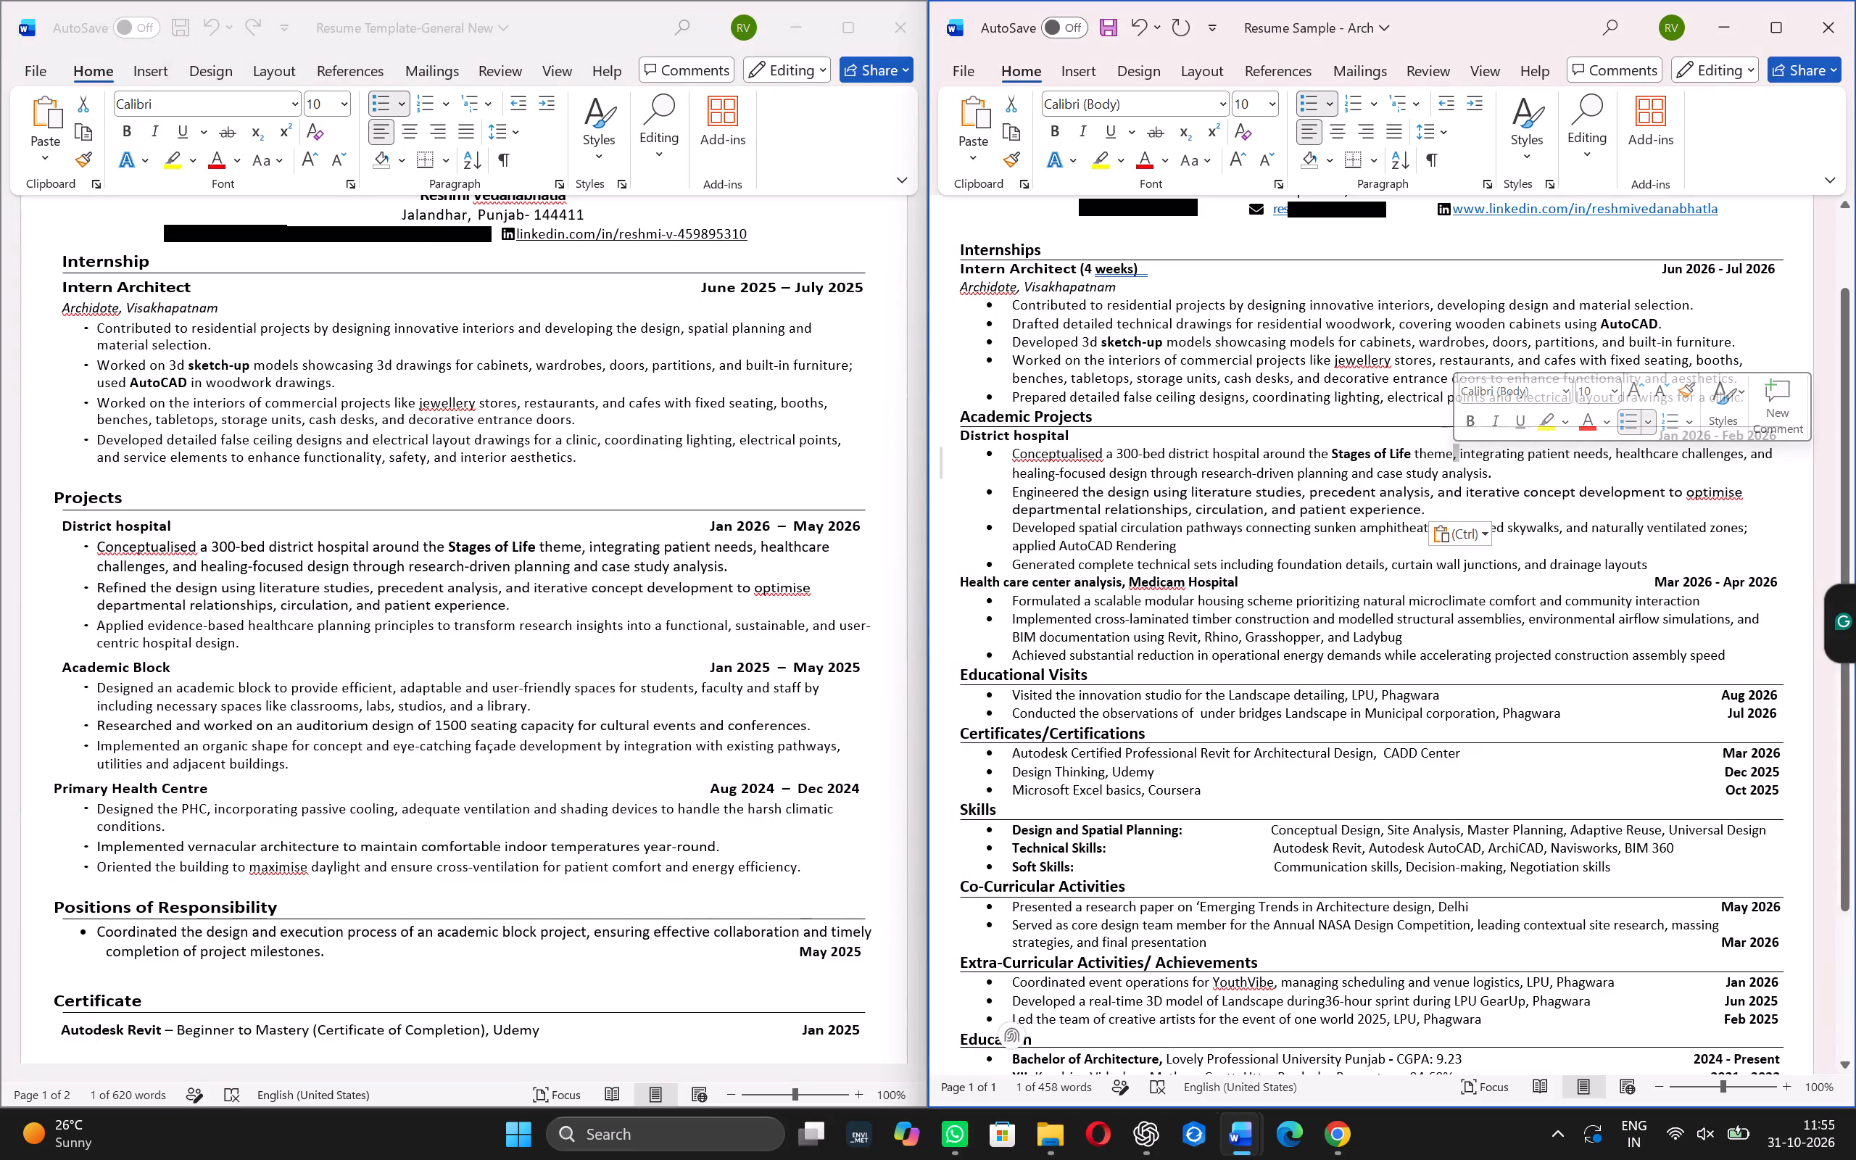
click(1523, 476)
key(grave)
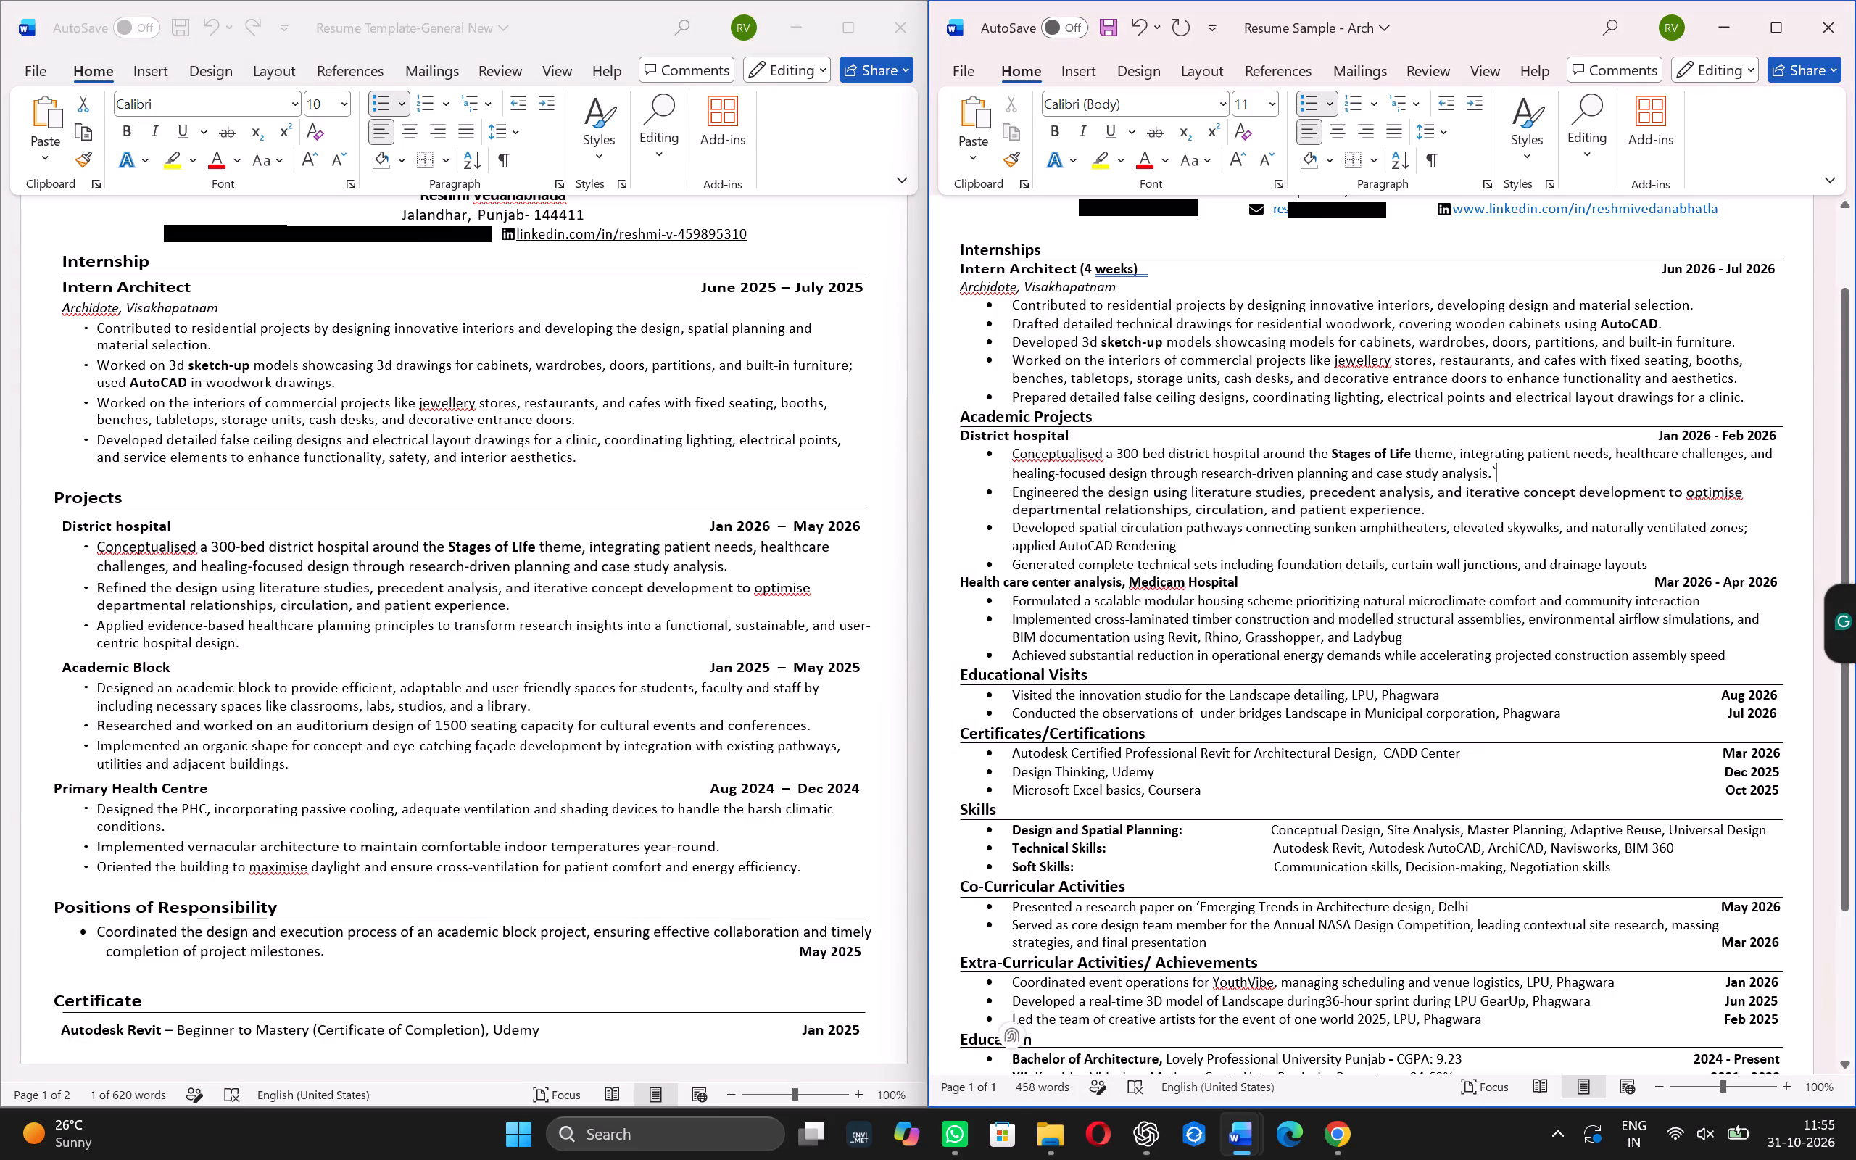
Set the whole "Engineered the design… patient experience." bullet under District hospital to font size 10.
scroll(1176, 447, up, 1)
ctrl+scroll(1248, 537, up, 5)
scroll(1397, 582, right, 3)
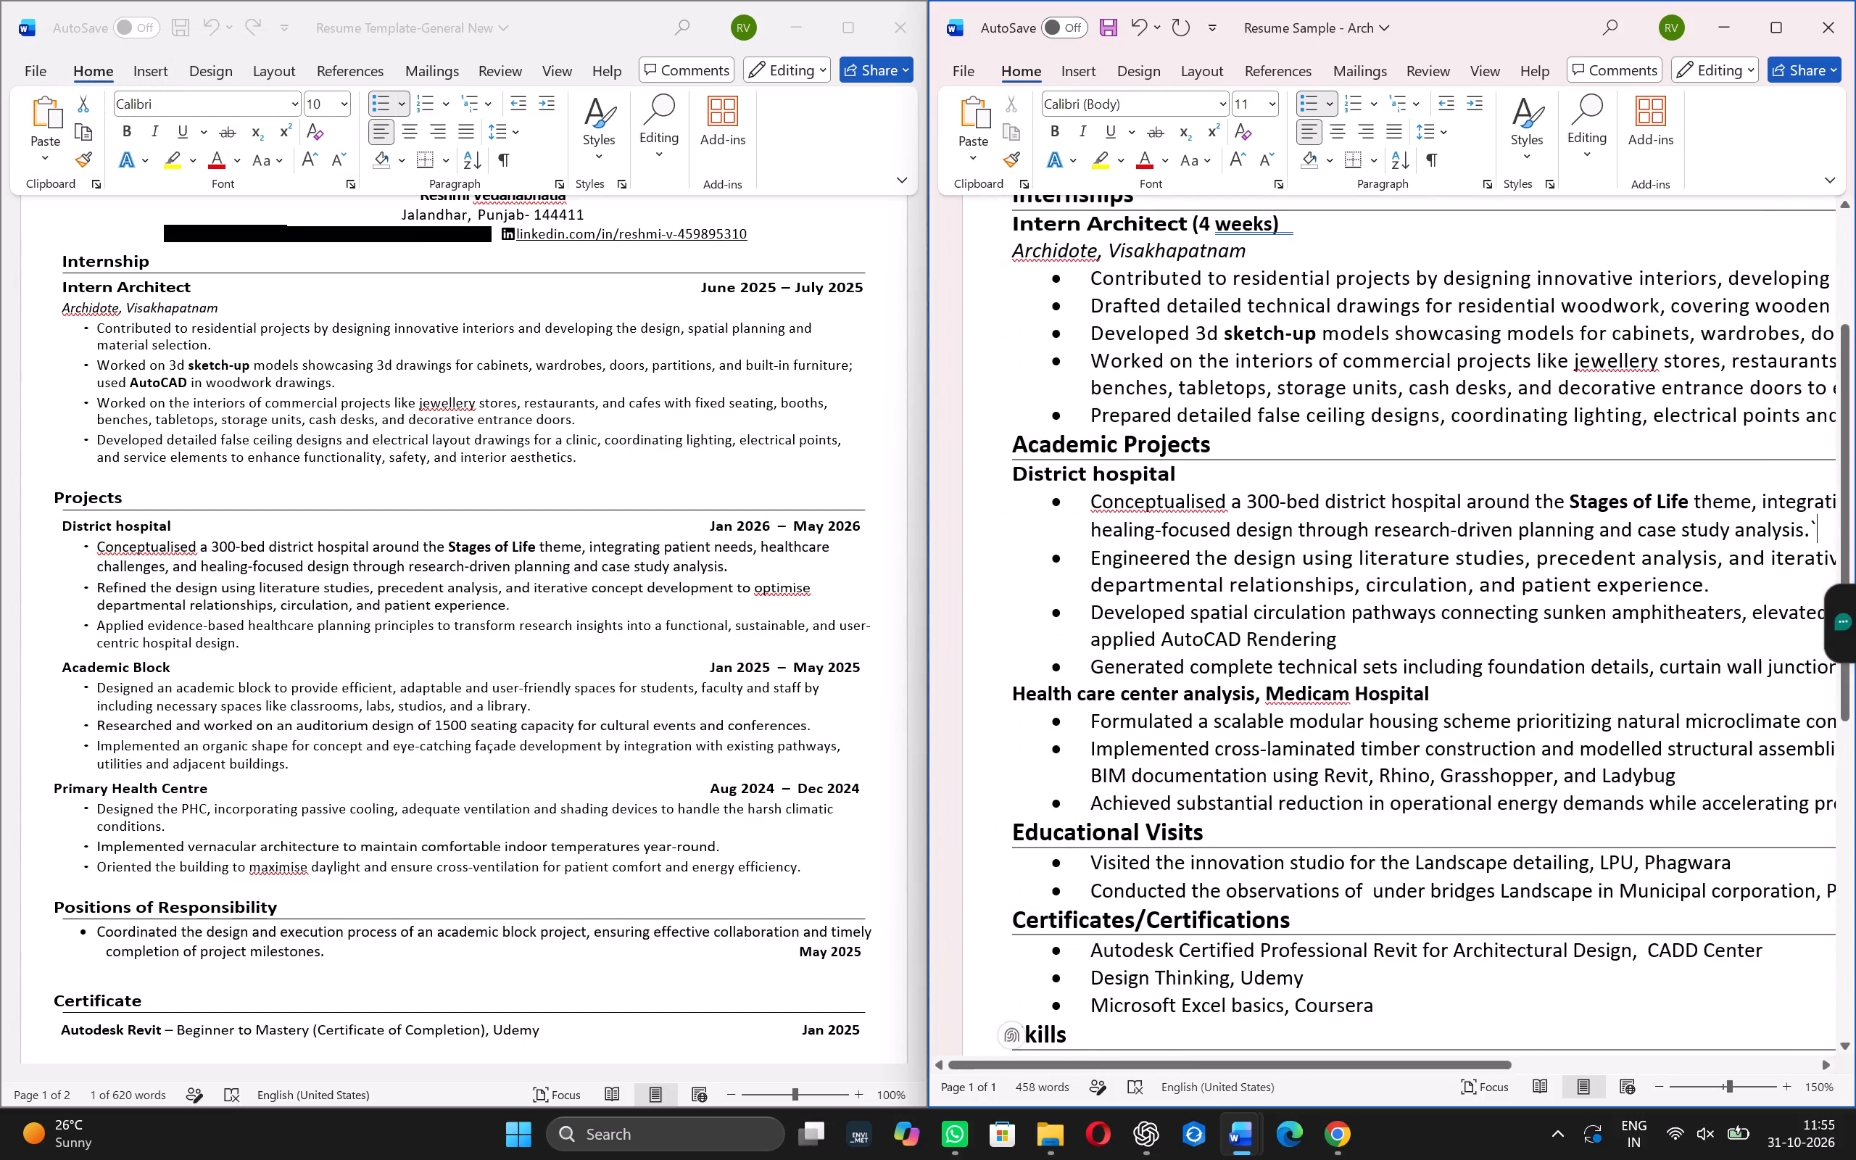
scroll(1386, 587, right, 1)
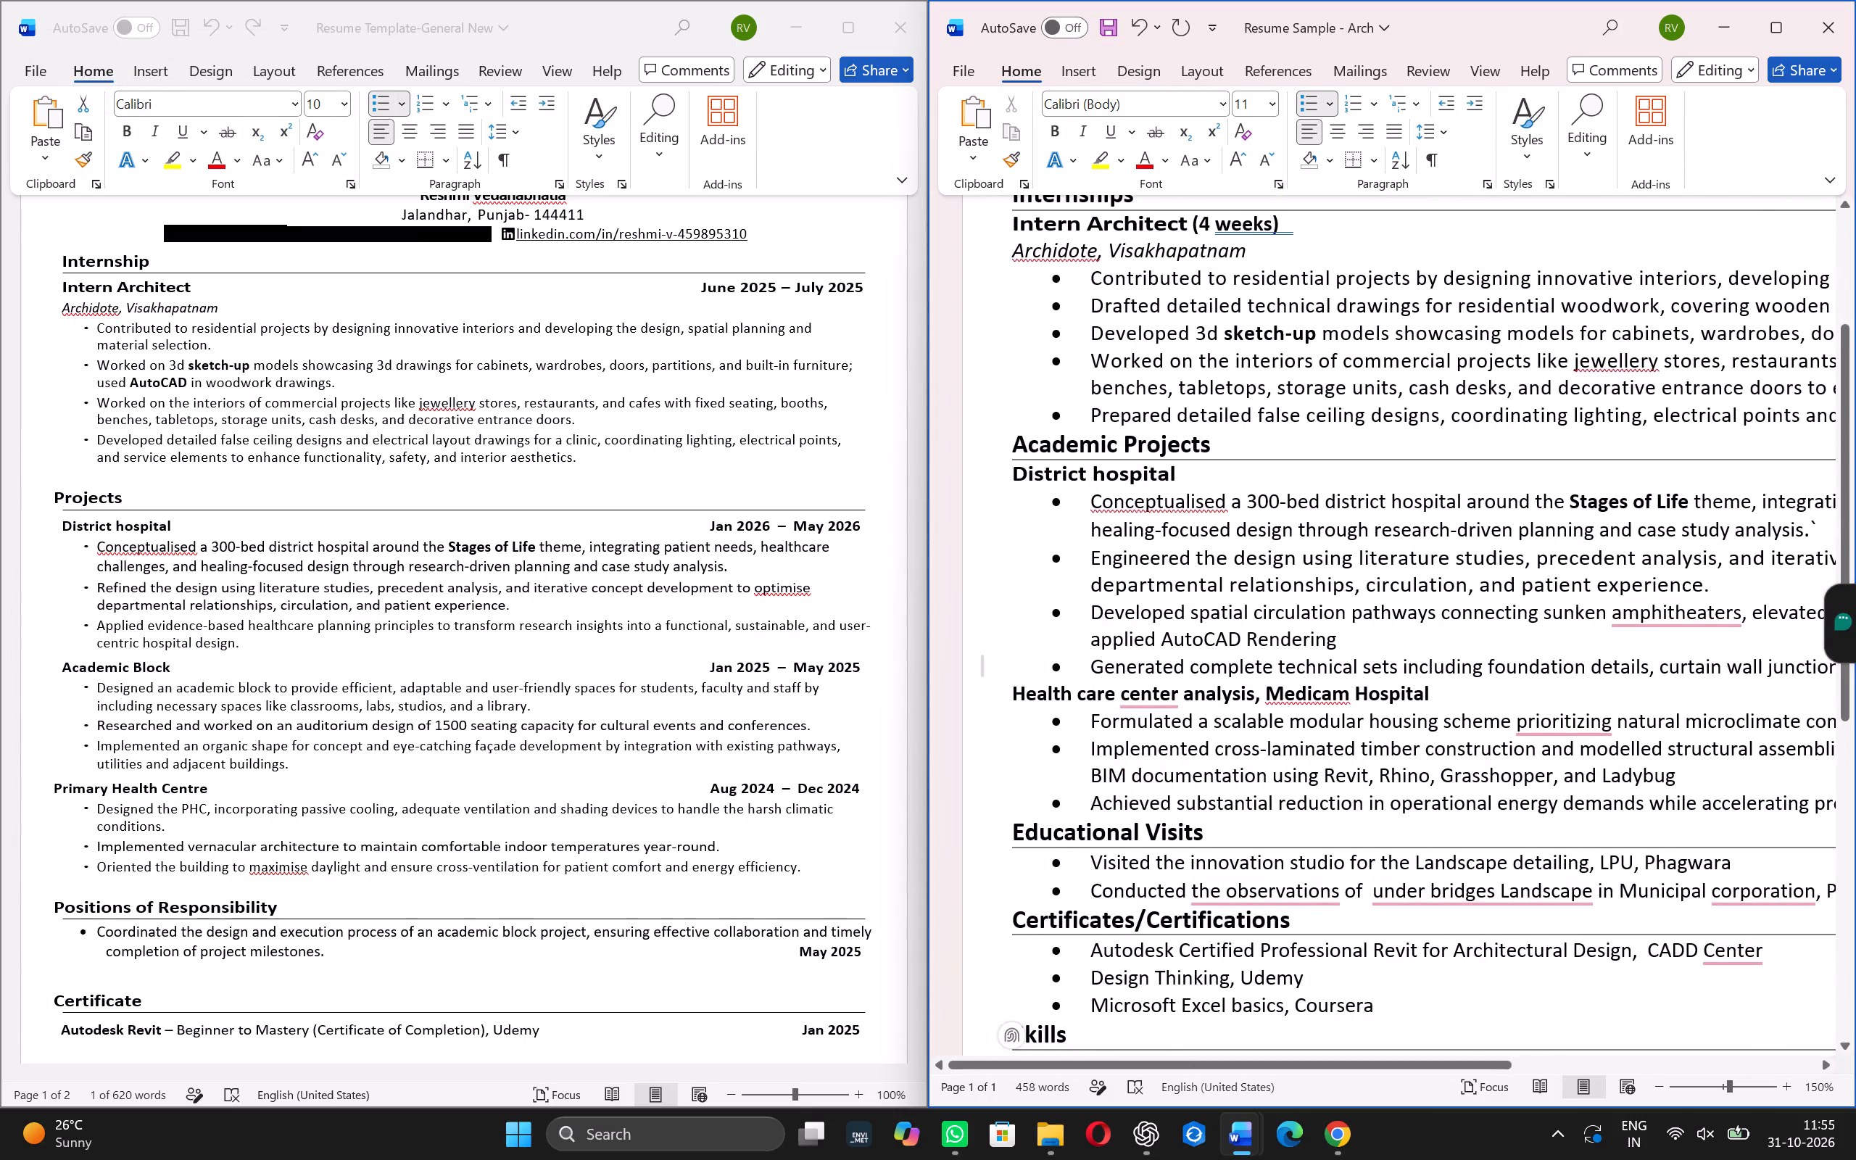
ctrl+scroll(1079, 674, down, 2)
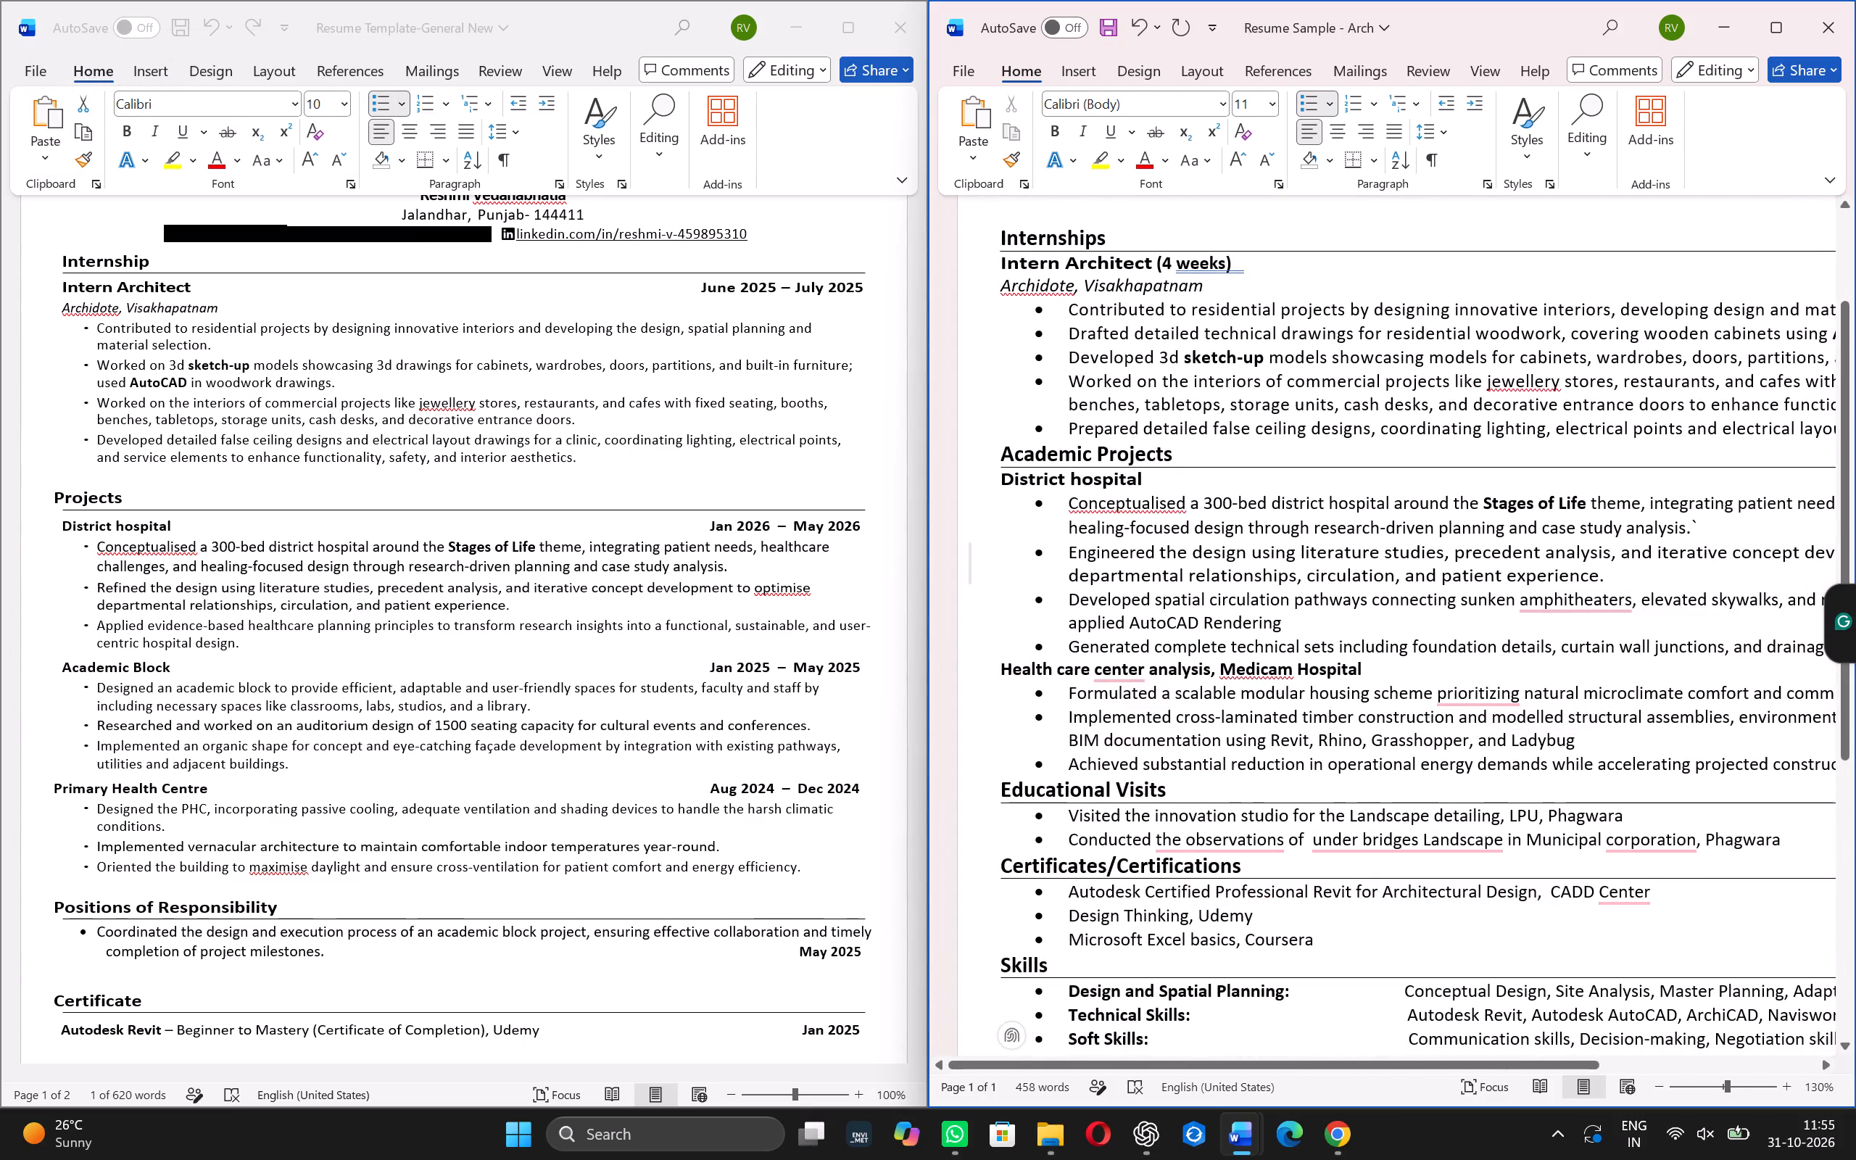
drag(1554, 566, 1478, 575)
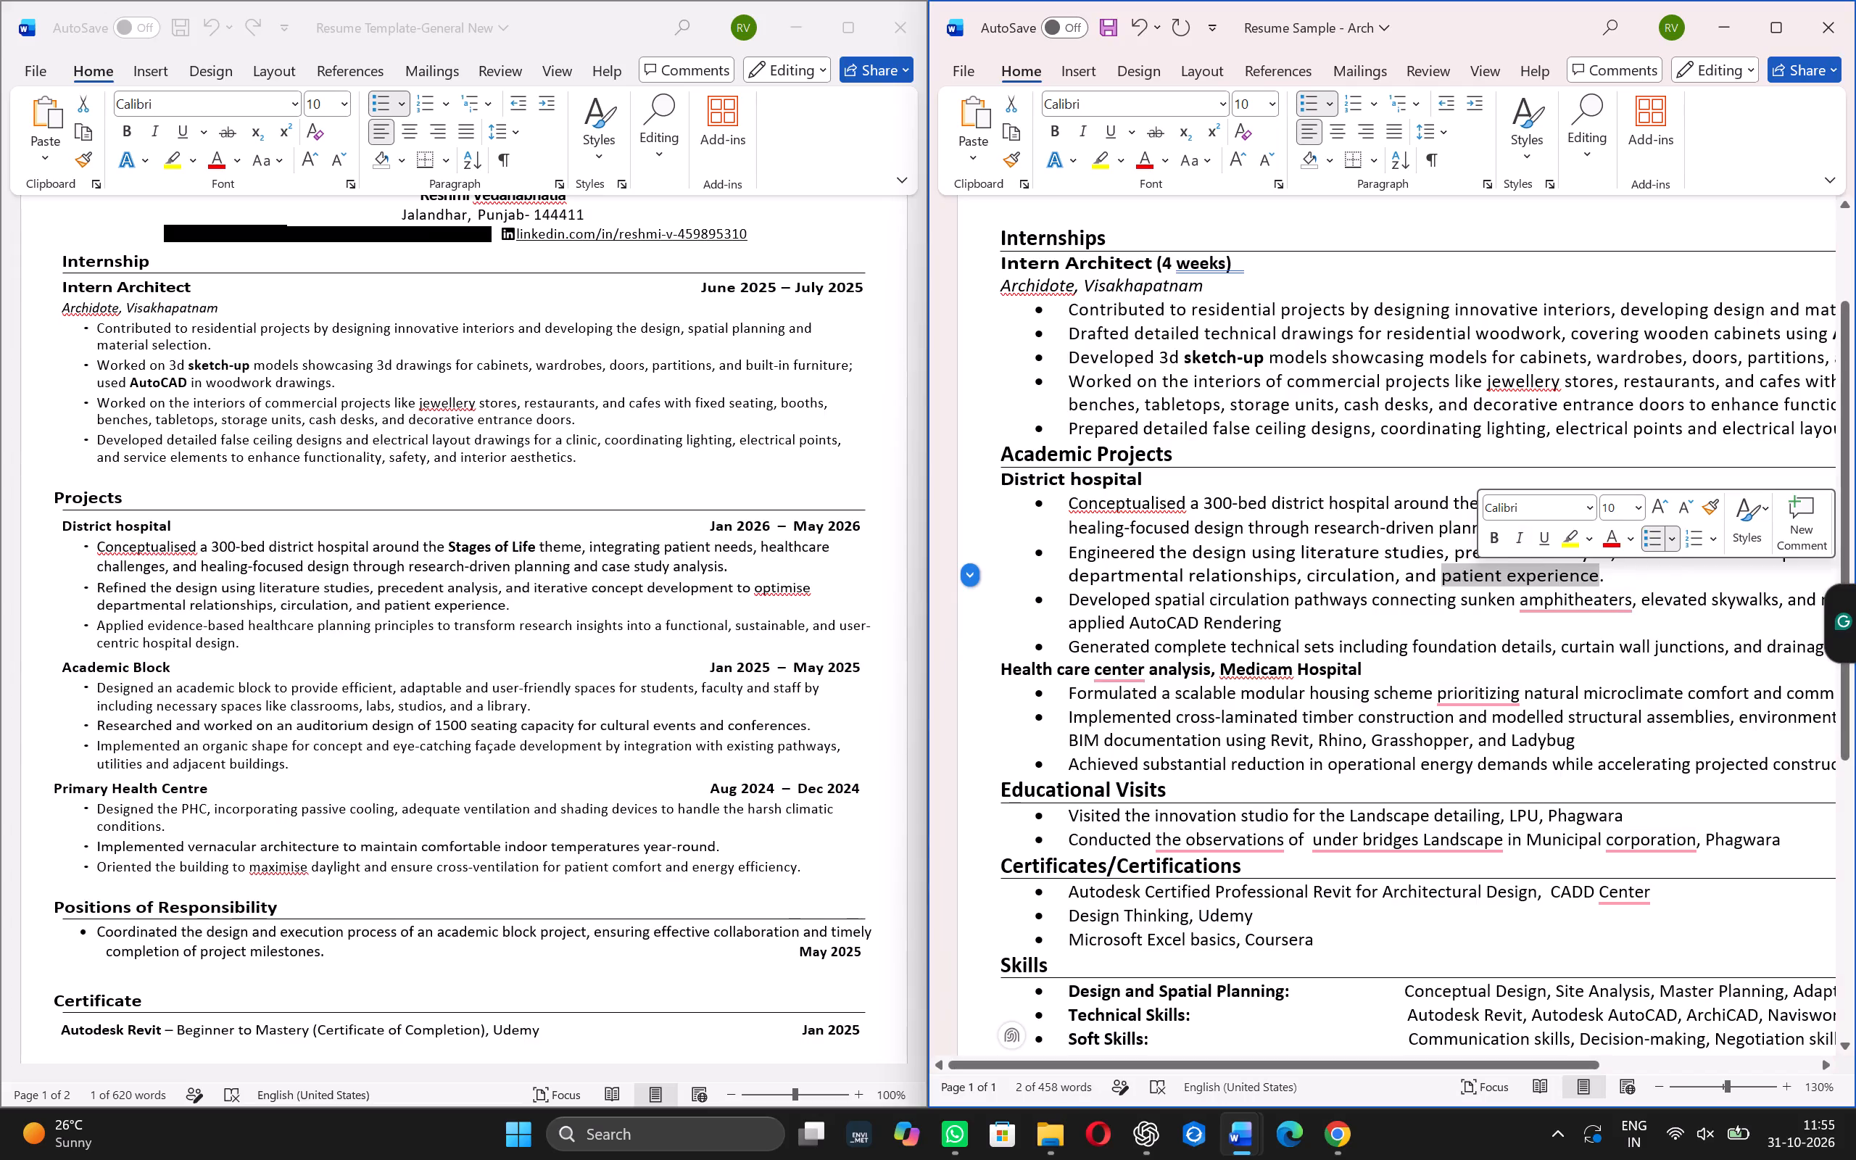
drag(1410, 516, 1390, 519)
drag(1605, 576, 1586, 576)
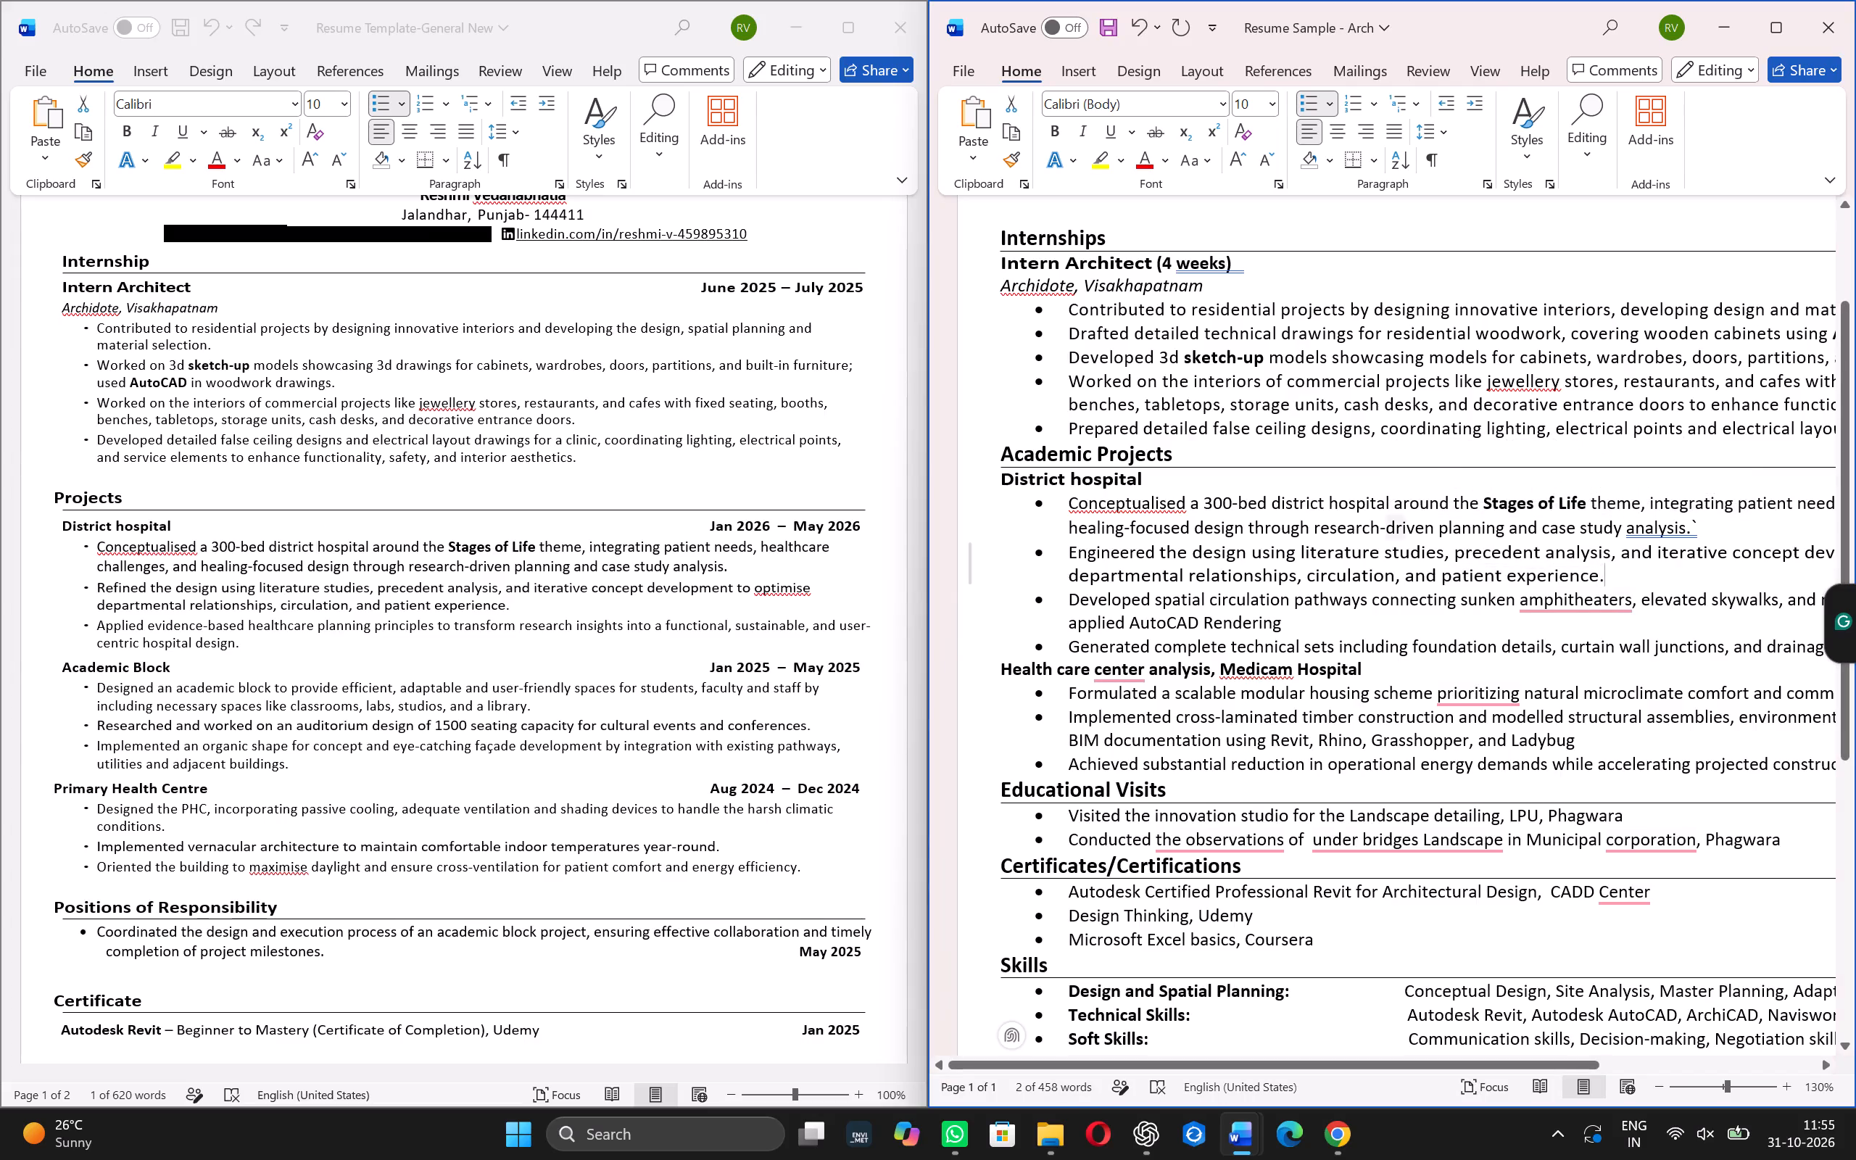
drag(1586, 576, 1082, 551)
click(1240, 492)
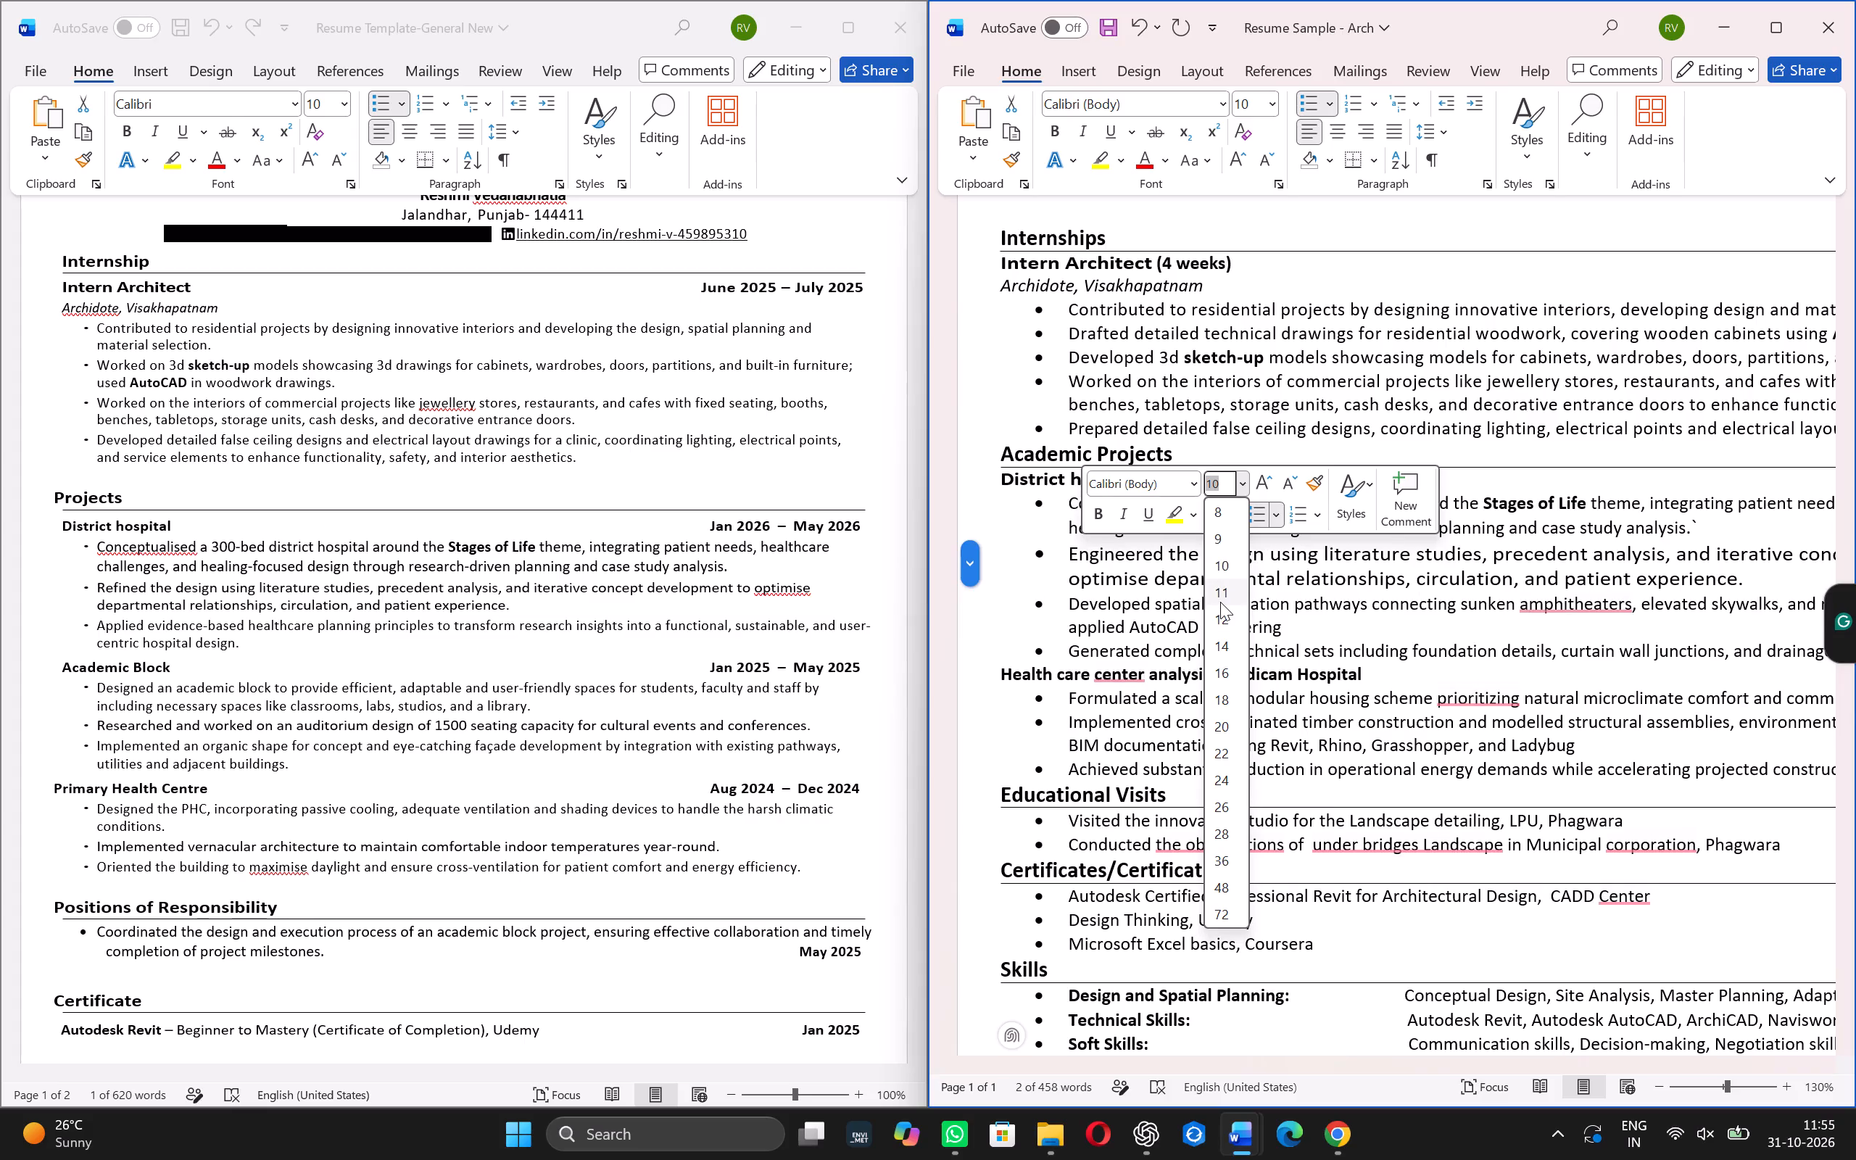
click(1222, 555)
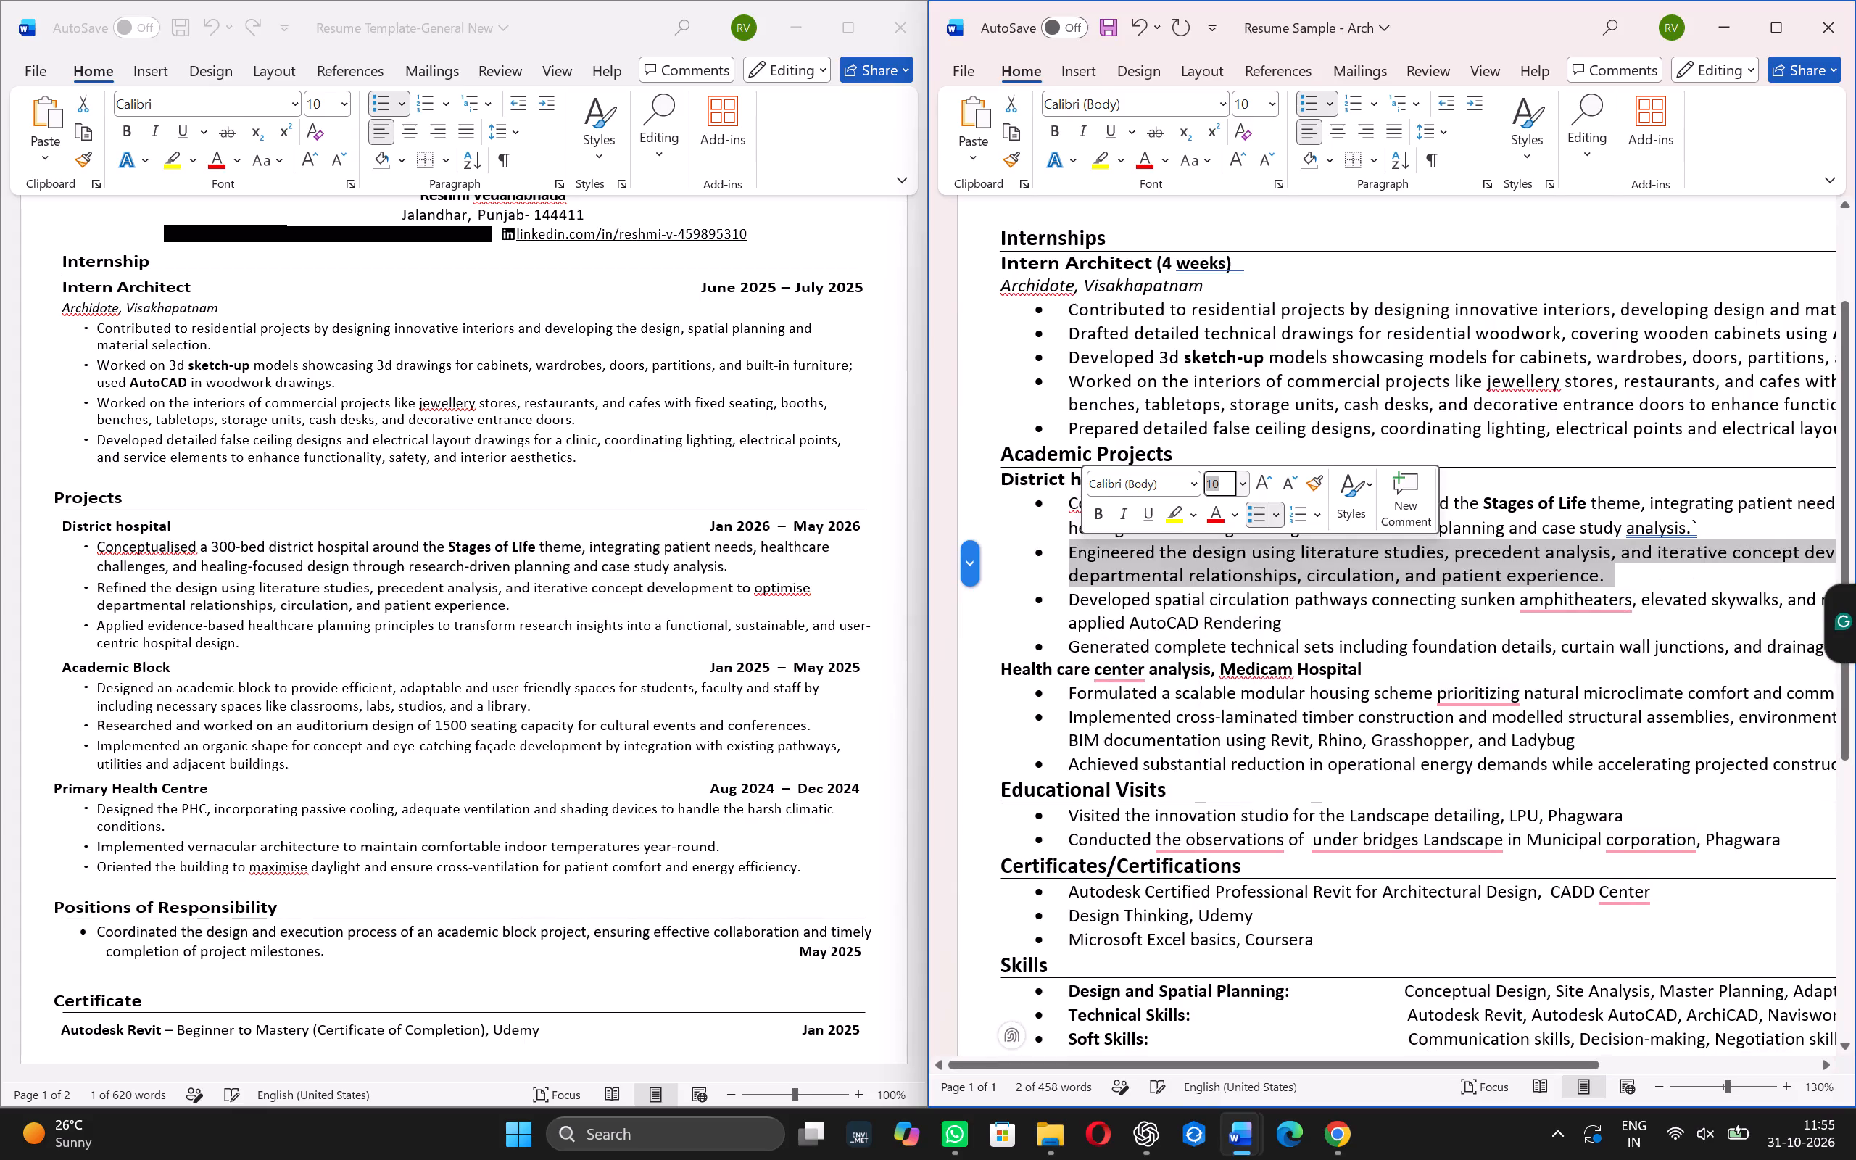
key(Escape)
key(Escape)
click(985, 618)
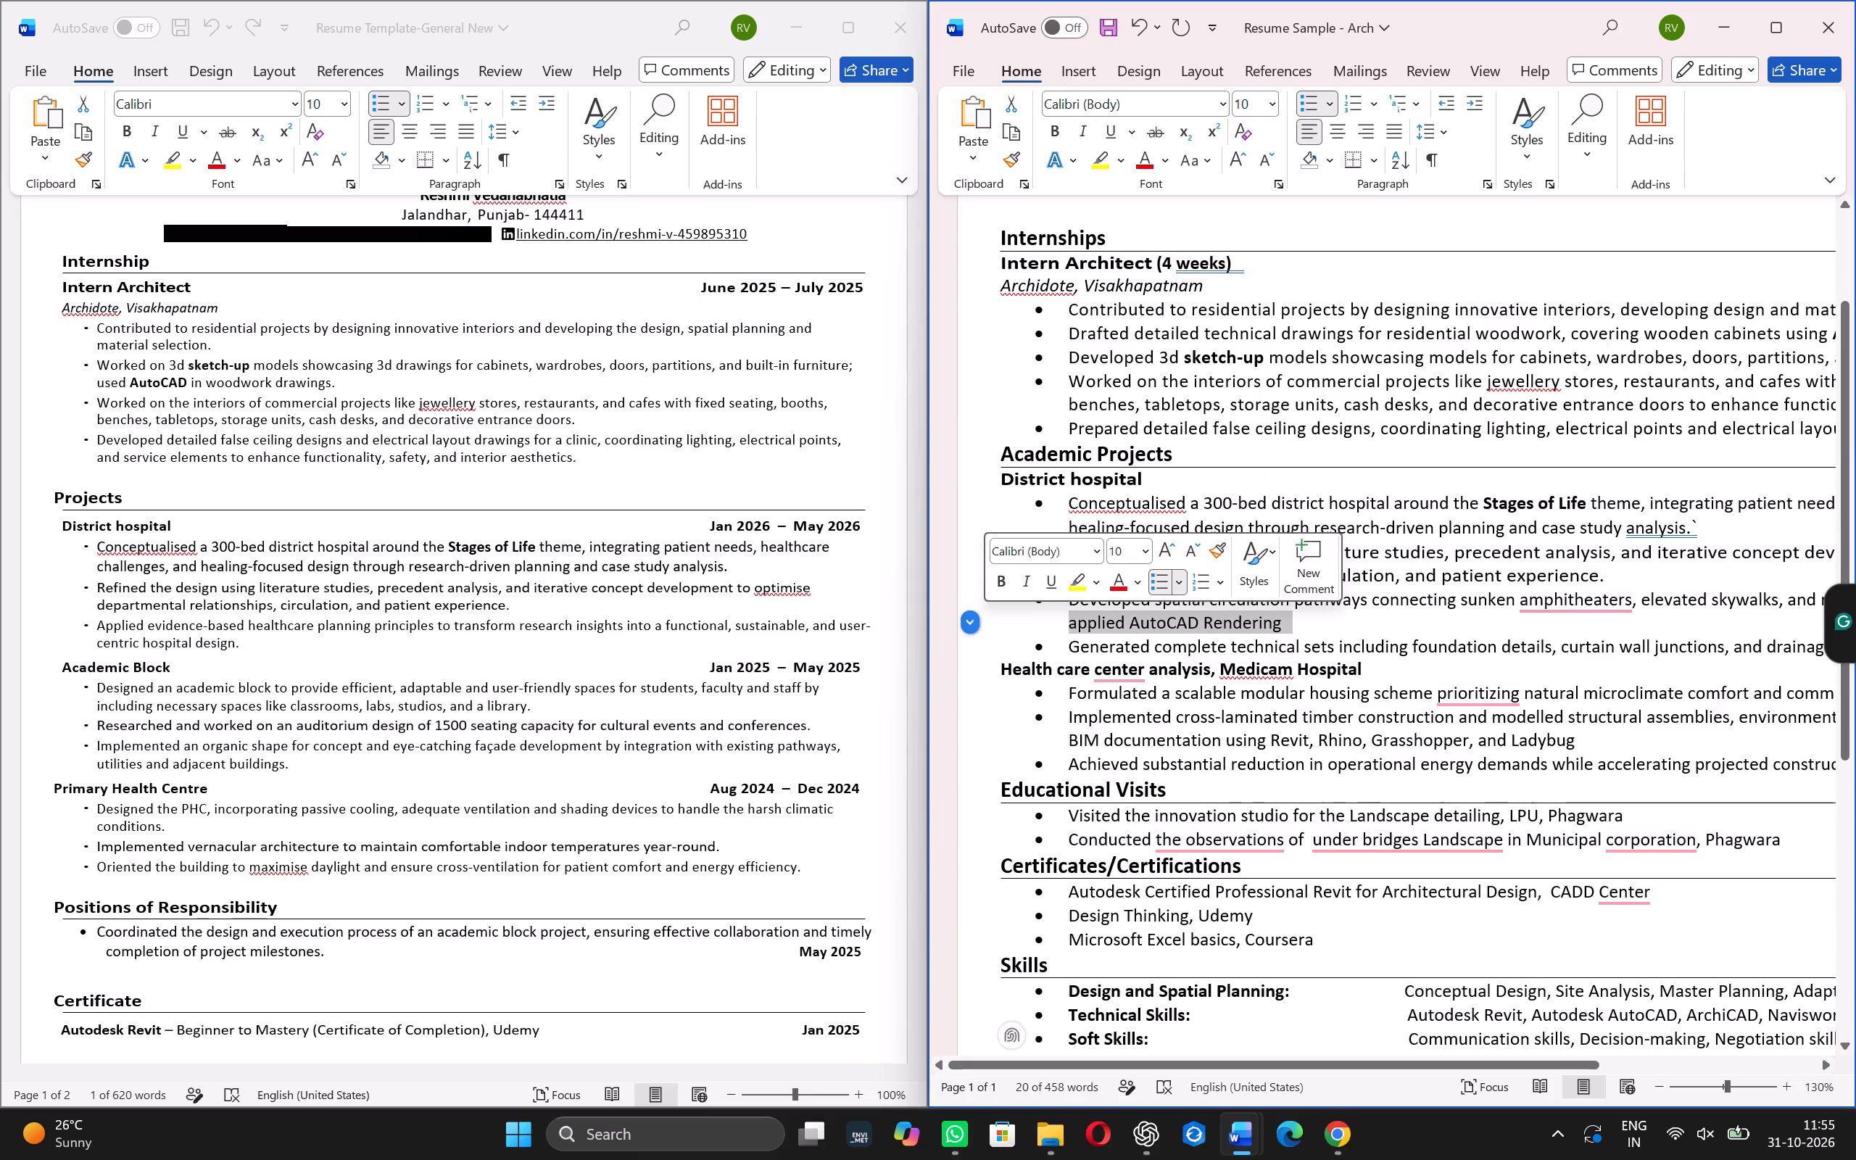
key(Escape)
key(Escape)
Replace the text after "Engineered" in District hospital's second bullet by pasting the copied "the design using literature studies…" text over it.
scroll(1000, 640, down, 2)
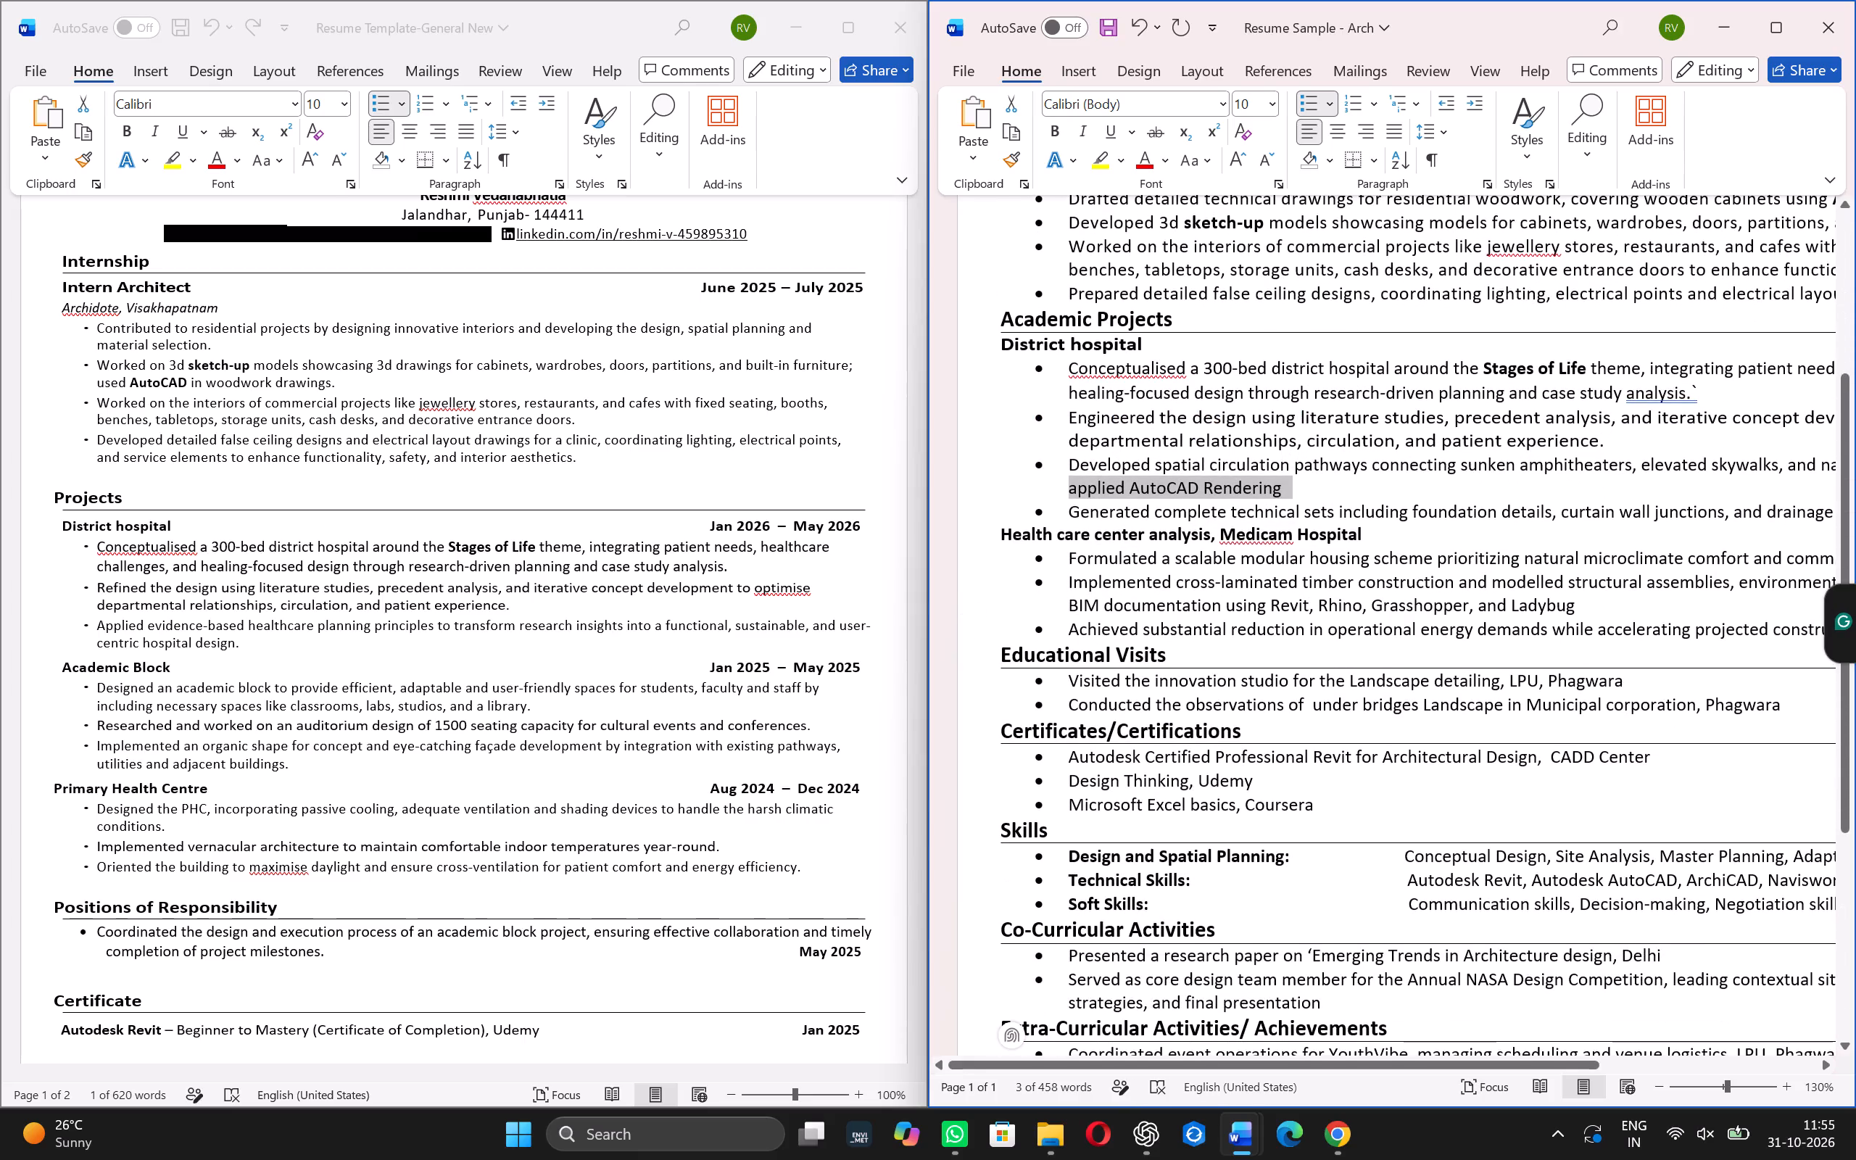
ctrl+scroll(1127, 678, down, 5)
click(1789, 533)
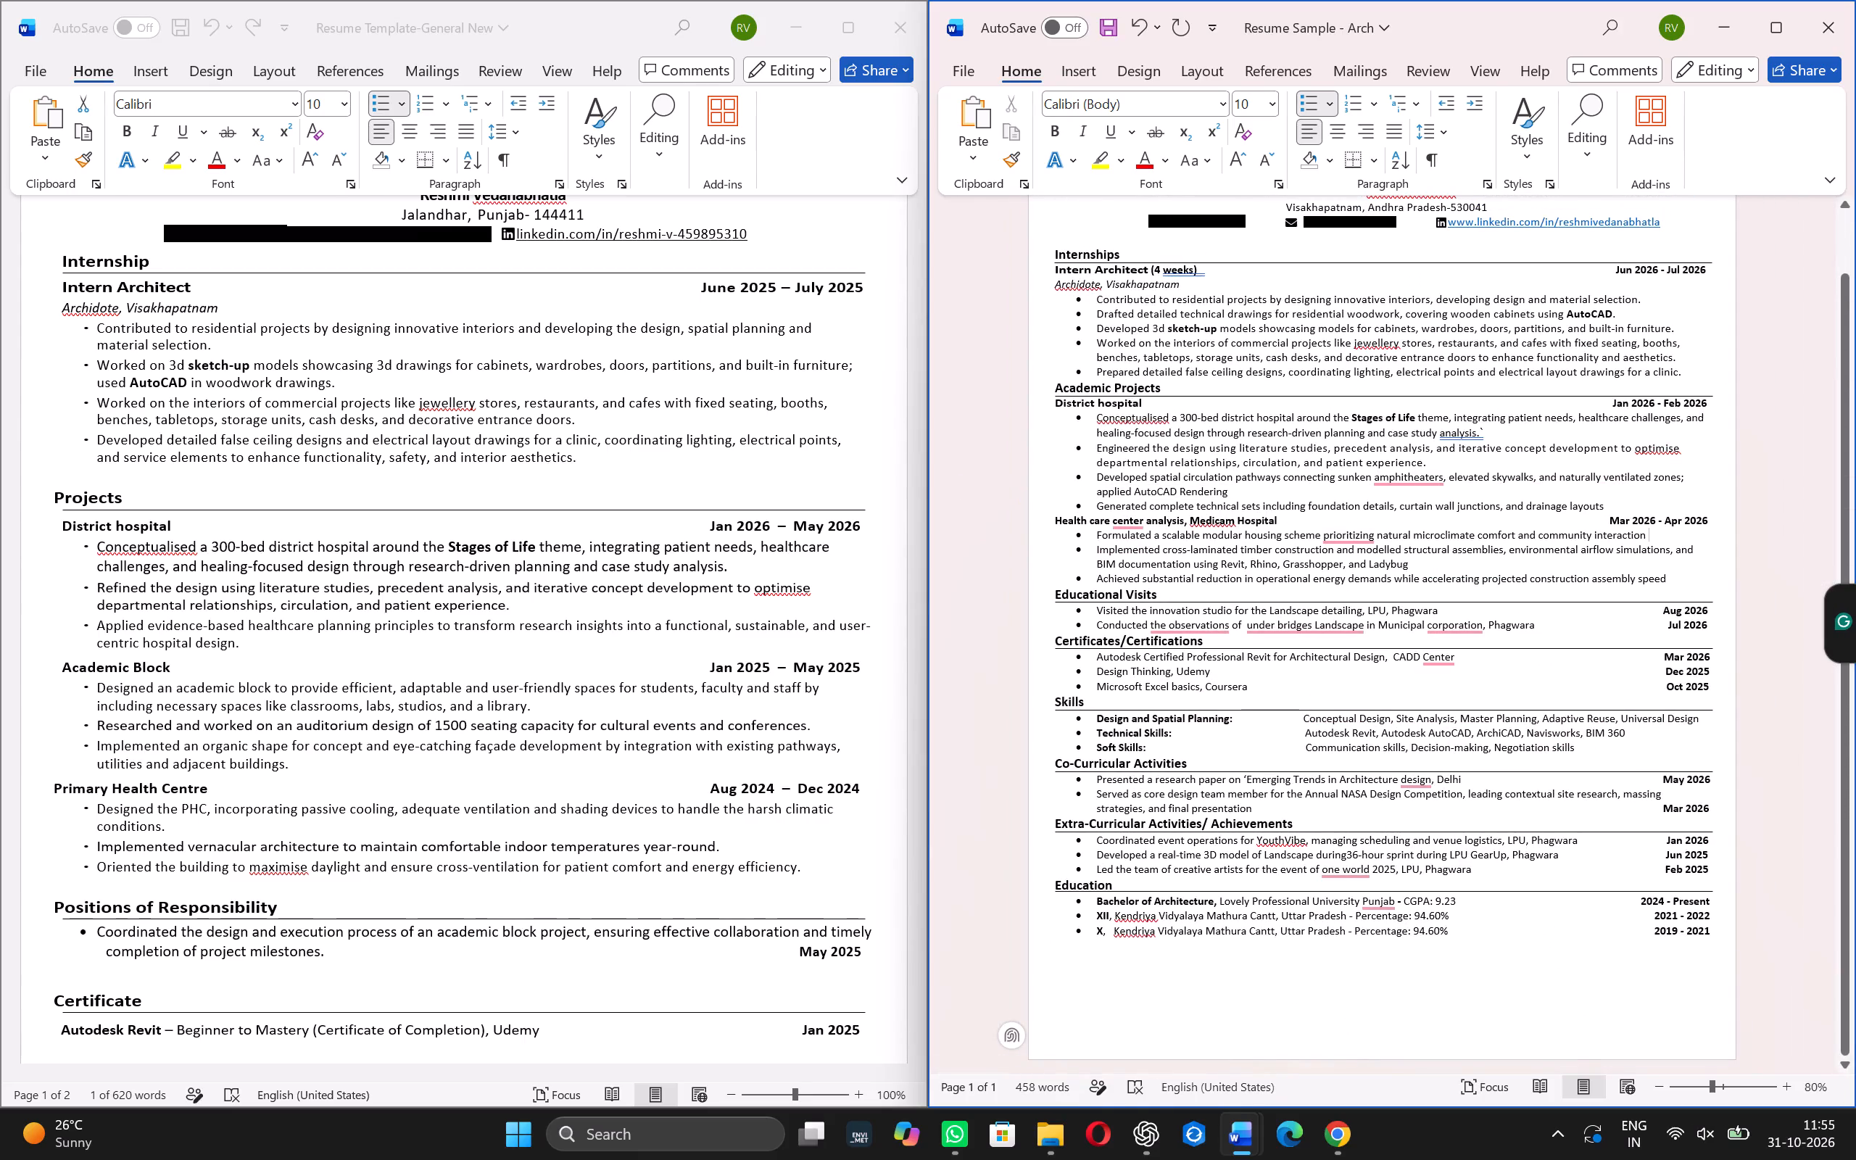
scroll(1268, 473, up, 2)
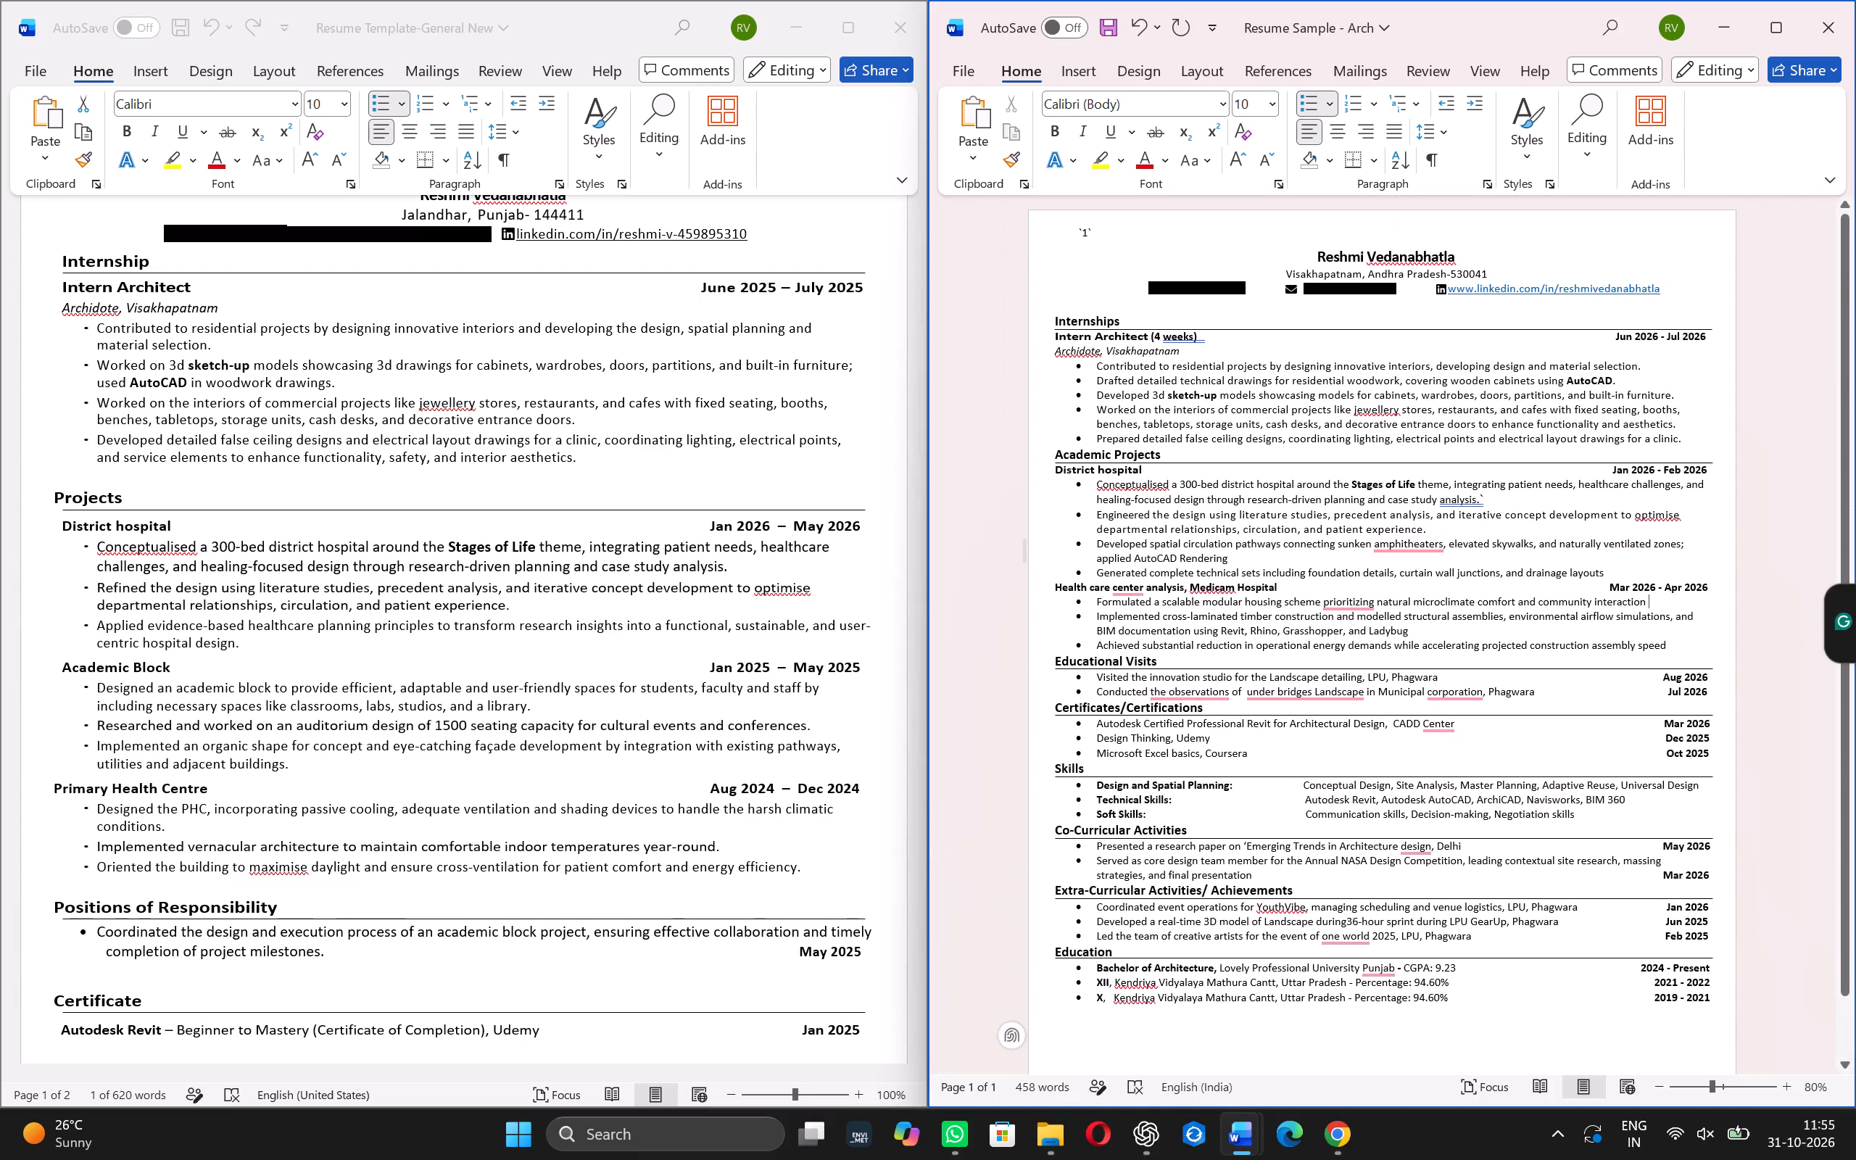
scroll(1442, 556, up, 6)
scroll(1439, 556, right, 1)
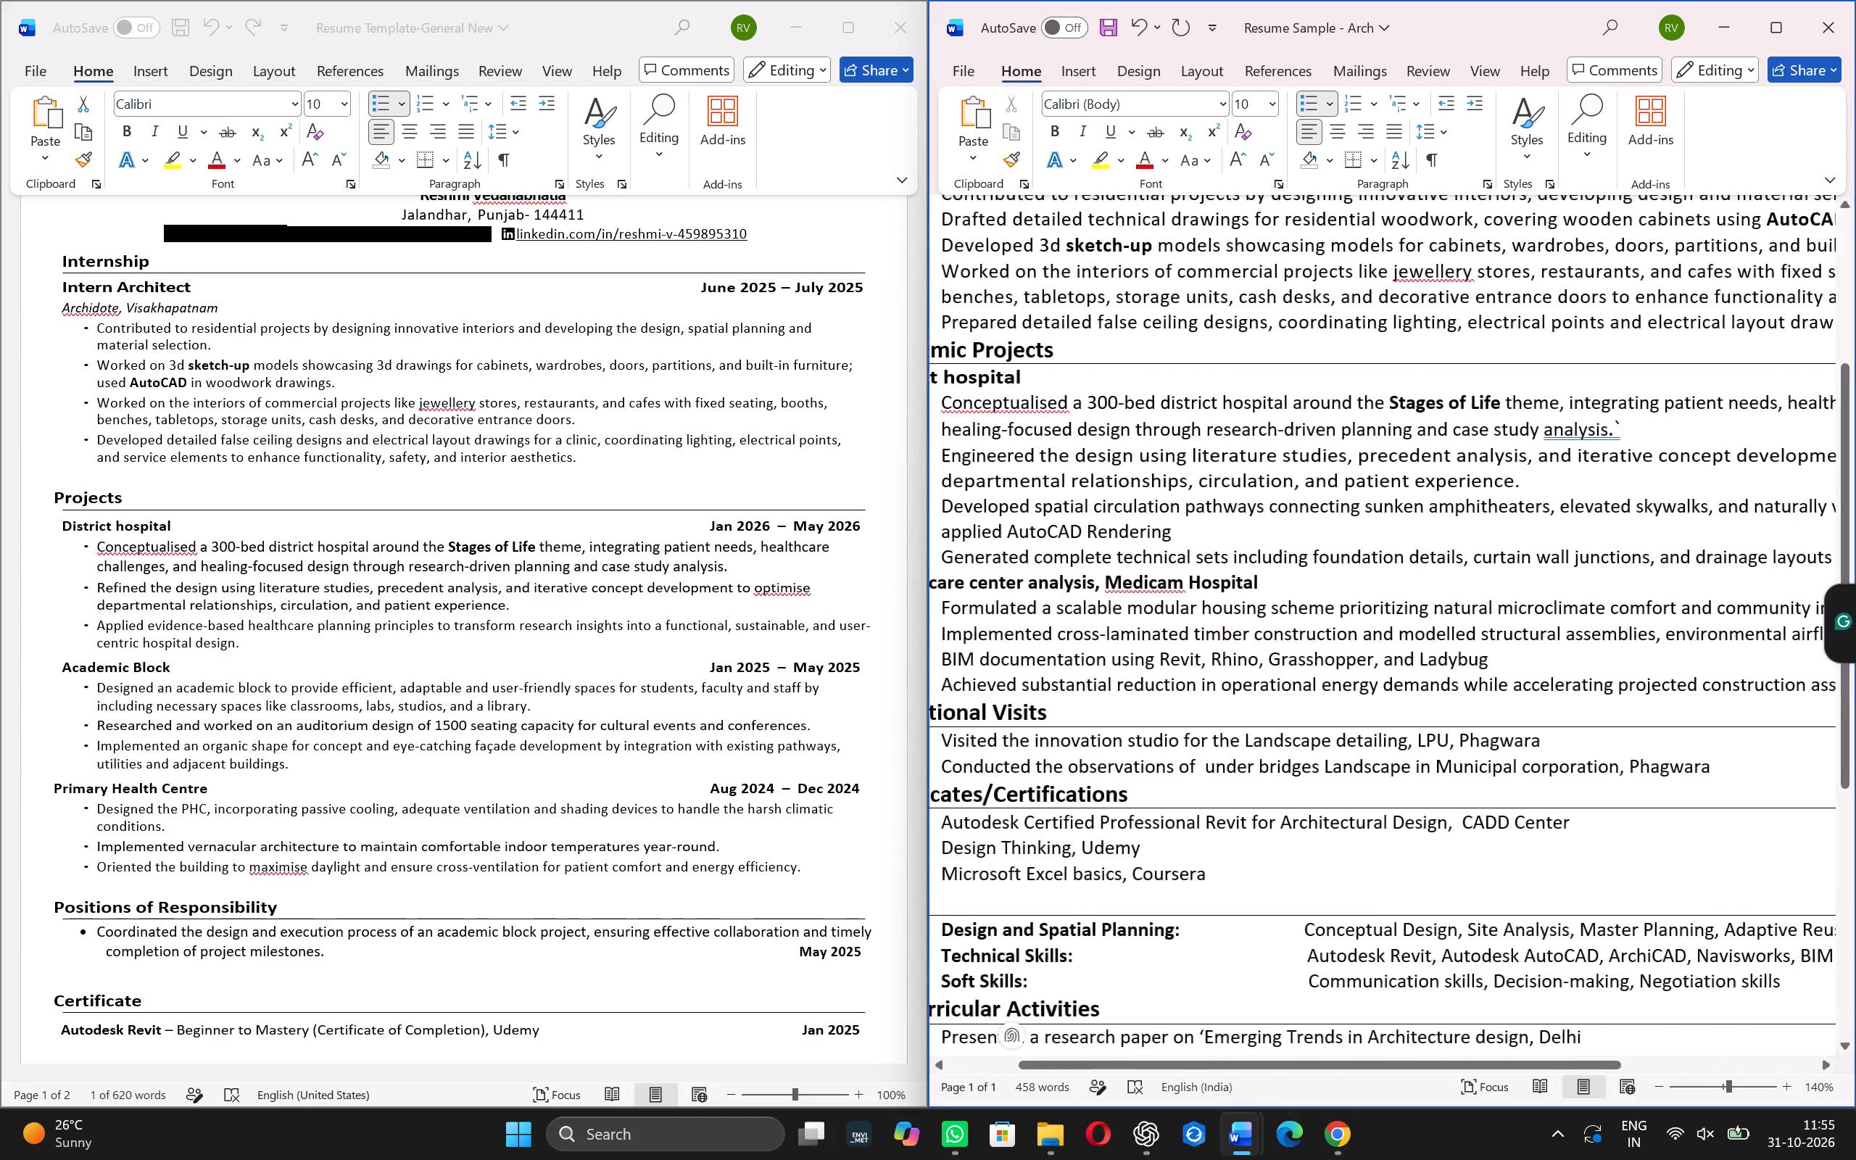
scroll(1439, 556, right, 2)
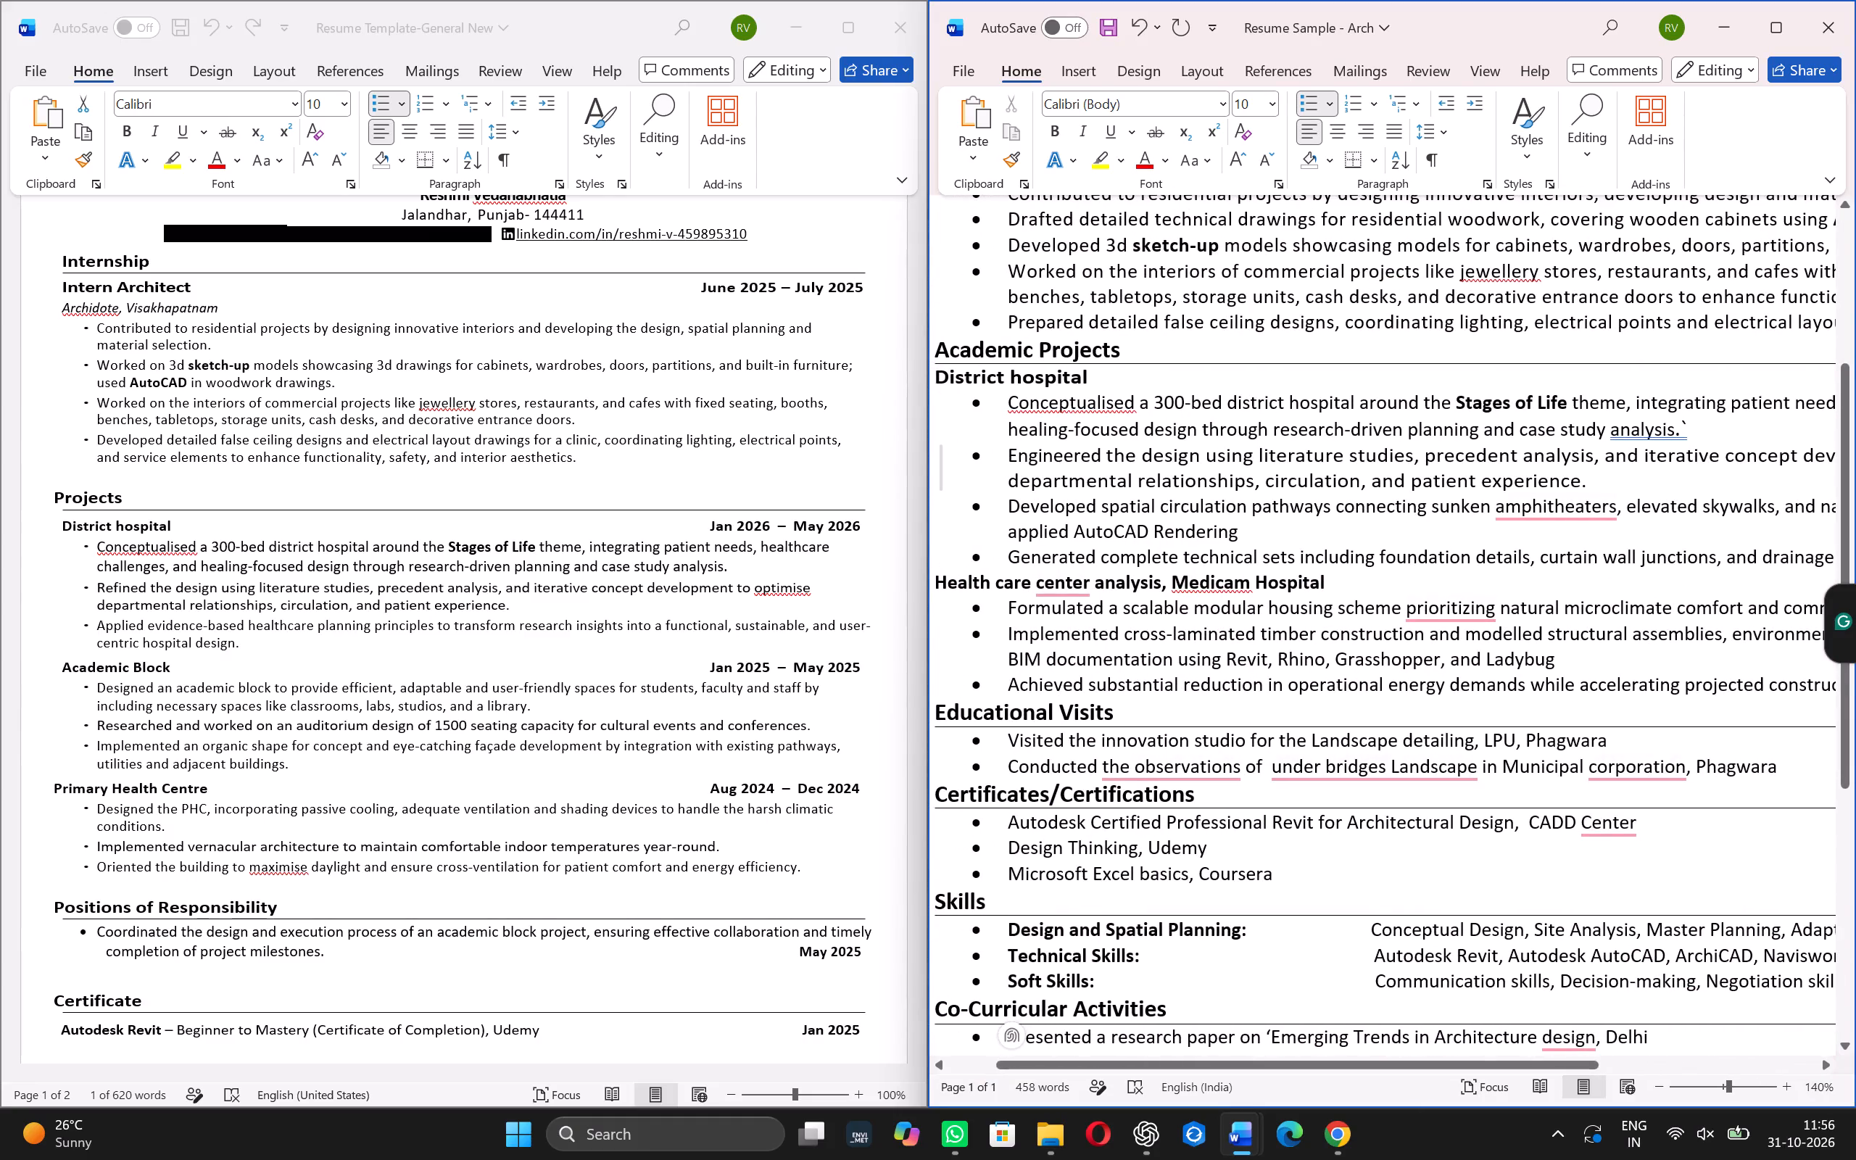
drag(1589, 484, 1139, 445)
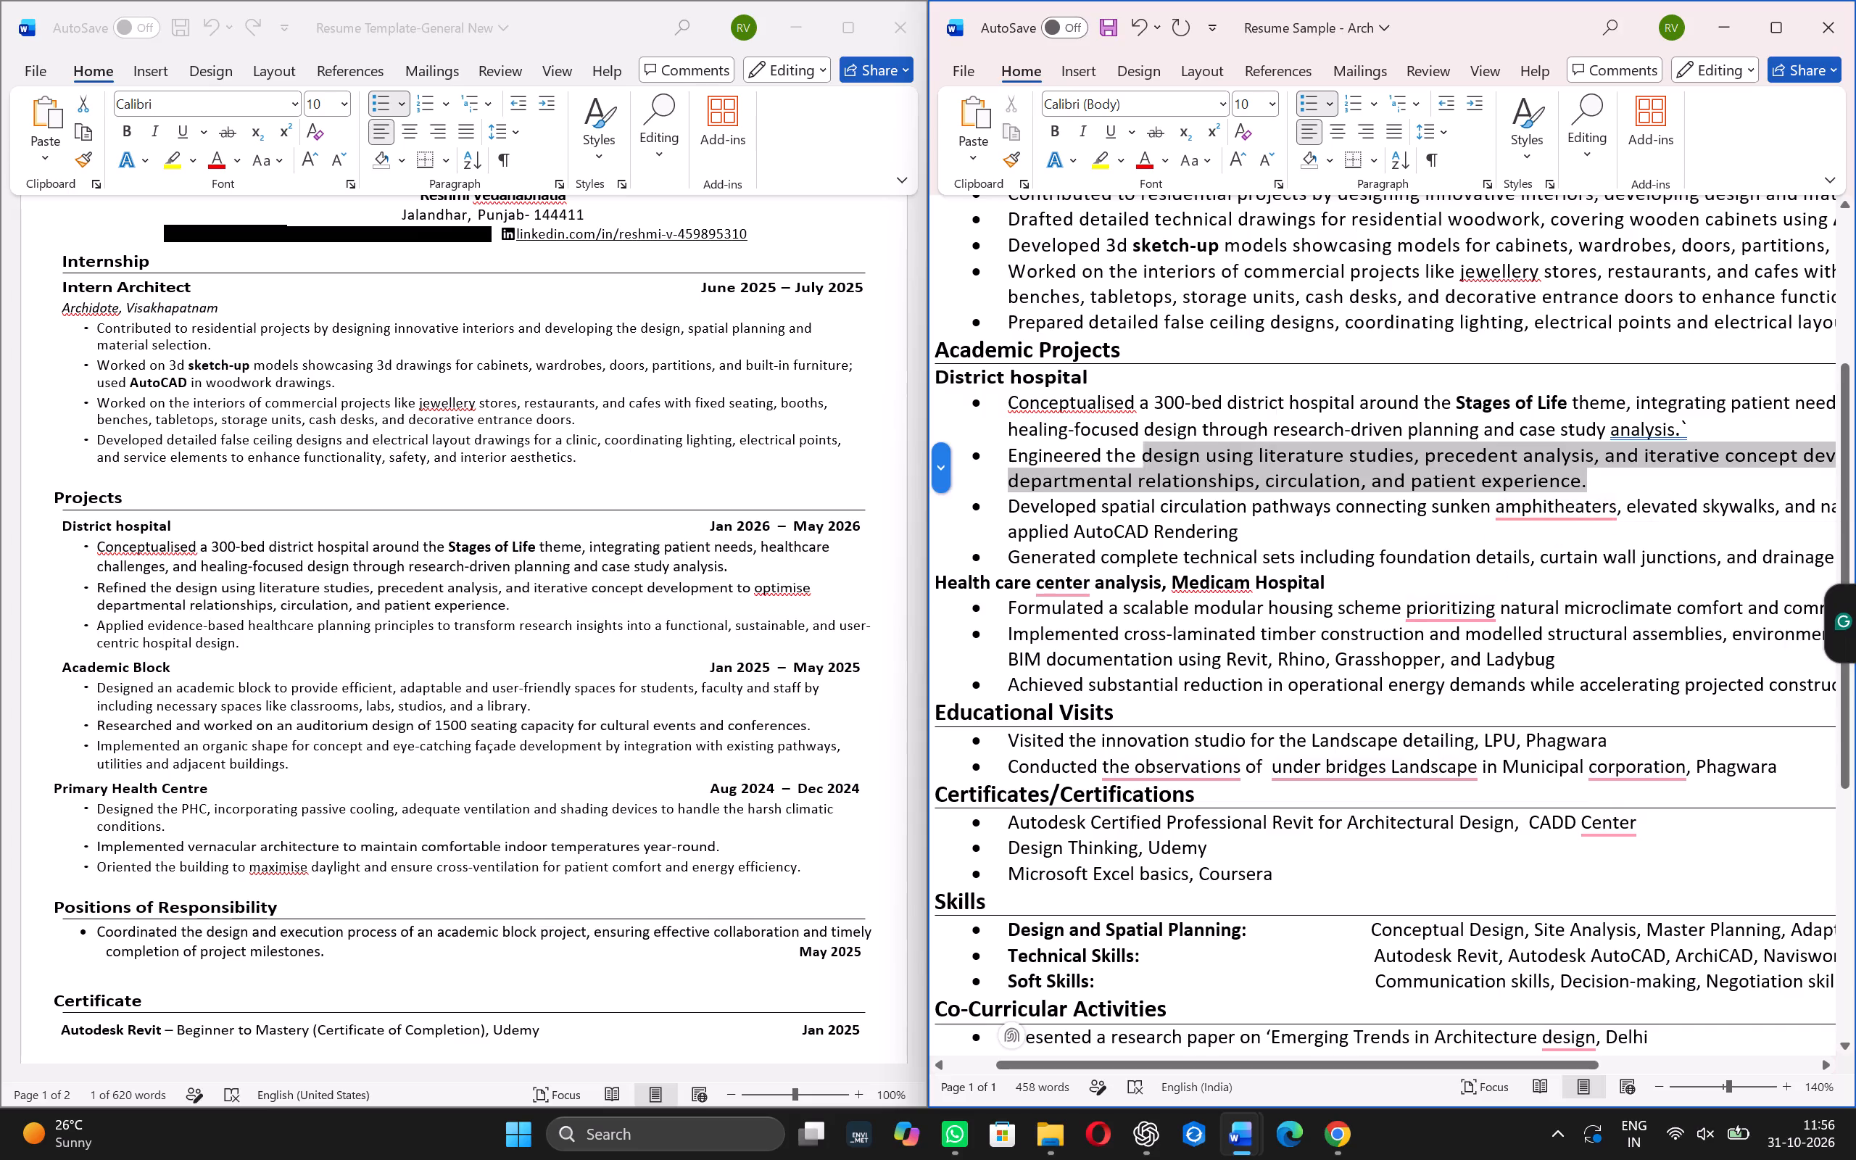
drag(1139, 445, 1119, 446)
key(ctrl+v)
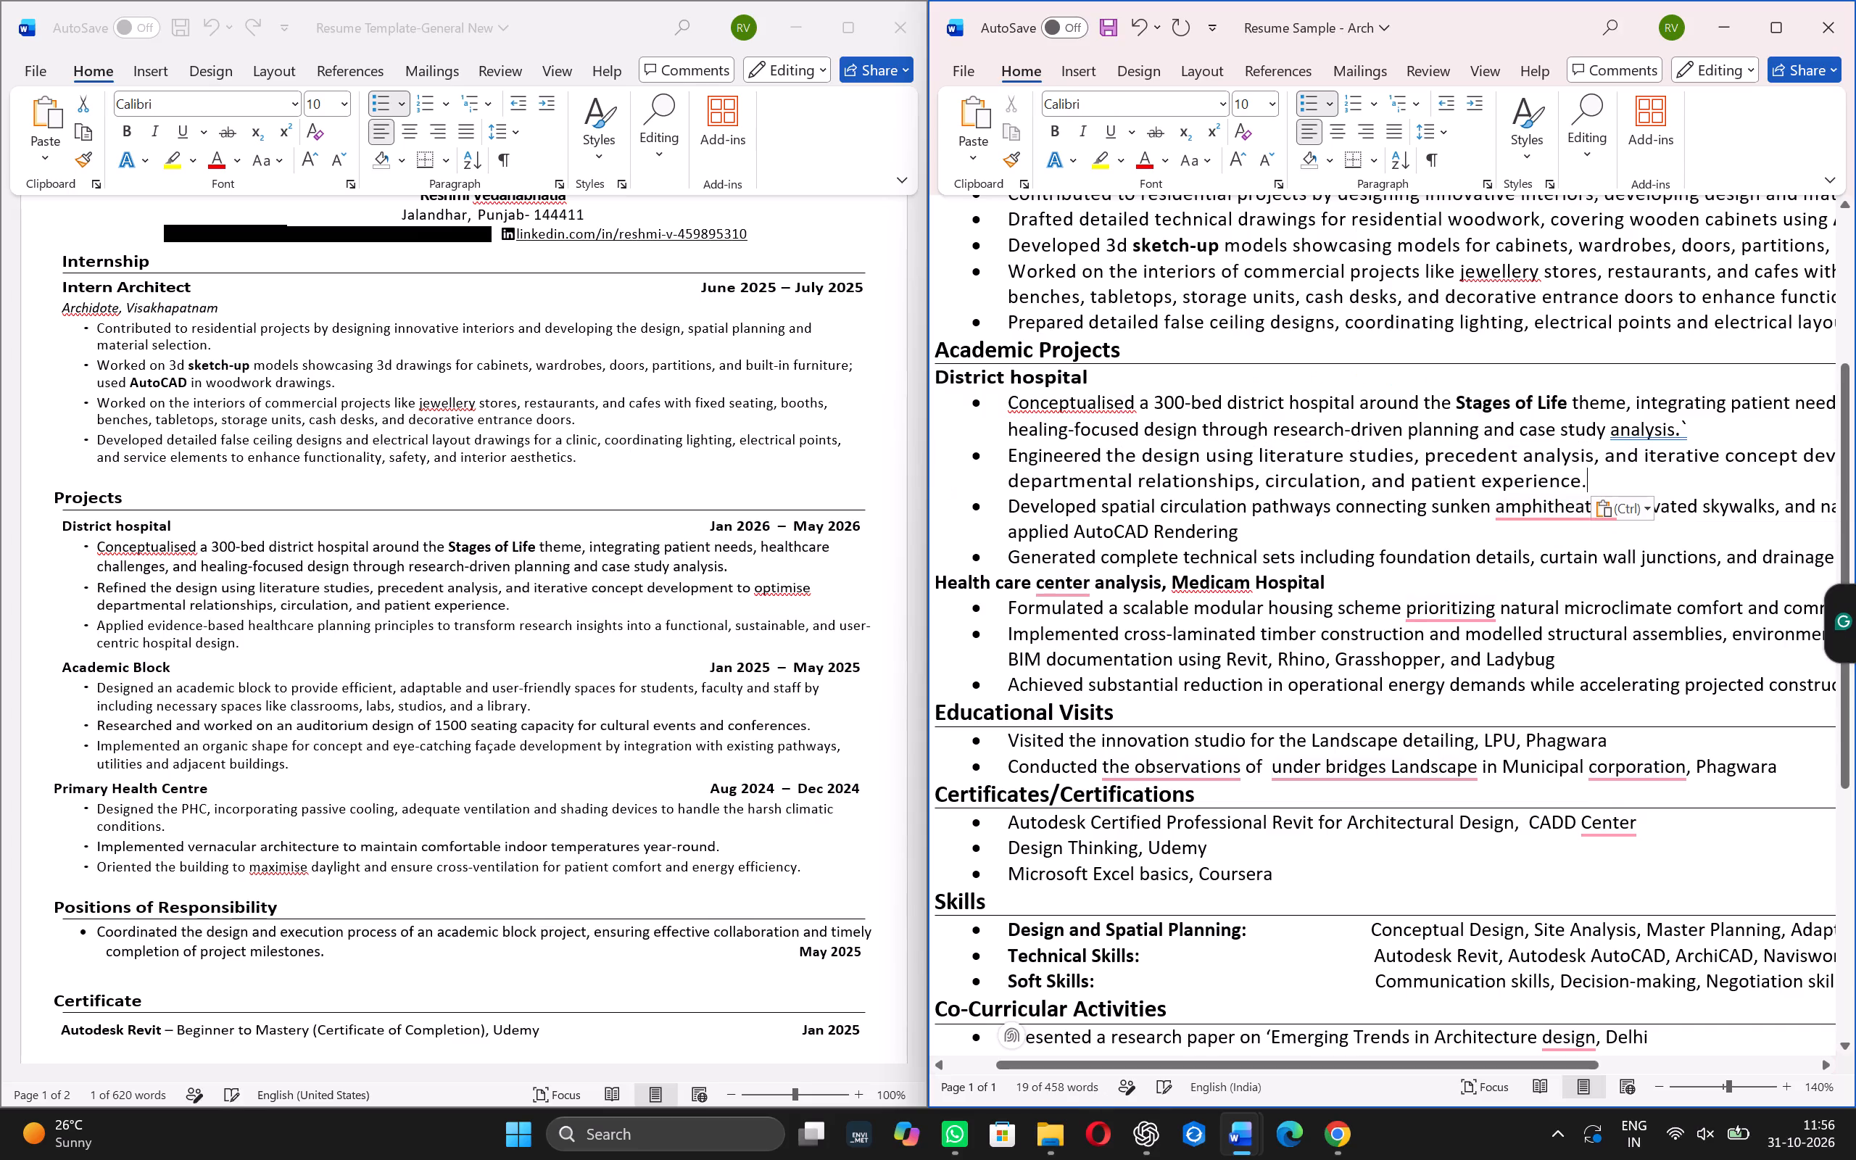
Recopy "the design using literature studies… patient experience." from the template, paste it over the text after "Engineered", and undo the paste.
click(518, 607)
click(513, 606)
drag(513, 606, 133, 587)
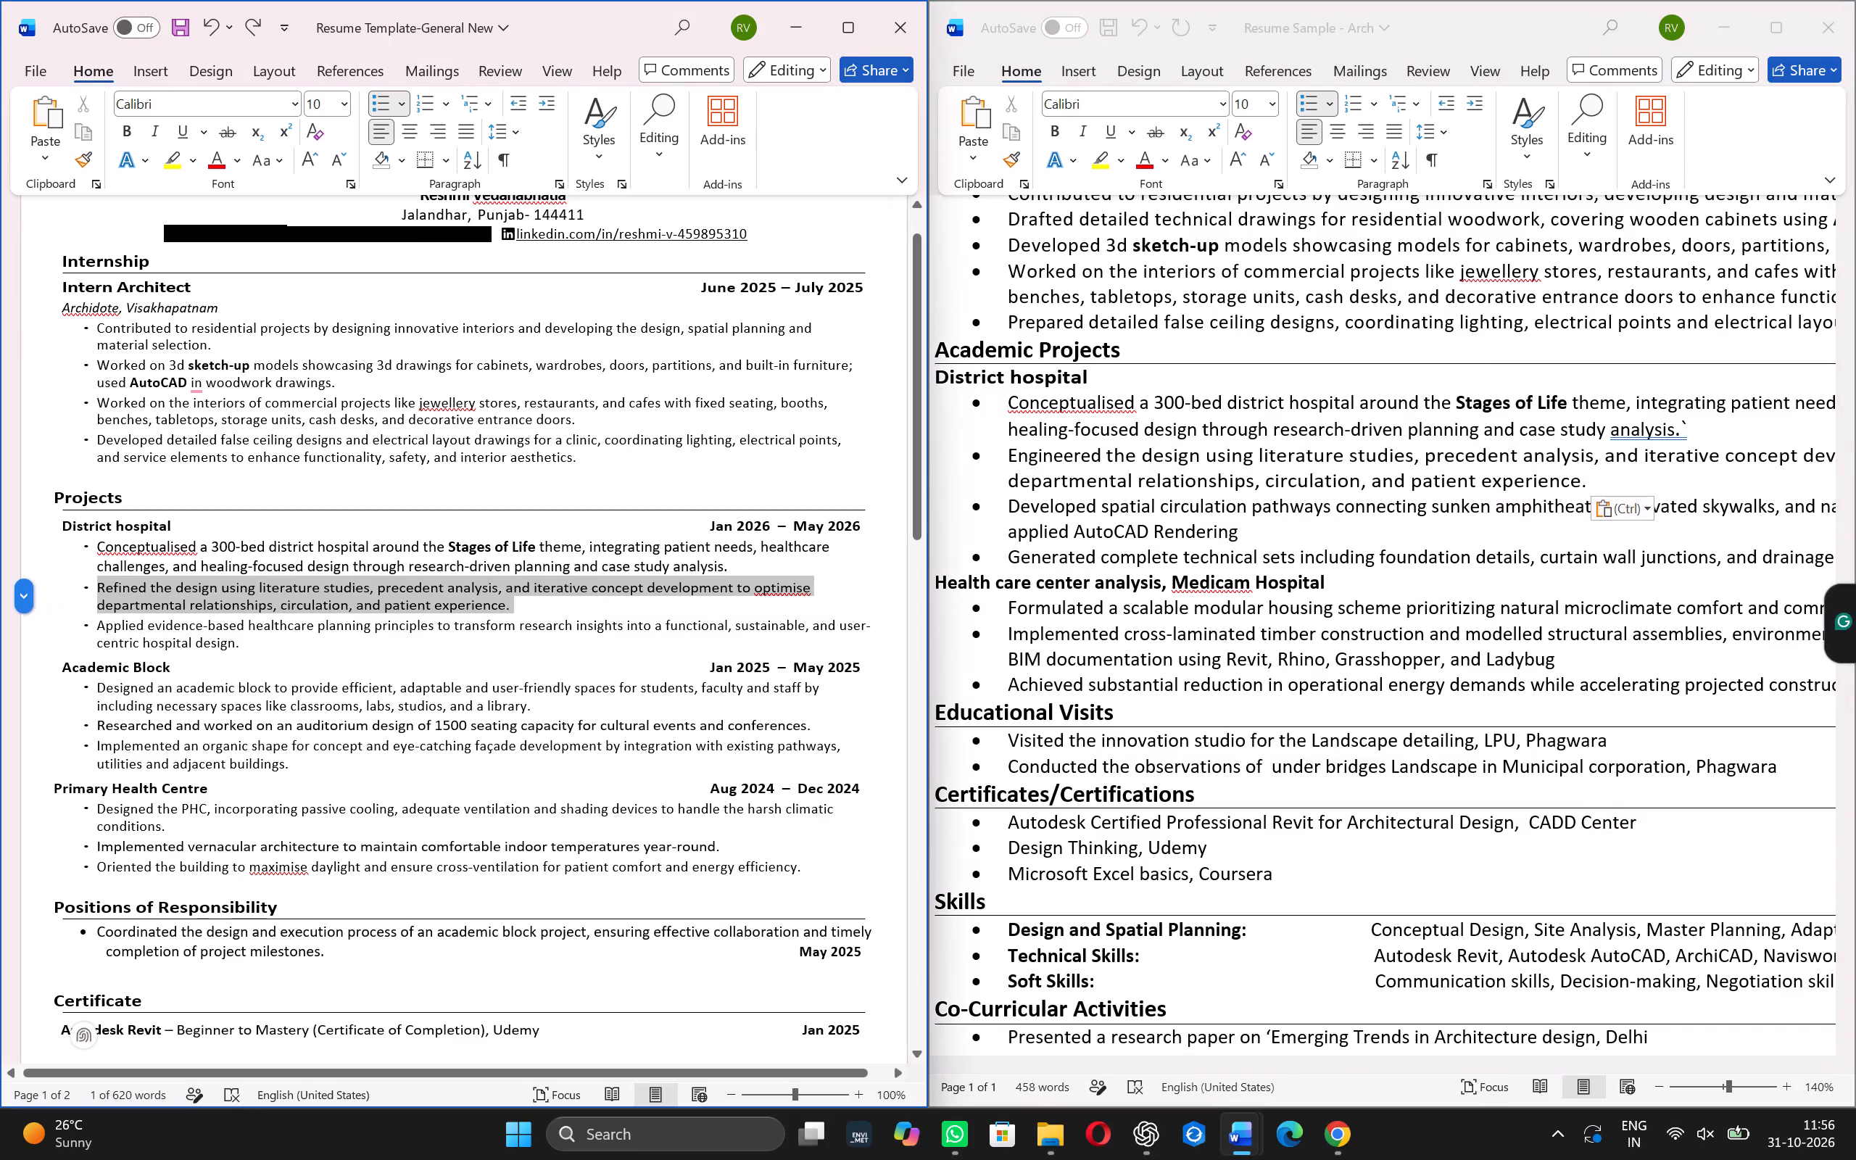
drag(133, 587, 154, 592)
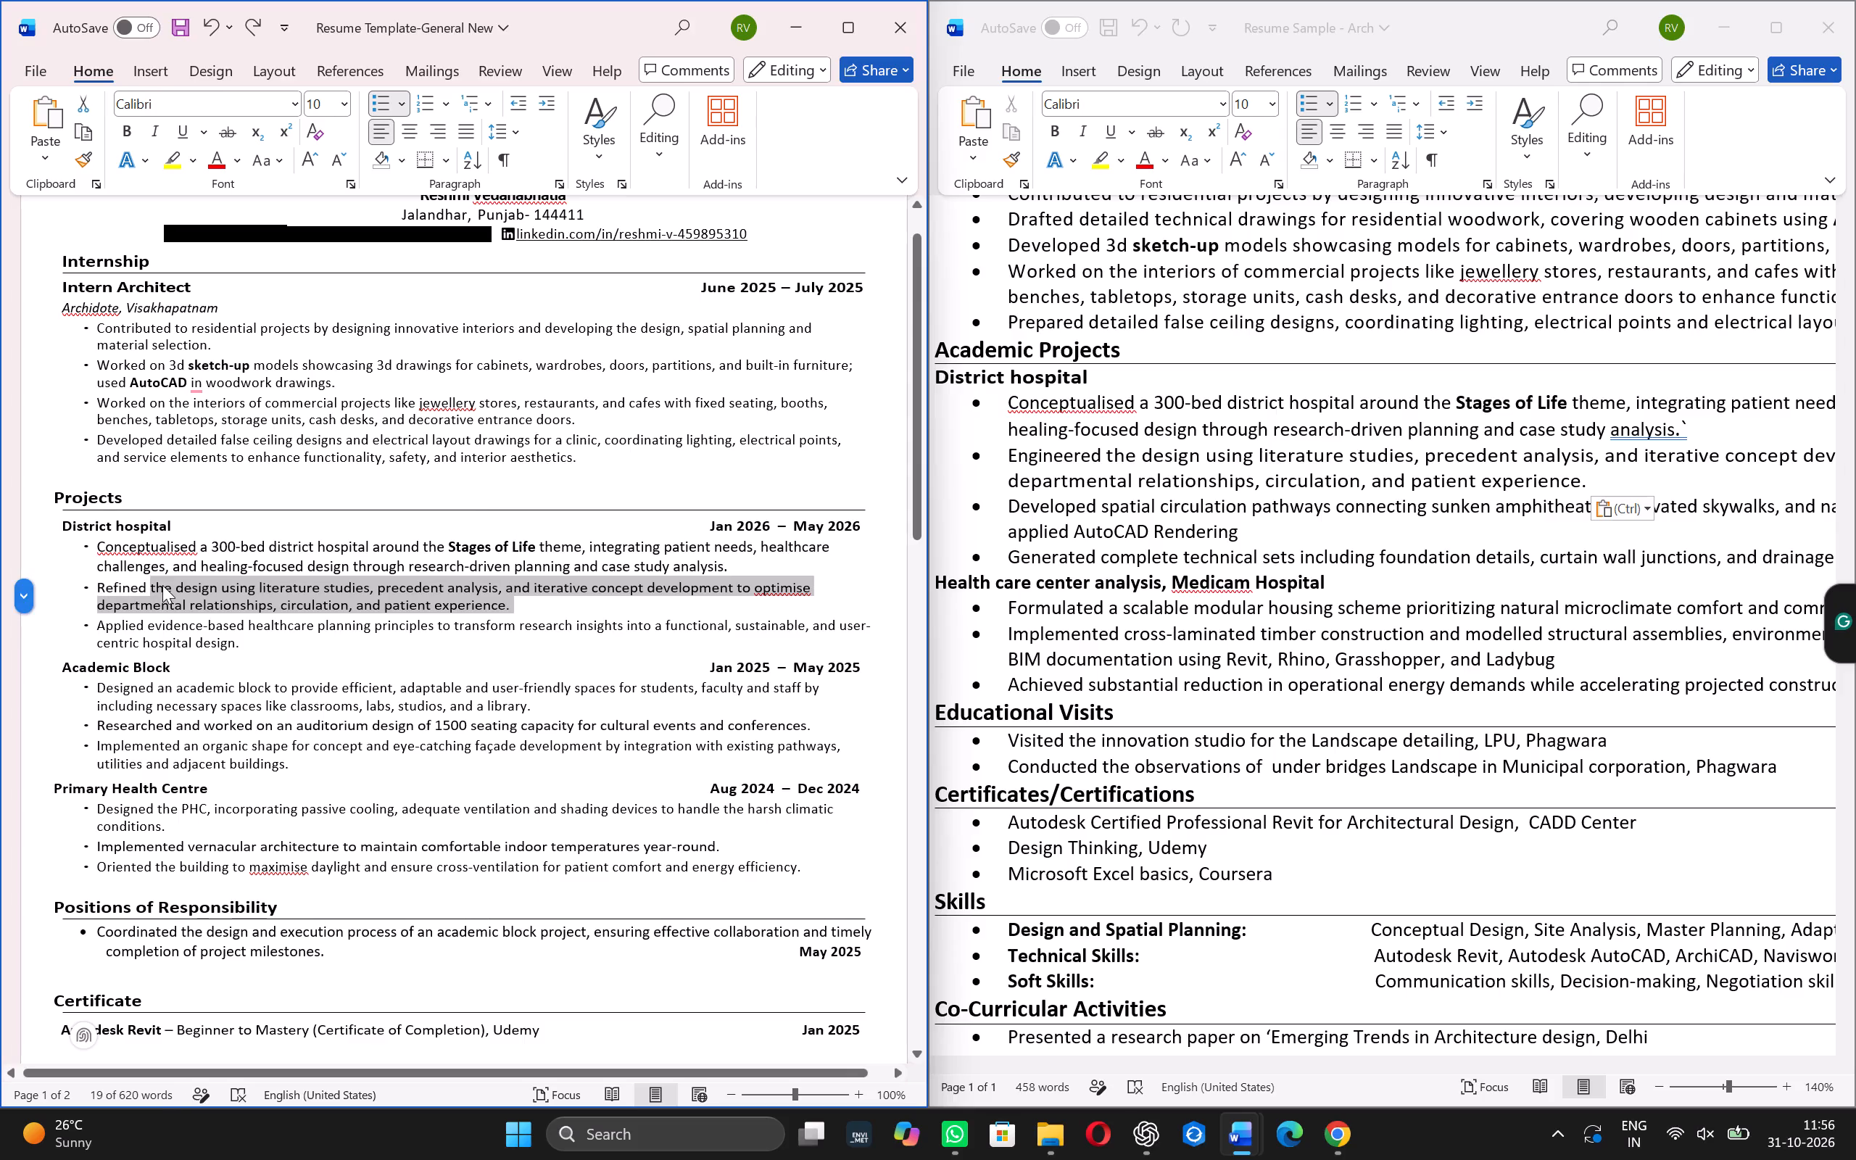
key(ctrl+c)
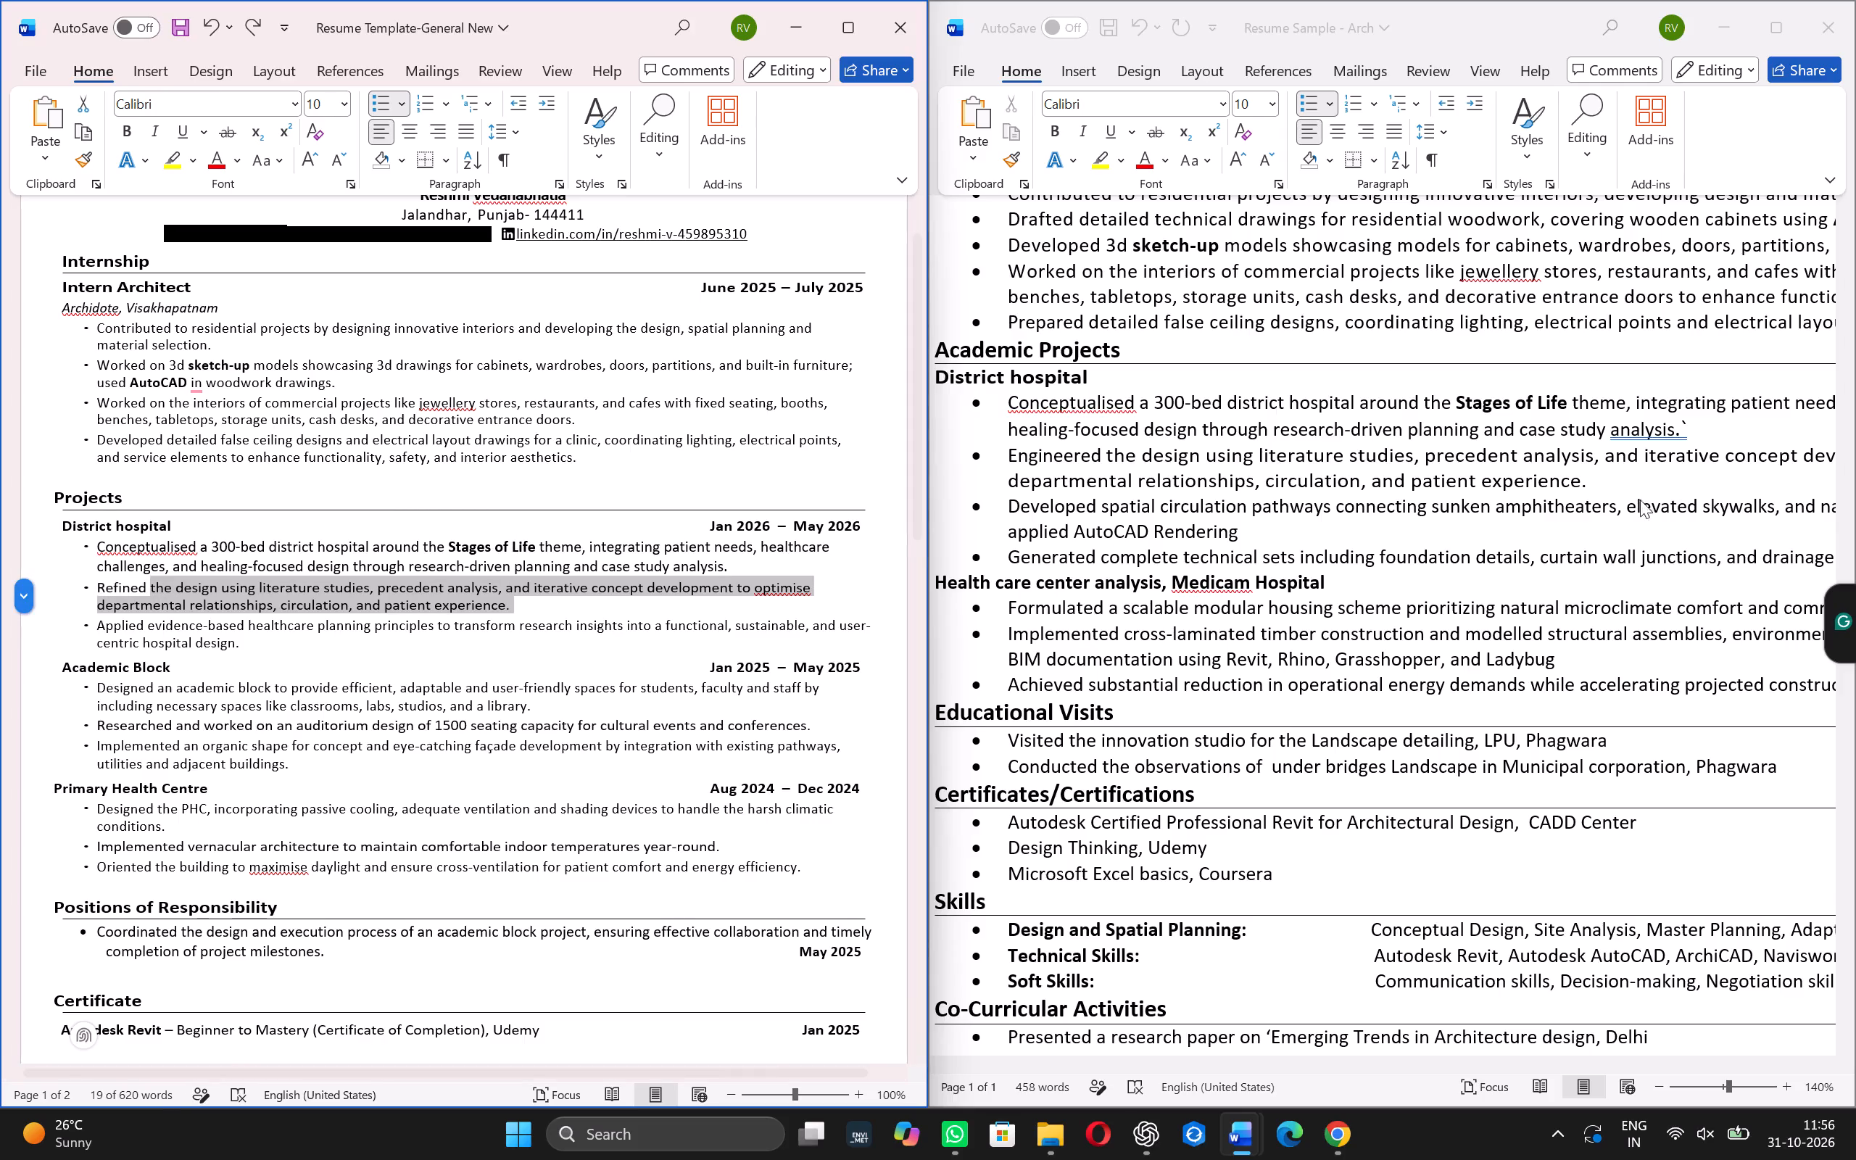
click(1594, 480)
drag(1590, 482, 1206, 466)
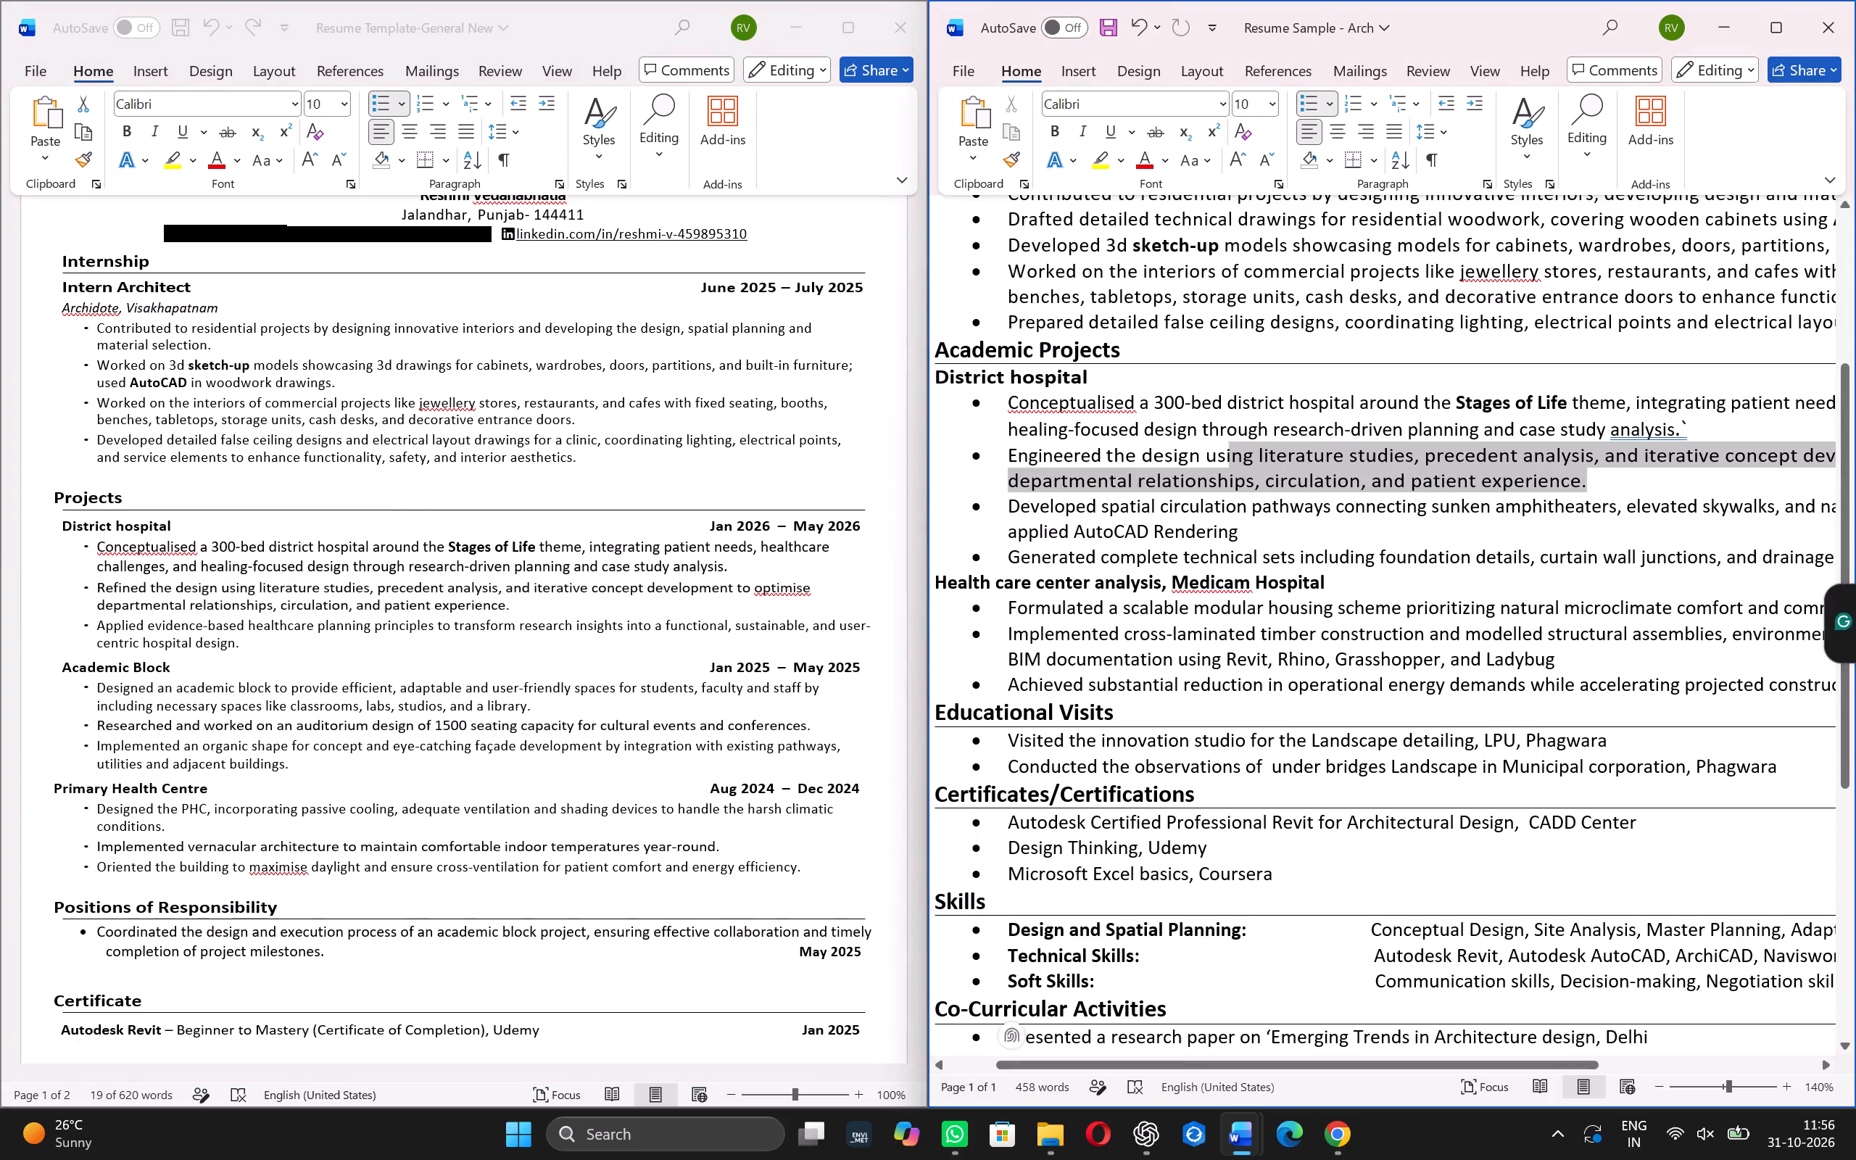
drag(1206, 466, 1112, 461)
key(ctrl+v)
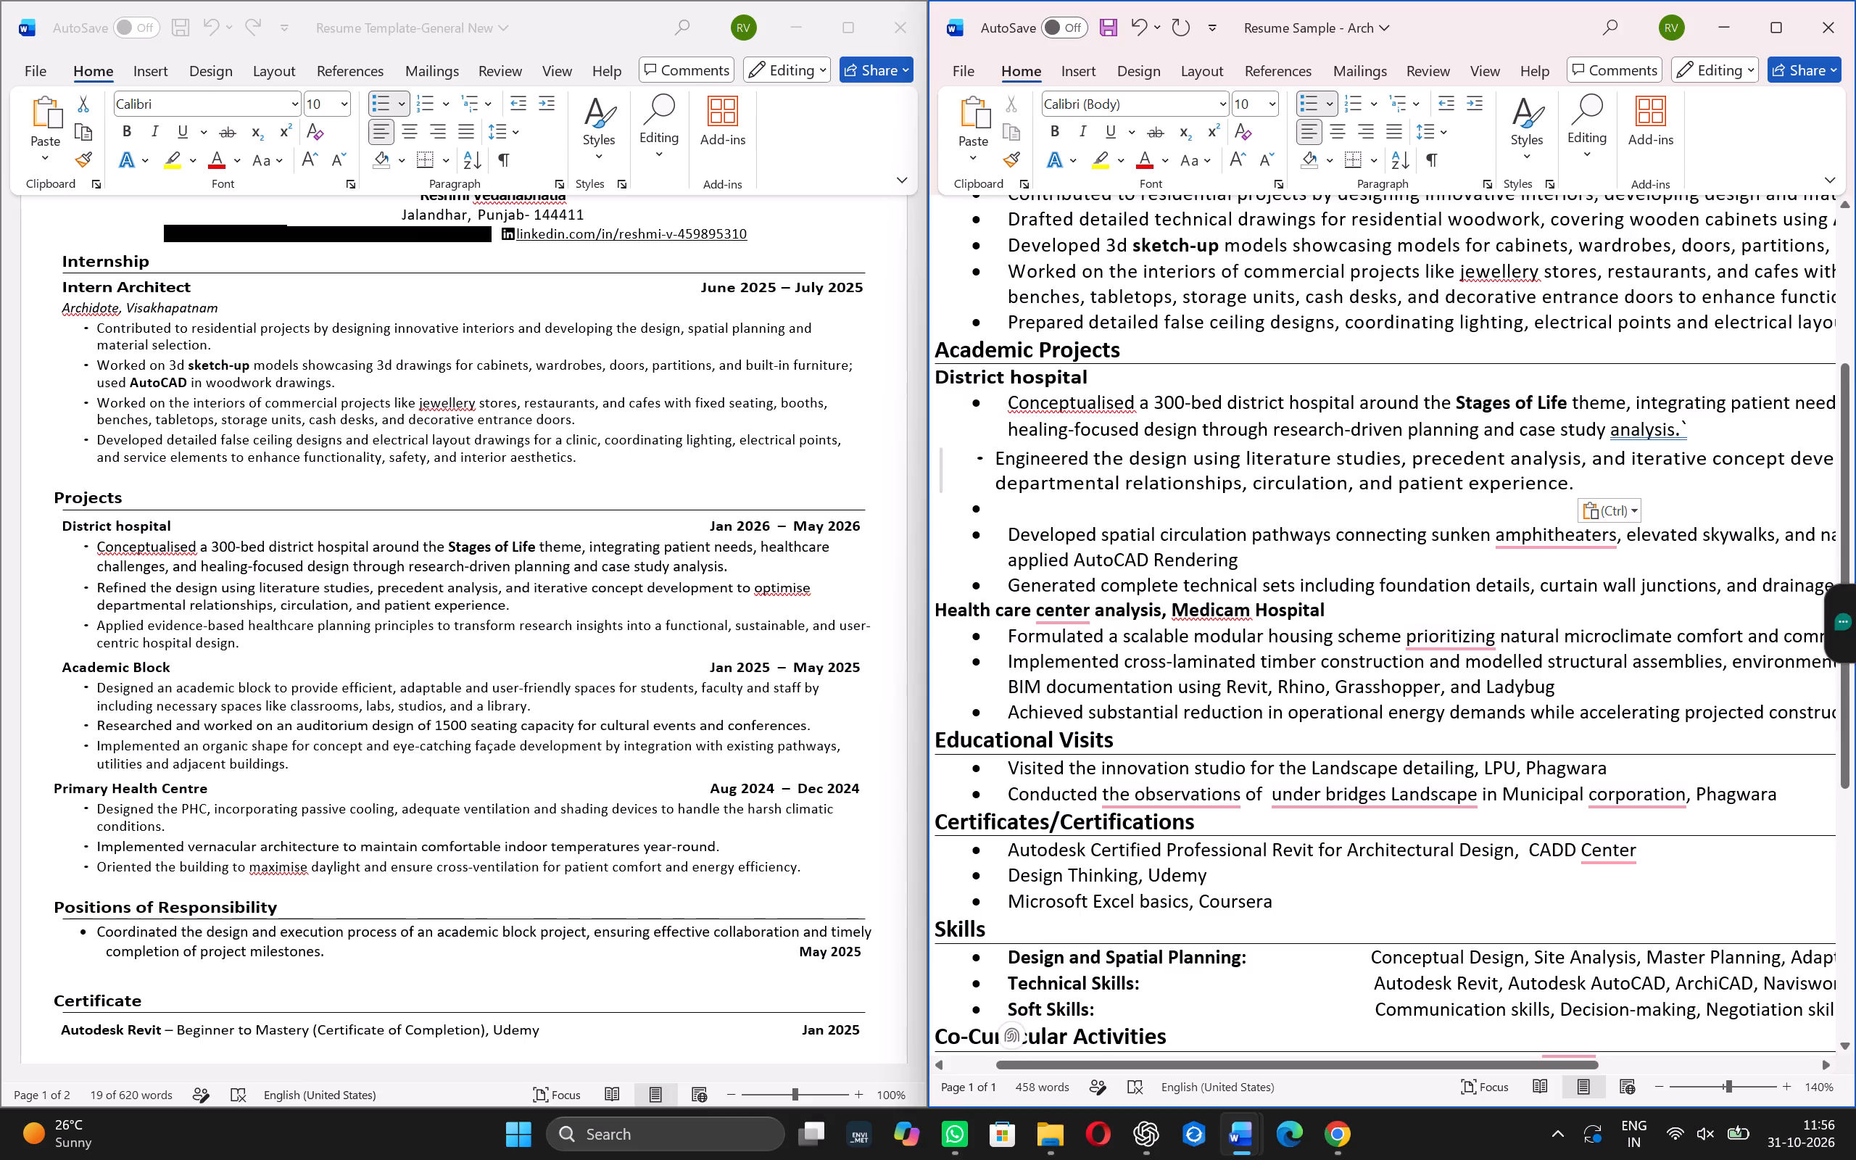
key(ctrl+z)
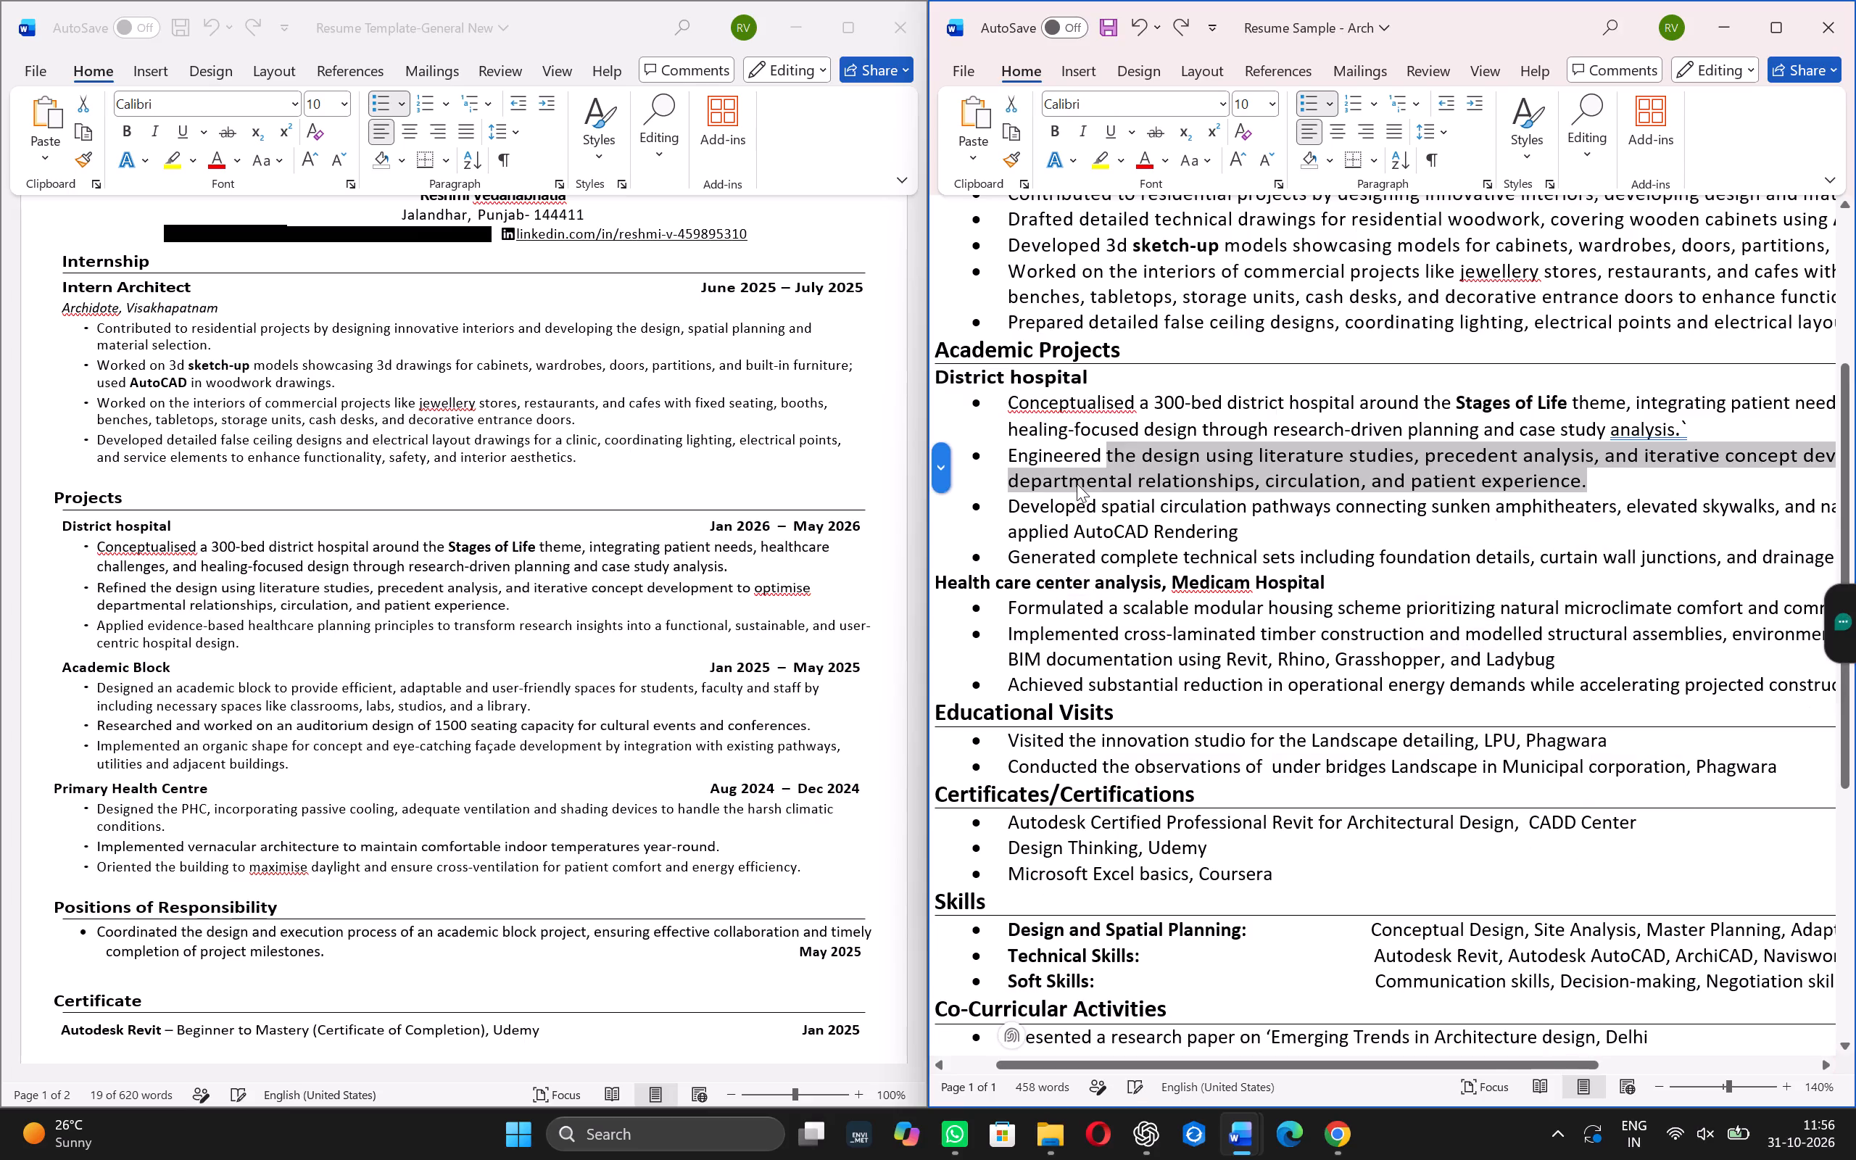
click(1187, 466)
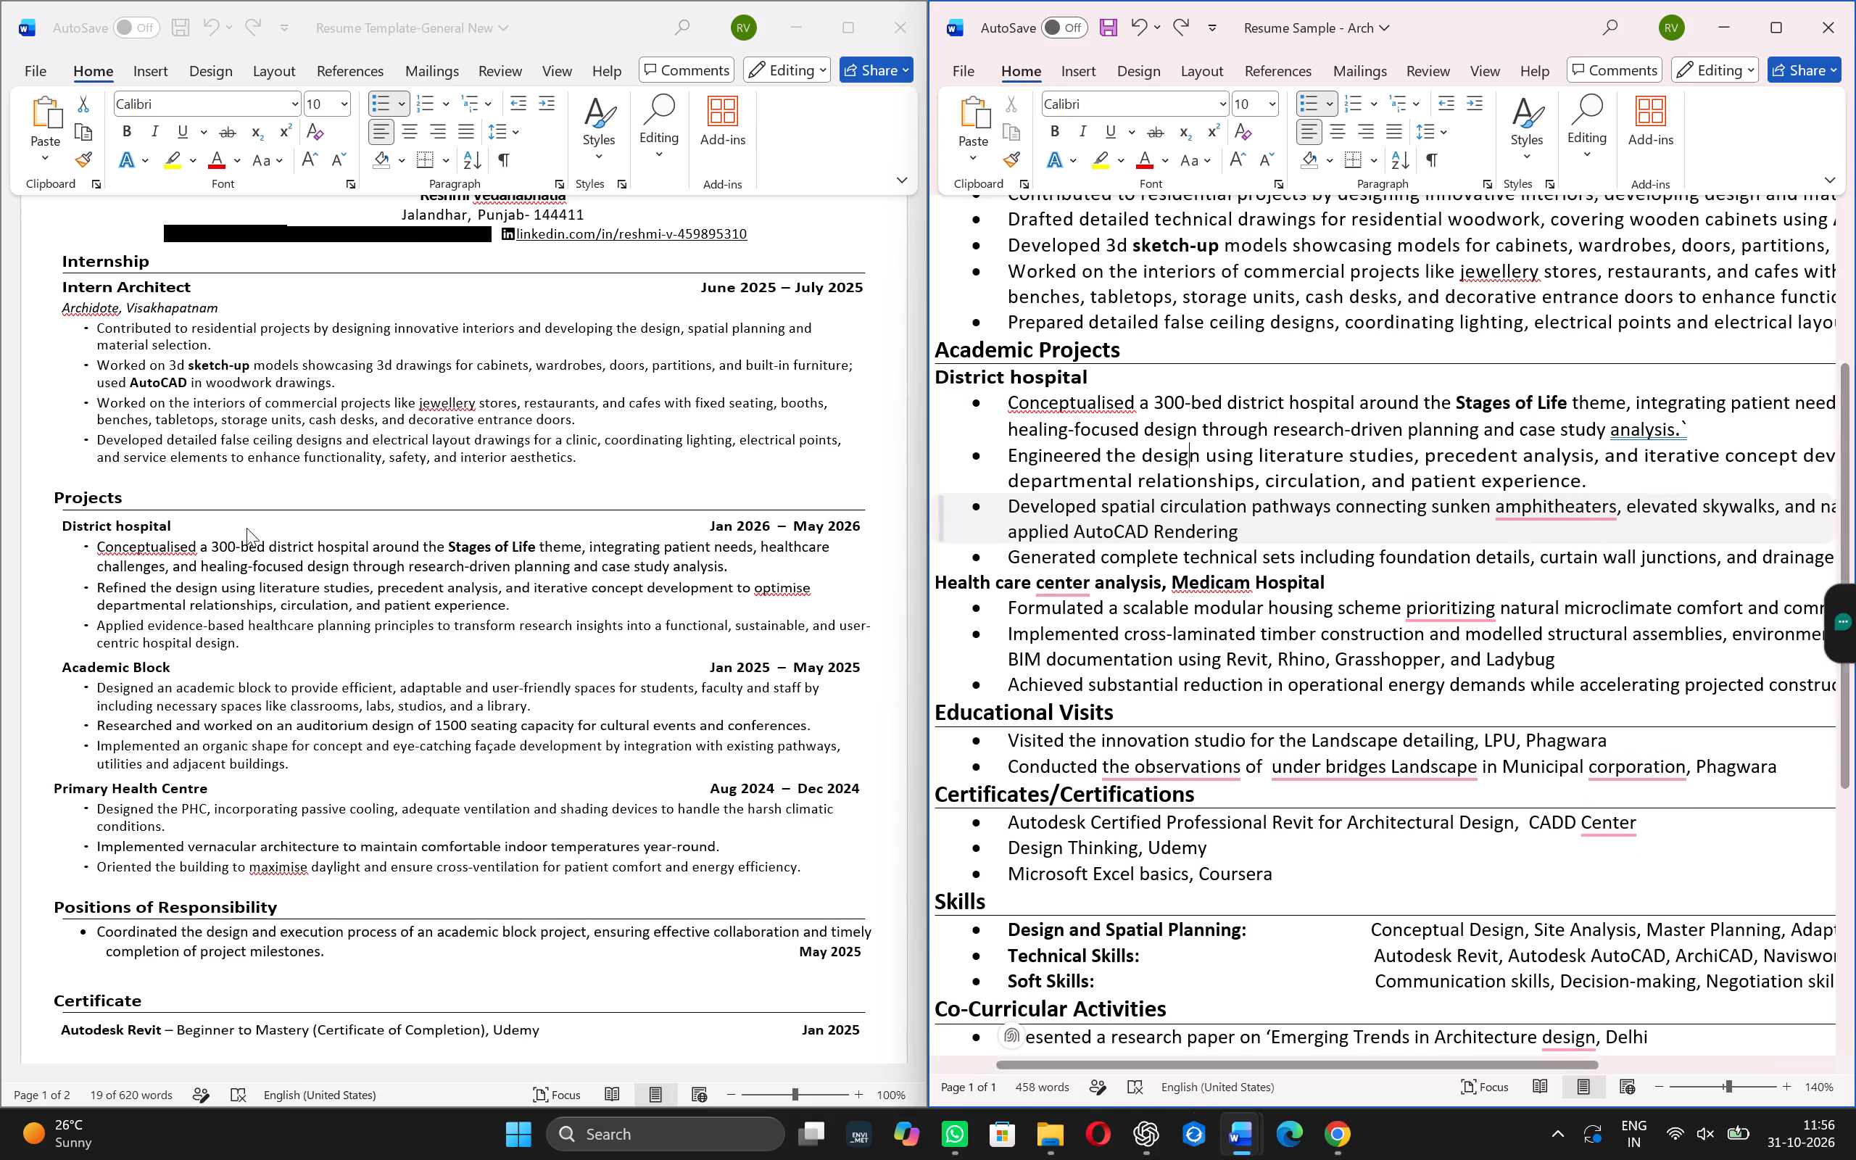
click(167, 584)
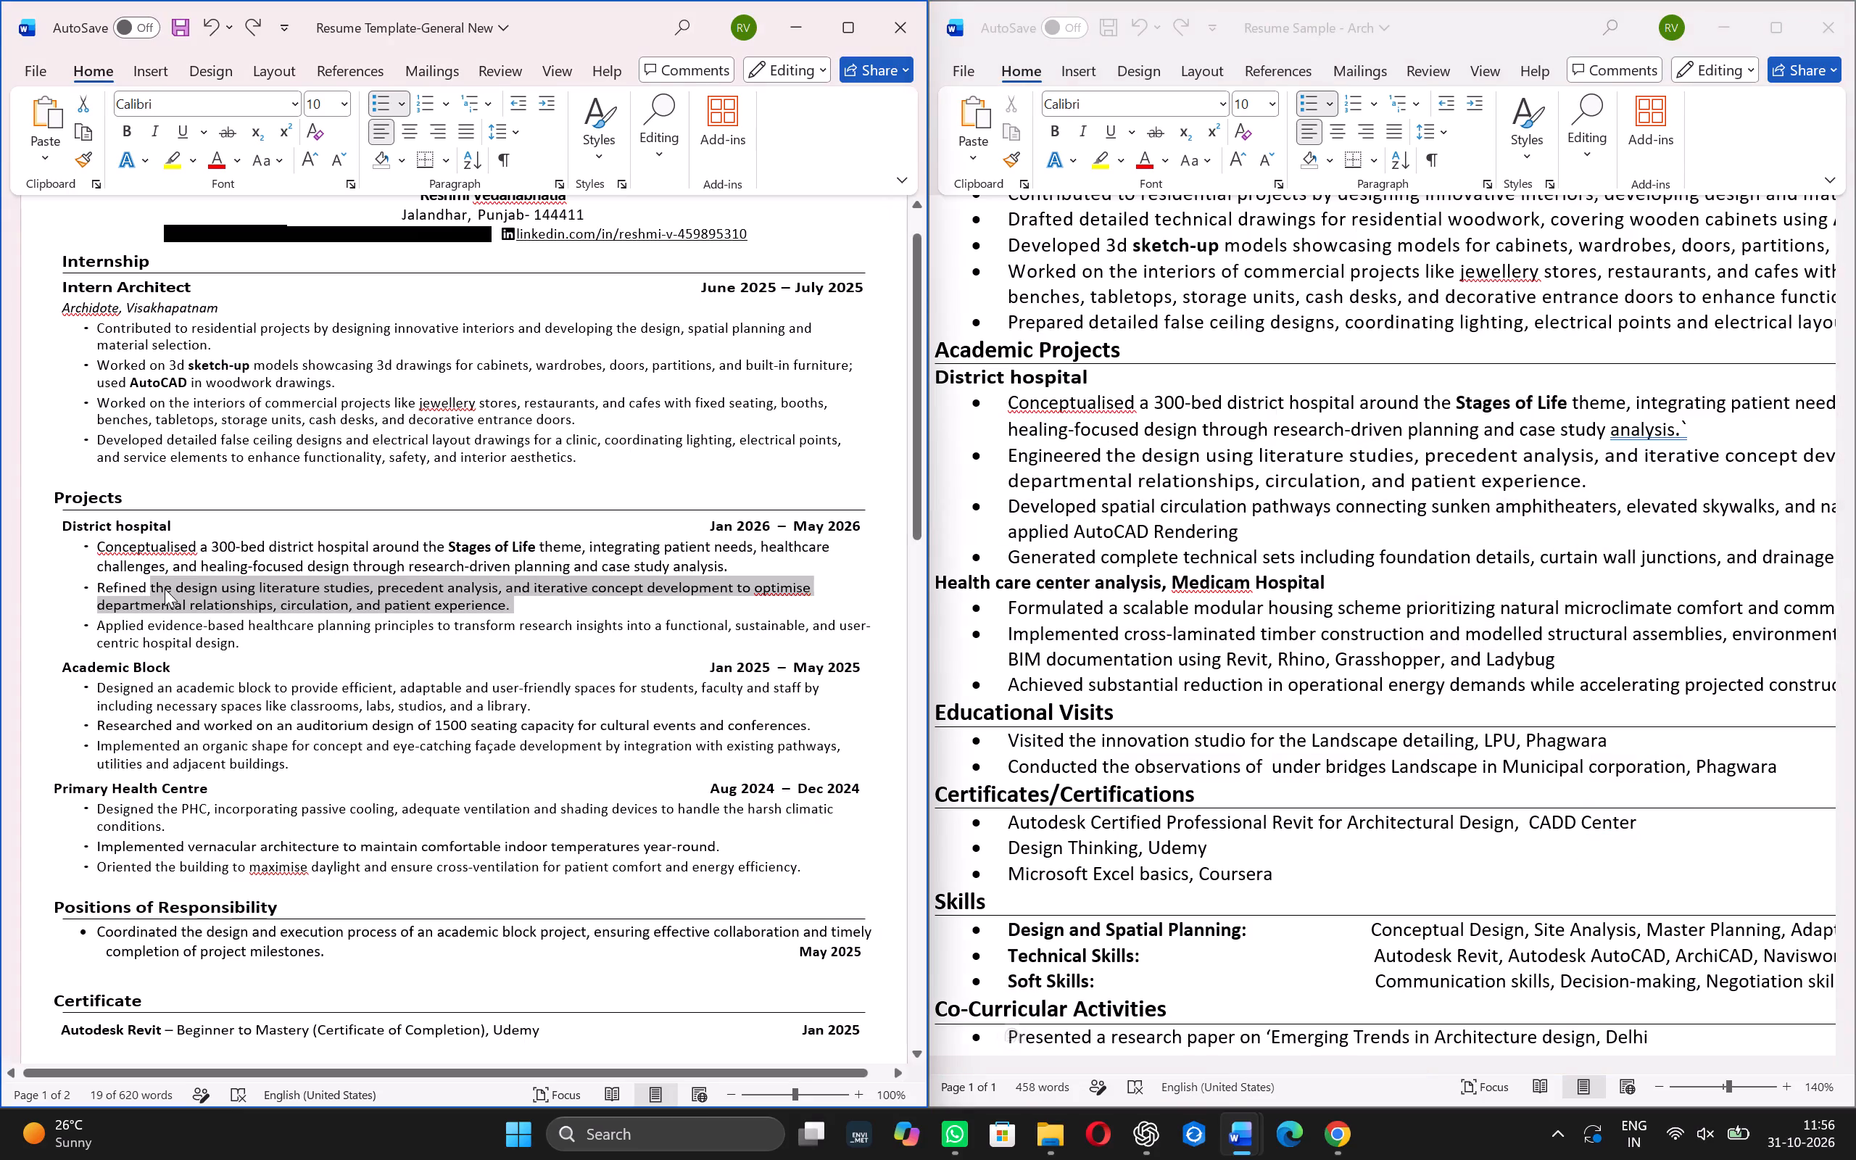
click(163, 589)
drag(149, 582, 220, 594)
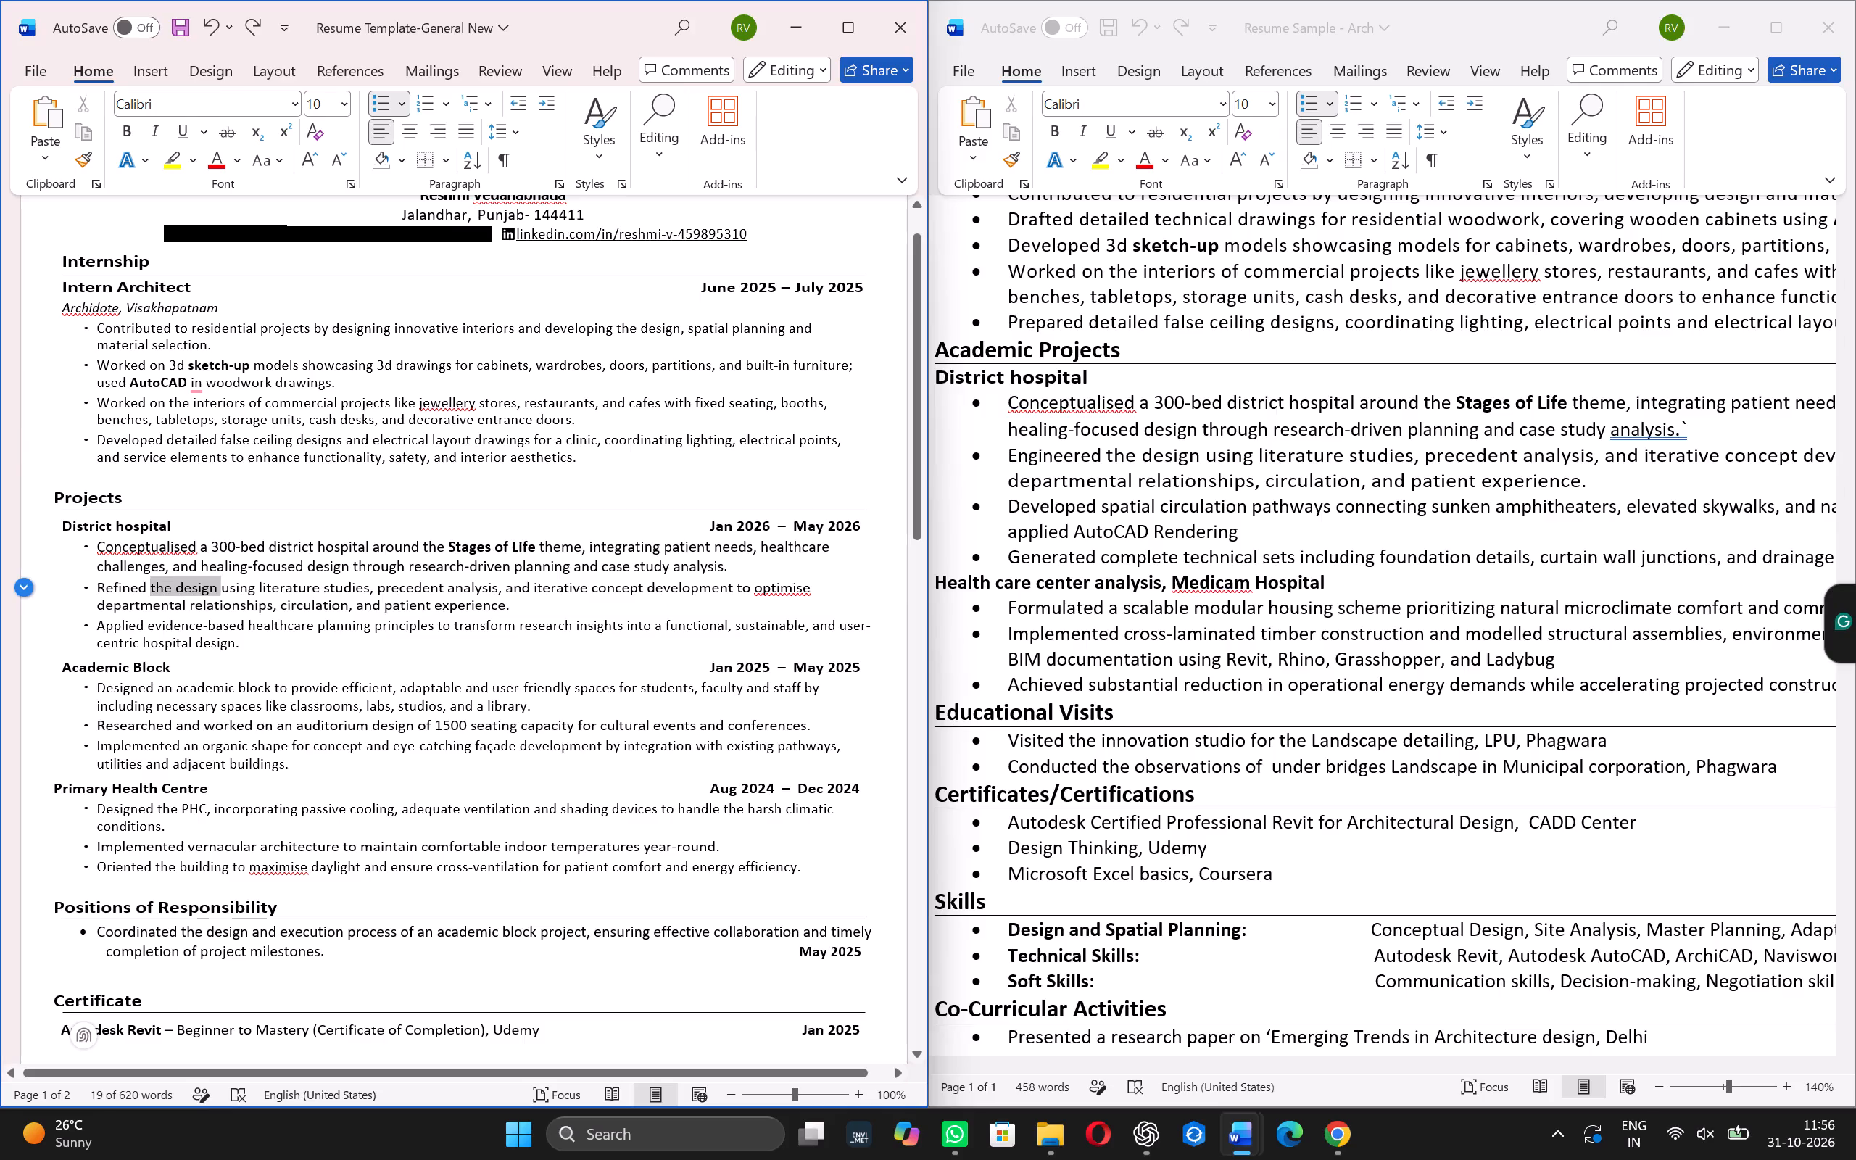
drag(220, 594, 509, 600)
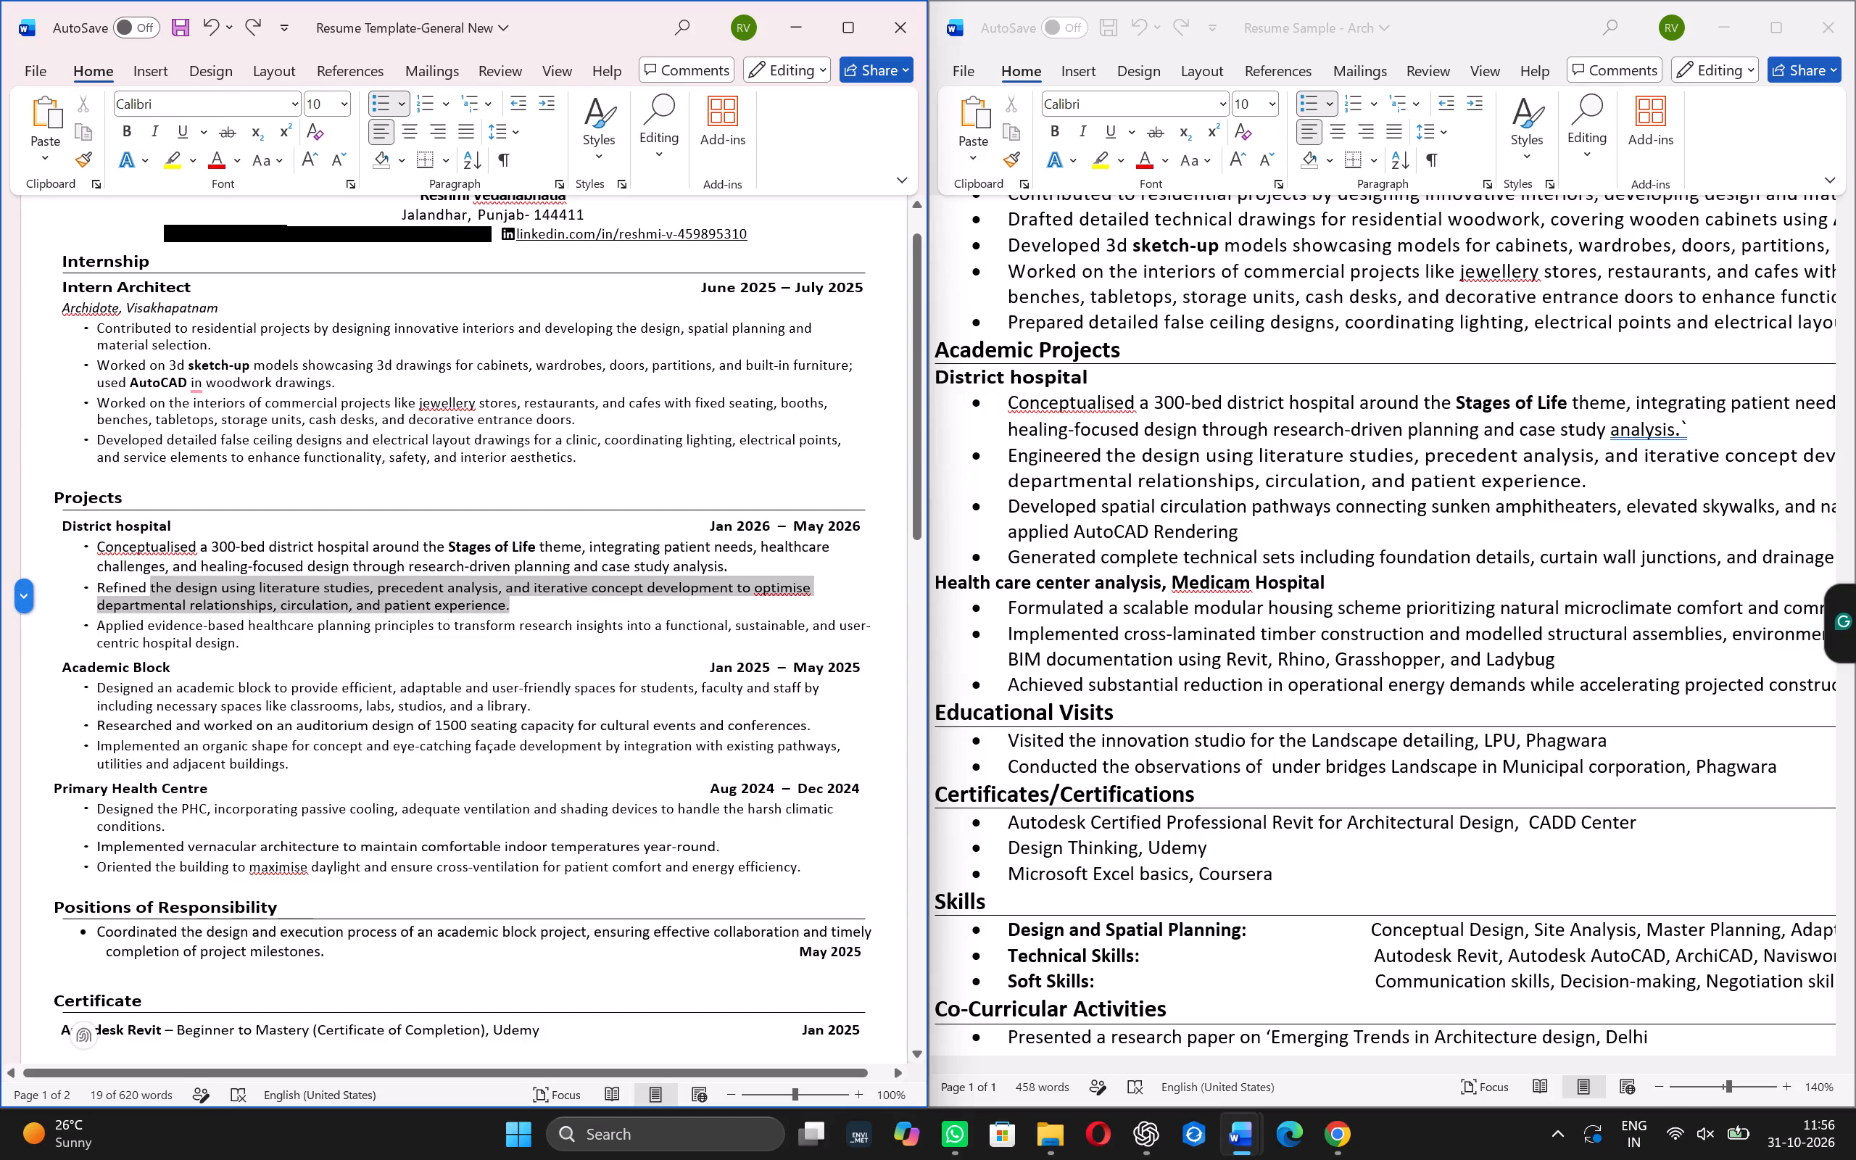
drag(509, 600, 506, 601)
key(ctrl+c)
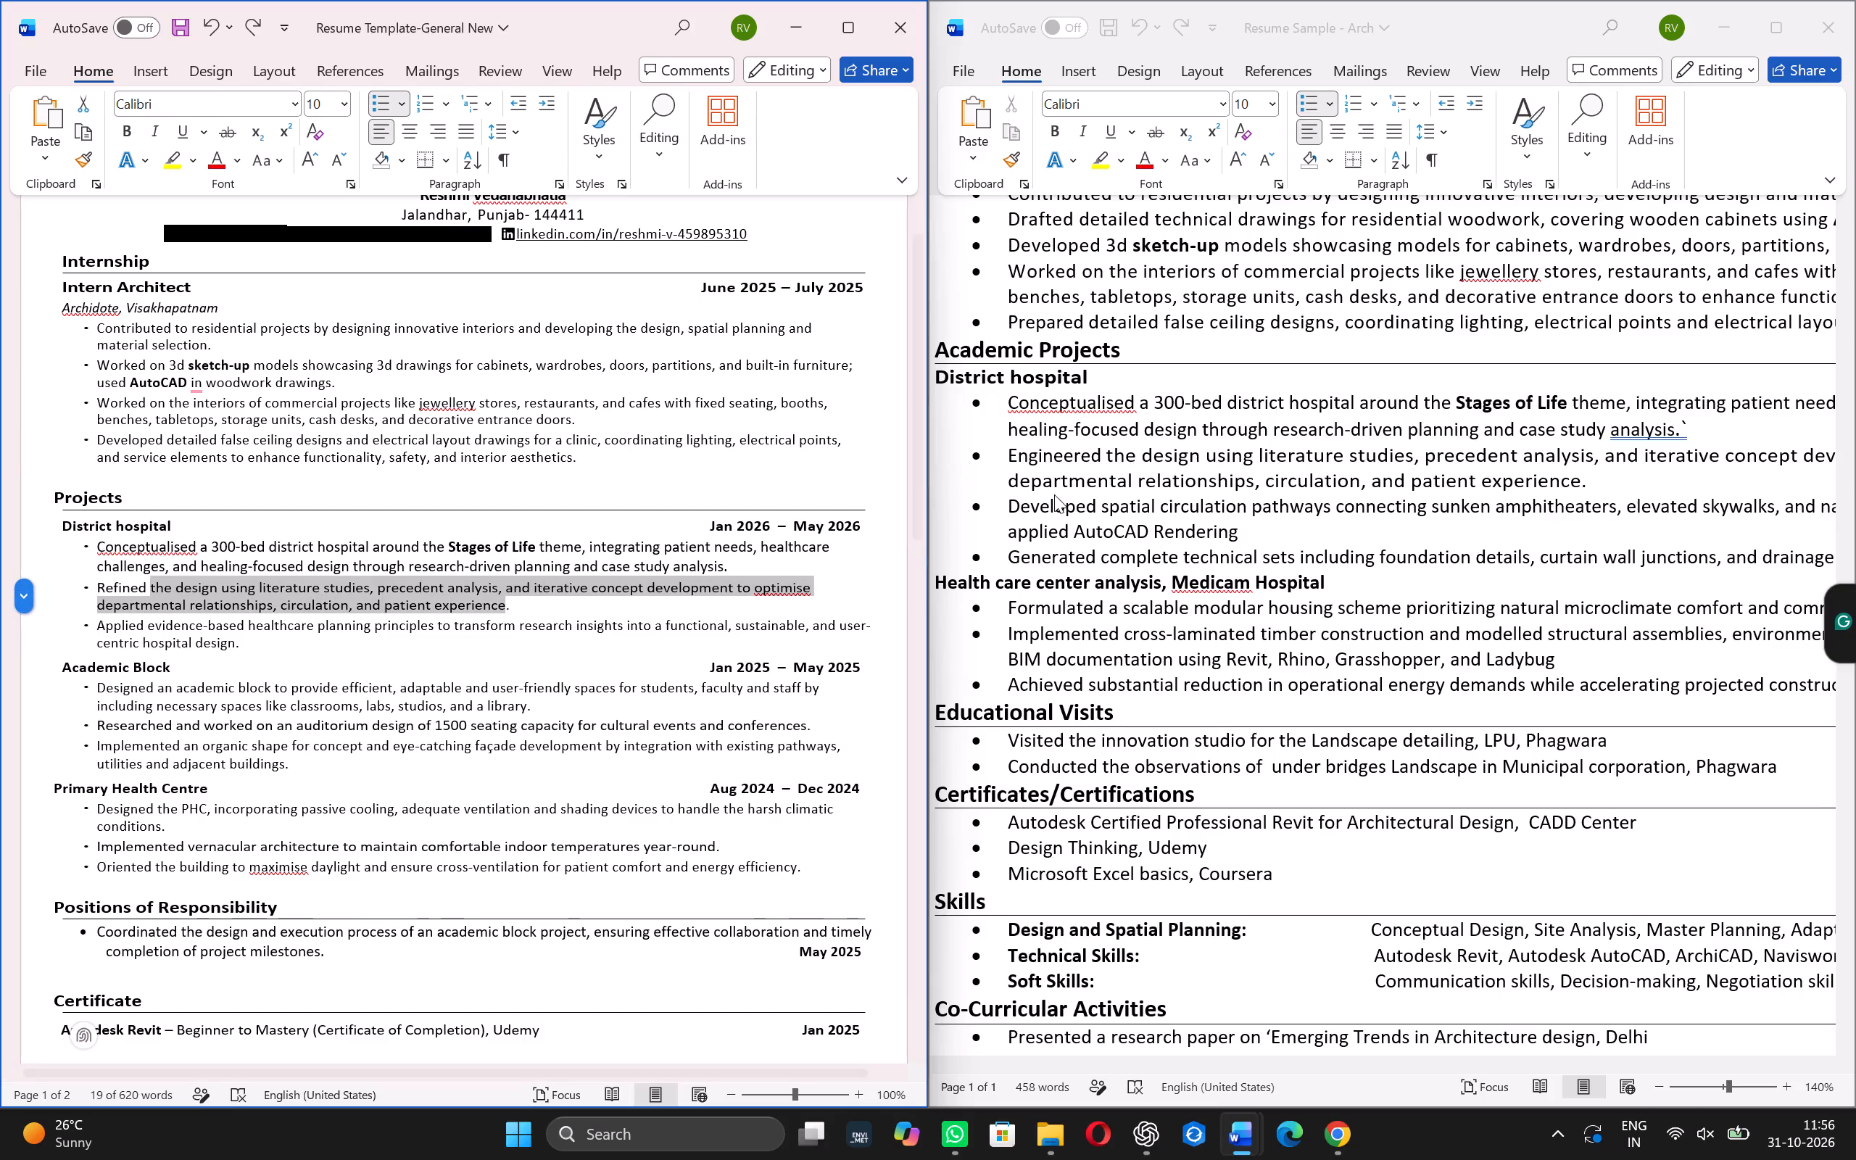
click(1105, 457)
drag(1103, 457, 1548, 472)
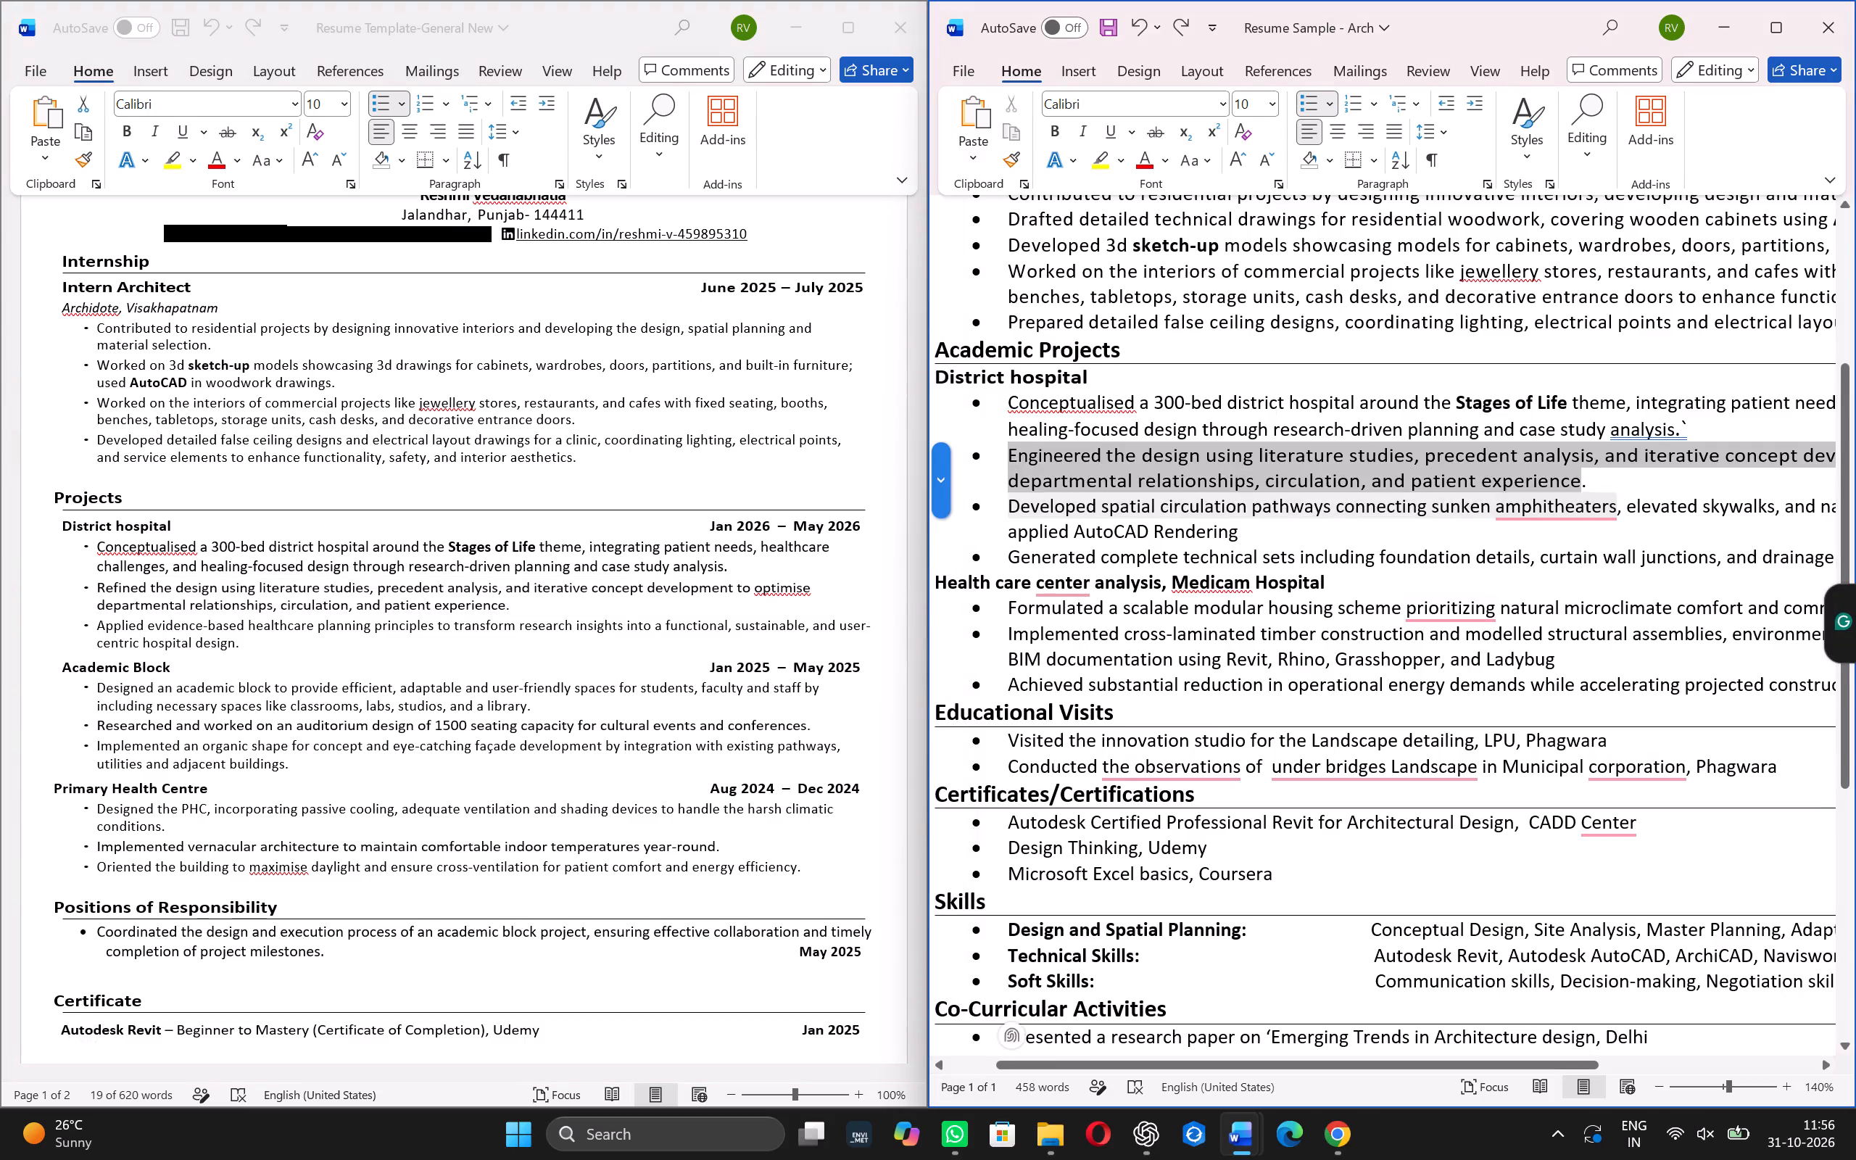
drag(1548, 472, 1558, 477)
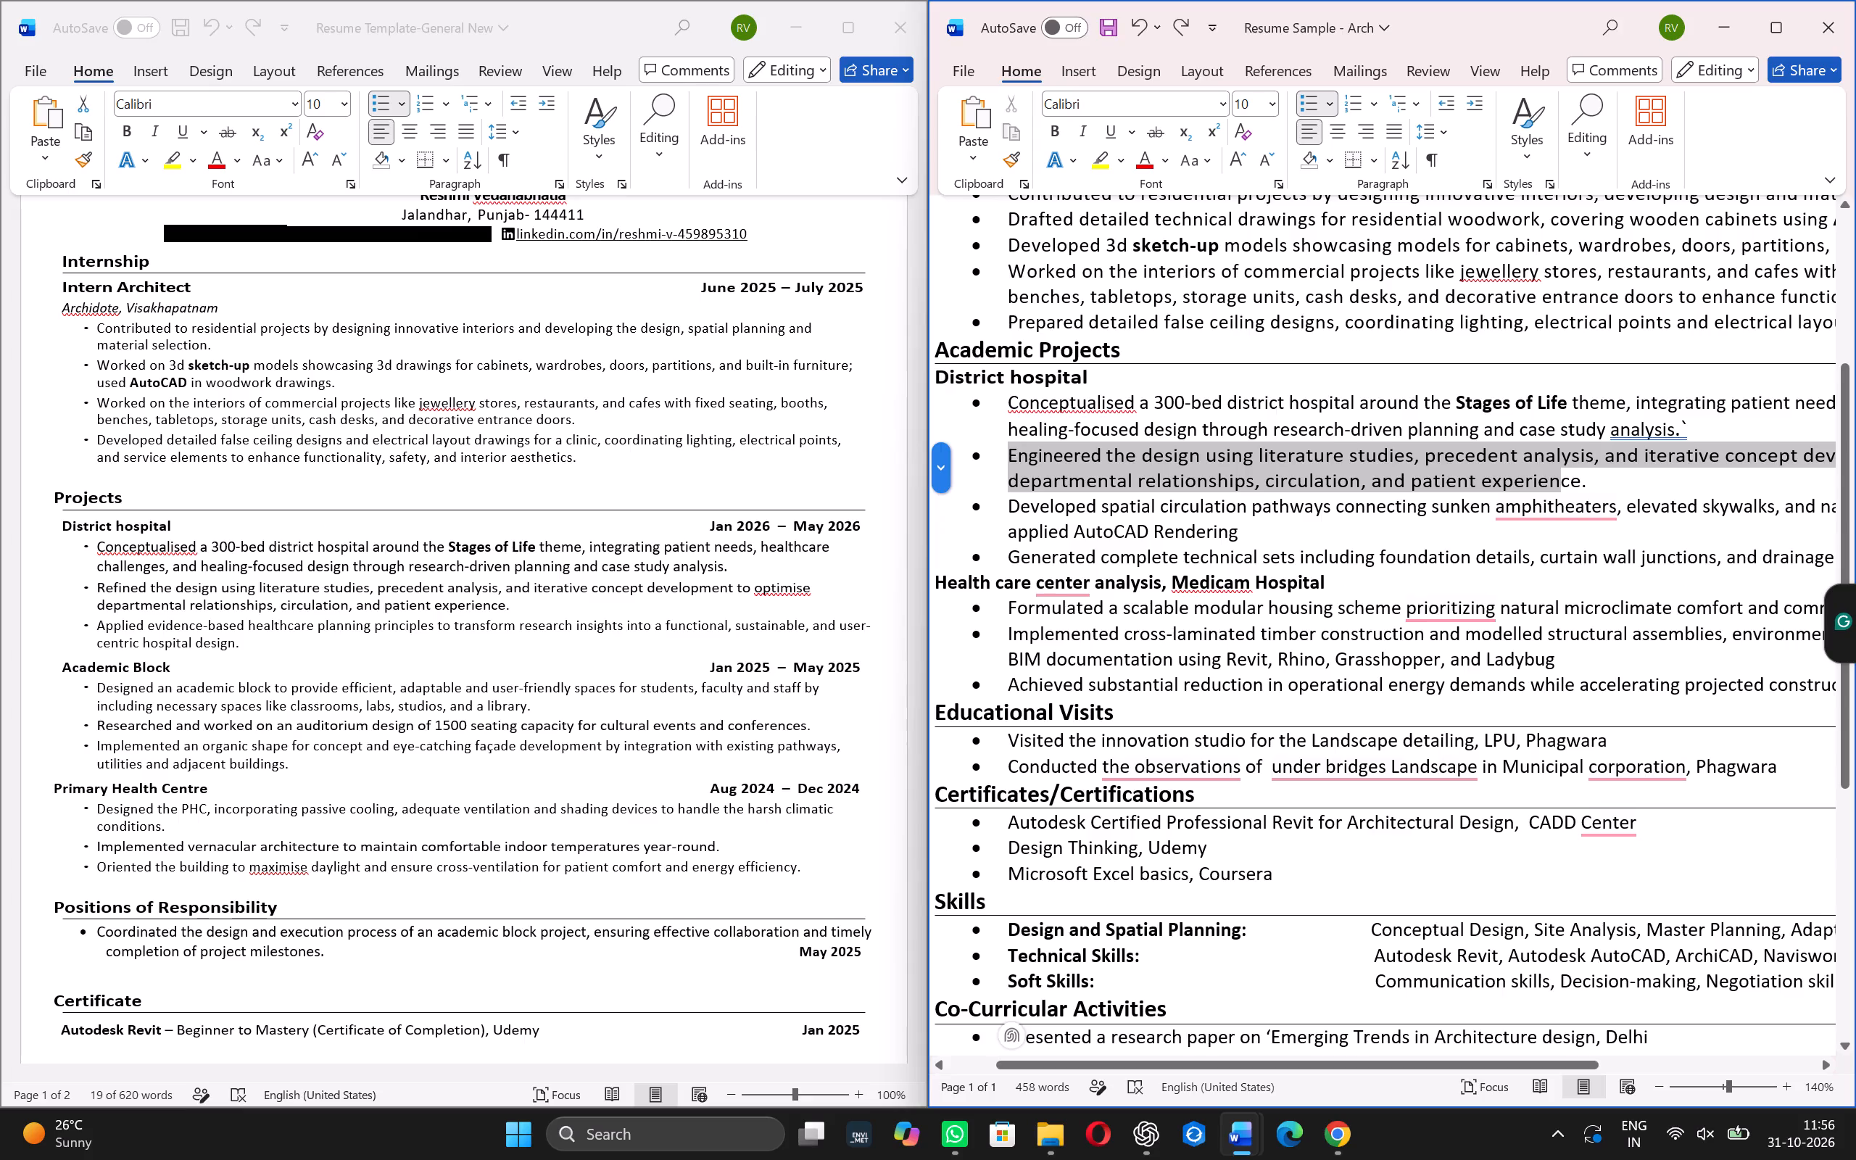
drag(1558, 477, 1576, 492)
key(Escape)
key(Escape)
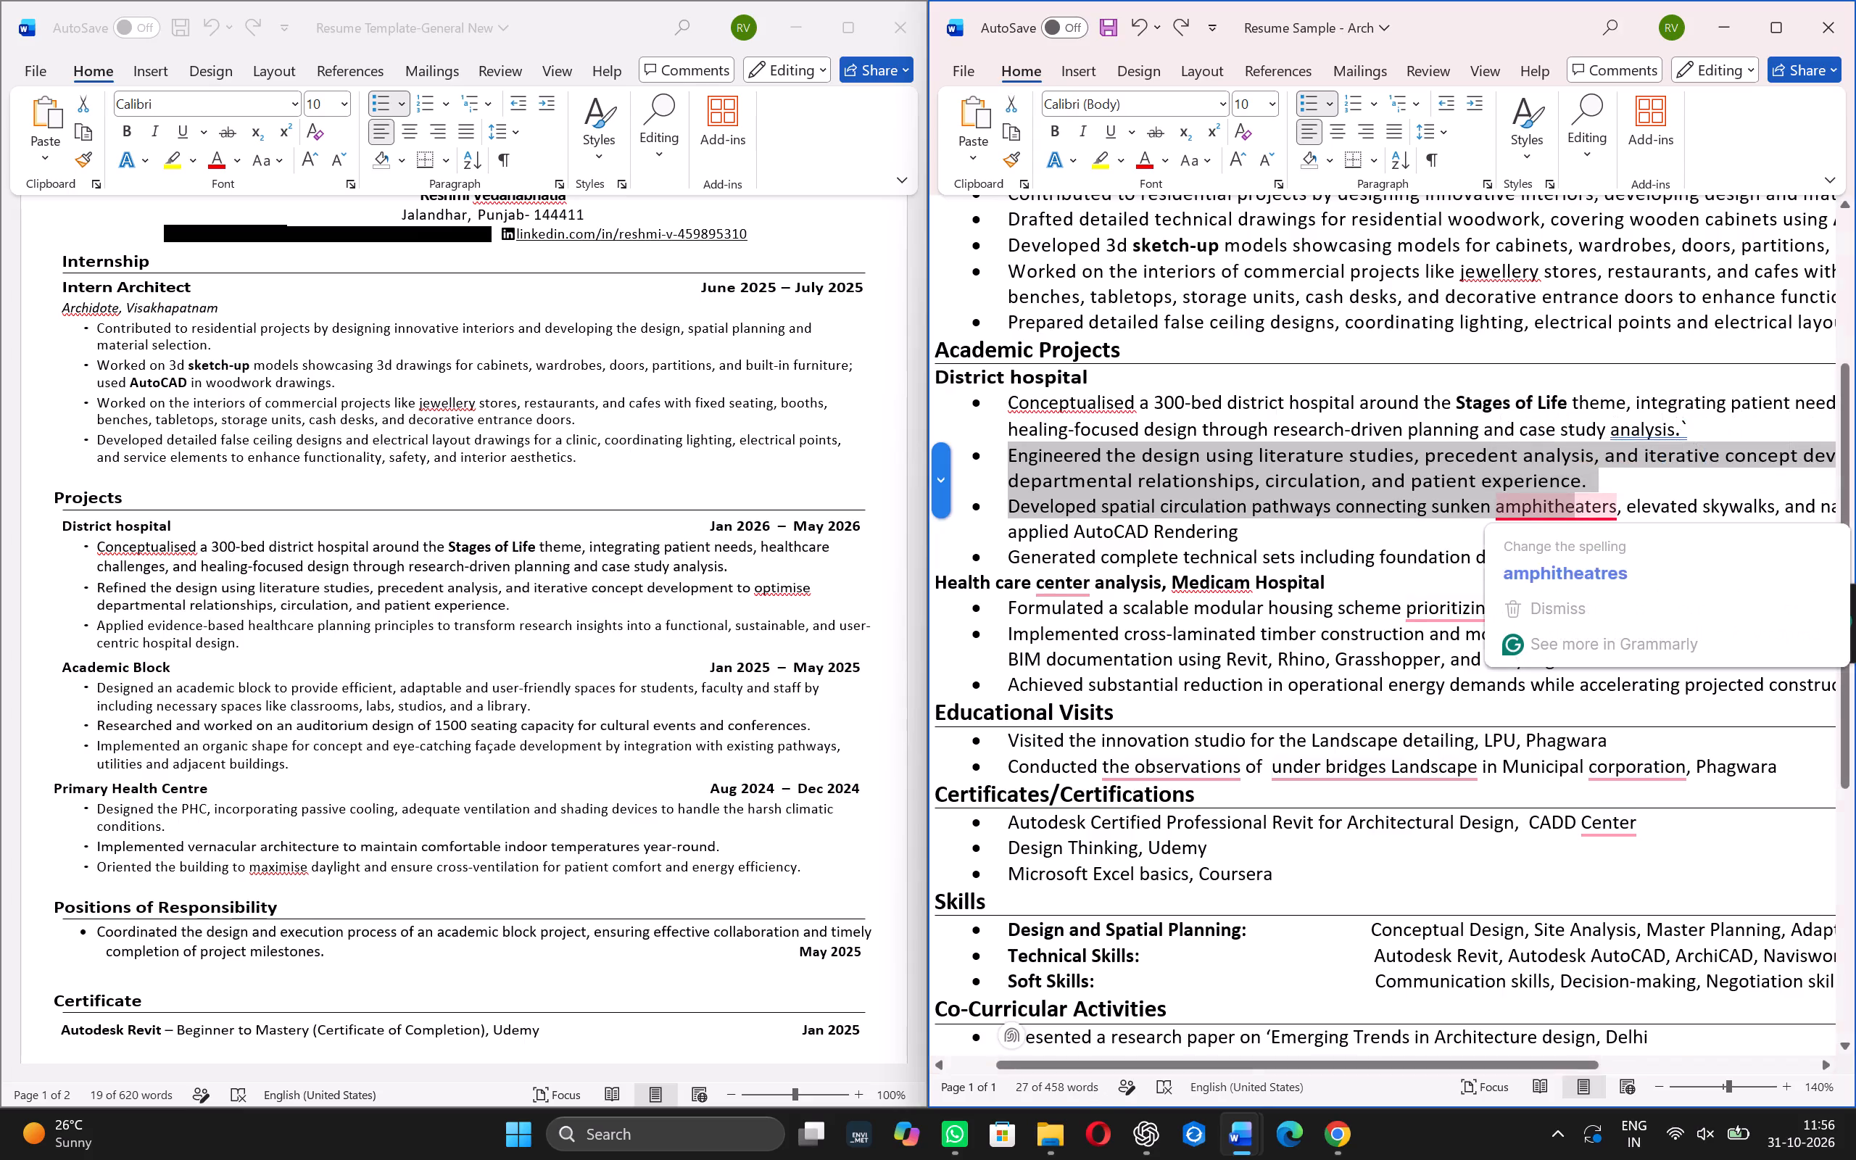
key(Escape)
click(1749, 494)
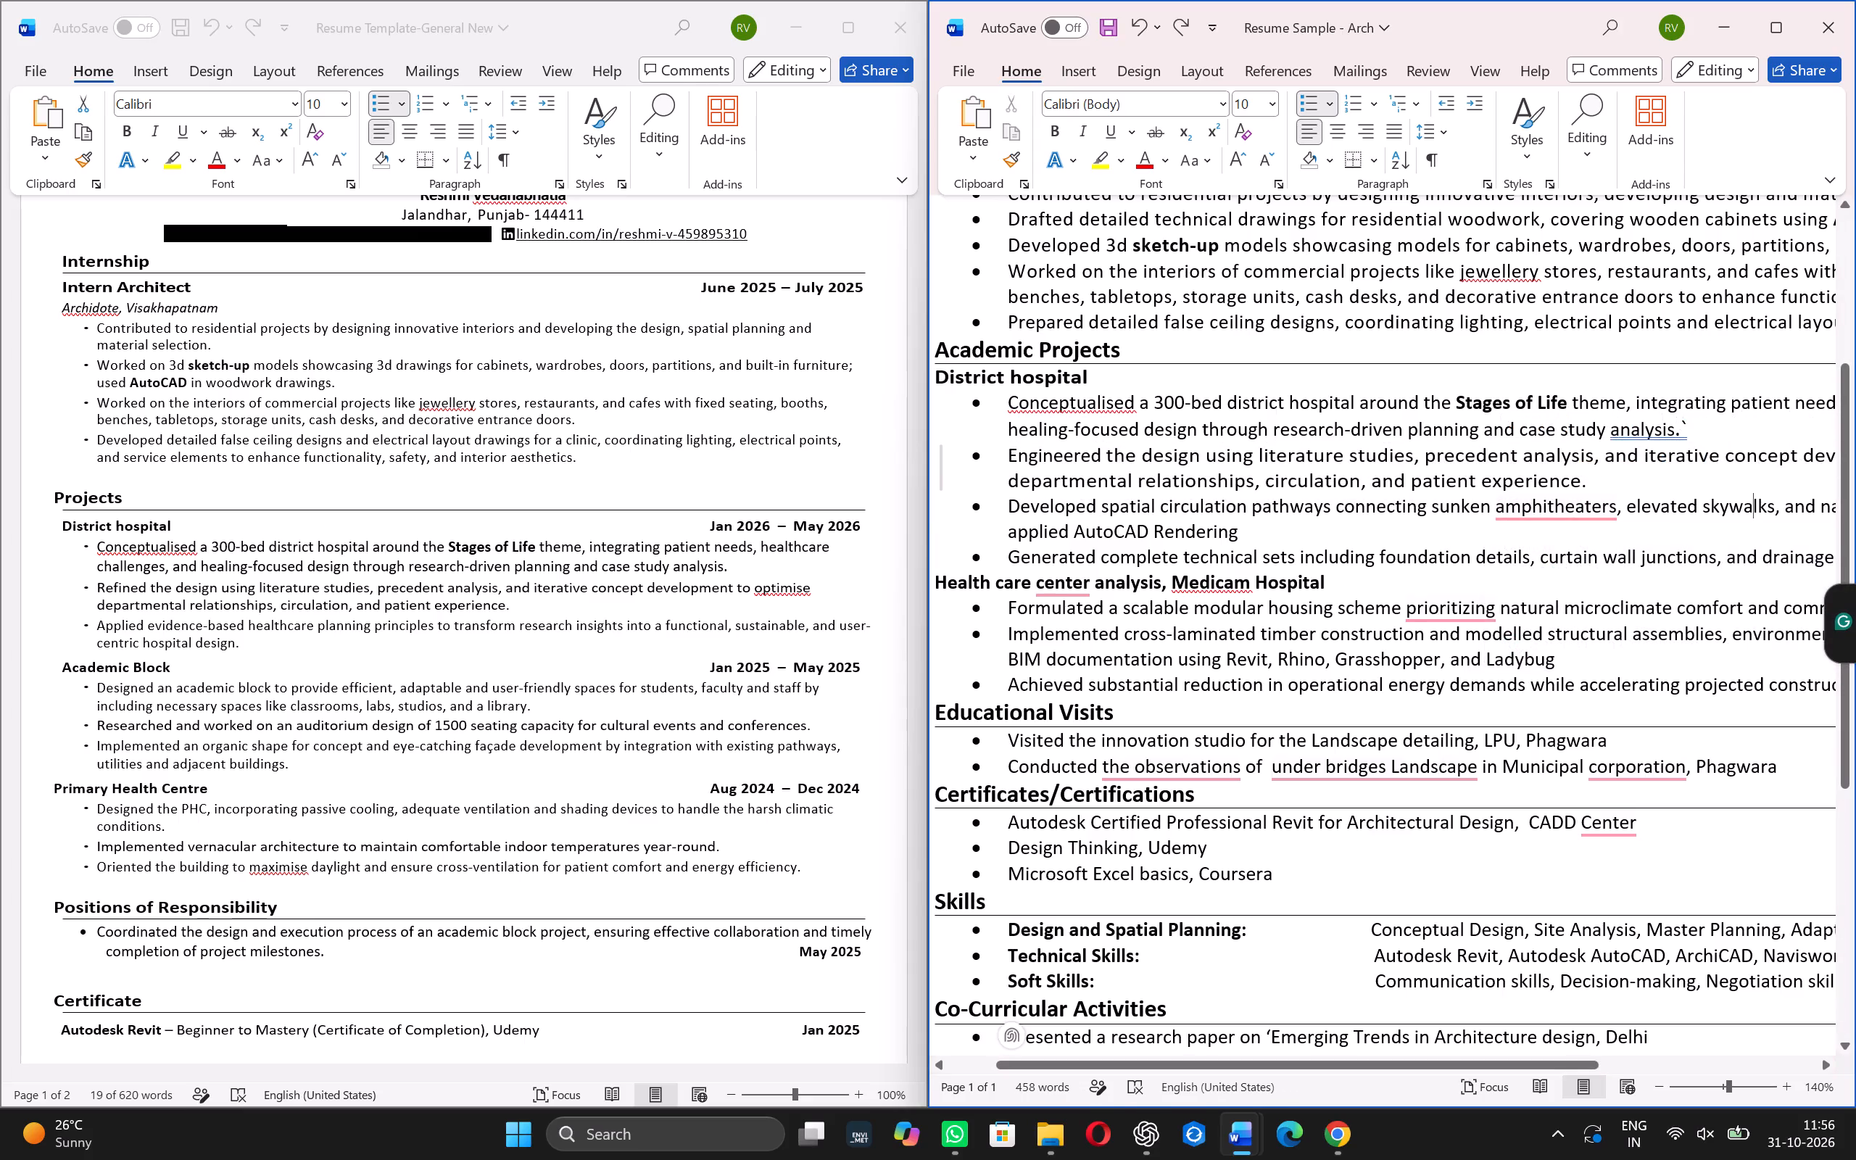
Replace the word "Engineered" at the start of District hospital's second bullet in the Arch resume with "Refined".
drag(1104, 451, 1098, 451)
drag(1098, 451, 1010, 451)
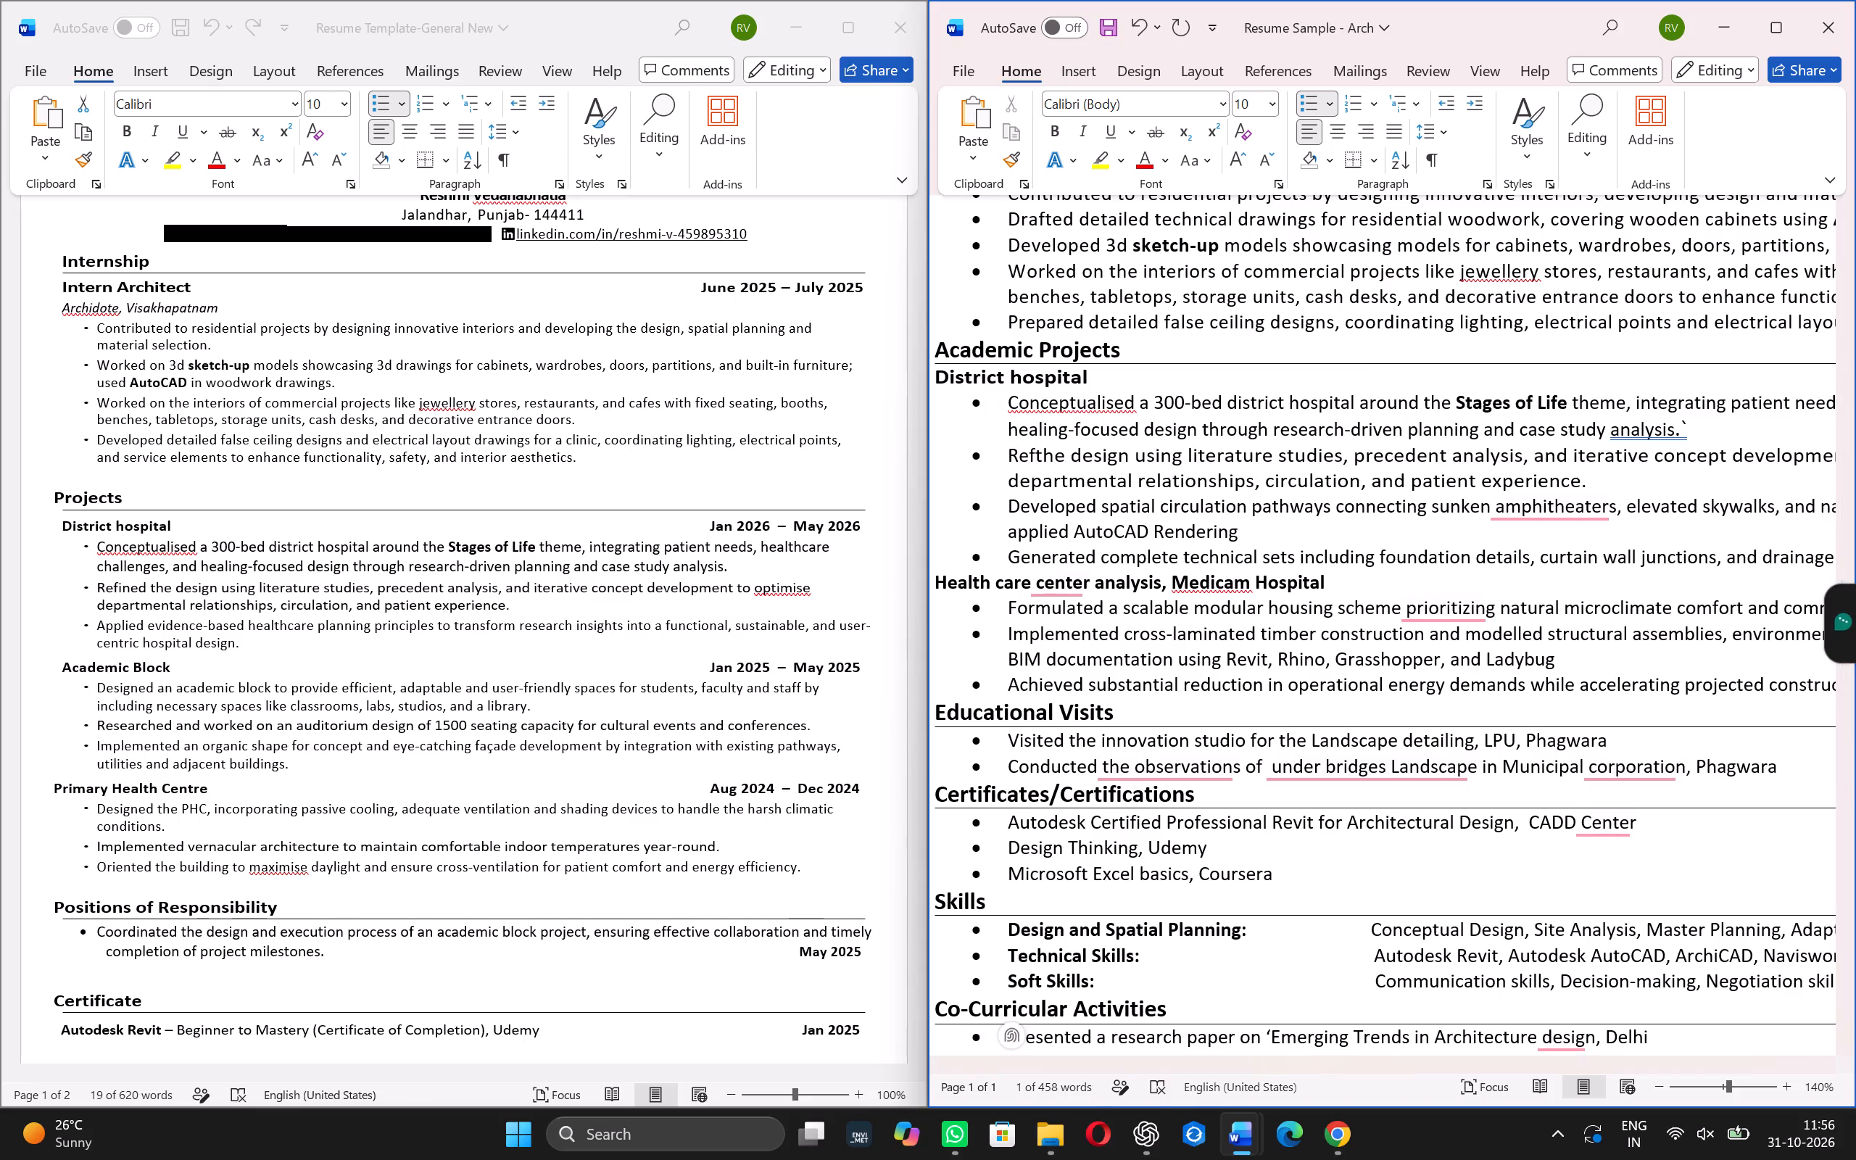
text(ined)
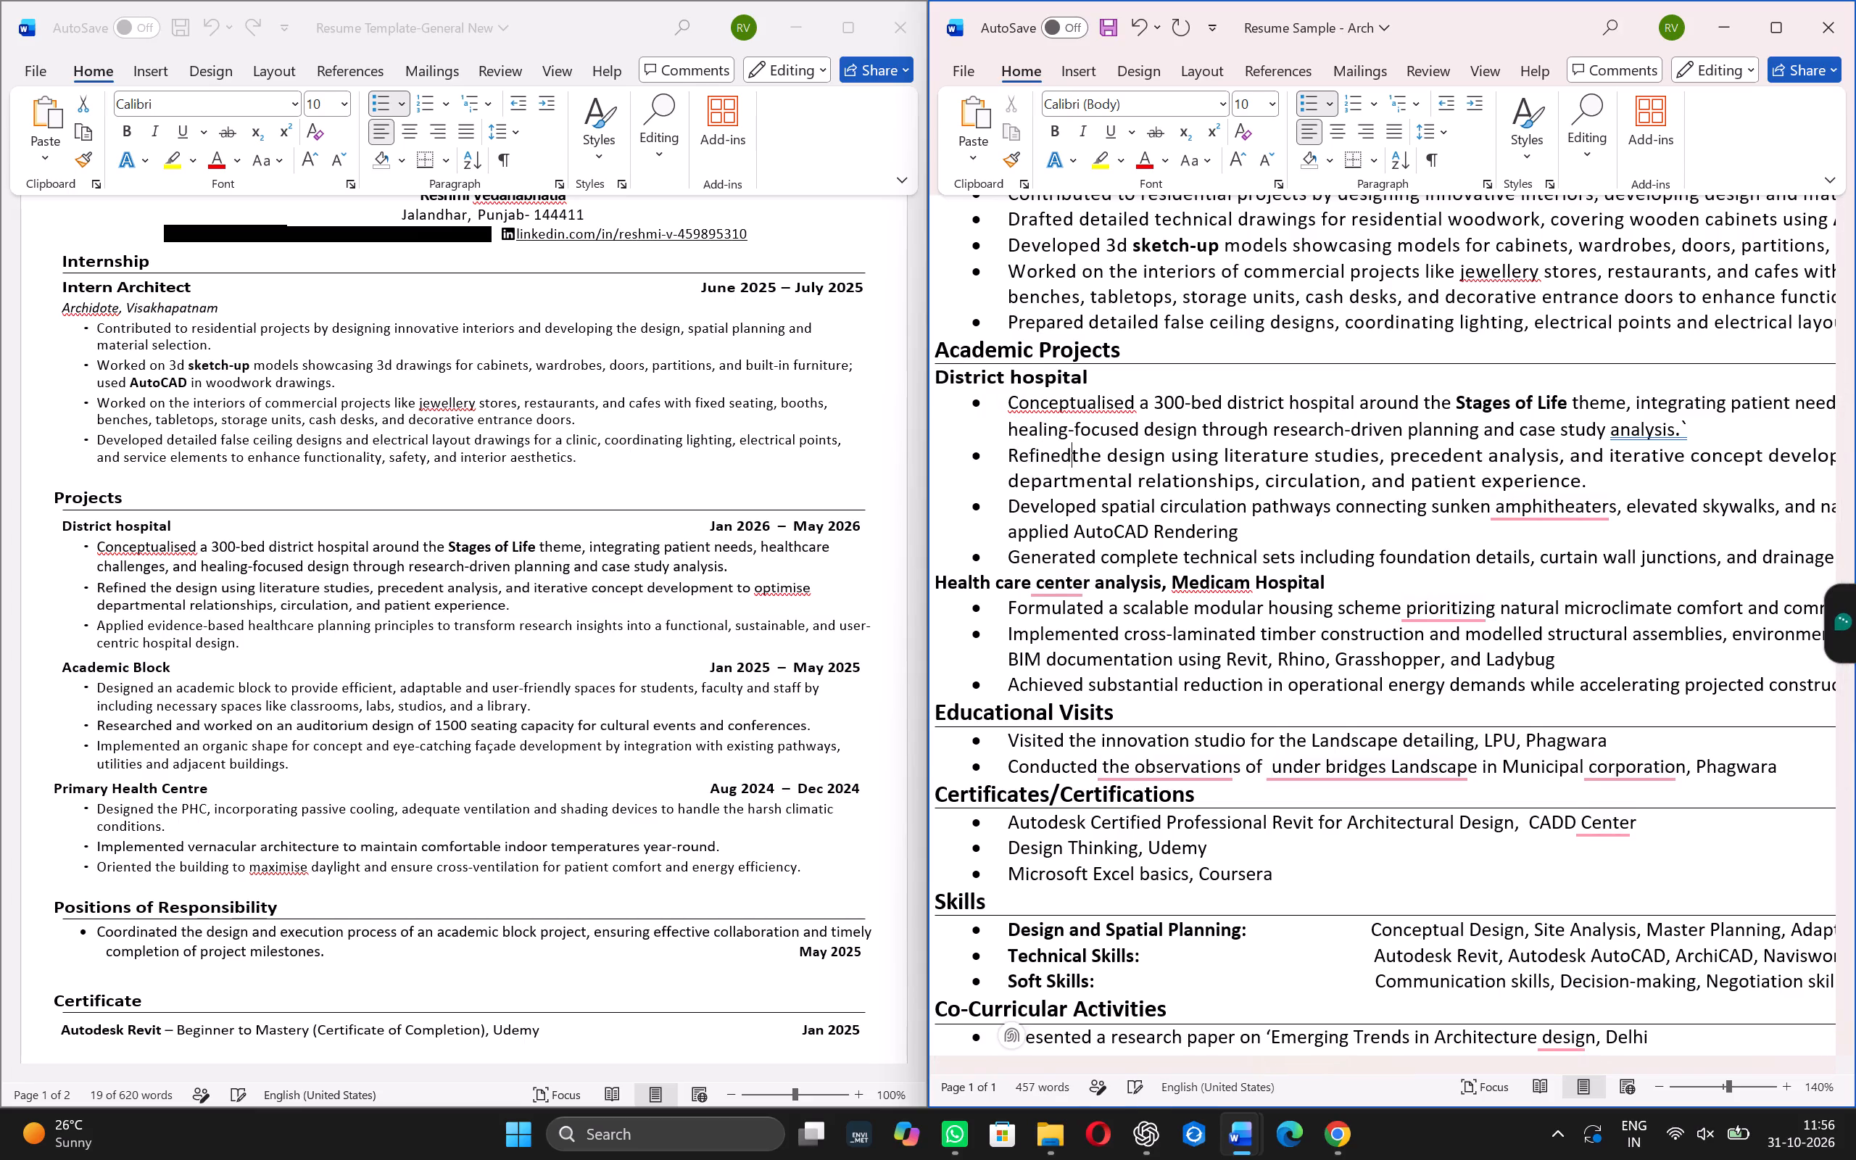
key(space)
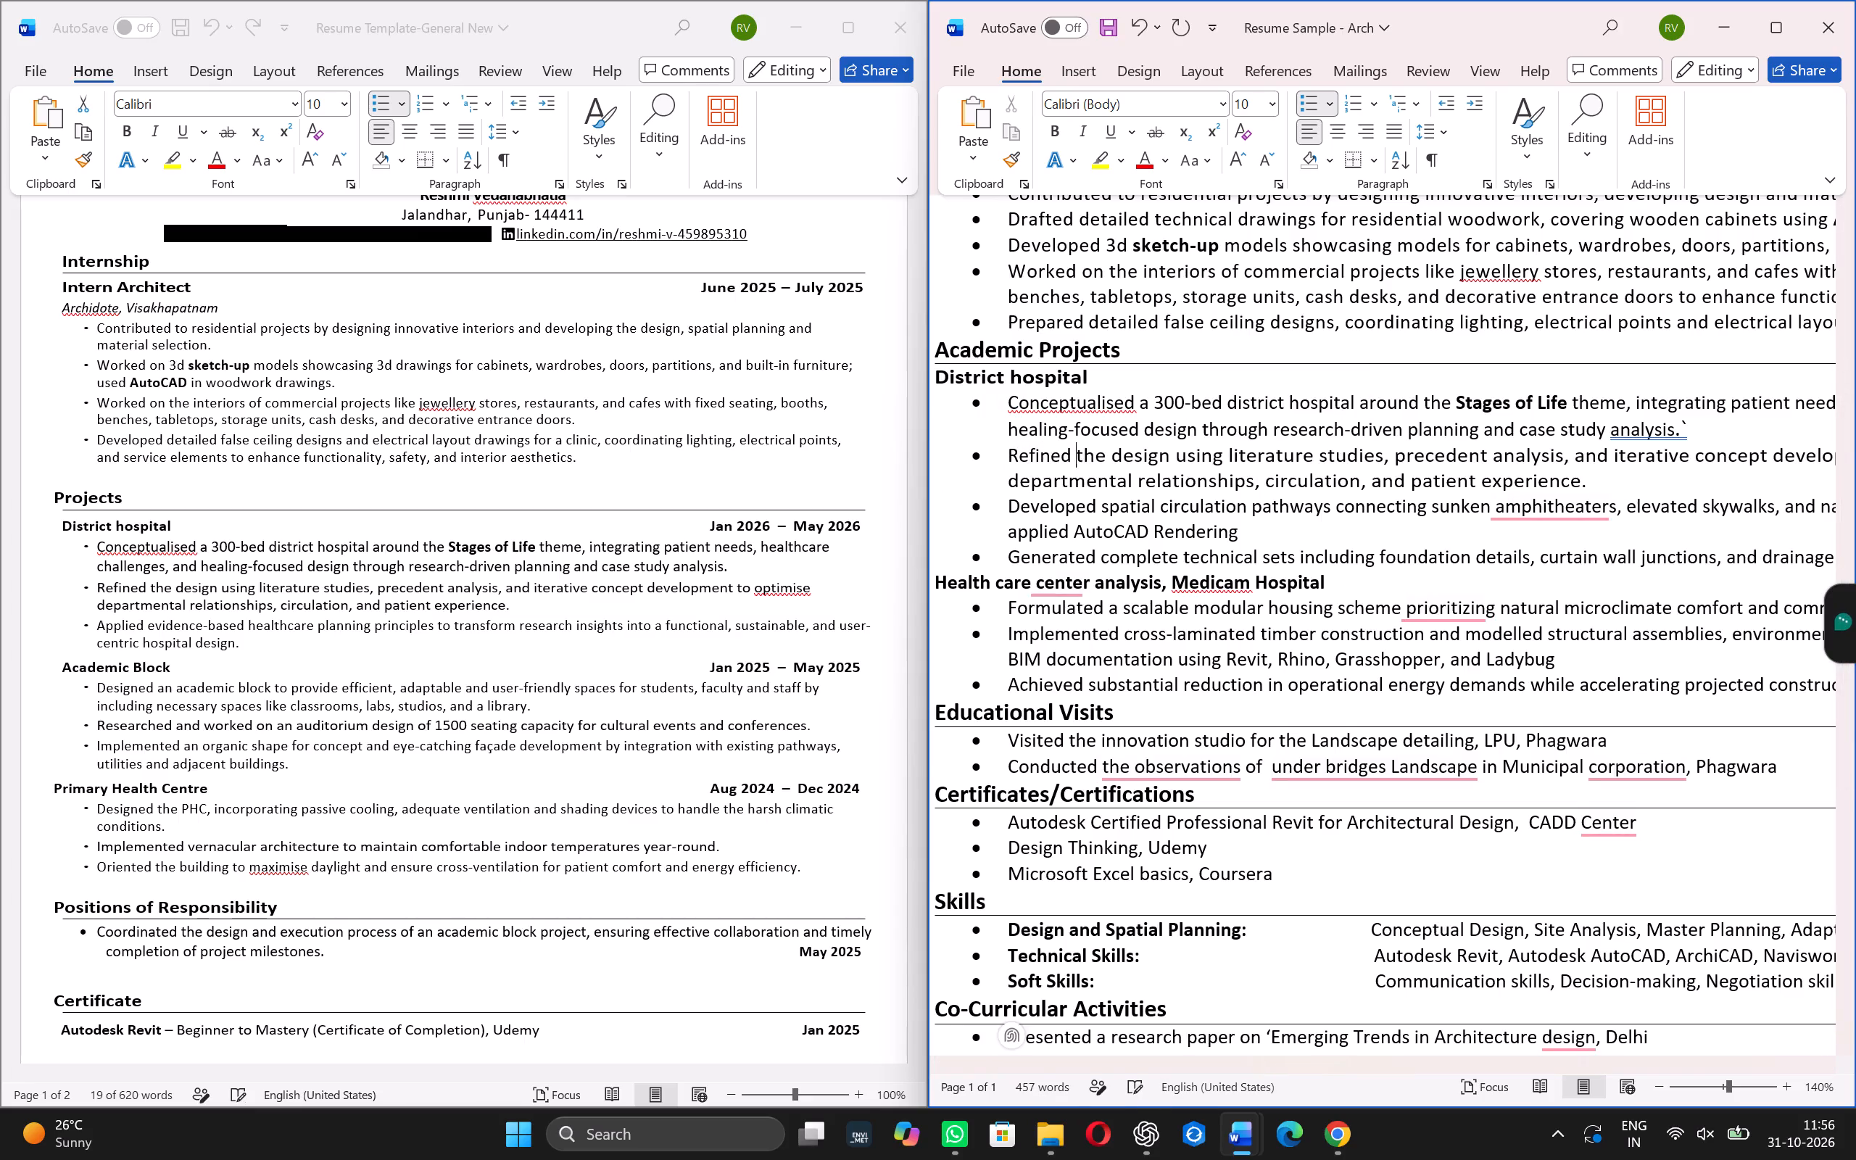
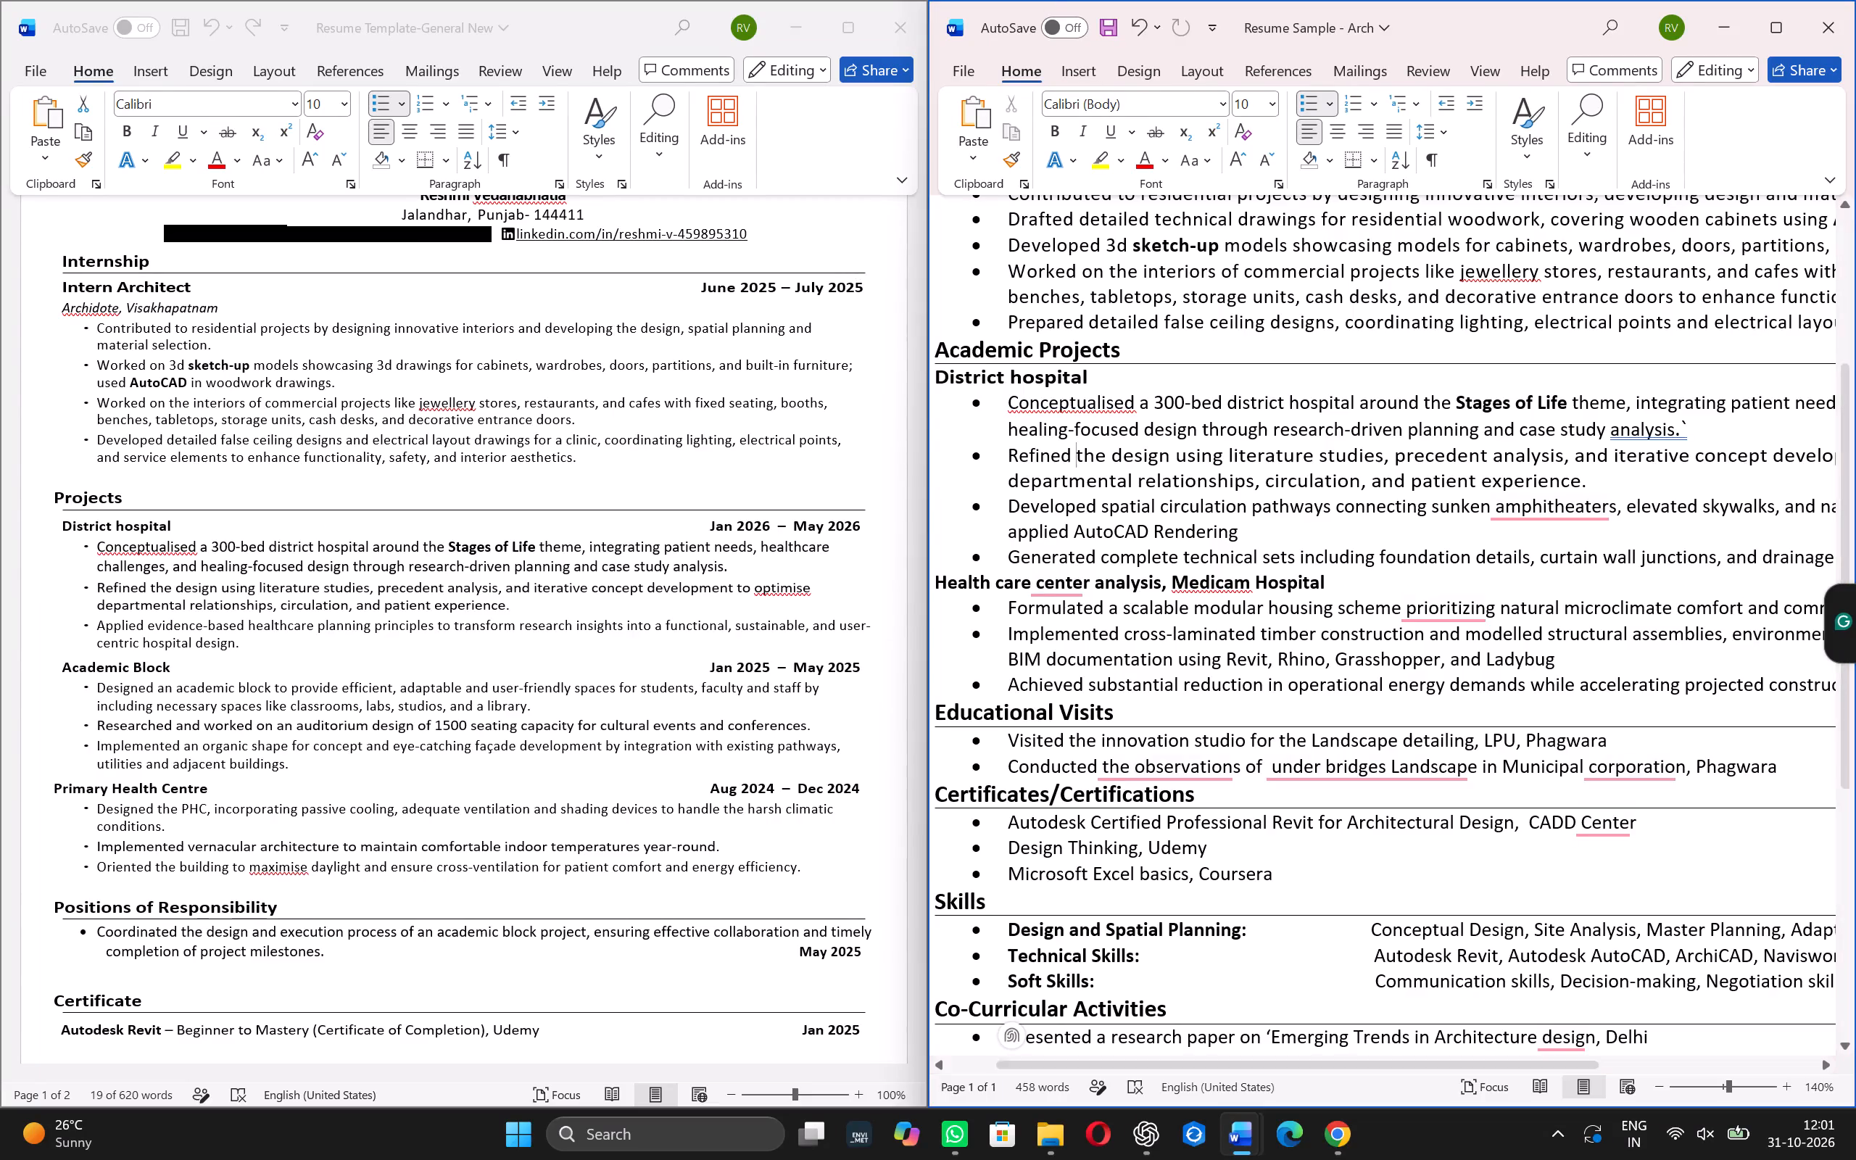
Copy "evidence-based healthcare planning principles… user-centric hospital design." from the template's third District hospital bullet.
ctrl+scroll(1132, 528, down, 3)
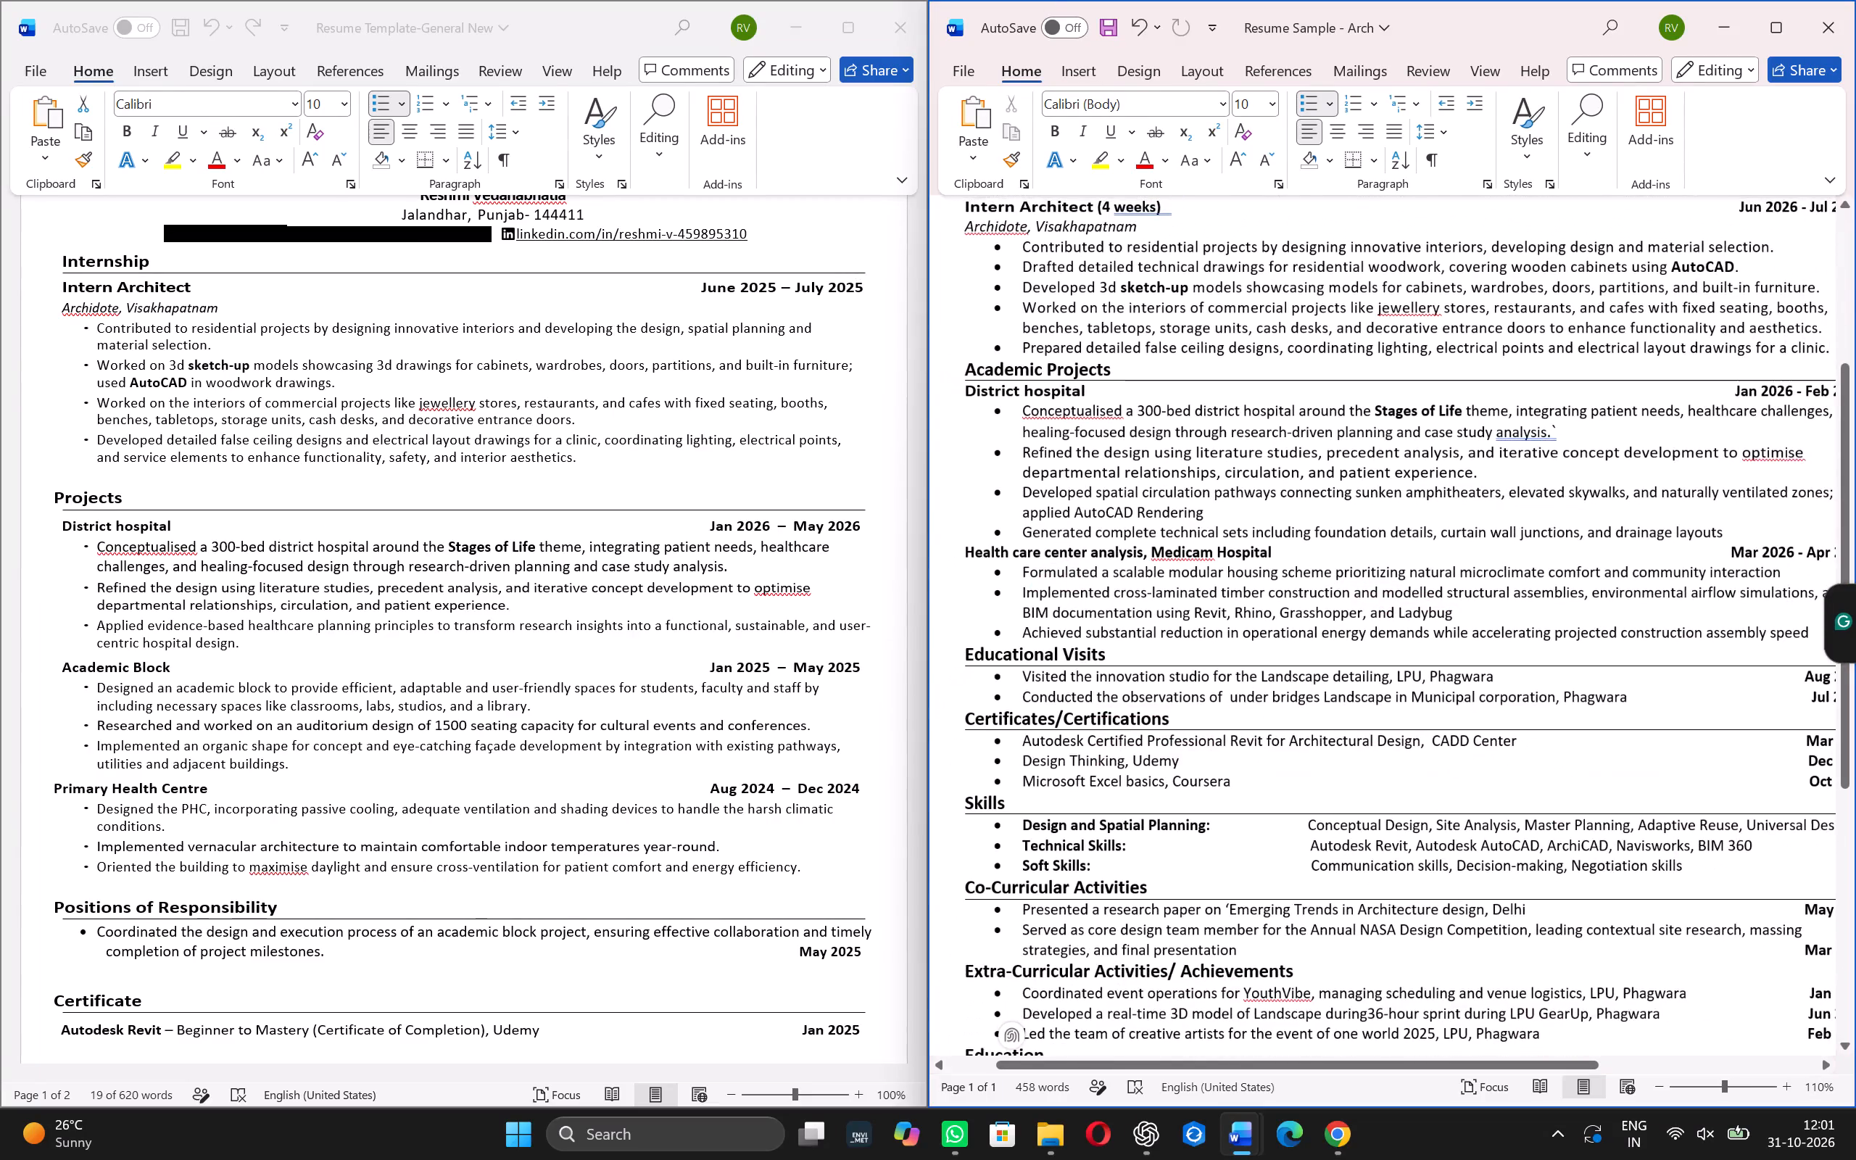
click(111, 628)
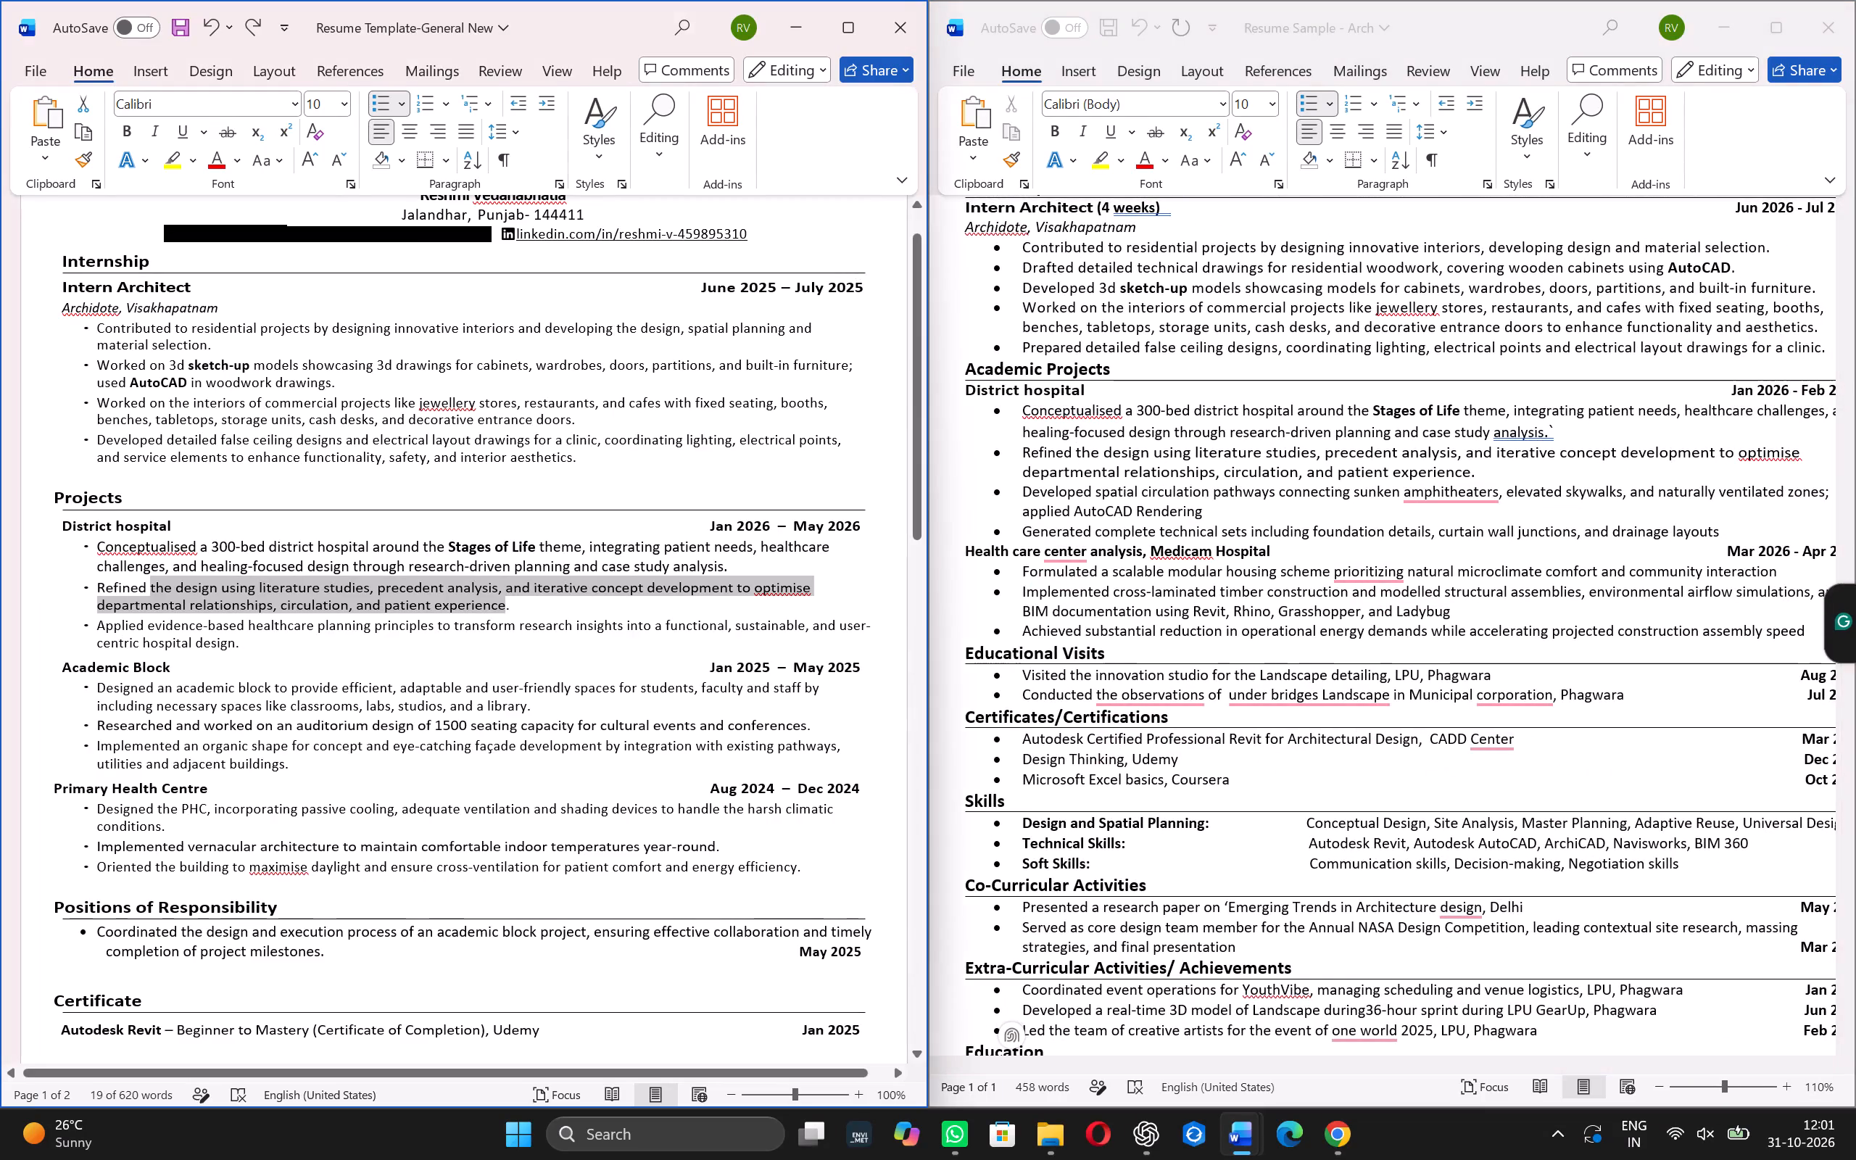
click(101, 627)
drag(101, 627, 109, 626)
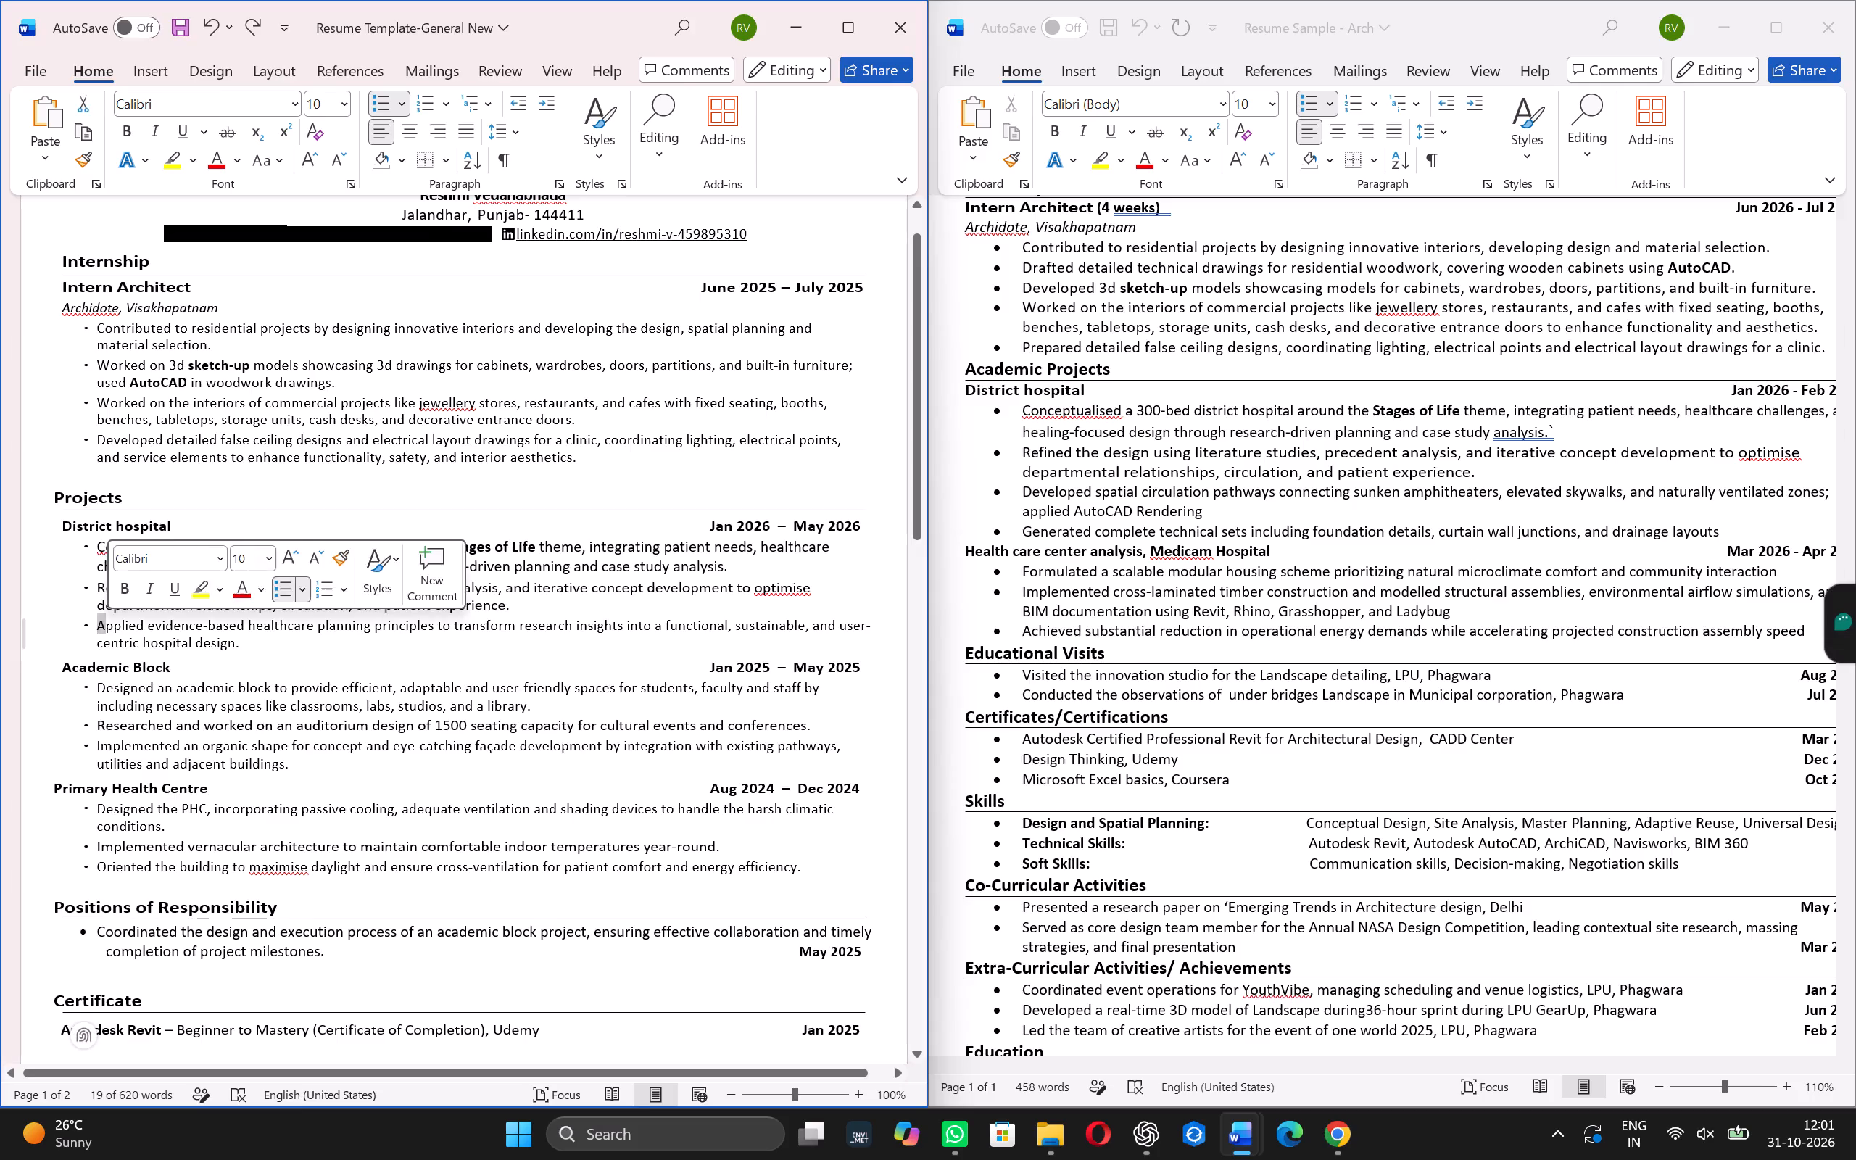
click(116, 626)
drag(147, 623, 243, 642)
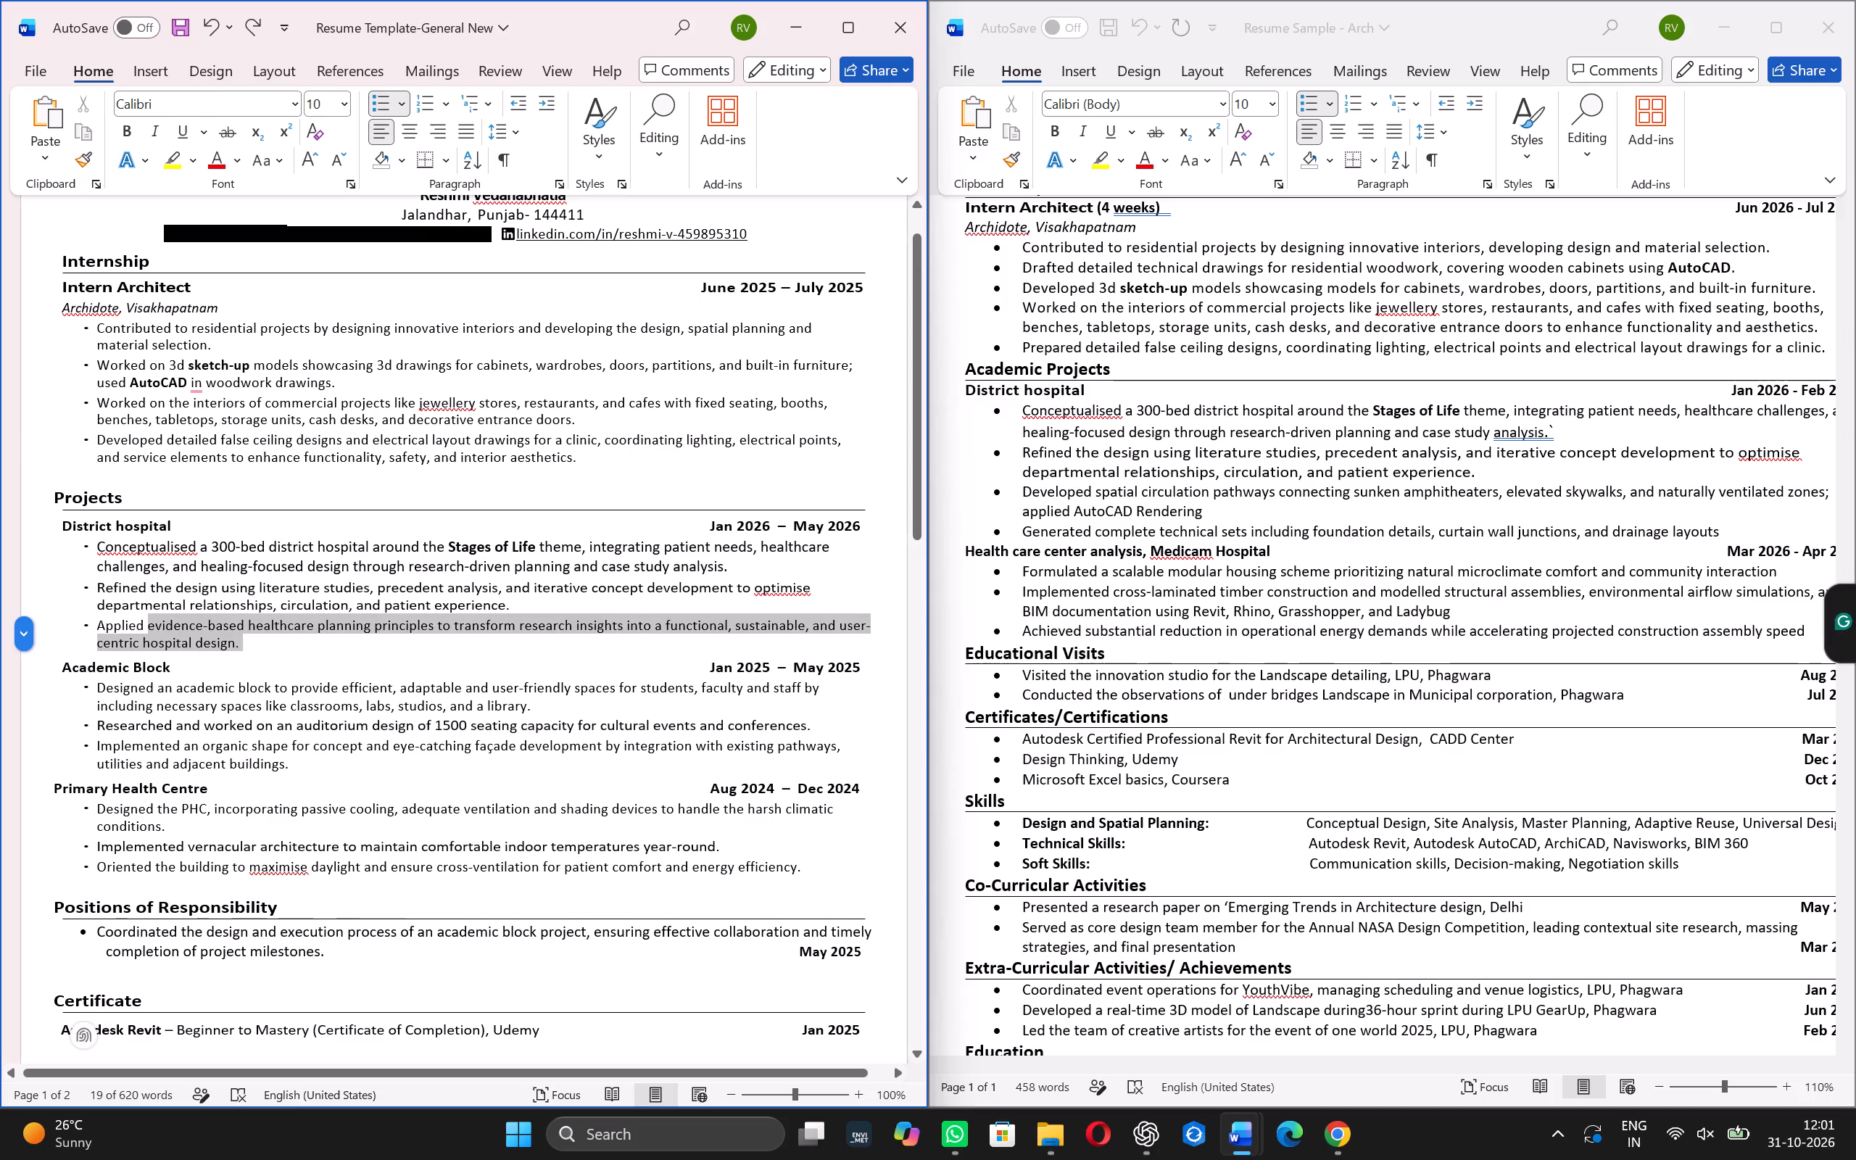
drag(243, 642, 238, 643)
key(ctrl+c)
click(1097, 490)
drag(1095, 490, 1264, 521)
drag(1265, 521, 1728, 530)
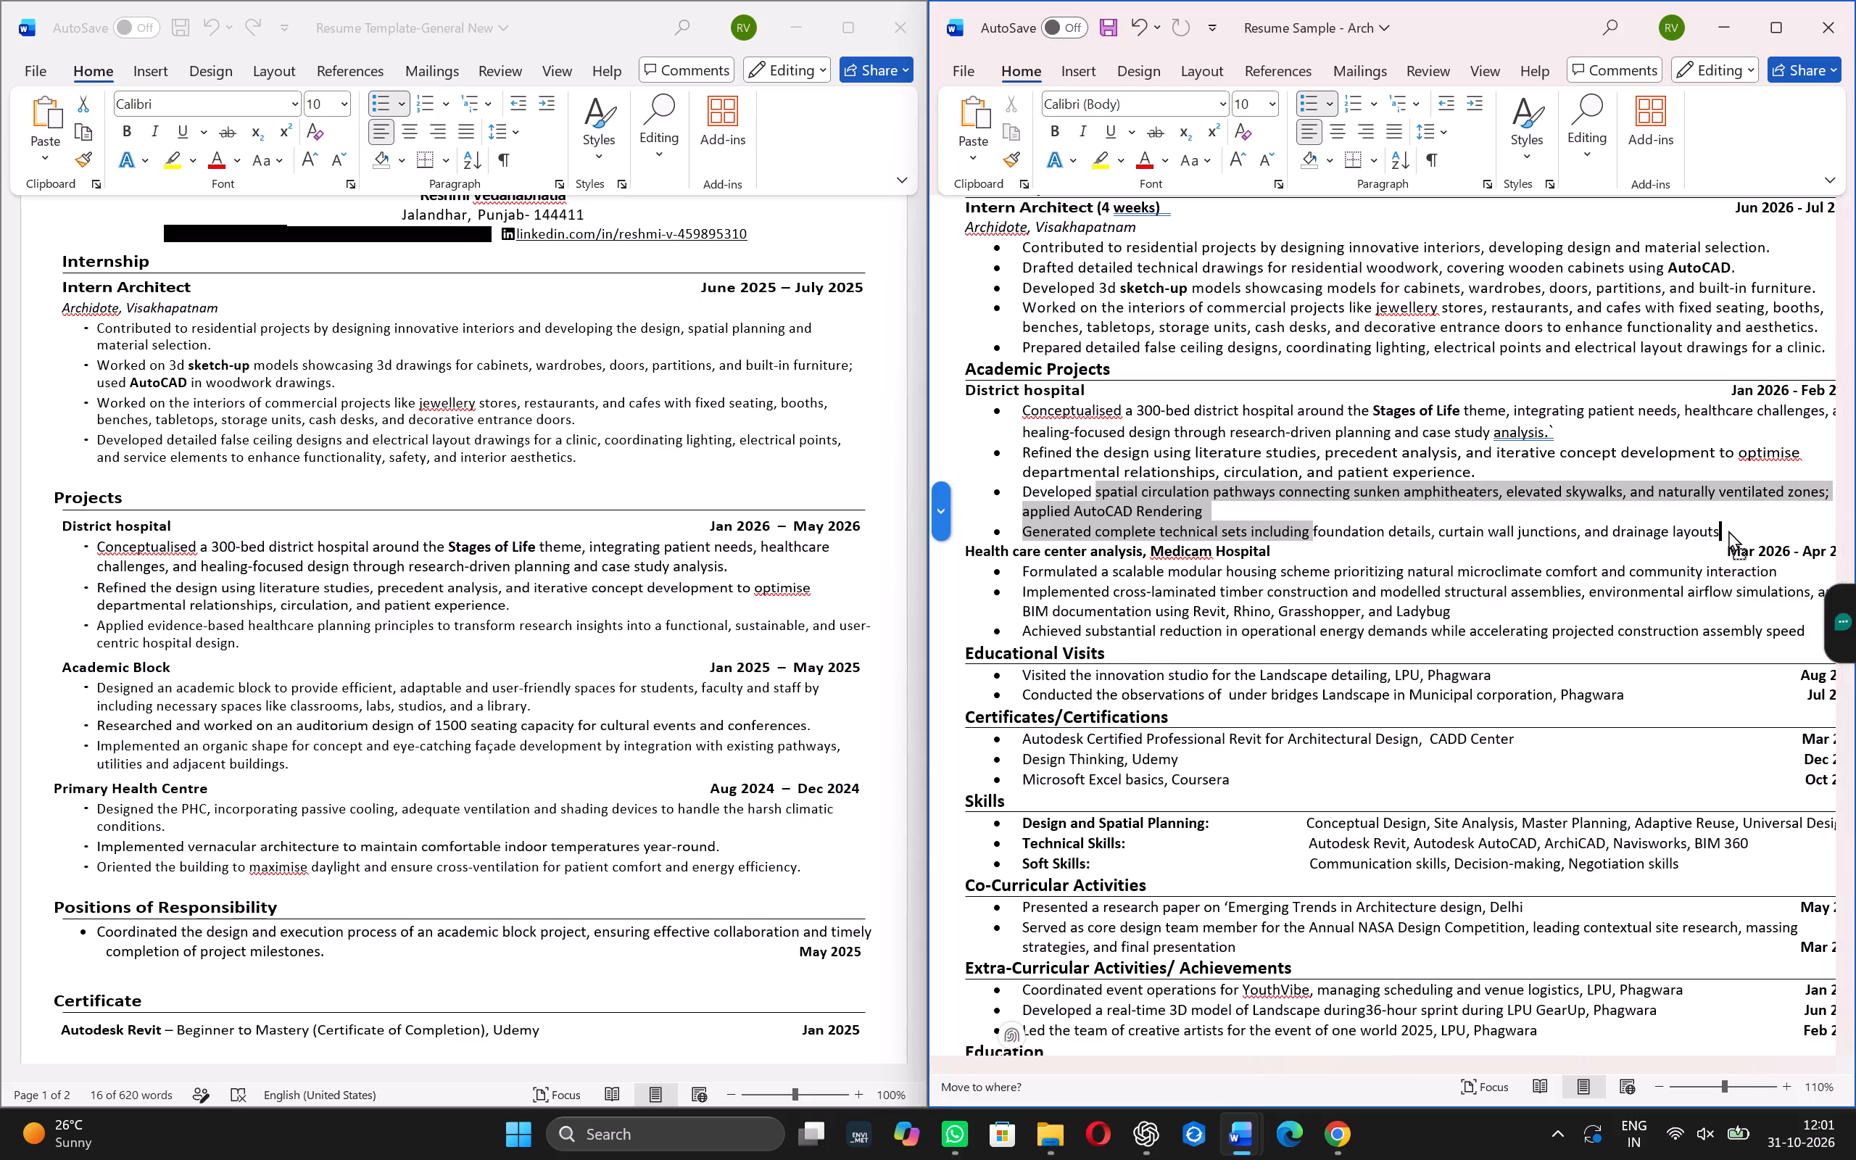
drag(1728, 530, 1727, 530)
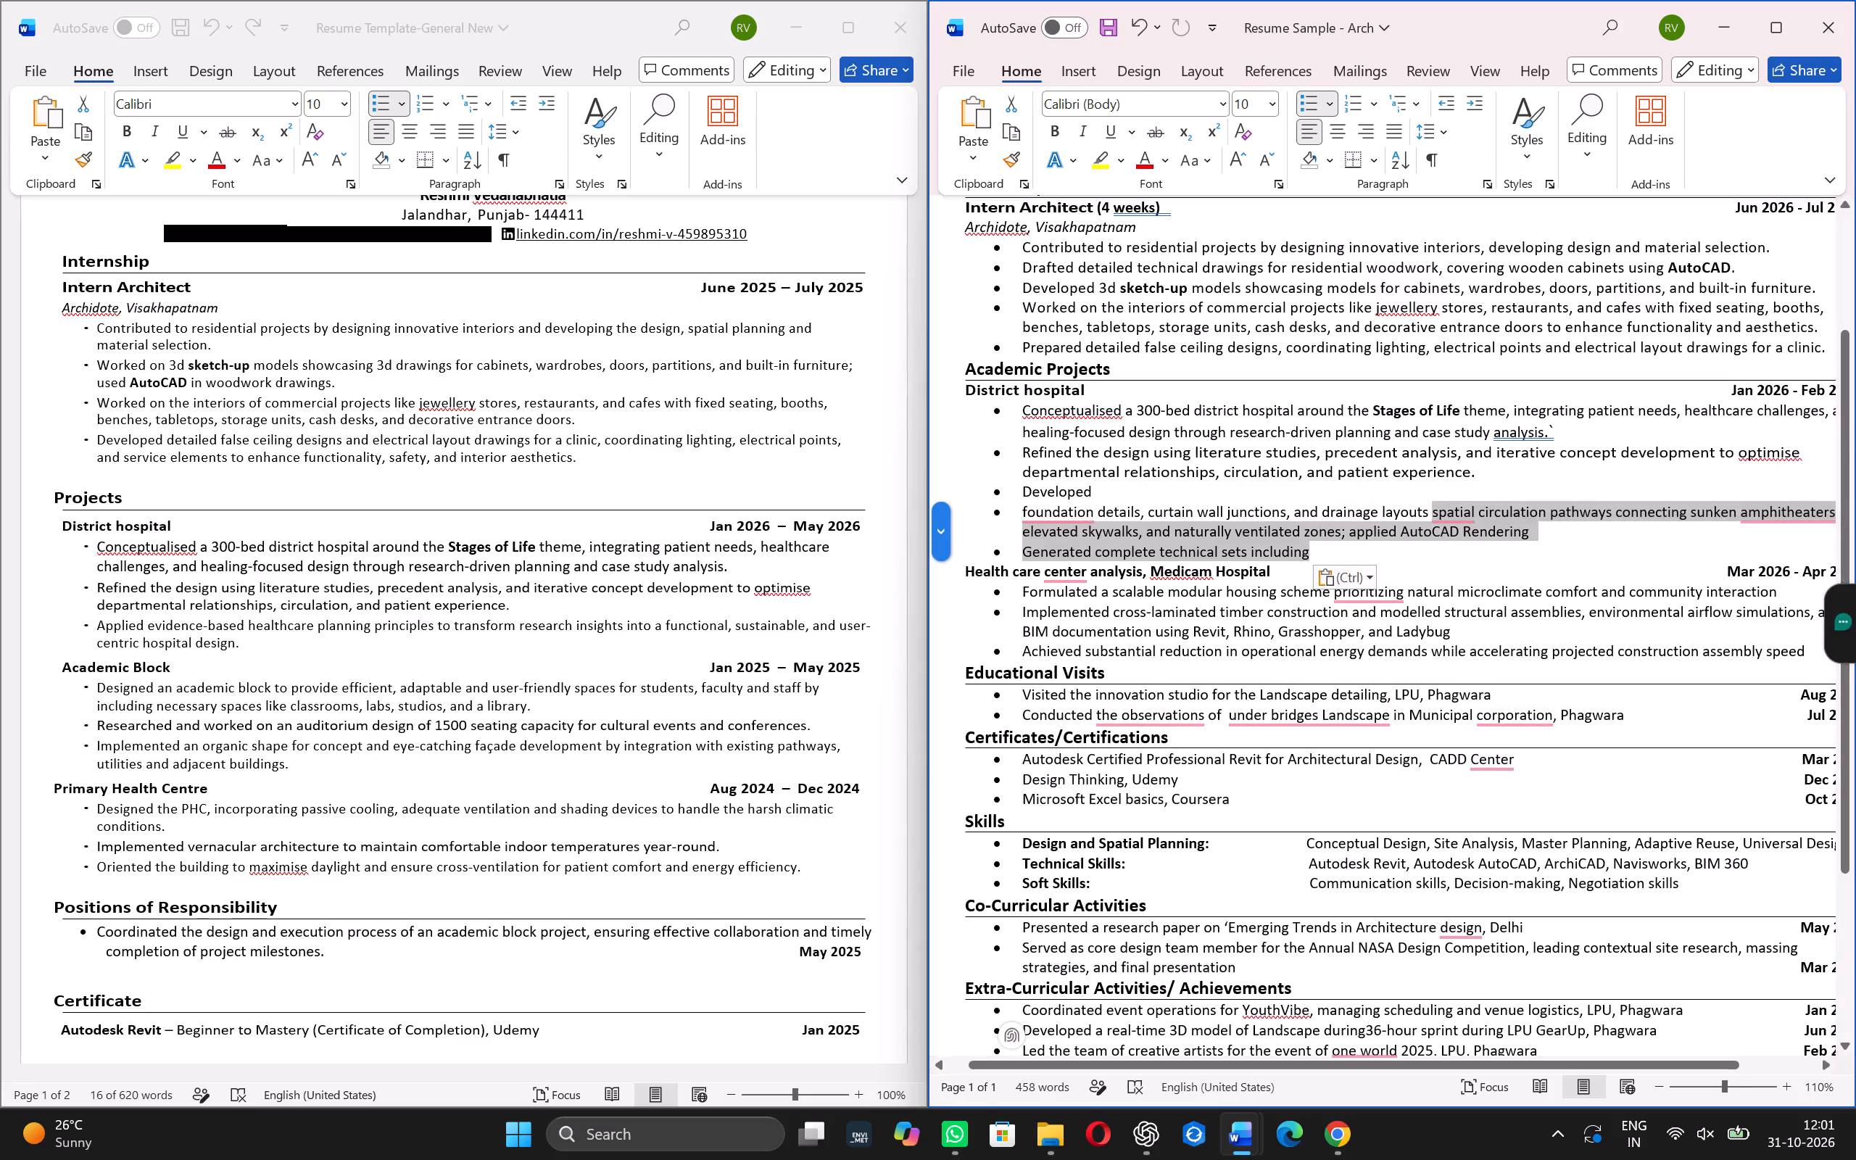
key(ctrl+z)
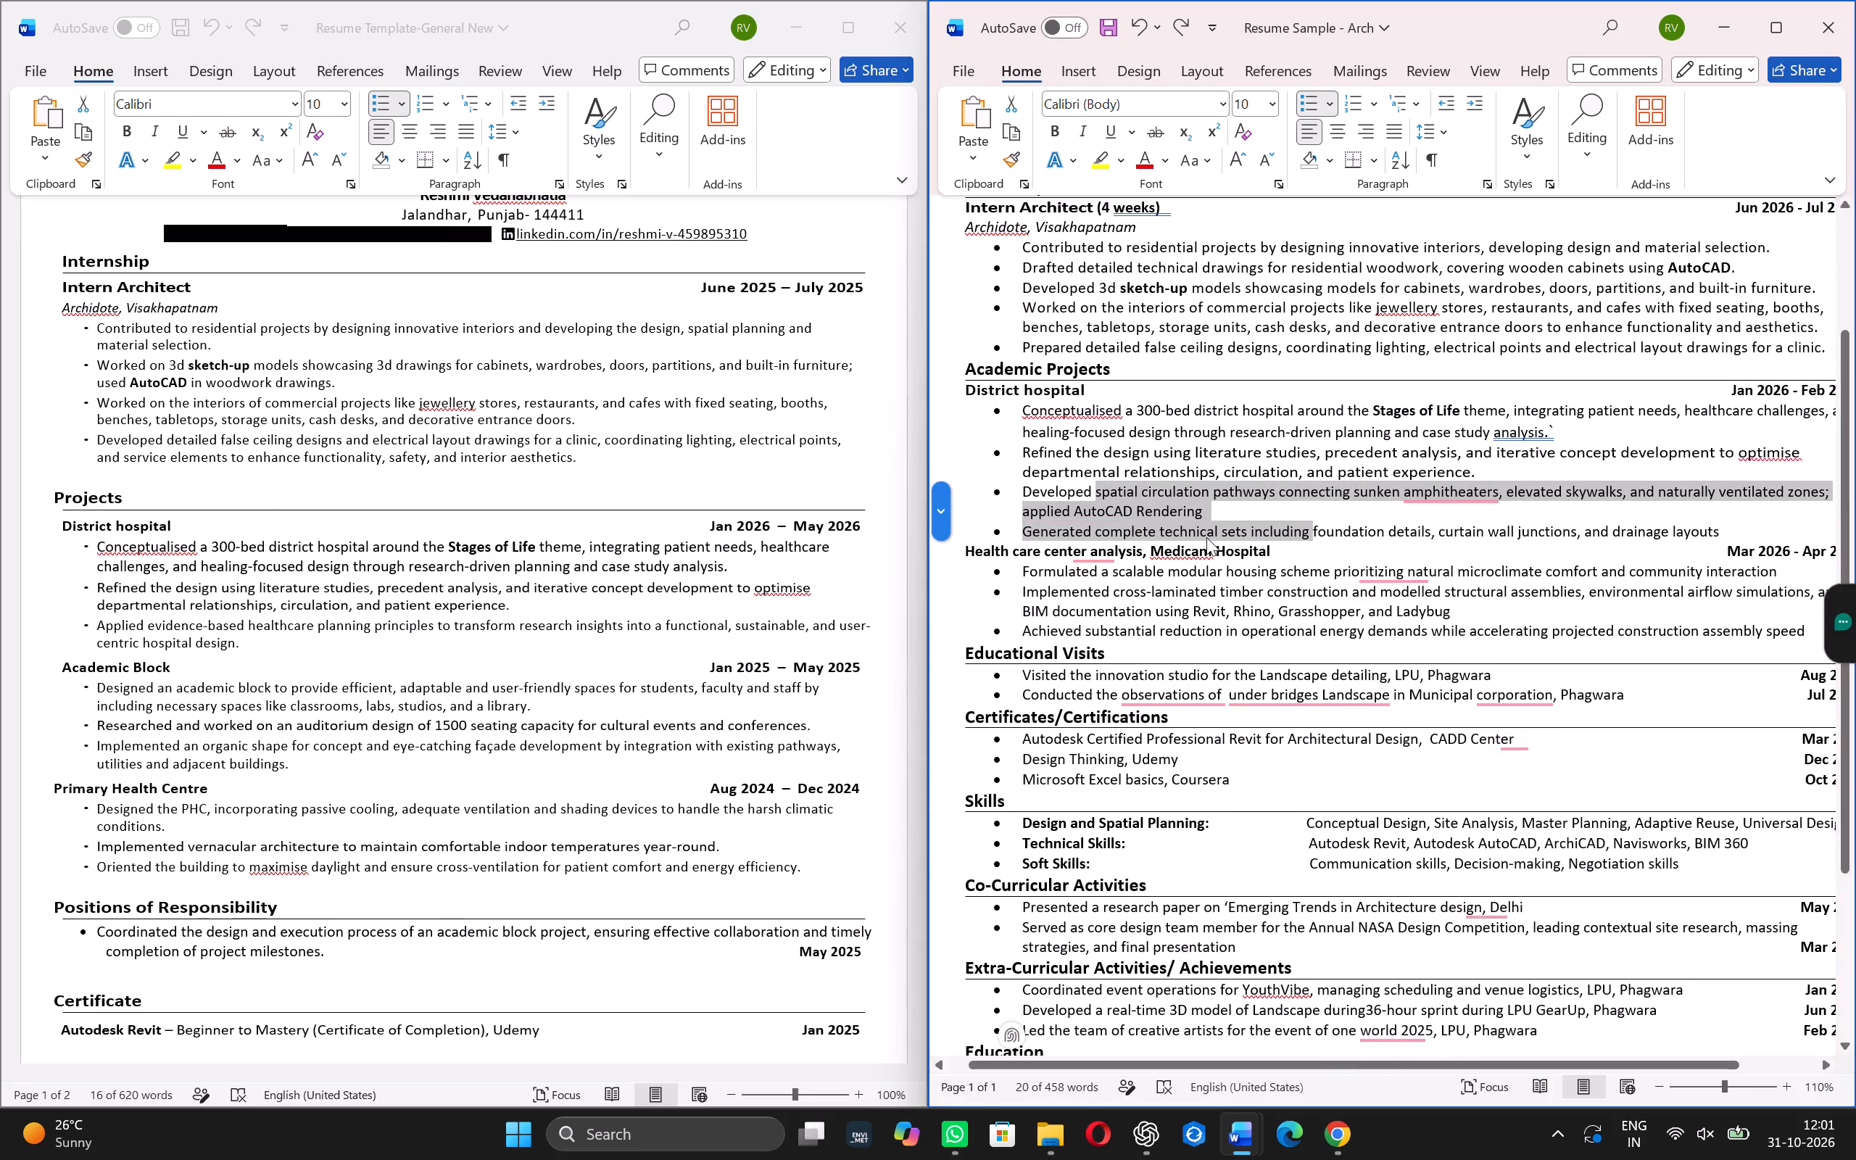
Paste the copied text over everything after "Developed" in District hospital's third bullet through the end of its fourth bullet in the Arch resume.
click(1105, 495)
click(1099, 495)
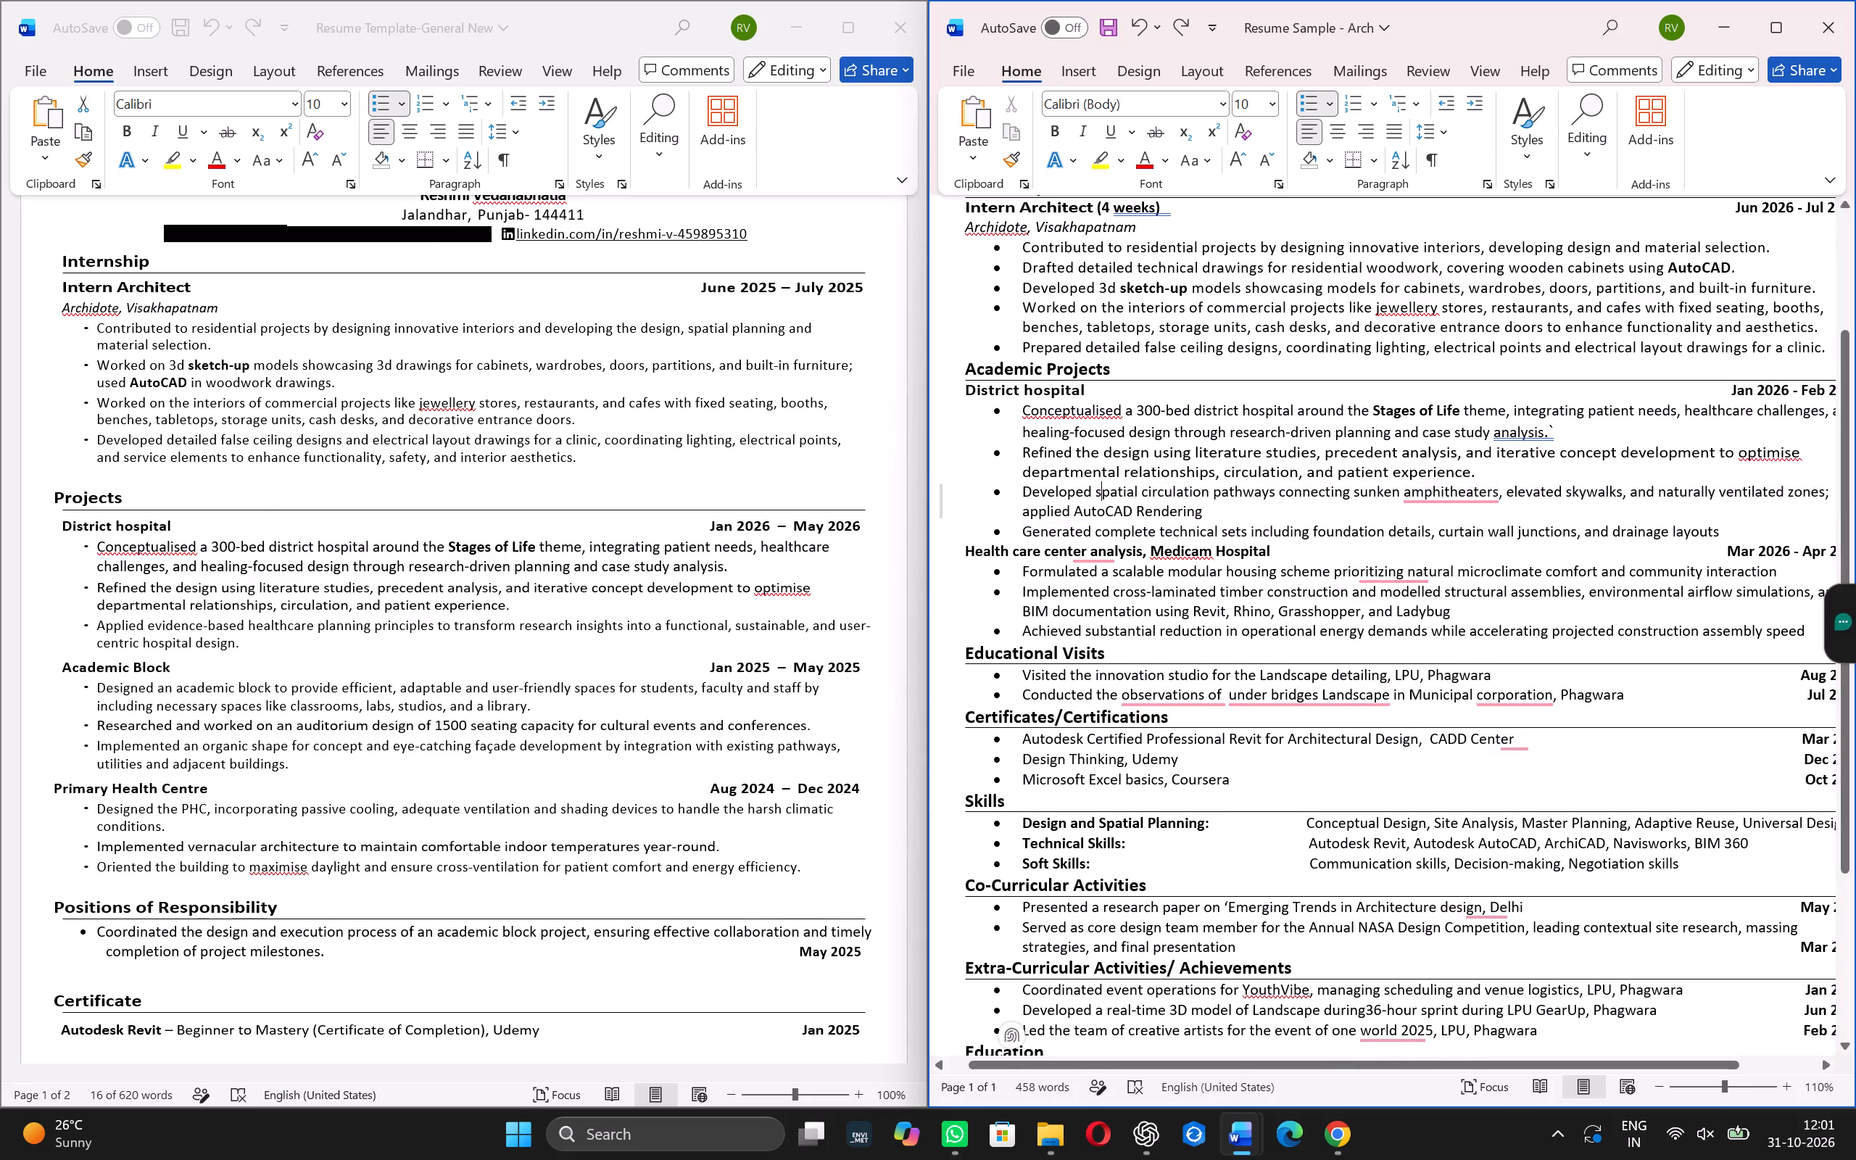
click(1093, 489)
click(1095, 491)
drag(1094, 491, 1665, 538)
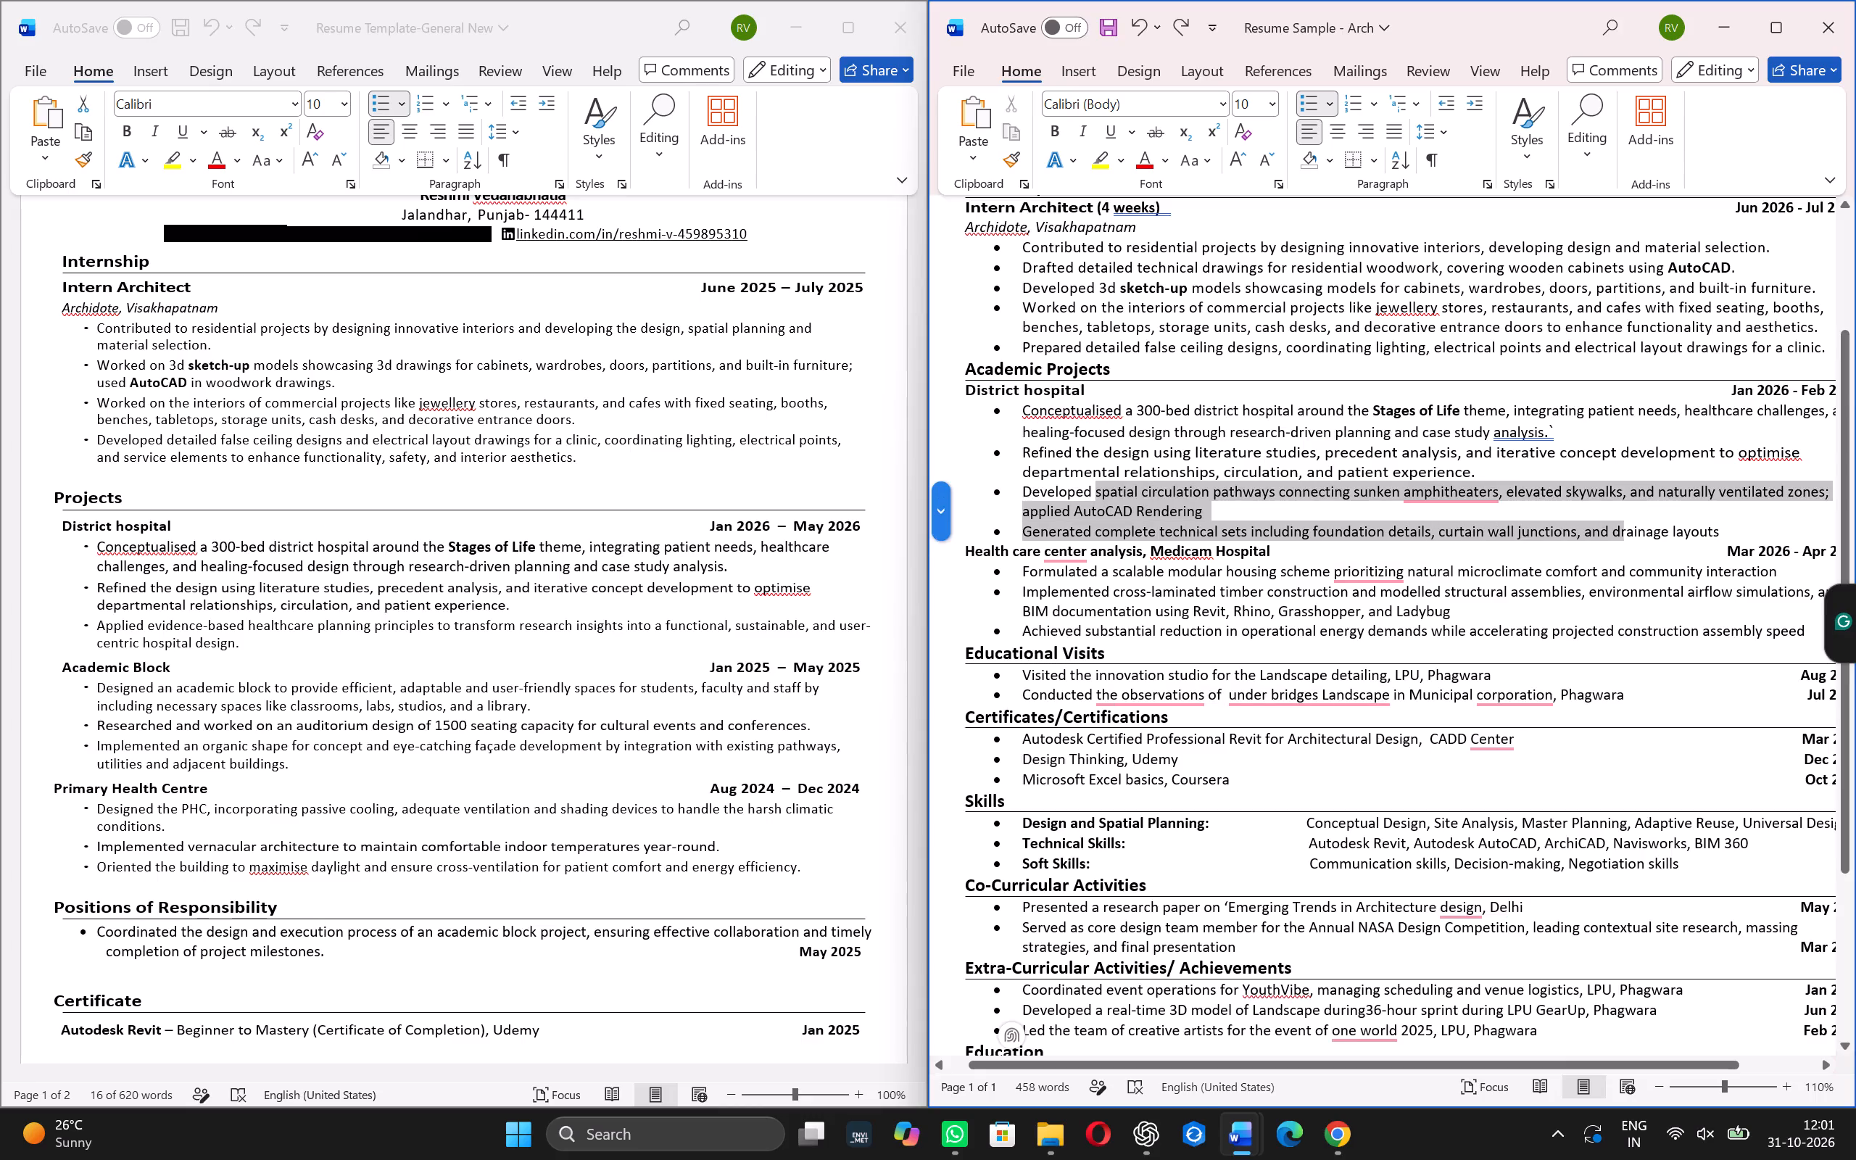
drag(1665, 538, 1720, 531)
key(ctrl+v)
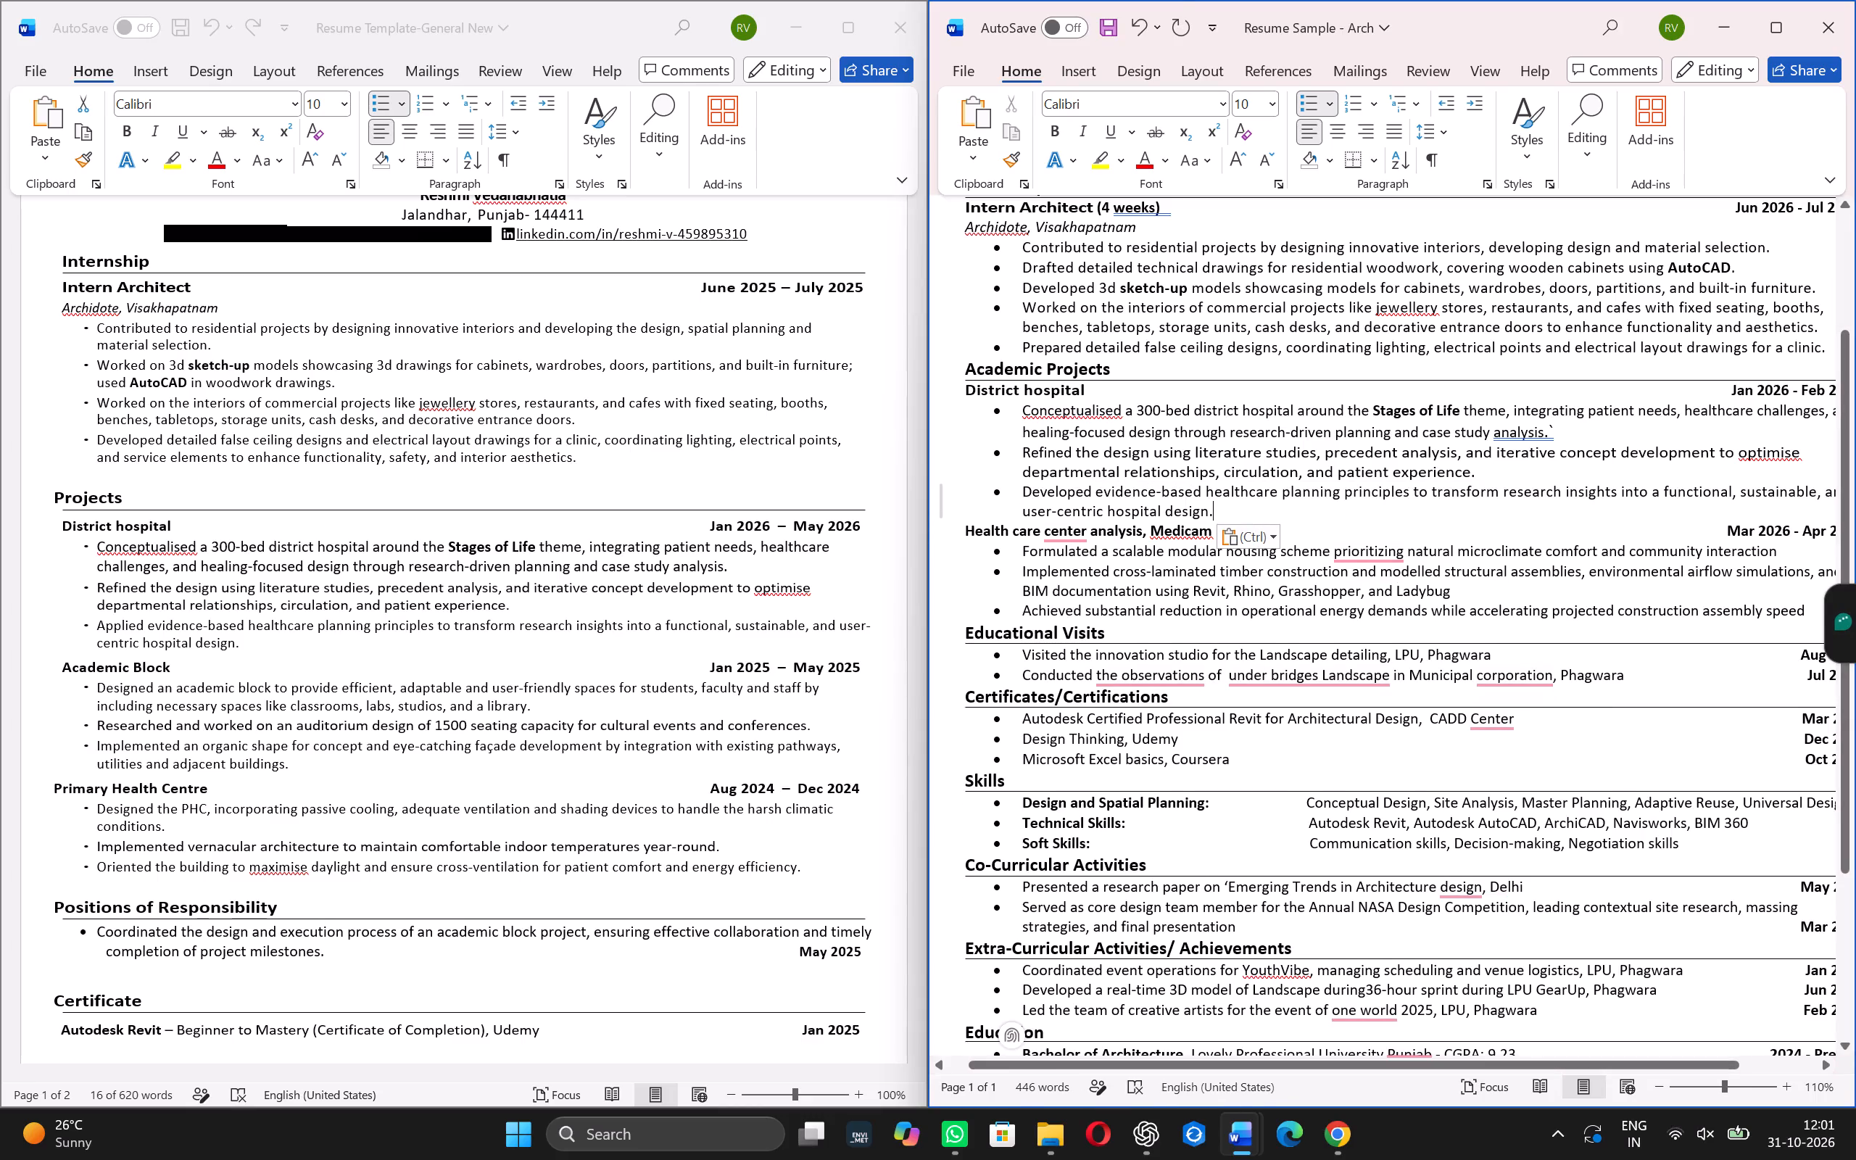
Replace the word "Developed" at the start of District hospital's third bullet with "Applied".
drag(1091, 490, 1030, 489)
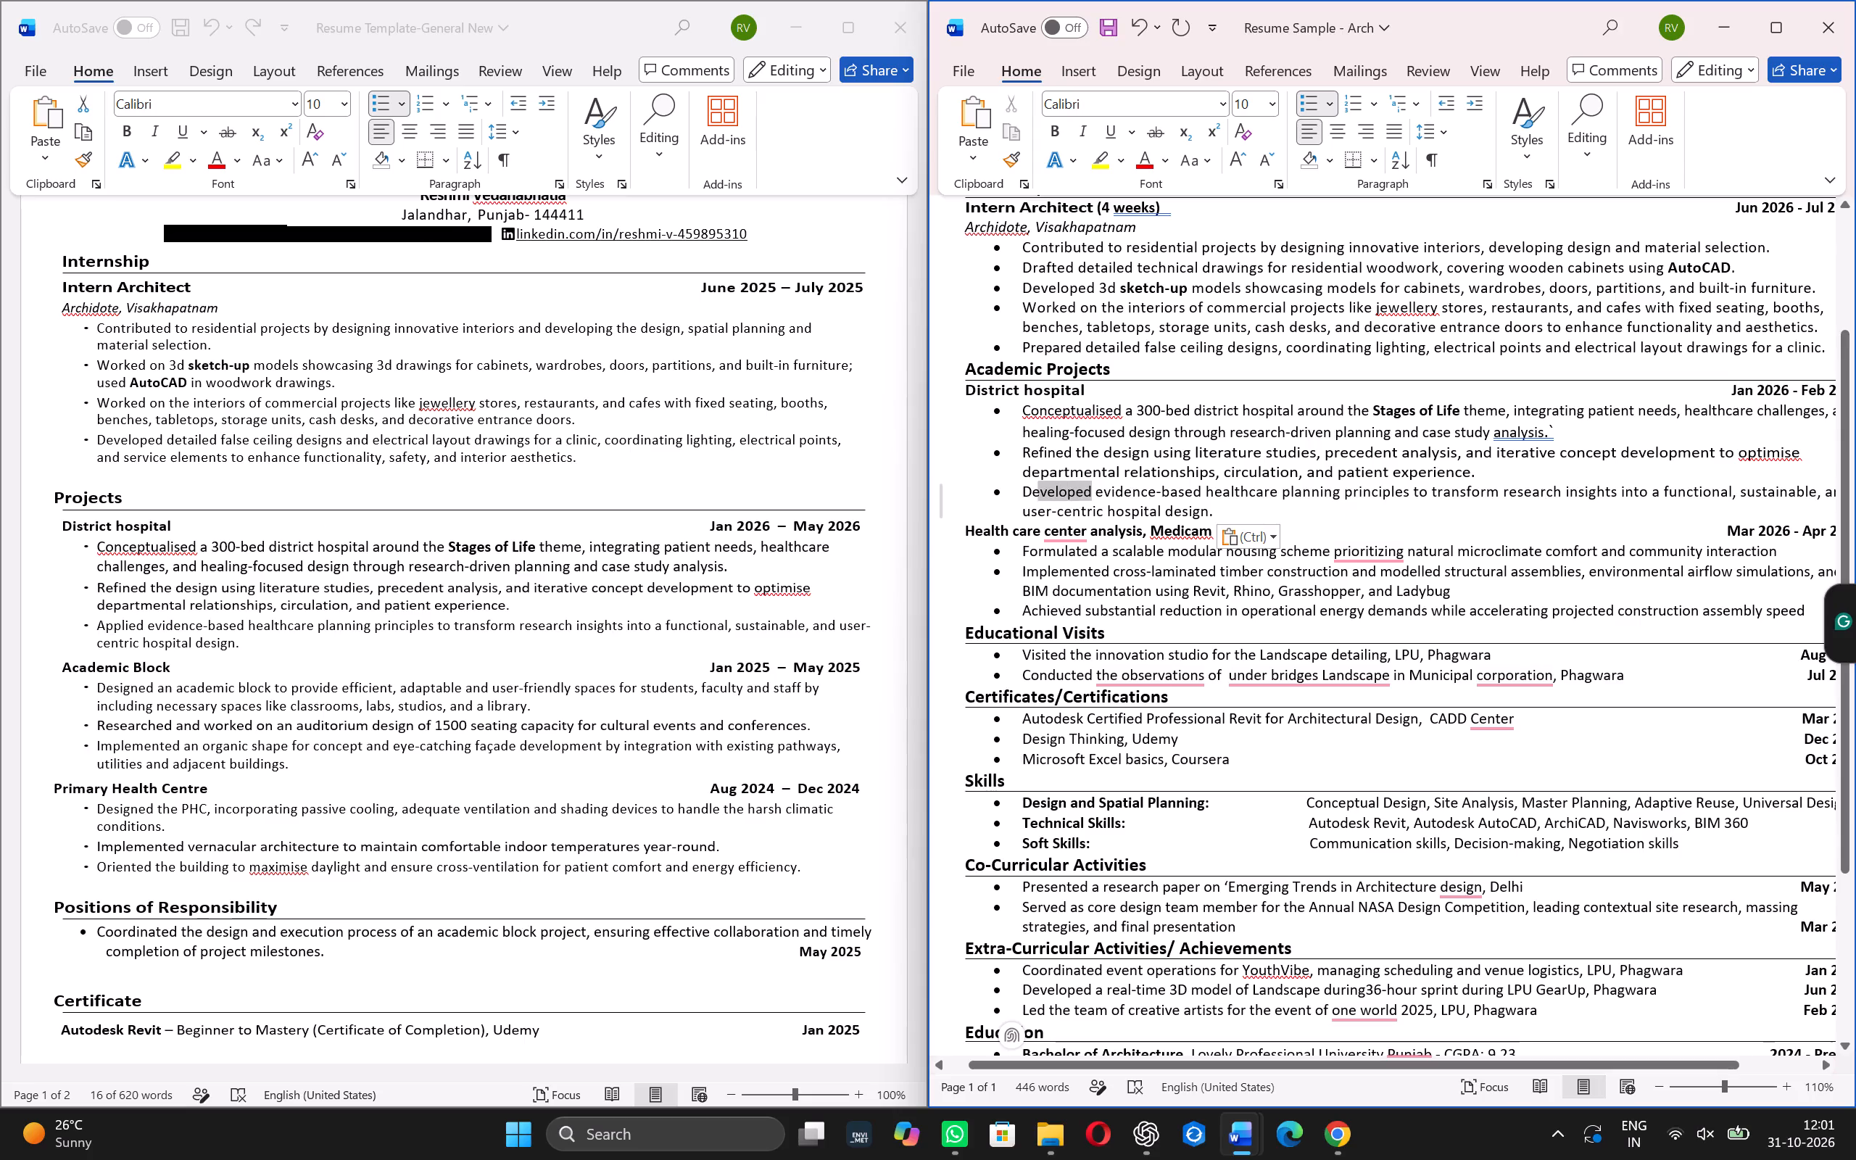
drag(1030, 489, 1024, 490)
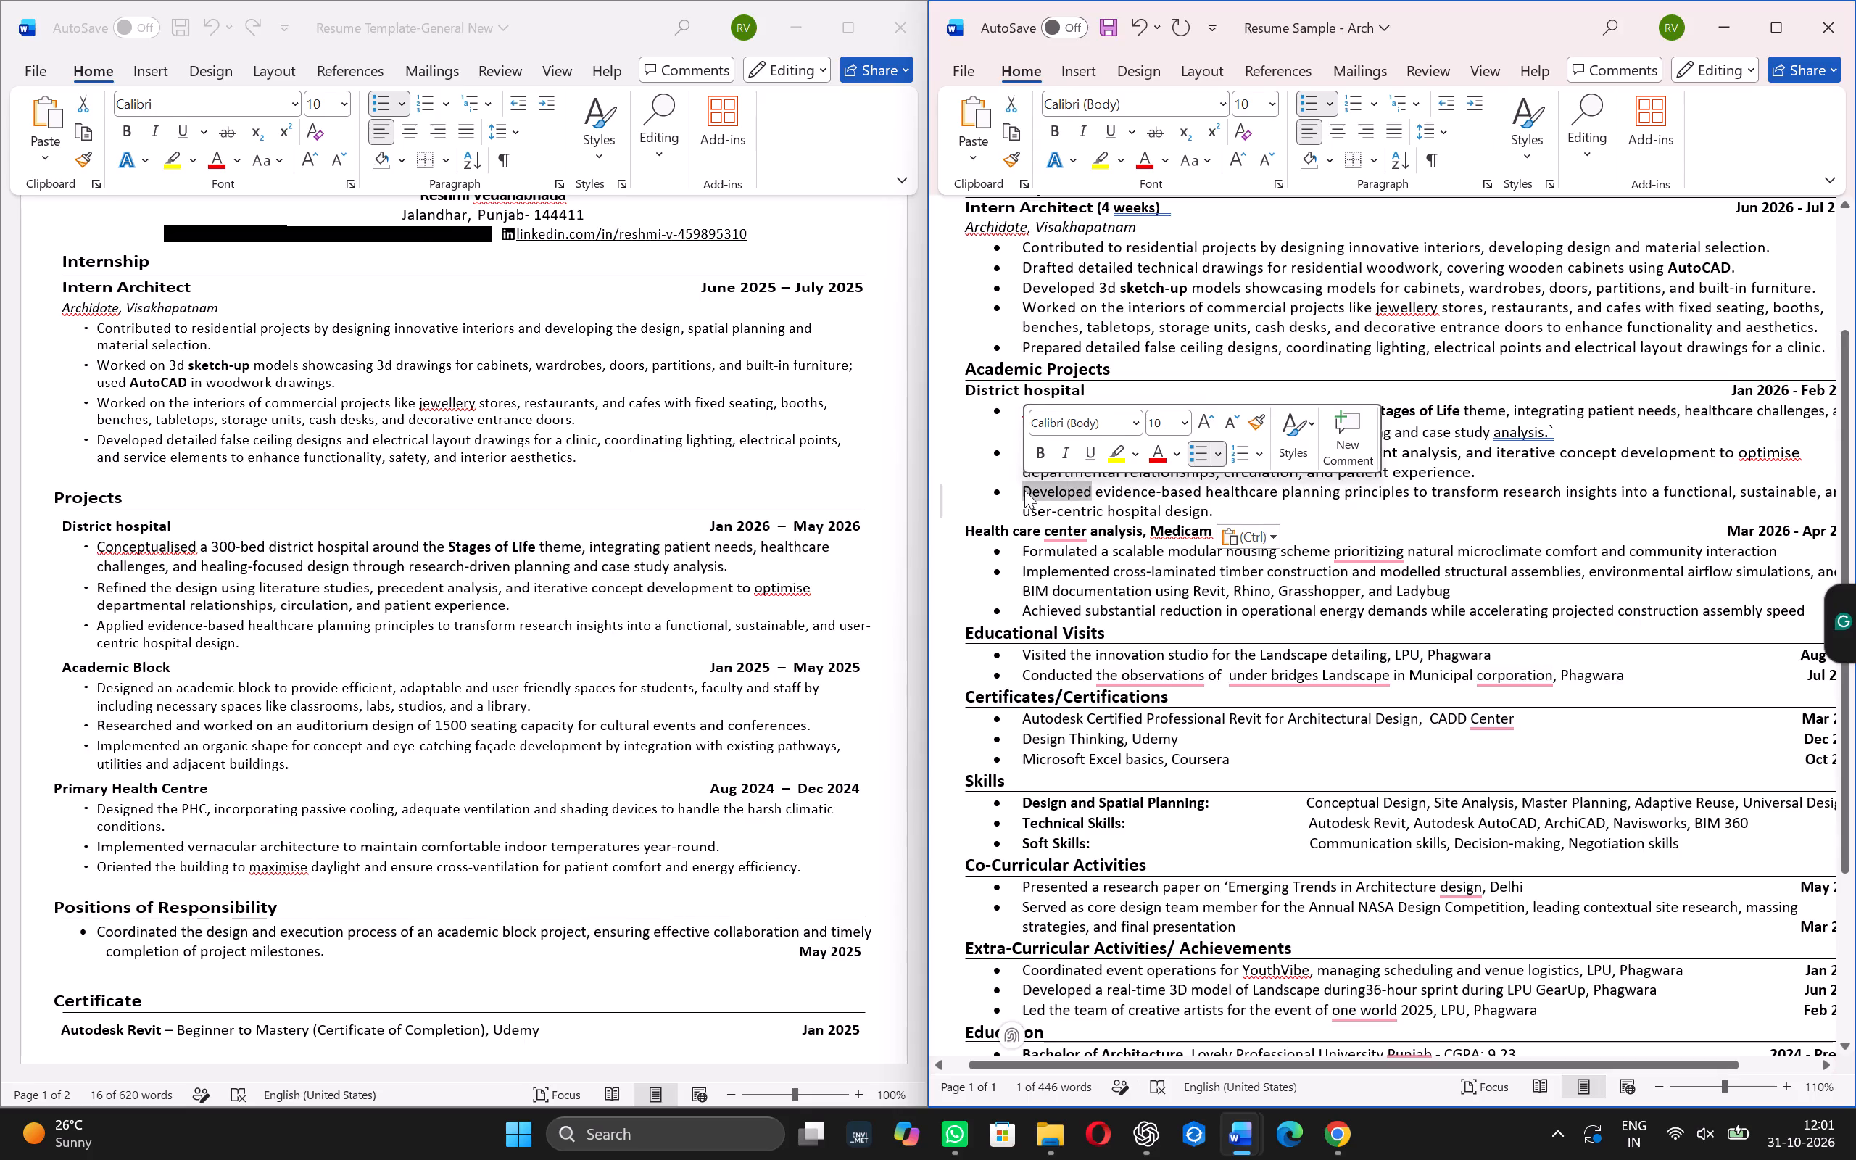
key(a)
text(pplied)
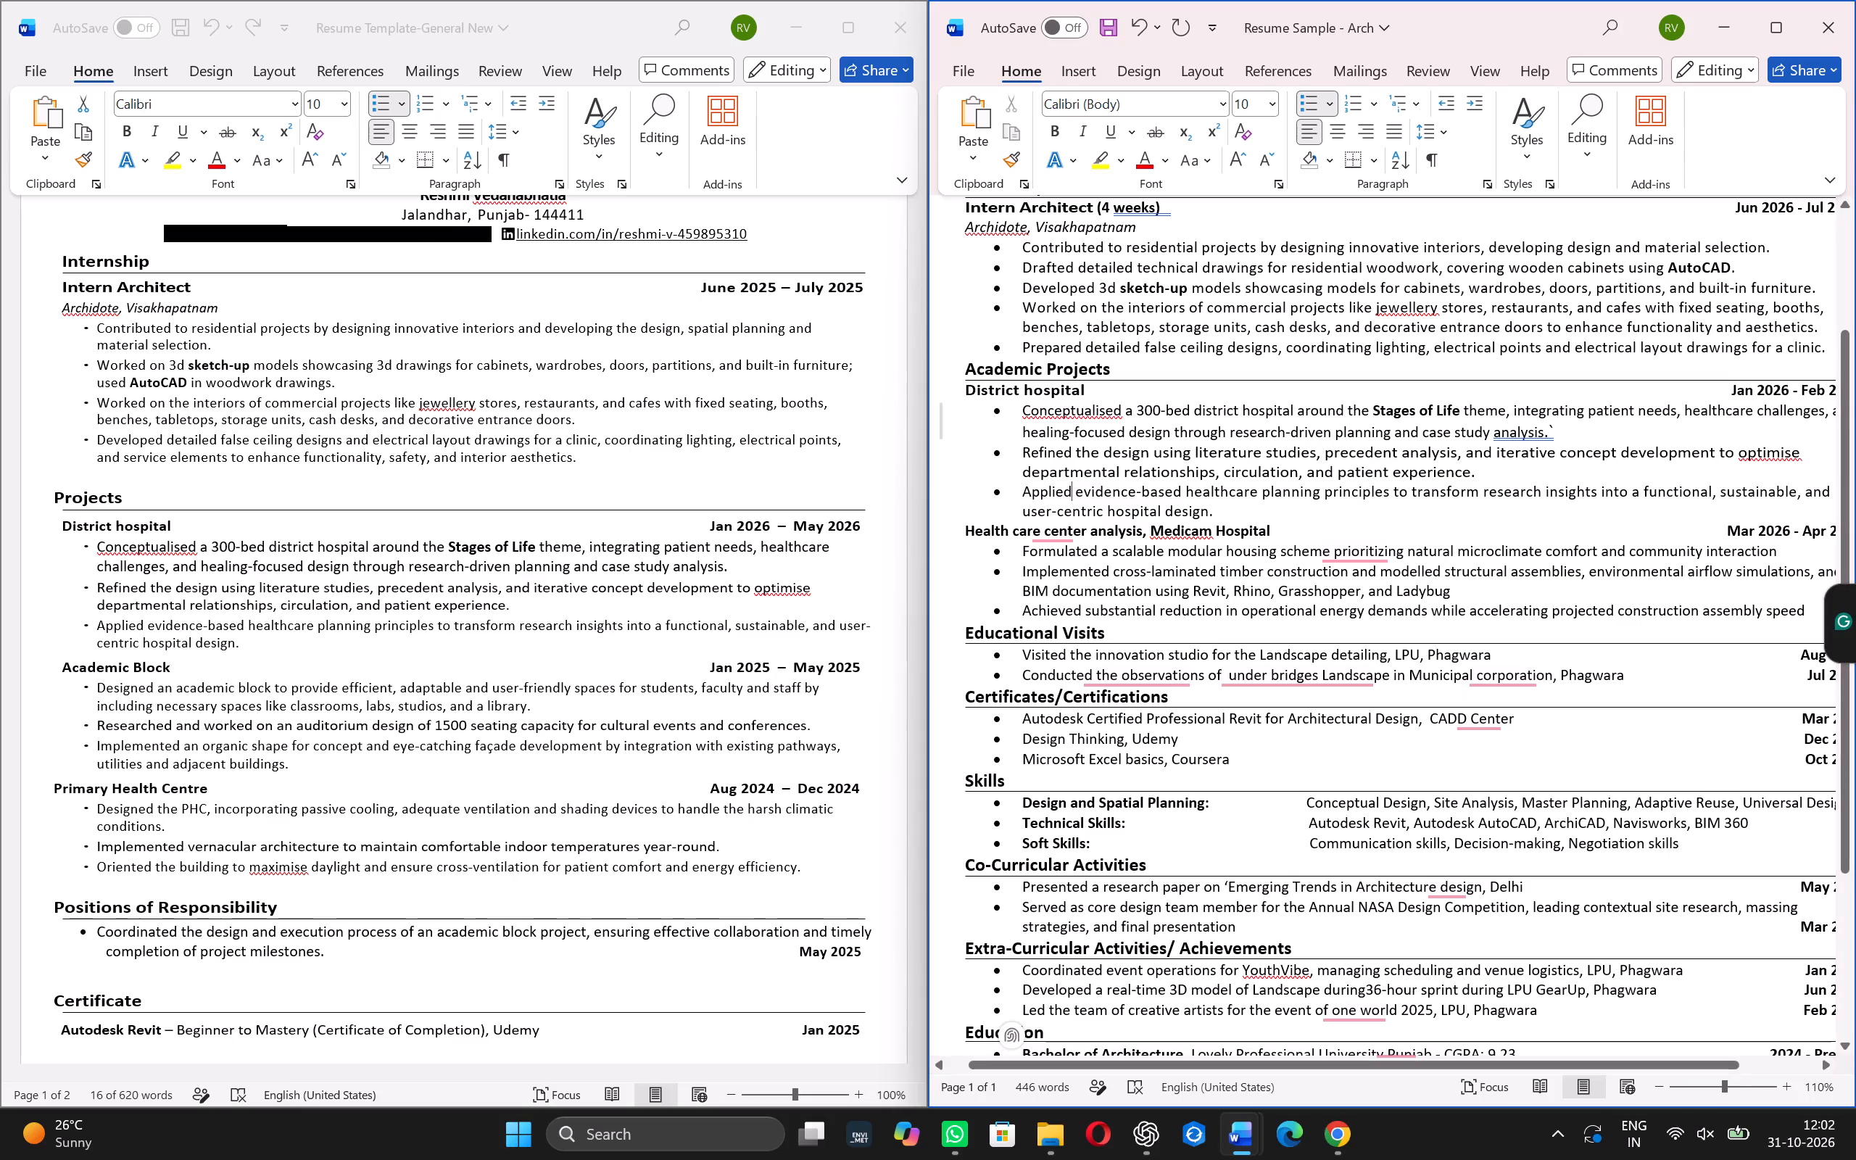
Delete the stray backtick after "case study analysis." at the end of District hospital's first bullet.
scroll(1728, 453, left, 1)
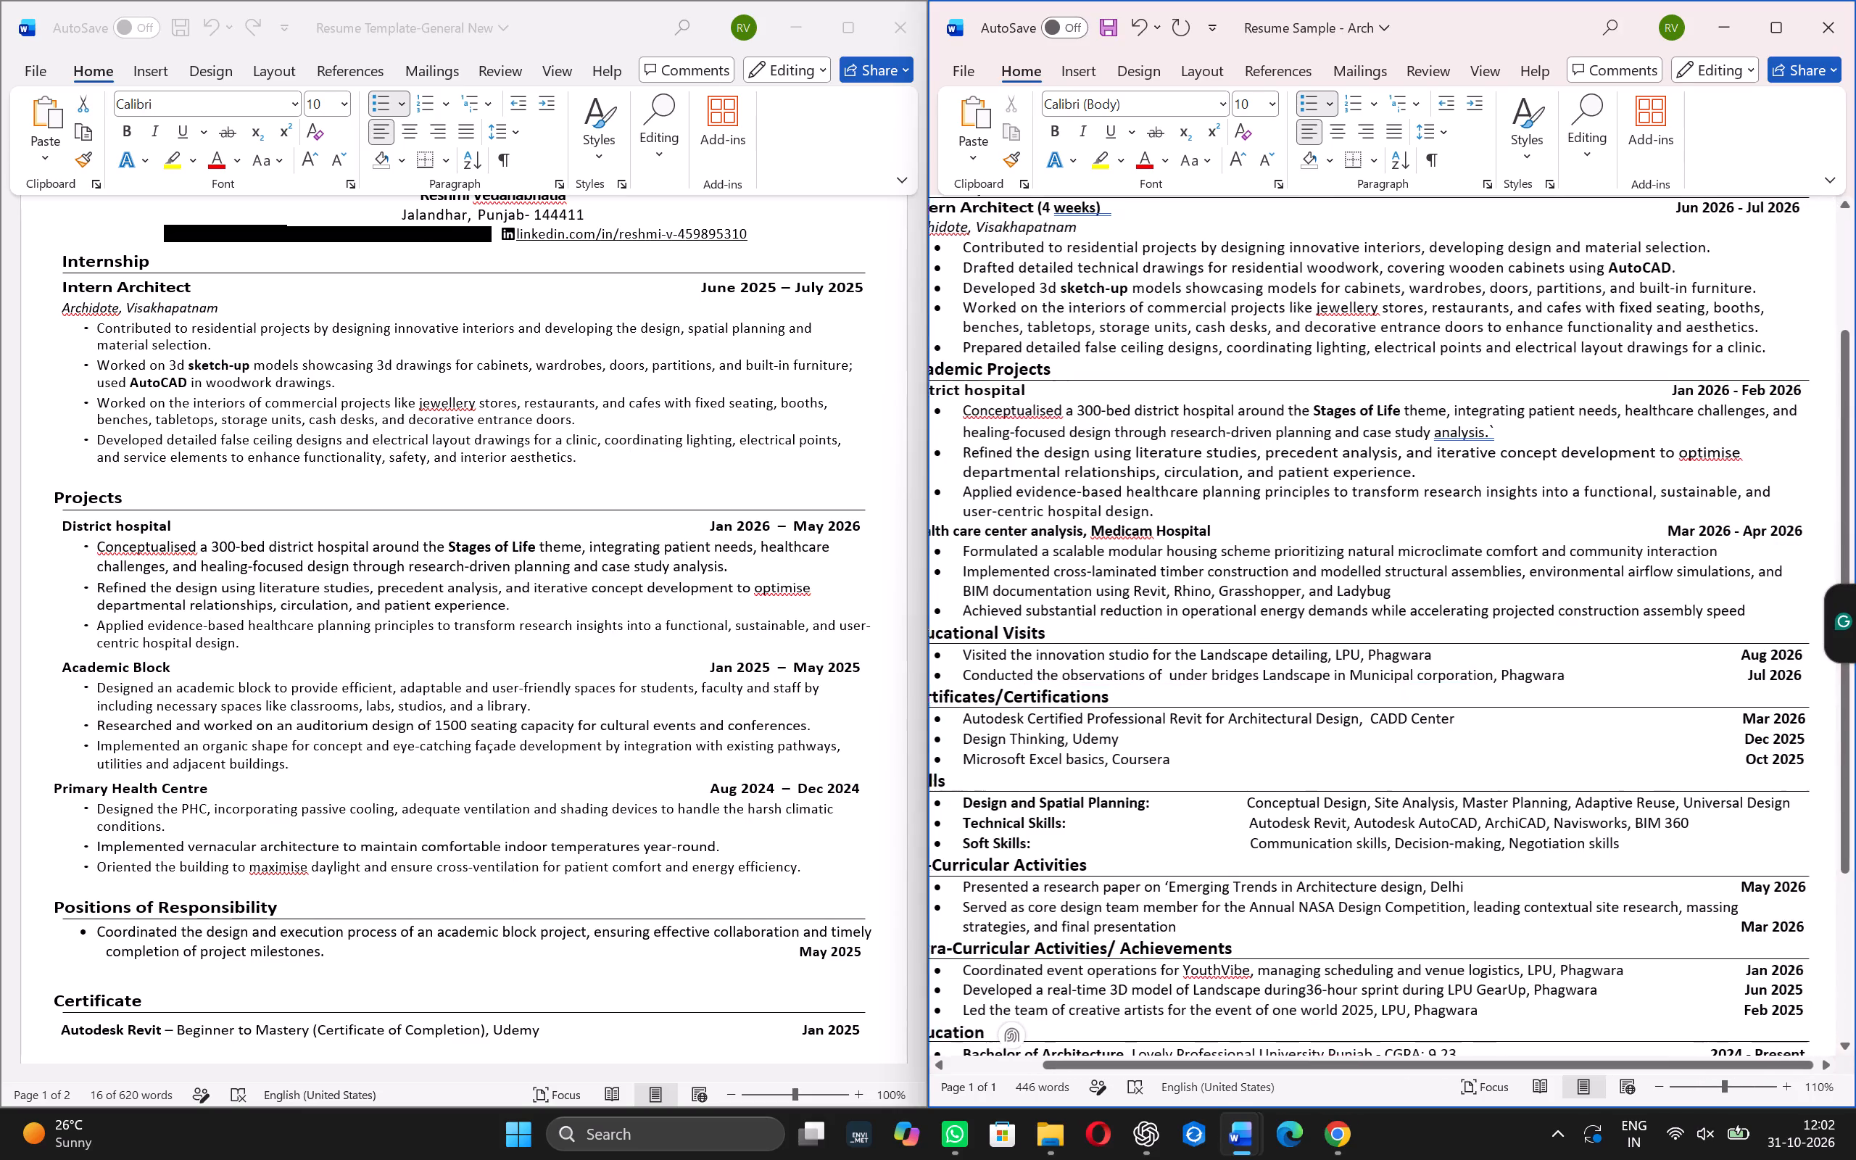
scroll(1728, 453, left, 1)
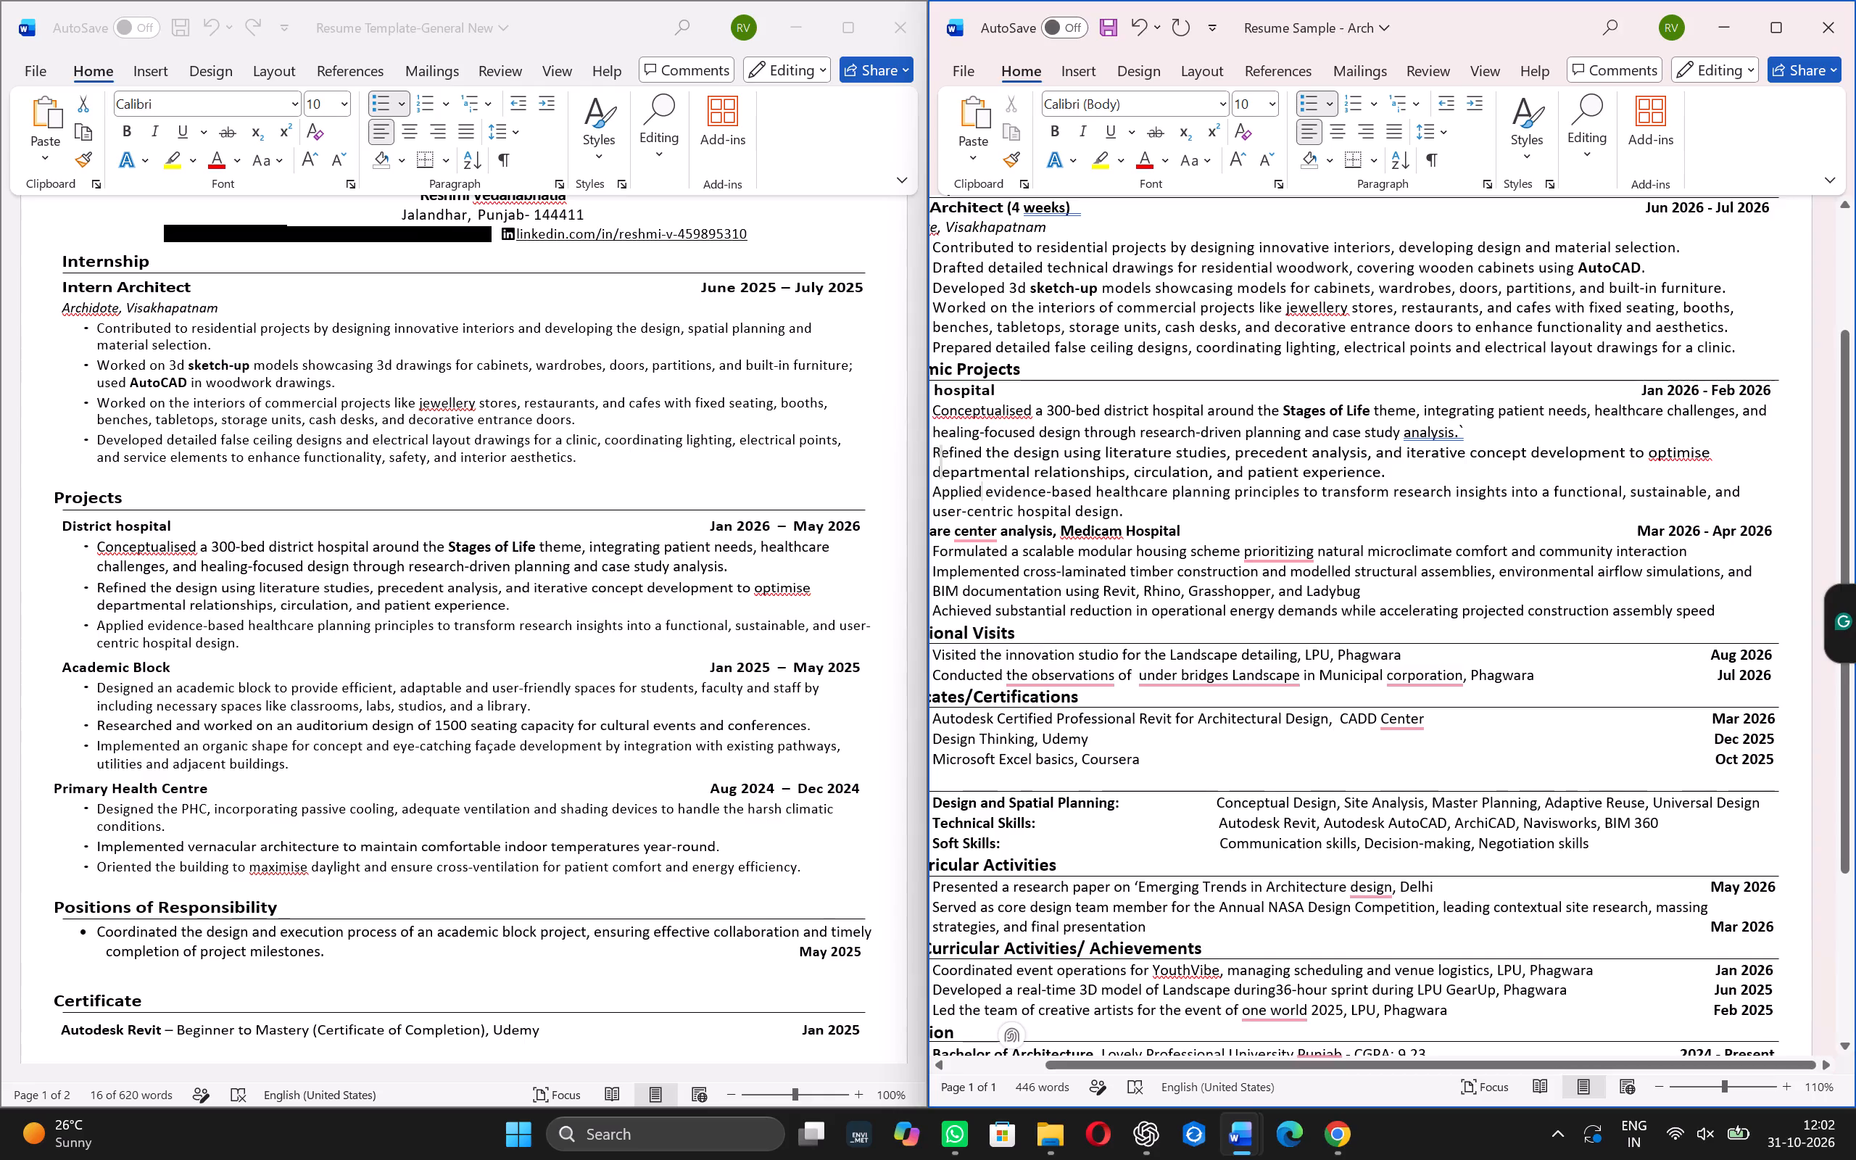
scroll(1235, 478, right, 1)
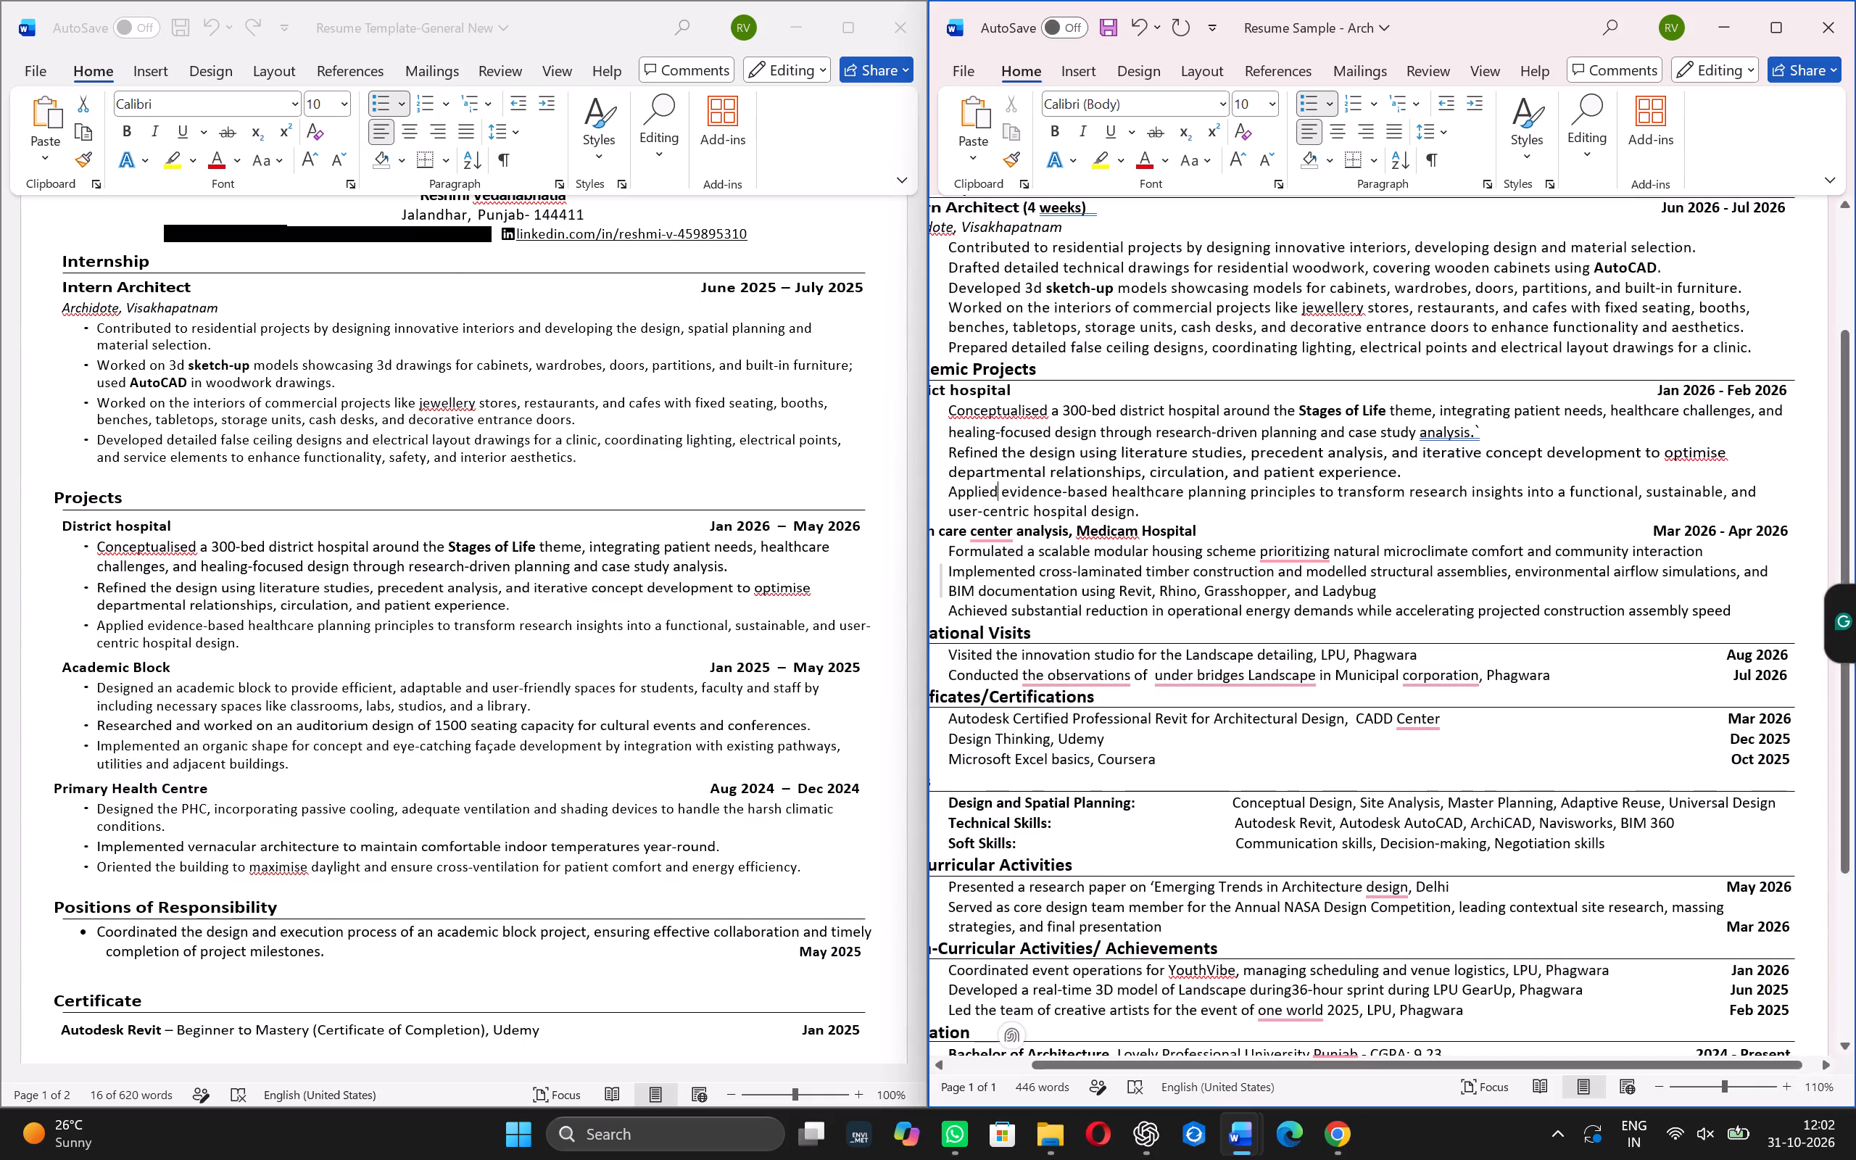
drag(1487, 433, 1475, 427)
key(BackSpace)
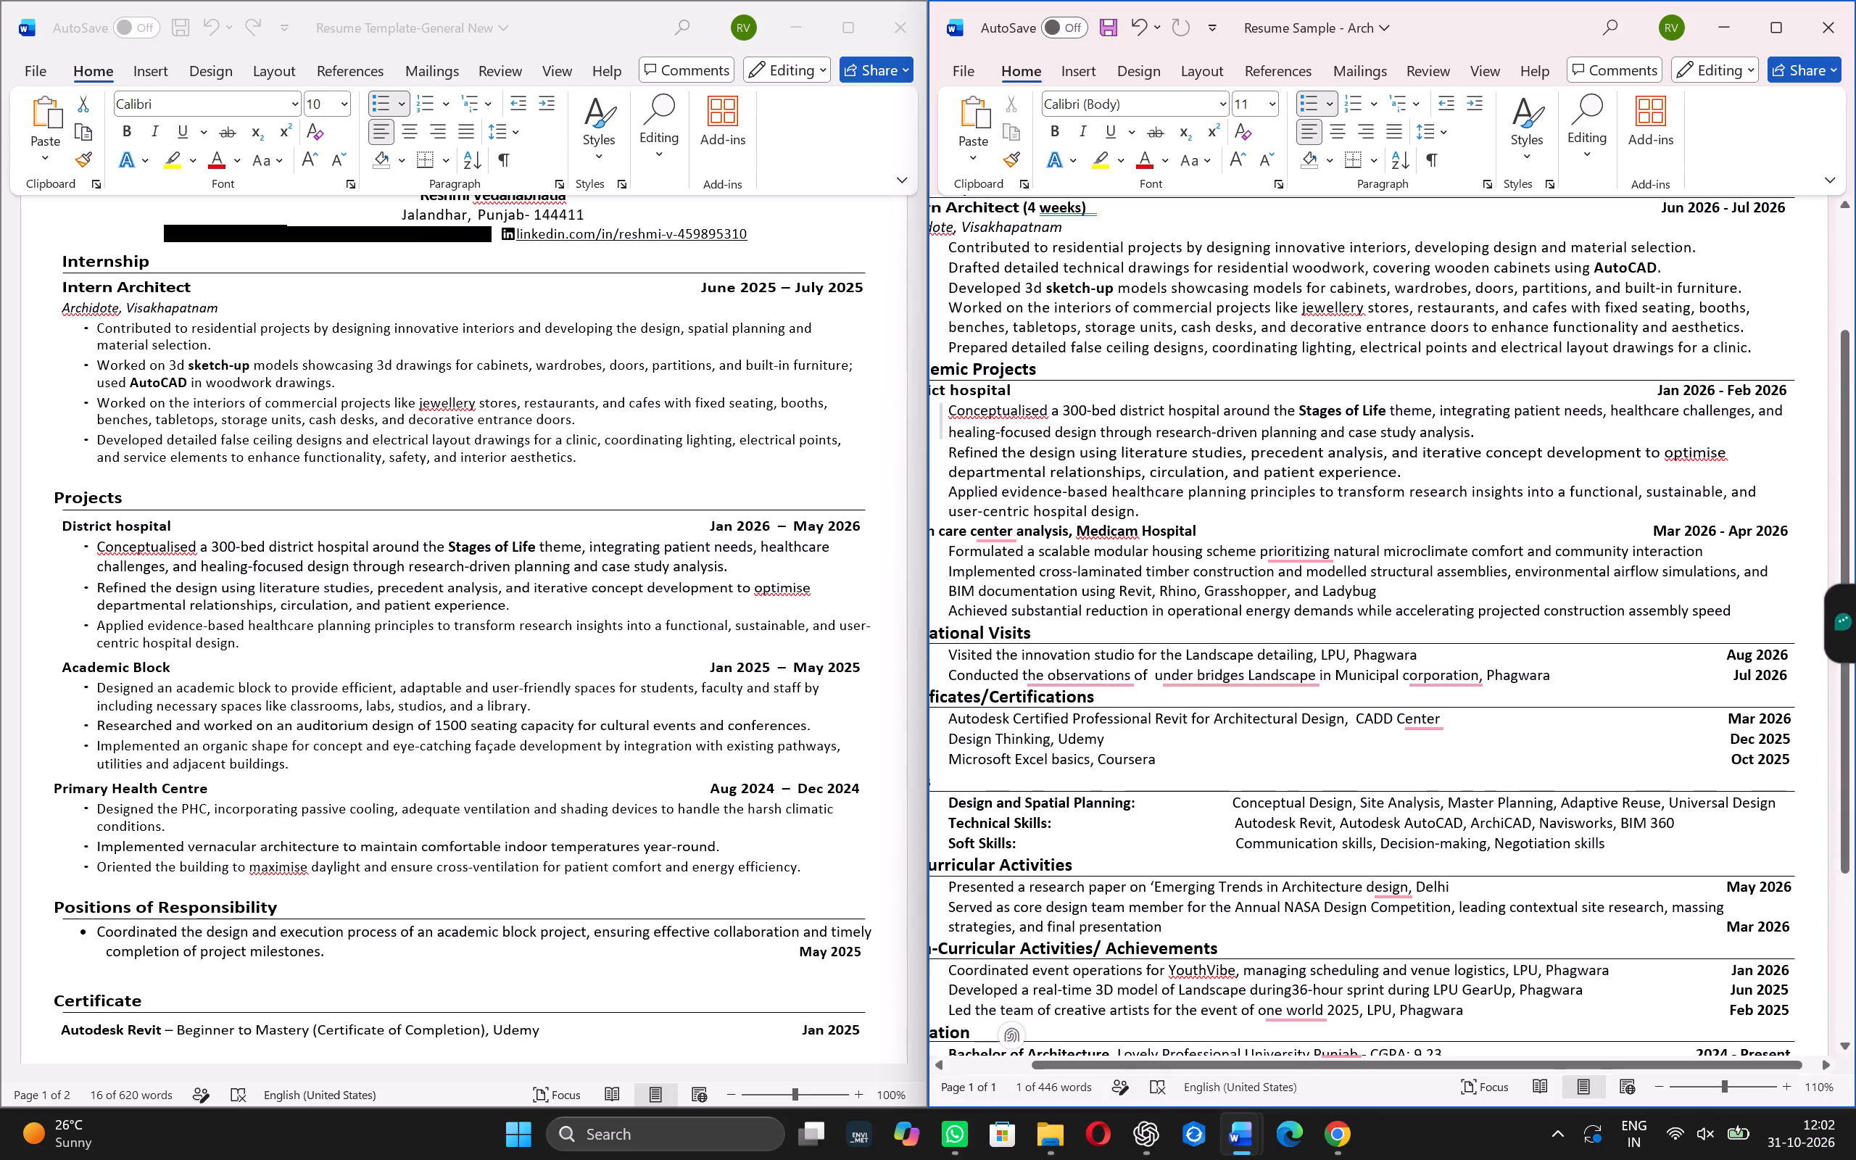
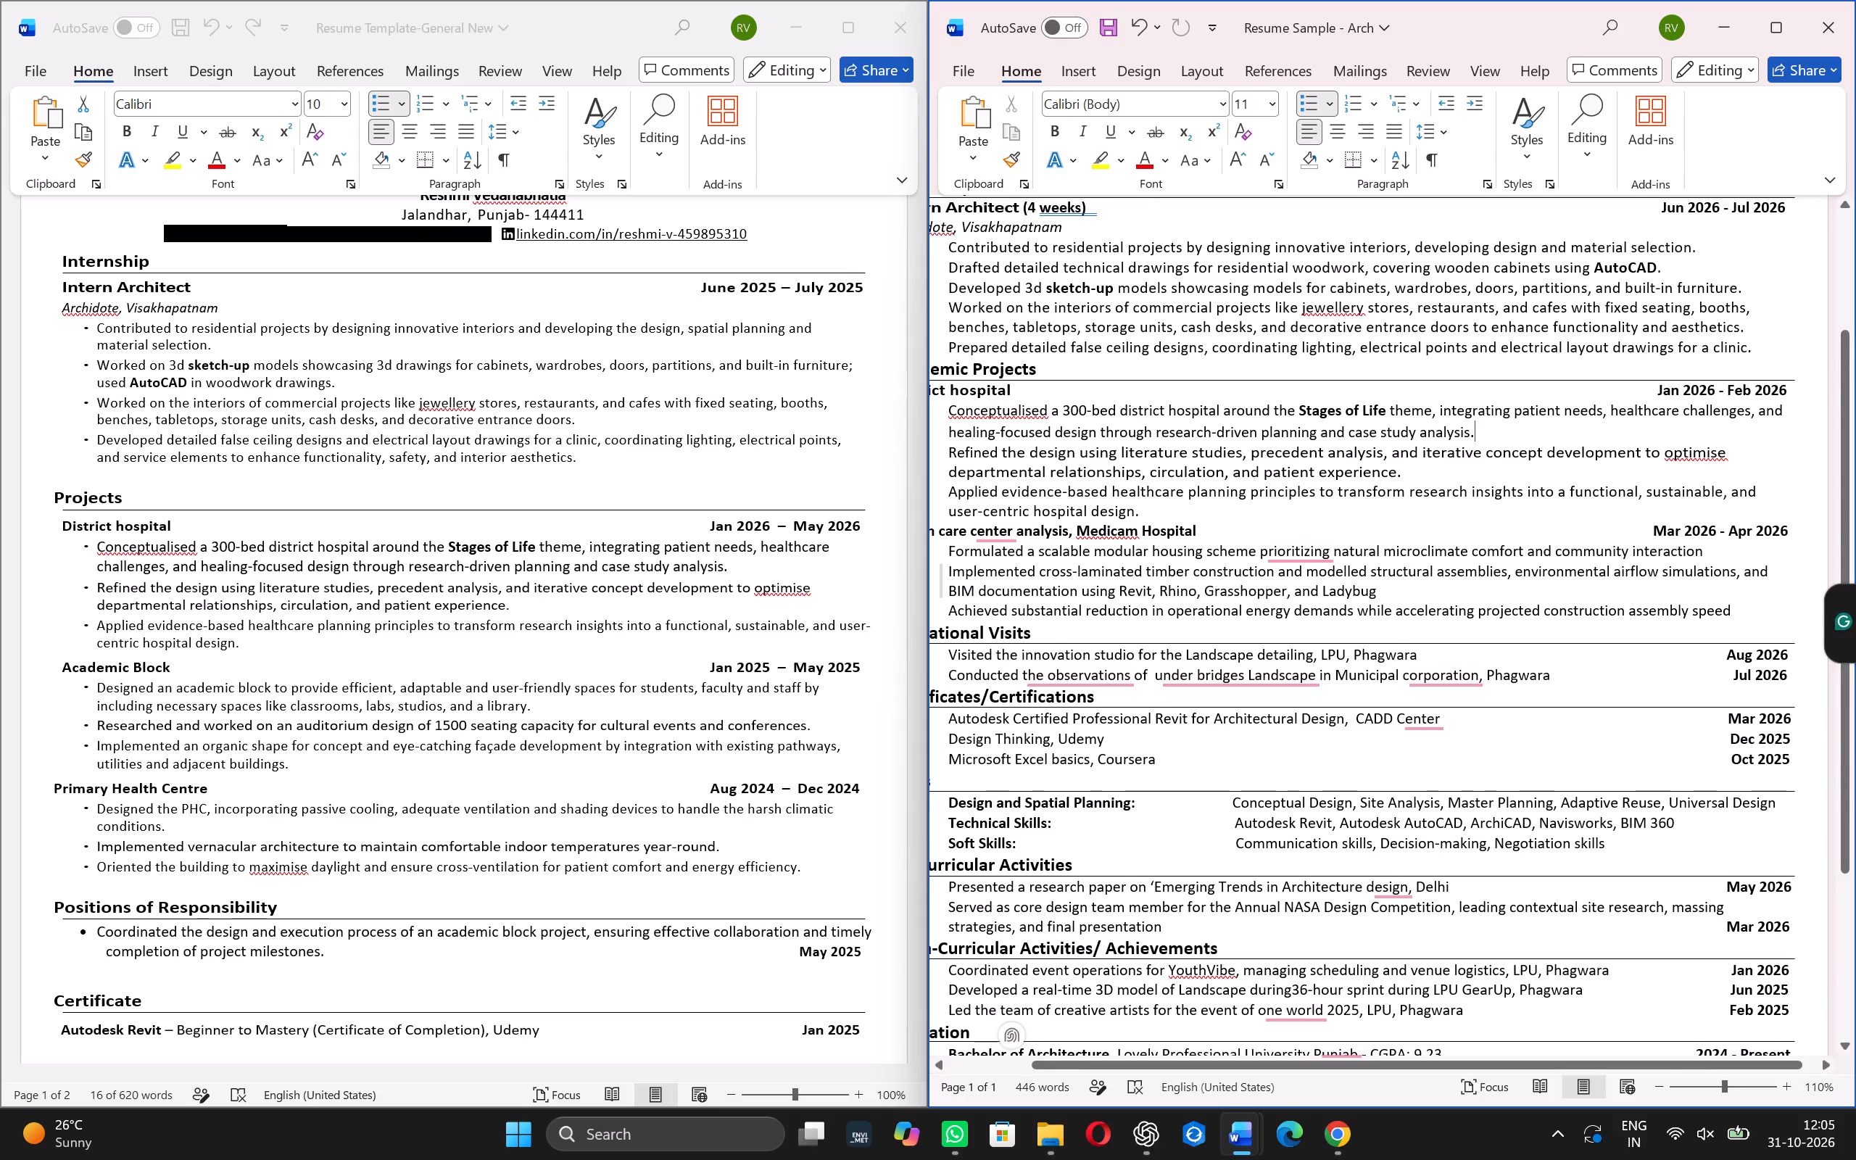
Accept the suggested comma between "Lovely Professional University" and "Punjab" in the Arch resume's Bachelor of Architecture entry under Education.
scroll(1303, 568, right, 1)
scroll(1129, 626, down, 3)
scroll(1215, 736, down, 6)
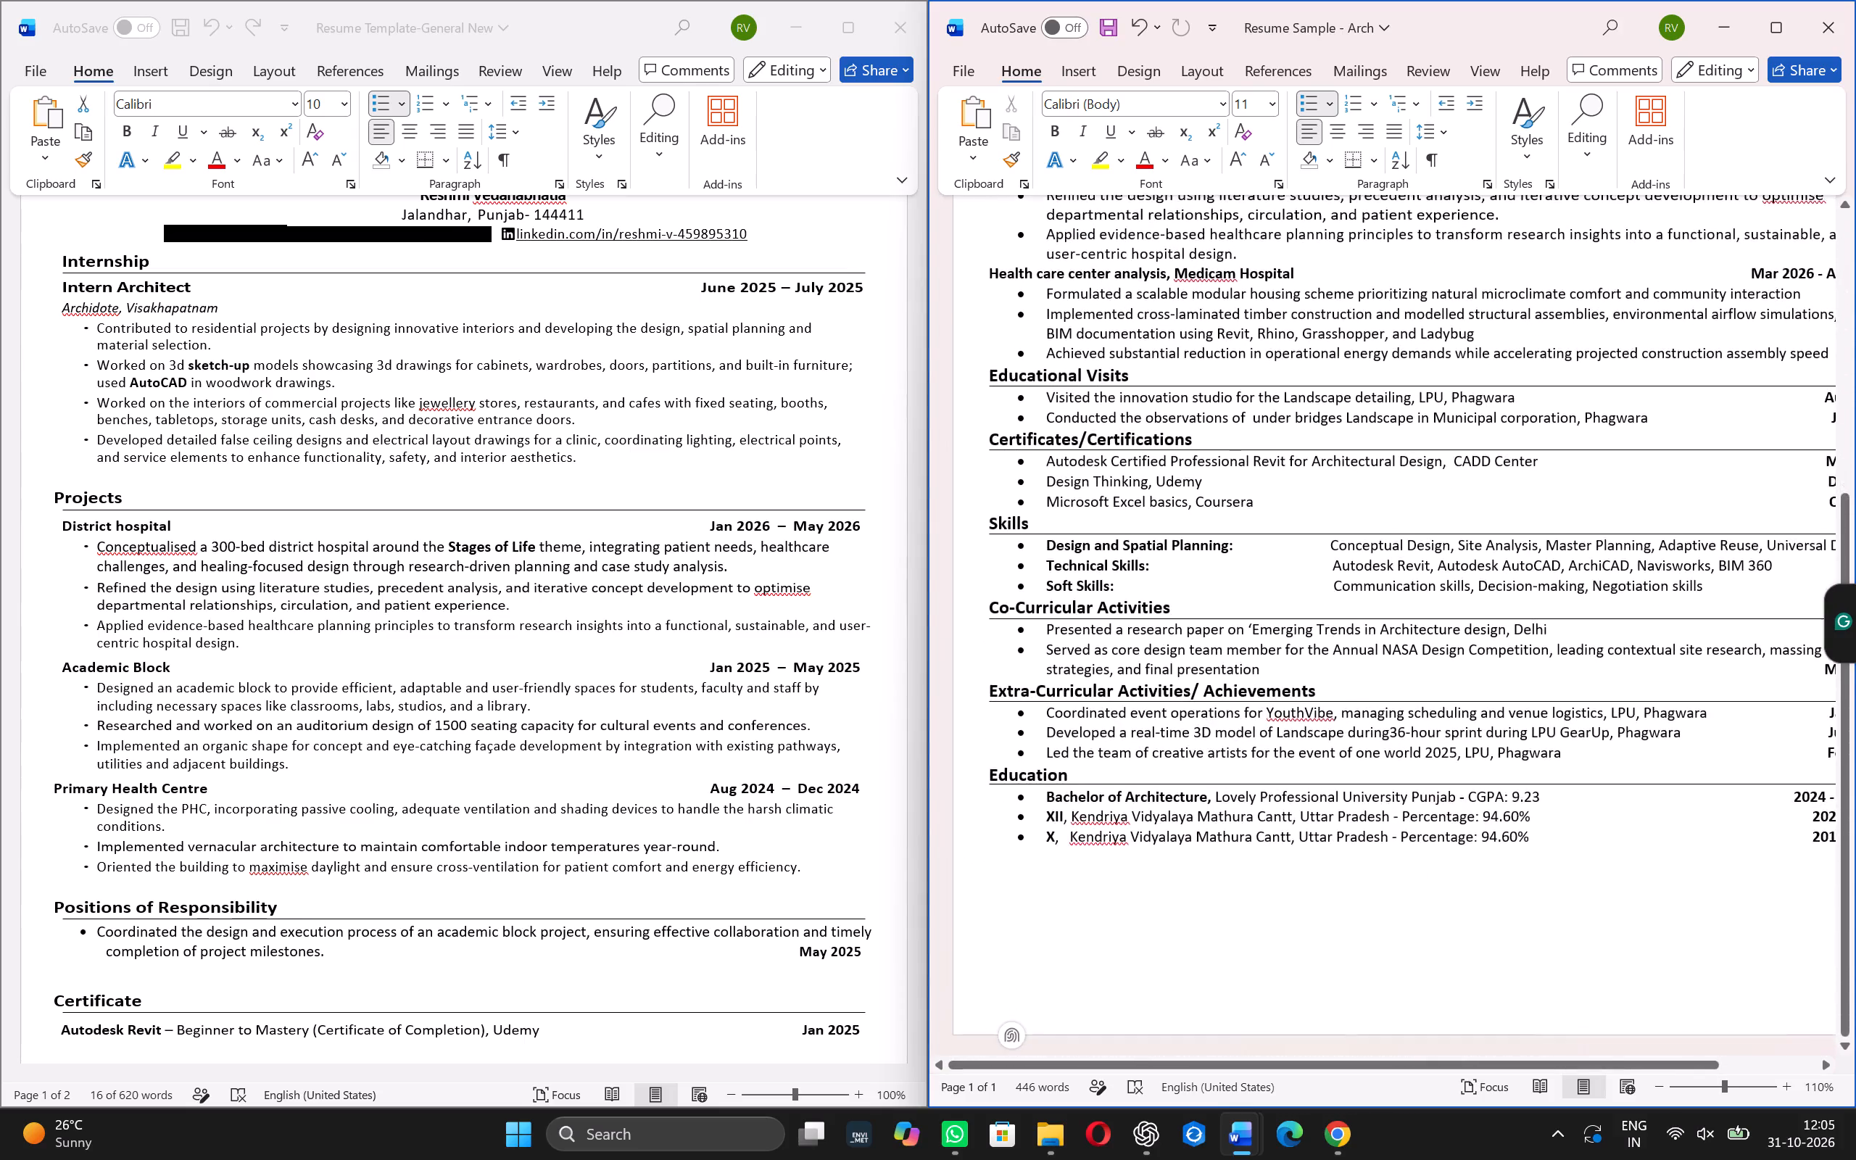
scroll(1215, 736, up, 2)
scroll(434, 593, down, 13)
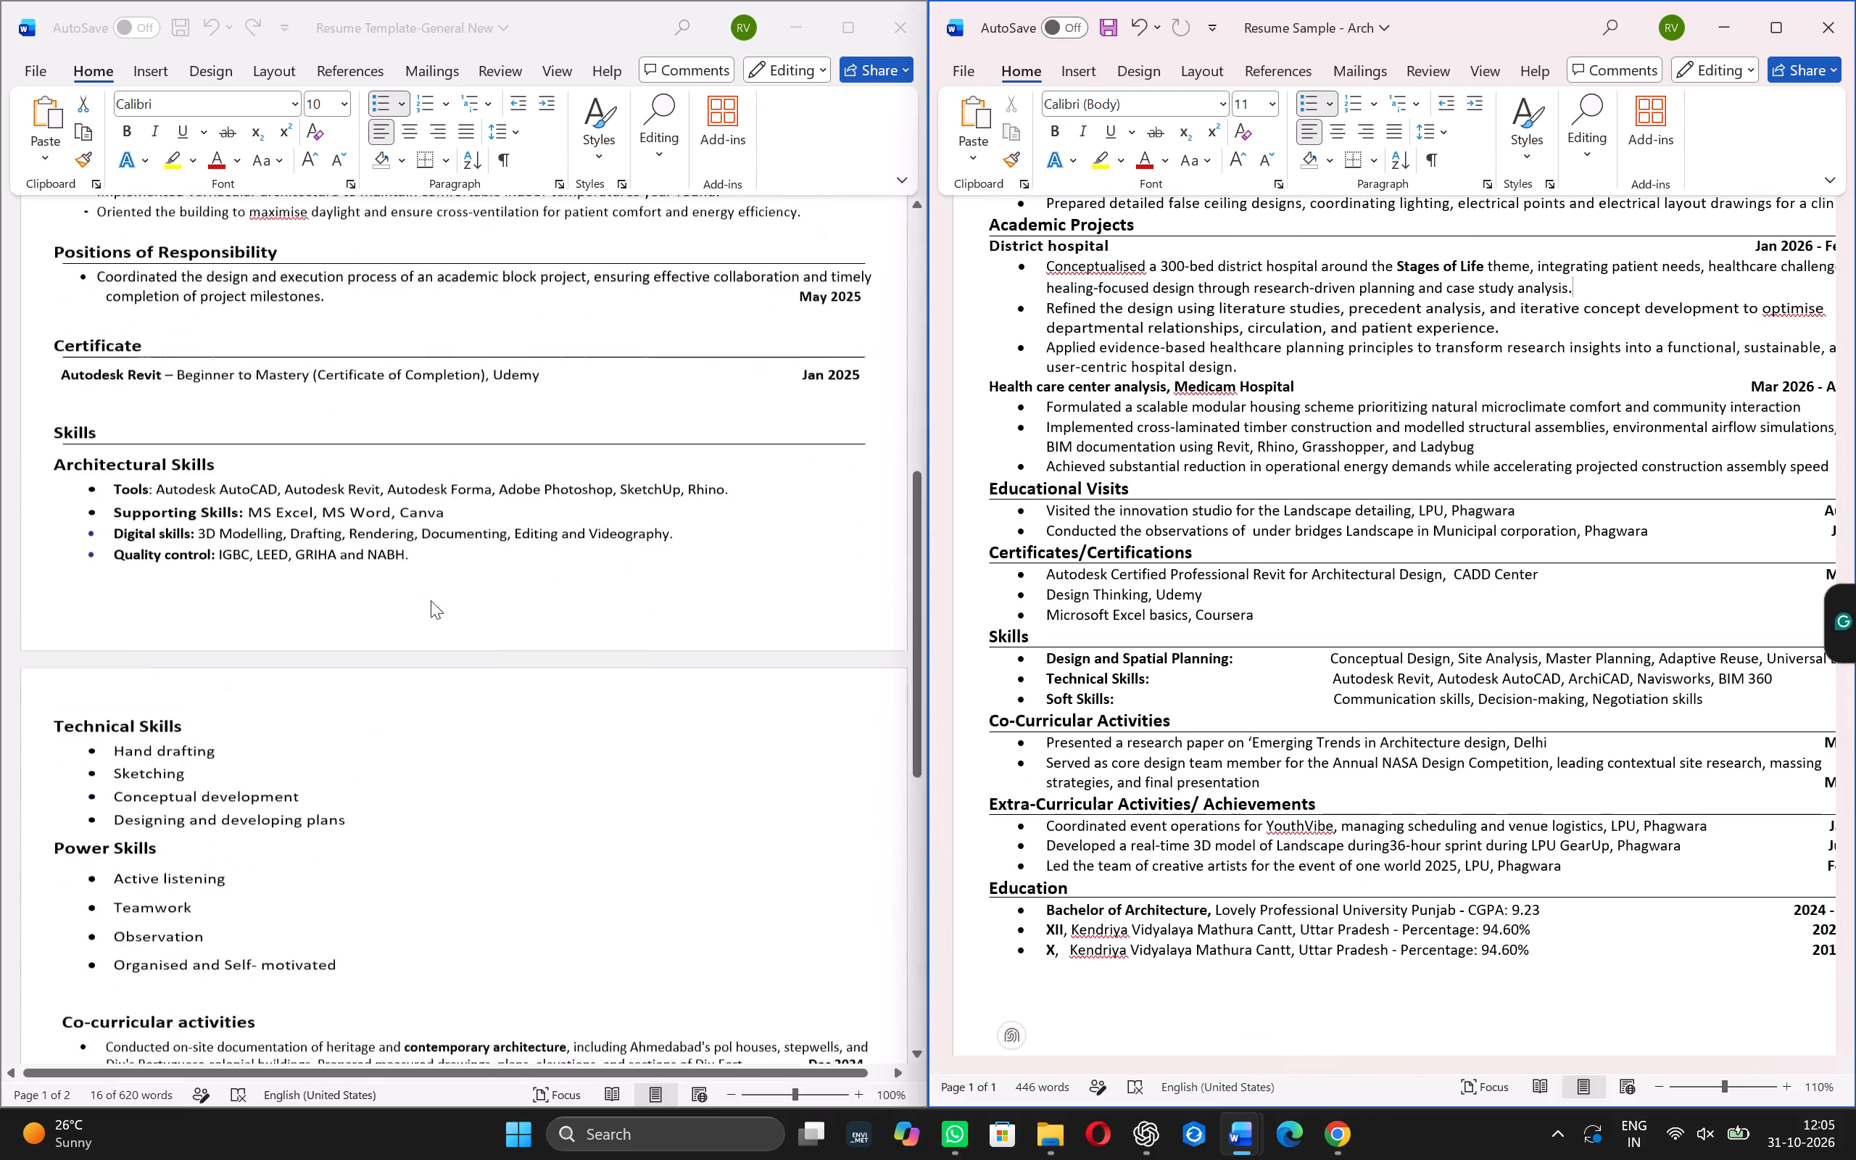
scroll(534, 539, down, 14)
scroll(530, 538, down, 7)
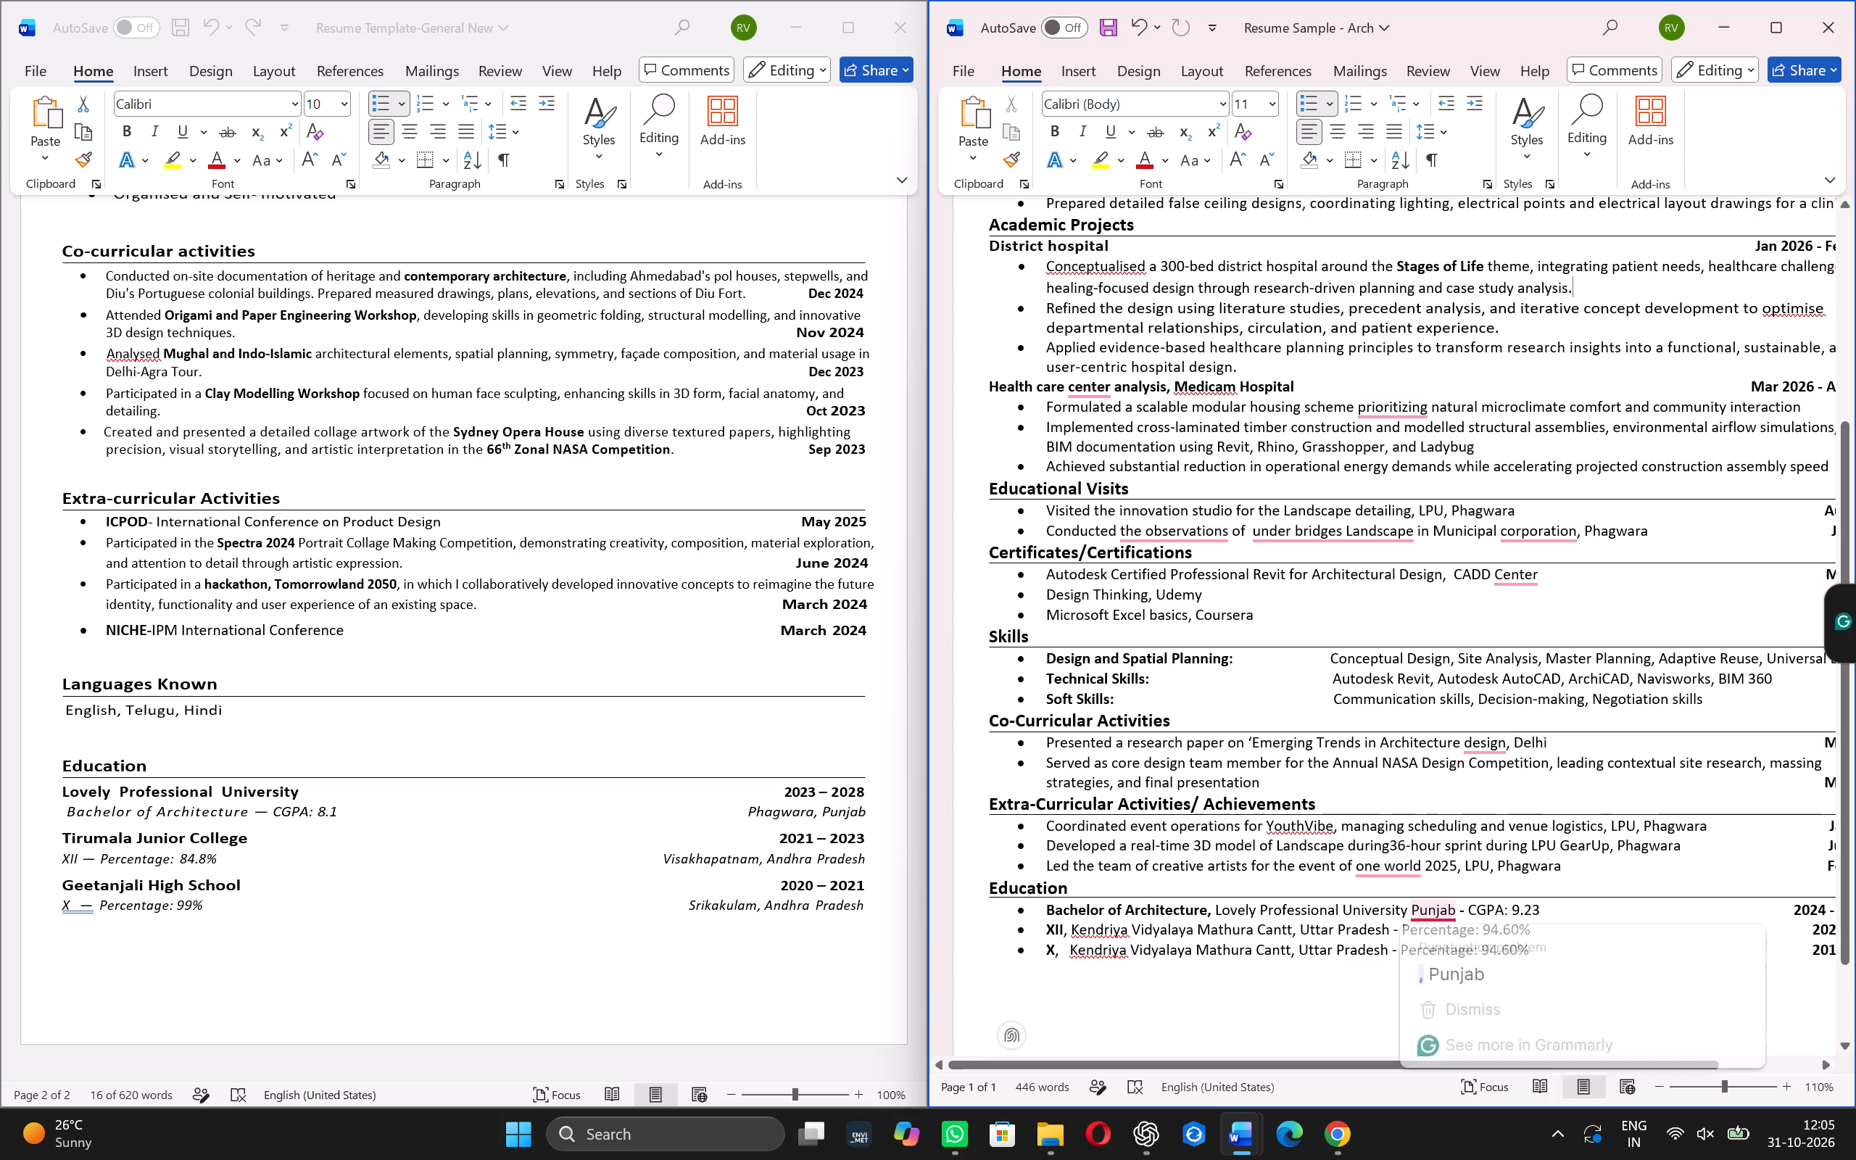
click(1441, 982)
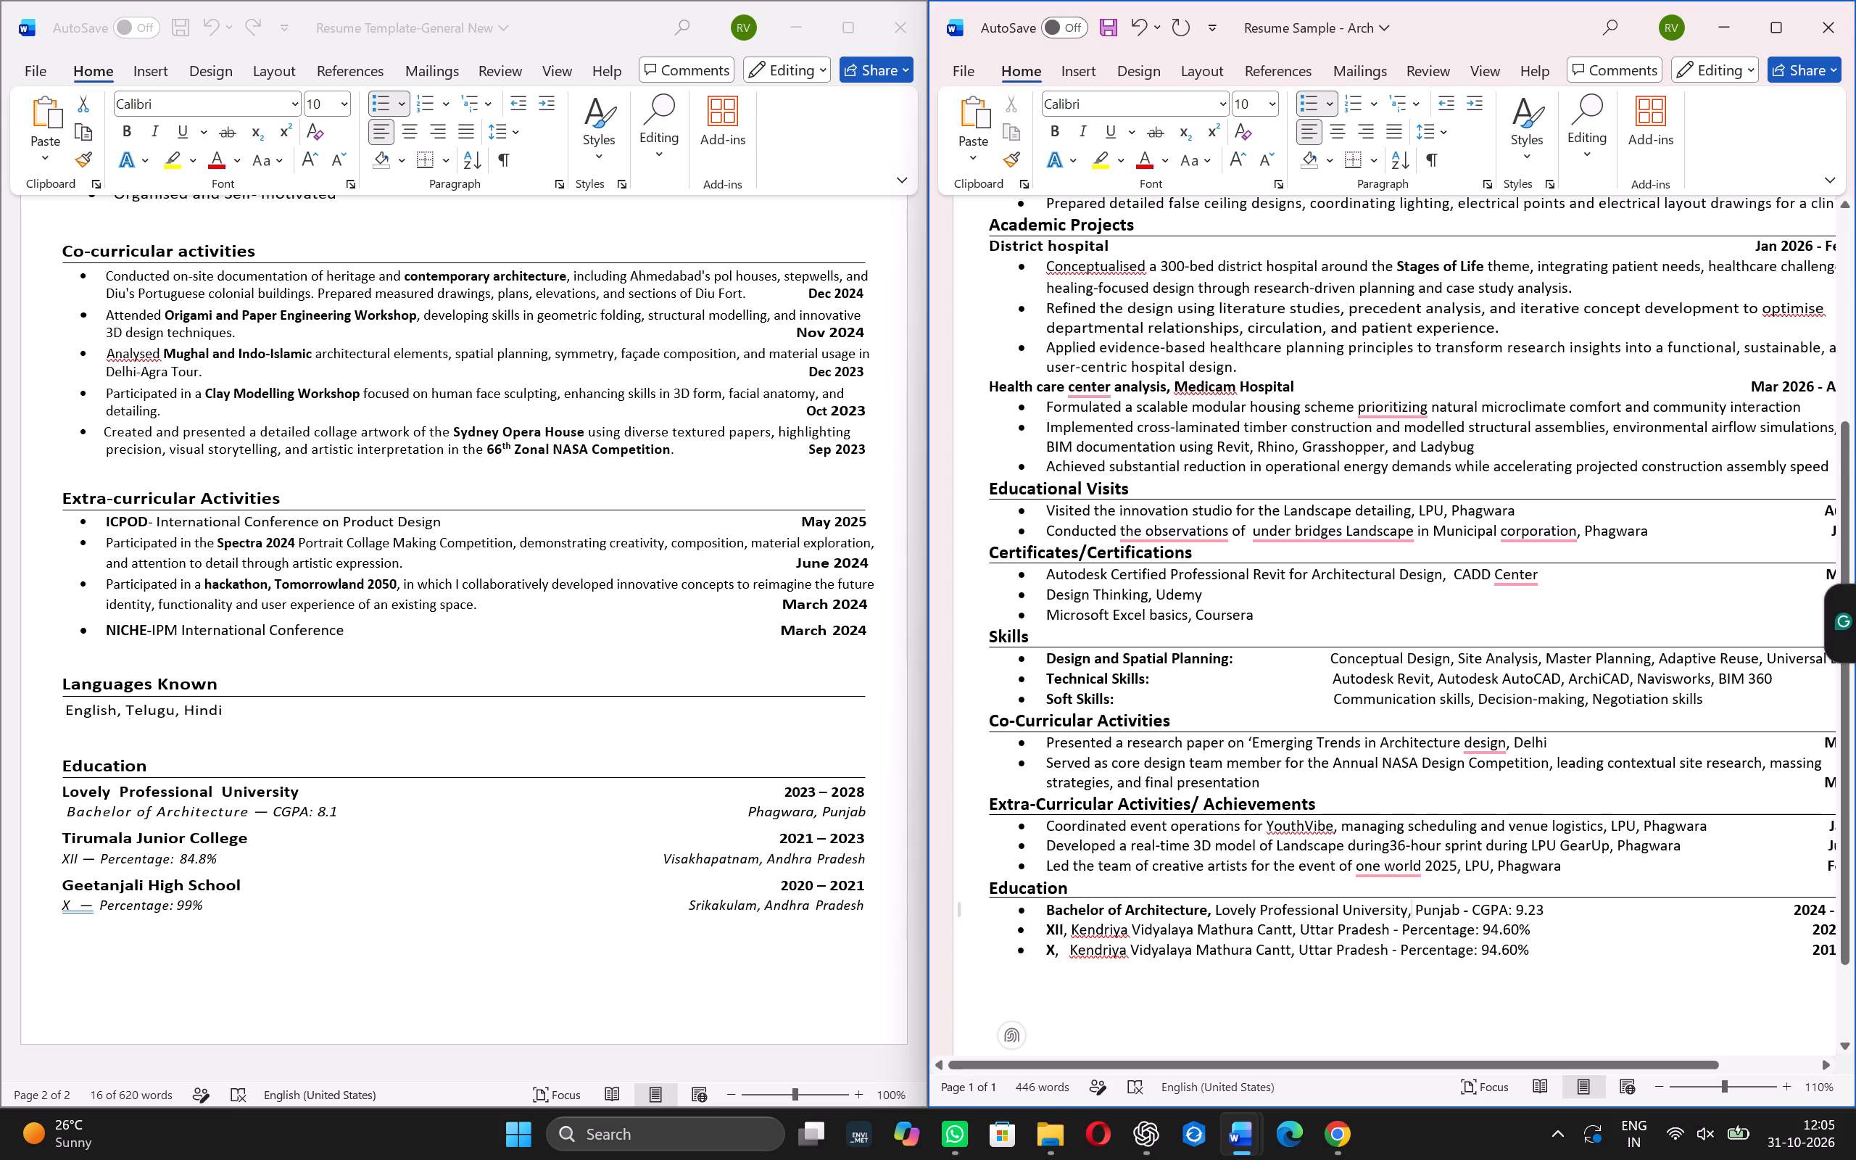
Place the text cursor at the end of the CGPA in the Arch resume's Bachelor of Architecture entry.
click(1542, 906)
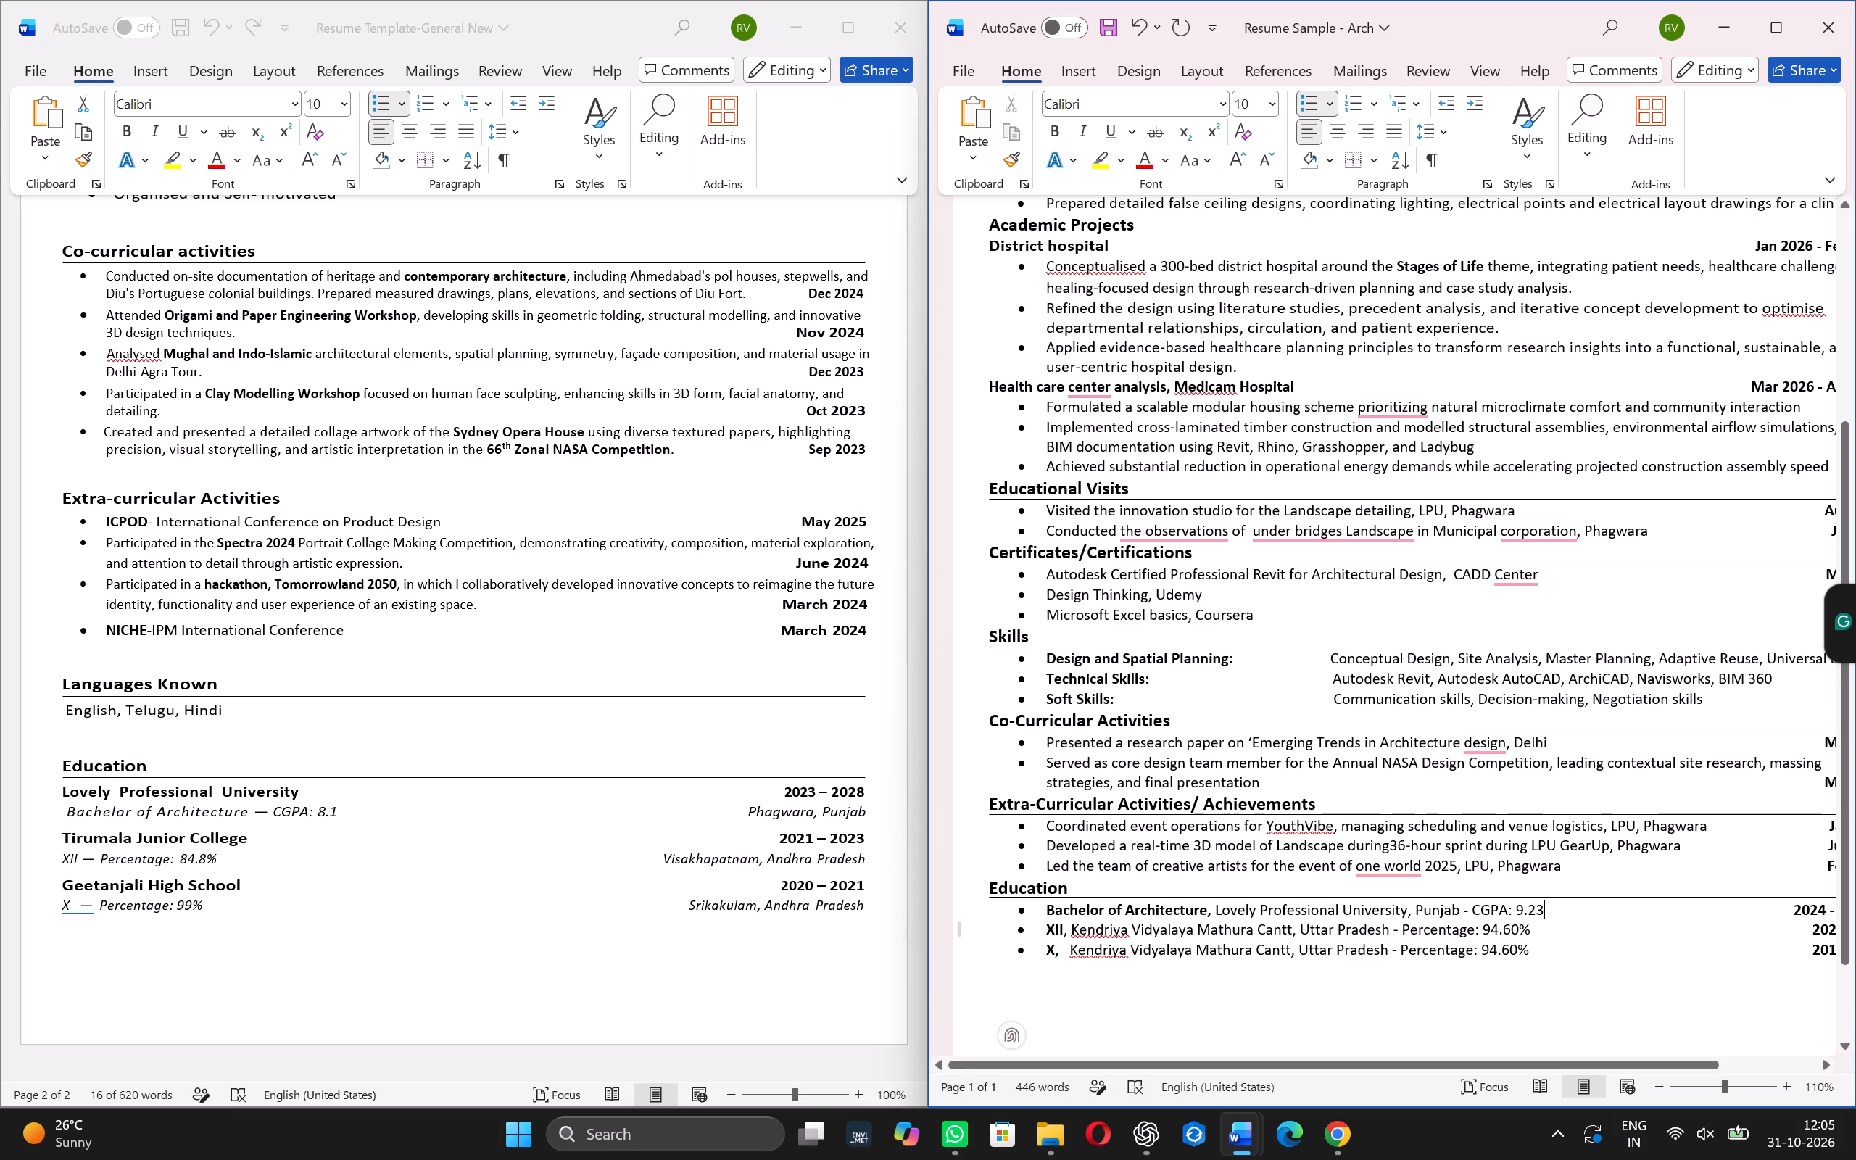
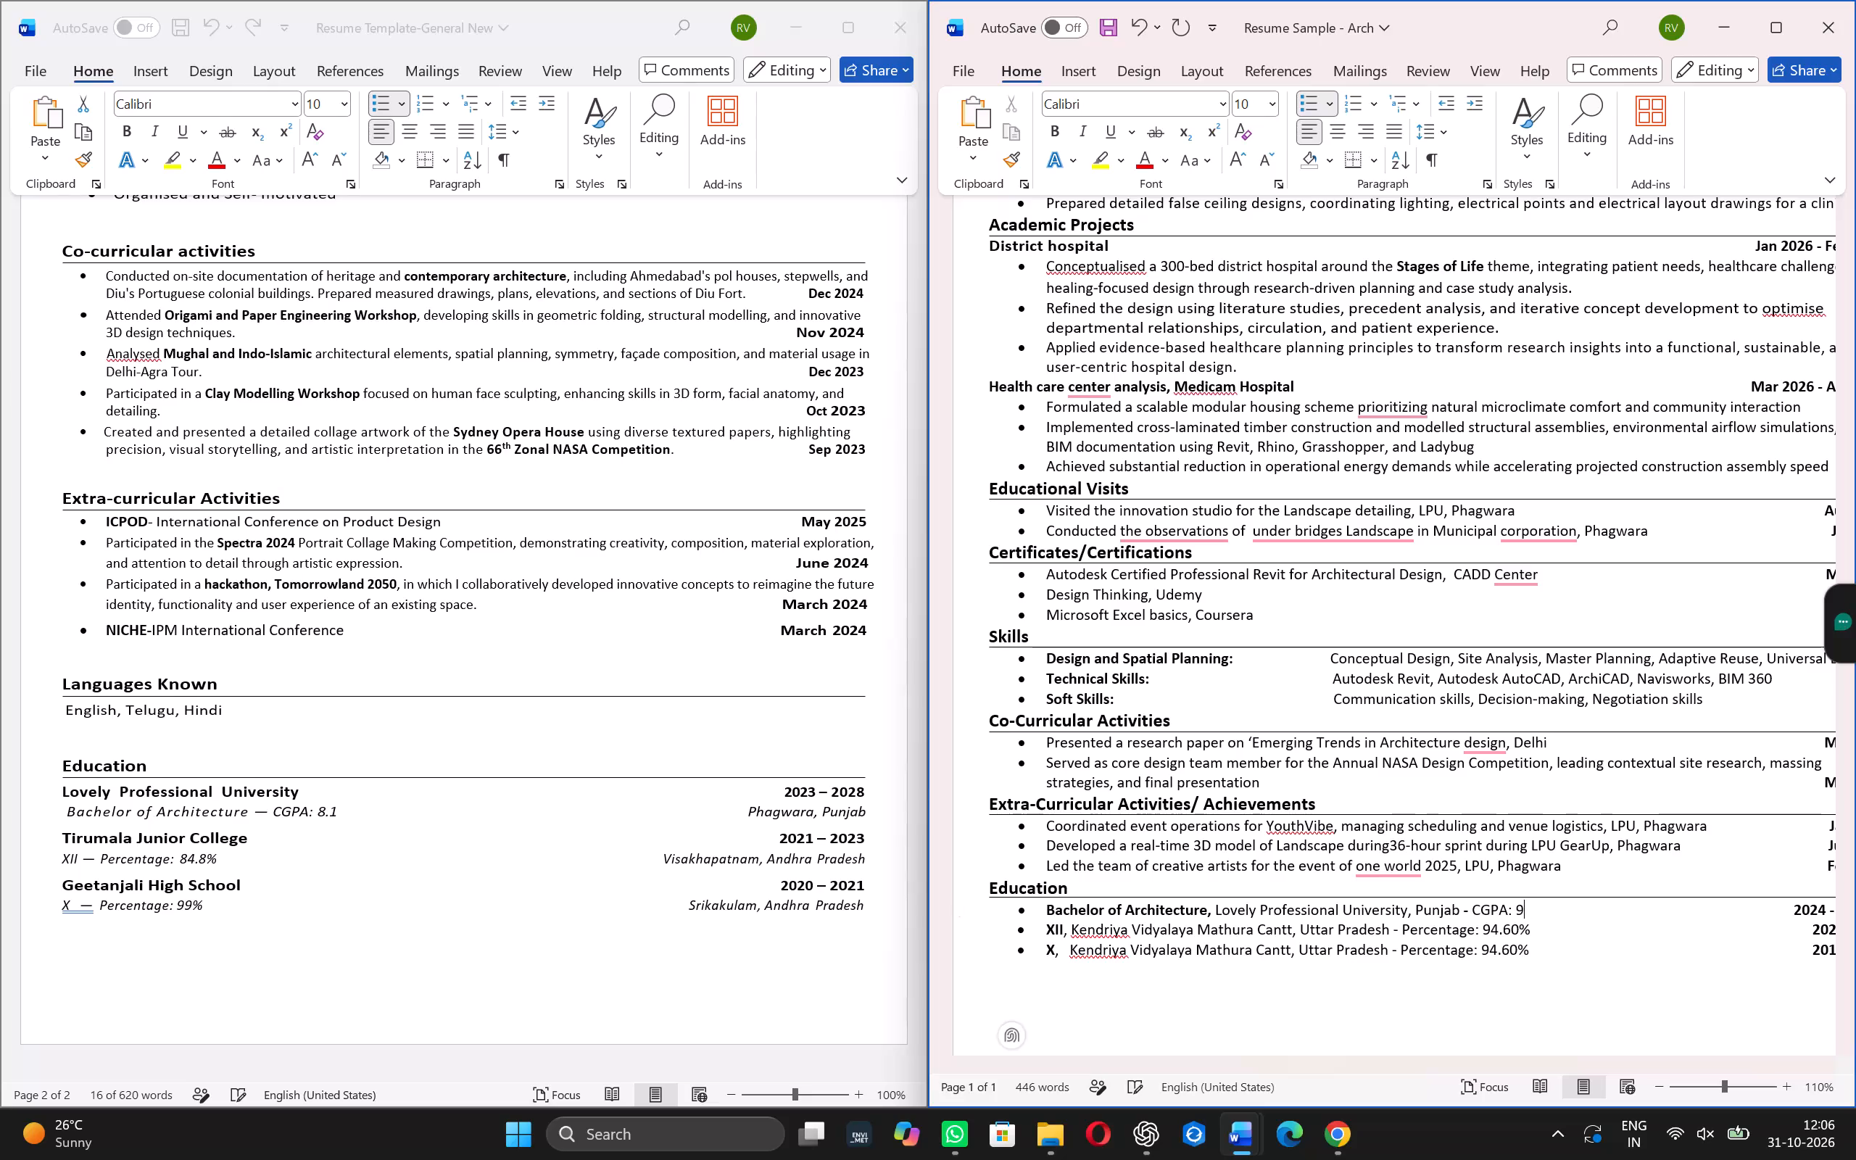
Set the CGPA in the Arch resume's Bachelor of Architecture entry to 8.0.
key(BackSpace)
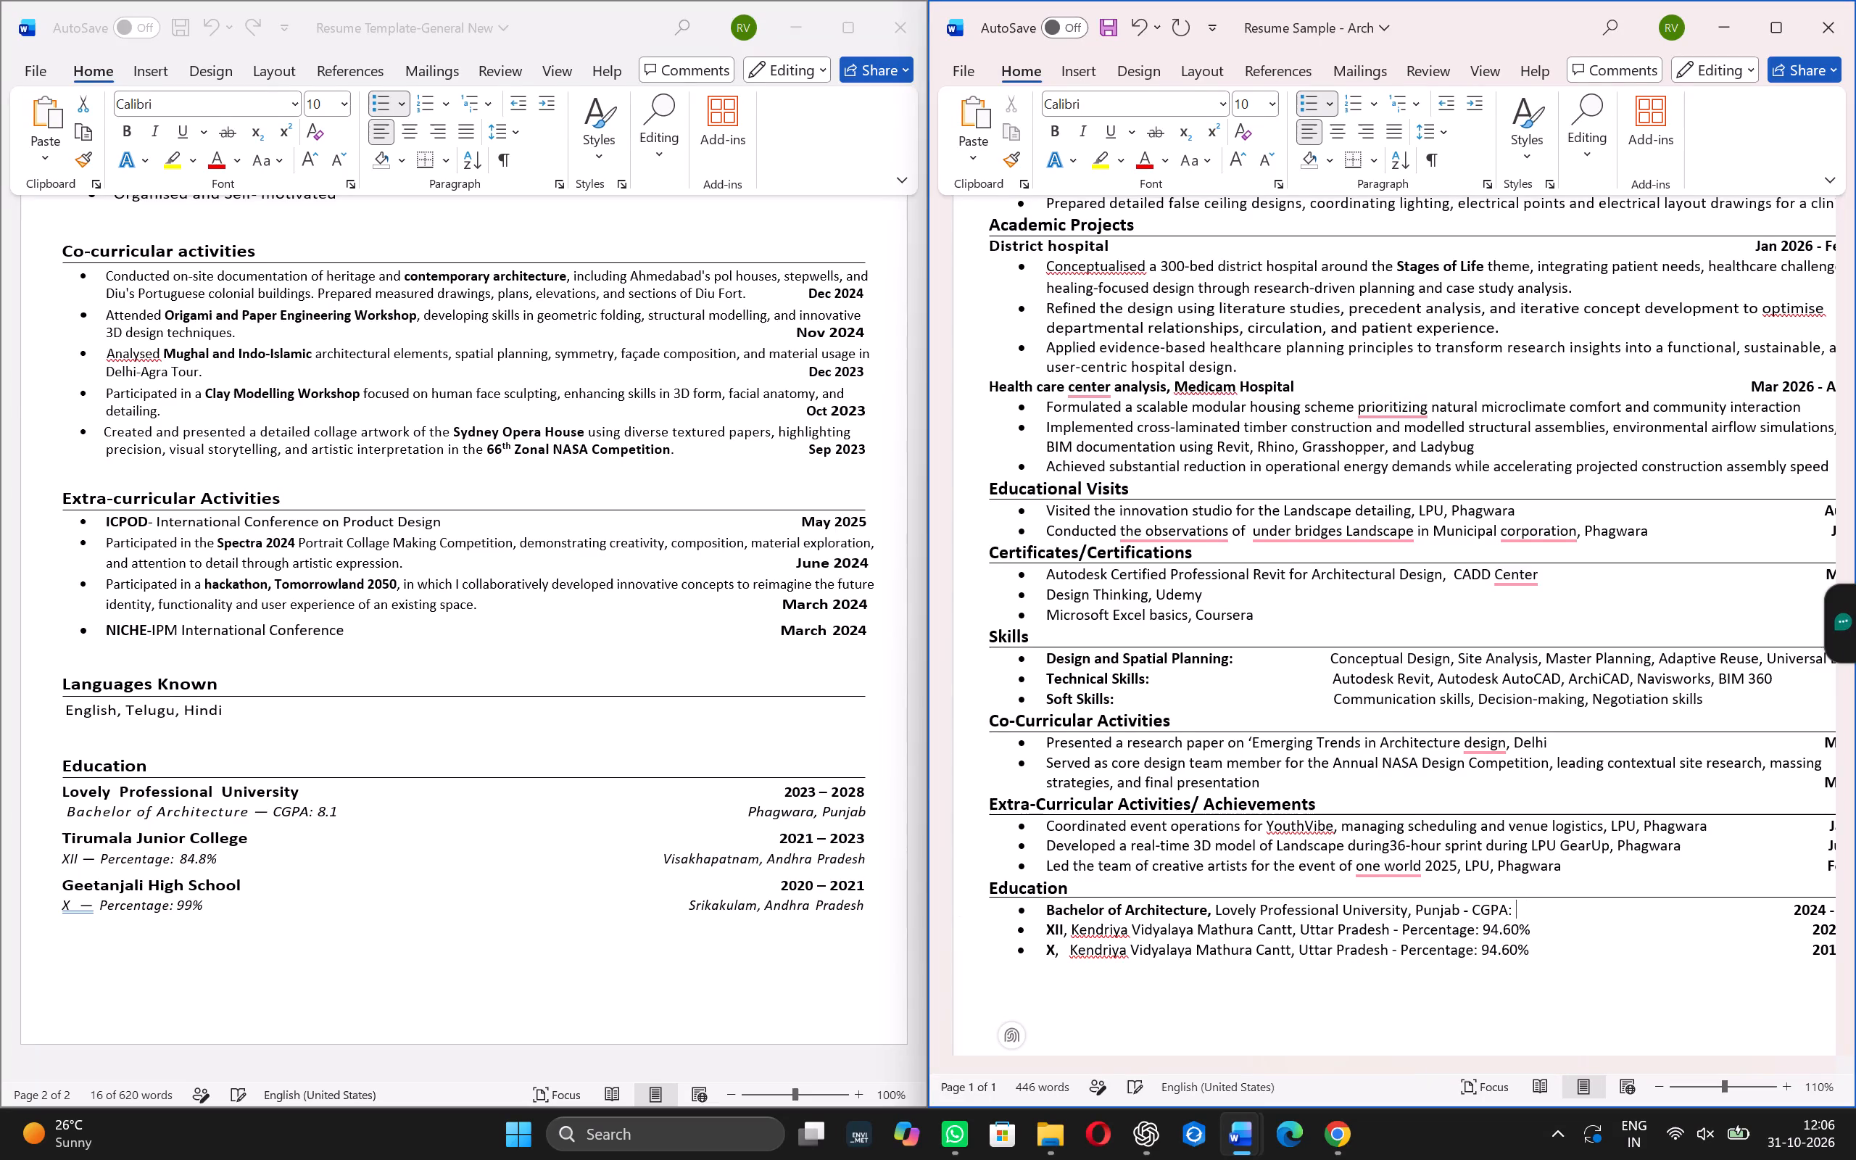
key(8)
text(.0)
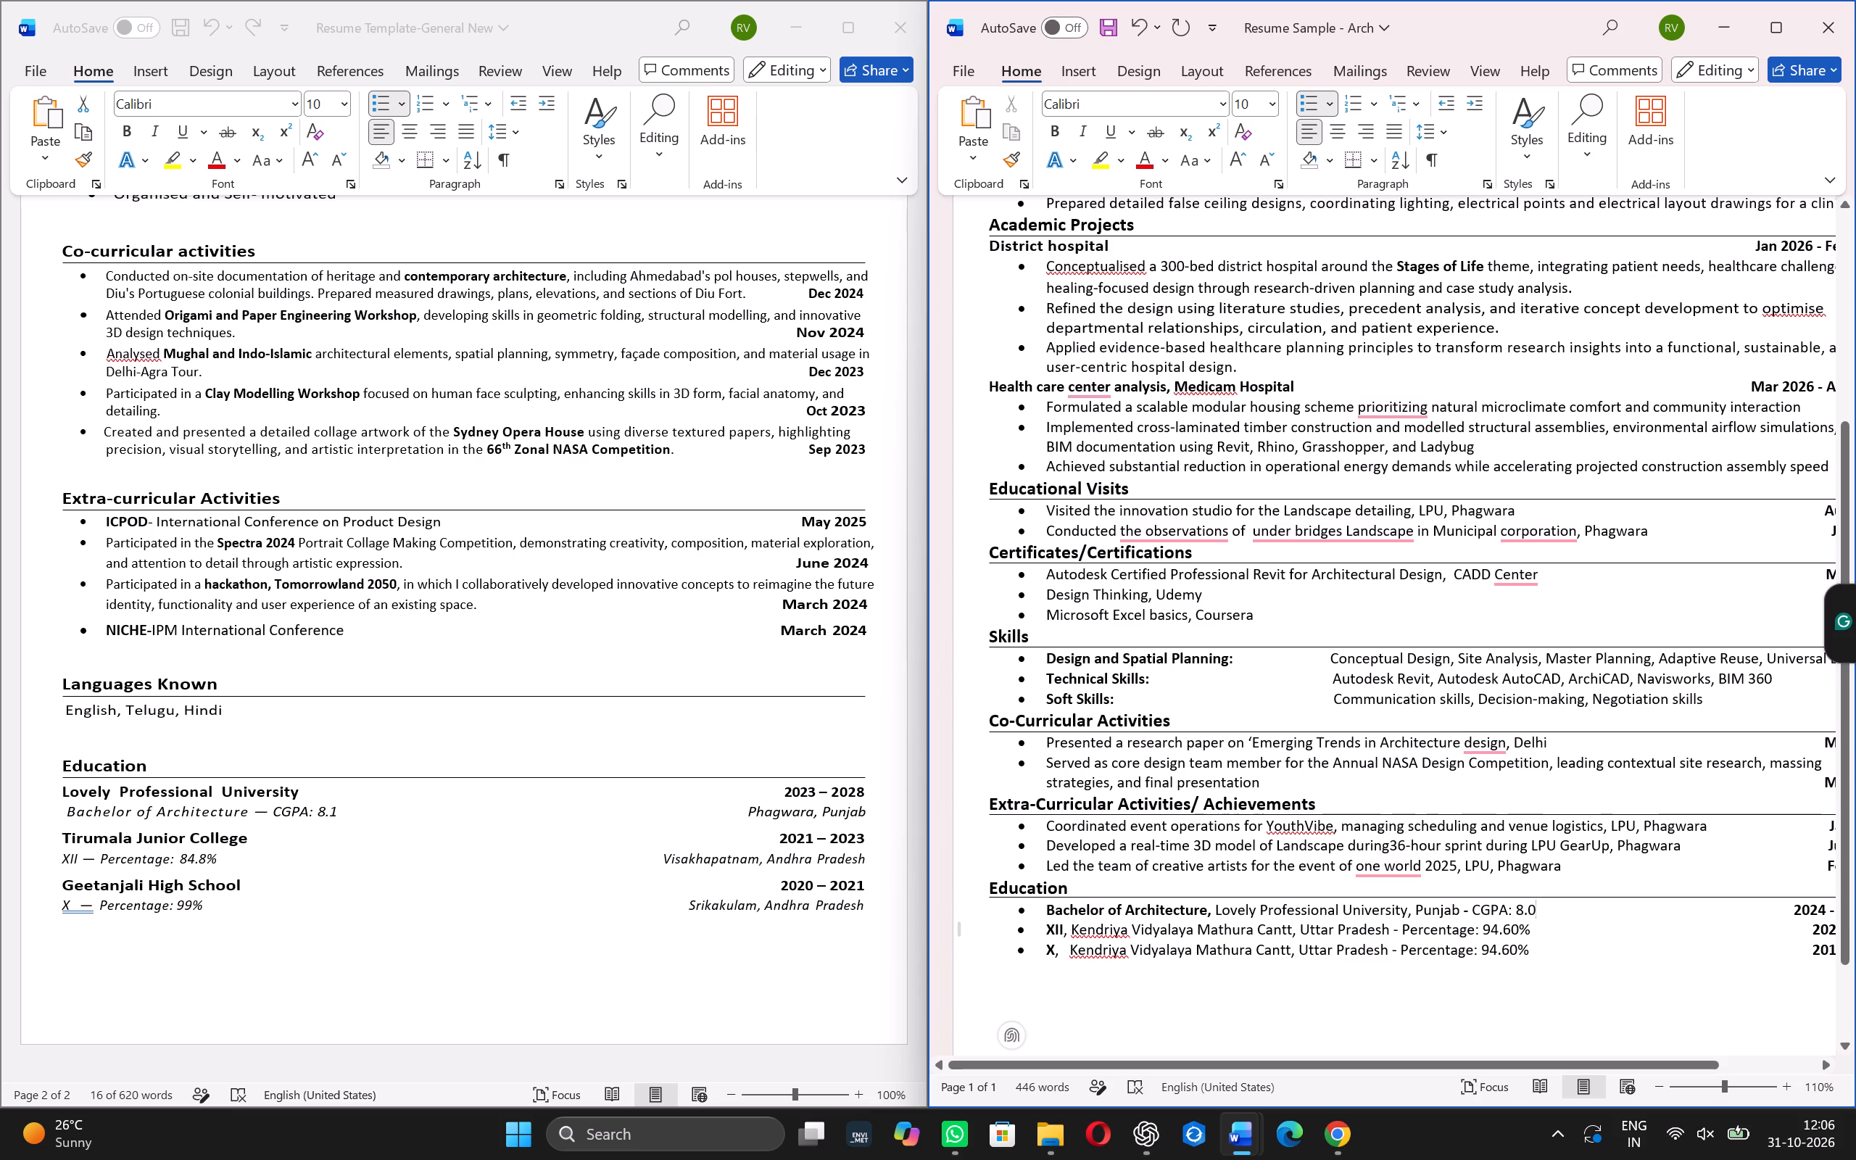
Replace the school name "Kendriya Vidyalaya Mathura Cantt" in the Arch resume's XII entry with "Tirumala junior college".
drag(1071, 930, 1376, 933)
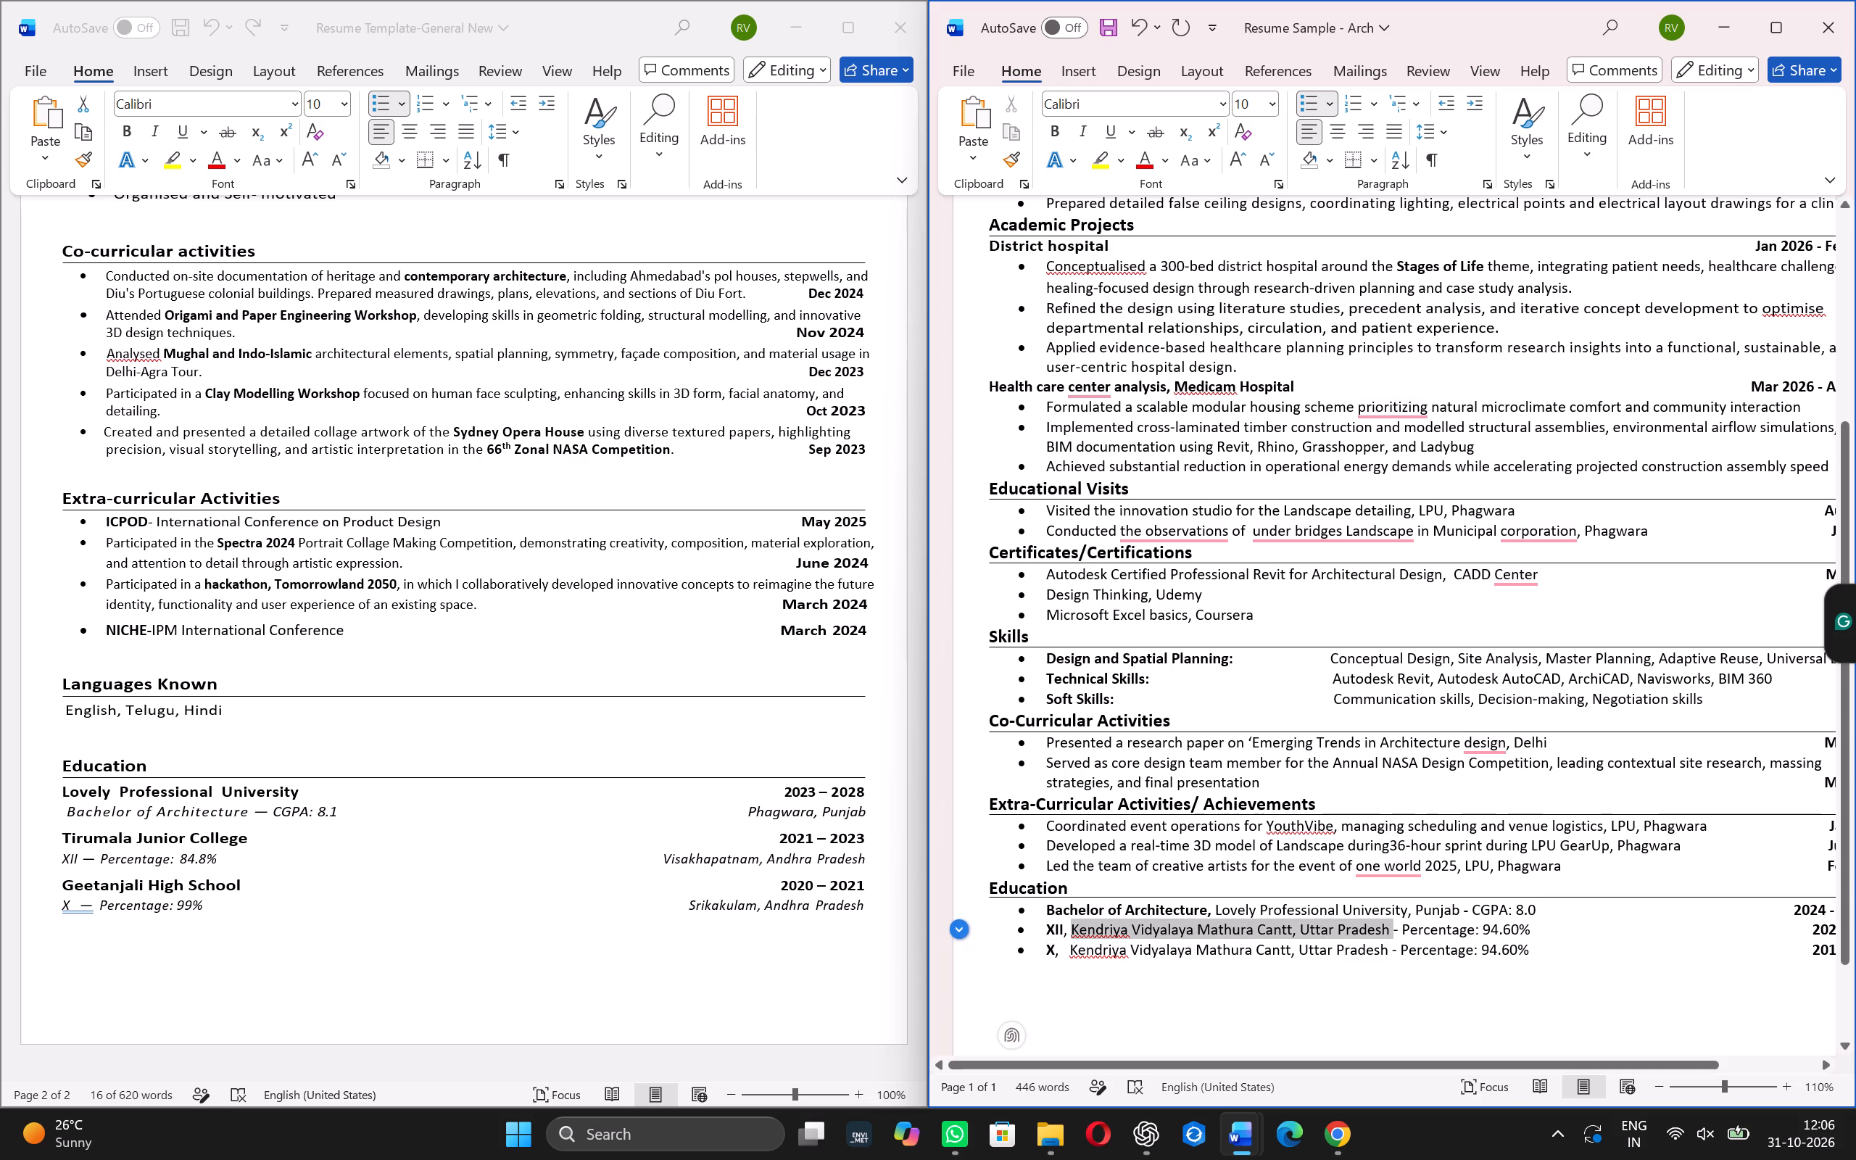
drag(1376, 933, 1386, 929)
click(1386, 929)
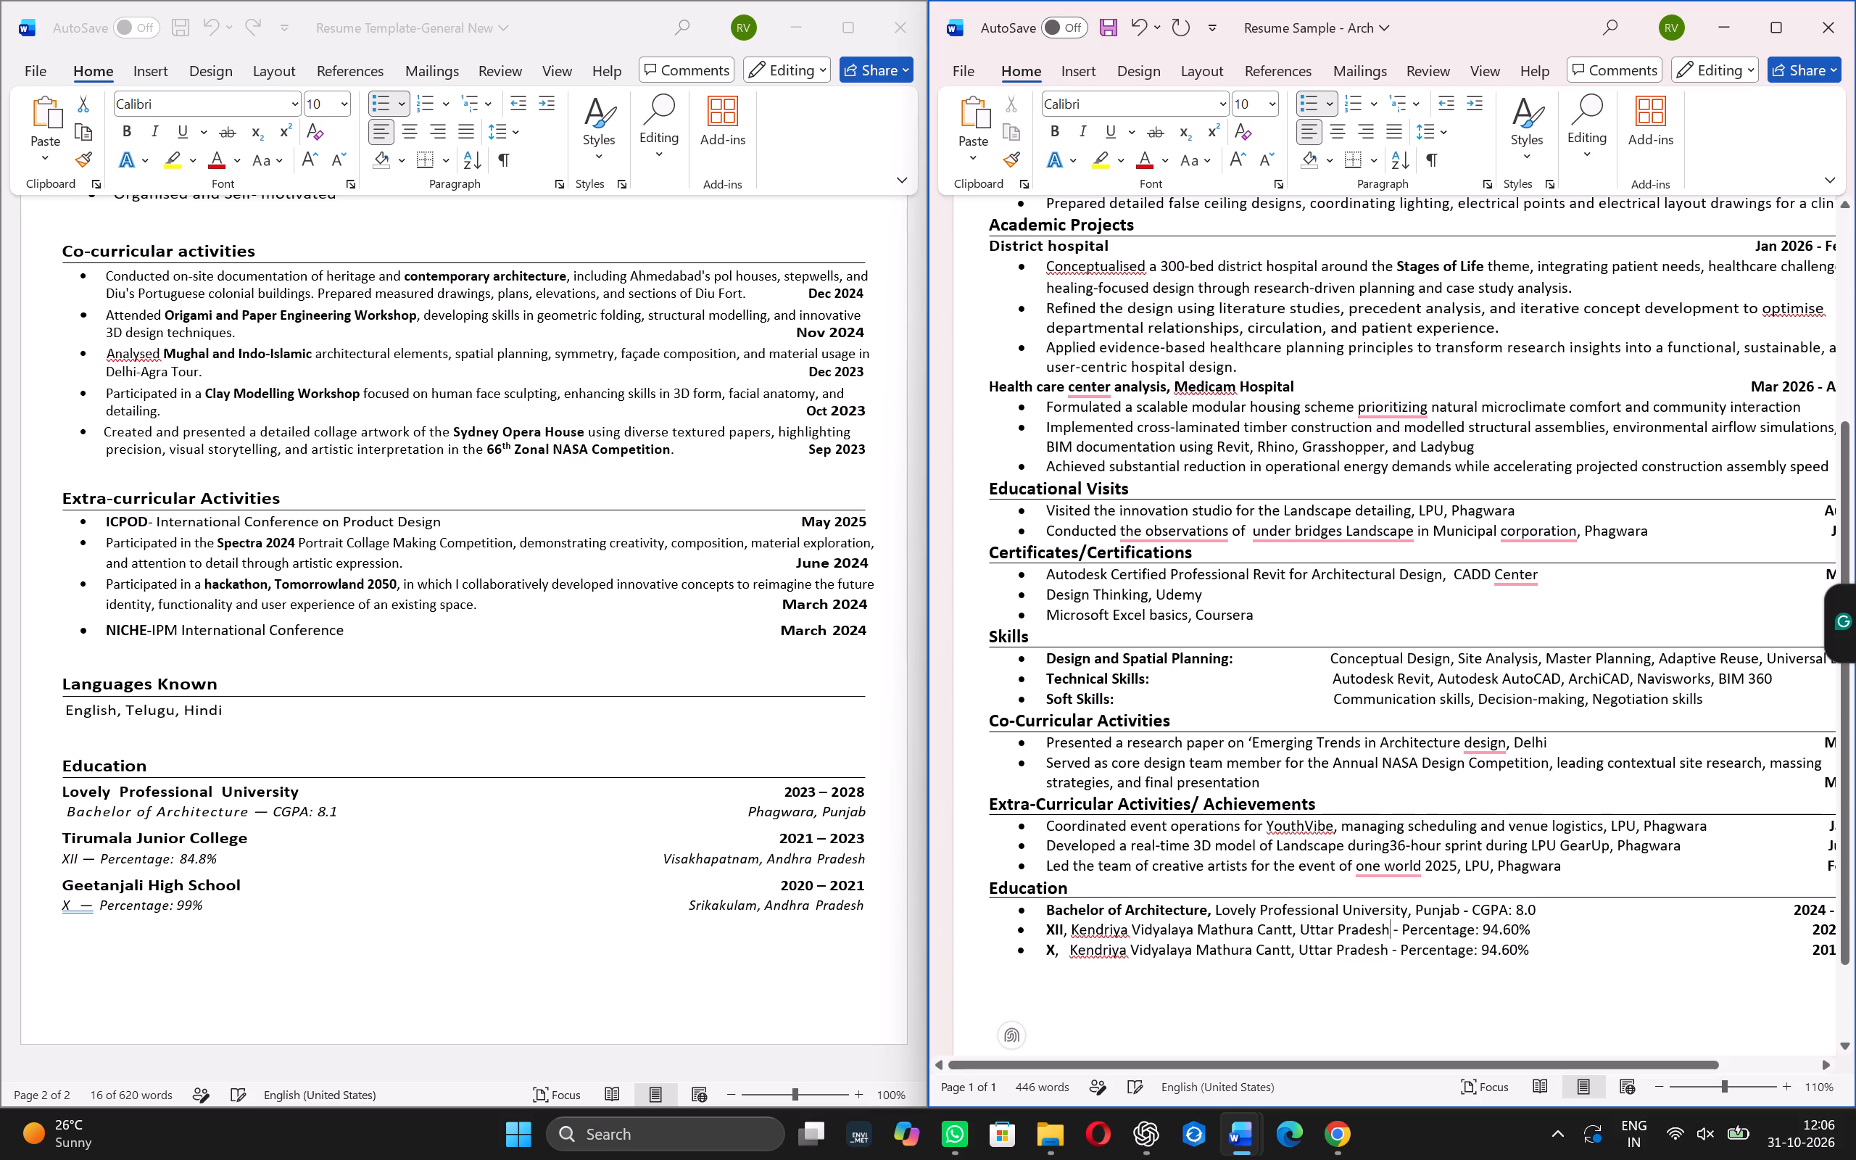
drag(1073, 932, 1291, 936)
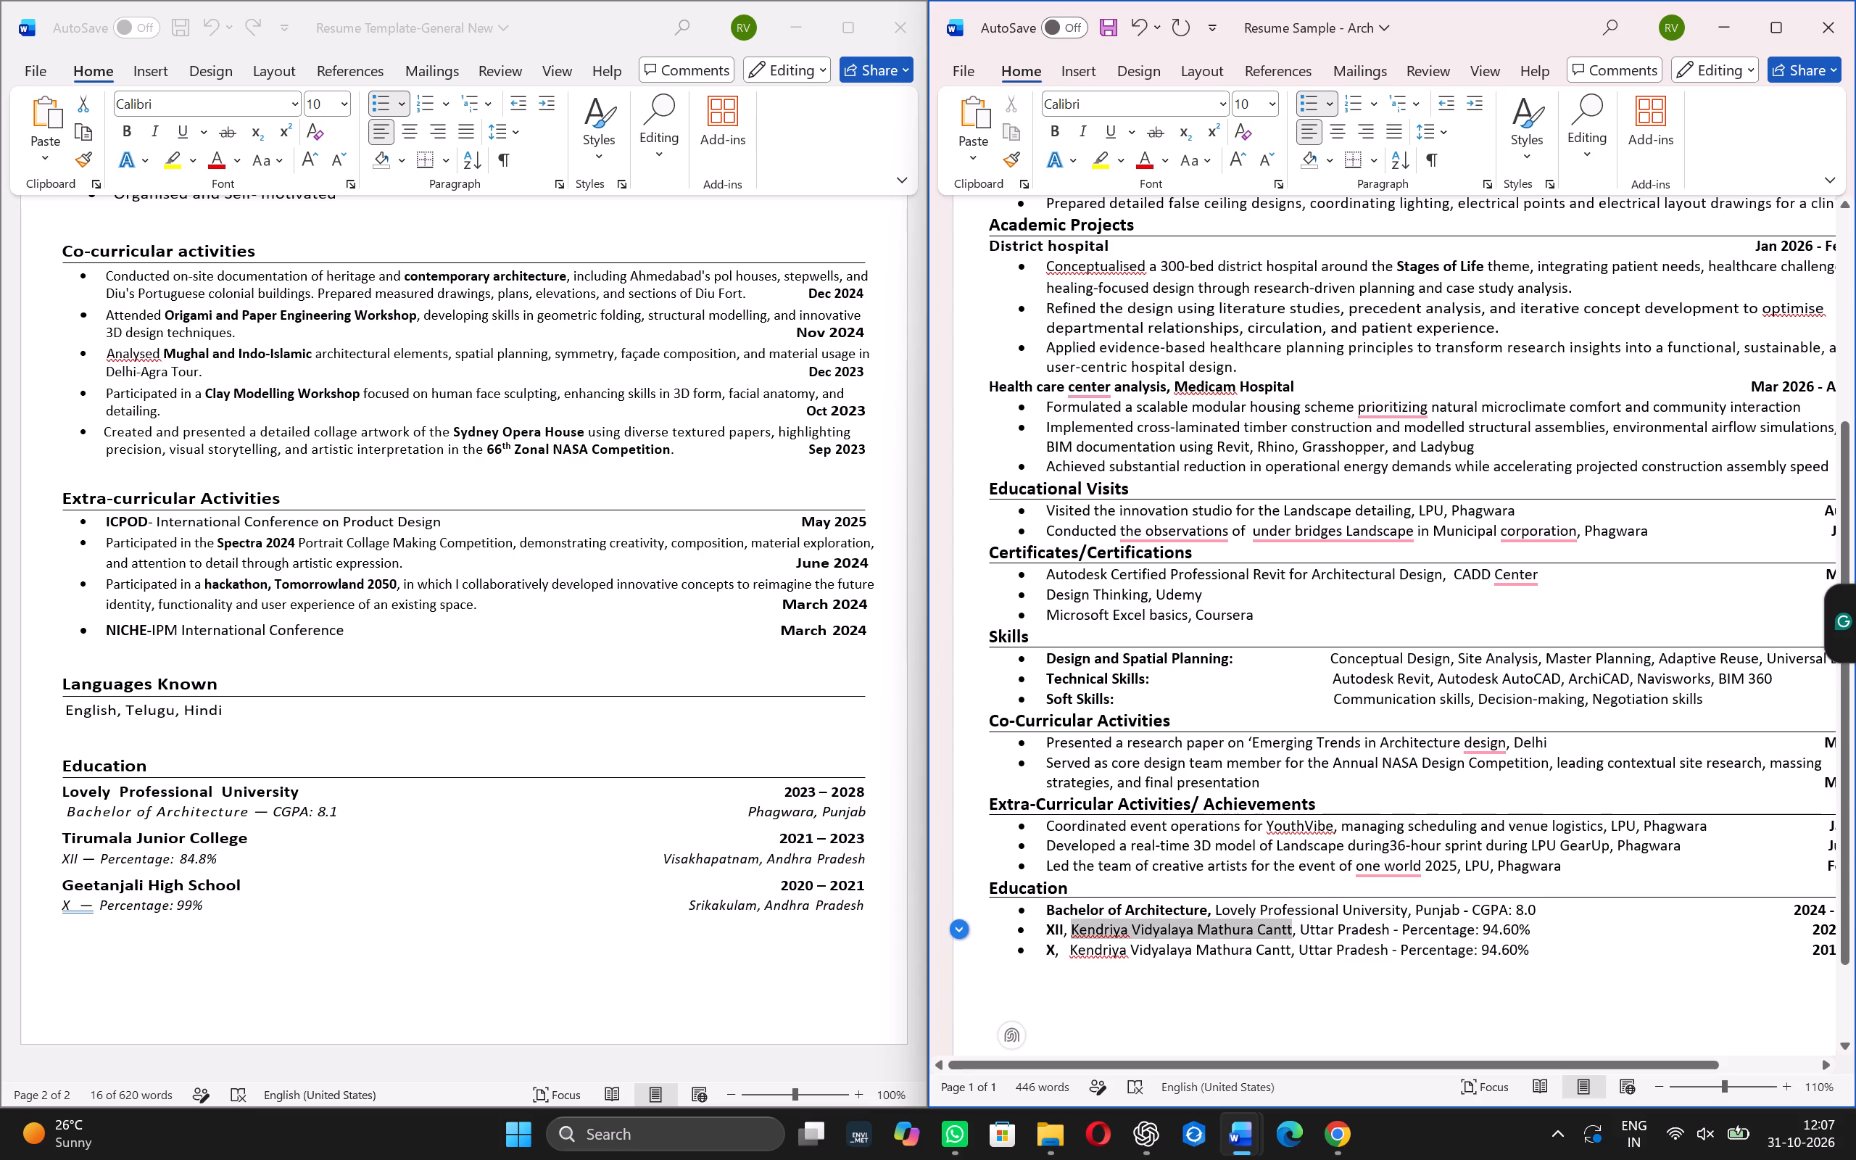
drag(1291, 936, 1290, 936)
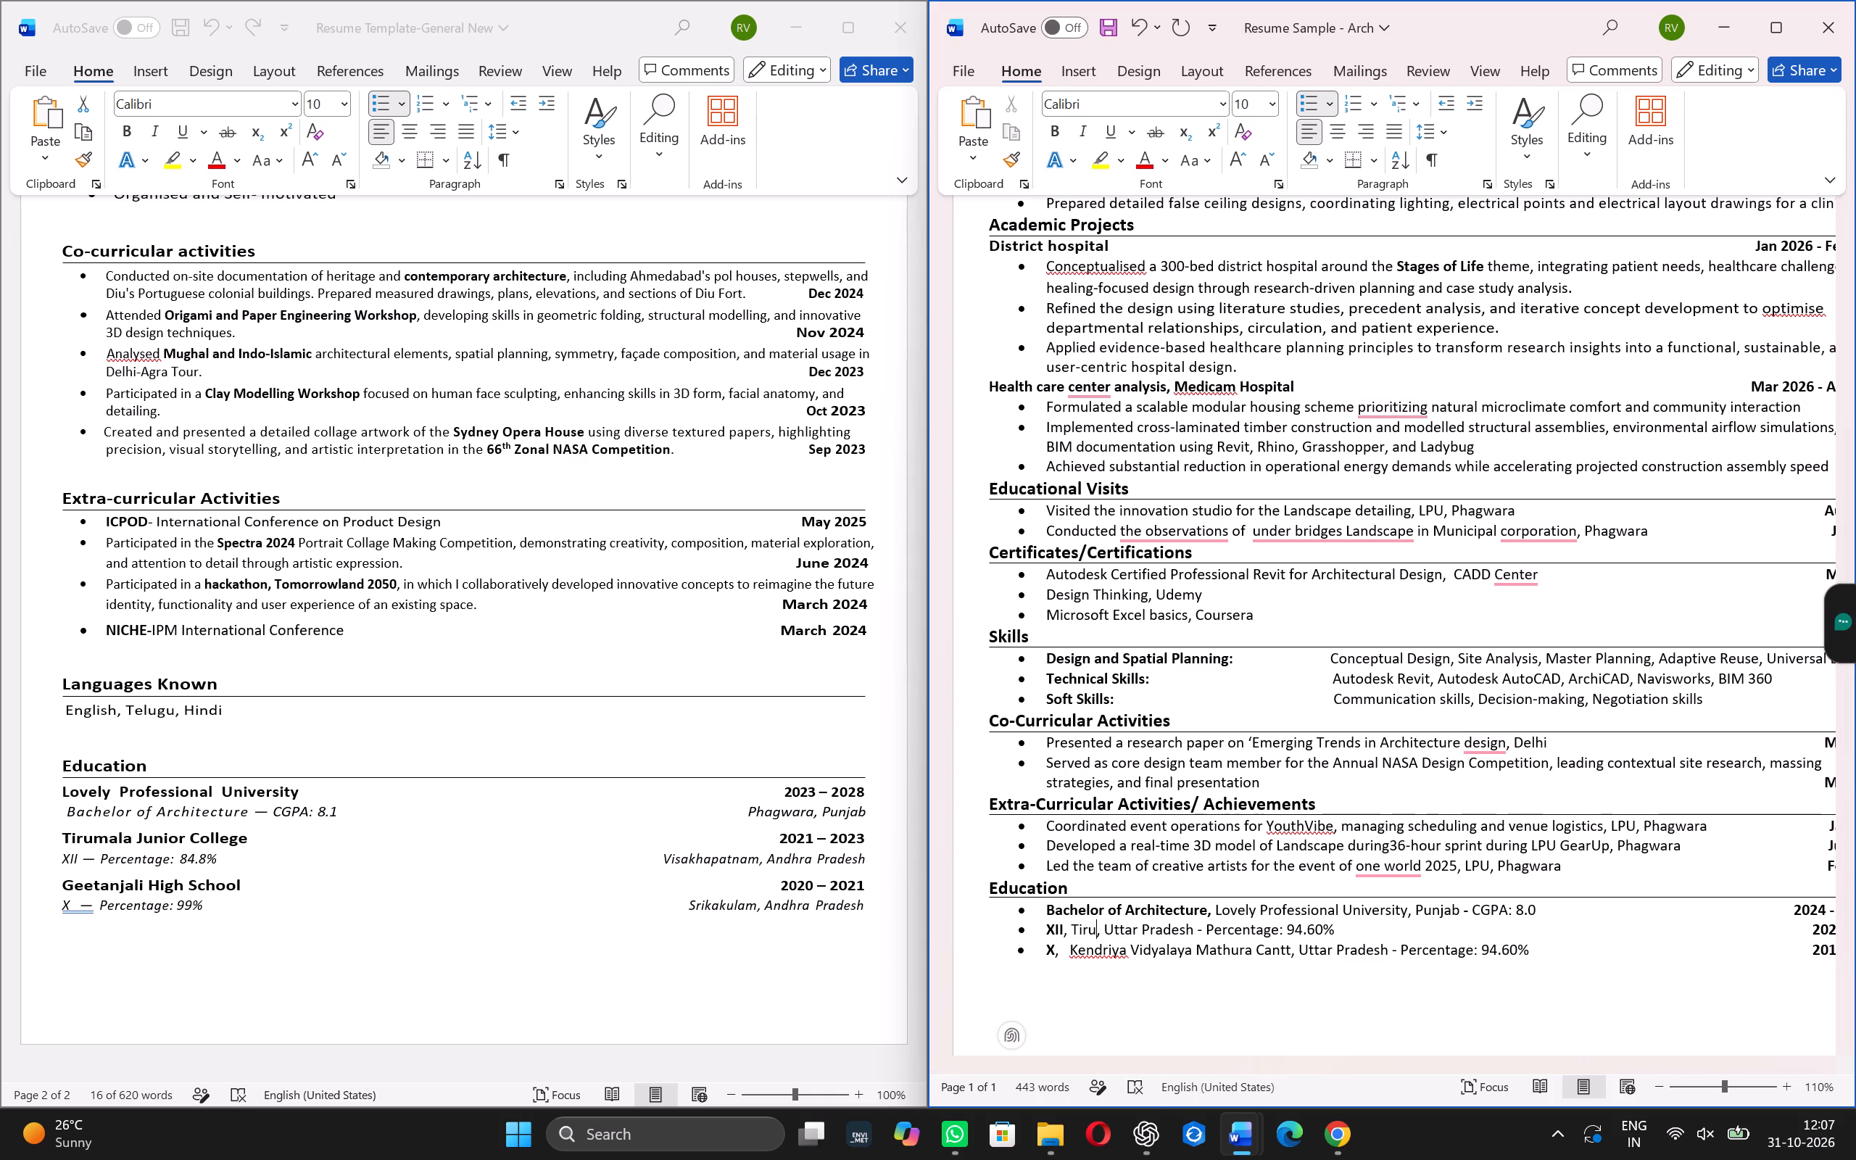
text(mala)
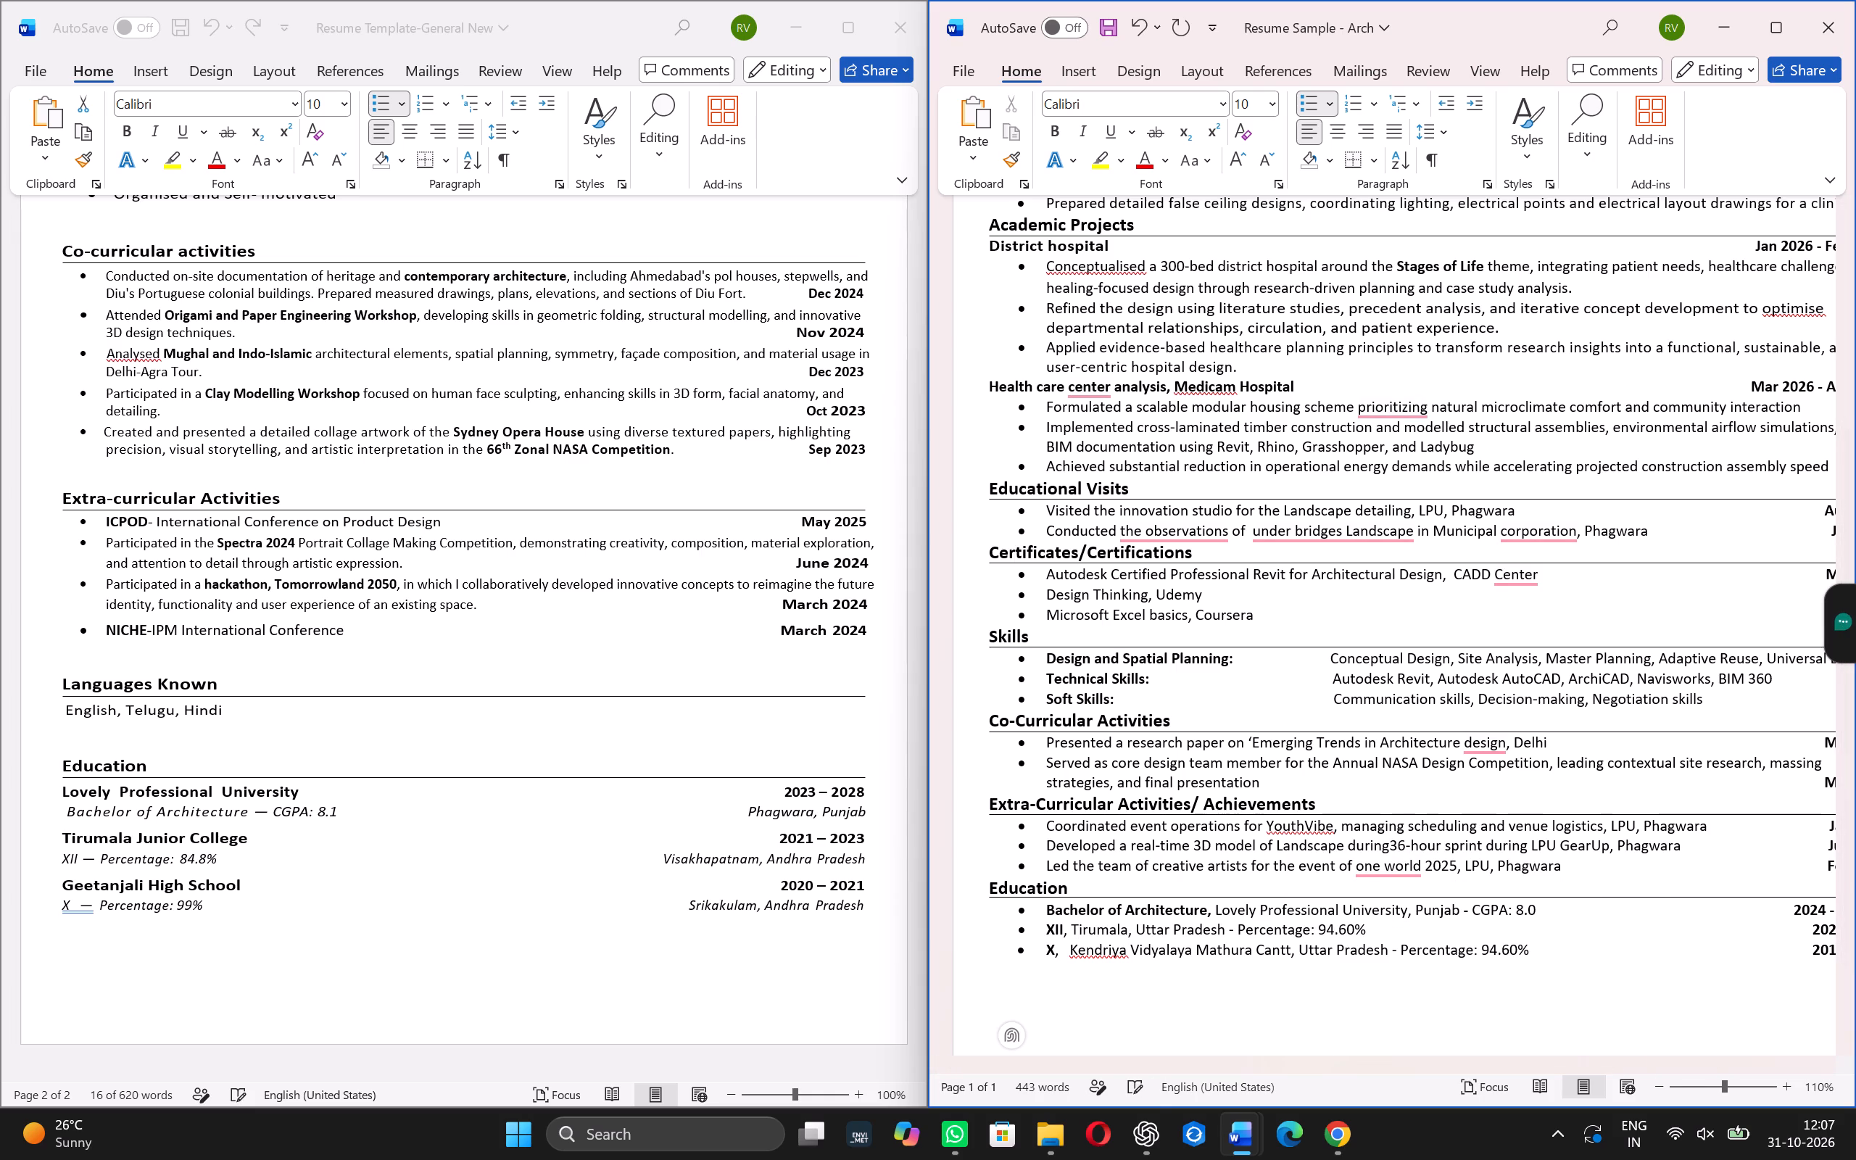
key(space)
text(juniour)
key(space)
text(colle)
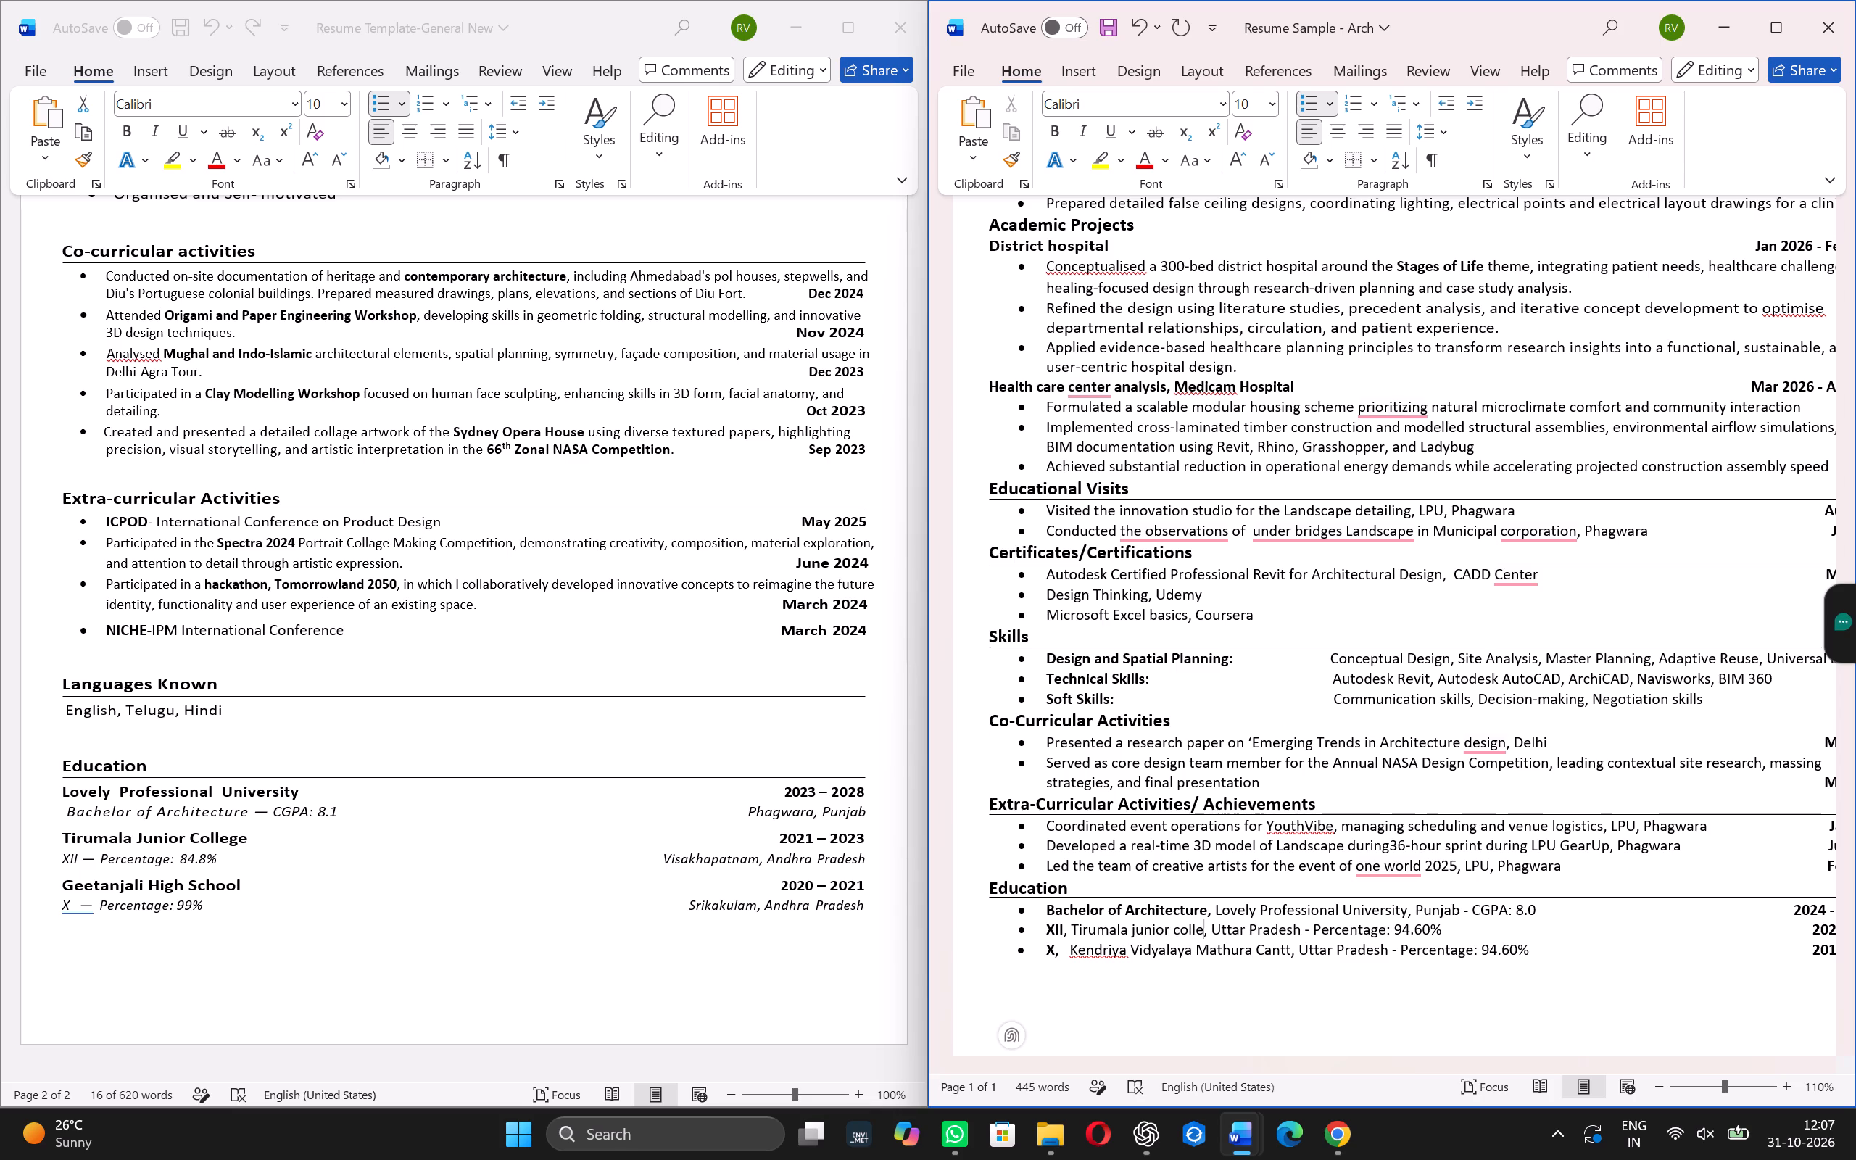
text(ge)
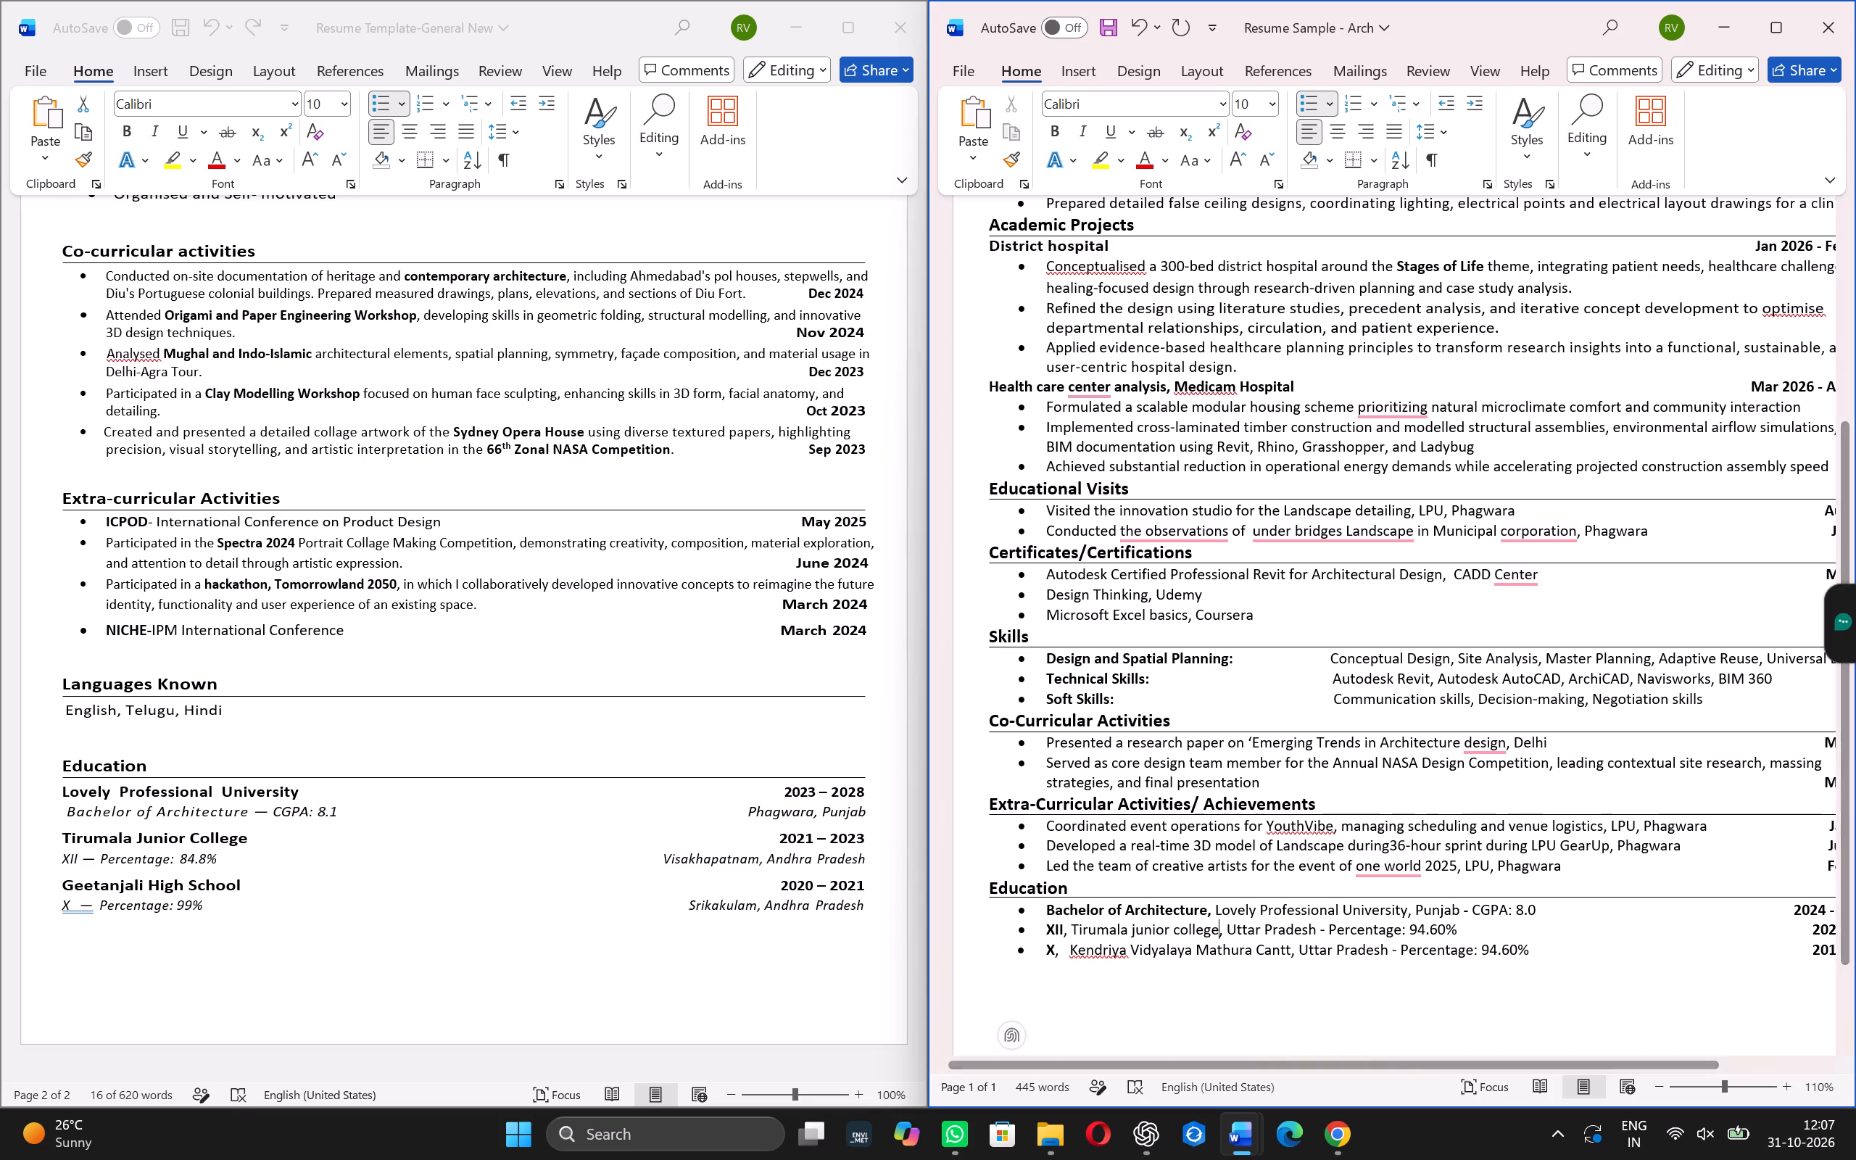
Replace "Uttar" with "Andhra" in the XII entry so the state reads "Andhra Pradesh".
drag(1226, 930, 1234, 930)
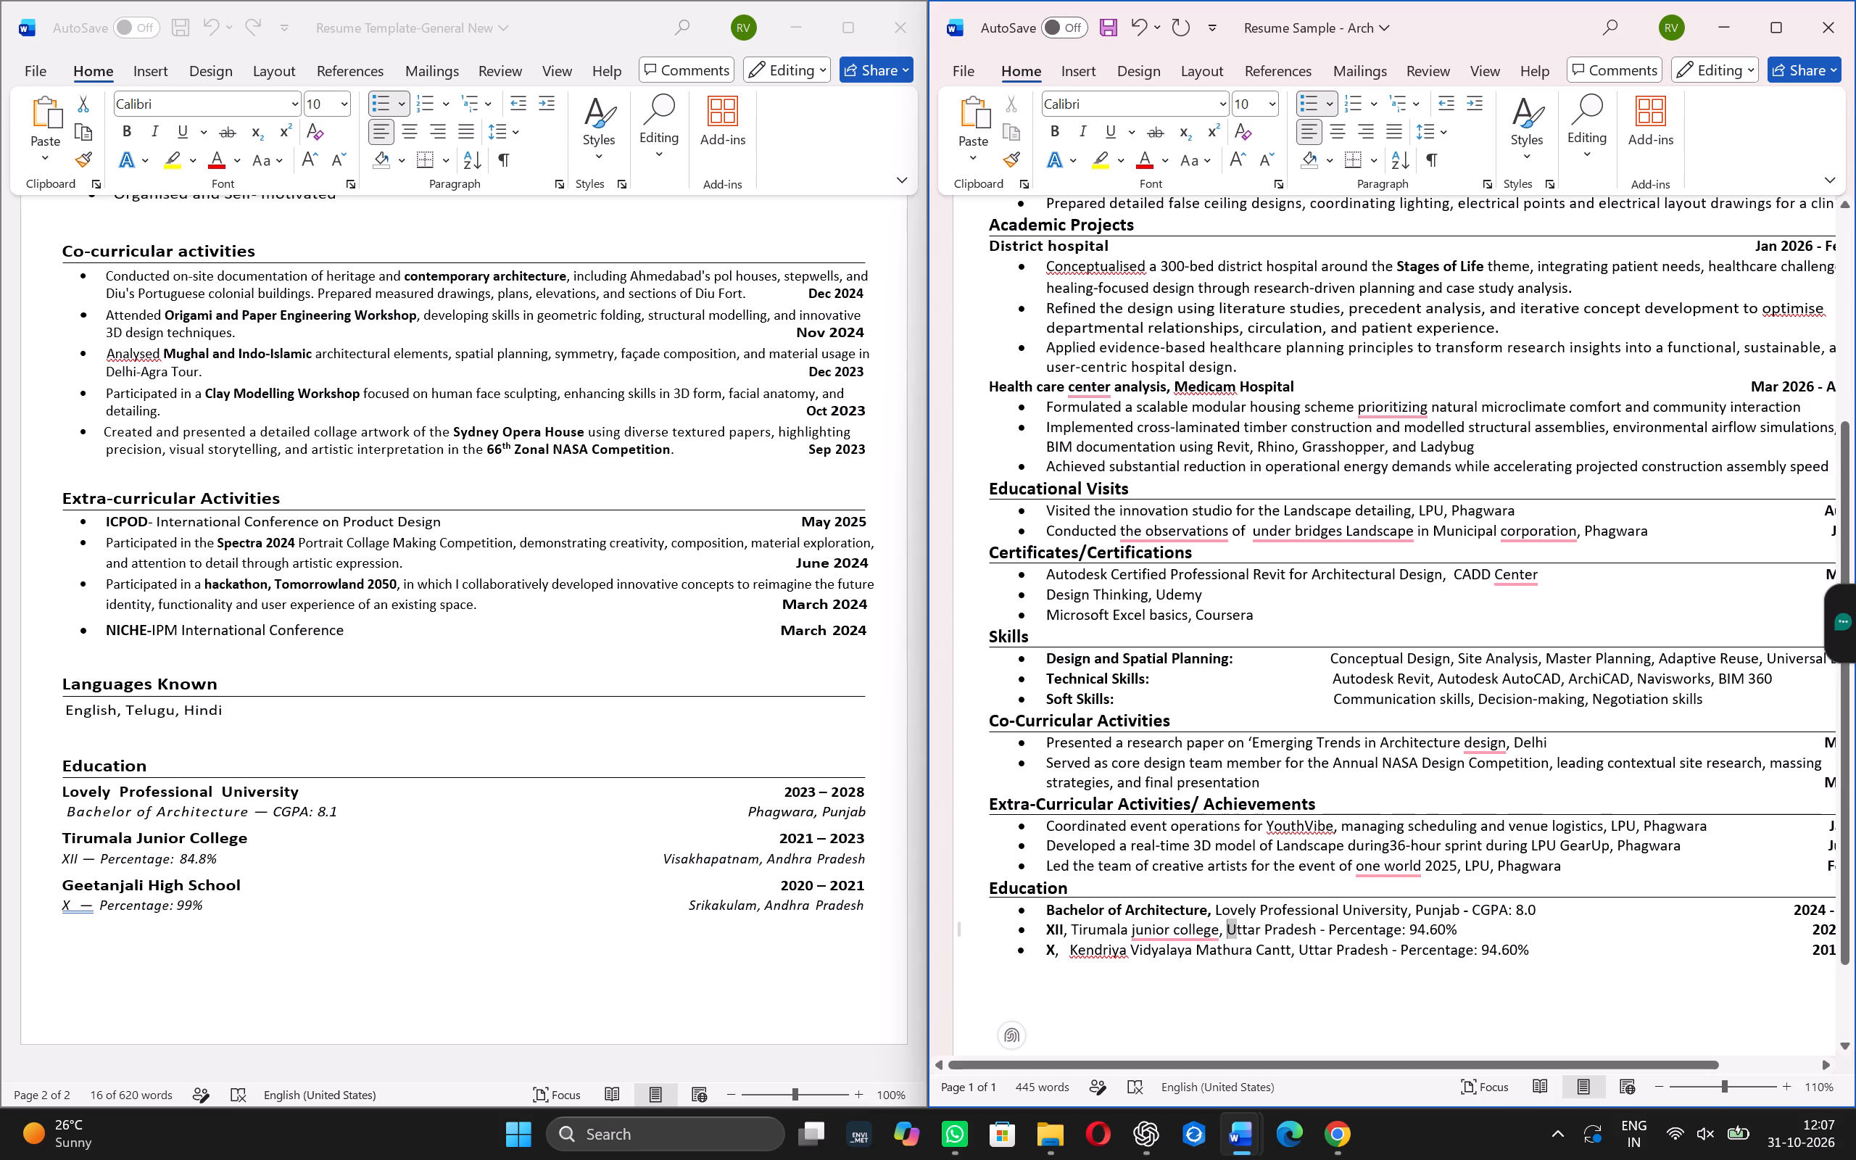
drag(1234, 930, 1257, 933)
click(1256, 934)
drag(1260, 930, 1230, 927)
text(ndhra)
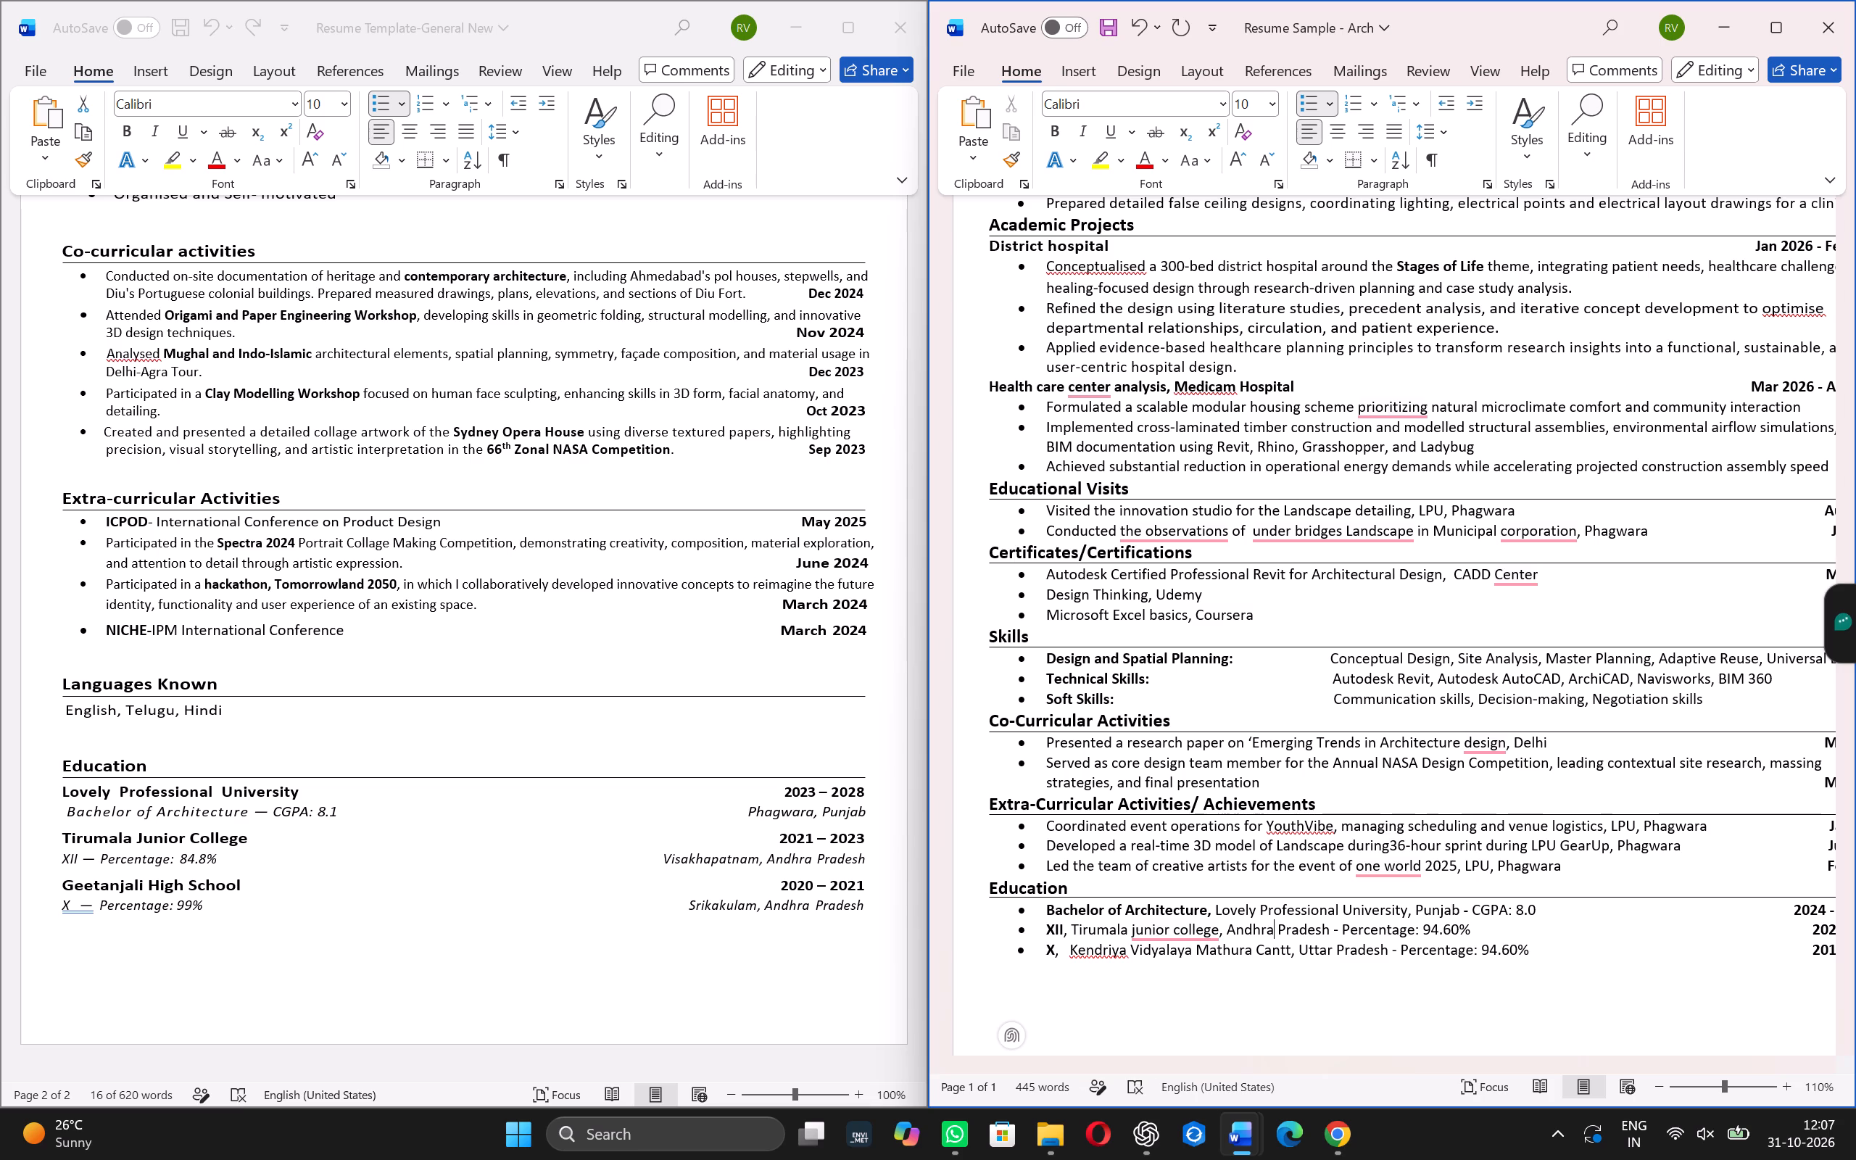
Set the start year of the X entry's date range in the Arch resume's Education section to 2020.
scroll(1430, 948, left, 1)
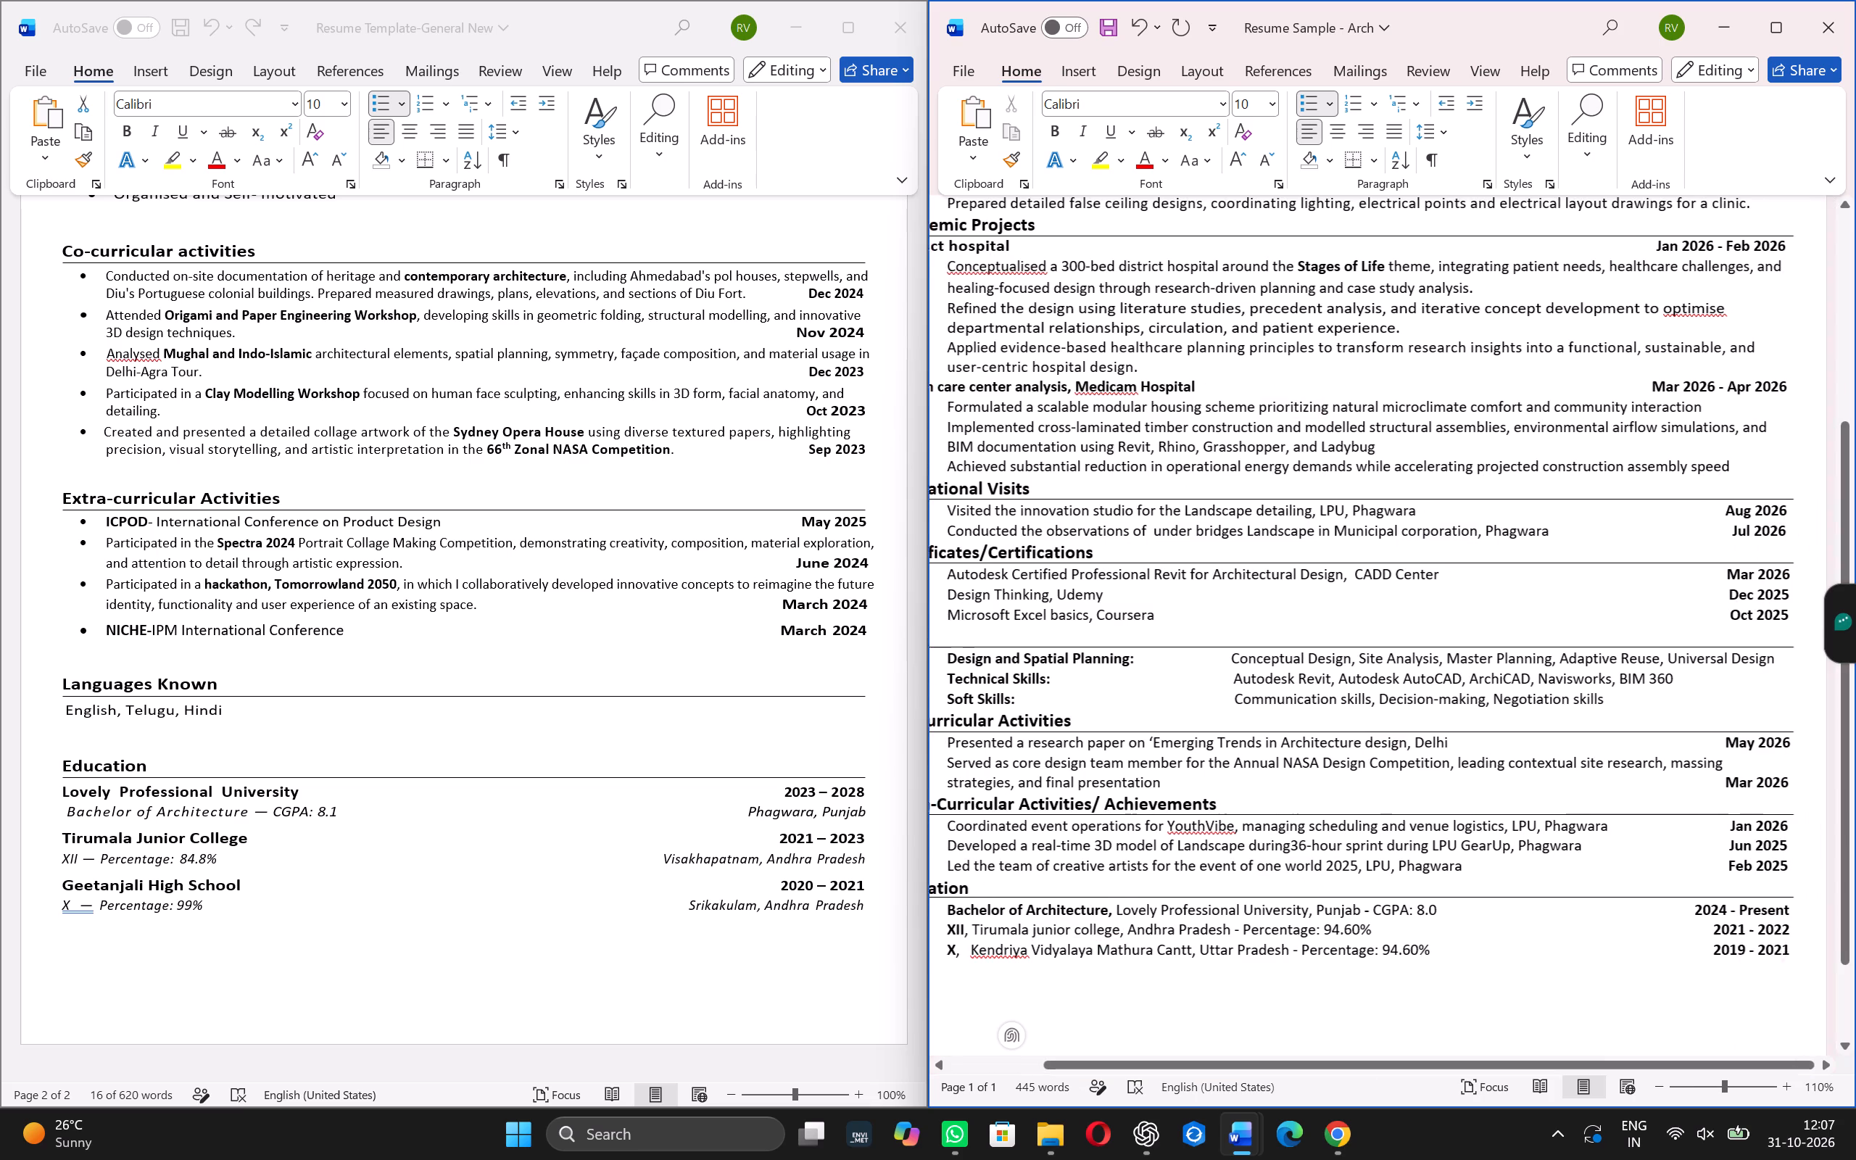
scroll(1430, 948, left, 1)
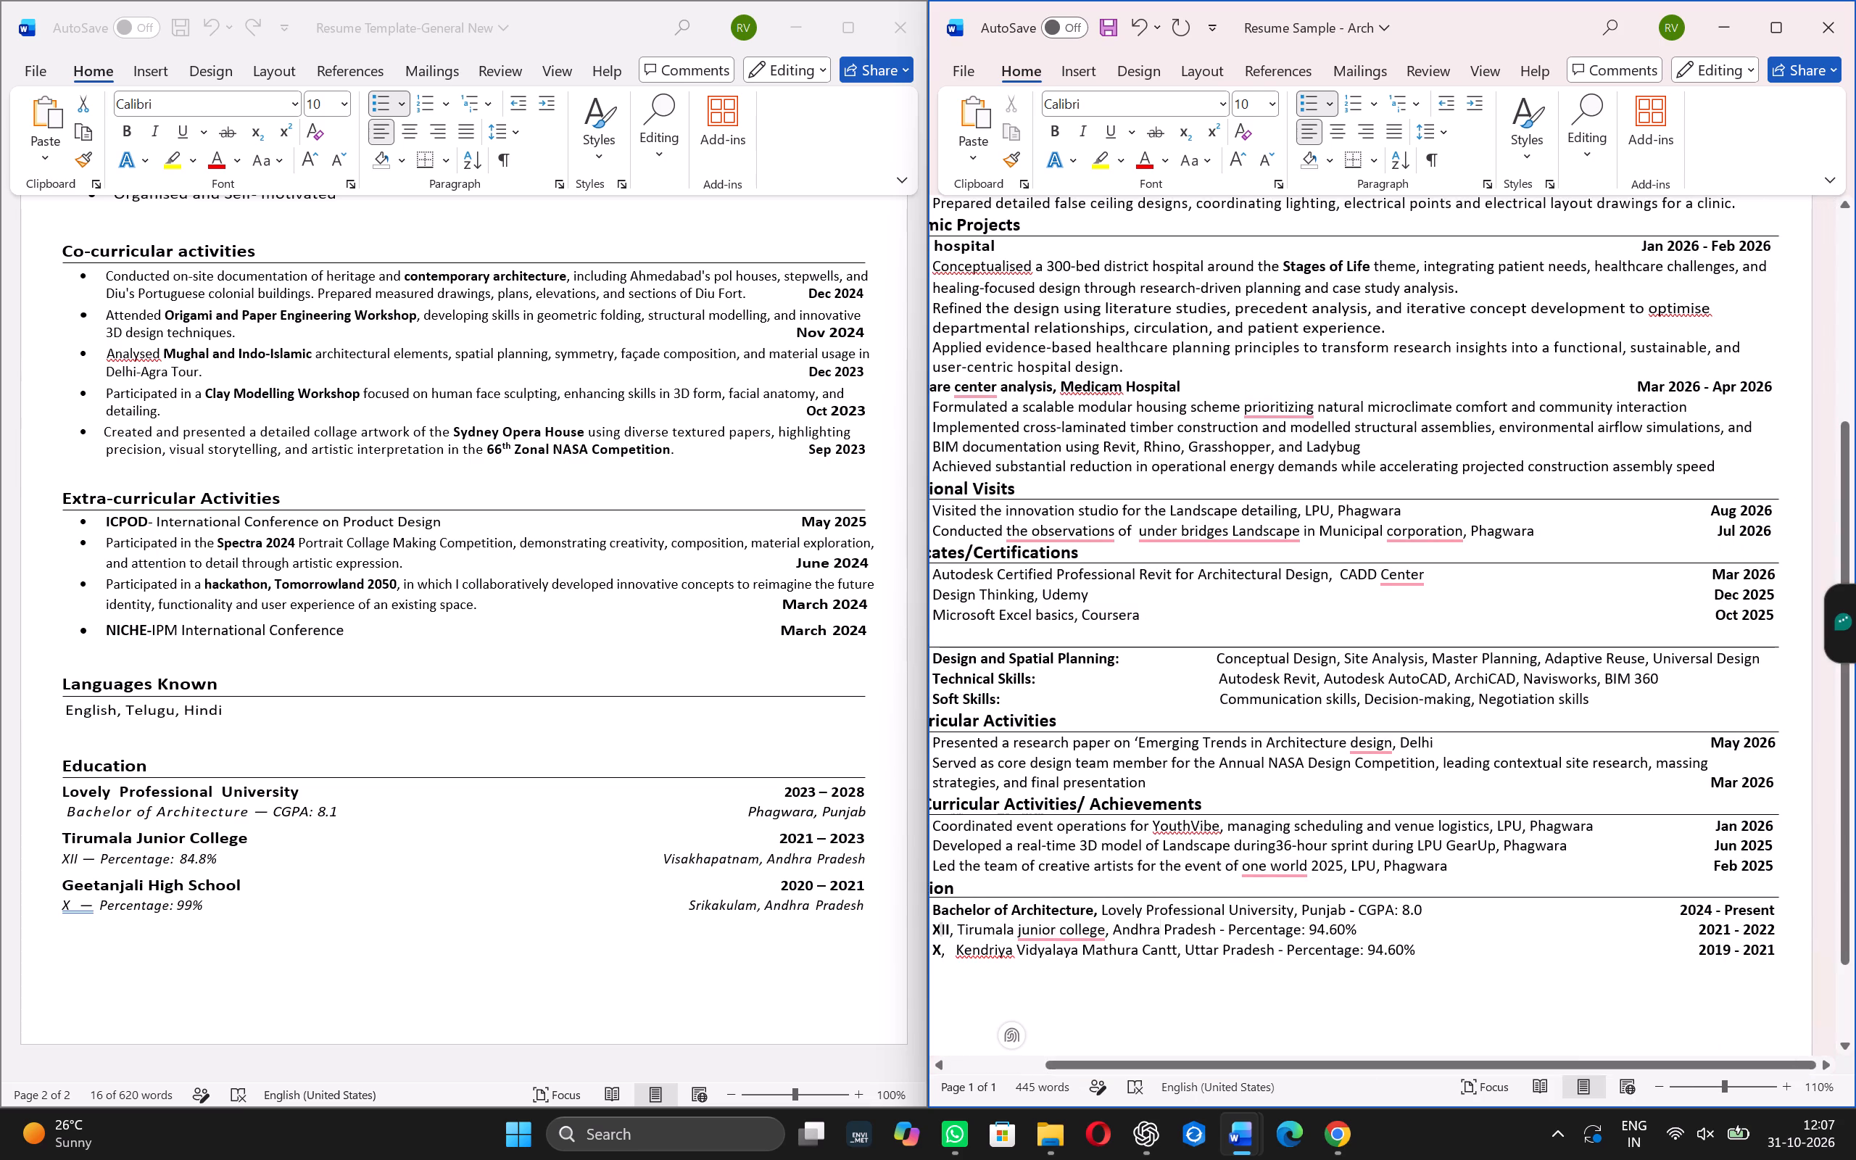
click(1767, 932)
scroll(1785, 932, left, 1)
drag(1715, 954, 1726, 953)
drag(1726, 953, 1730, 953)
key(2)
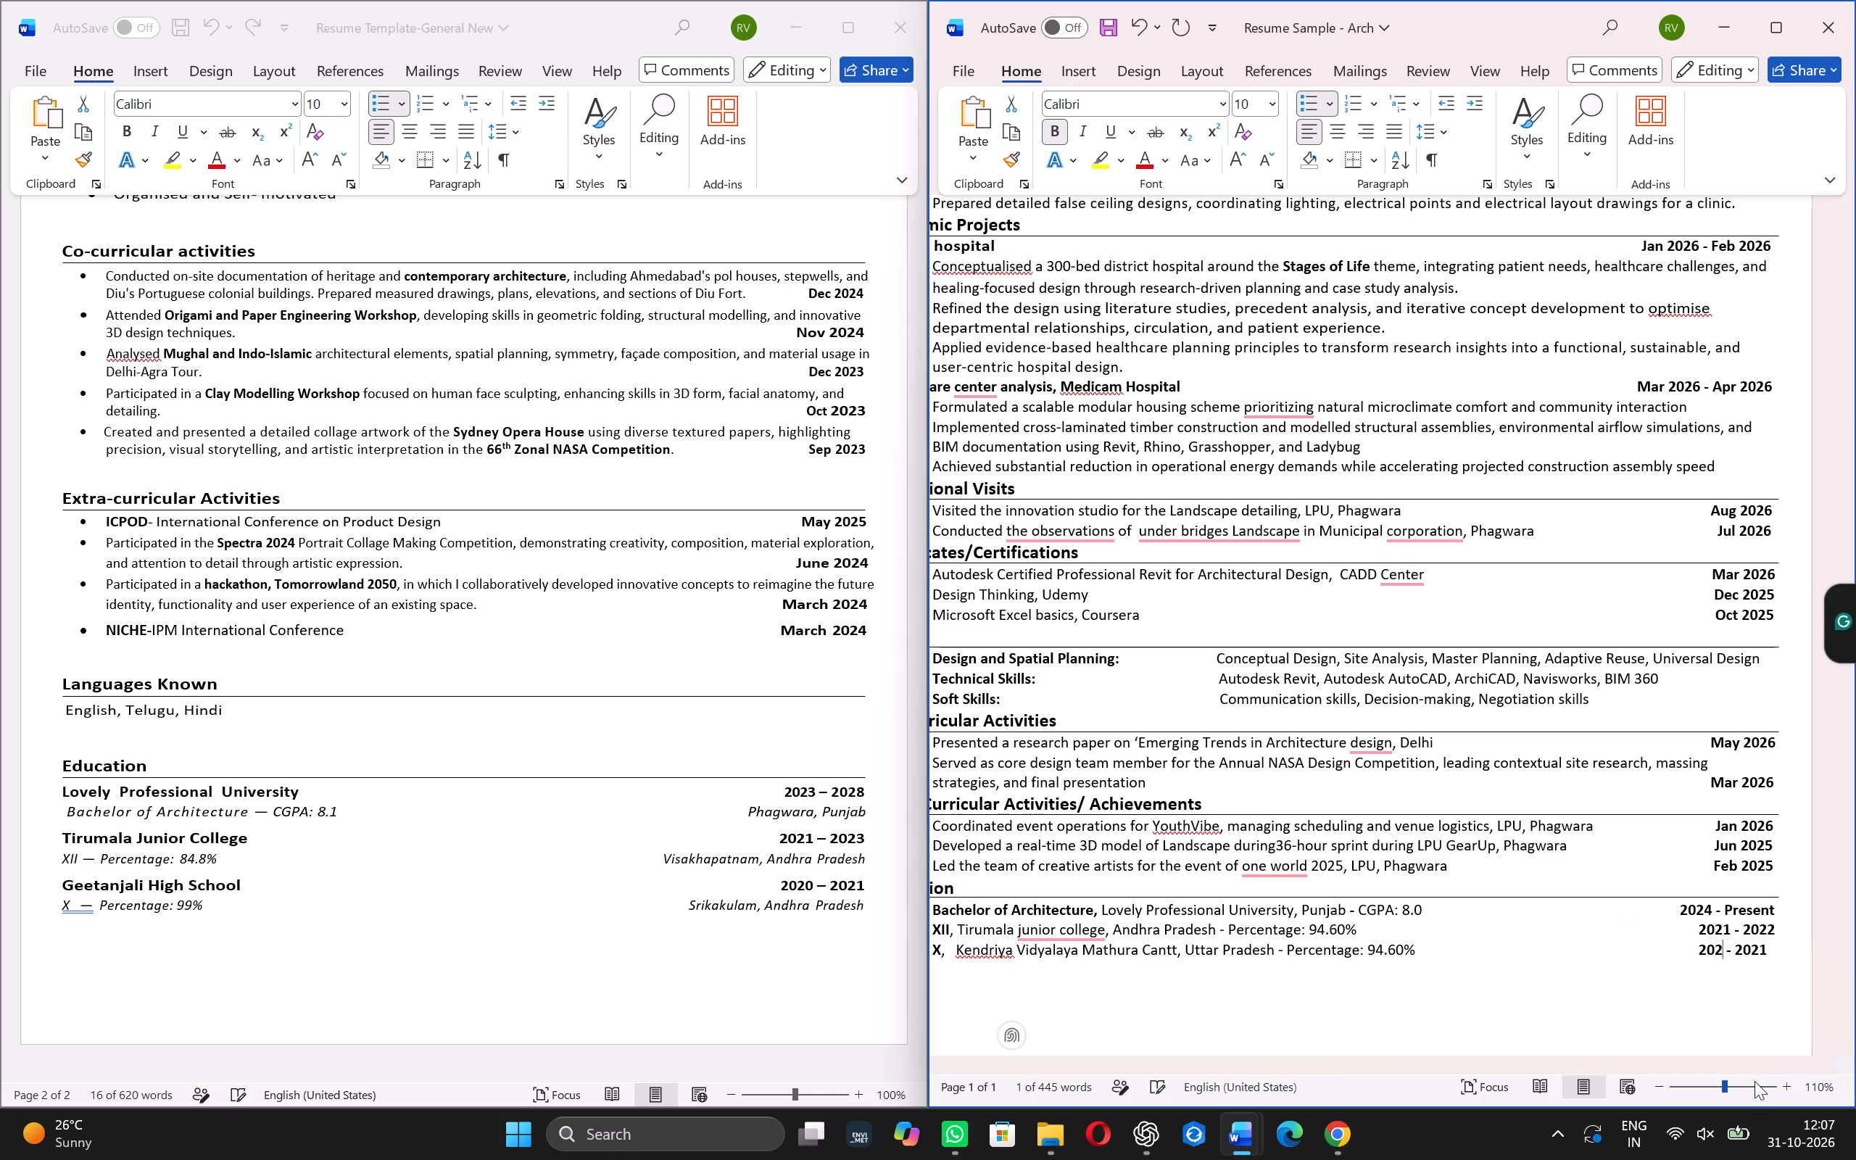
key(0)
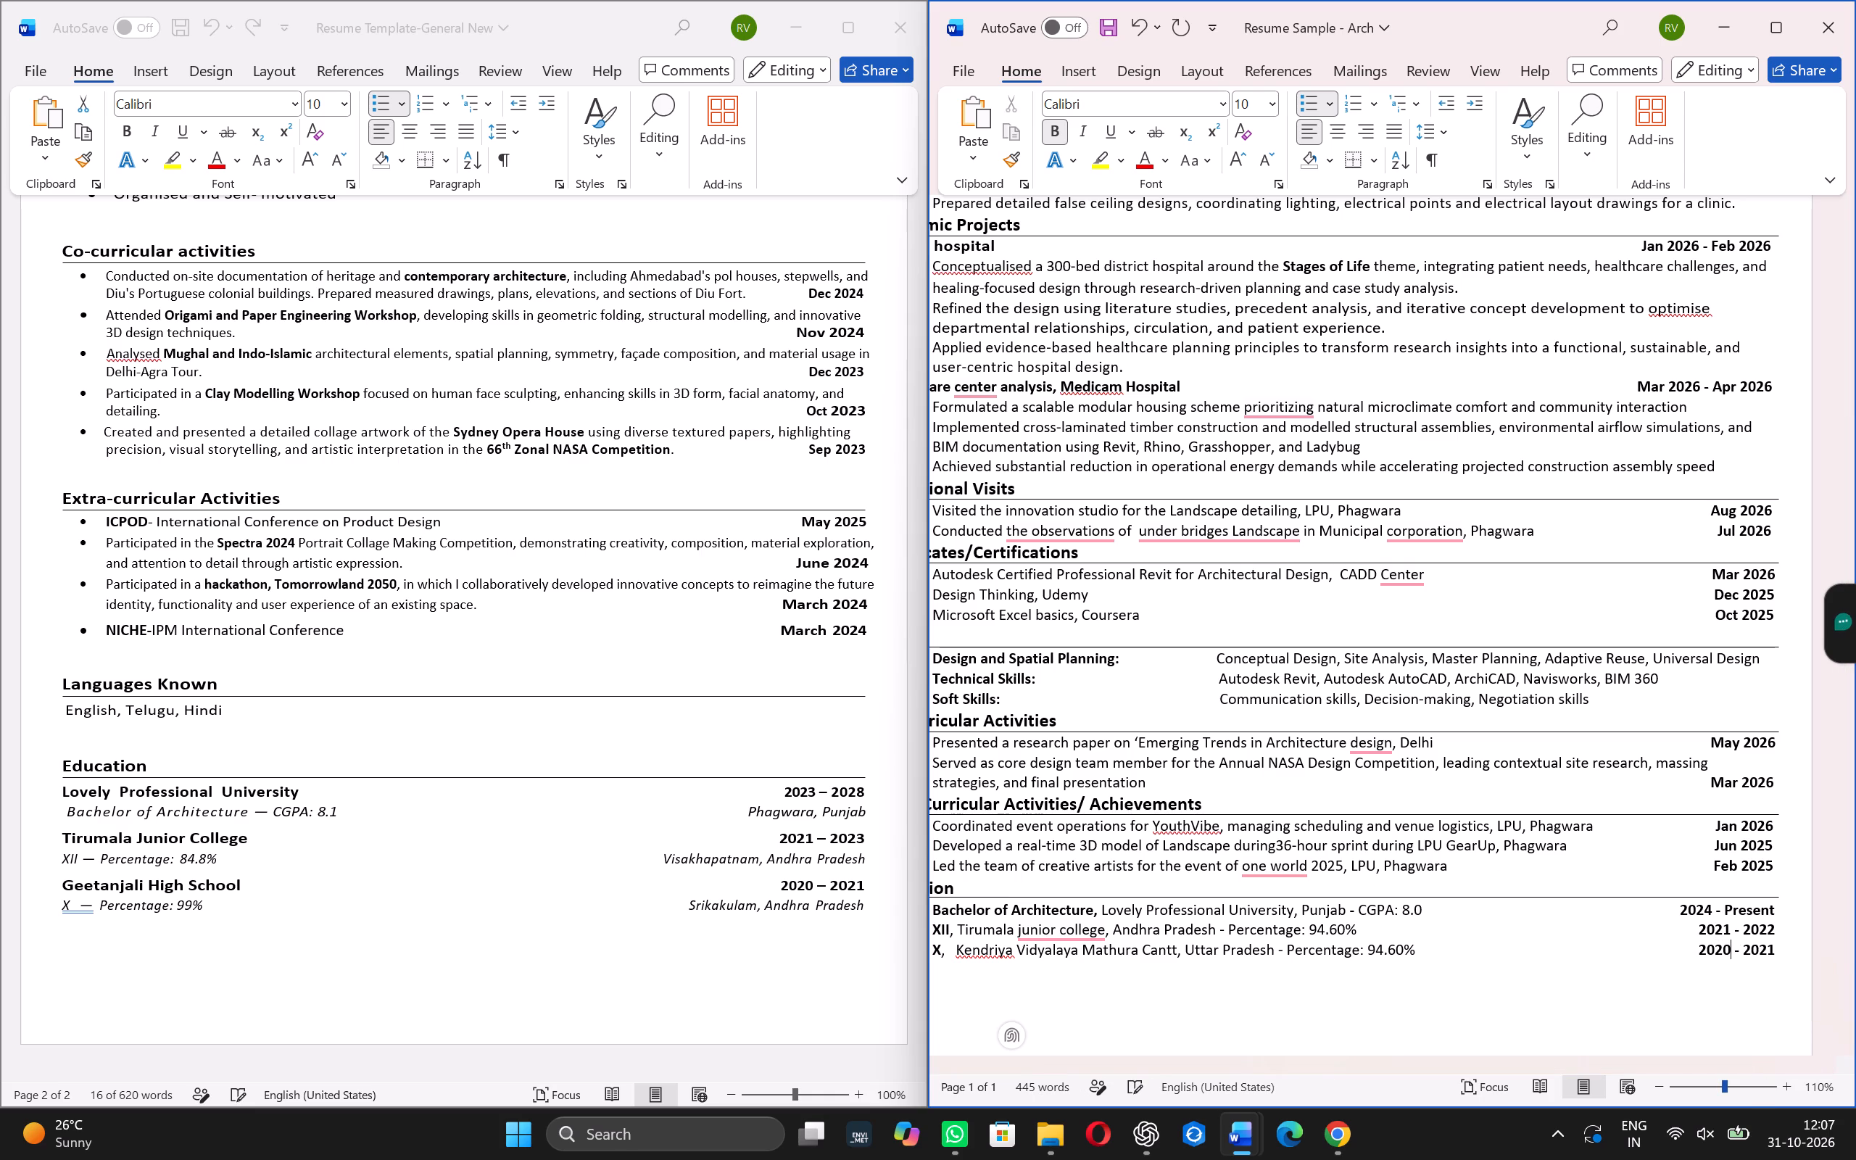
click(1462, 1032)
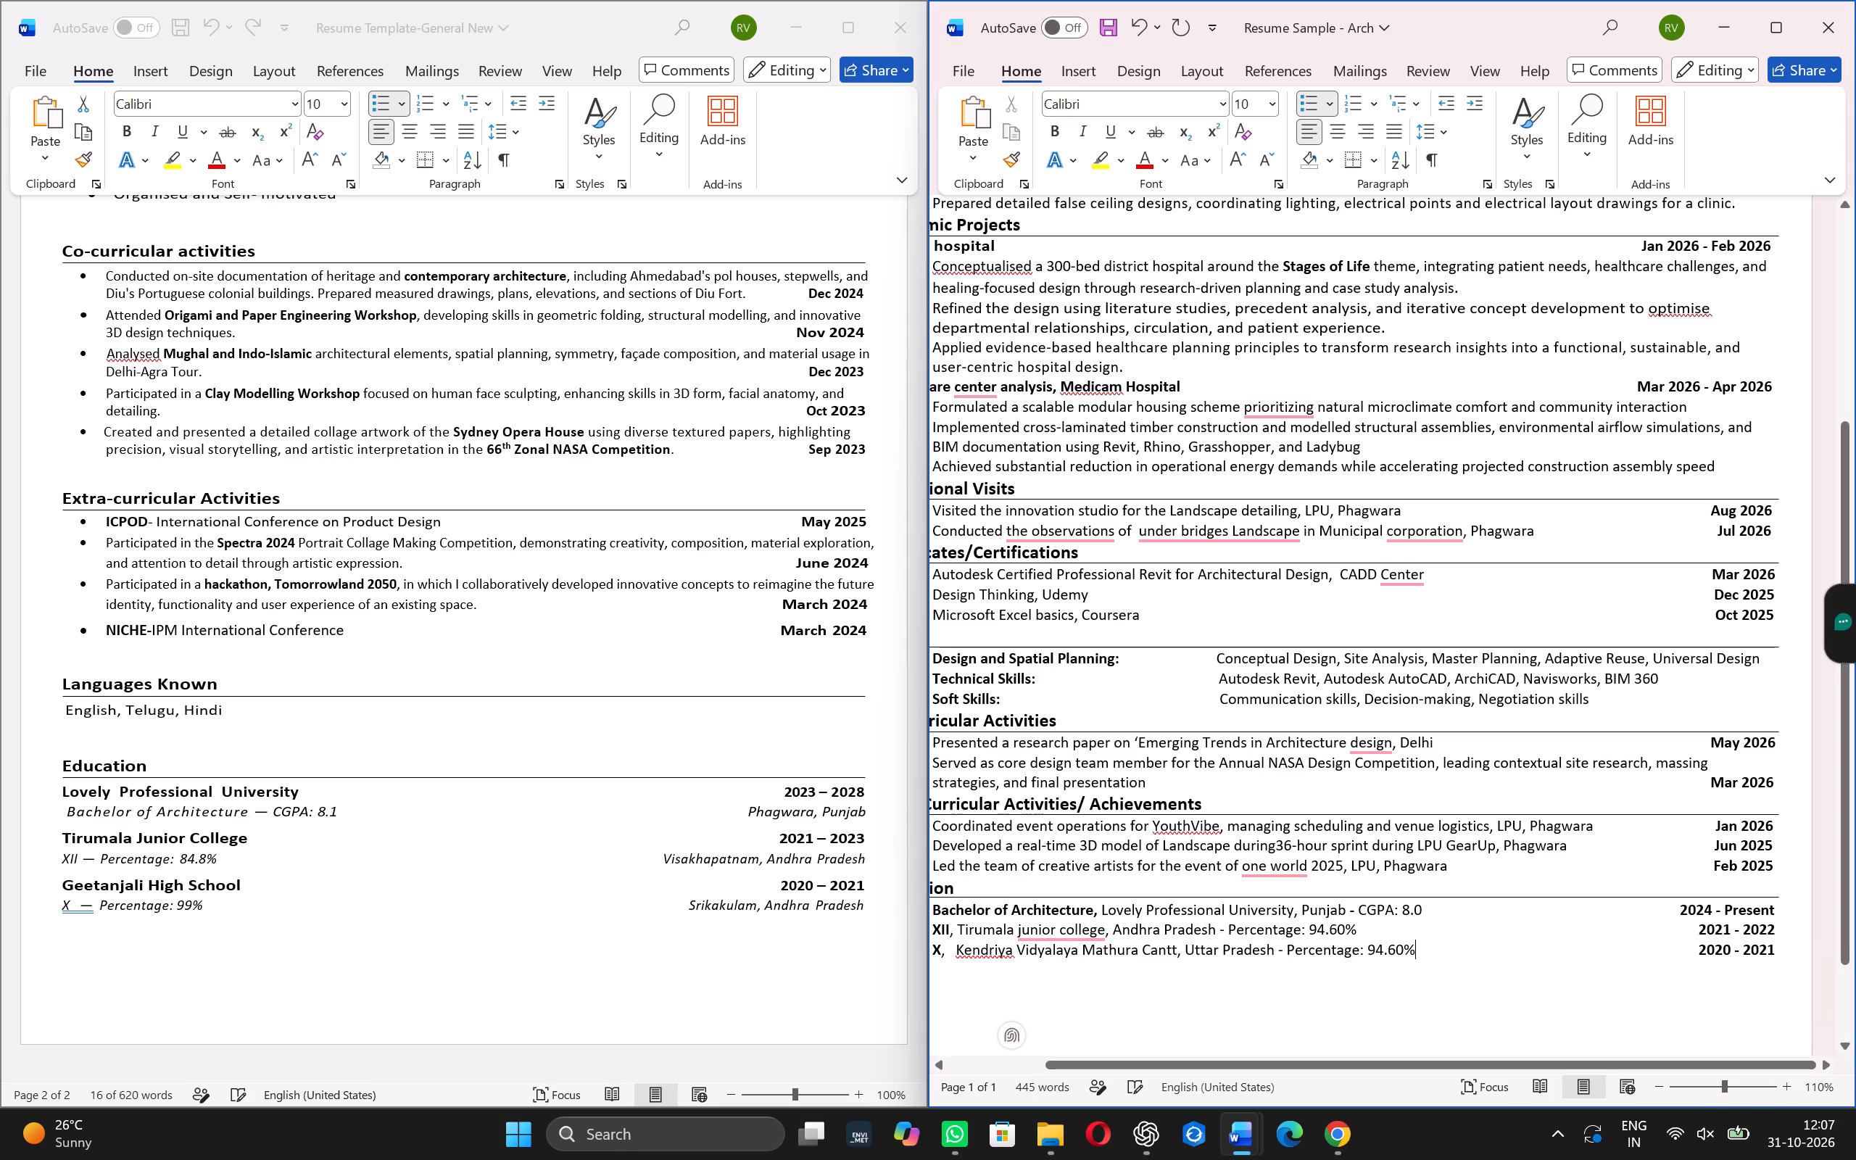
Replace the school name in the Arch resume's X entry with "Geetanjali High School".
click(953, 952)
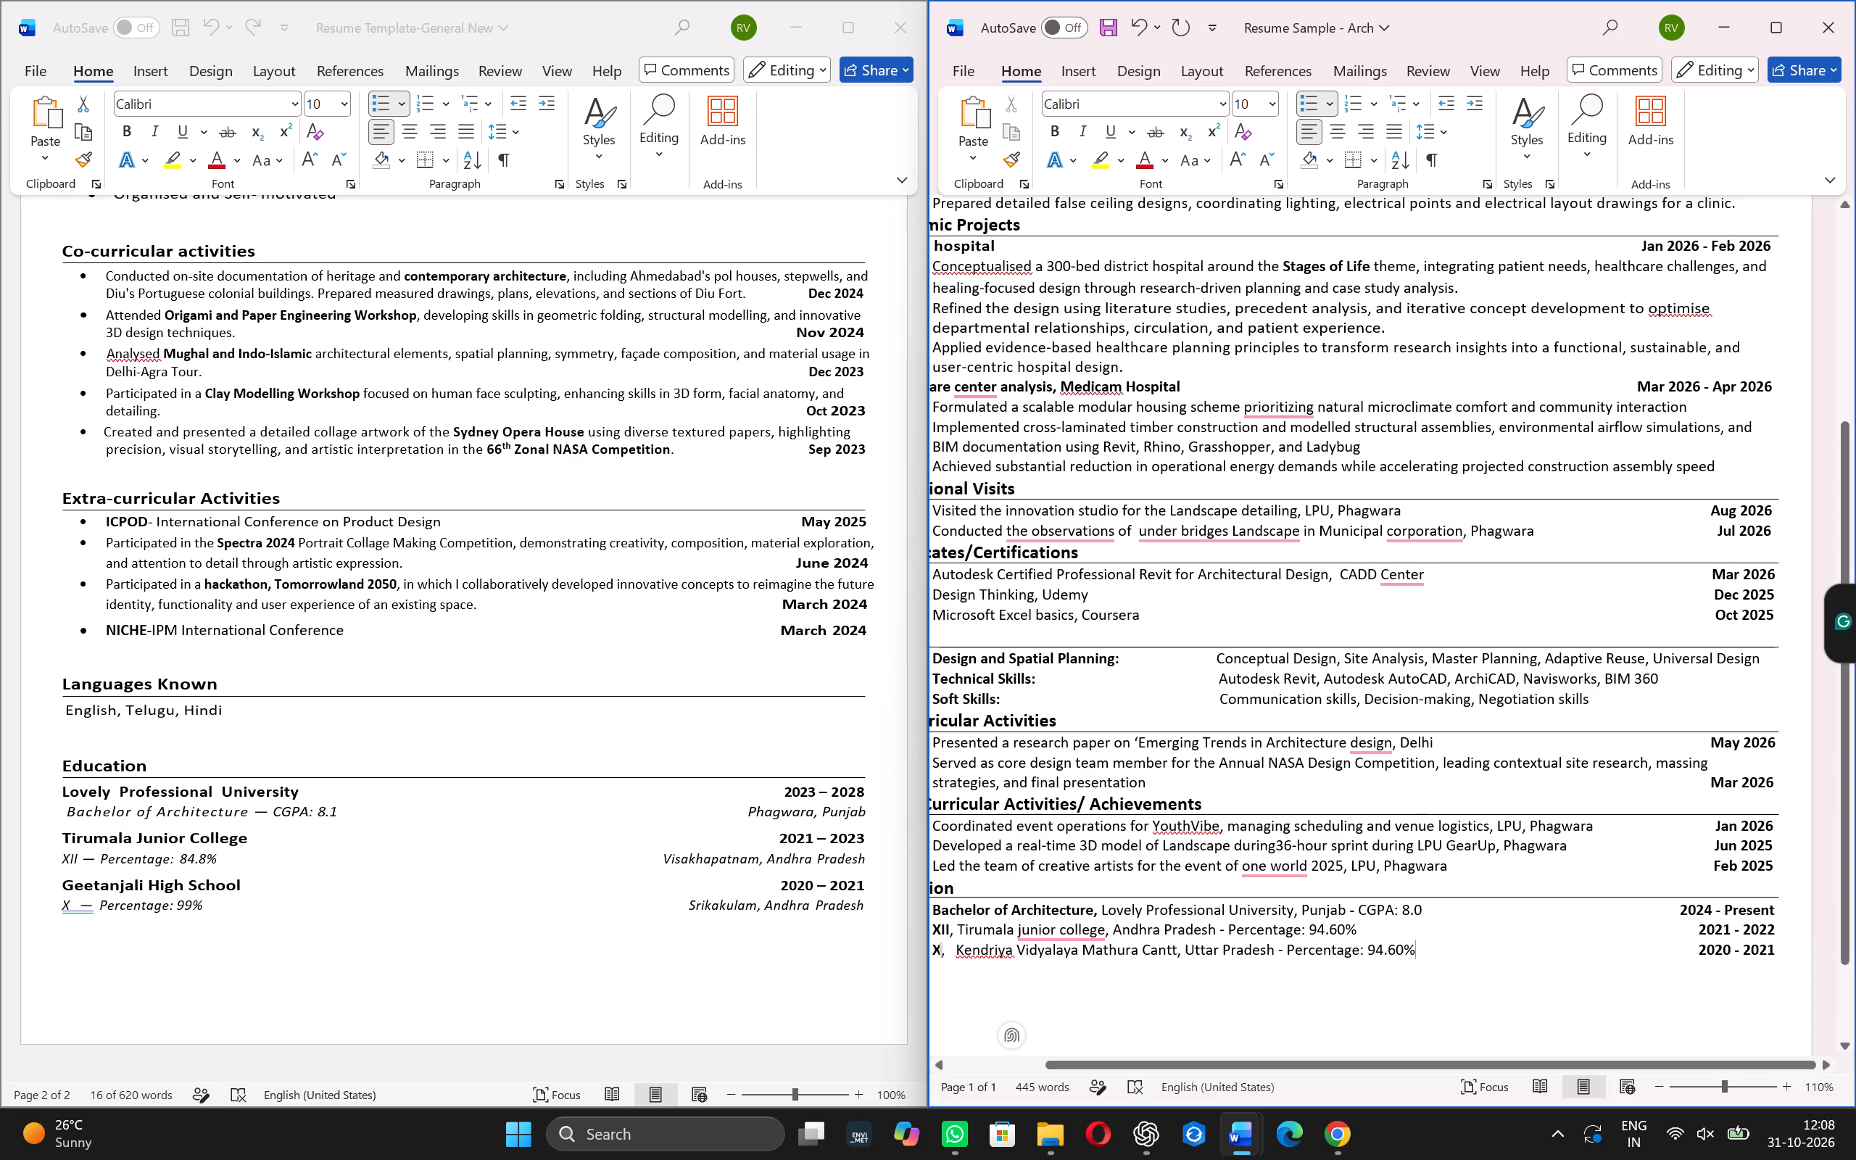
click(959, 954)
drag(957, 949, 958, 949)
drag(958, 949, 1156, 953)
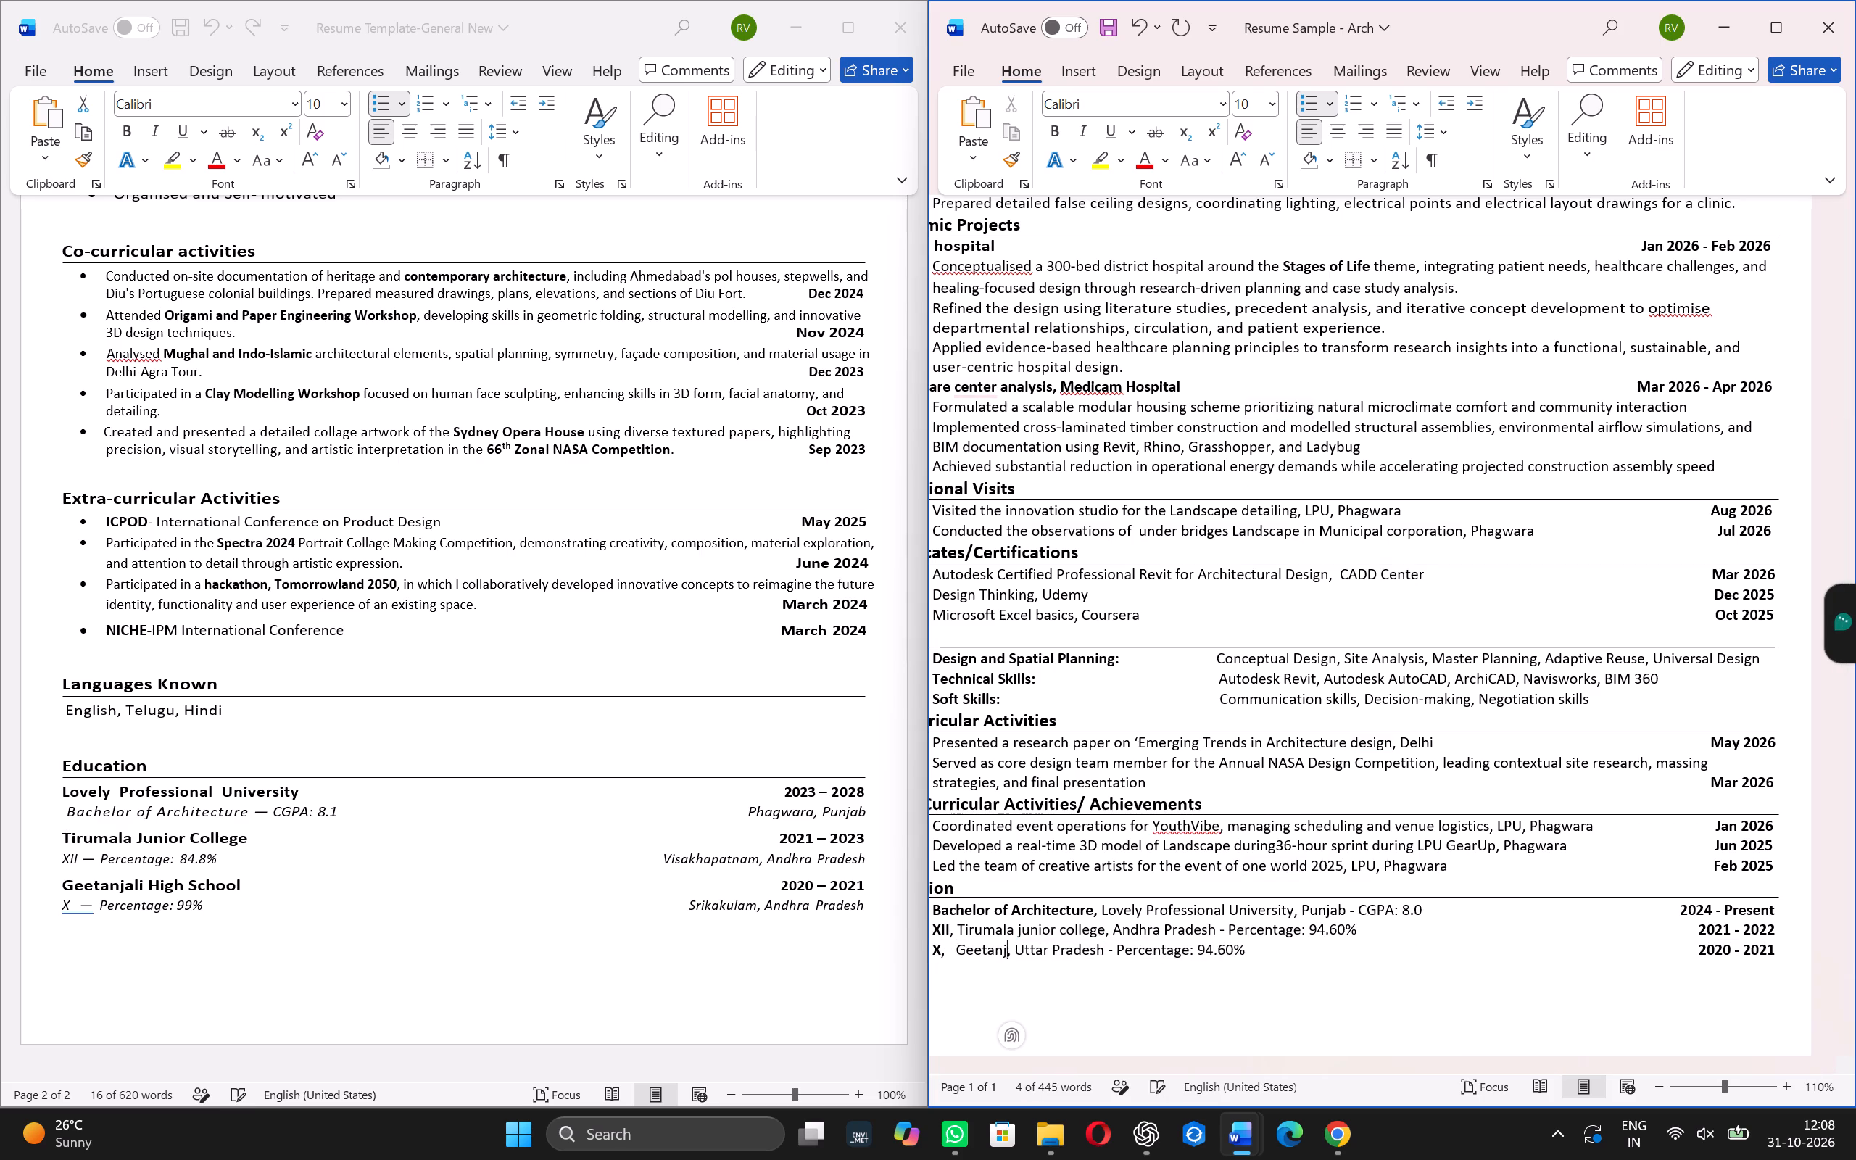
key(space)
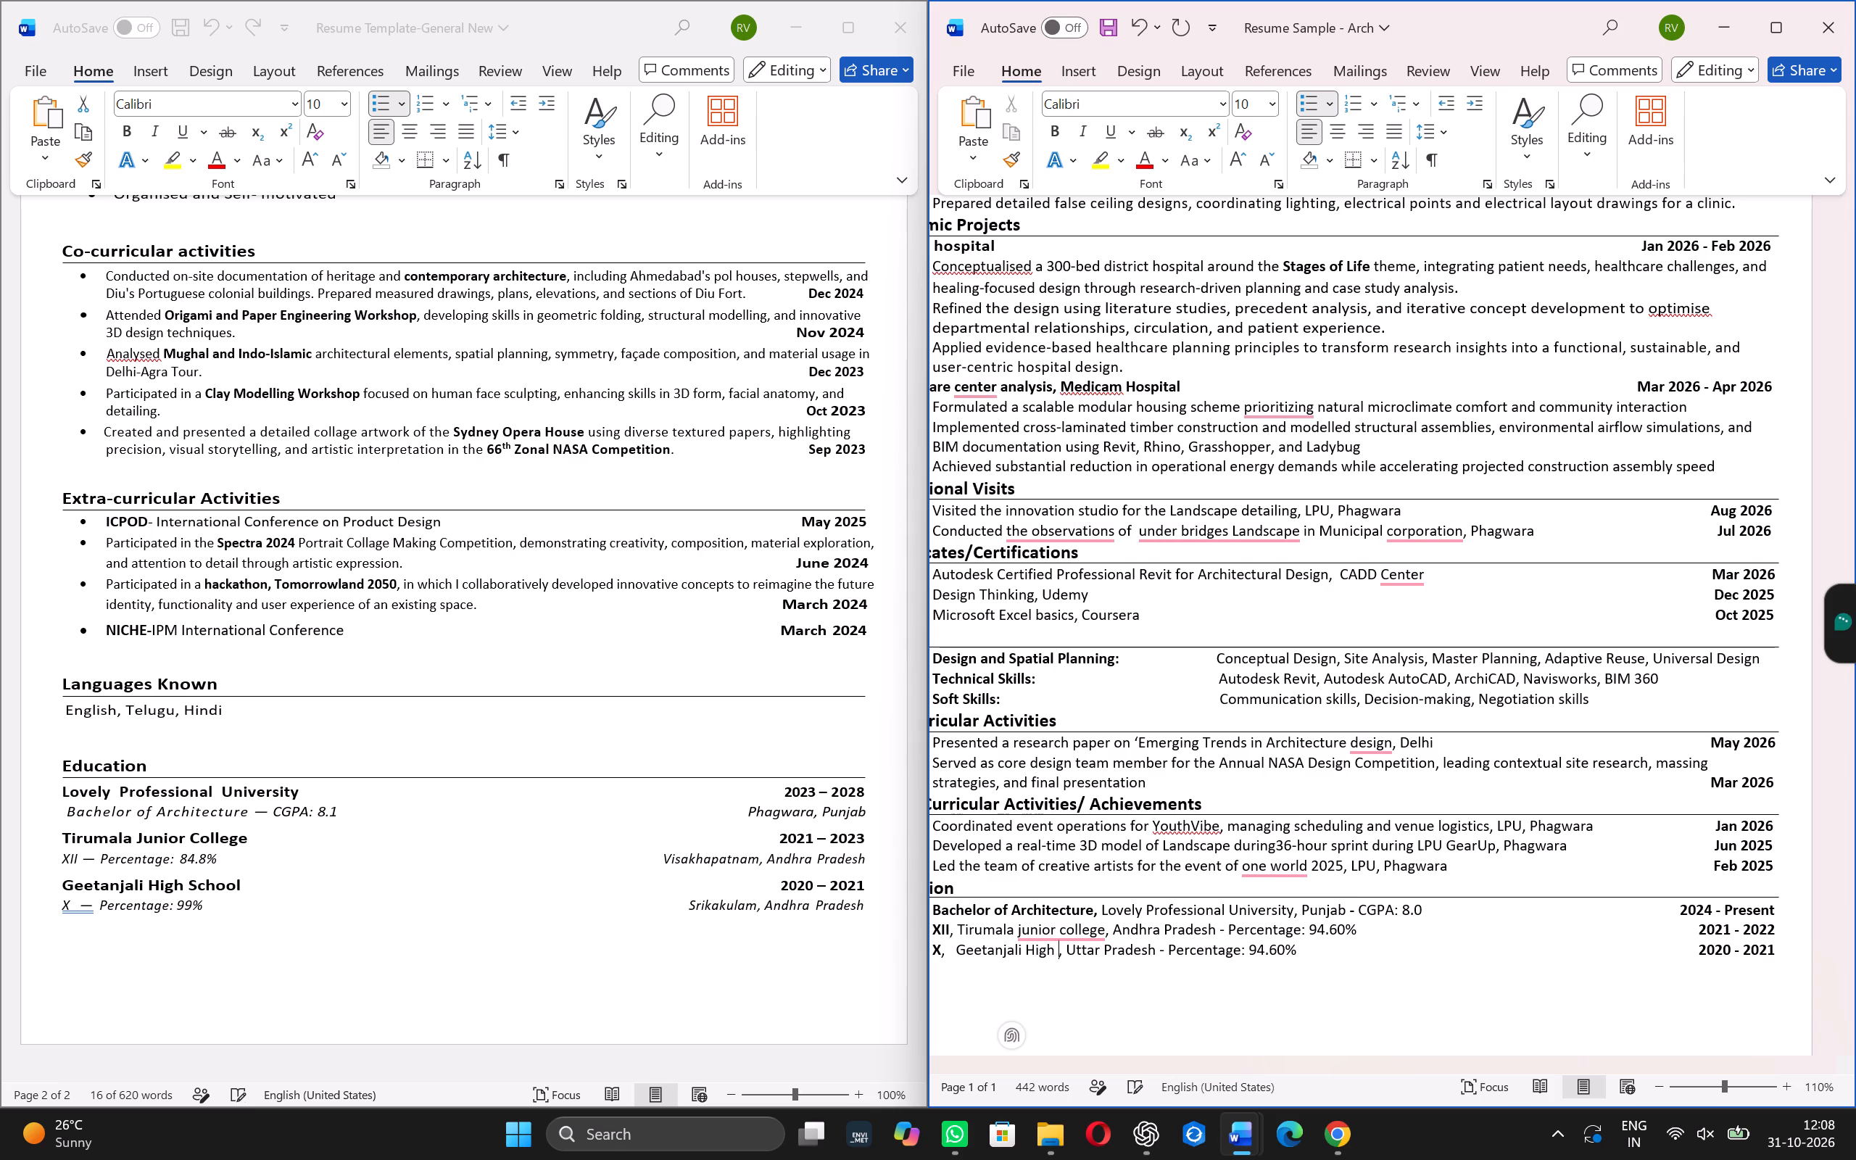
key(s)
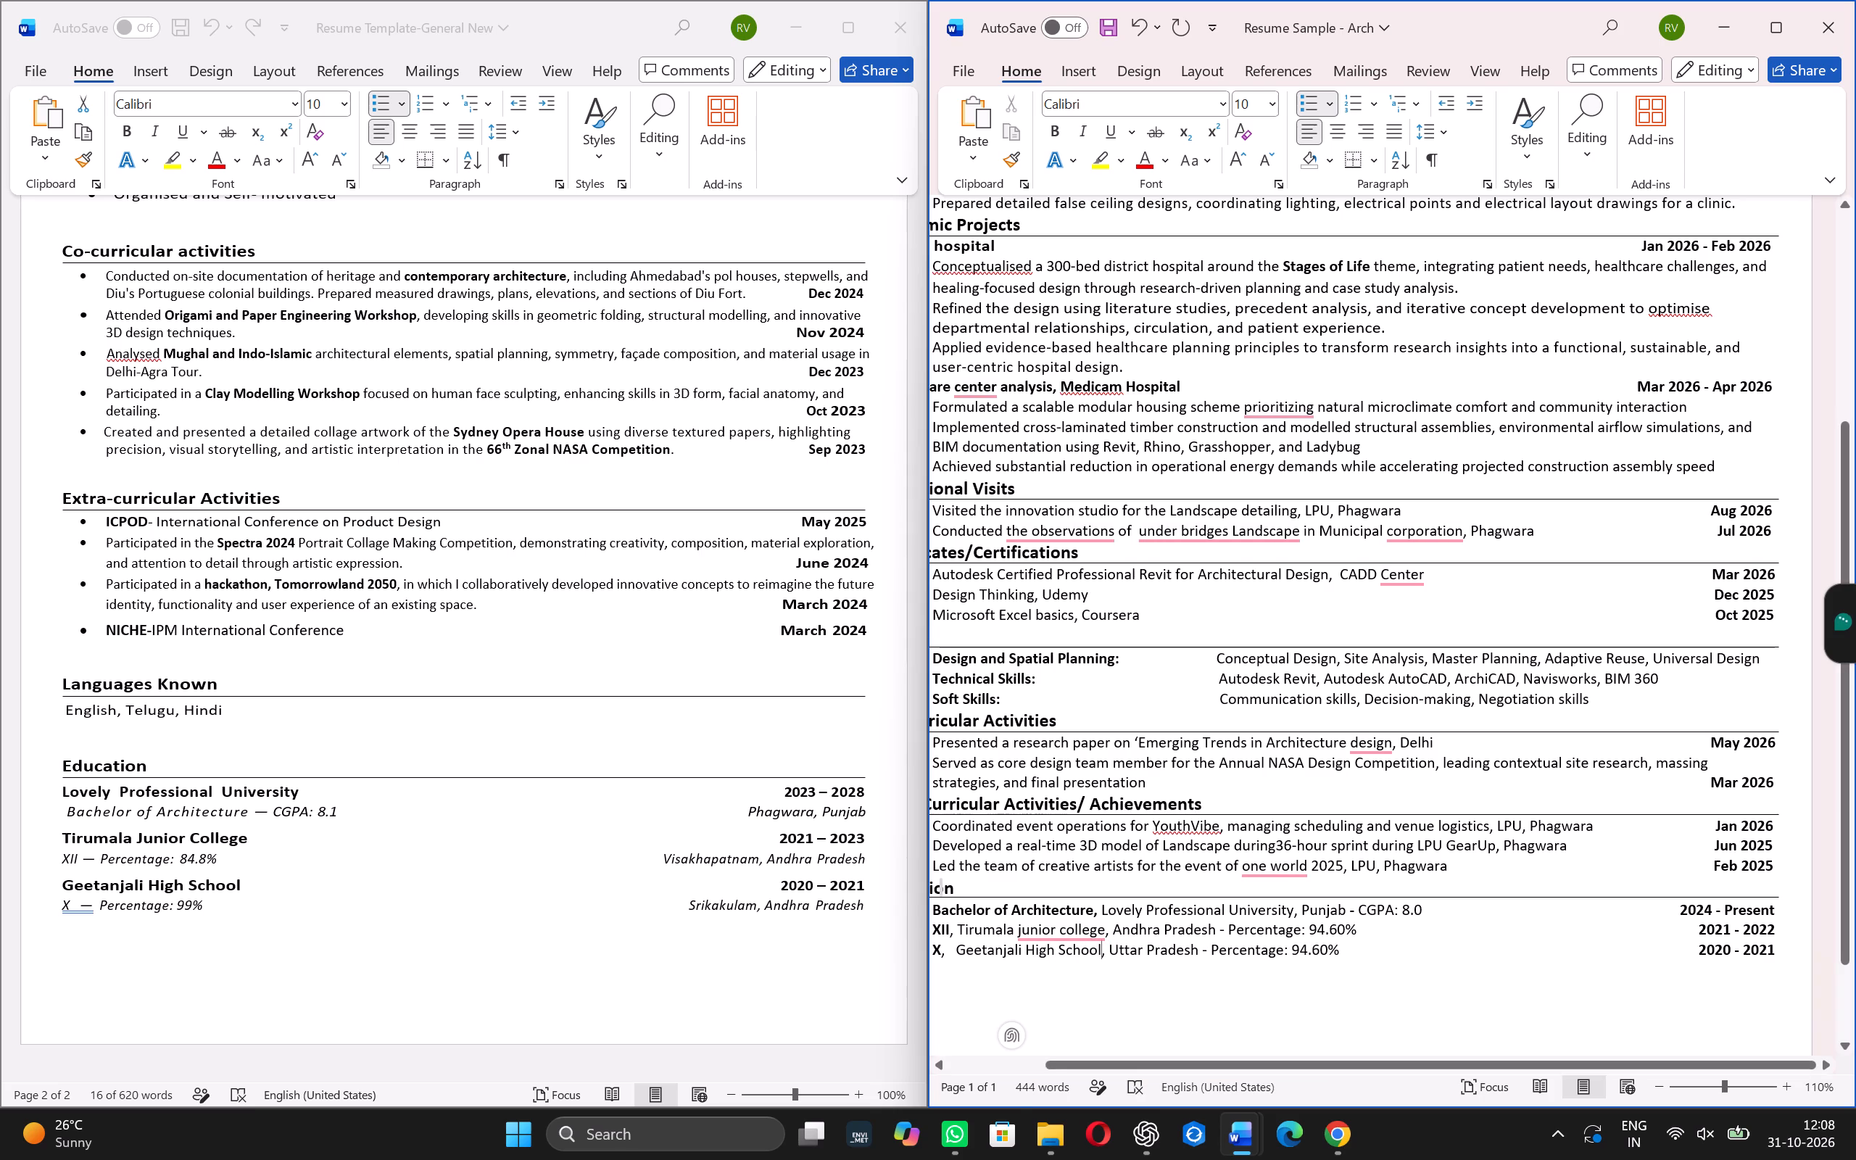
Replace "Uttar" with "Andhra" in the X entry so the state reads "Andhra Pradesh".
click(1109, 950)
drag(1115, 949, 1139, 948)
drag(1139, 948, 1142, 948)
key(BackSpace)
key(BackSpace)
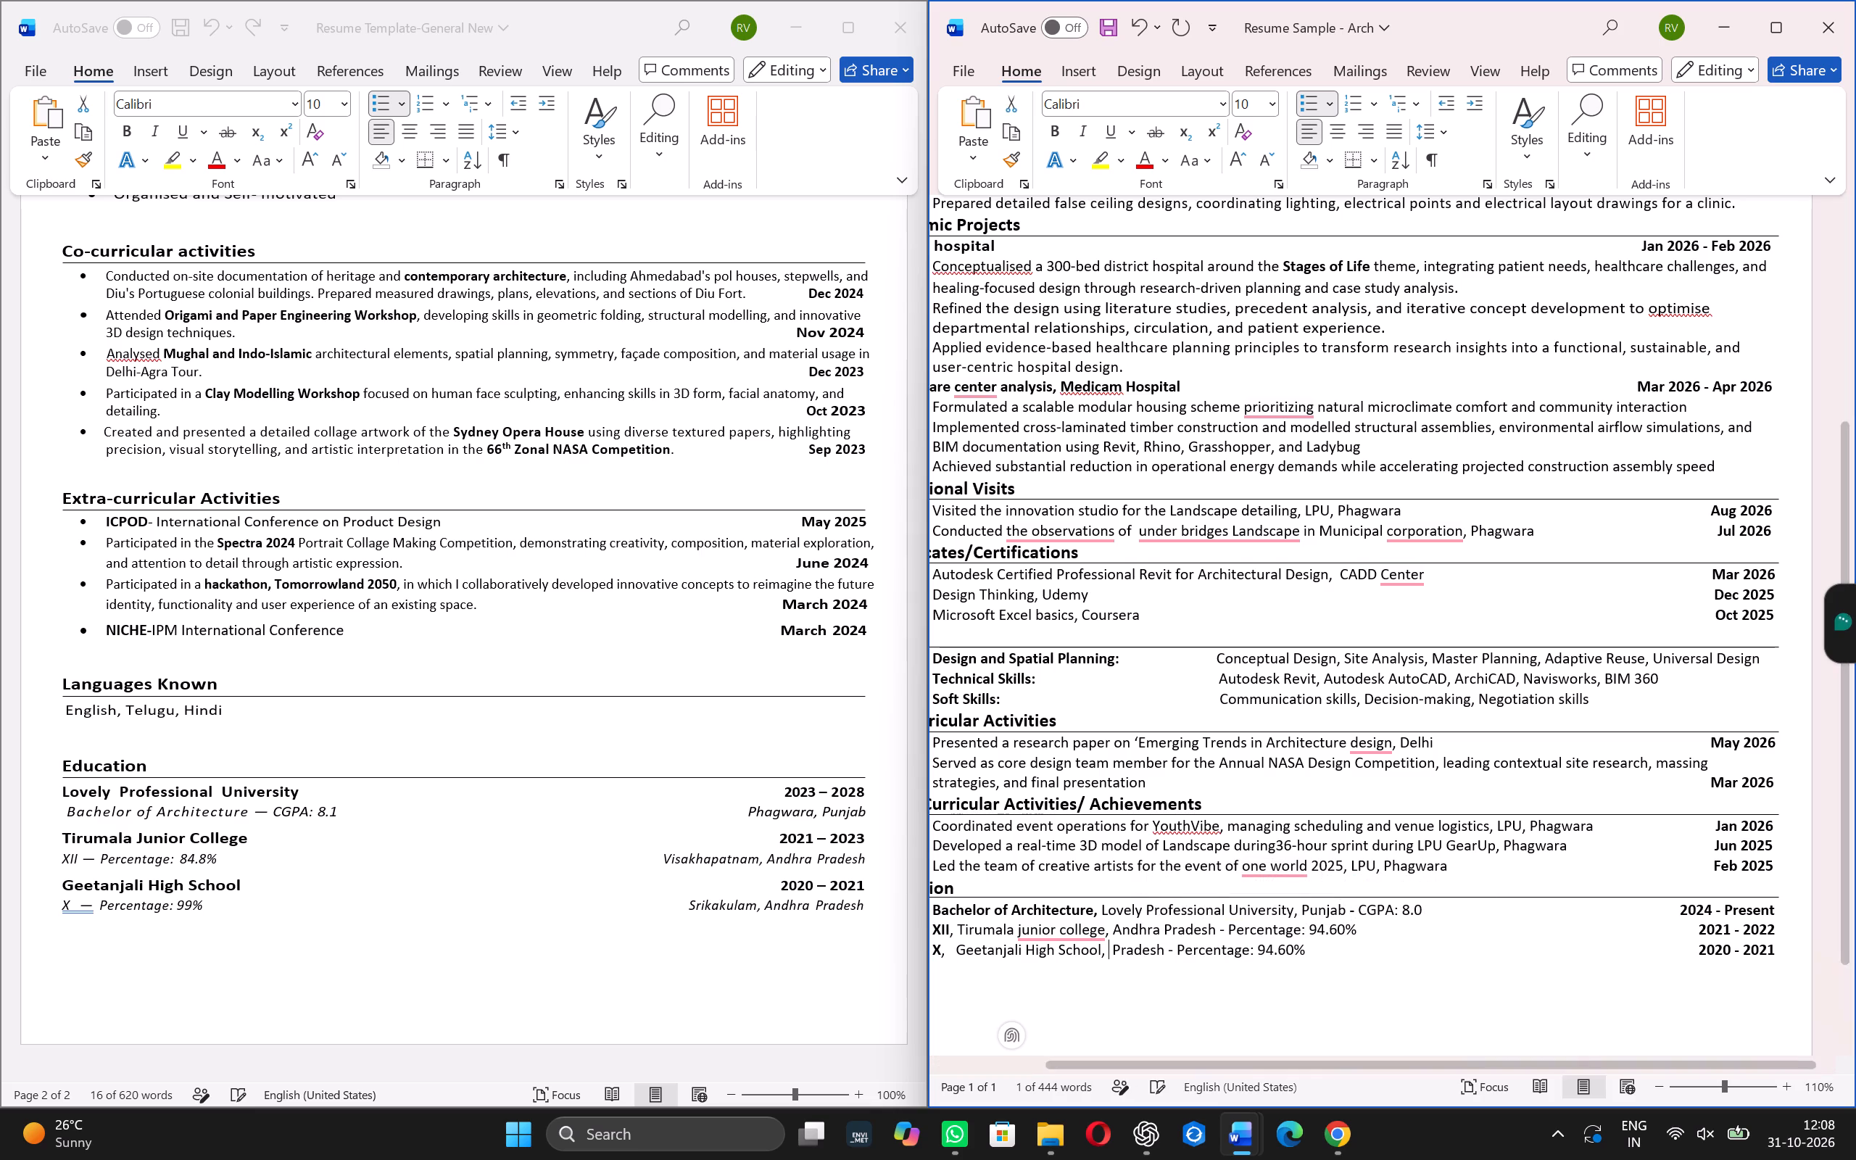
text(ndhra)
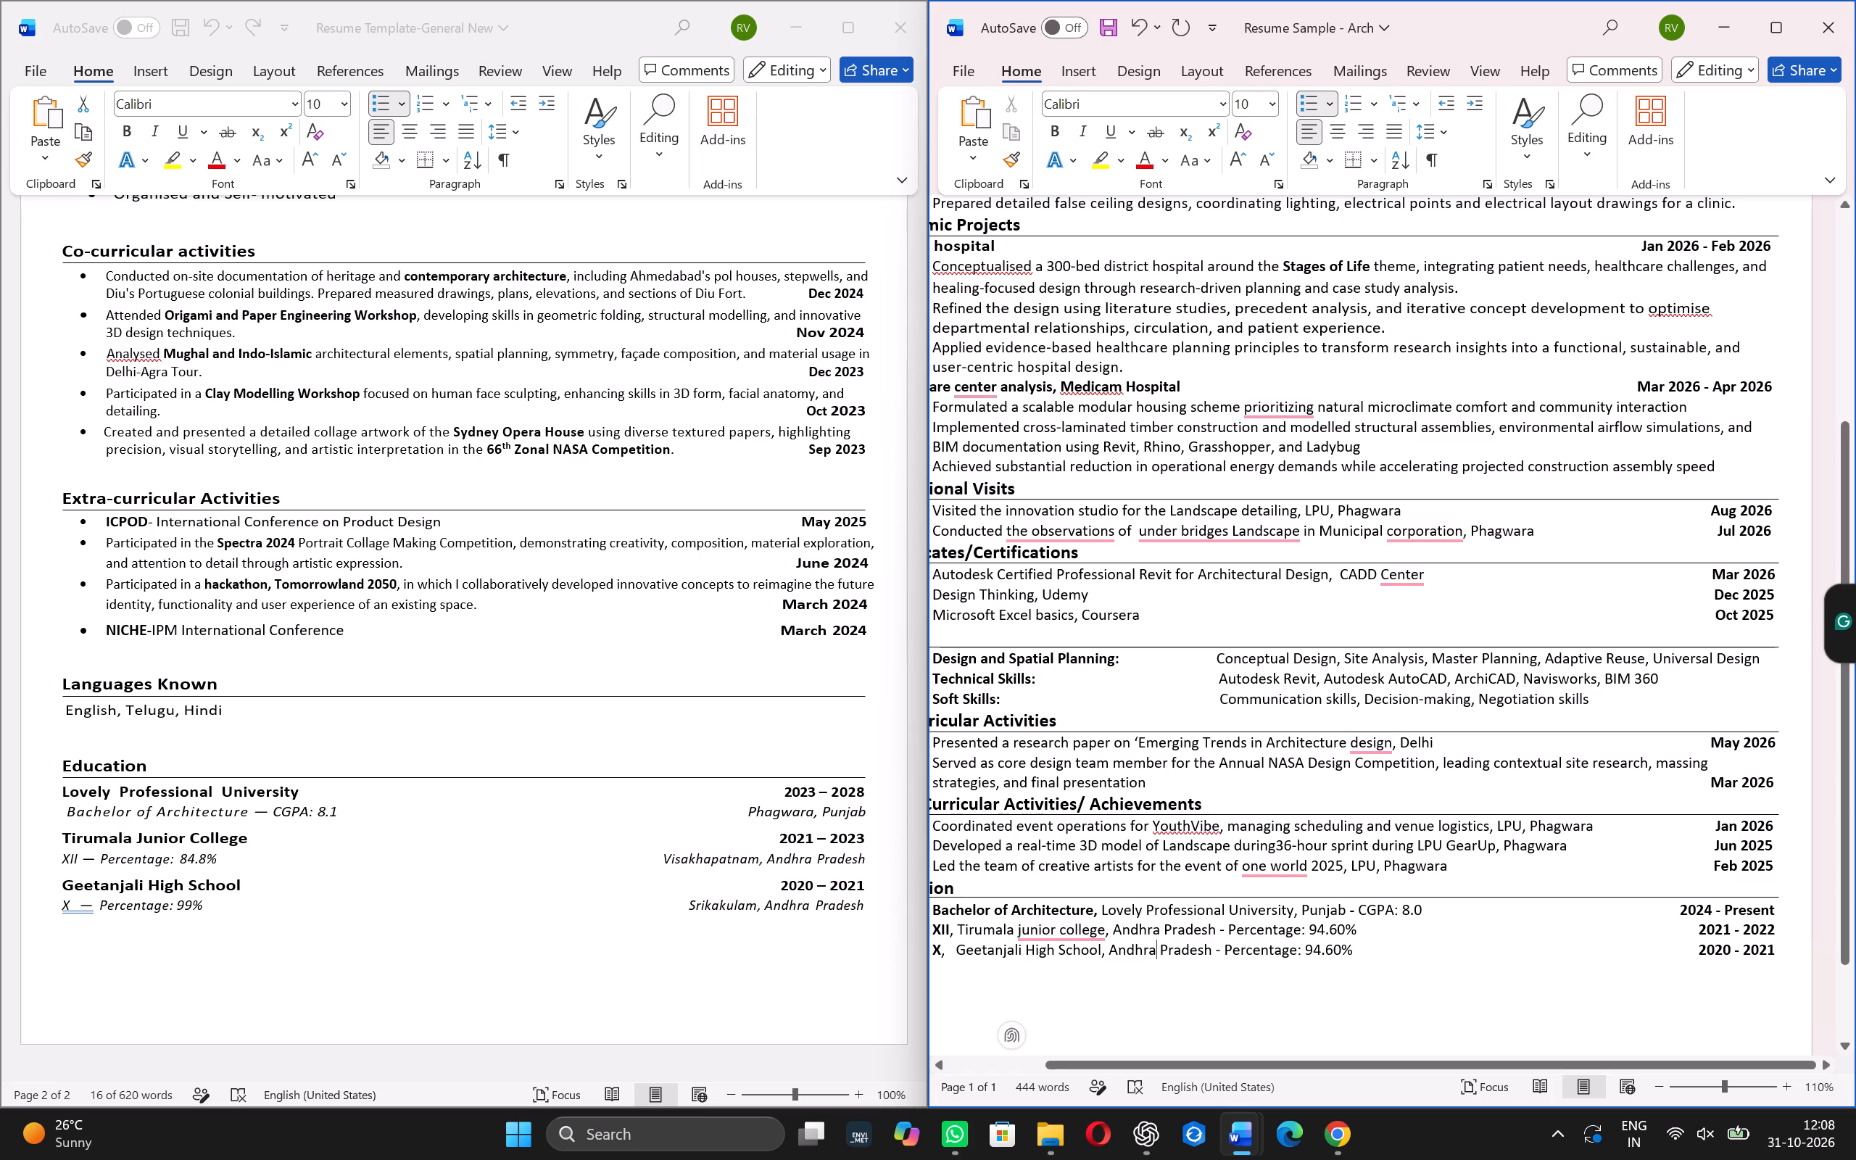
Set the percentage in the Arch resume's X entry to 99%.
drag(1341, 949, 1315, 950)
drag(1315, 950, 1316, 949)
key(9)
Set the percentage in the Arch resume's XII entry to 84.80%.
click(1338, 934)
key(BackSpace)
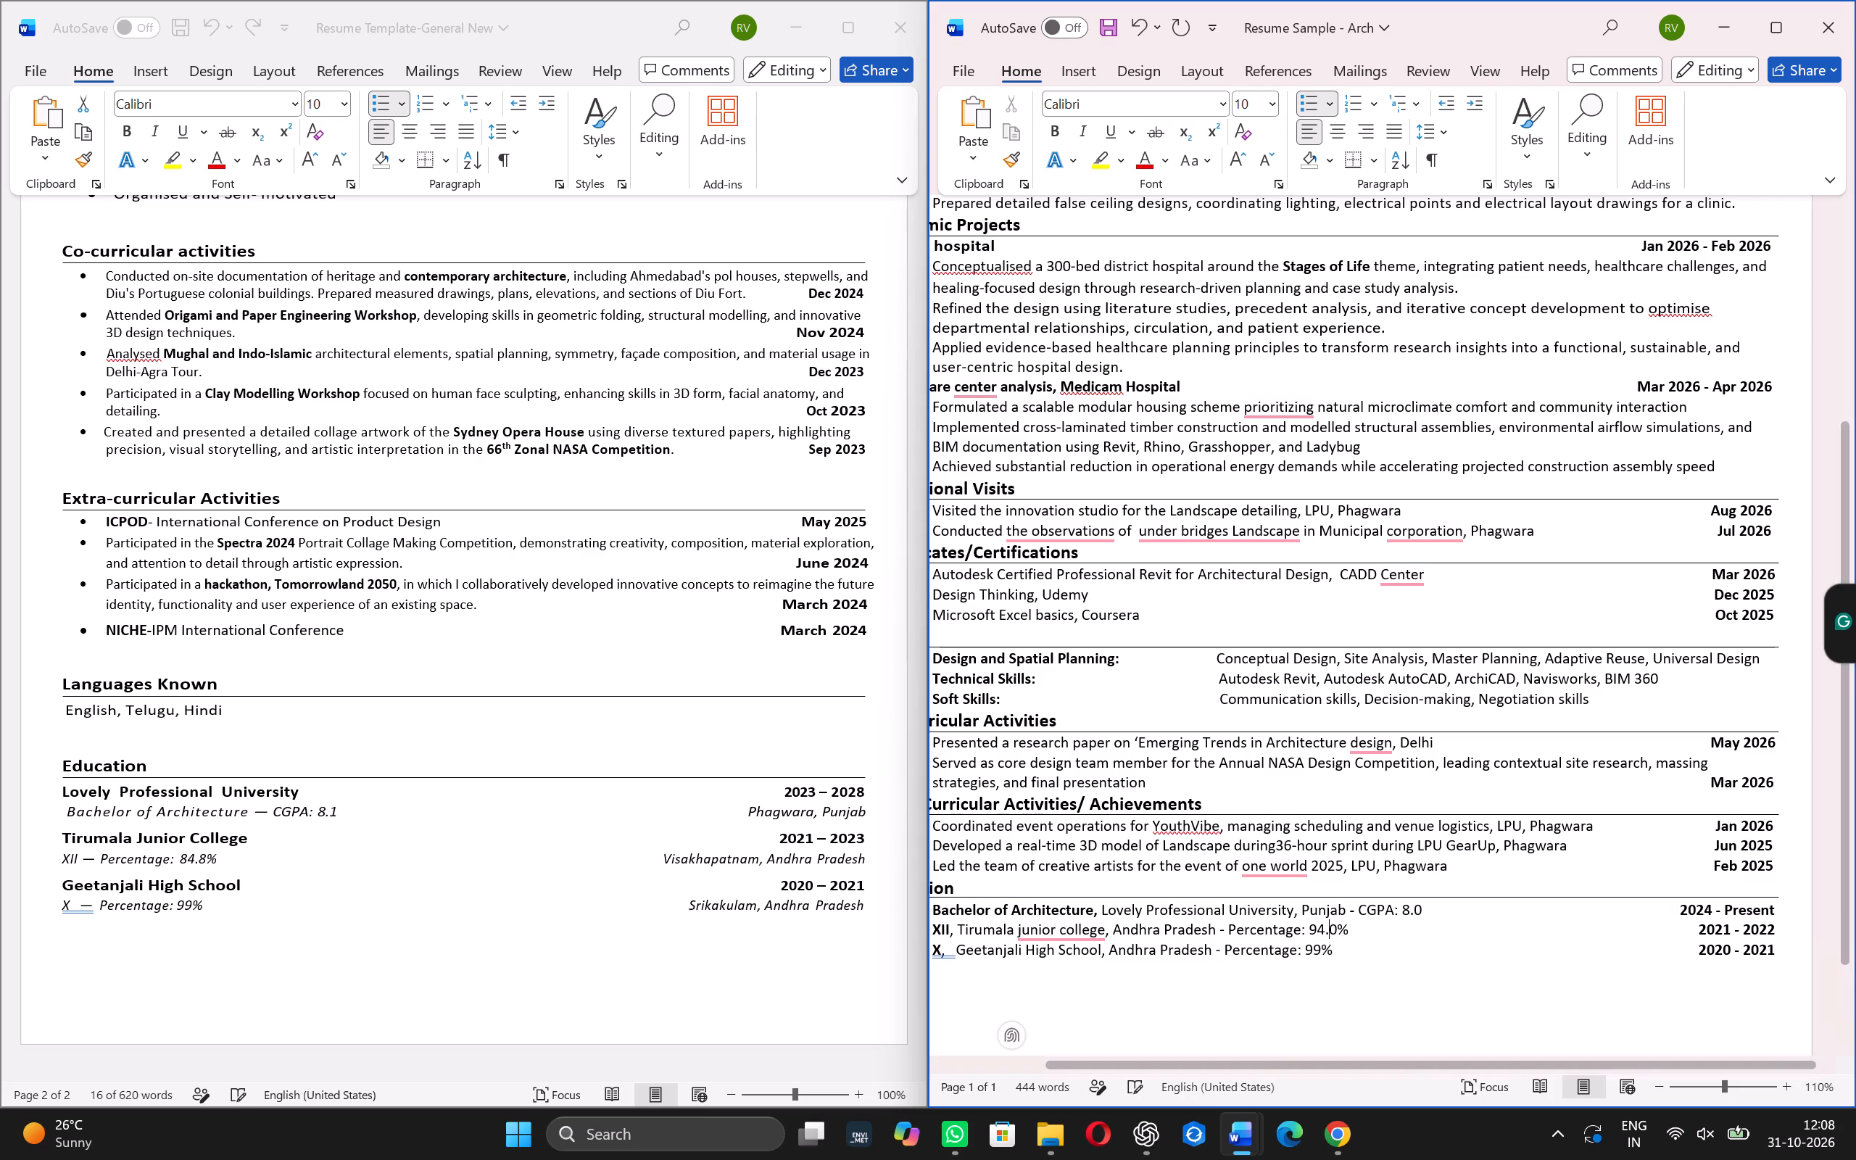
key(8)
click(1318, 932)
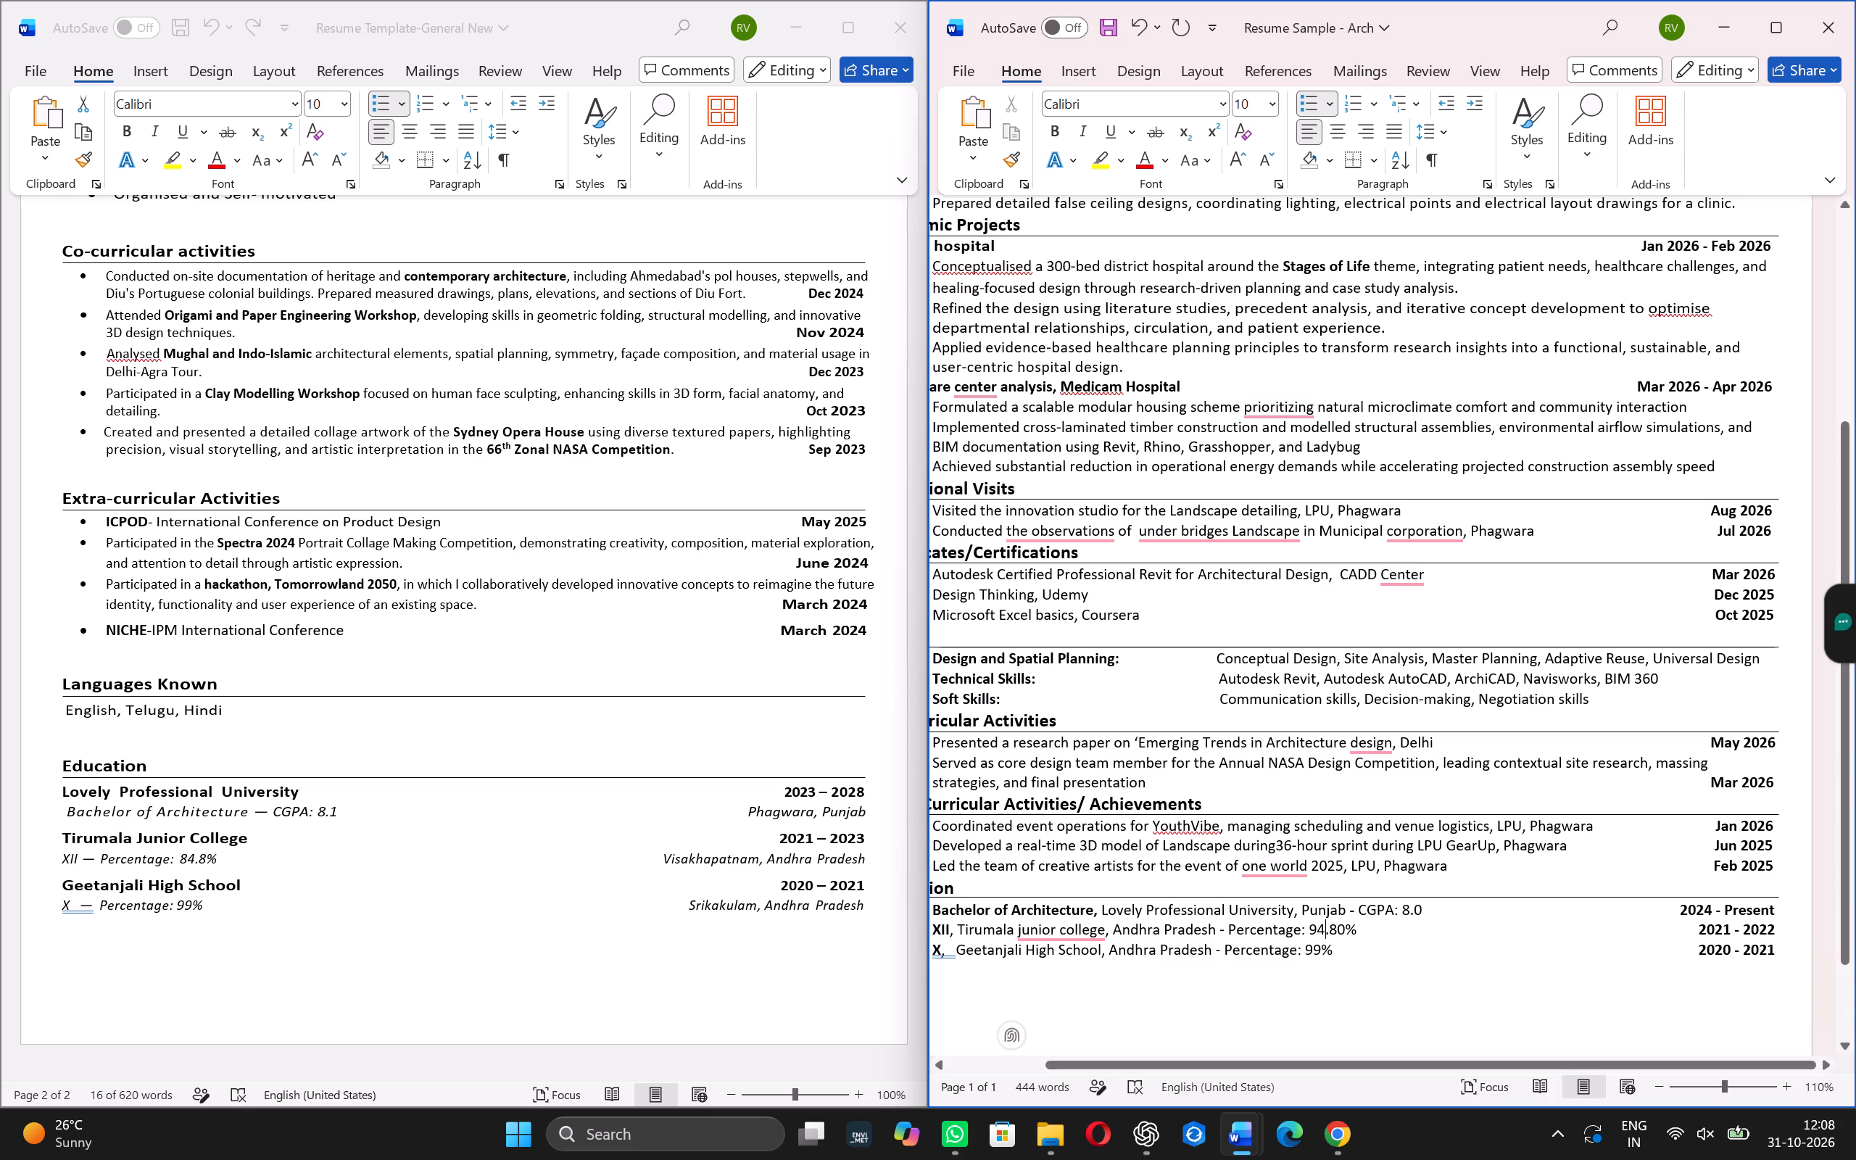
click(1316, 928)
key(BackSpace)
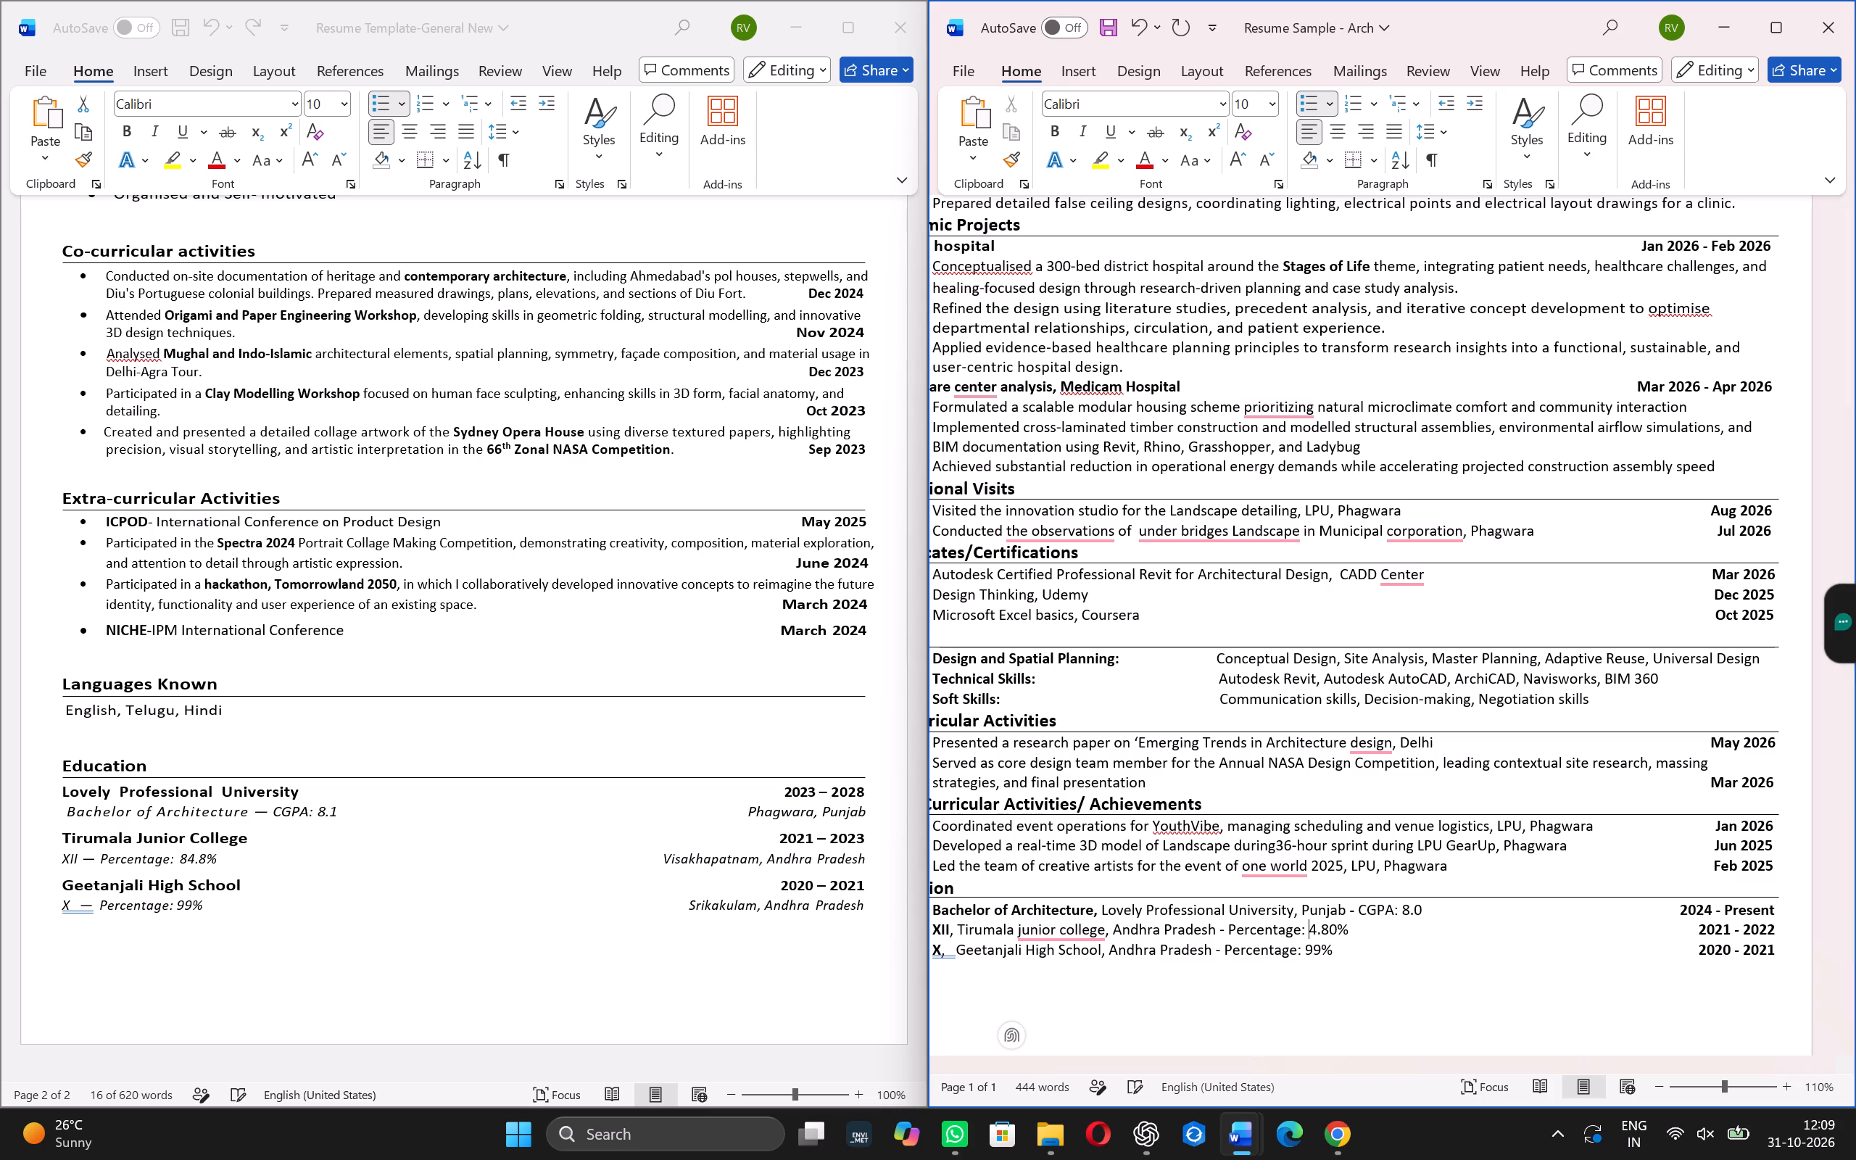
key(8)
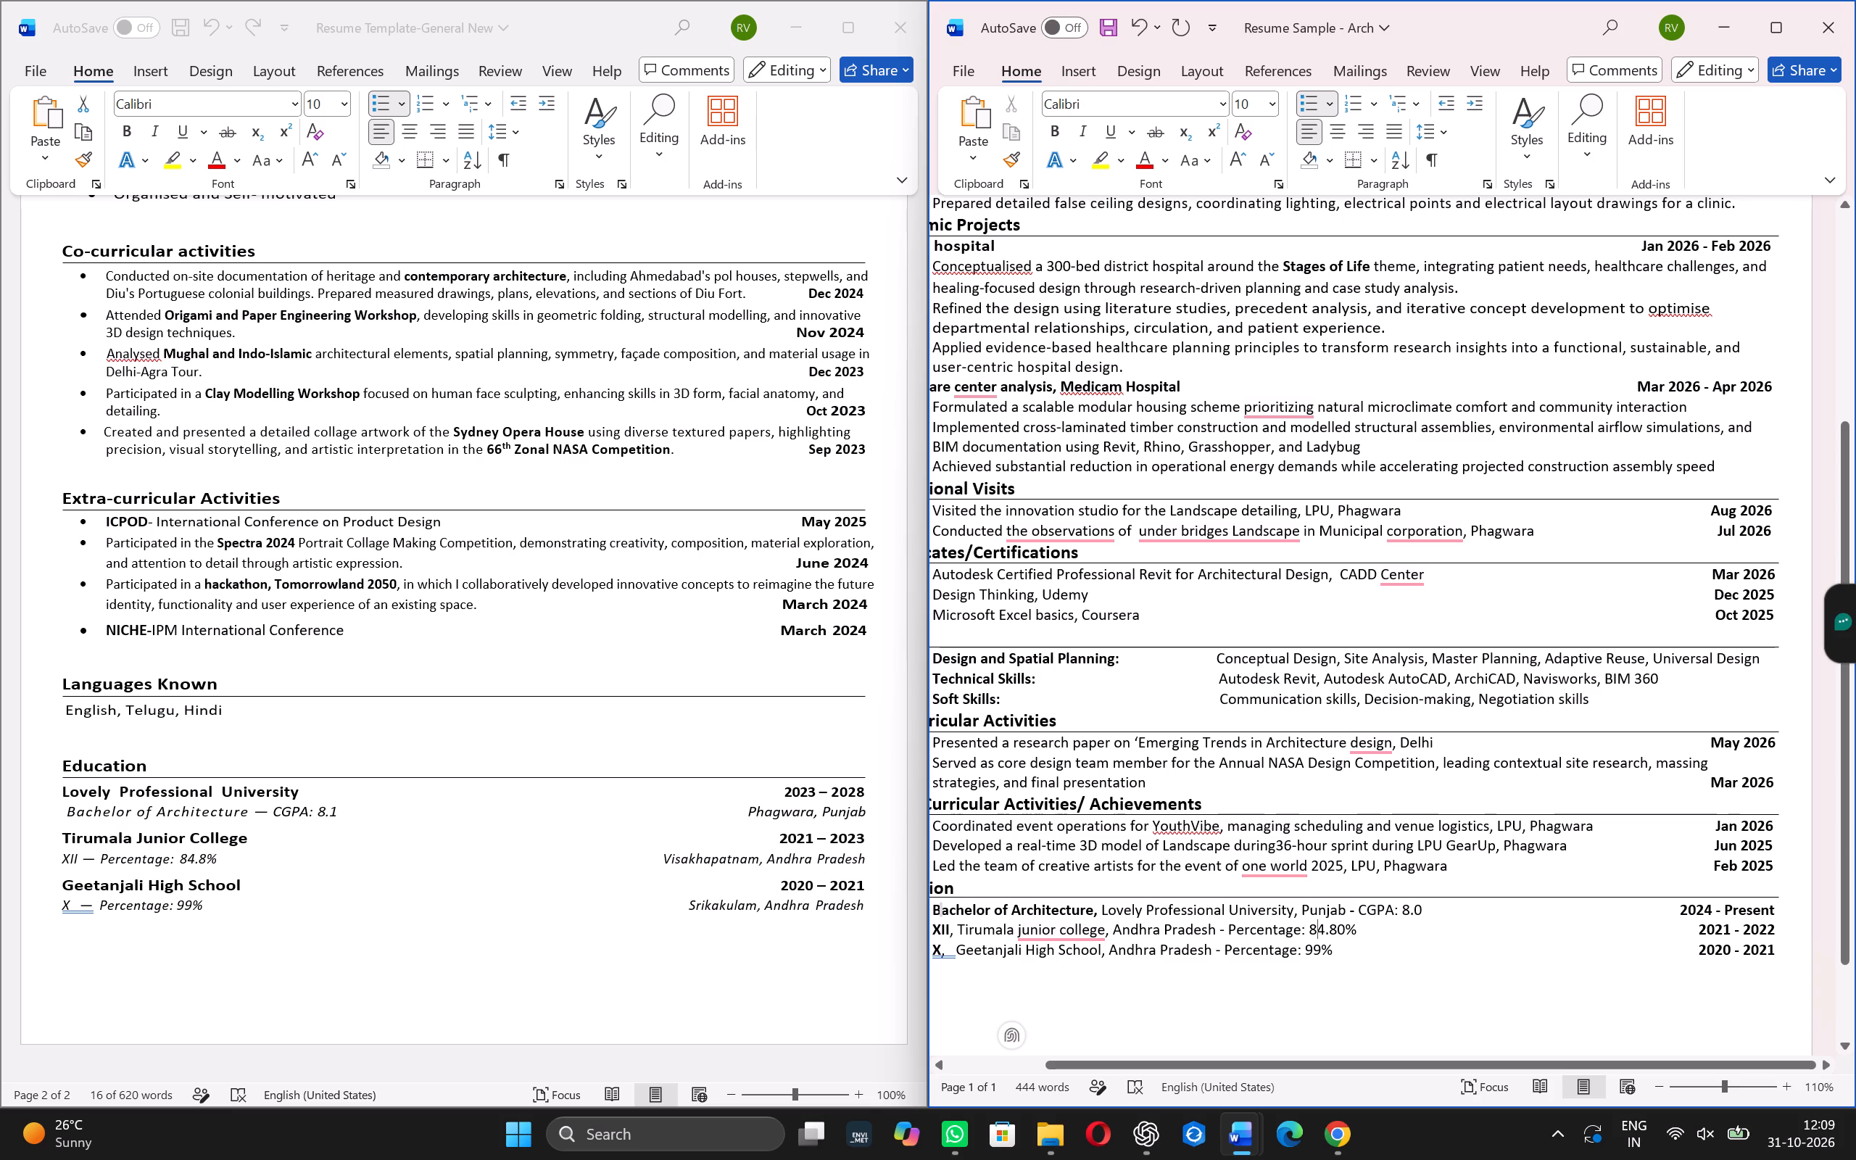
Remove an extra space before "Geetanjali High School" in the Arch resume's X entry.
click(953, 953)
key(BackSpace)
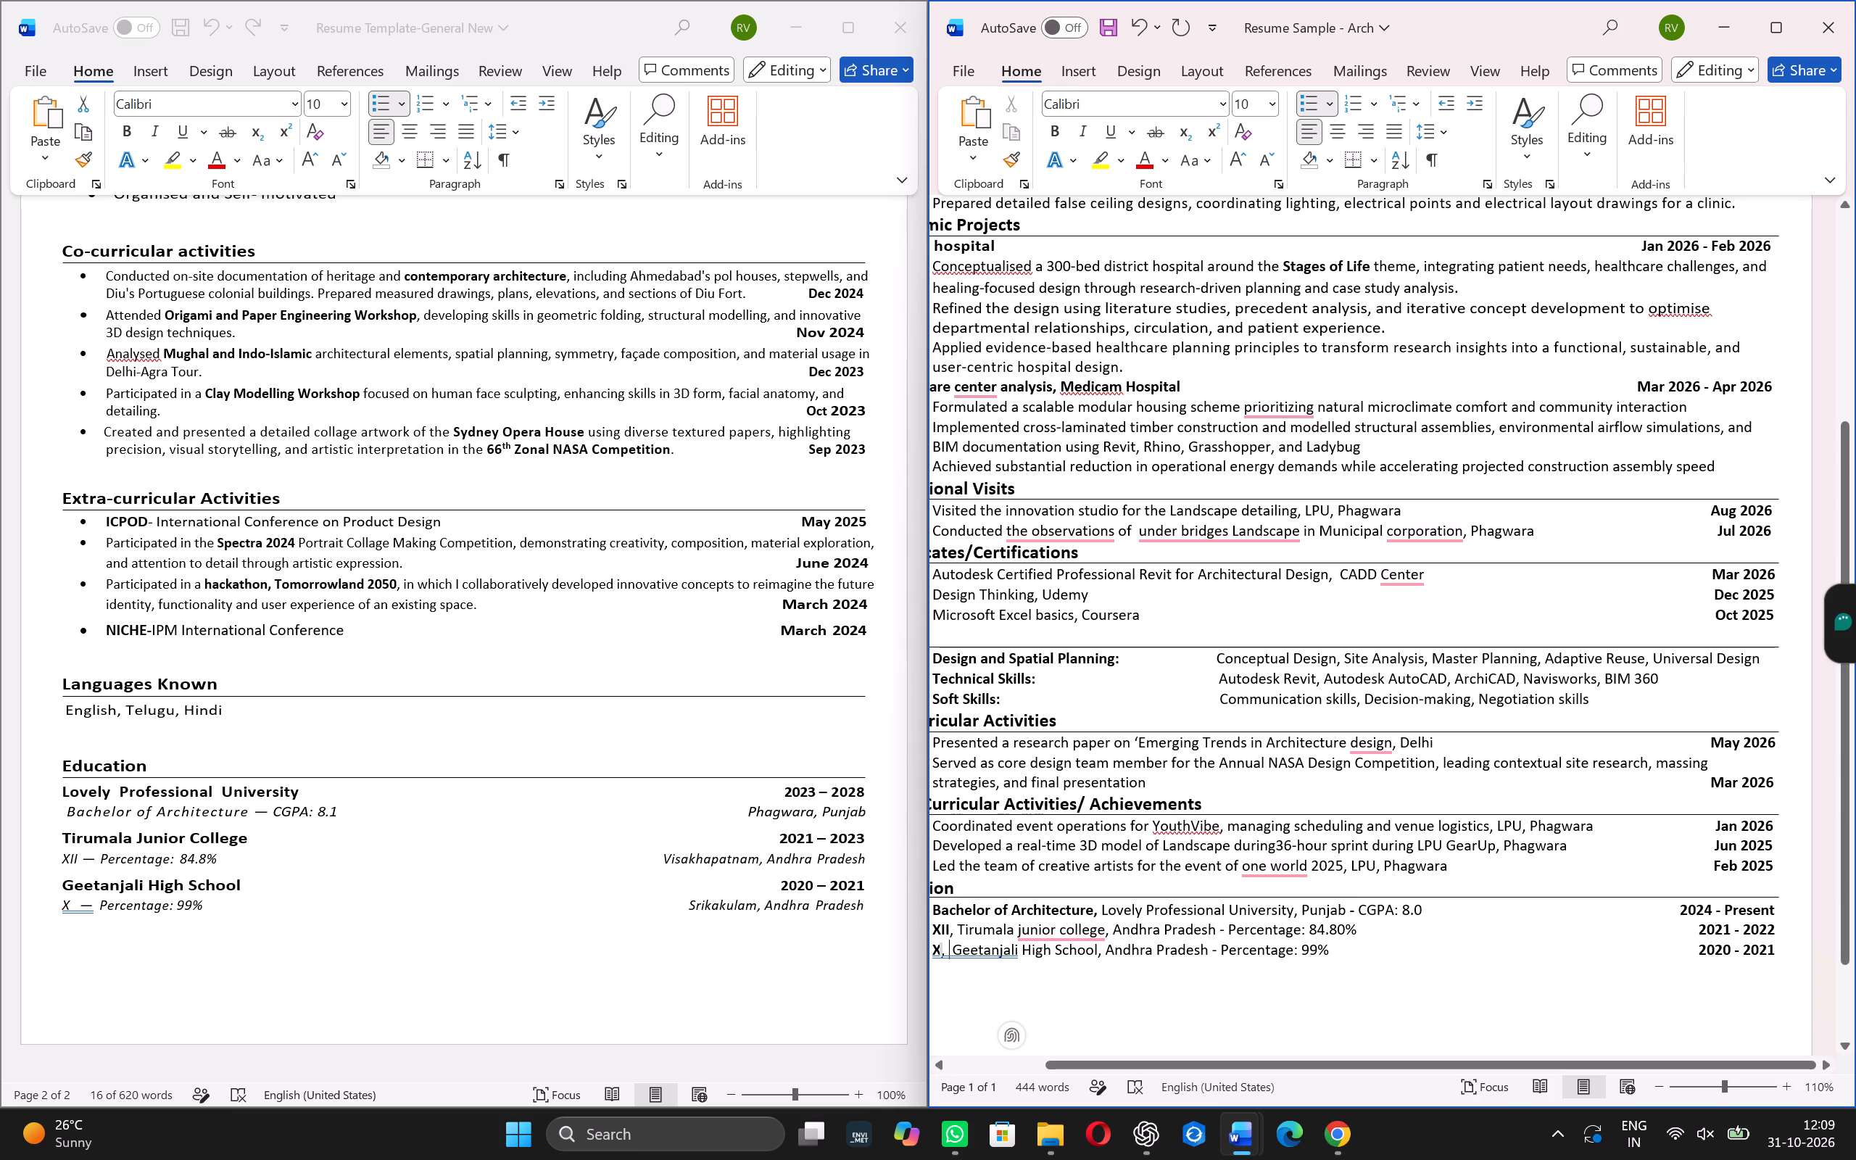
Replace the three Extra-Curricular Activities/Achievements bullets in the Arch resume with the general template's four extra-curricular entries, ICPOD through NICHE-IPM International Conference.
scroll(1330, 912, right, 1)
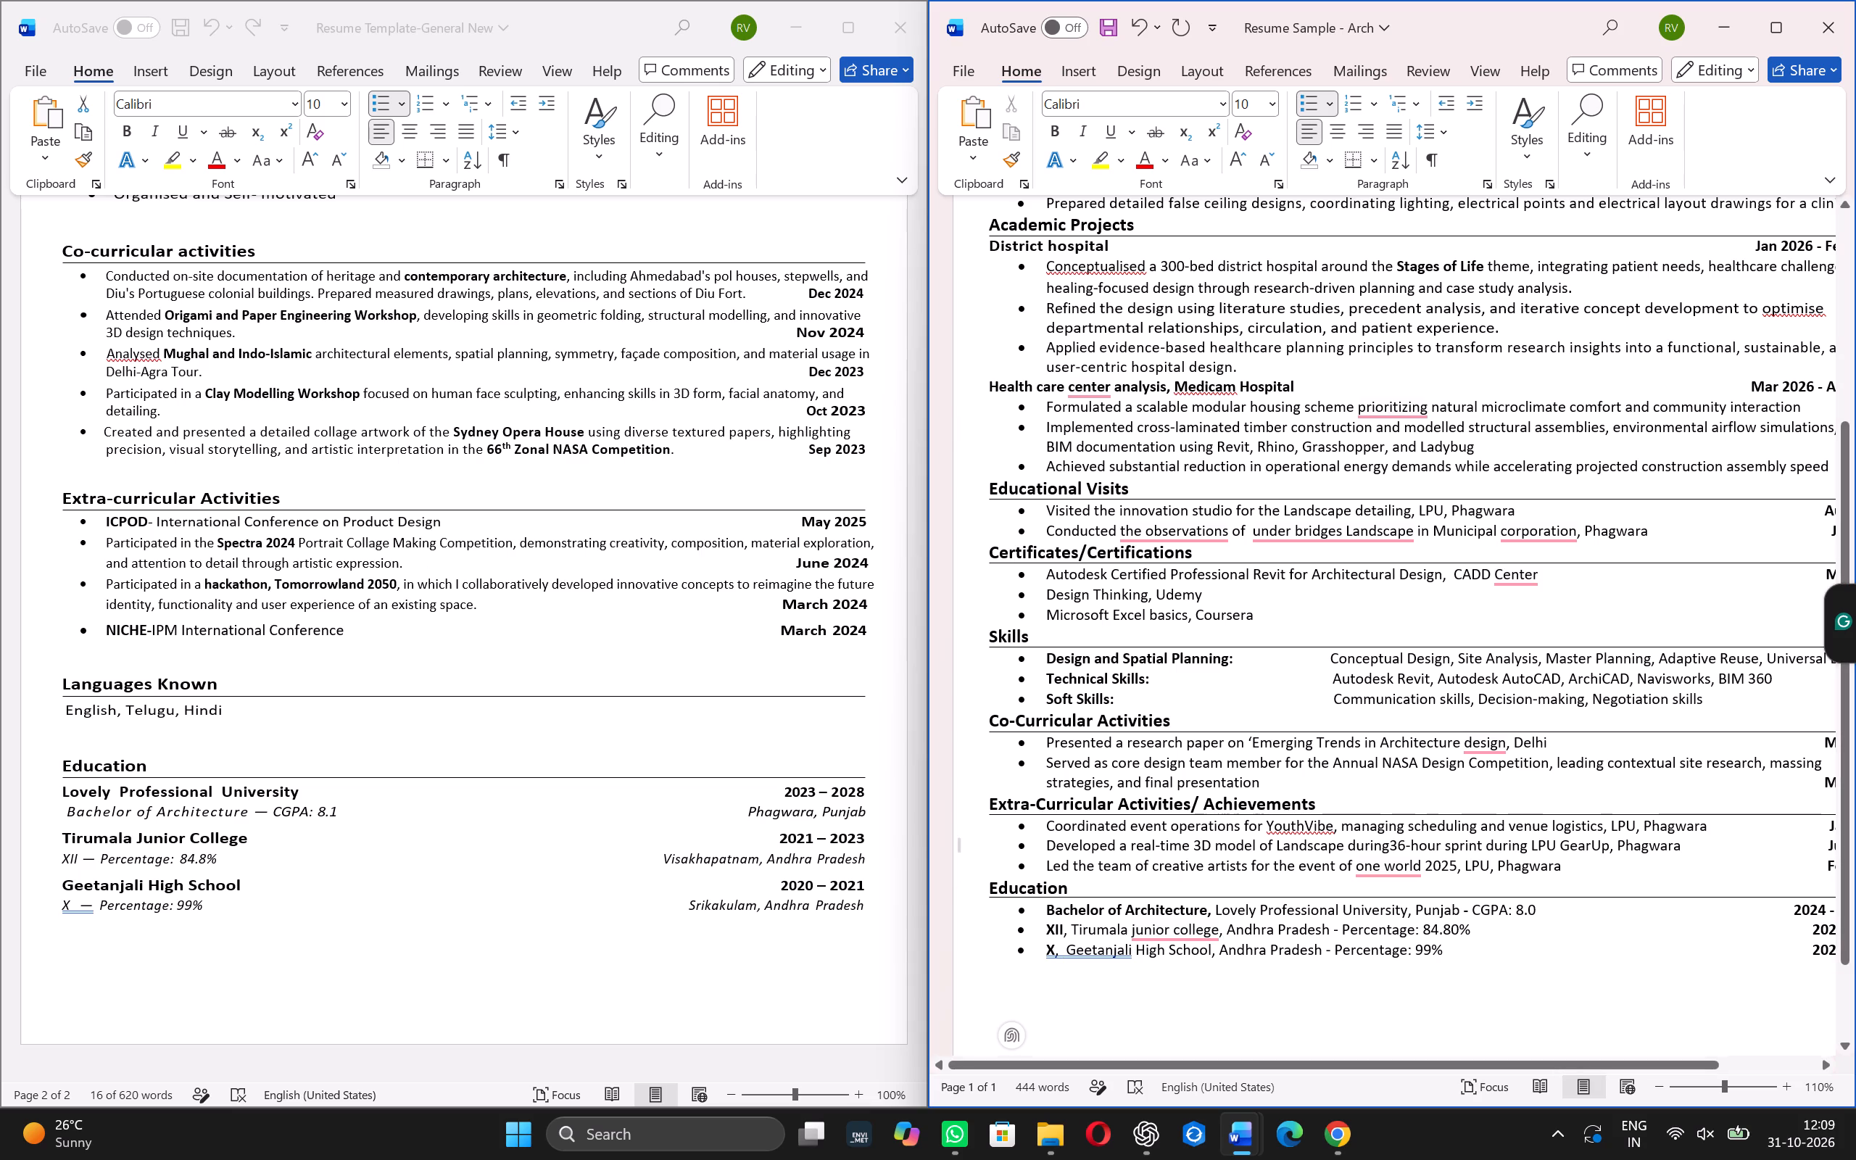
click(100, 522)
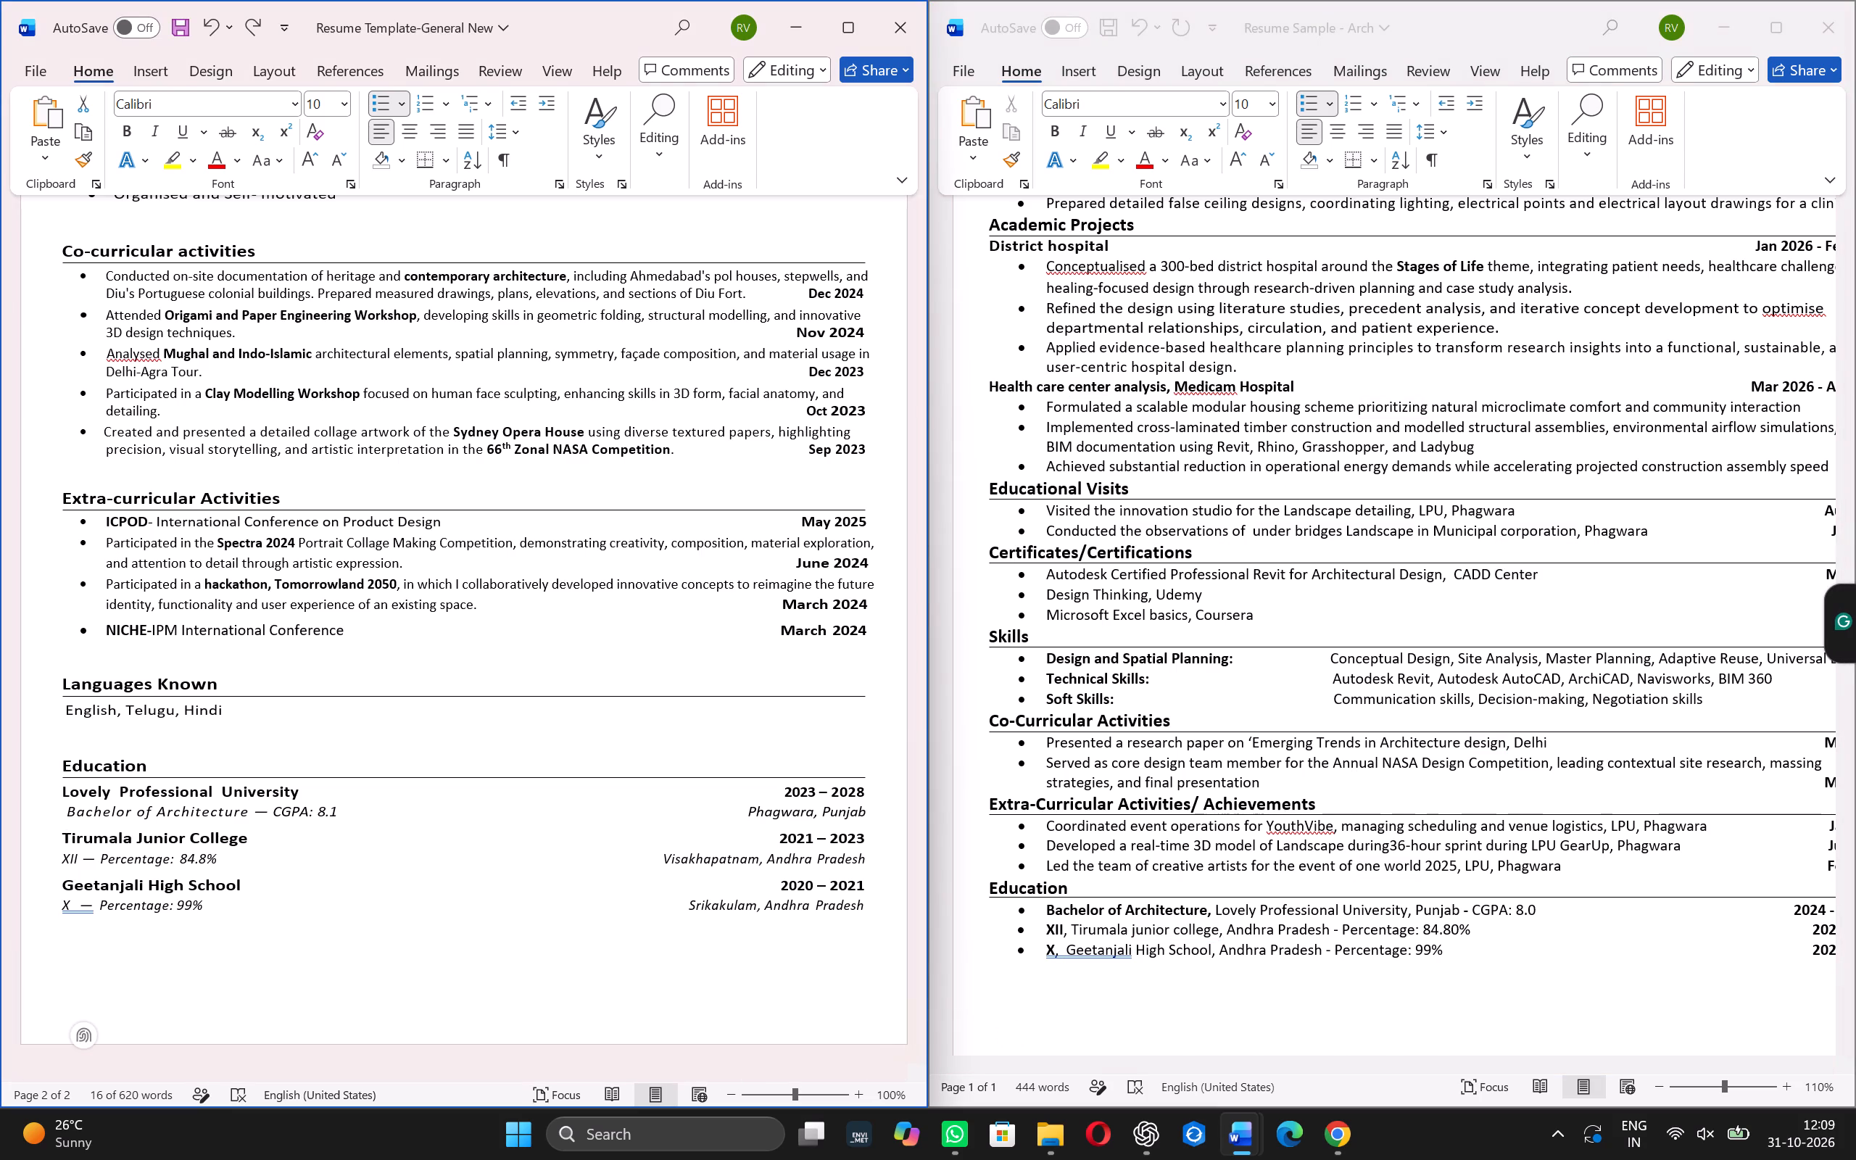
drag(101, 523, 321, 631)
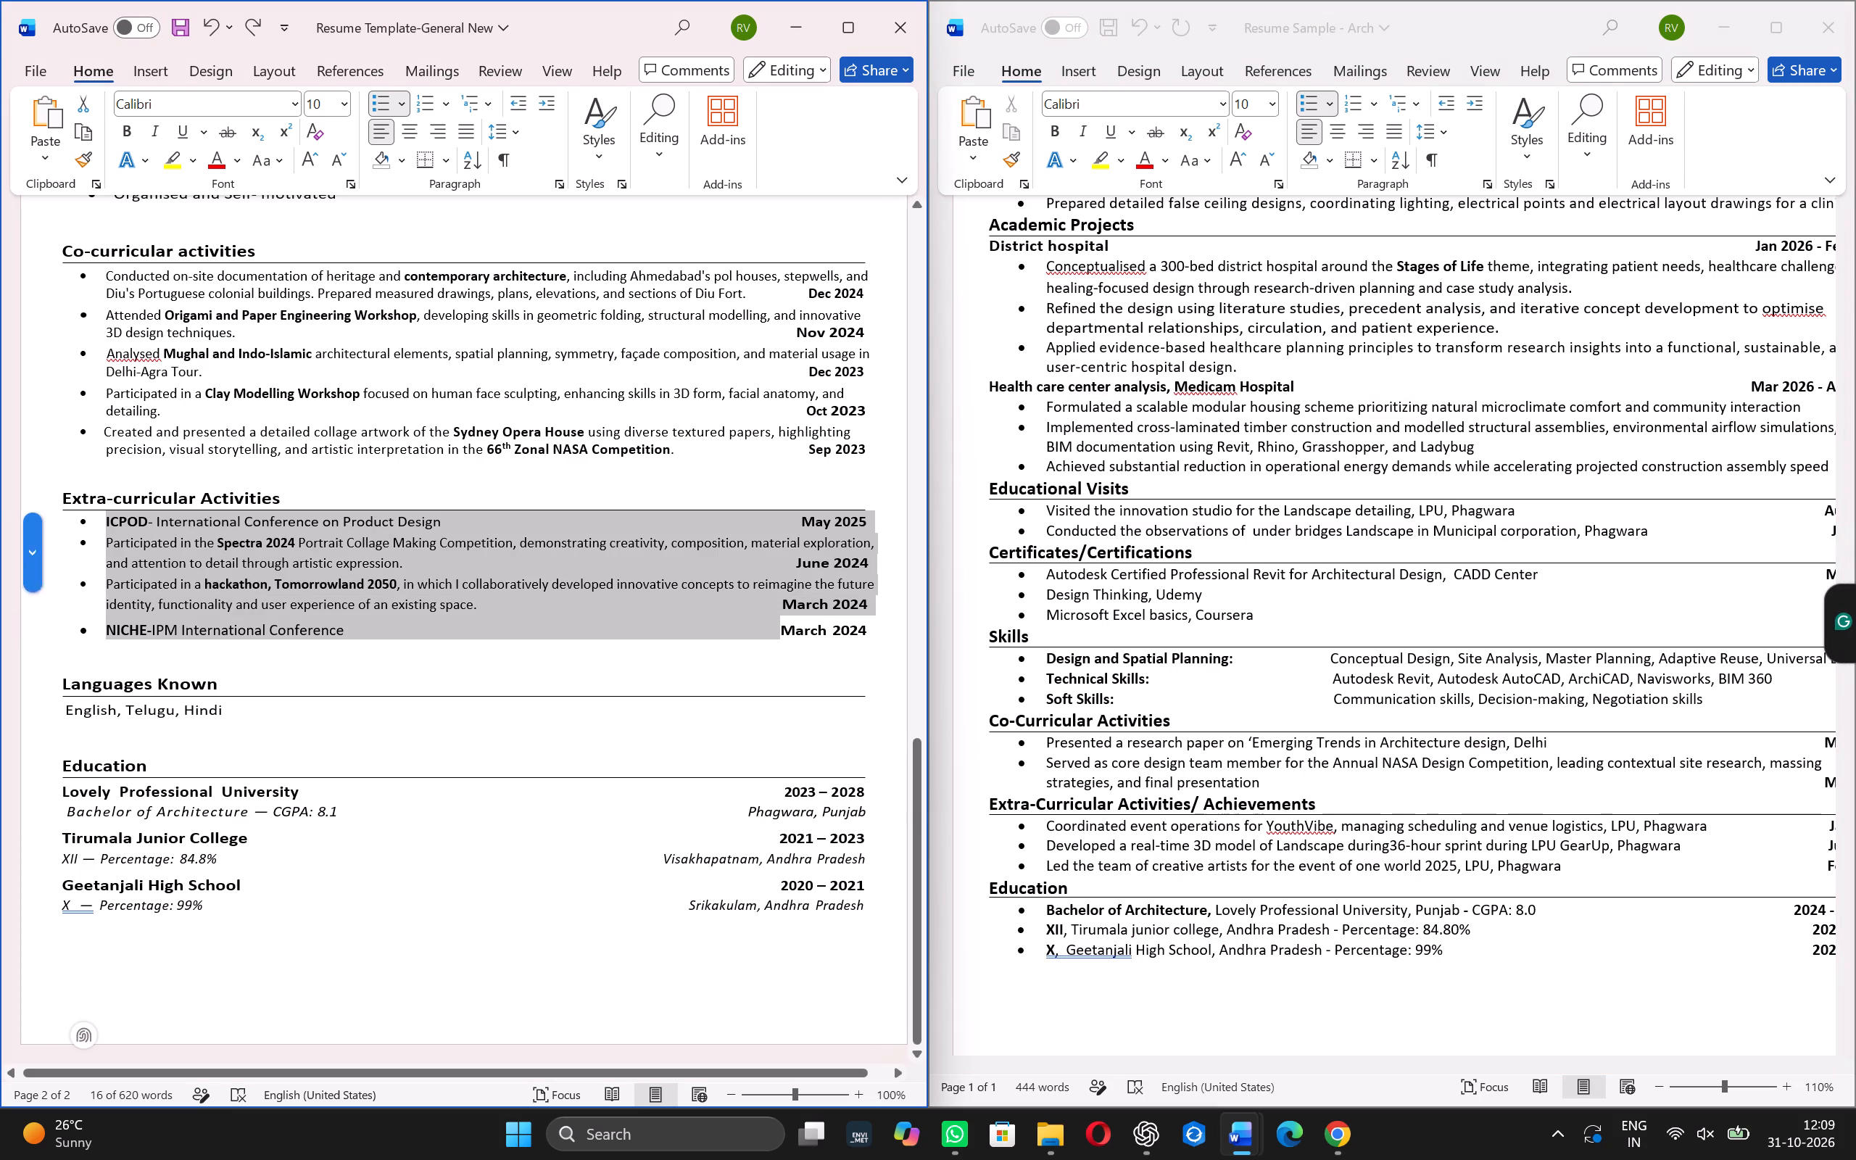
drag(321, 631, 782, 650)
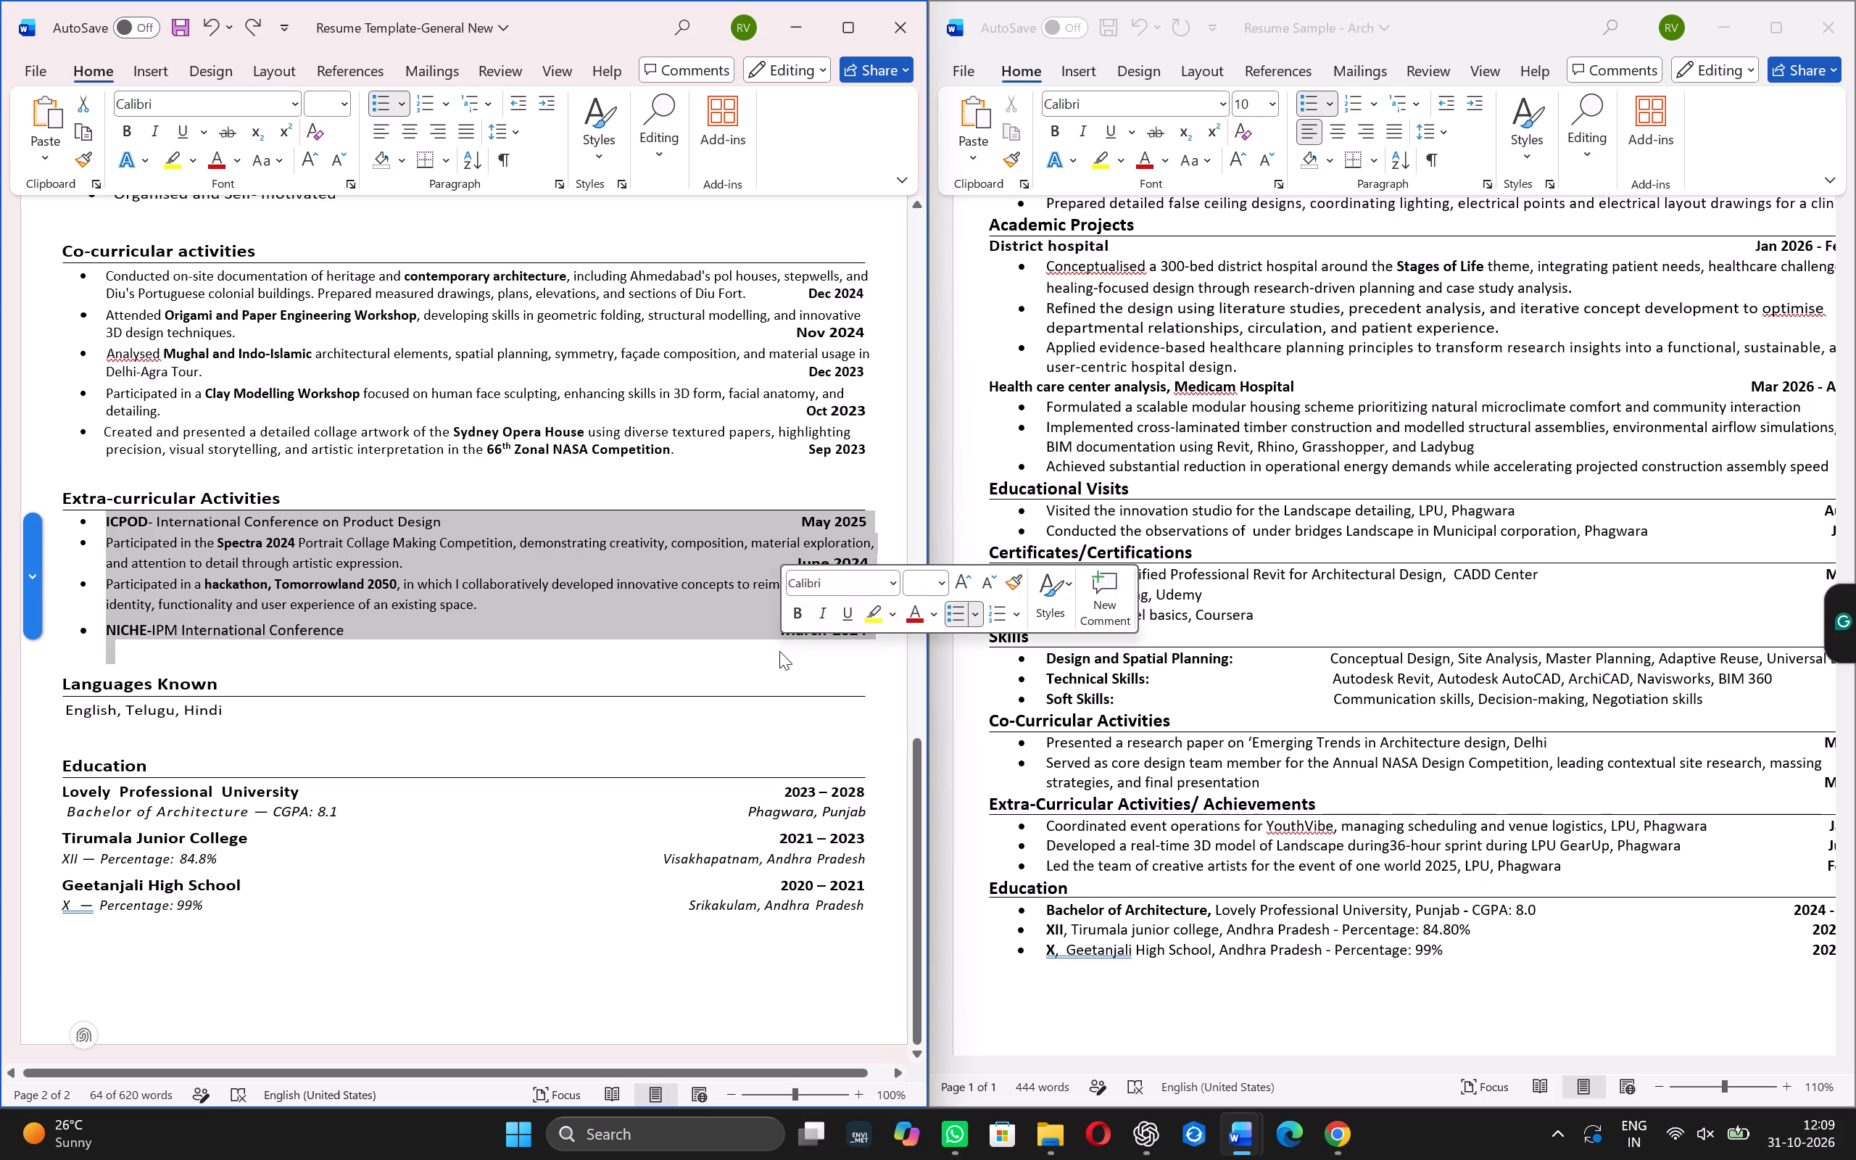
key(ctrl+c)
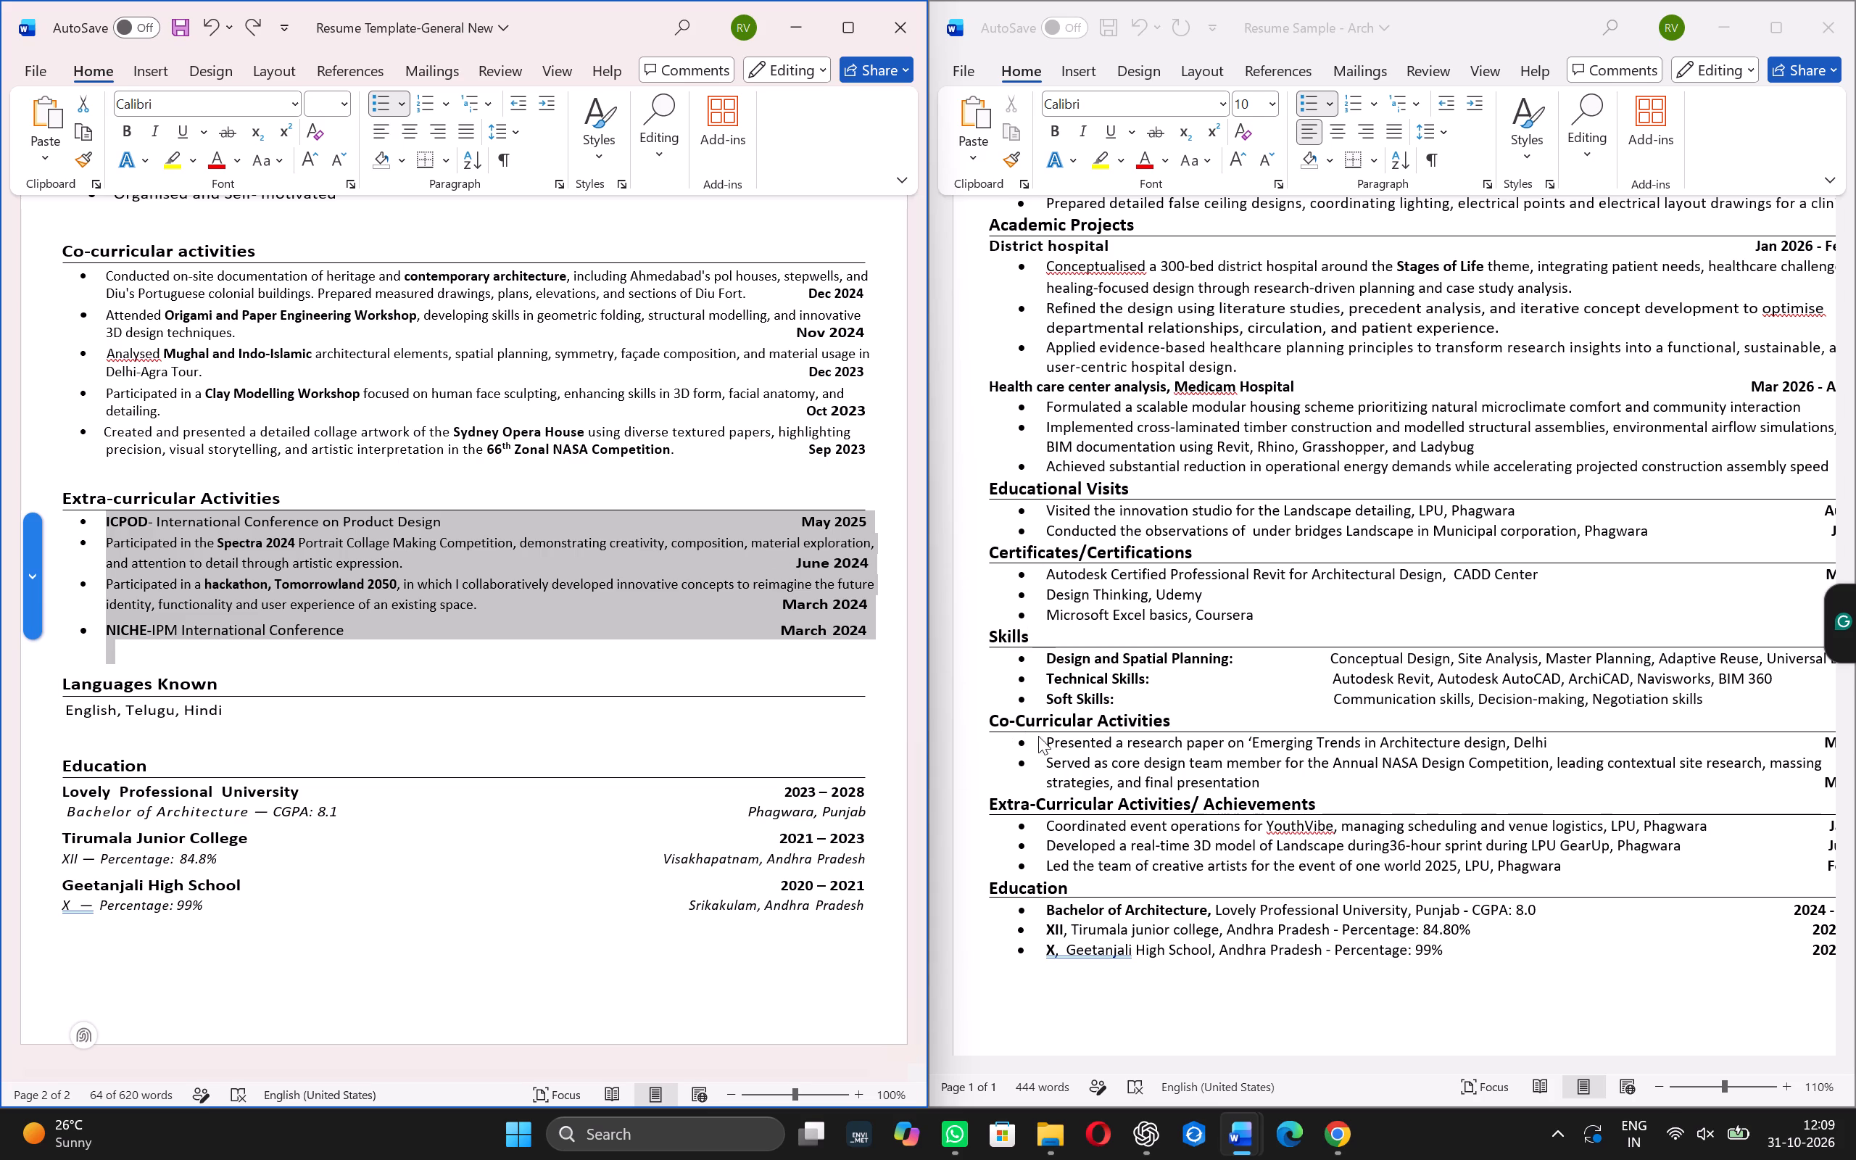
click(1049, 825)
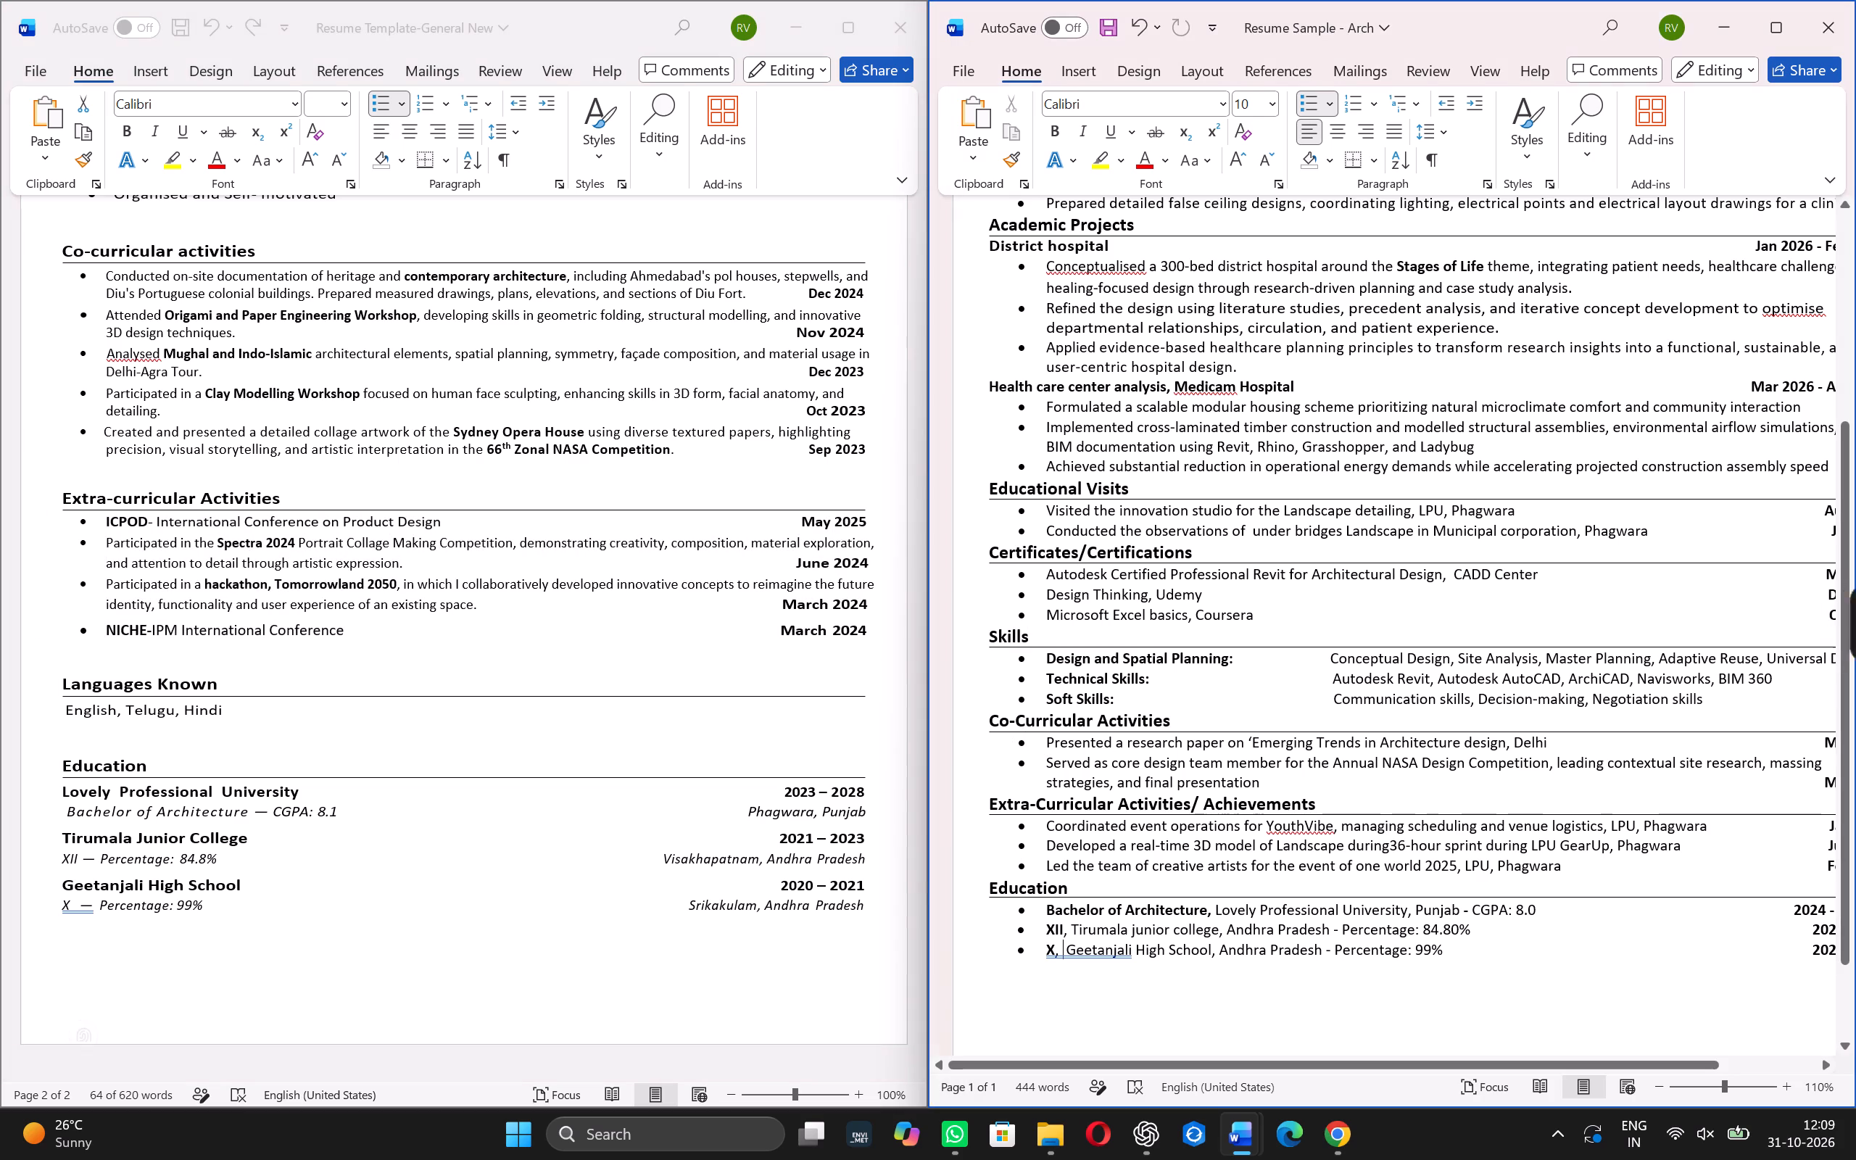
click(1044, 828)
drag(1044, 828, 1258, 834)
scroll(1172, 834, left, 1)
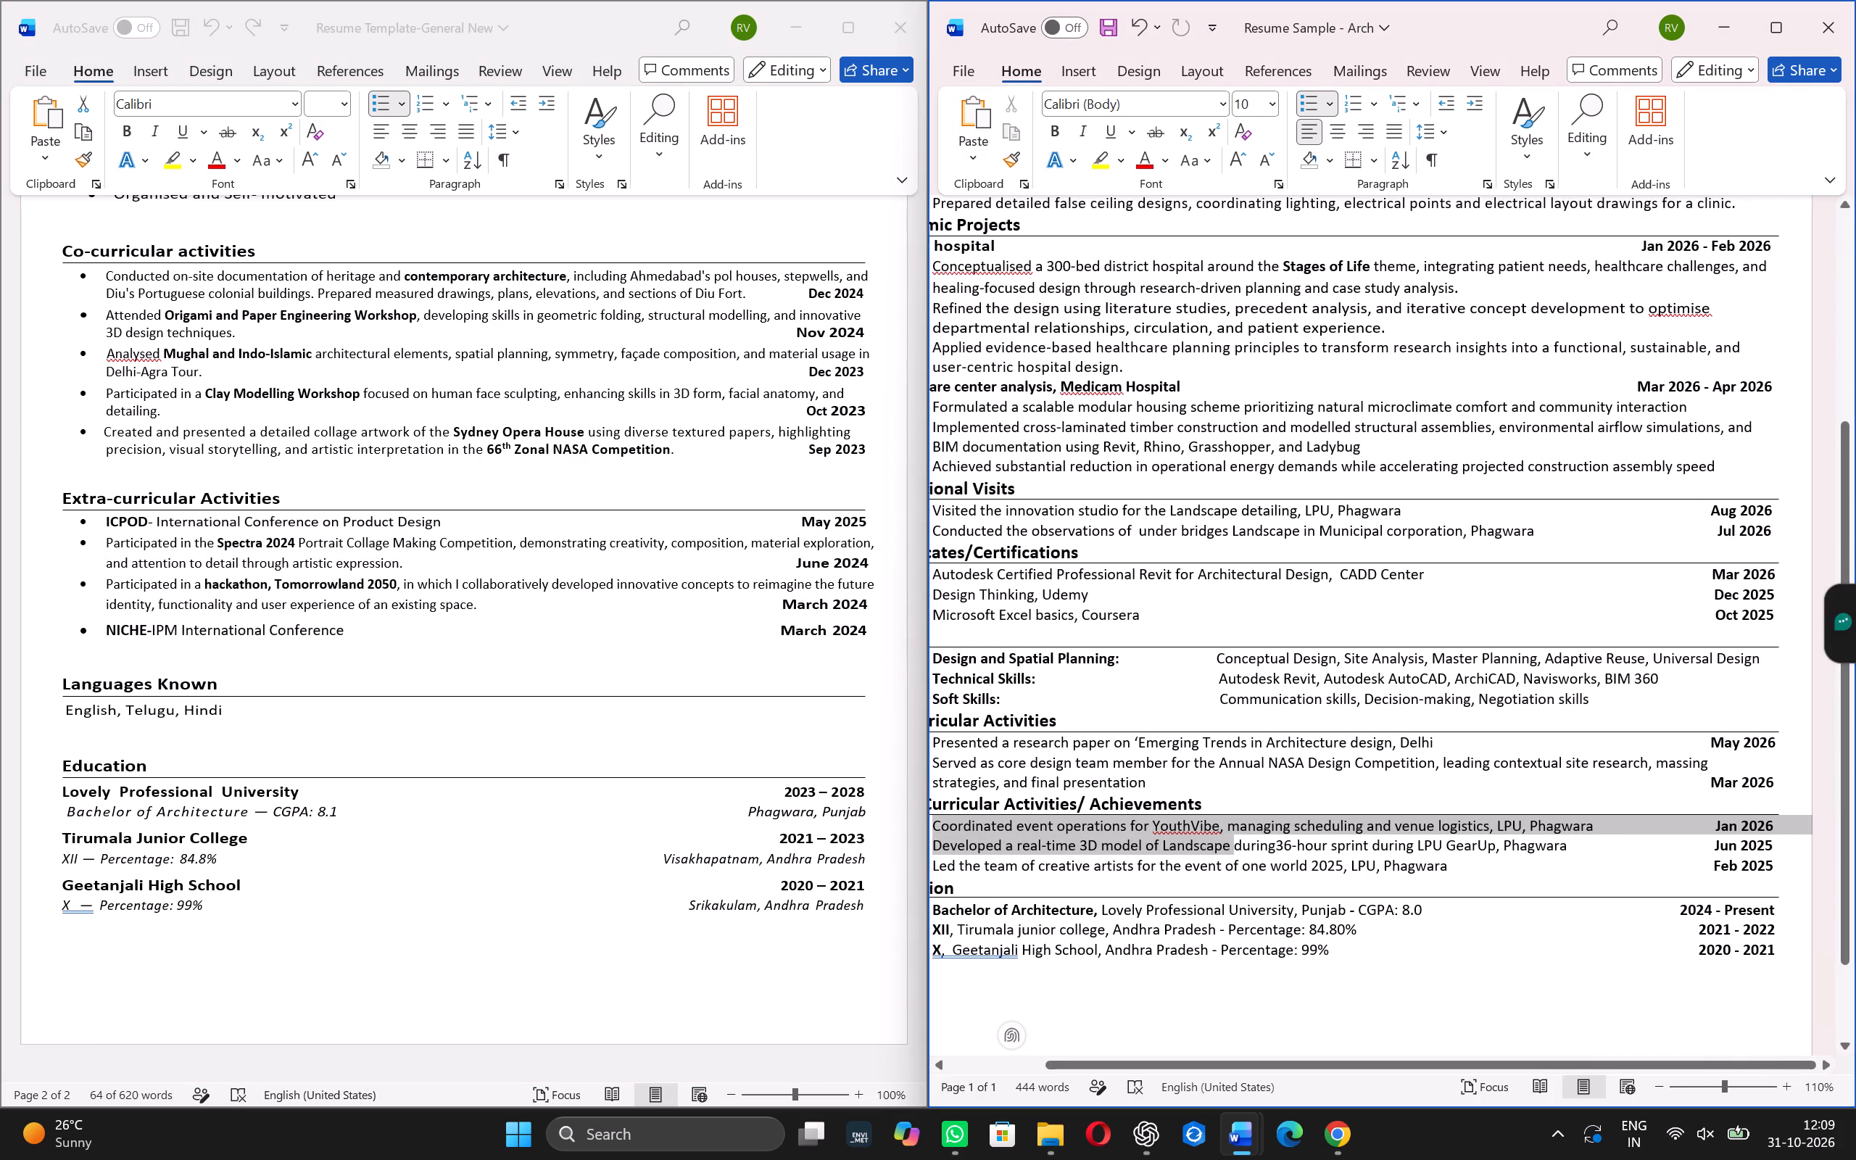
scroll(1258, 834, left, 1)
drag(1258, 834, 1773, 867)
scroll(1773, 867, left, 1)
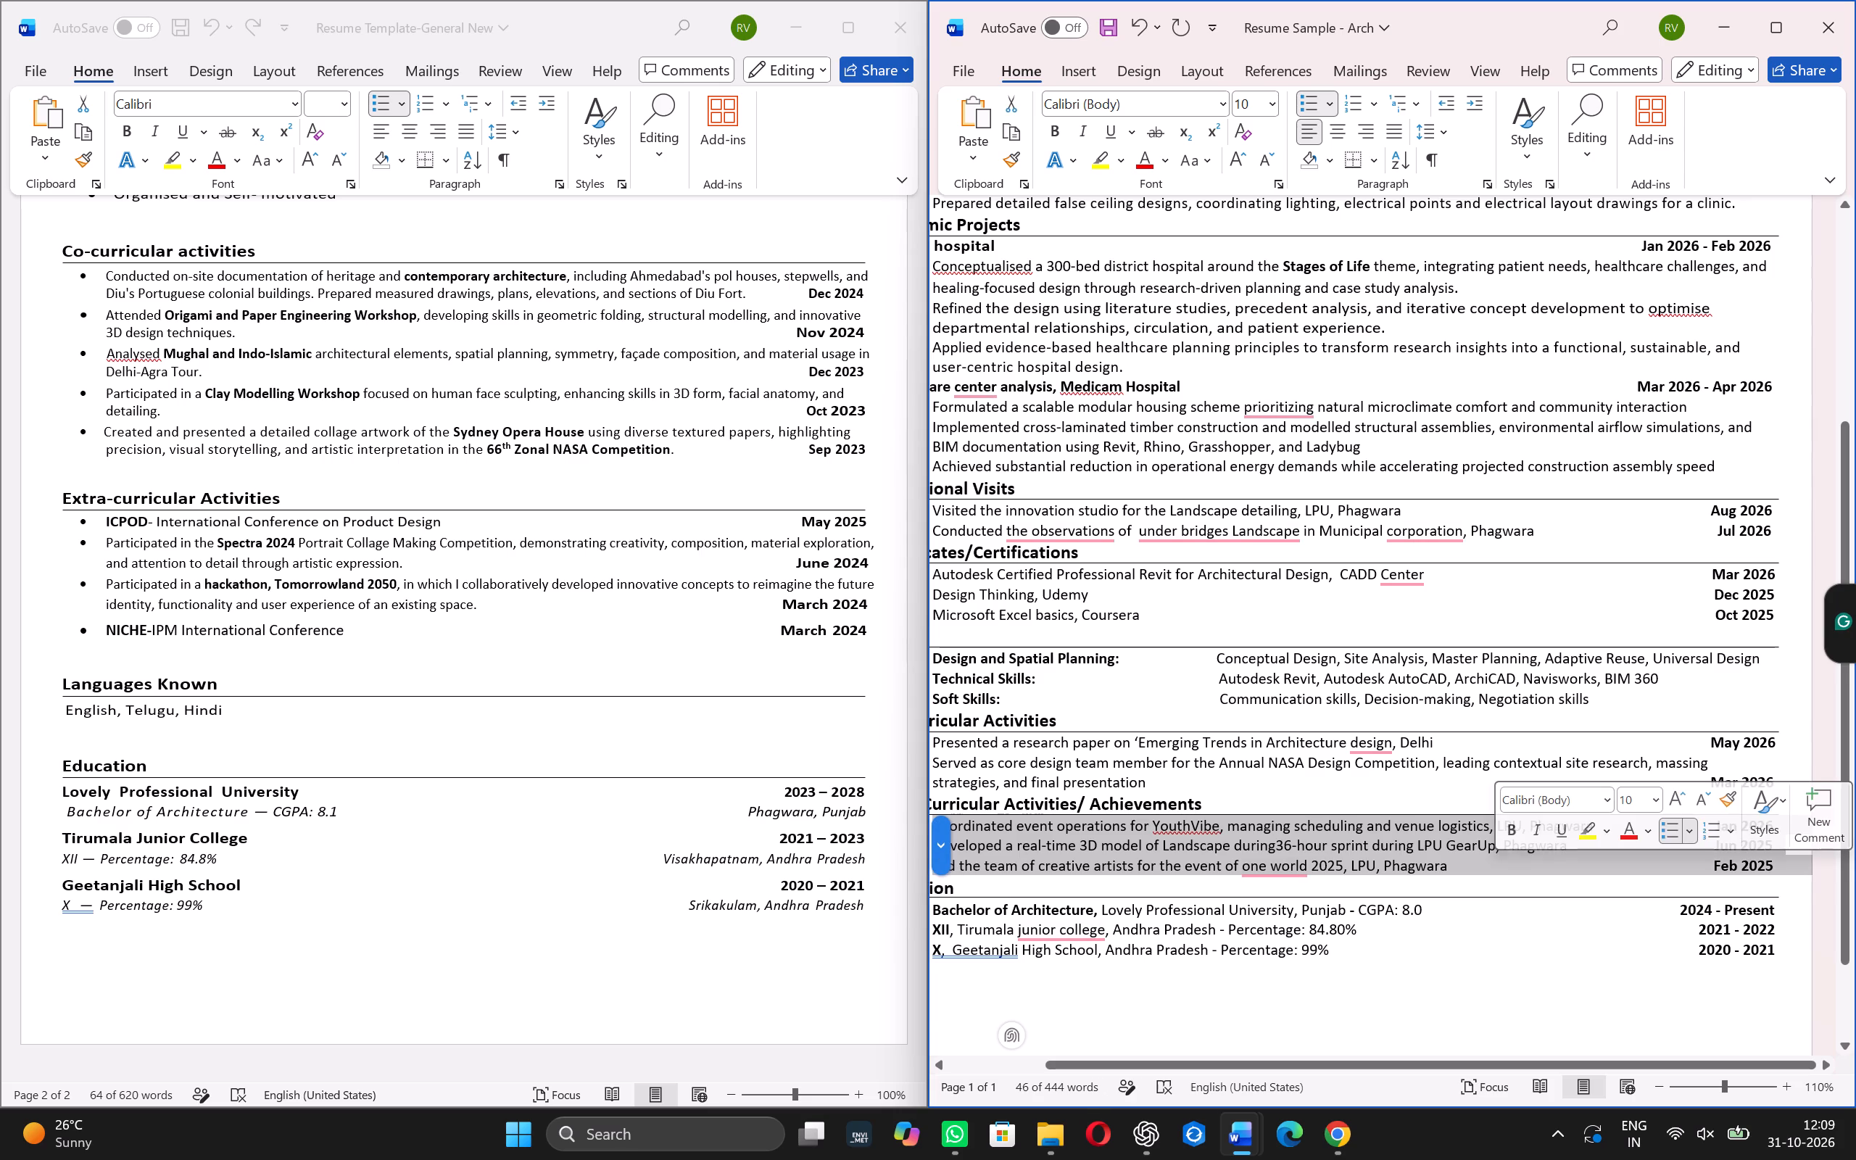
key(ctrl+v)
Delete the empty lines between the NICHE-IPM International Conference entry and the Education heading in the Arch resume.
scroll(1600, 809, down, 4)
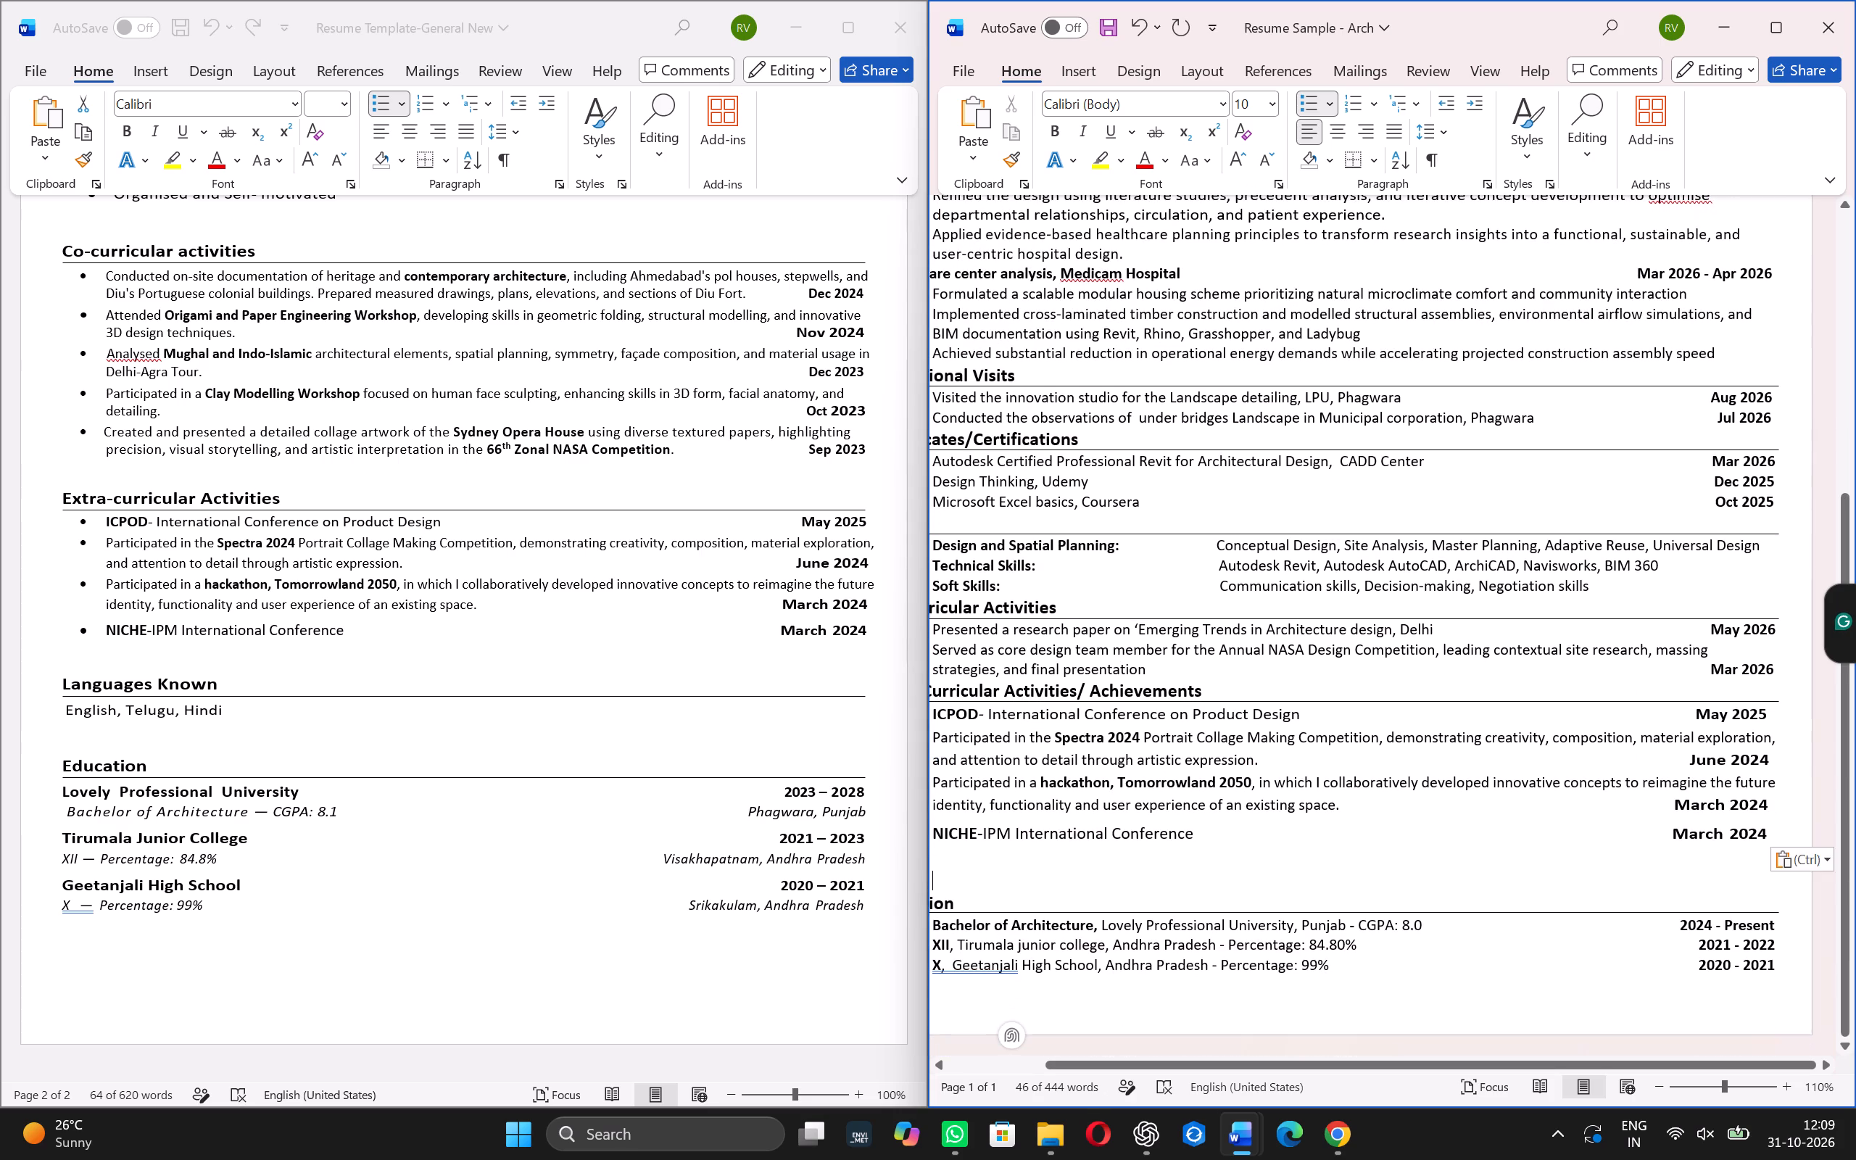
scroll(1238, 921, right, 2)
key(BackSpace)
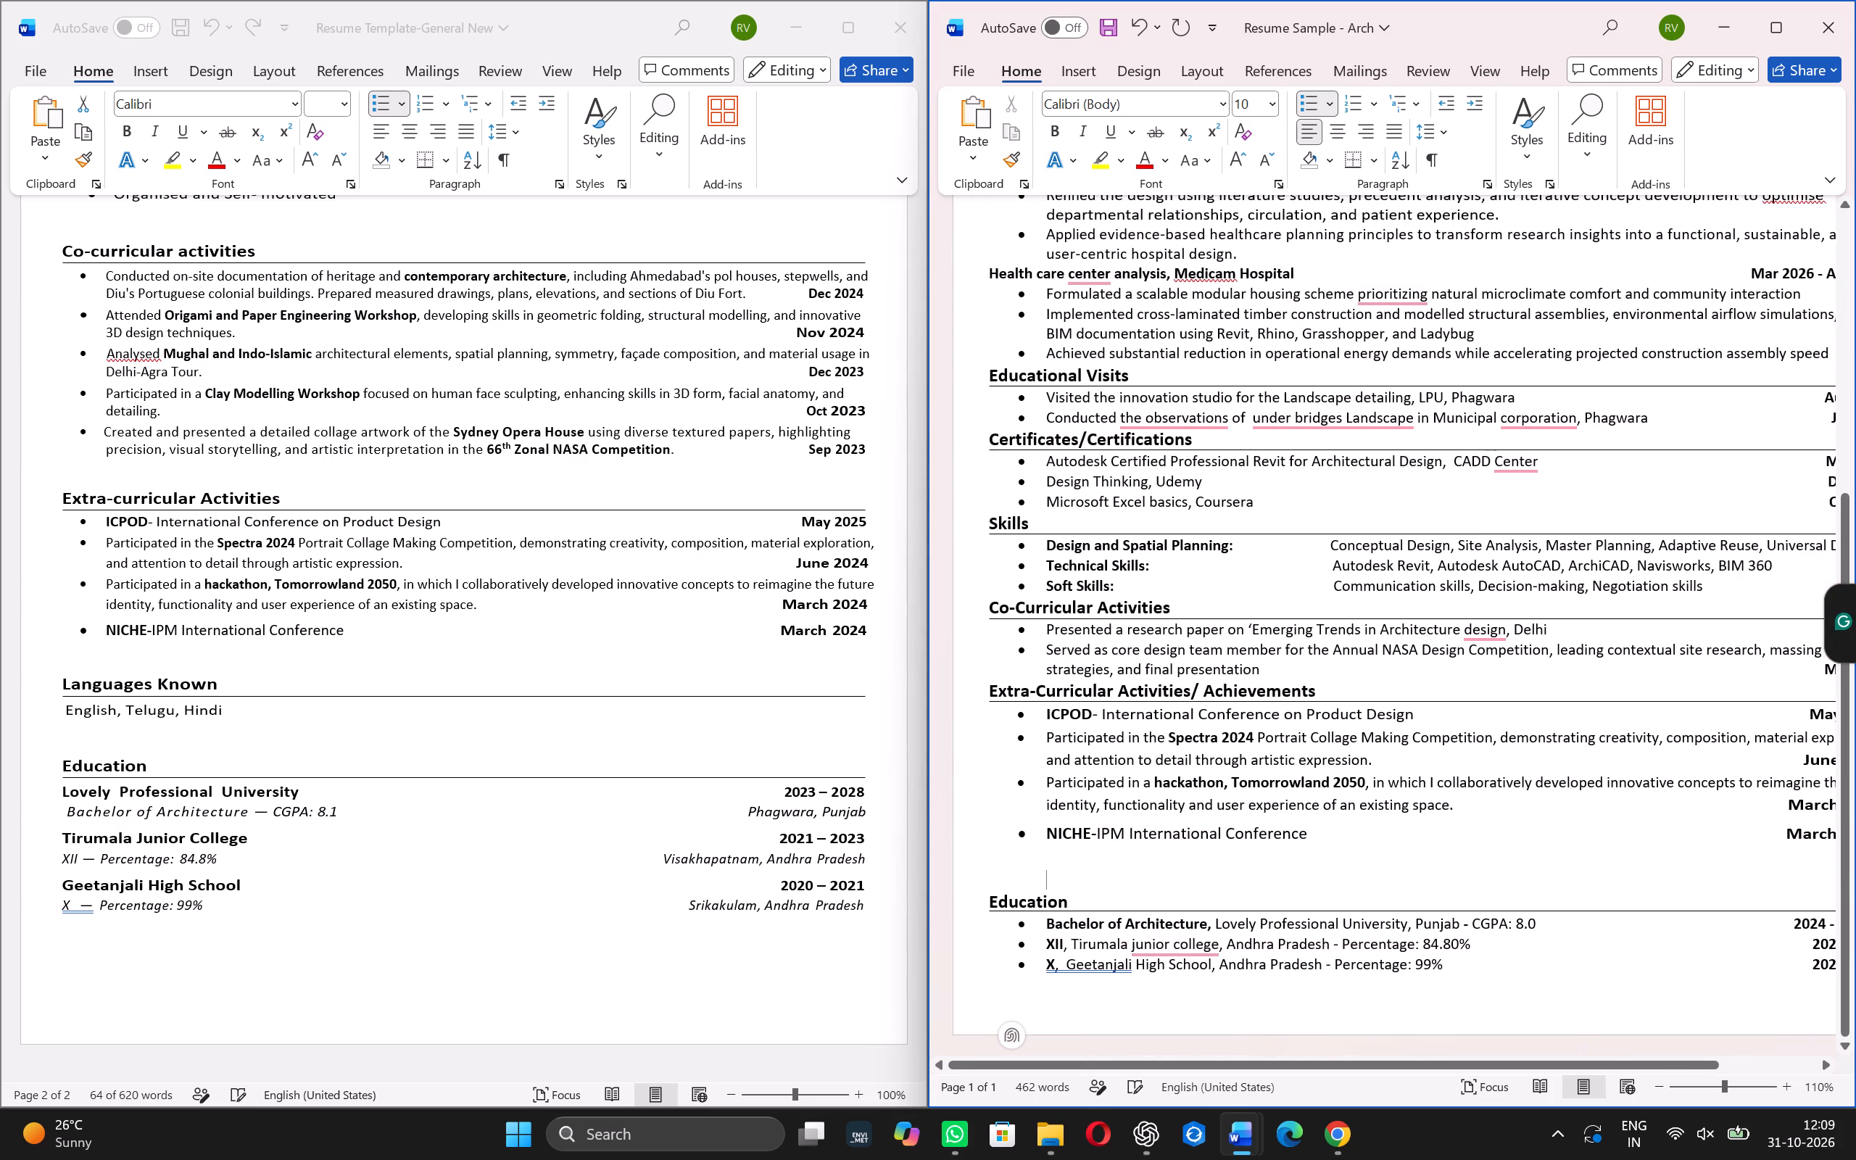
key(BackSpace)
key(BackSpace)
key(BackSpace)
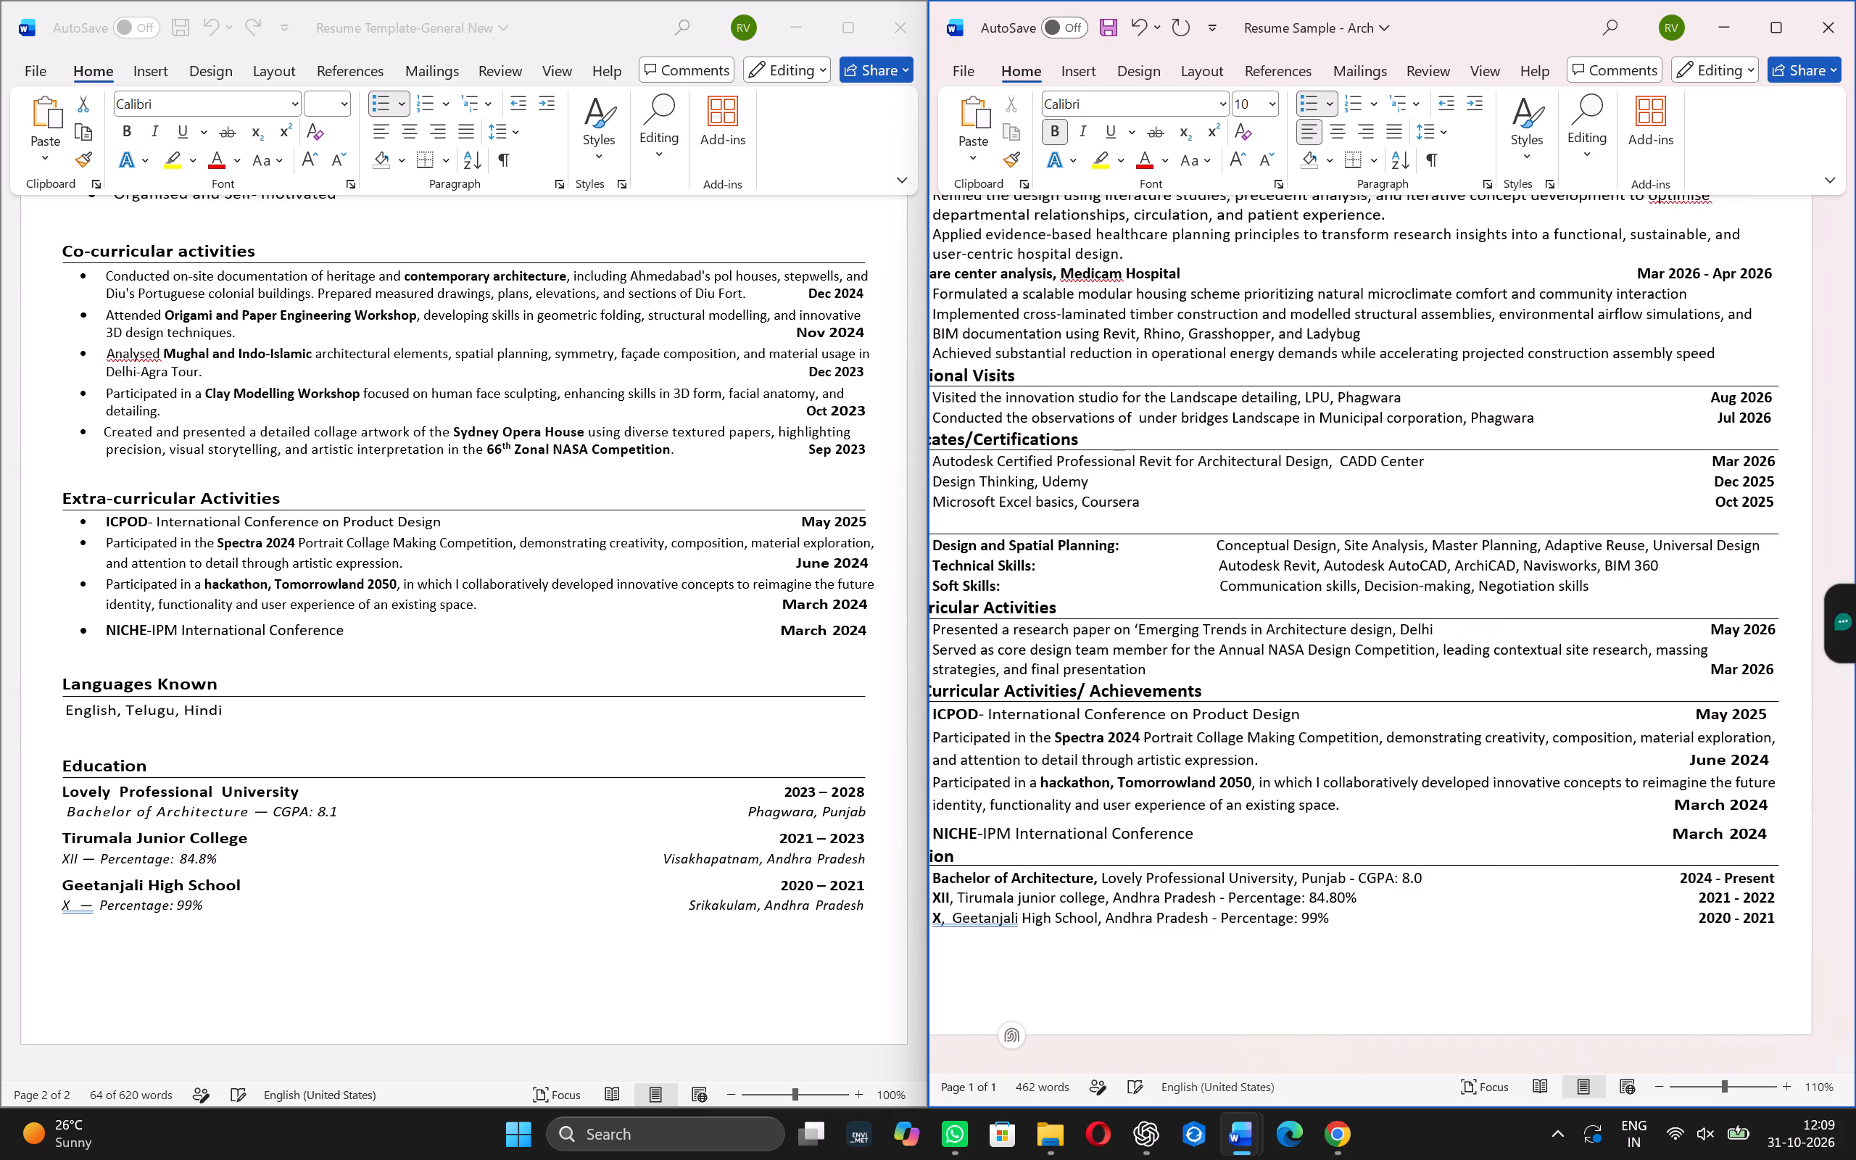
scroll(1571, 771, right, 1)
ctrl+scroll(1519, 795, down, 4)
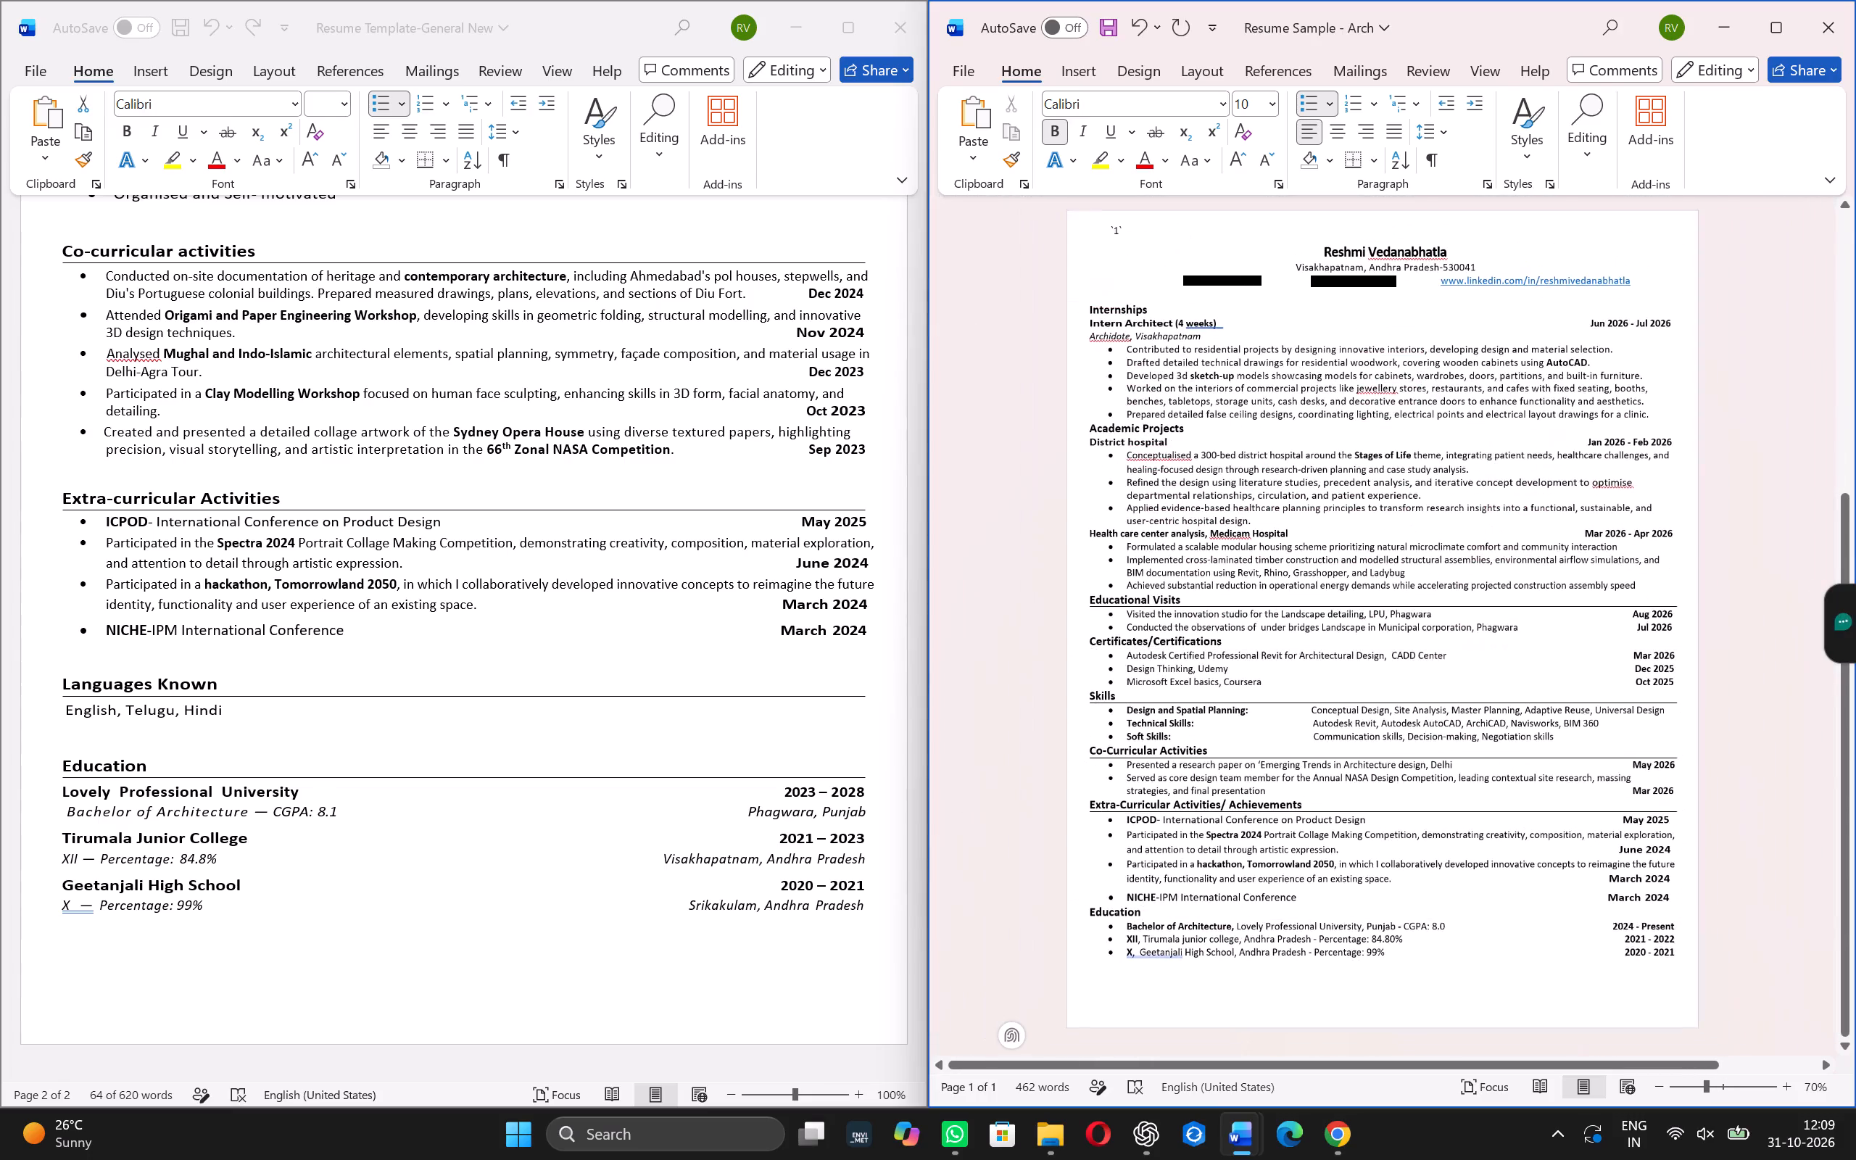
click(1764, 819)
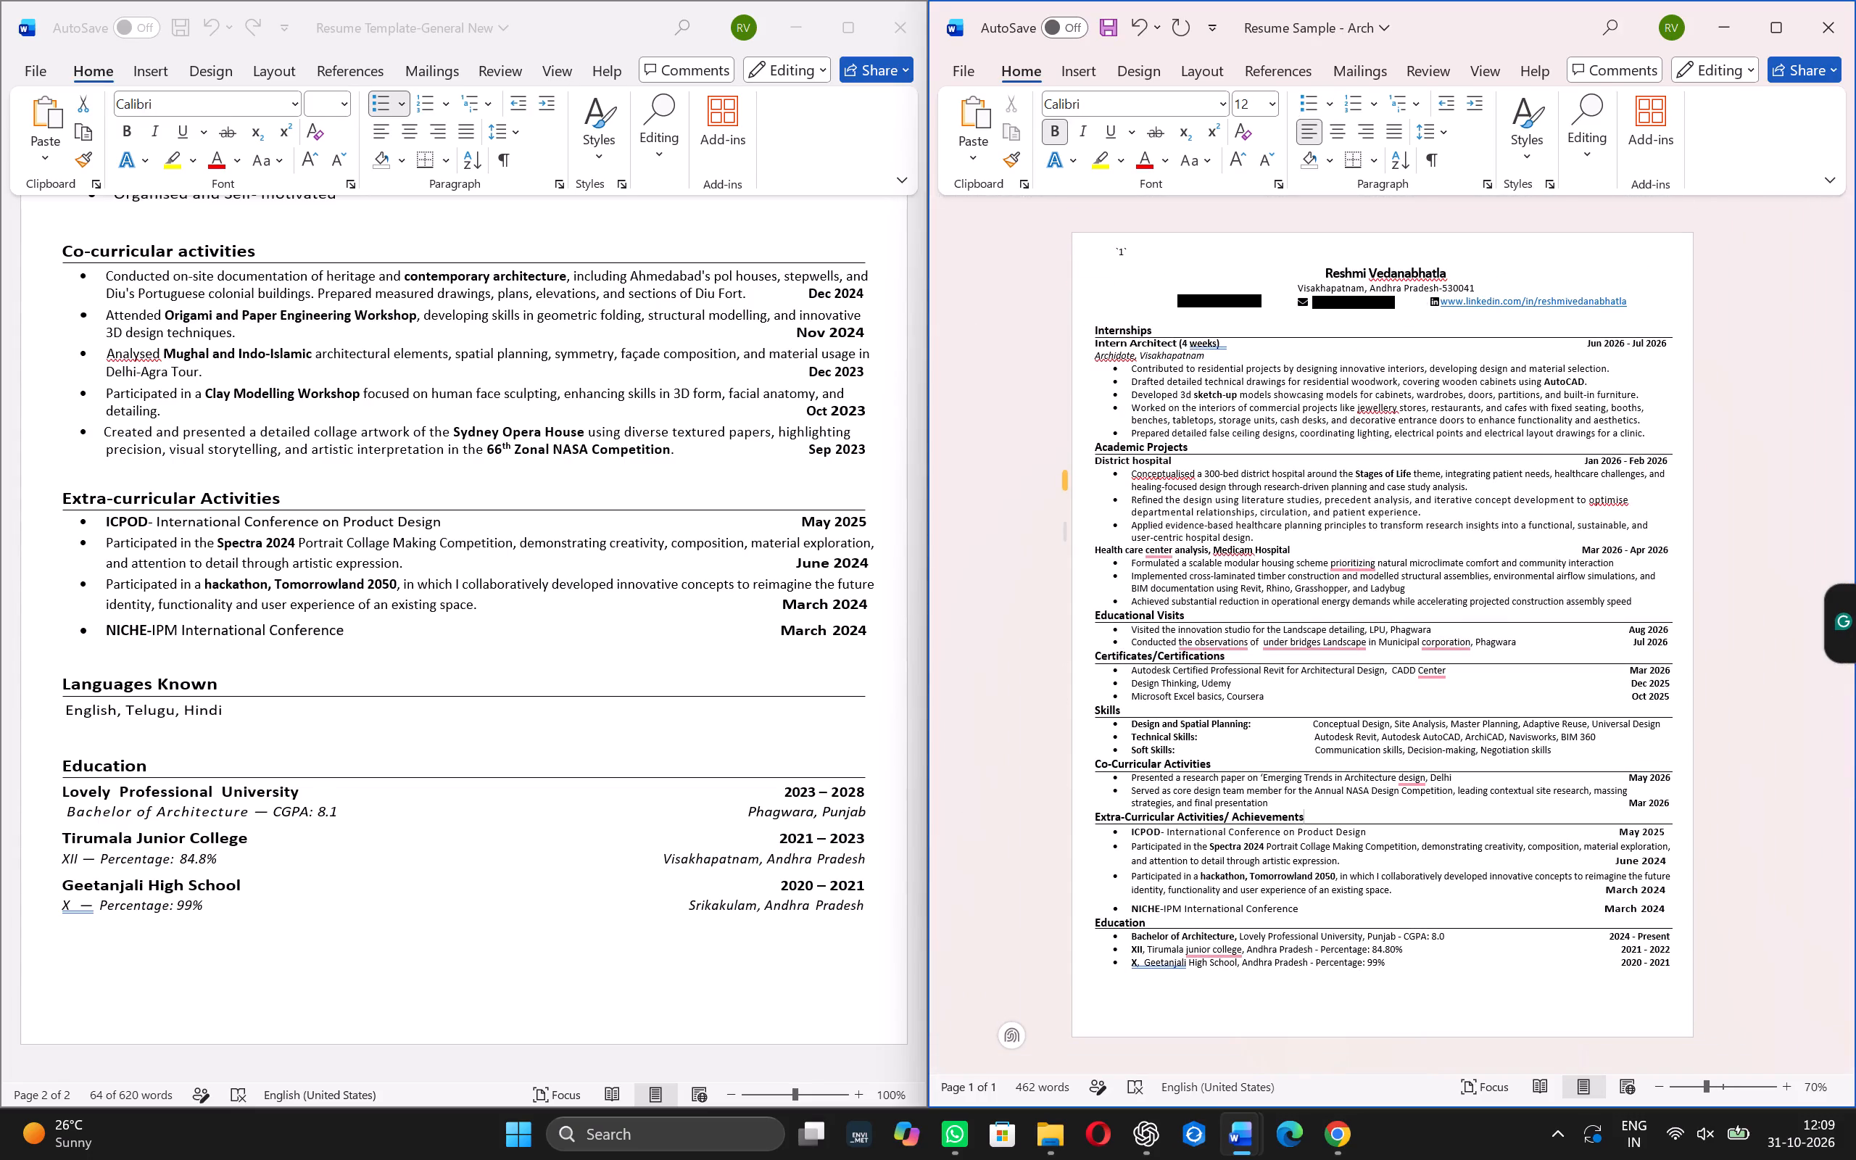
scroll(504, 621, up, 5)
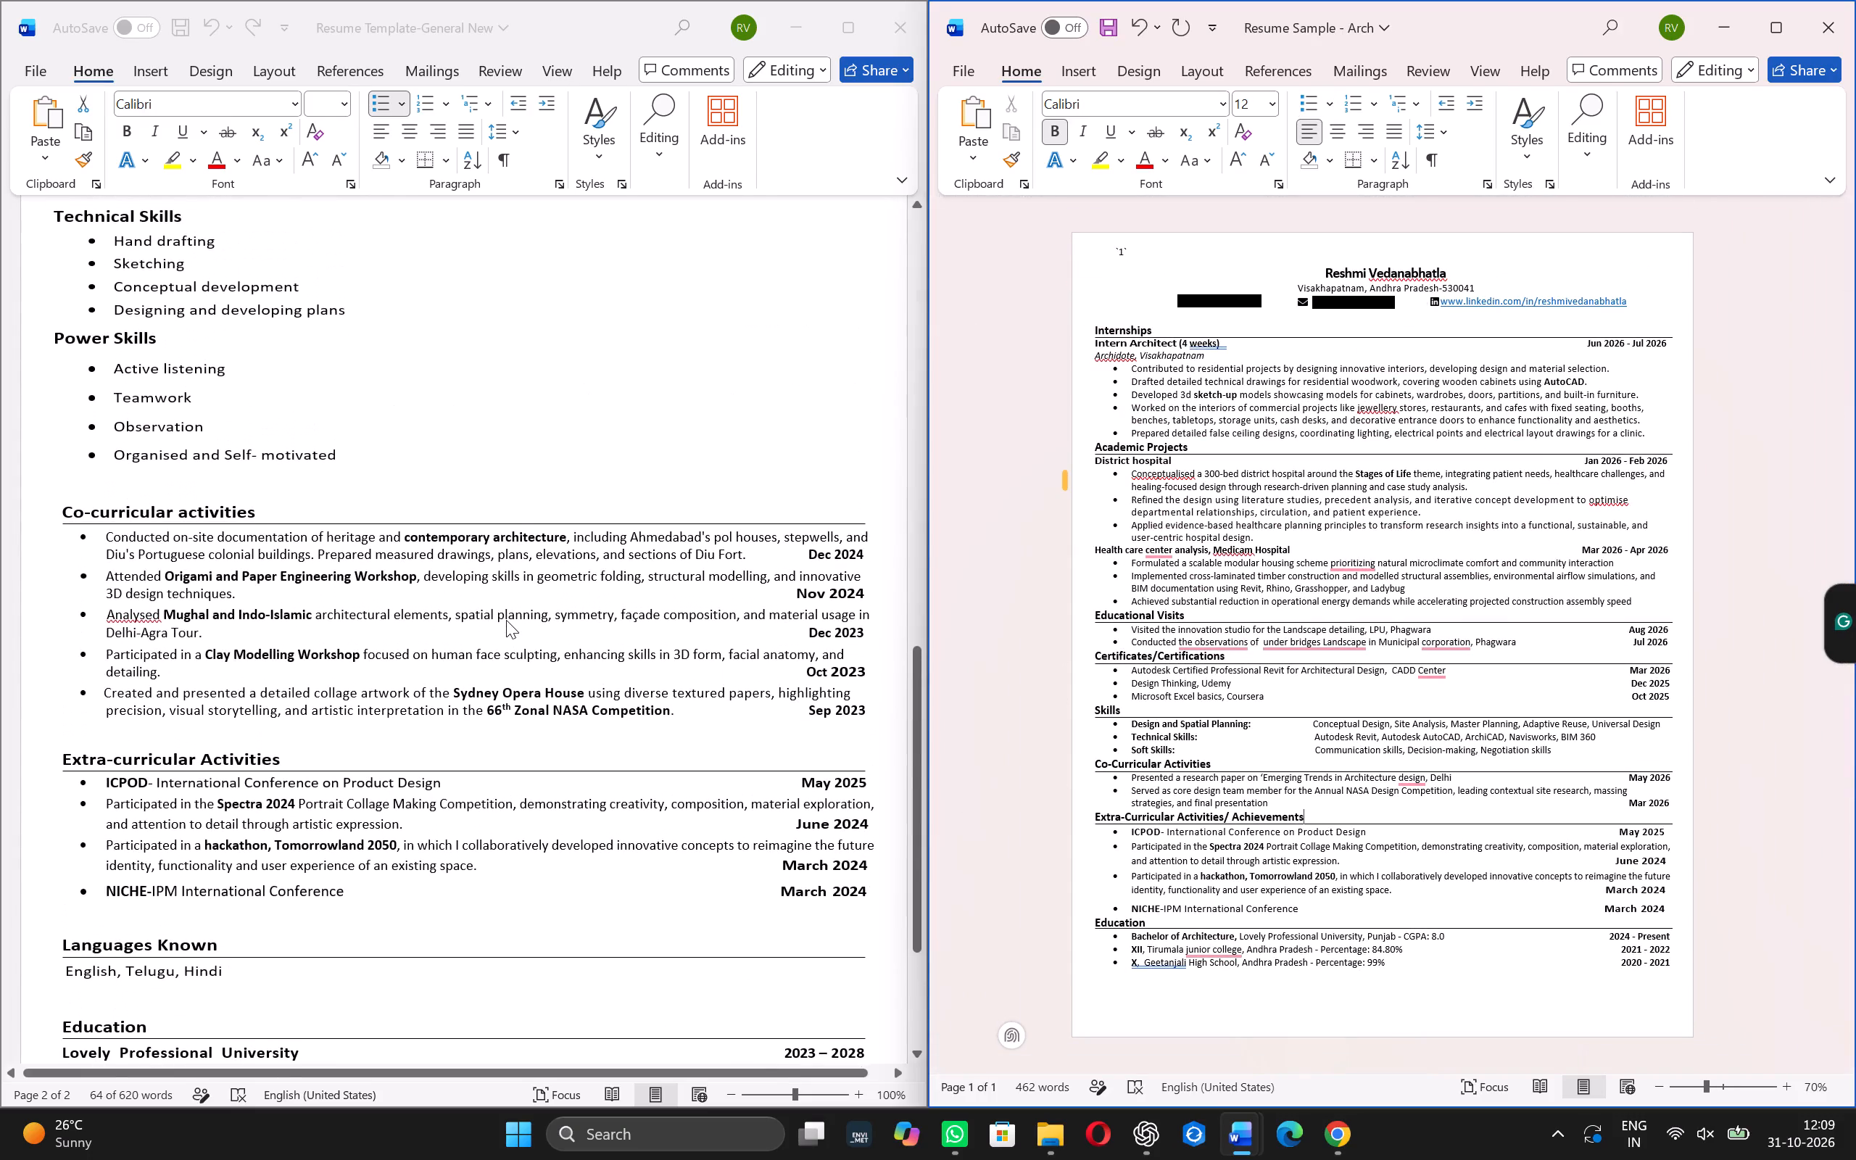
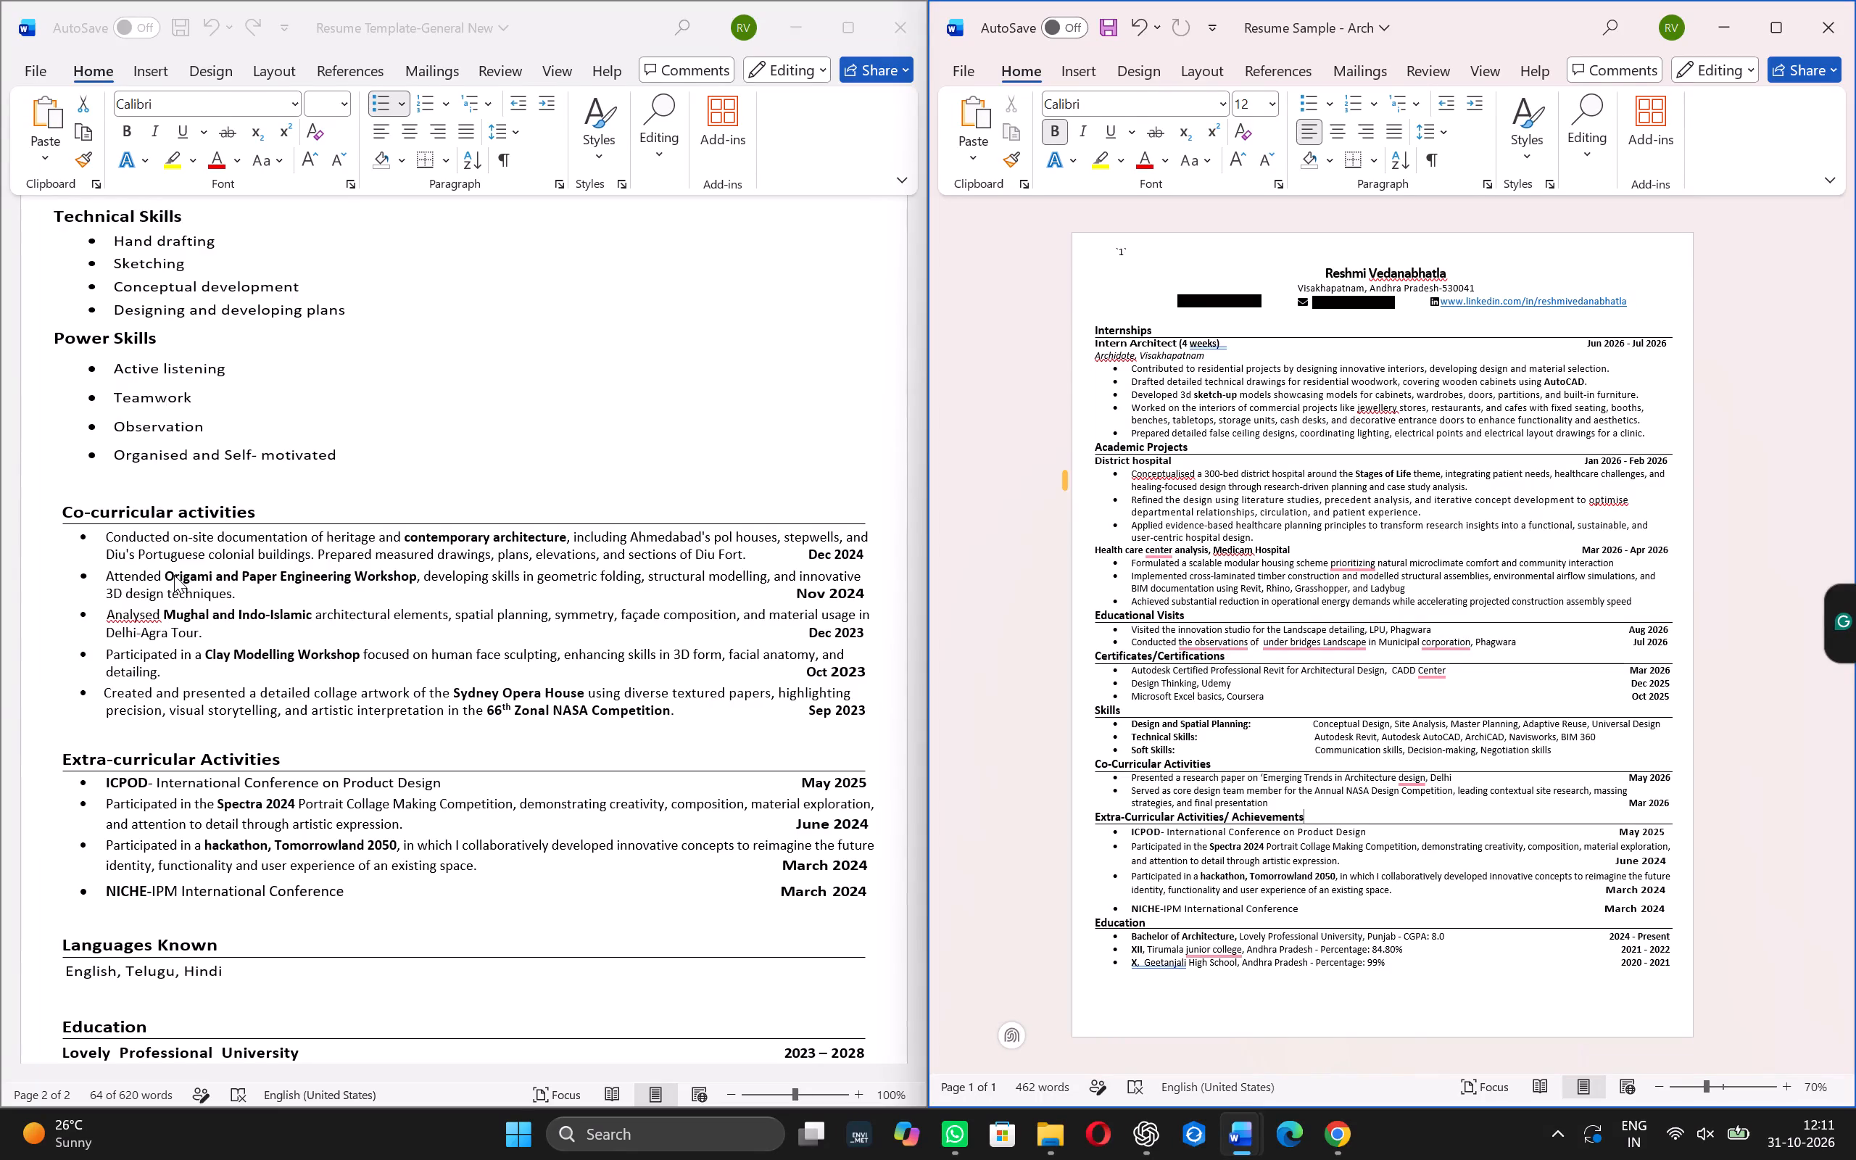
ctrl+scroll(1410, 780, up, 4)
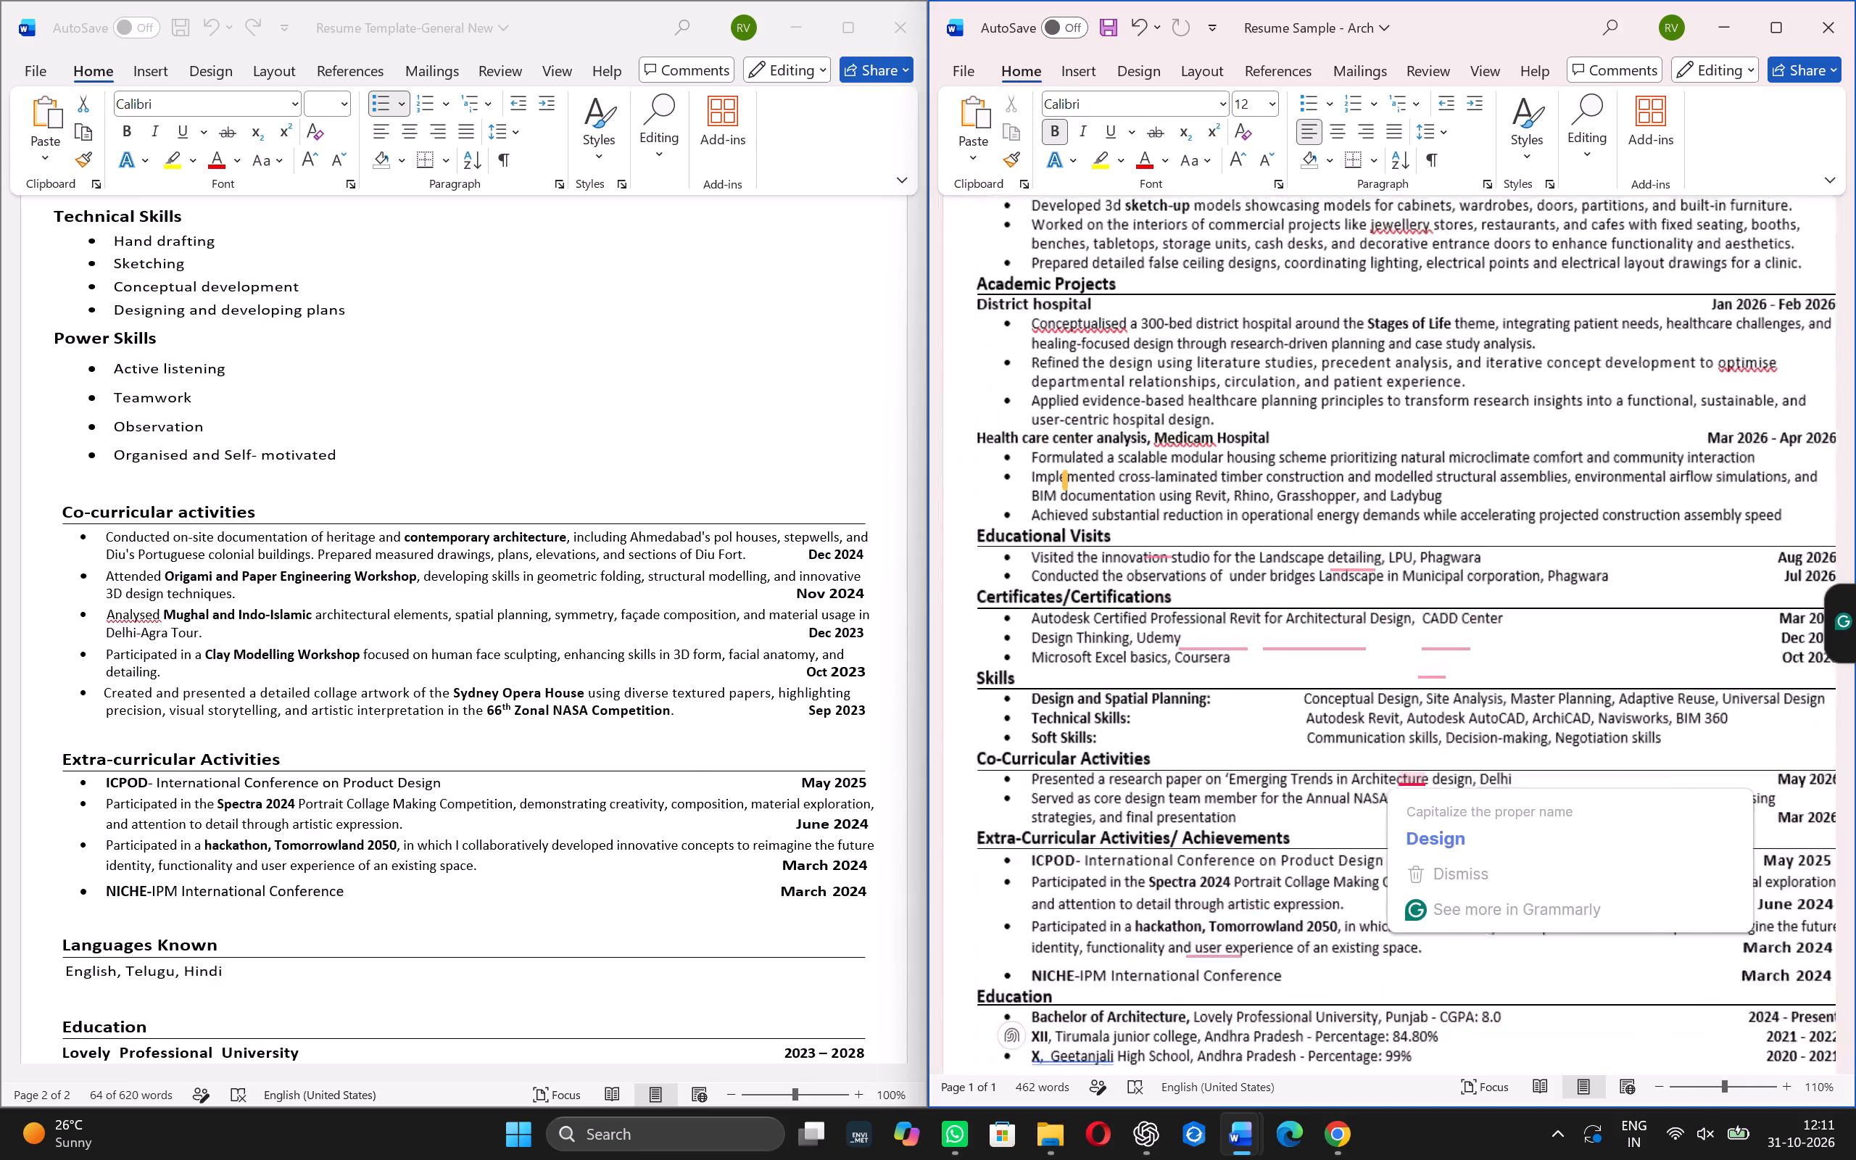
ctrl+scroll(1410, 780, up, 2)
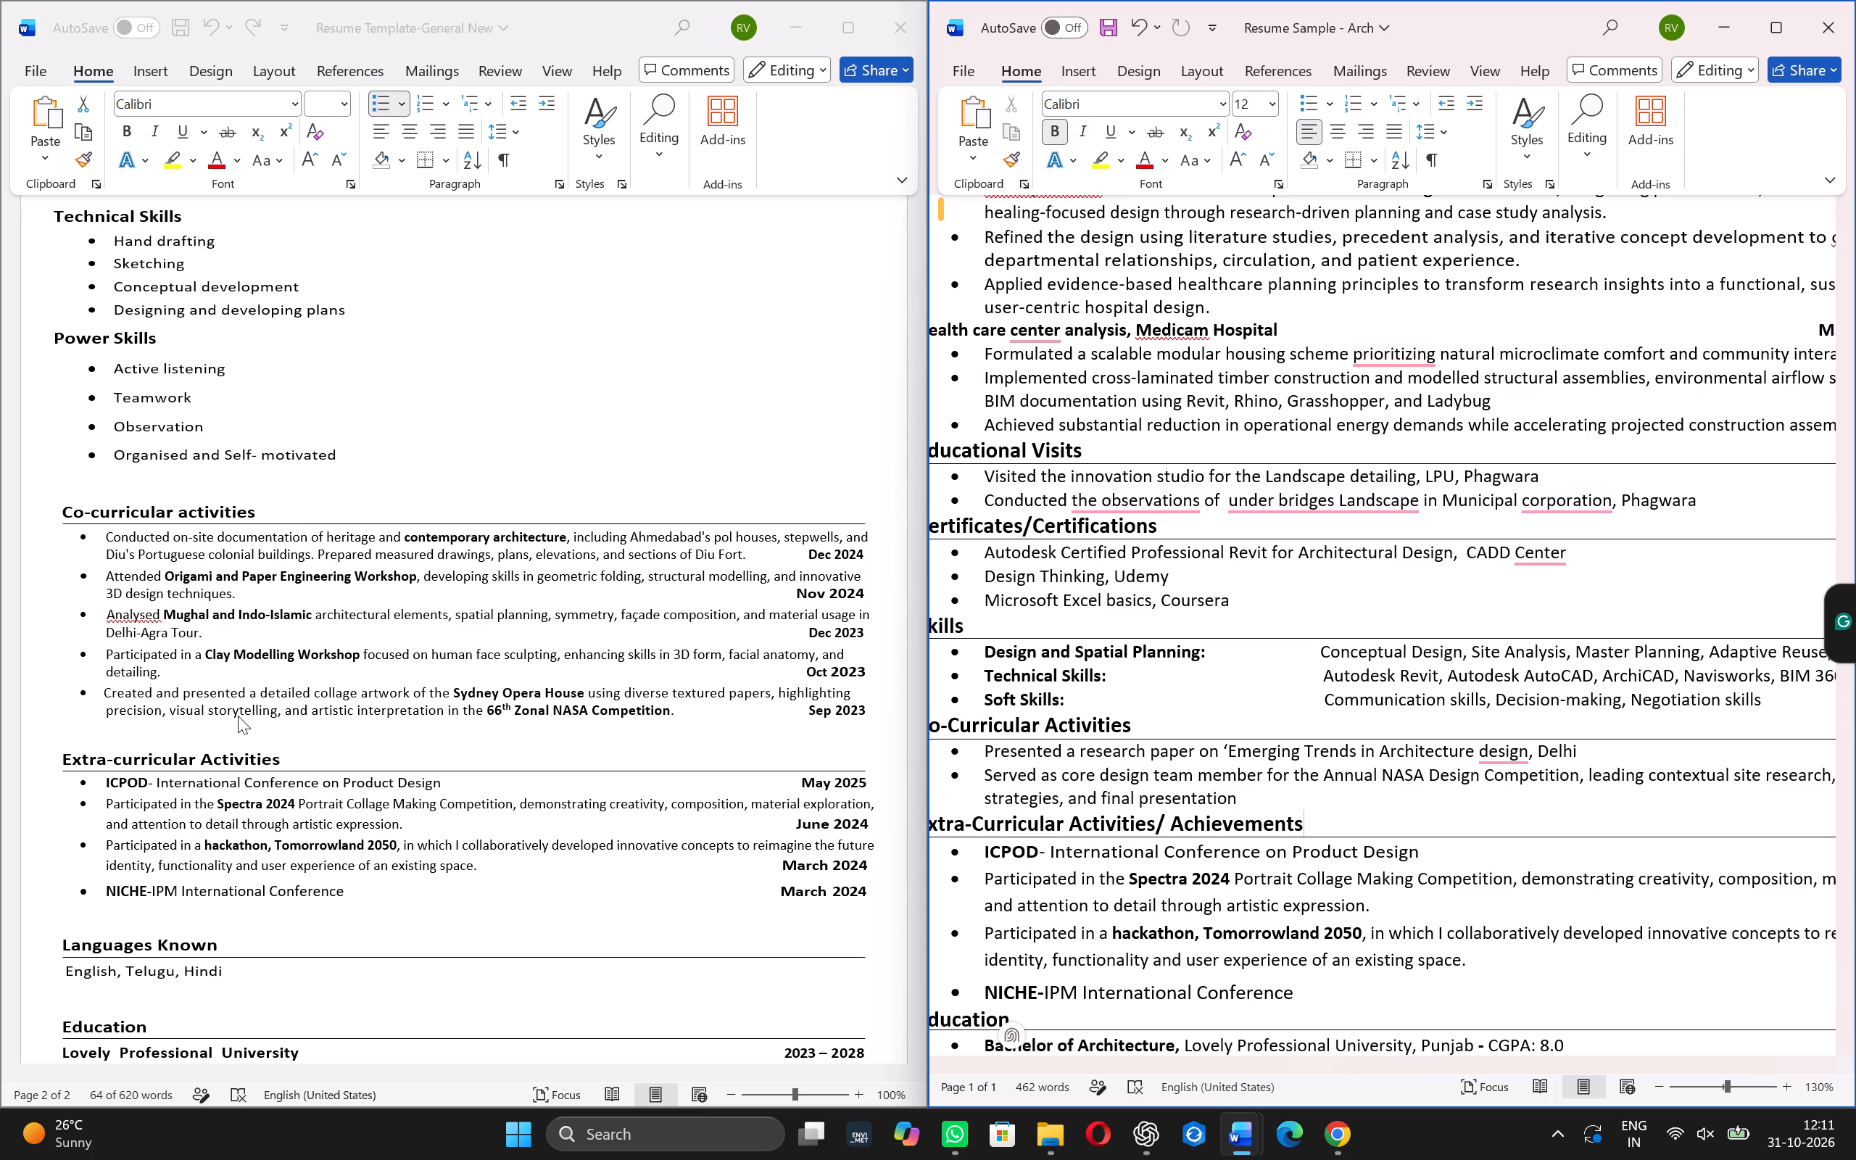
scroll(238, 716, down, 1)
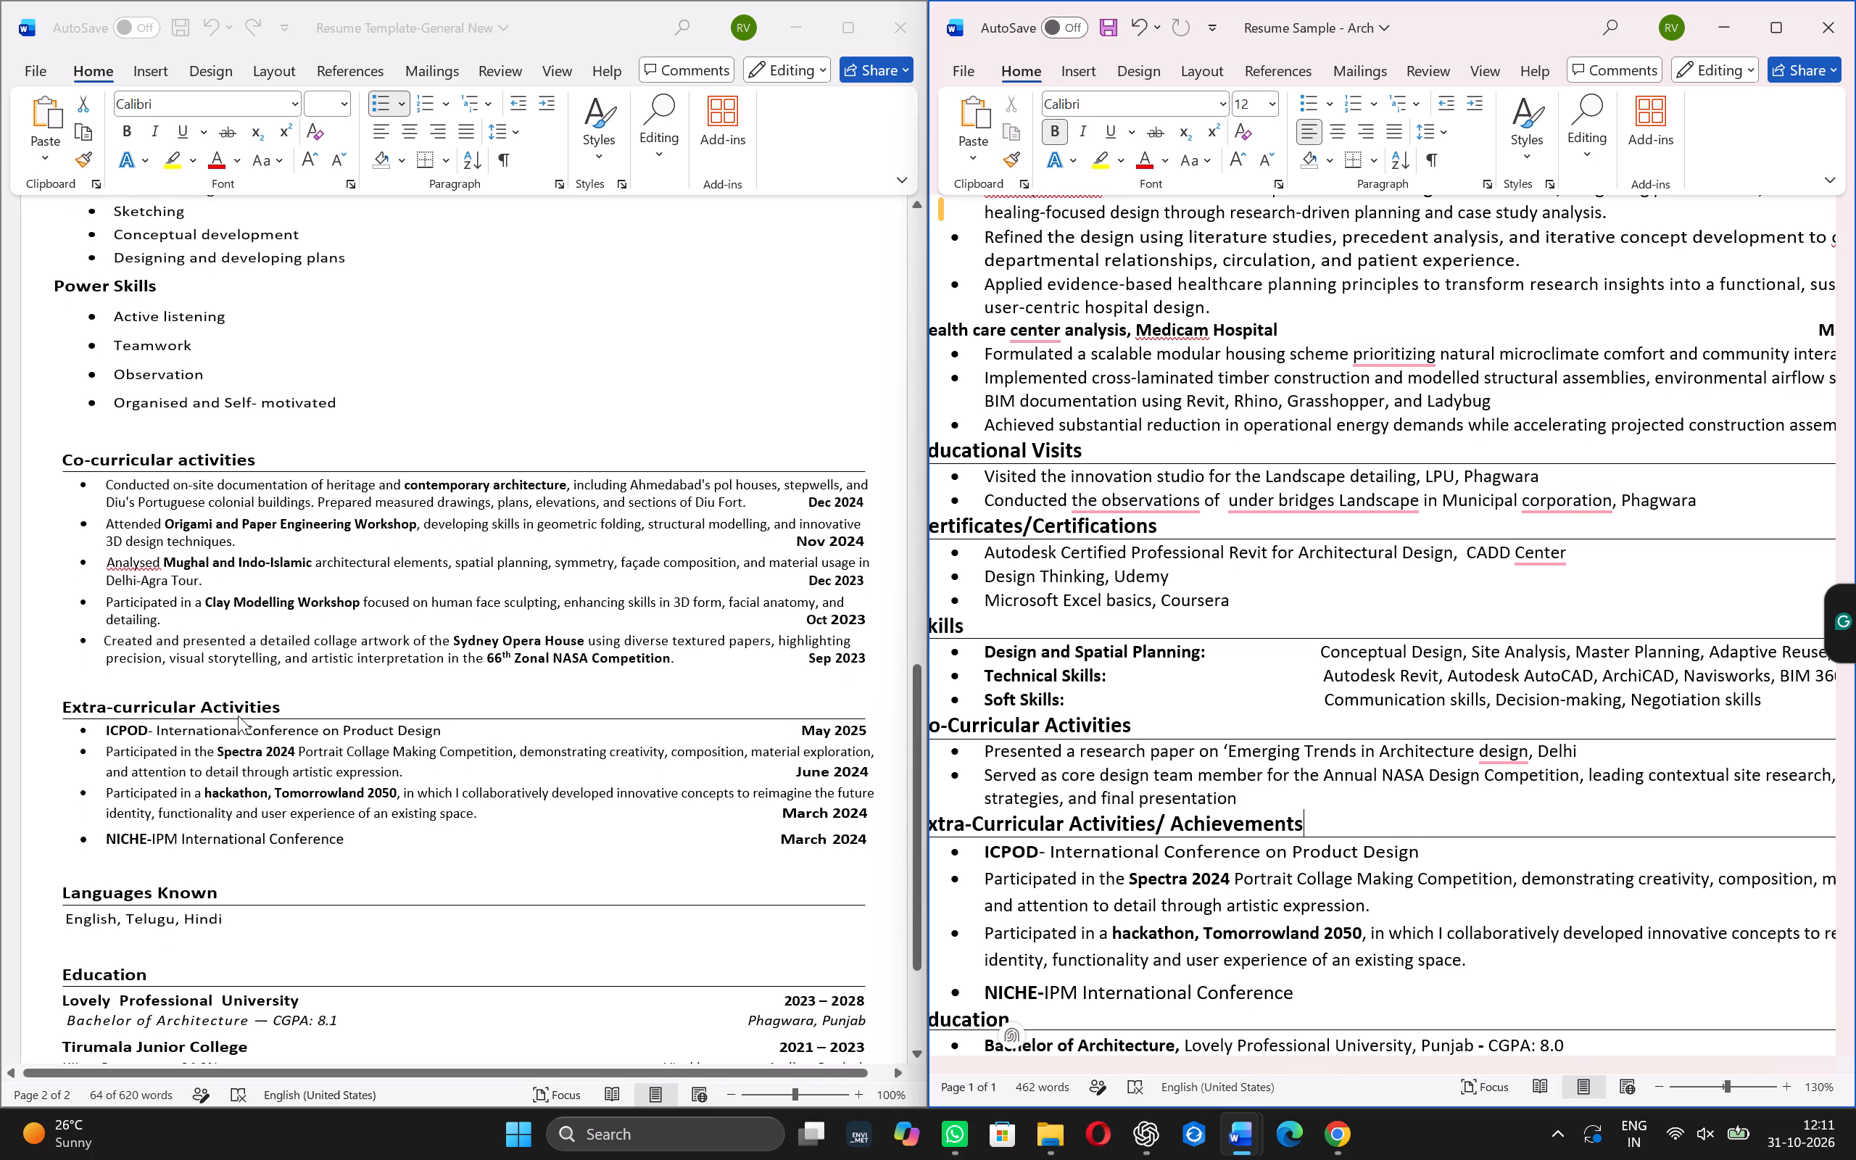
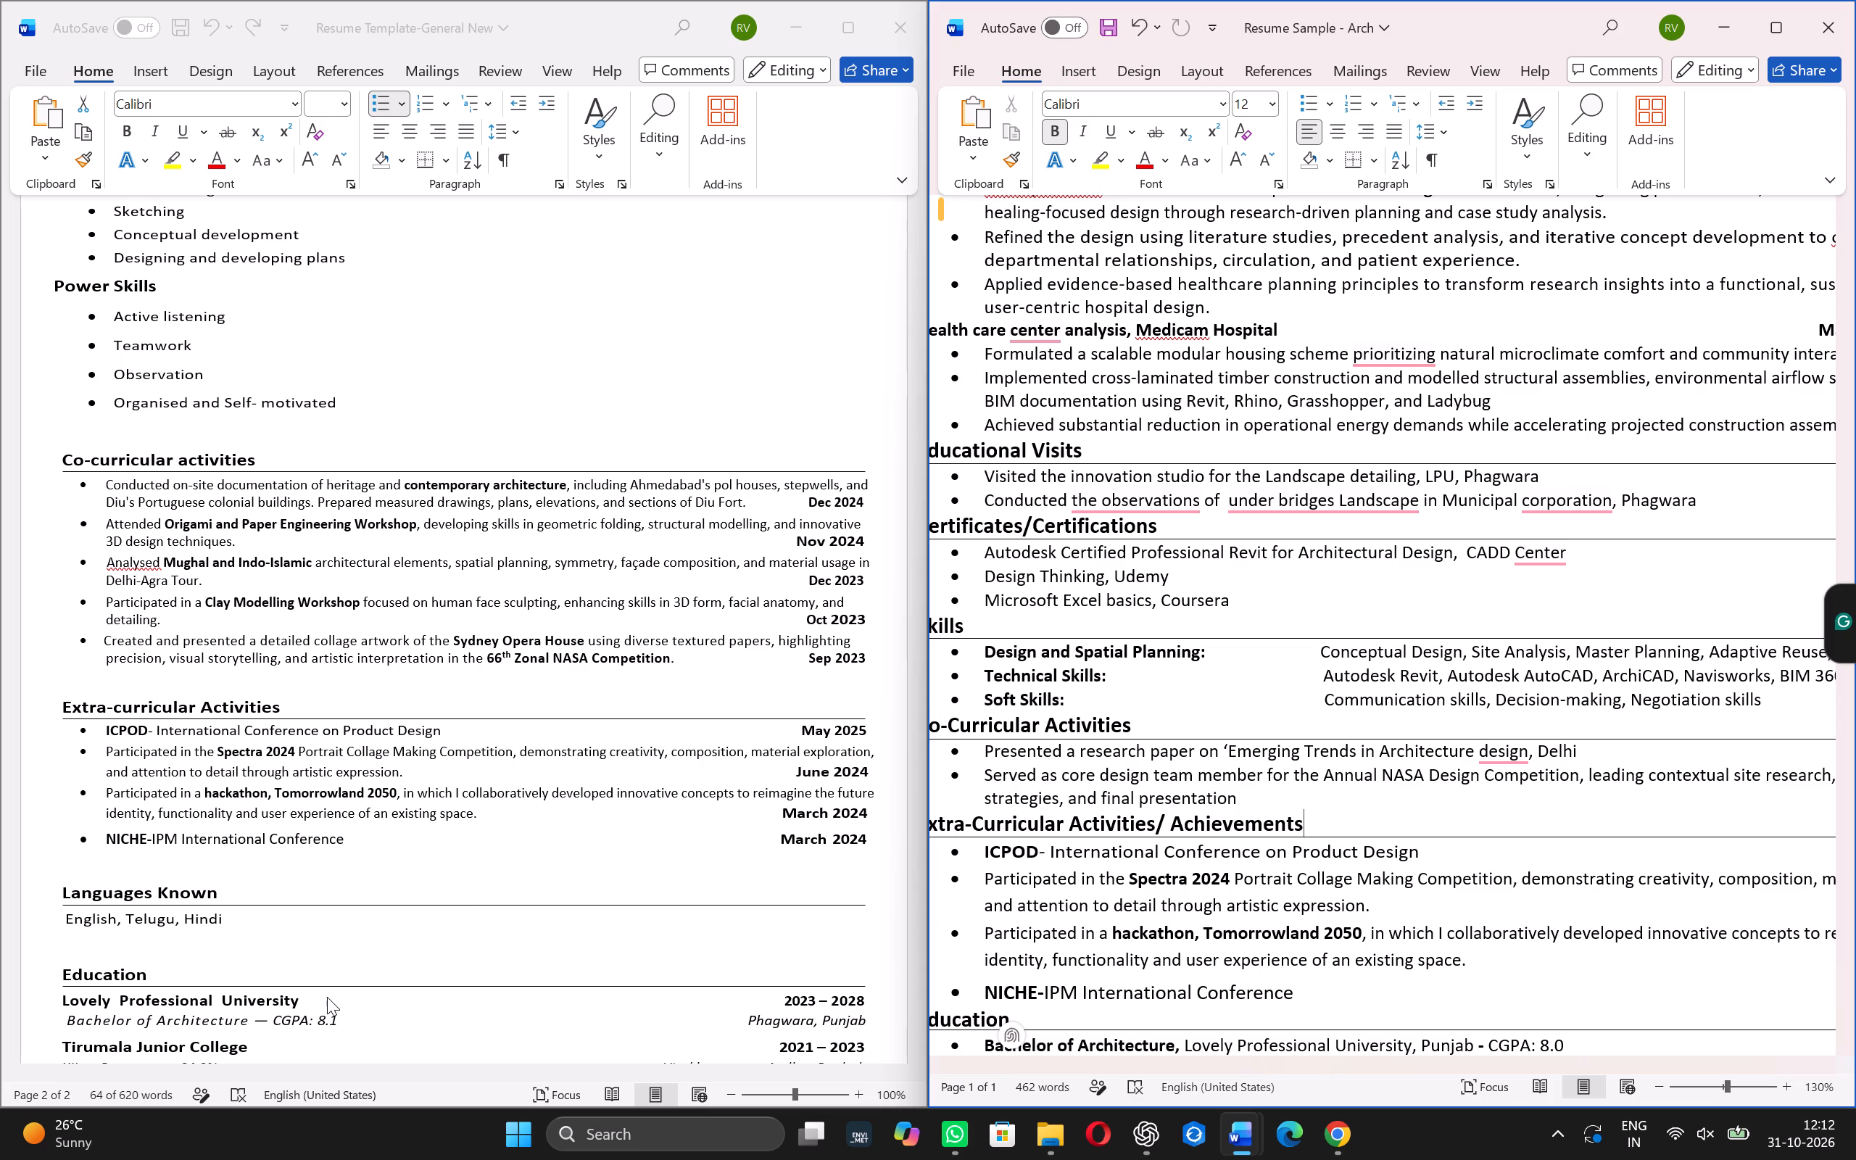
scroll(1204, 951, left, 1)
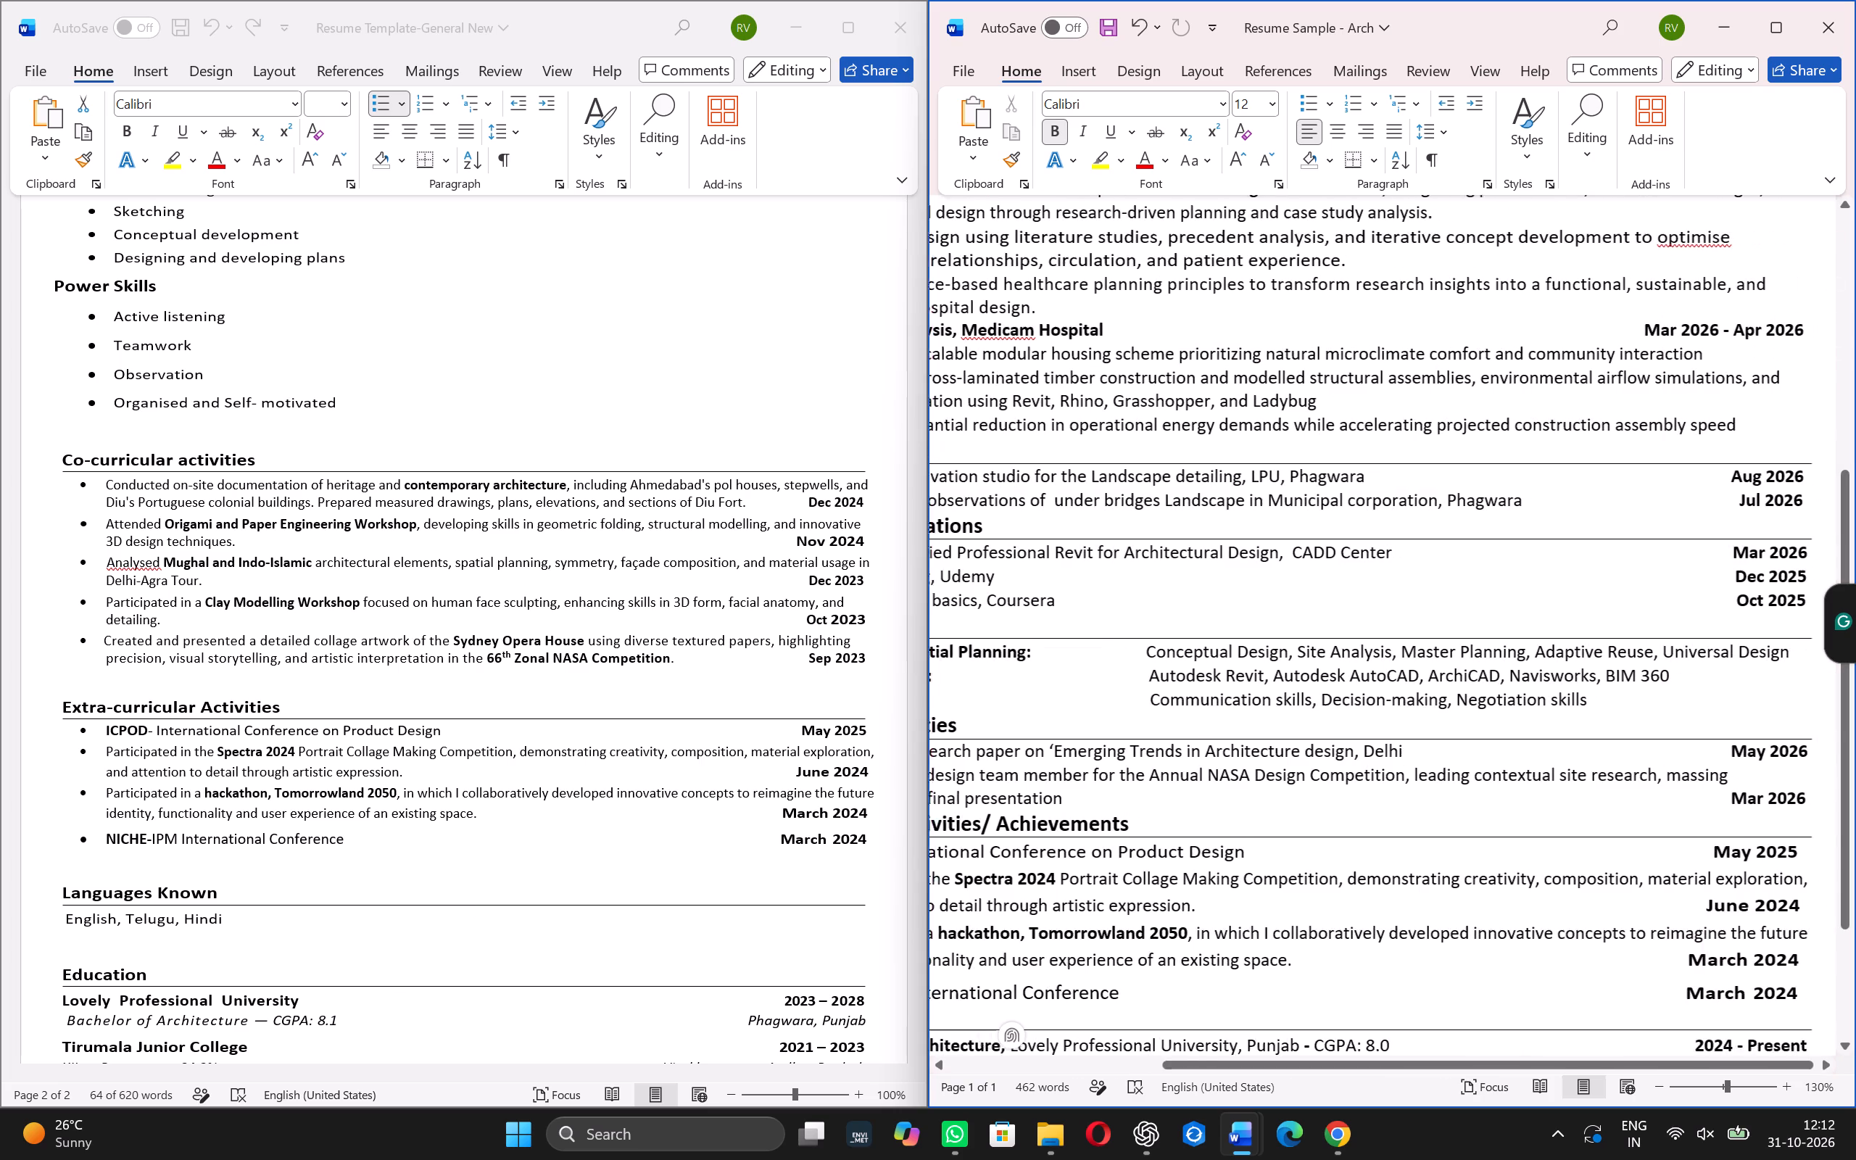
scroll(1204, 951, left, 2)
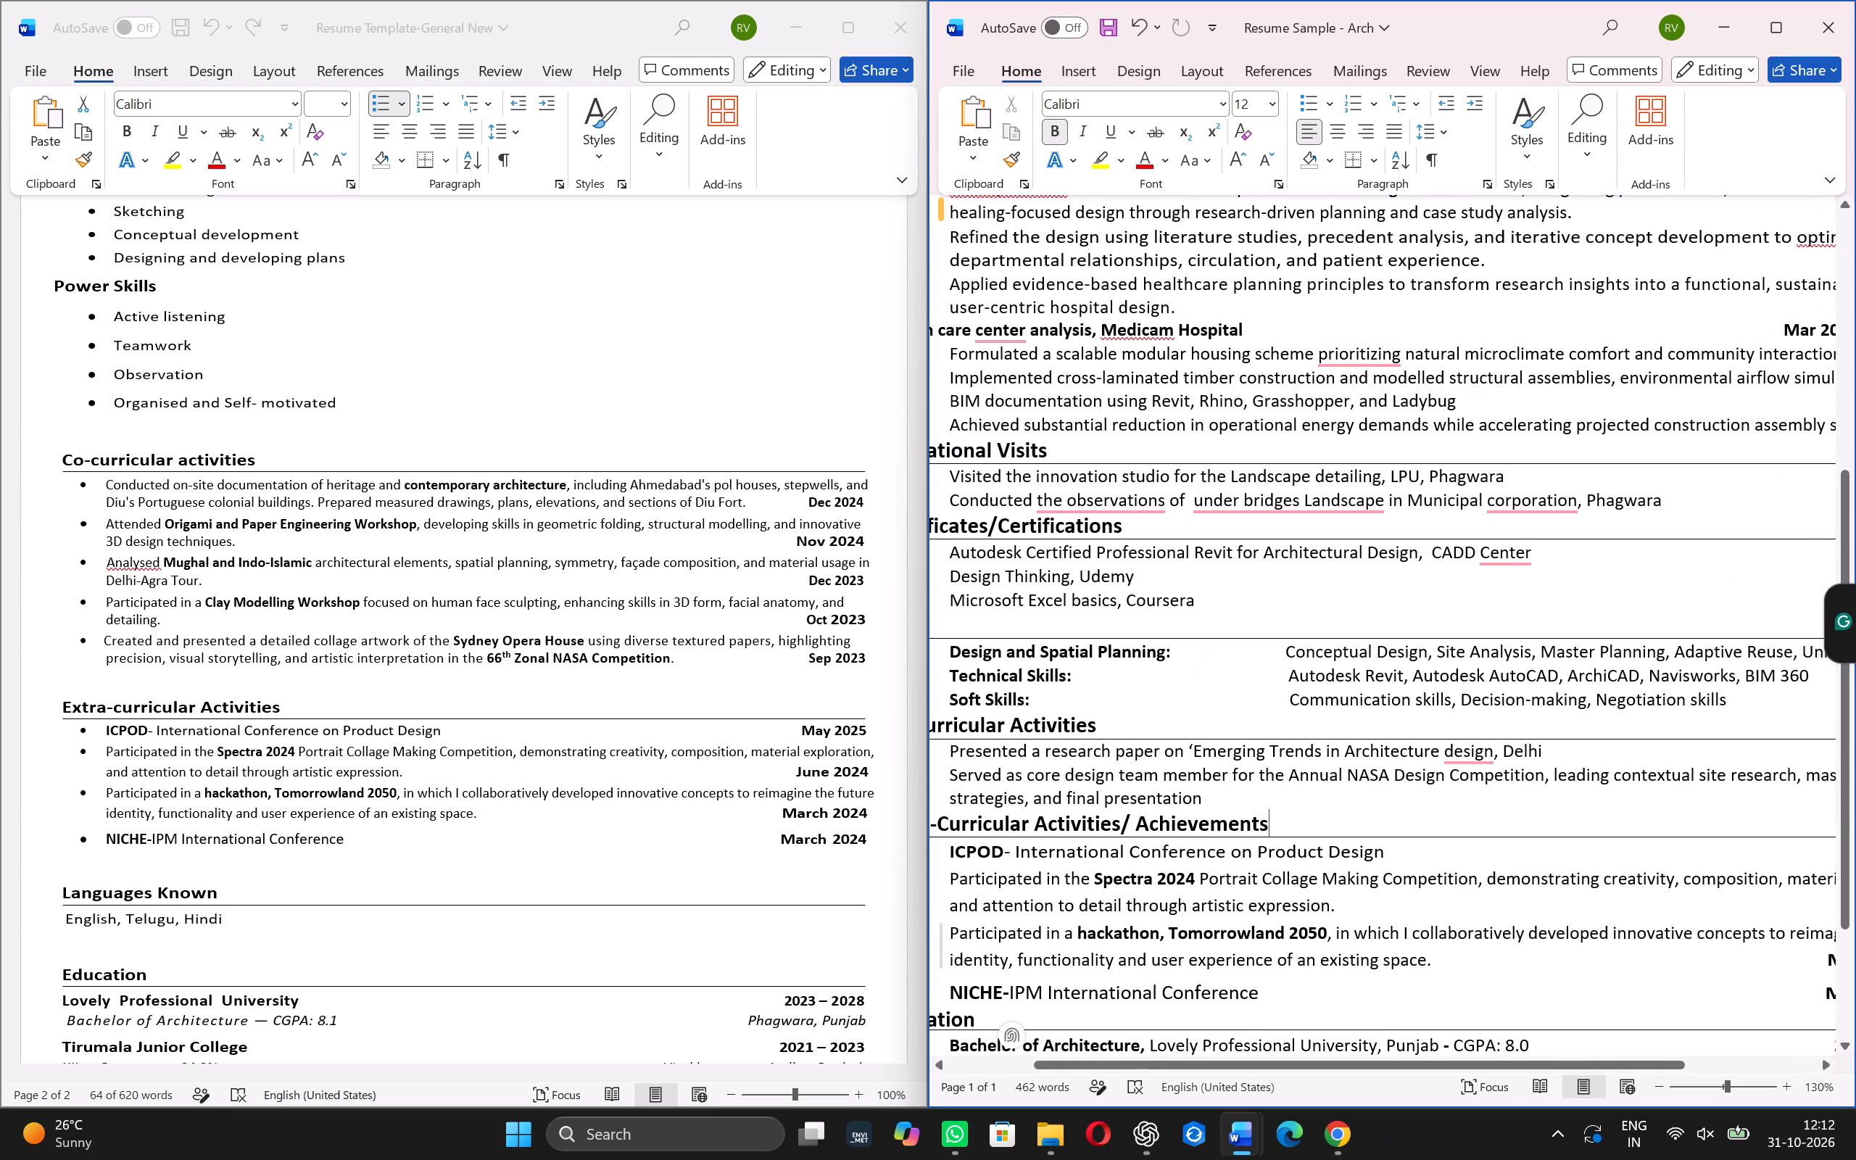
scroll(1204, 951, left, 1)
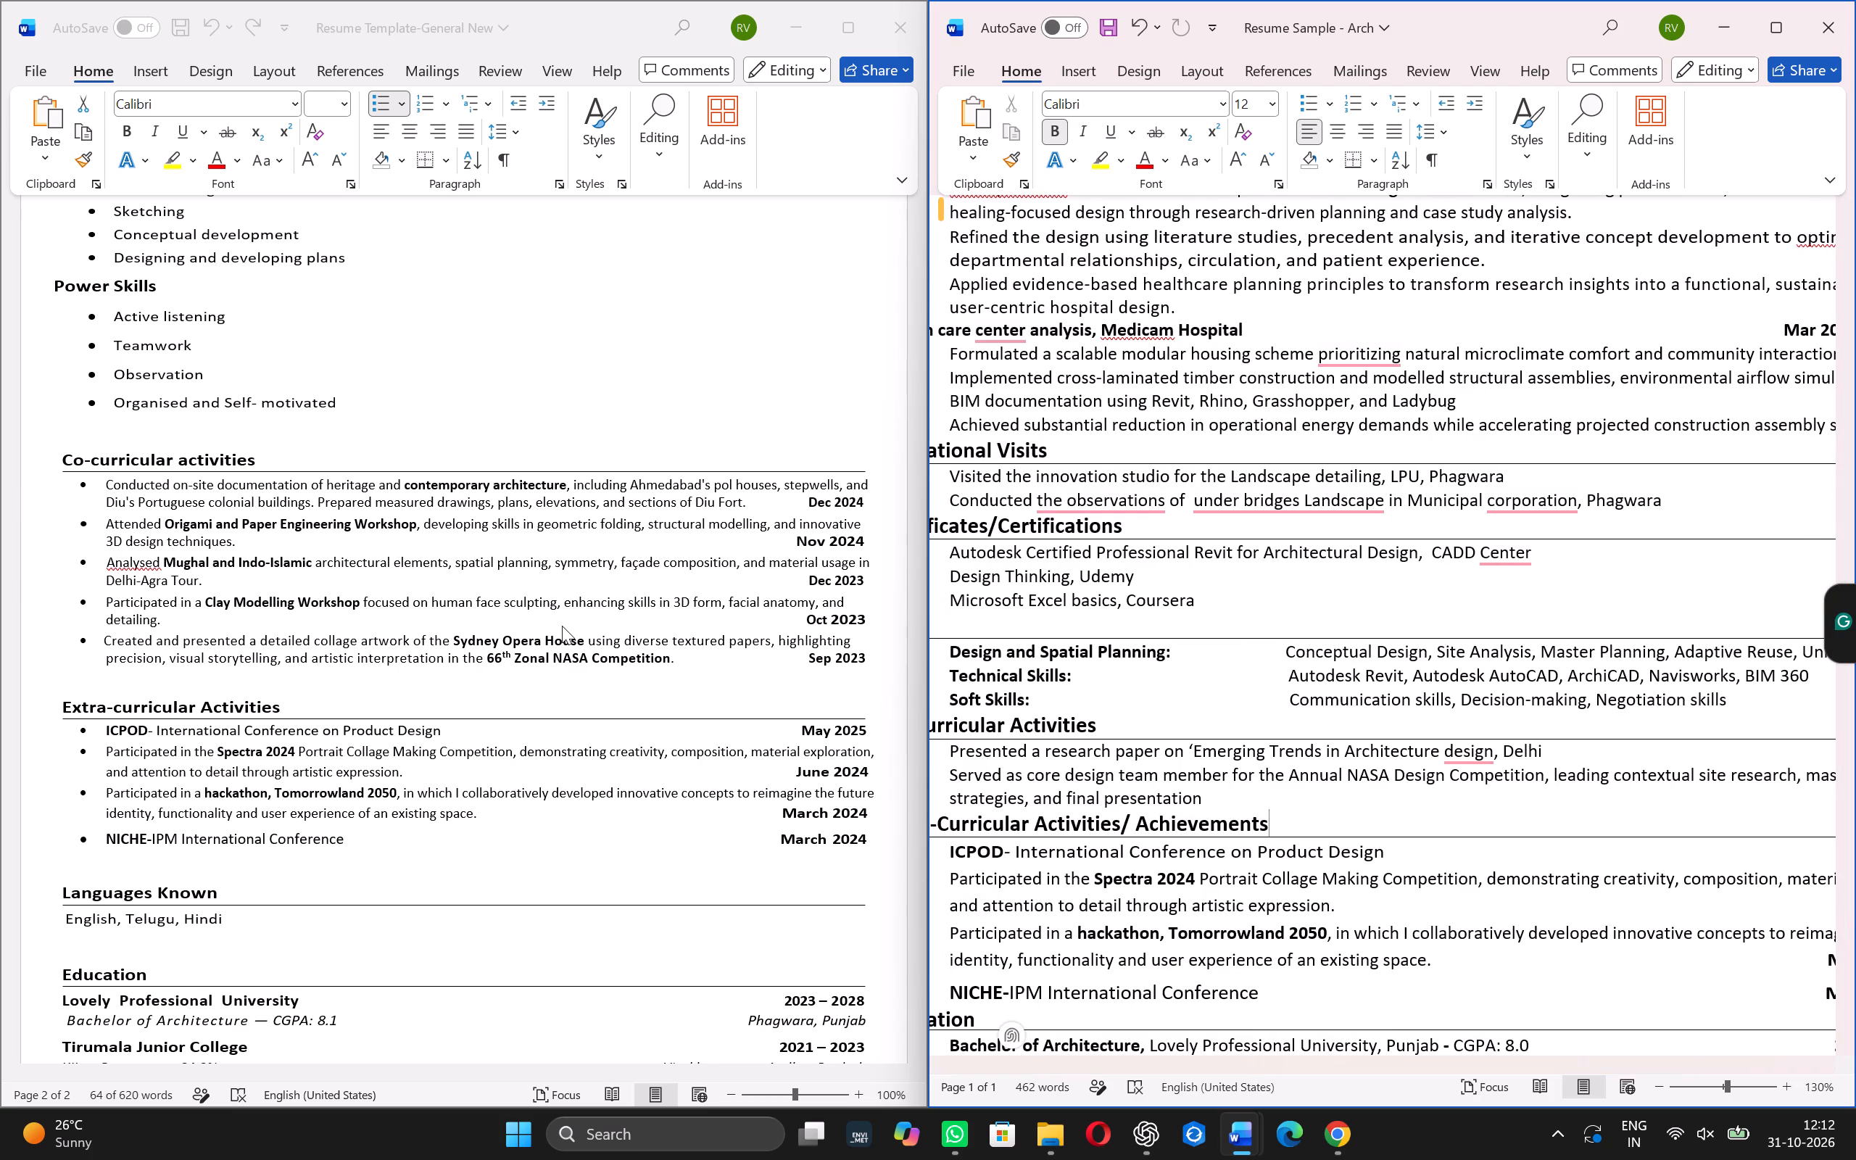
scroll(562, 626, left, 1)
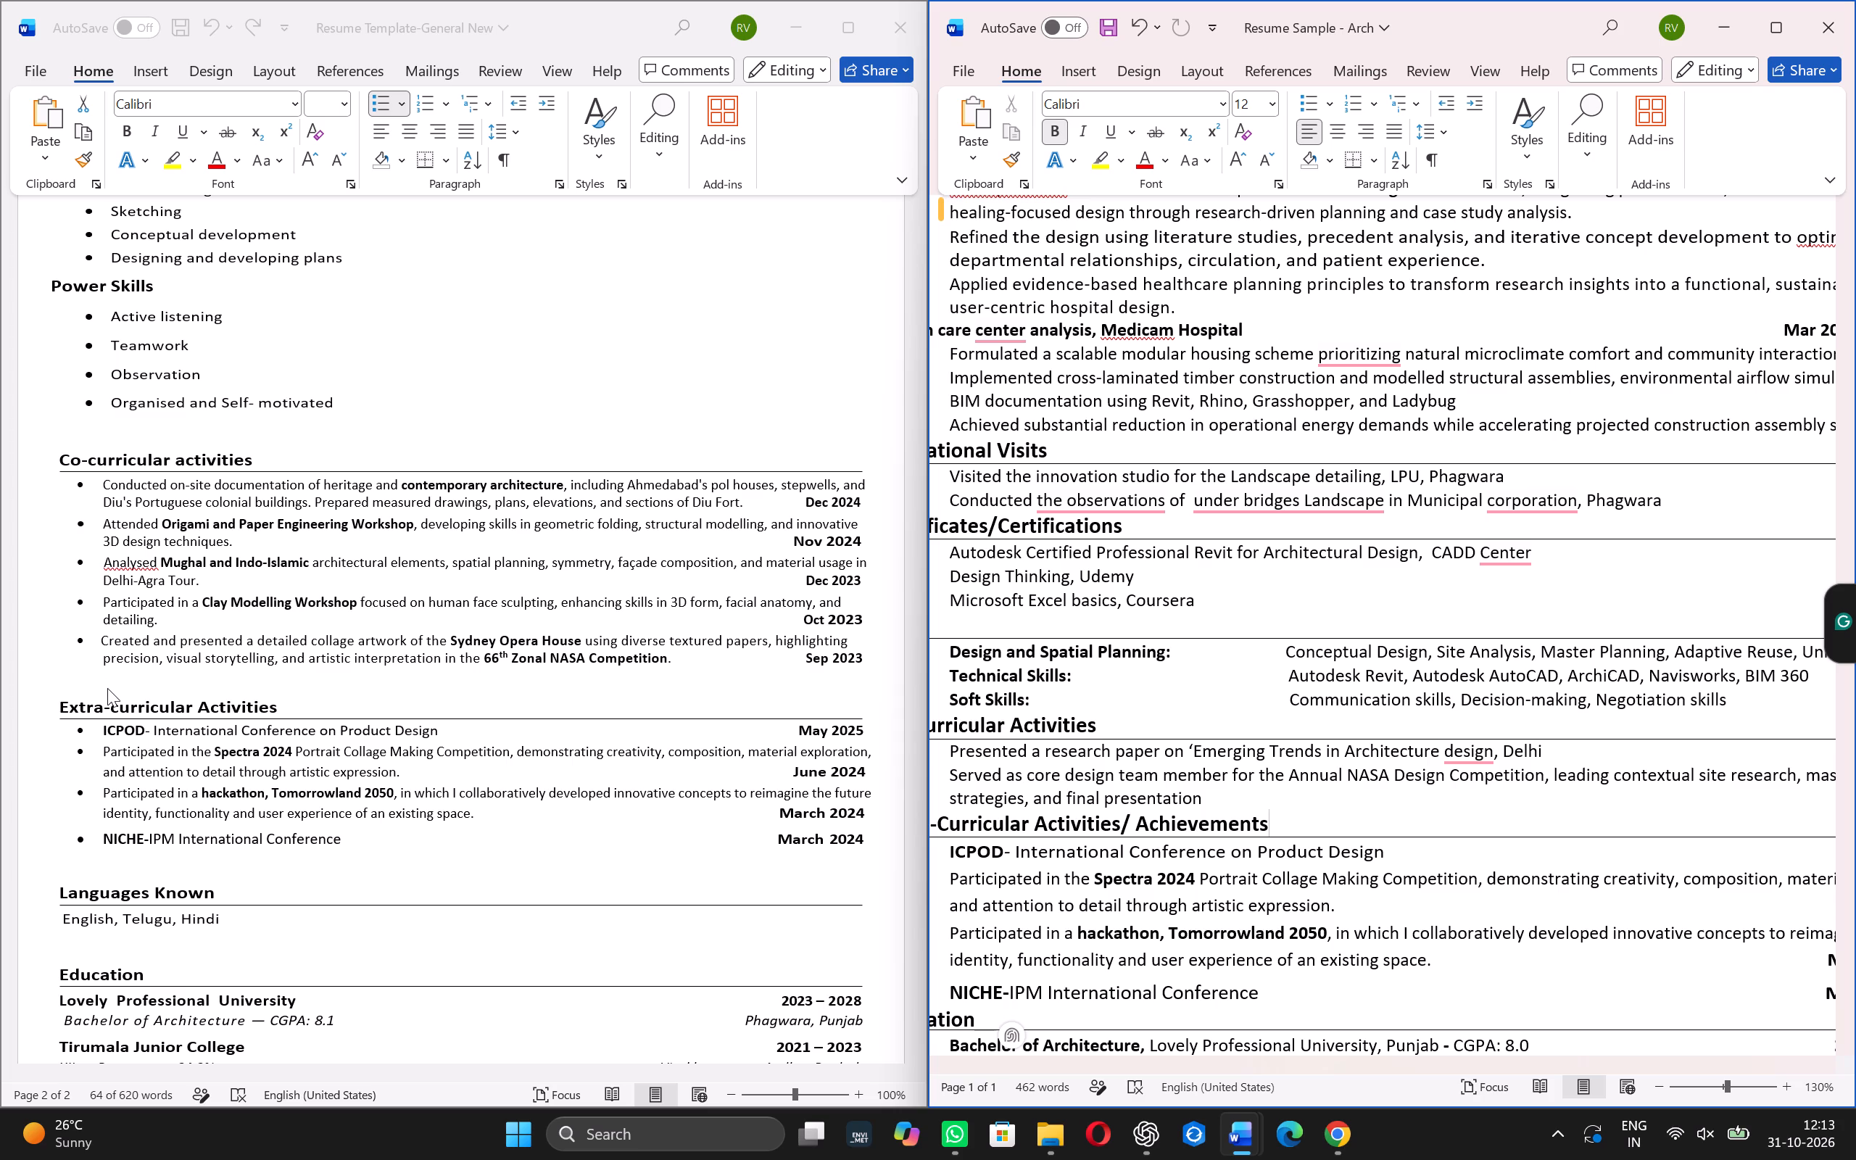
Copy the Sydney Opera House collage entry, including its Sep 2023 date, from the general template's co-curricular activities.
click(99, 642)
click(101, 644)
drag(101, 644, 110, 644)
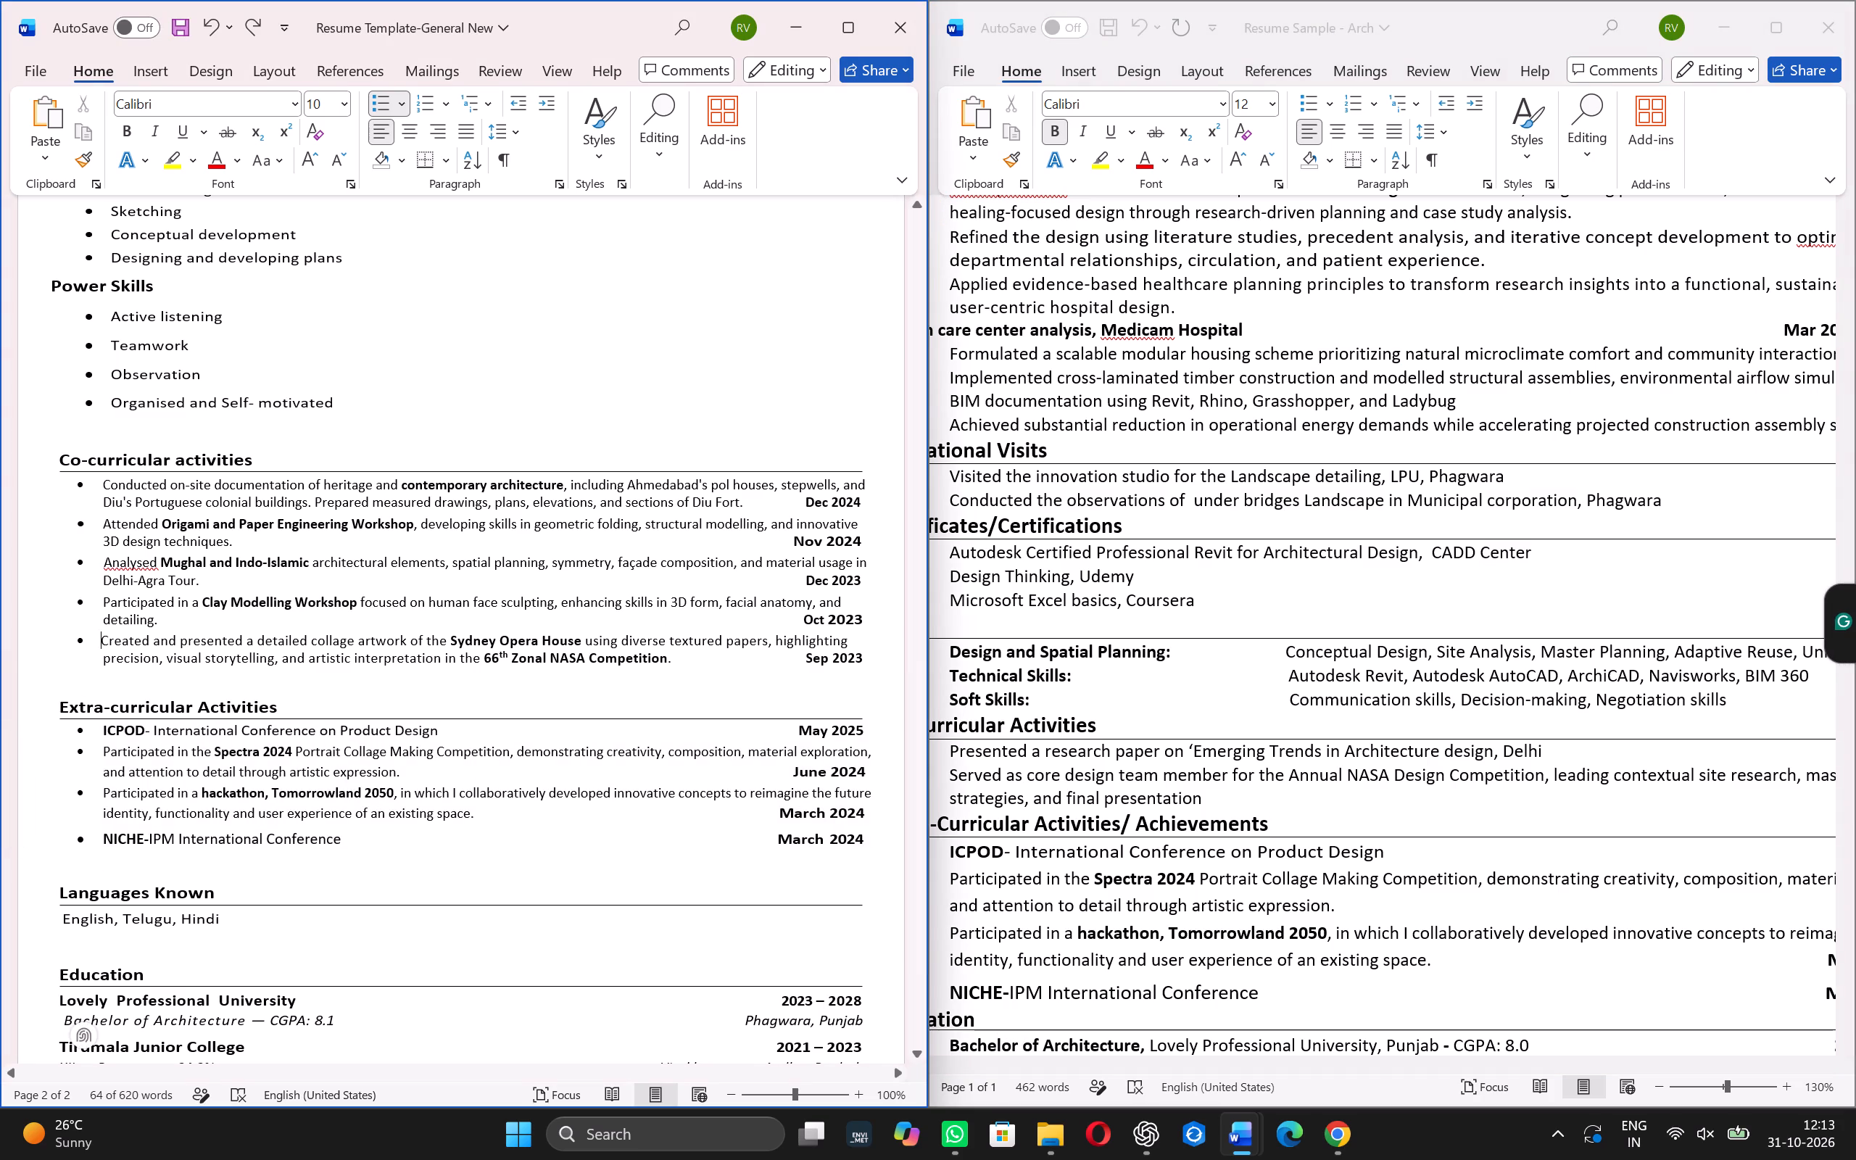
drag(110, 644, 858, 668)
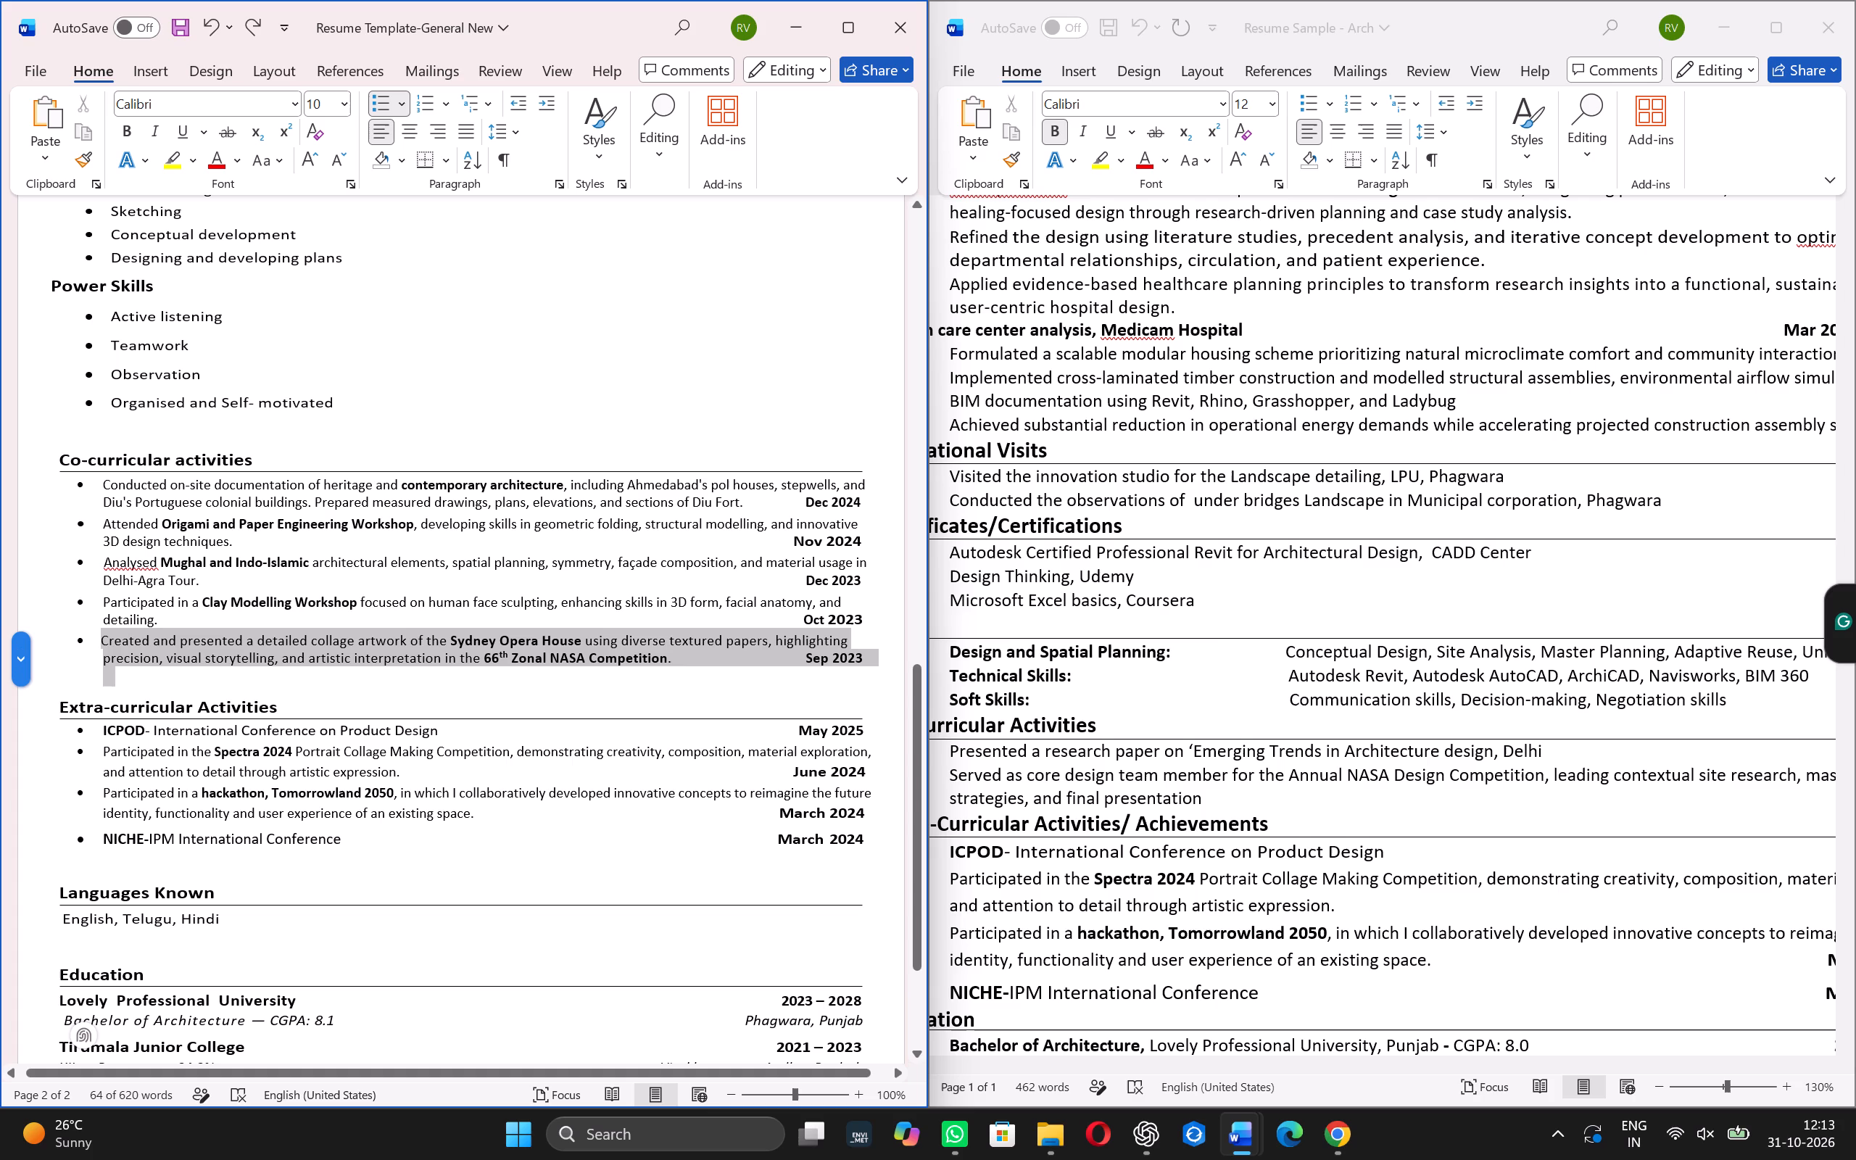
drag(858, 668, 860, 667)
key(ctrl+c)
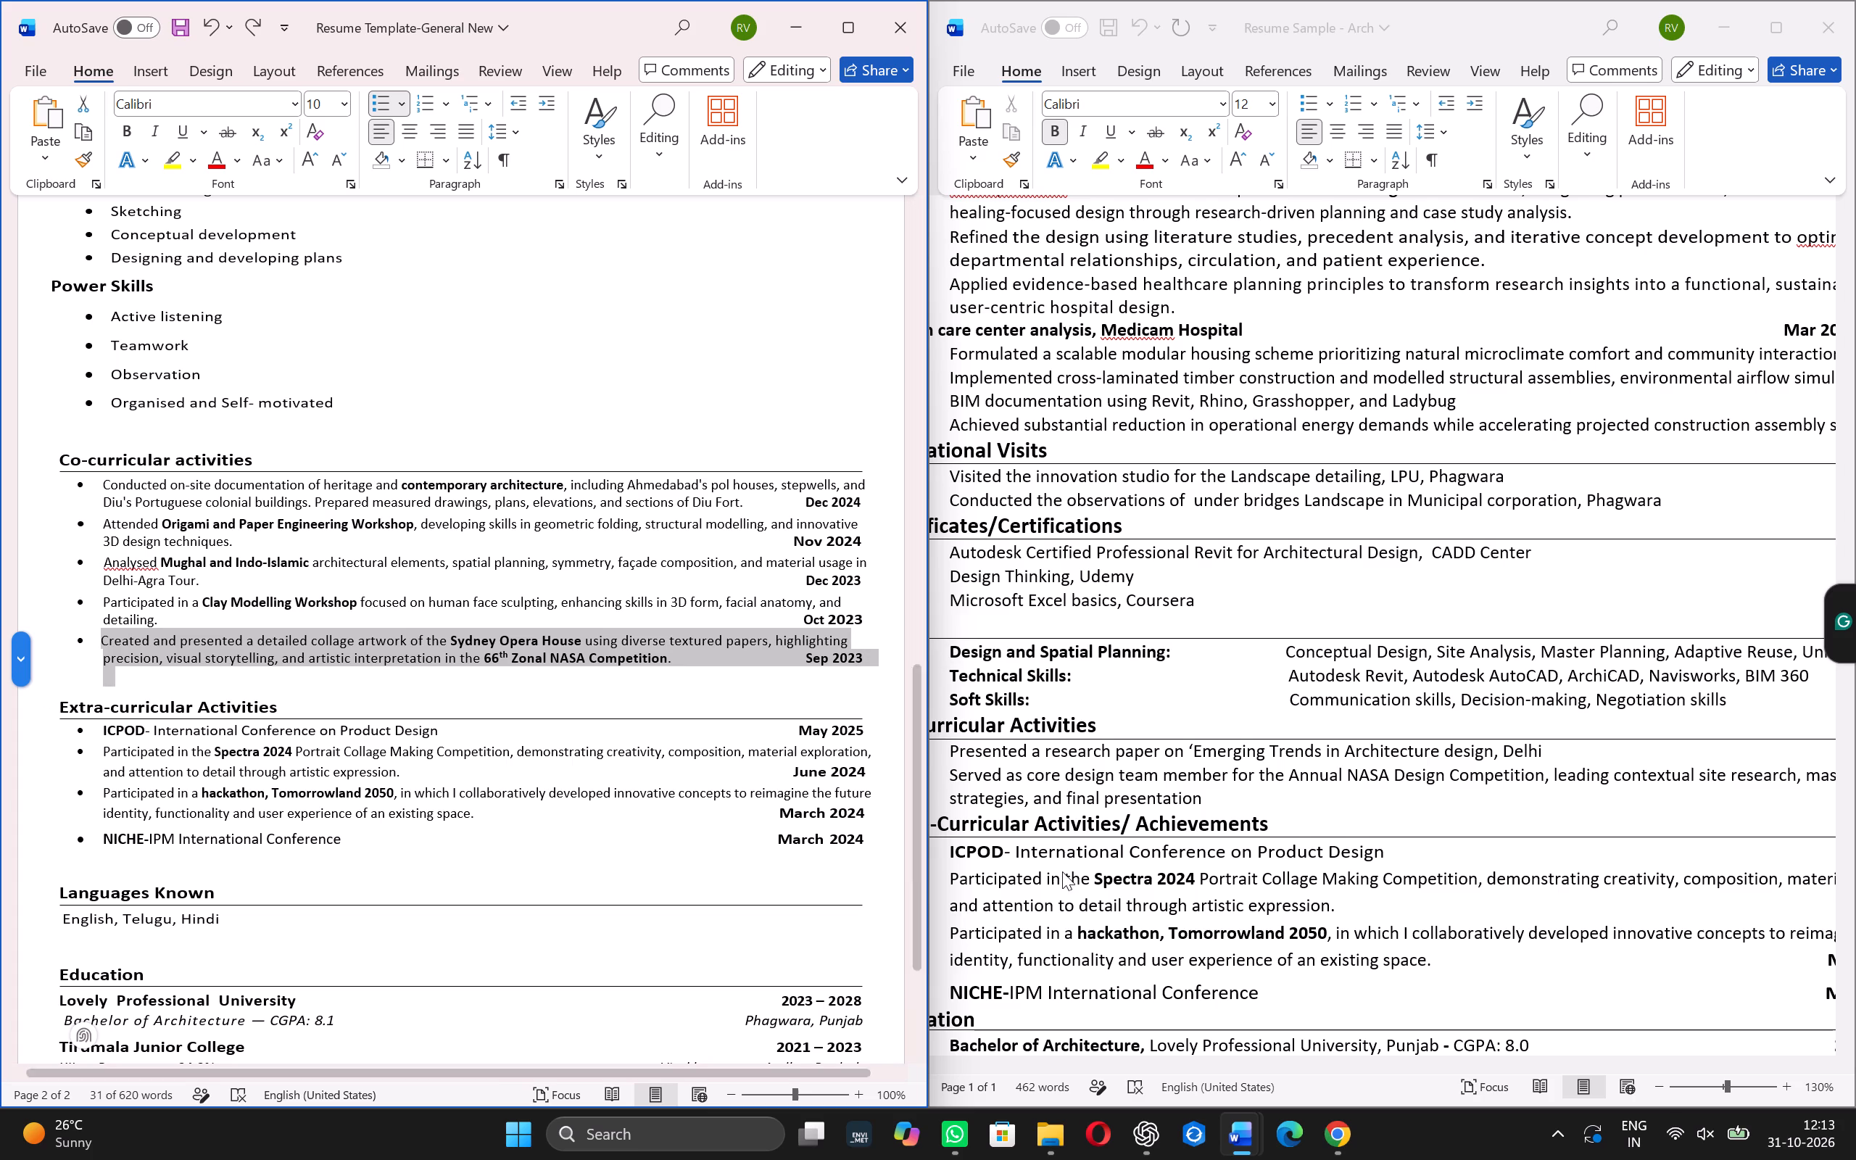
Replace the Annual NASA Design Competition entry and its date under Co-Curricular Activities in Resume Sample - Arch with the copied Sydney Opera House entry.
click(948, 774)
click(946, 776)
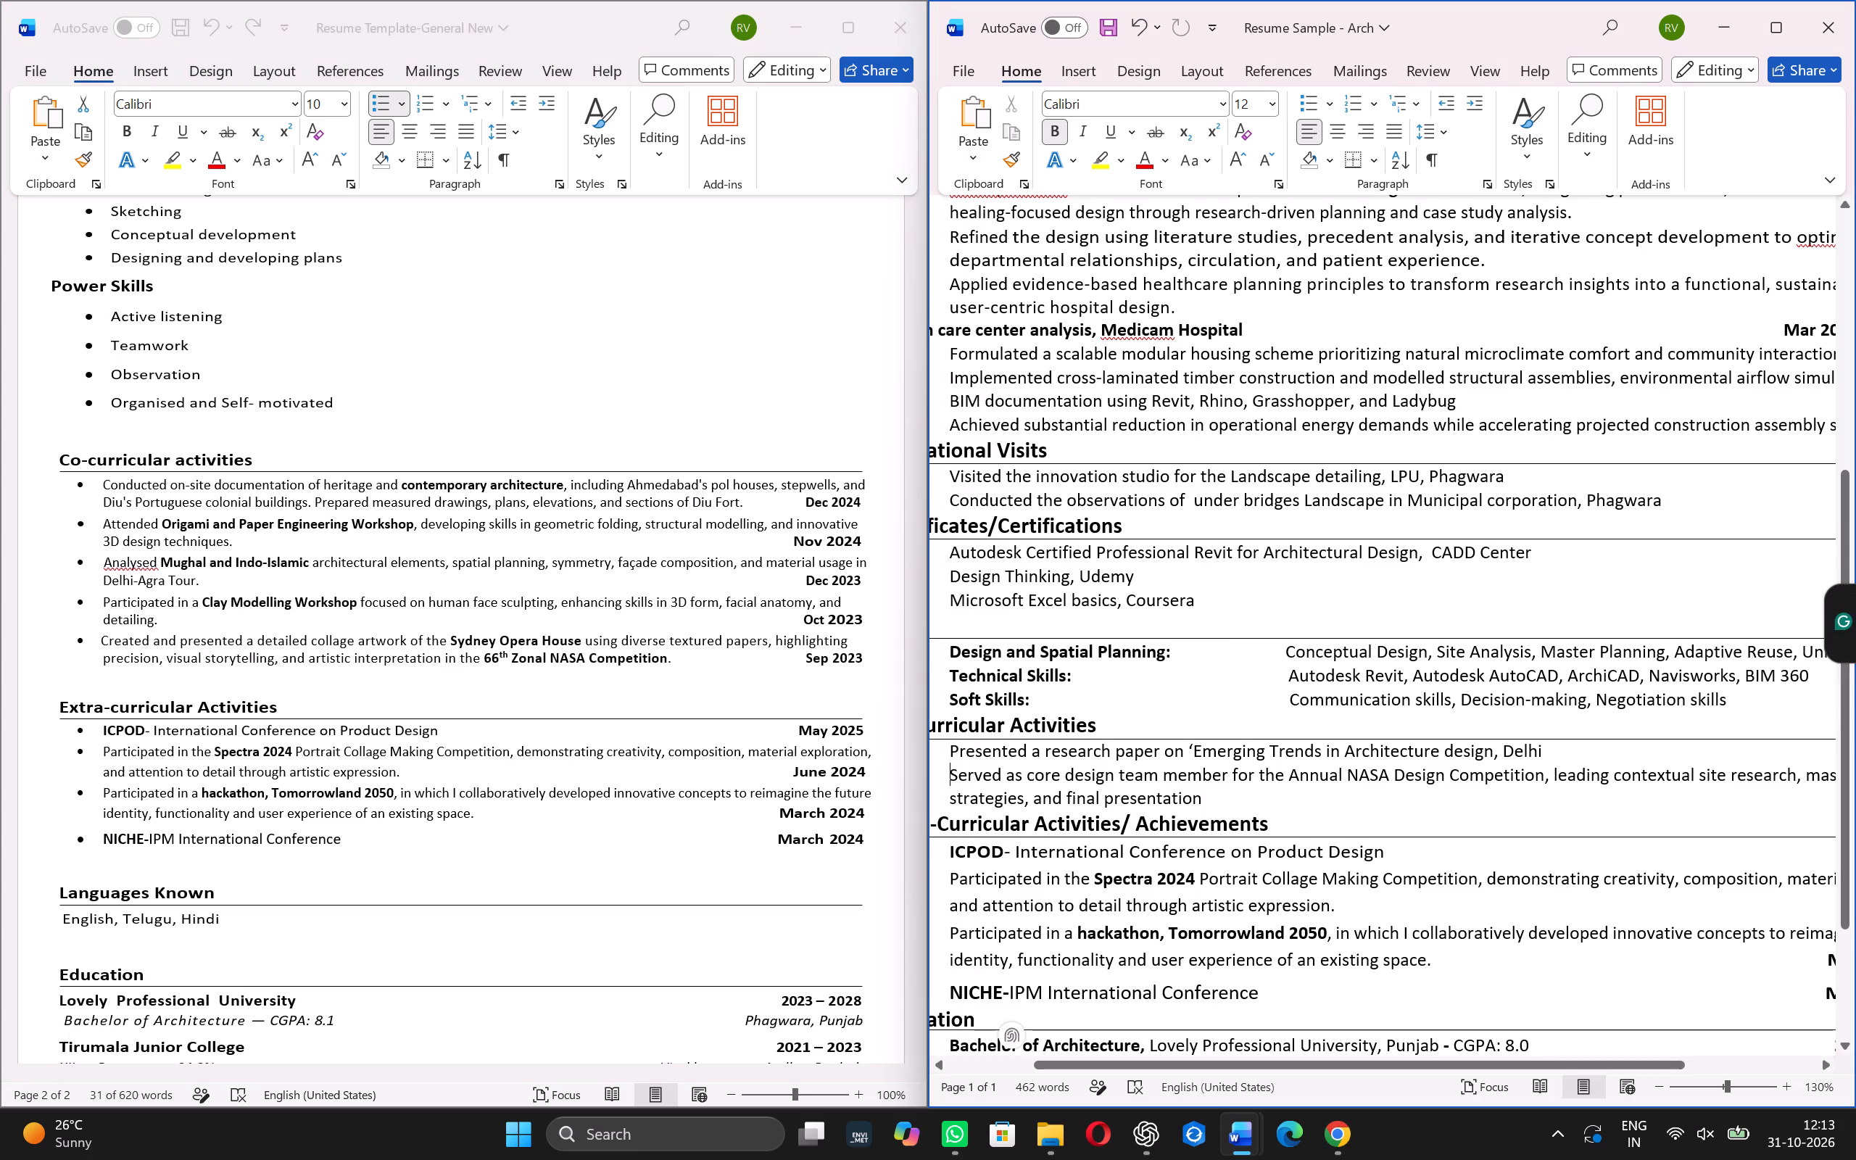
drag(946, 776, 1181, 793)
scroll(1181, 793, left, 1)
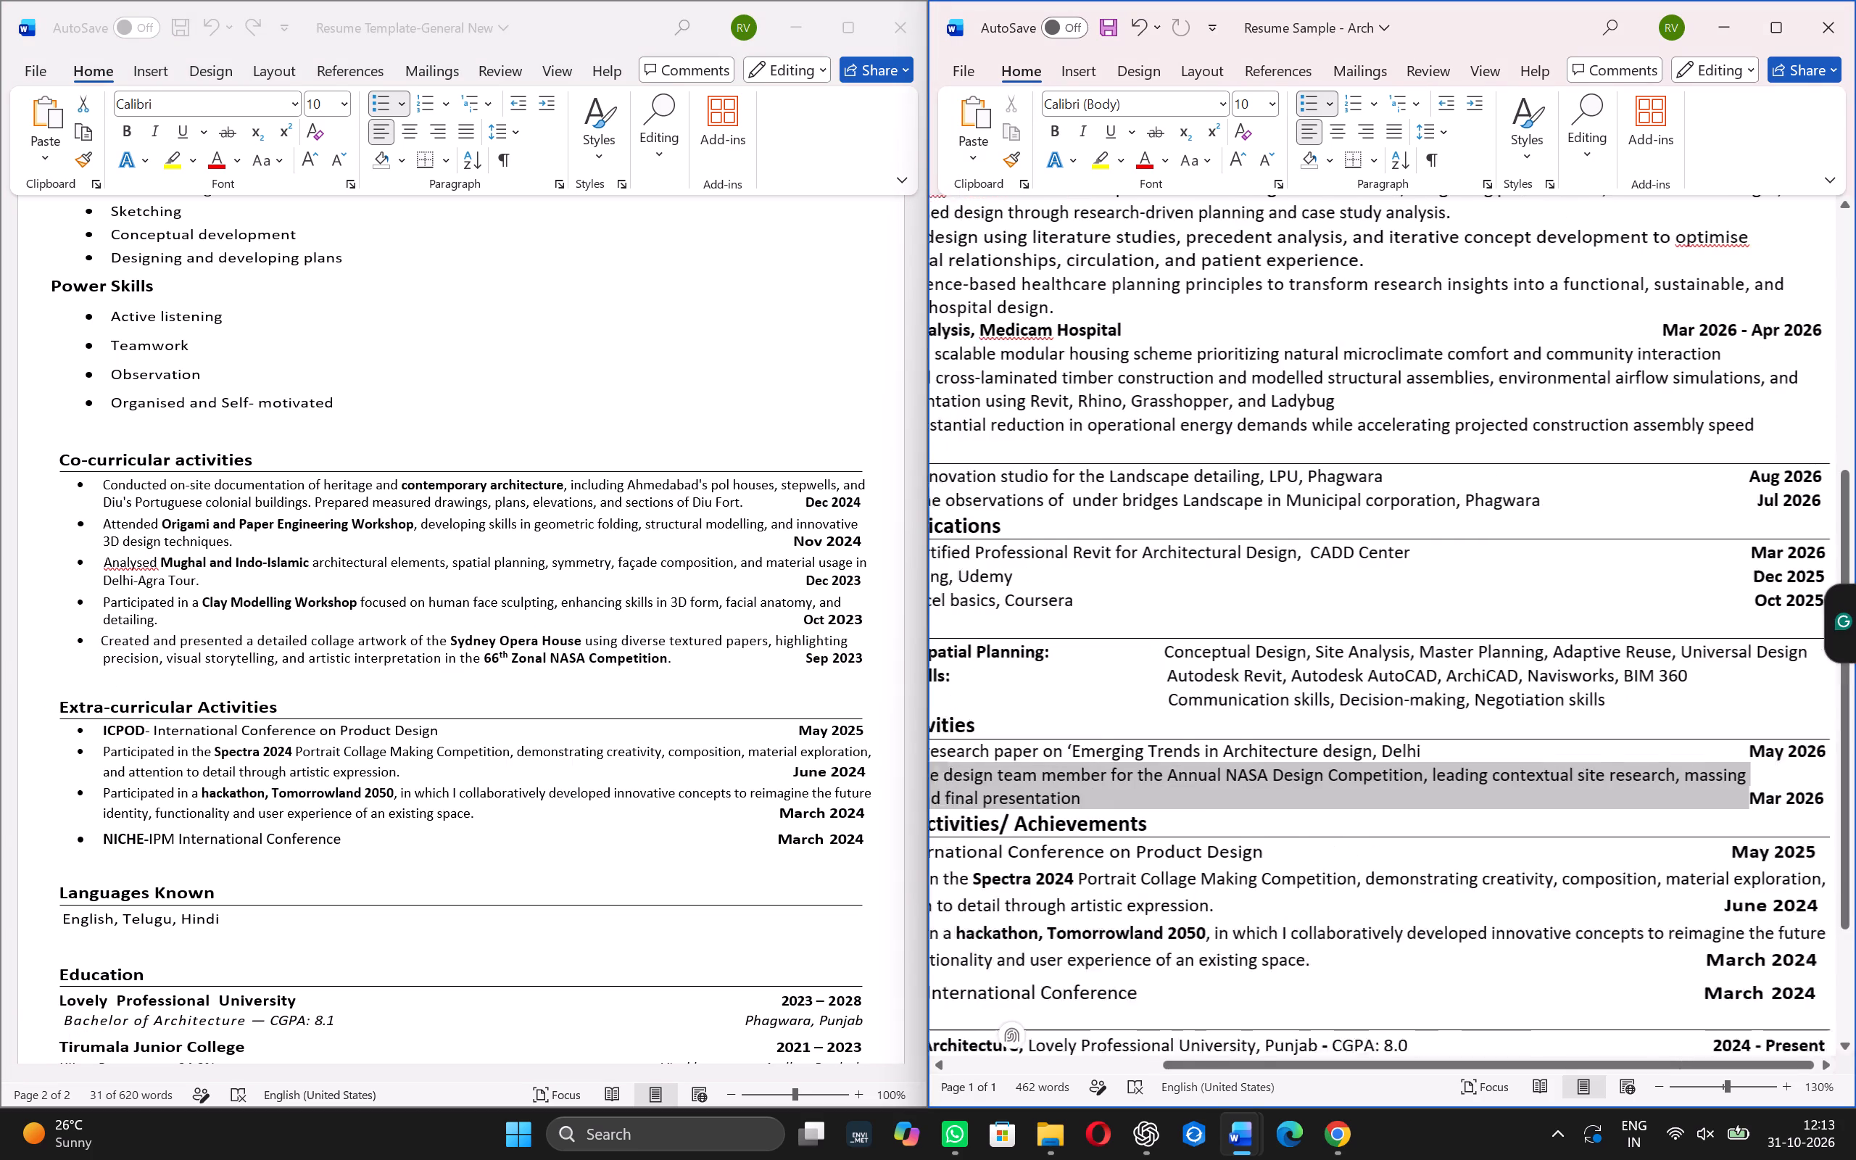
scroll(1181, 793, left, 1)
drag(1181, 793, 1704, 803)
click(1708, 803)
drag(1715, 803, 1742, 803)
drag(1744, 803, 1770, 794)
scroll(1771, 794, left, 1)
ctrl+scroll(1636, 1128, down, 2)
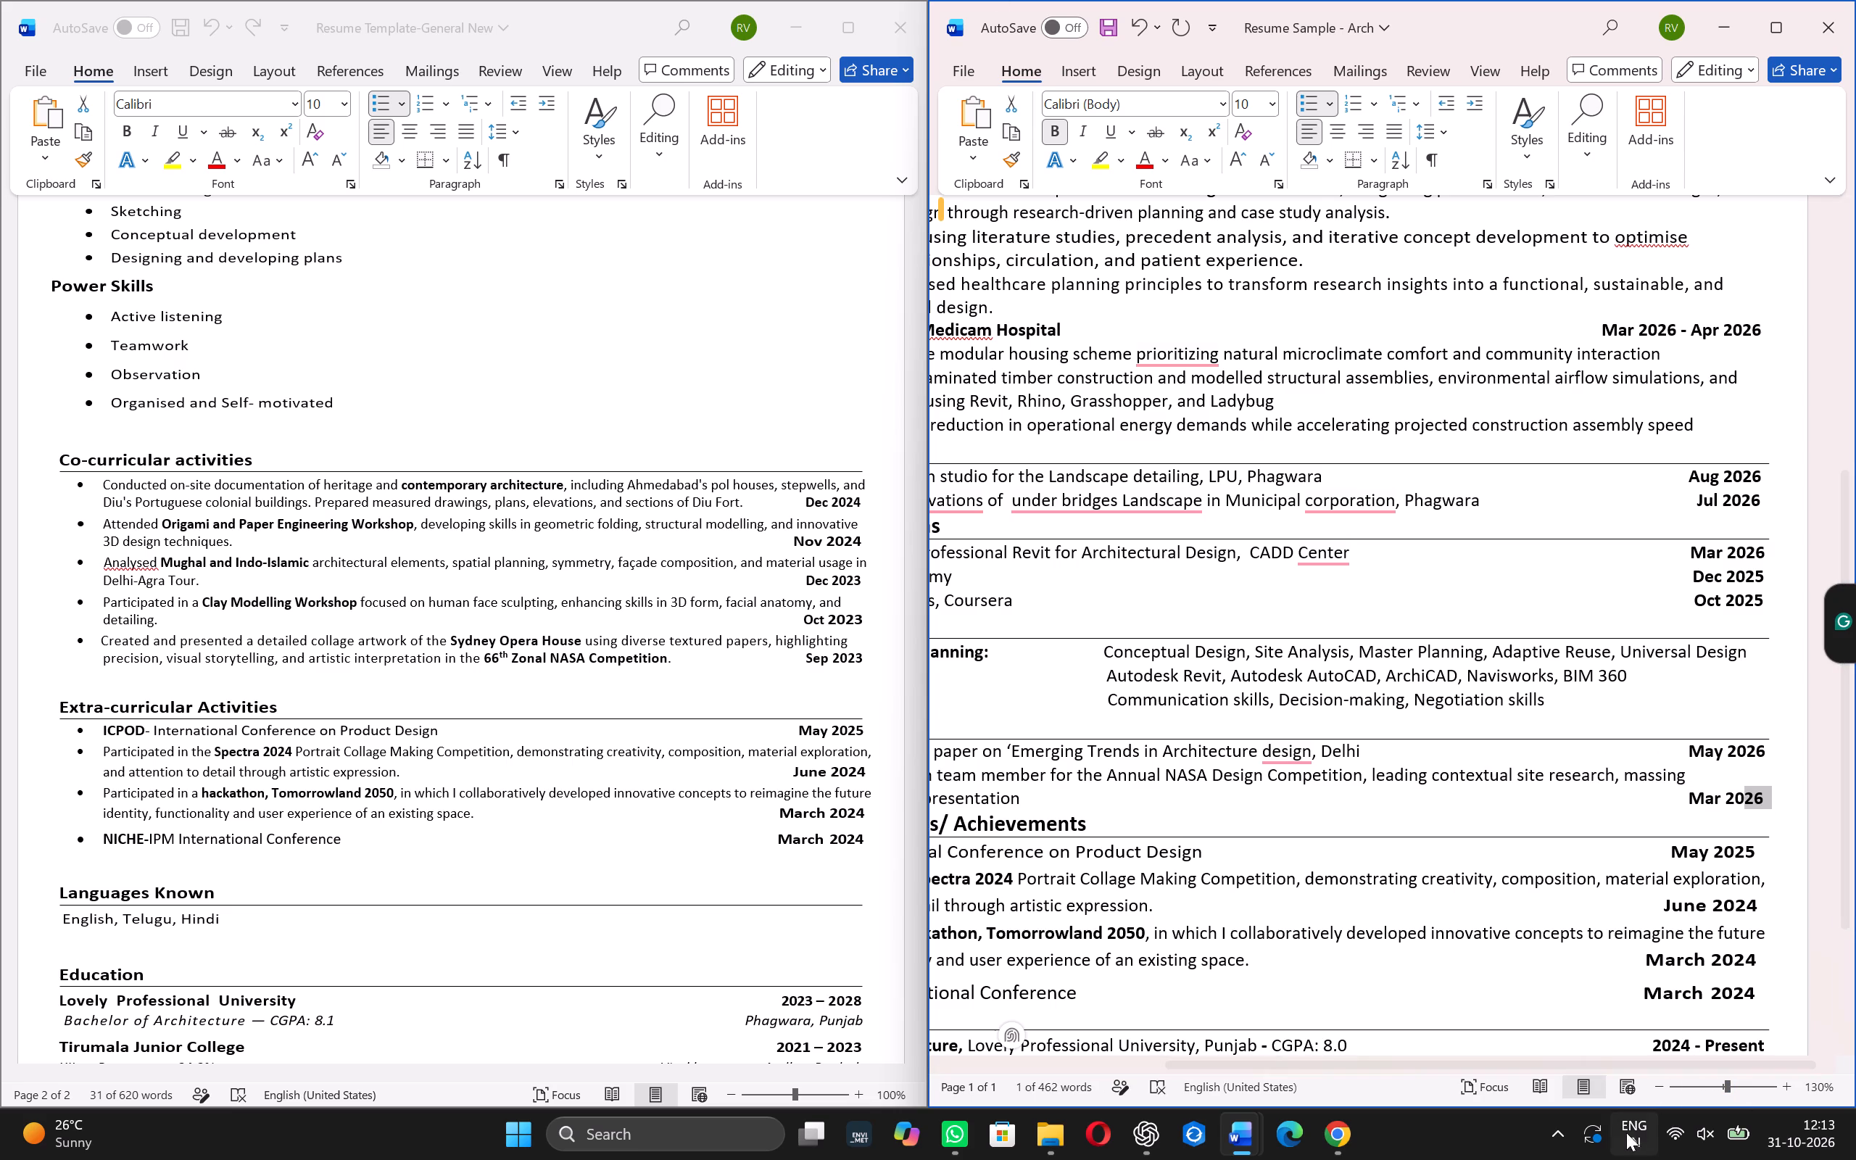
ctrl+scroll(1521, 834, down, 4)
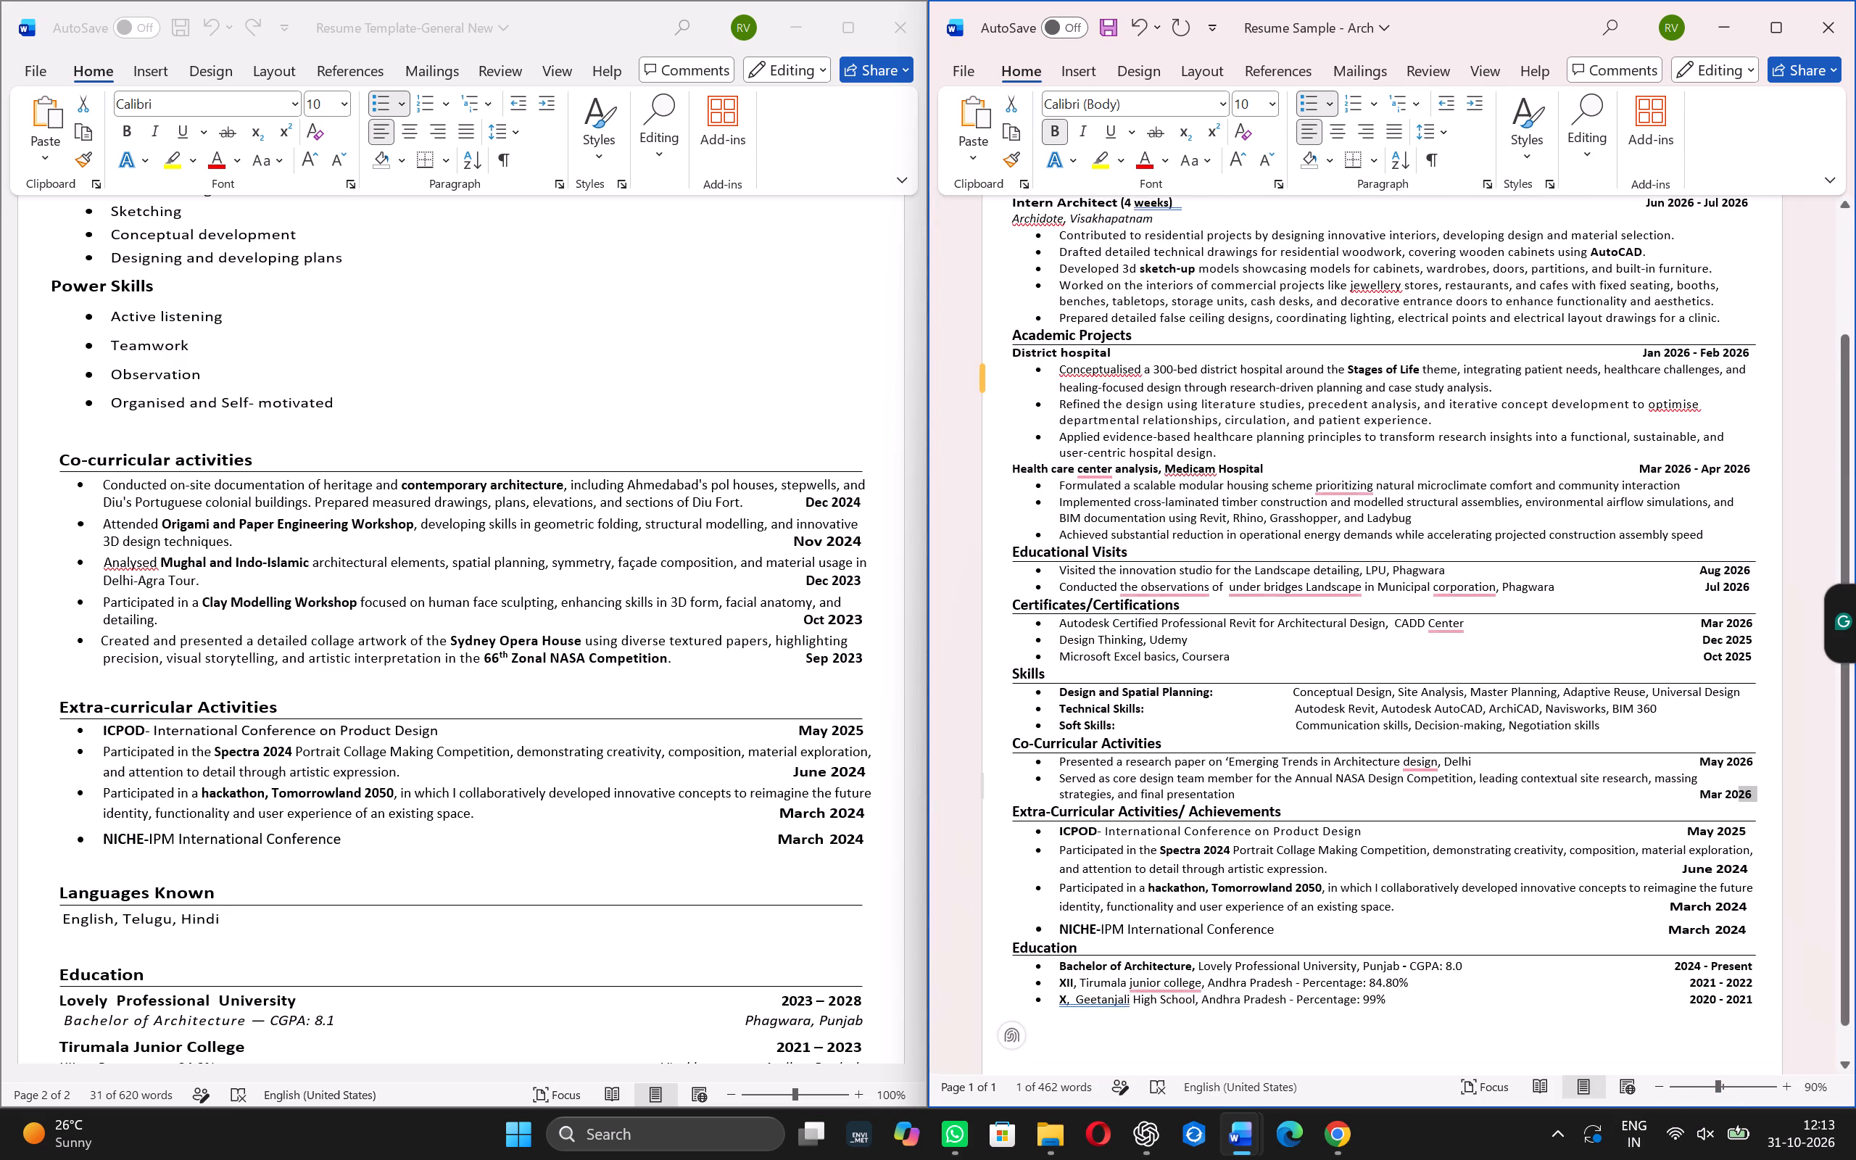
drag(1058, 780, 1749, 792)
key(ctrl+v)
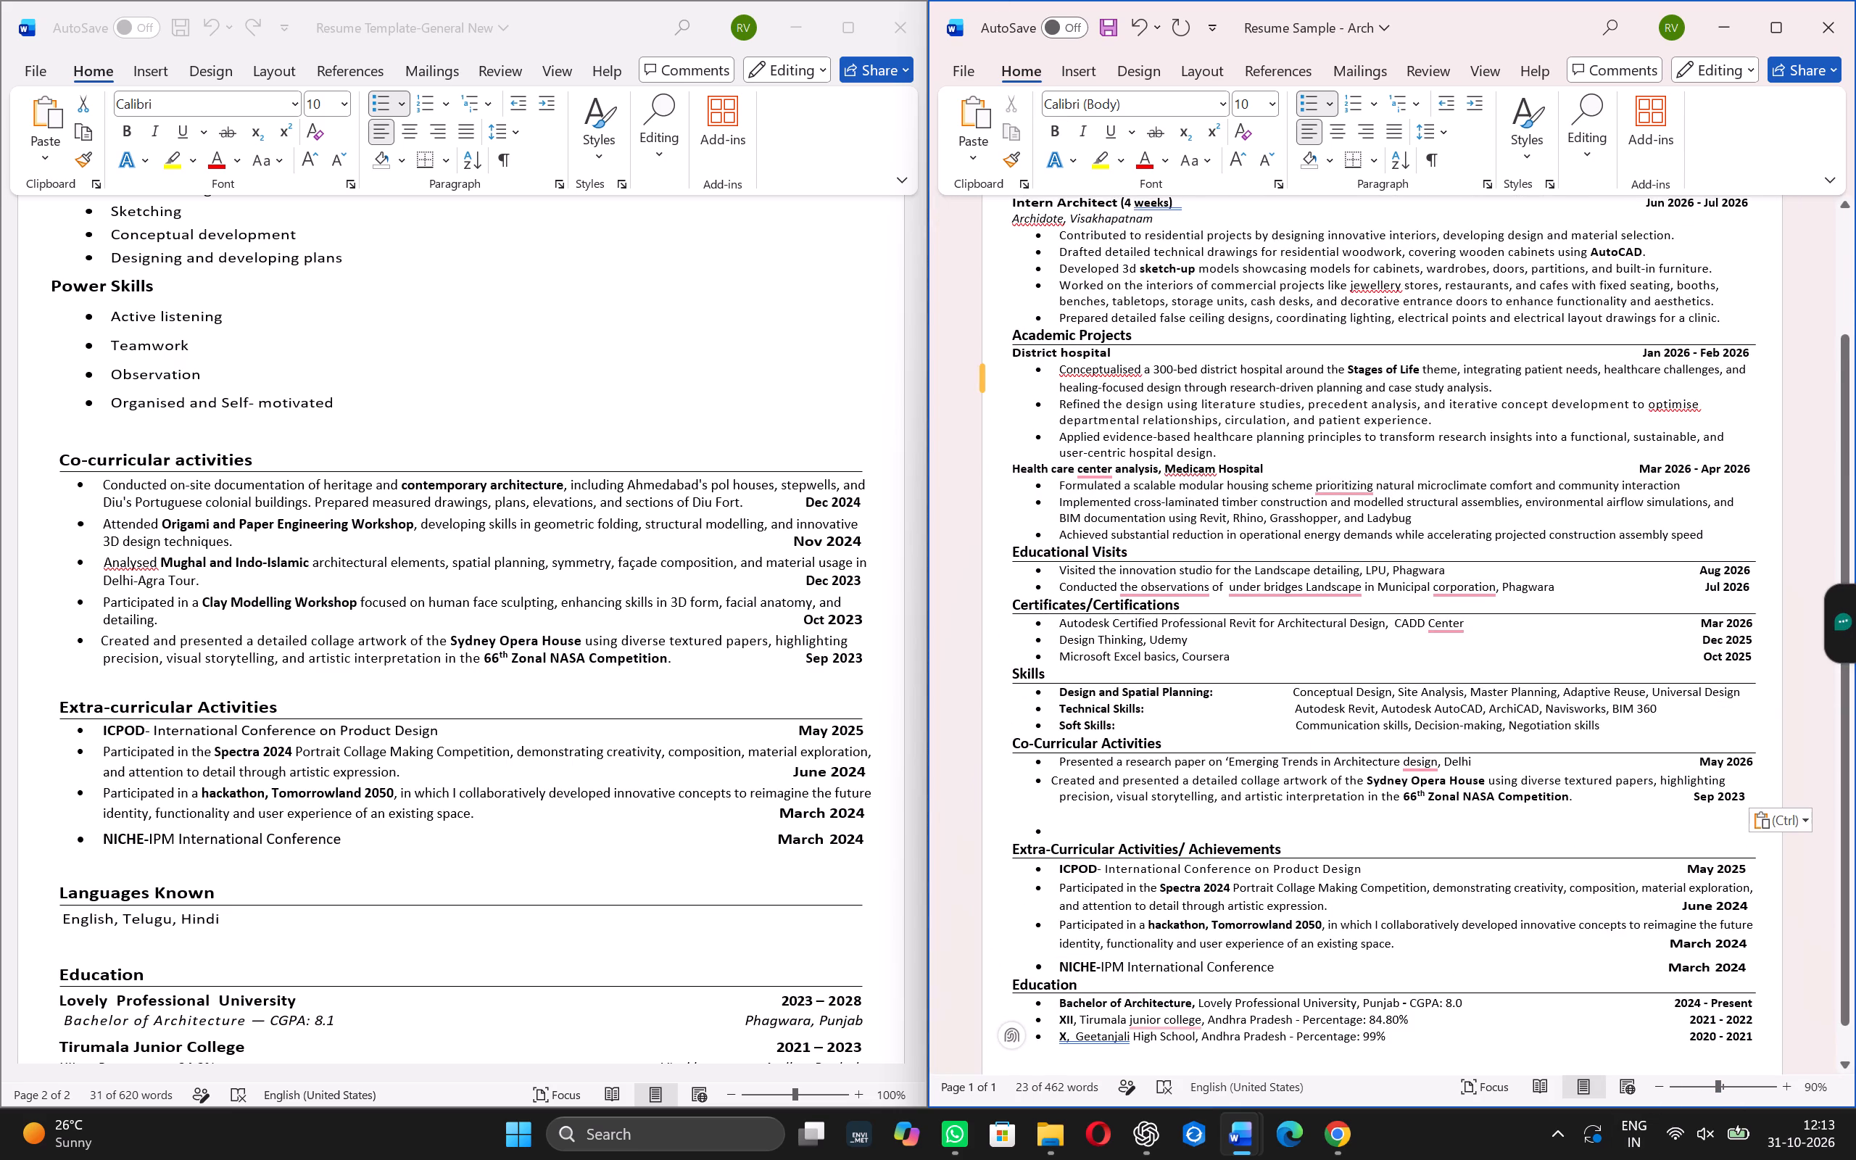
Remove the empty bullet and blank line between the pasted Sydney Opera House entry and the Extra-Curricular Activities/ Achievements heading.
key(BackSpace)
key(BackSpace)
key(BackSpace)
key(BackSpace)
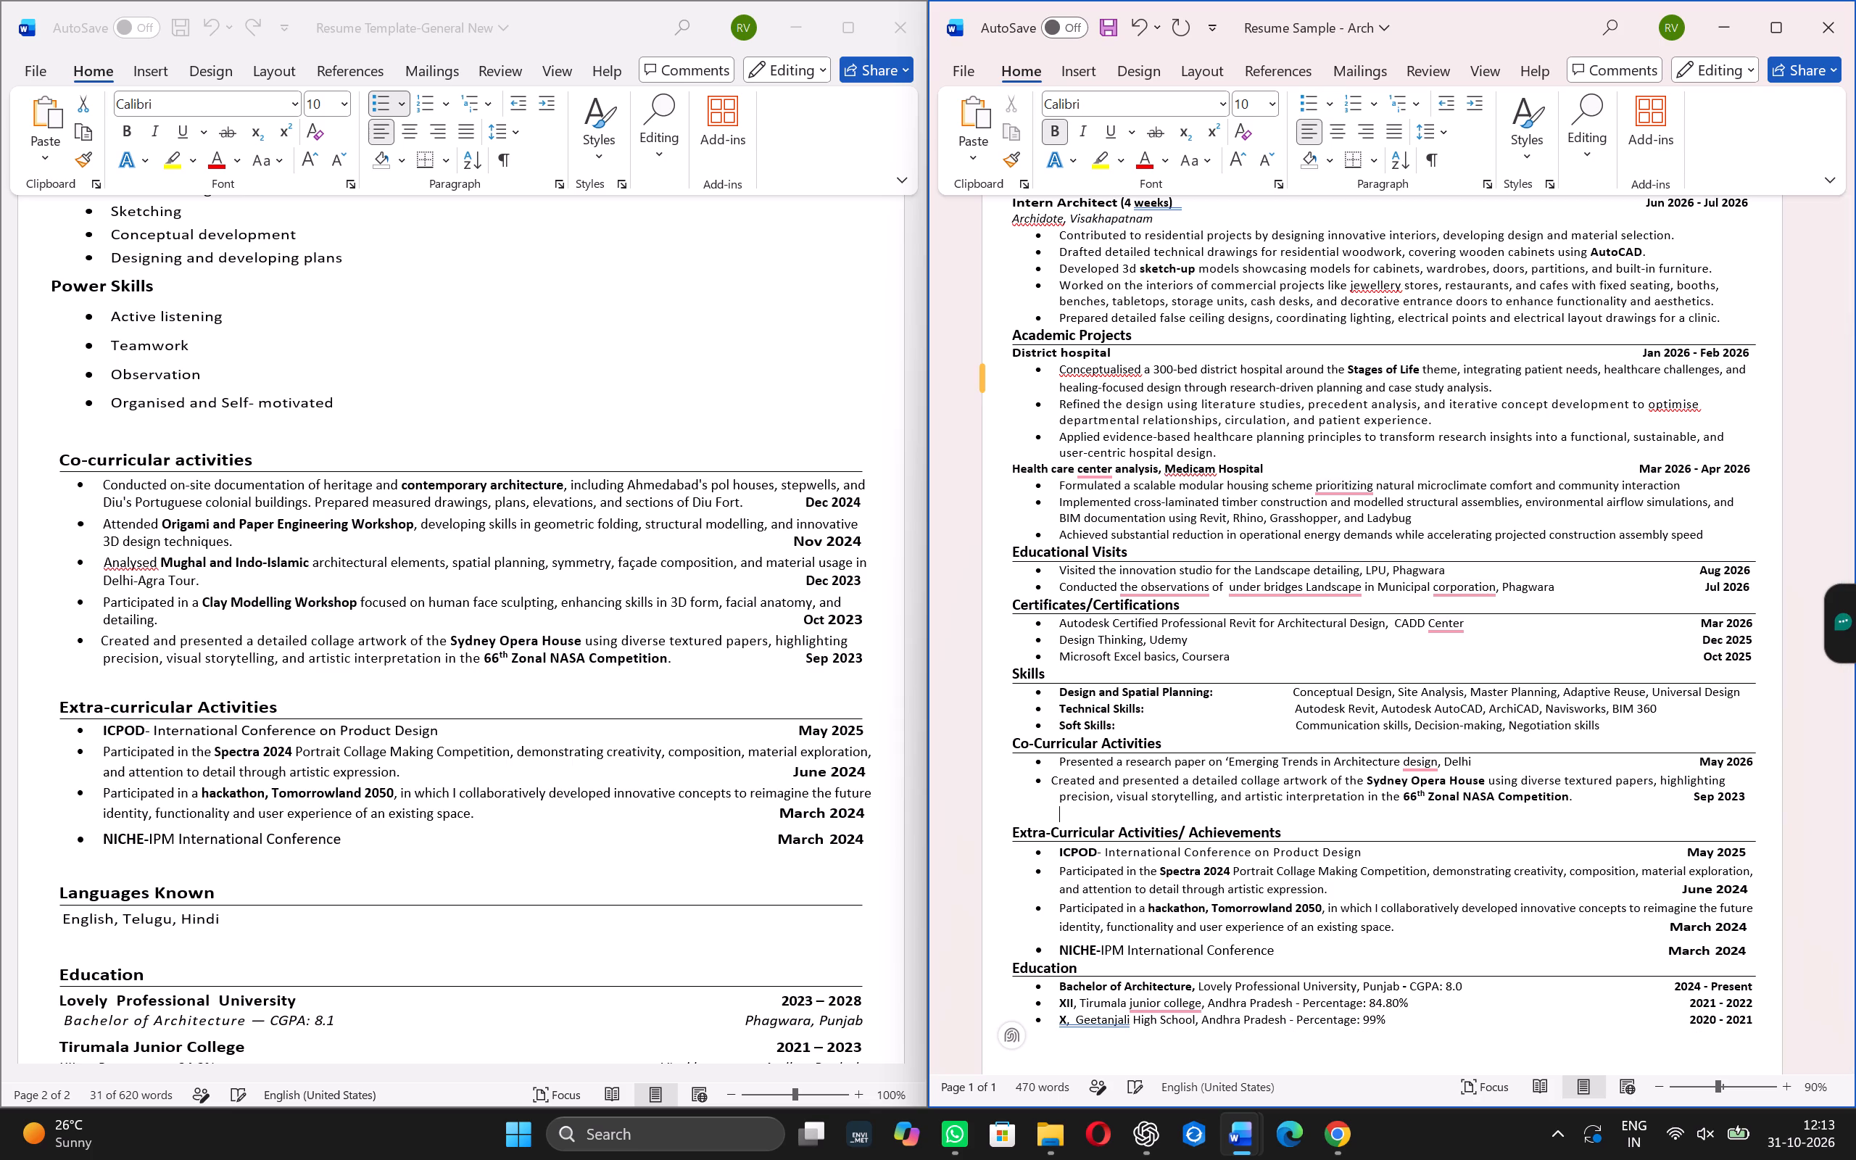
key(BackSpace)
key(BackSpace)
key(BackSpace)
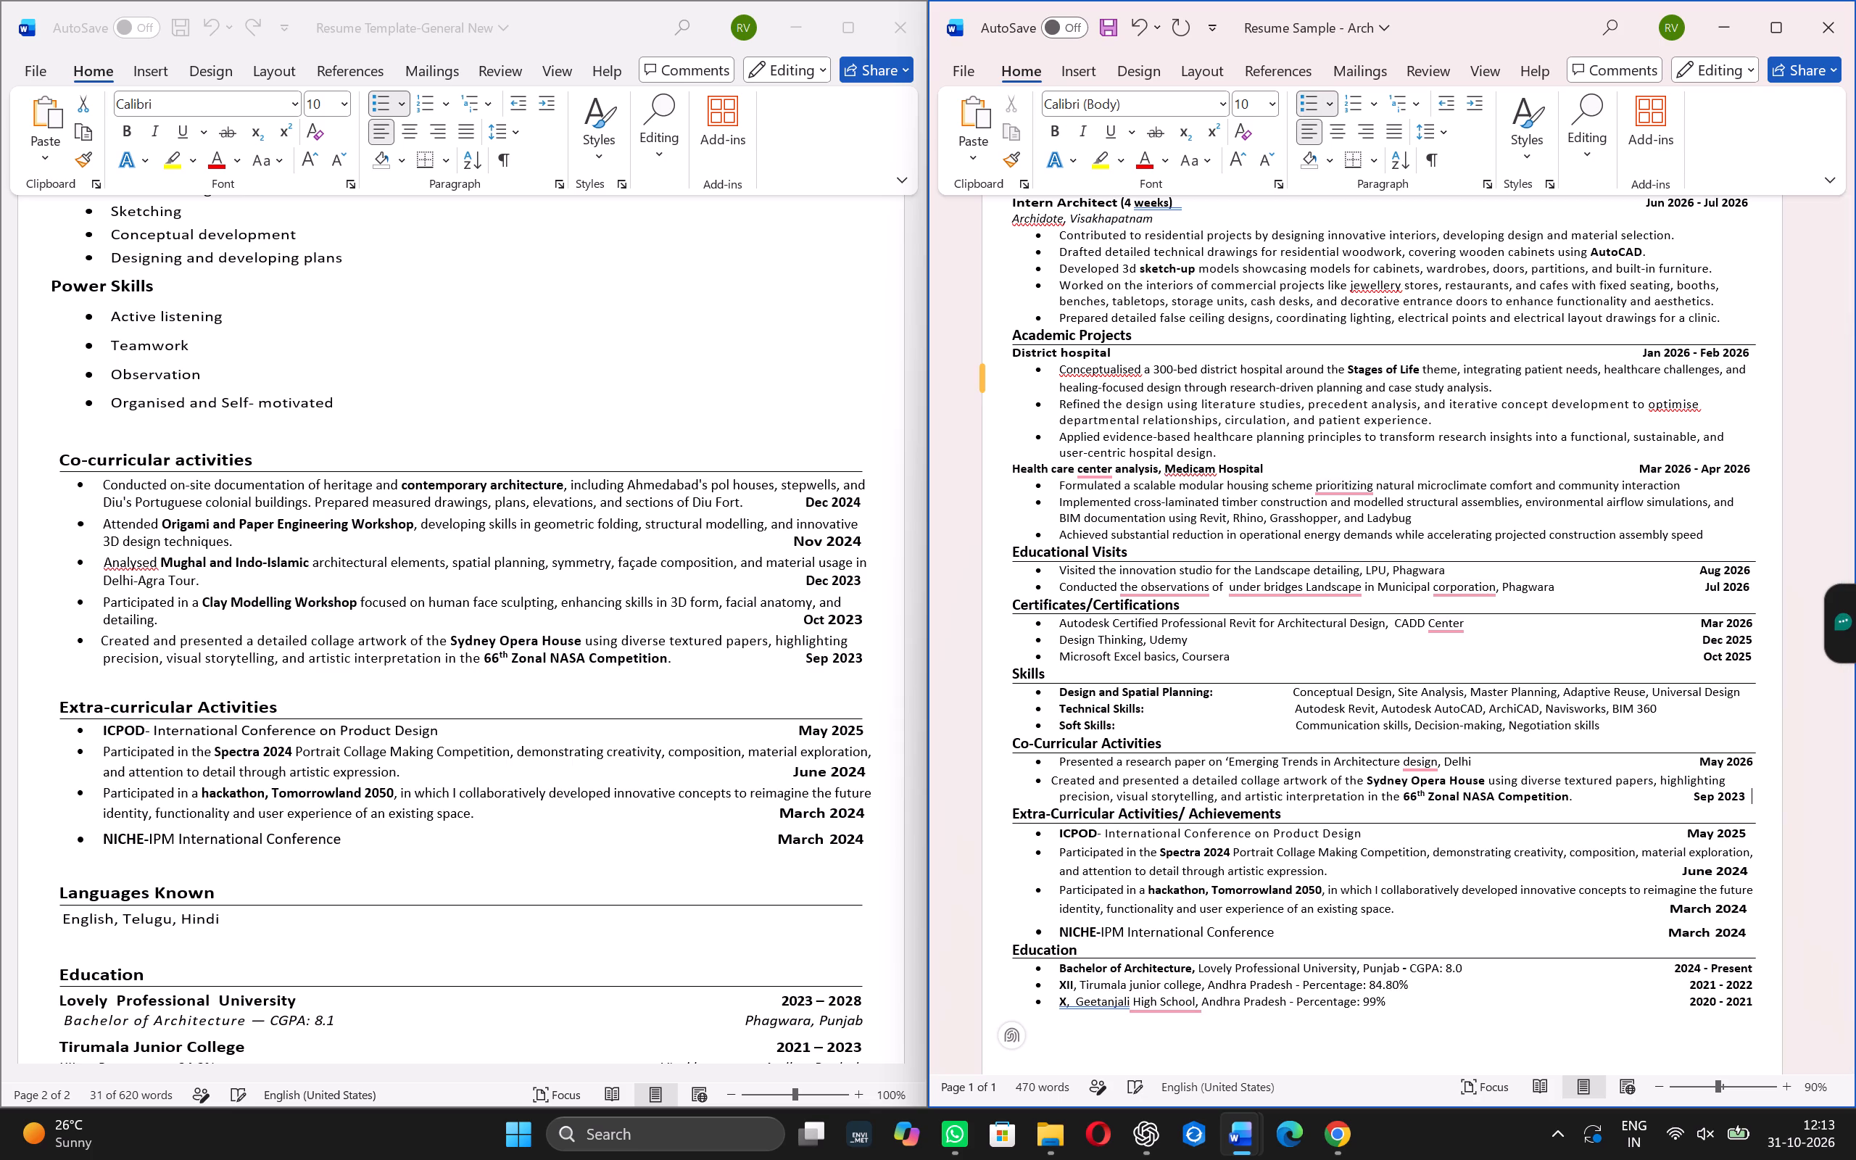
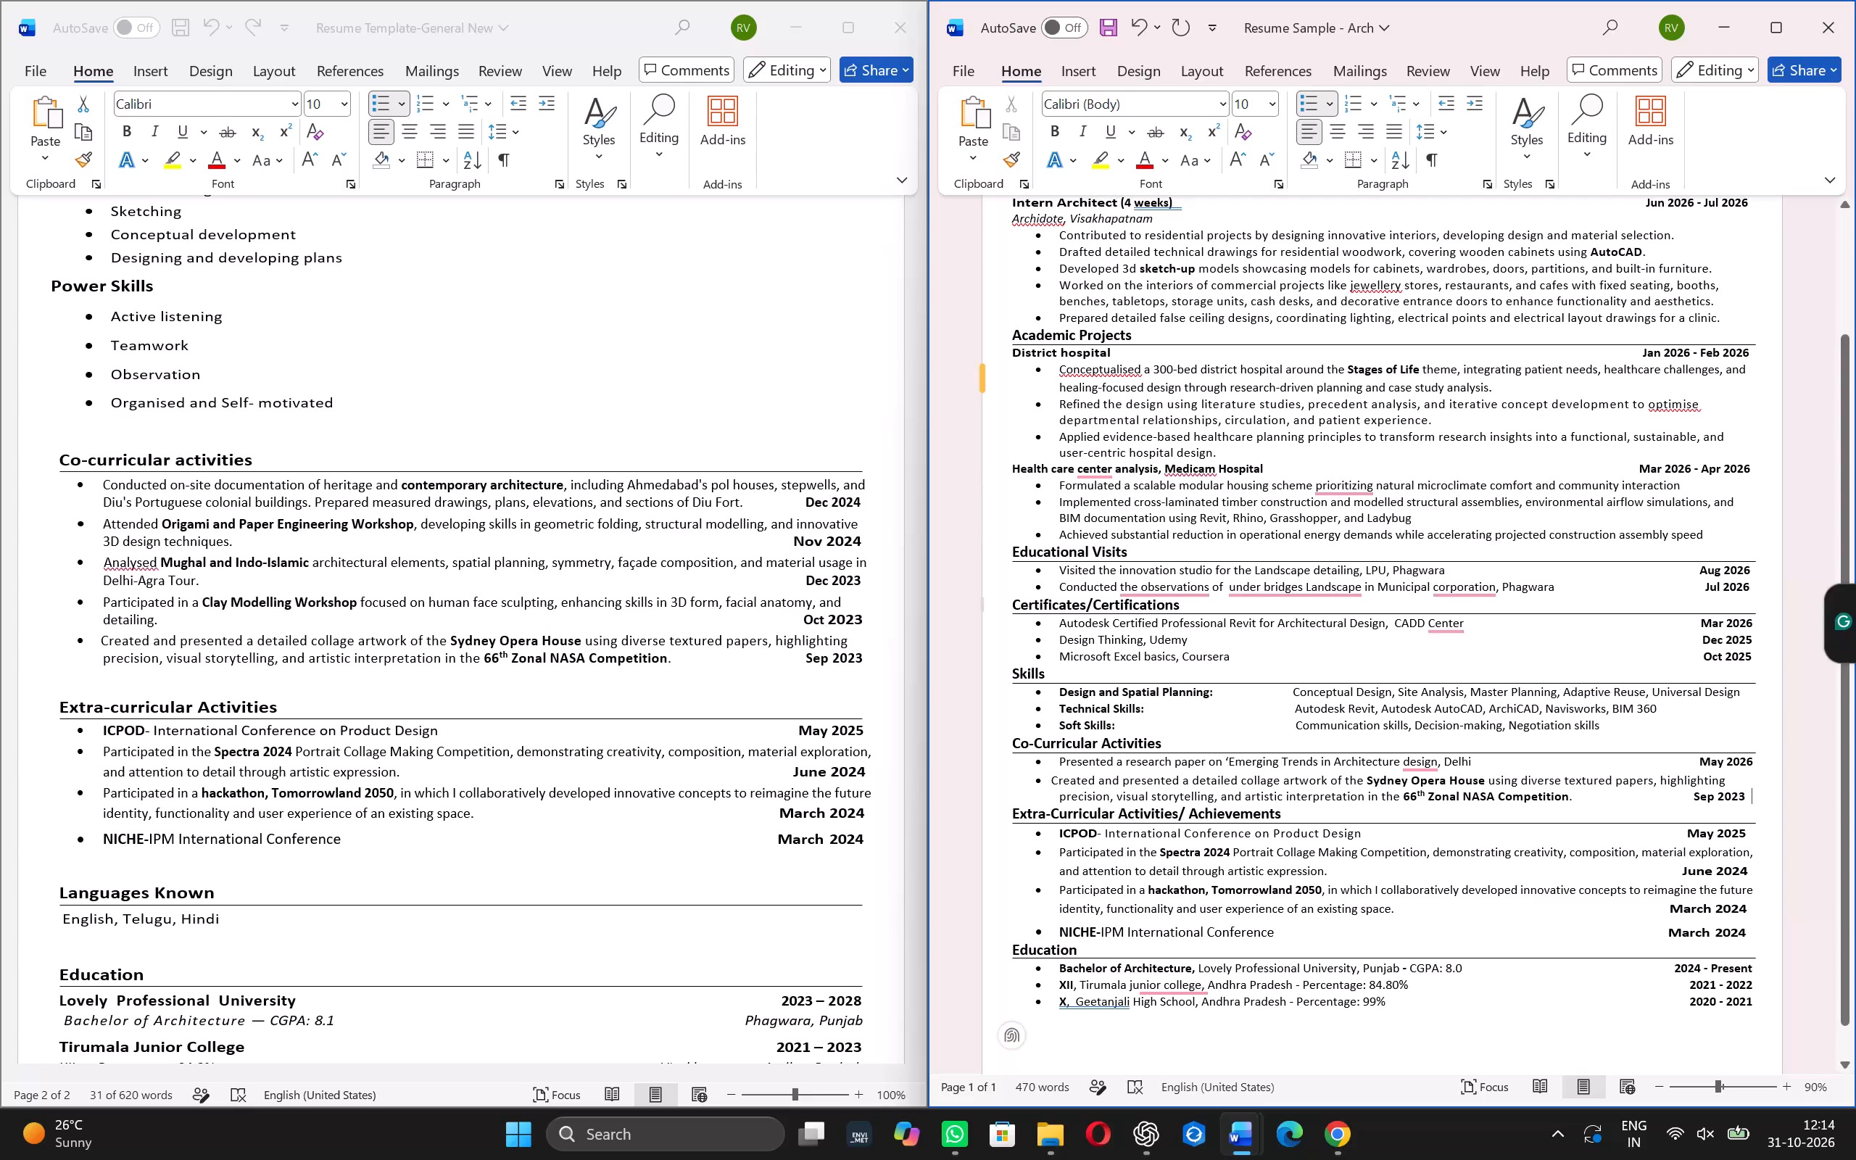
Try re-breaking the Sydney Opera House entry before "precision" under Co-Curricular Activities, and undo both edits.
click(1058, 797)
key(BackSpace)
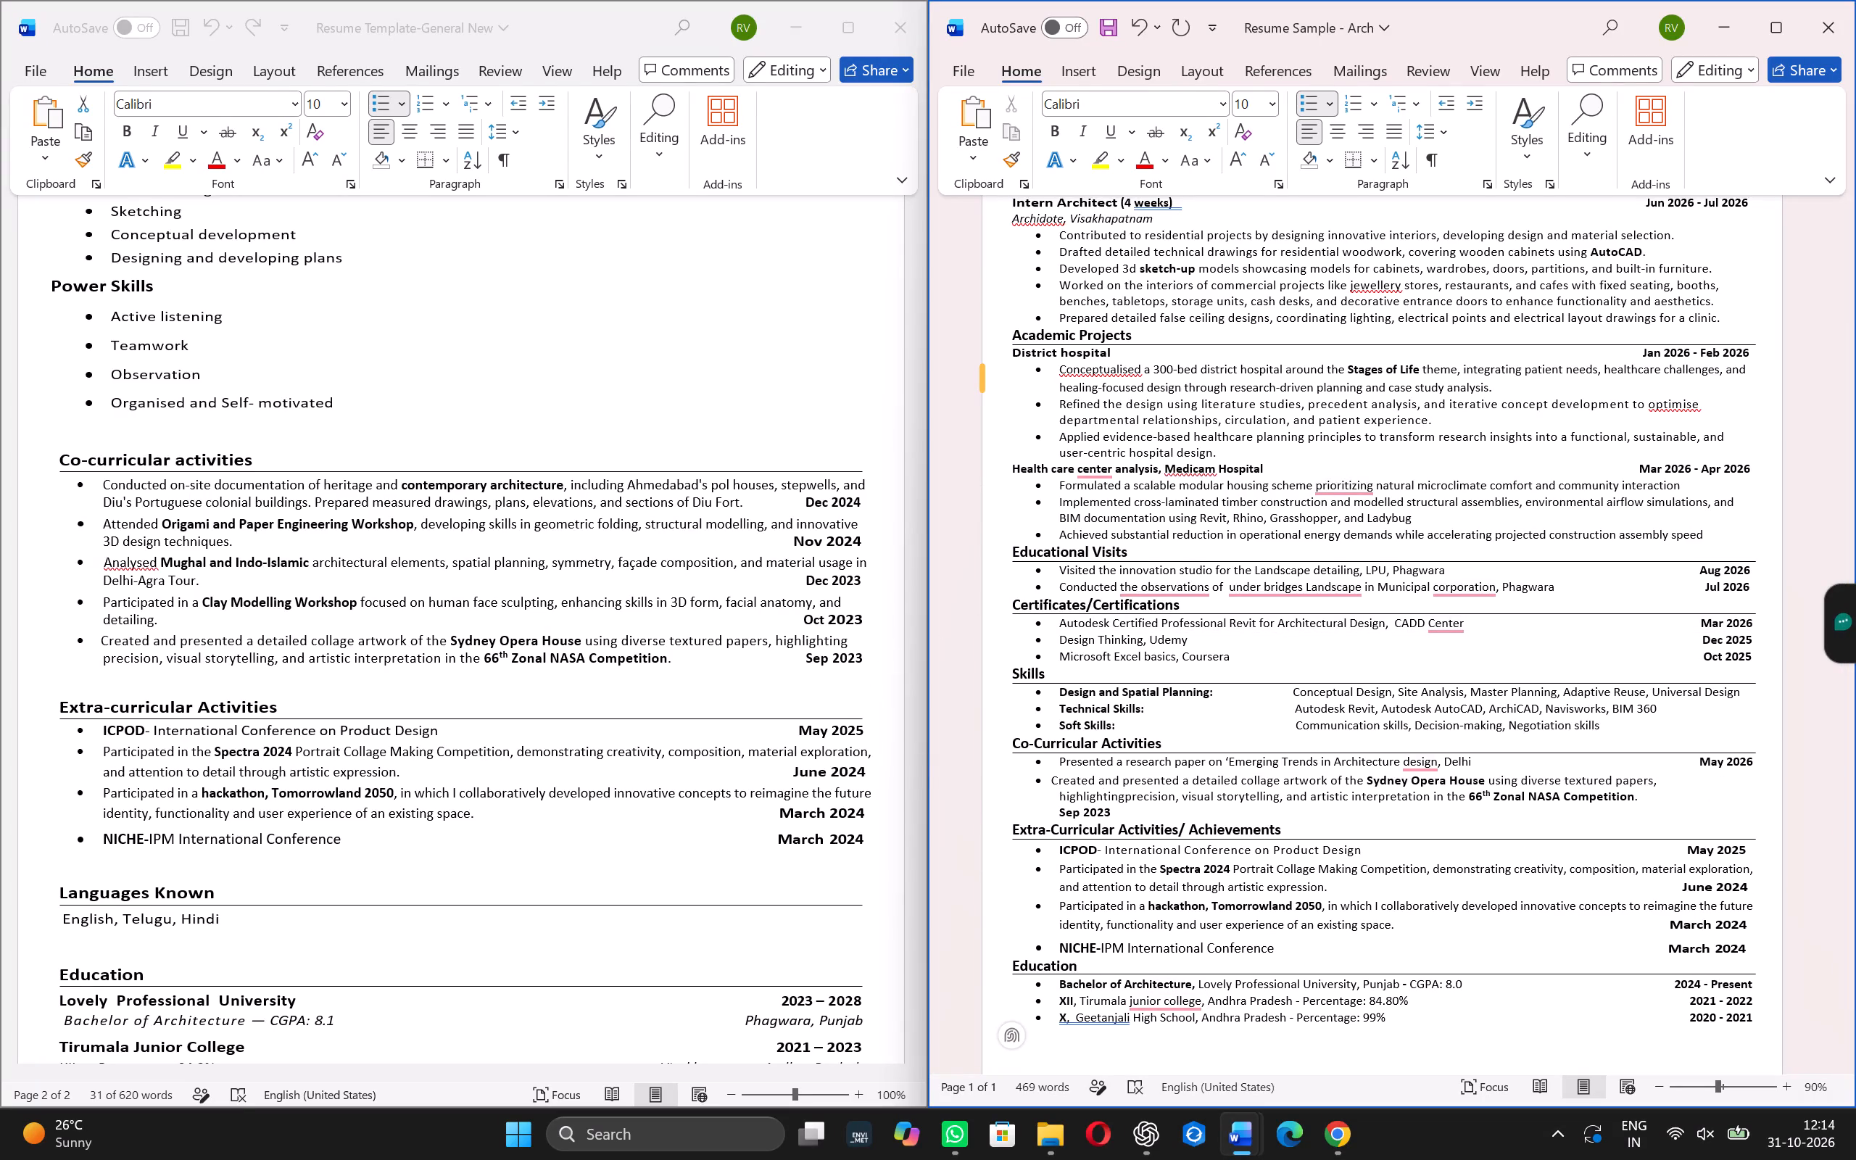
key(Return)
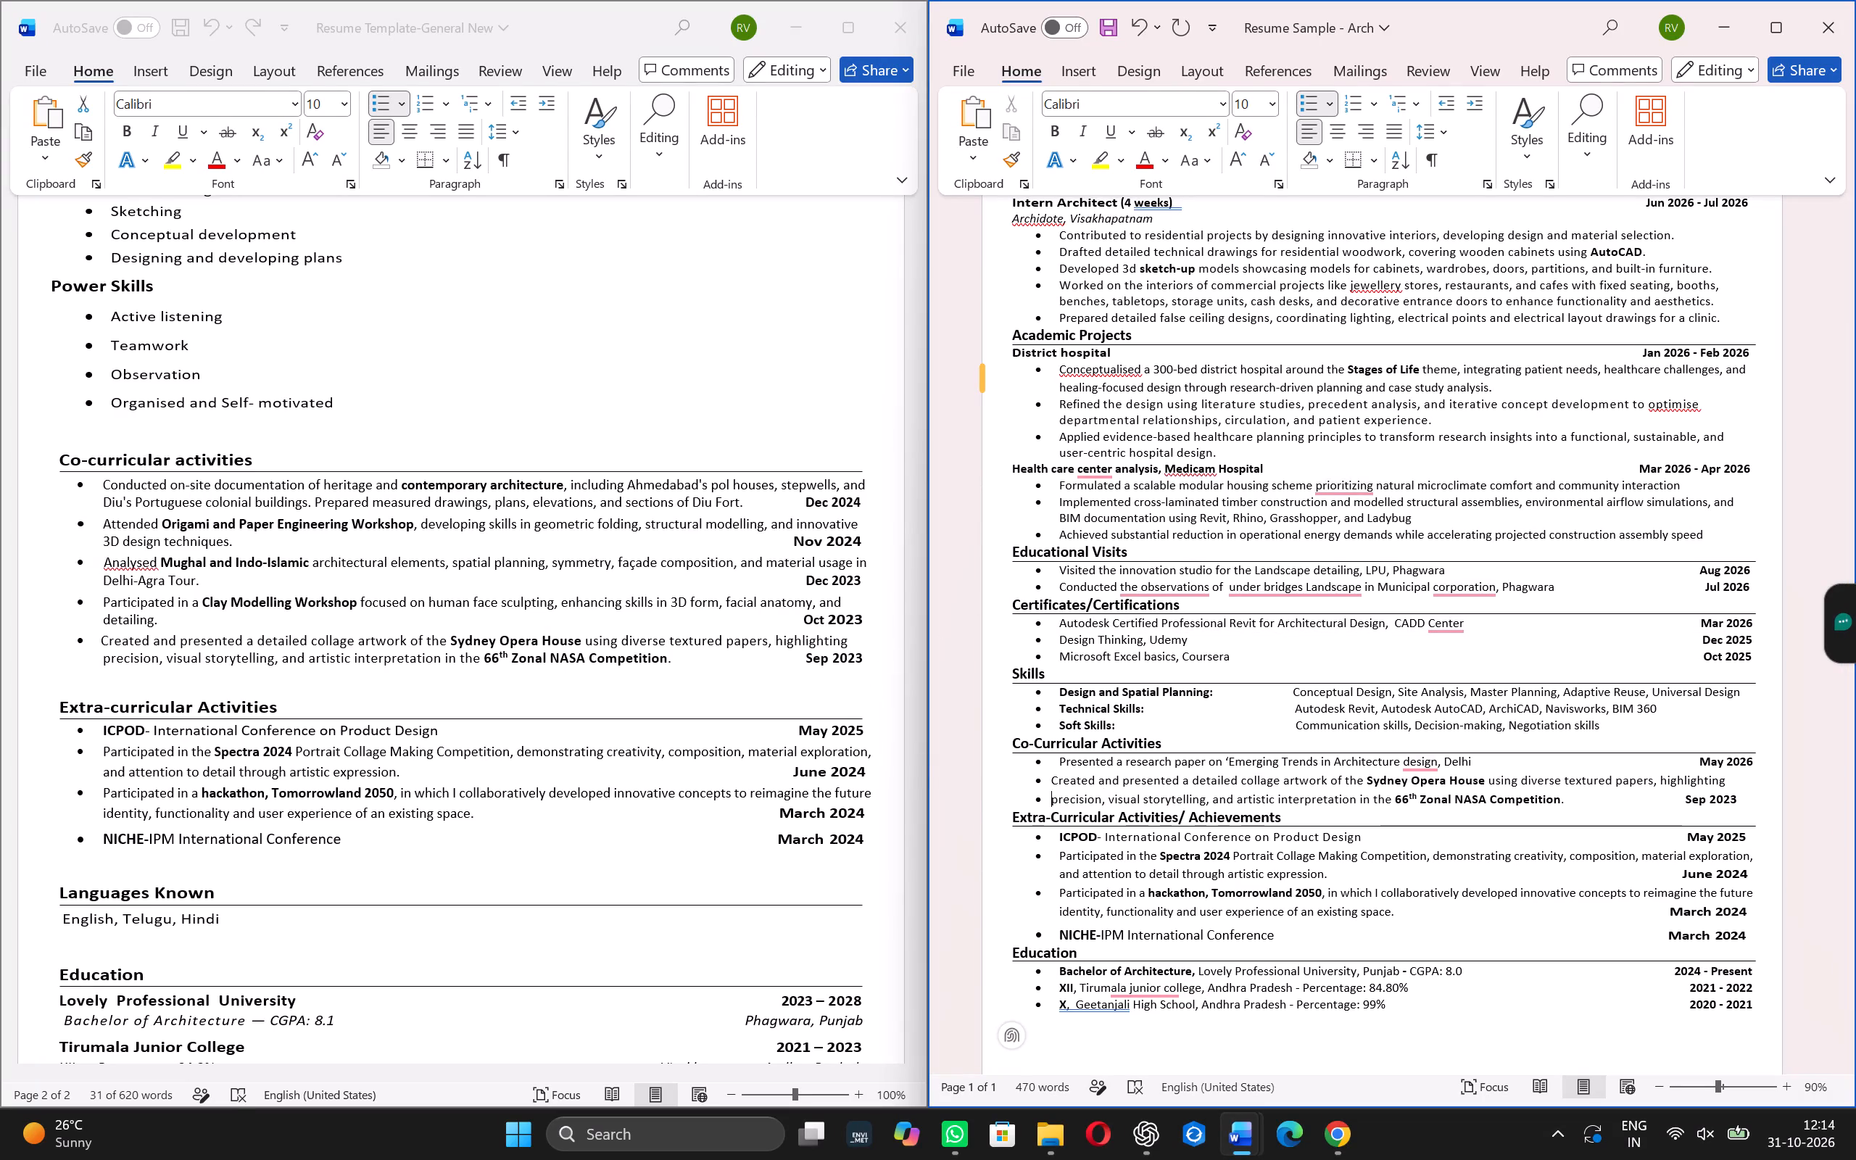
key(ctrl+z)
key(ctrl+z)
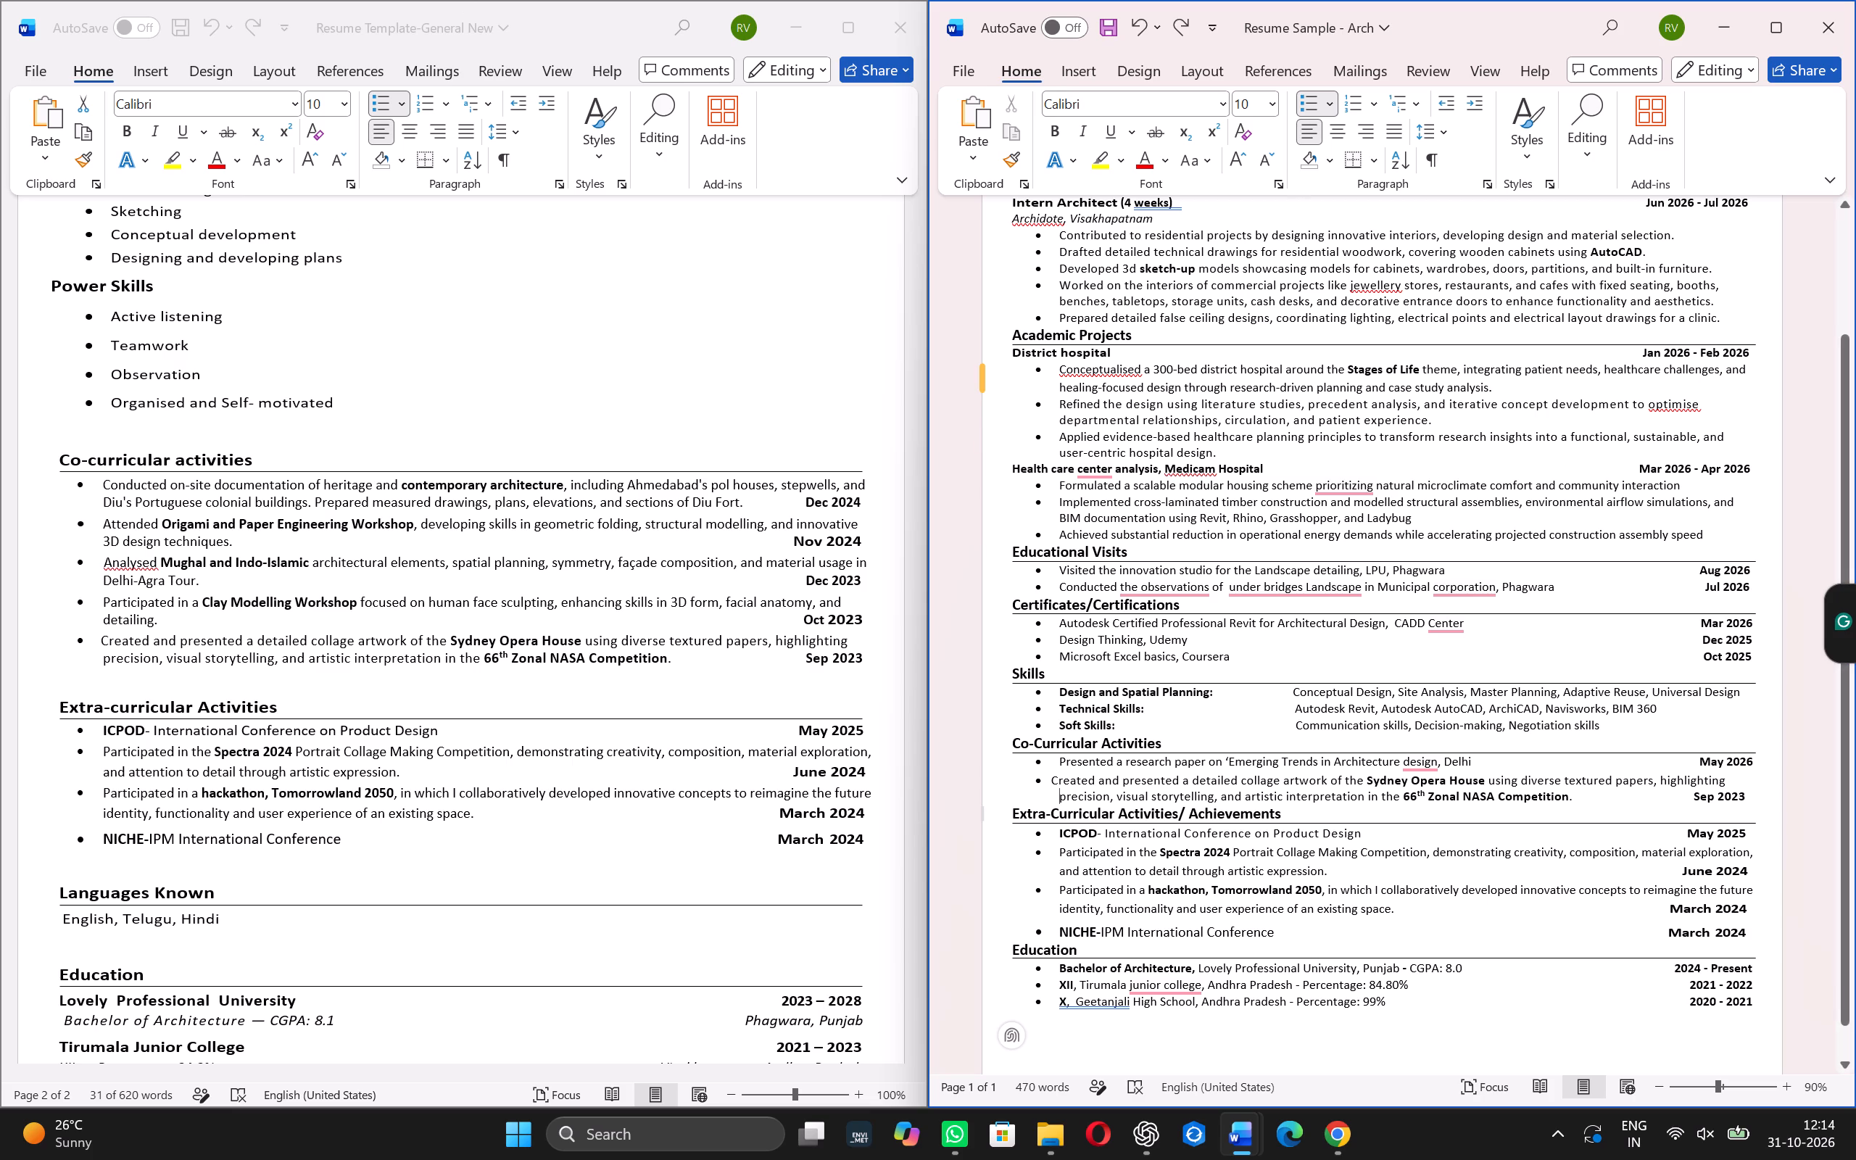
Re-break the Sydney Opera House entry before "precision" and align its second line with the start of the first using spaces.
ctrl+scroll(1052, 809, up, 5)
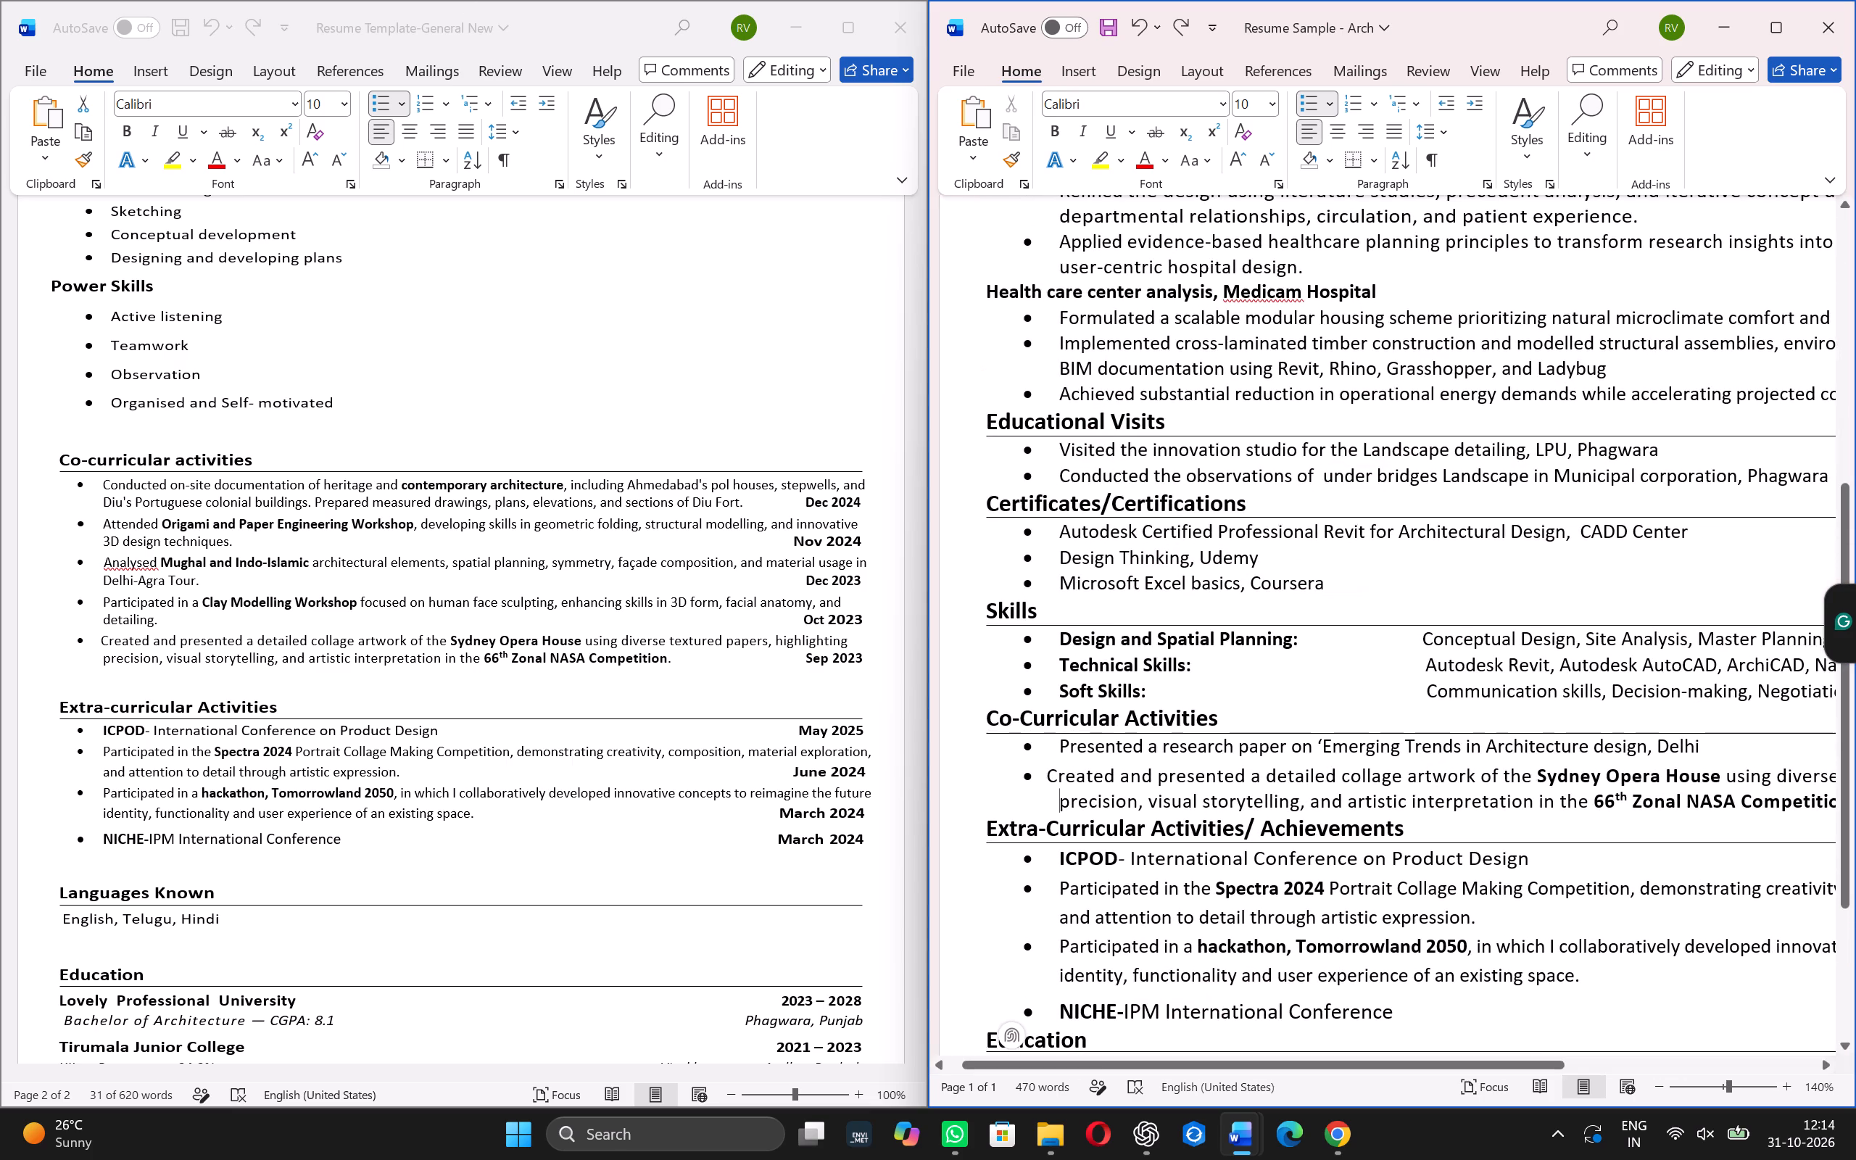
drag(1057, 800, 1031, 800)
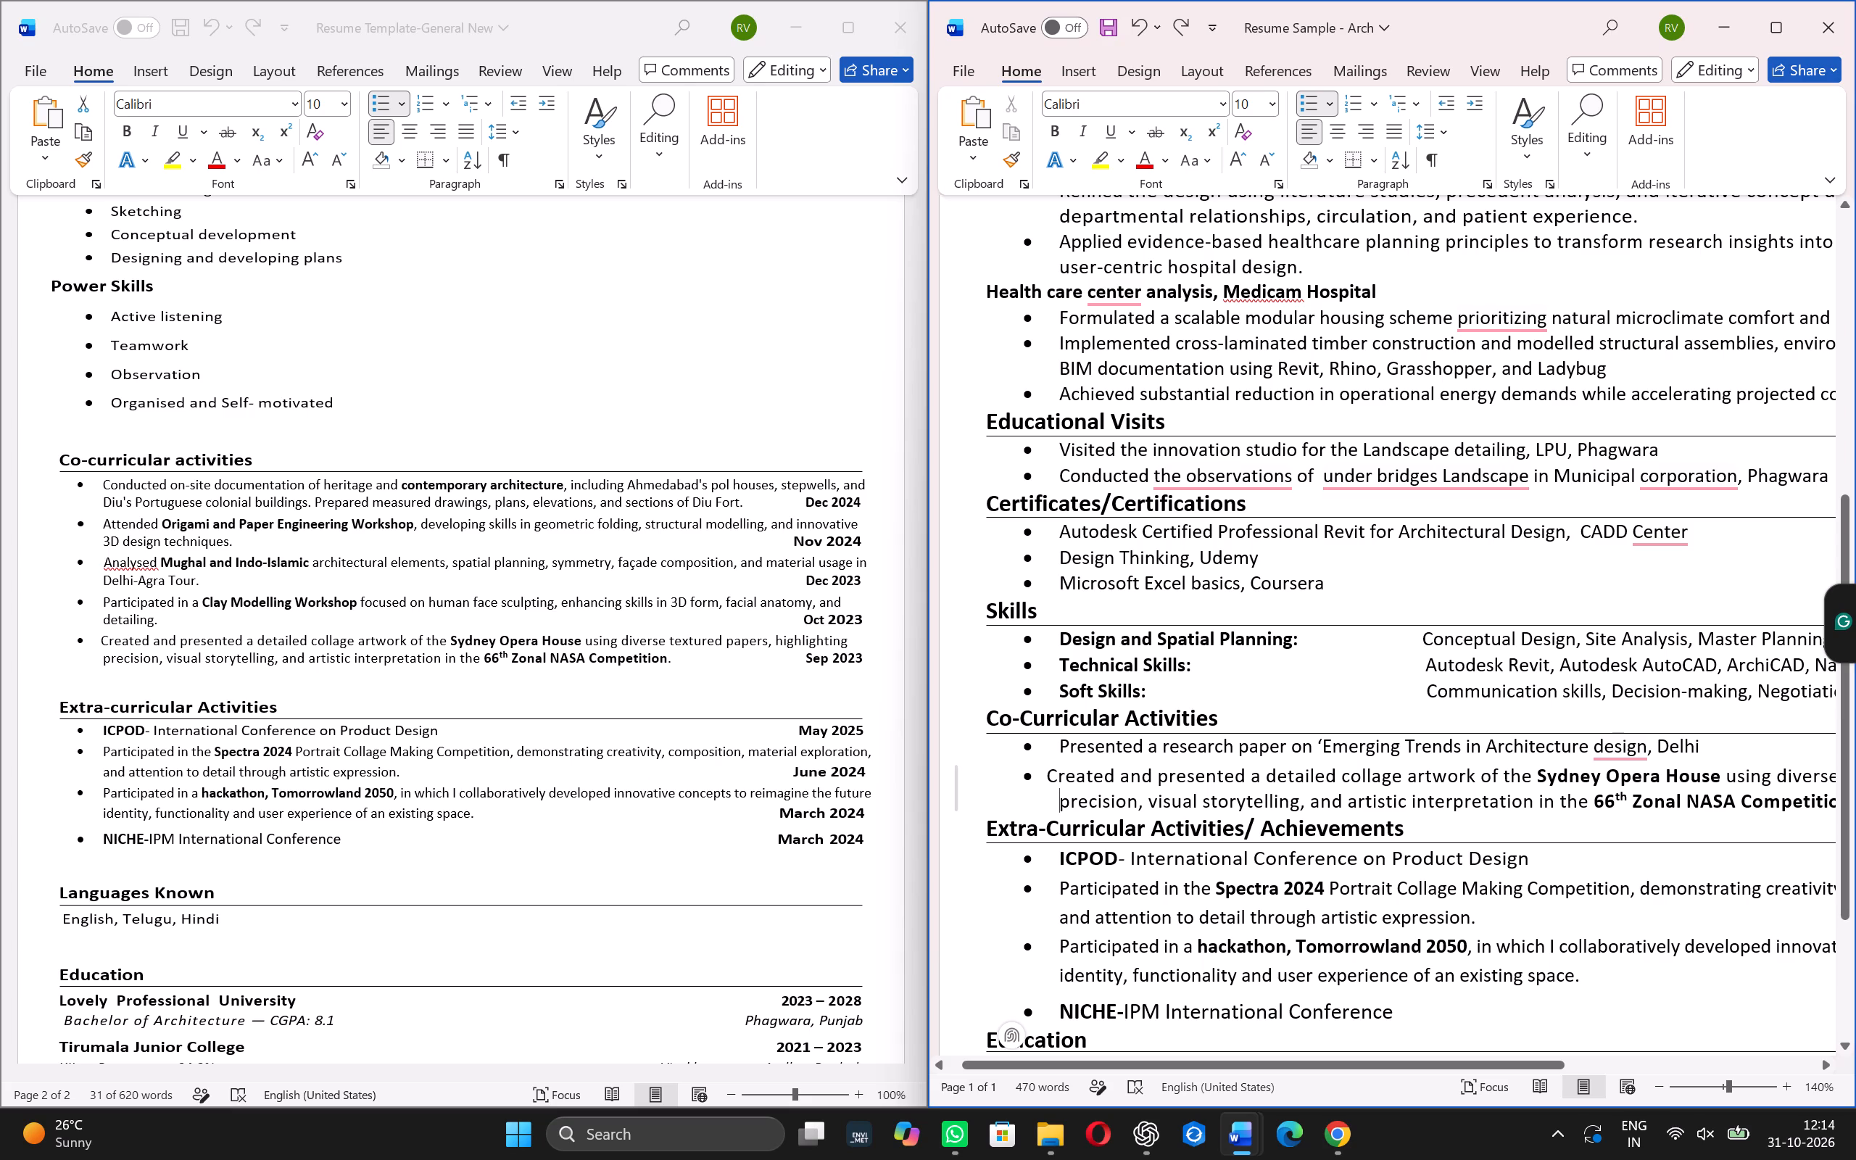
key(BackSpace)
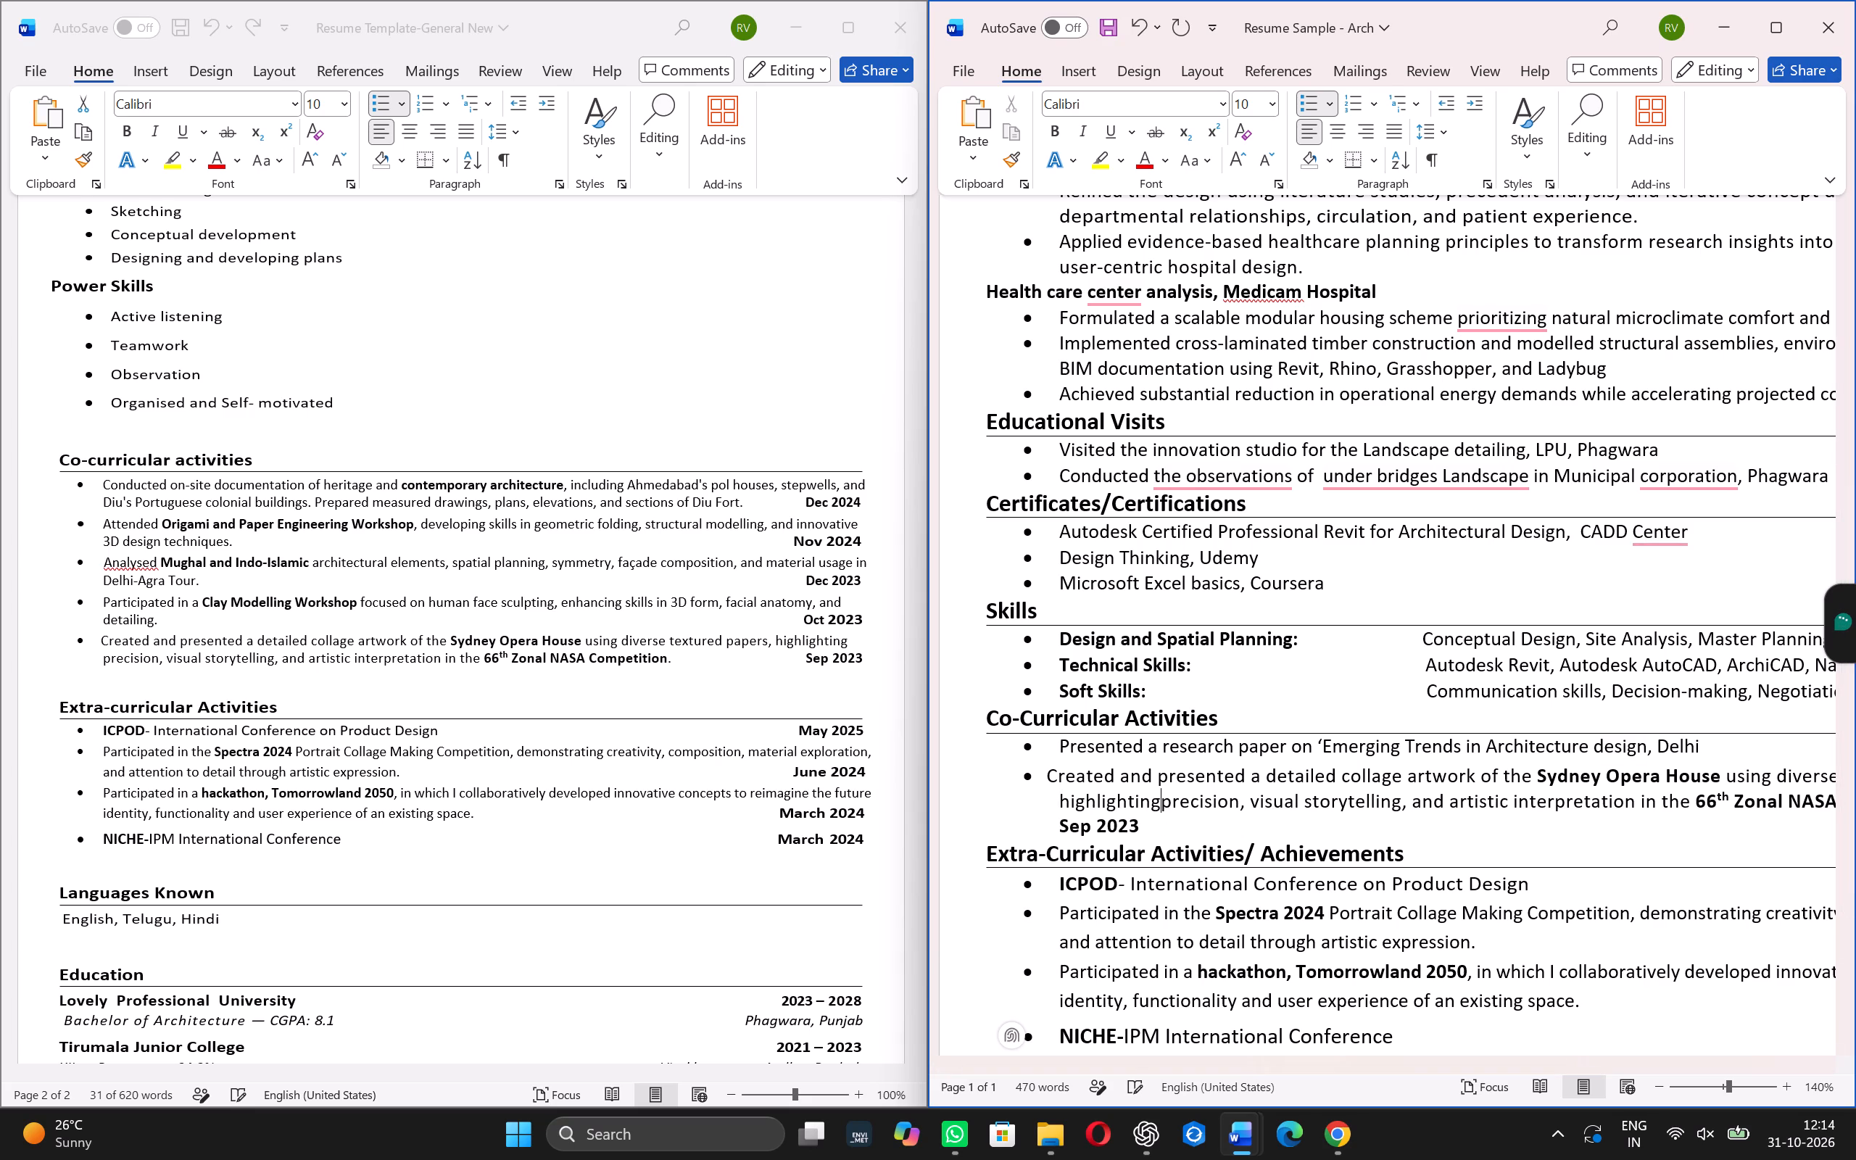
key(Return)
key(BackSpace)
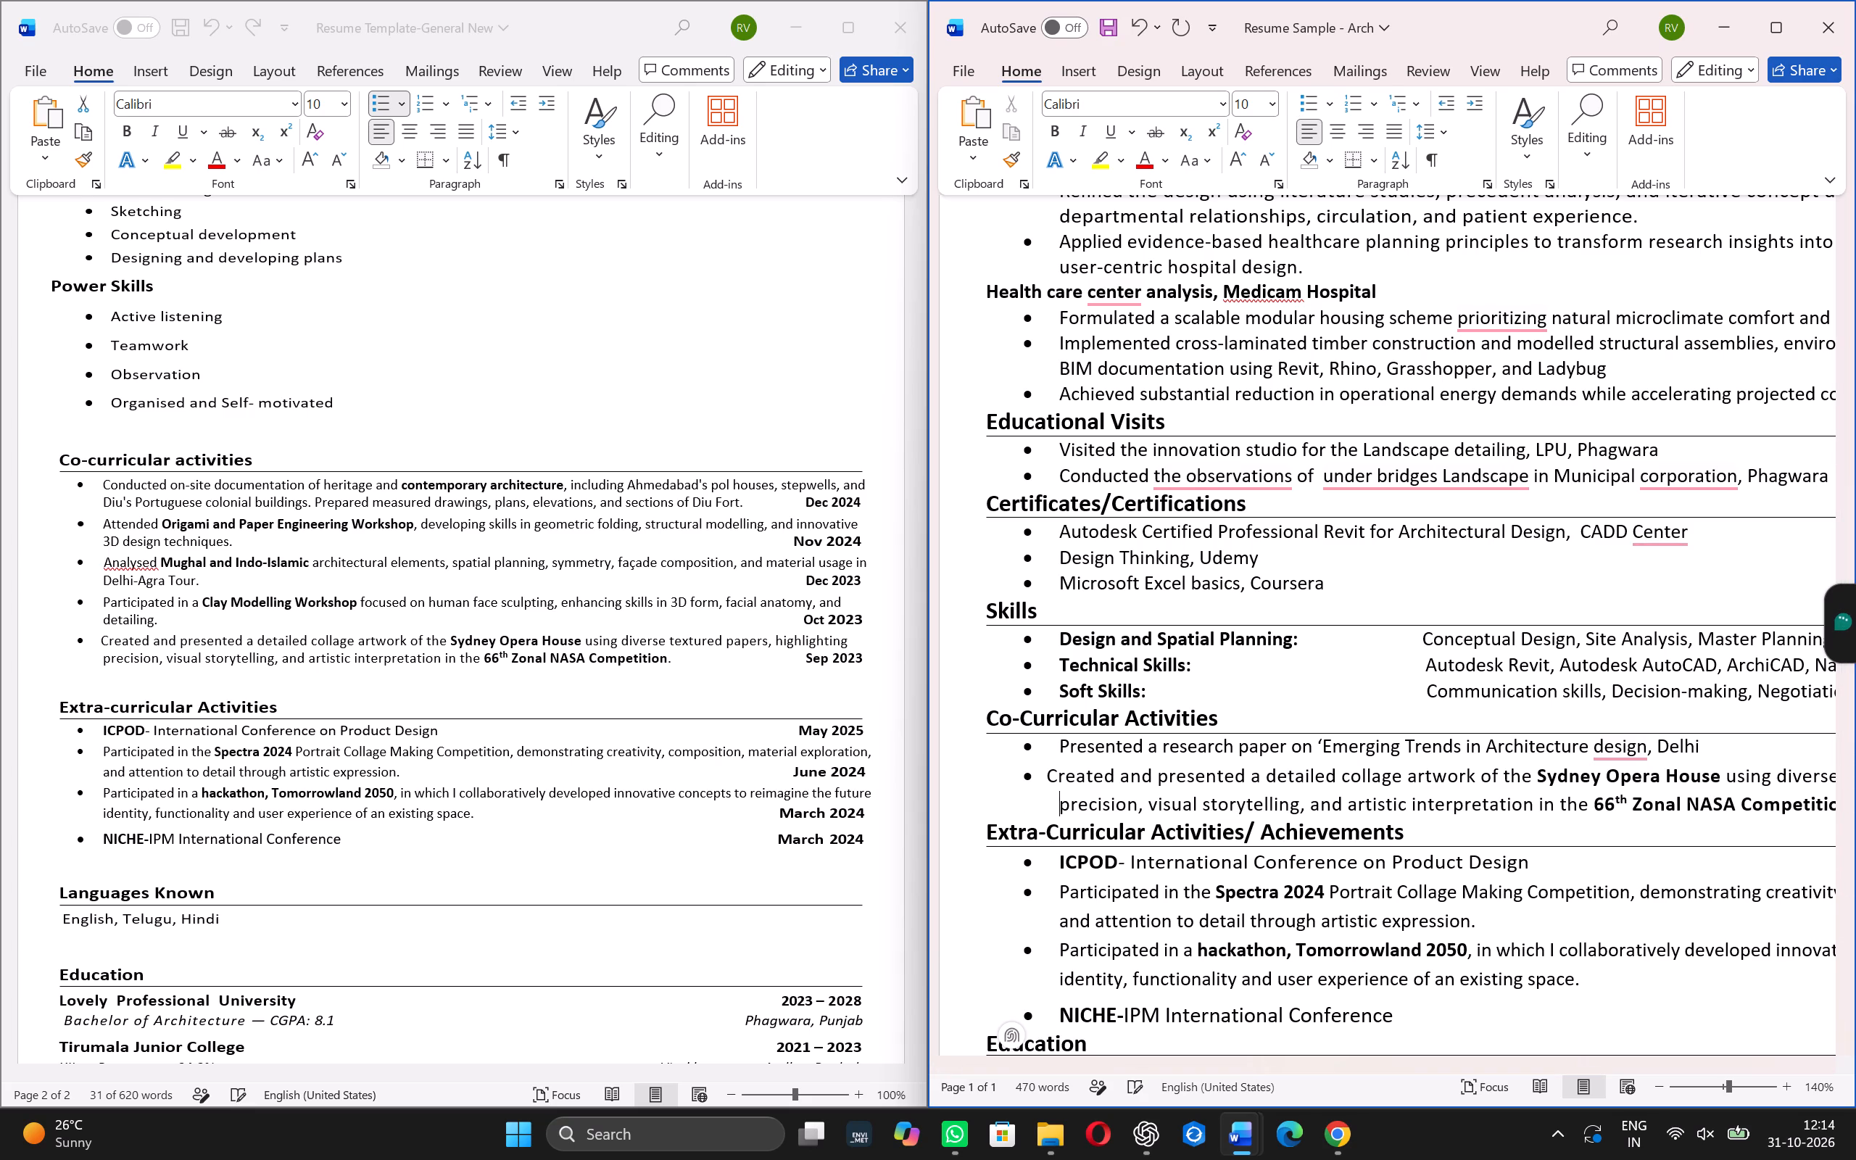
key(BackSpace)
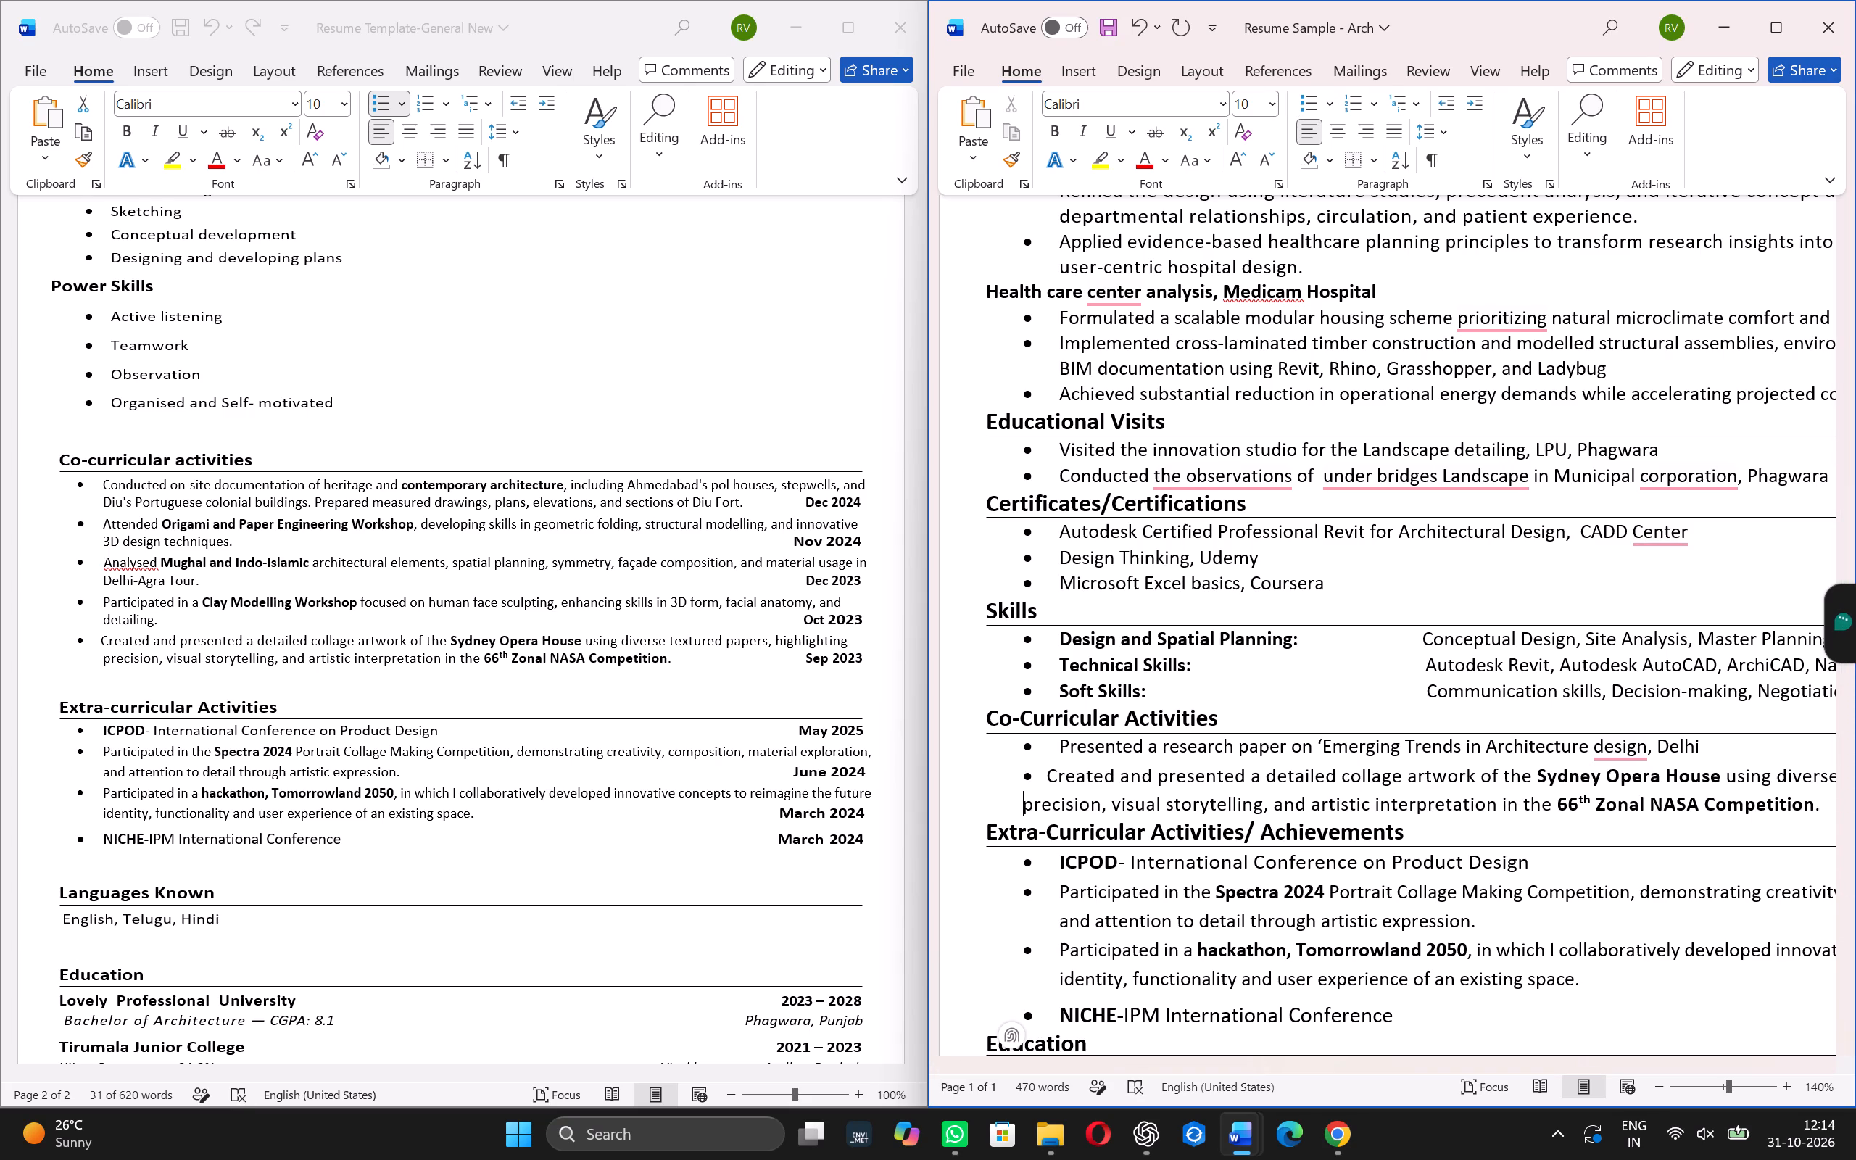
key(space)
key(space)
key(space)
key(space)
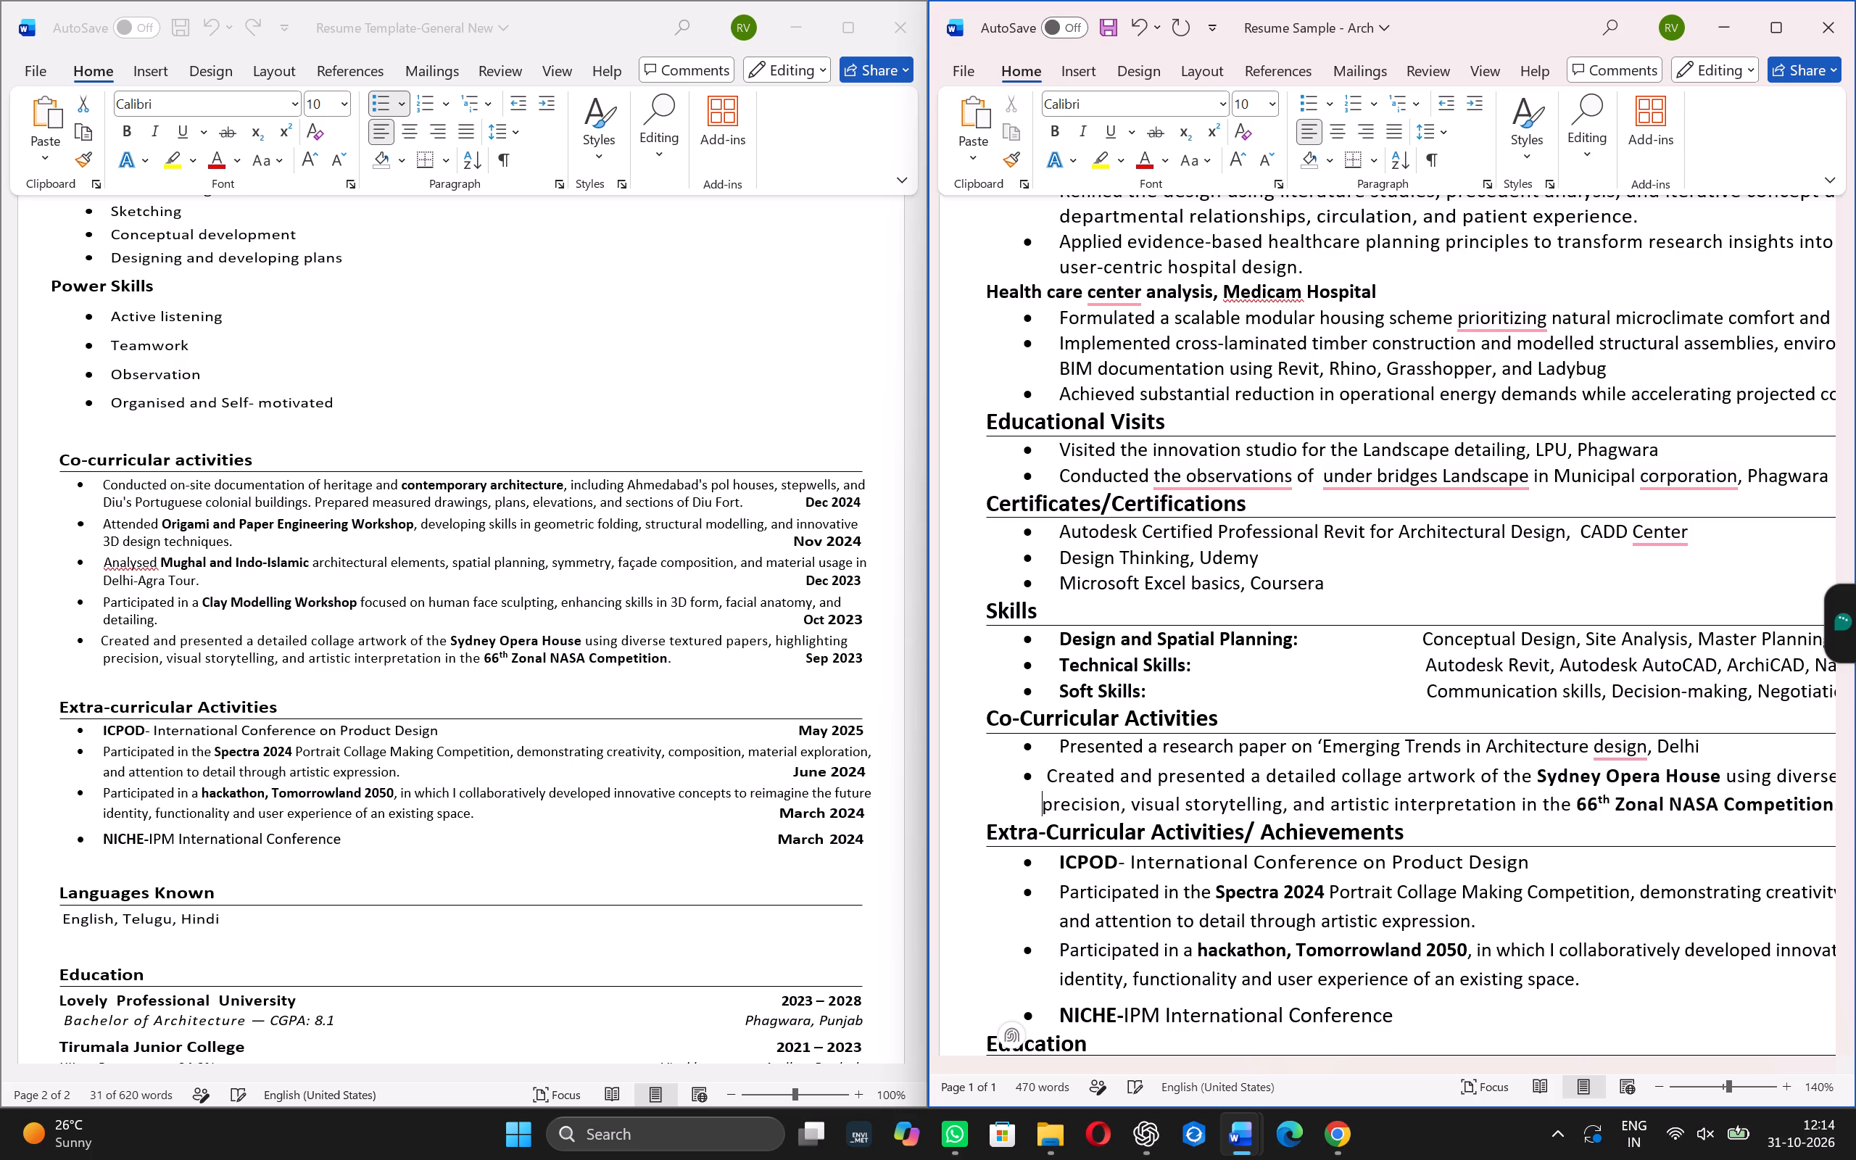
key(space)
key(space)
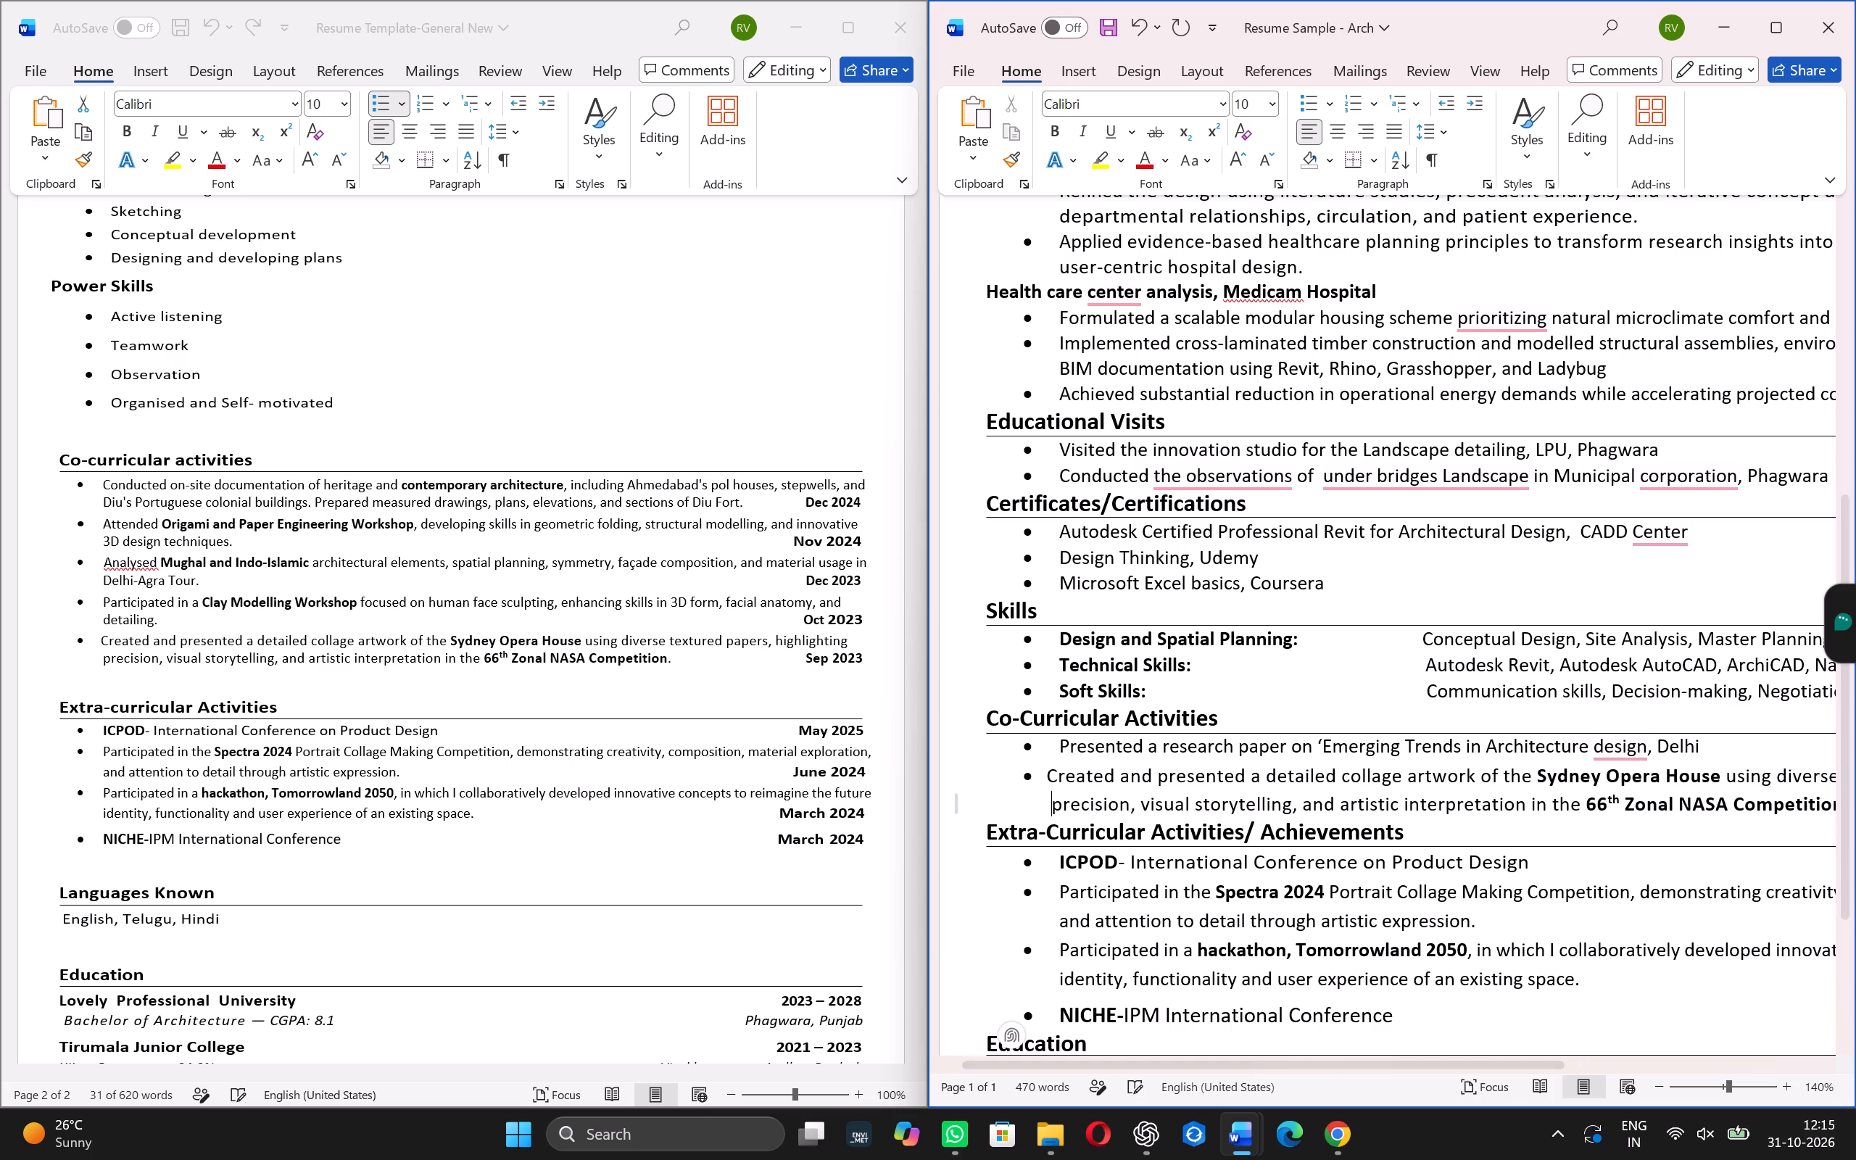
key(BackSpace)
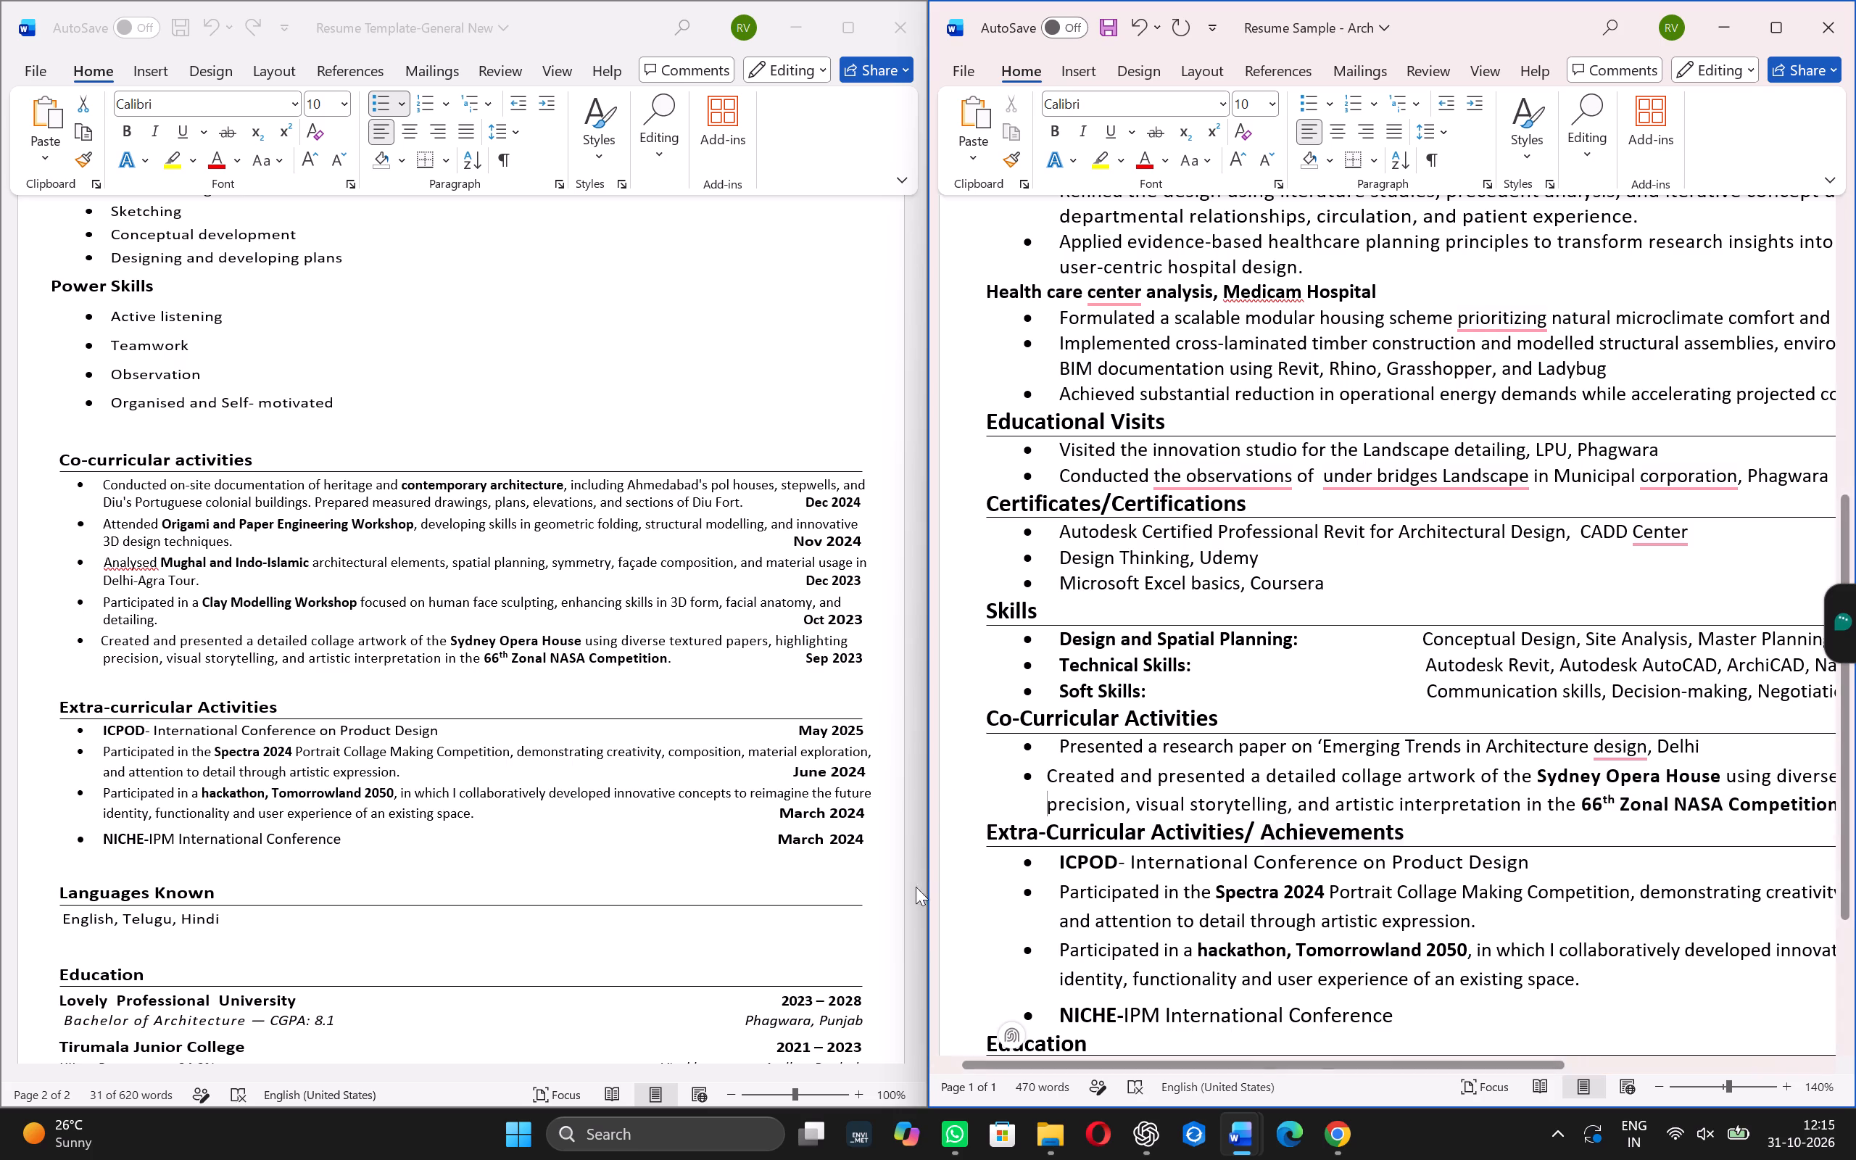
Indent both lines of the Sydney Opera House entry by two spaces to match the bullet above.
ctrl+scroll(1040, 849, down, 3)
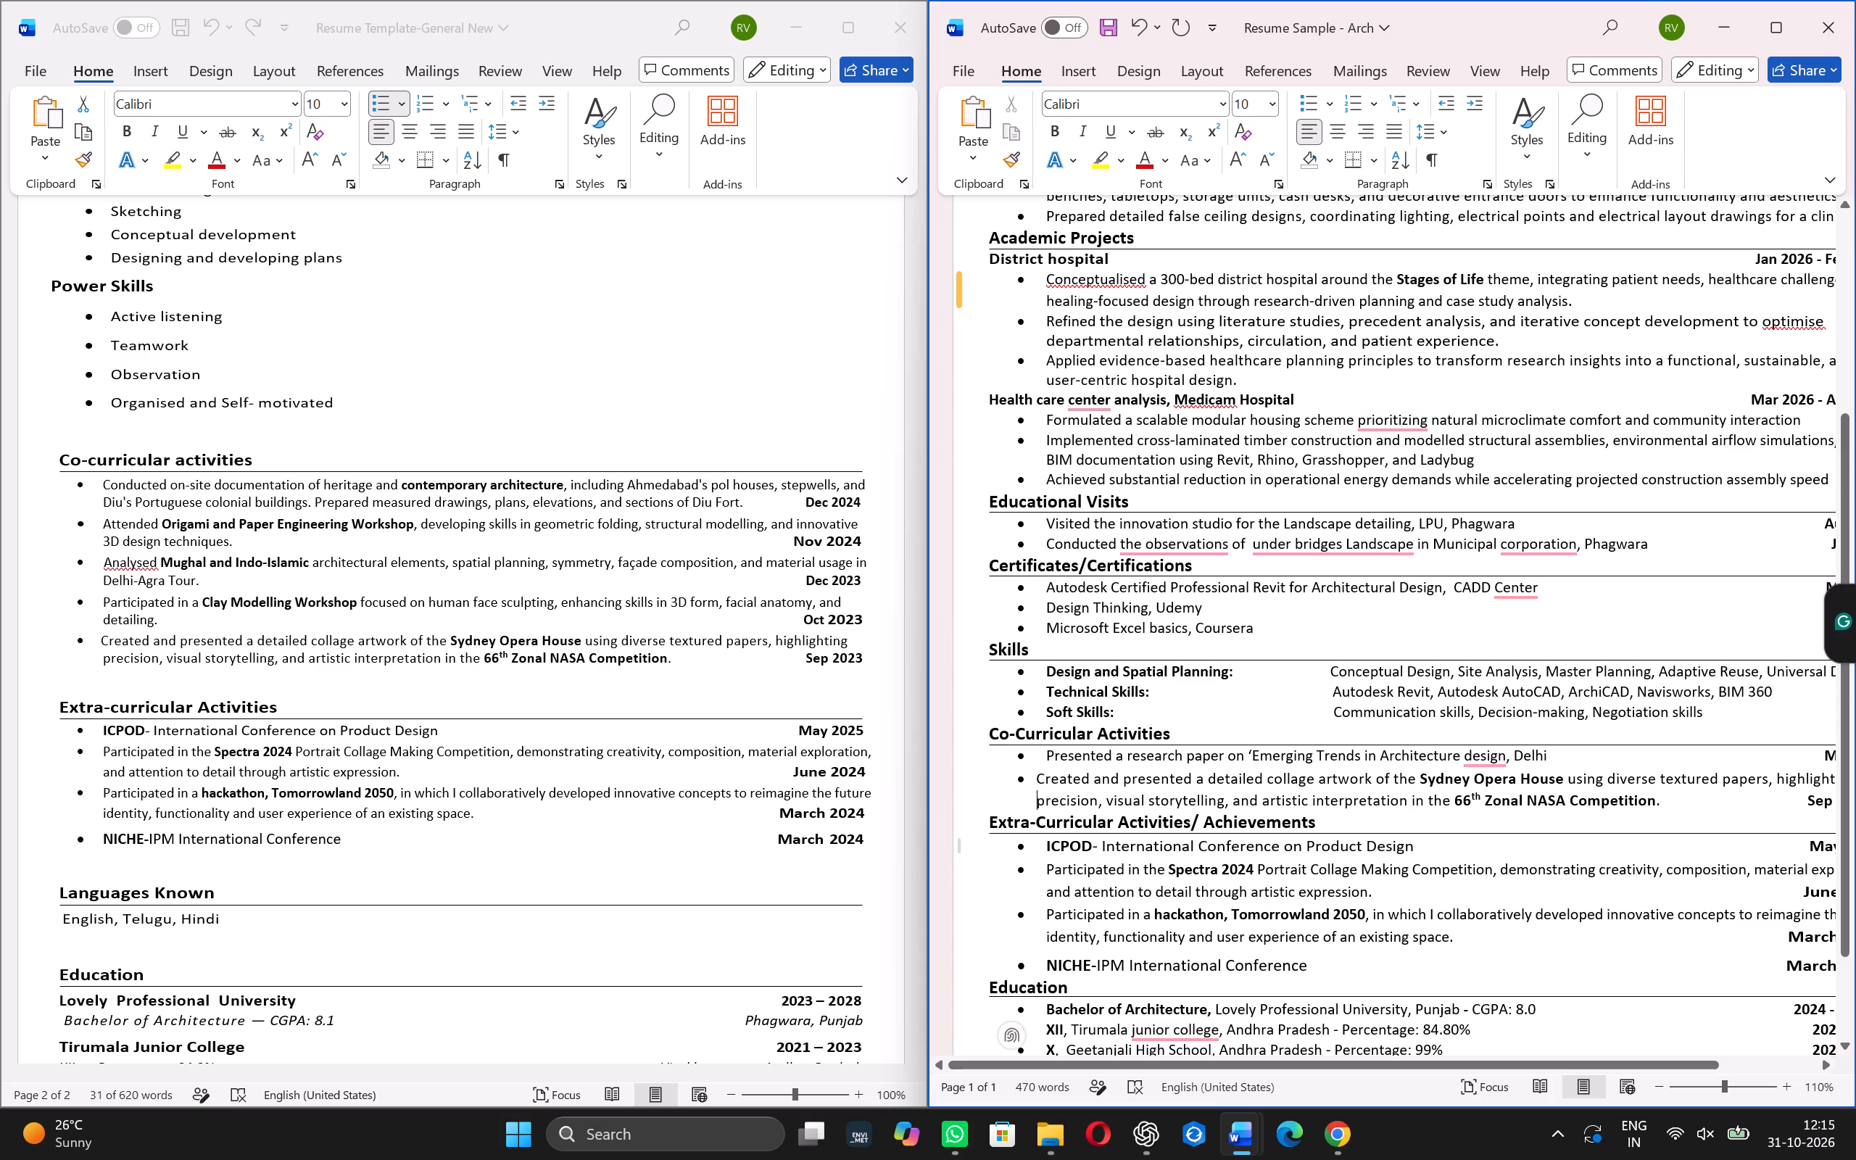
click(1035, 780)
key(space)
key(space)
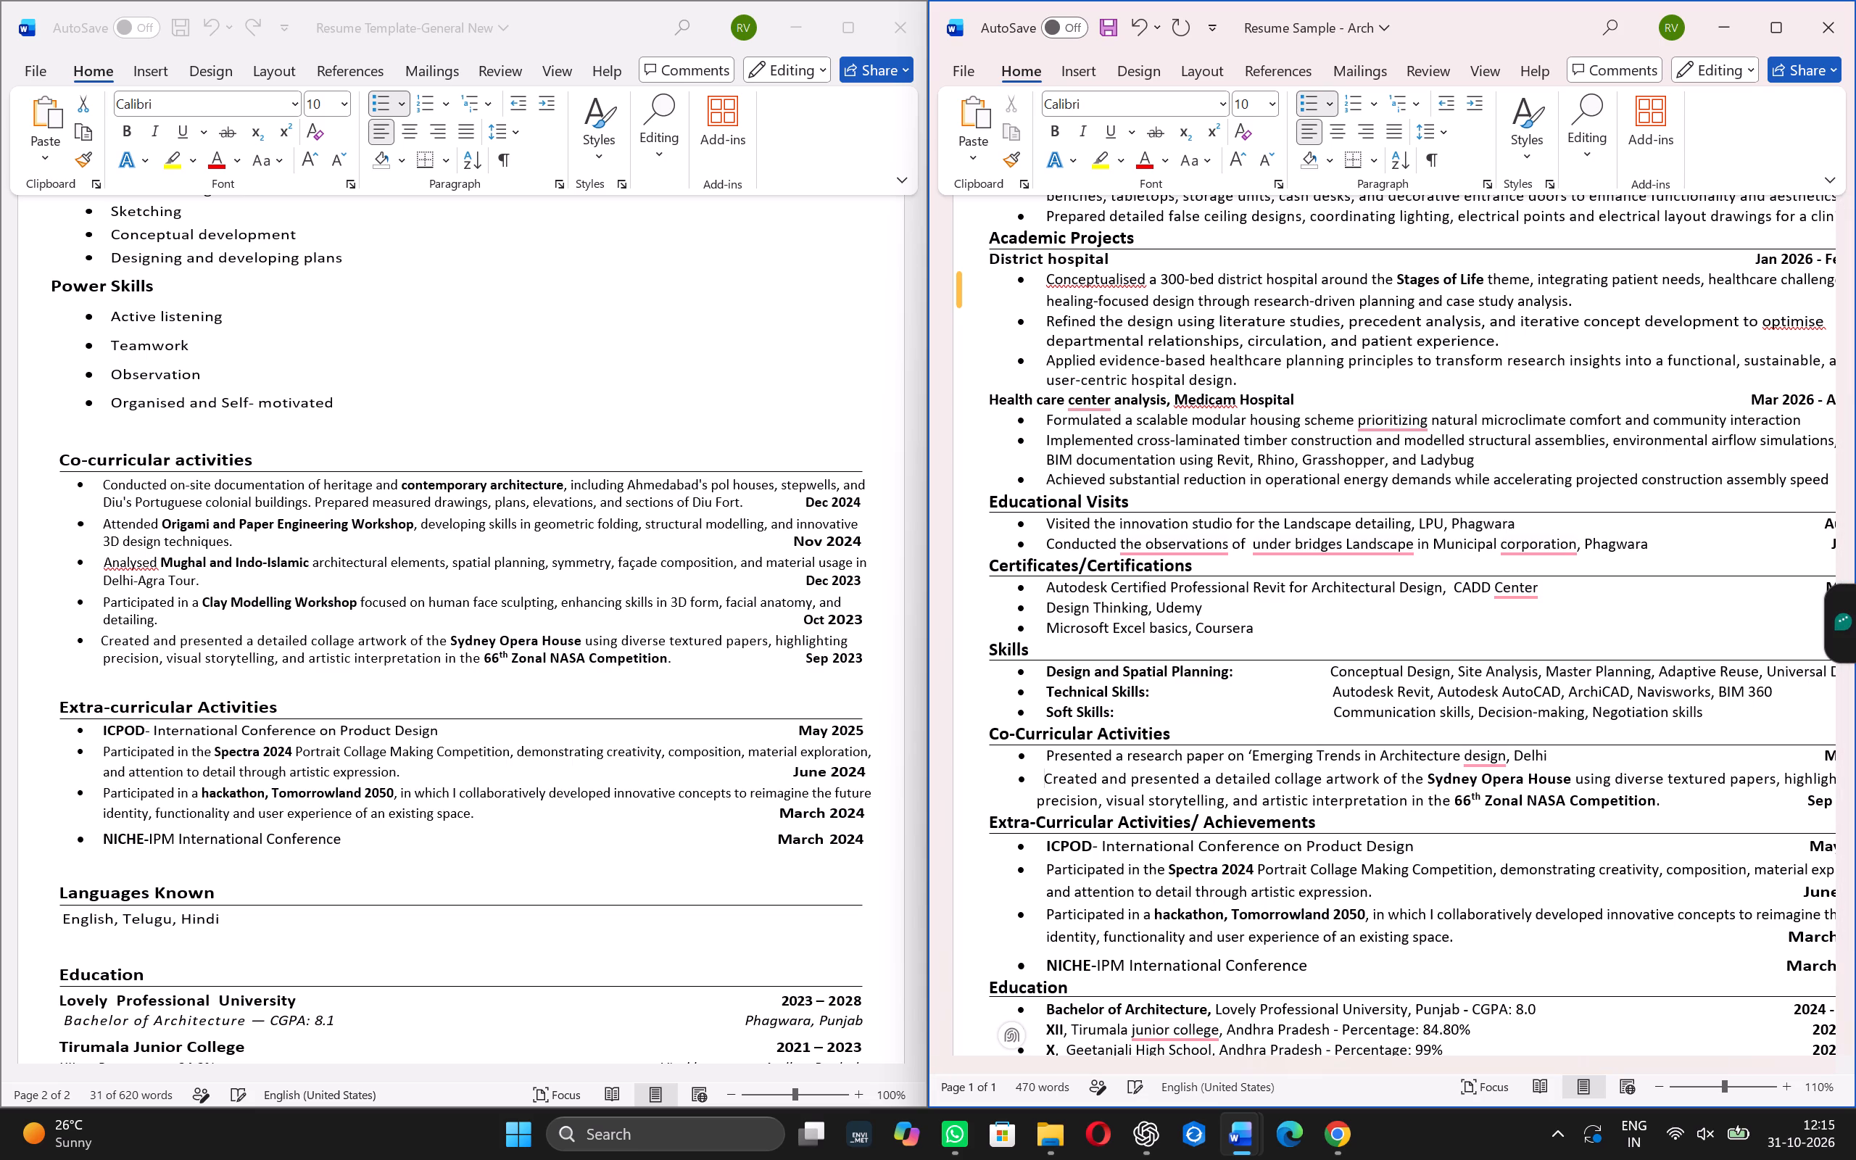
click(1032, 796)
key(space)
key(space)
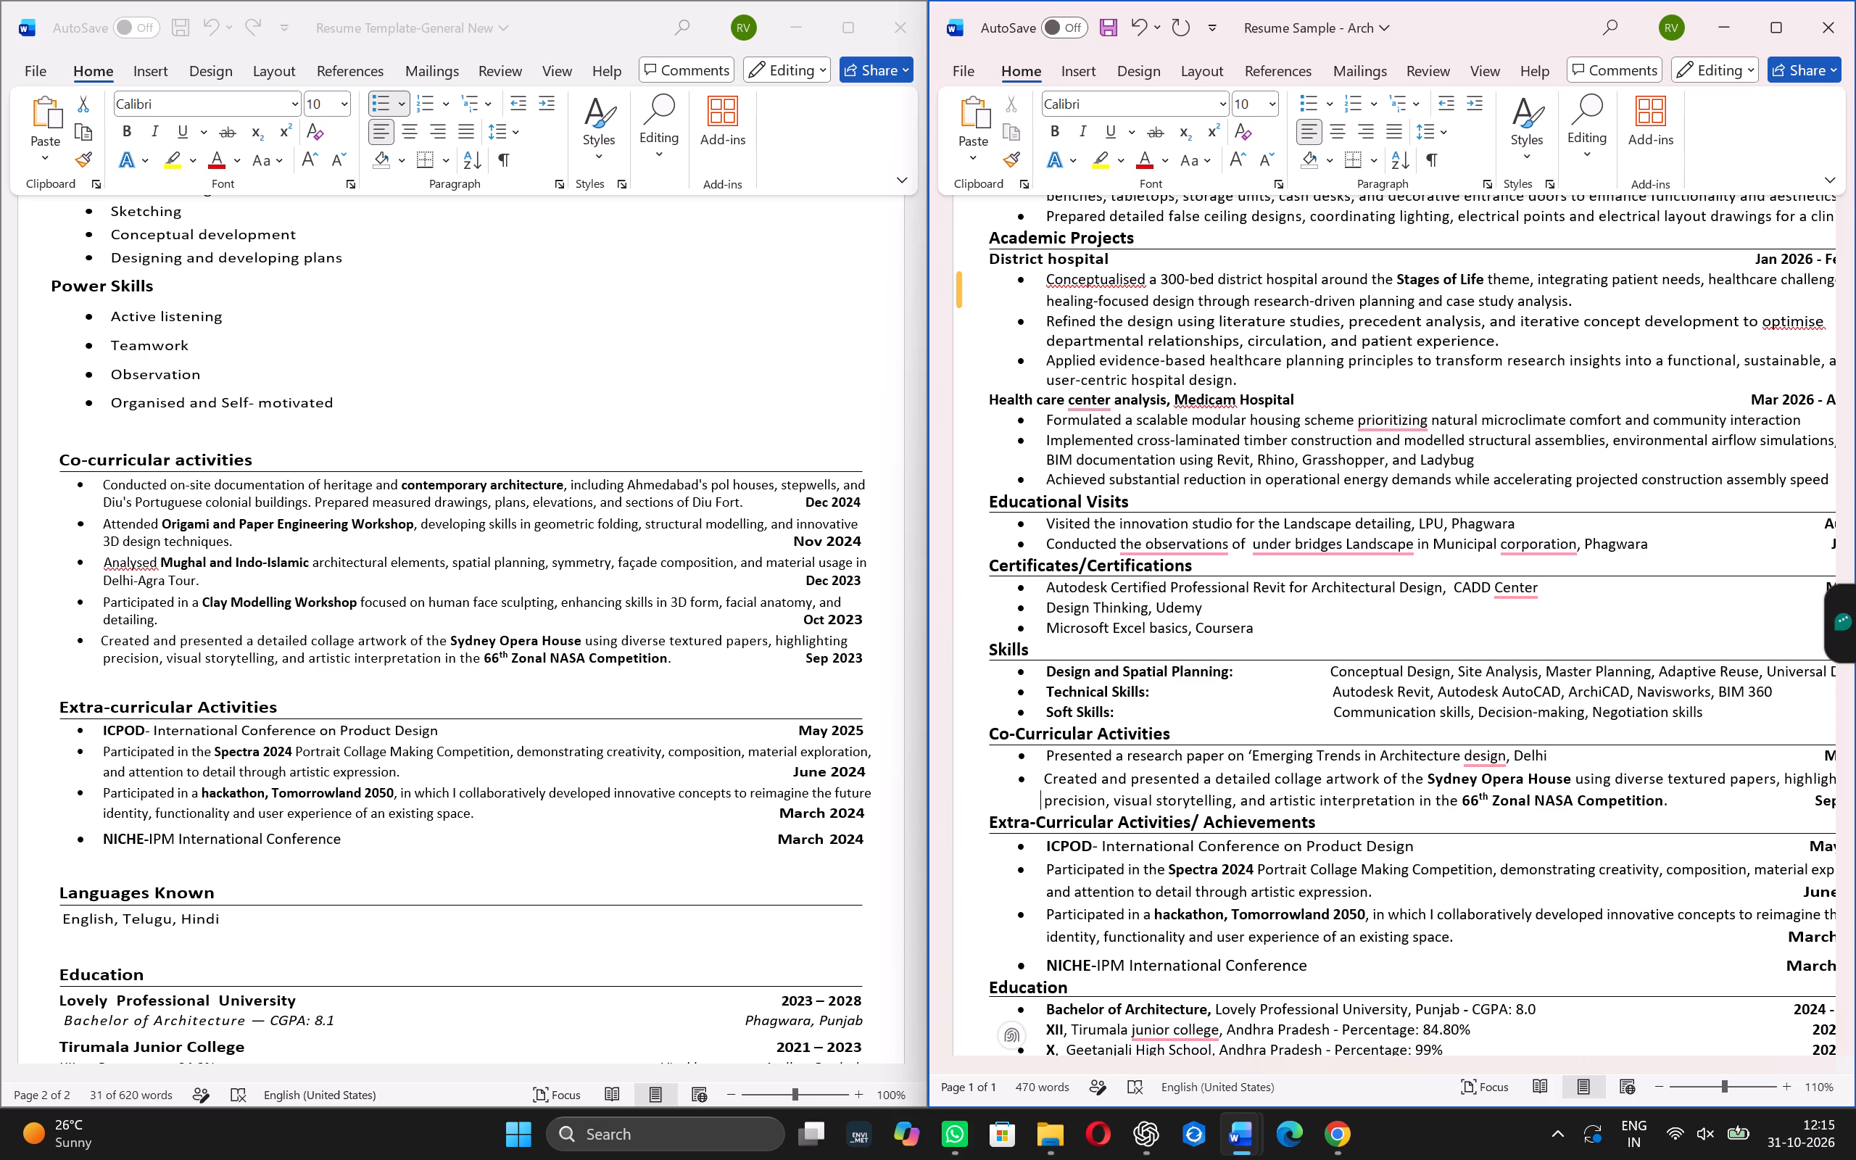
Review the Arch resume's lower sections and the general template from Projects through Extra-curricular Activities for content to reuse.
scroll(1167, 930, up, 2)
scroll(1167, 930, down, 1)
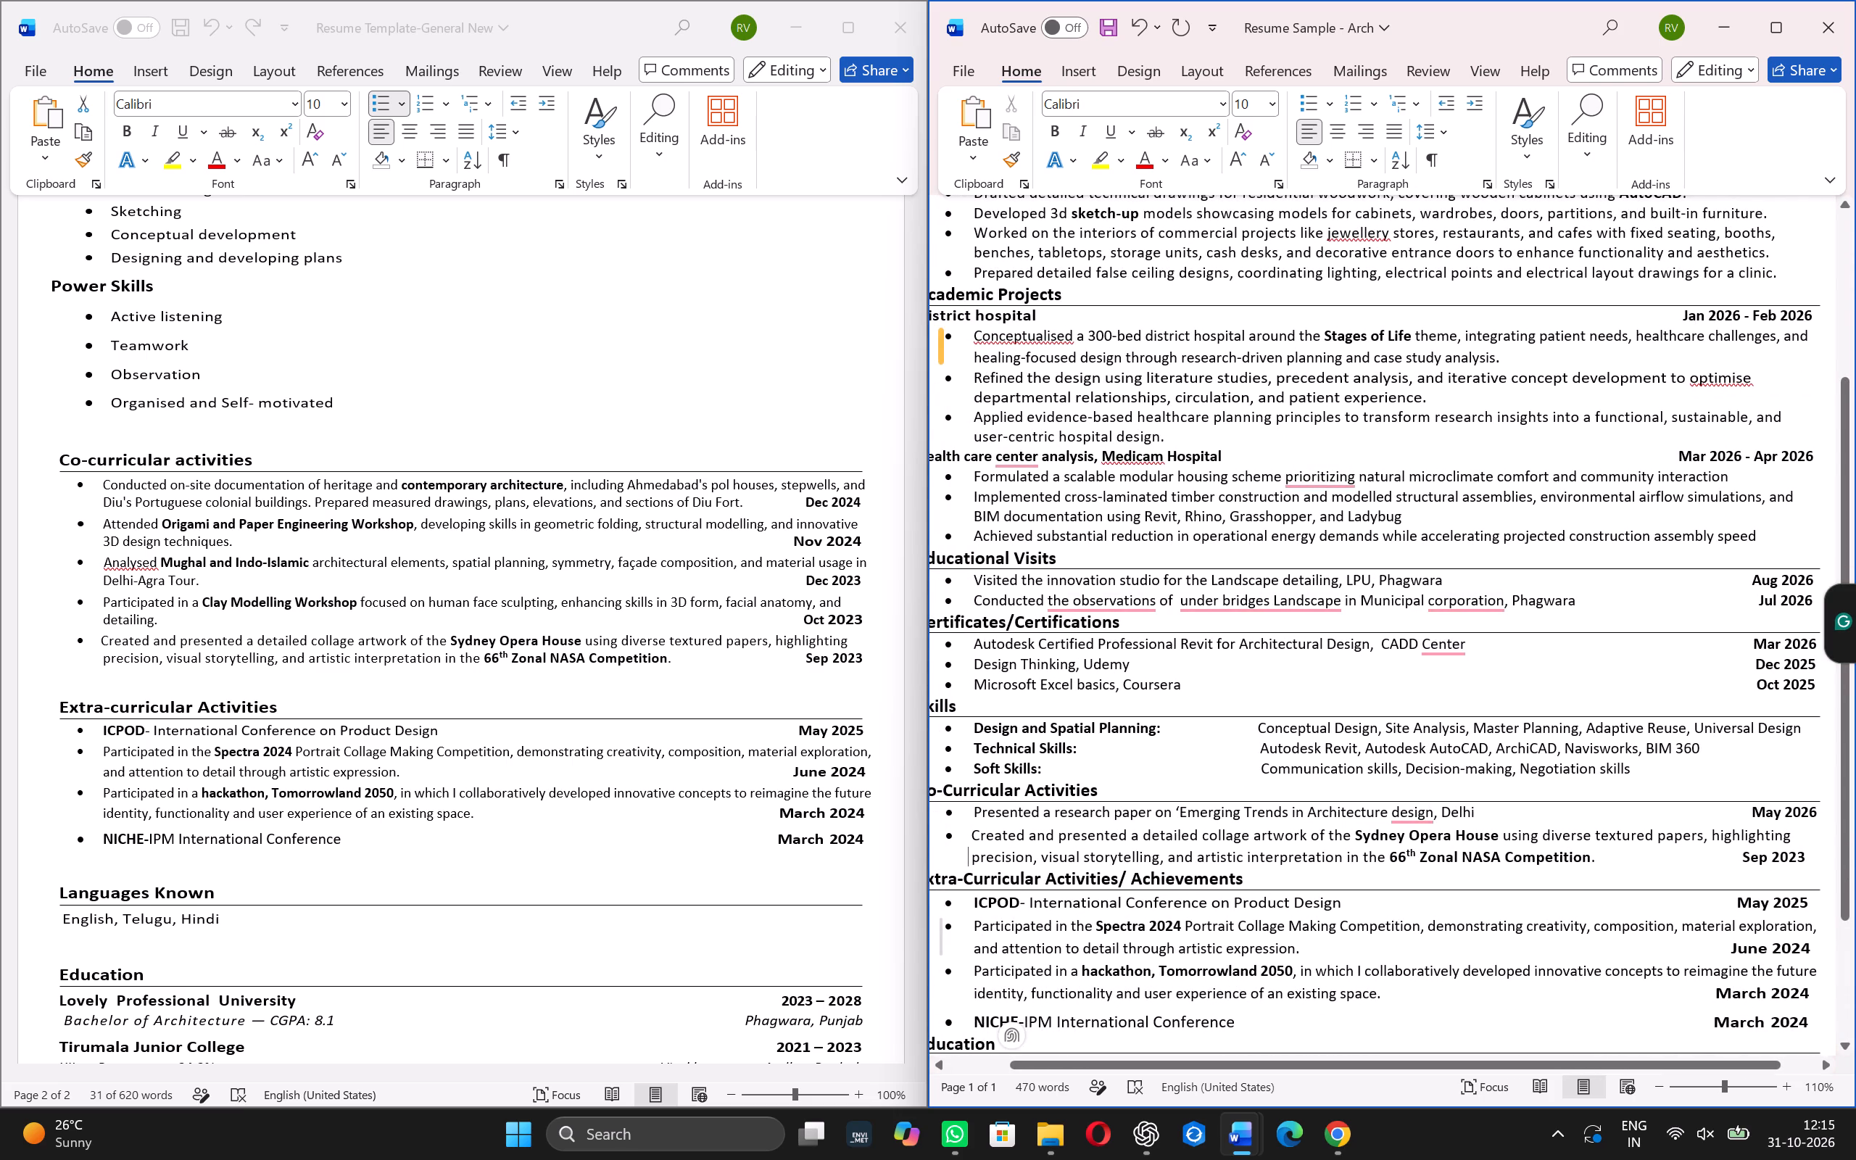
scroll(1183, 847, down, 5)
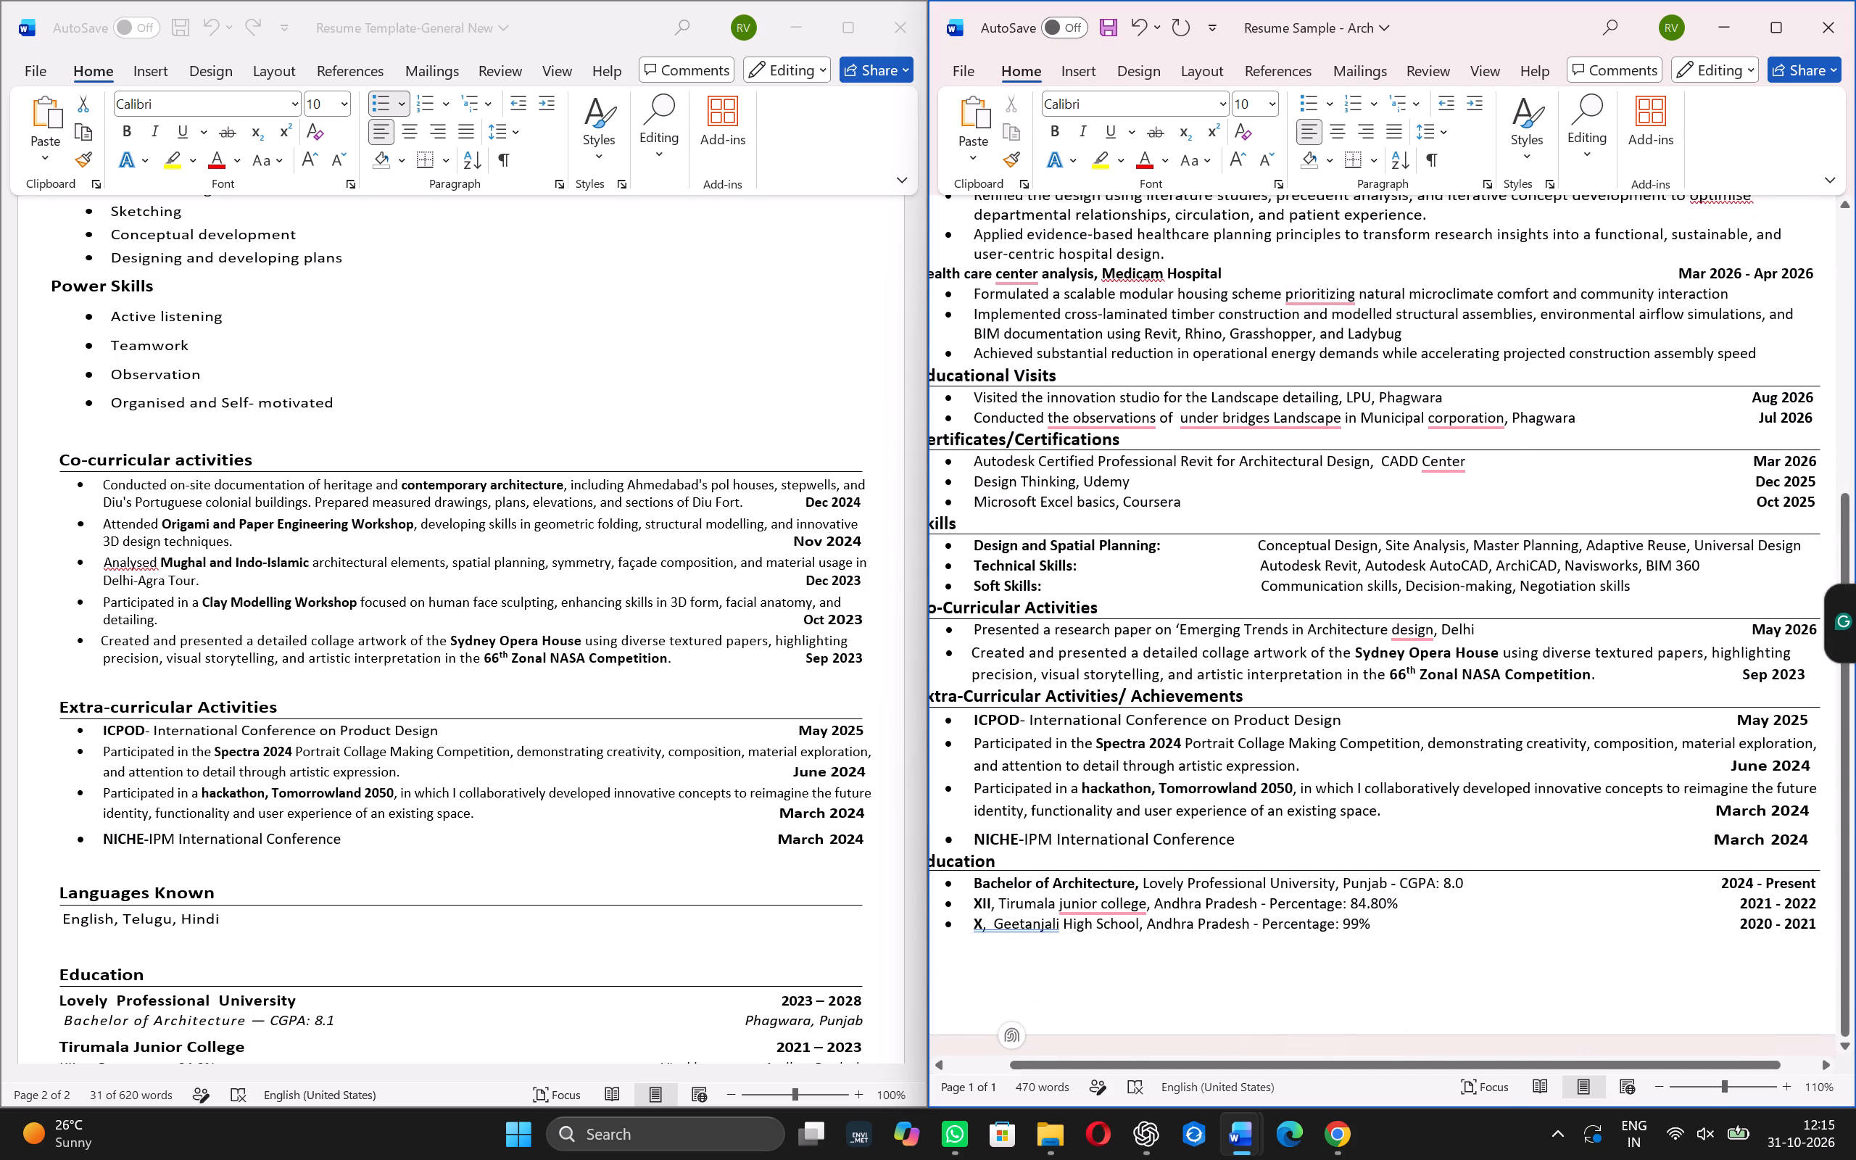
scroll(1183, 847, up, 1)
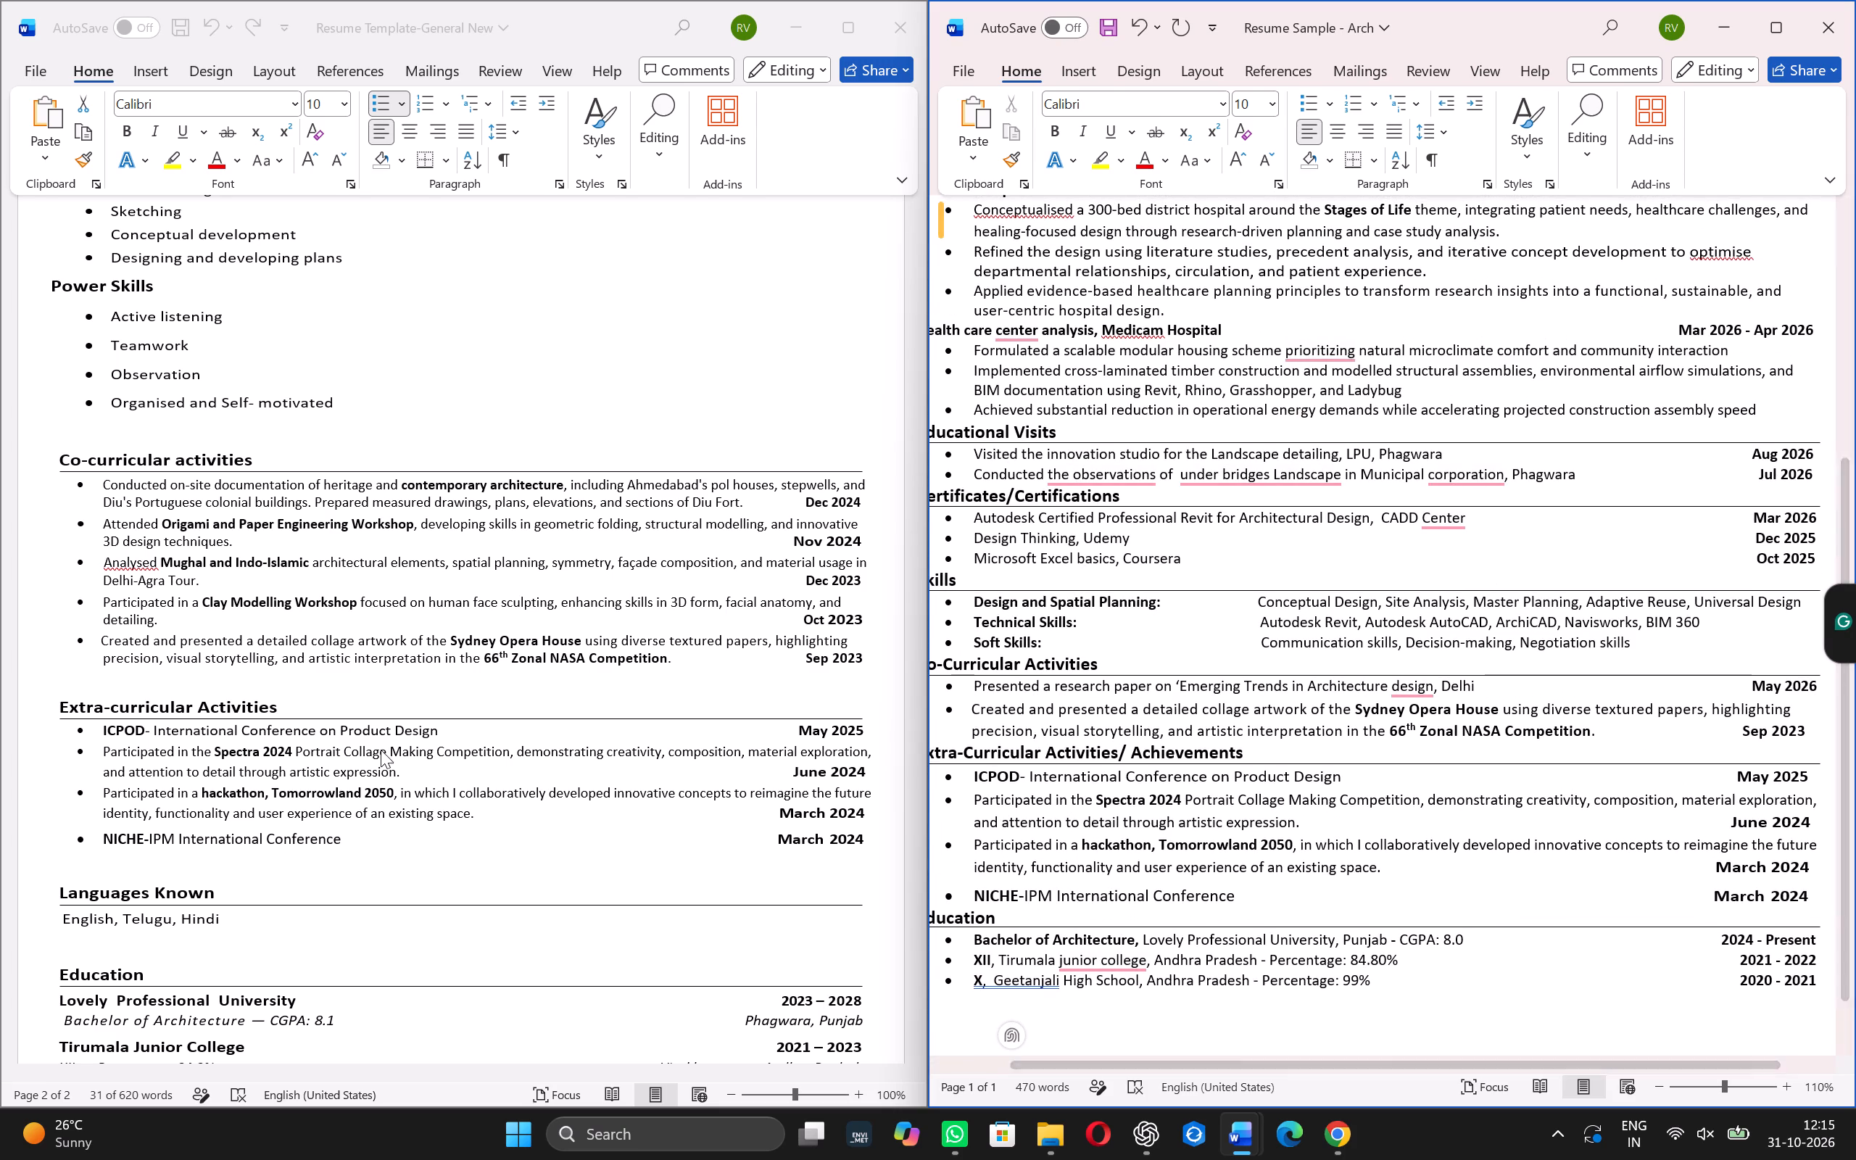
scroll(273, 715, up, 13)
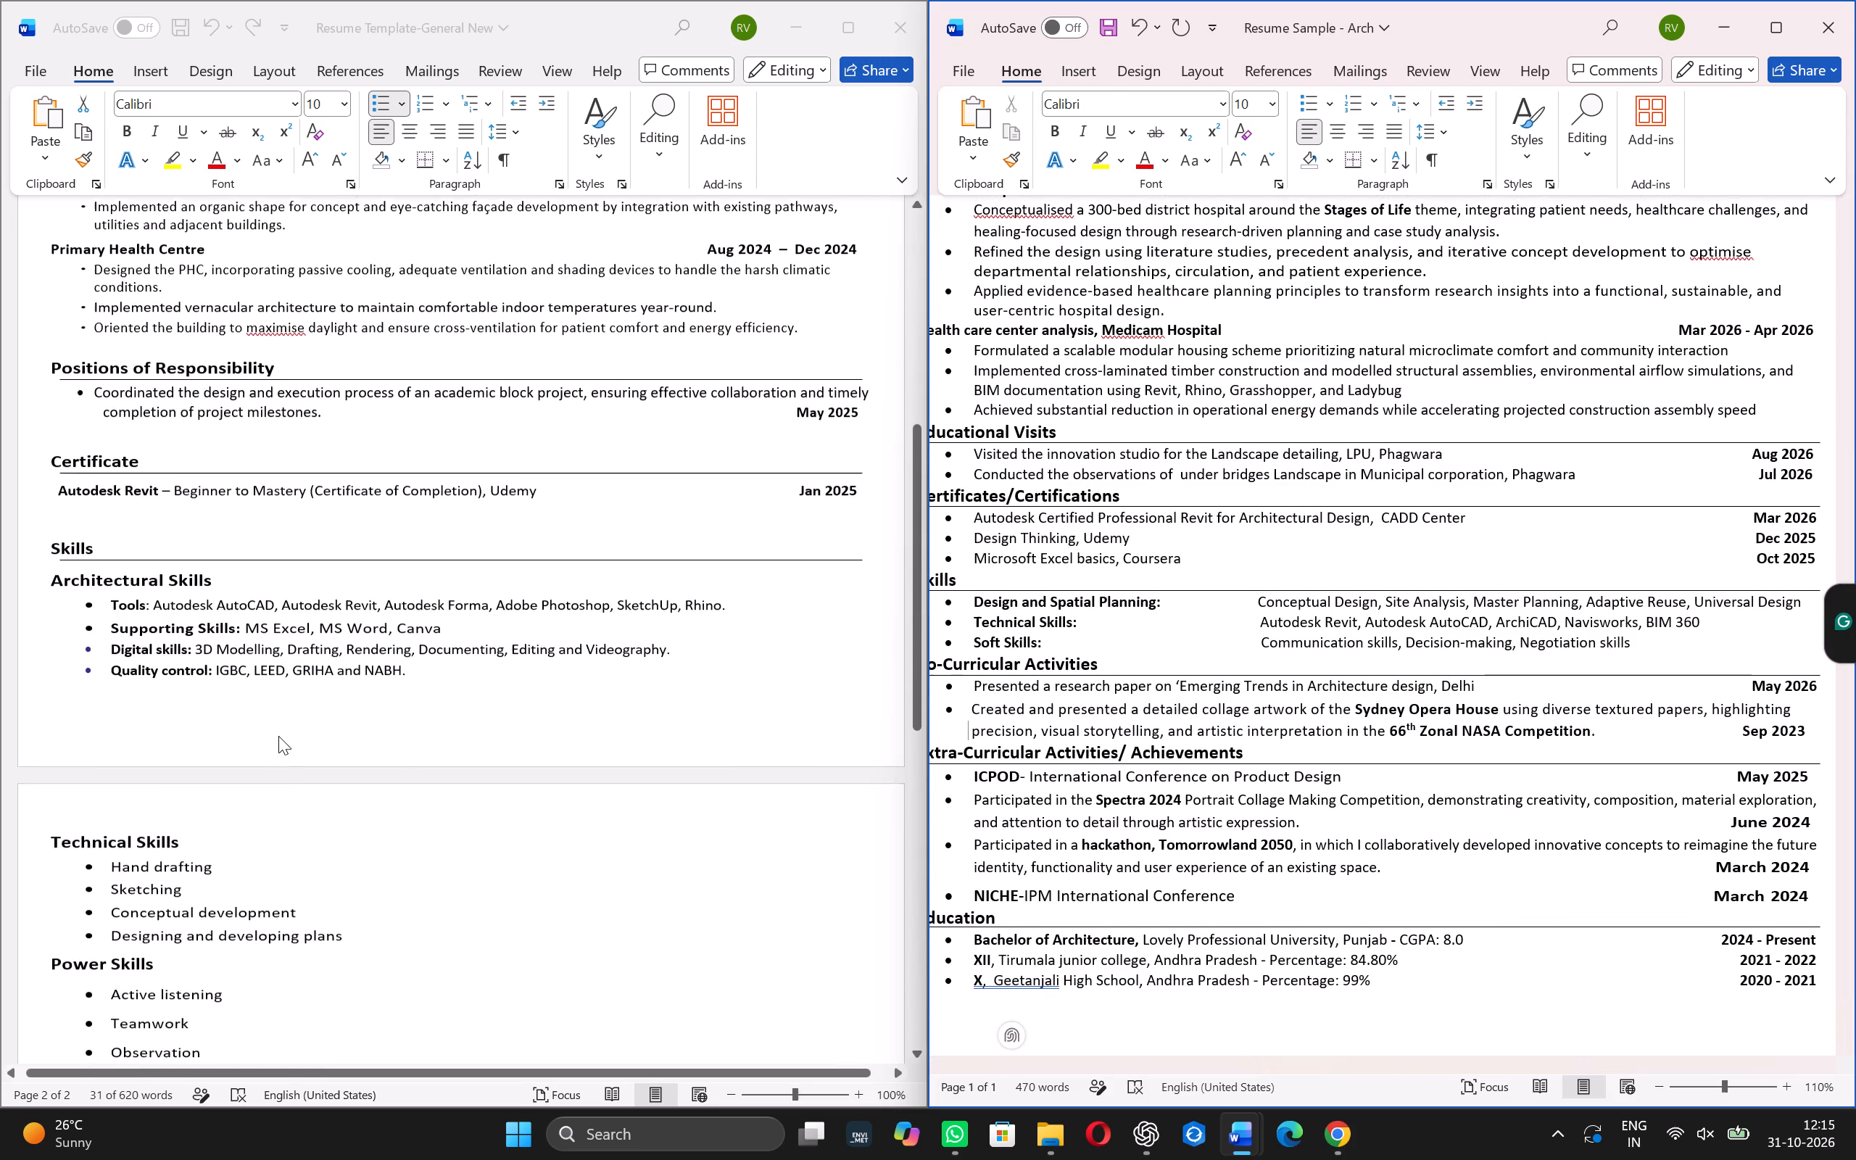
scroll(278, 736, up, 10)
scroll(278, 736, down, 4)
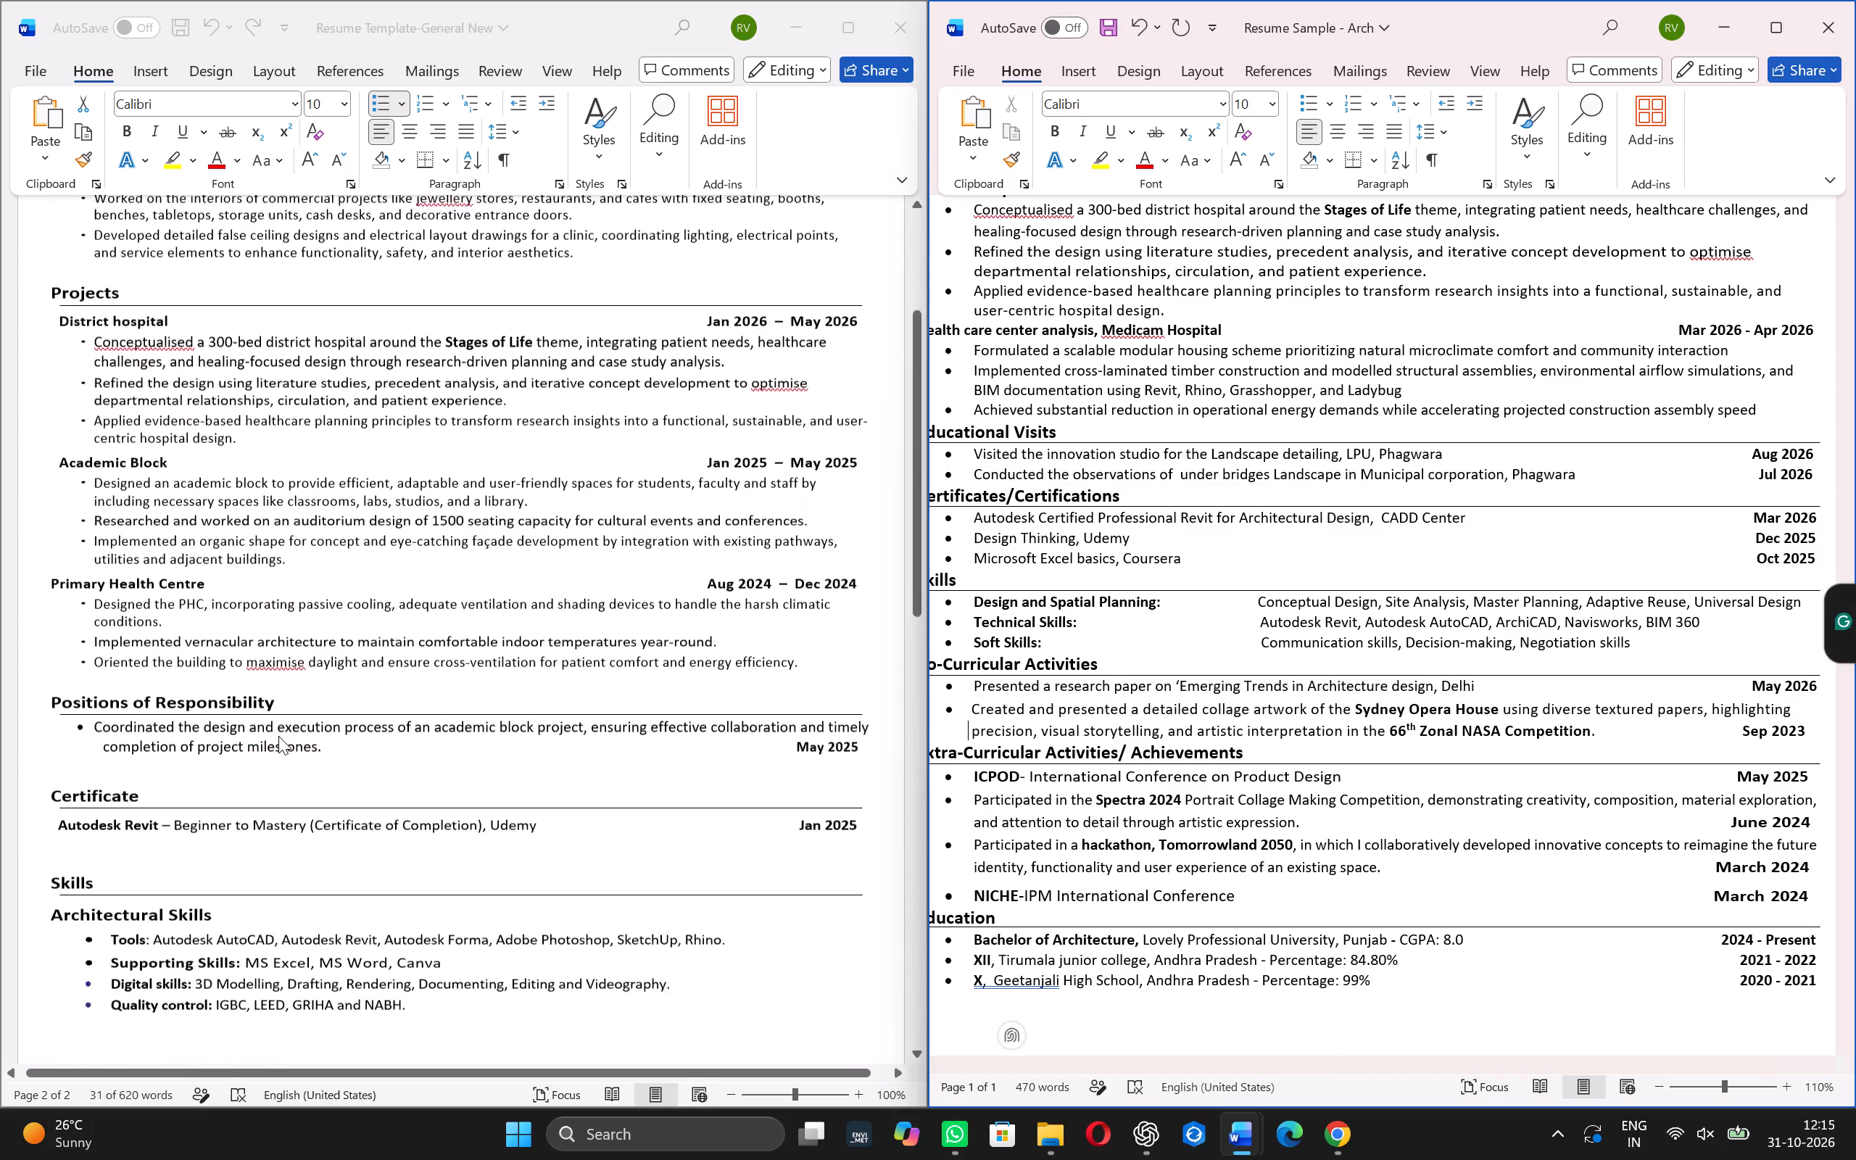
scroll(278, 736, down, 20)
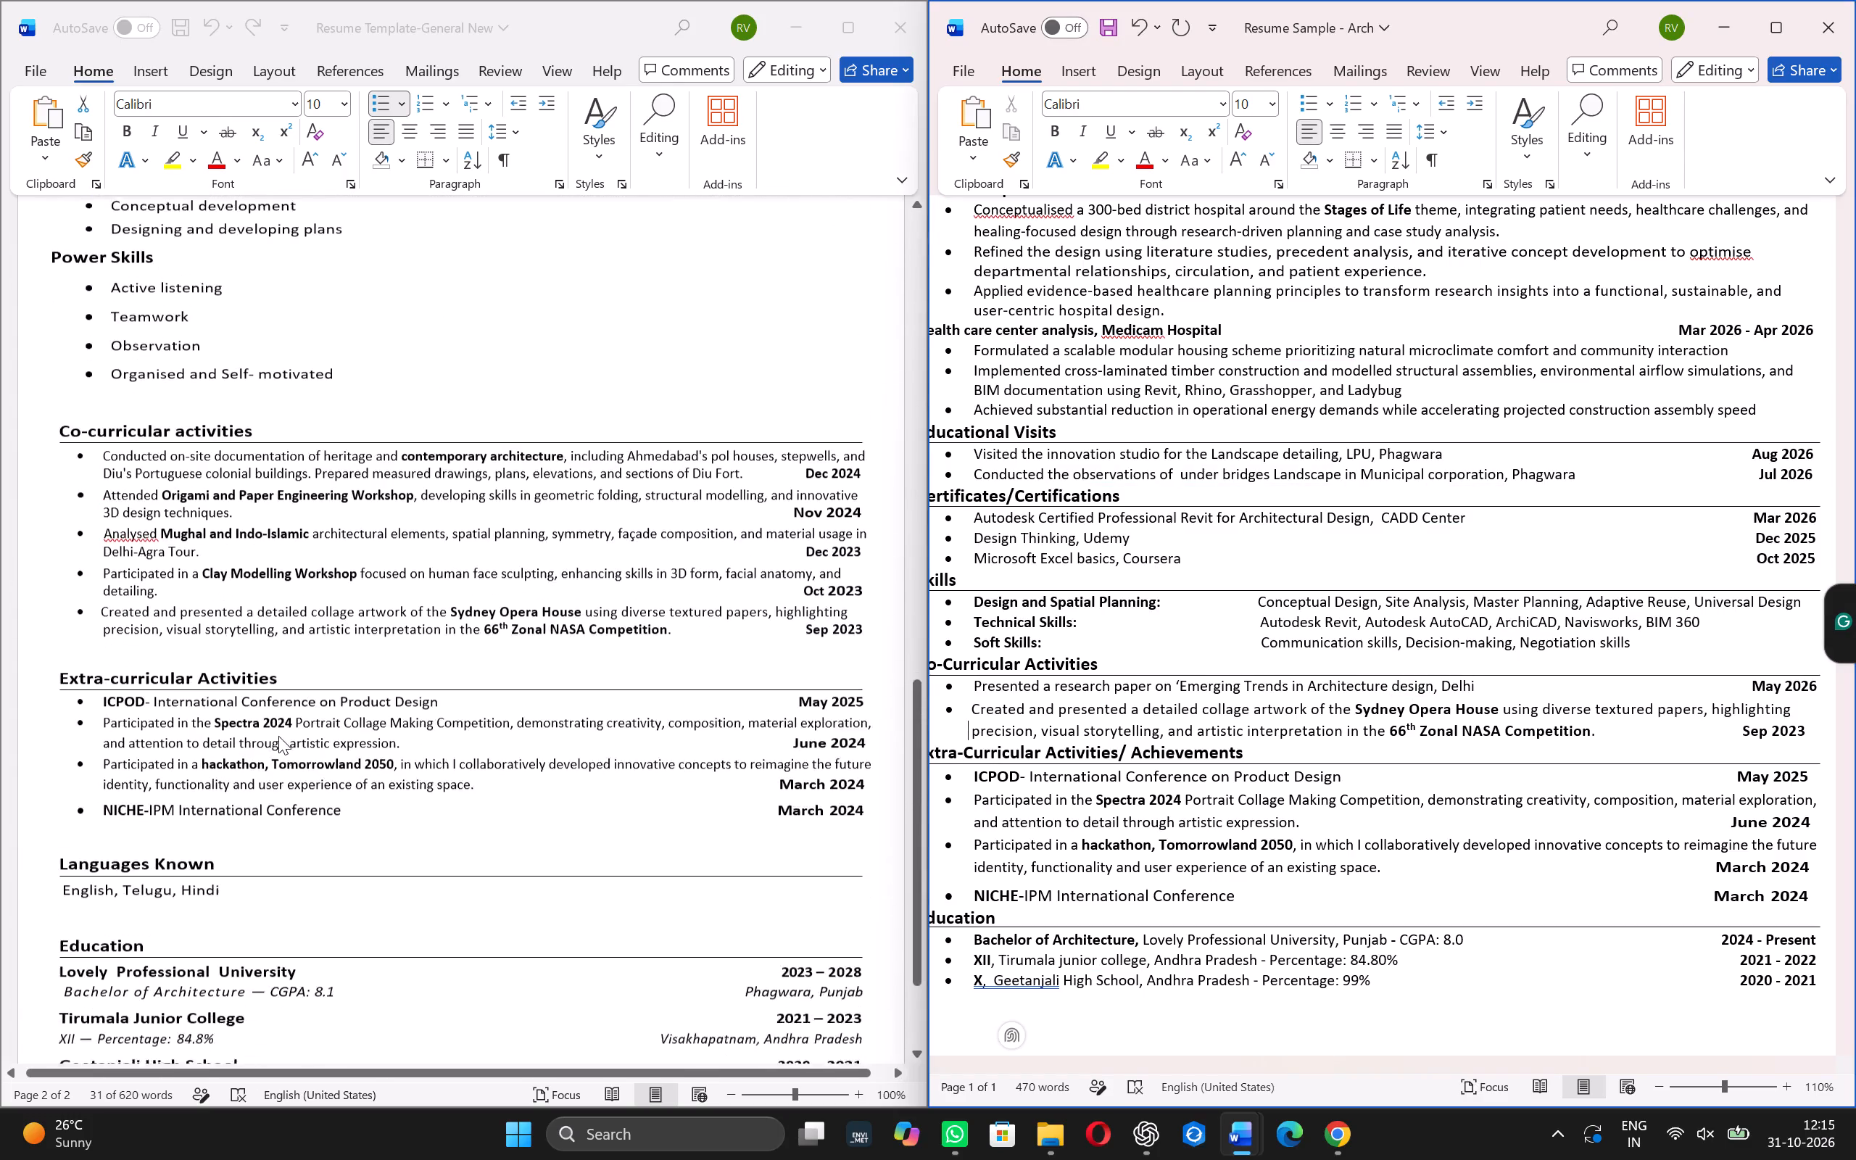
scroll(278, 736, up, 1)
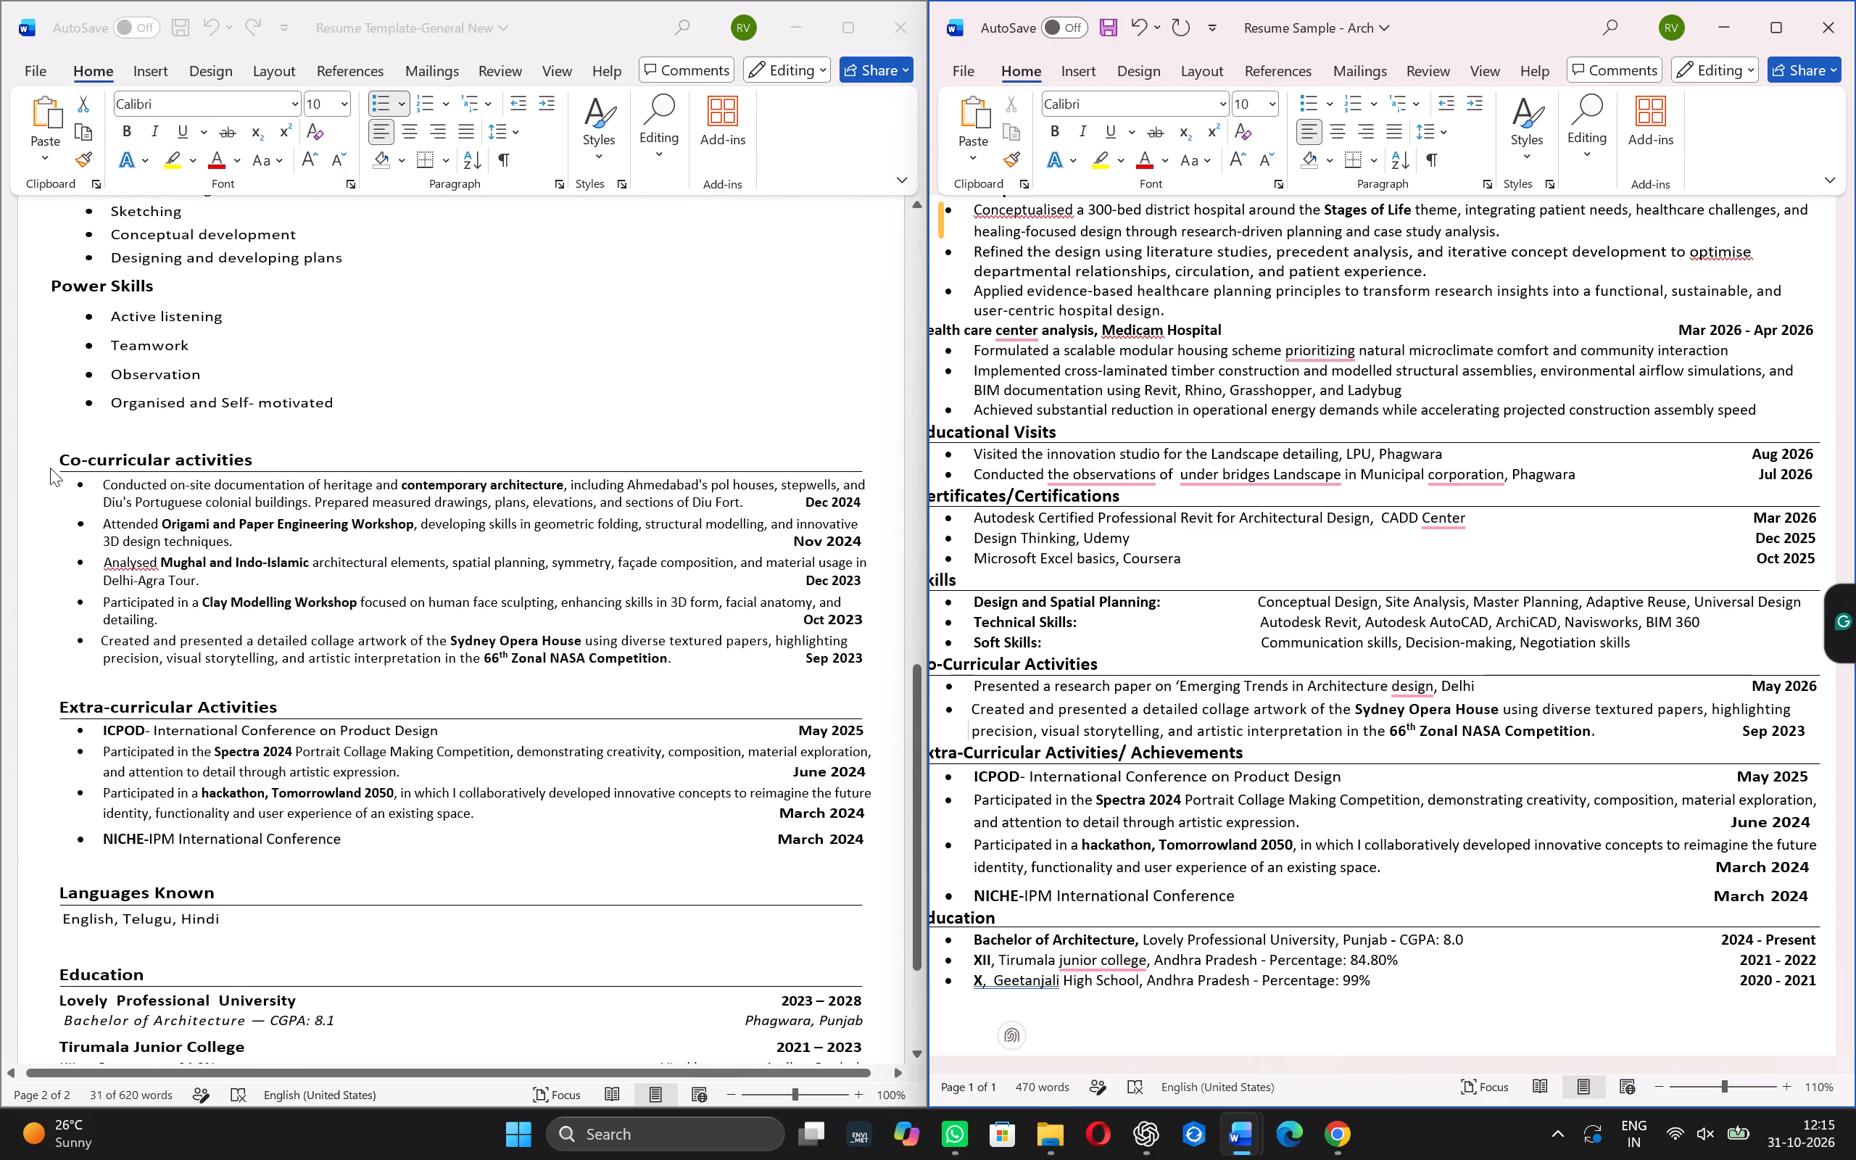
Copy the on-site heritage documentation entry, including its Dec 2024 date, from the general template's co-curricular activities.
click(94, 485)
click(99, 484)
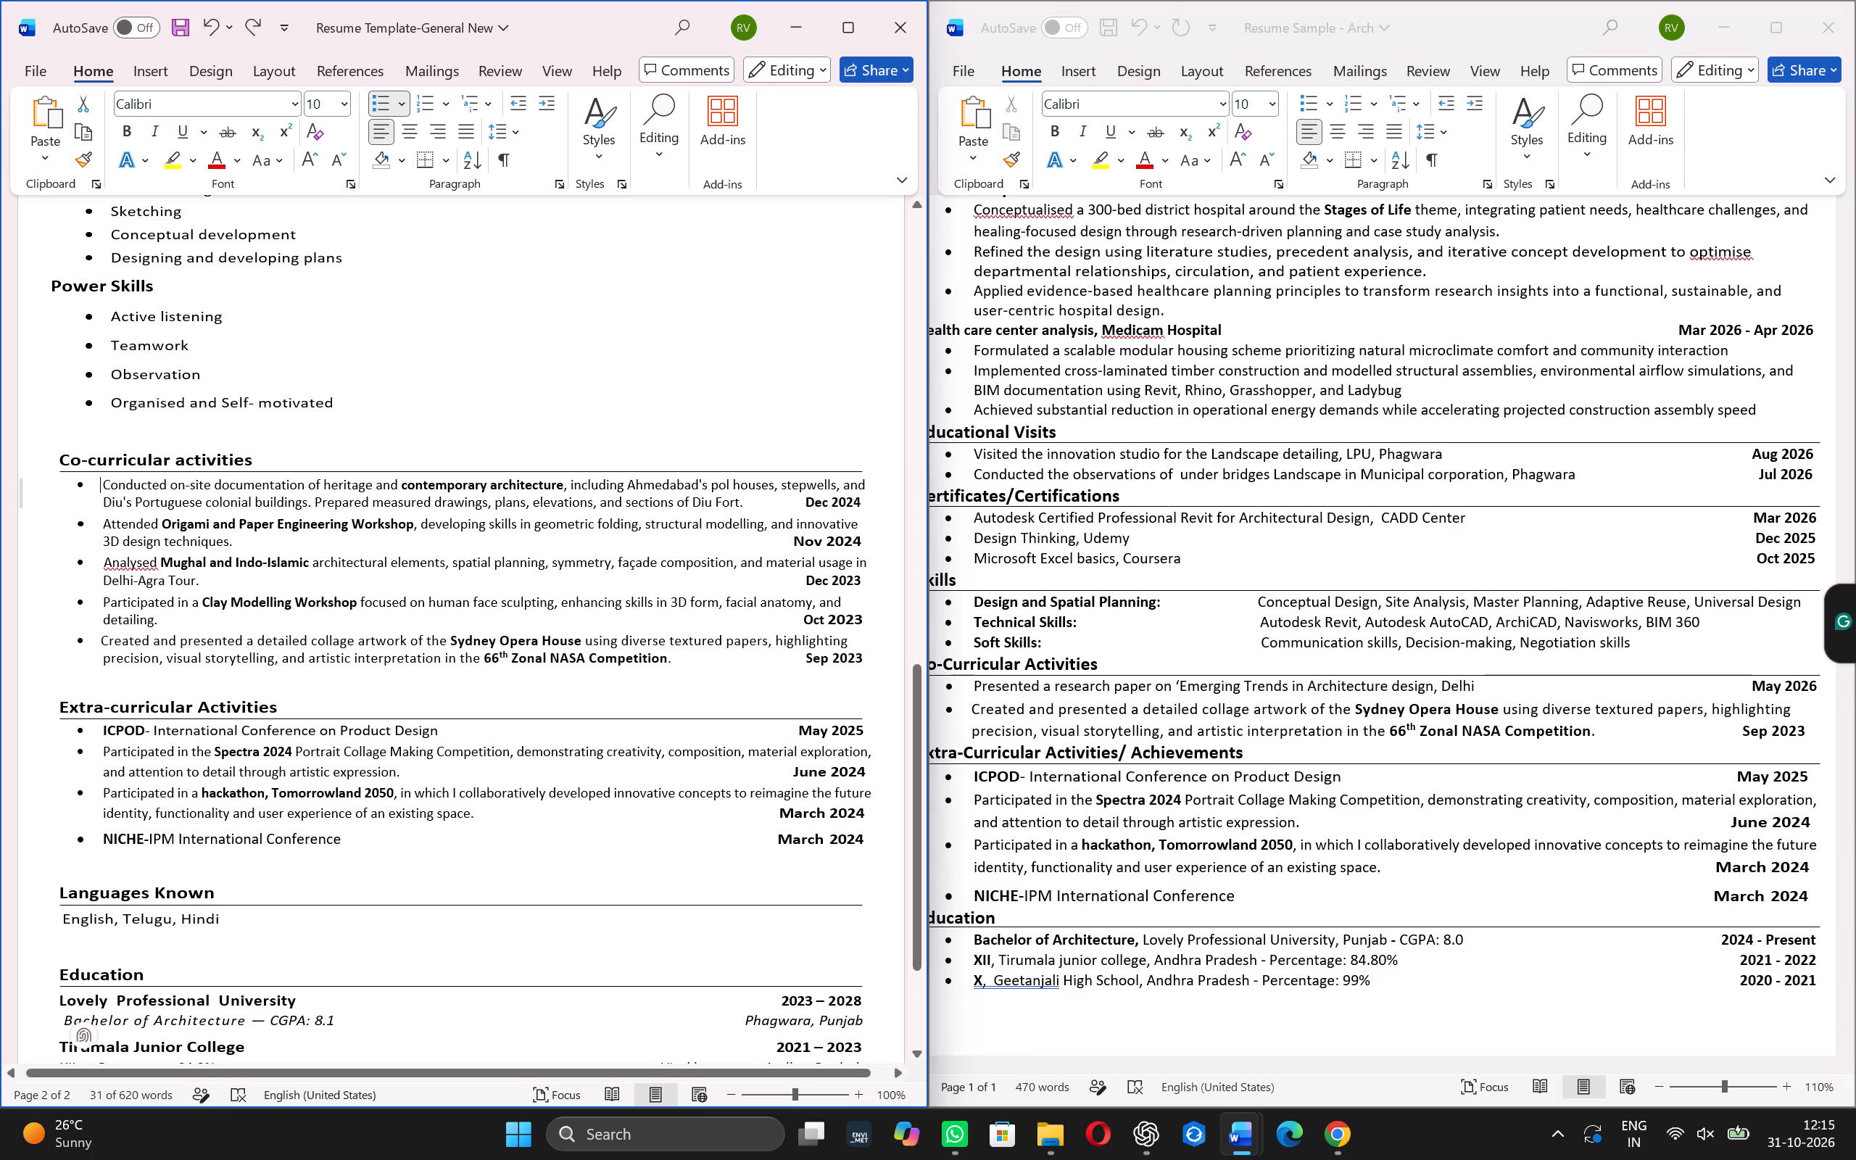
drag(100, 481, 858, 500)
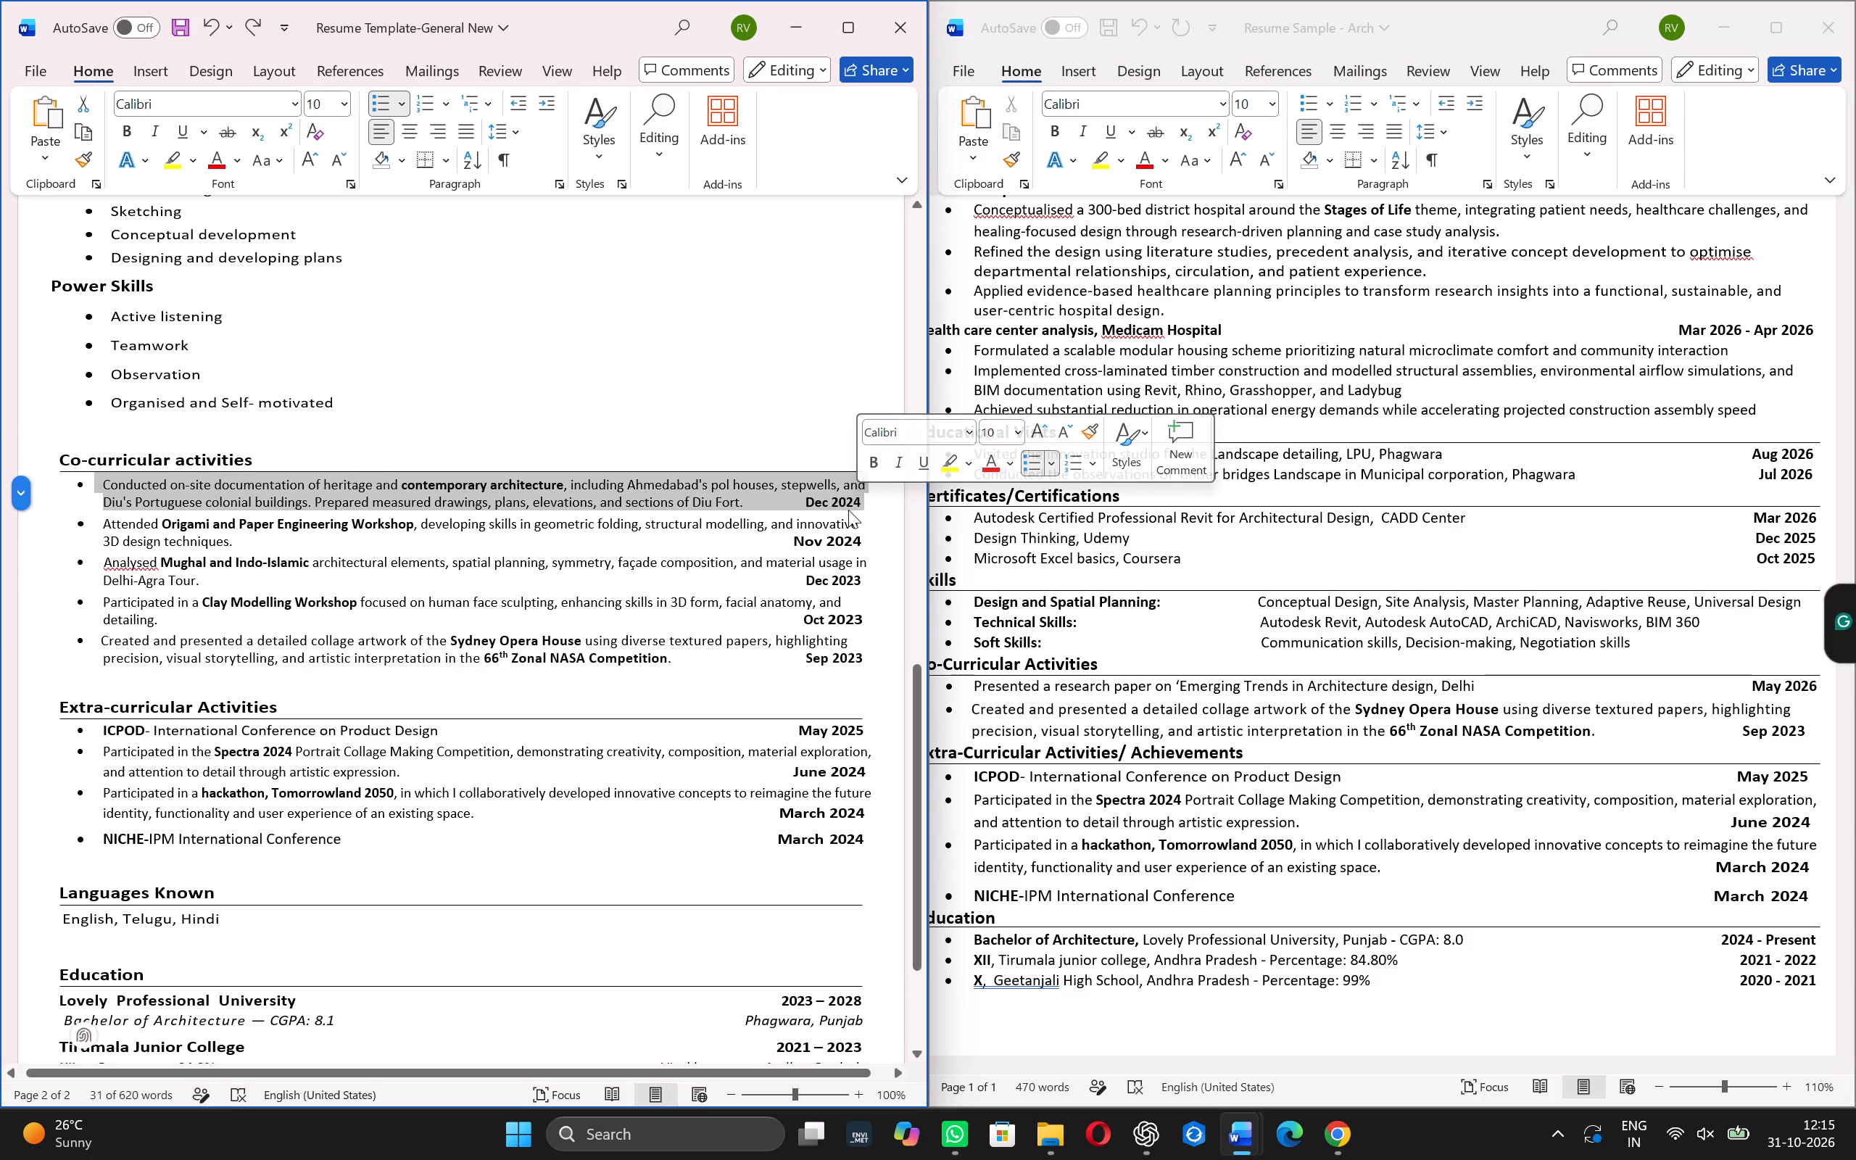
key(ctrl+c)
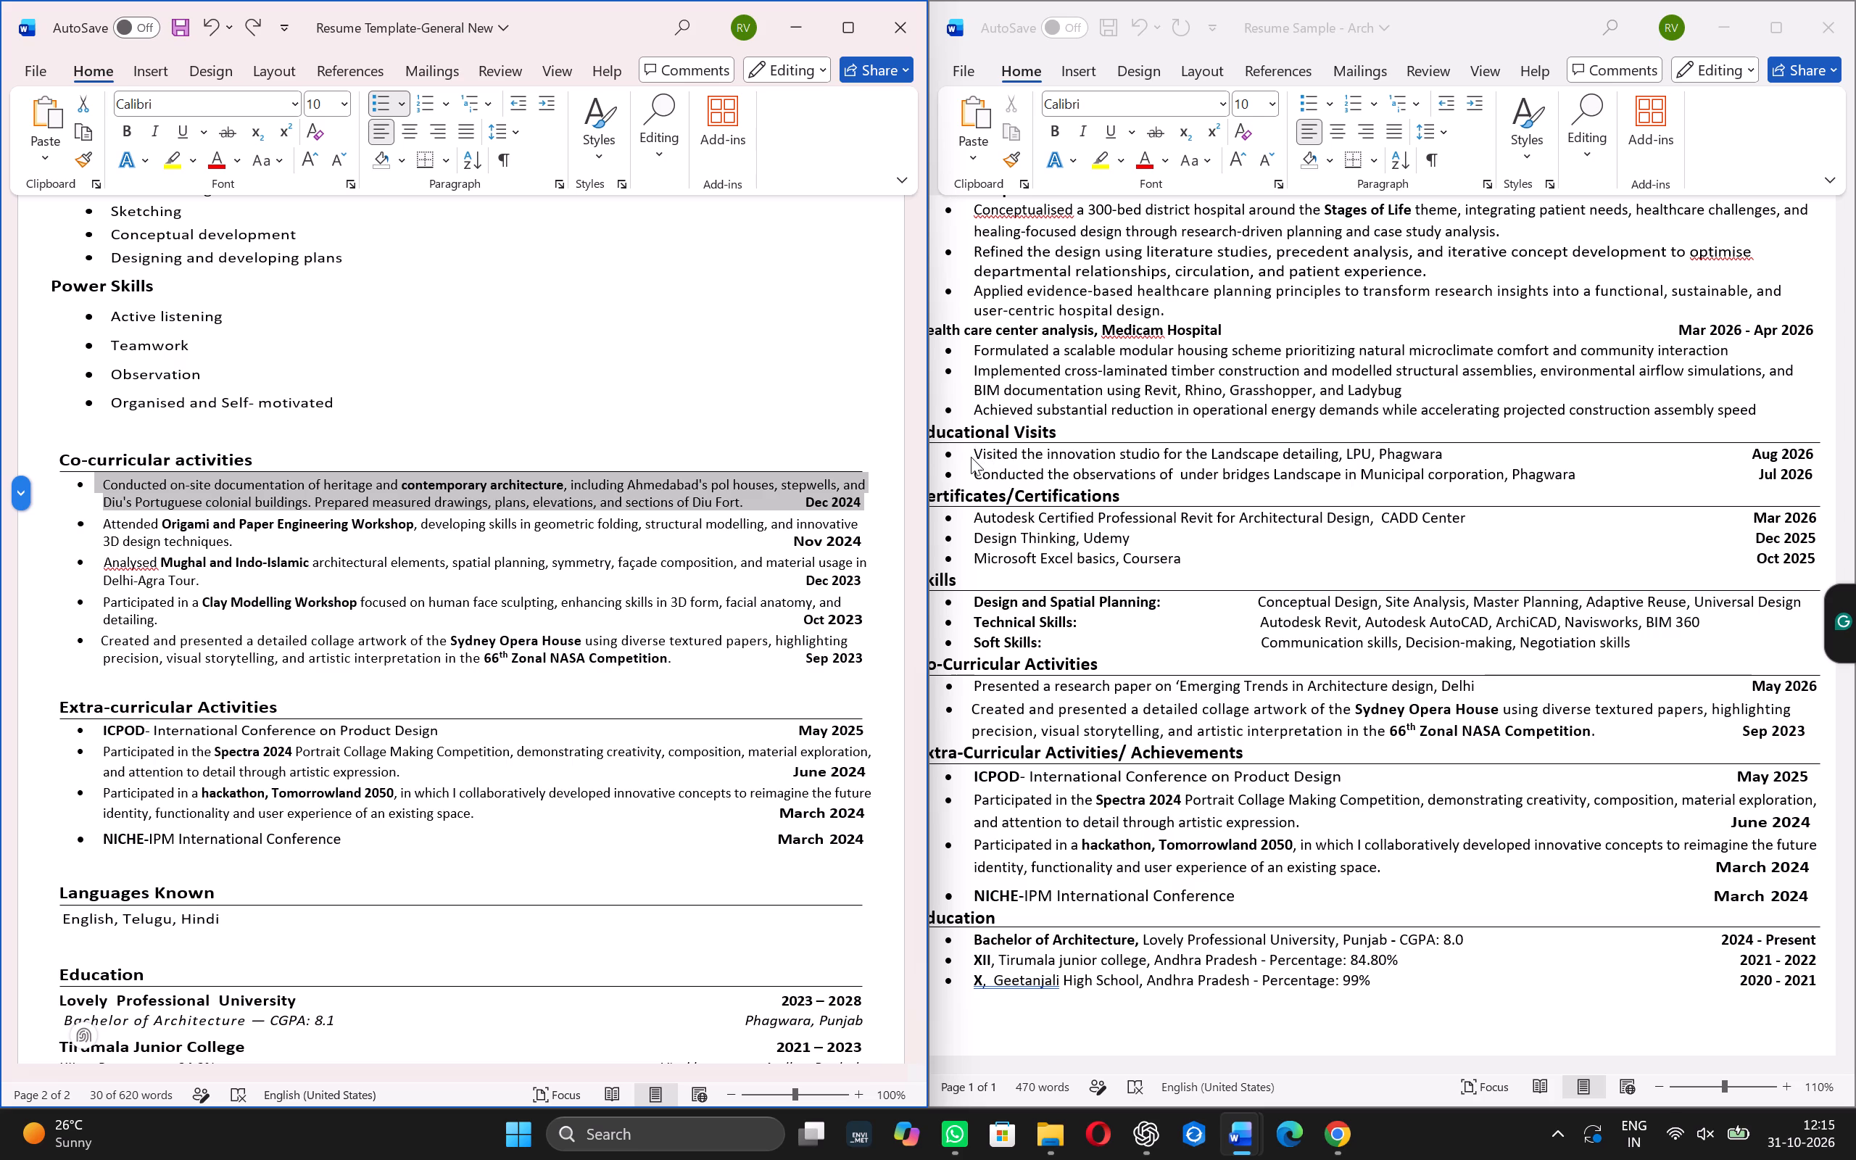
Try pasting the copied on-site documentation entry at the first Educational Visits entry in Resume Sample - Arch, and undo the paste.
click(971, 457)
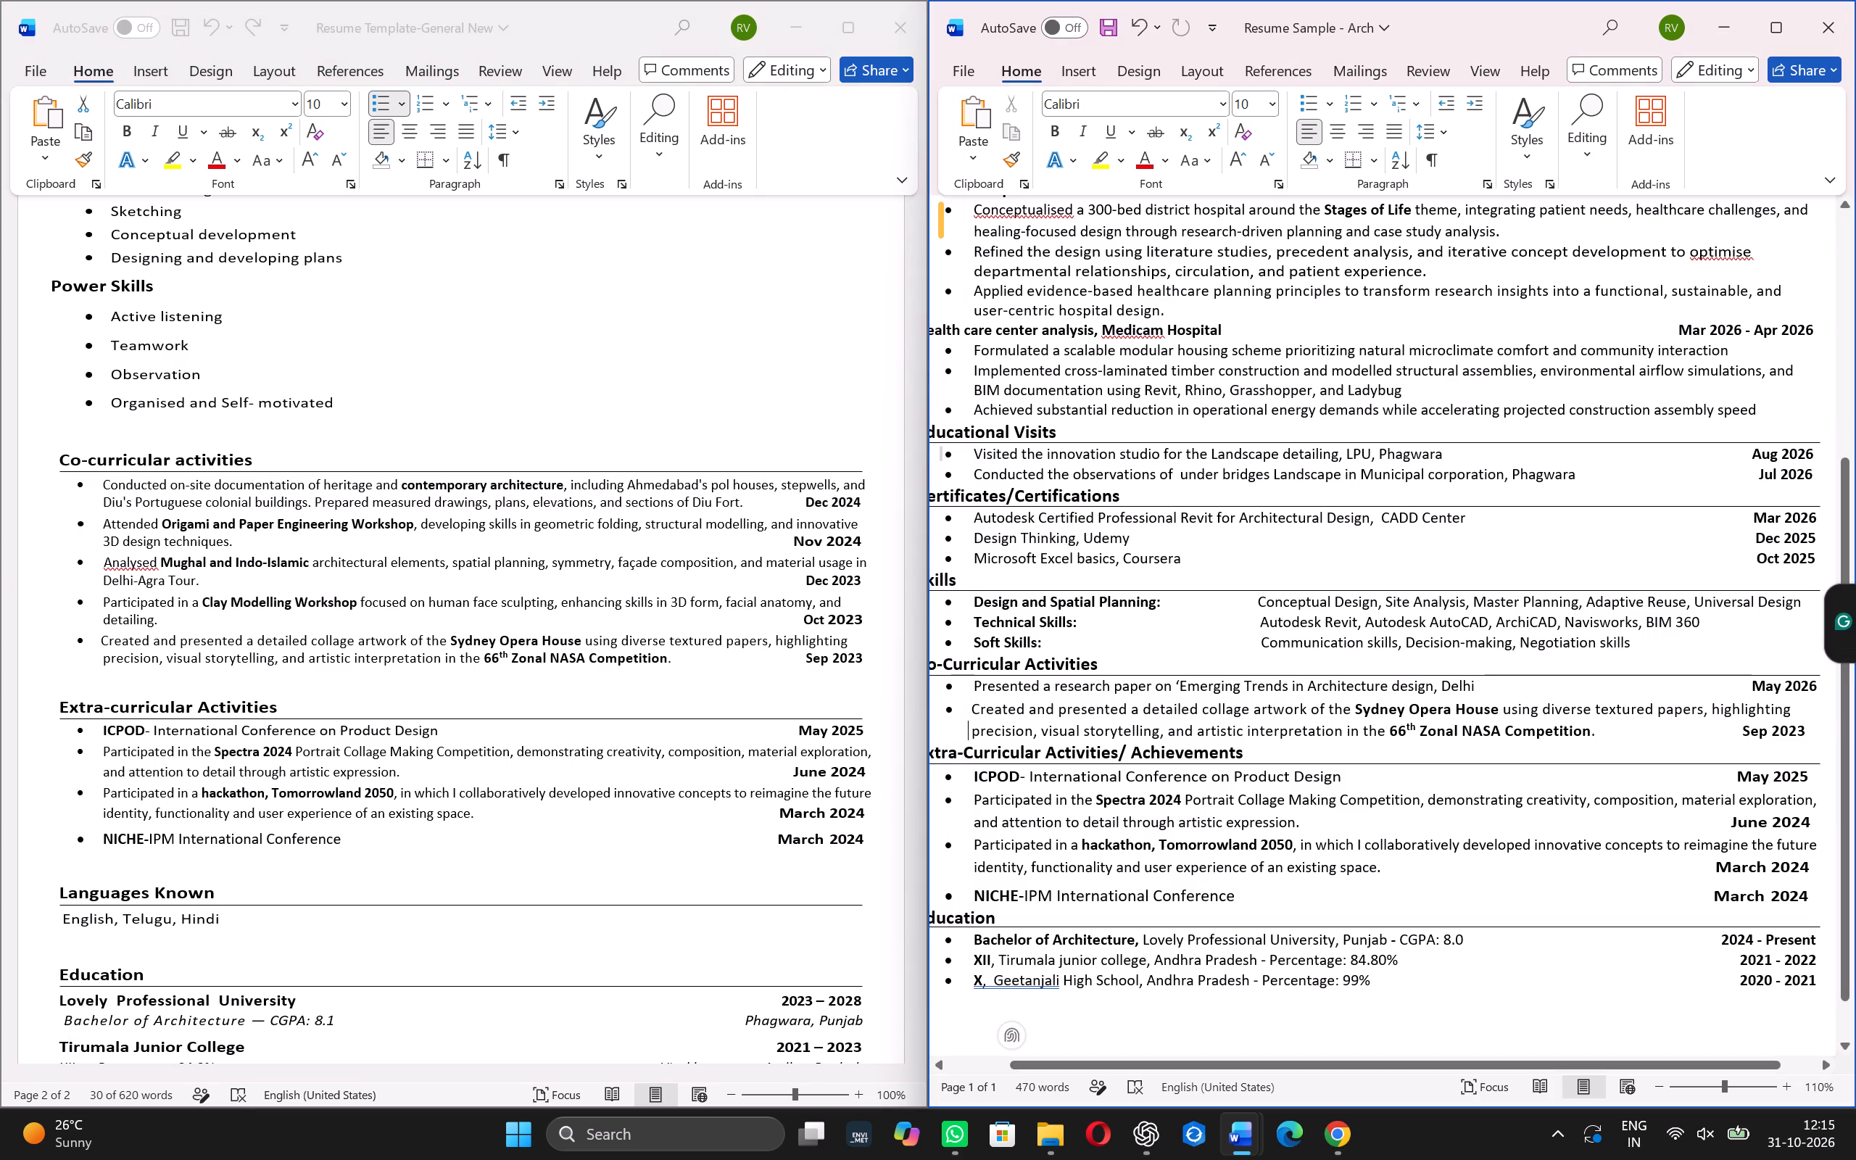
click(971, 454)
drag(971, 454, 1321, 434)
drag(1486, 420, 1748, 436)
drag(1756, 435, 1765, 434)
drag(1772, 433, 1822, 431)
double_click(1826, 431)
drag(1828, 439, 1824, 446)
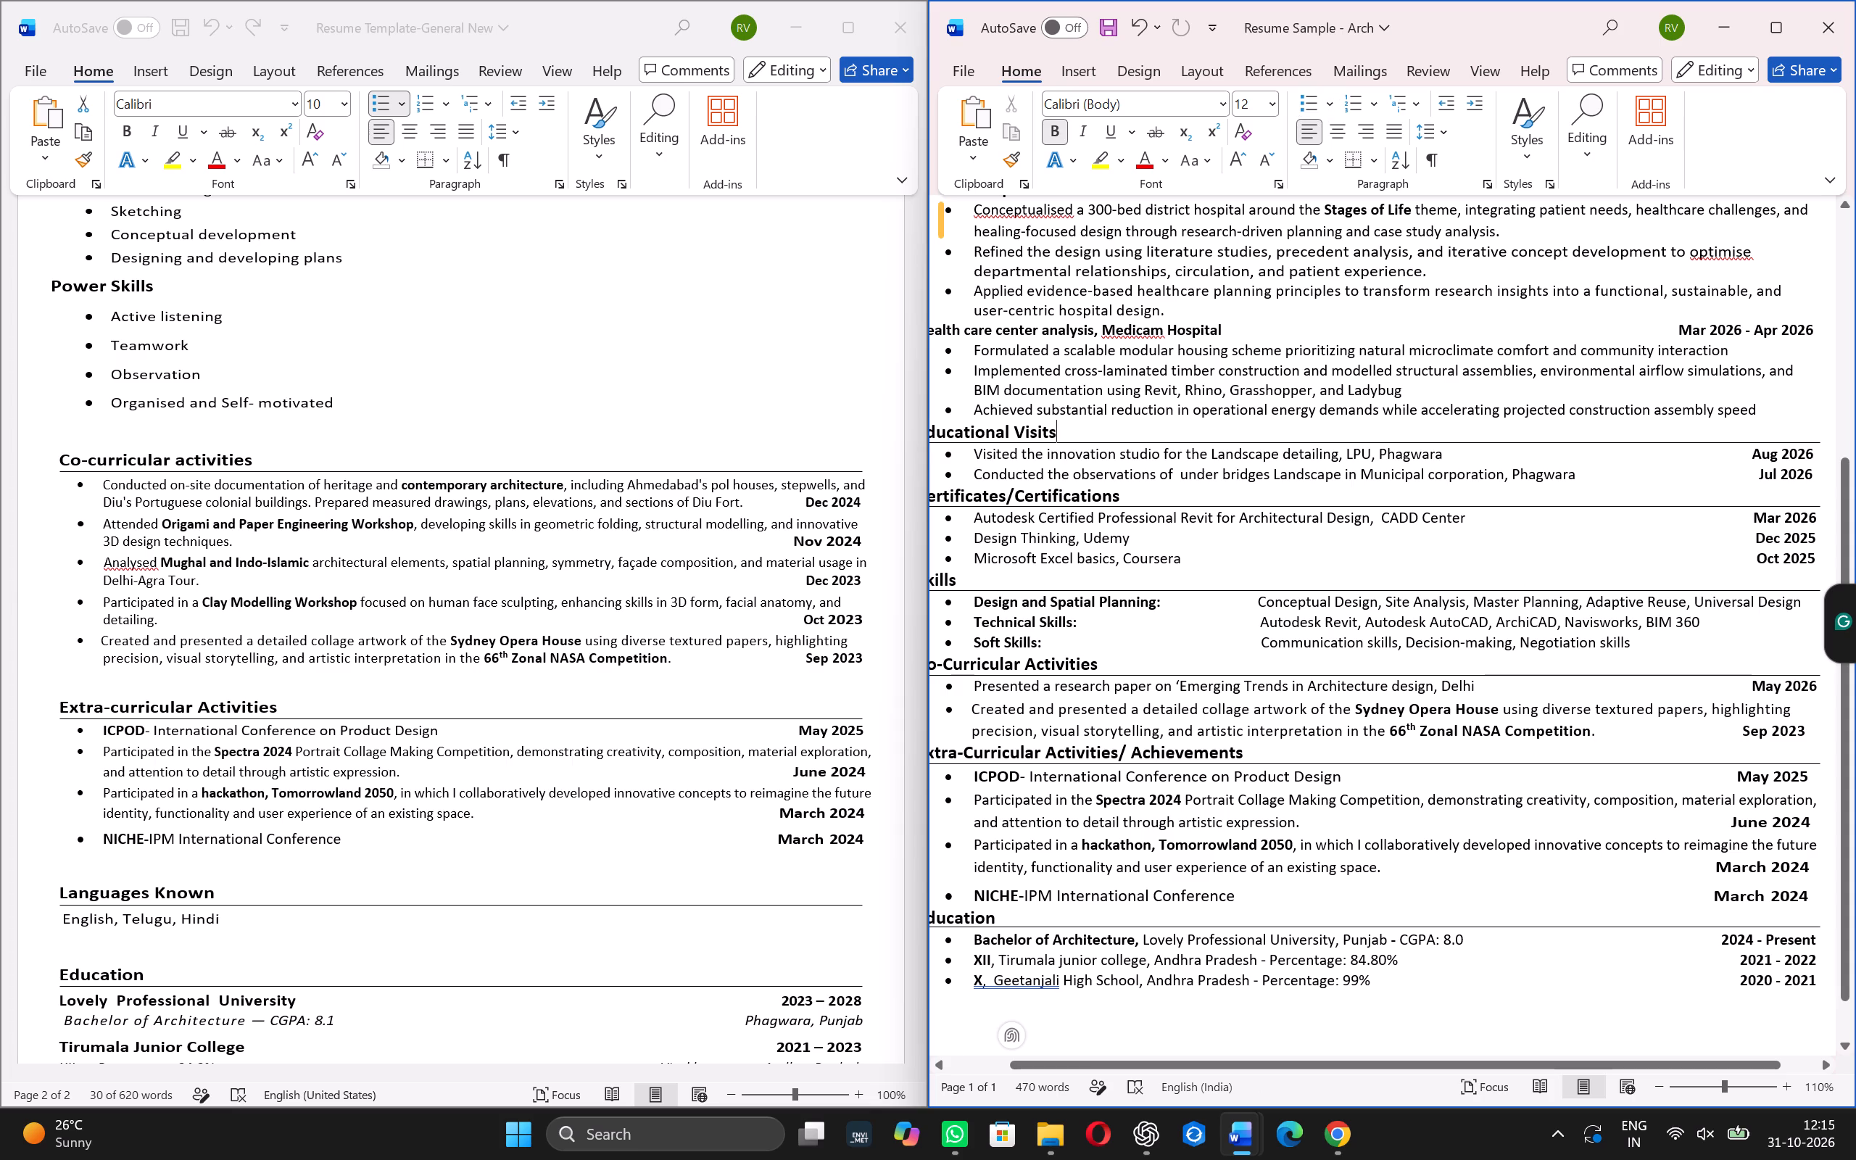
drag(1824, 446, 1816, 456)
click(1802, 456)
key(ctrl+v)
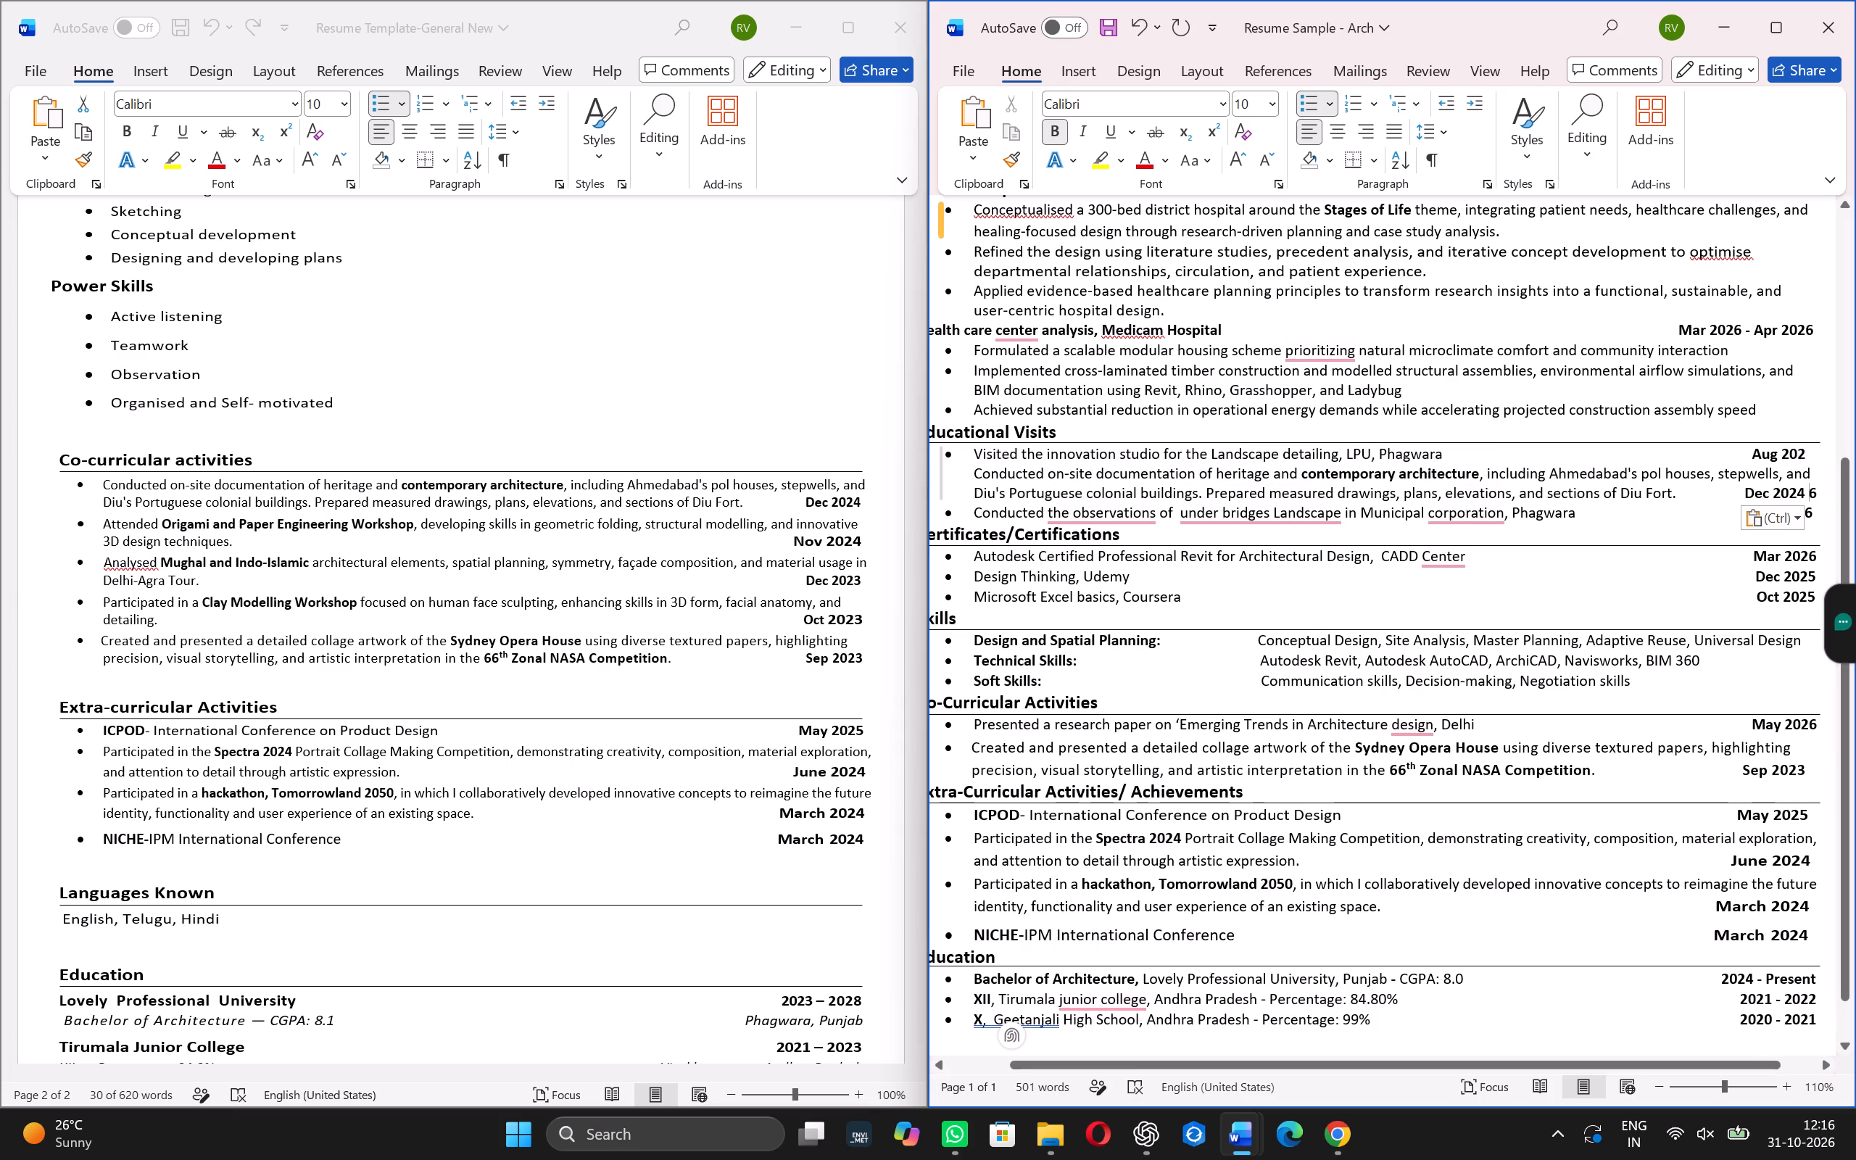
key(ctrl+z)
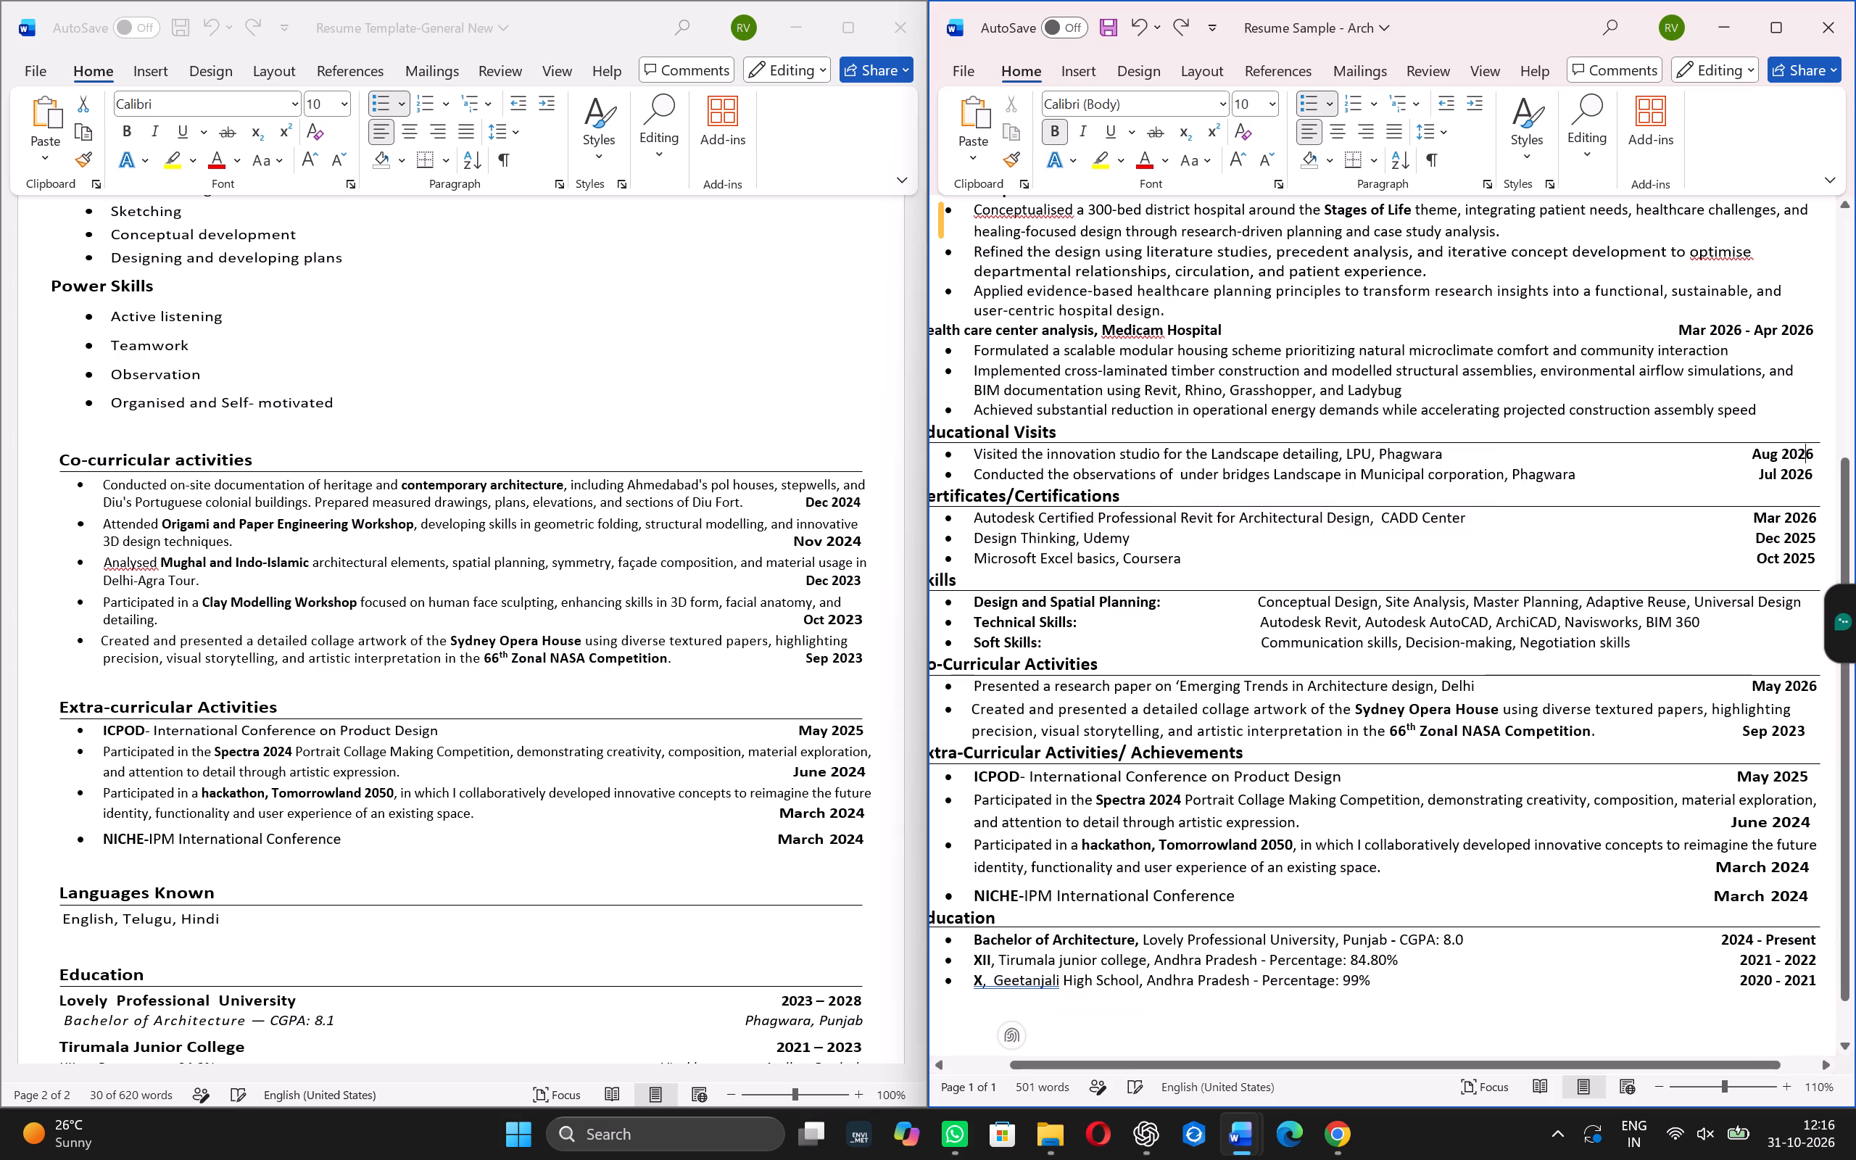
Replace the landscape innovation studio visit and its date under Educational Visits with the copied on-site documentation entry.
drag(969, 450, 1714, 404)
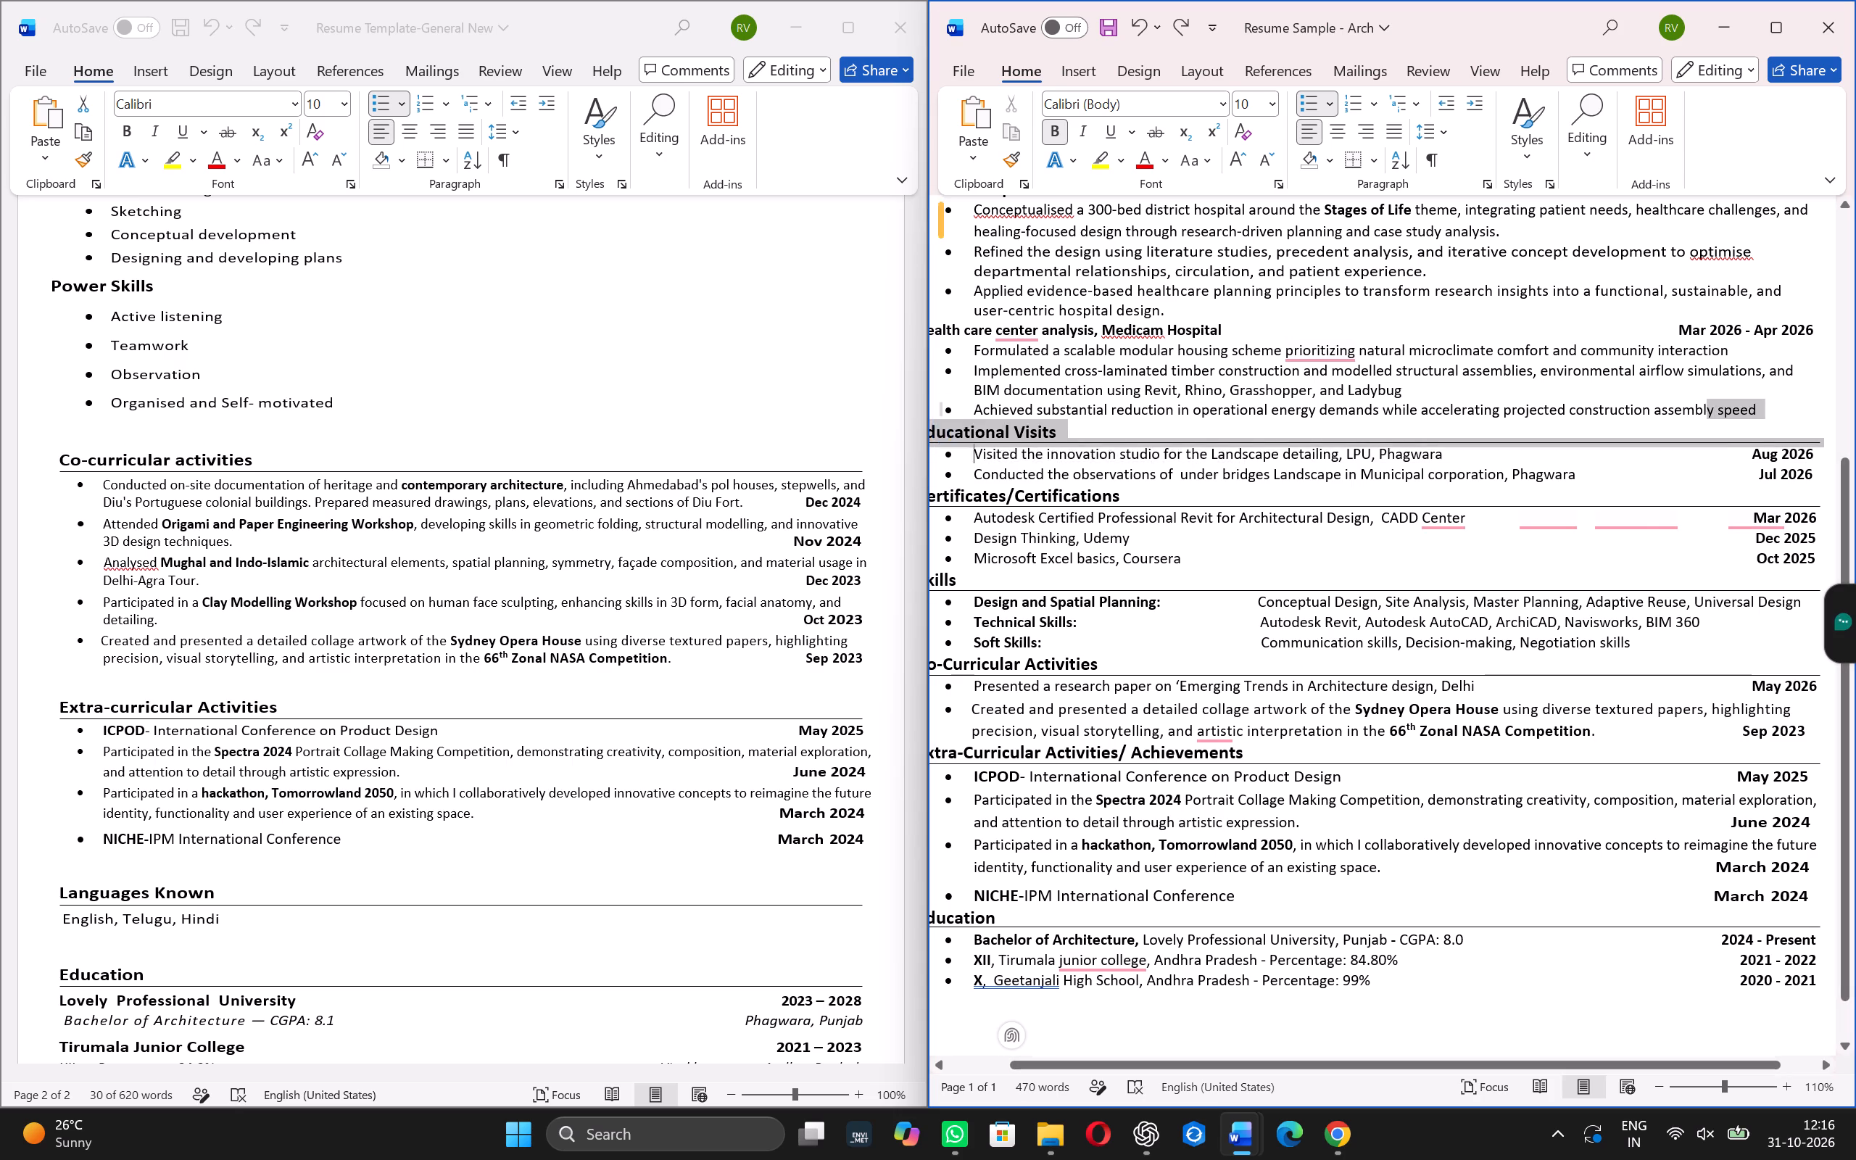
drag(1714, 404, 1831, 453)
key(ctrl+v)
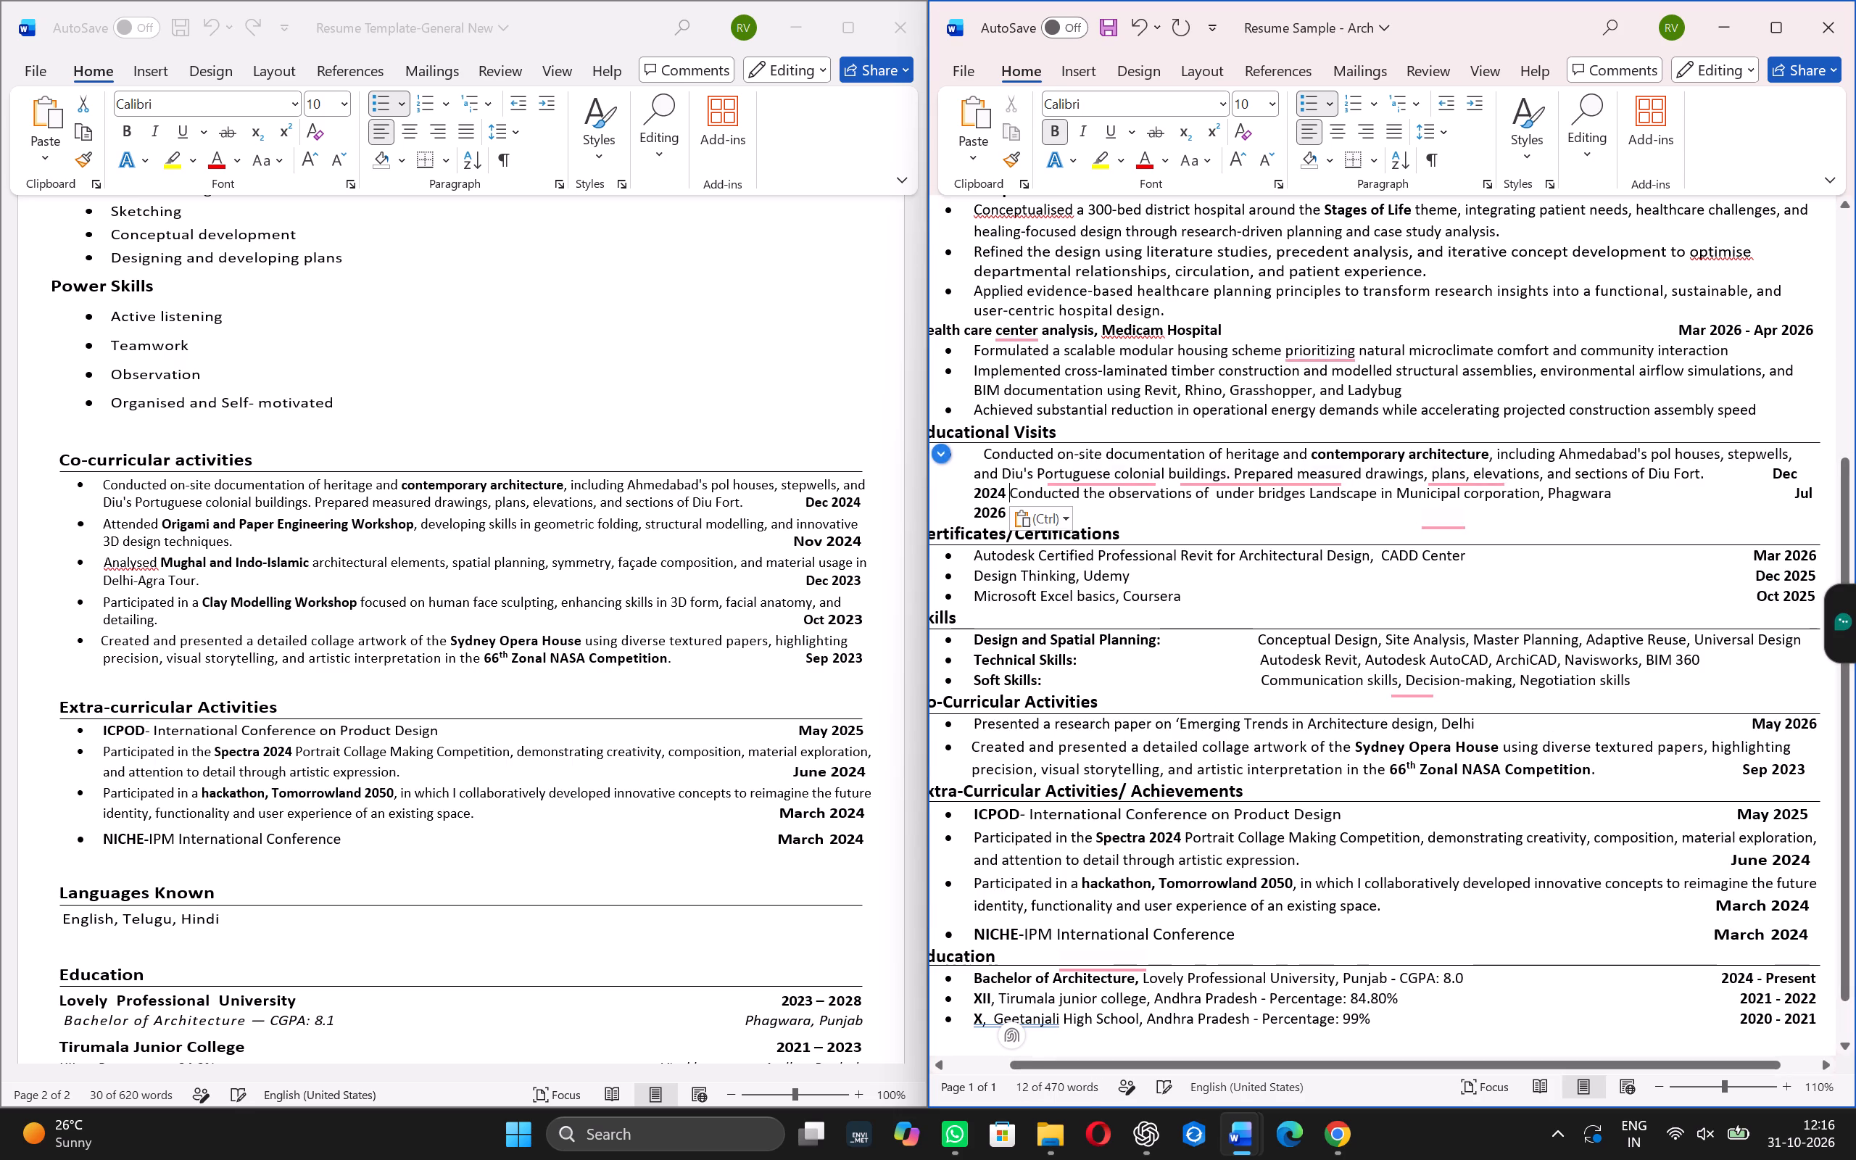
Remove the surplus spaces before the Dec 2024 date and at the start of the pasted on-site documentation entry.
click(1768, 474)
key(BackSpace)
key(BackSpace)
key(BackSpace)
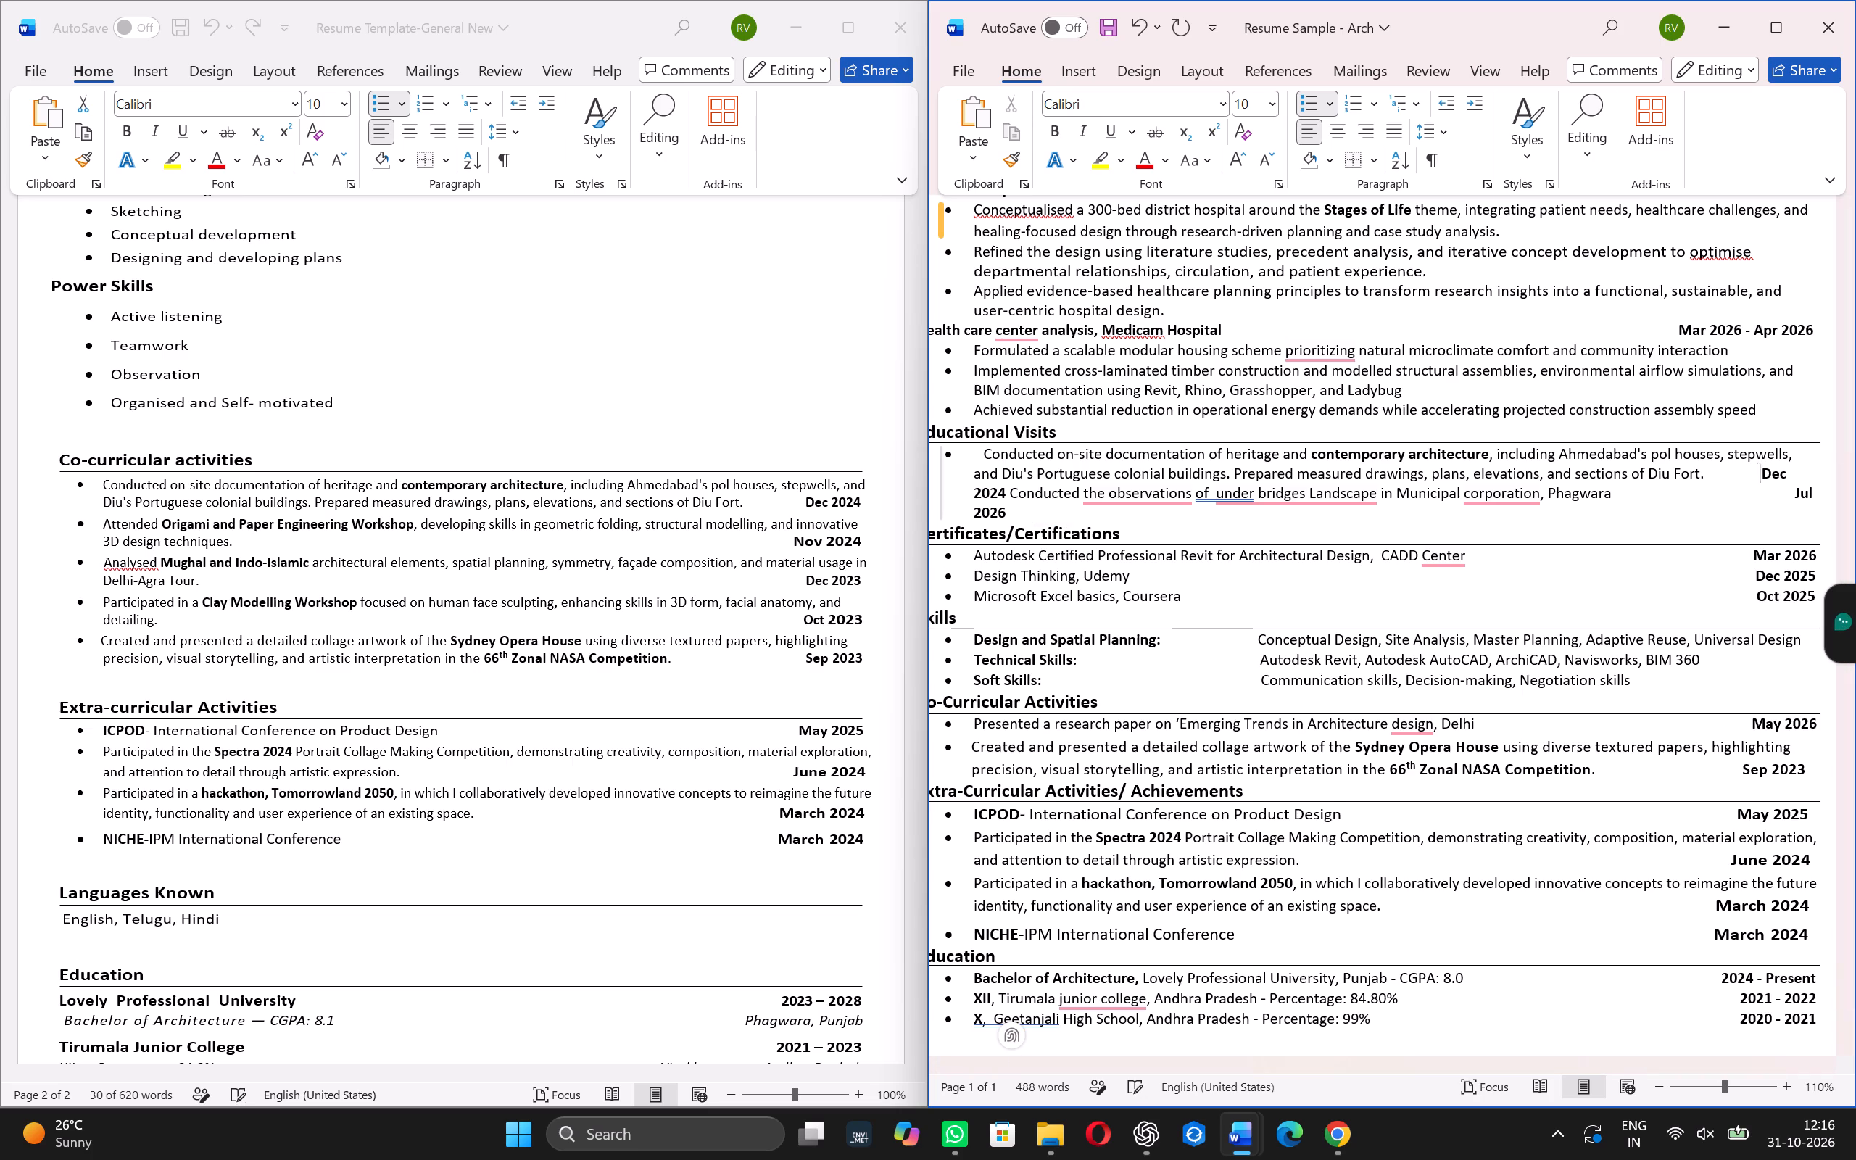
key(BackSpace)
key(BackSpace)
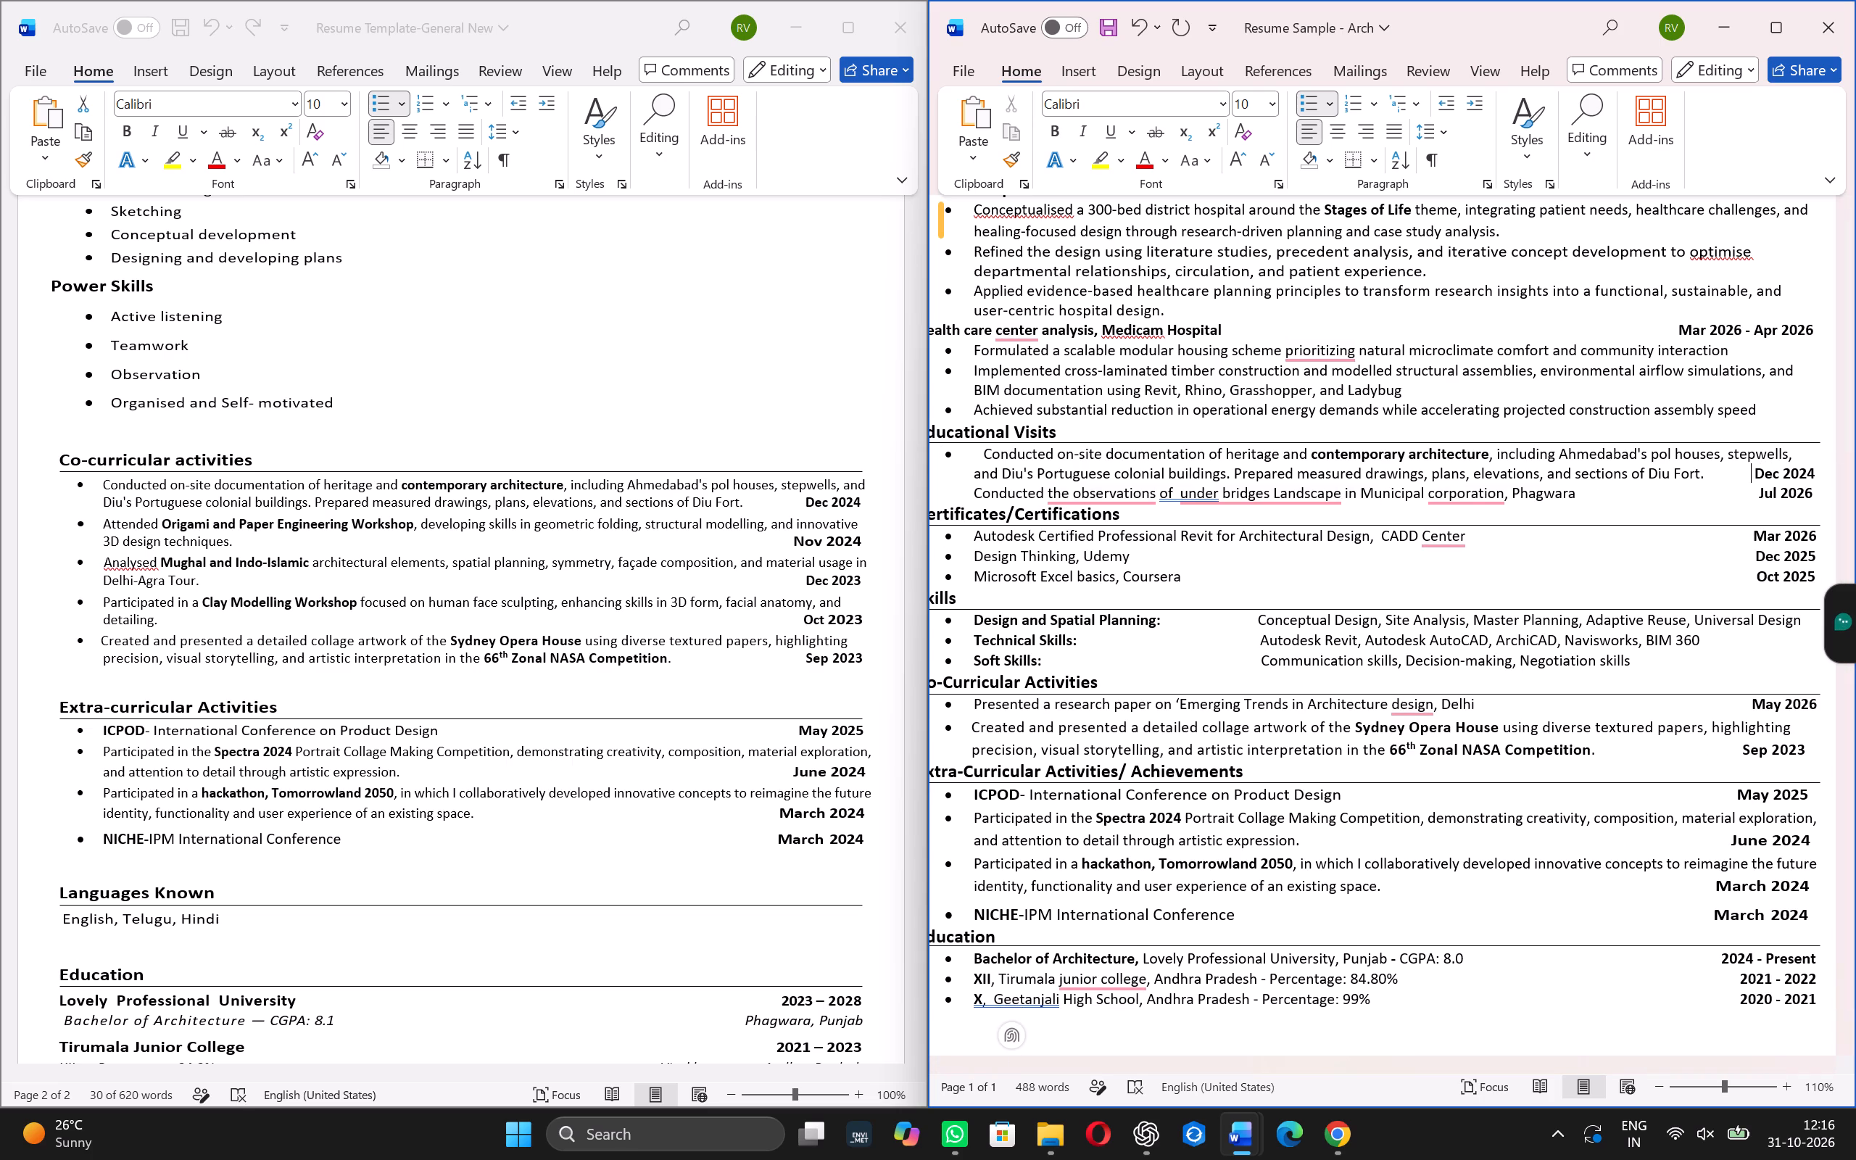
click(986, 455)
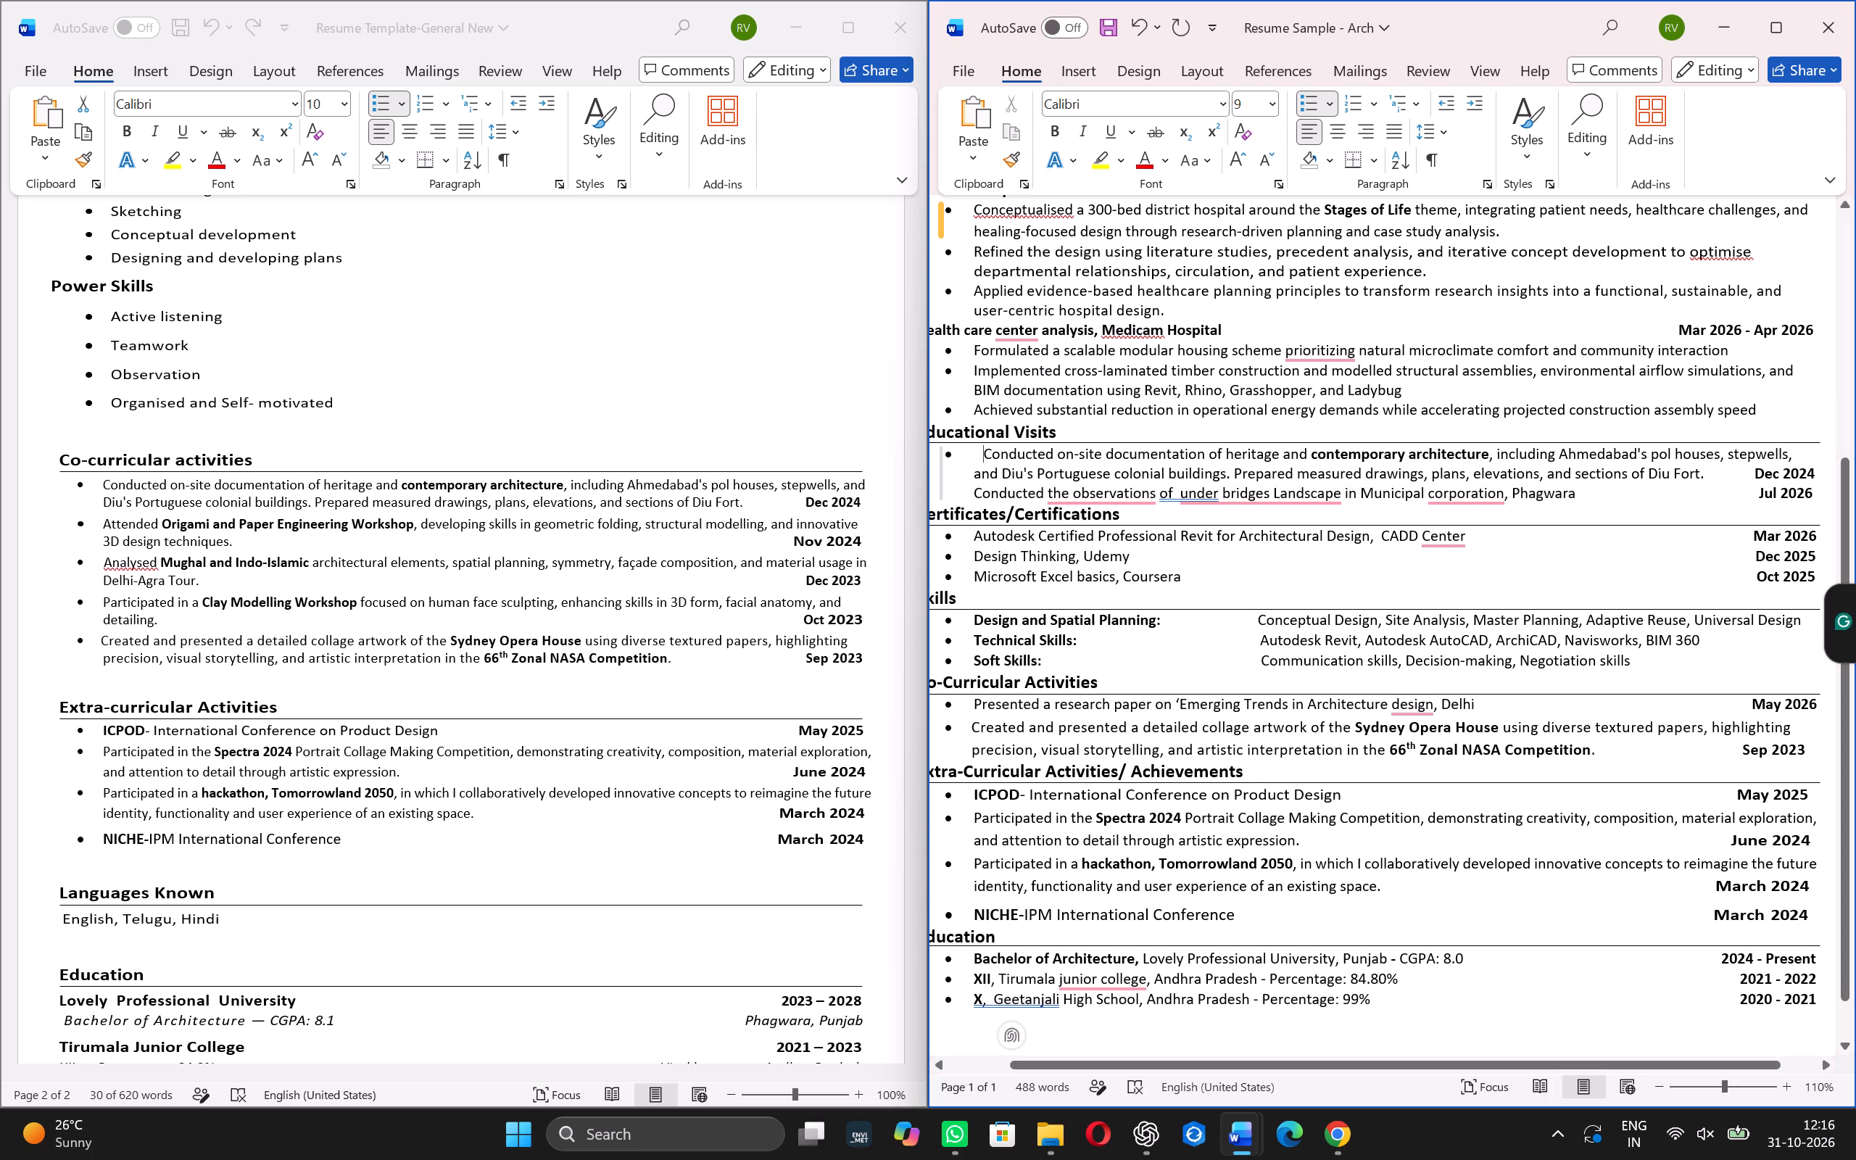
key(BackSpace)
key(BackSpace)
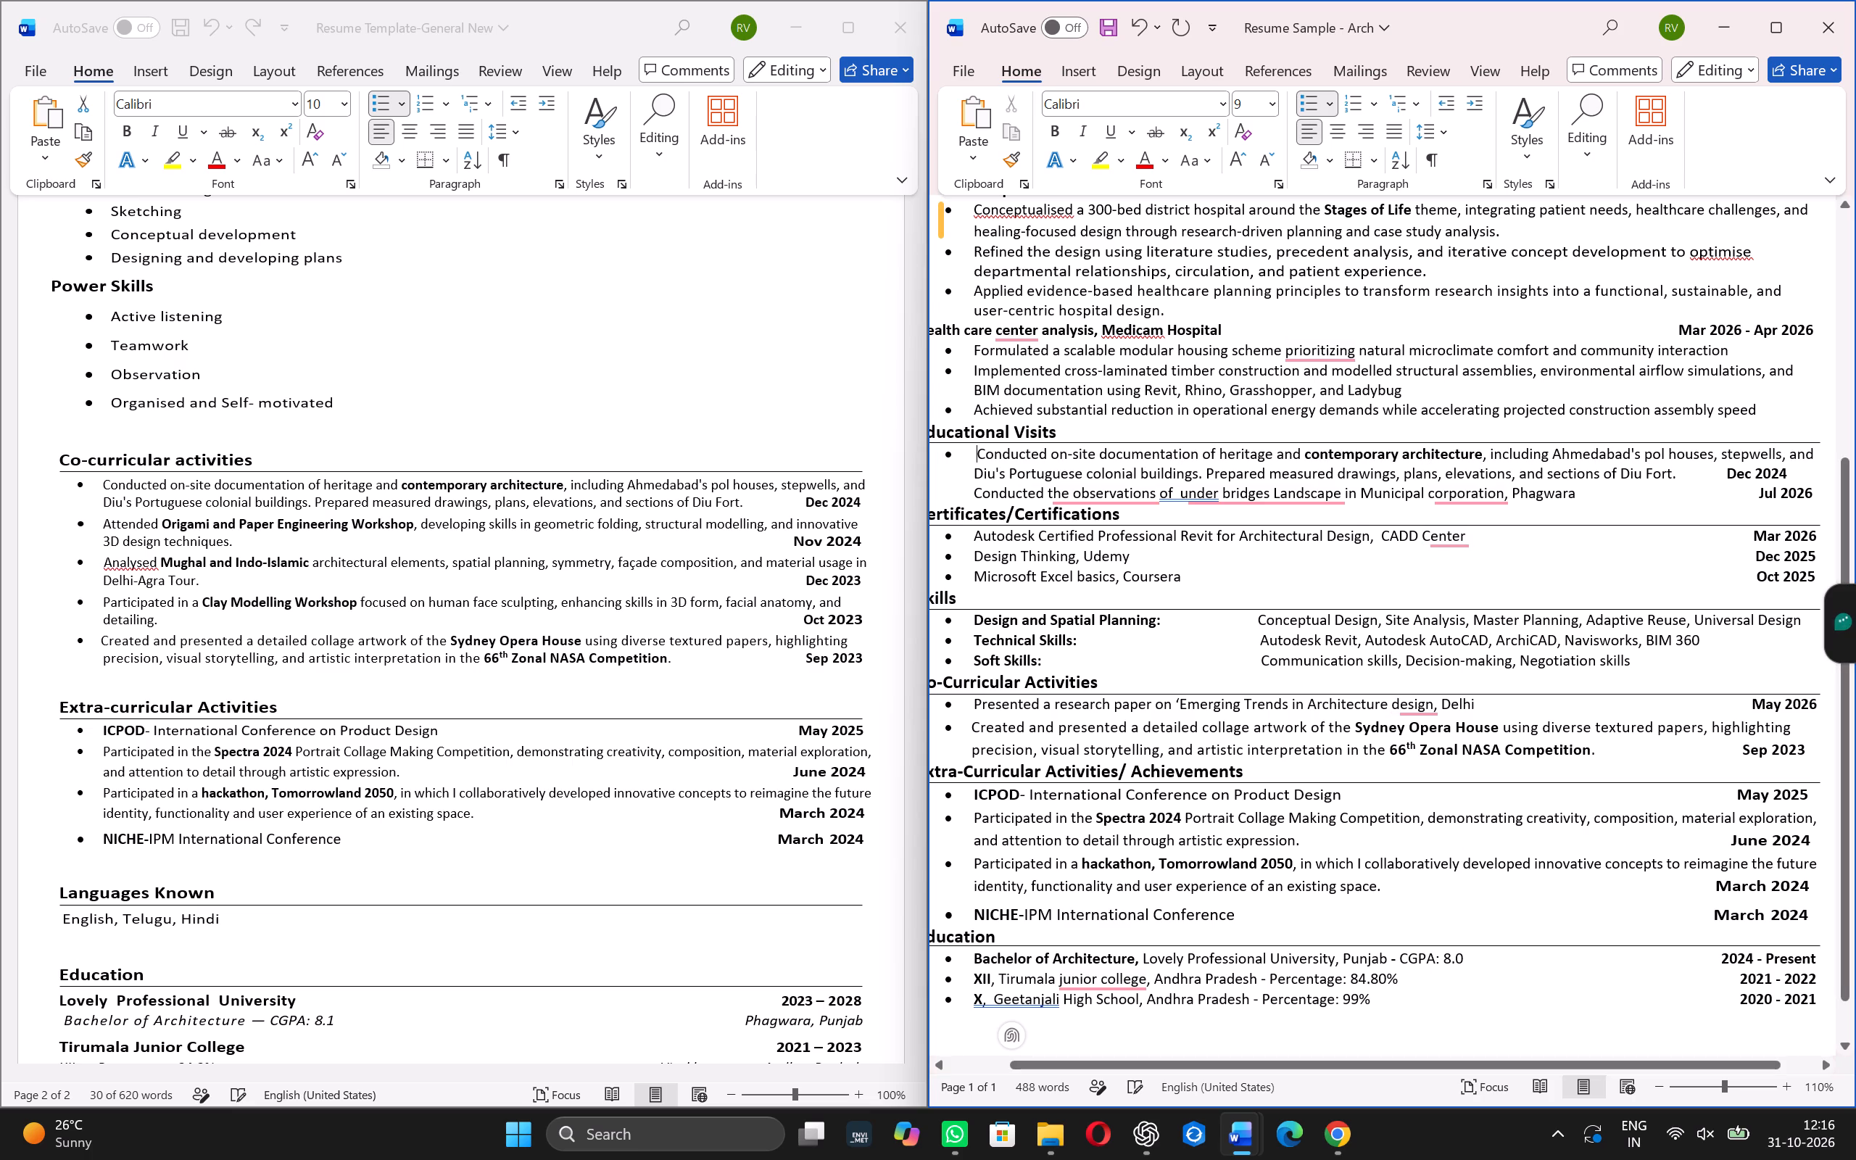
Remove the leading space of the on-site documentation entry and add spaces before Dec 2024 to align it with the dates below.
key(BackSpace)
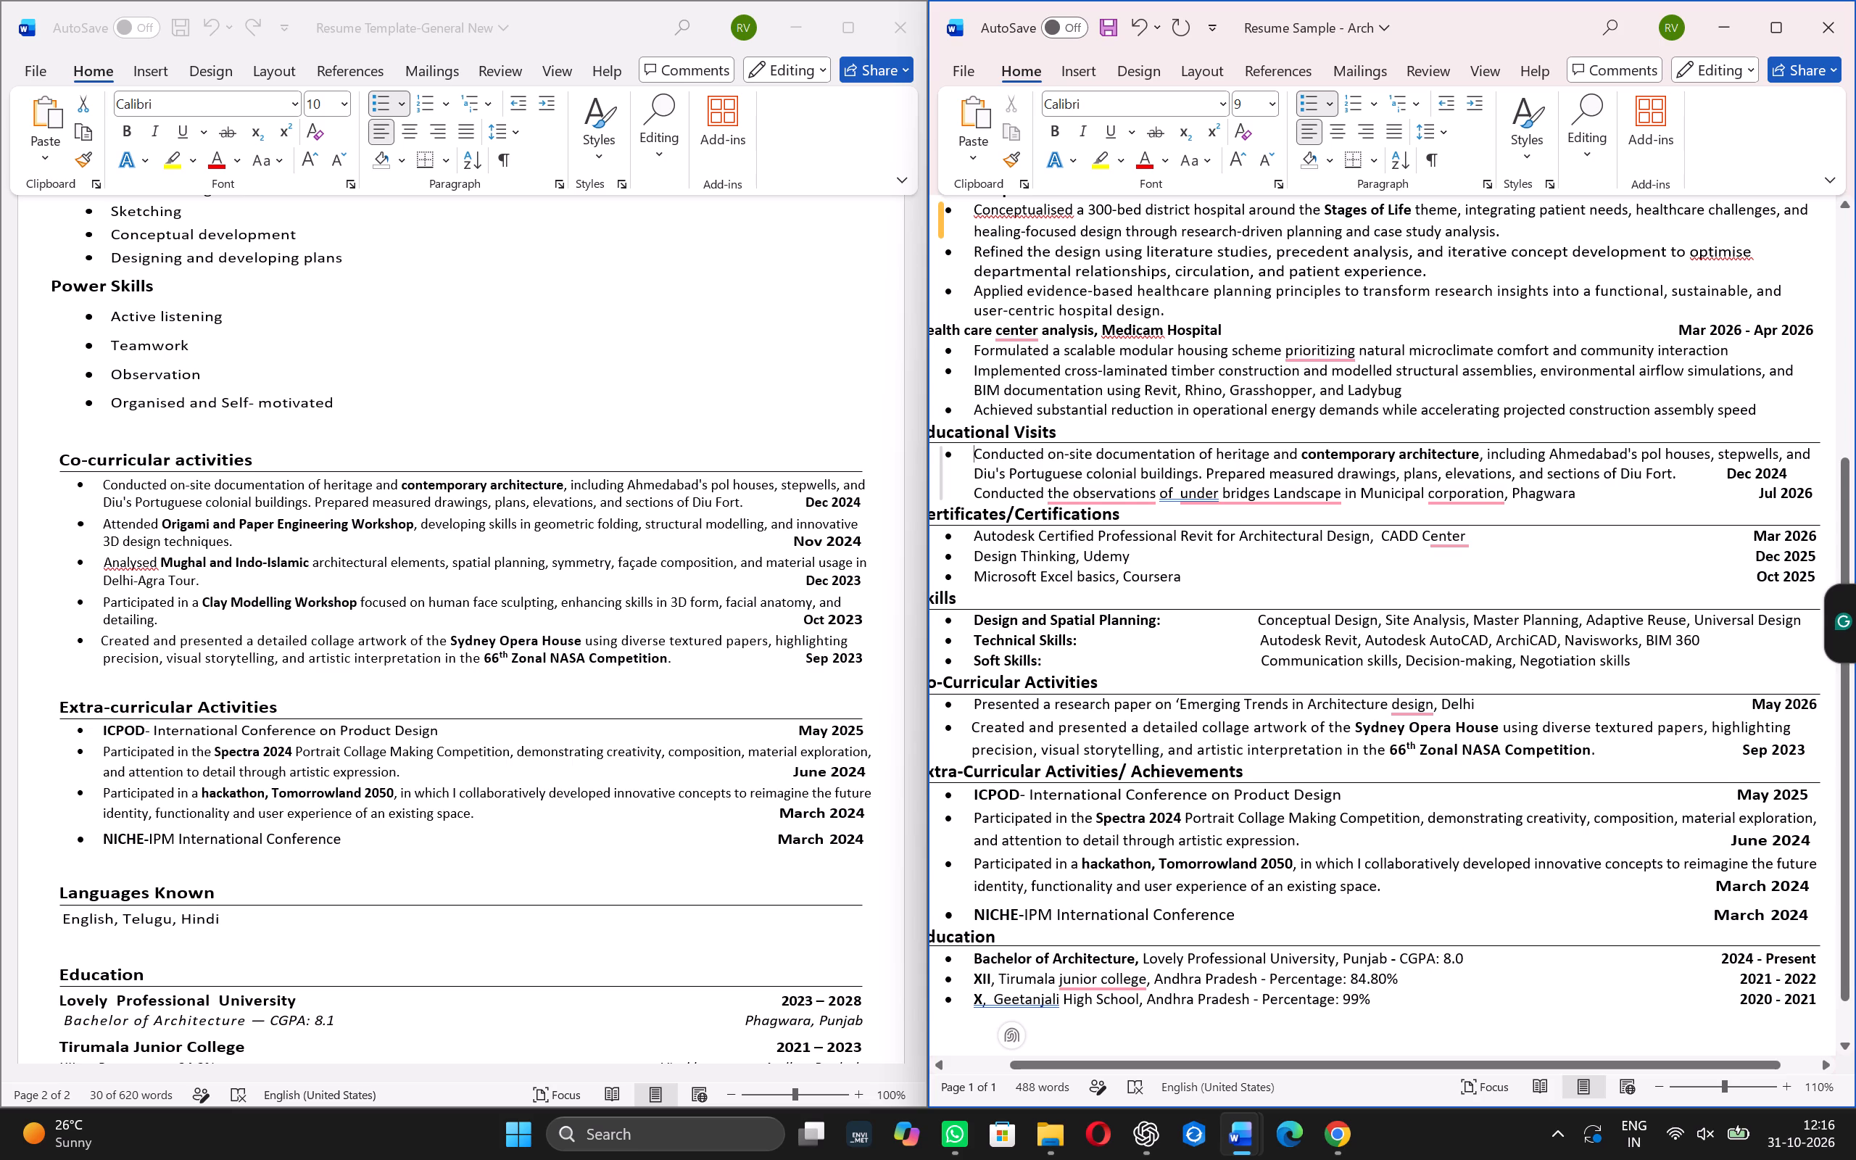
scroll(1019, 436, down, 1)
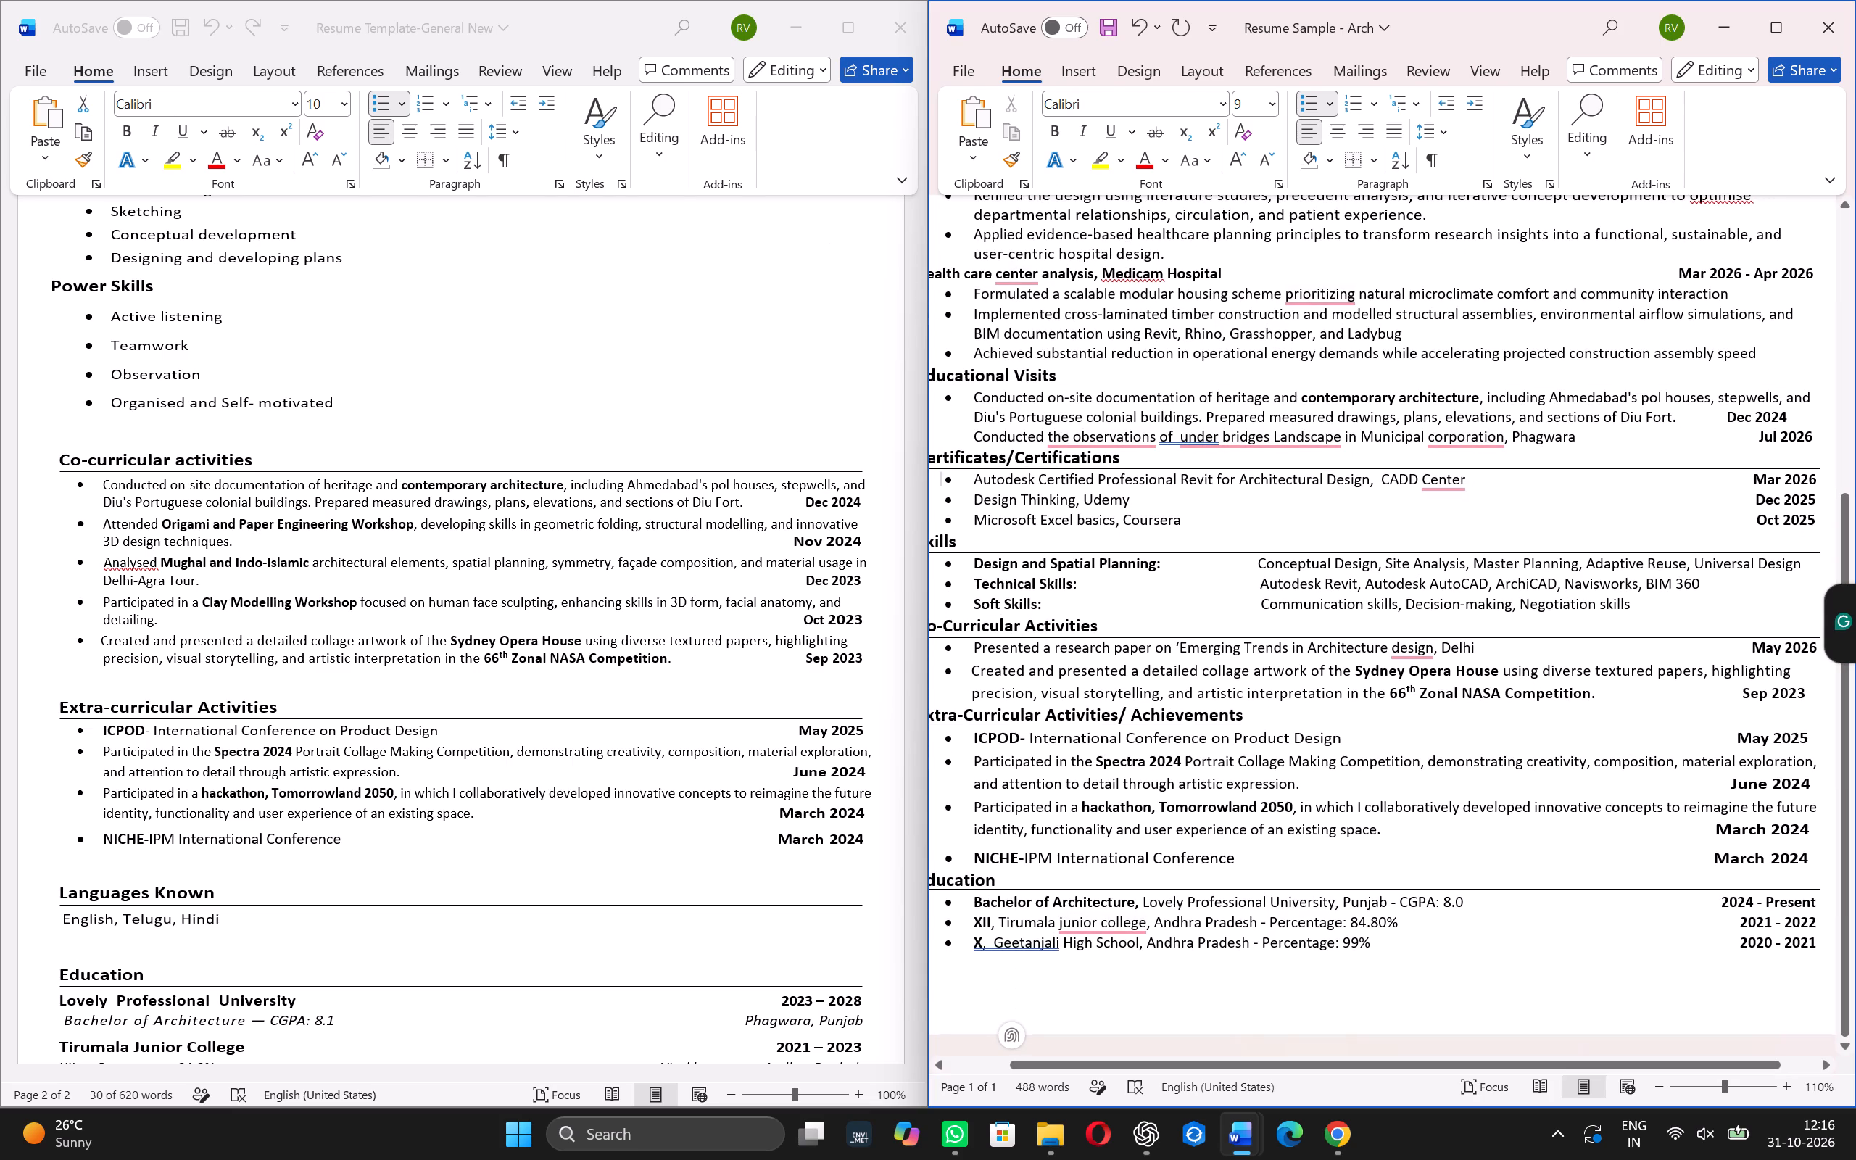
click(1717, 418)
key(space)
key(space)
key(space)
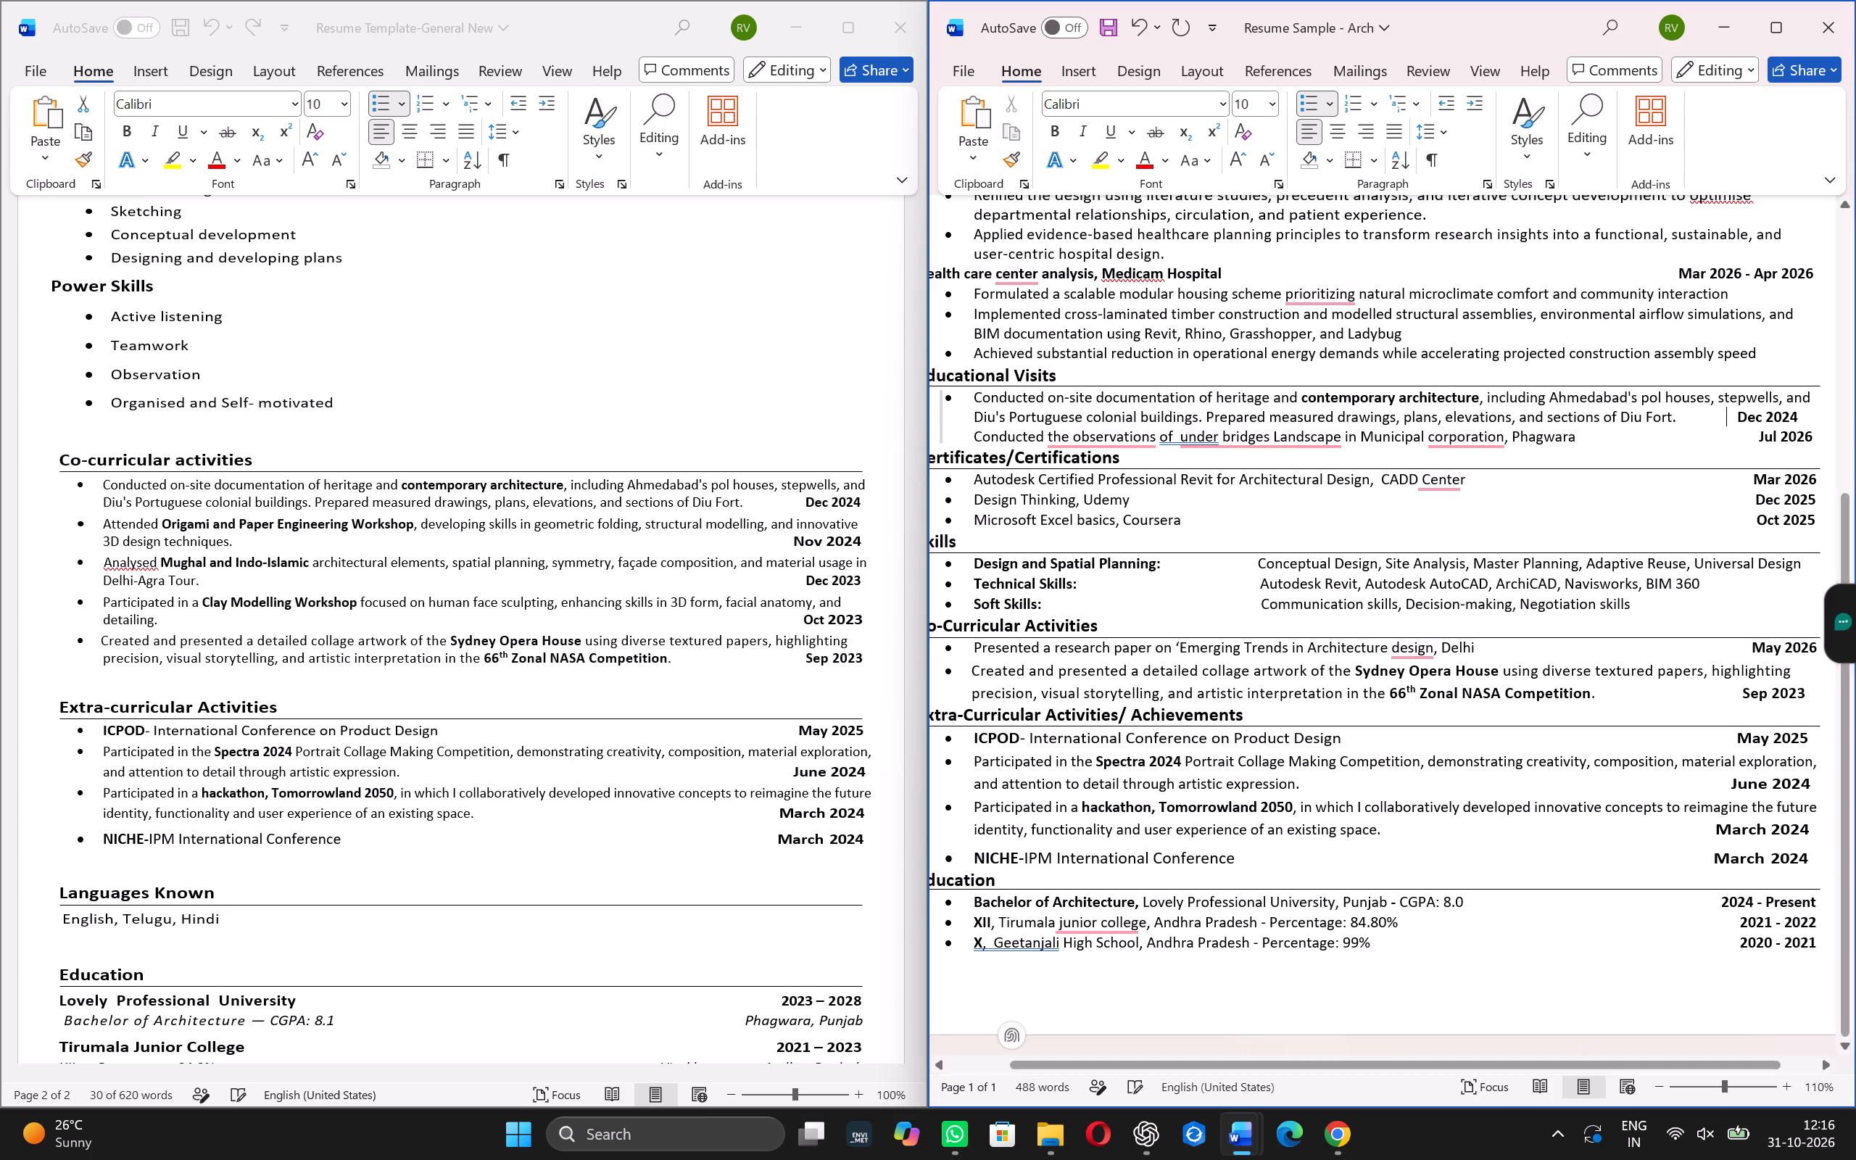
key(space)
key(space)
key(space)
key(space)
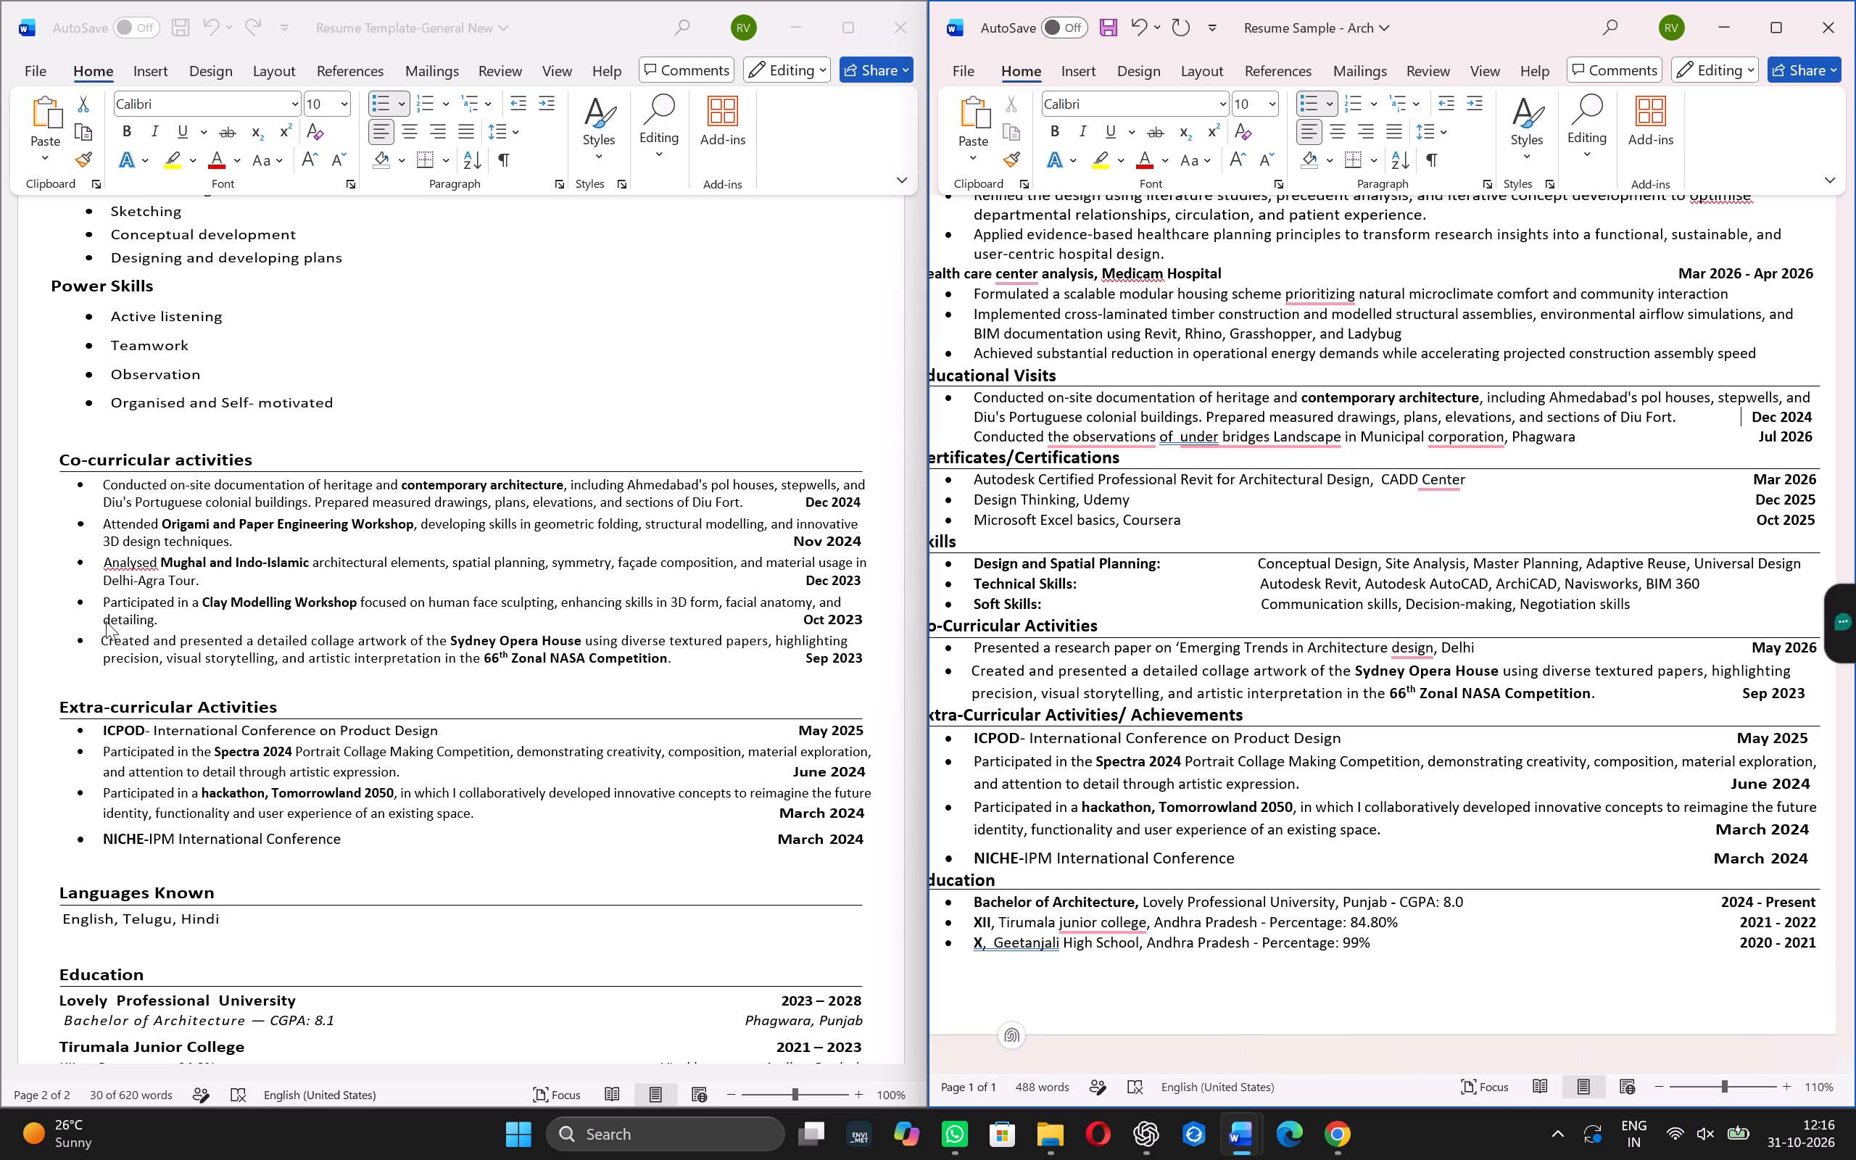
Copy the Mughal and Indo-Islamic architectural elements entry, including its Dec 2023 date, from the general template's co-curricular activities.
click(104, 561)
click(104, 563)
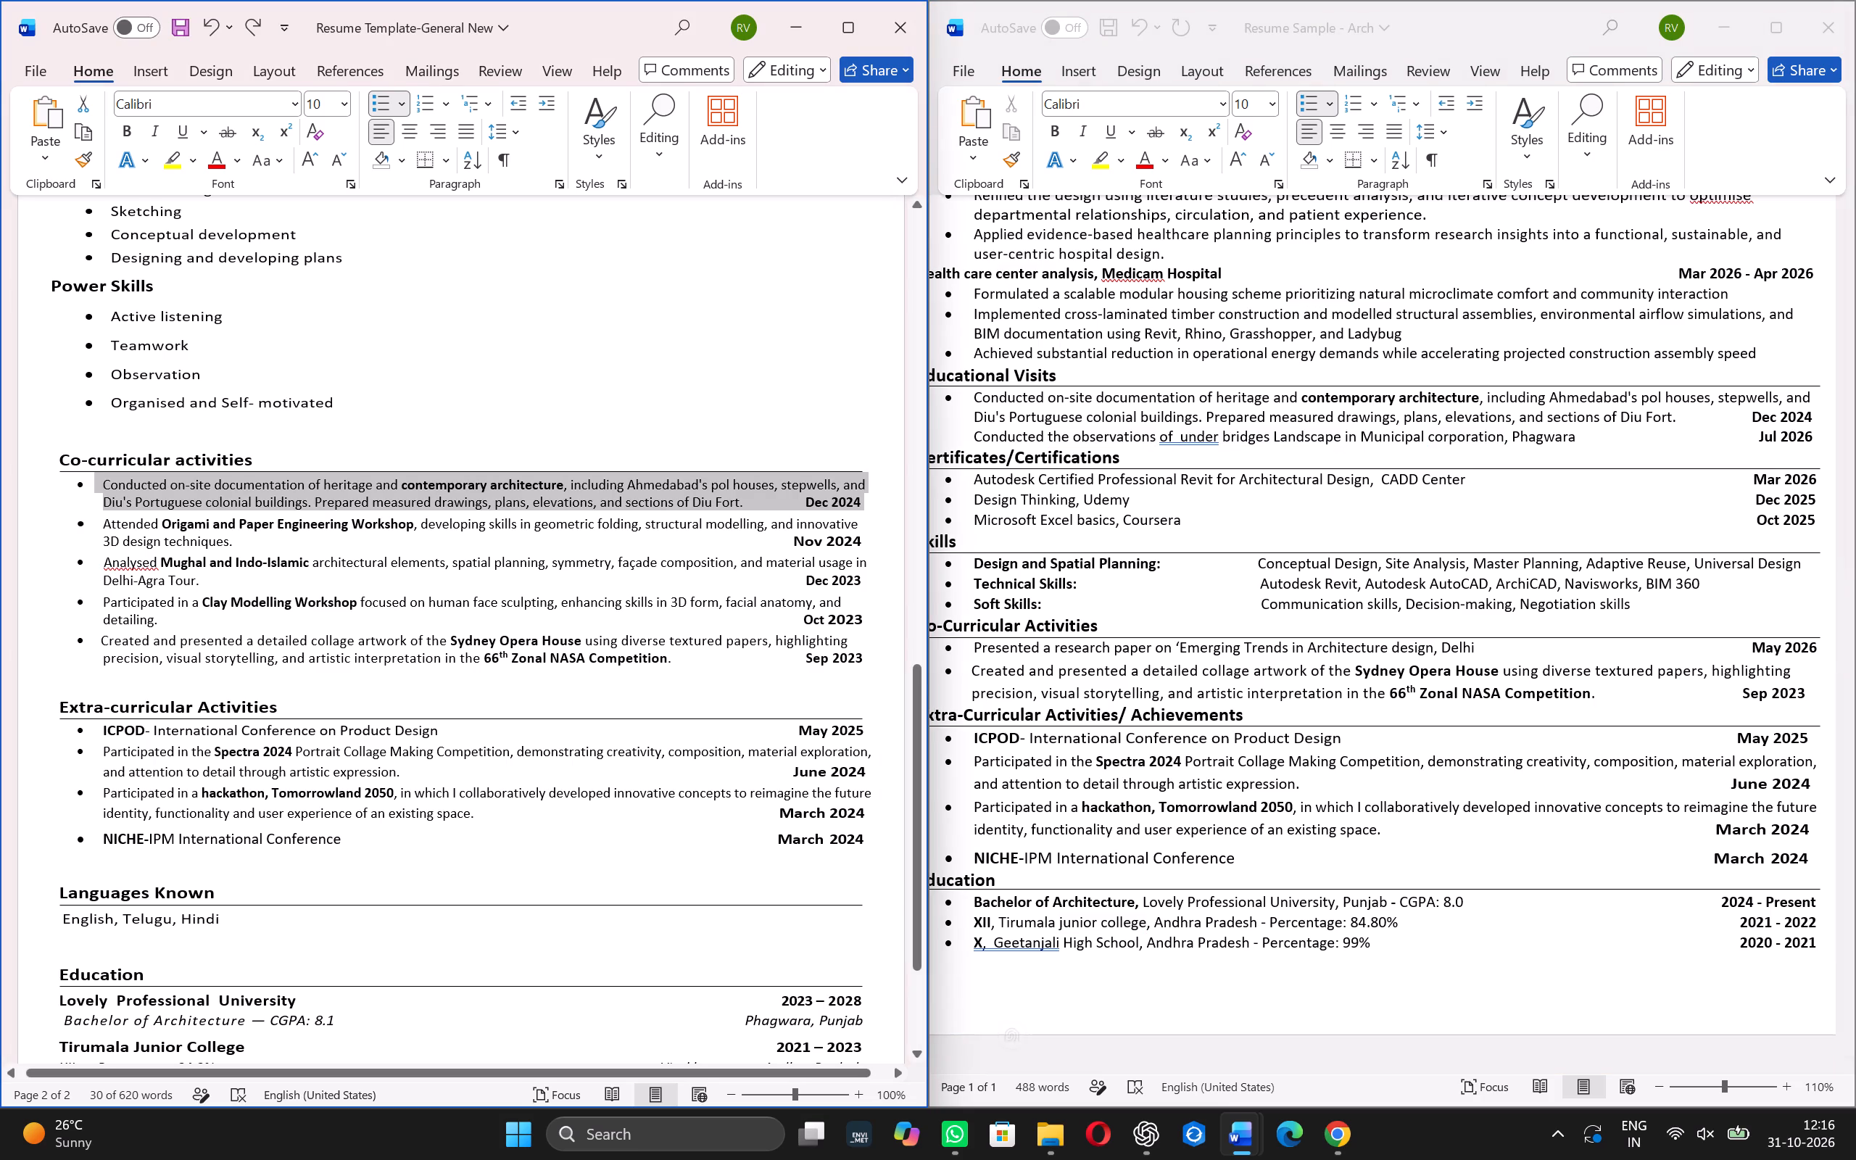
drag(103, 567, 737, 579)
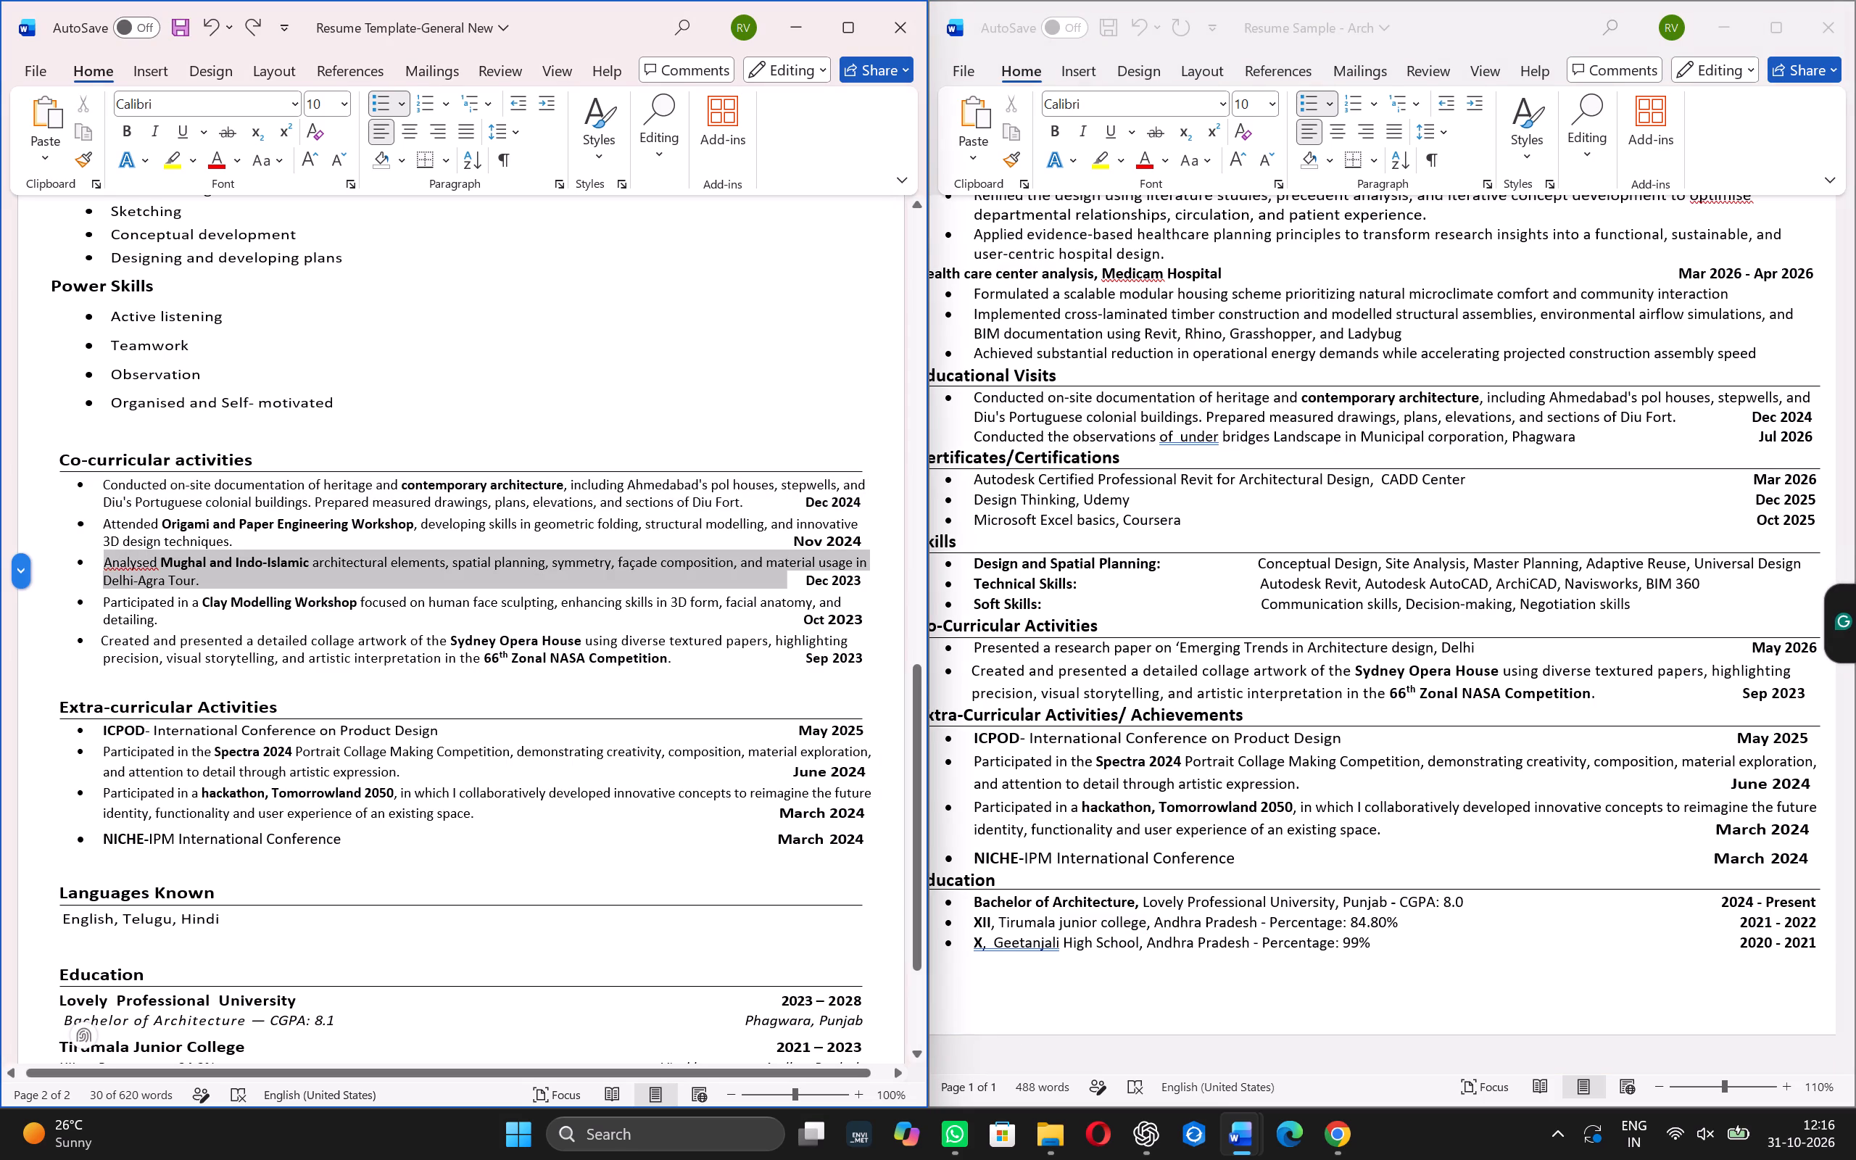
drag(737, 579, 866, 580)
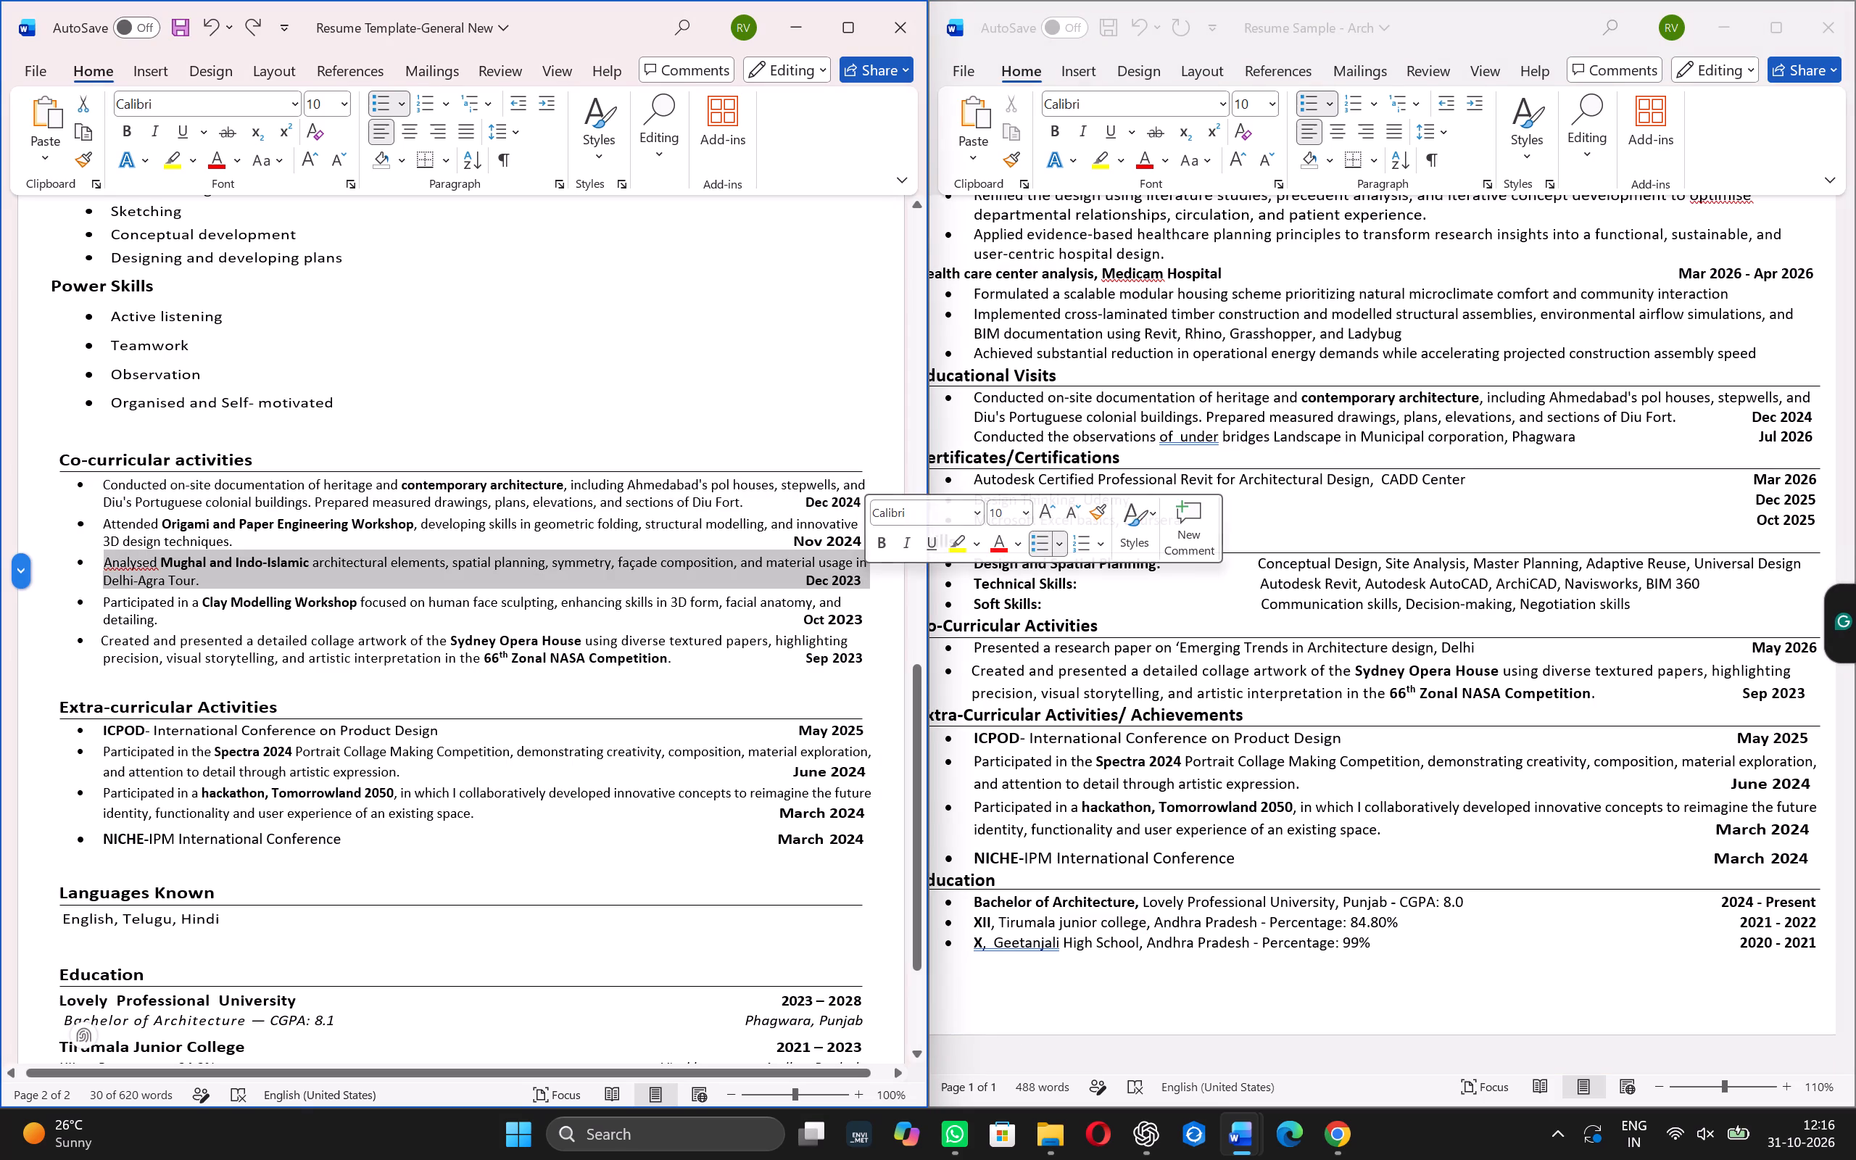
key(ctrl+c)
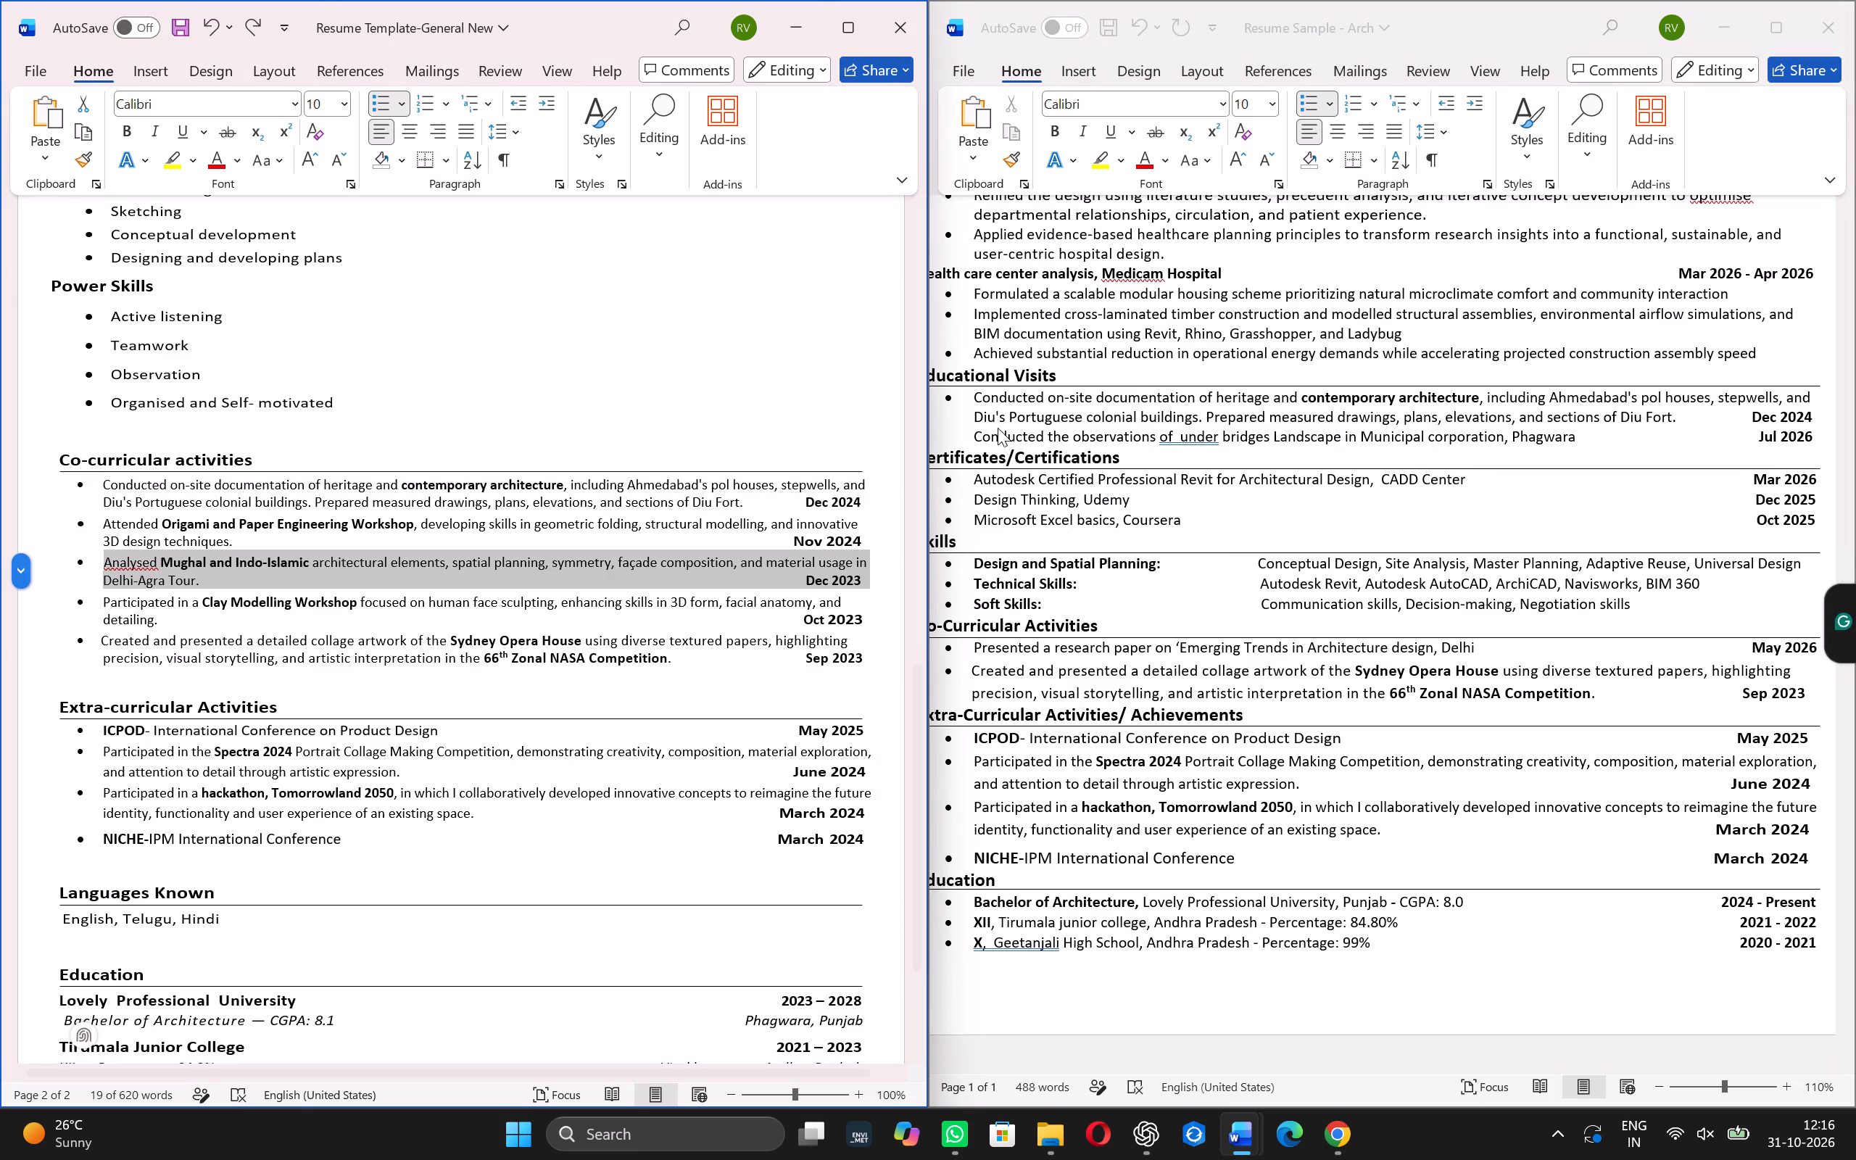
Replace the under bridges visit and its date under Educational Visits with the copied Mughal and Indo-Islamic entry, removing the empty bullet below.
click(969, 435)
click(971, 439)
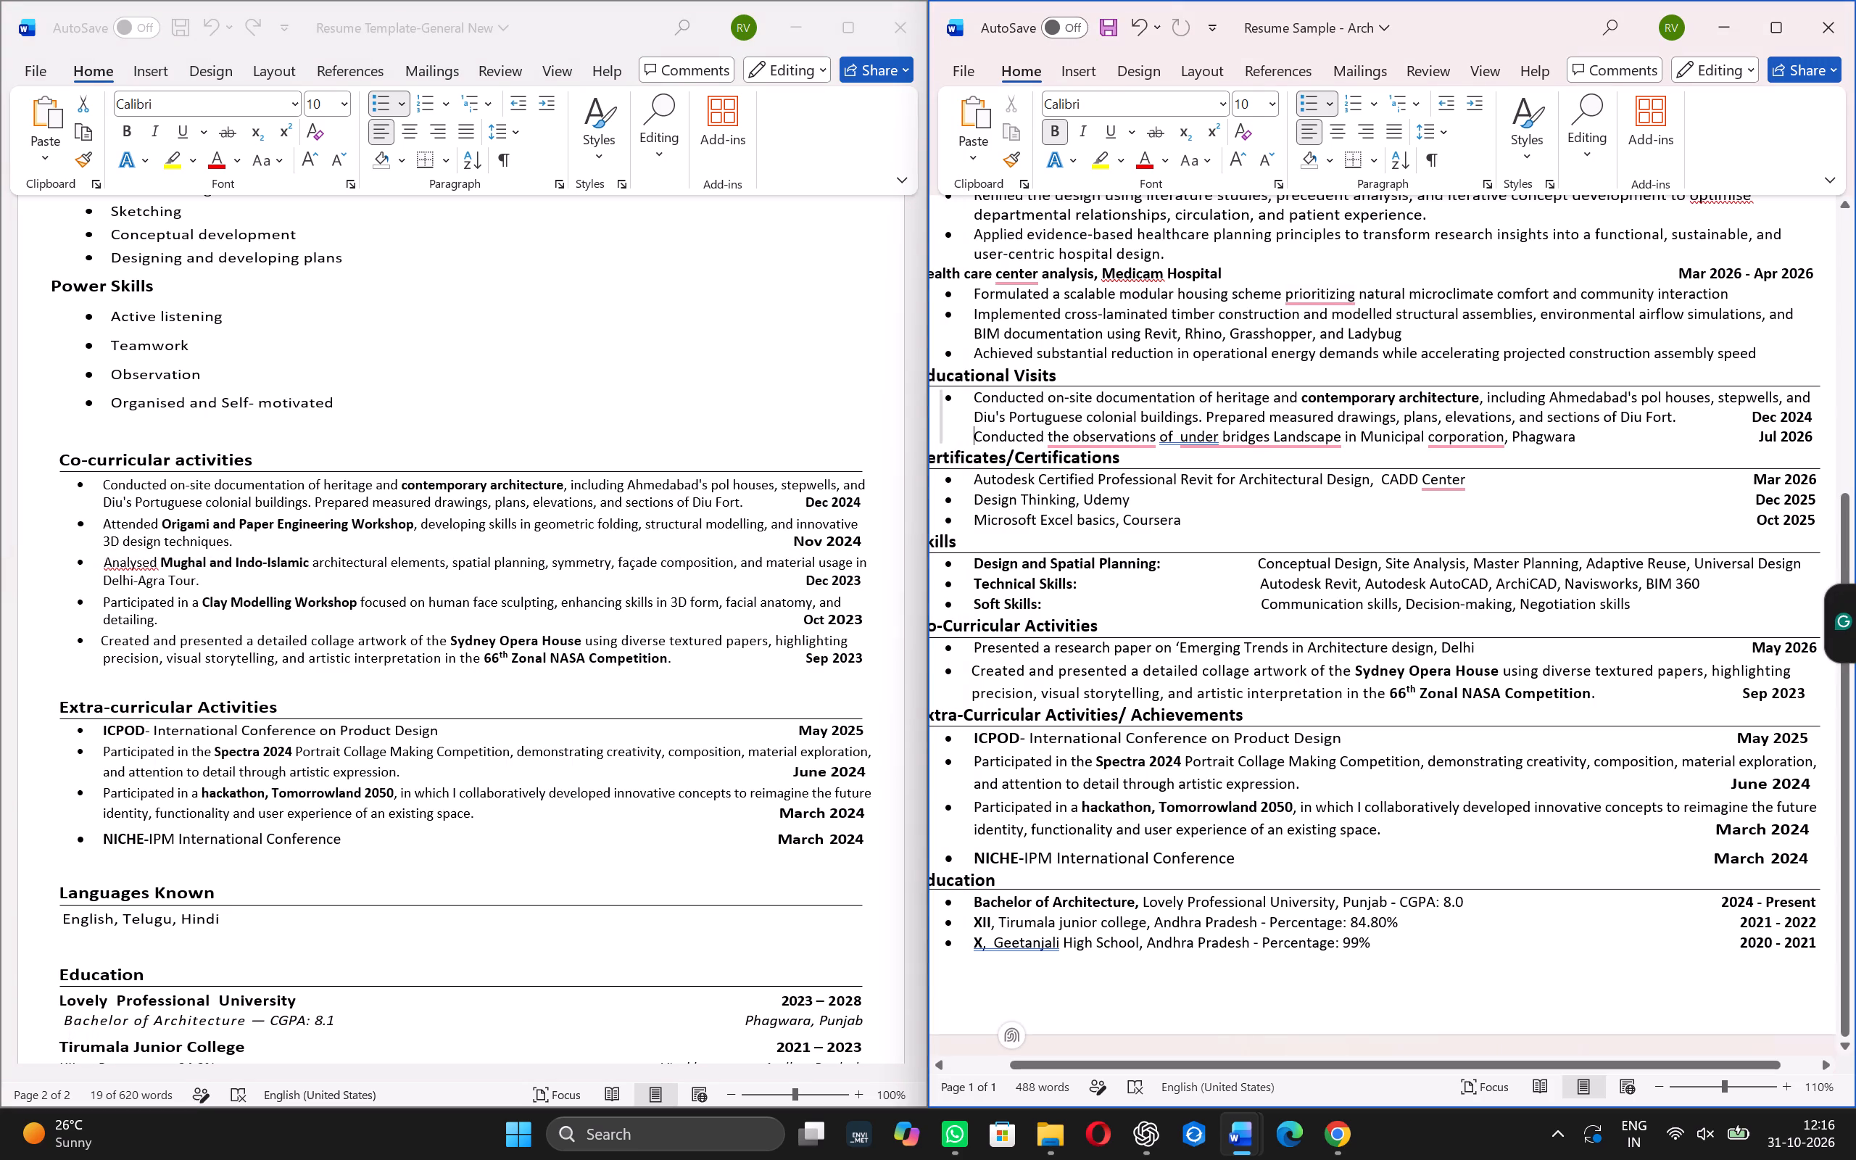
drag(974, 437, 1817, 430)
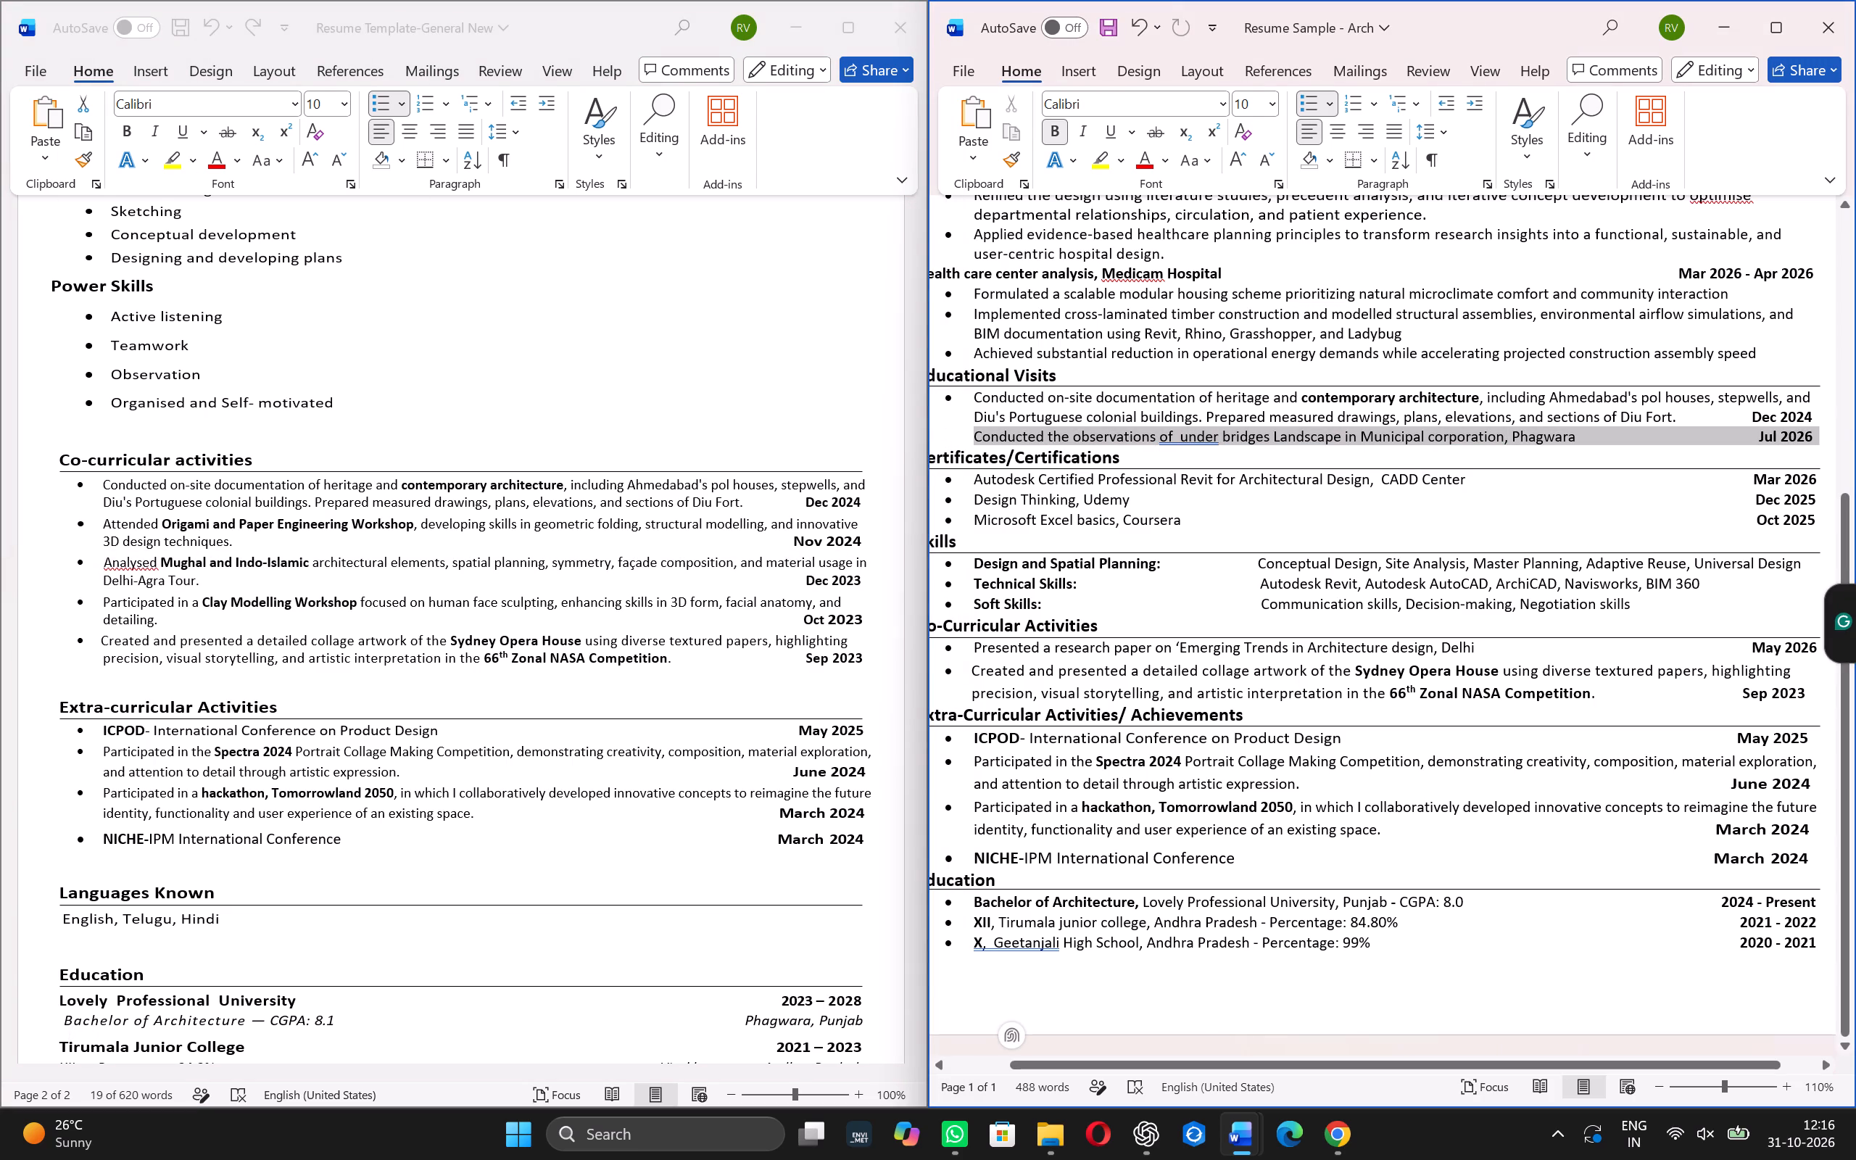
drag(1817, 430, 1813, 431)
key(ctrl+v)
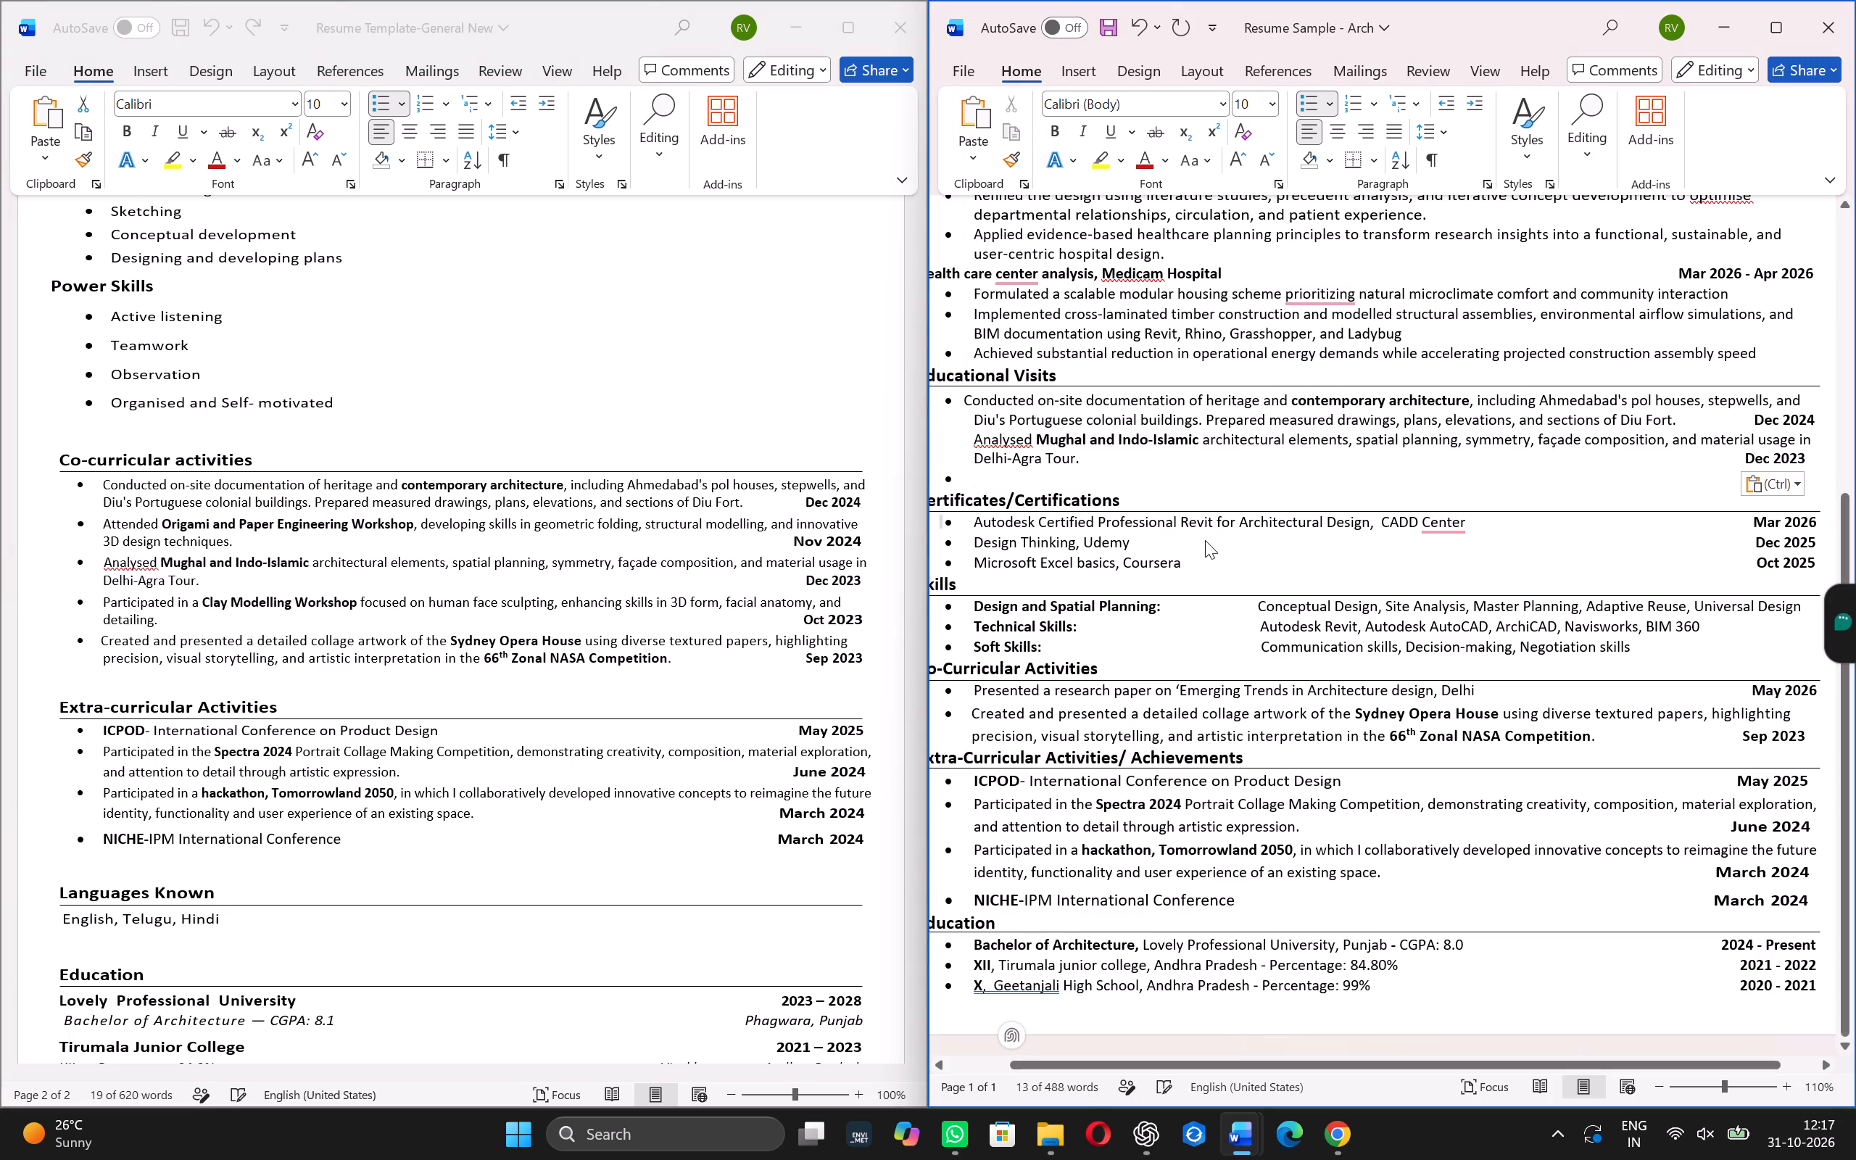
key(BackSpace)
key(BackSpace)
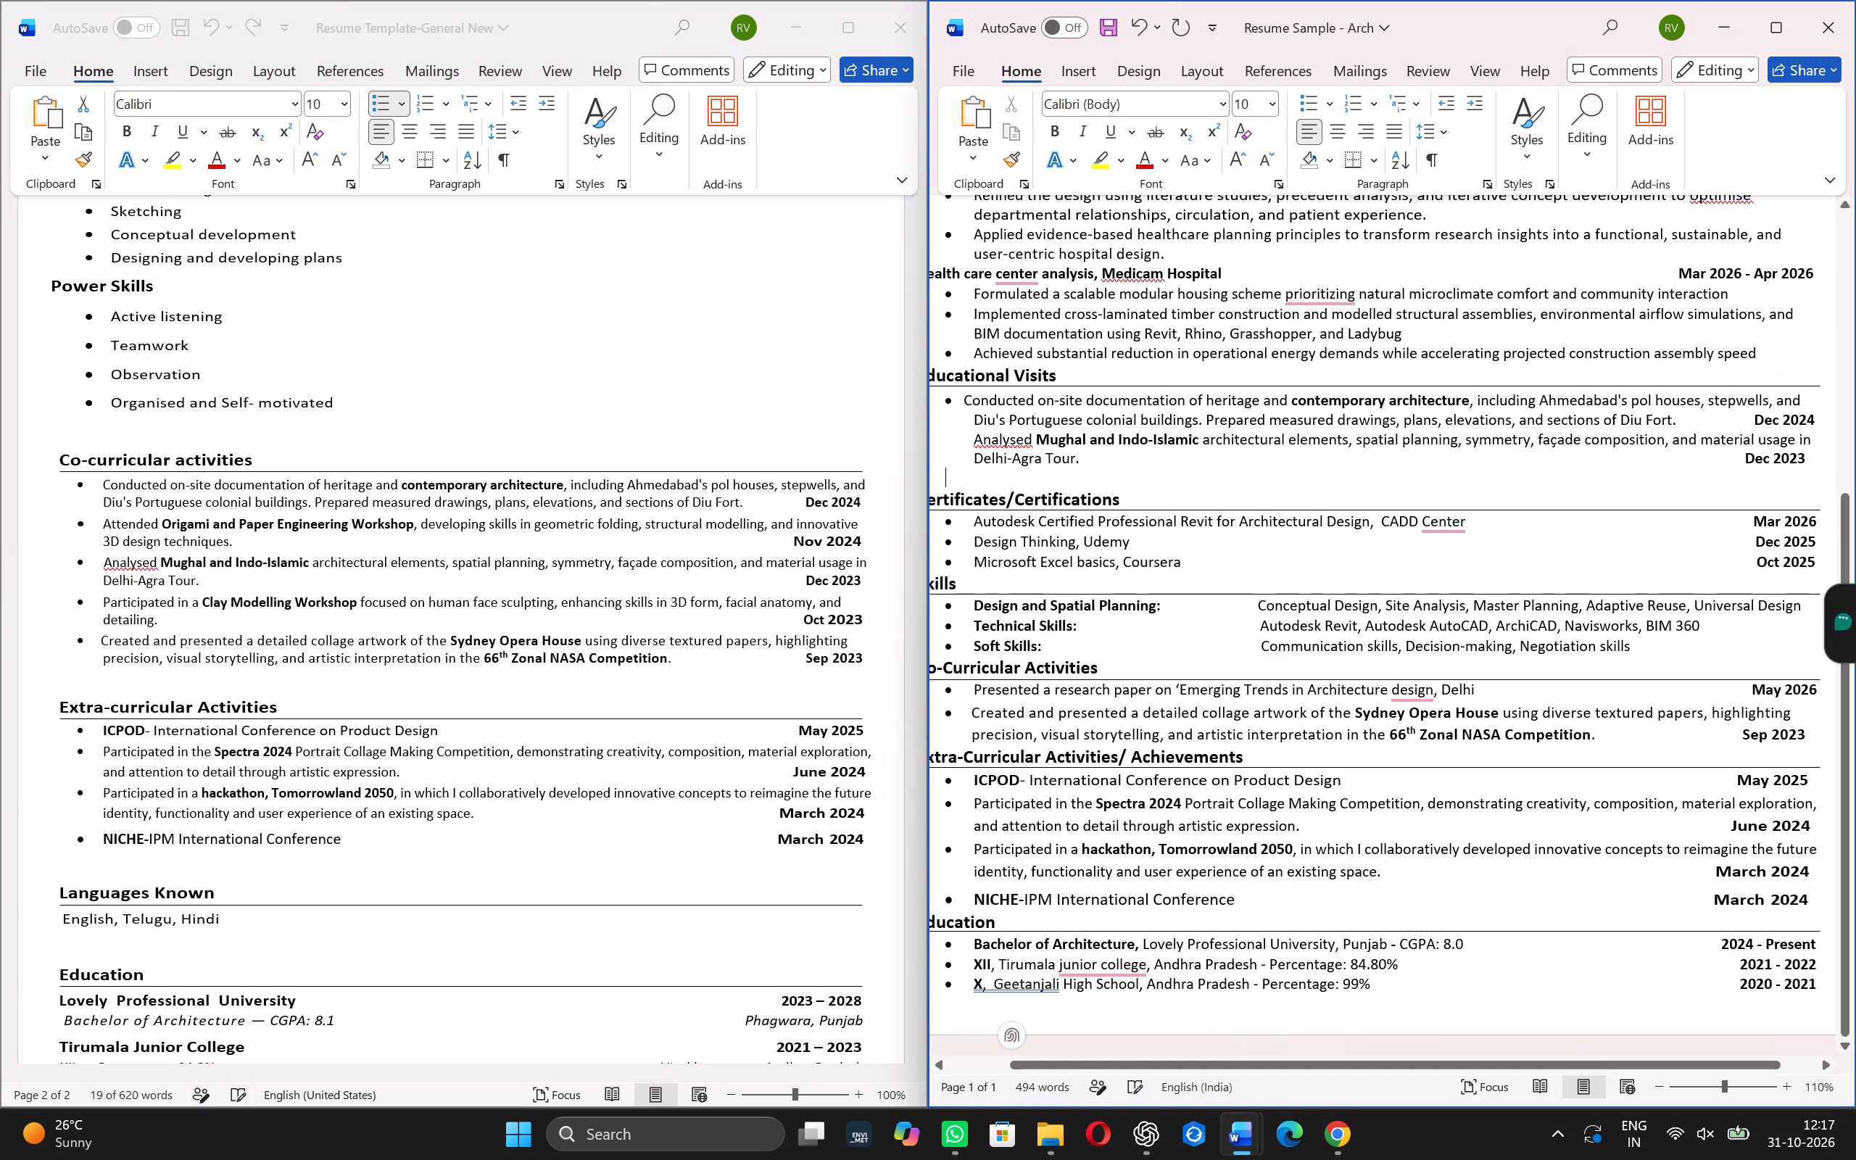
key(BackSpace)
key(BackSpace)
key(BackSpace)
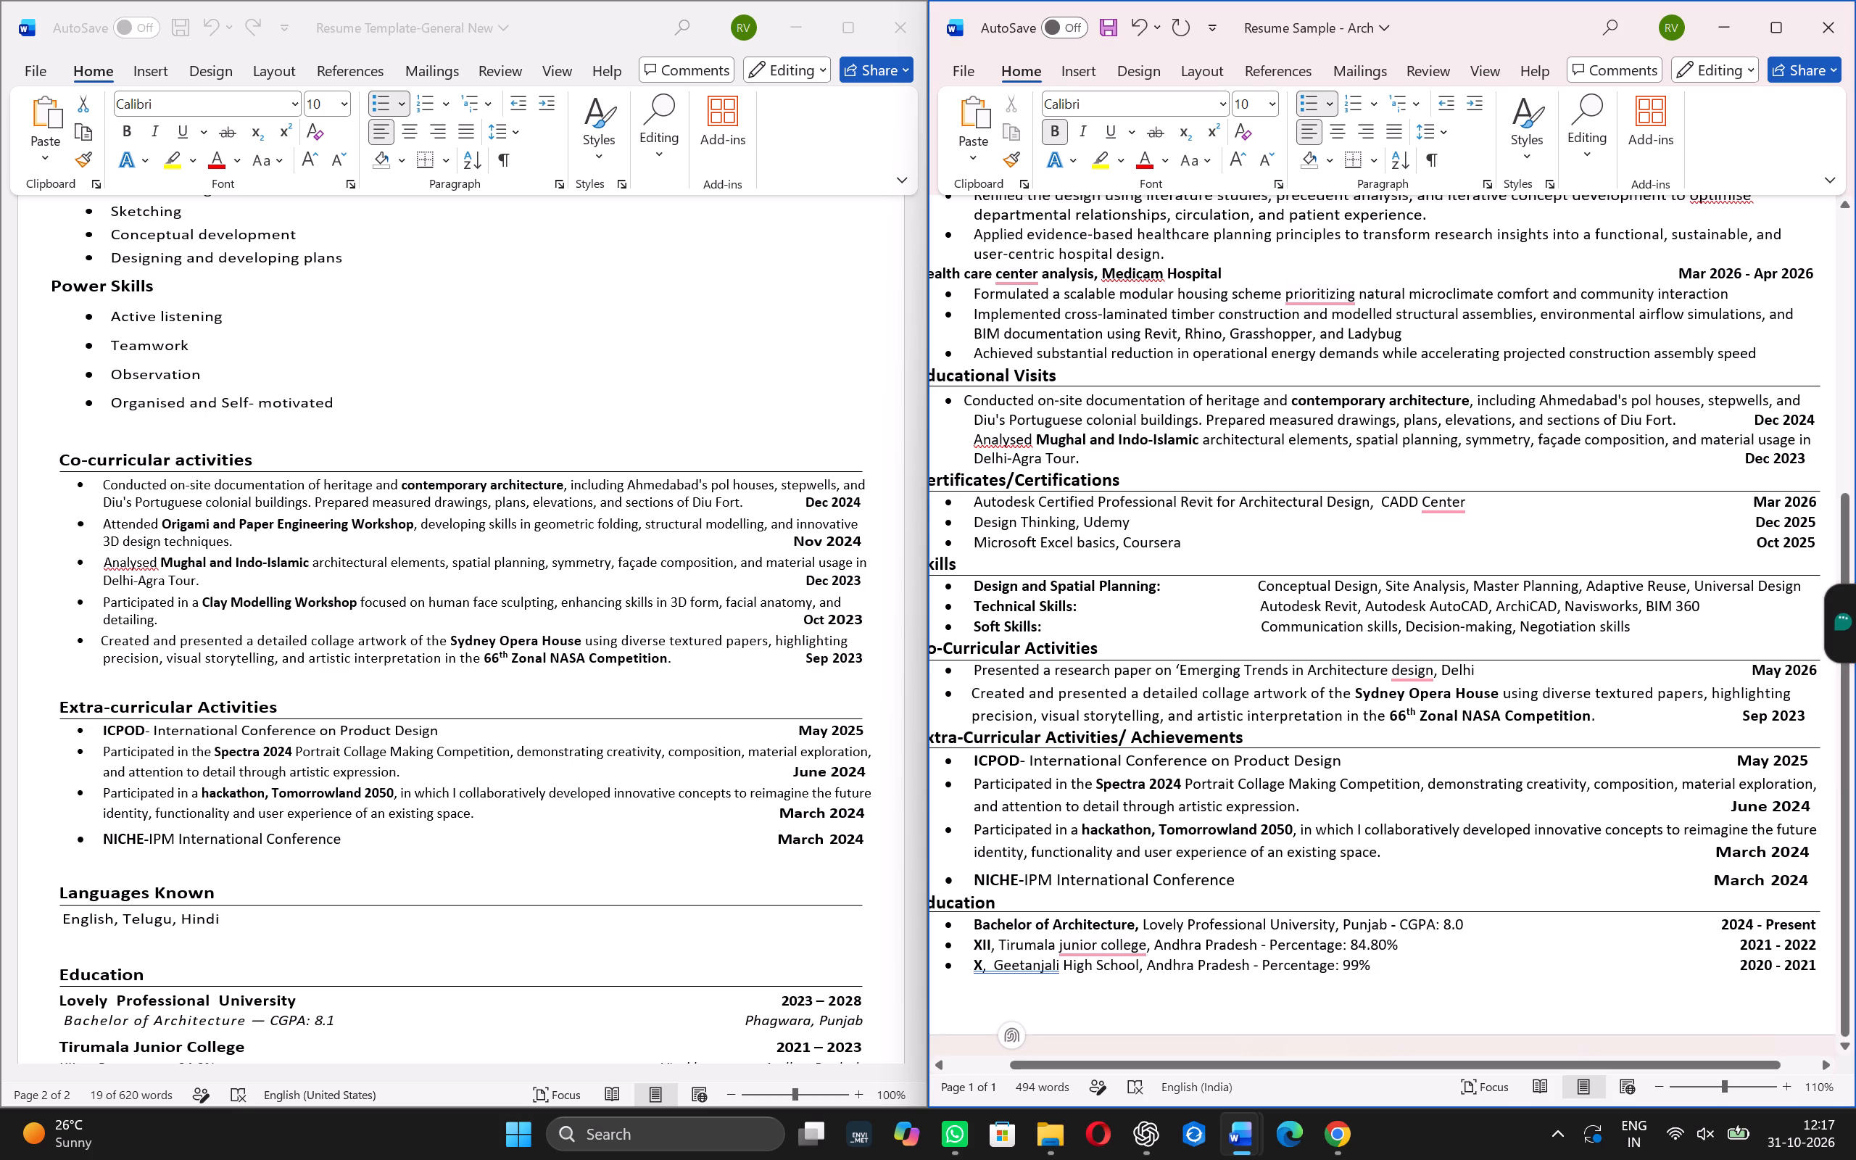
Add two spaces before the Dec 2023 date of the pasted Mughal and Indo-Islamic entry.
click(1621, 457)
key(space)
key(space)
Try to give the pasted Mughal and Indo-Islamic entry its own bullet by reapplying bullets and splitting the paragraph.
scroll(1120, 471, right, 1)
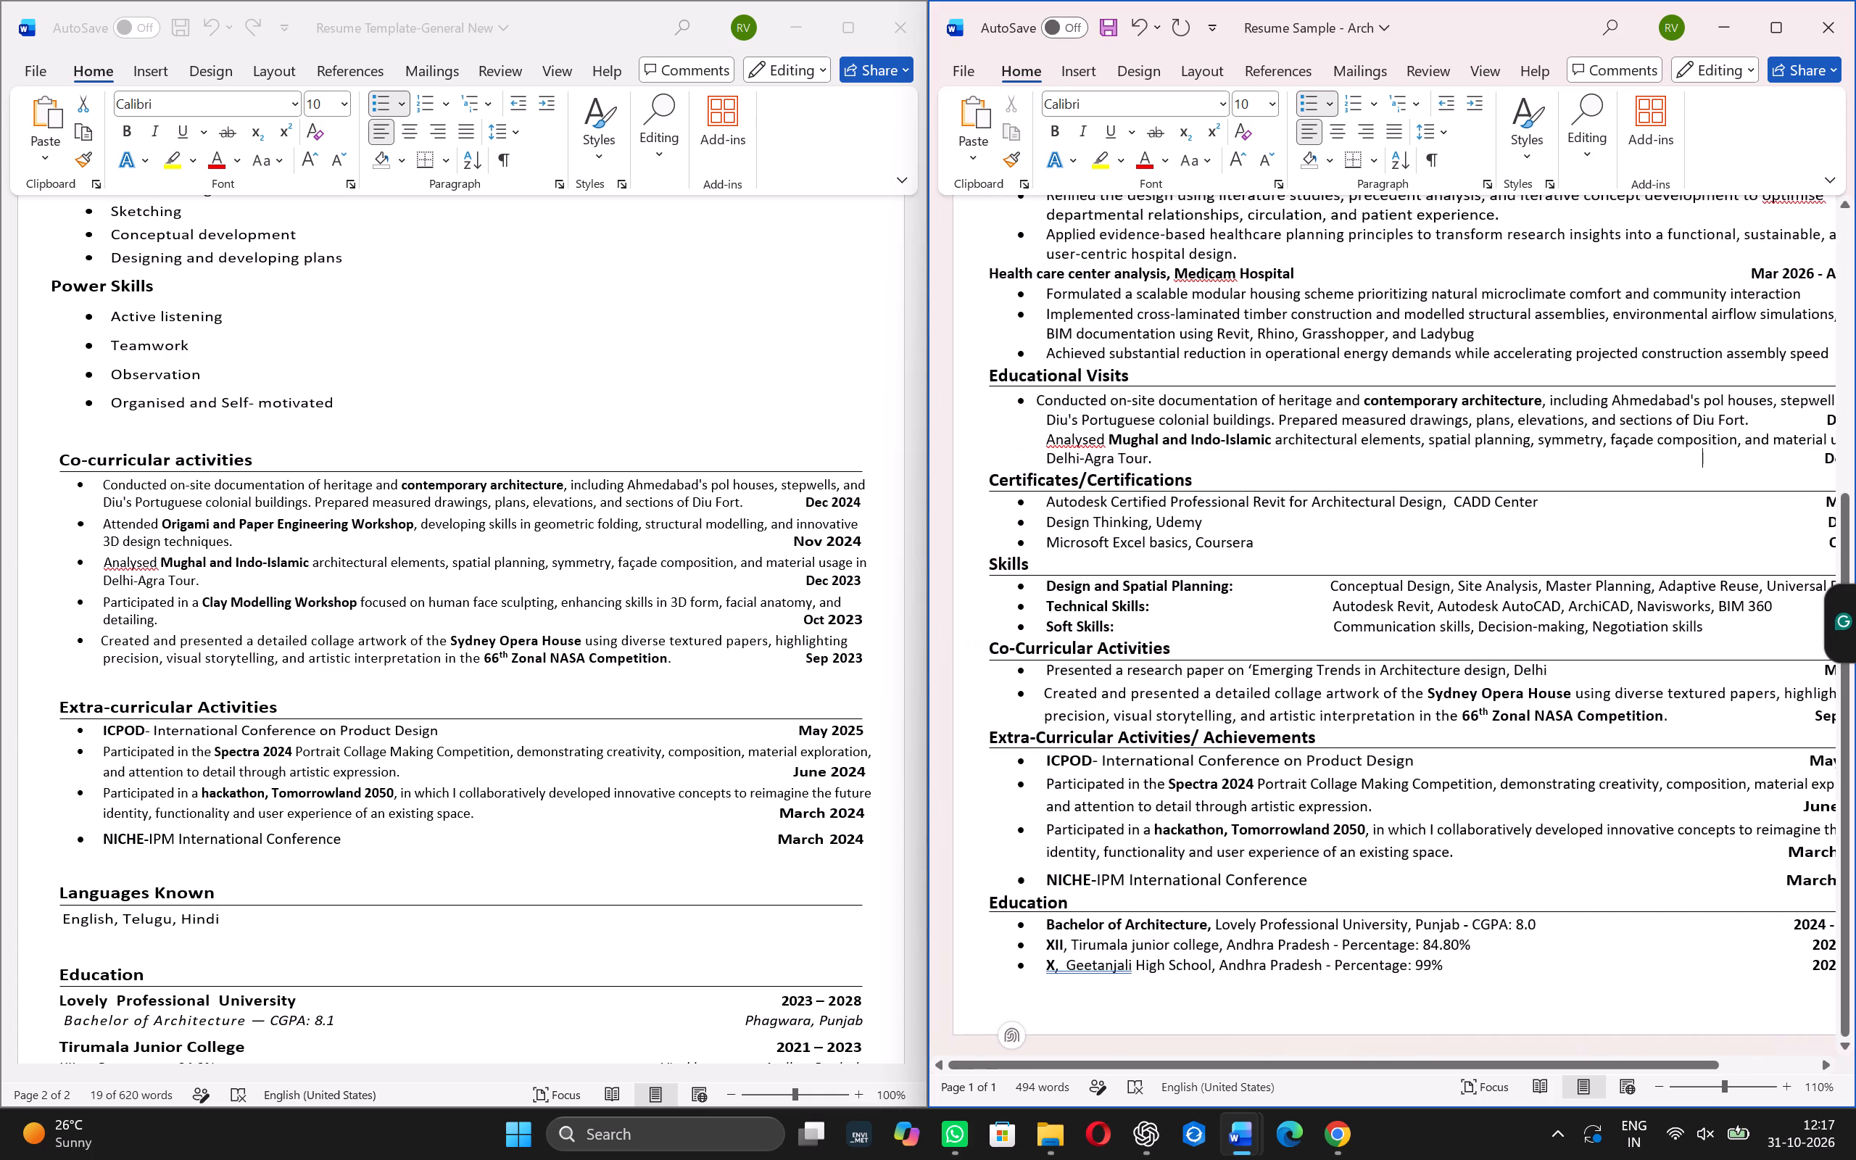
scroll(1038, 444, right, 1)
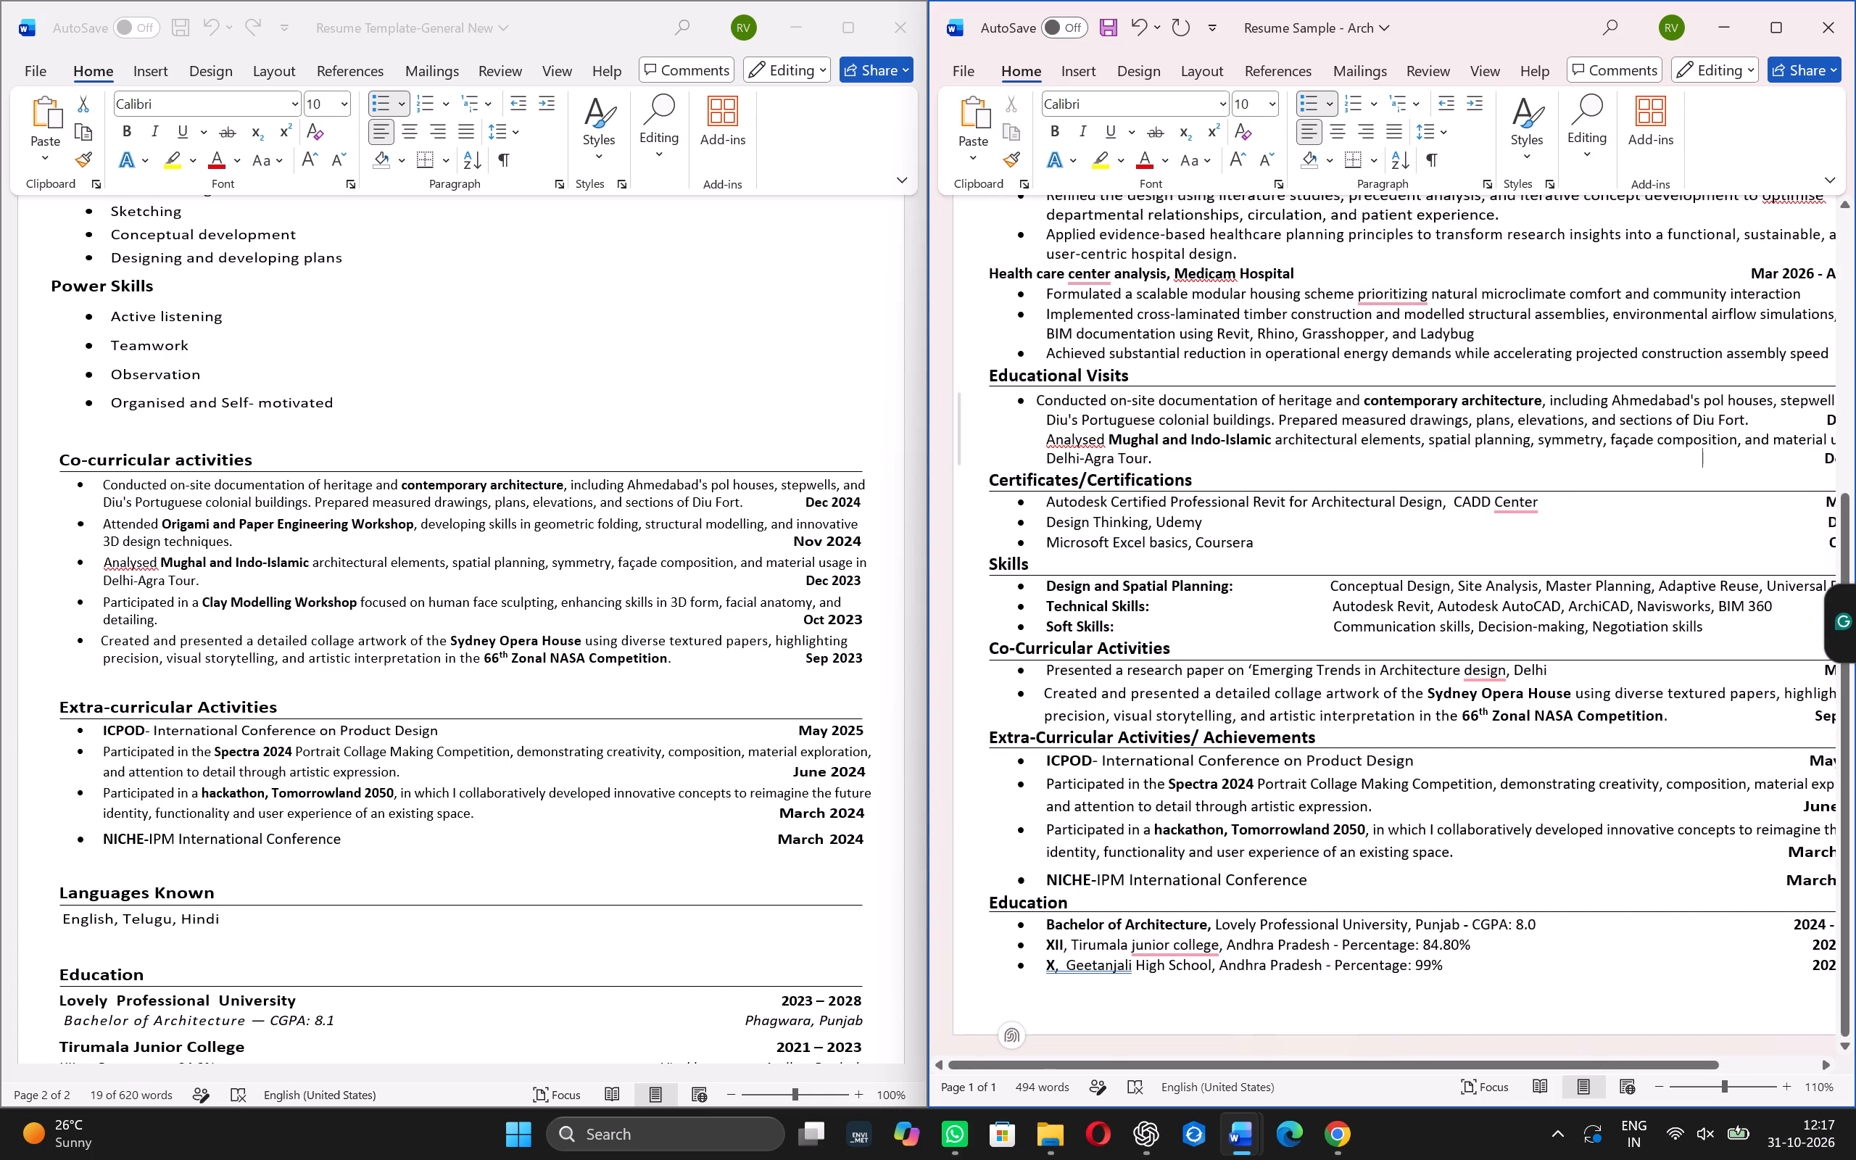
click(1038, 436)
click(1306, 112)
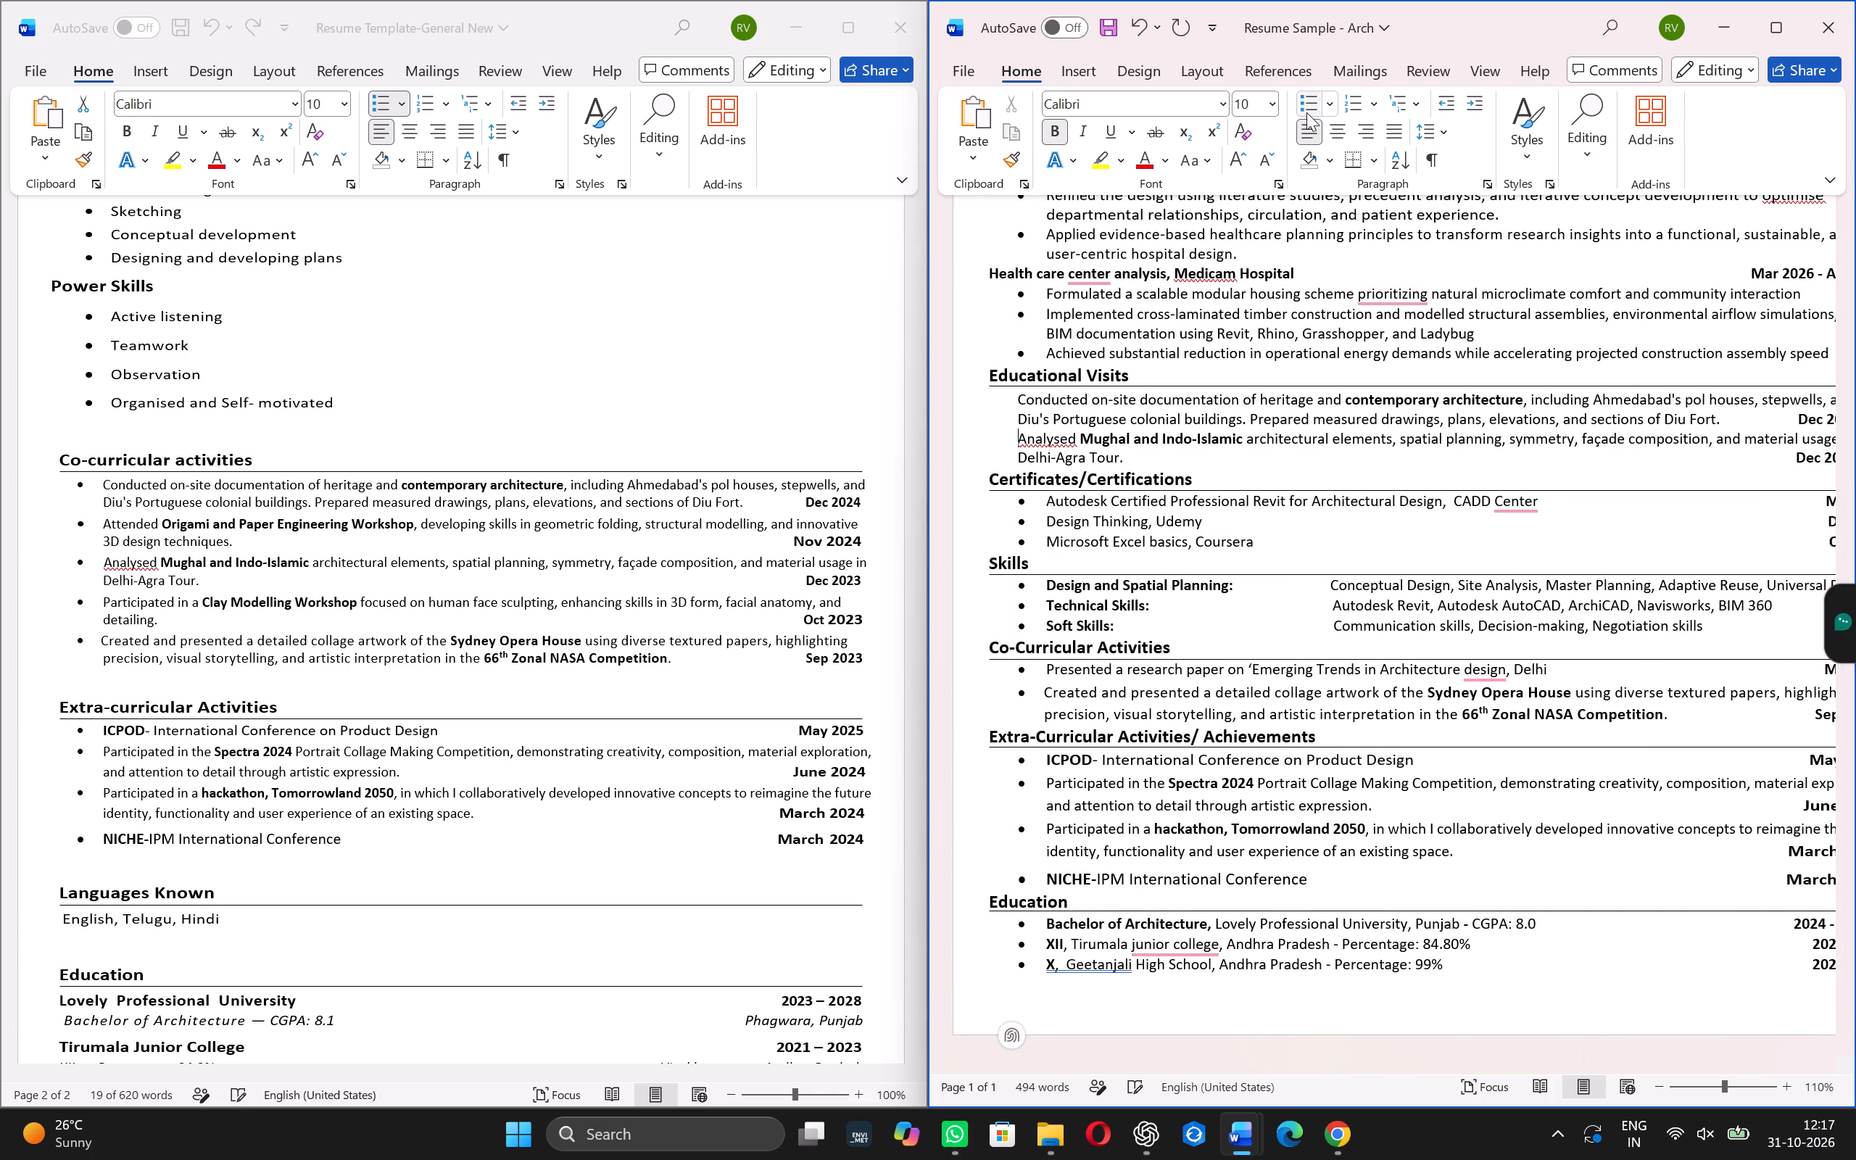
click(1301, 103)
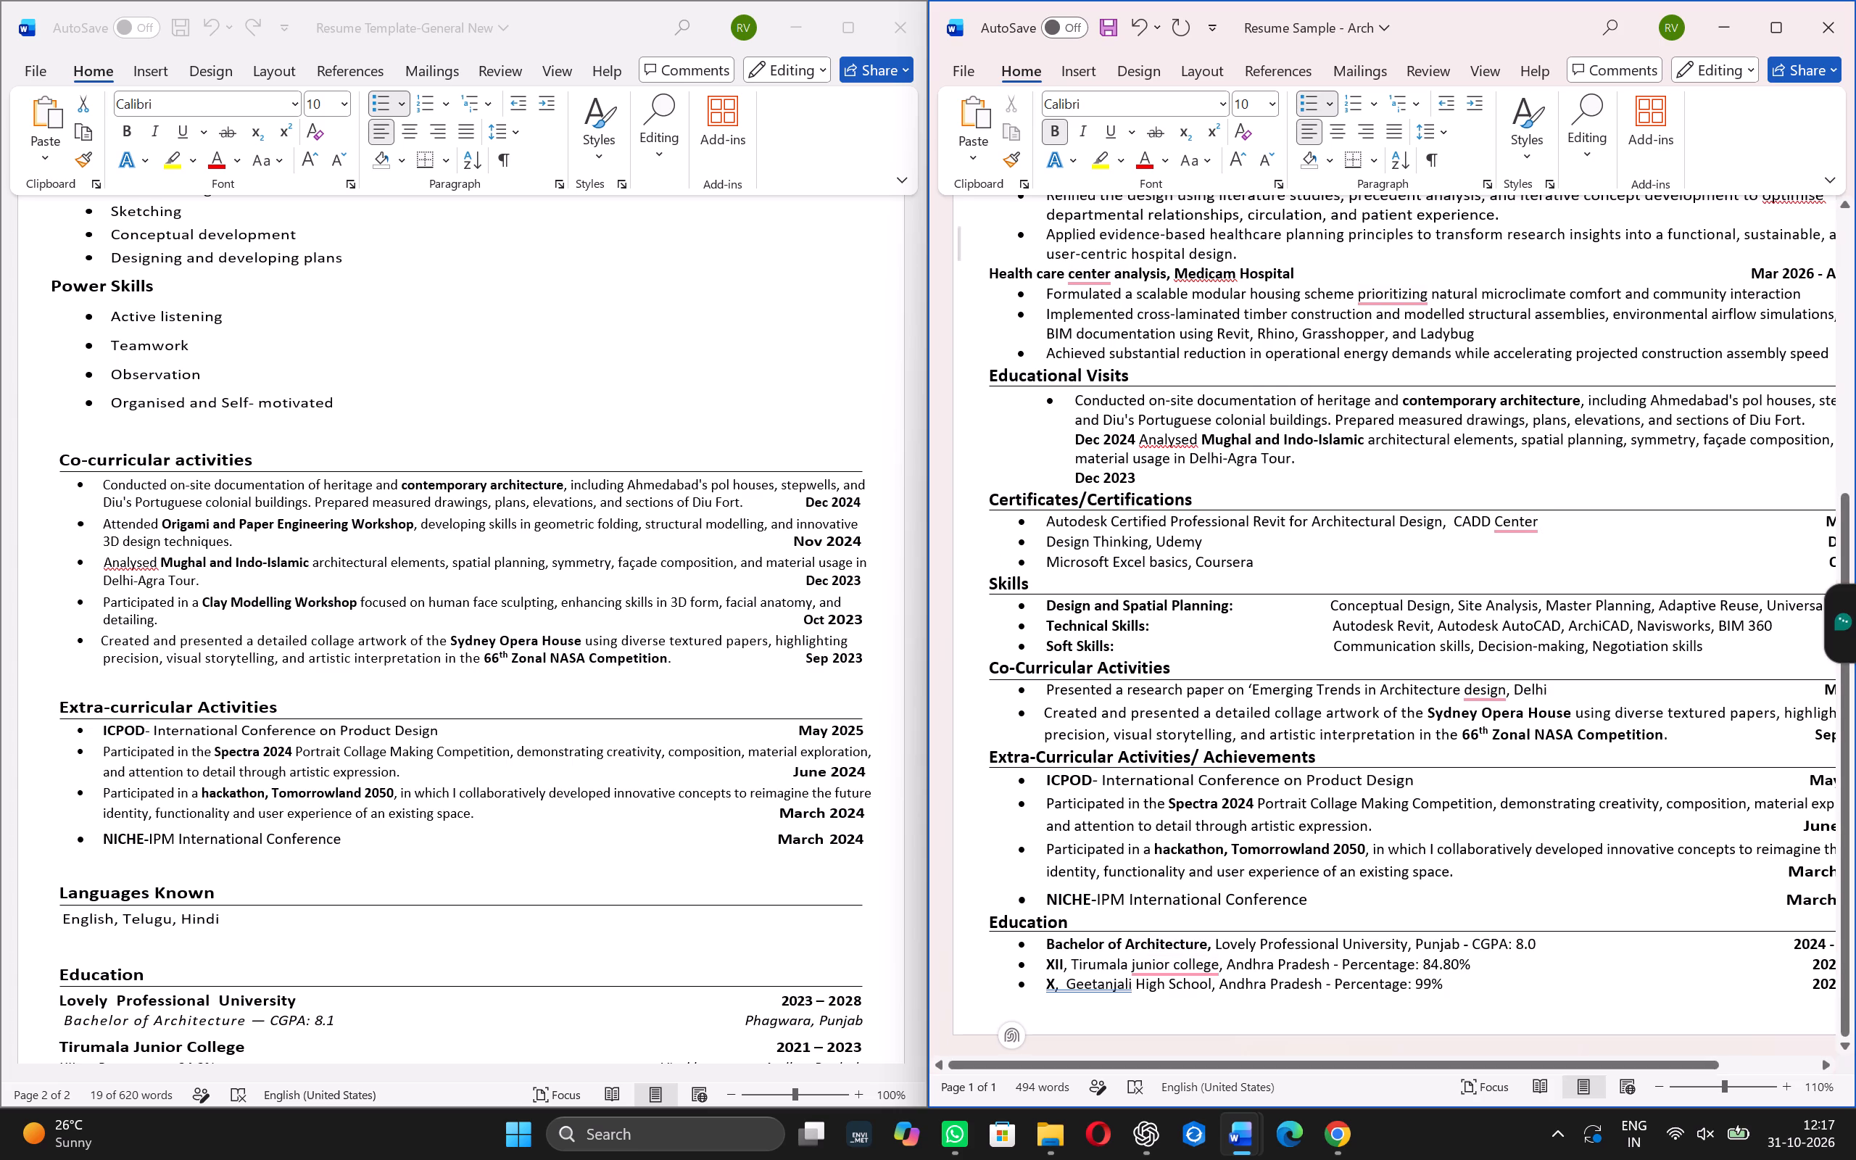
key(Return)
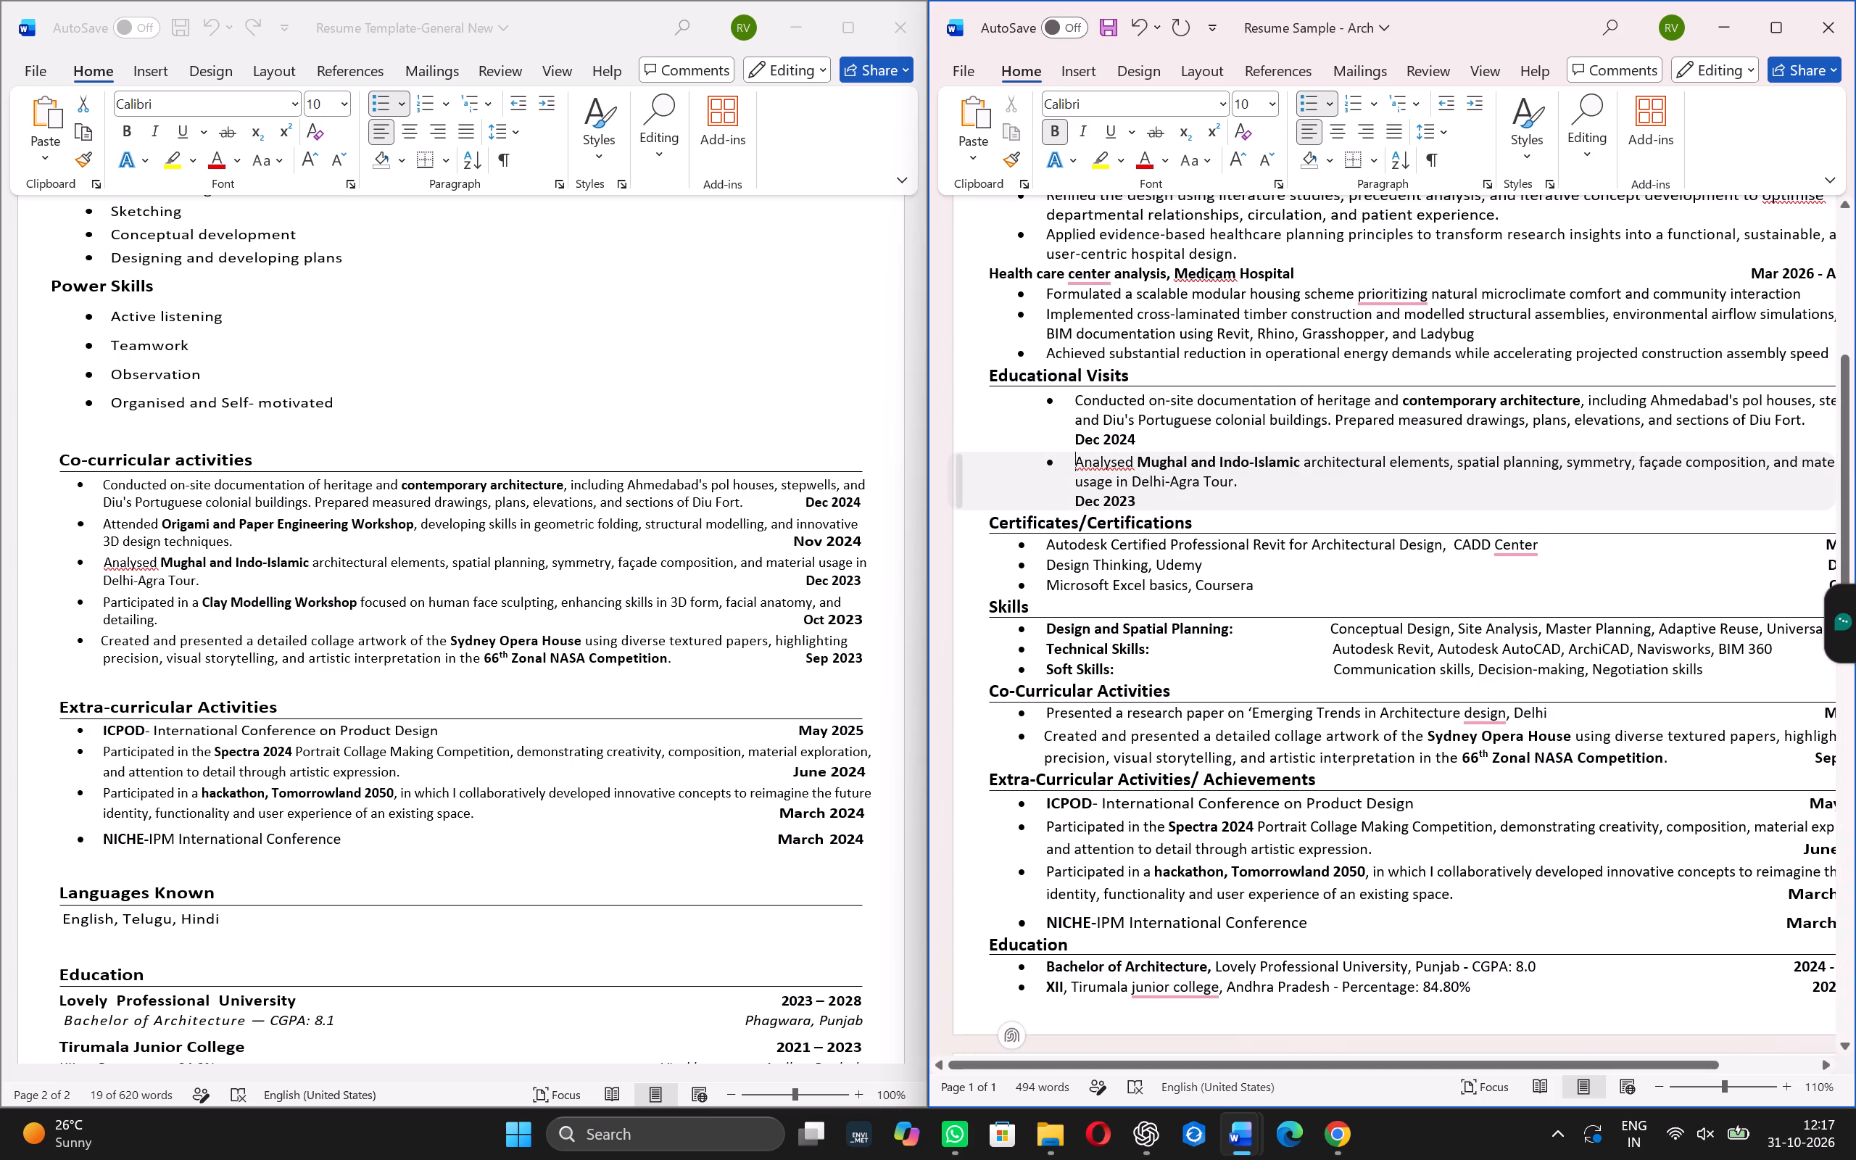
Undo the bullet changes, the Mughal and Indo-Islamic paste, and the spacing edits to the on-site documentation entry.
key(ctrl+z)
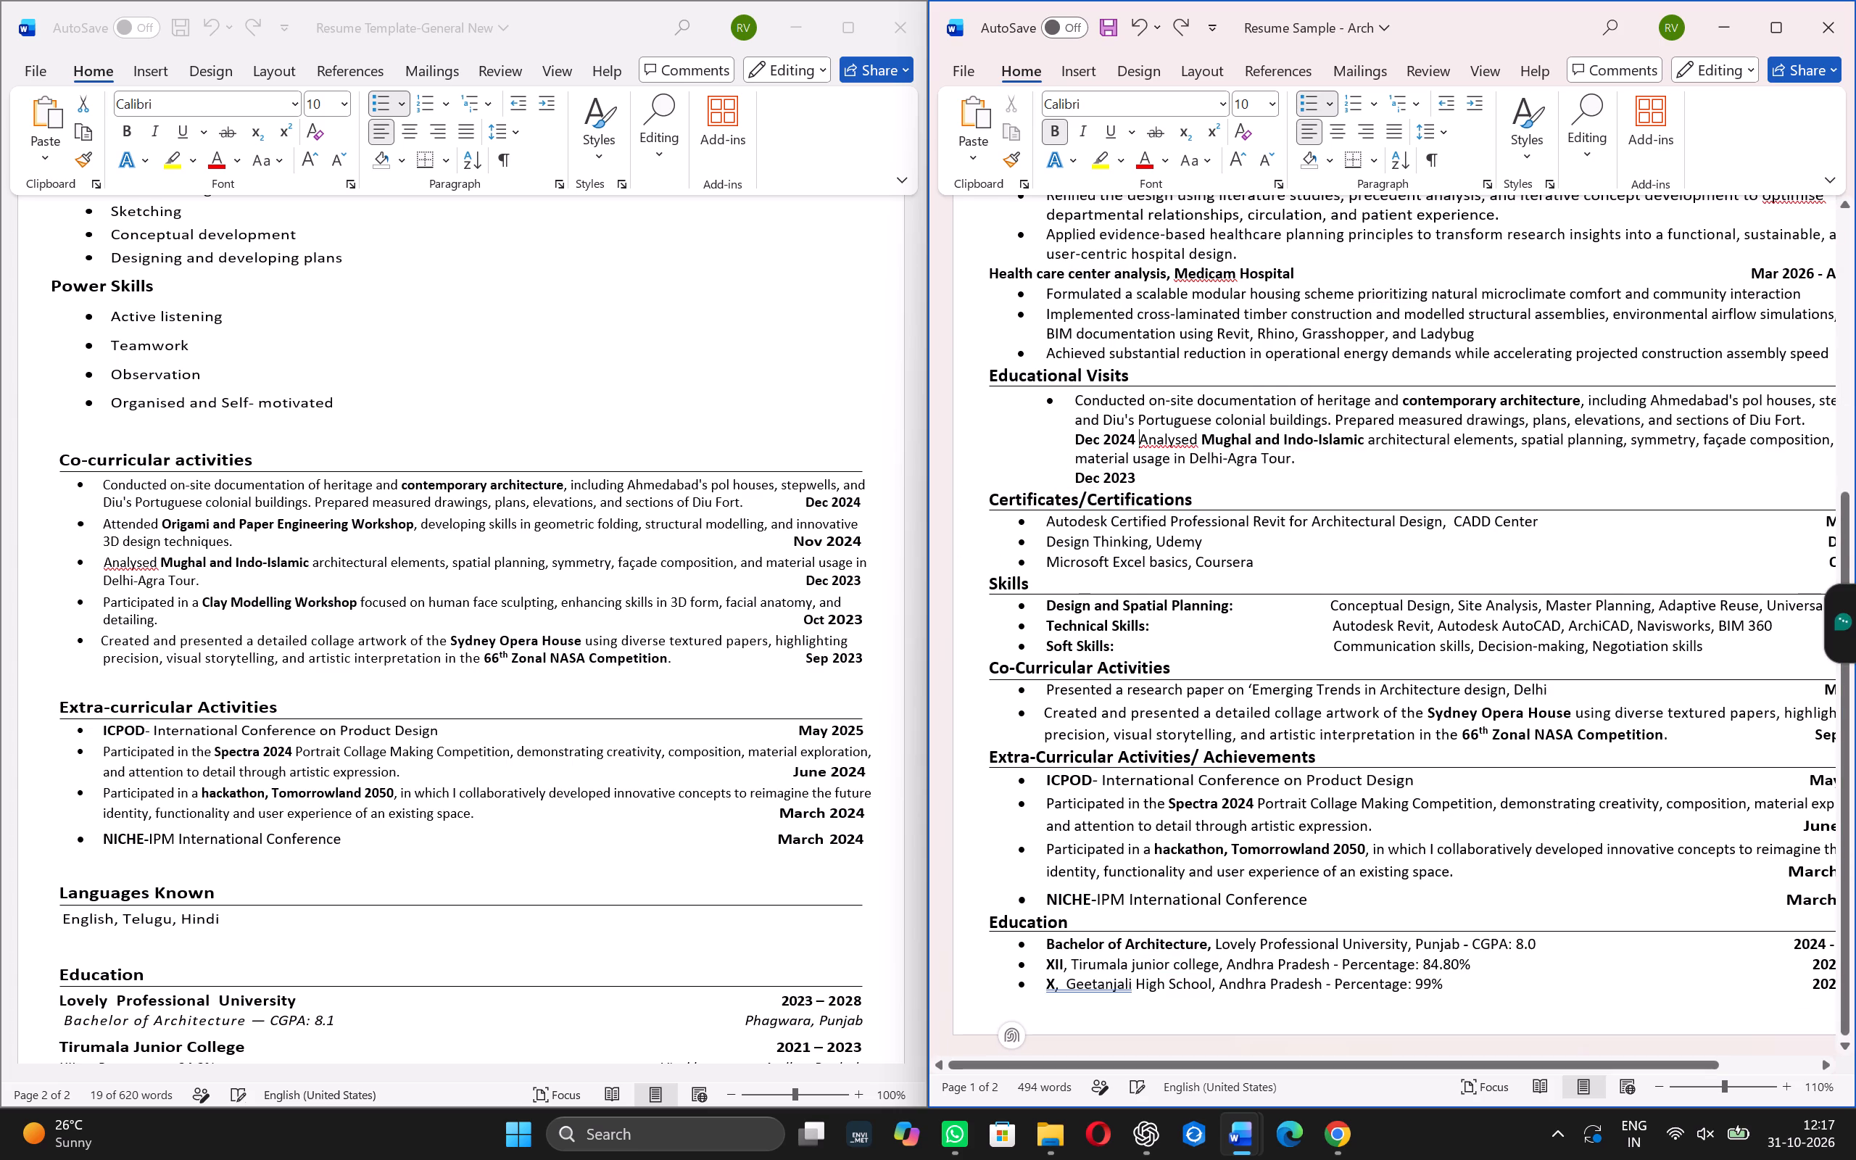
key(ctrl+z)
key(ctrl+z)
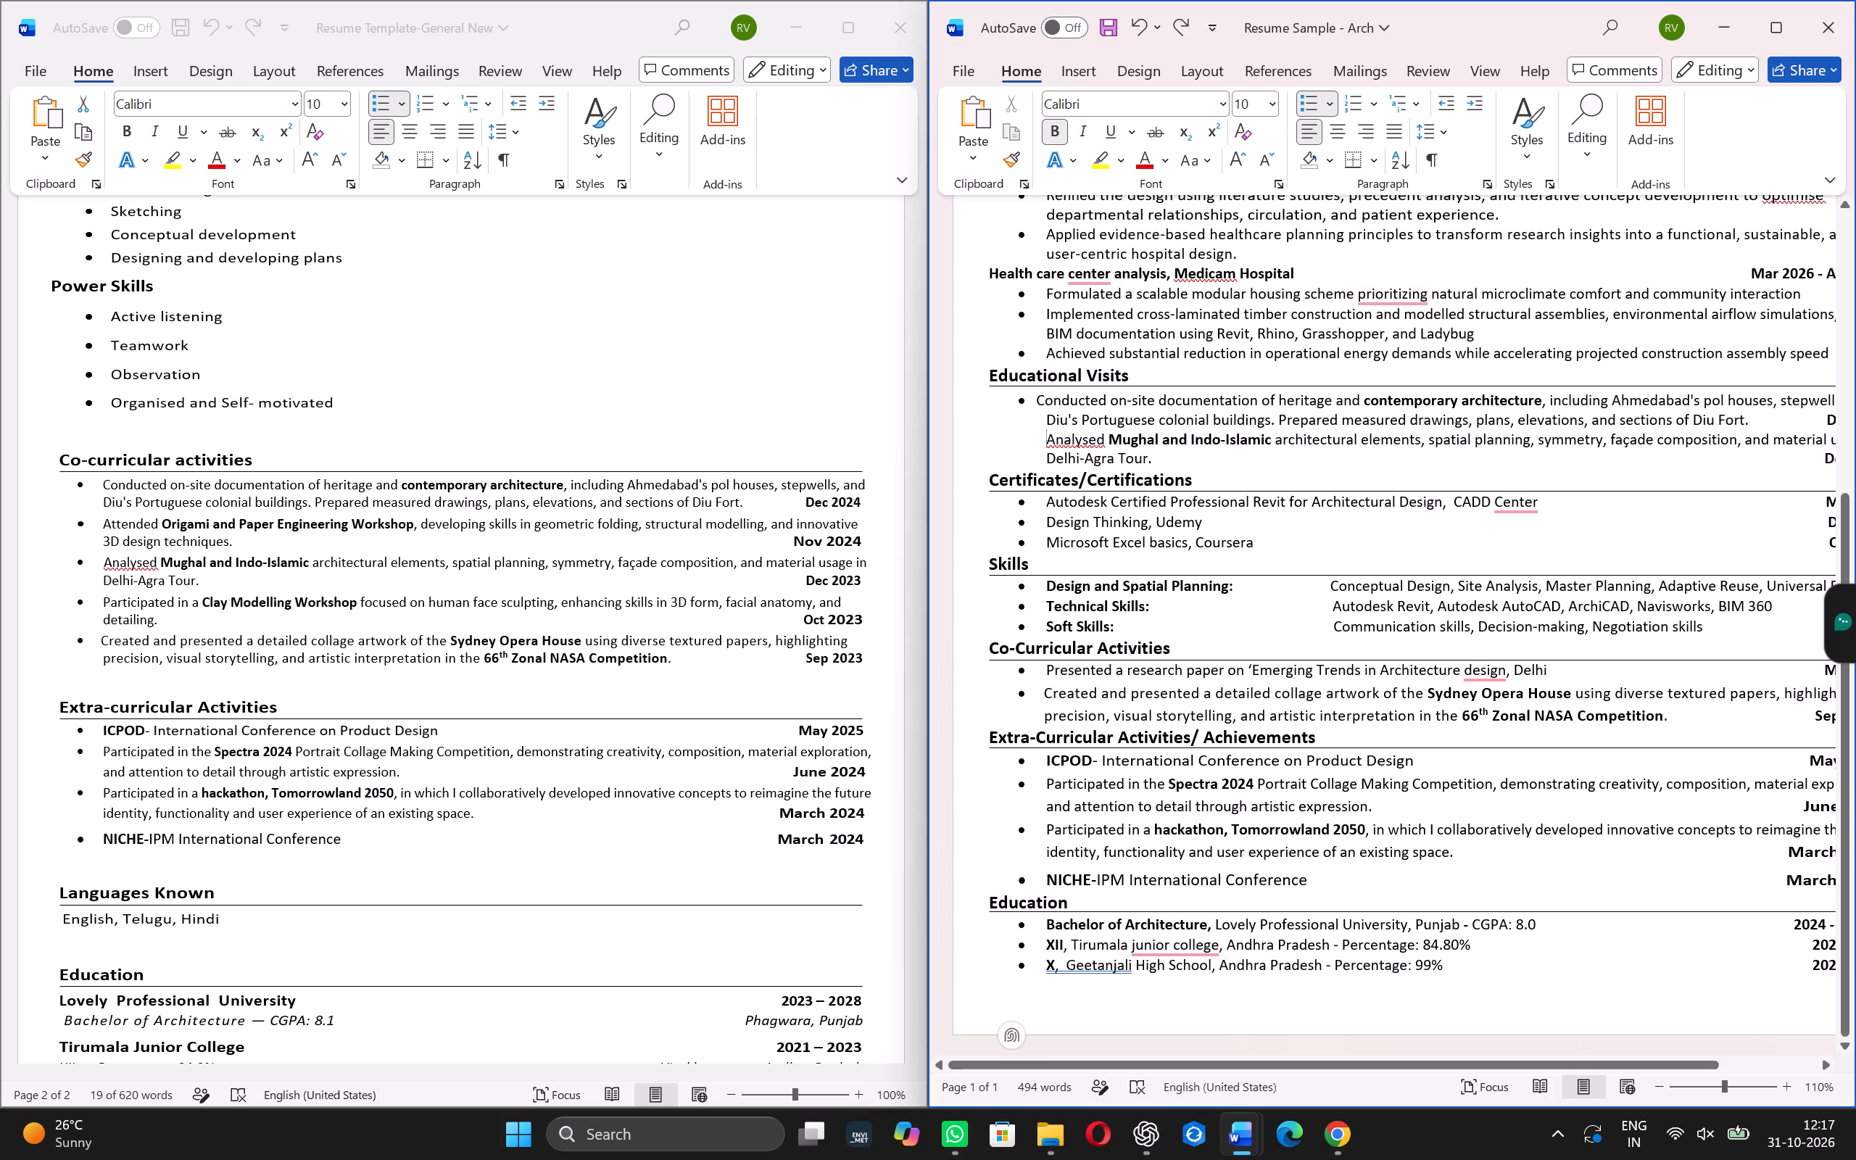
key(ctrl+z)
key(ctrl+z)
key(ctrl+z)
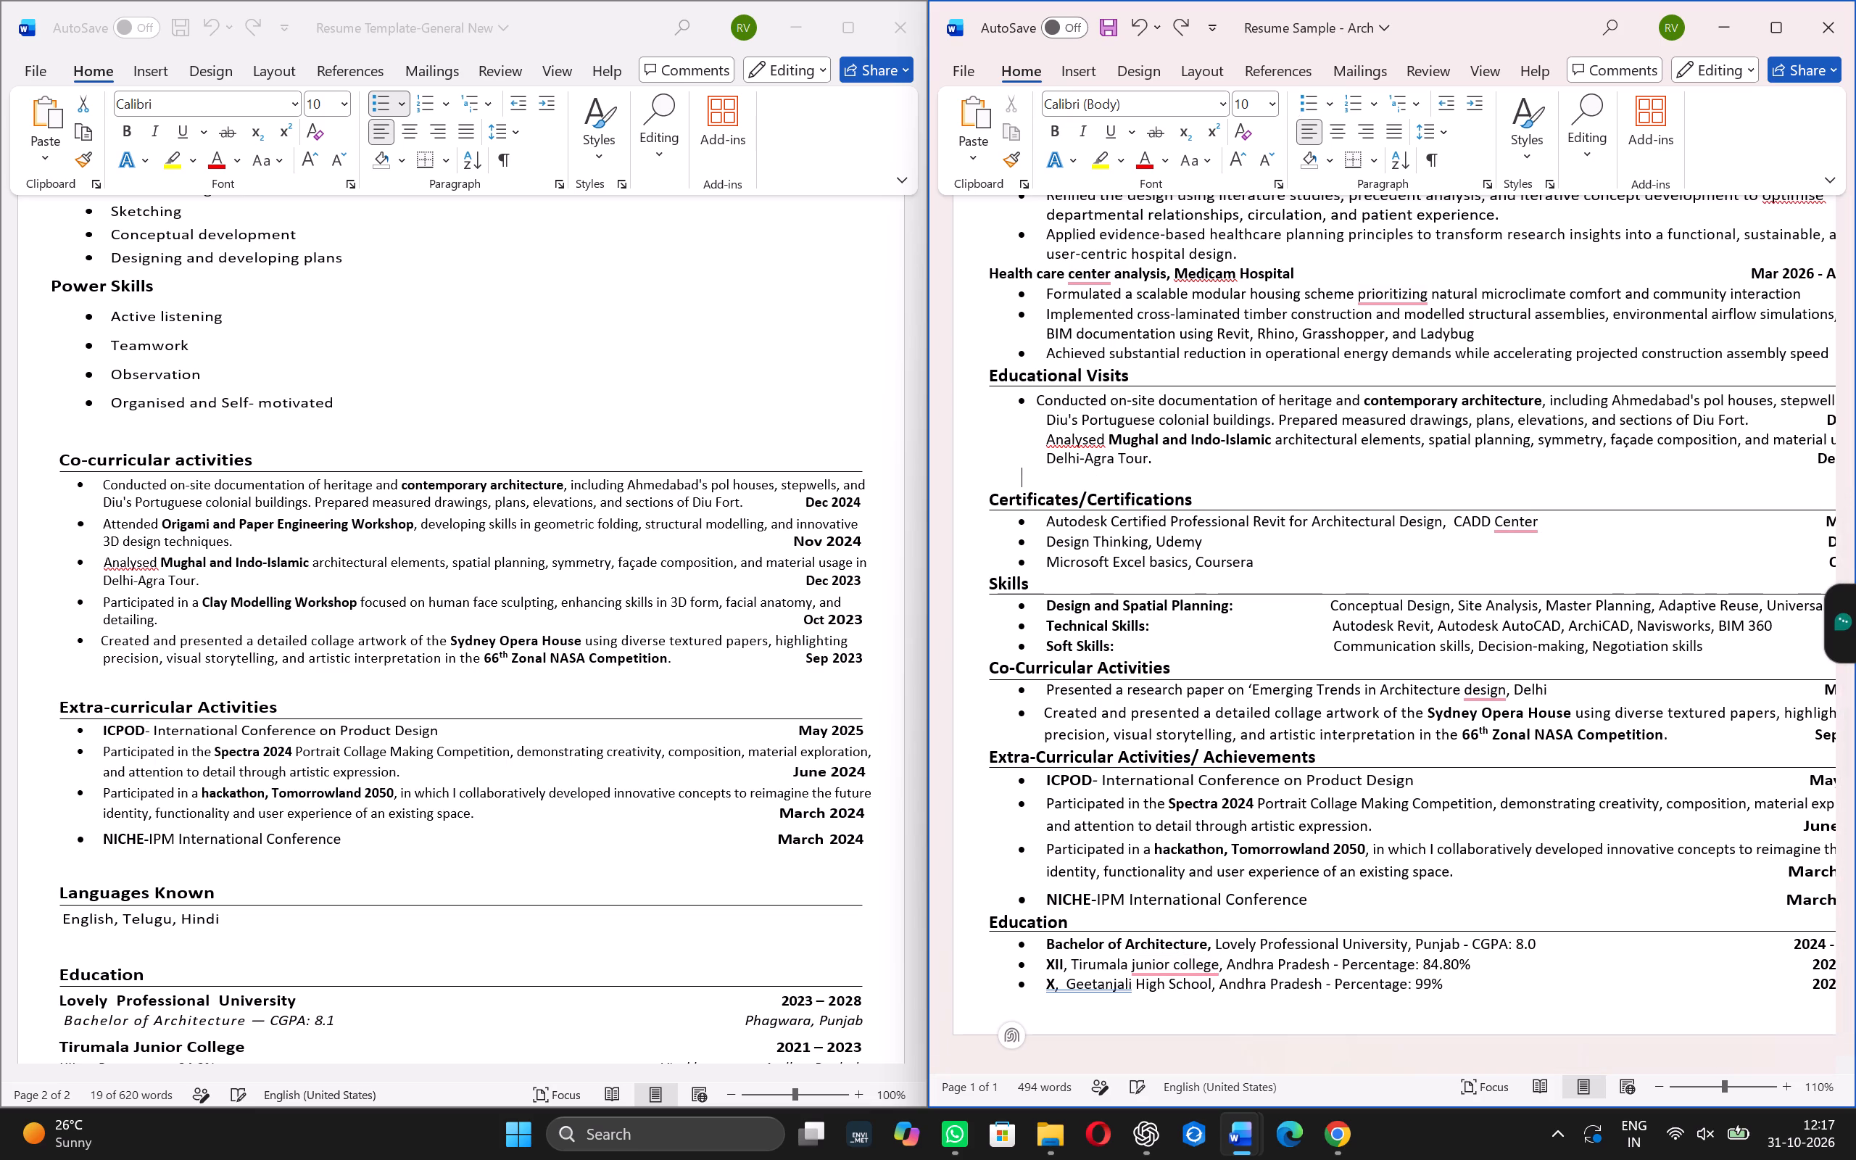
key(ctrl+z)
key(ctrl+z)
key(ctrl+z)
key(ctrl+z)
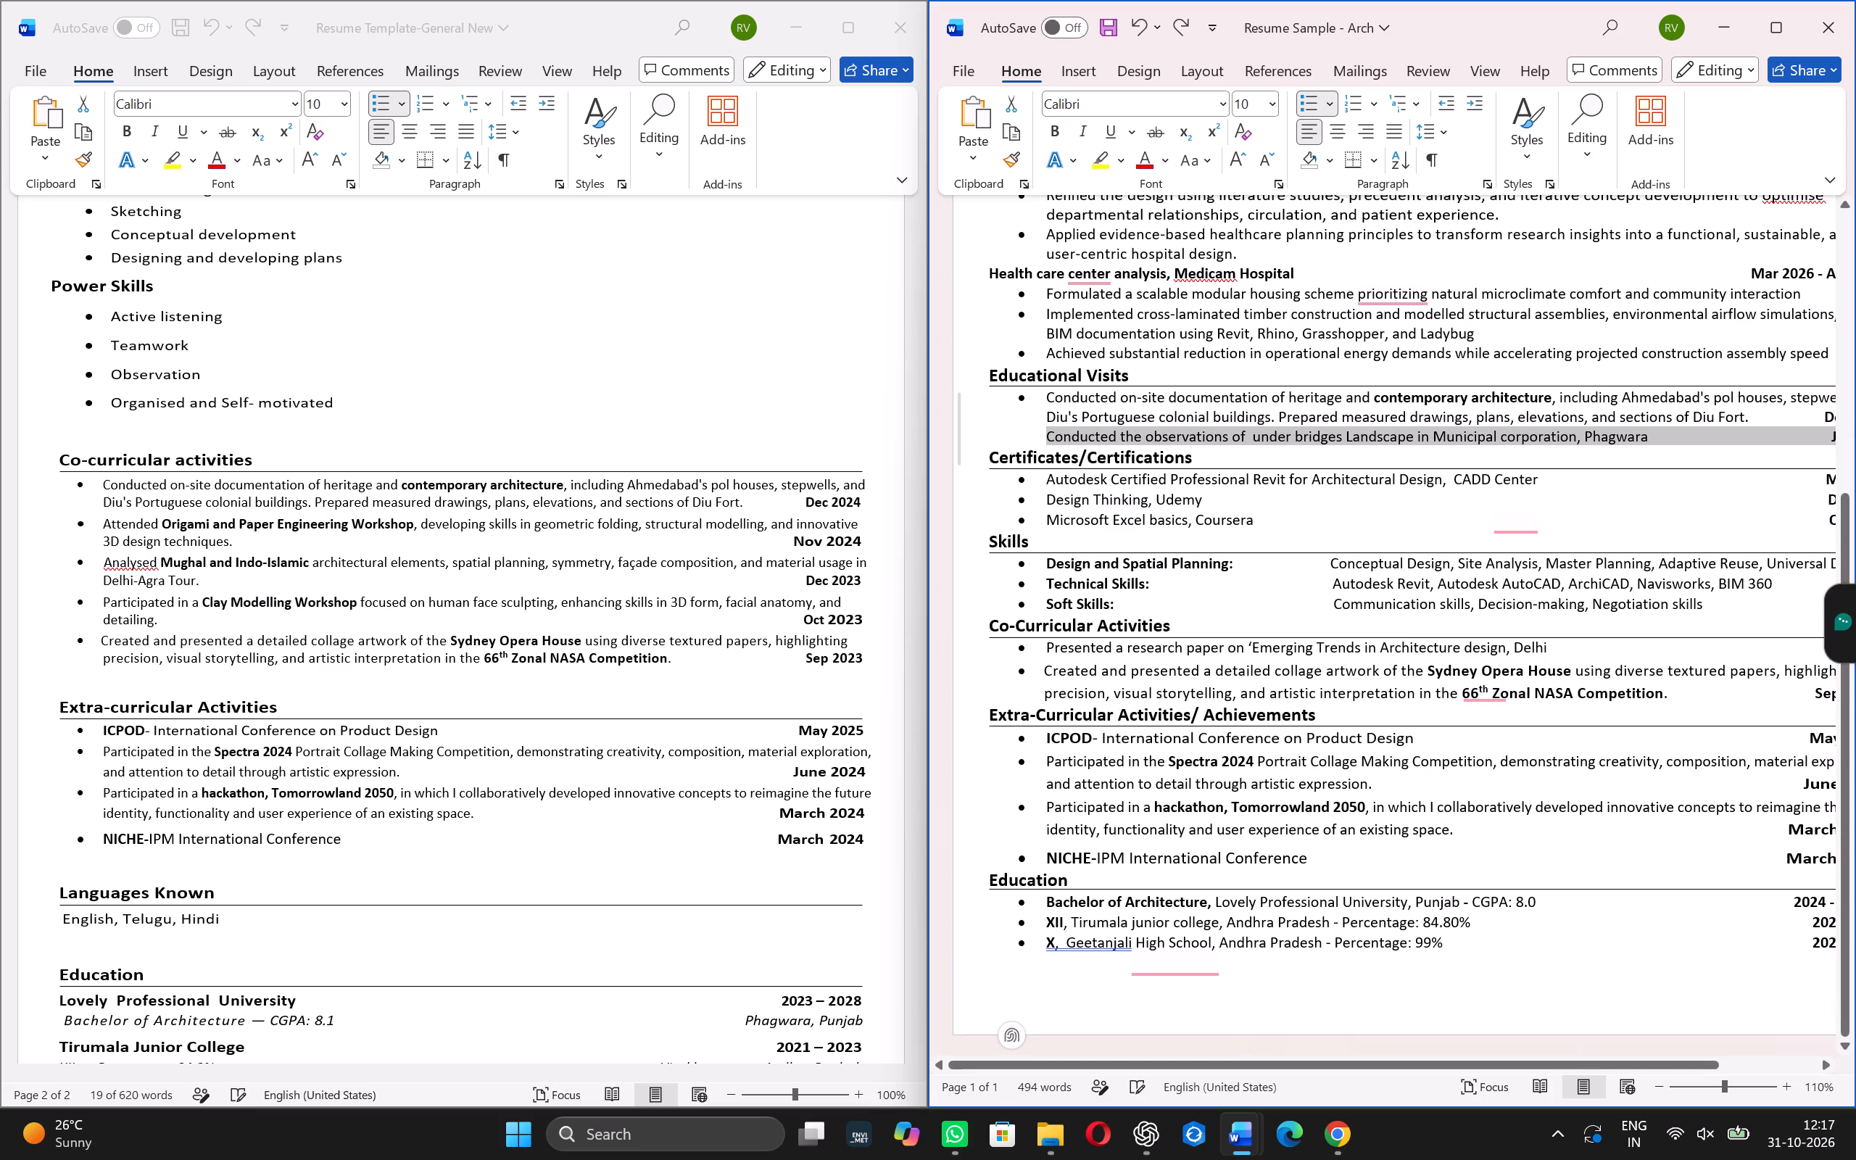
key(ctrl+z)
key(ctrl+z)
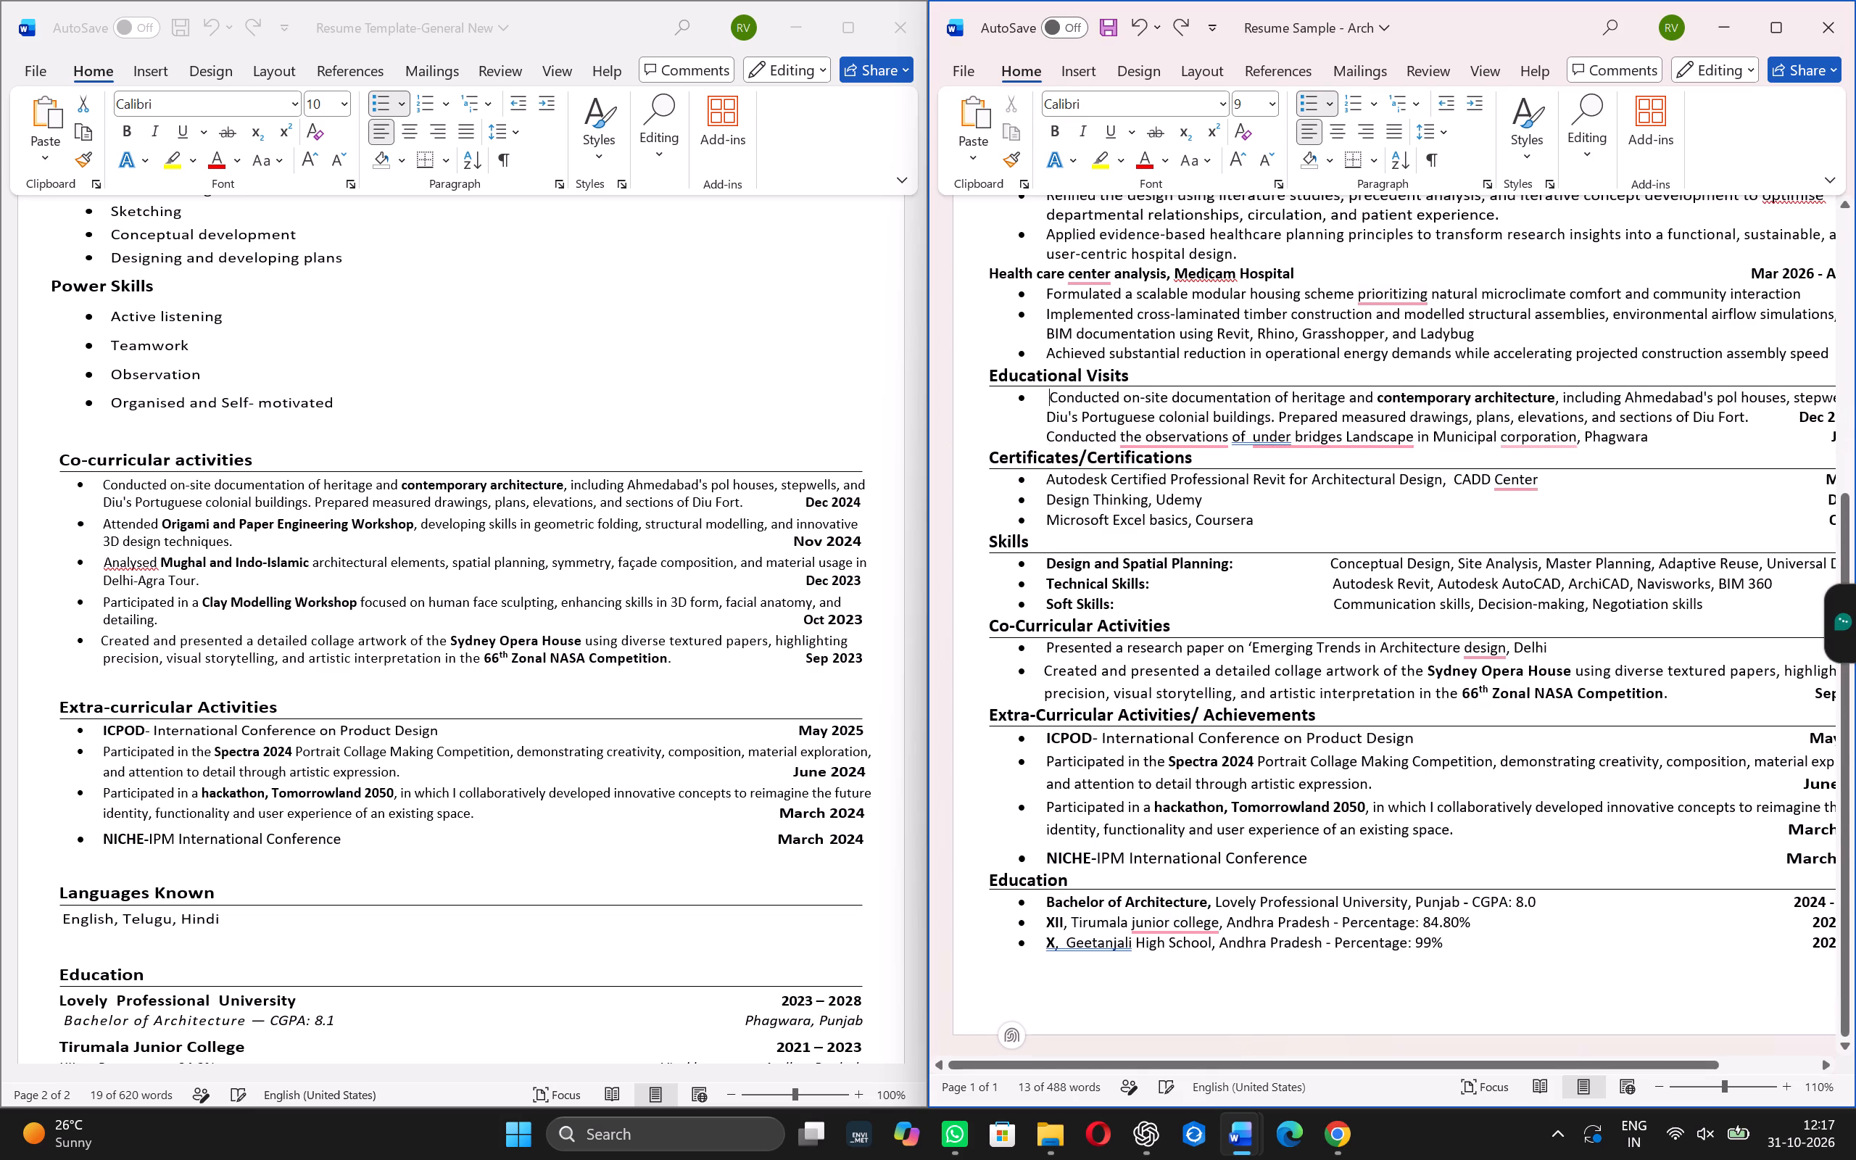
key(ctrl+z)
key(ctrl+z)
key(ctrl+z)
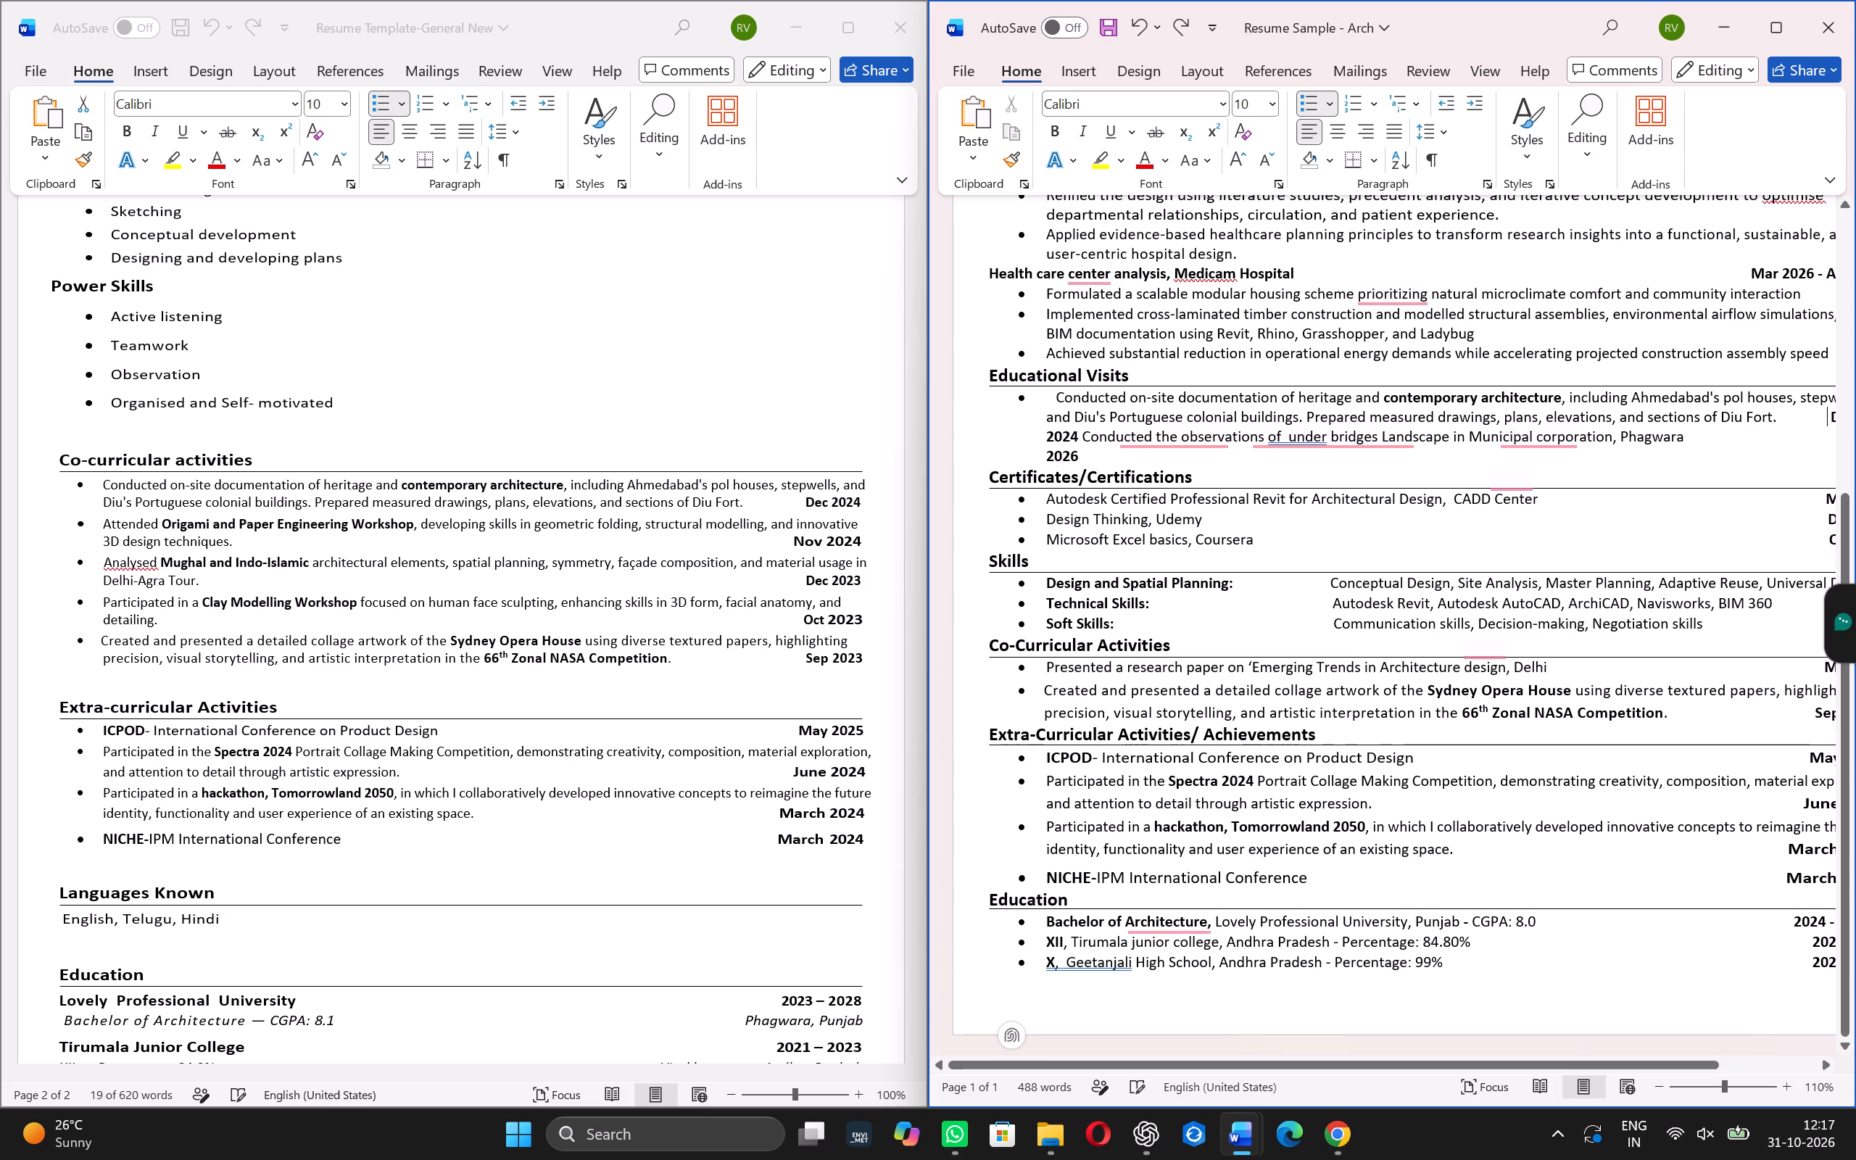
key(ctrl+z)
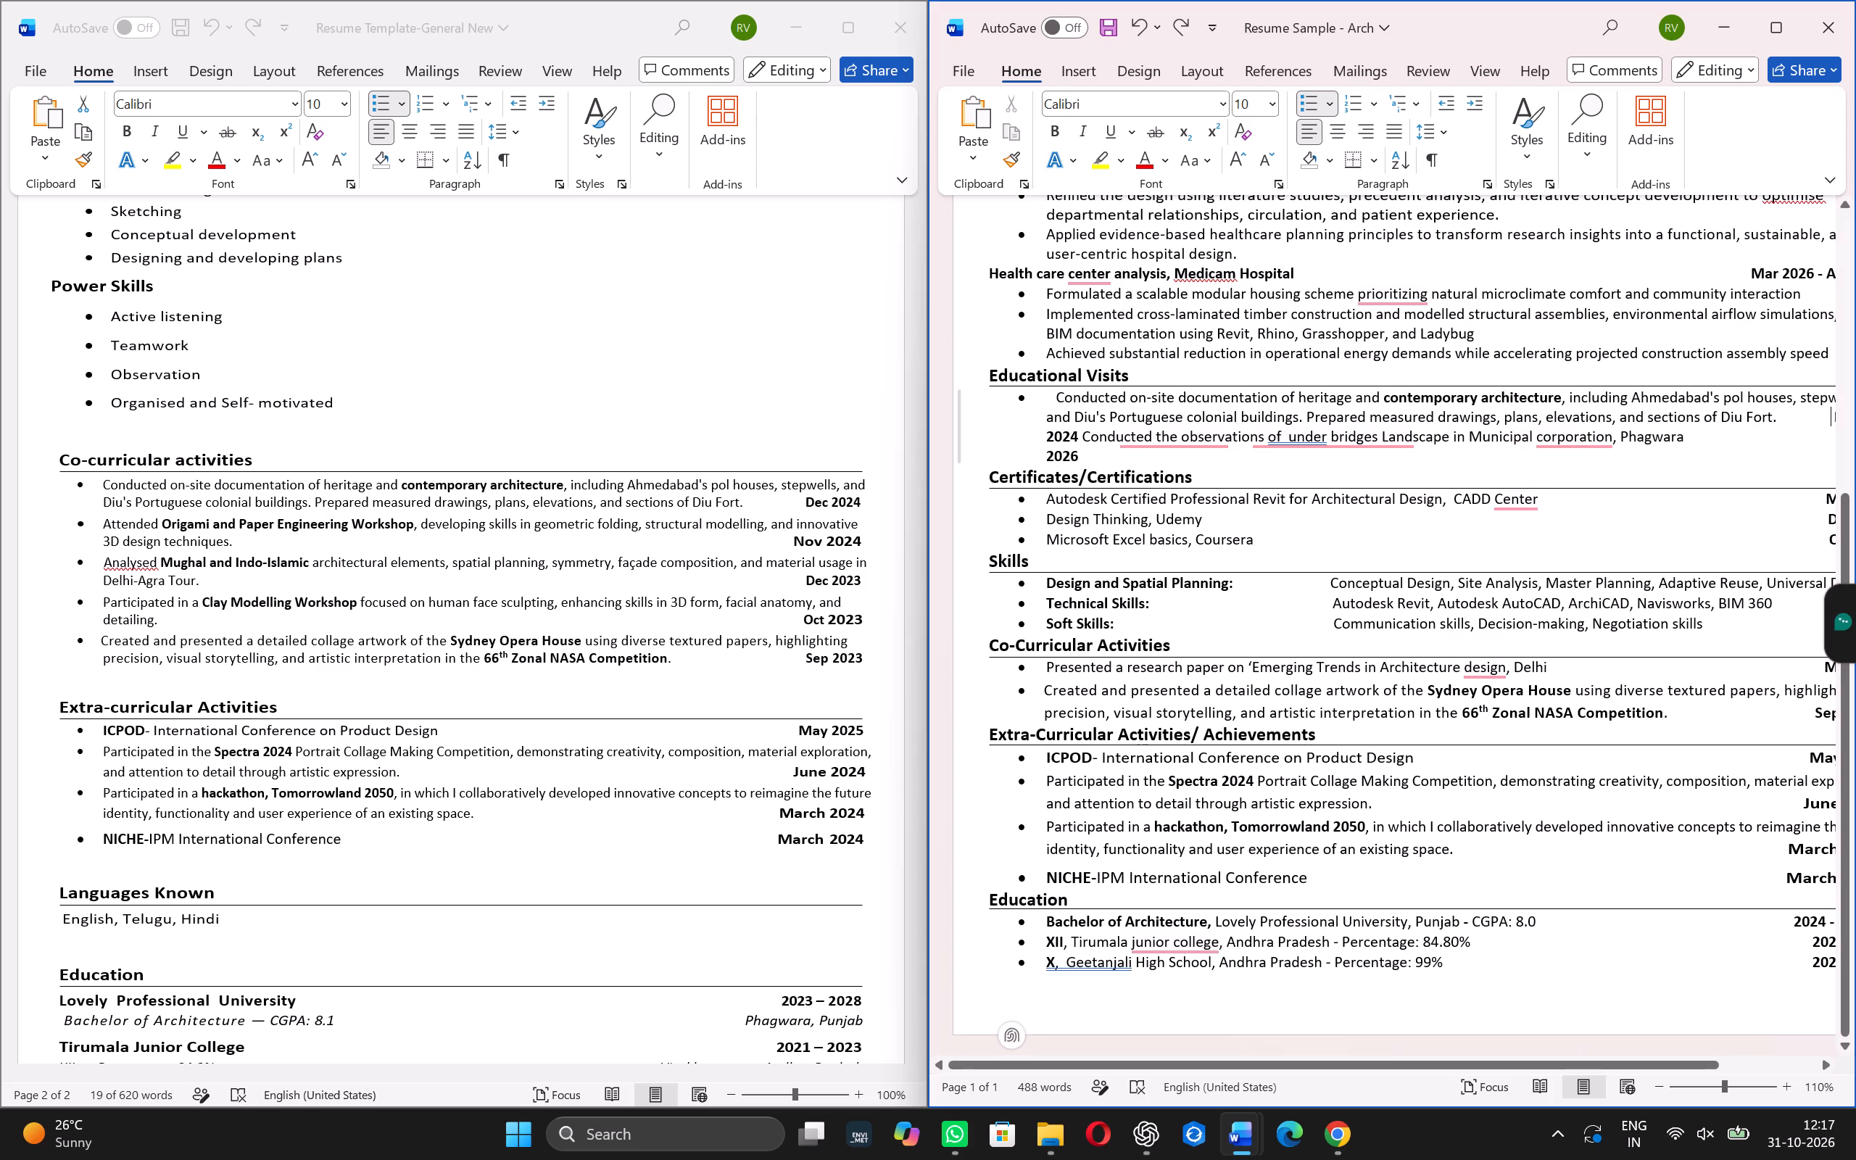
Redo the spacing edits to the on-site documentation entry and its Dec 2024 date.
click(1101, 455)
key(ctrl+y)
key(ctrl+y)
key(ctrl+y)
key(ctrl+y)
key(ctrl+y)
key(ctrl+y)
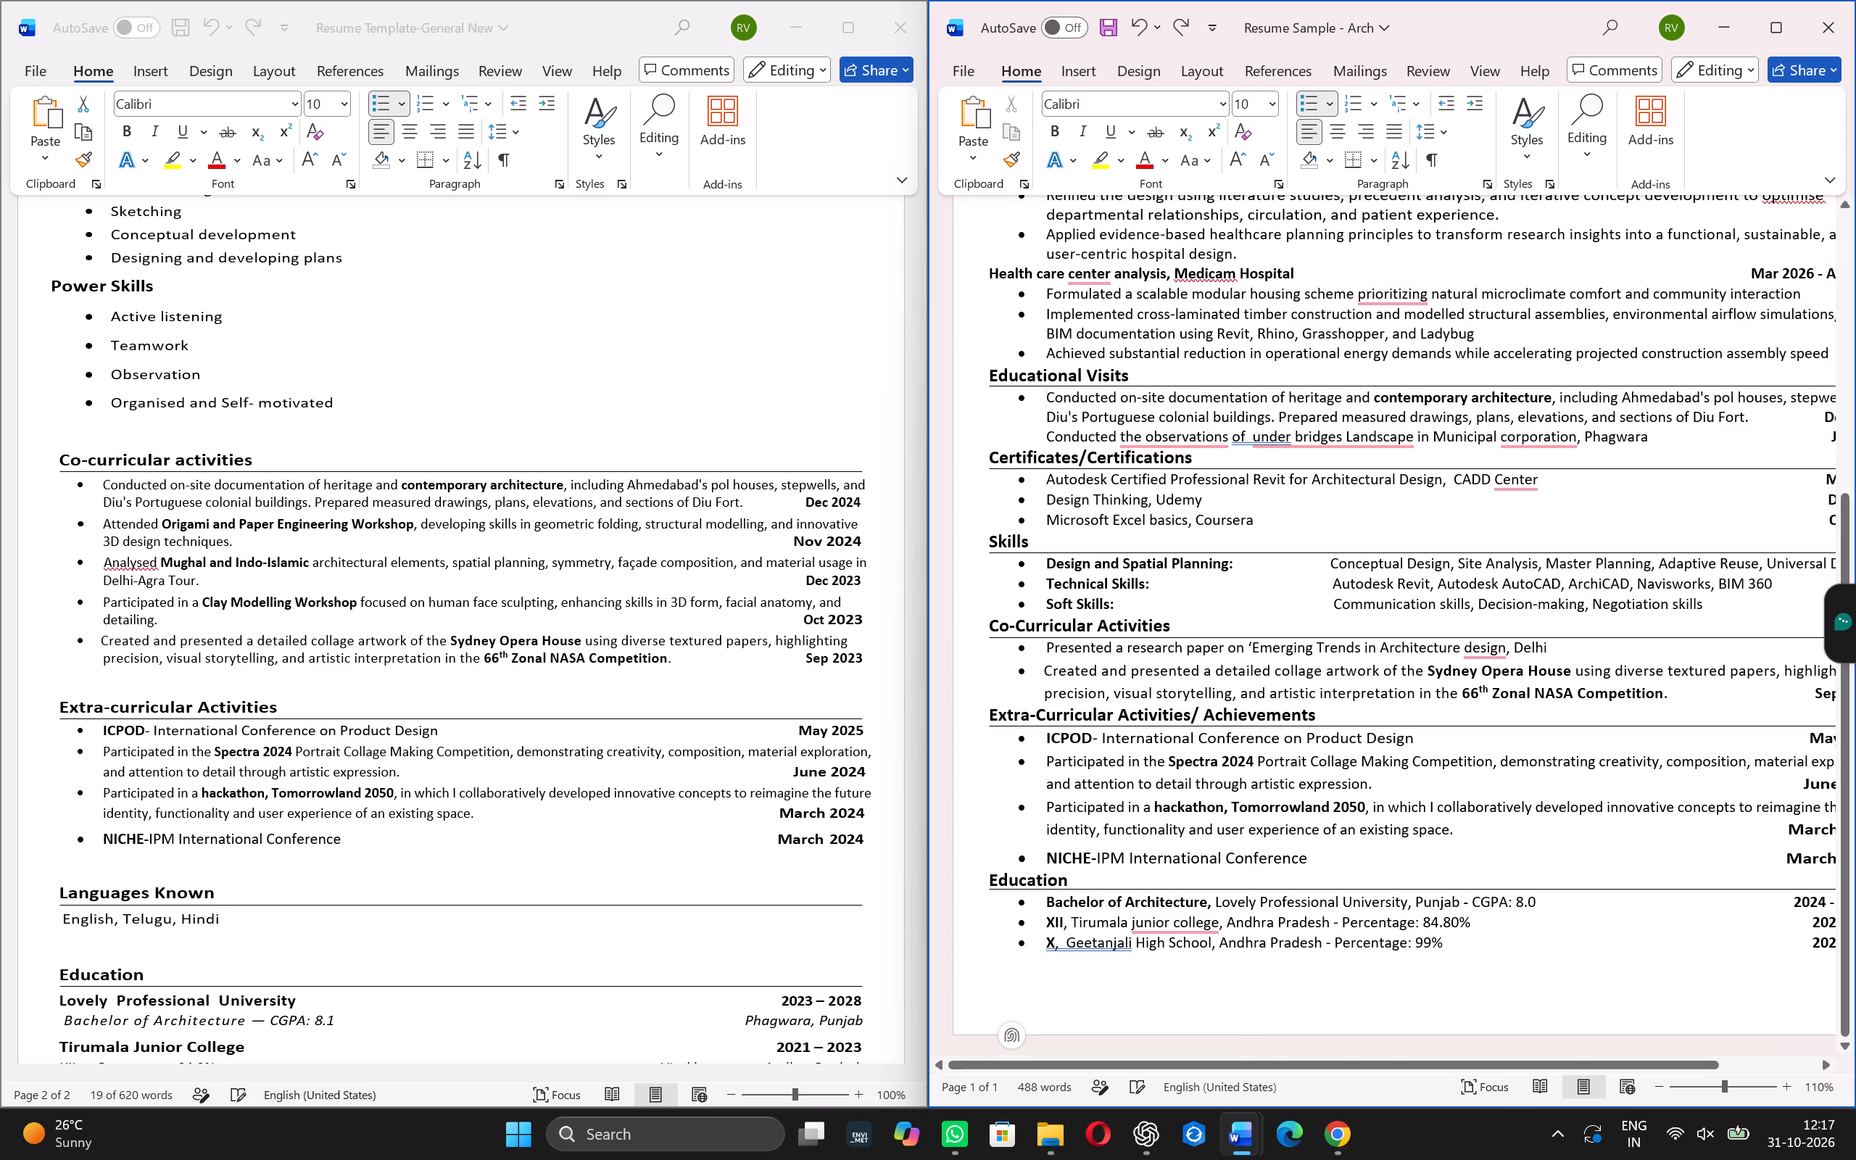
Add an empty bullet after the under bridges visit's Jul 2026 date under Educational Visits.
scroll(959, 407, left, 3)
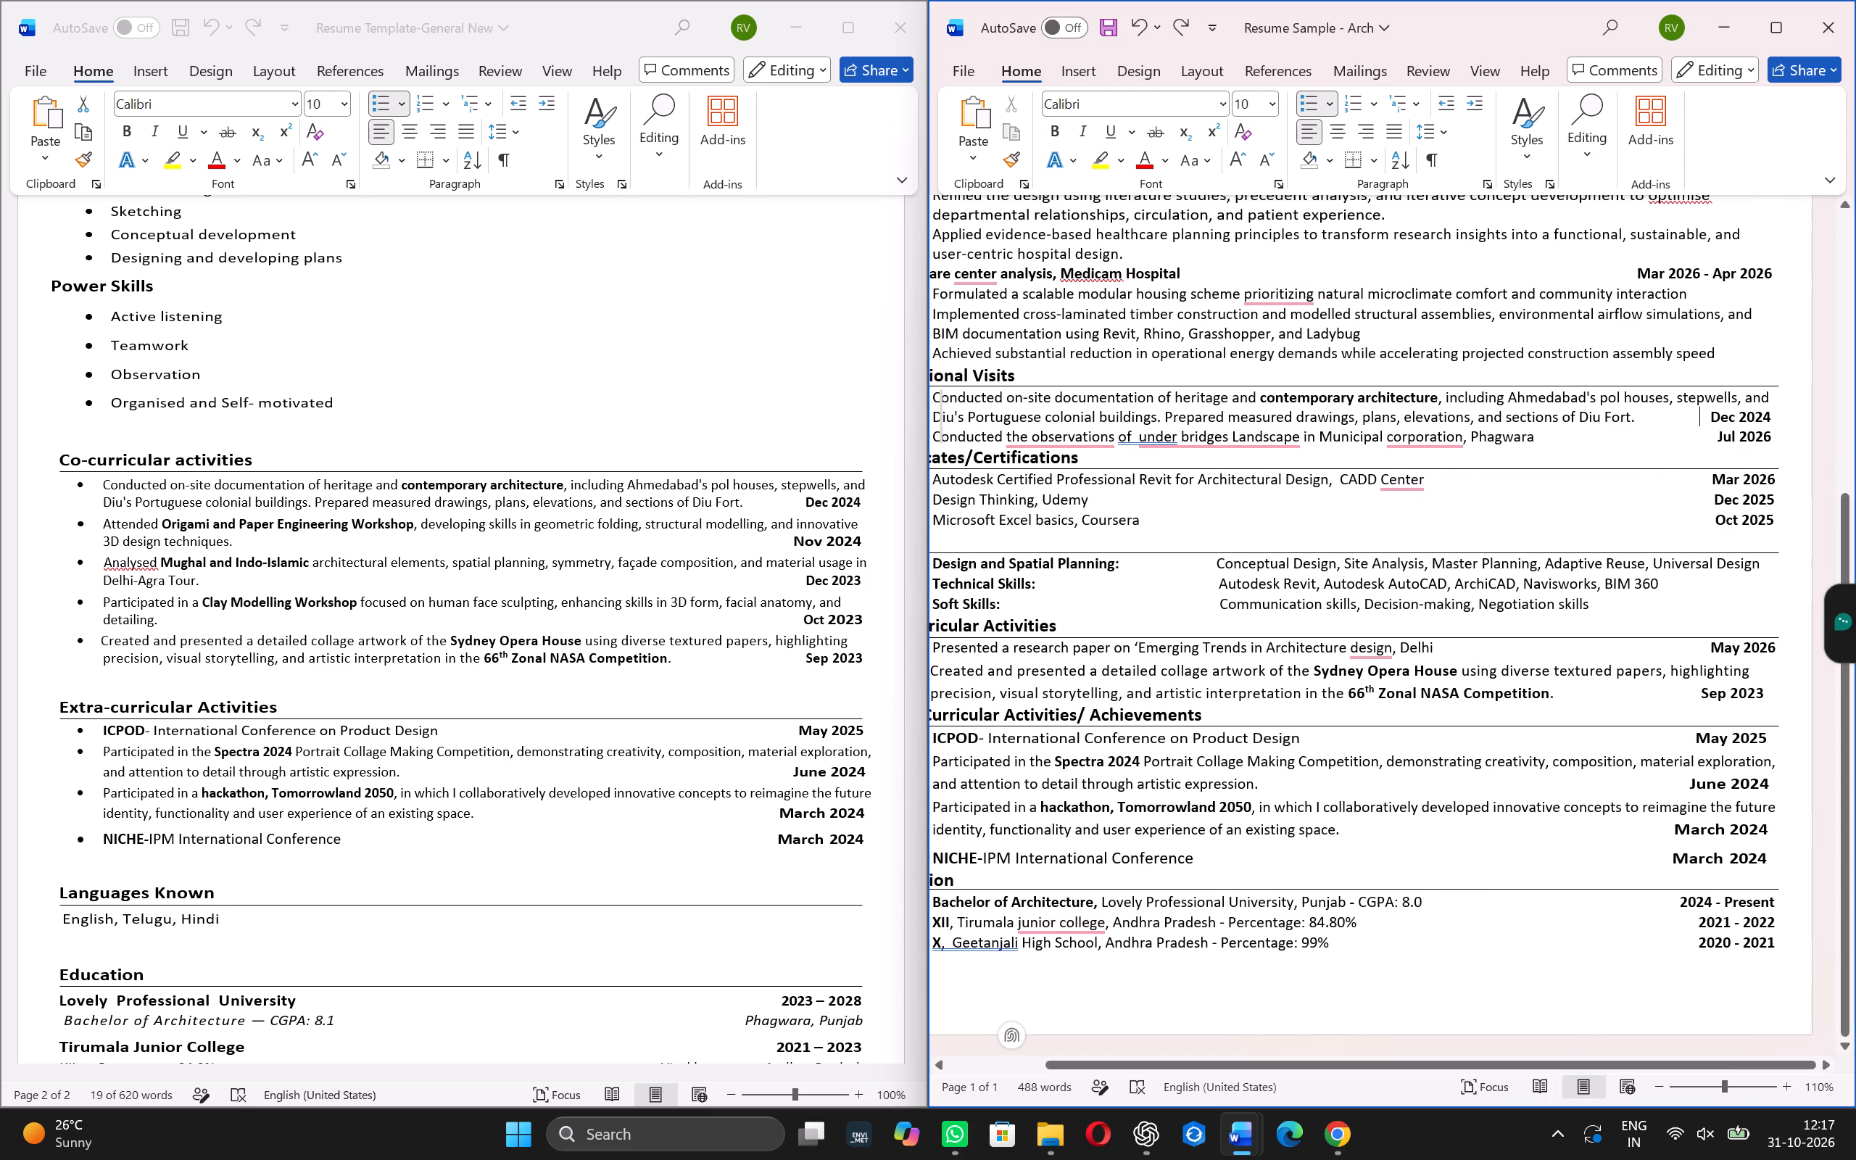
click(1776, 433)
key(Return)
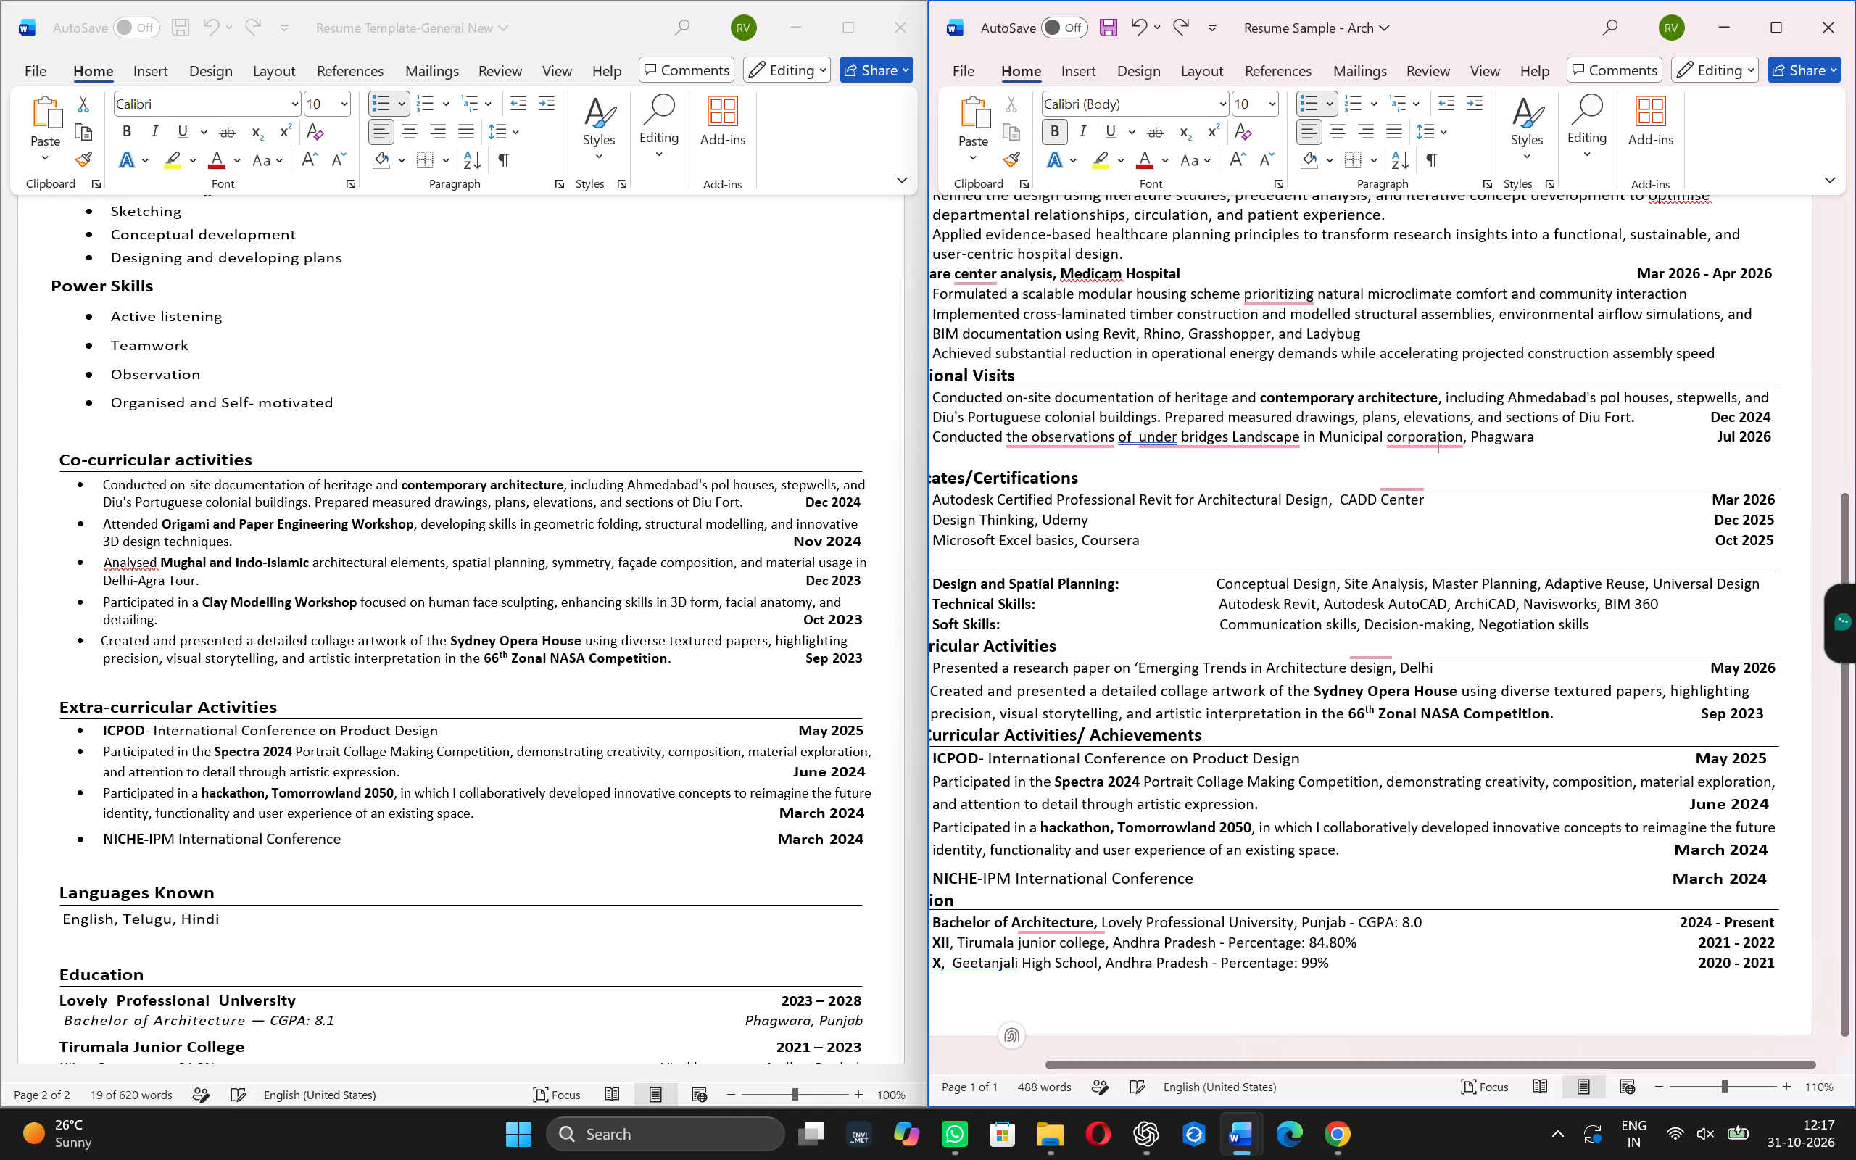
Delete the under bridges landscape observation entry and its Jul 2026 date from Educational Visits.
scroll(1790, 434, right, 1)
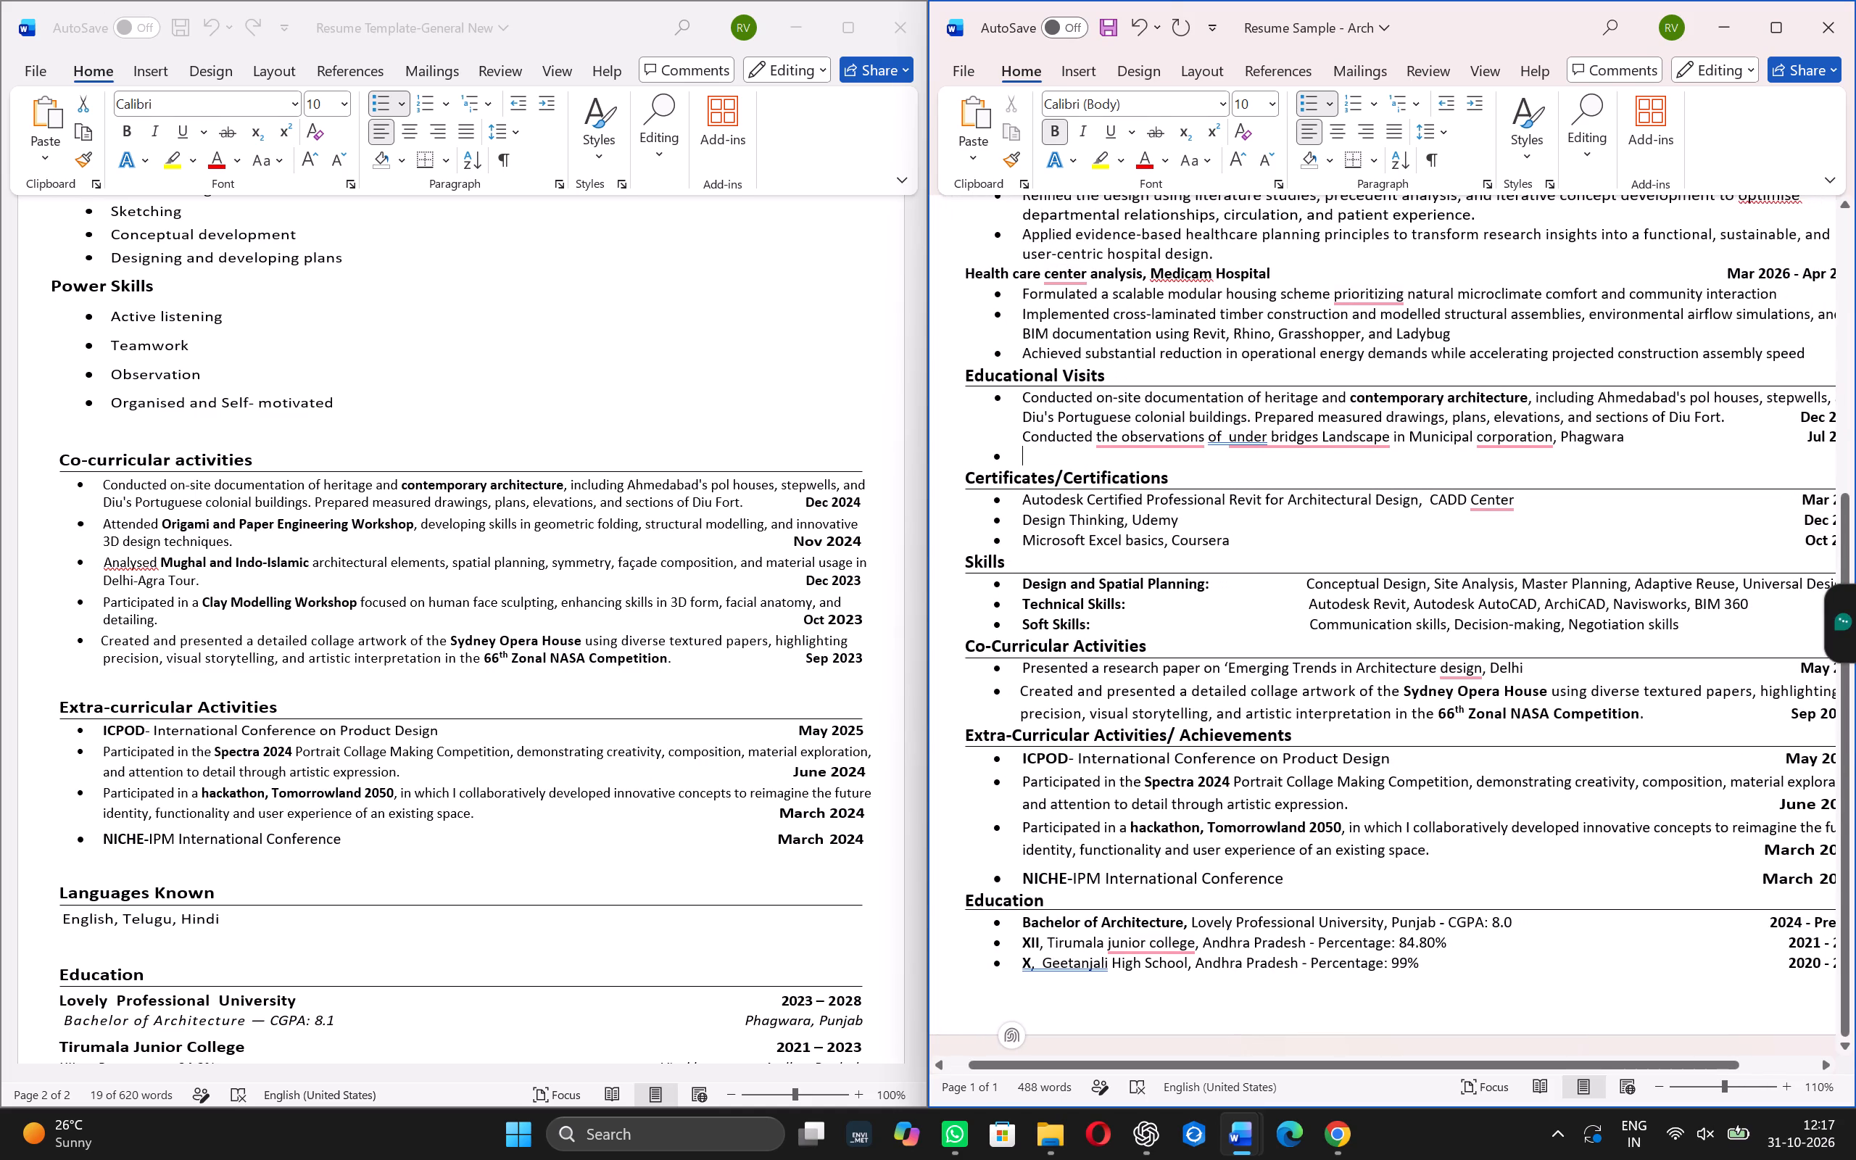
scroll(1293, 451, right, 1)
drag(1021, 439, 1048, 432)
click(1048, 432)
drag(1048, 432, 1170, 448)
scroll(1050, 432, left, 2)
drag(1236, 460, 1321, 473)
drag(1338, 478, 1517, 473)
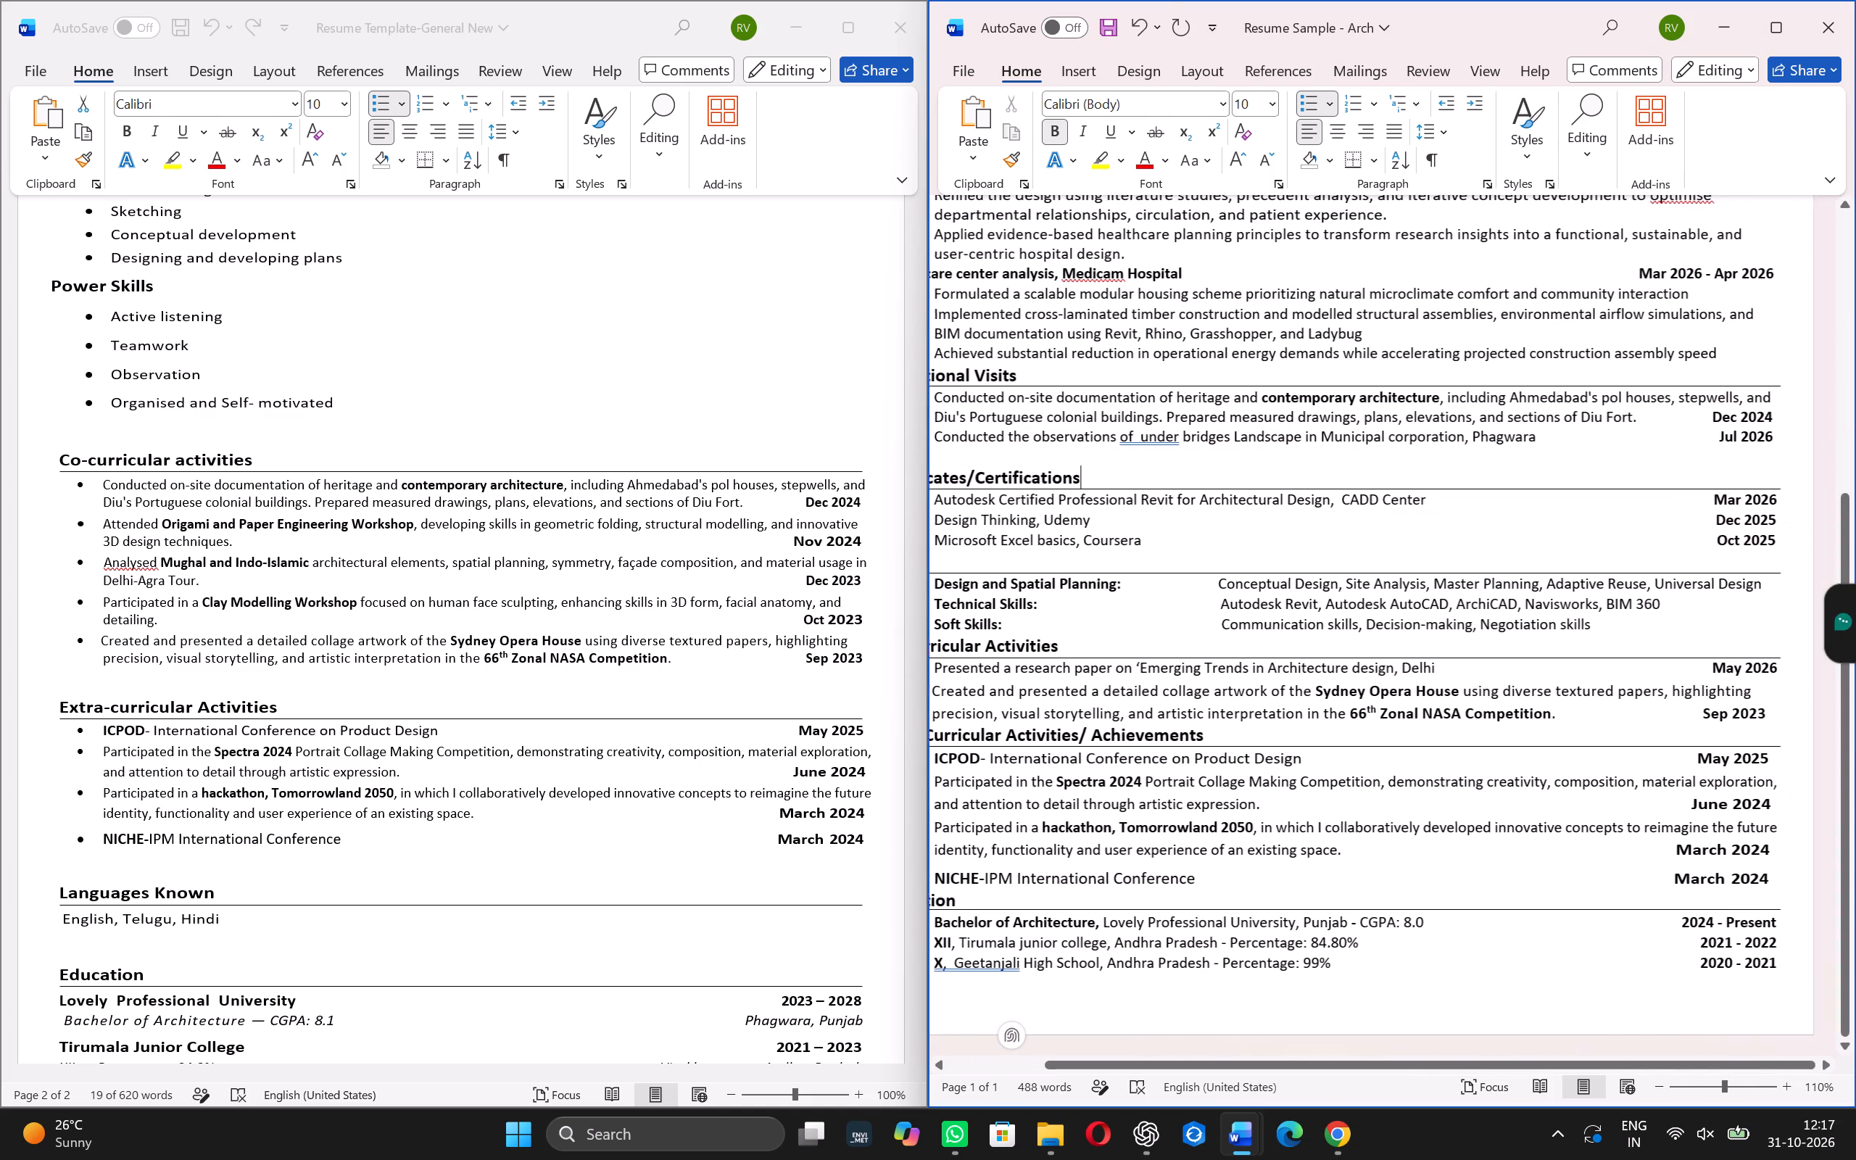
scroll(1517, 473, left, 1)
drag(1517, 473, 1720, 445)
click(1723, 445)
drag(1753, 438, 1735, 426)
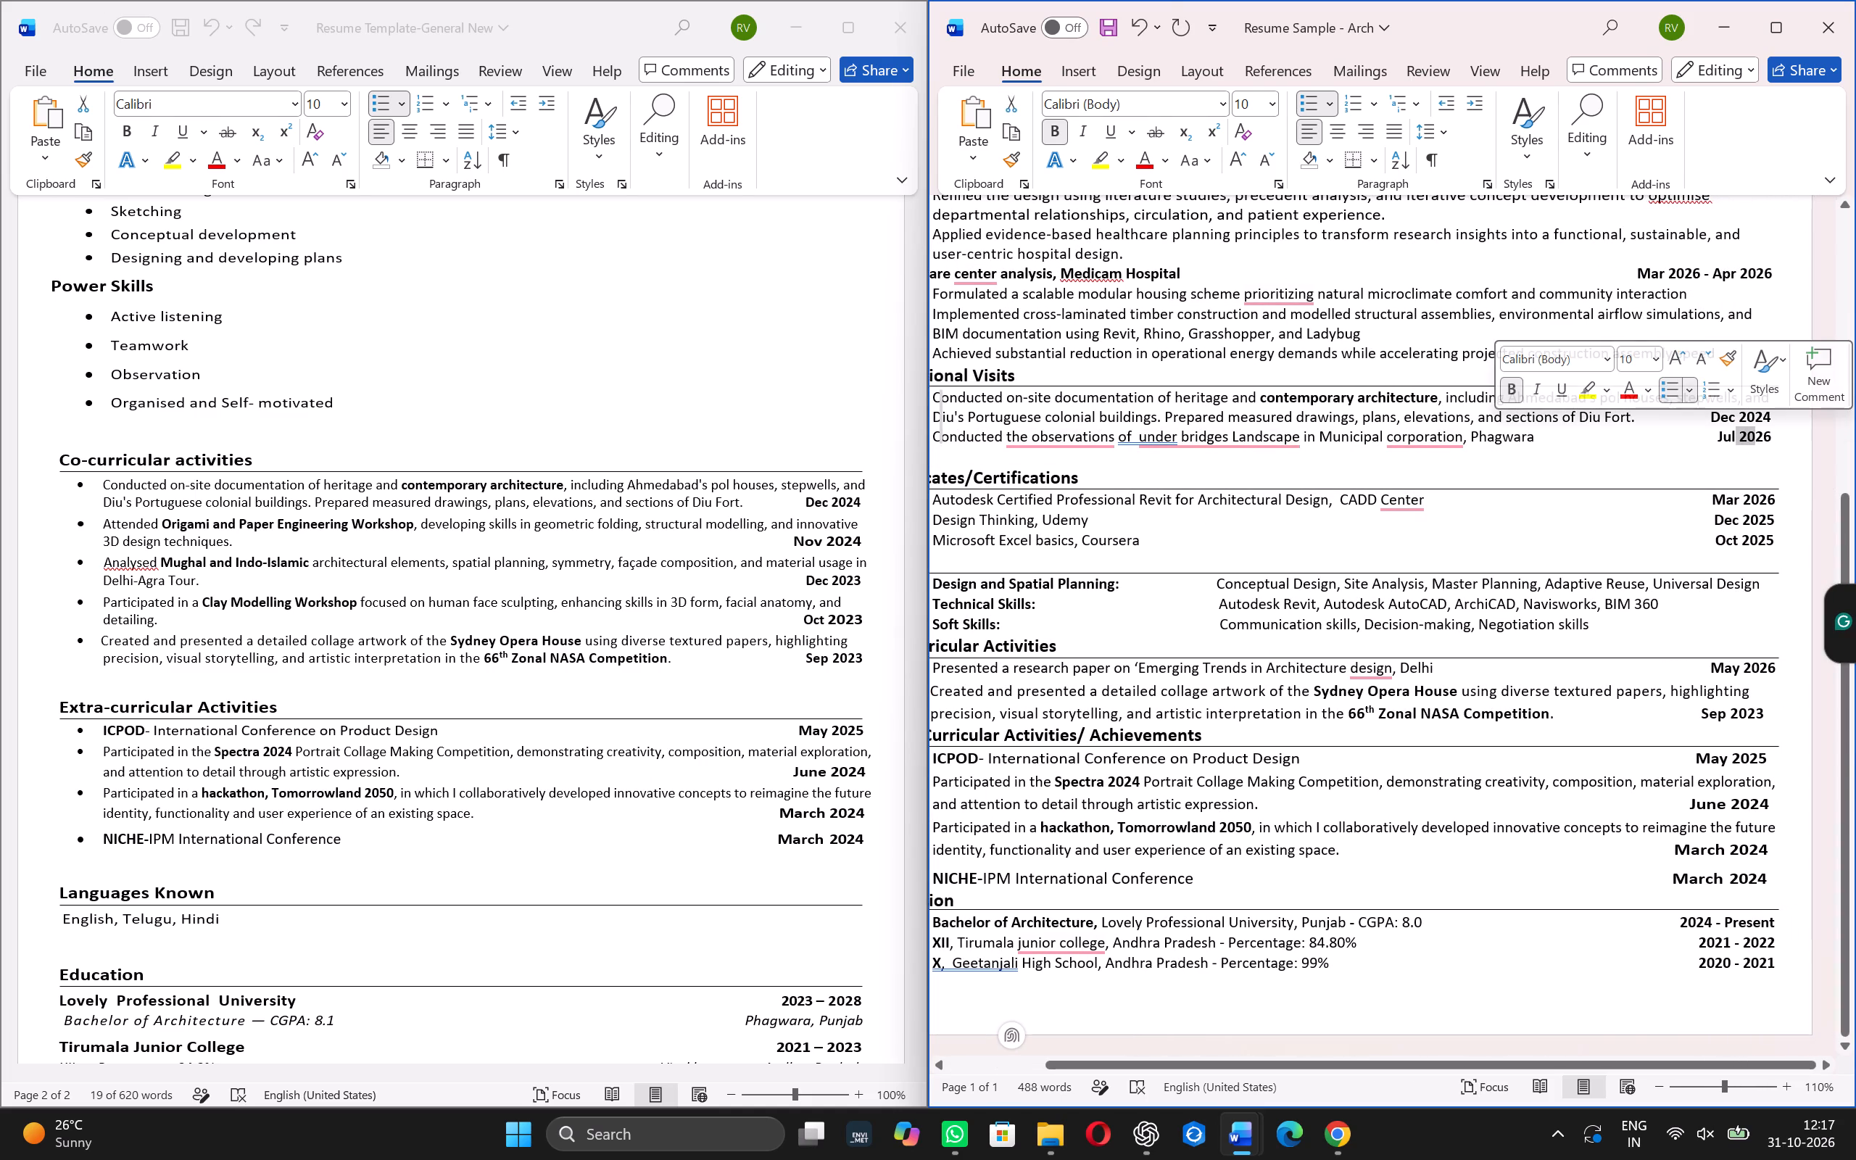
click(1773, 436)
scroll(1775, 441, left, 1)
drag(1773, 441, 1350, 428)
scroll(1356, 428, right, 1)
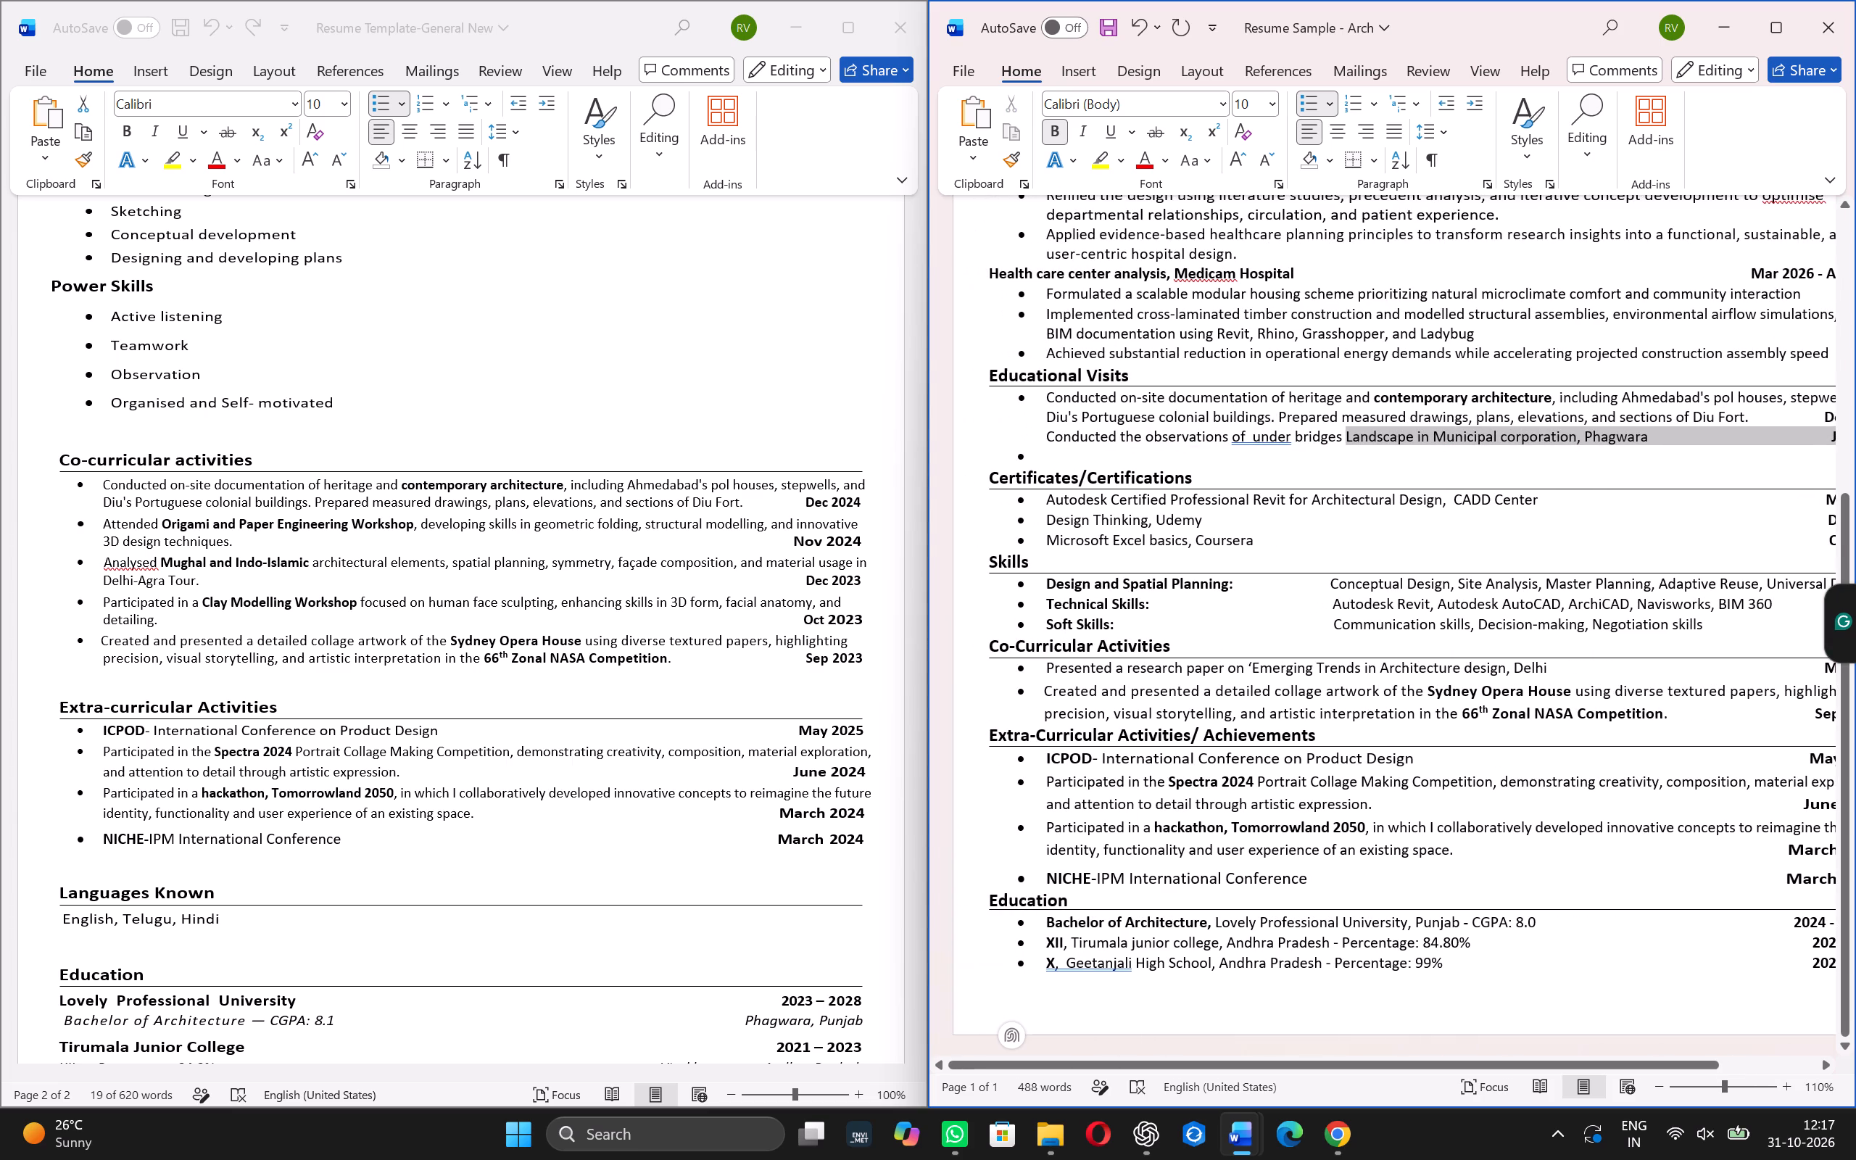
scroll(1350, 428, right, 1)
drag(1350, 428, 1053, 436)
key(BackSpace)
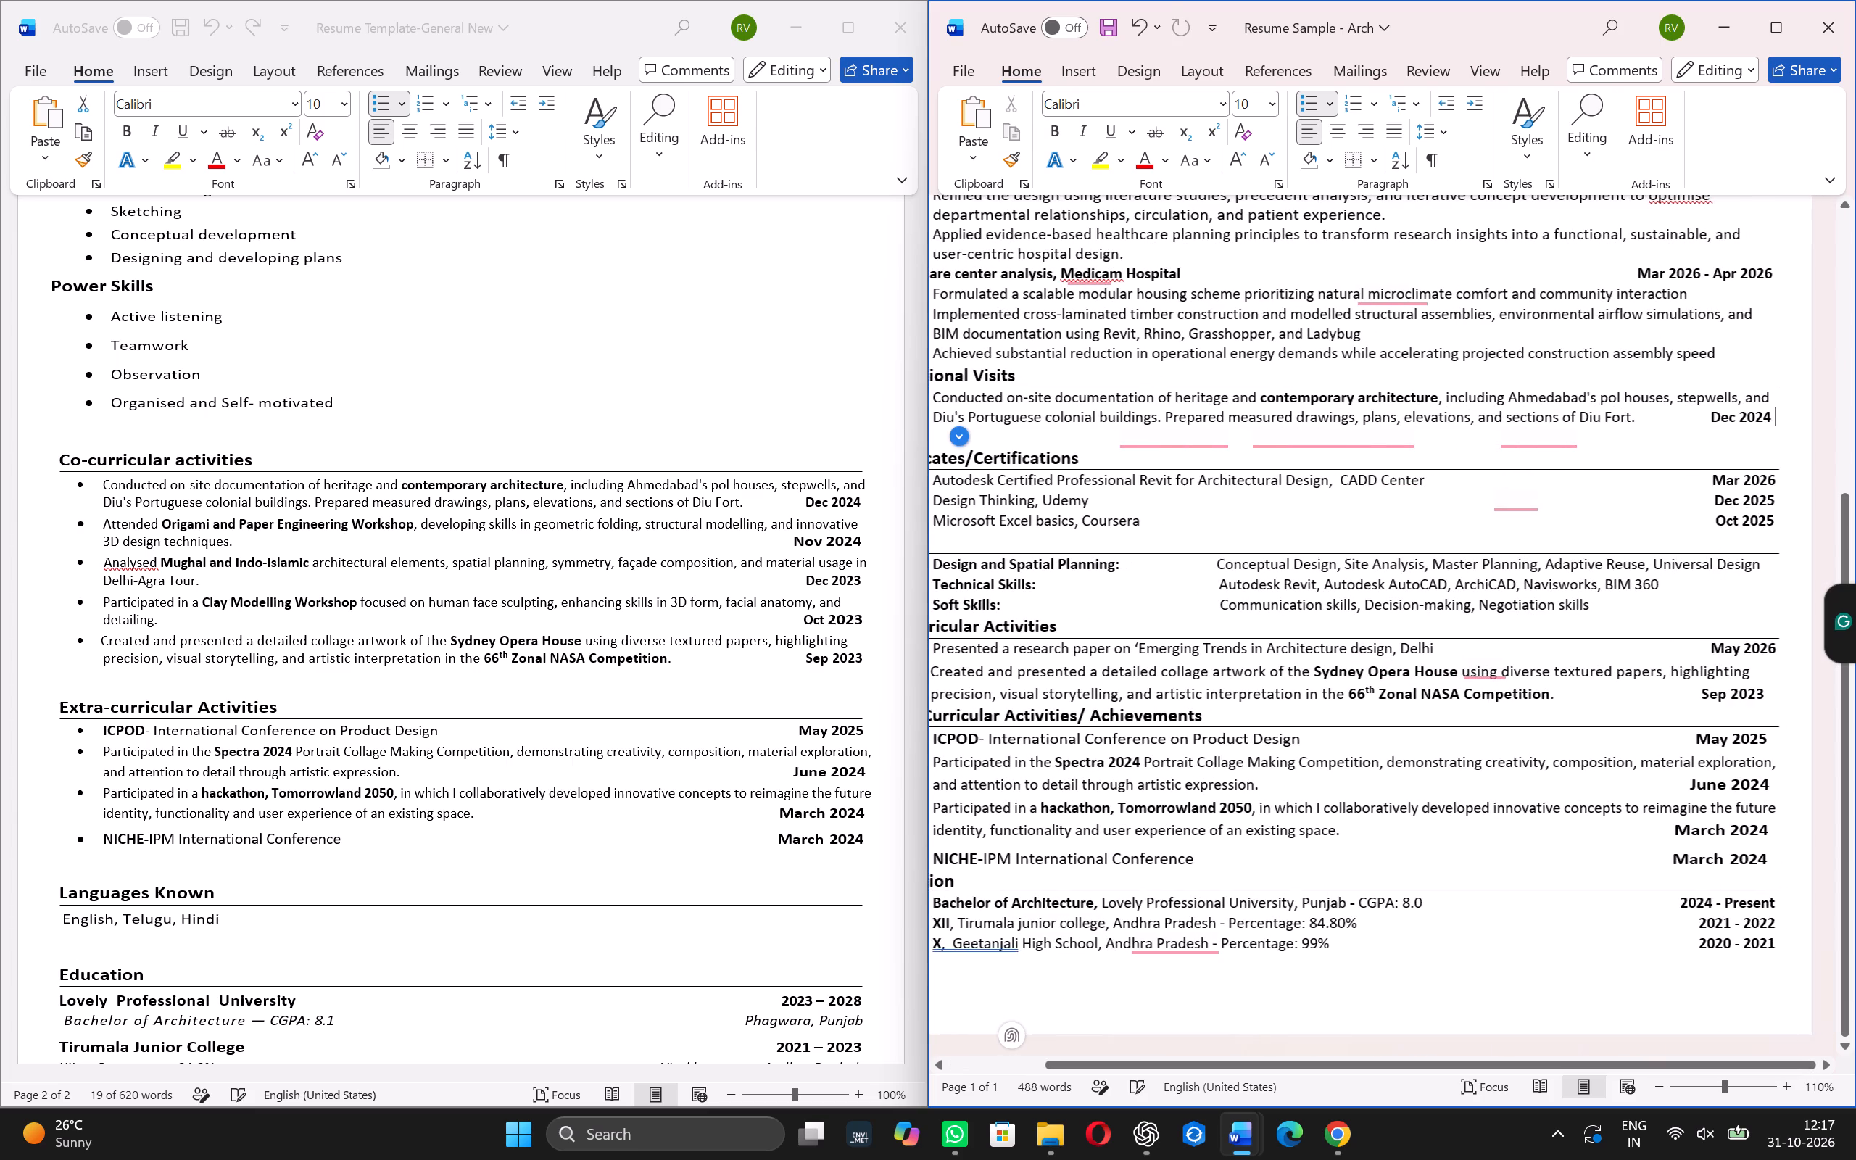
Copy the Mughal and Indo-Islamic entry with its Dec 2023 date from the general template into the empty Educational Visits bullet.
scroll(1695, 422, down, 2)
scroll(1570, 445, right, 1)
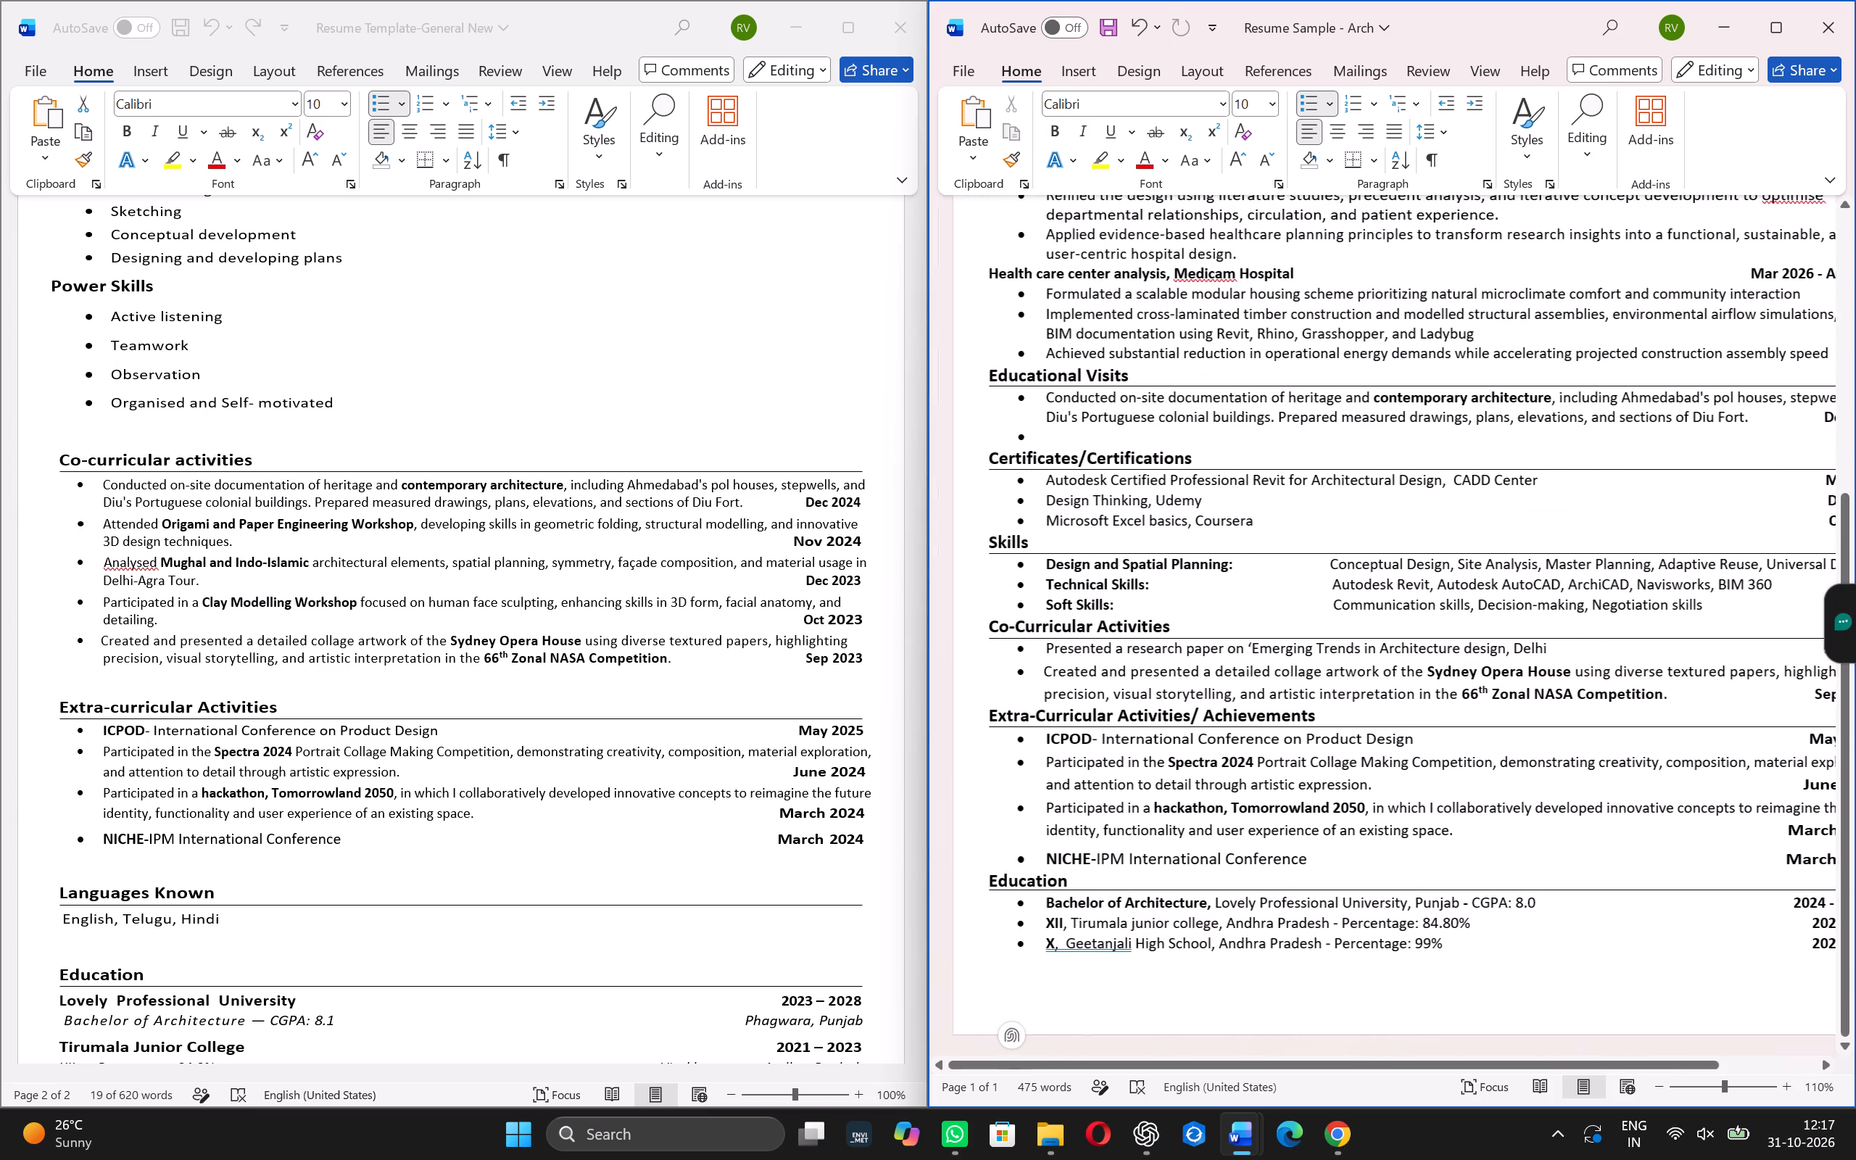
scroll(1570, 445, right, 1)
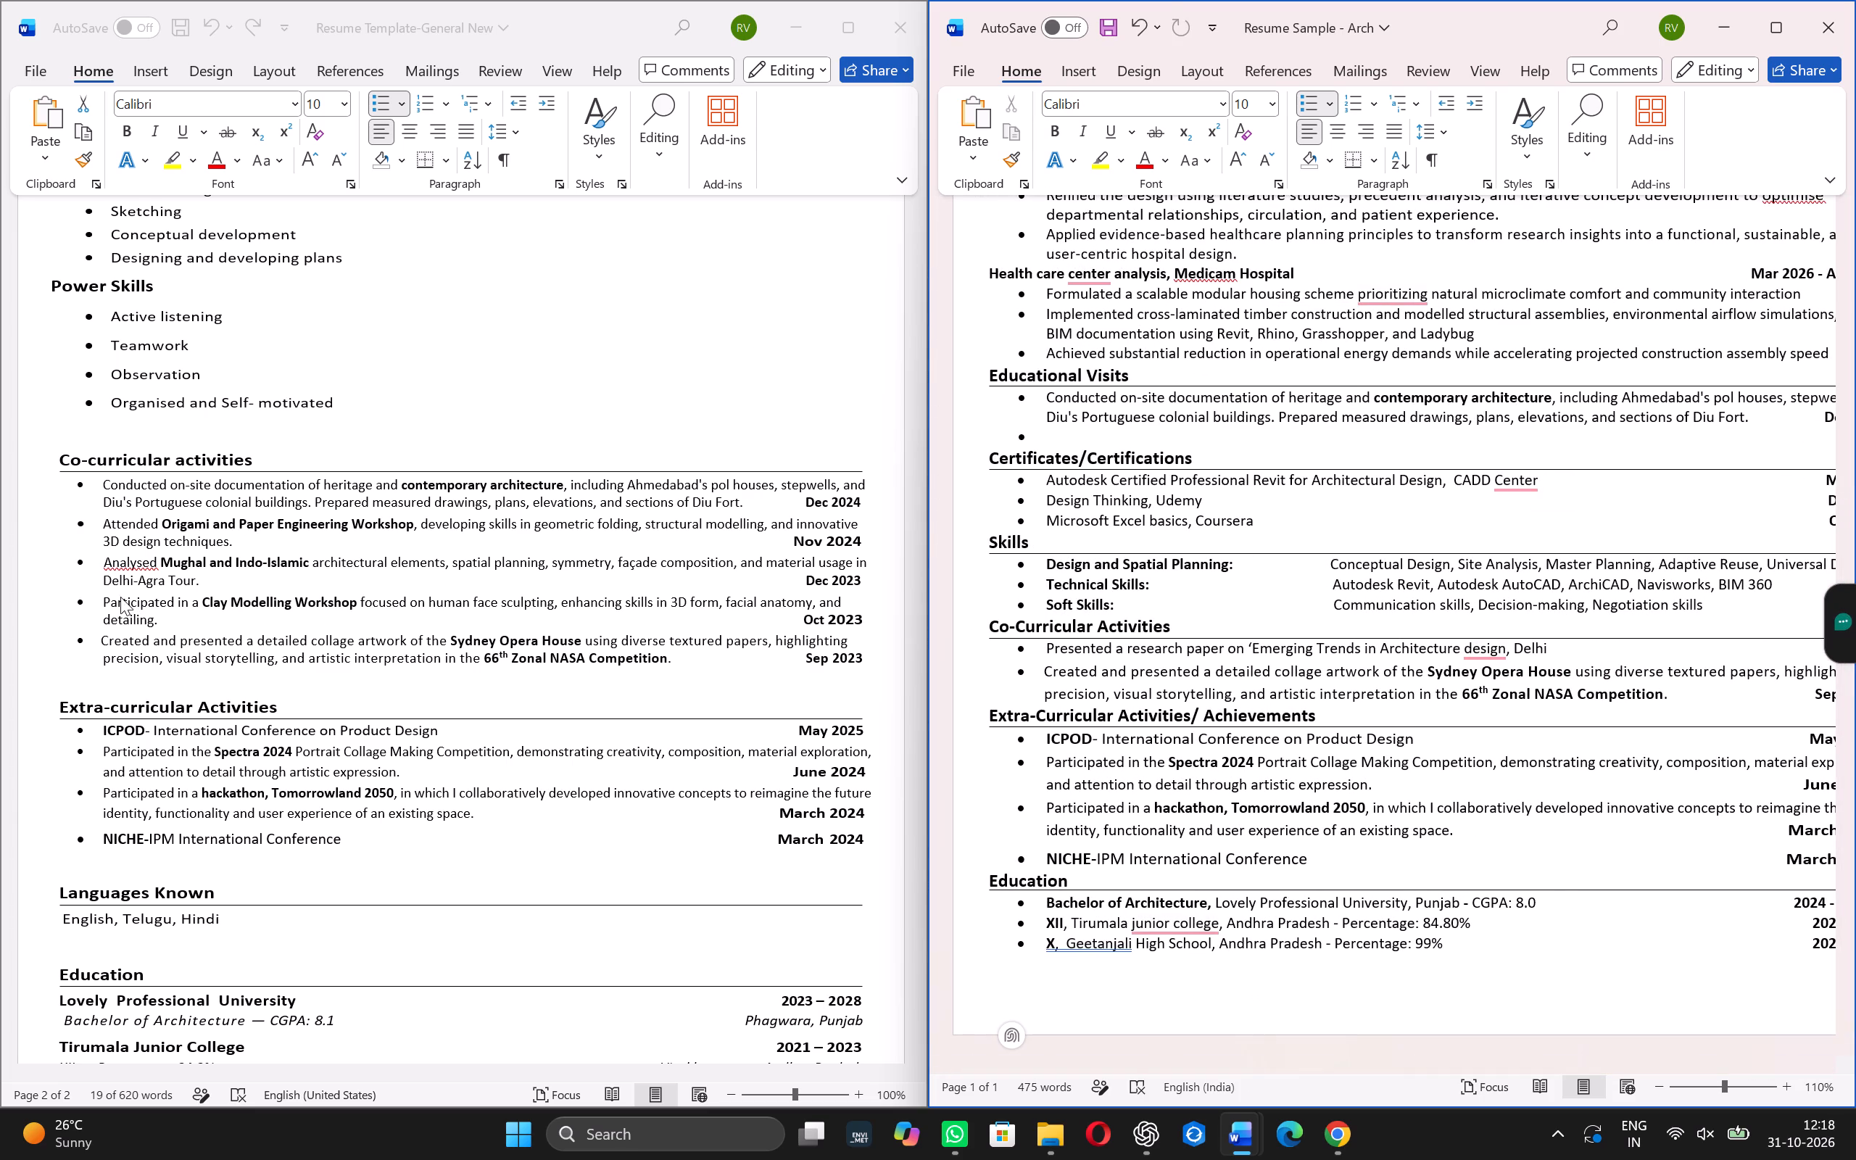
click(104, 563)
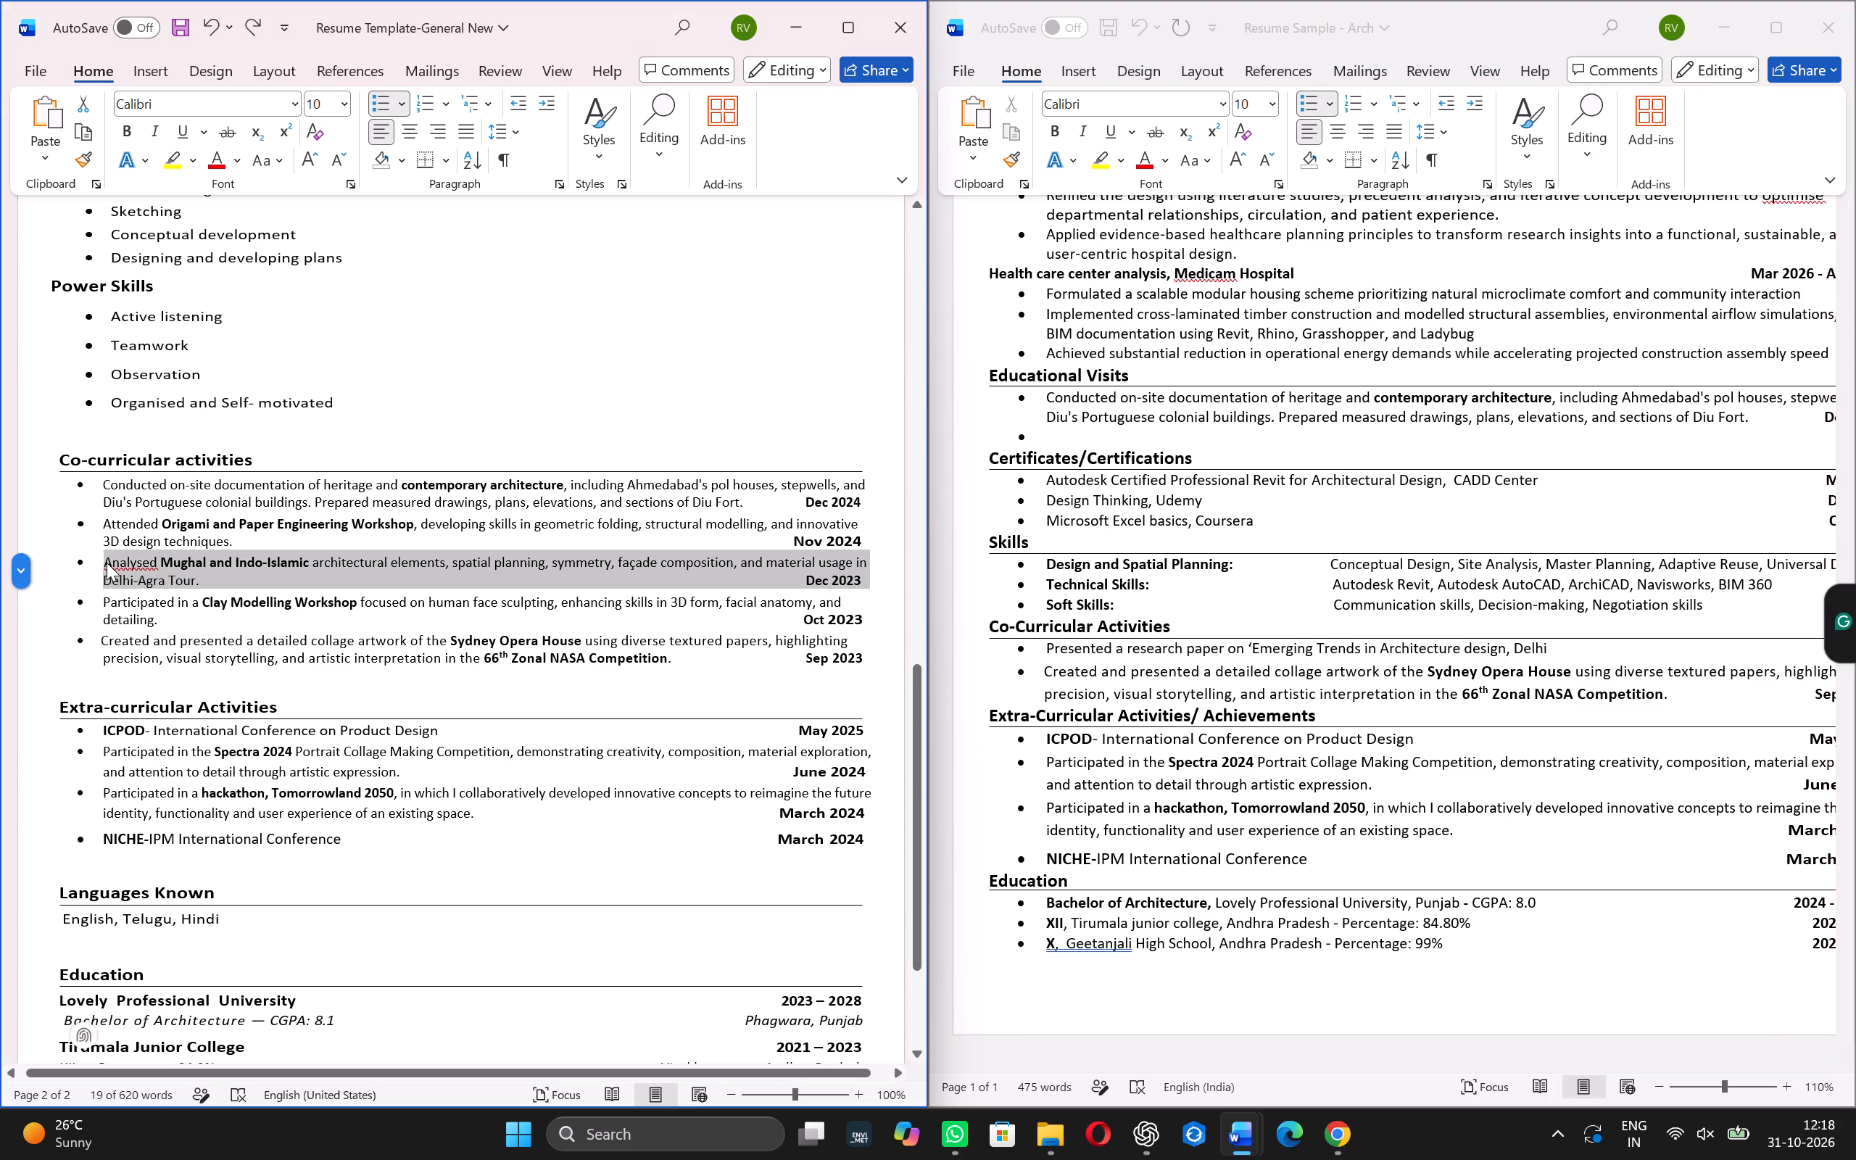
key(ctrl+c)
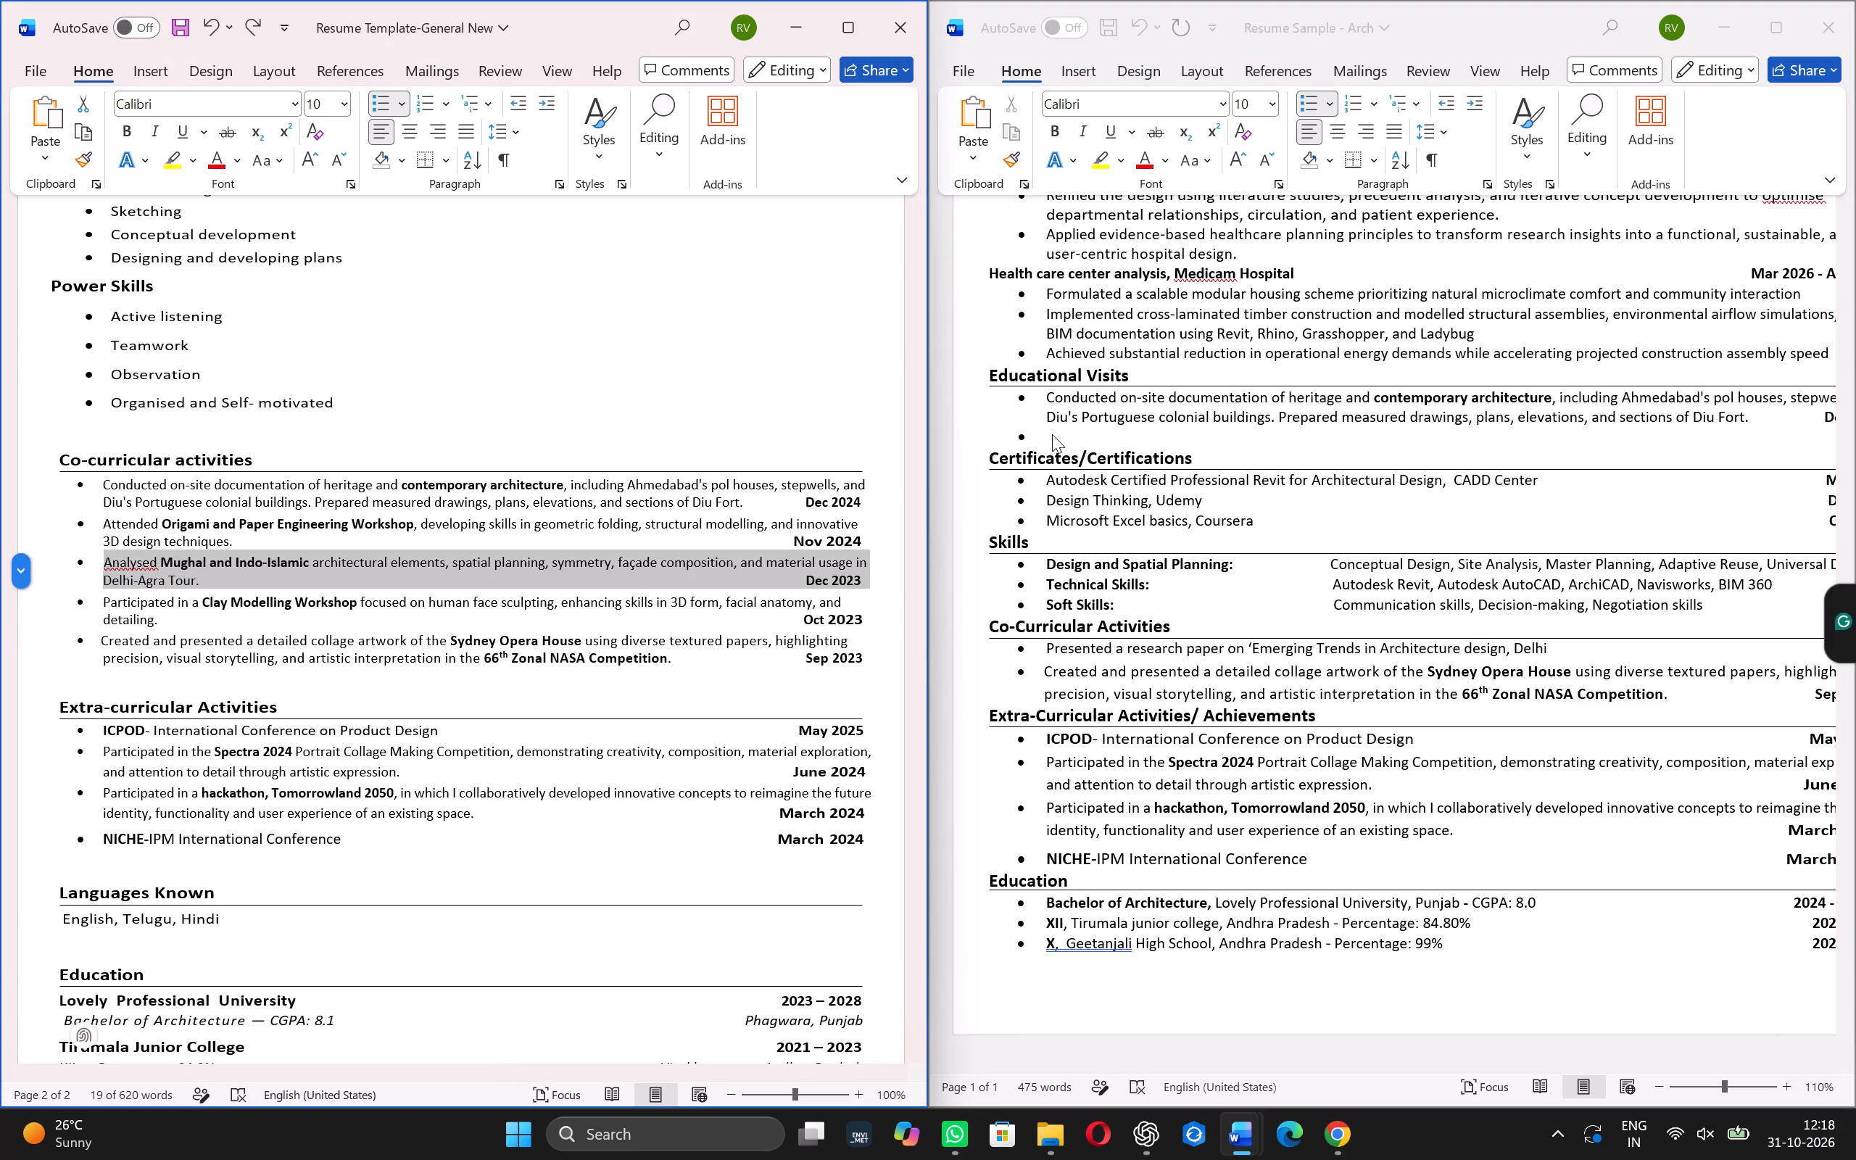
click(1052, 434)
click(1048, 439)
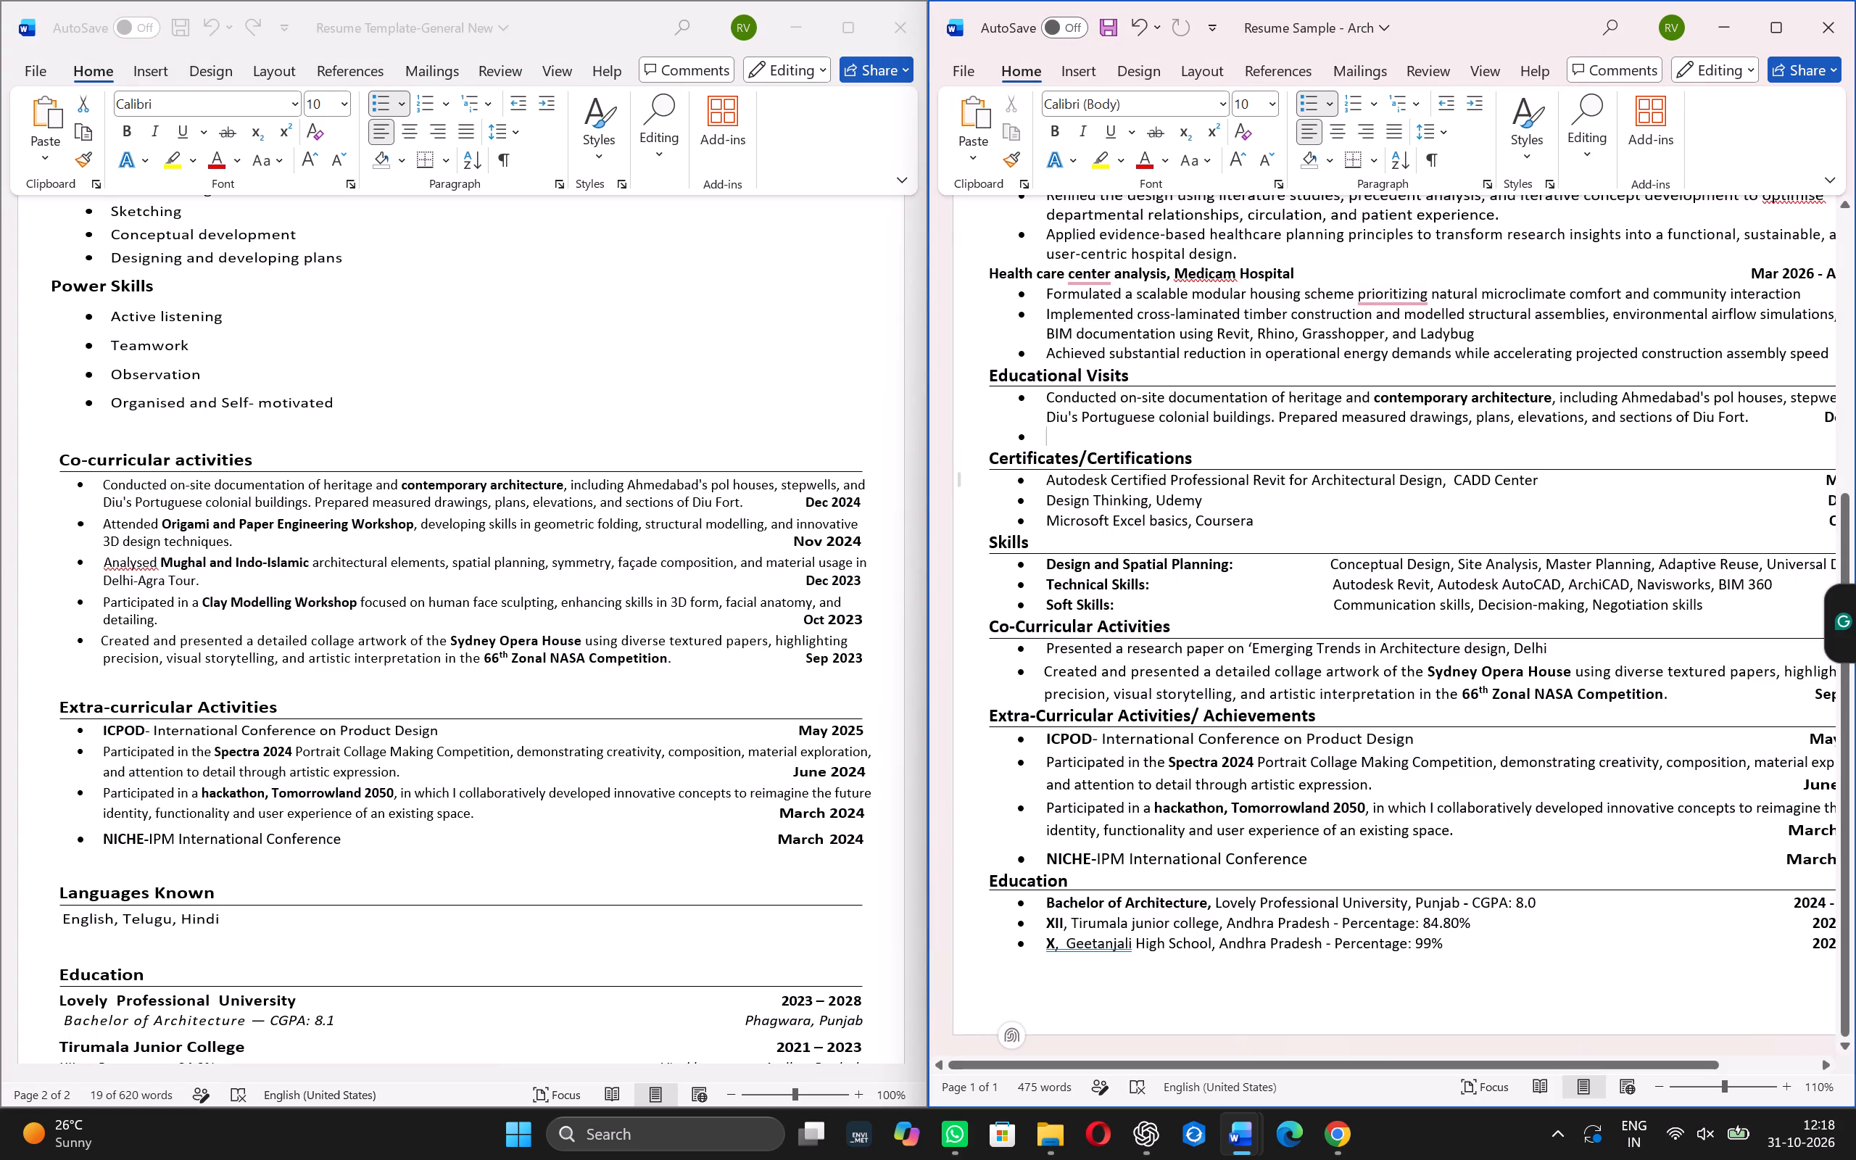
key(ctrl+v)
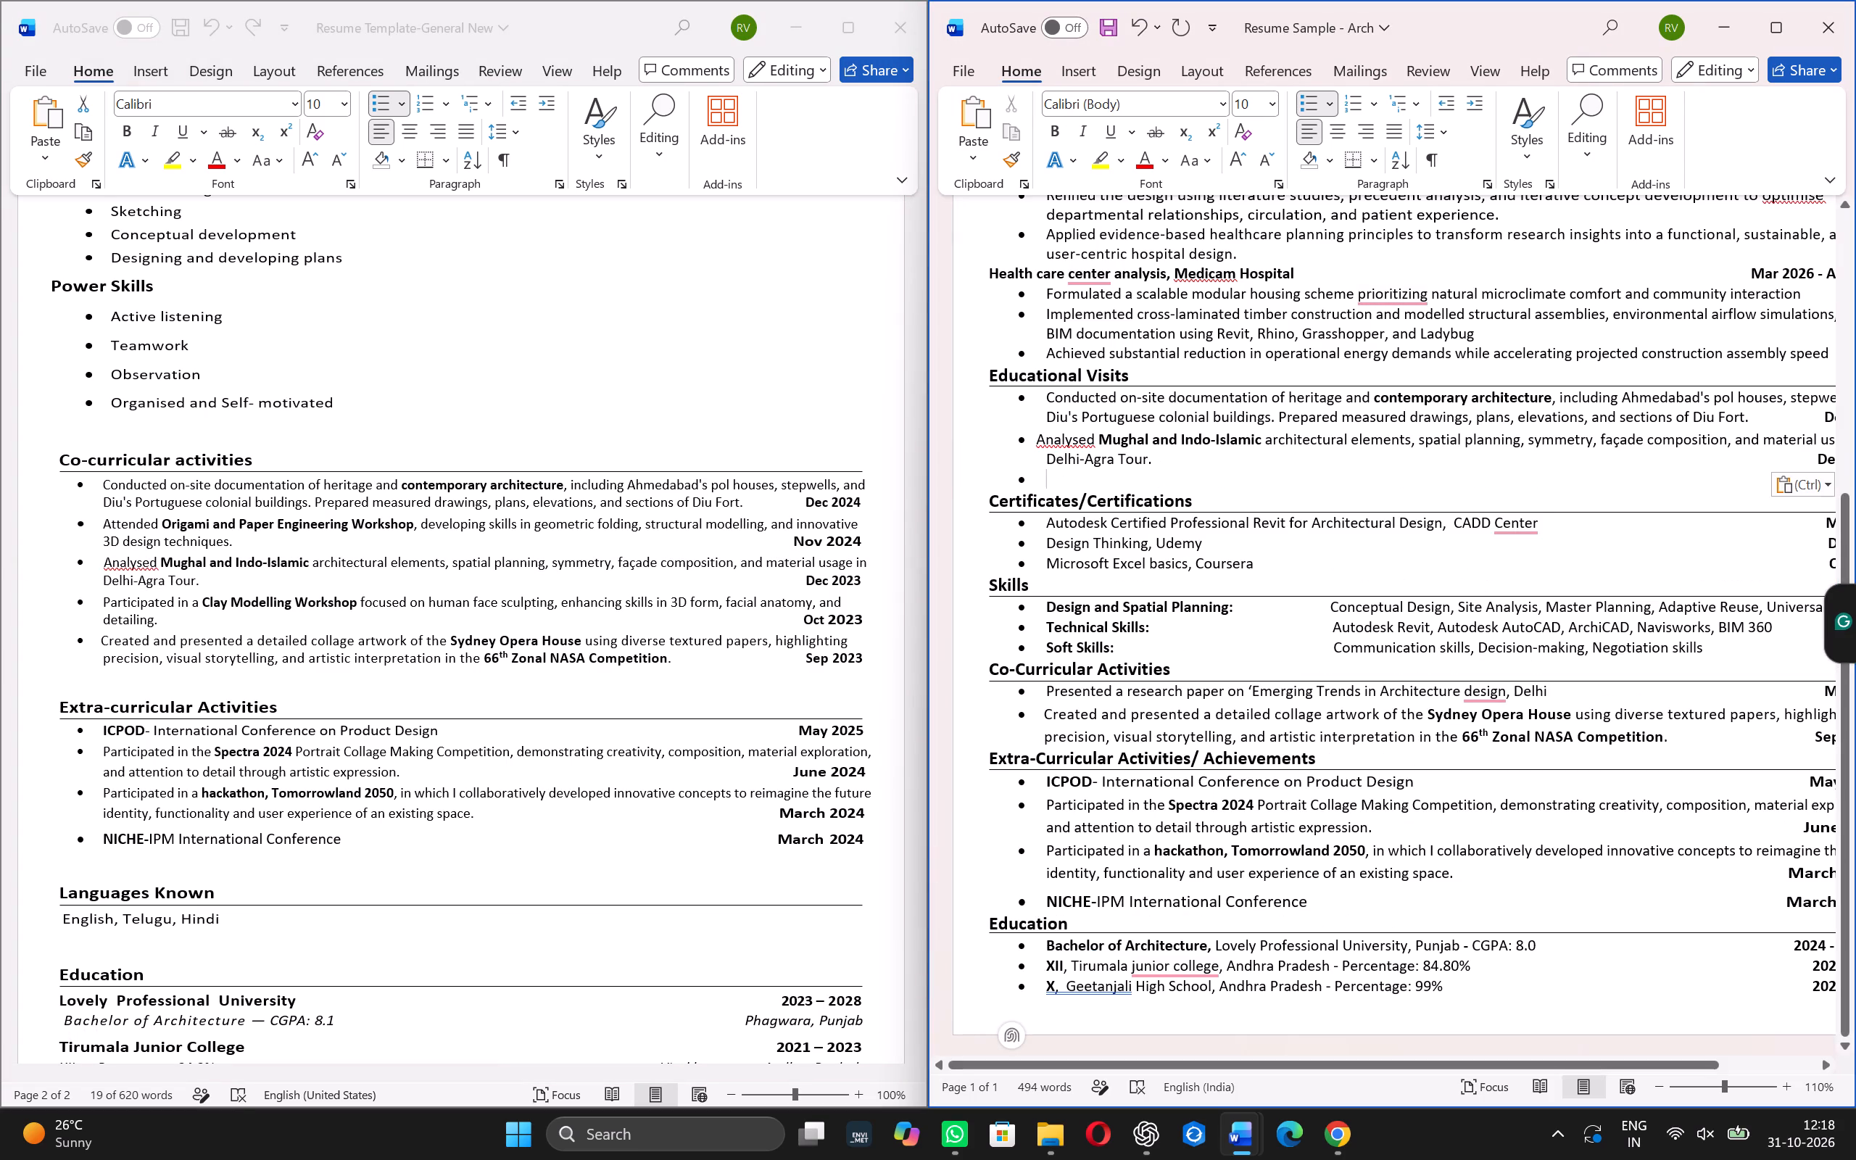
Remove the empty bullet line between the Mughal and Indo-Islamic entry and the Certificates/Certifications heading.
key(BackSpace)
key(BackSpace)
key(BackSpace)
key(BackSpace)
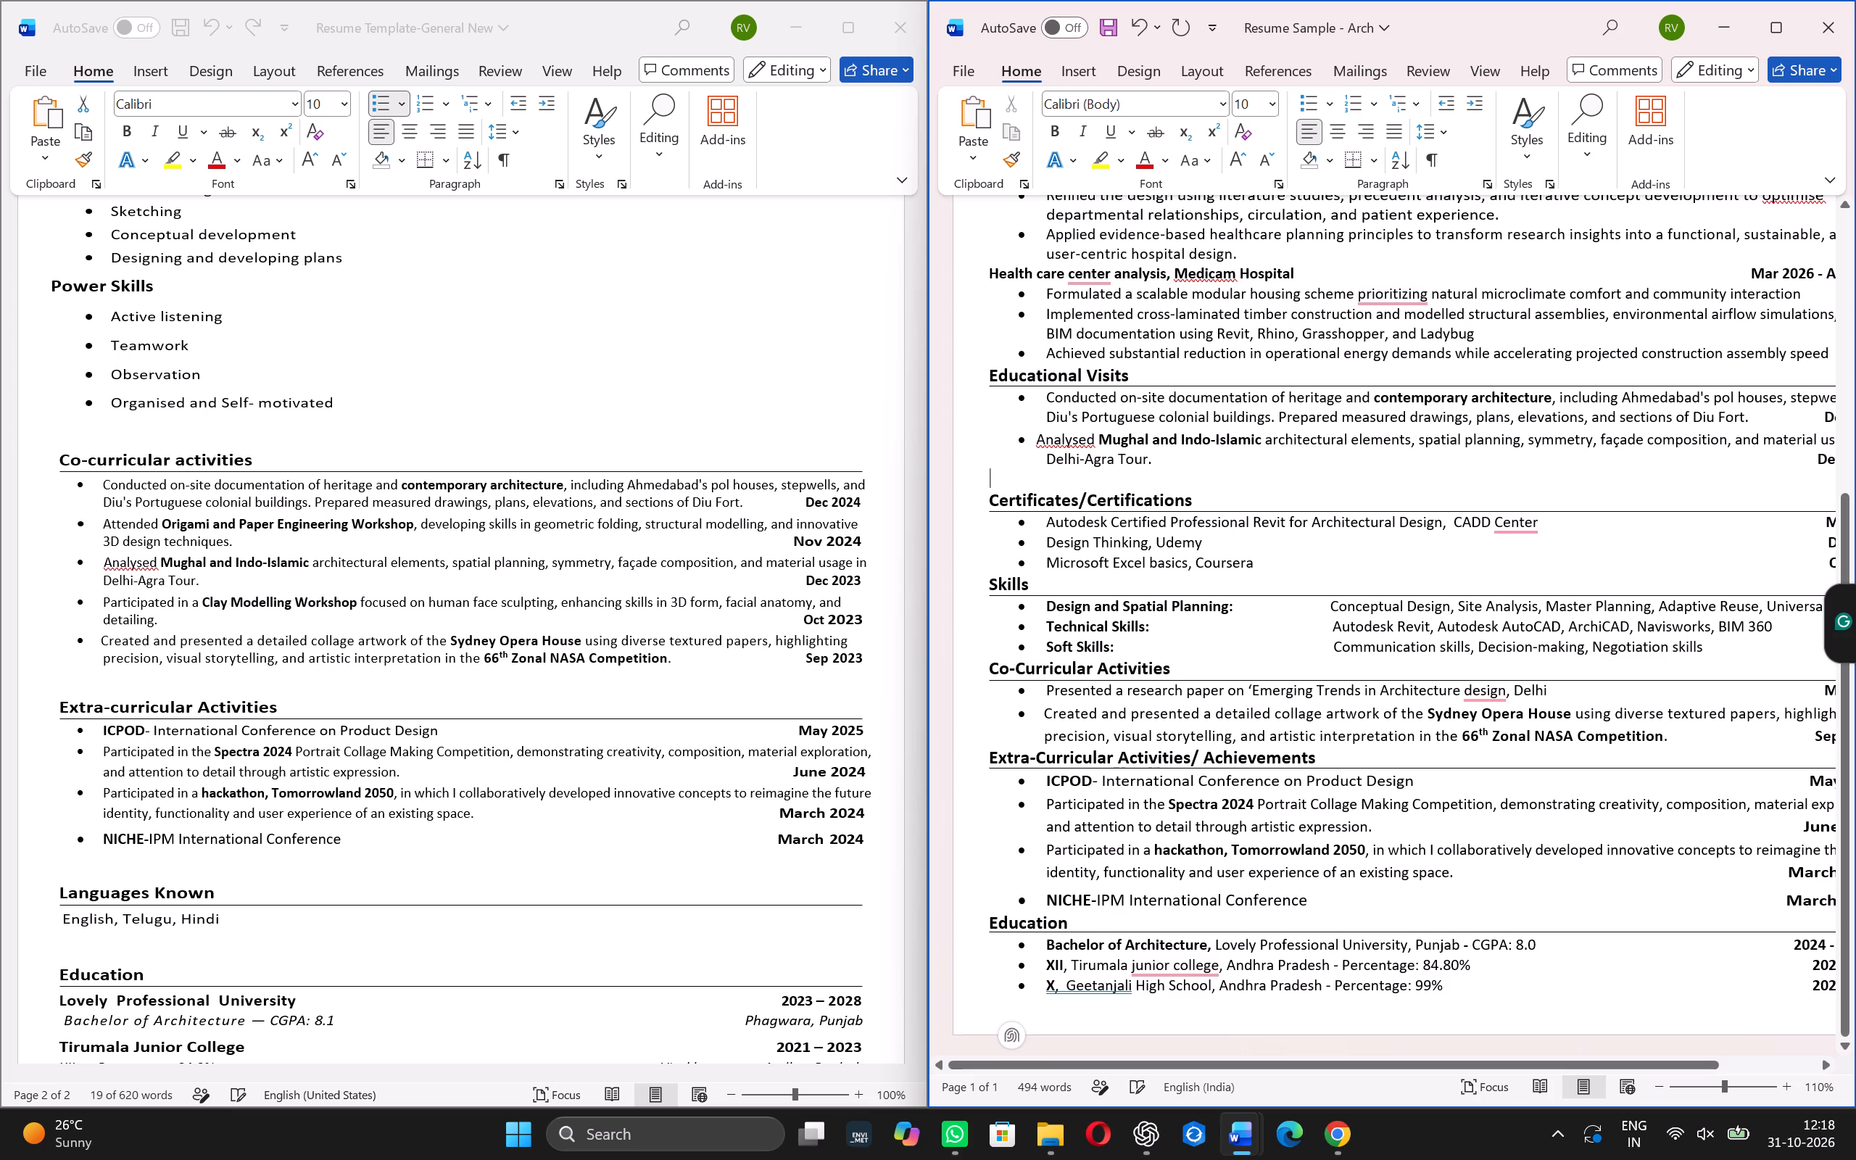
key(BackSpace)
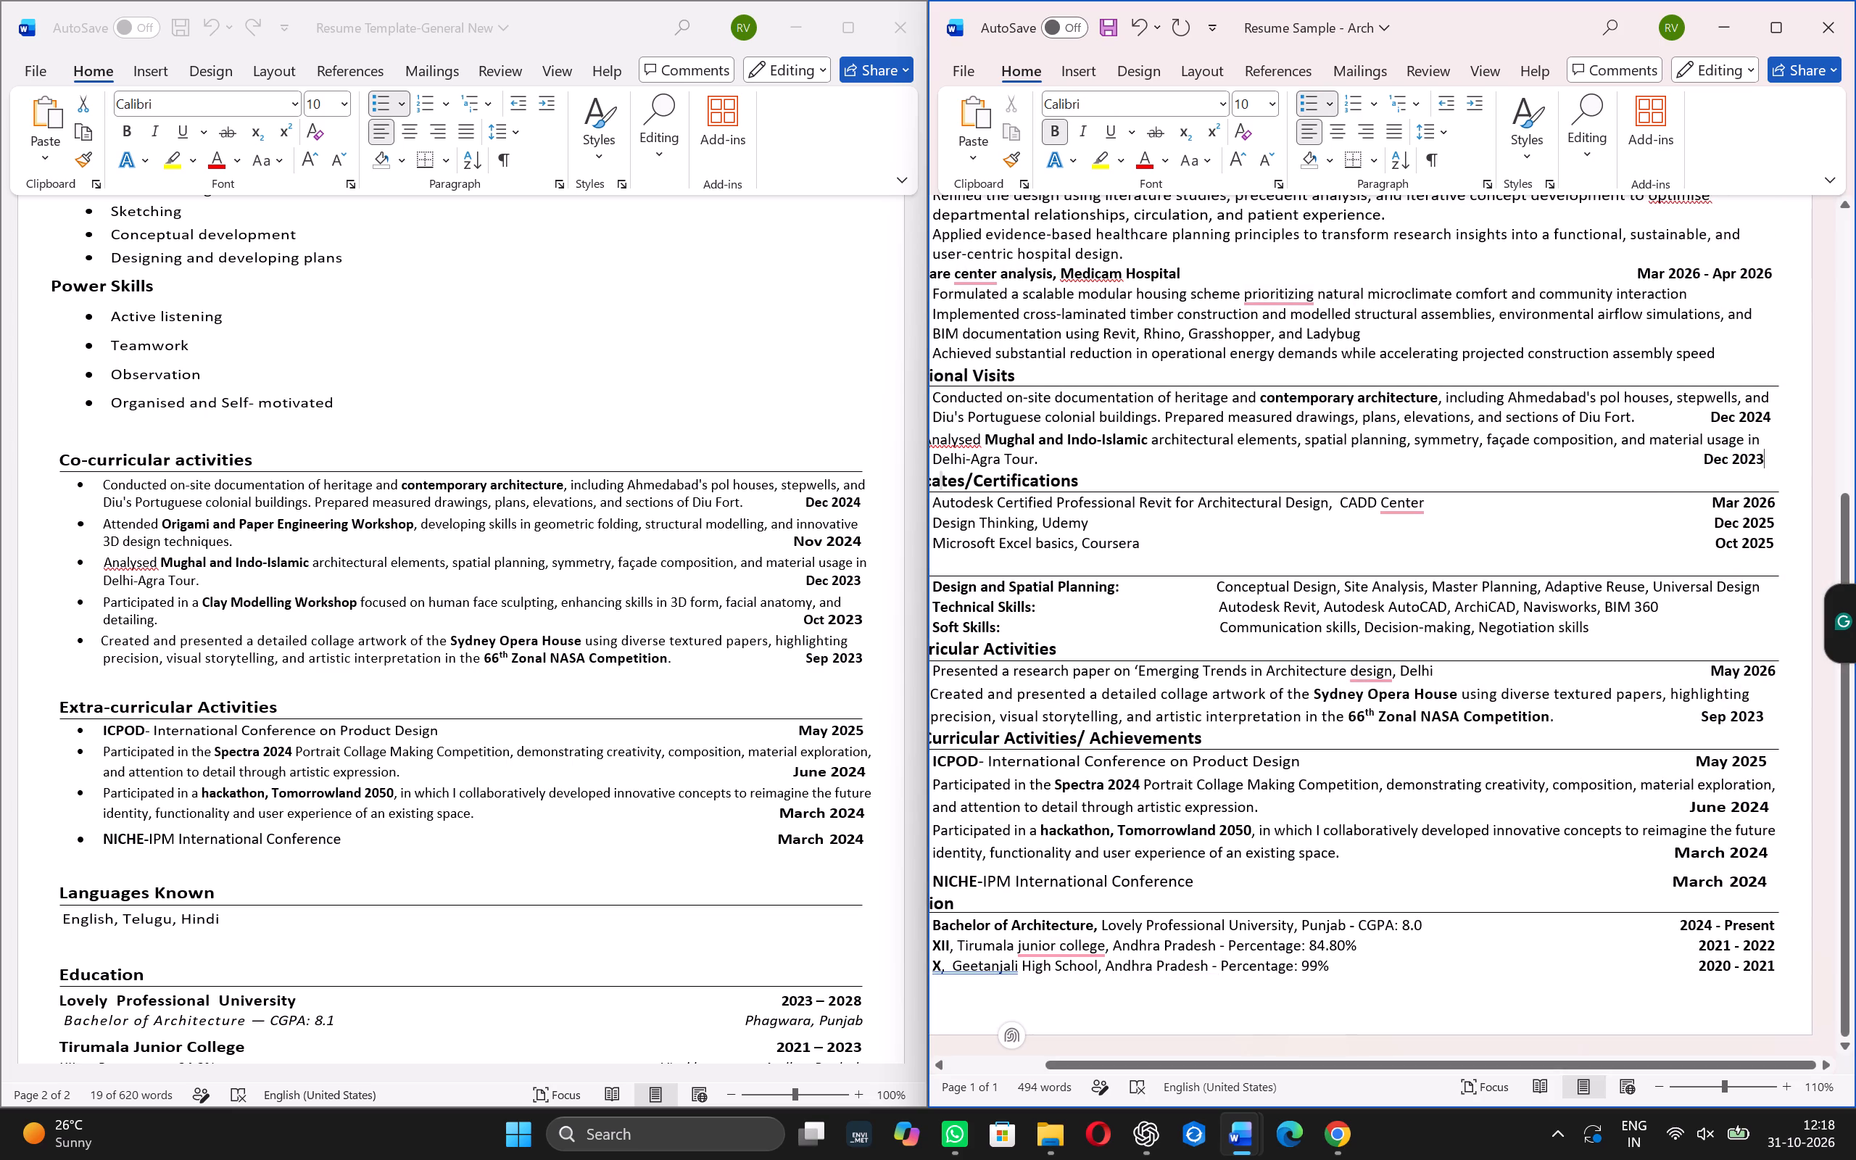
Add spaces before the Dec 2023 date and before "Analysed" to align the Mughal and Indo-Islamic entry with the one above.
click(1472, 460)
key(space)
key(space)
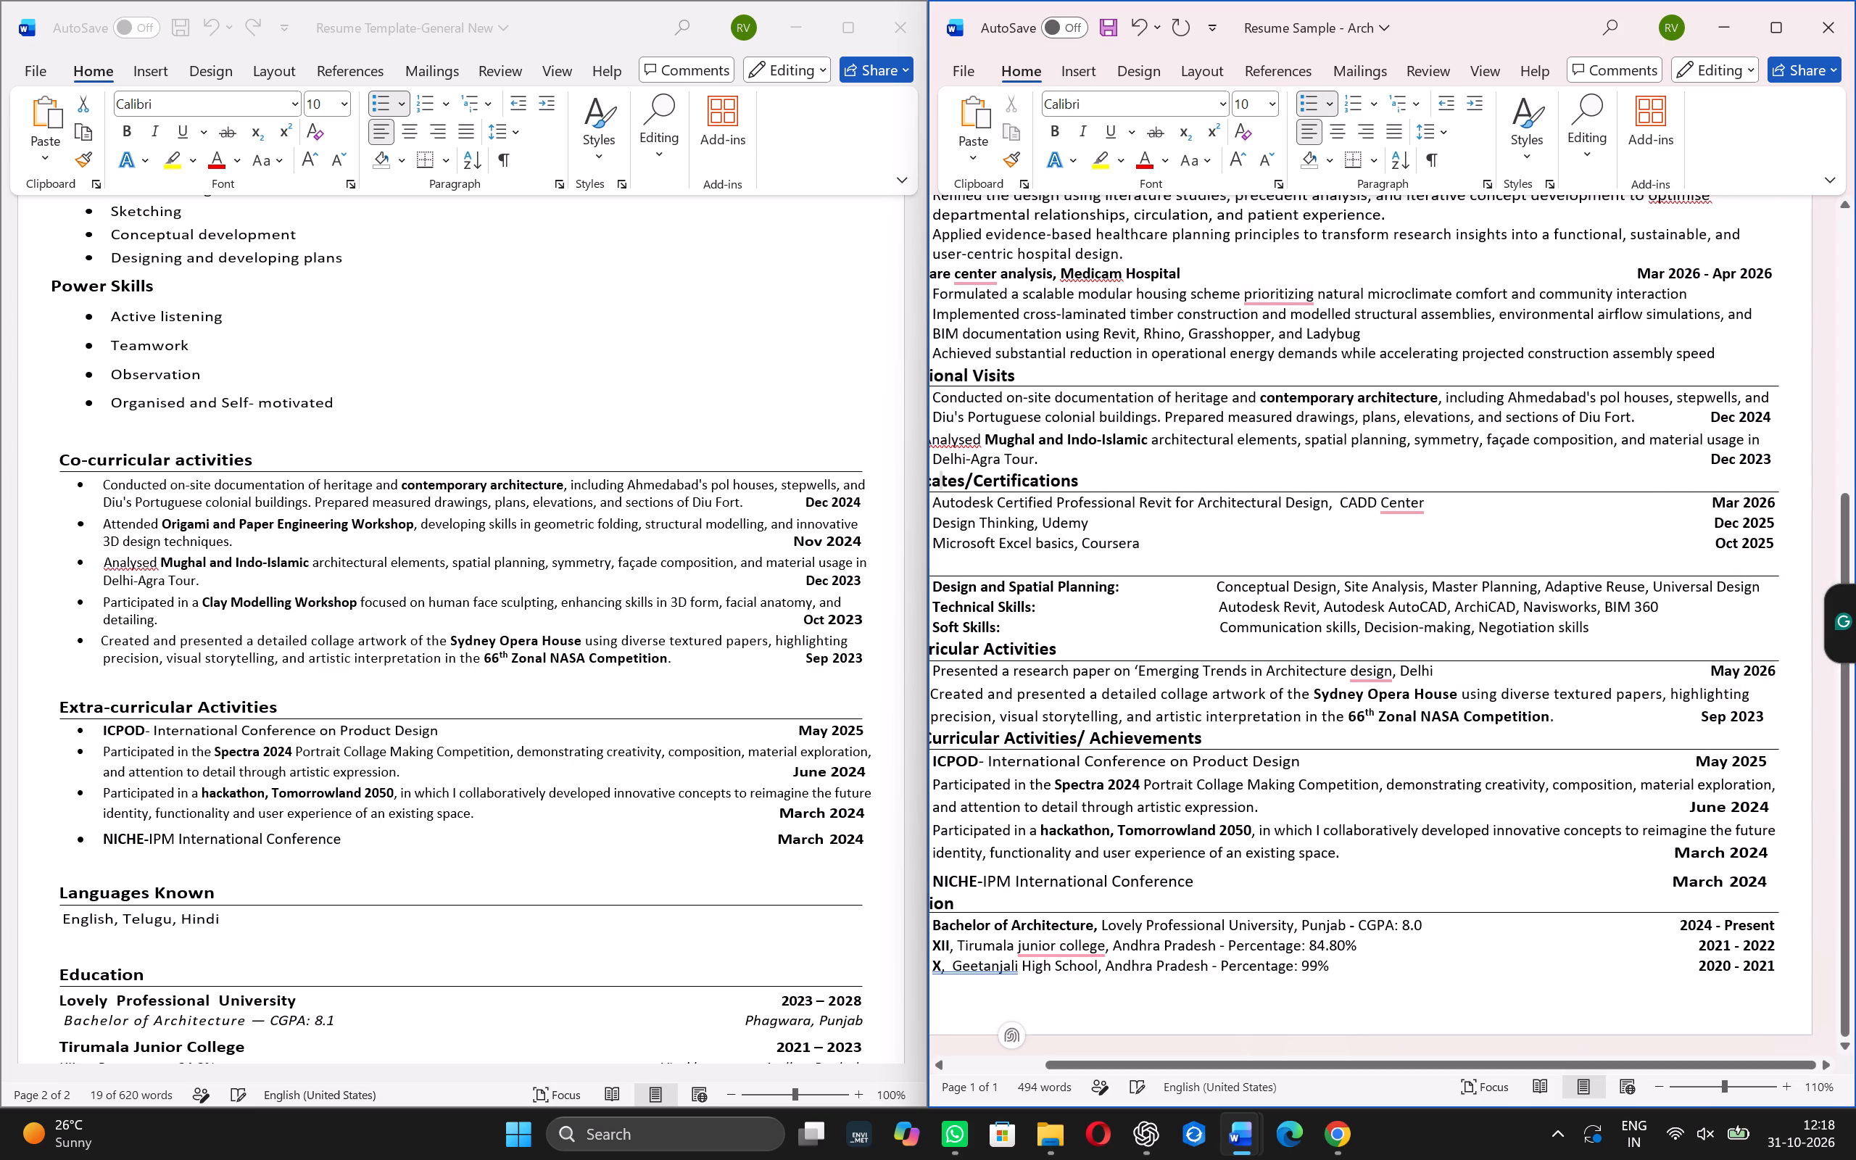
scroll(1629, 494, right, 2)
click(1047, 465)
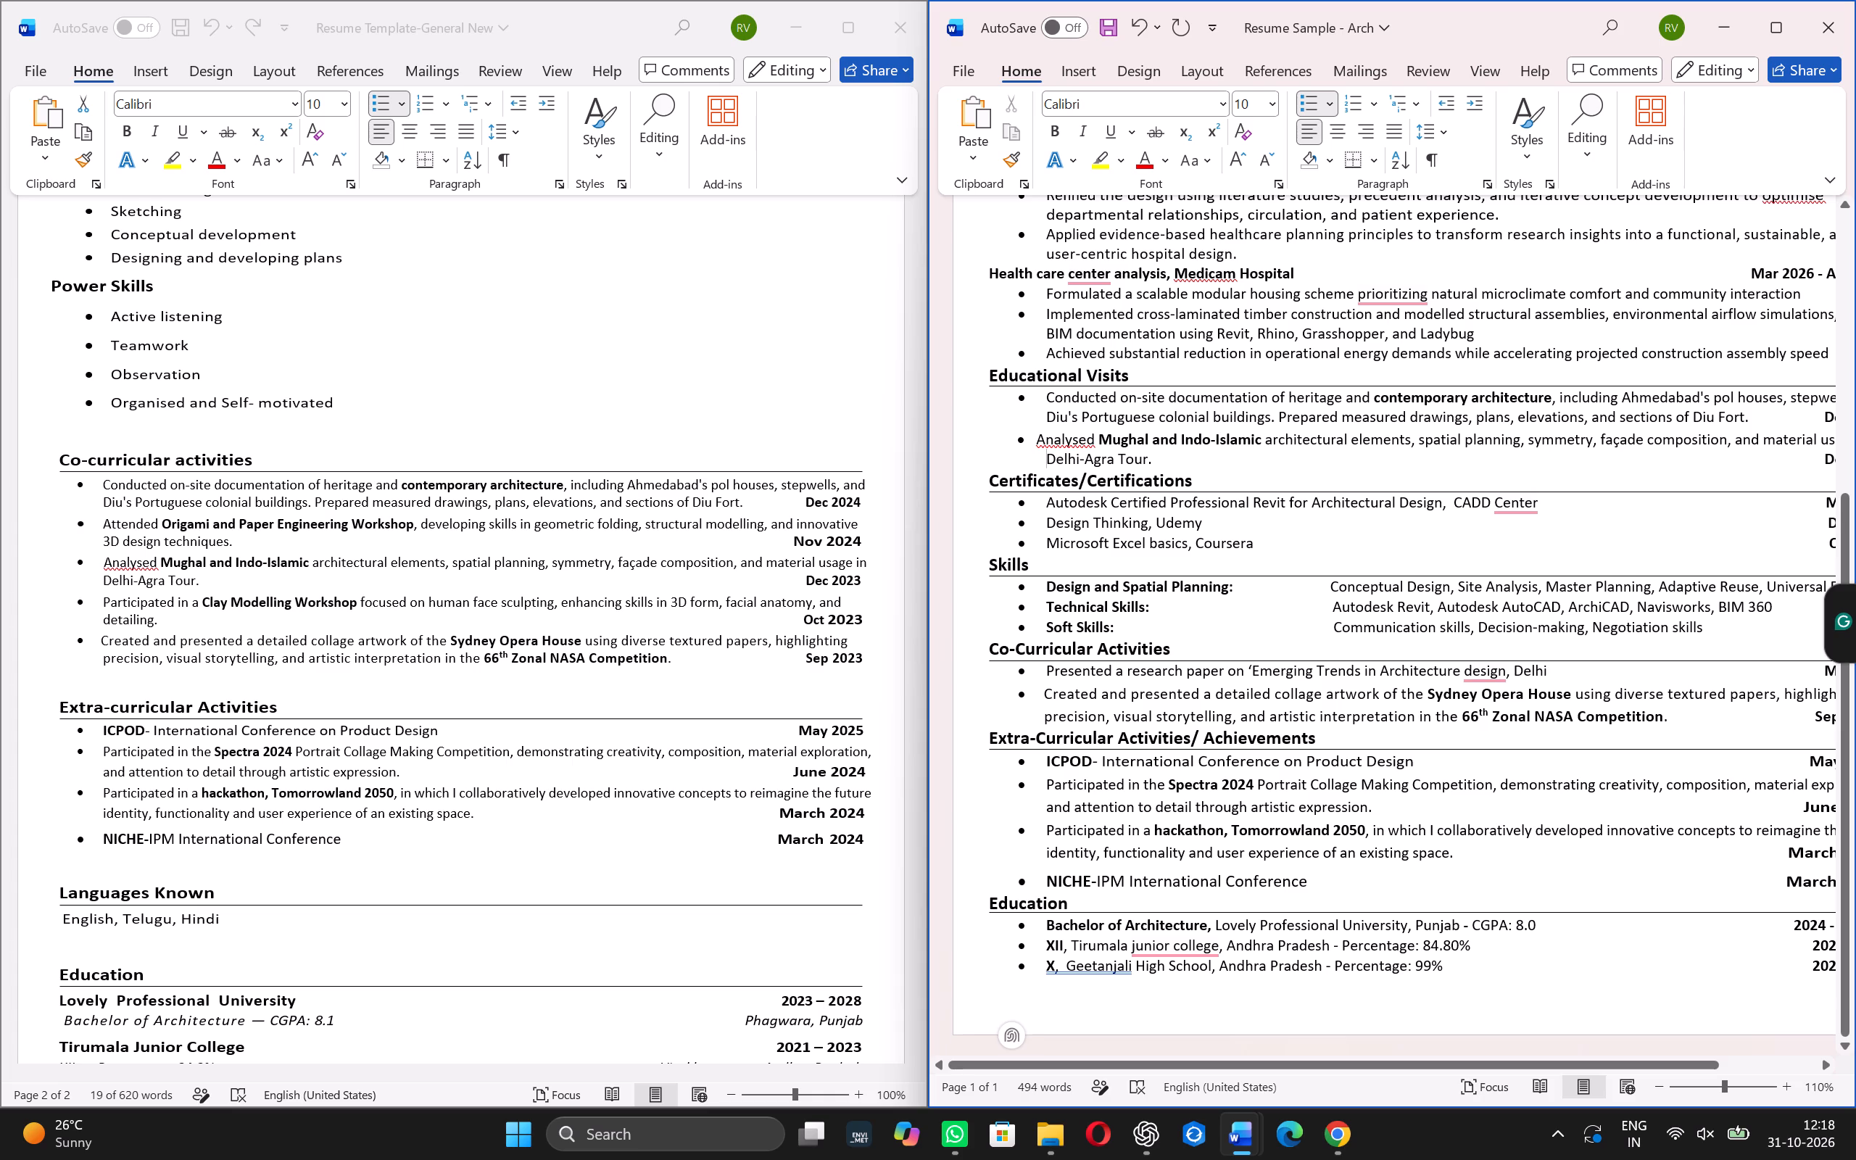
click(1032, 444)
key(space)
key(space)
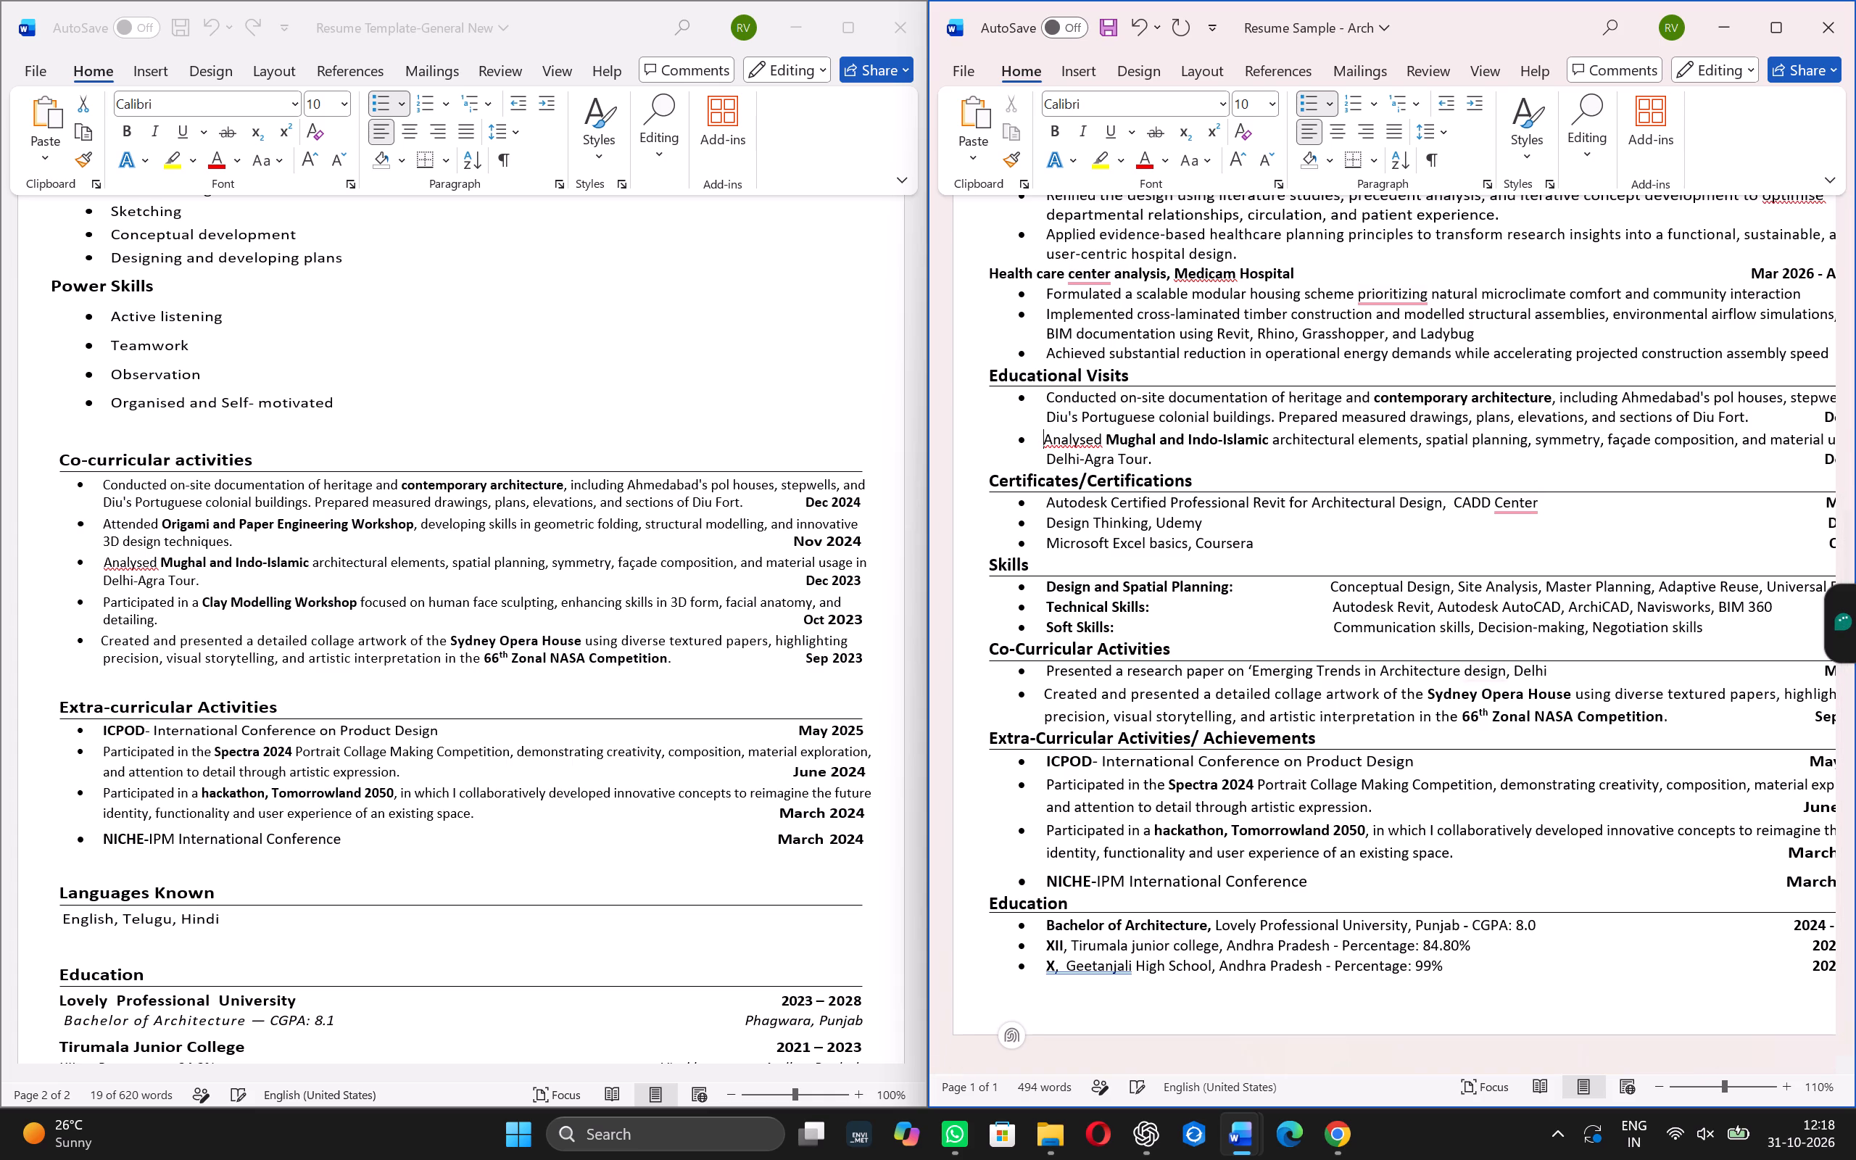
key(space)
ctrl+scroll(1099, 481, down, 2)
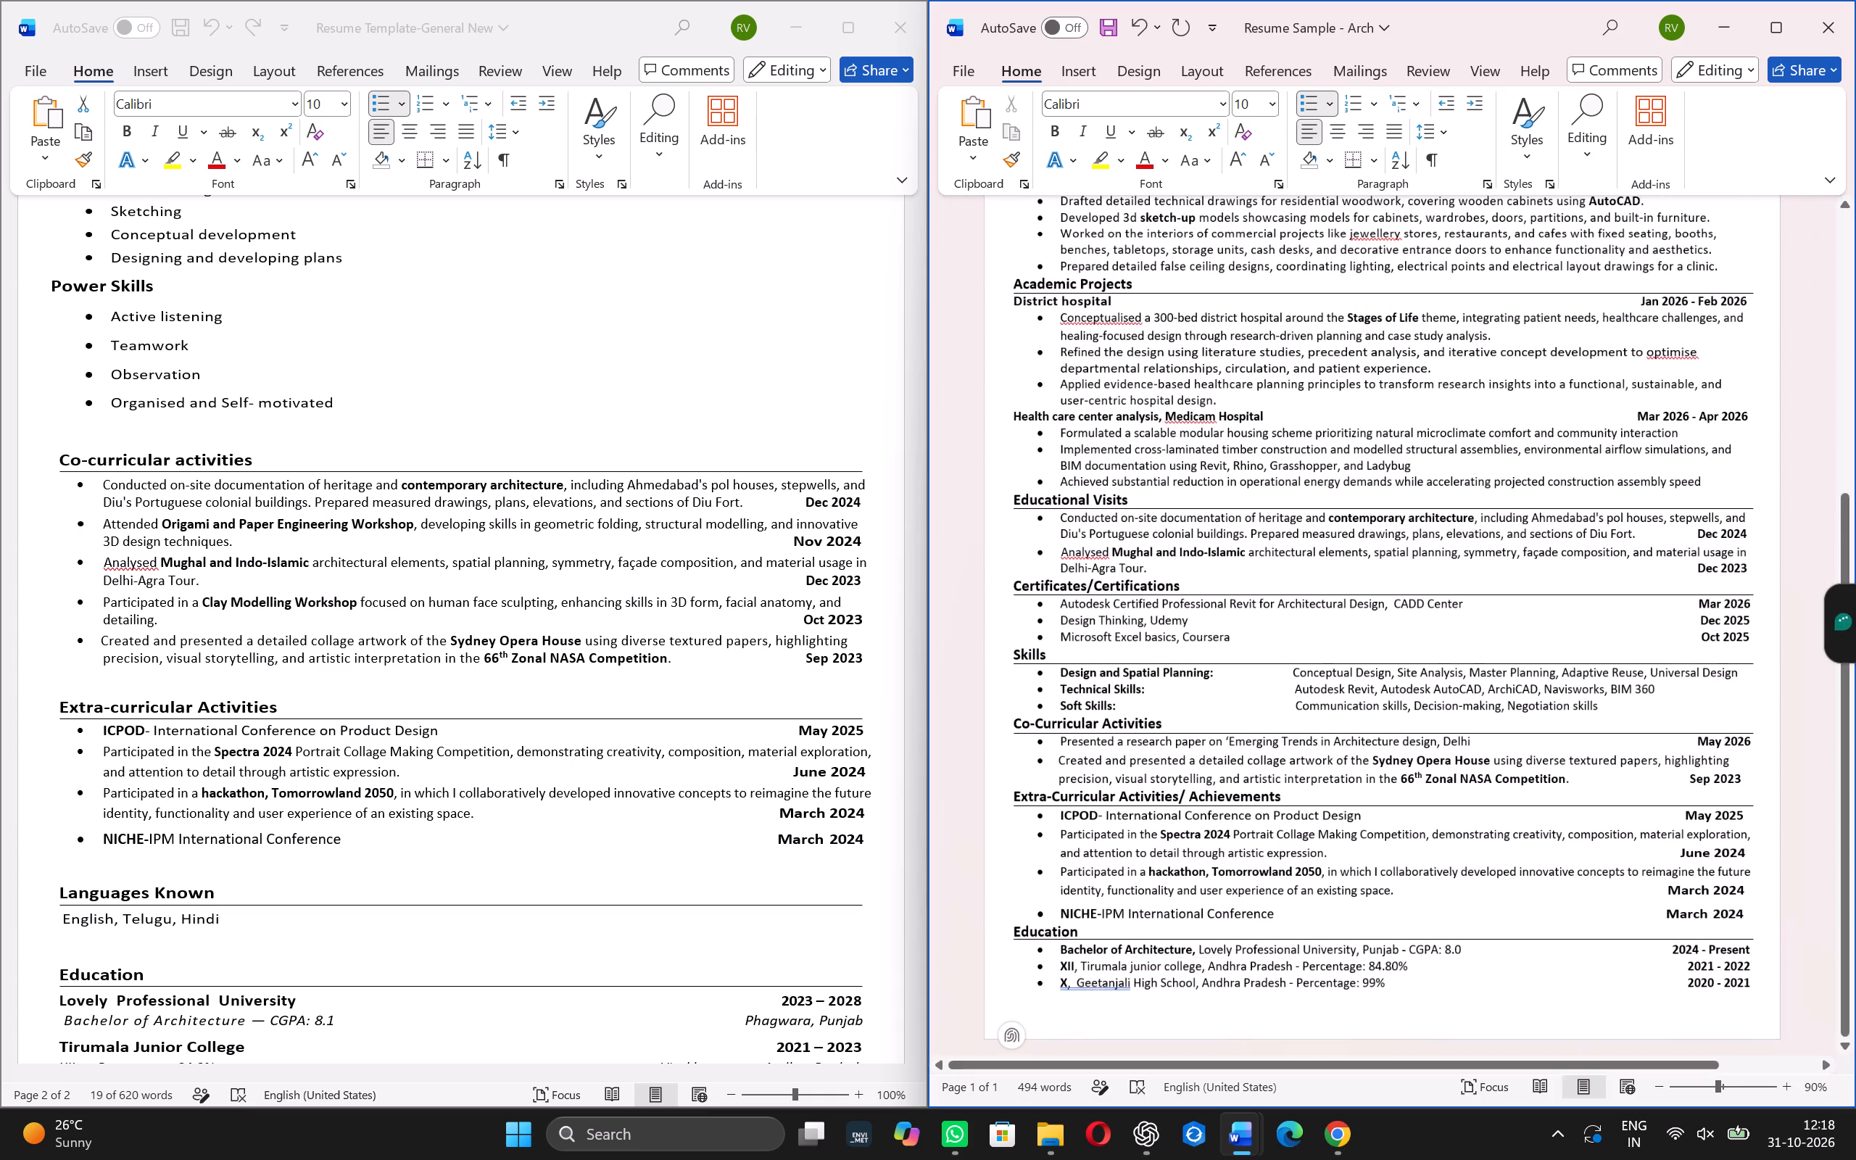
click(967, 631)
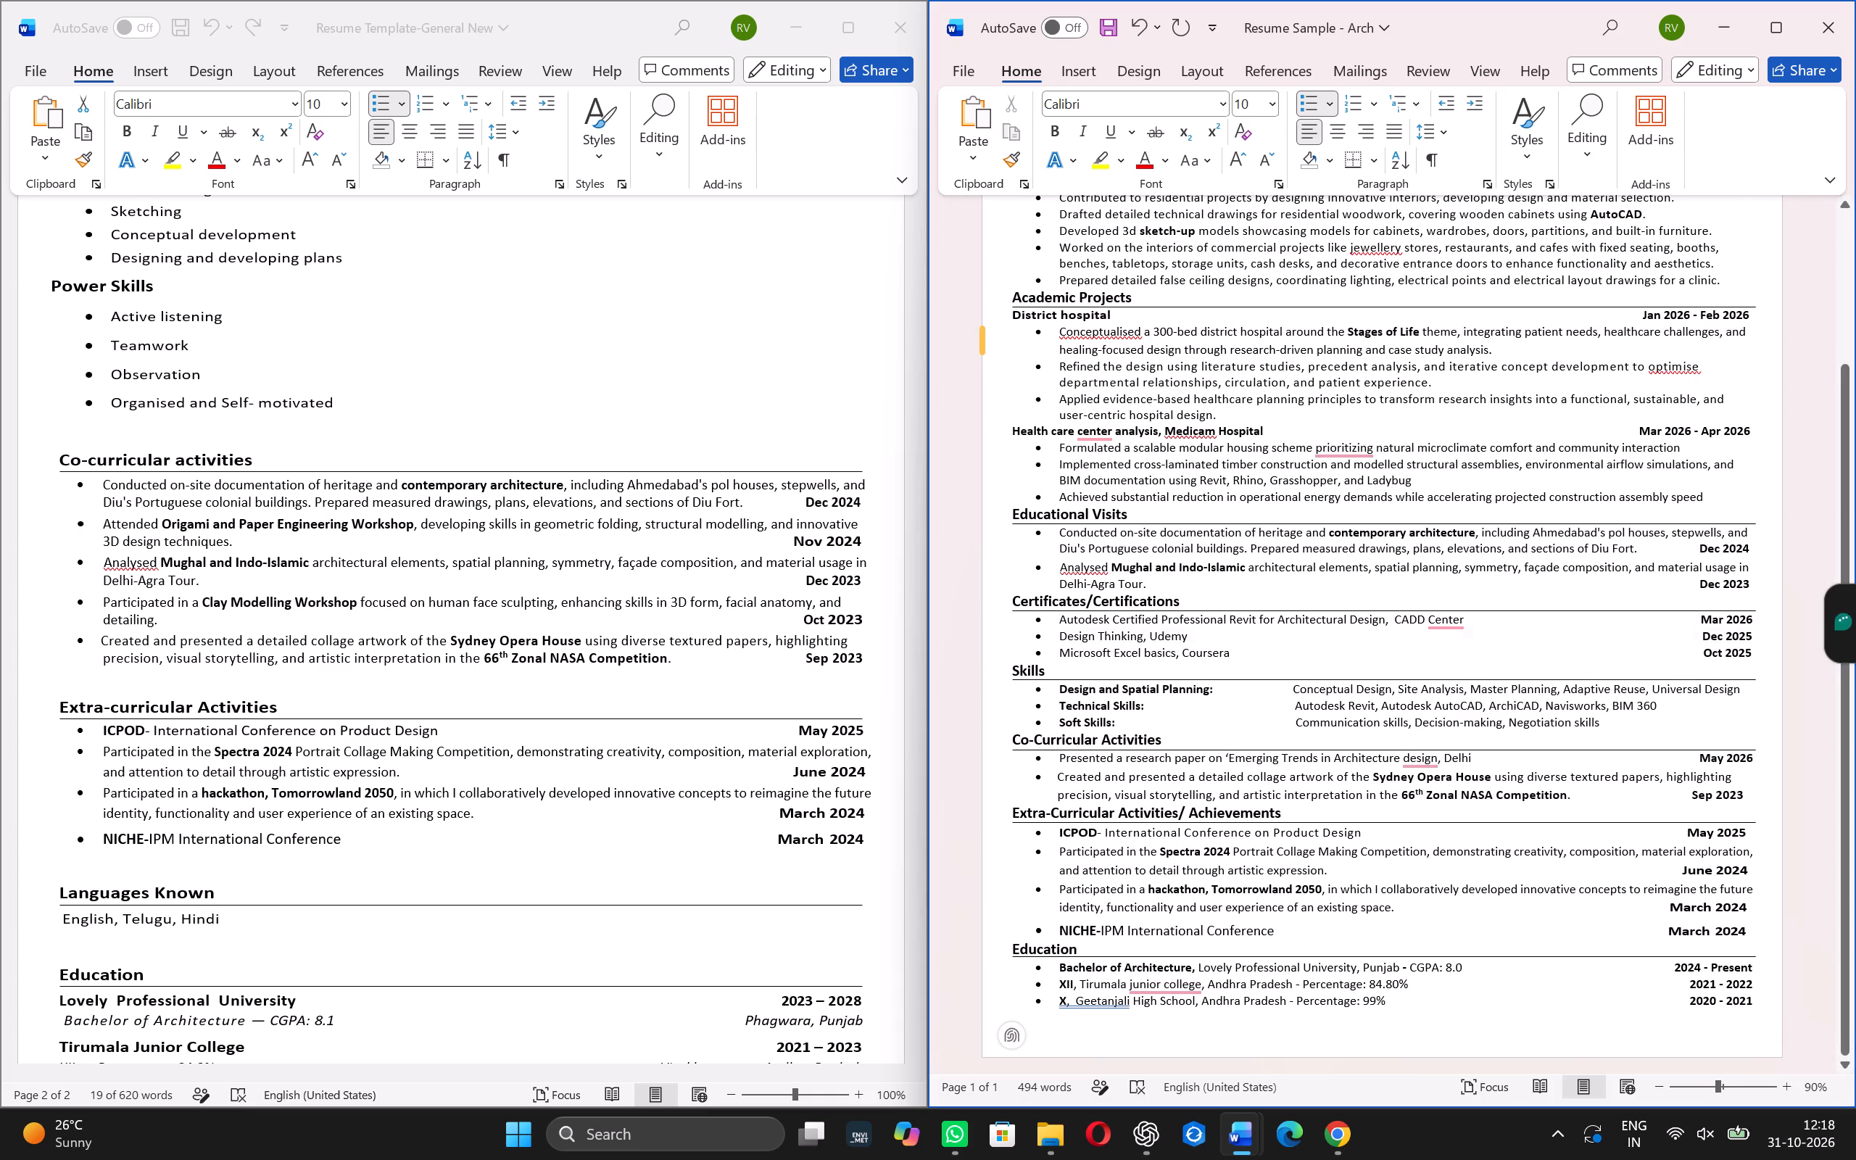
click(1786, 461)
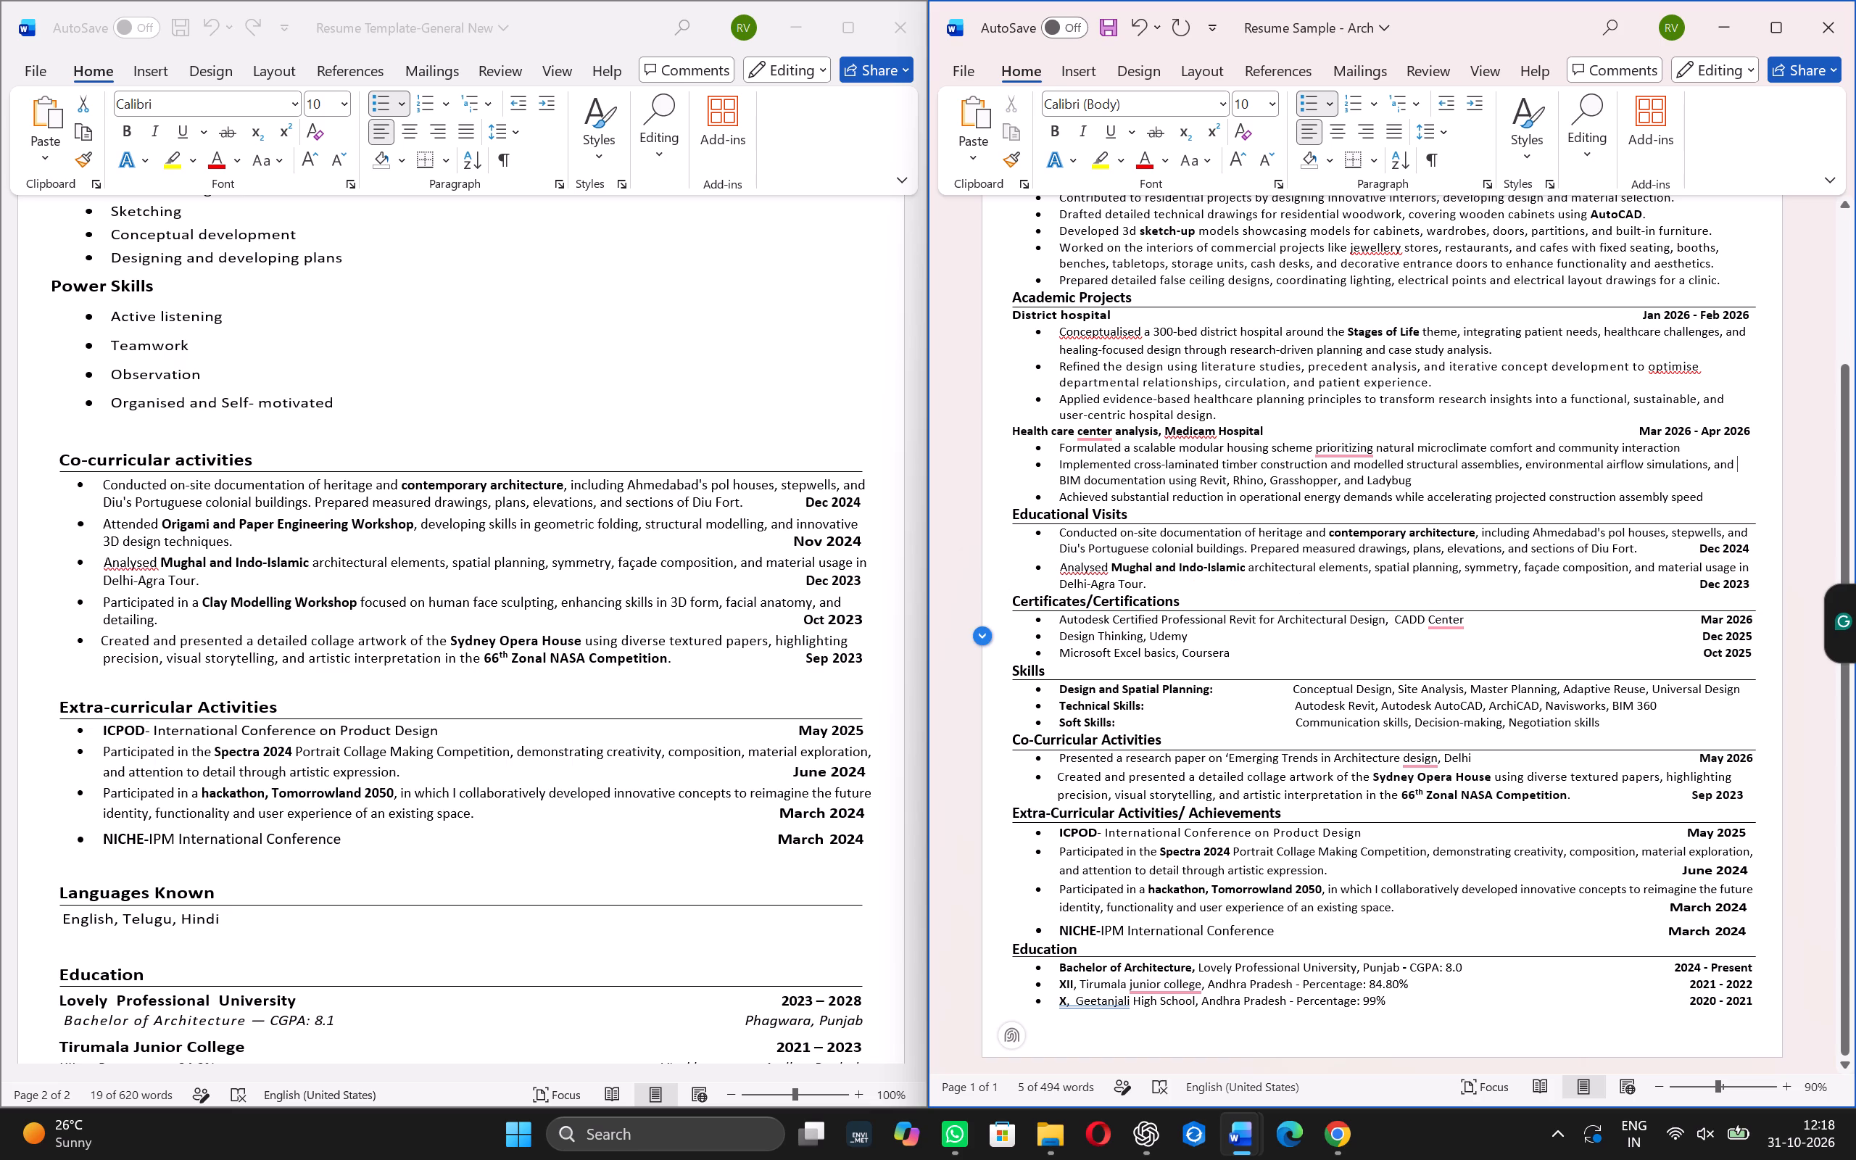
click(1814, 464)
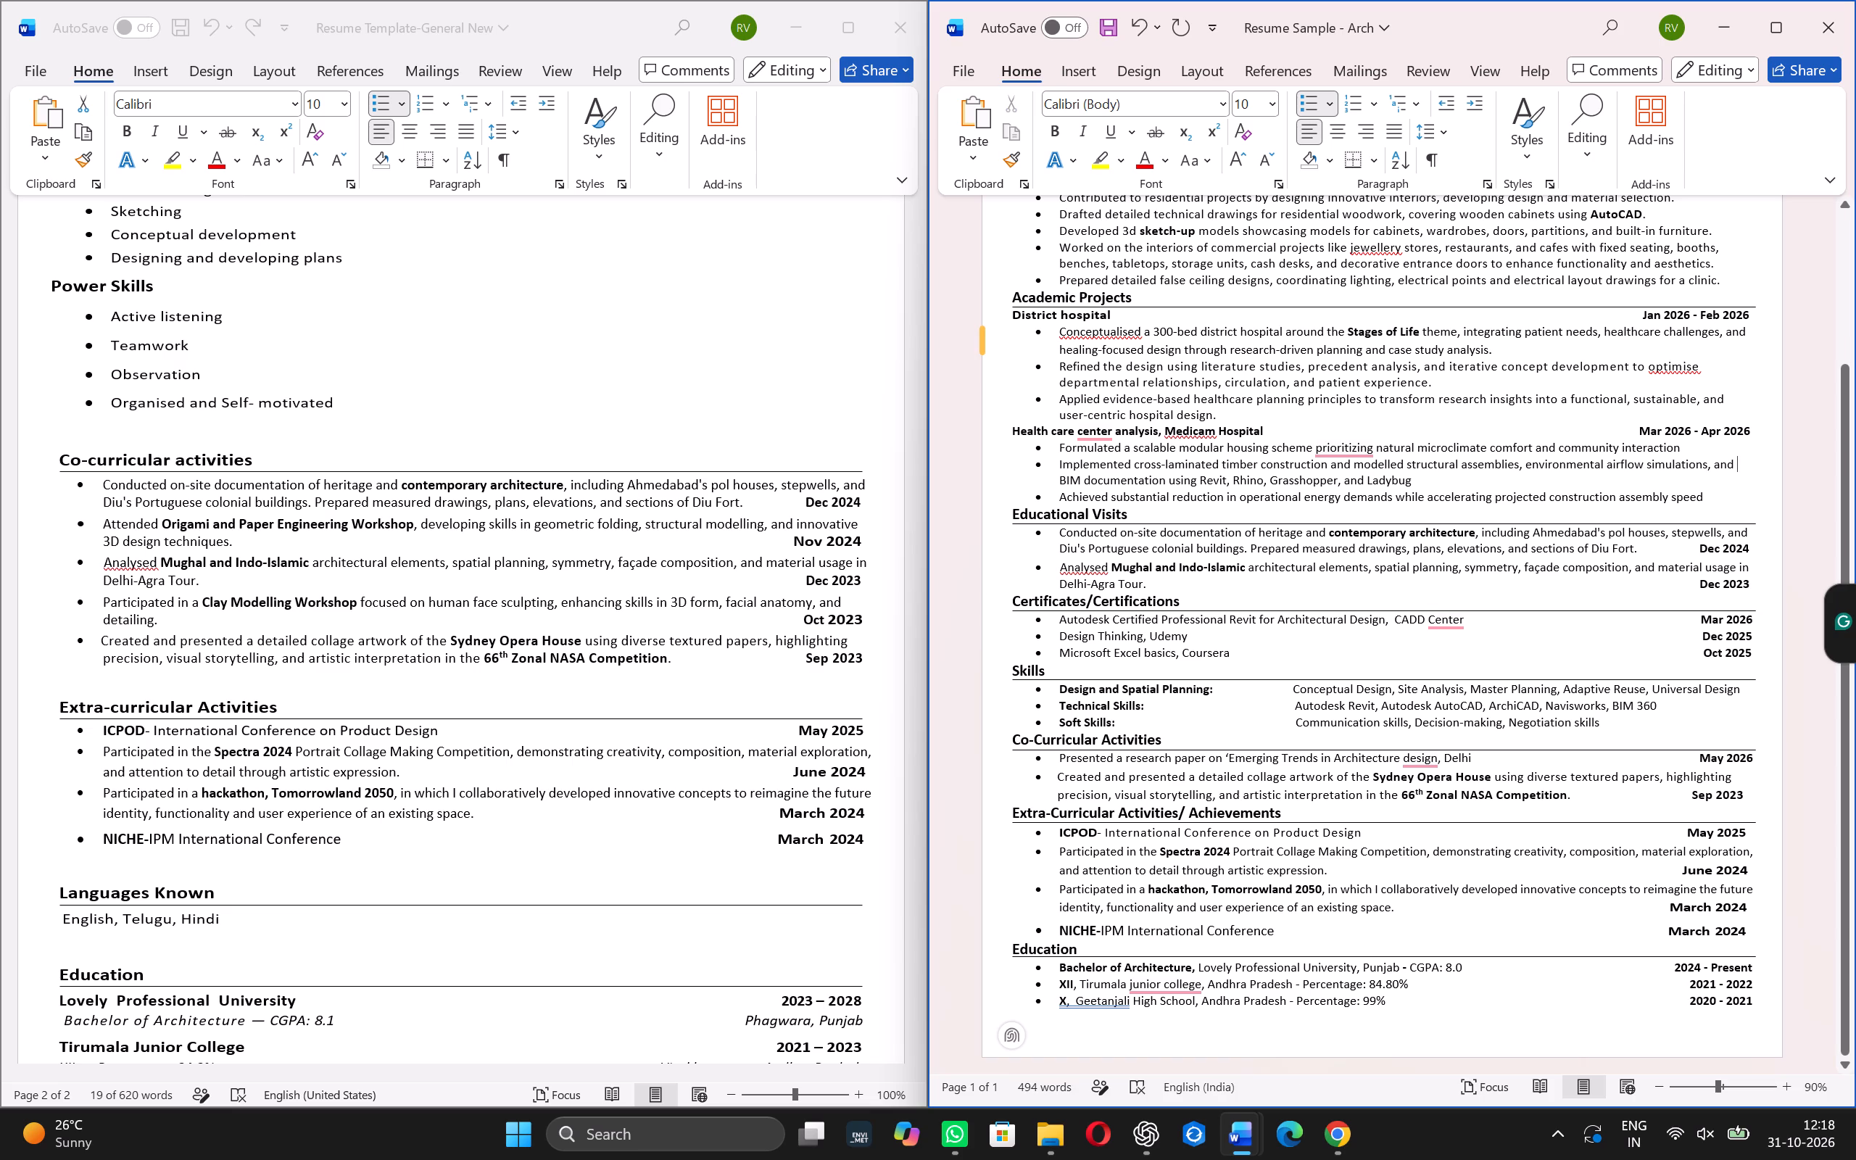
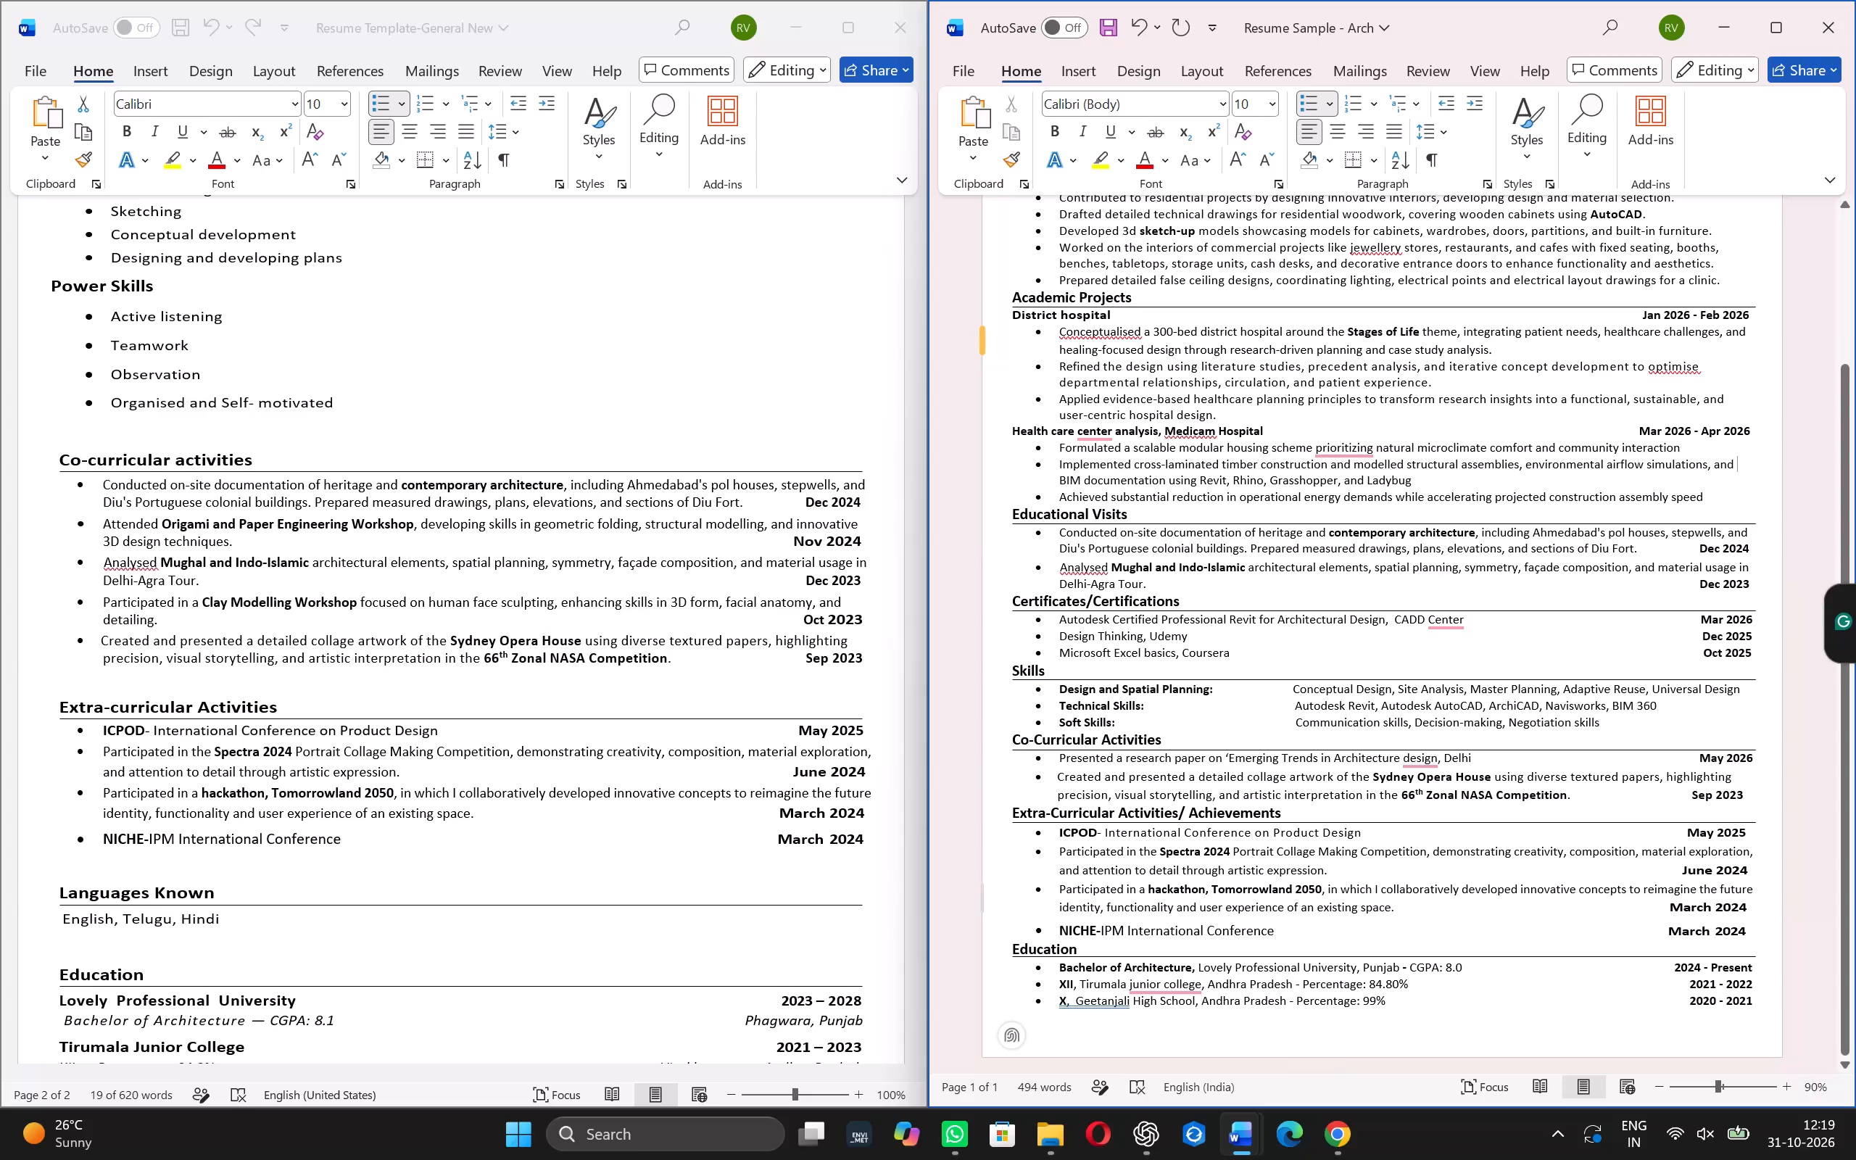
Add spaces before the Sep 2023 date of the Sydney Opera House collage entry to align it with the May 2026 date above.
drag(1752, 932, 1696, 923)
click(1696, 923)
click(1638, 931)
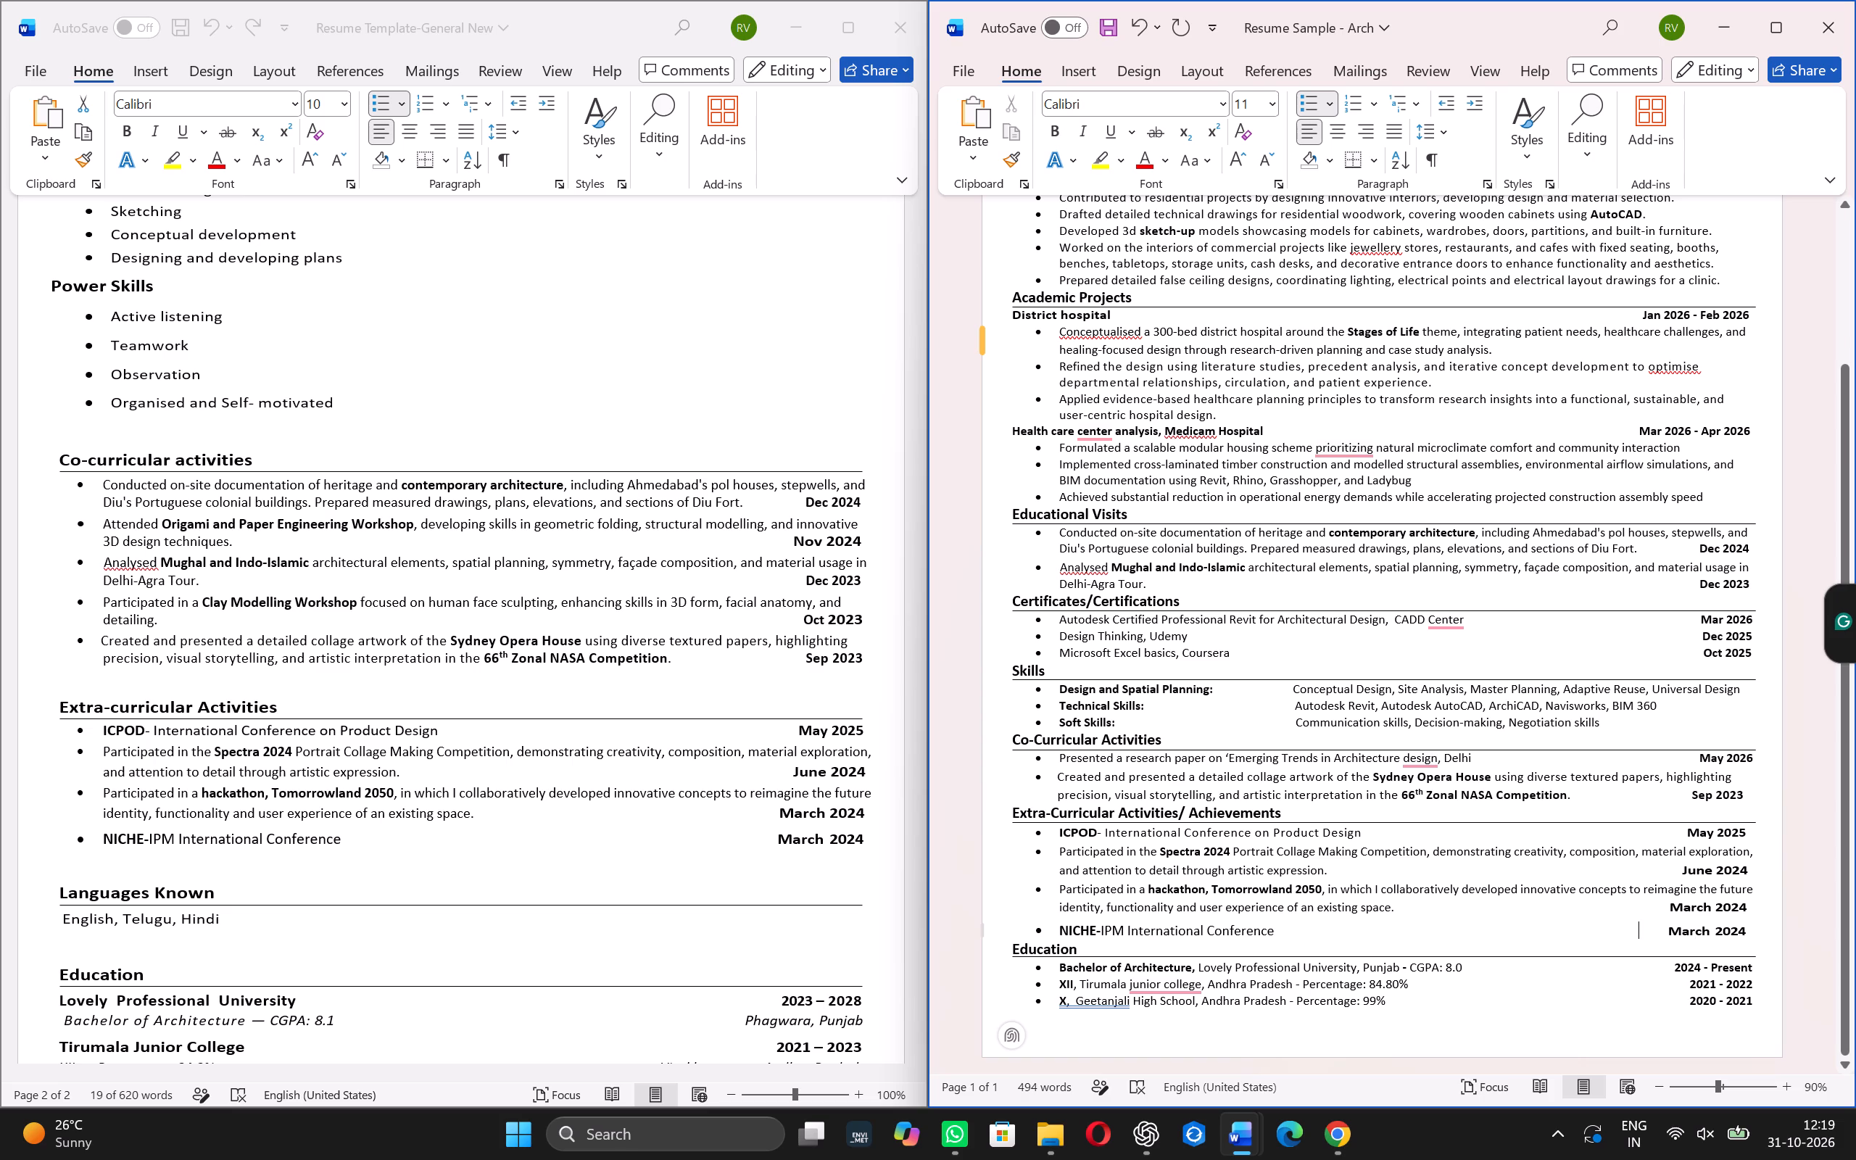
drag(1747, 792, 1731, 792)
click(1678, 801)
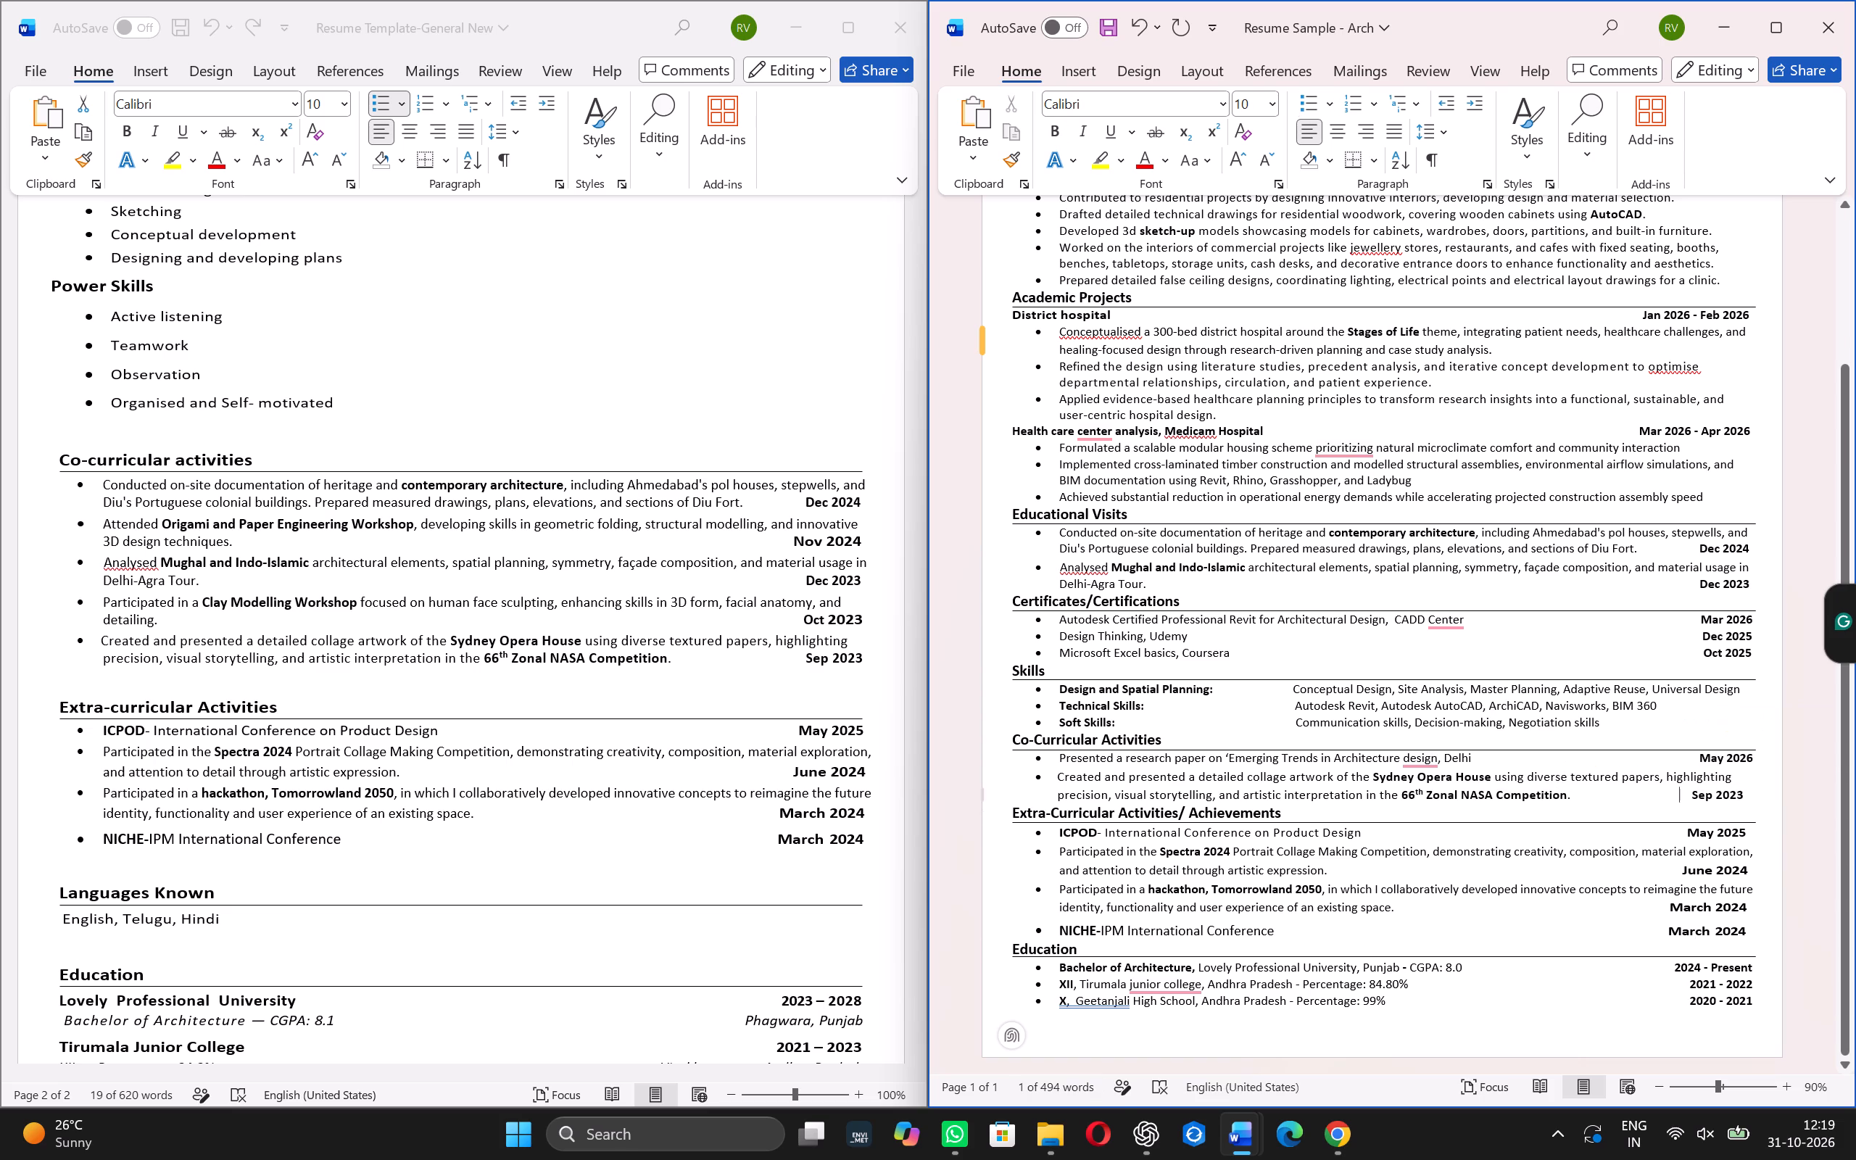
key(space)
key(space)
key(space)
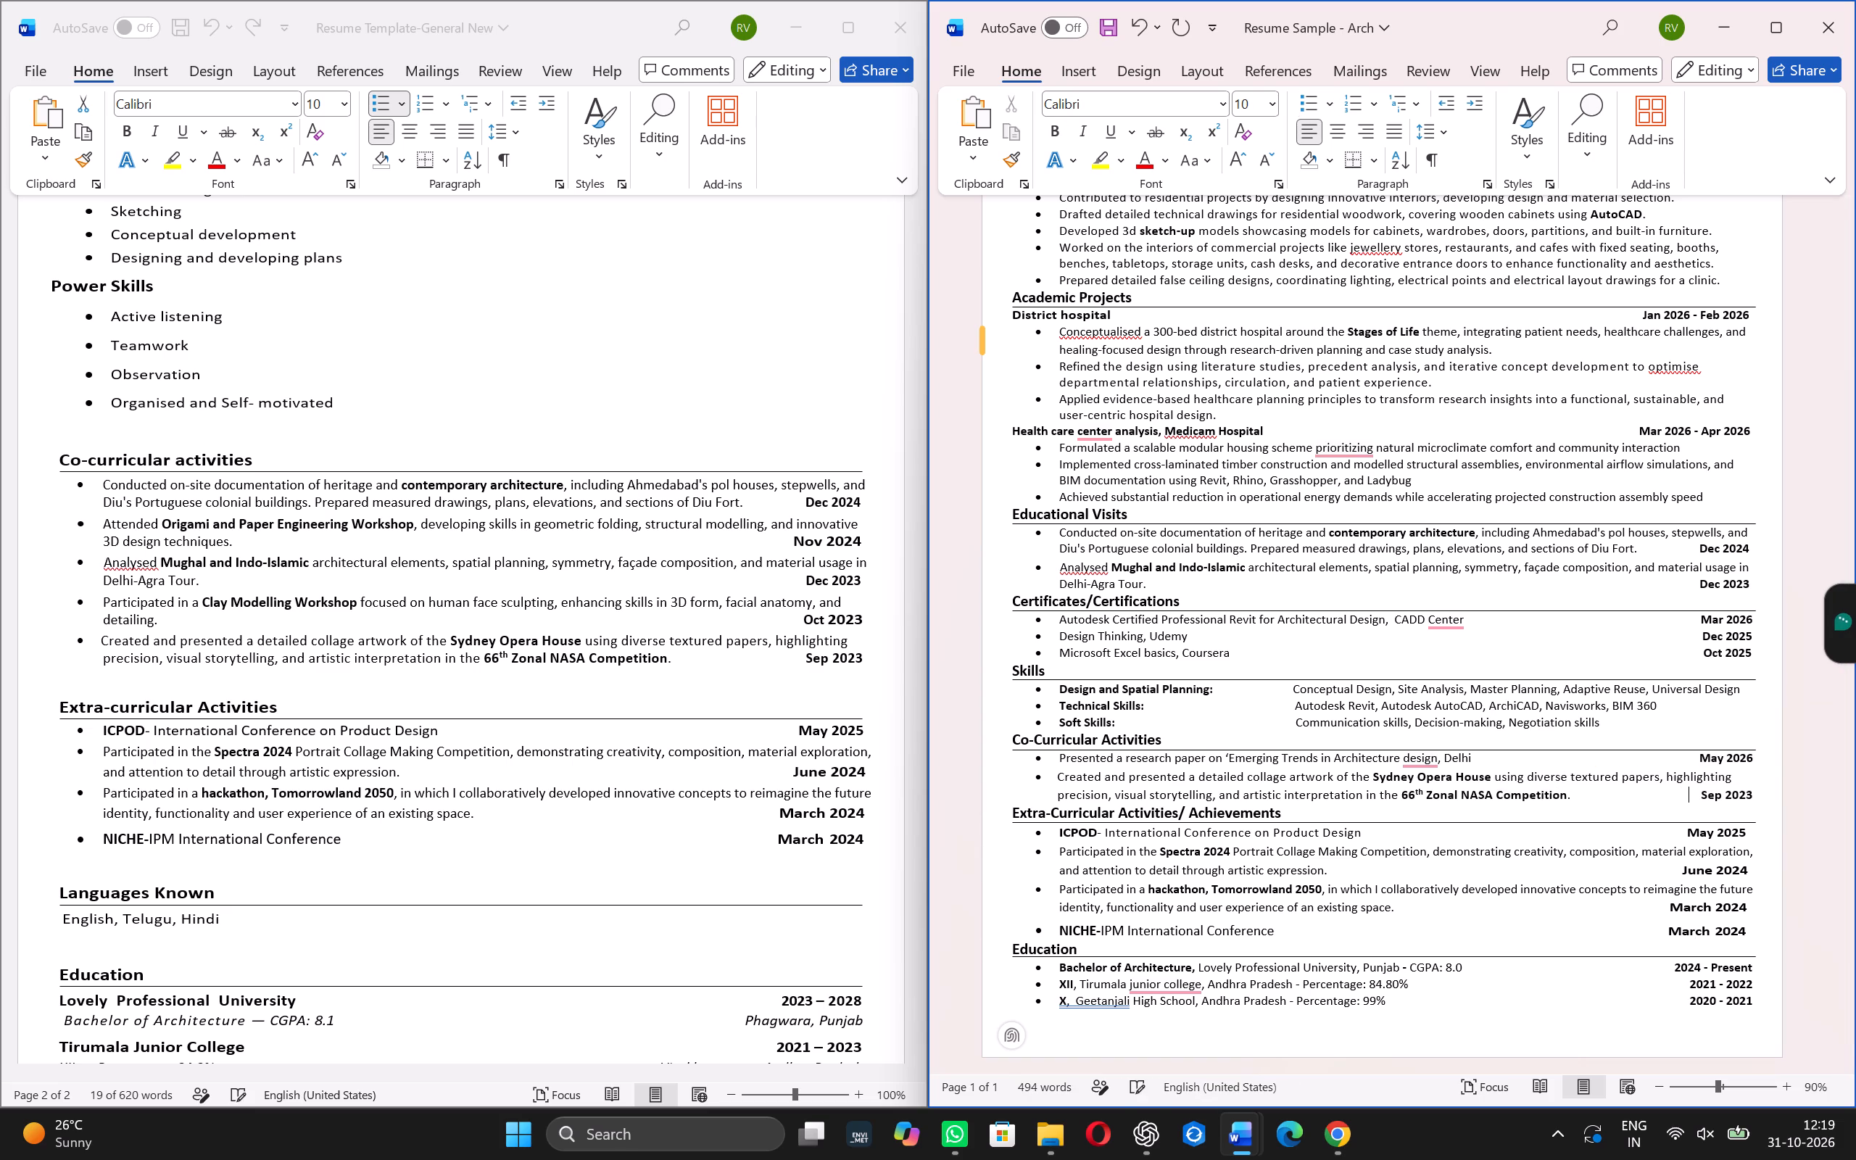
Add spaces before the May 2025, June 2024 and both March 2024 dates in Extra-Curricular Activities/ Achievements to align them with the other dates.
click(1676, 840)
key(space)
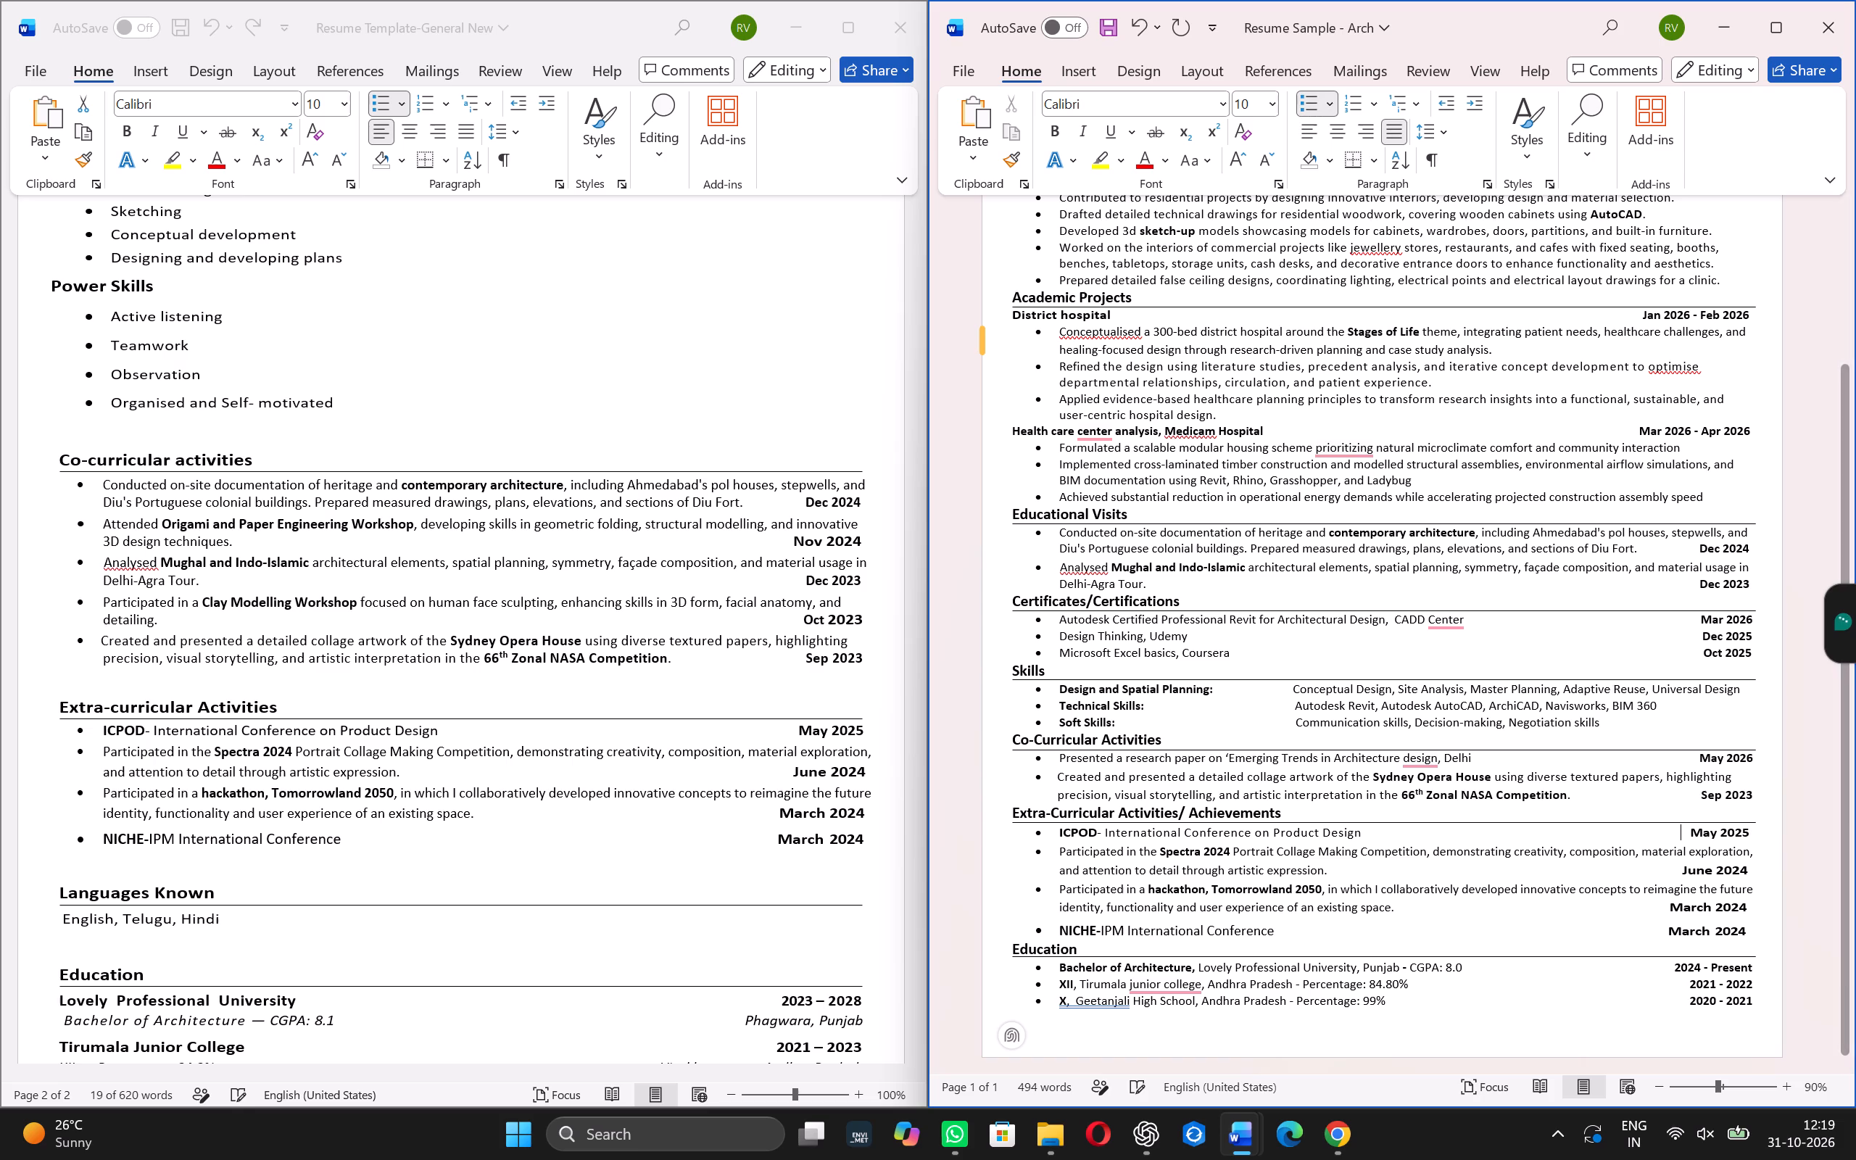
key(space)
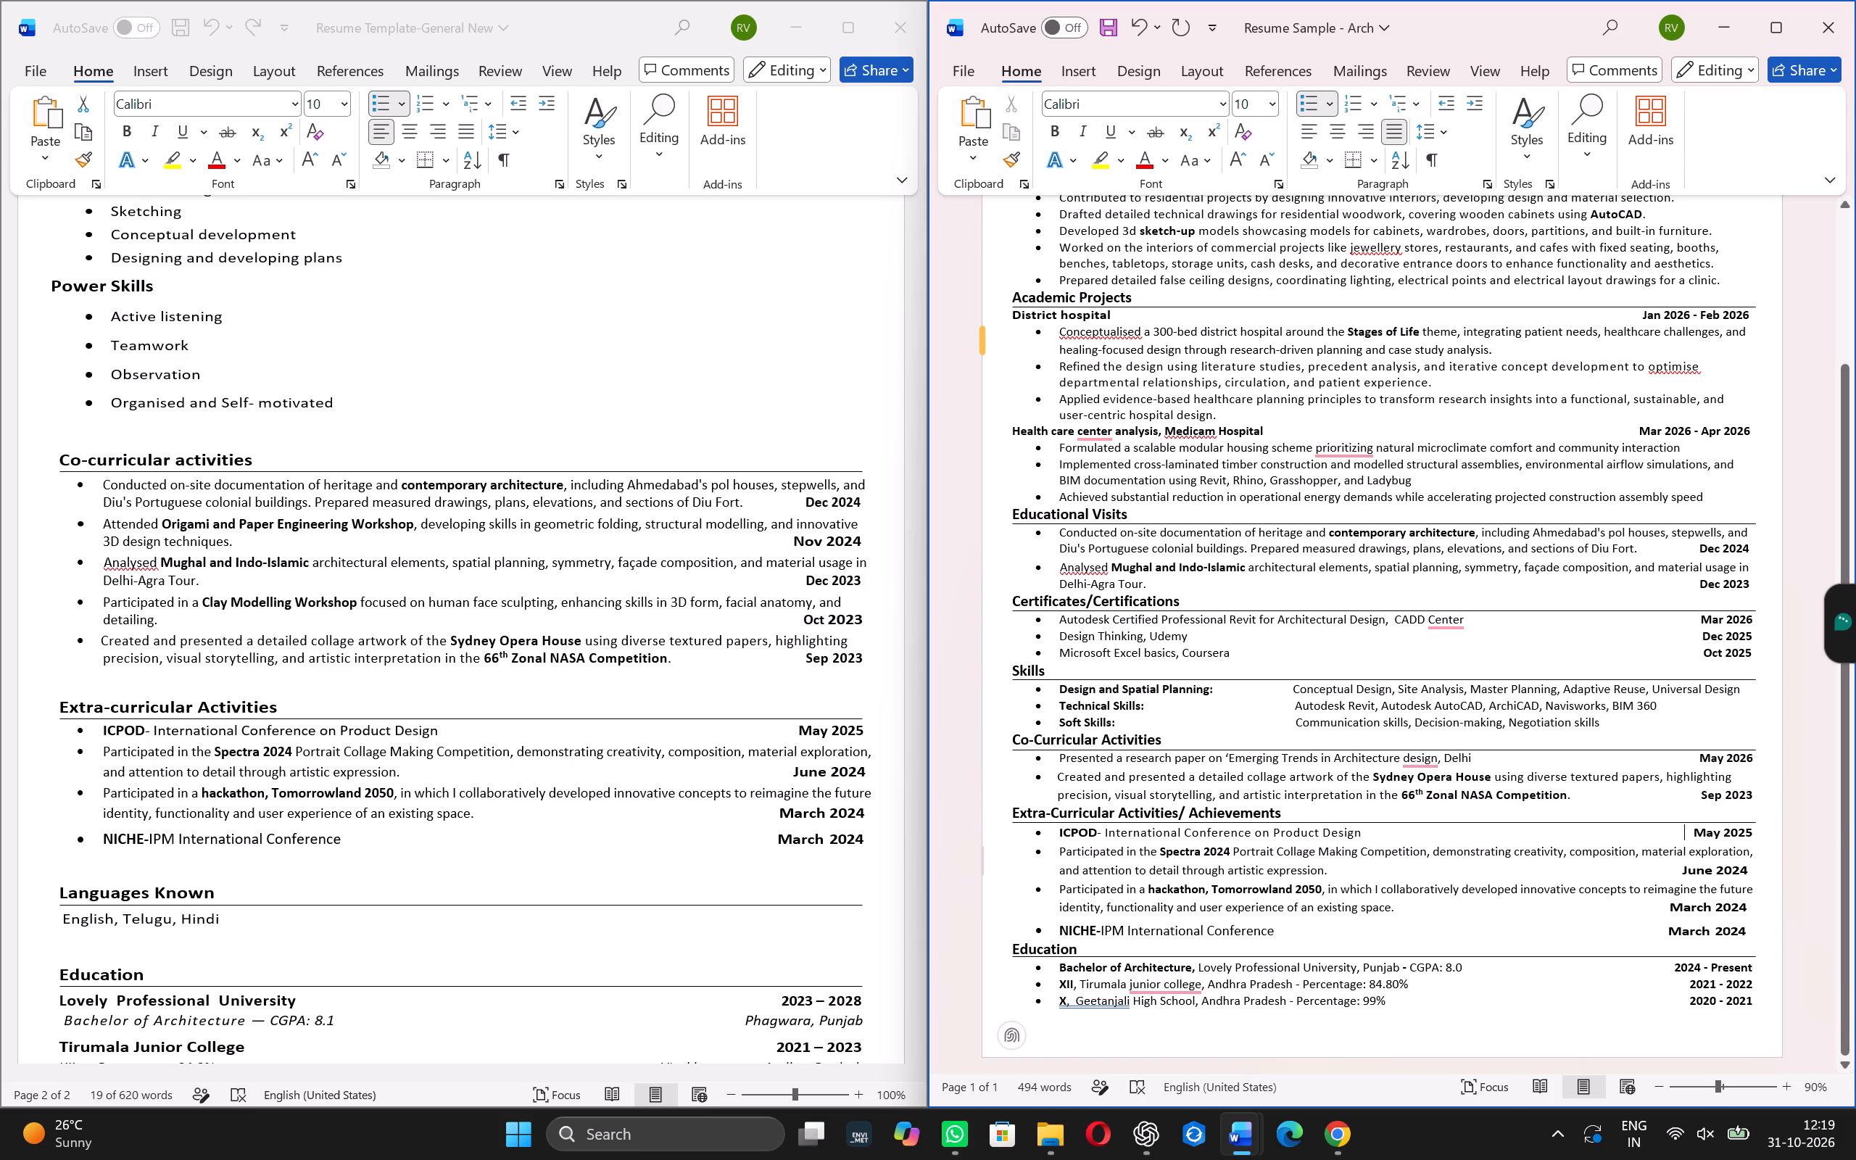
click(1674, 869)
key(space)
key(space)
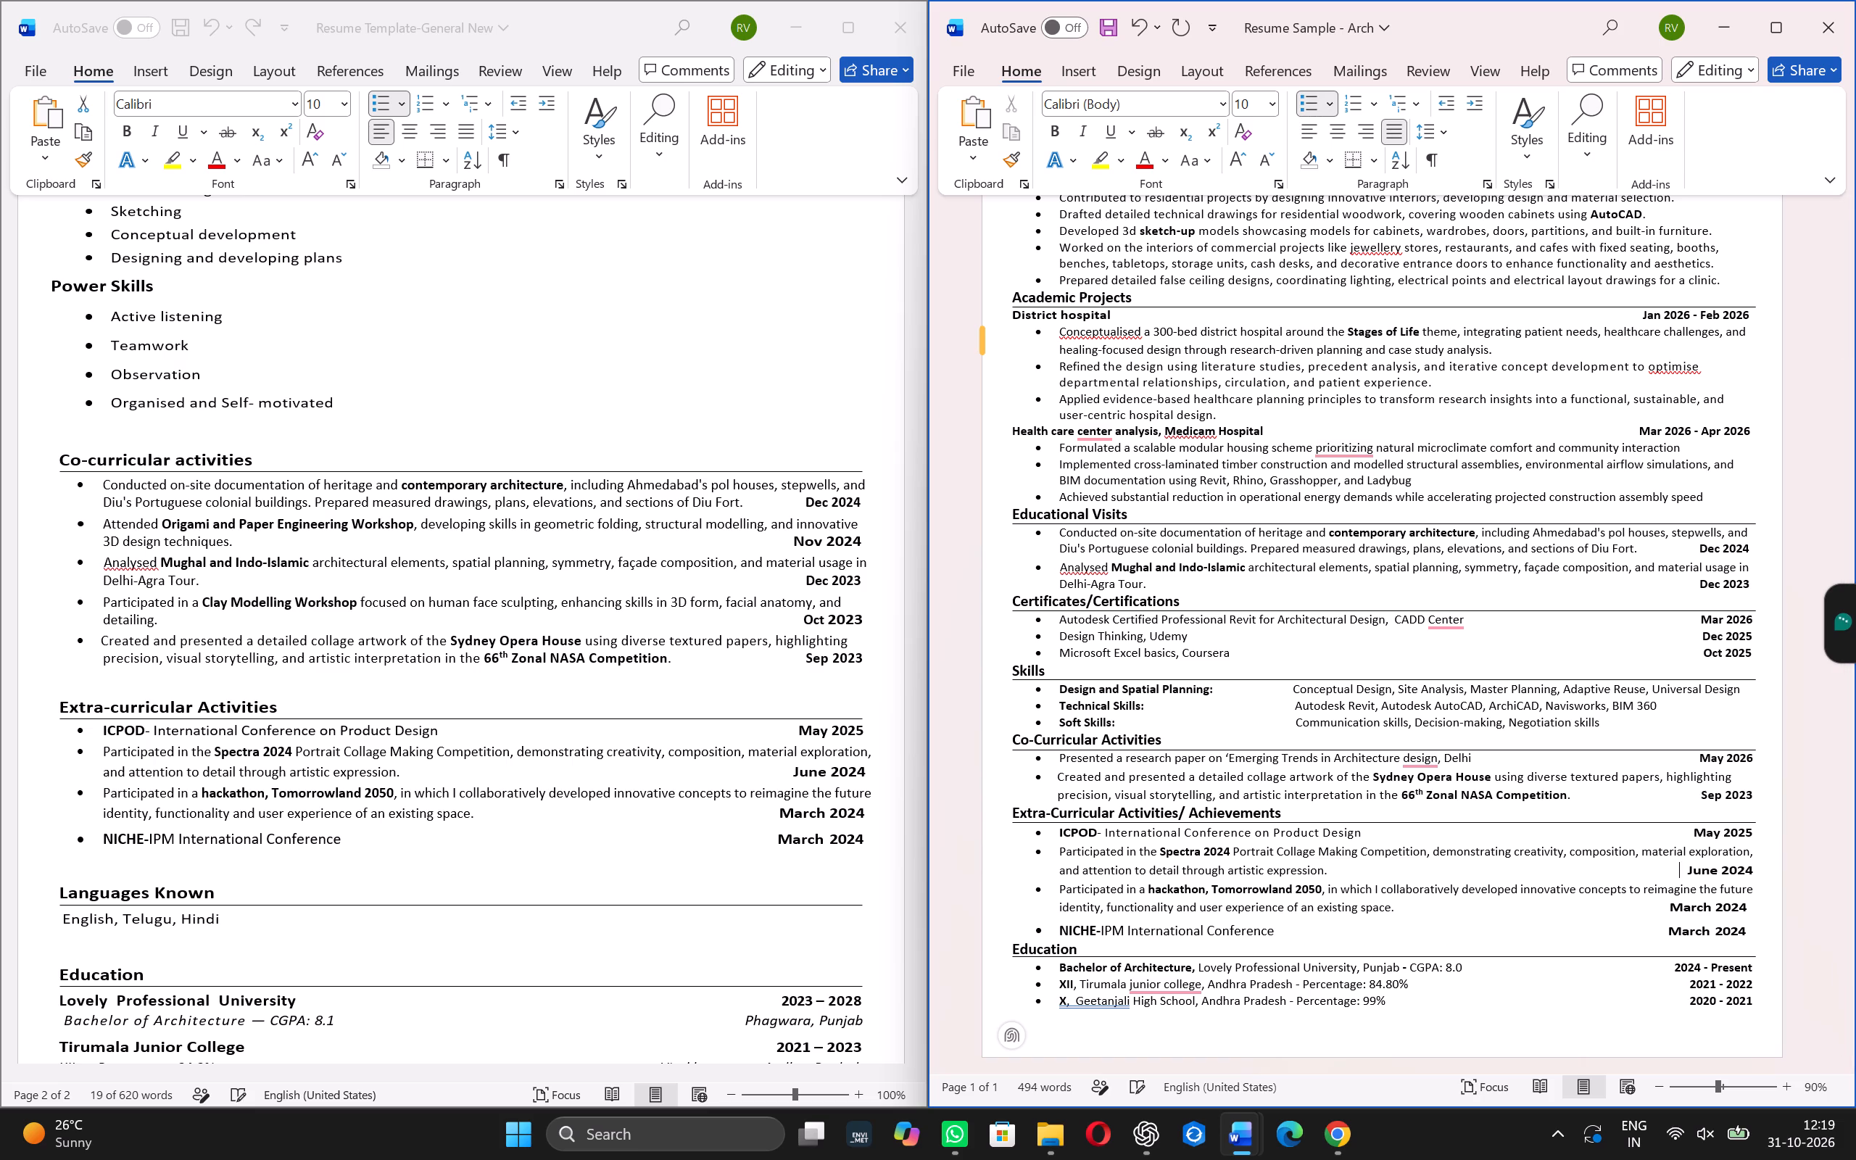
click(1664, 908)
key(space)
key(space)
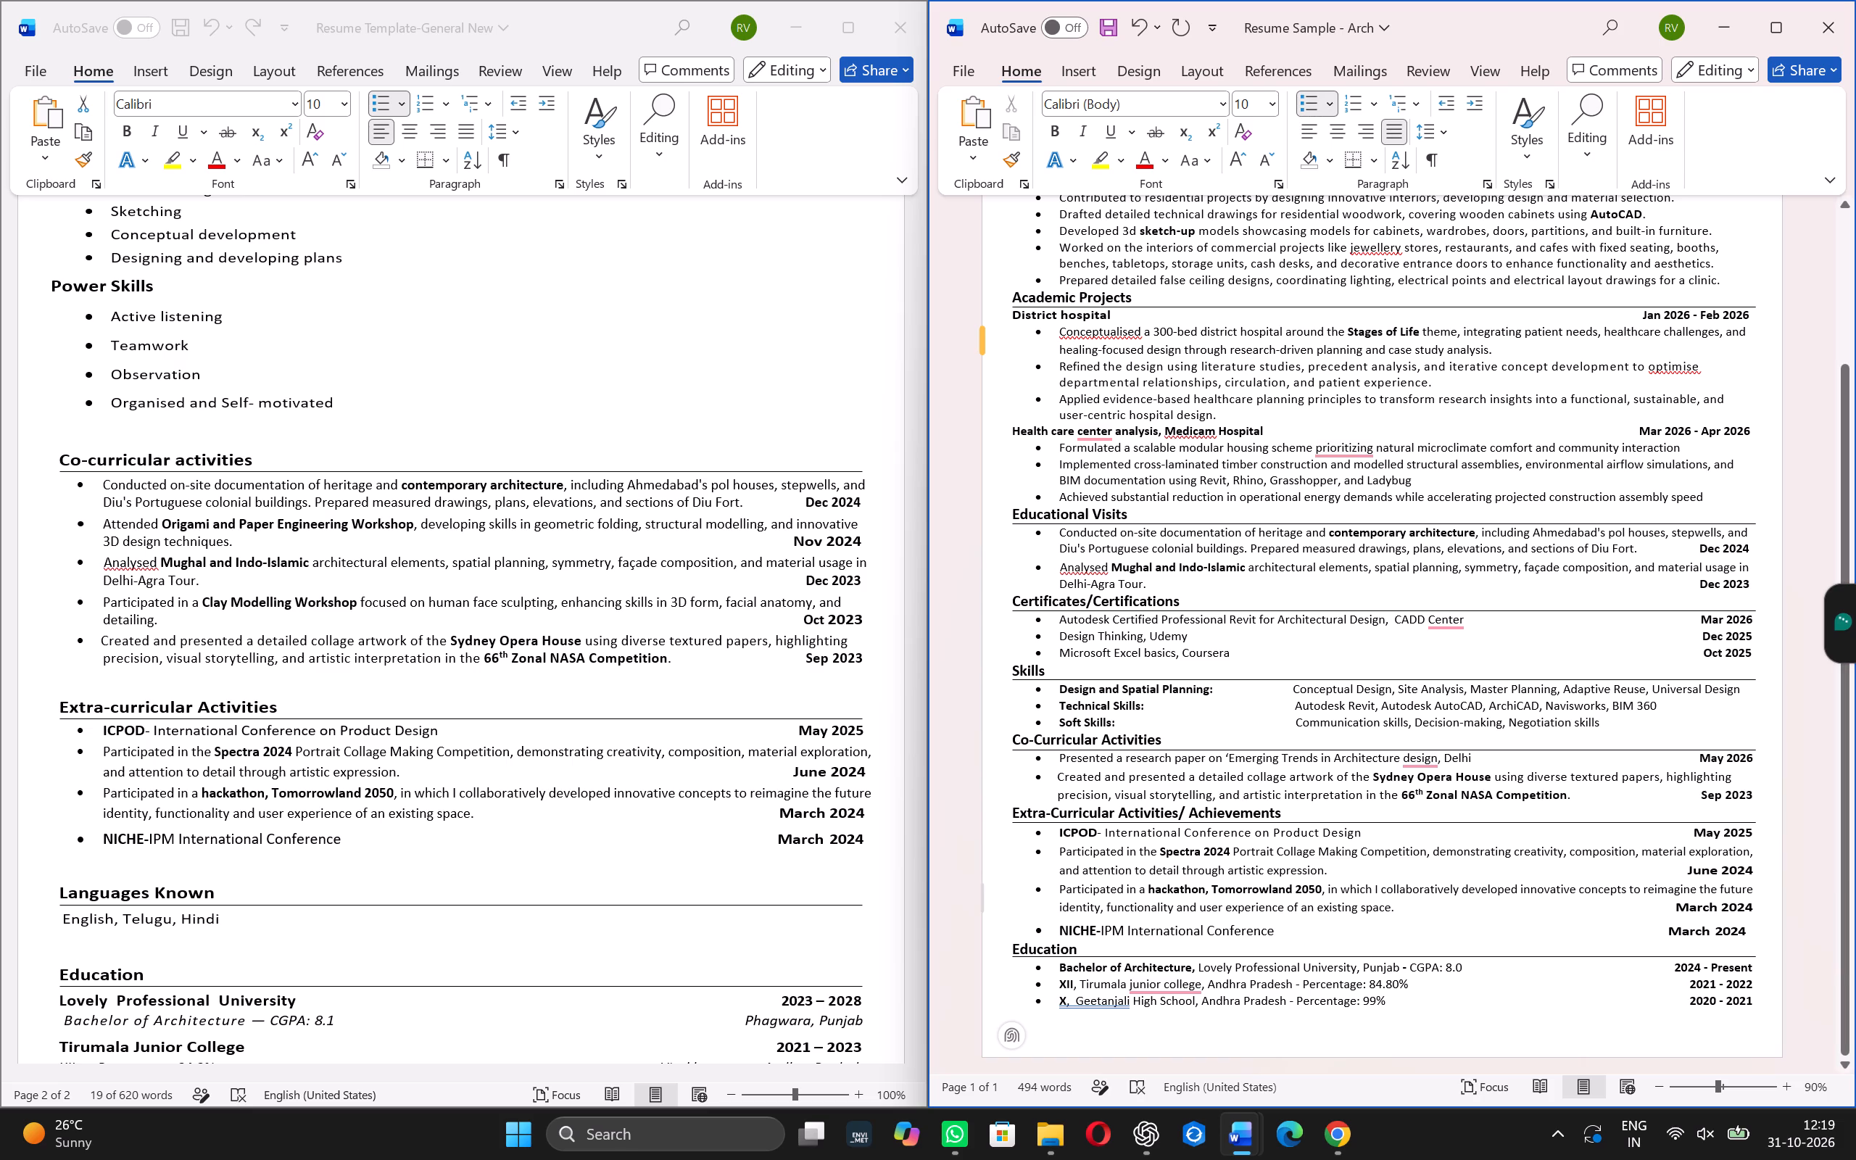
click(1662, 934)
key(space)
key(space)
Shorten the hackathon entry's date to Mar 2024 and adjust the spaces before it to realign it with the date column.
drag(1718, 910, 1701, 906)
key(BackSpace)
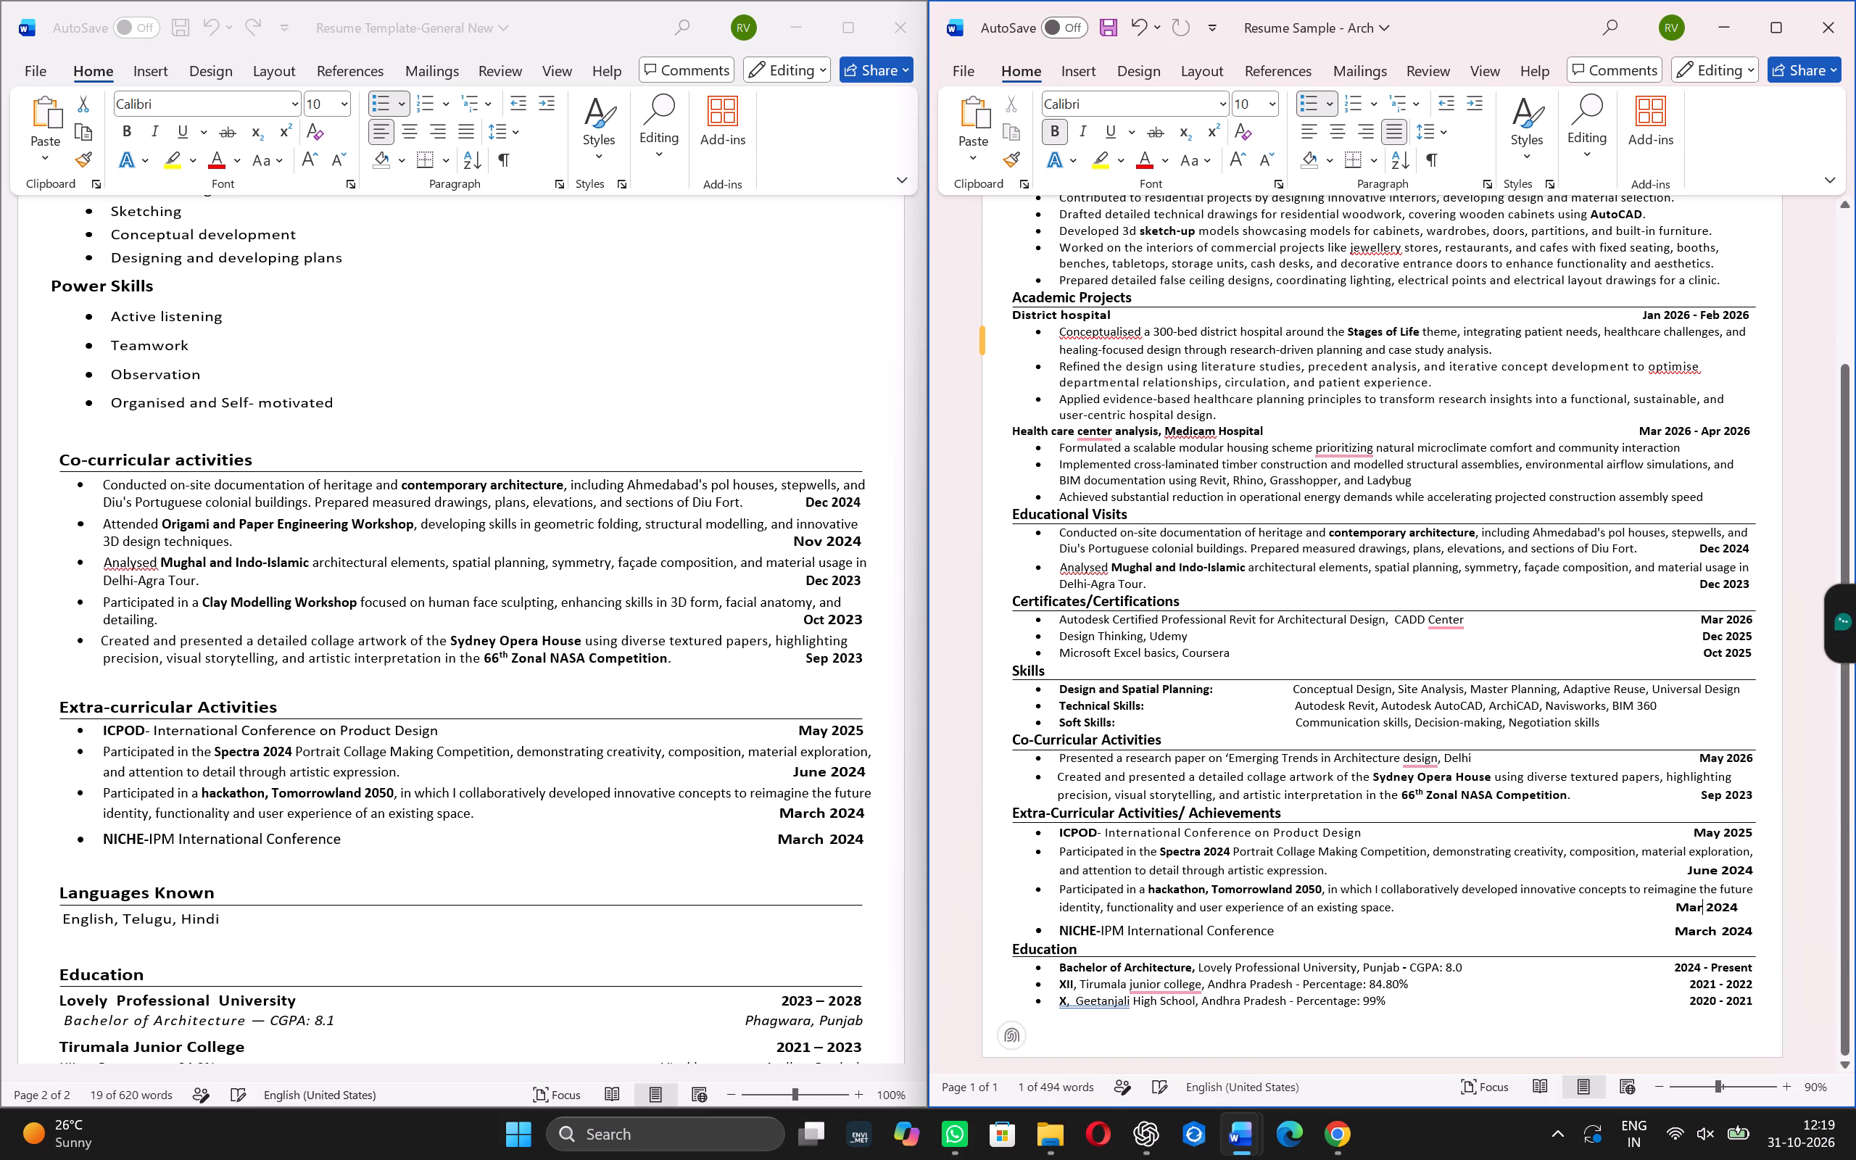
click(1669, 909)
key(BackSpace)
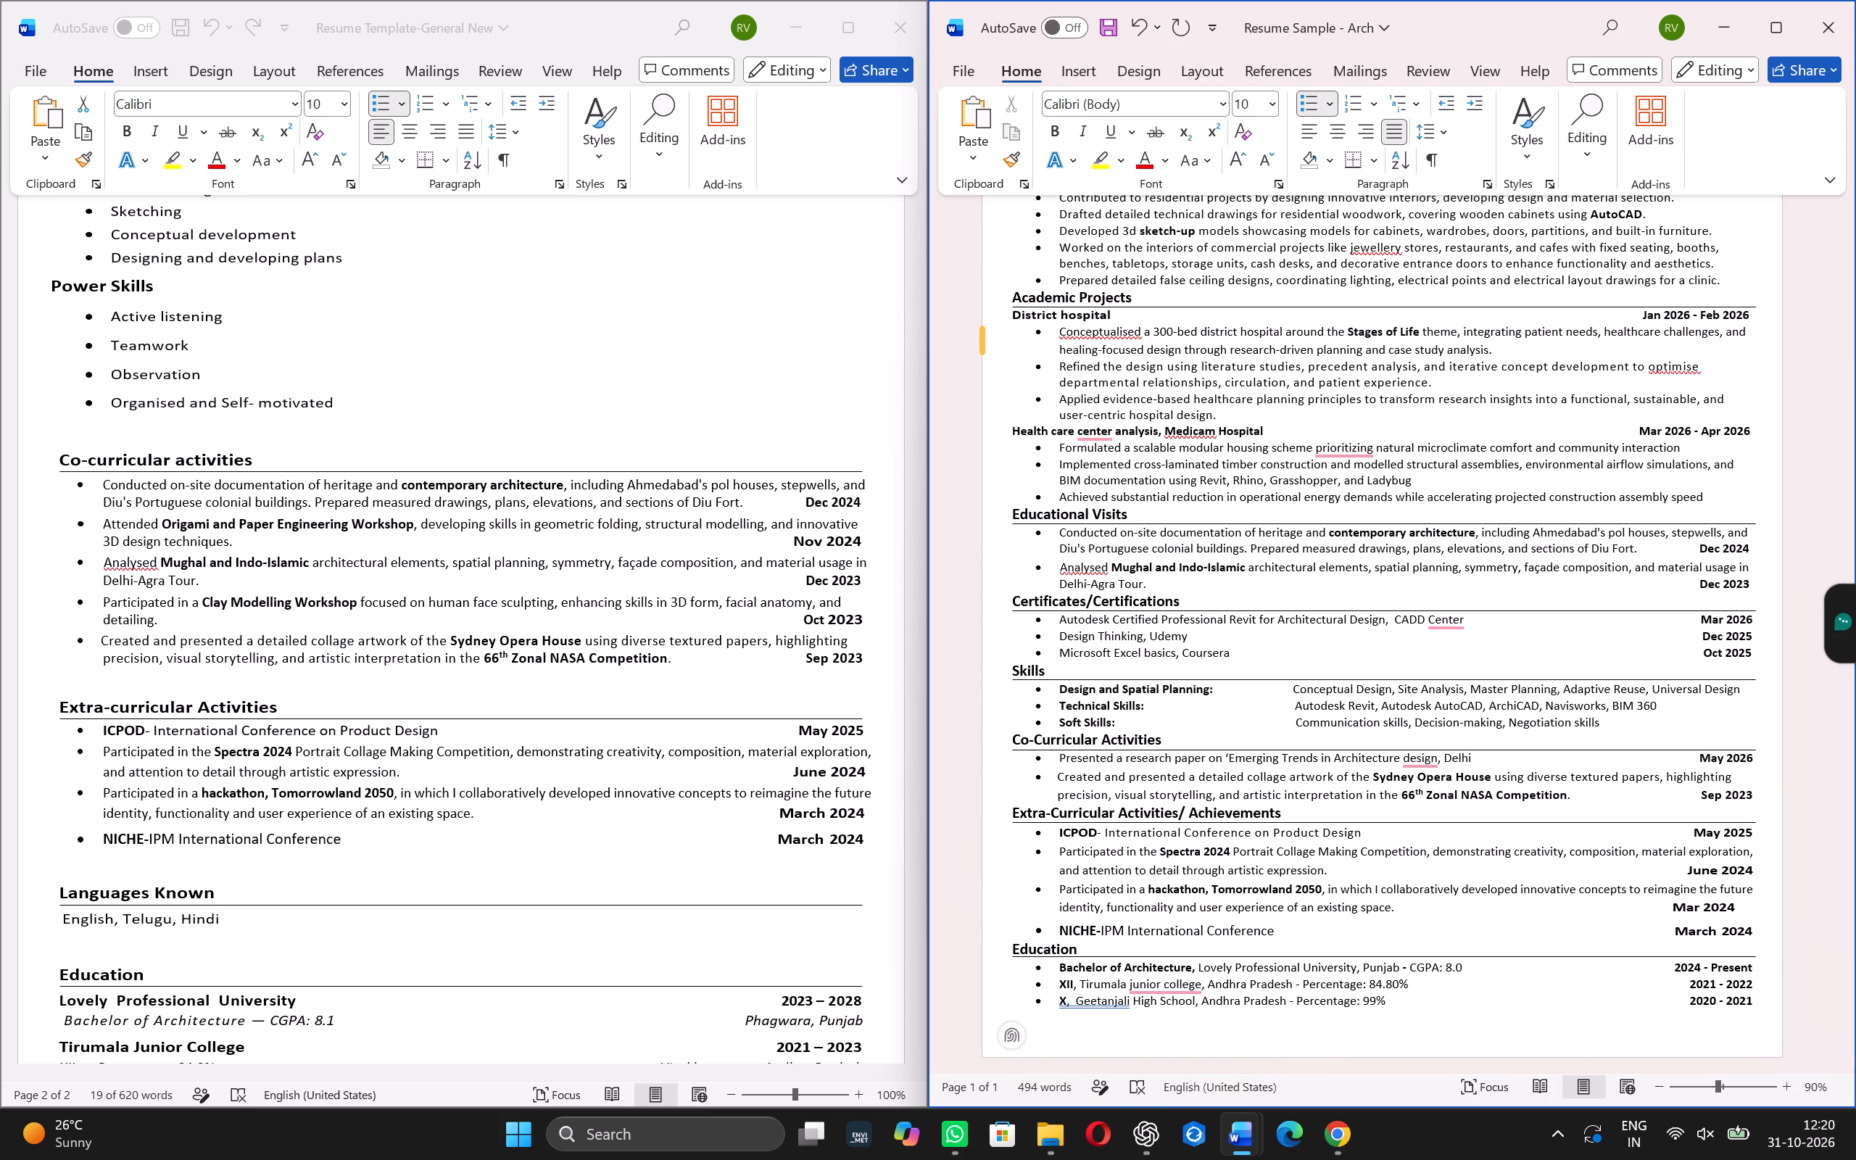
key(space)
key(space)
key(space)
key(space)
key(space)
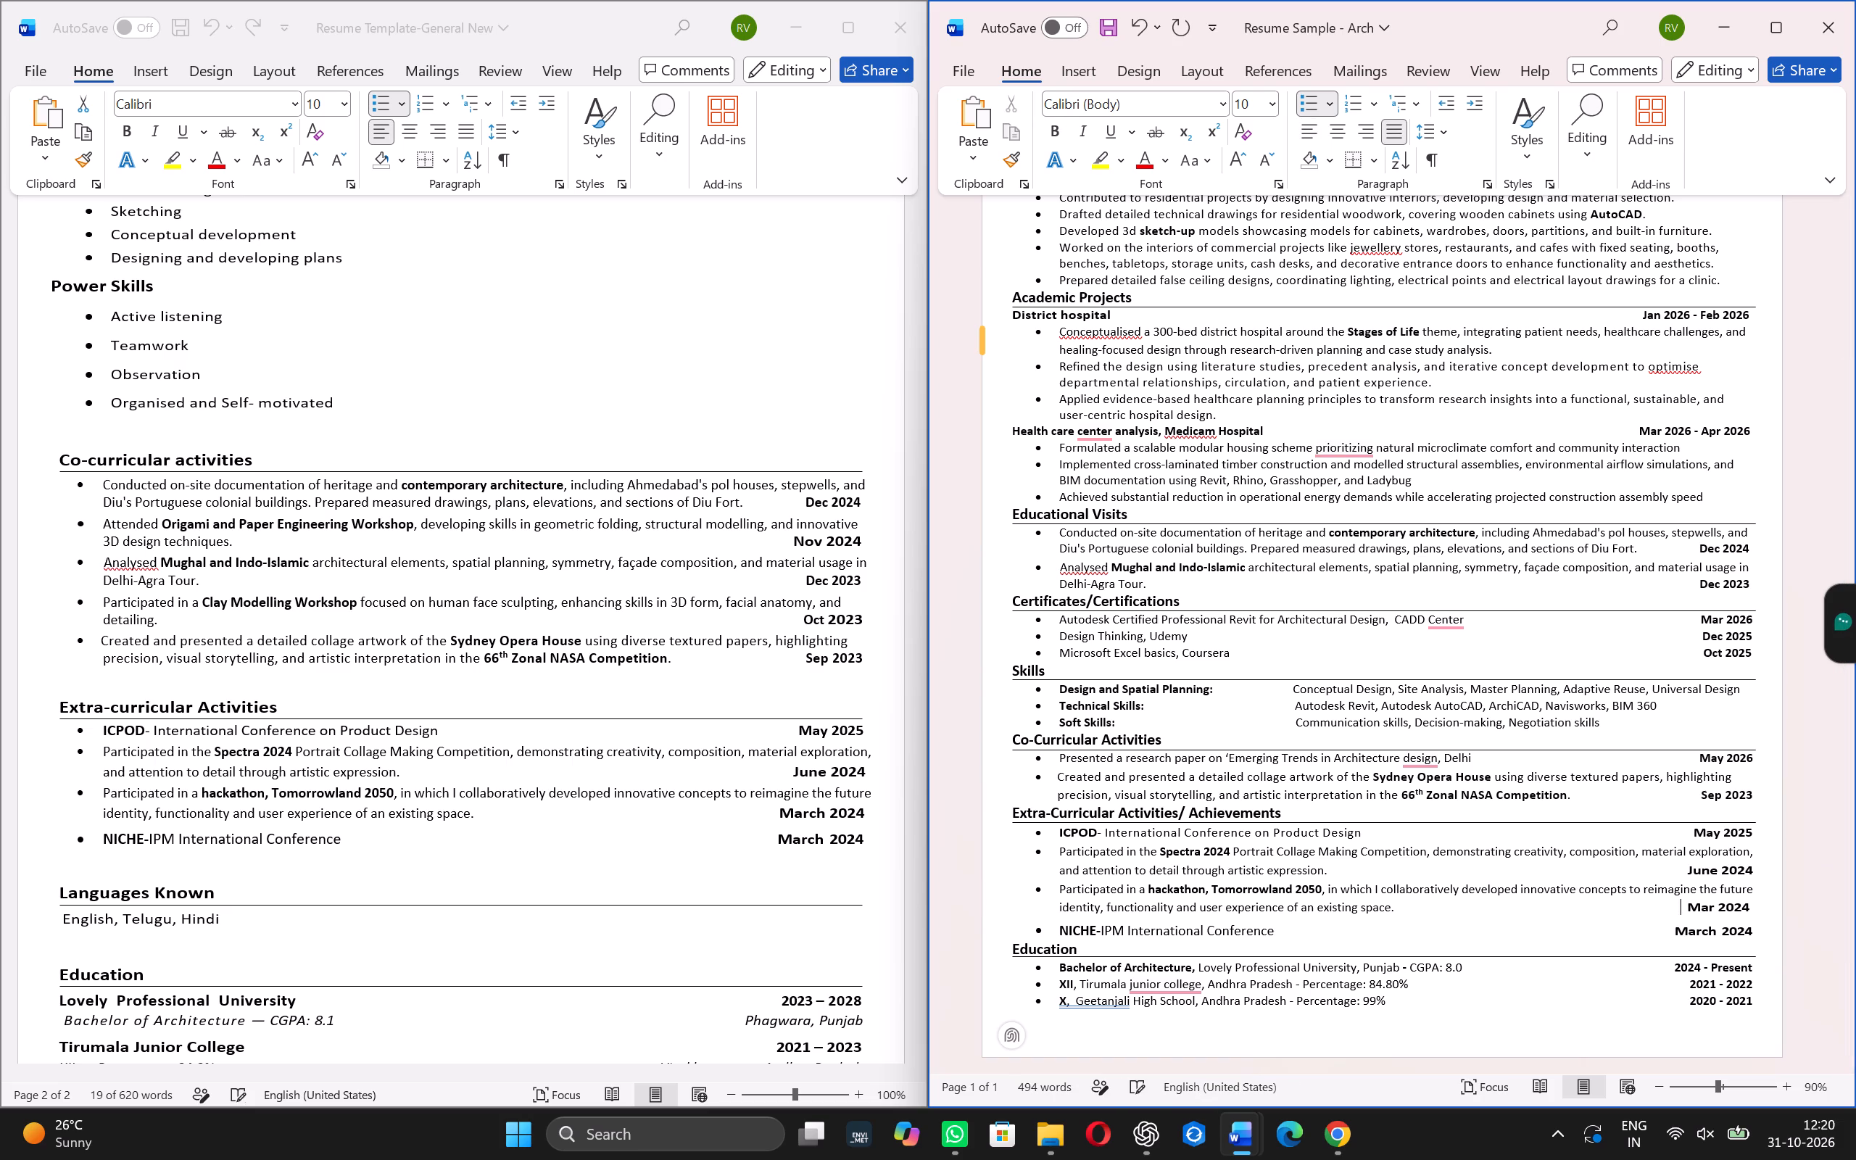
key(space)
Shorten the NICHE conference entry's date to Mar 2024 and add spaces before it to align it with the dates above, keeping one line.
drag(1713, 932, 1701, 931)
key(BackSpace)
click(1662, 940)
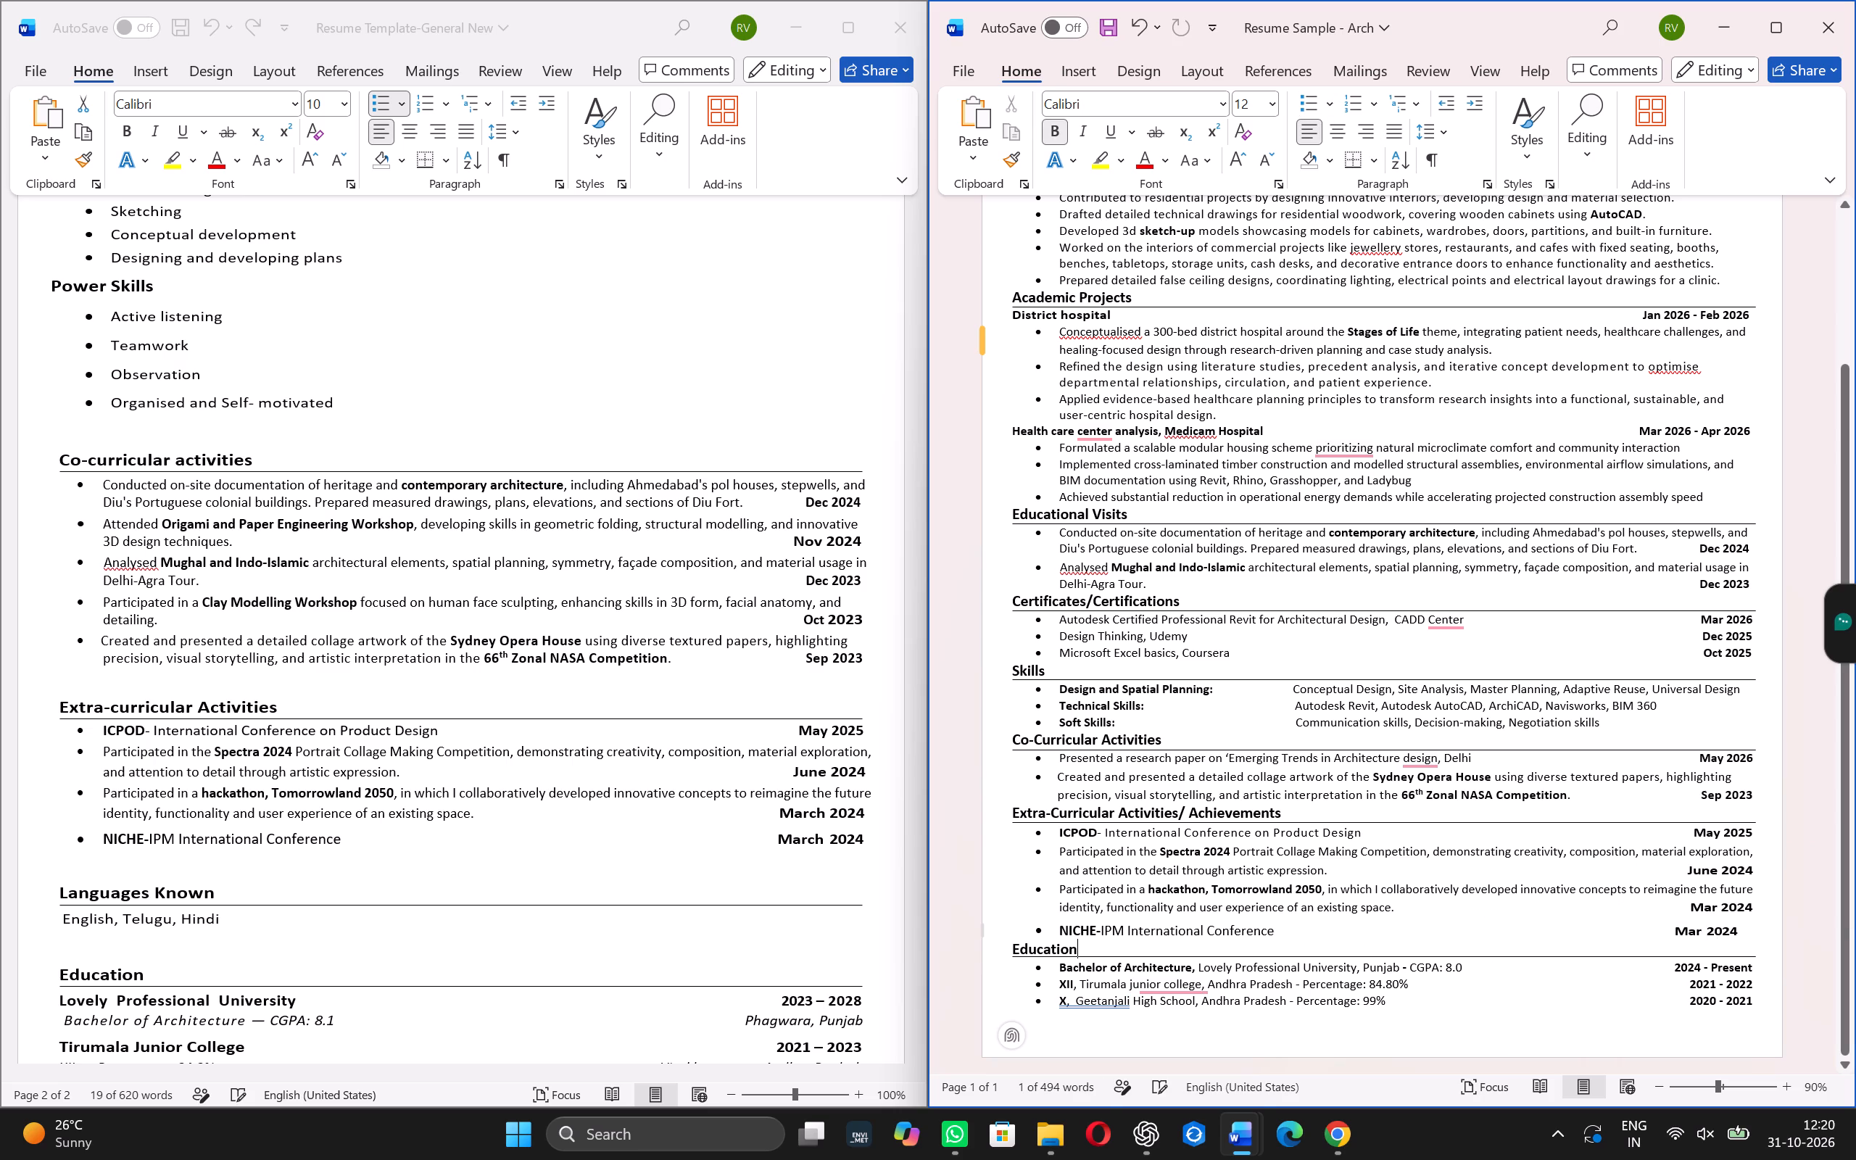
click(1662, 929)
key(space)
key(space)
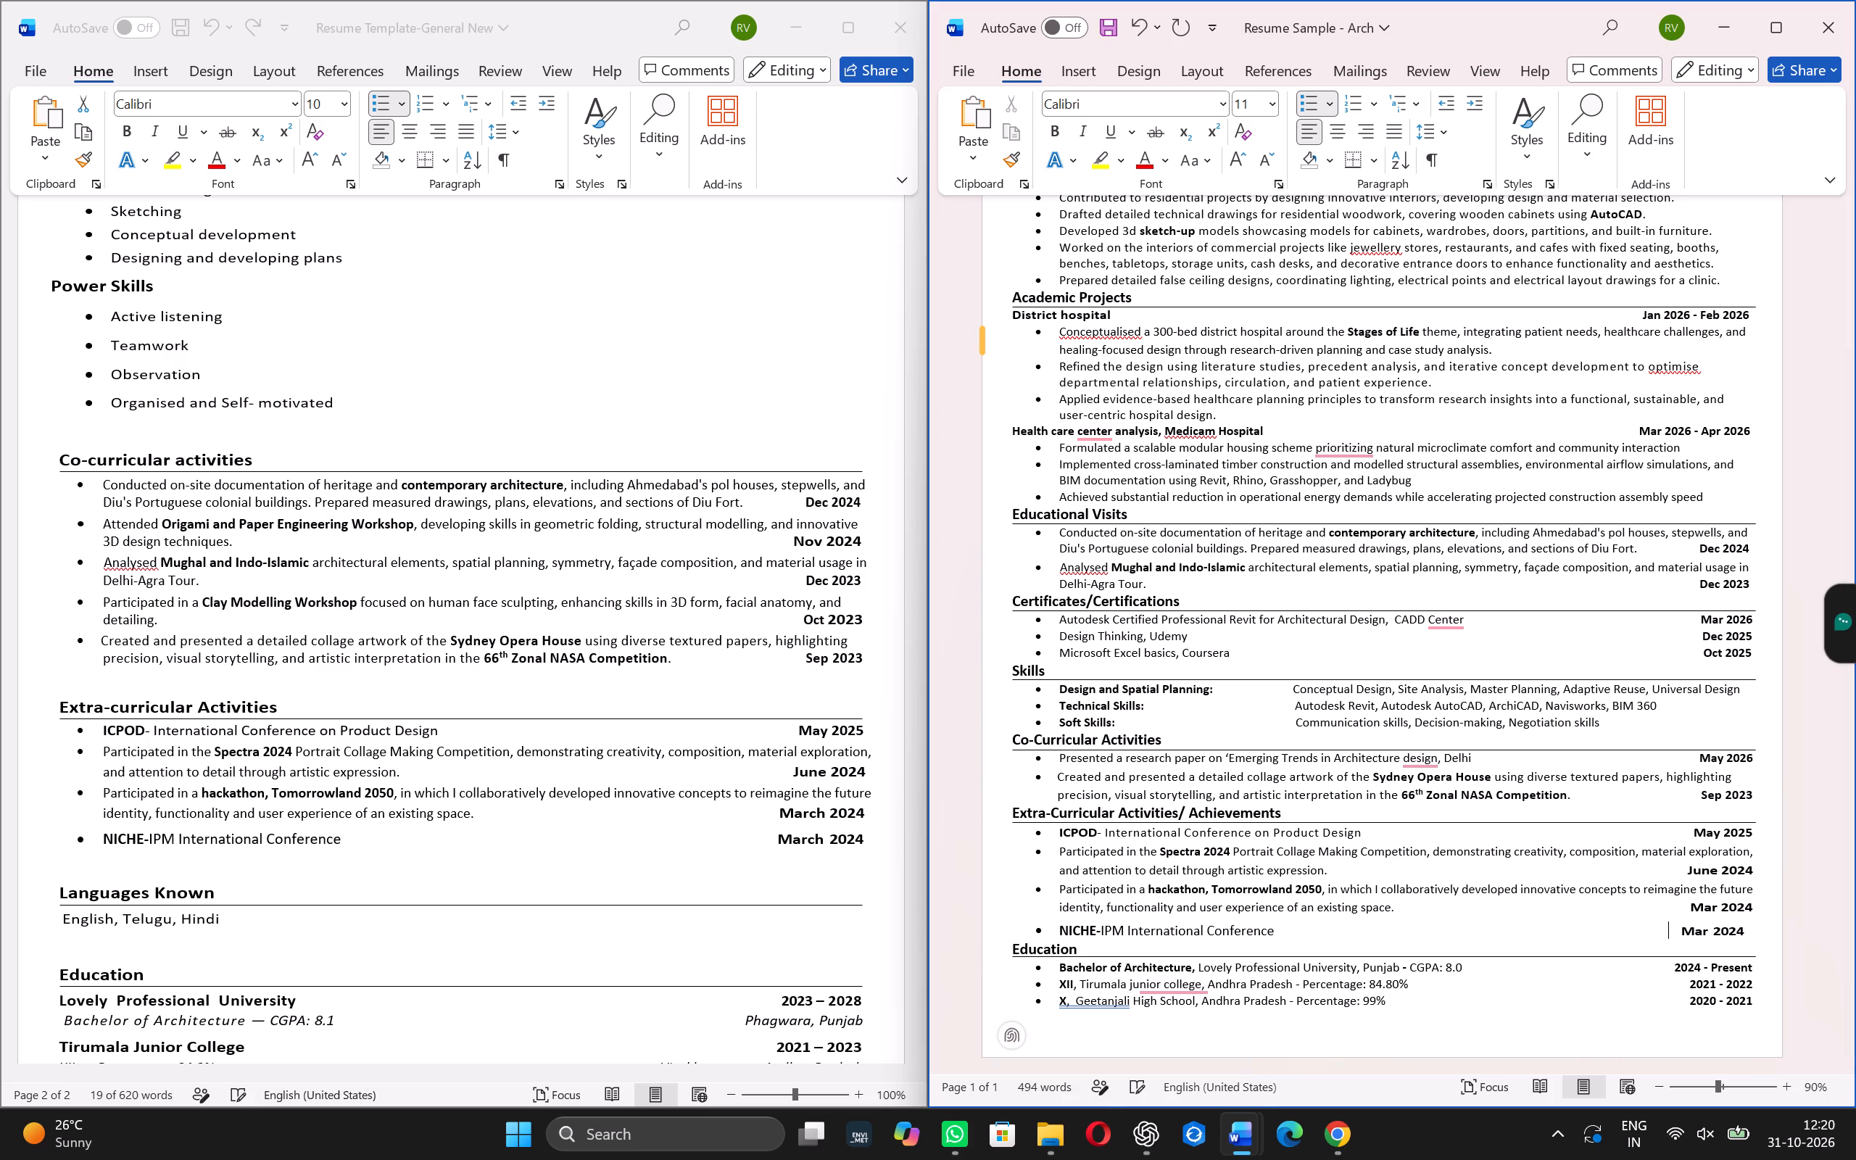
key(space)
key(space)
key(space)
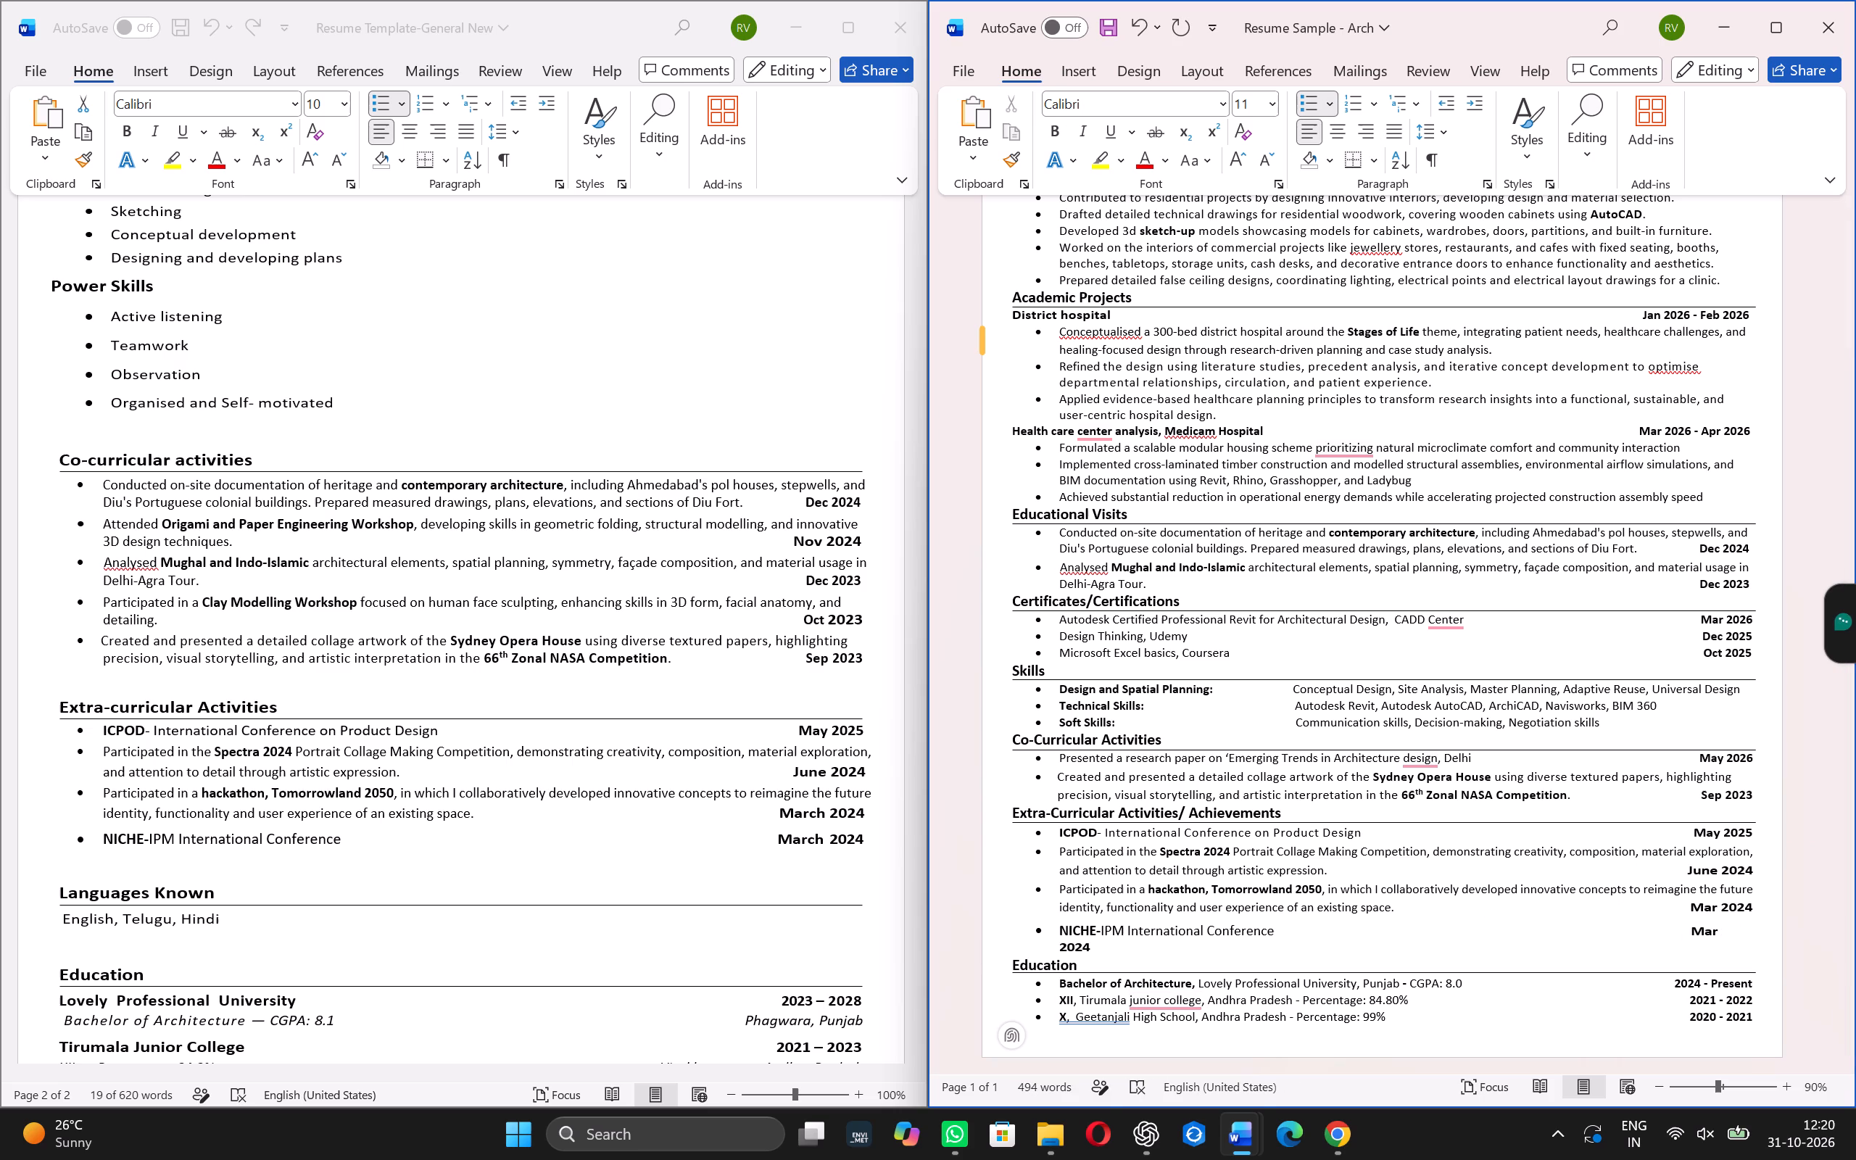
key(BackSpace)
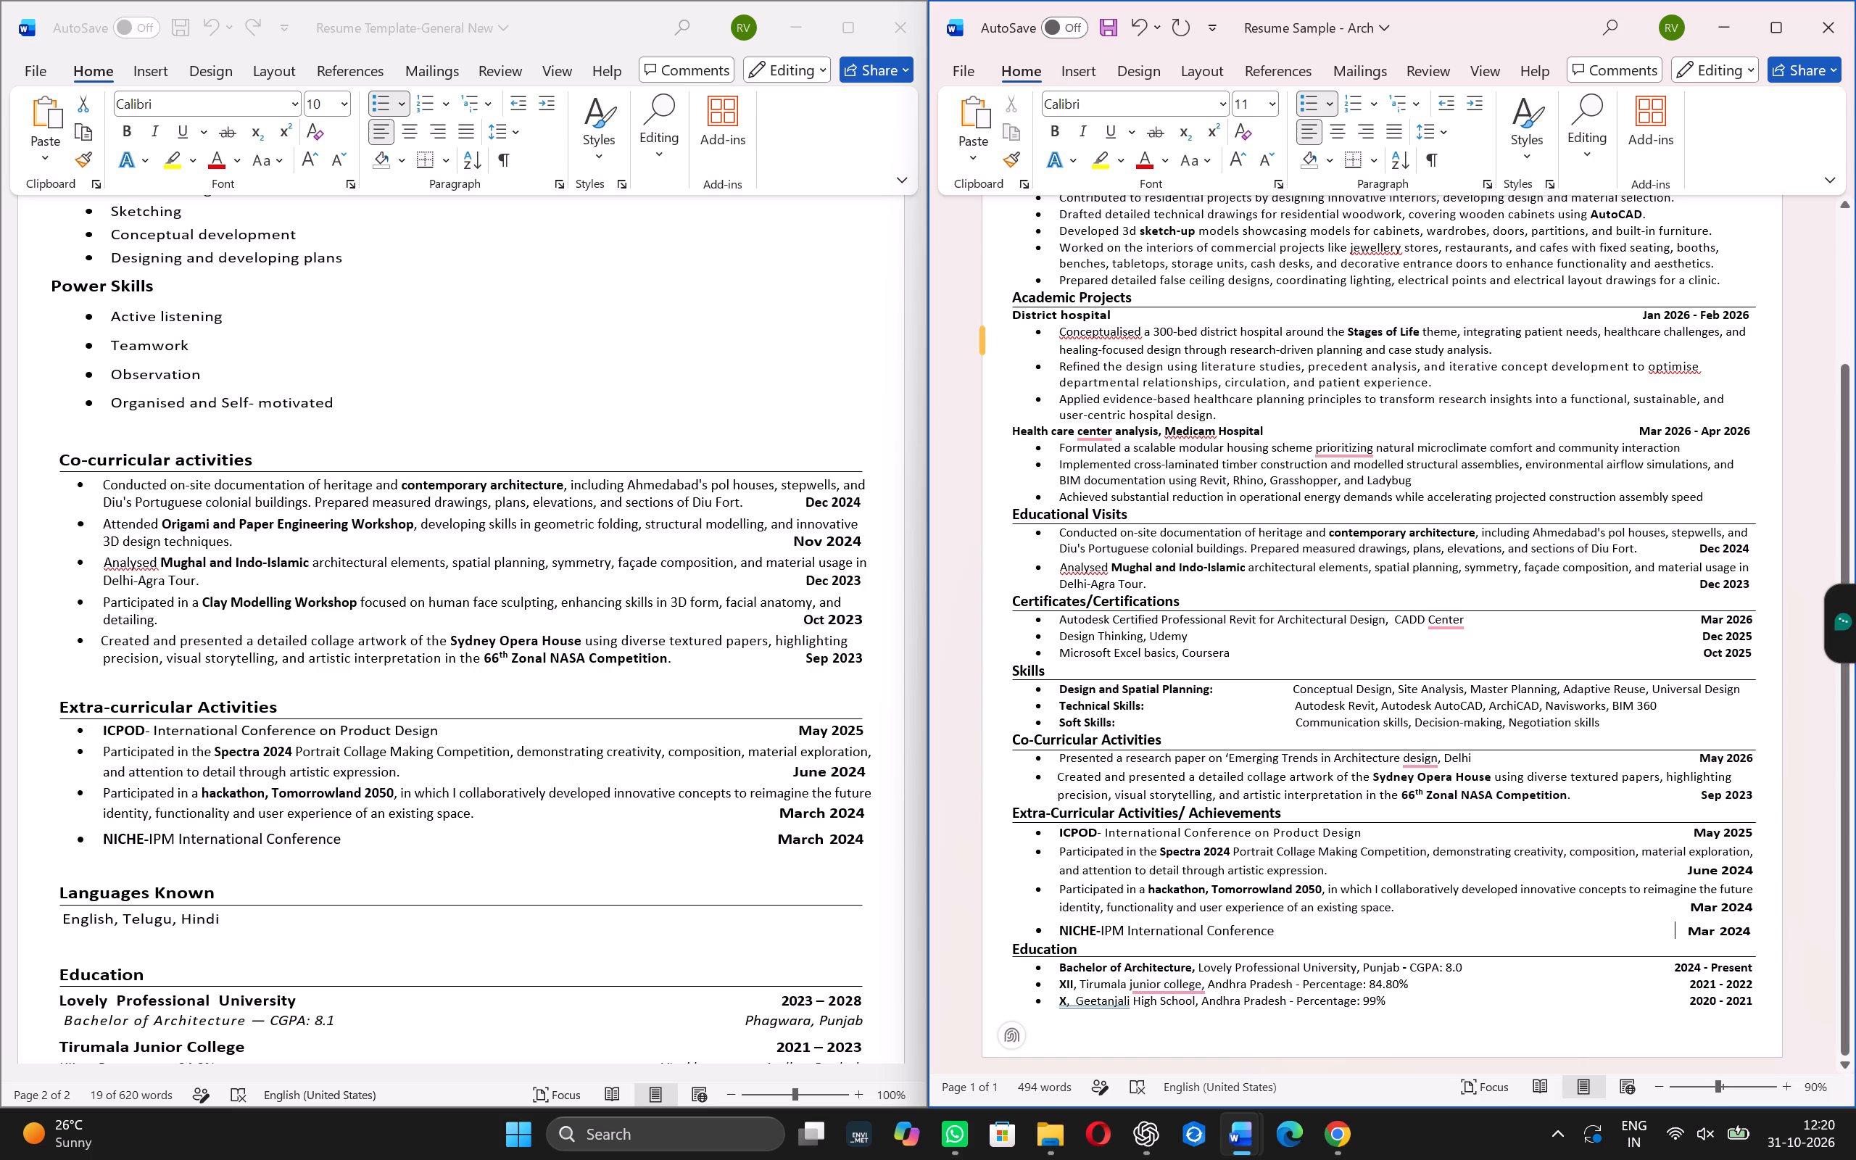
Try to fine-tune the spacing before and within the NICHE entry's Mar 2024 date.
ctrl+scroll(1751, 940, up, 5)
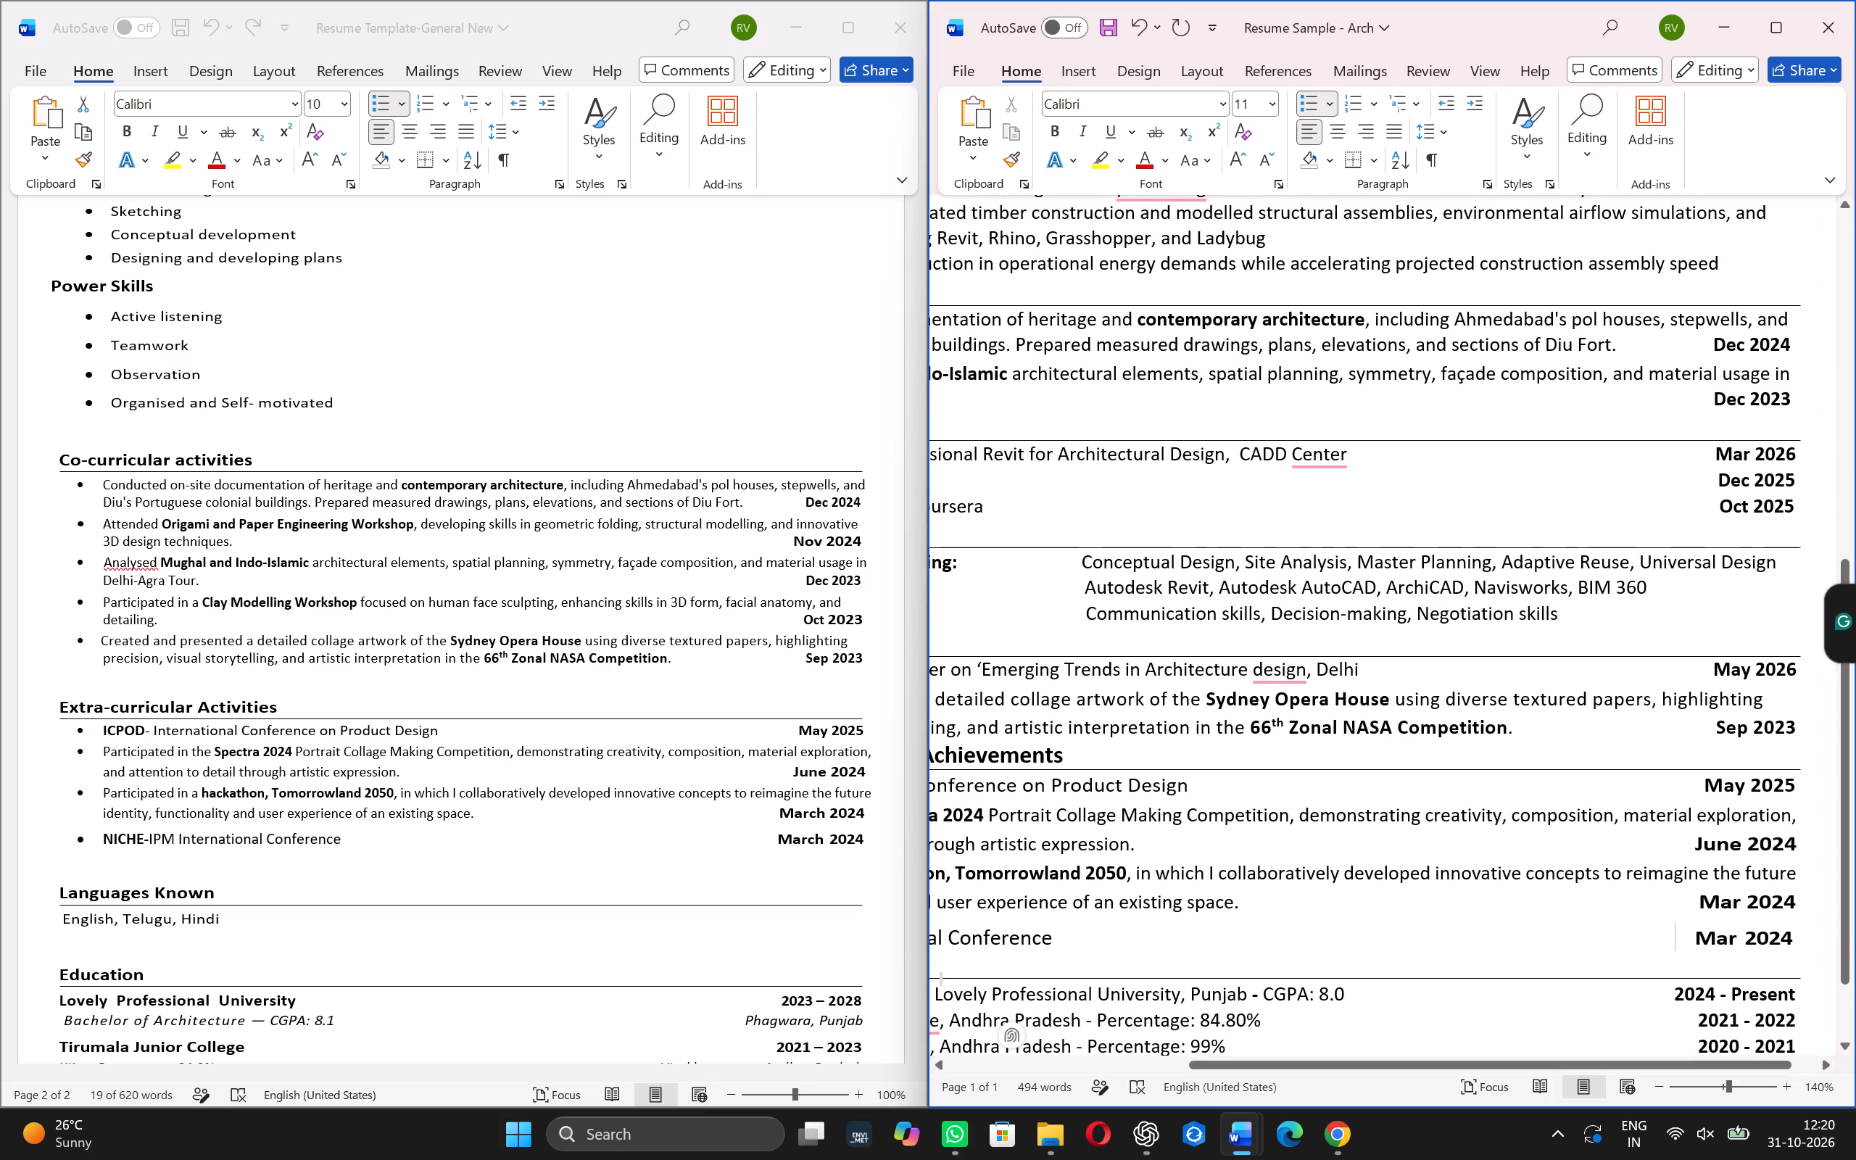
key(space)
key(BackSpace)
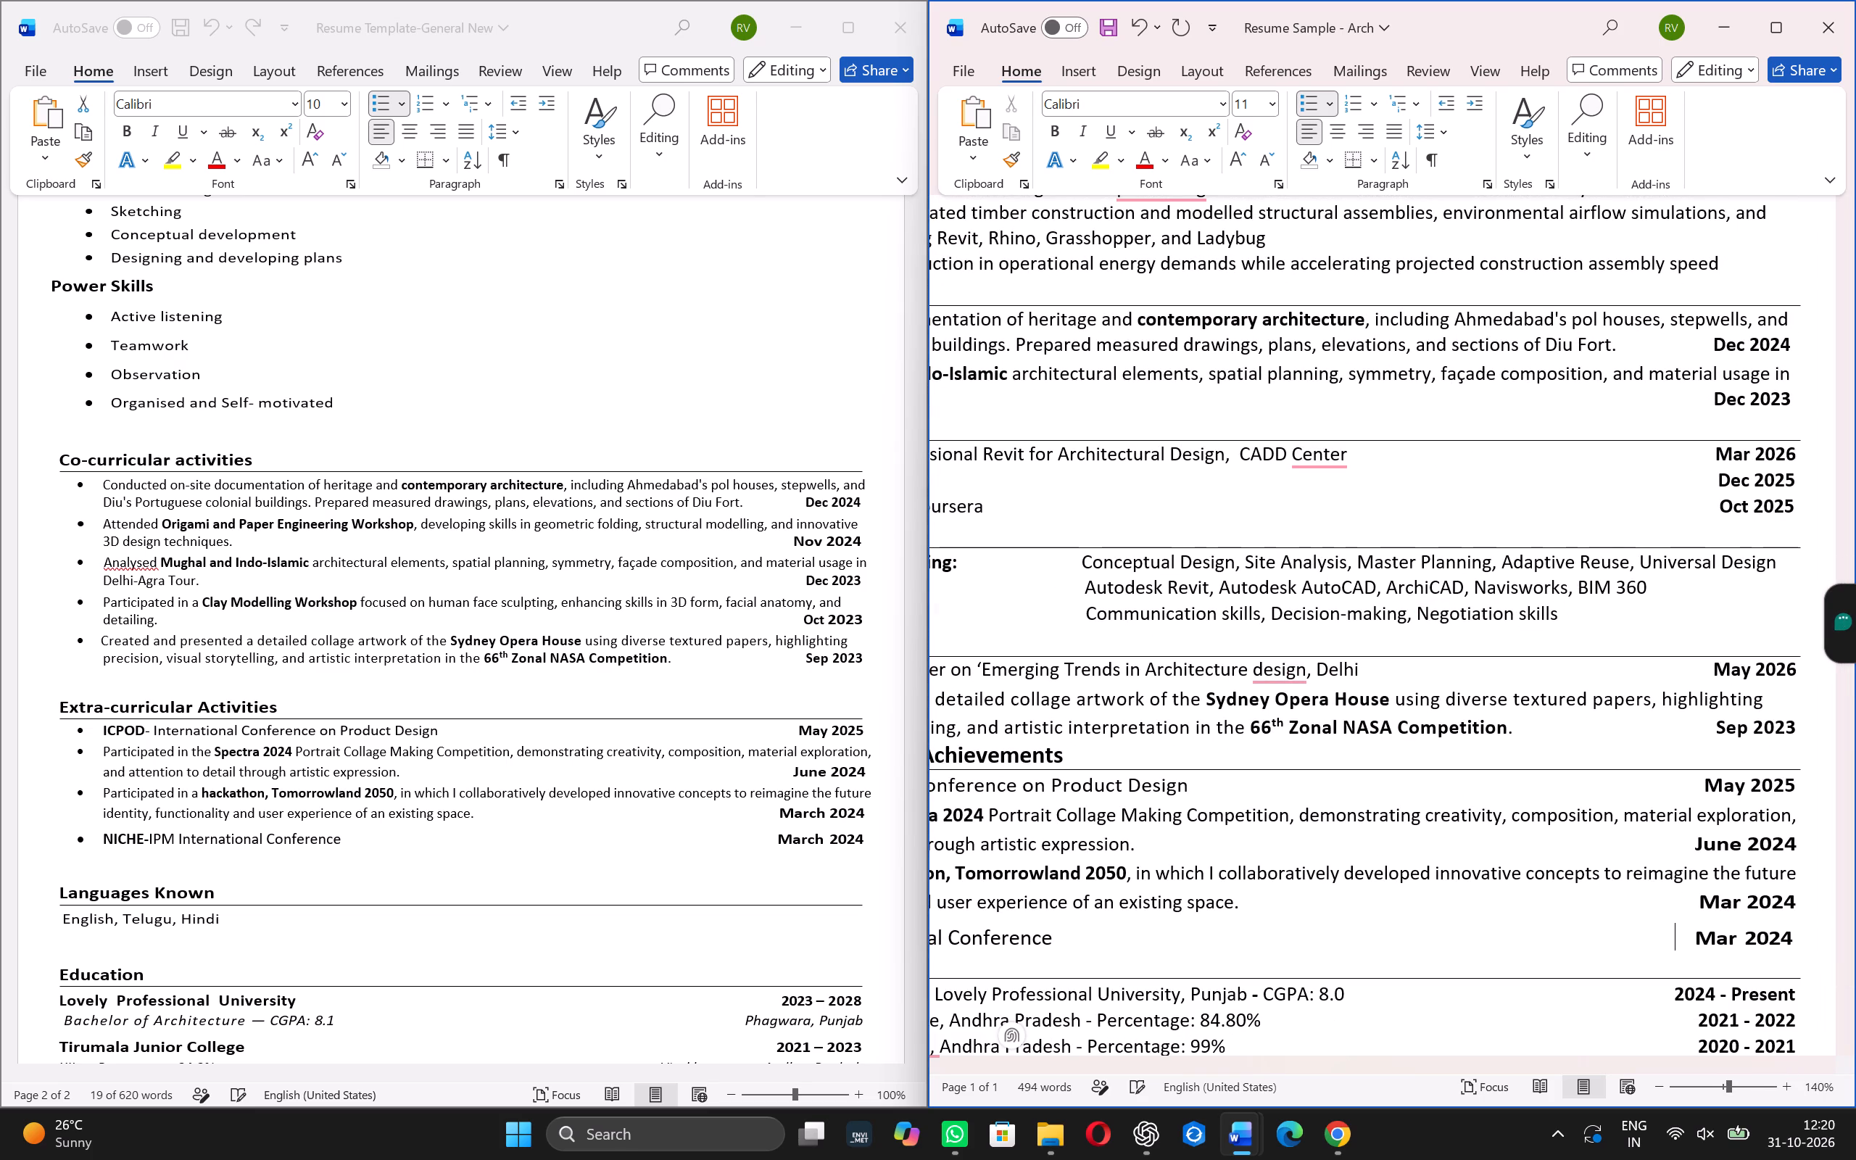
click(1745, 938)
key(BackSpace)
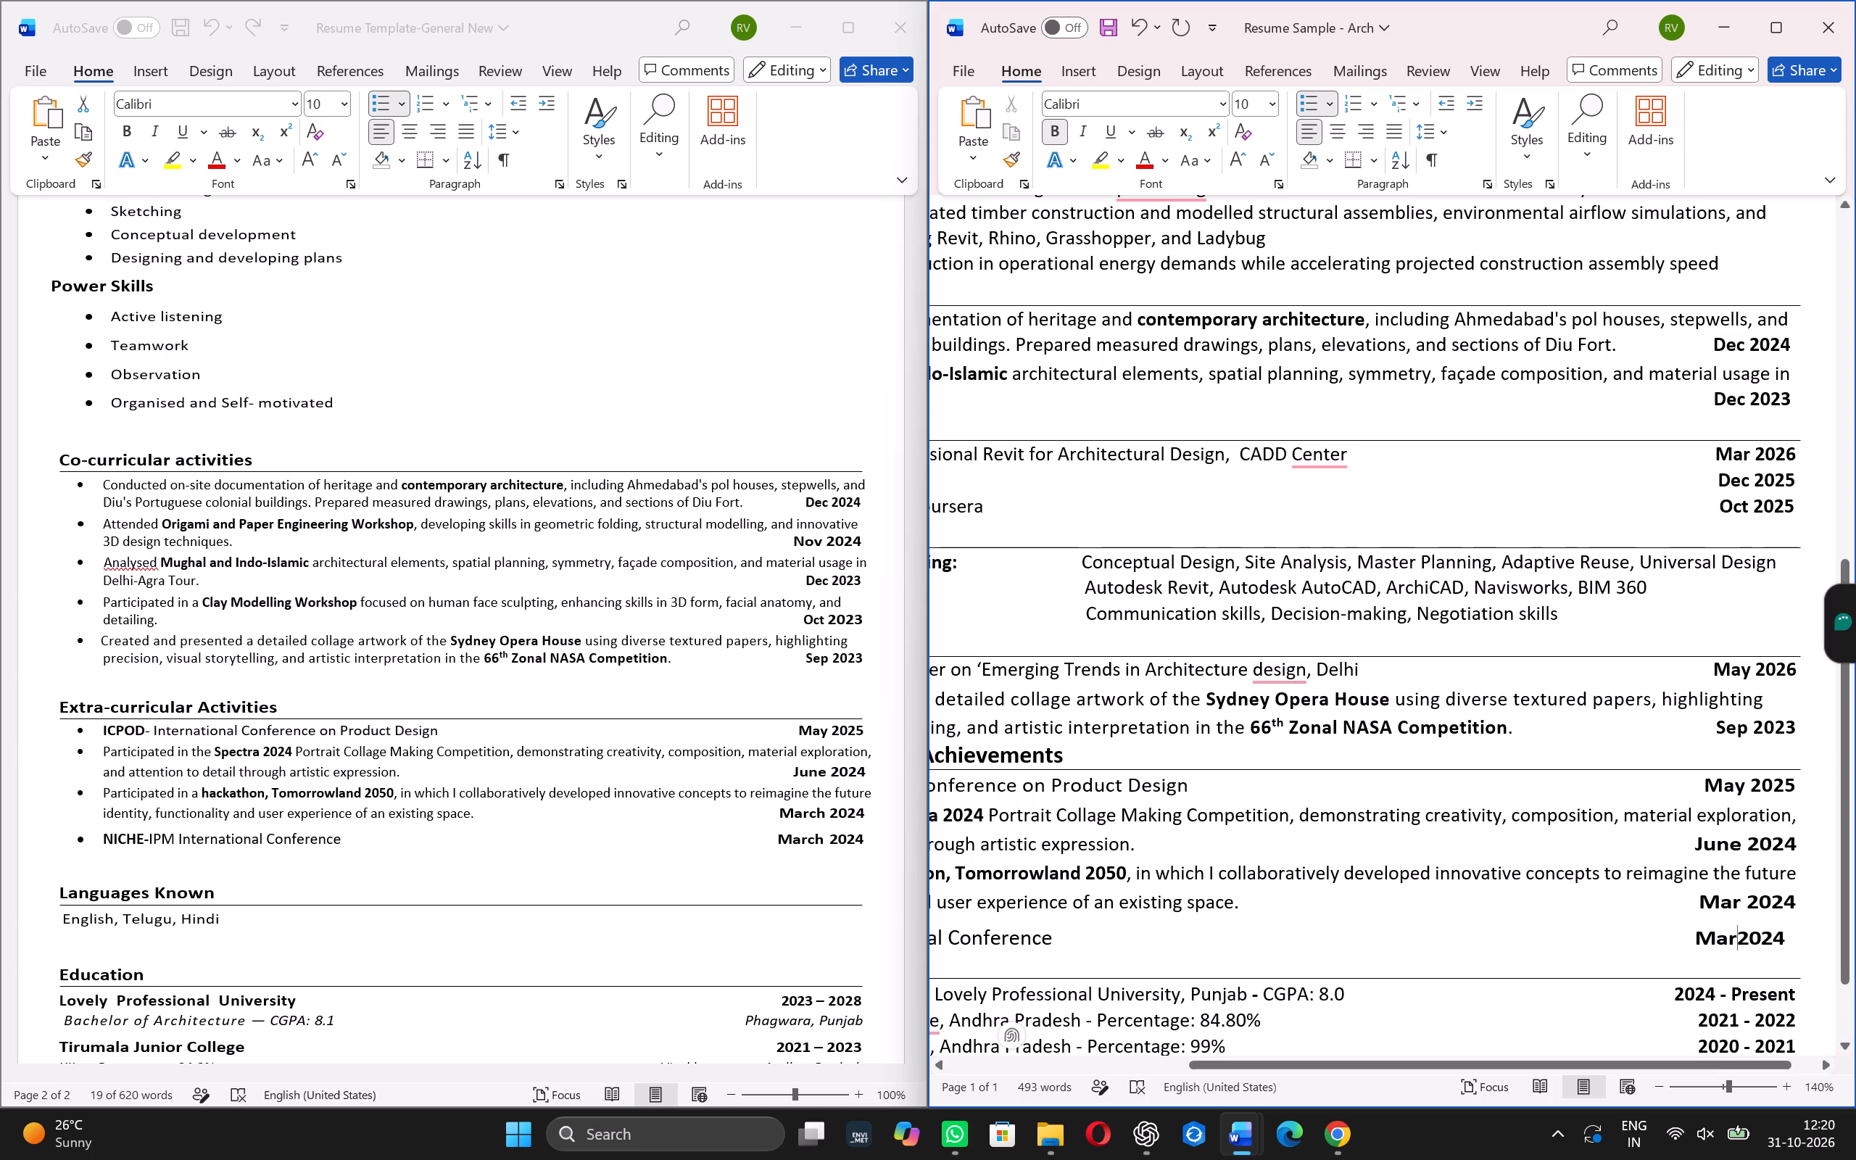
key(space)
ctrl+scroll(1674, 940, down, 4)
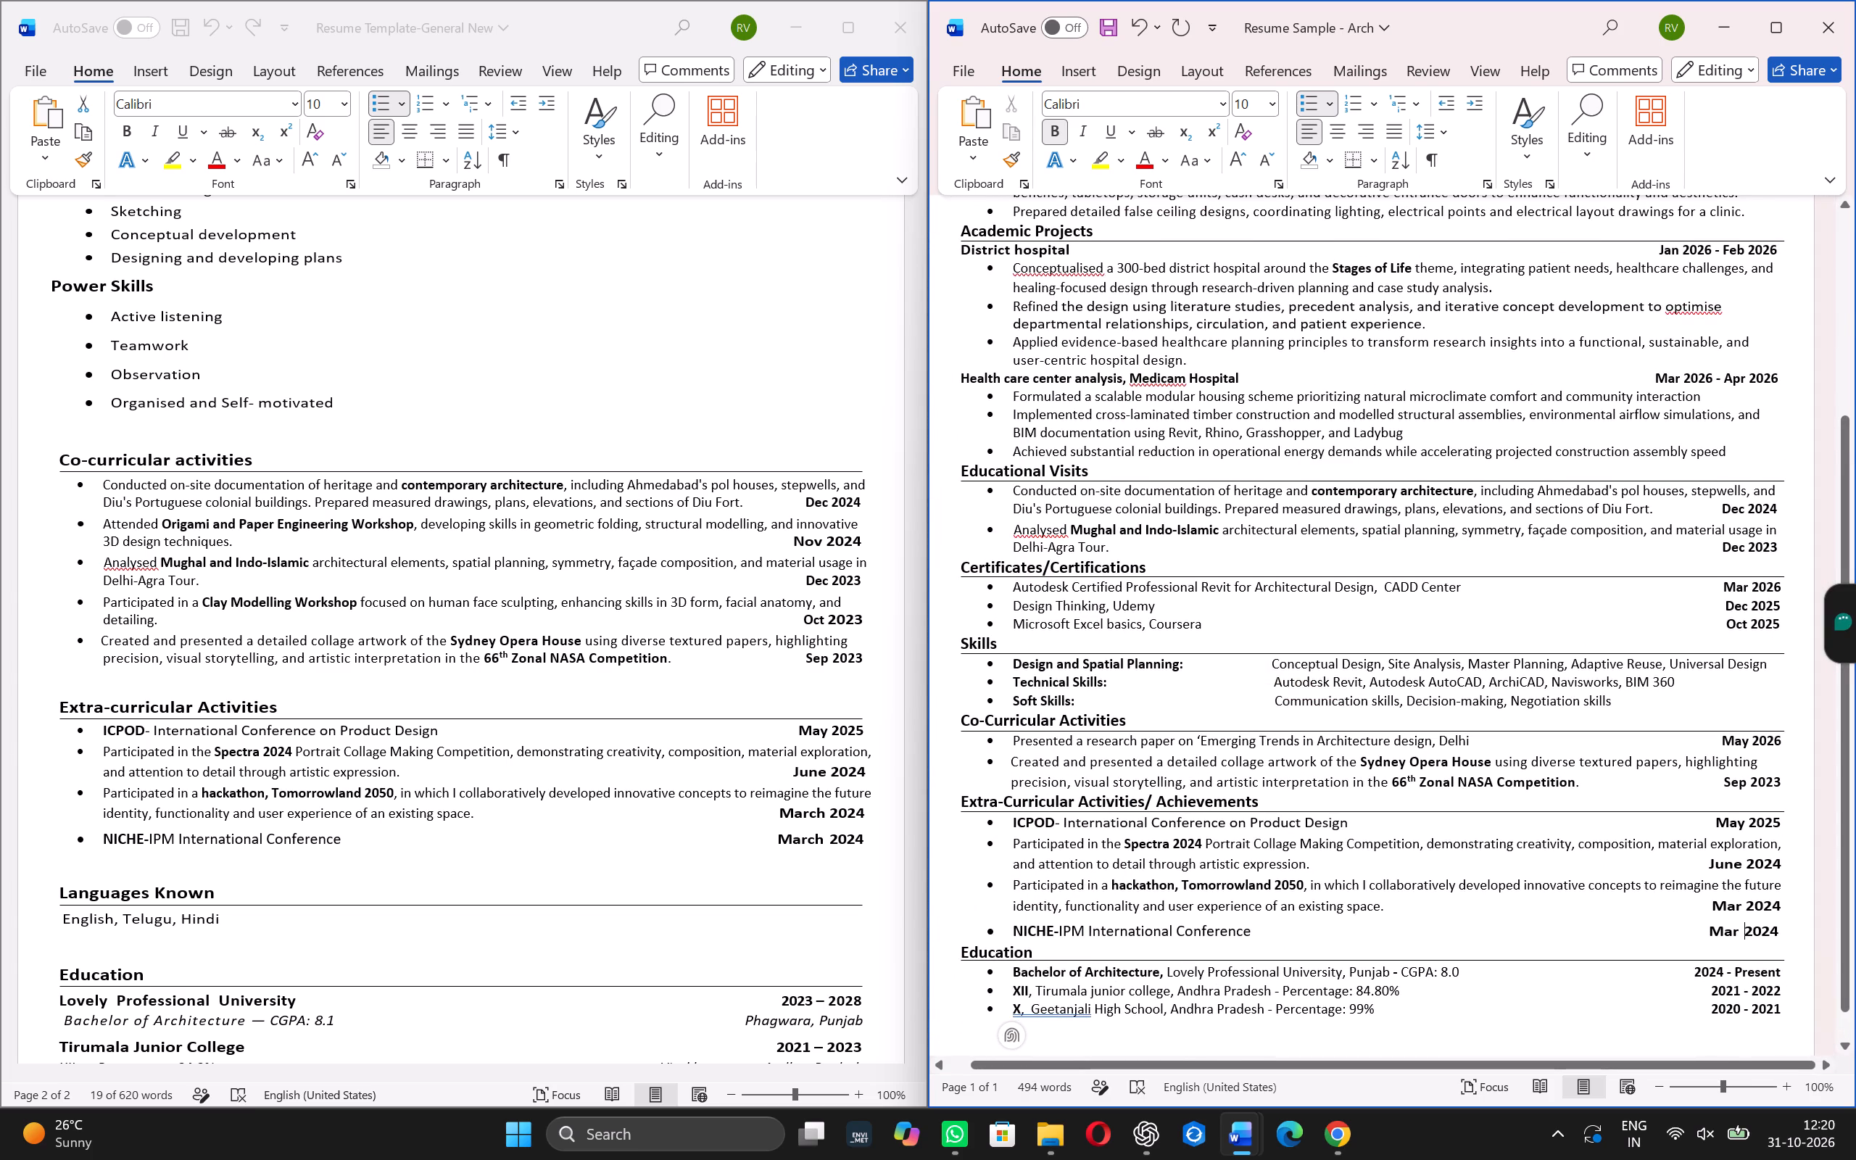
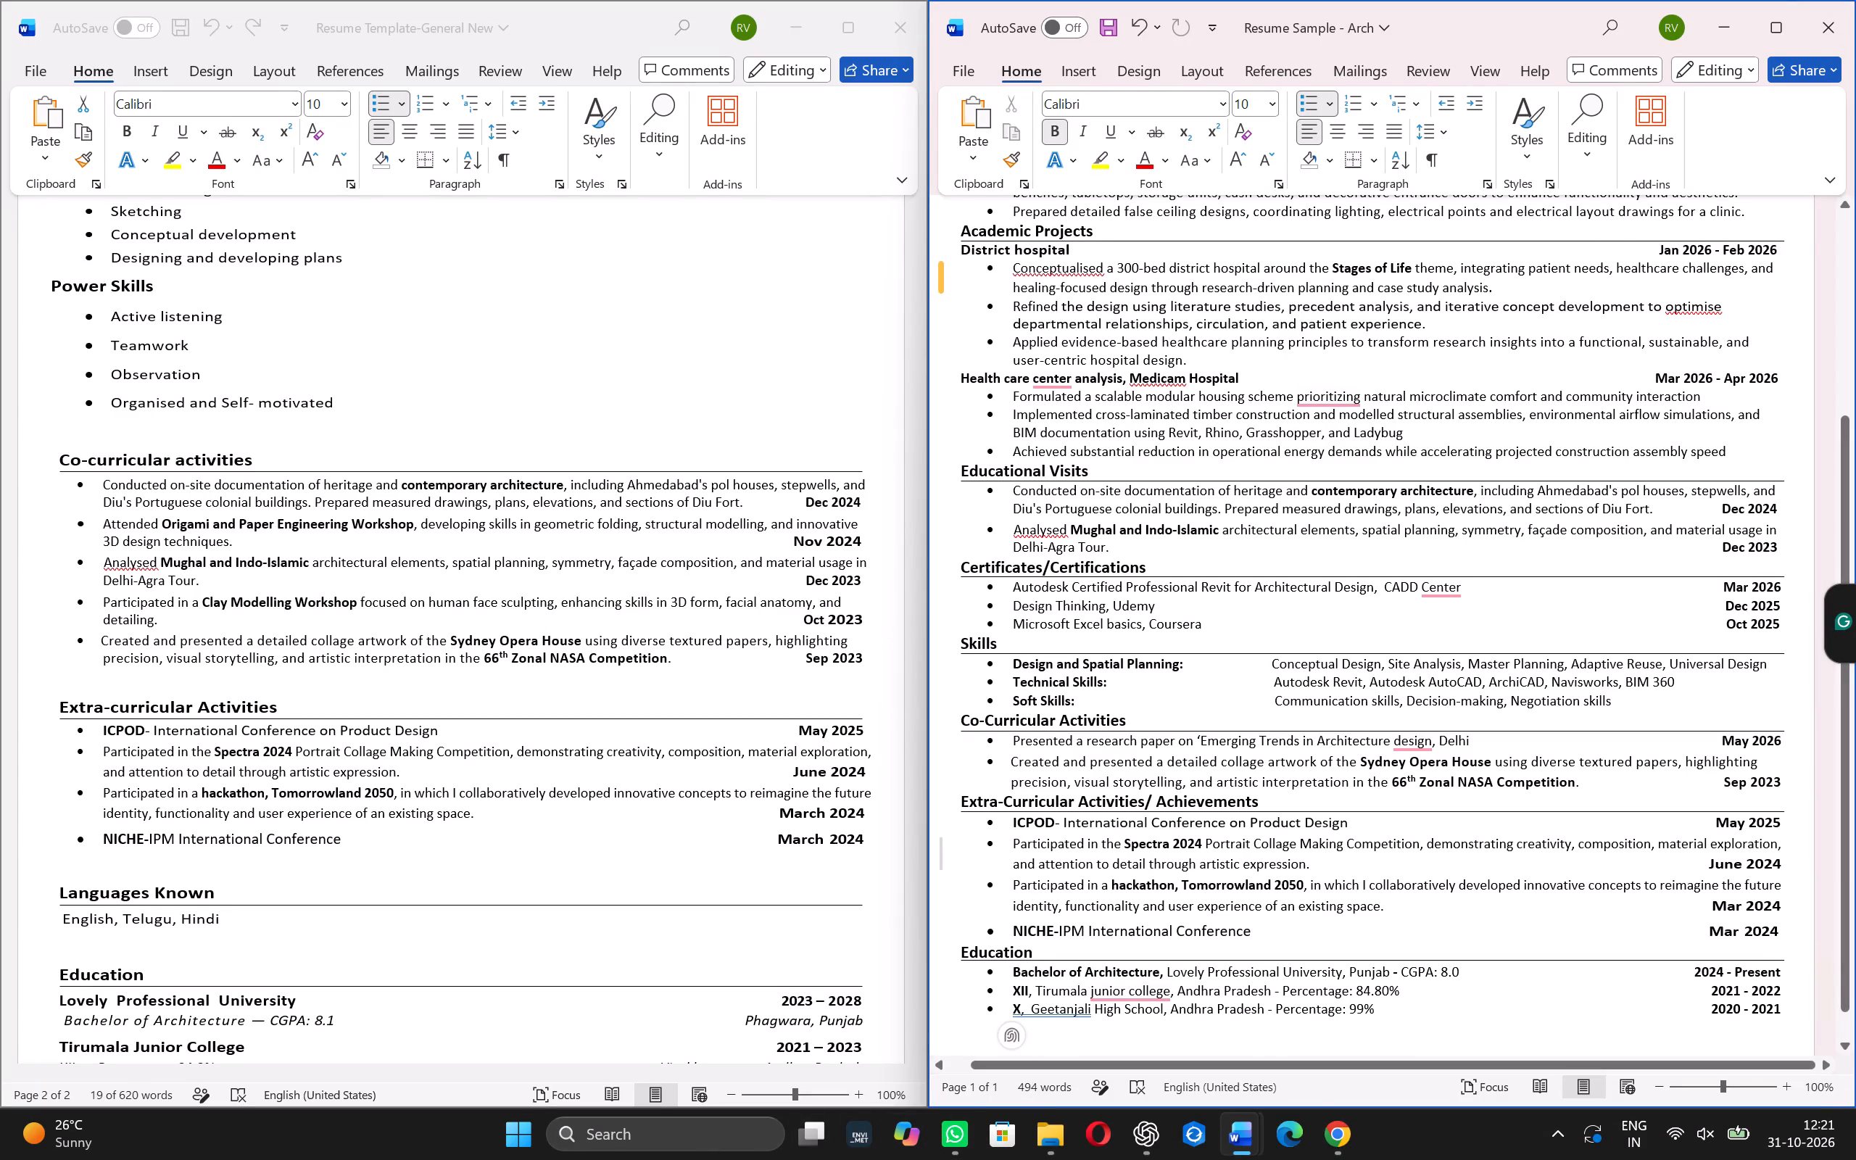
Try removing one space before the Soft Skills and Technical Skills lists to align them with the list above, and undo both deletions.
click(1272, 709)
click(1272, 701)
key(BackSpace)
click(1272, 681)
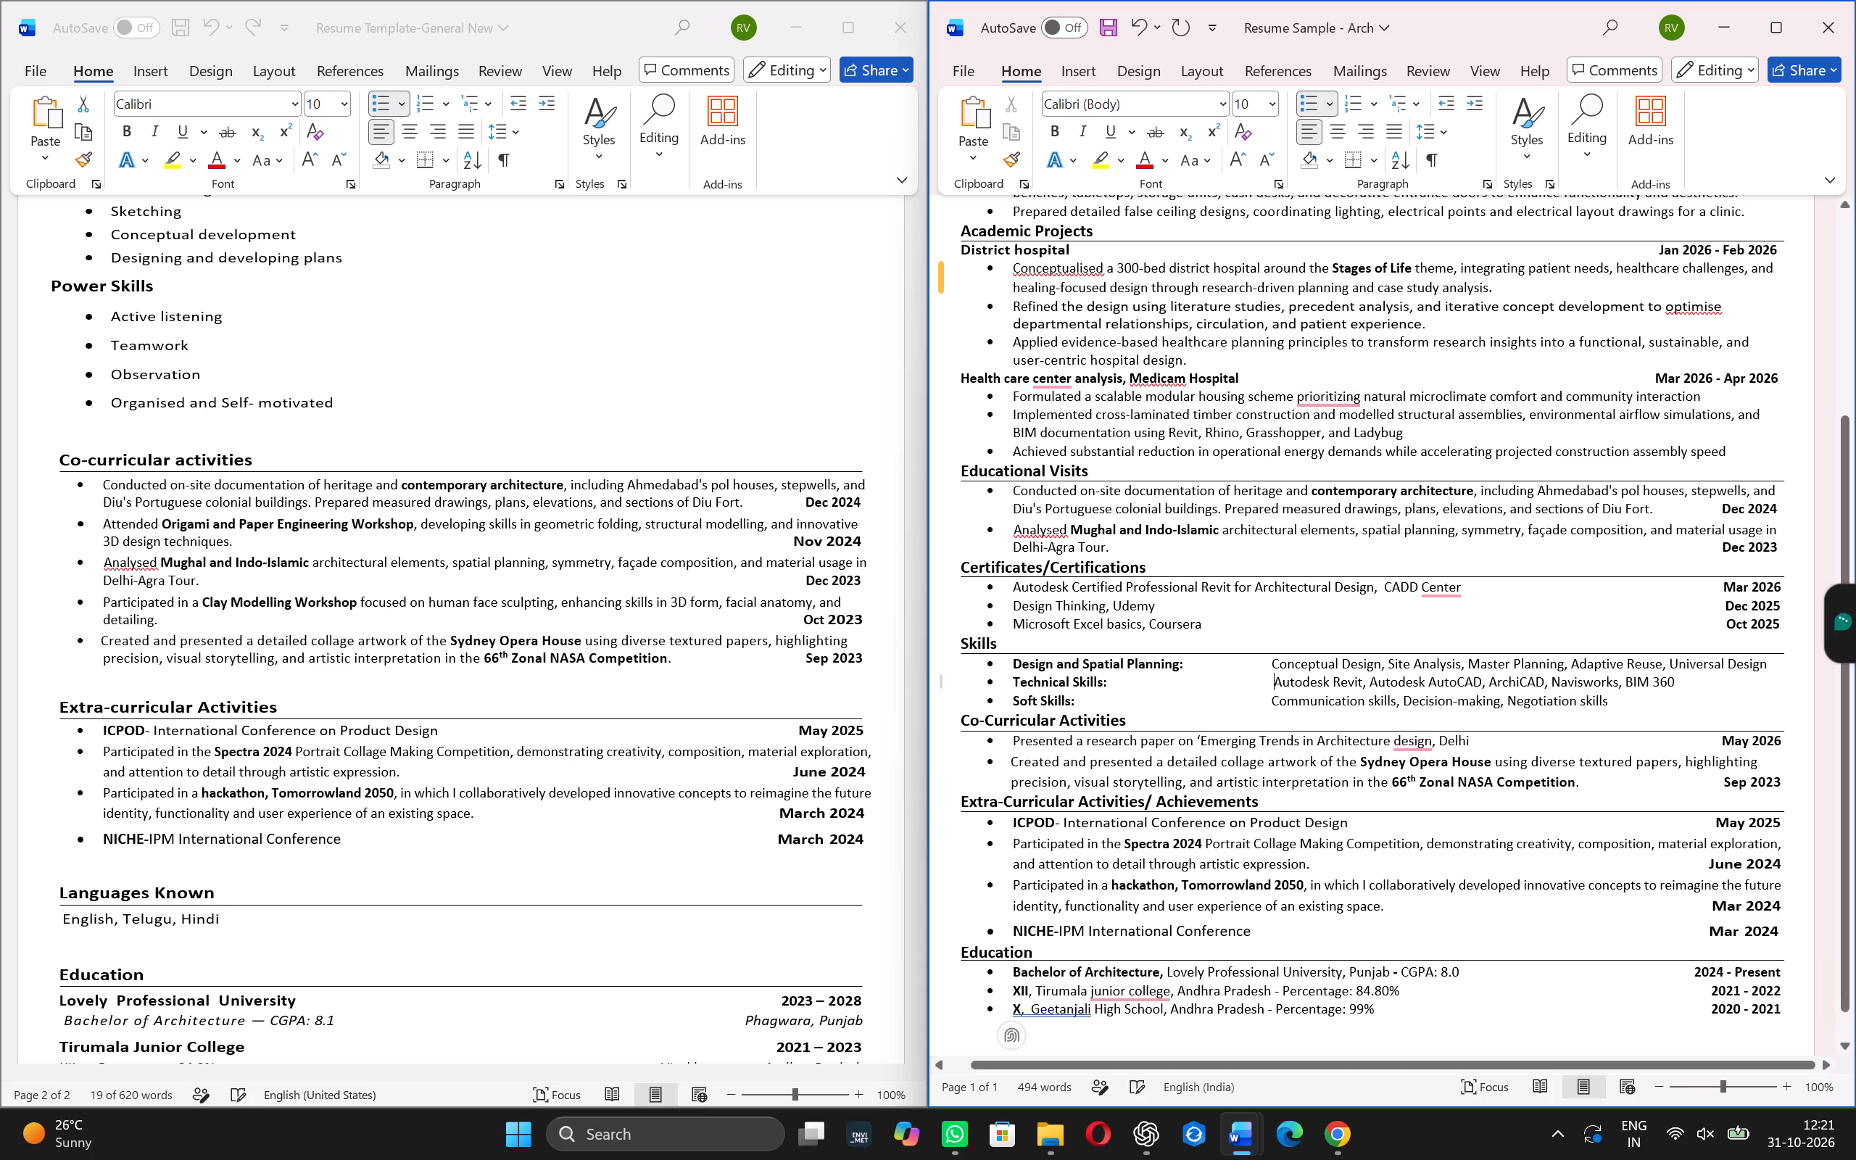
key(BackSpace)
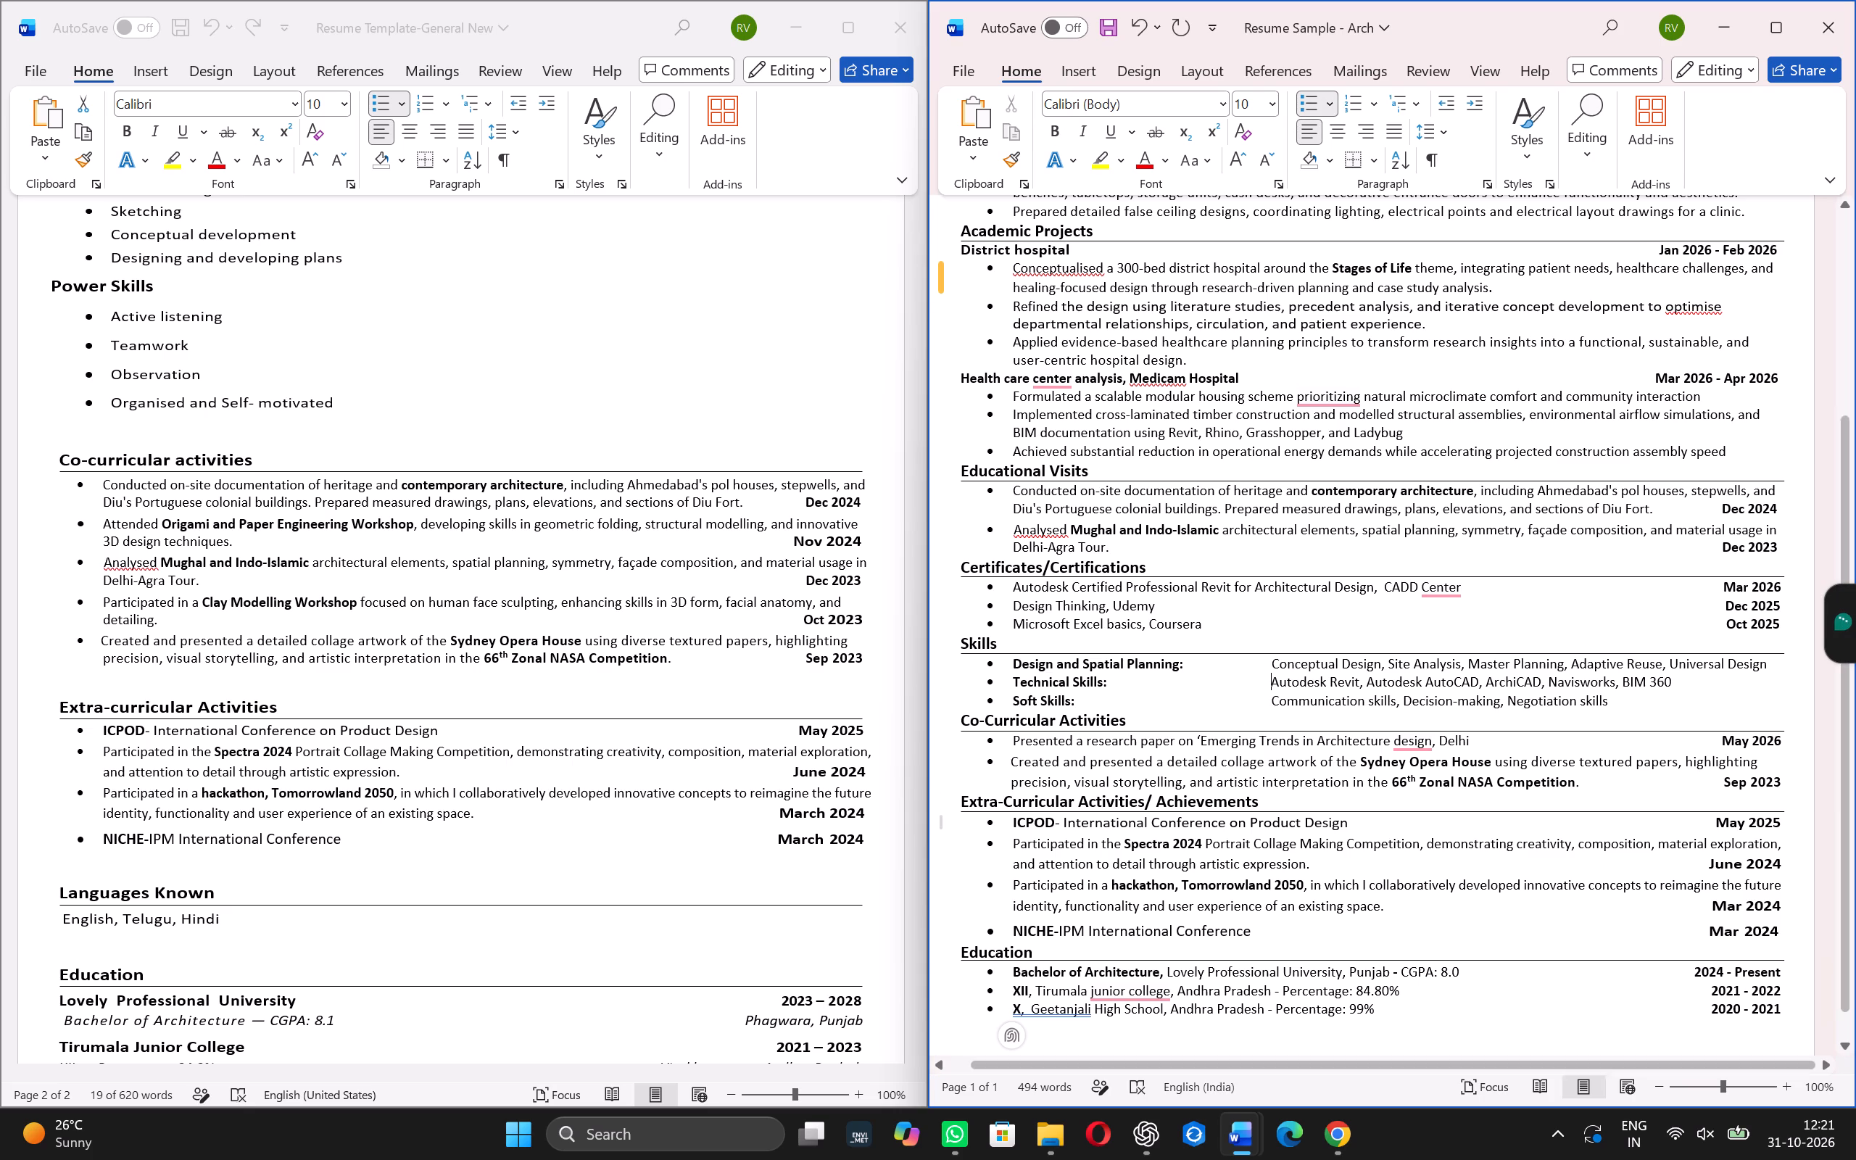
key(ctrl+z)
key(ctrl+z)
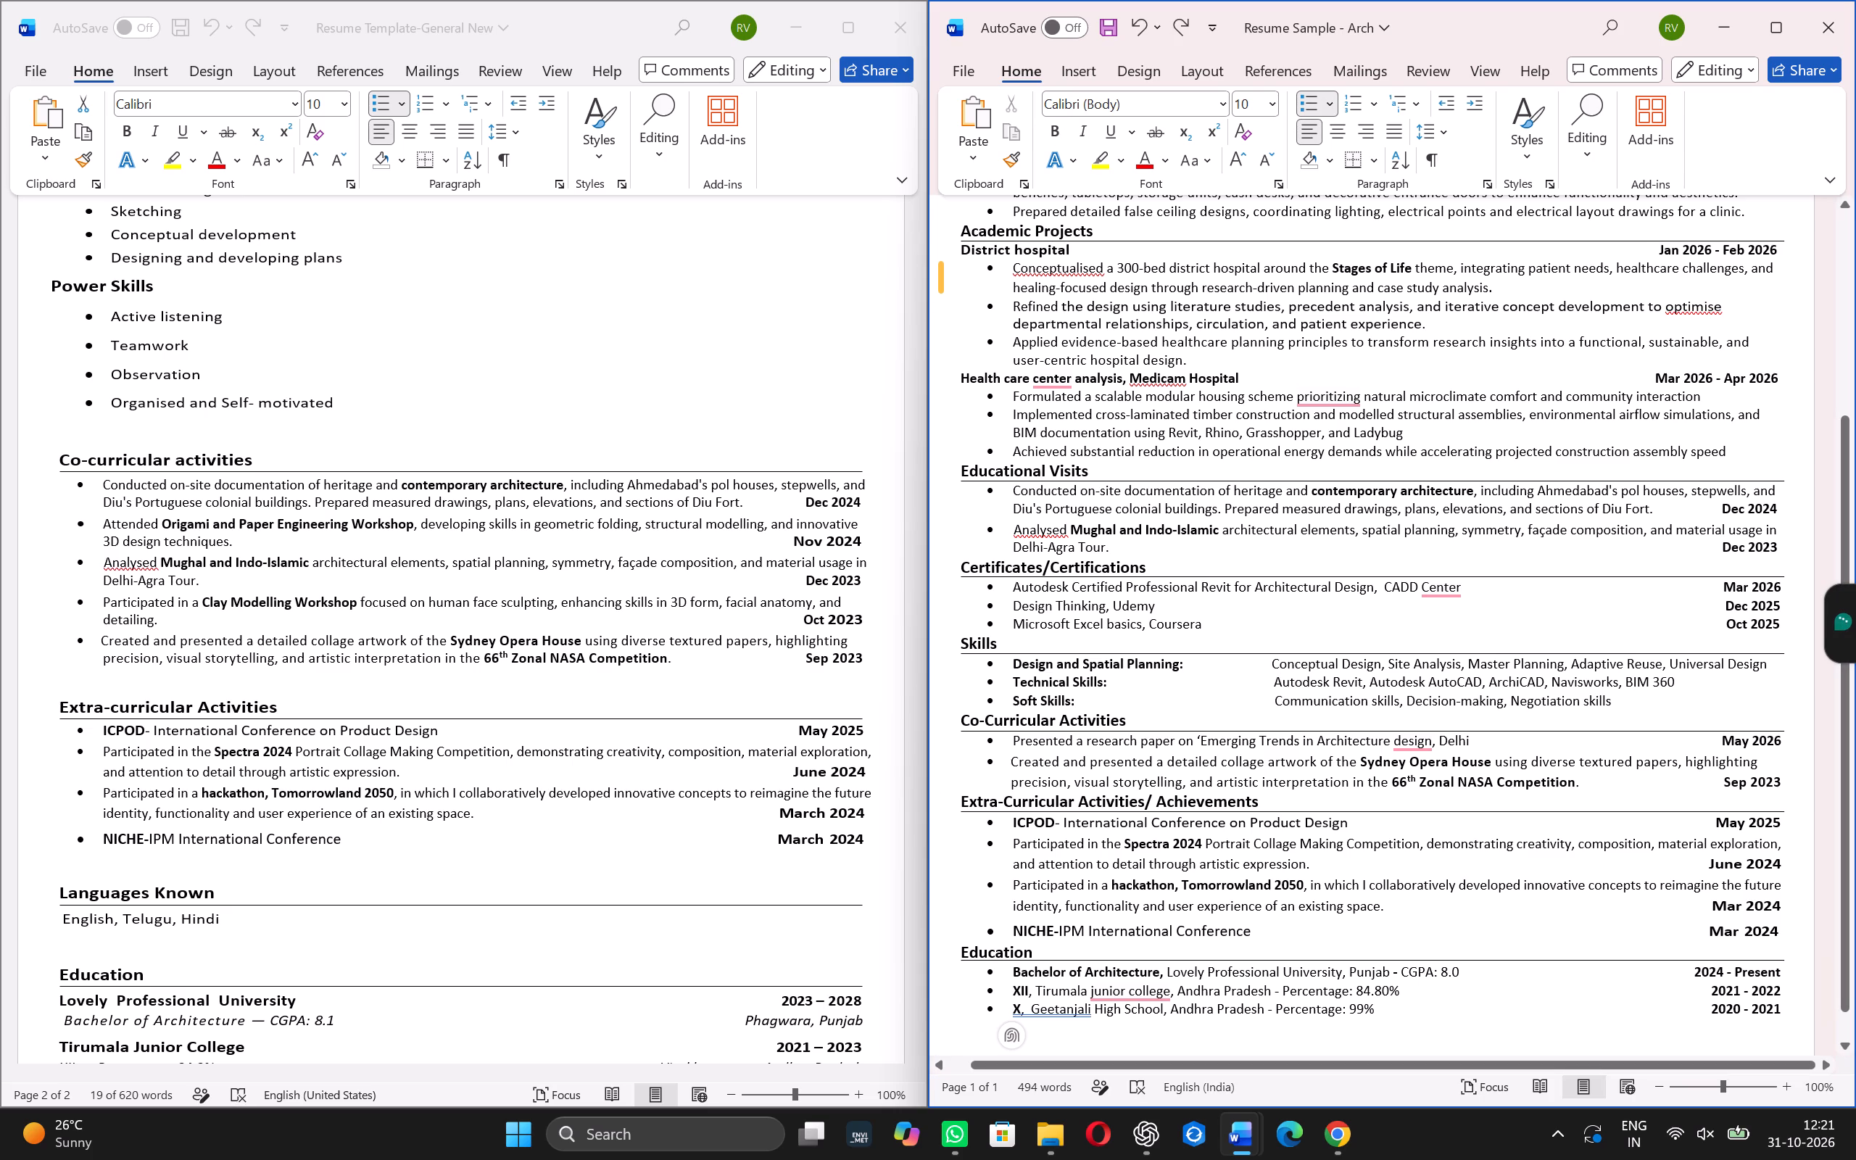